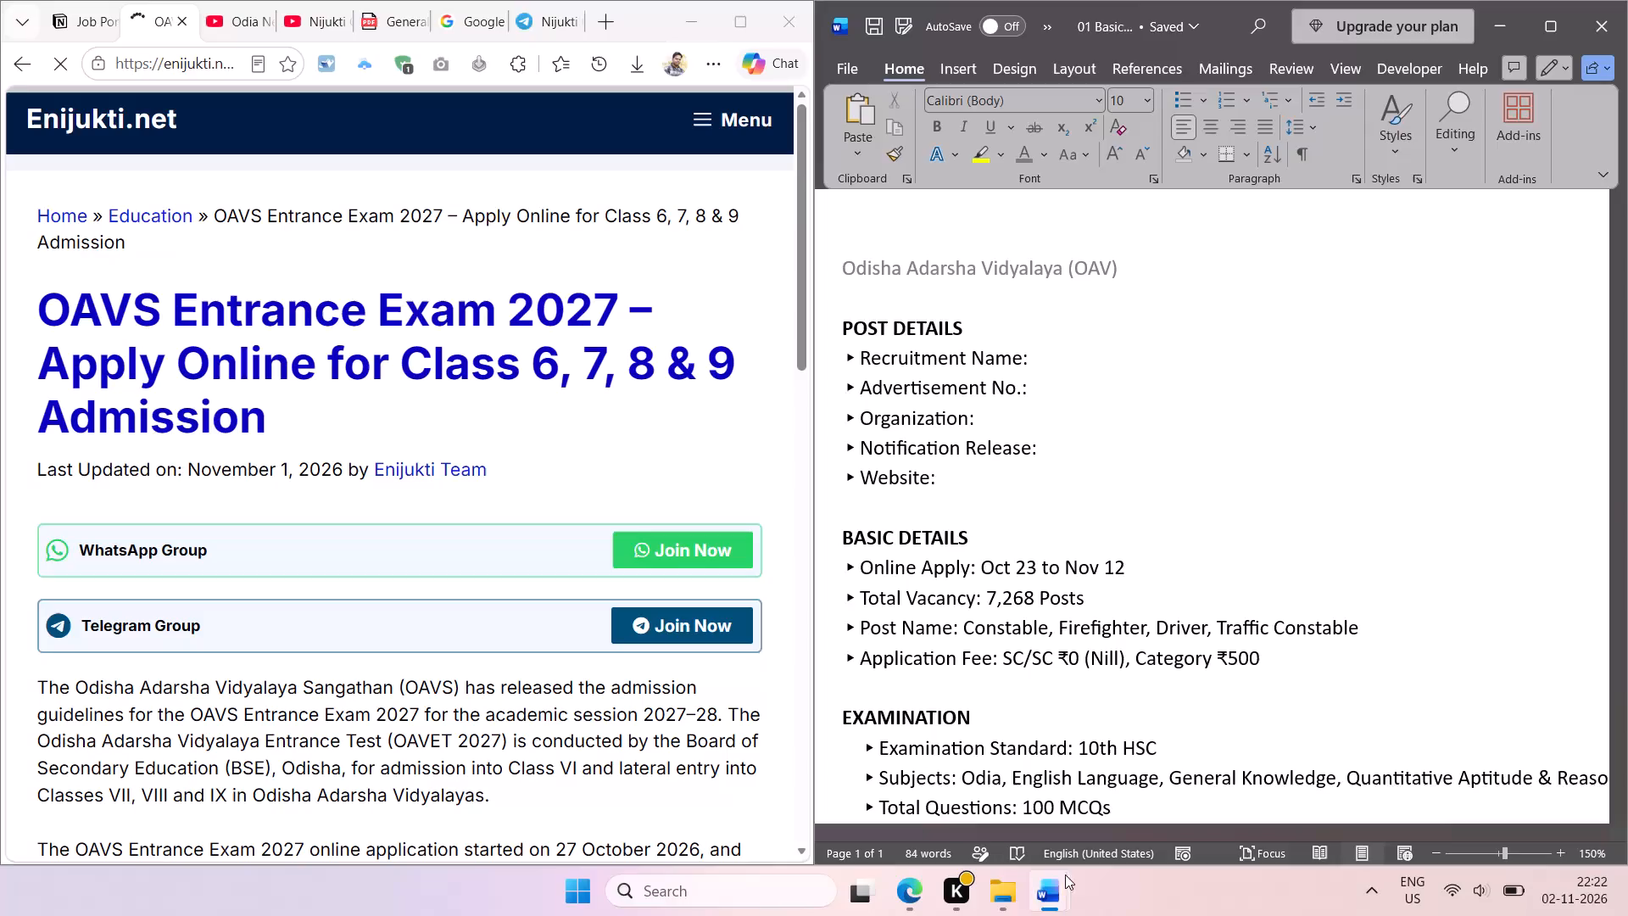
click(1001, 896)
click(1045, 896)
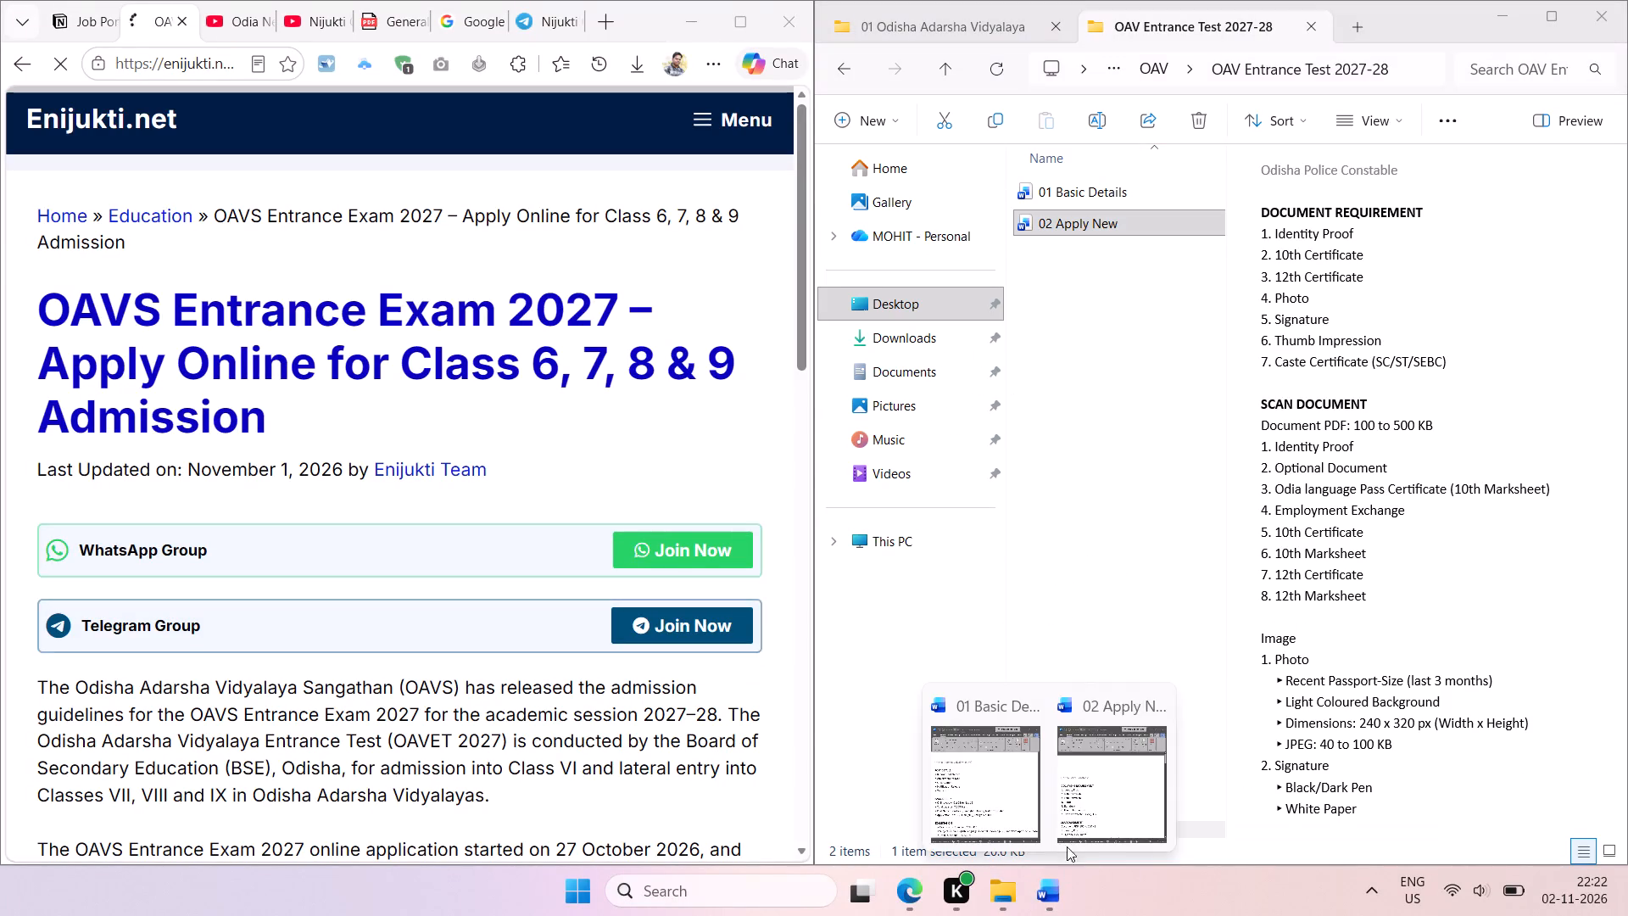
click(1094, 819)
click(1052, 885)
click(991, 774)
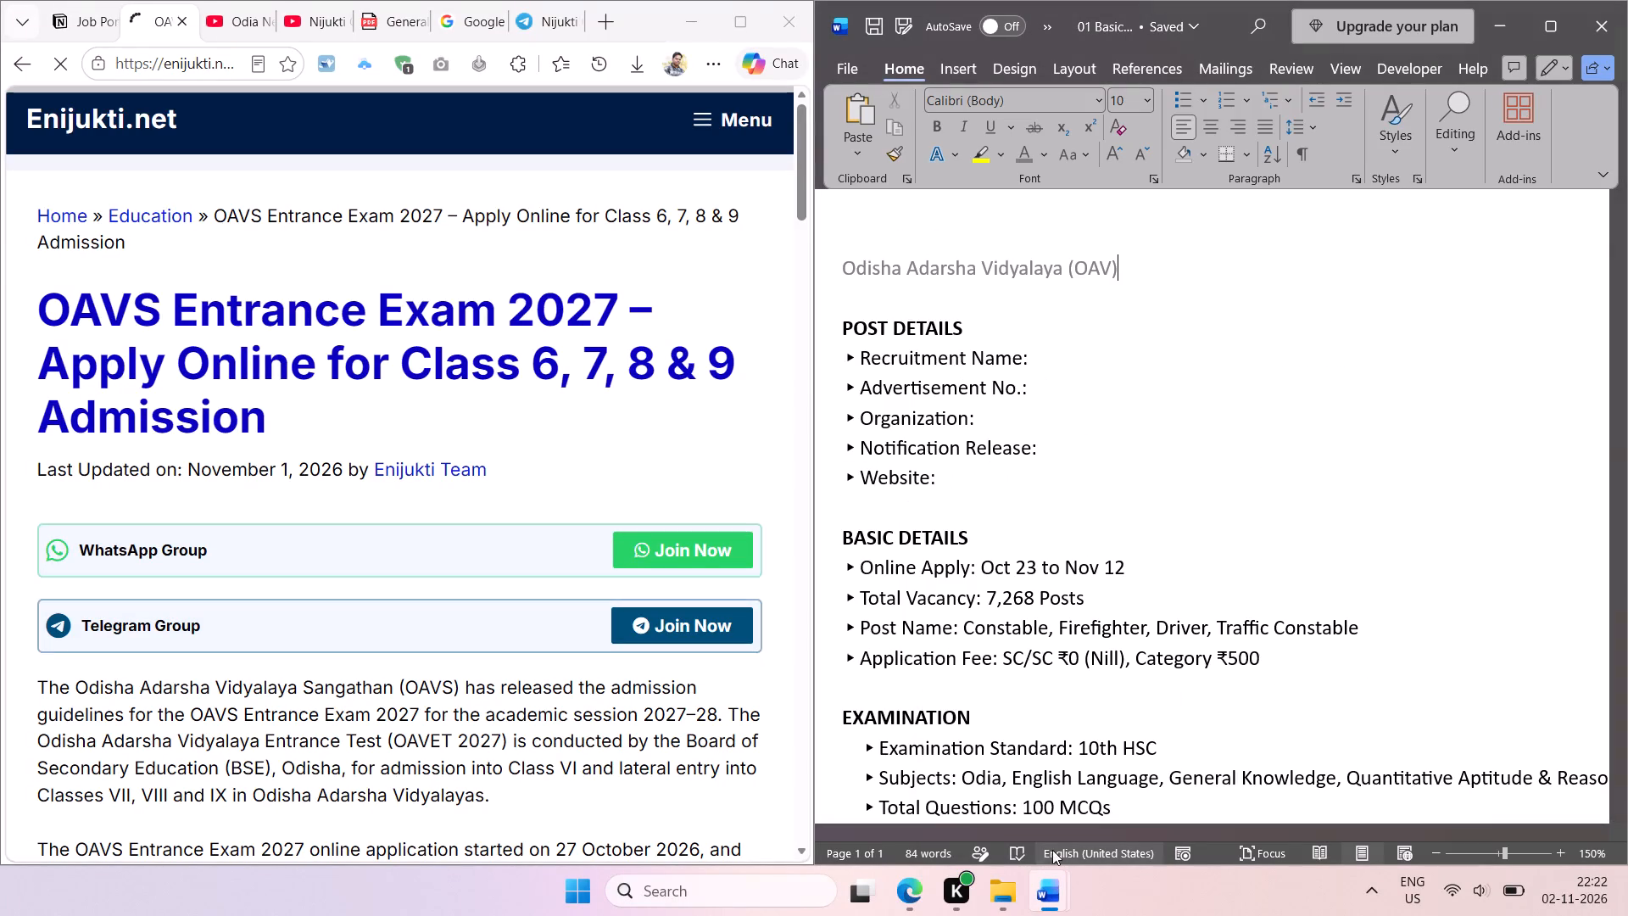
Copy "Odisha Adarsha Vidyalaya Sangathan (OAVS)" from the web article's overview table into the Organization line under POST DETAILS in the Word document.
click(482, 413)
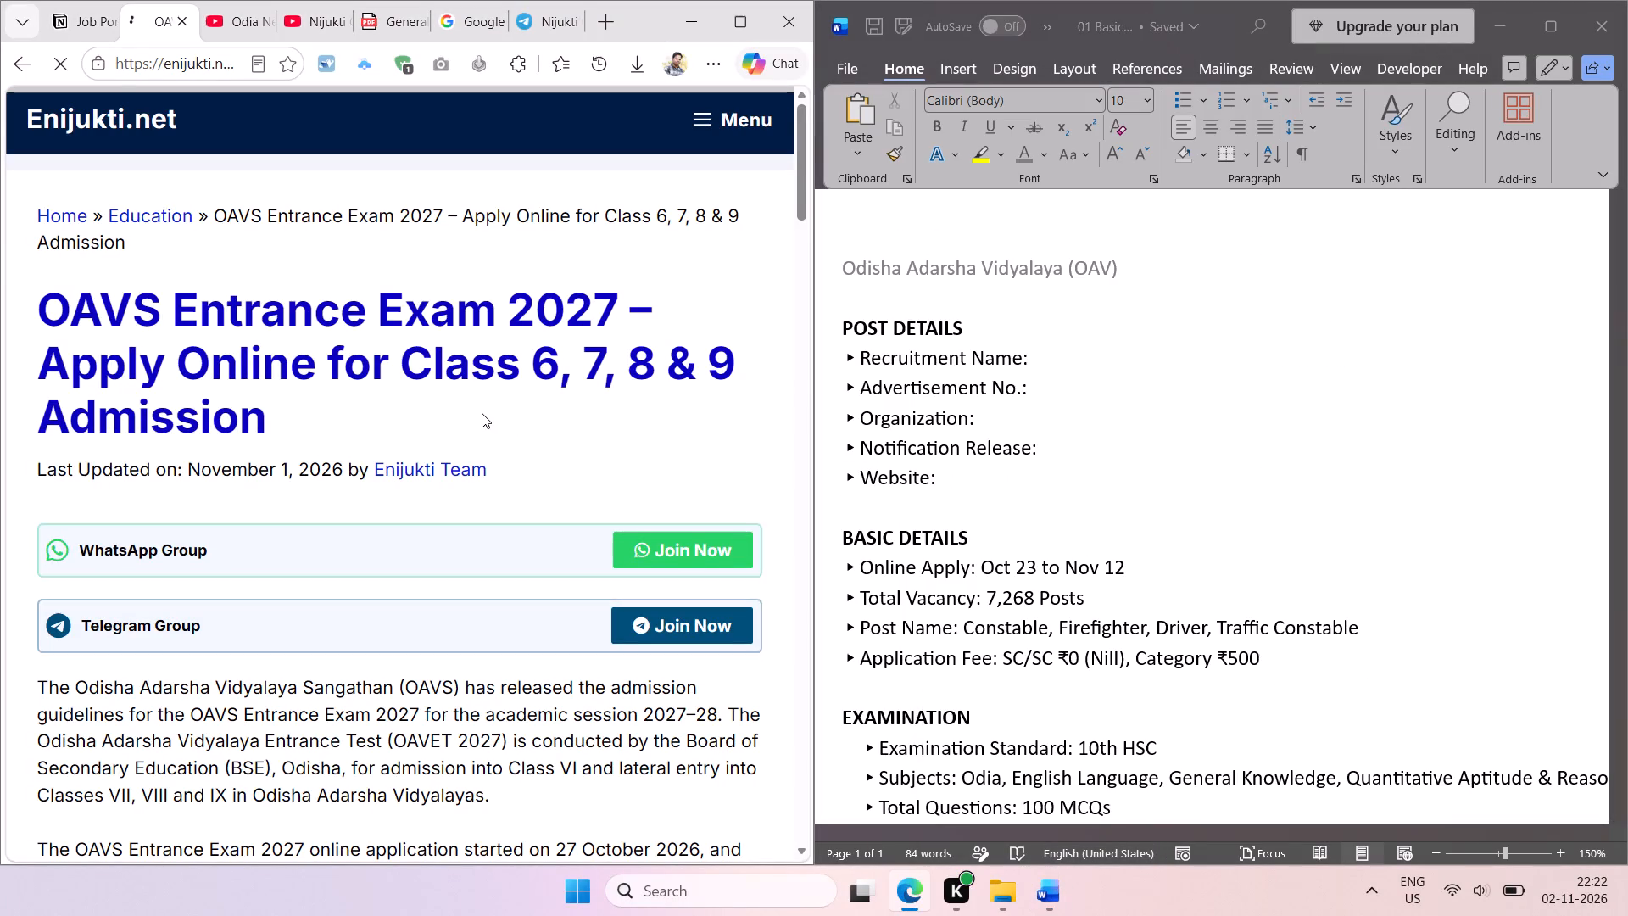
scroll(524, 417, down, 1)
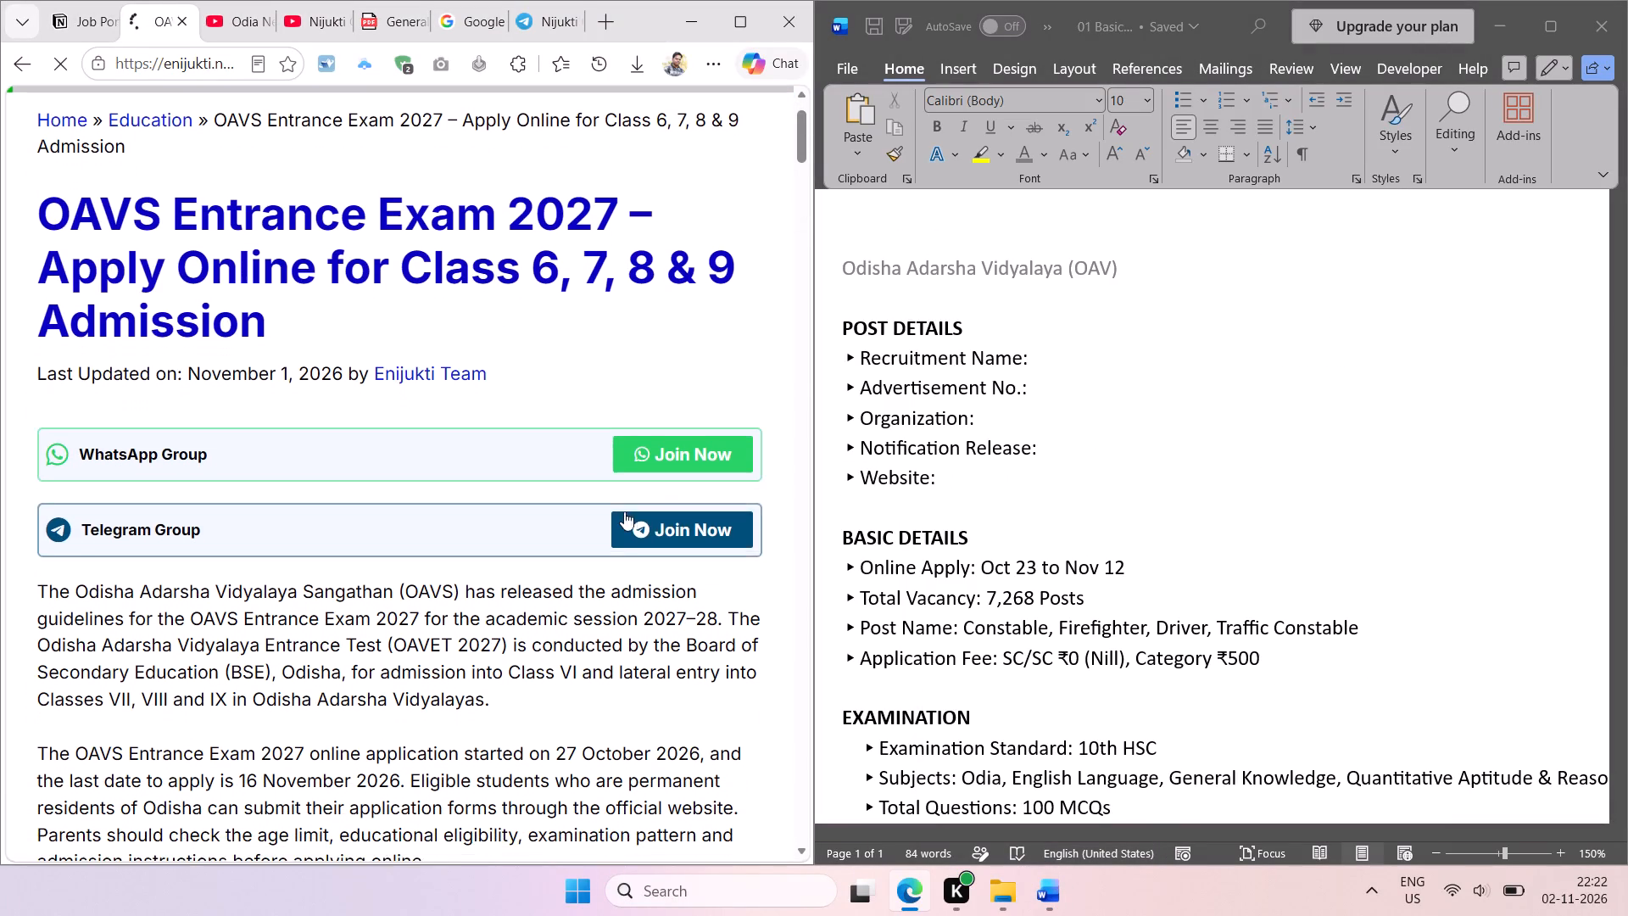
scroll(624, 511, down, 1)
scroll(380, 481, down, 8)
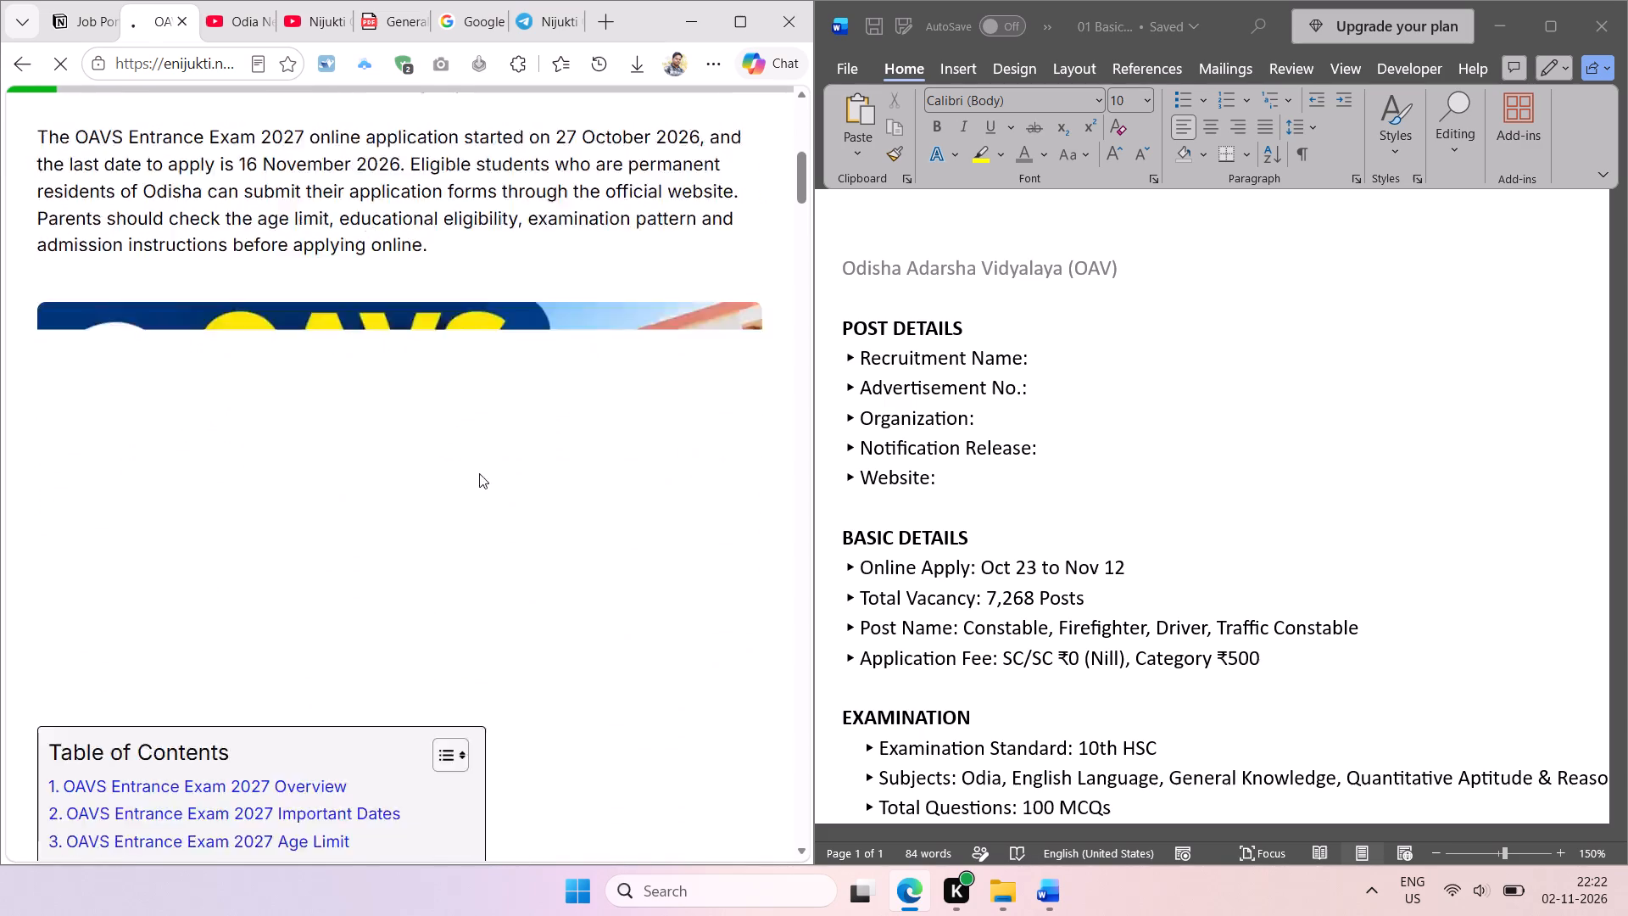
scroll(479, 473, down, 9)
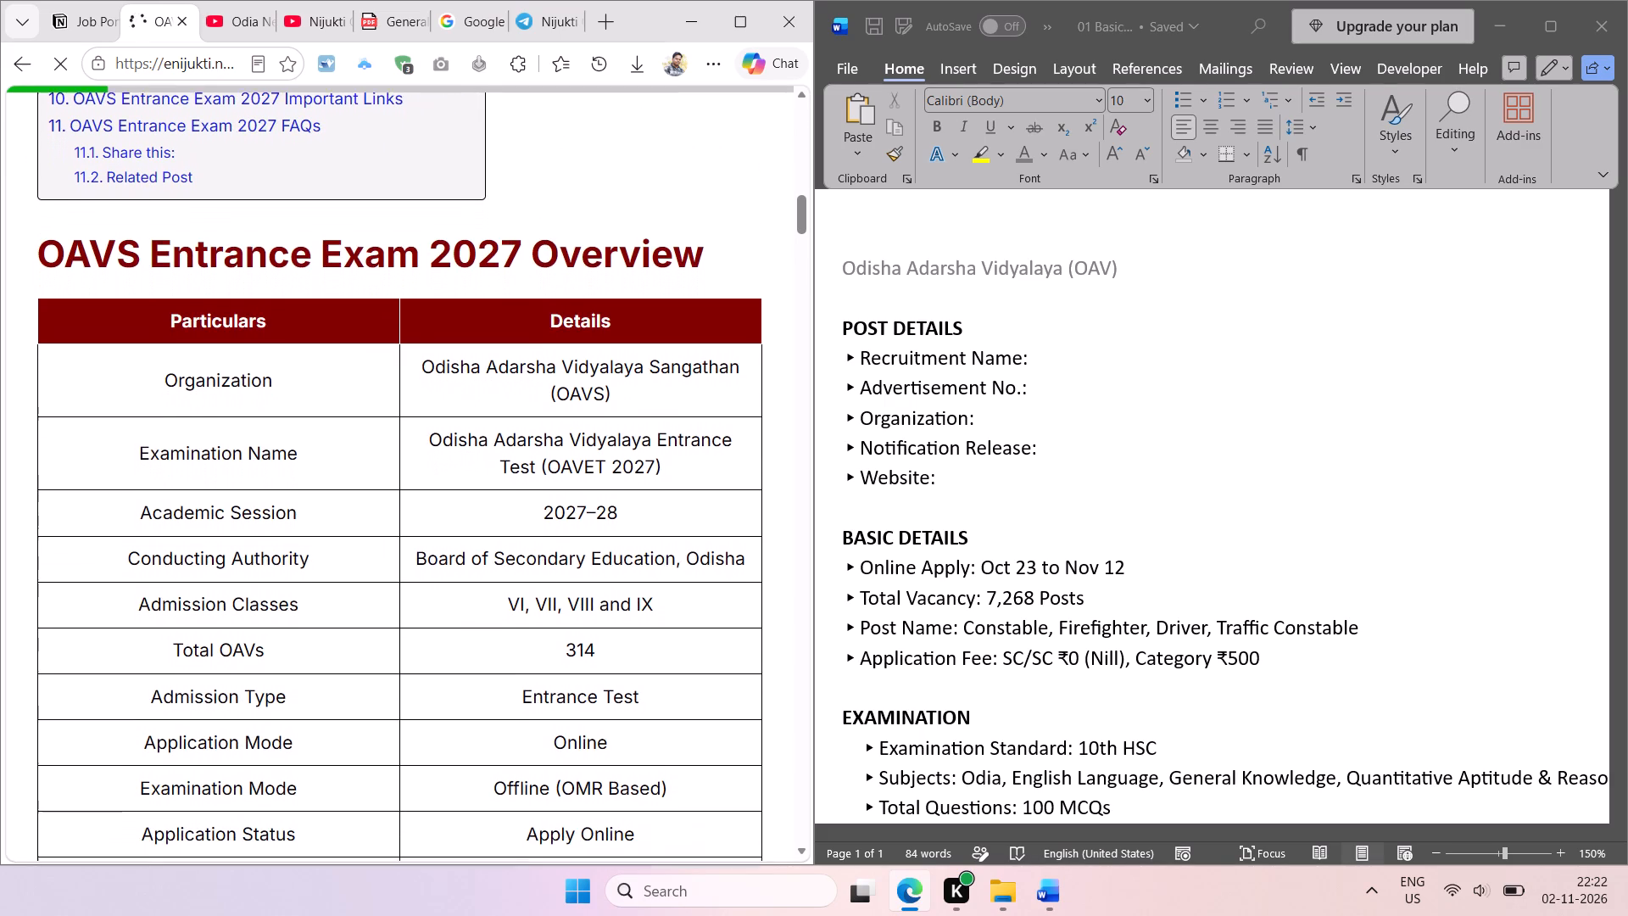
scroll(595, 441, down, 1)
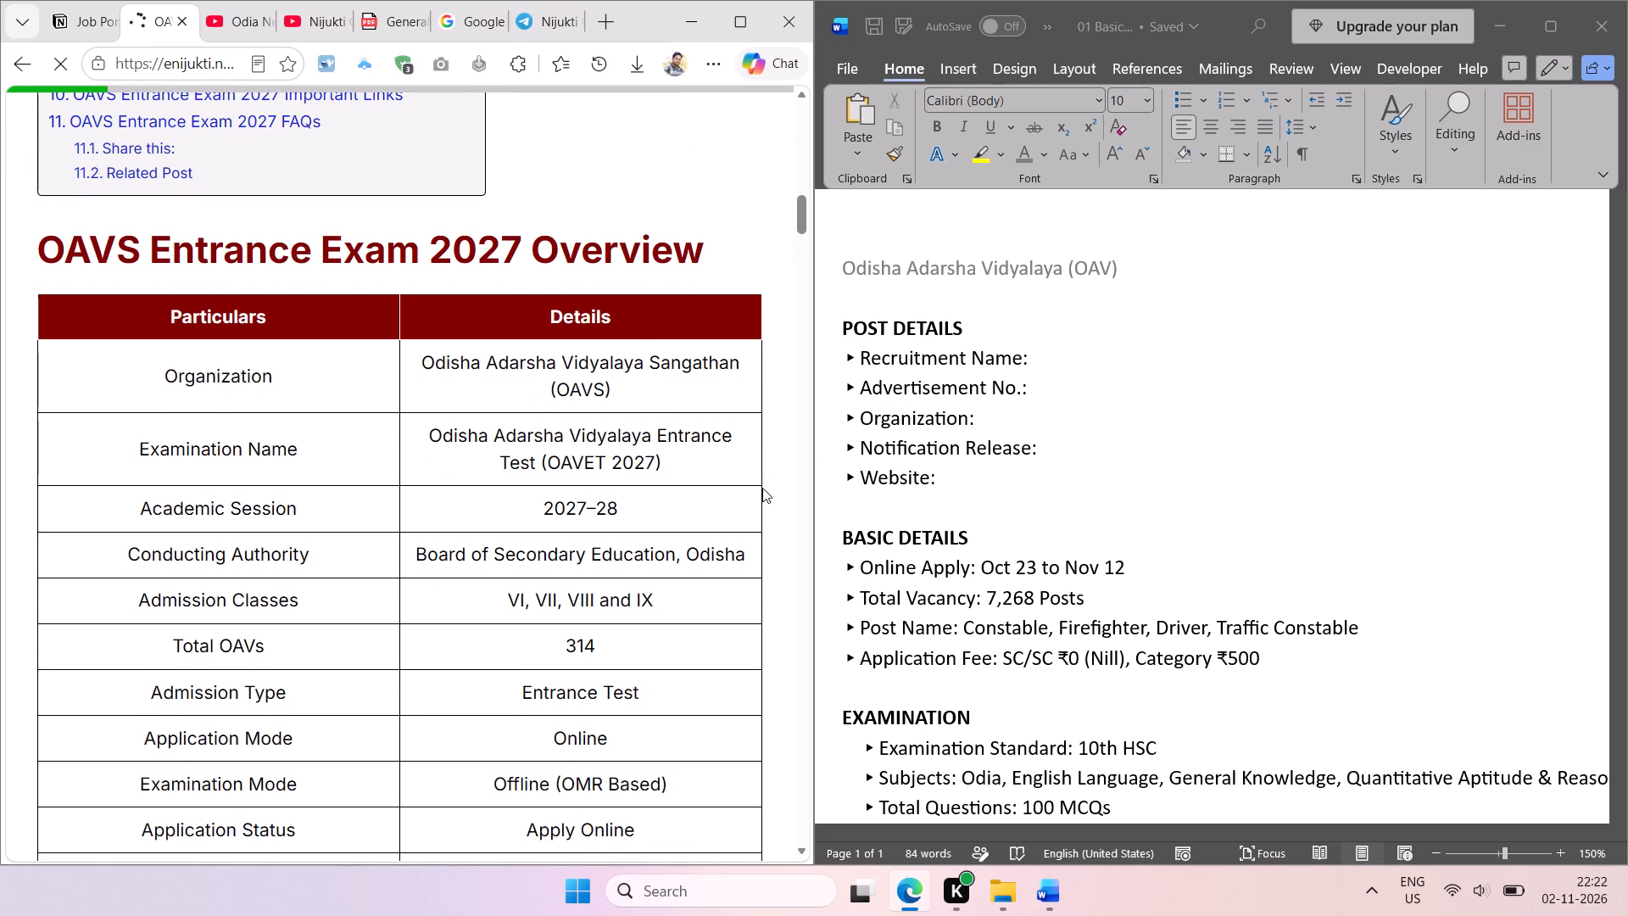
drag(612, 393, 425, 367)
key(ctrl+c)
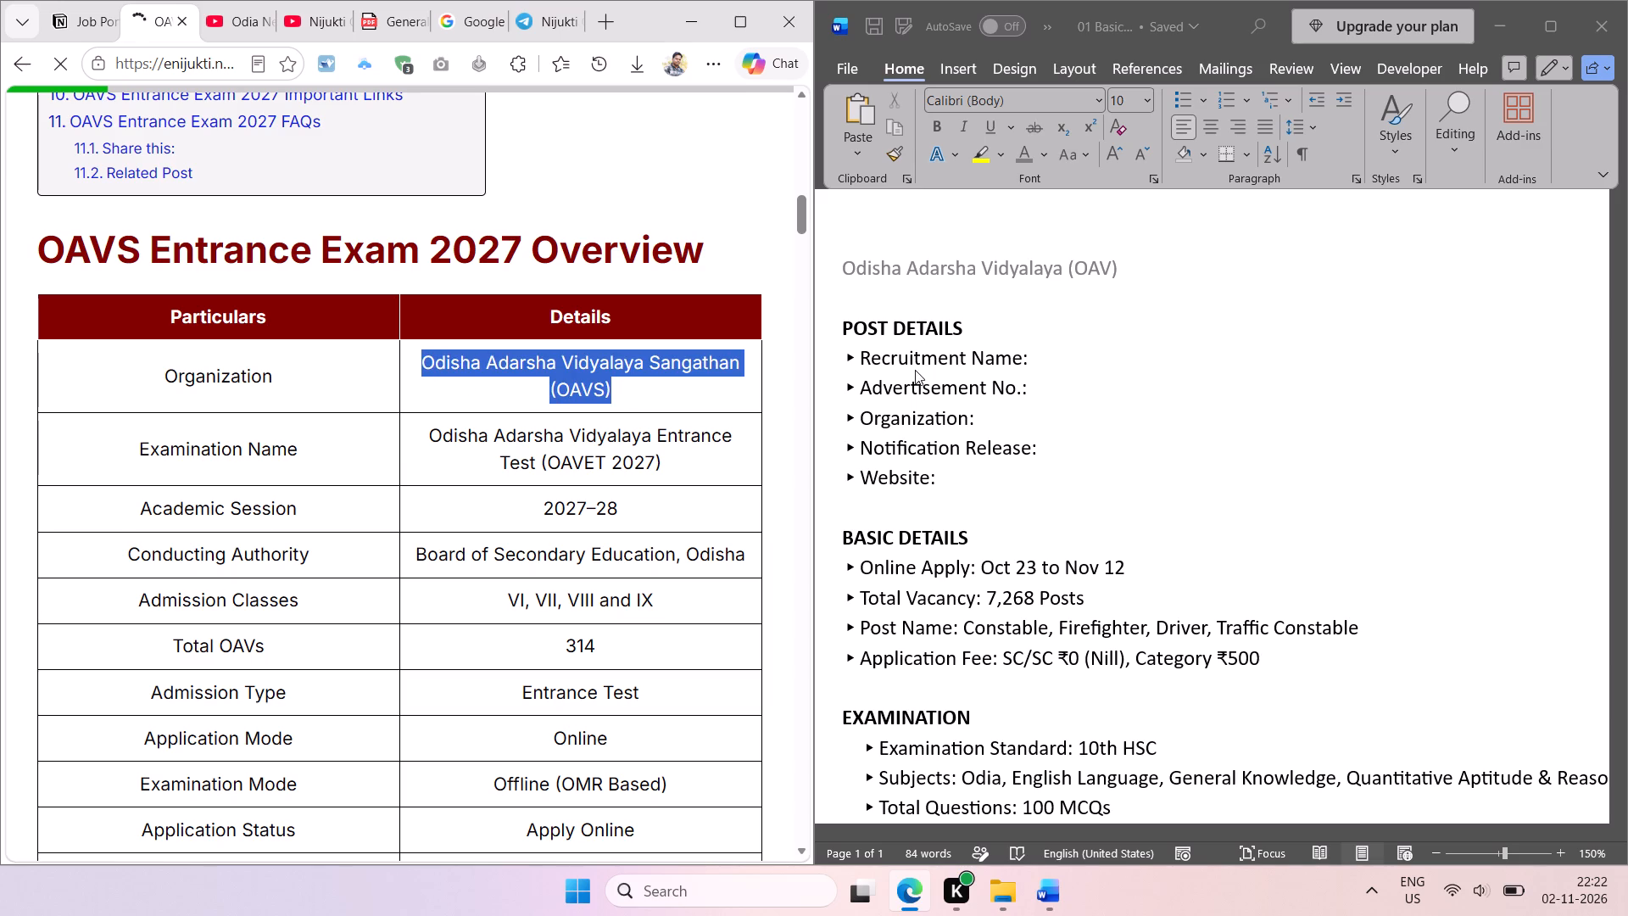
click(974, 377)
click(1058, 390)
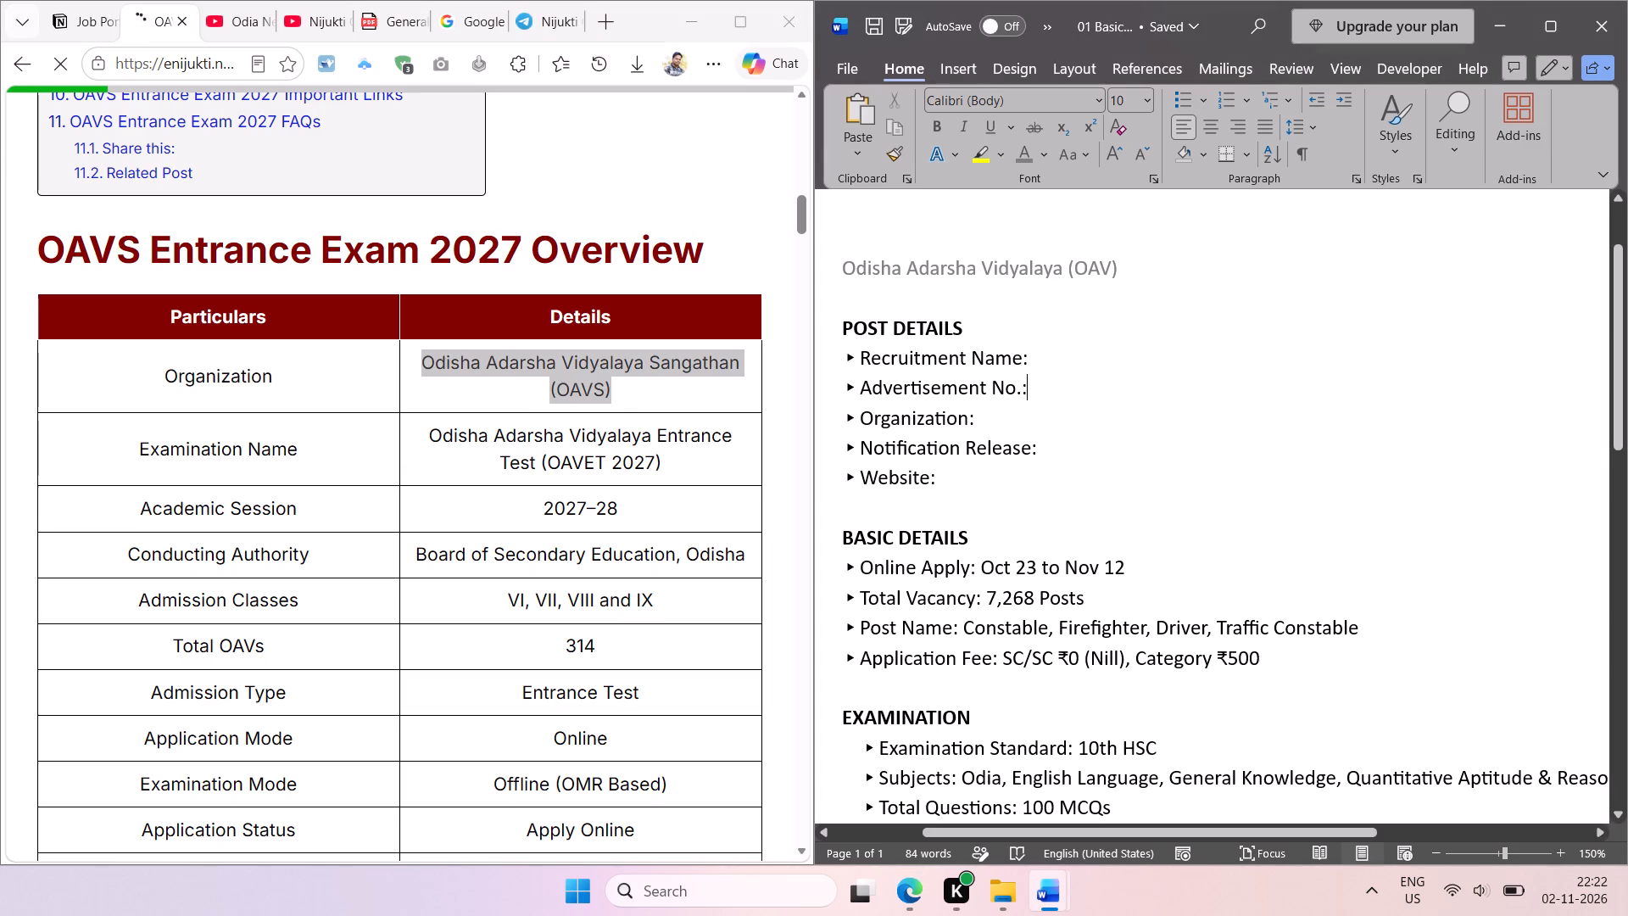
click(1003, 424)
key(ctrl+v)
Replace "Recruitment" with "Examination", copied from the overview table, in the Recruitment Name label, leaving a single space before "Name".
click(288, 431)
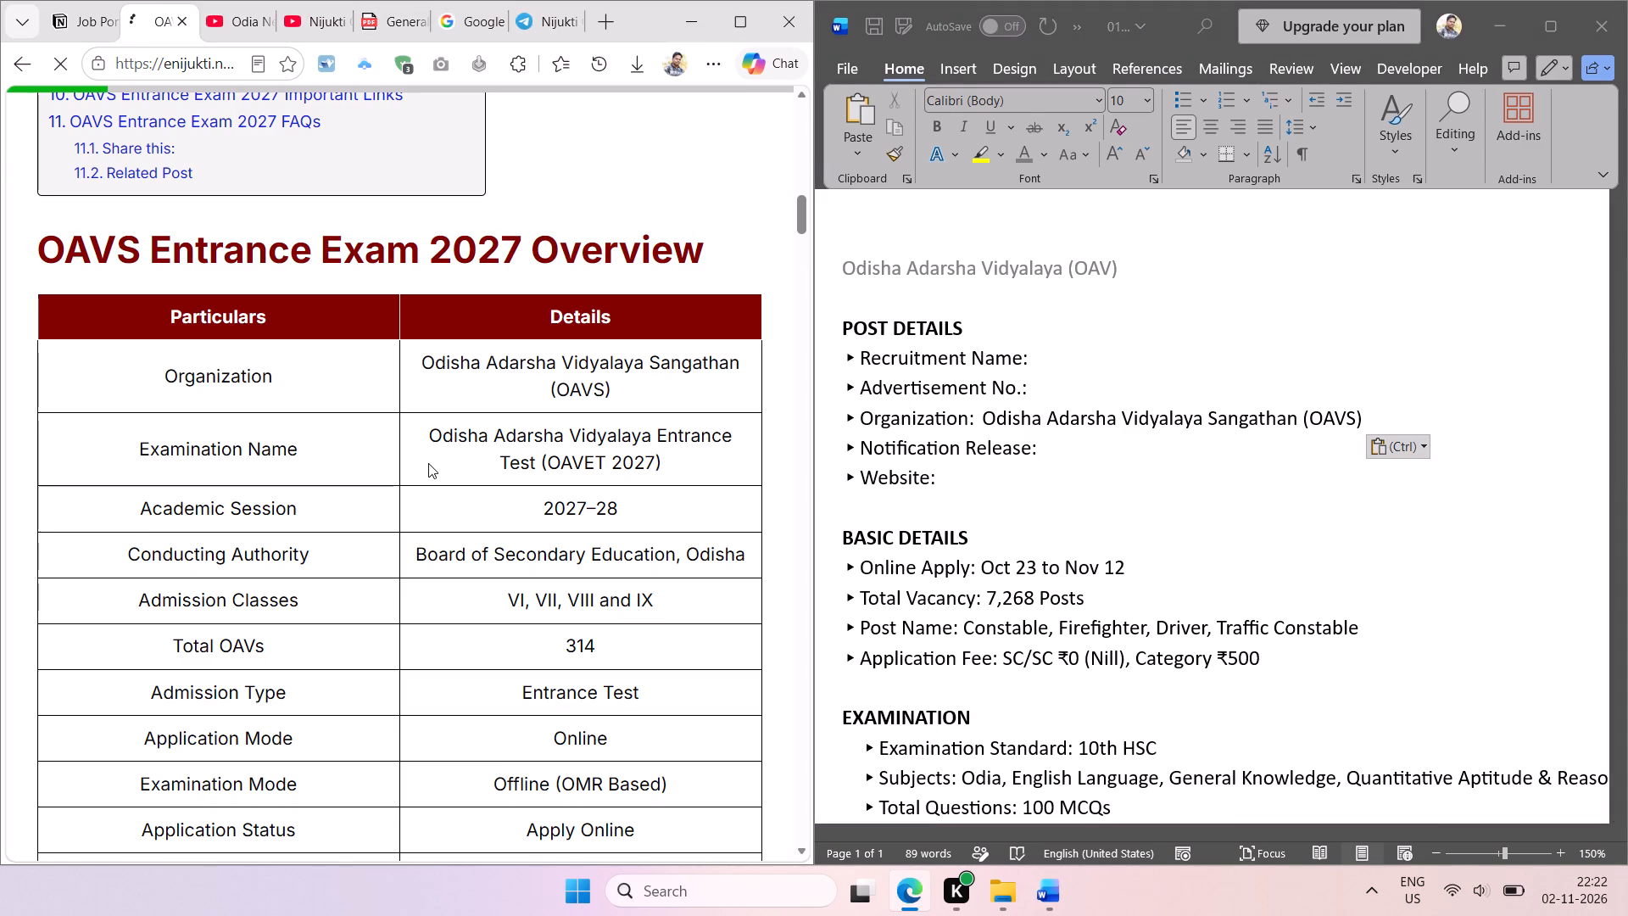
click(315, 455)
double_click(203, 444)
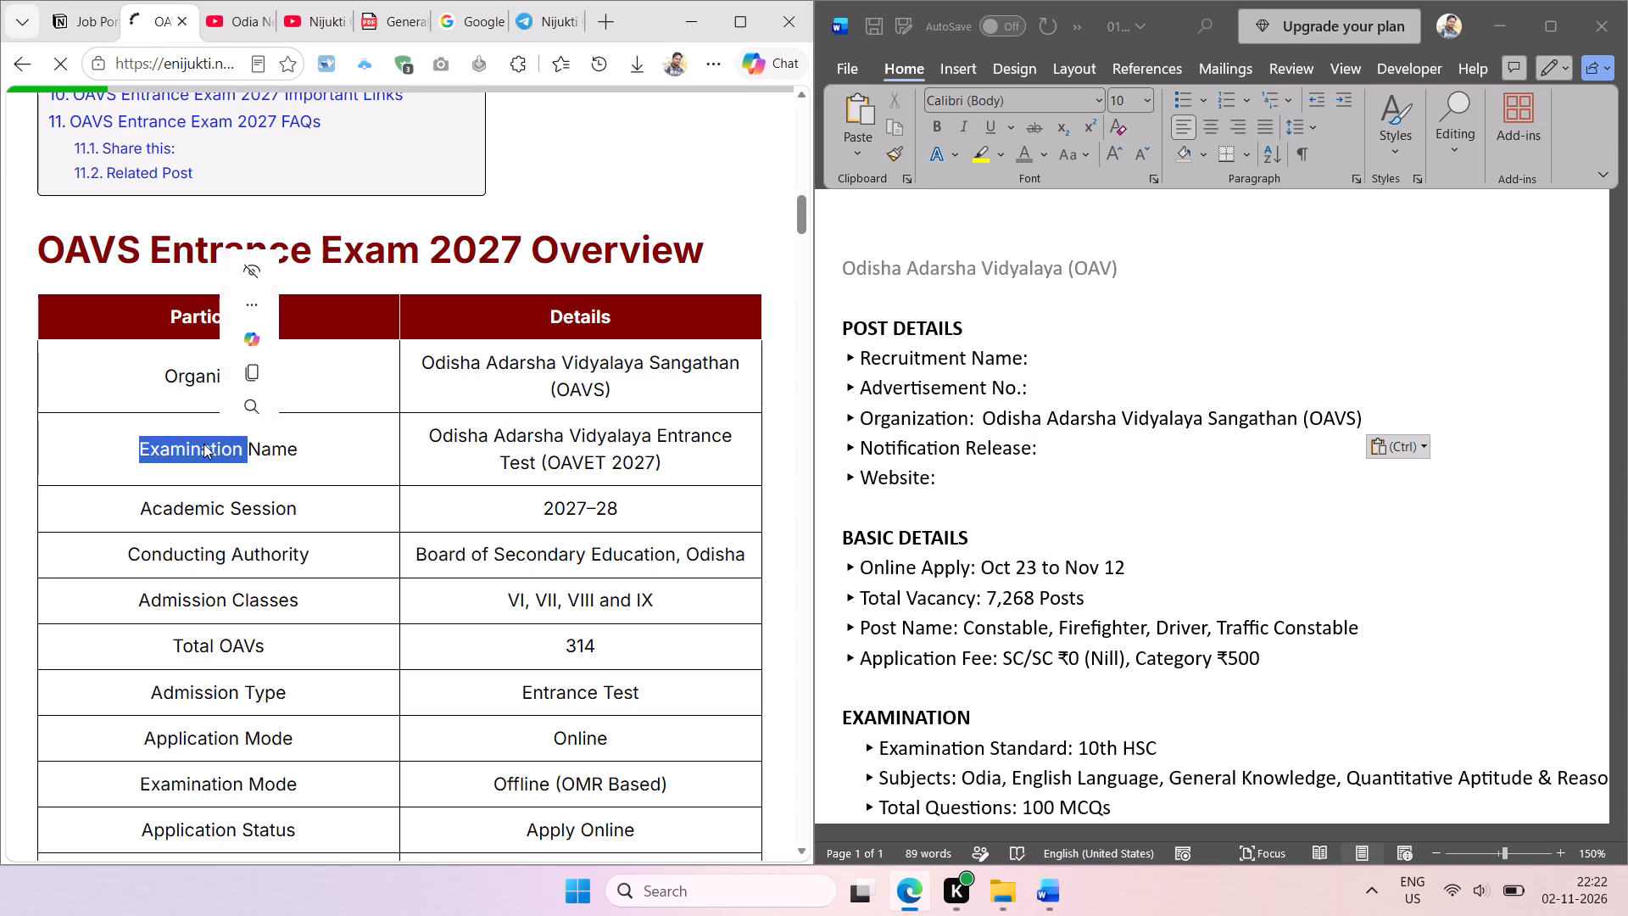
key(ctrl+c)
click(948, 367)
double_click(939, 359)
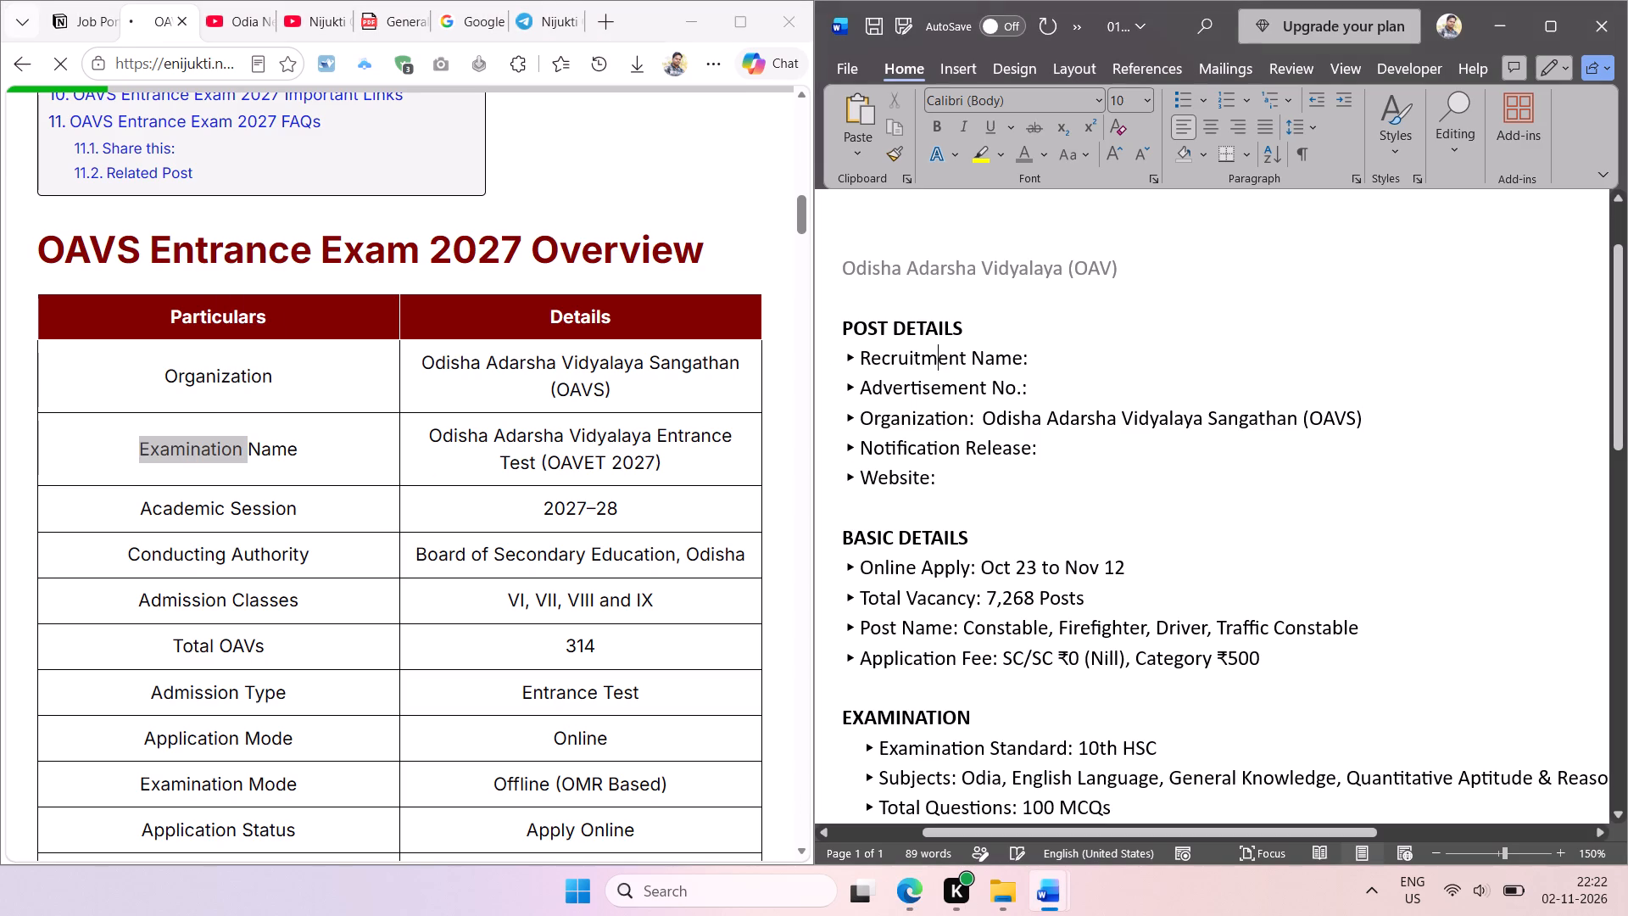
key(ctrl+v)
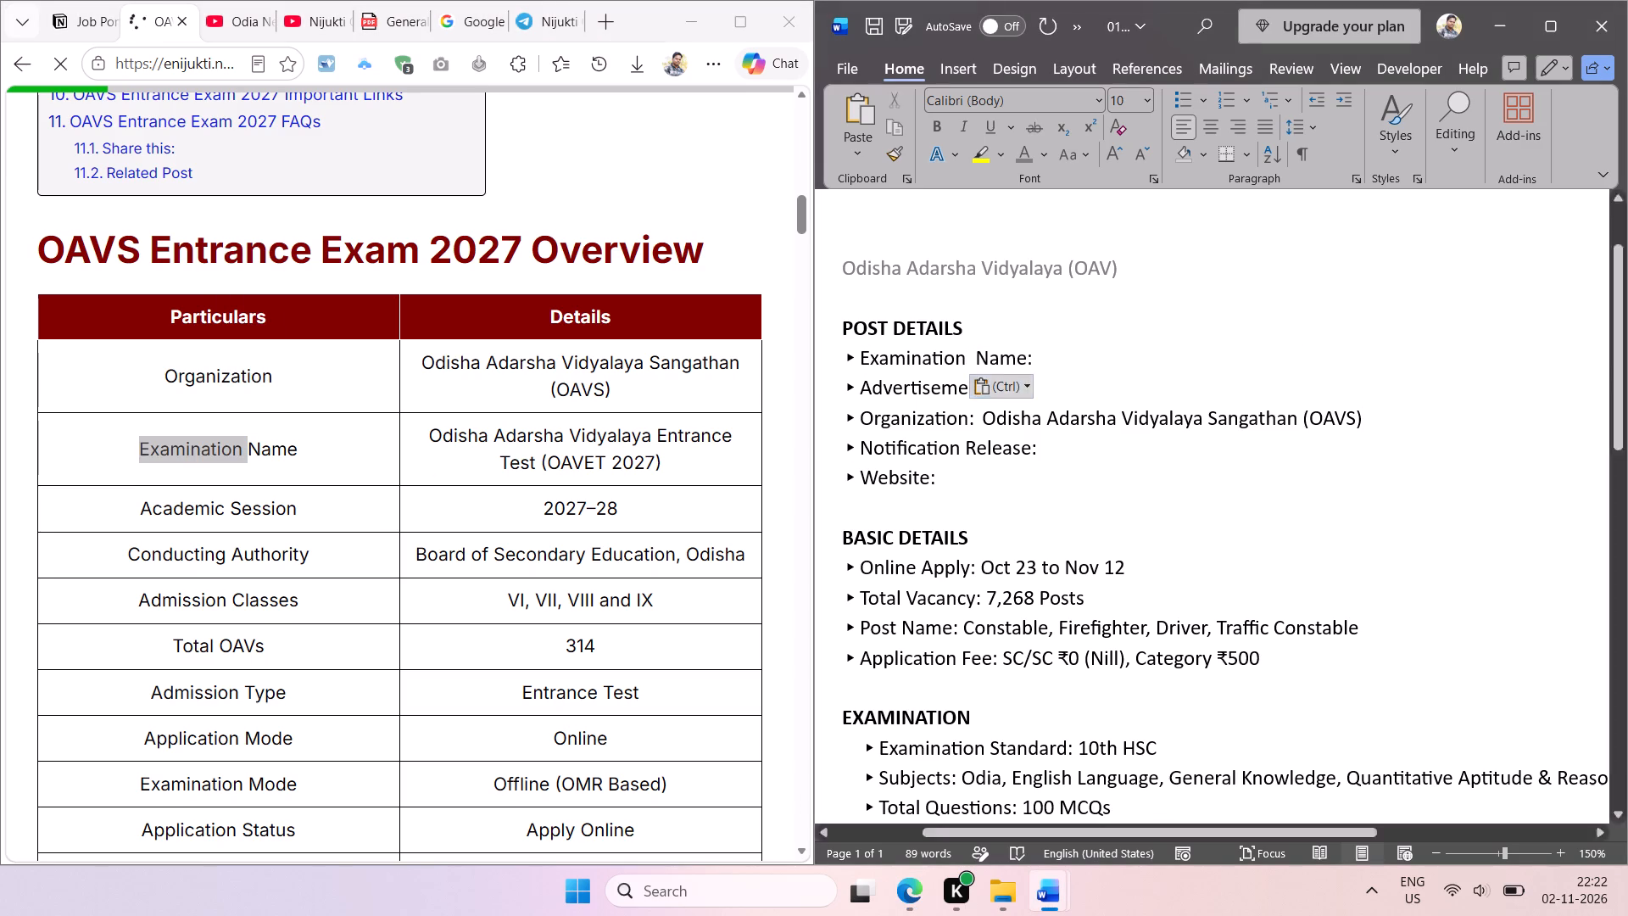
key(BackSpace)
Fill the Examination Name line with "Odisha Adarsha Vidyalaya Entrance Test (OAVET 2027)" copied from the overview table.
click(562, 459)
drag(677, 457, 460, 434)
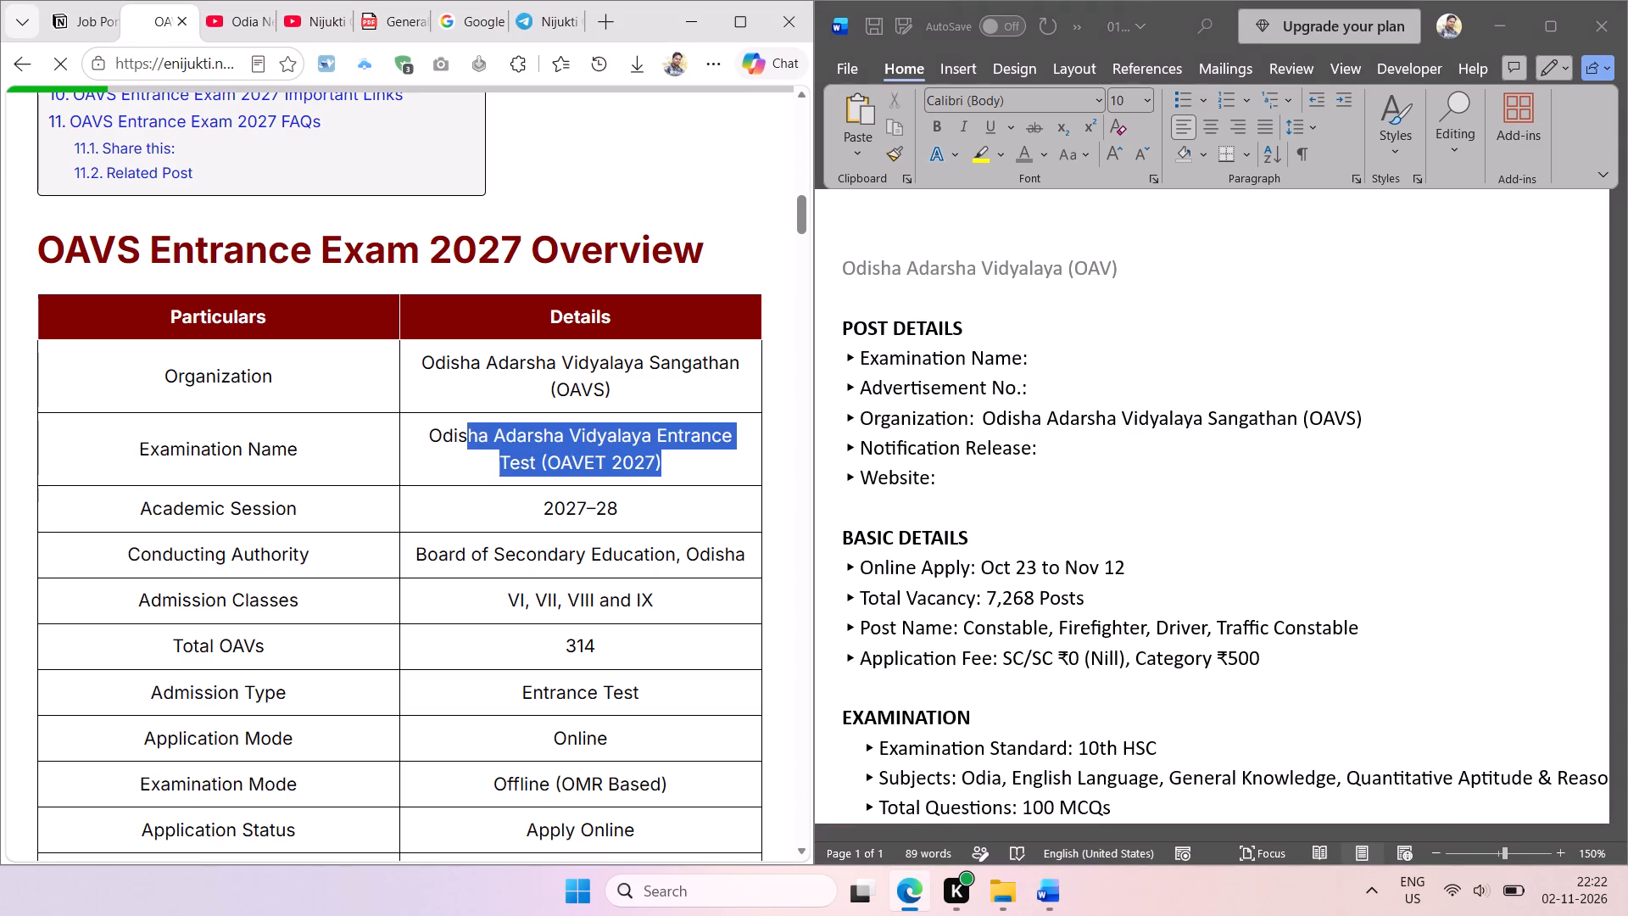
drag(460, 434, 434, 435)
key(ctrl+c)
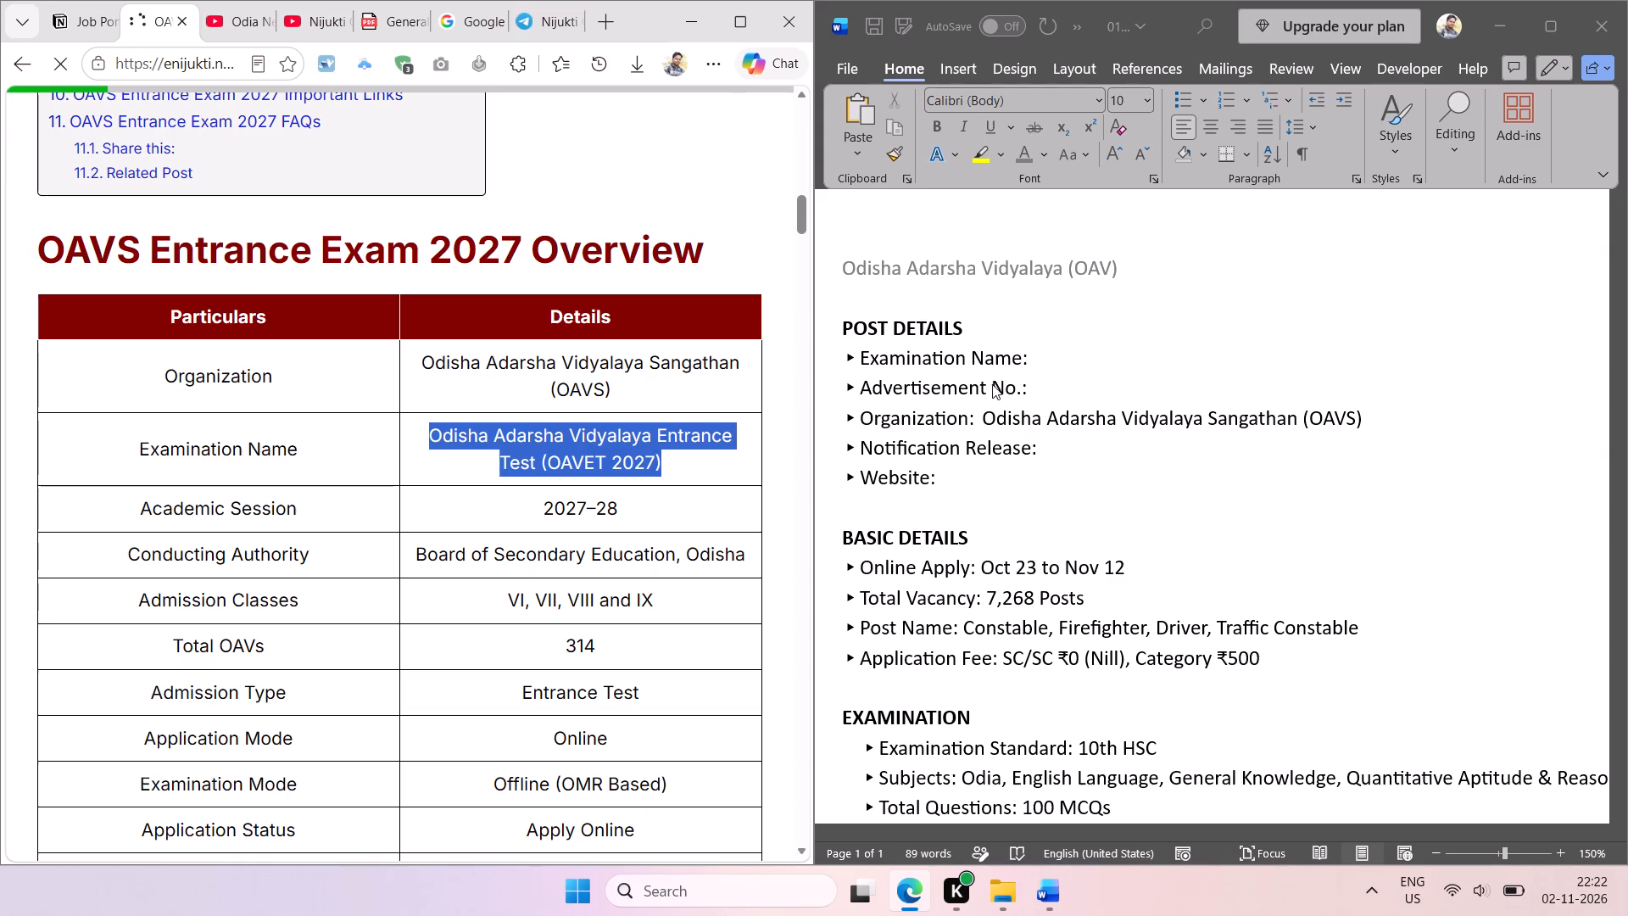
click(1061, 377)
click(1054, 359)
key(space)
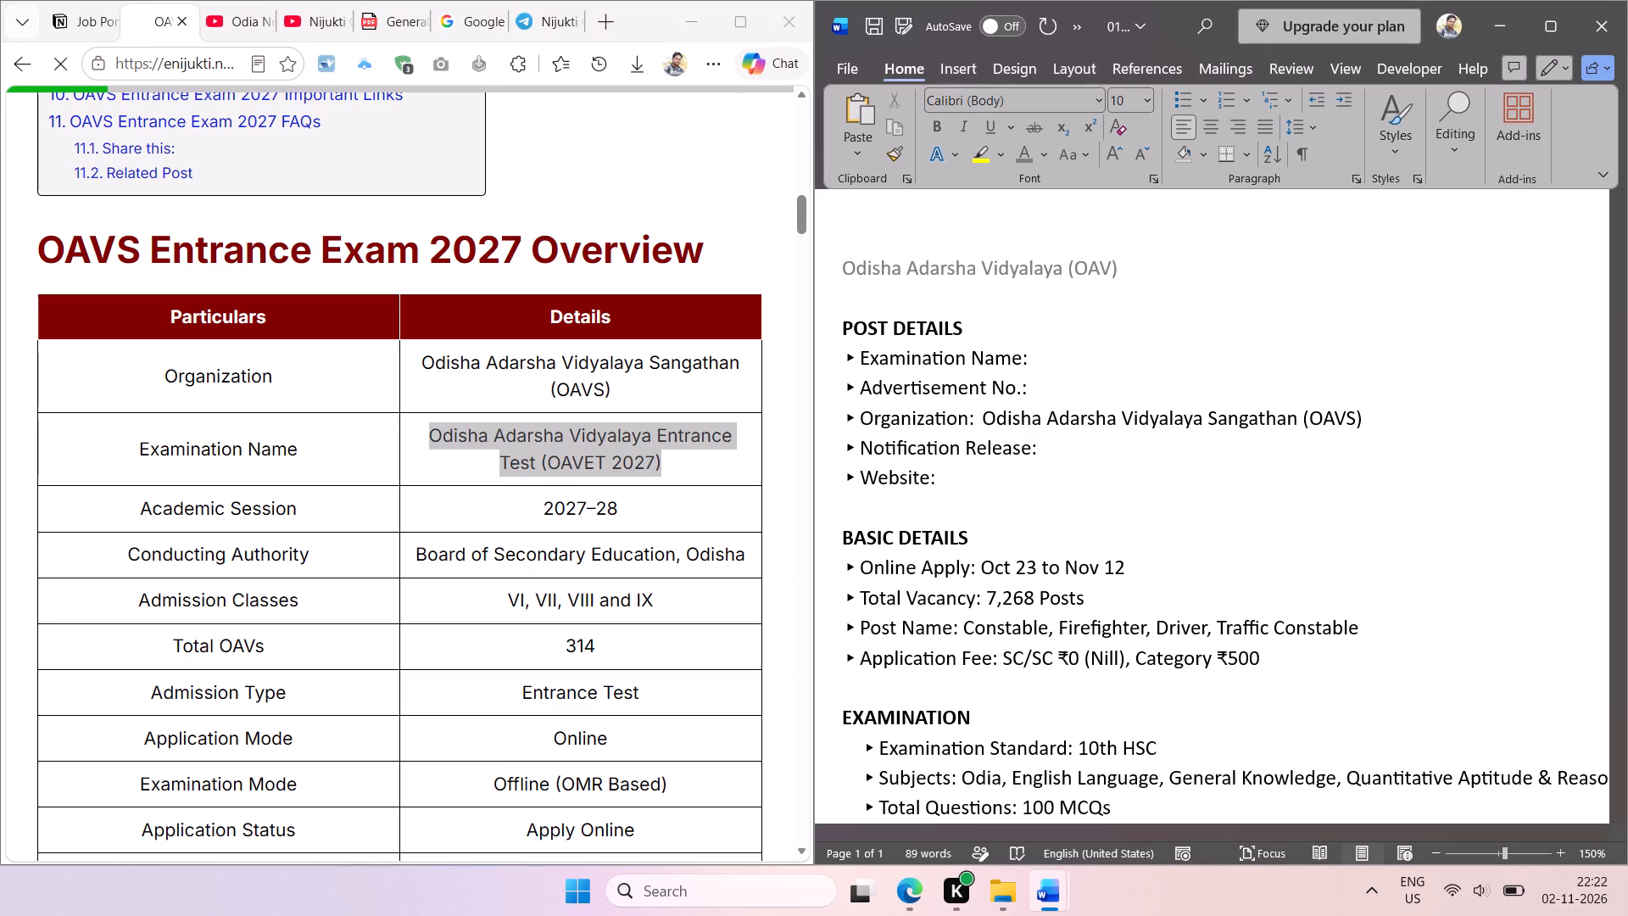
key(ctrl+v)
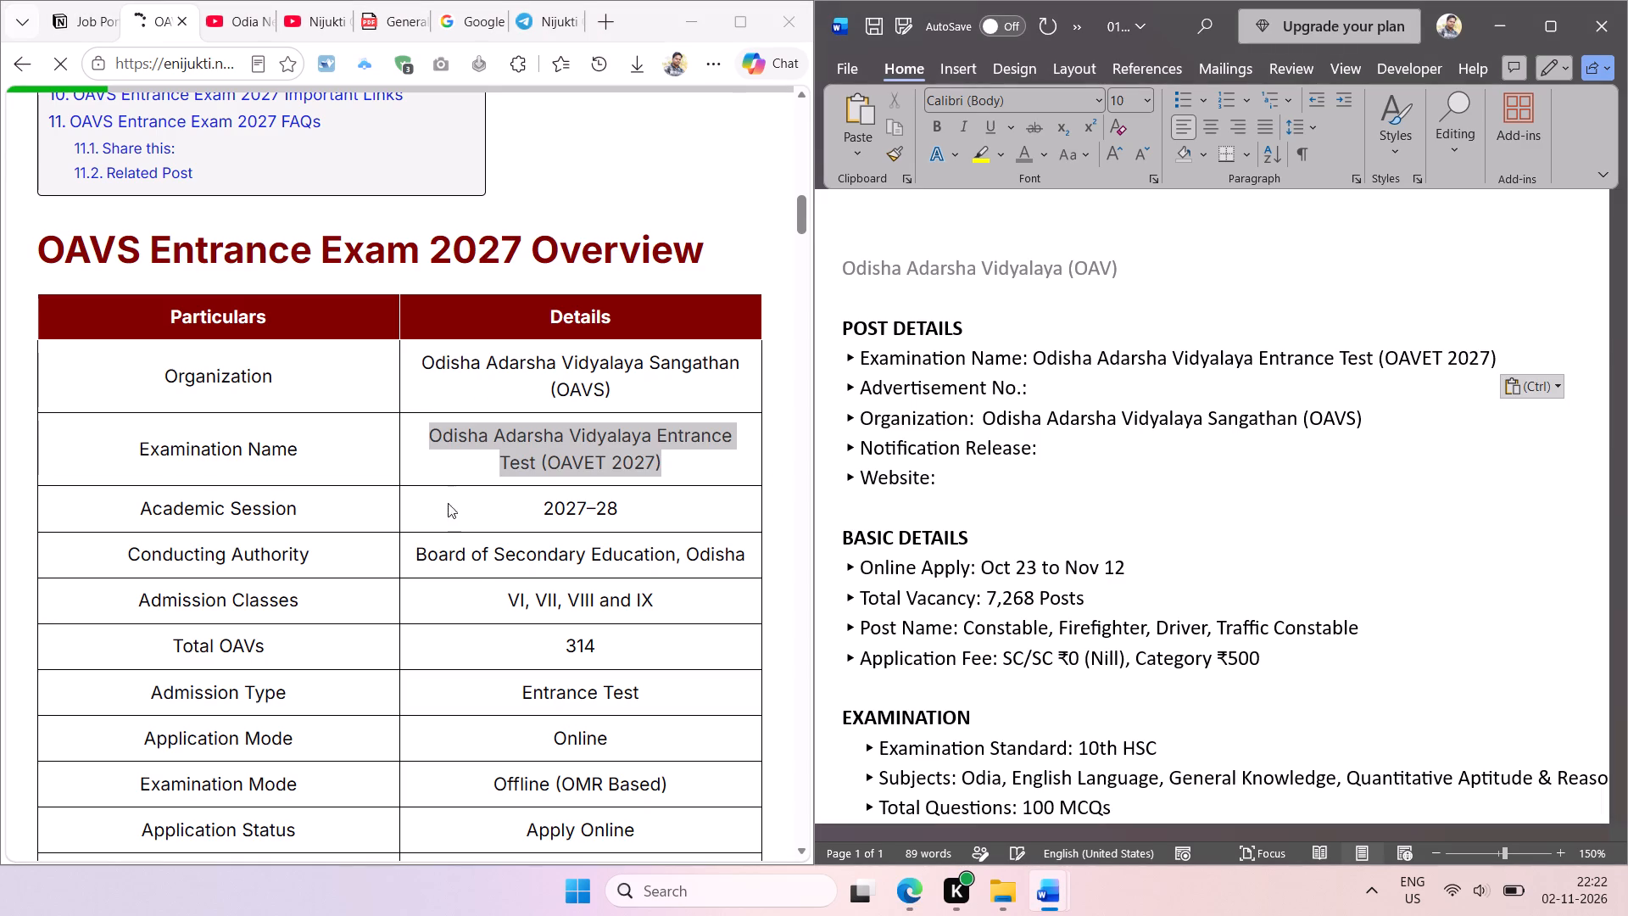
Insert a new line below Examination Name and paste the label "Conducting Authority" from the overview table.
click(458, 514)
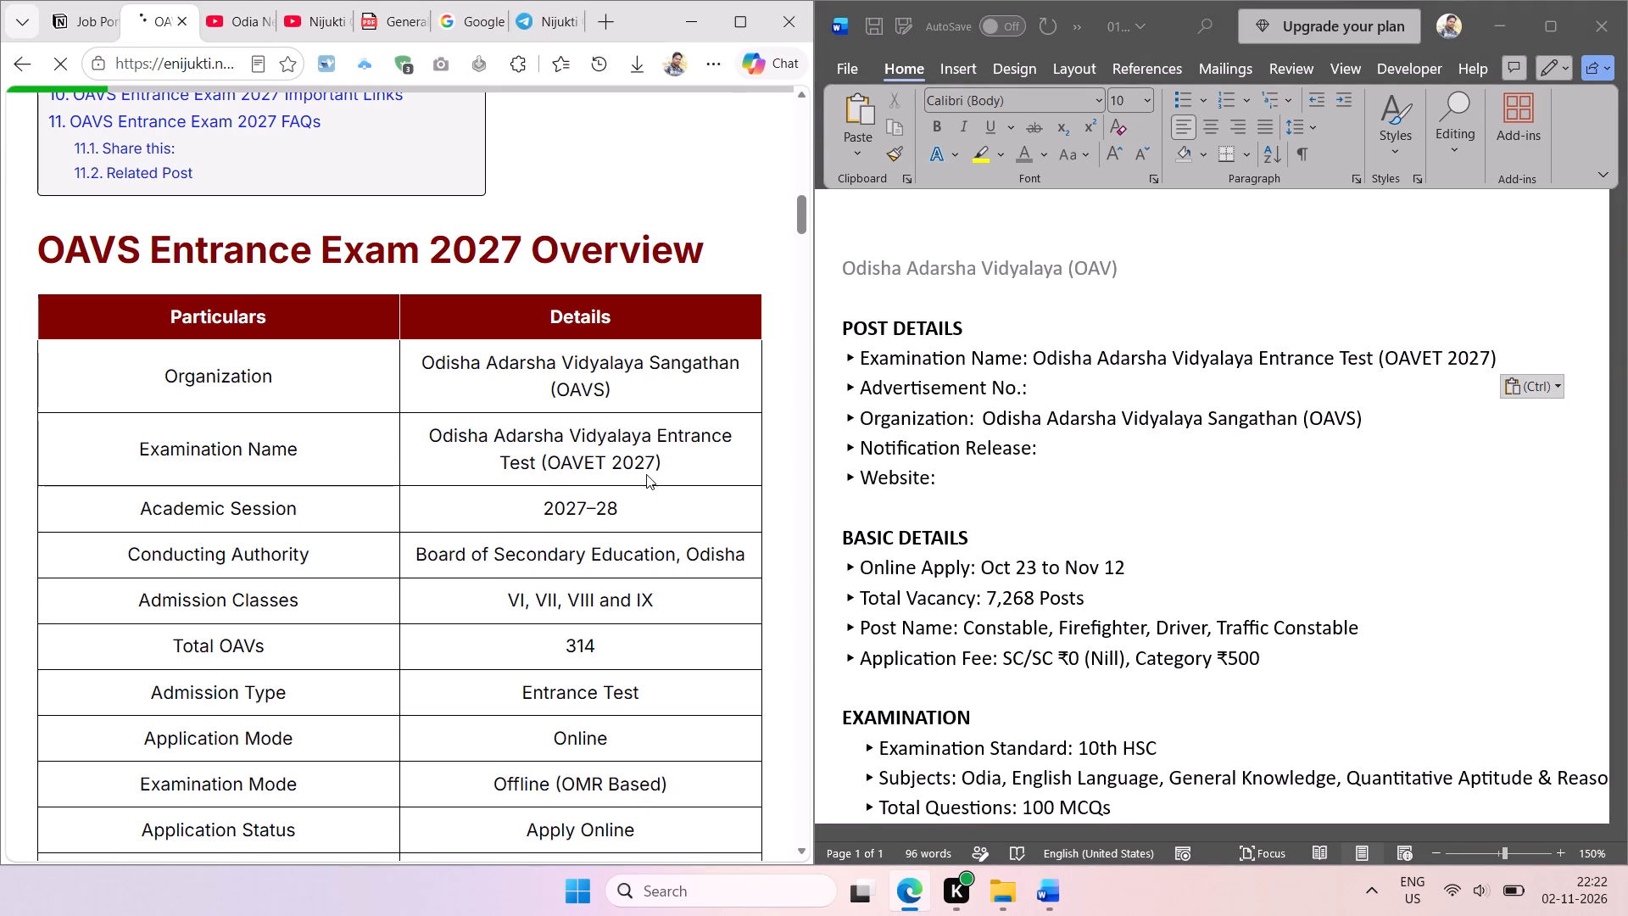
scroll(616, 485, down, 2)
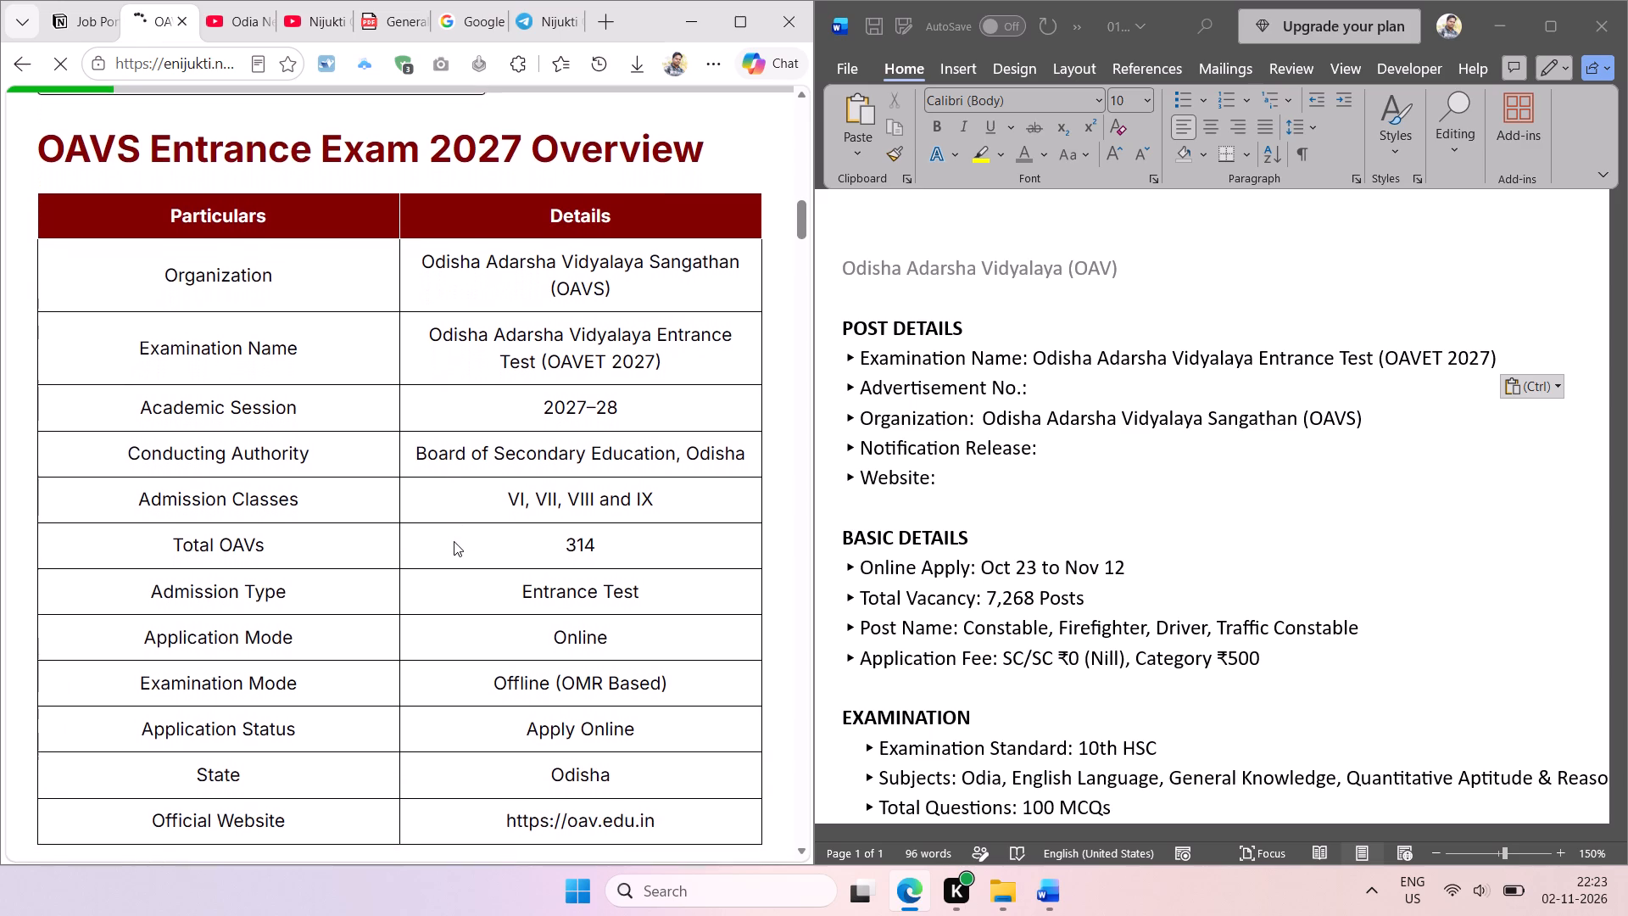
scroll(454, 541, down, 1)
click(331, 443)
drag(322, 433, 310, 433)
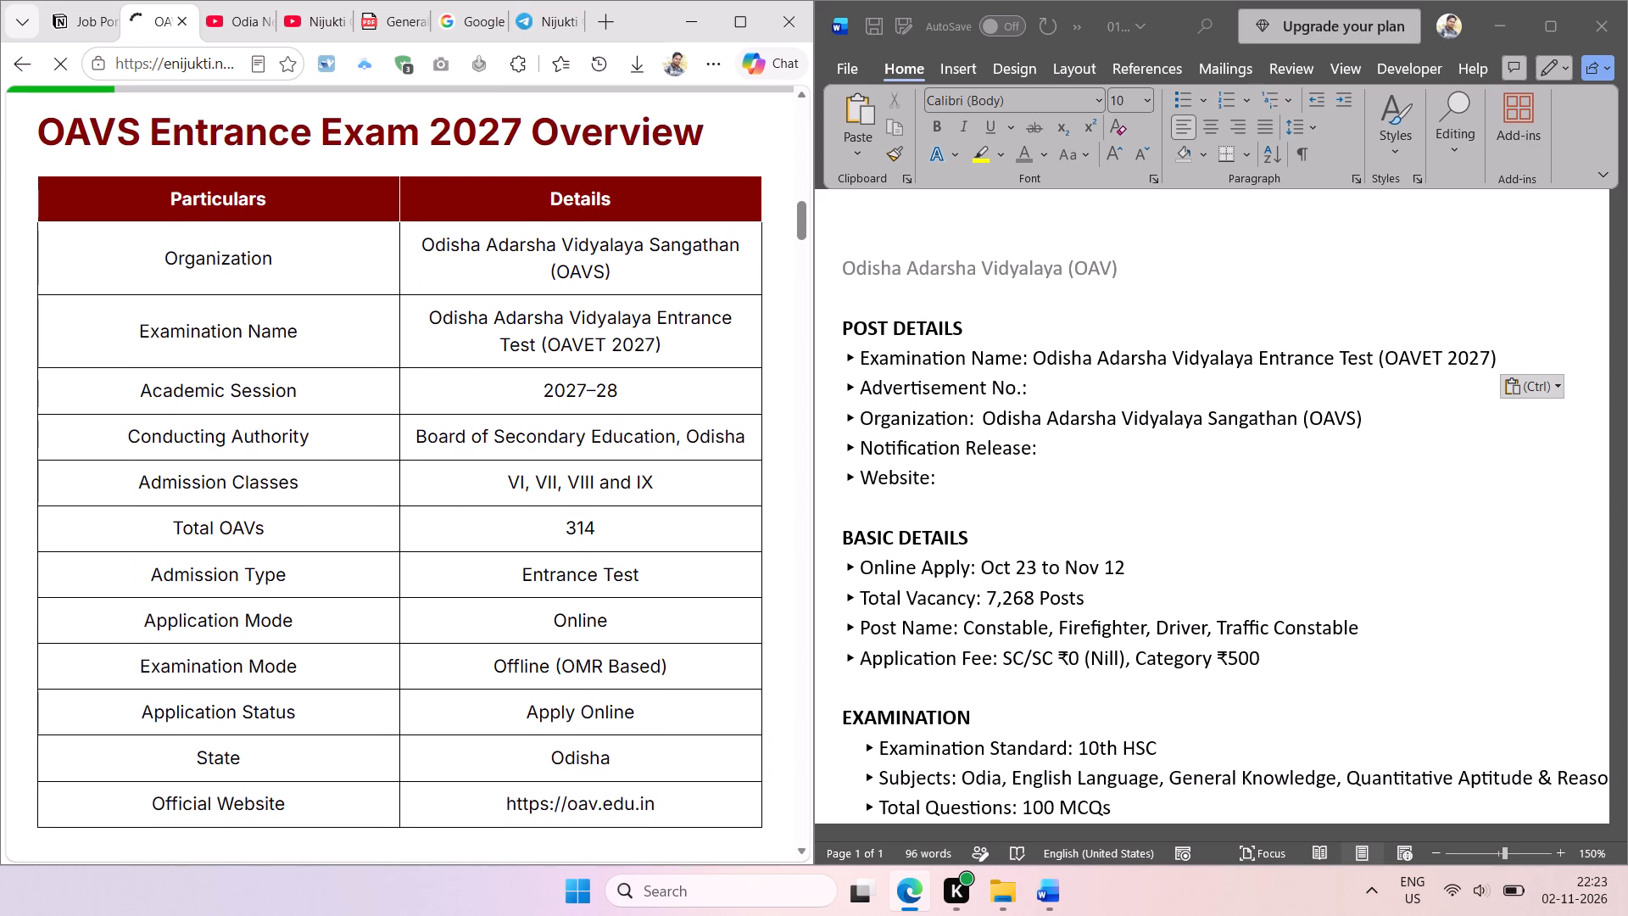
drag(310, 433, 114, 433)
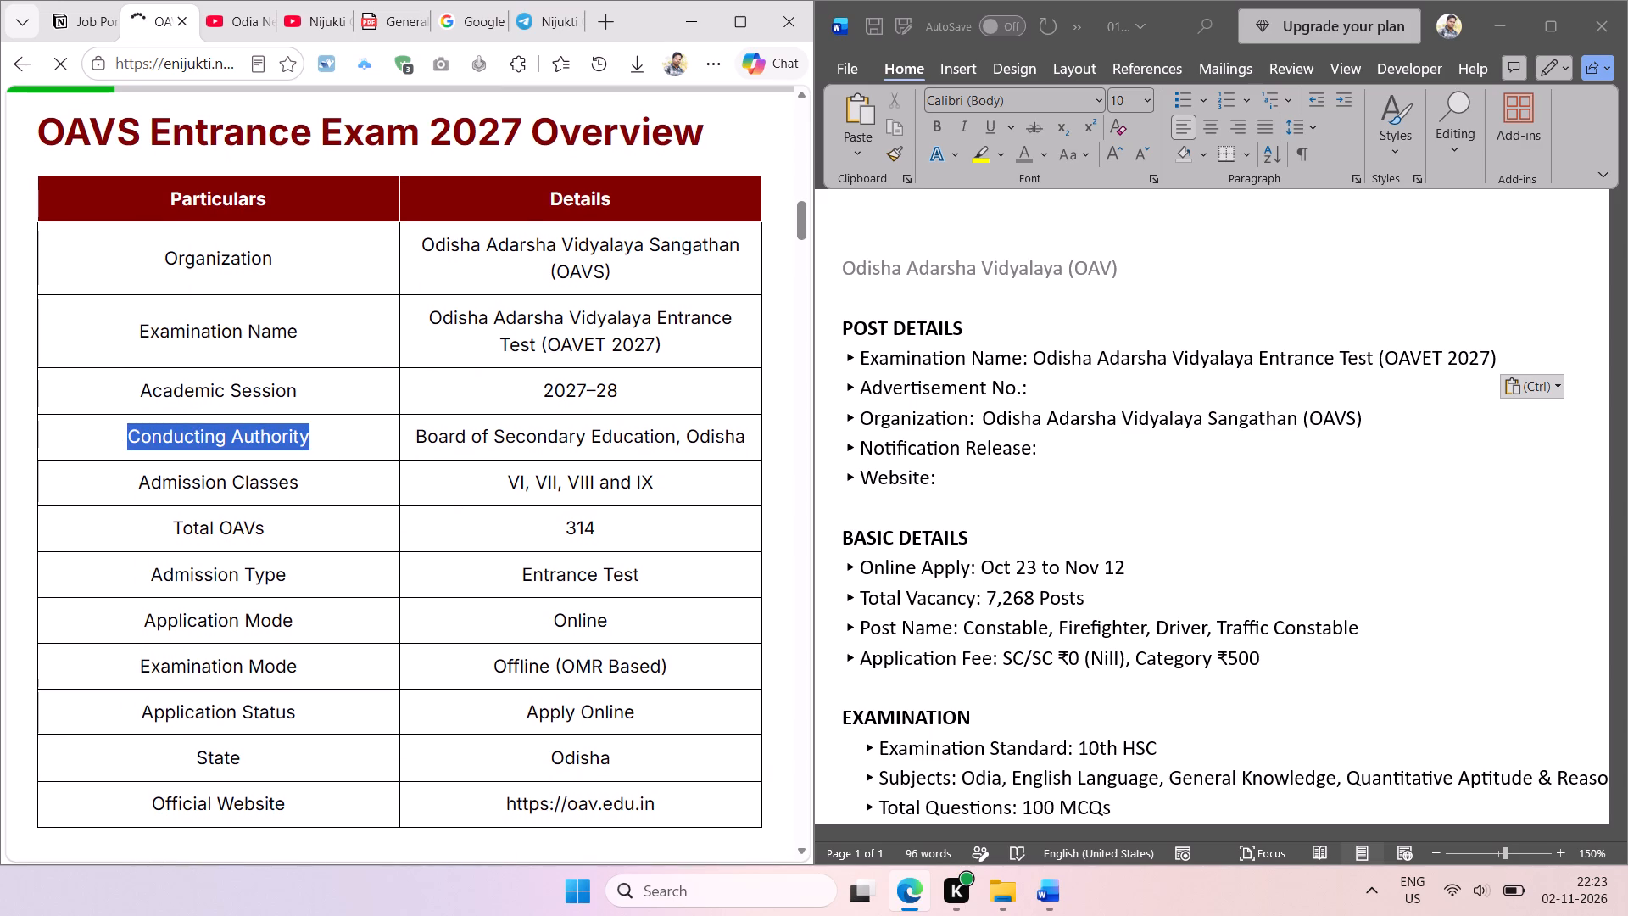
key(ctrl+c)
click(1008, 372)
click(1532, 363)
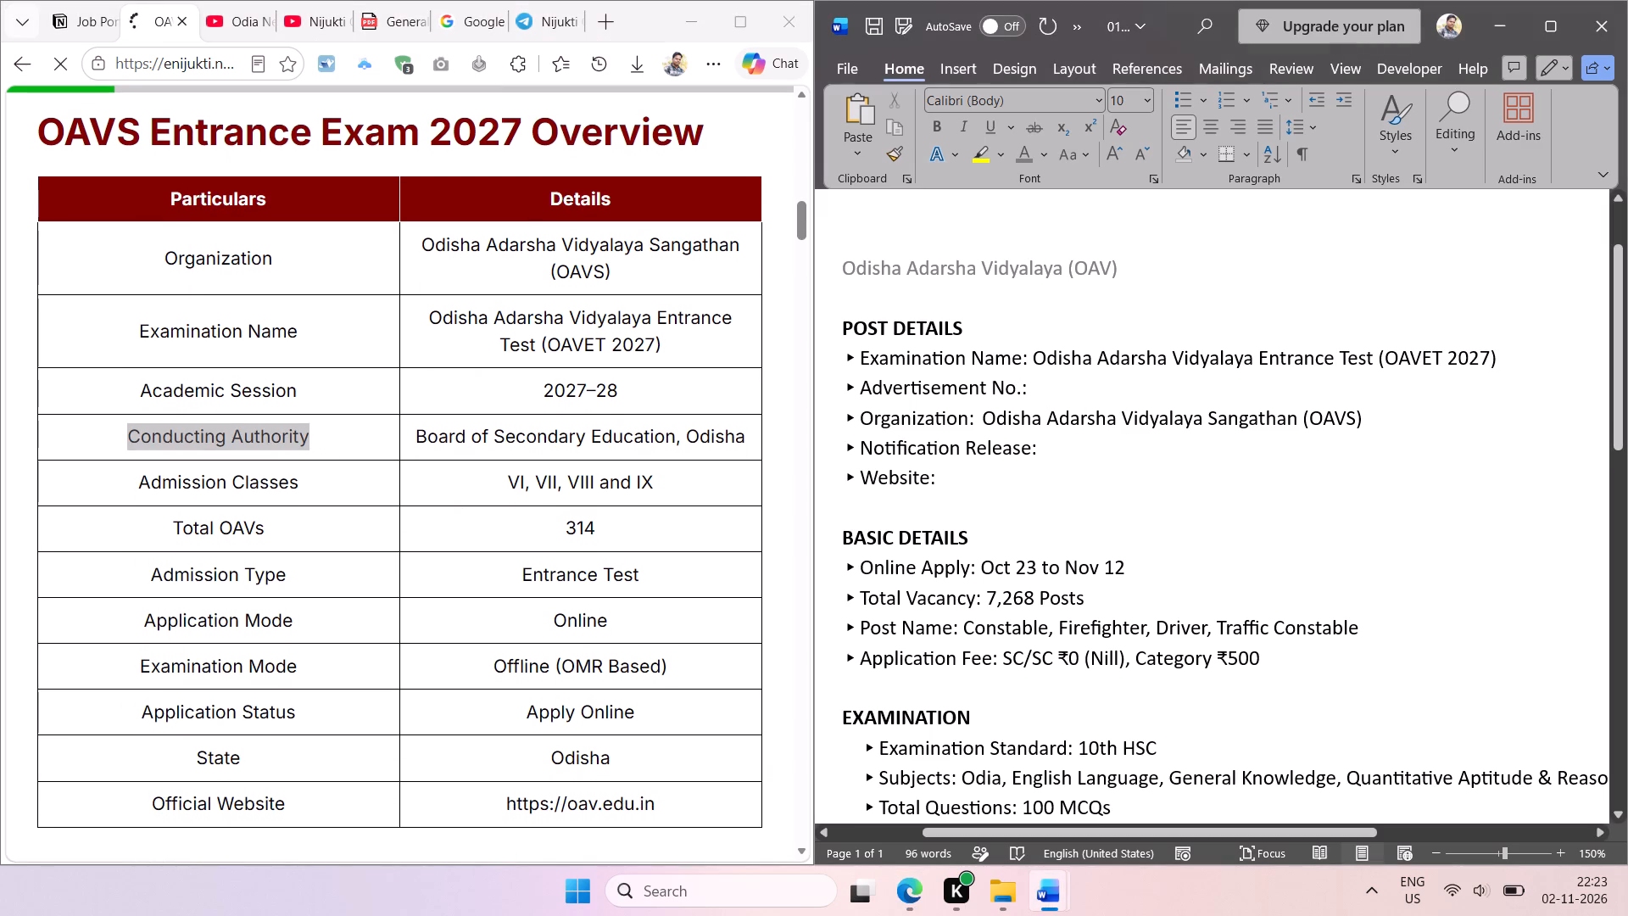
key(Return)
key(ctrl+v)
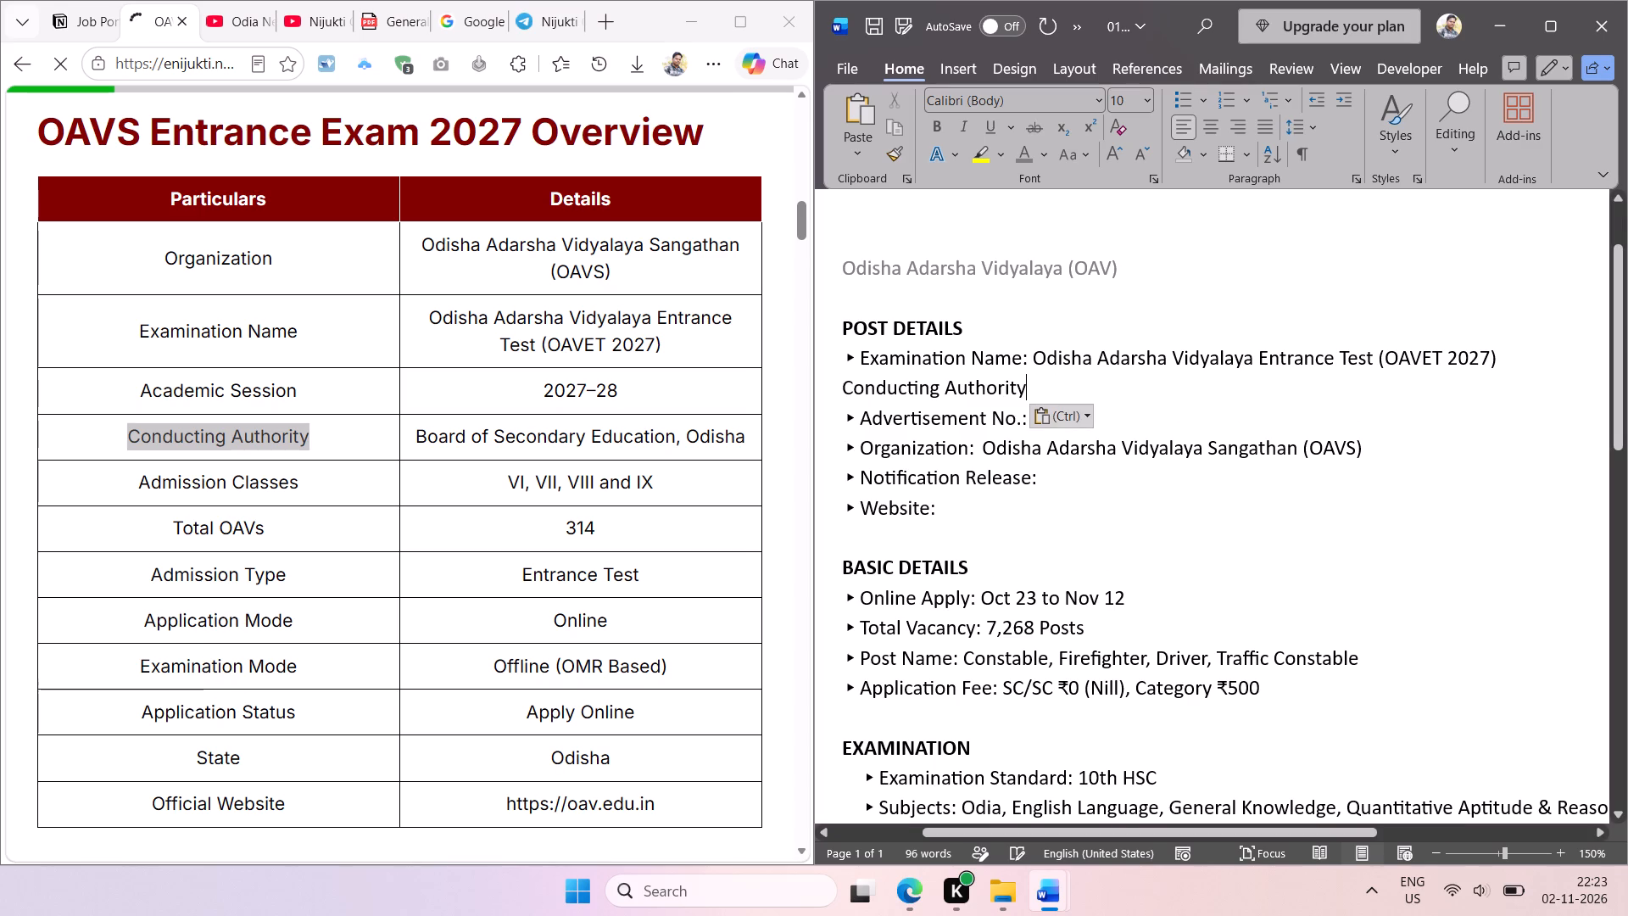
Copy the arrow bullet from the Advertisement No. line to the start of the Conducting Authority line.
drag(857, 421, 828, 421)
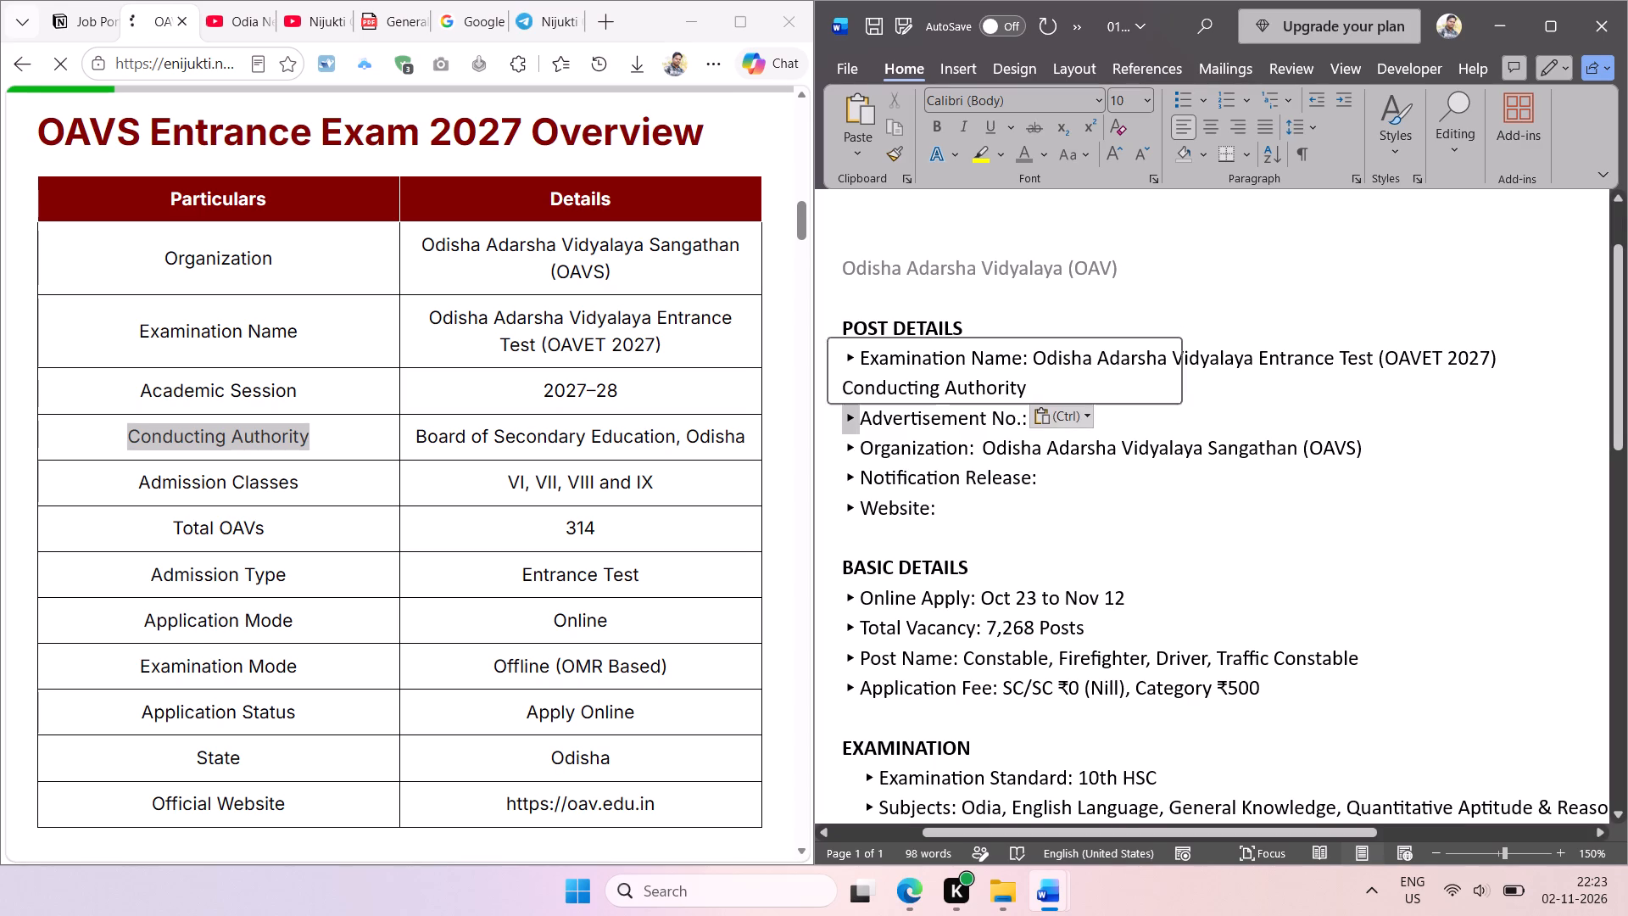
key(ctrl+c)
click(842, 381)
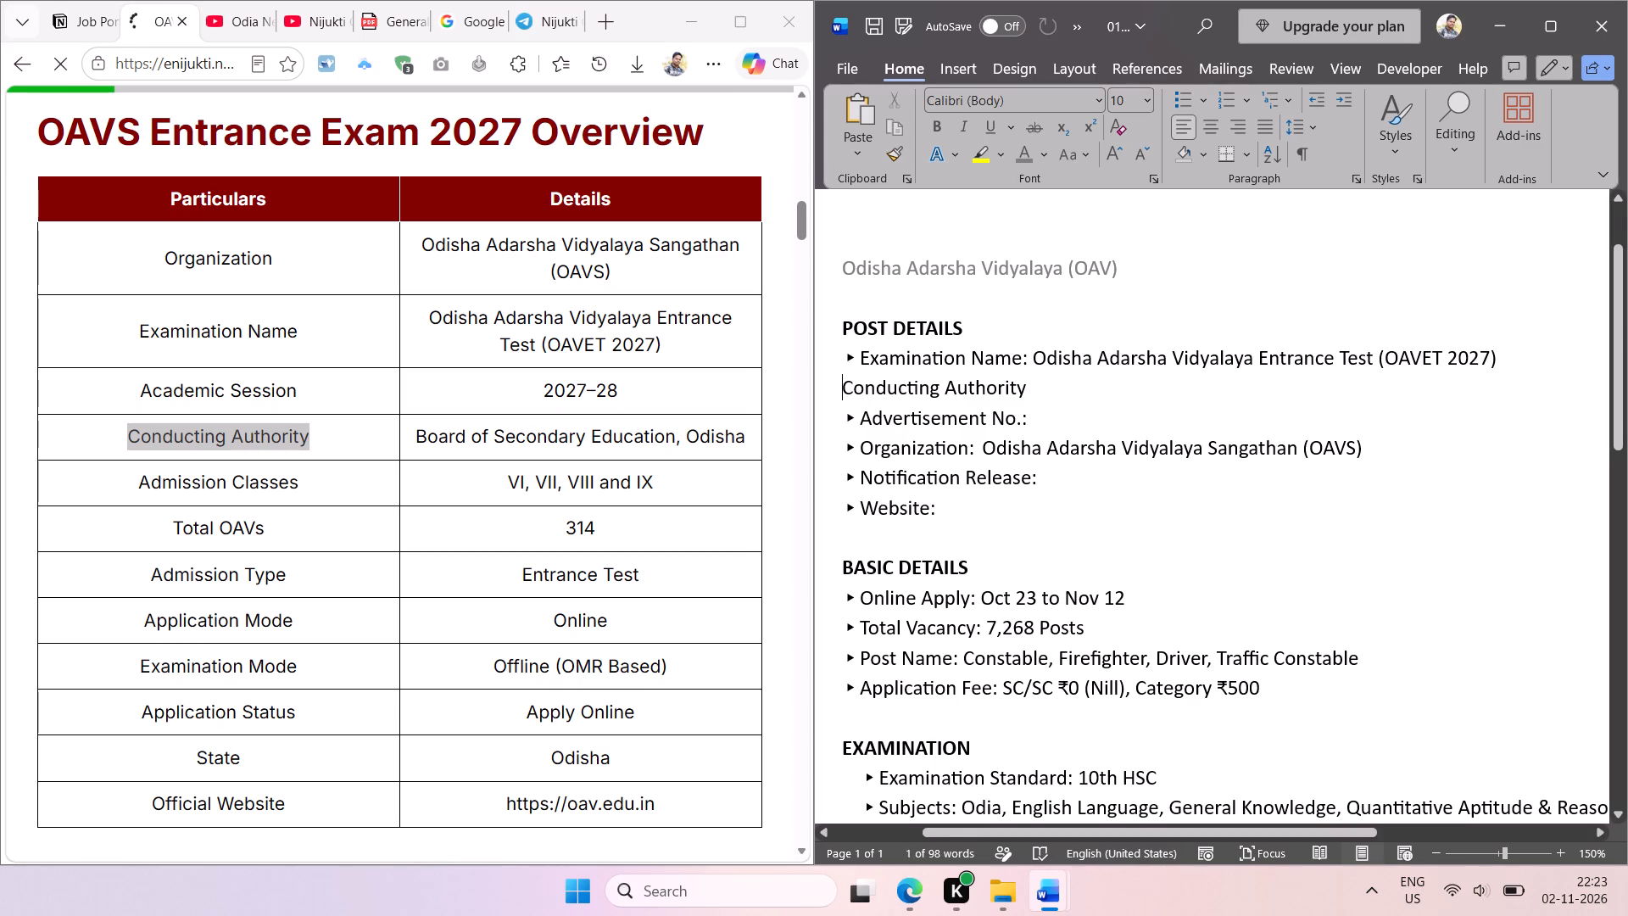
key(ctrl+v)
Add a colon after Conducting Authority and fill in "Board of Secondary Education, Odisha" copied from the overview table.
click(685, 422)
drag(747, 430, 642, 442)
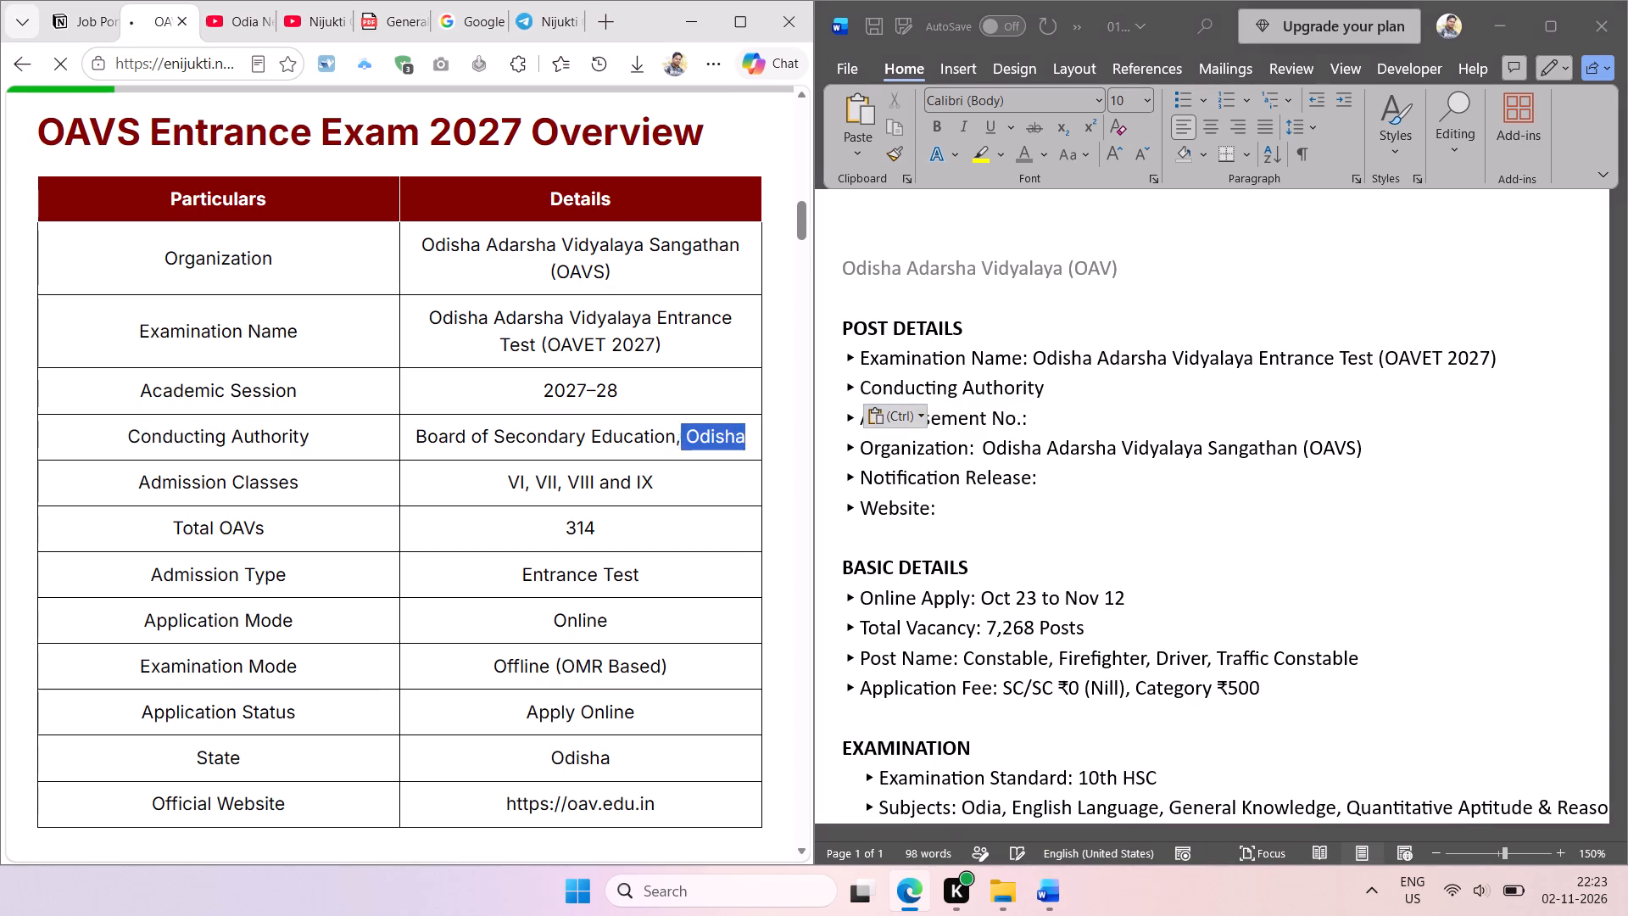
drag(642, 442, 417, 444)
key(ctrl+c)
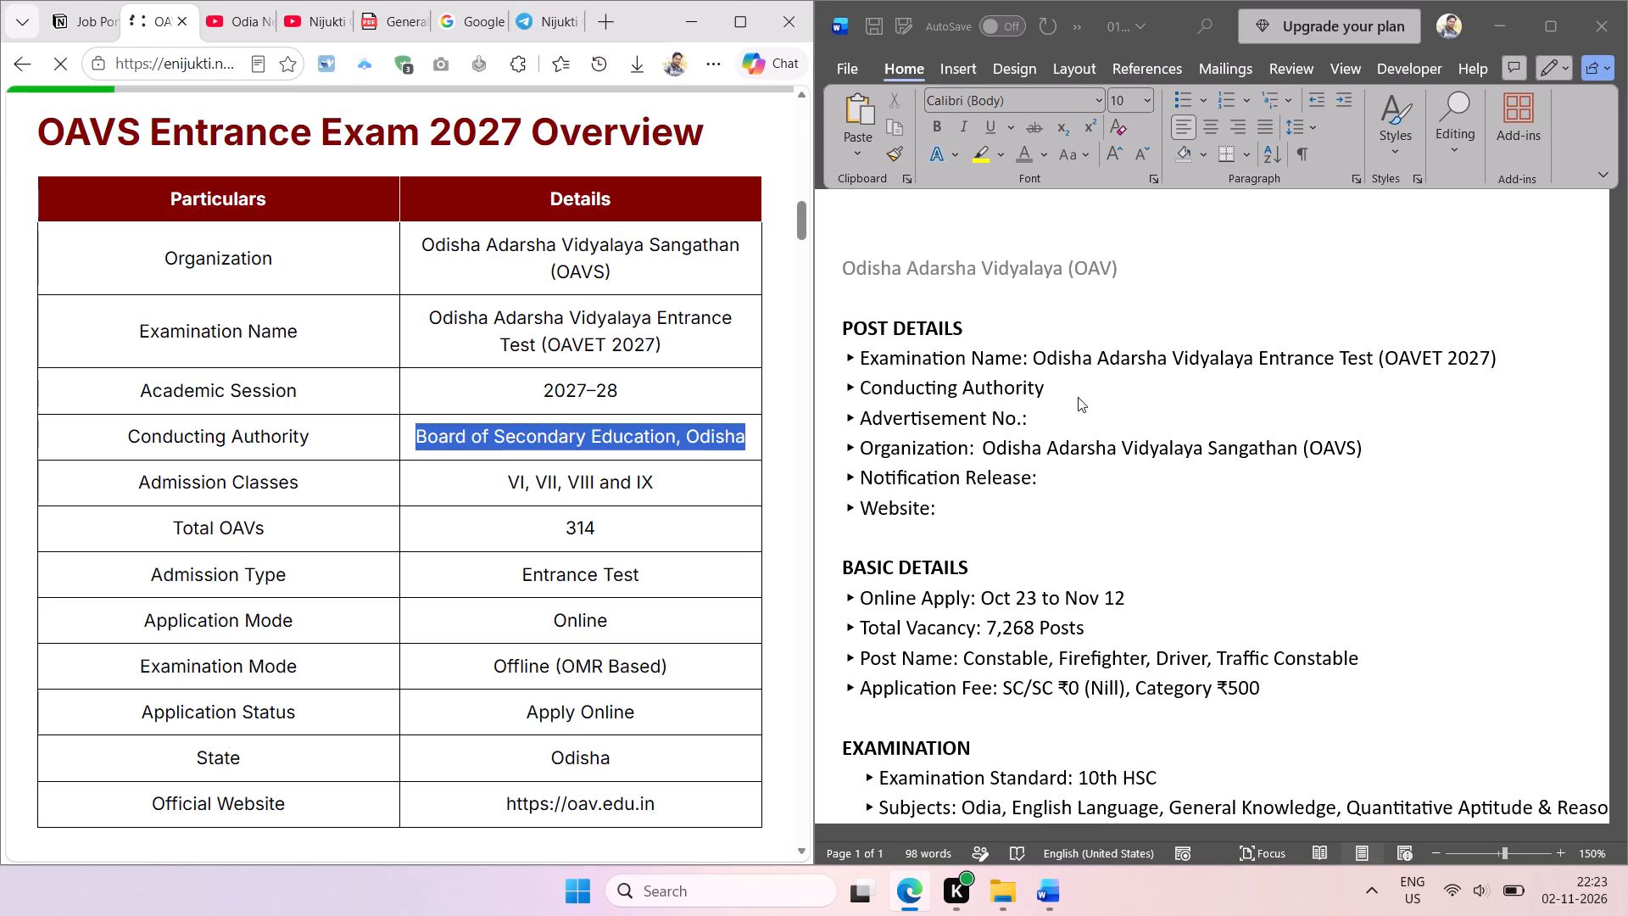
click(1078, 397)
click(1073, 384)
text(:)
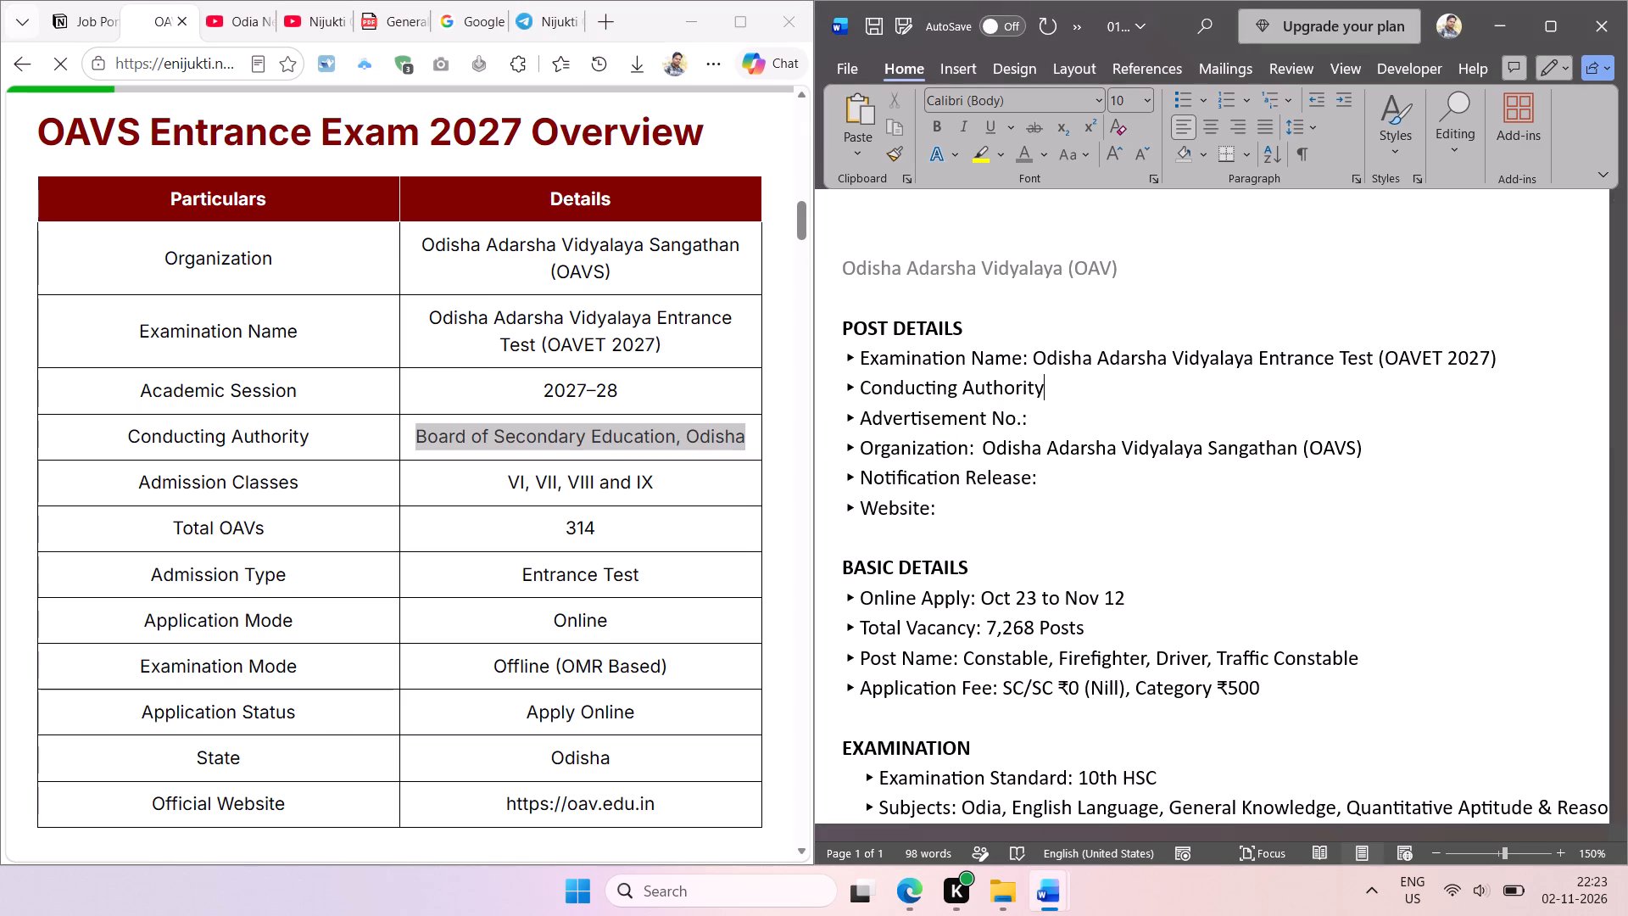
key(space)
key(ctrl+v)
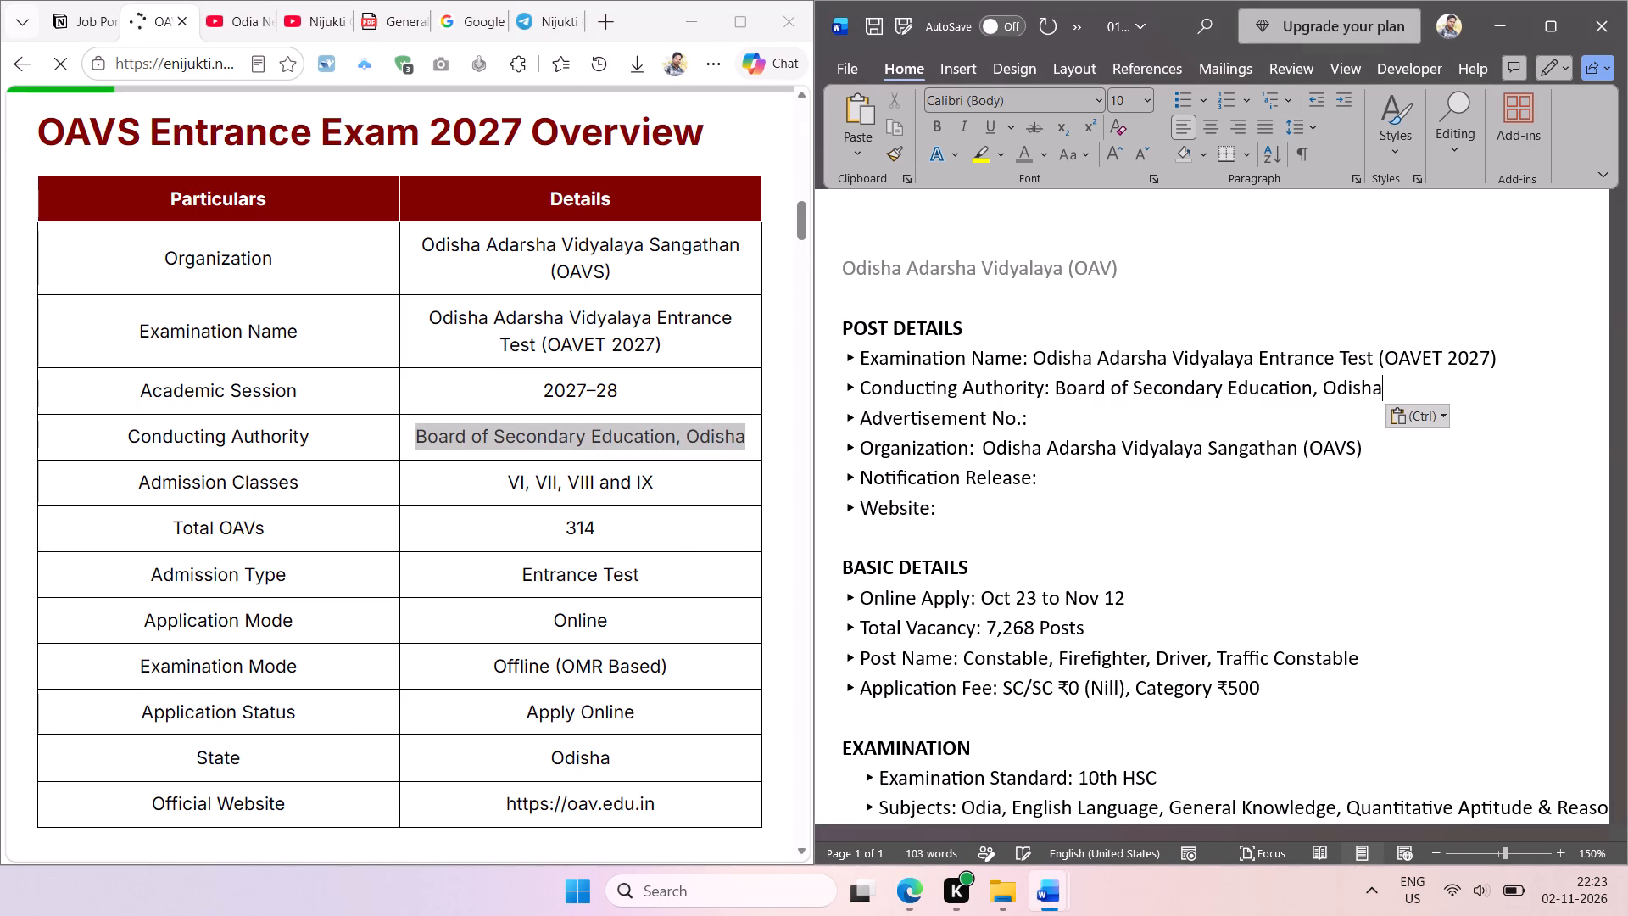
Delete the entire Advertisement No. line from the POST DETAILS section.
click(455, 527)
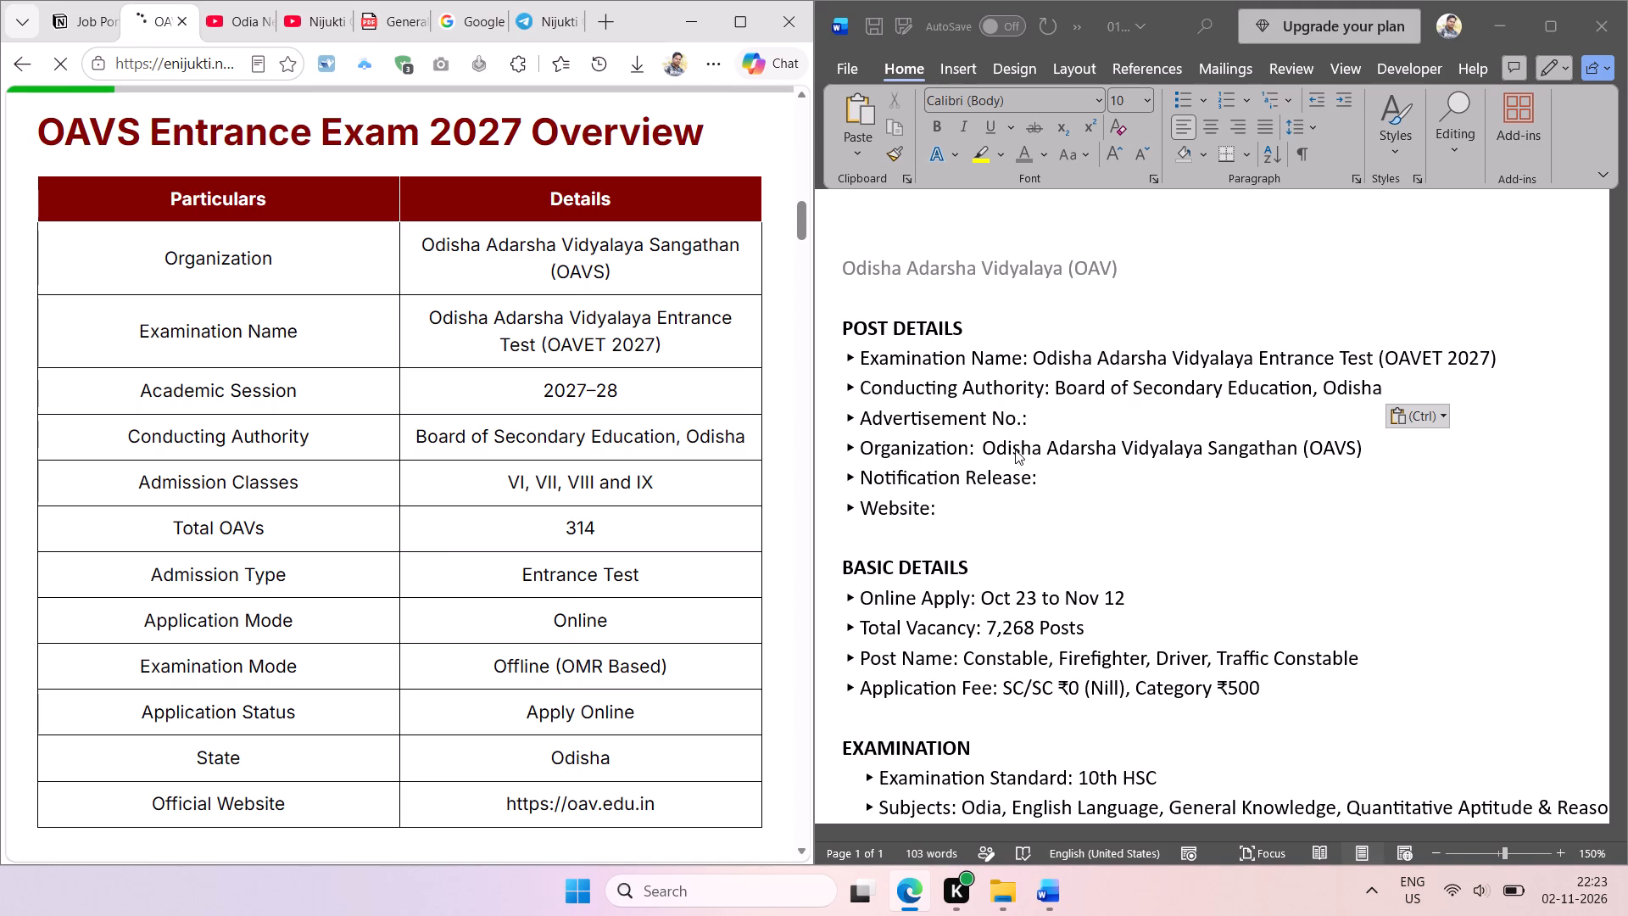
drag(1050, 415, 859, 414)
click(1037, 435)
drag(1047, 421, 831, 416)
key(BackSpace)
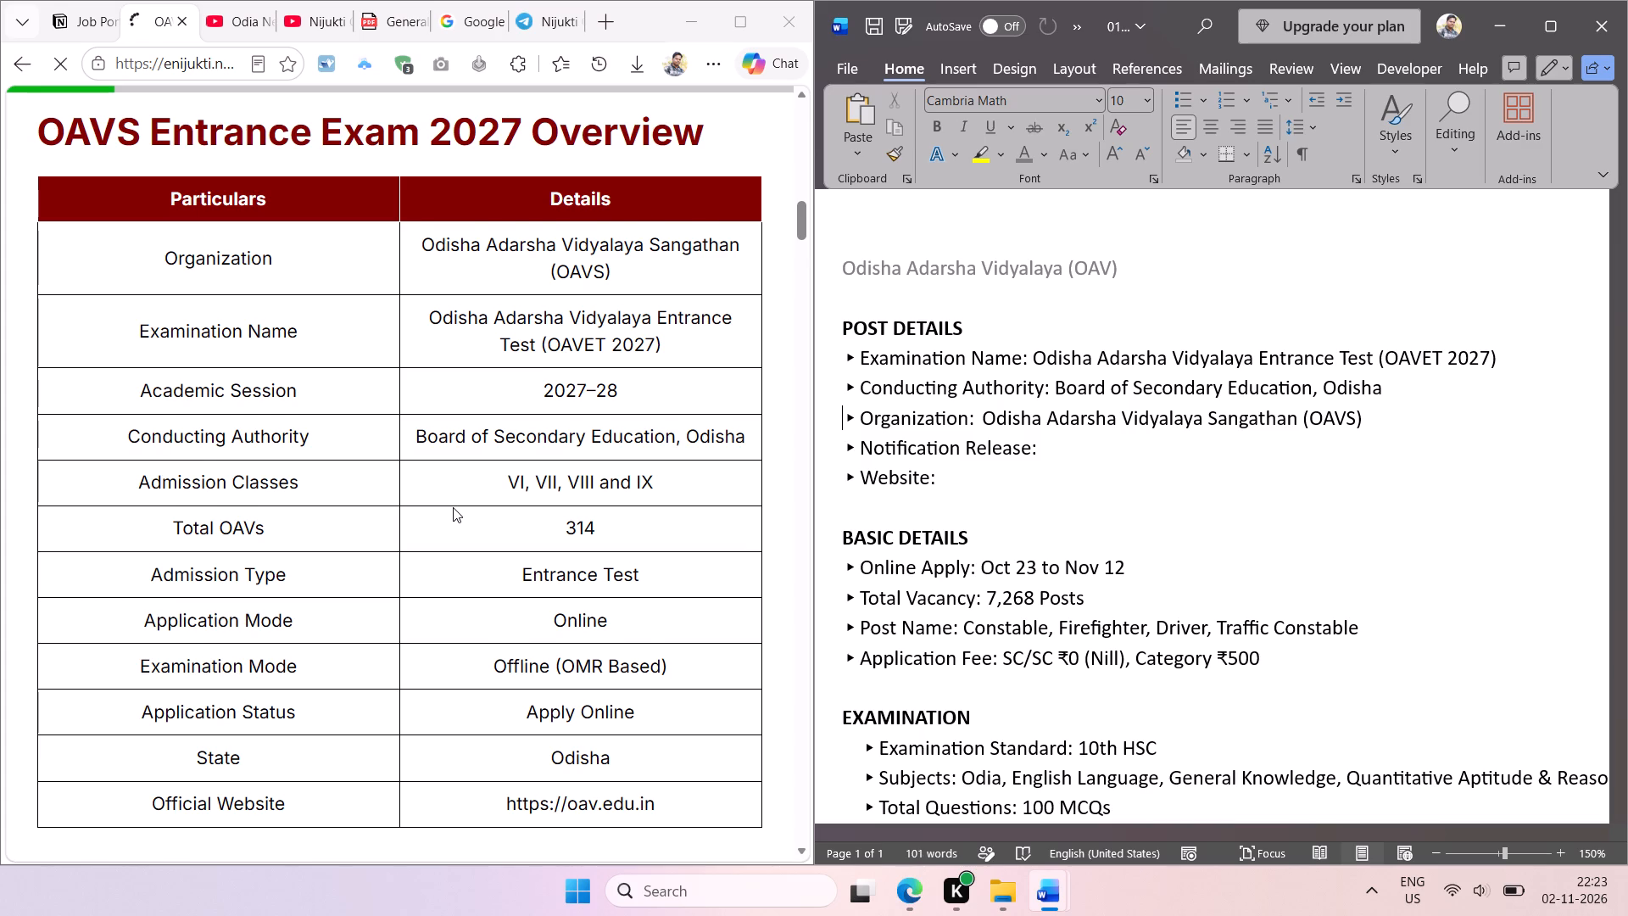
Fill in the Website line under POST DETAILS with "oav.edu.in" copied from the Official Website row of the overview table.
scroll(453, 507, down, 3)
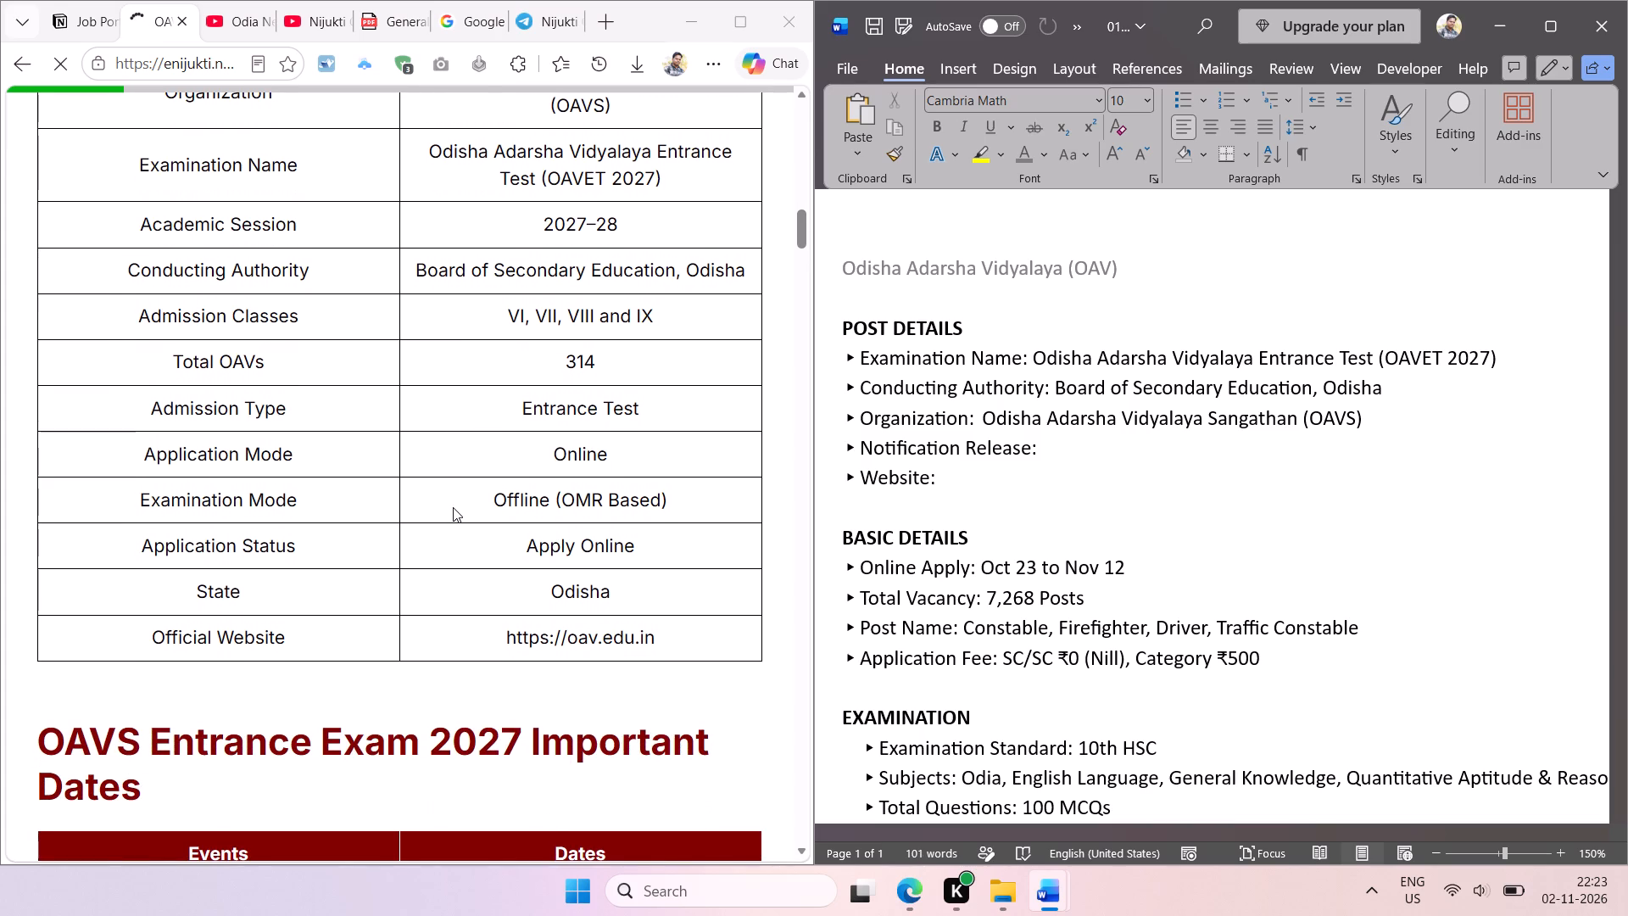
scroll(453, 507, up, 1)
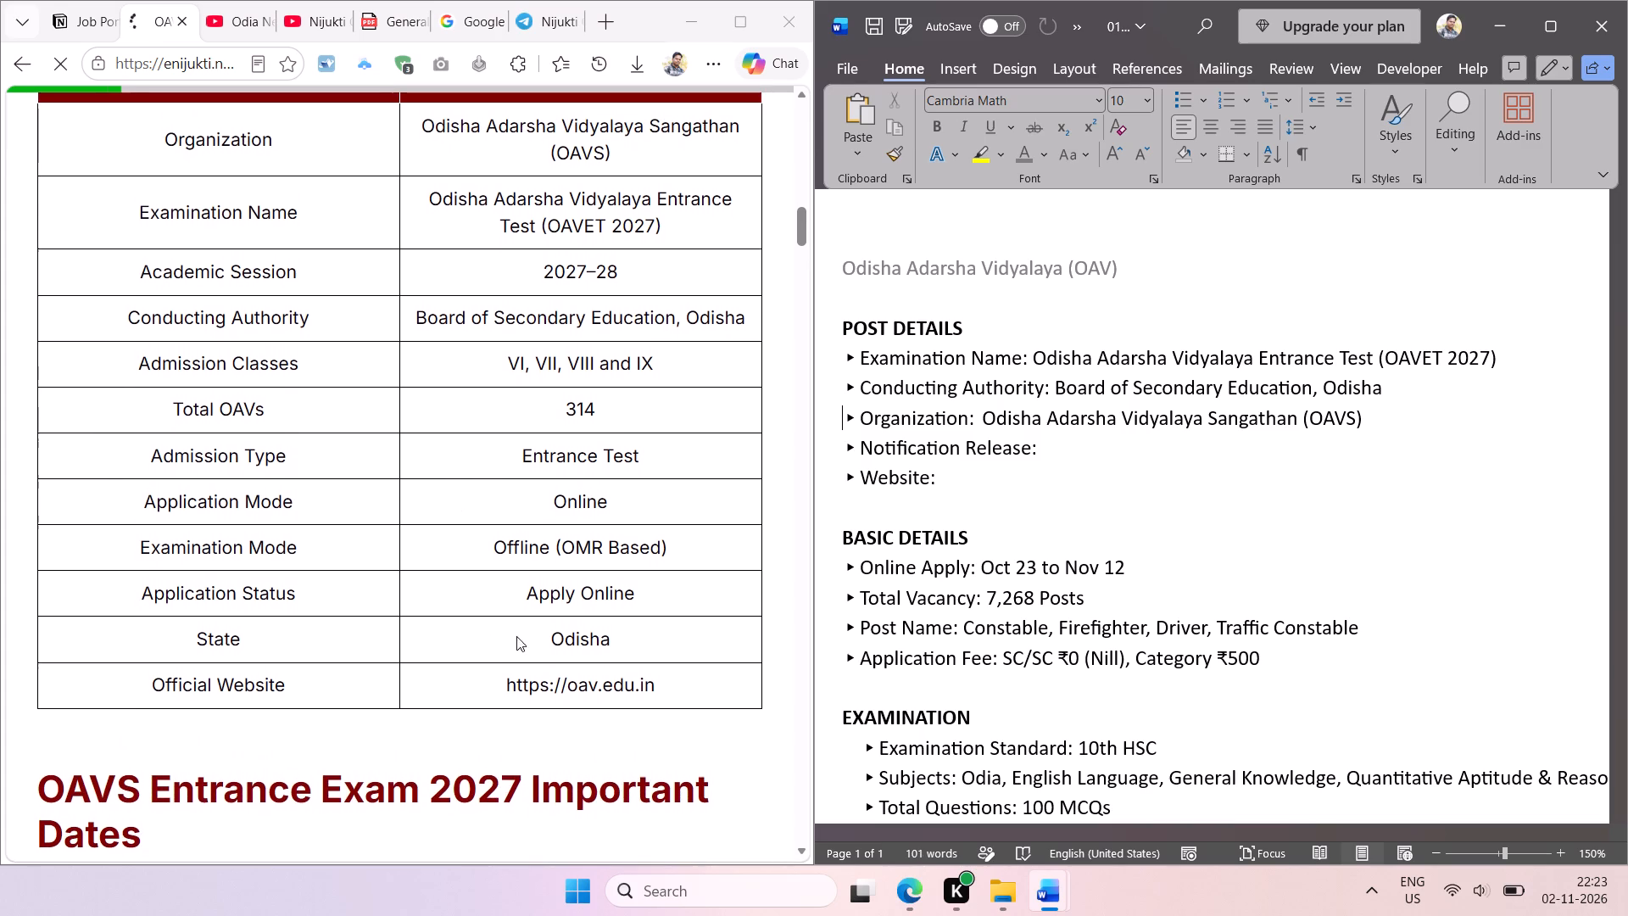
scroll(516, 636, up, 1)
drag(565, 688, 644, 692)
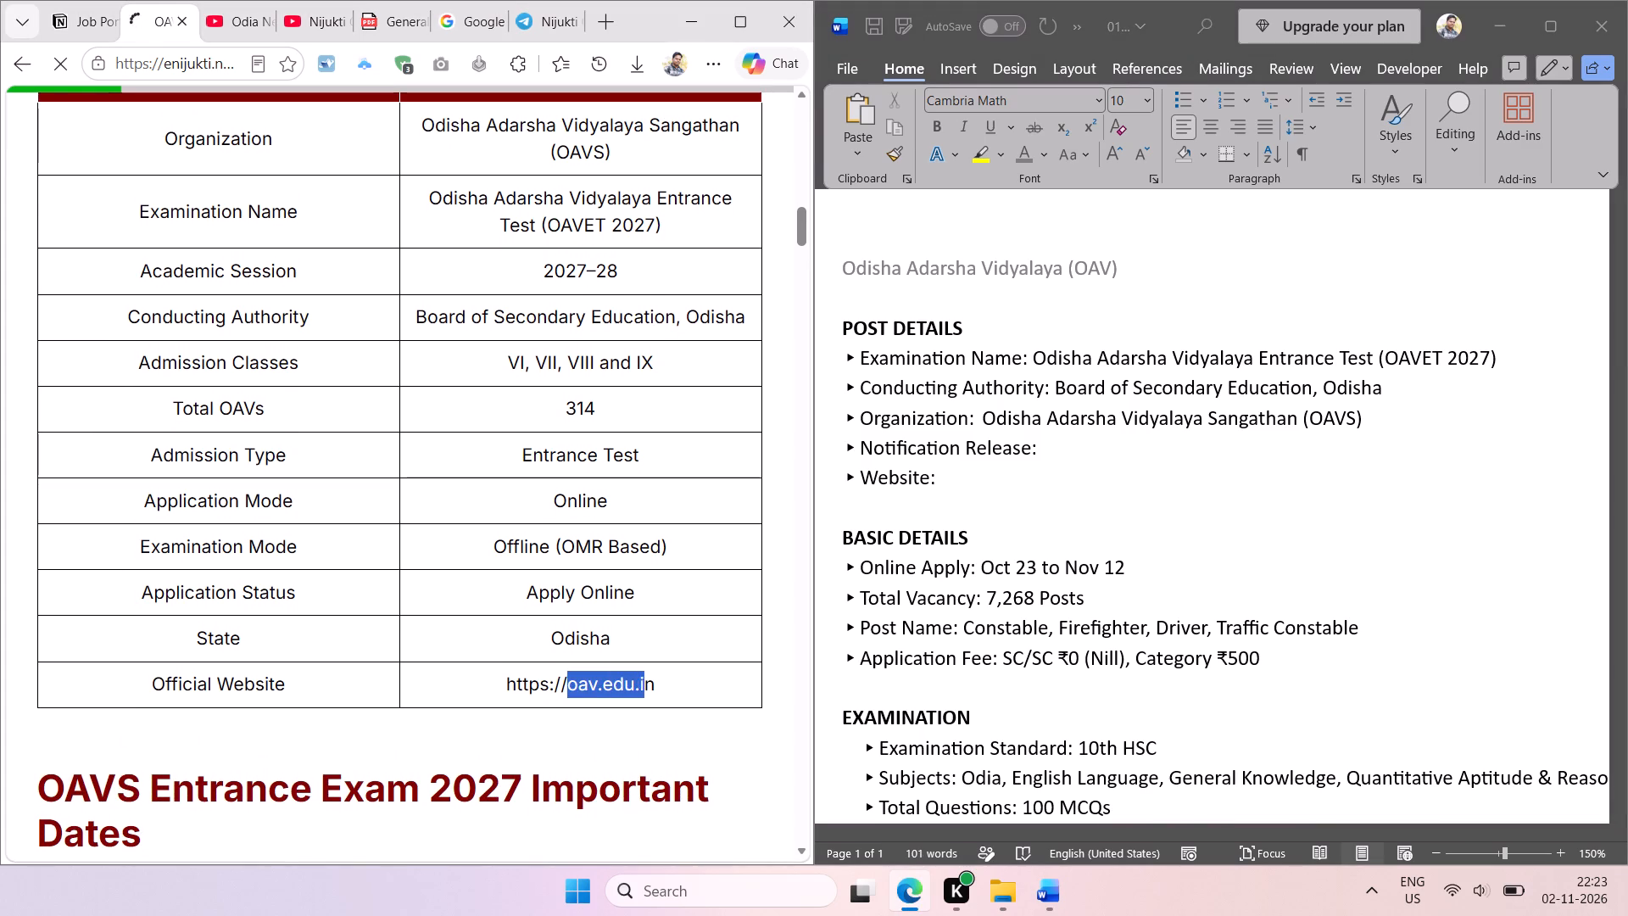
drag(644, 692, 651, 692)
key(ctrl+c)
click(973, 476)
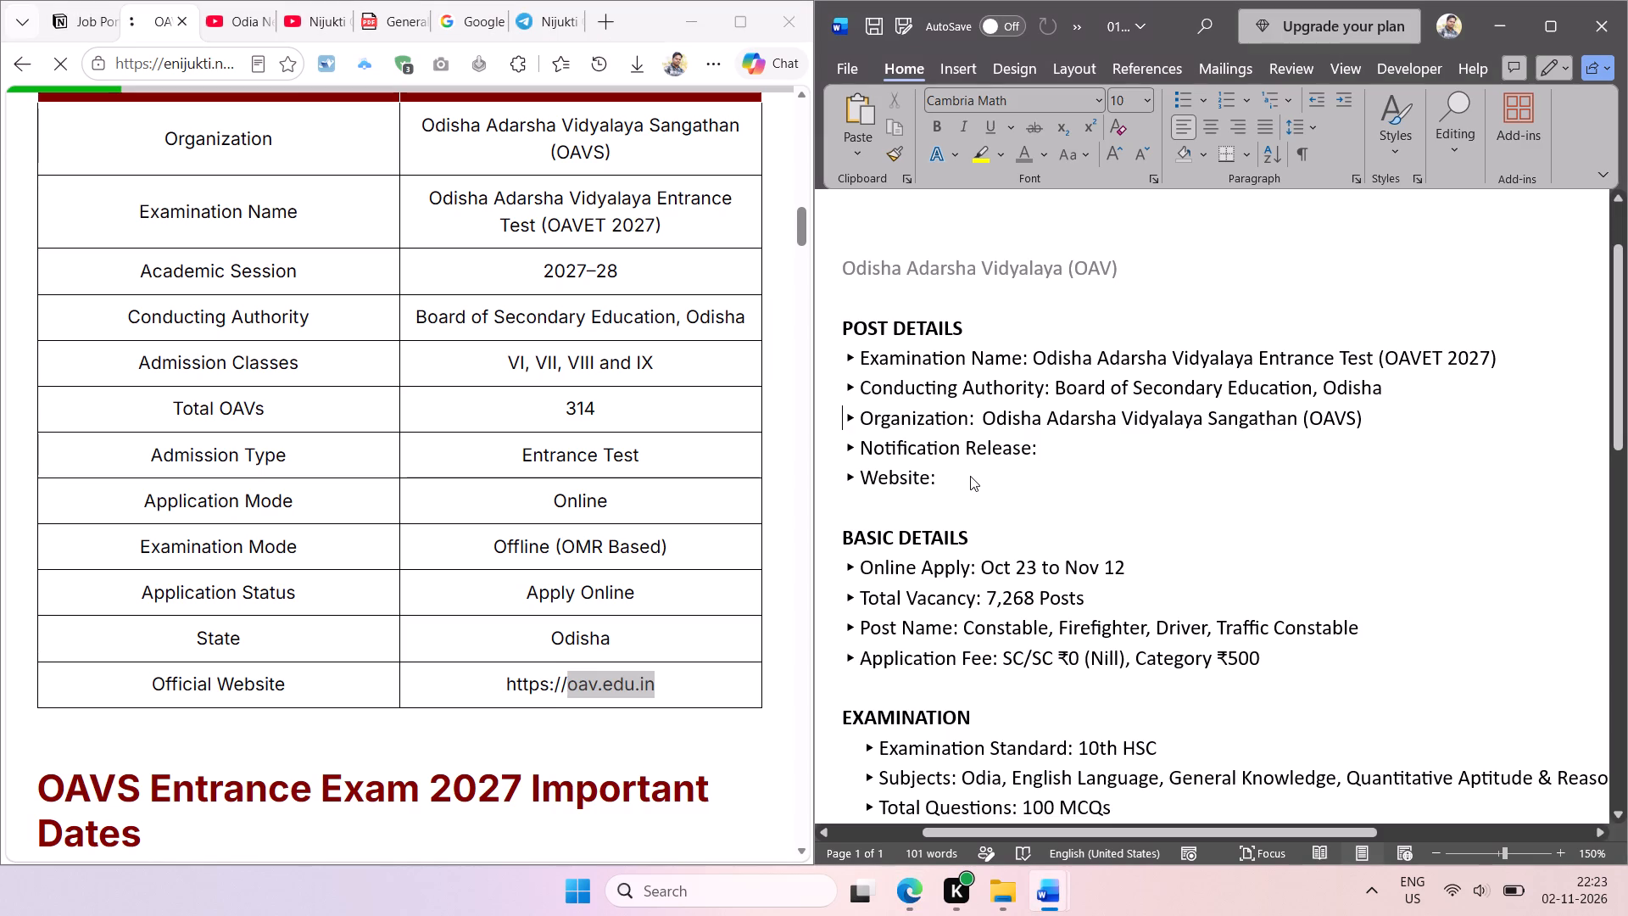
click(965, 476)
key(space)
key(ctrl+v)
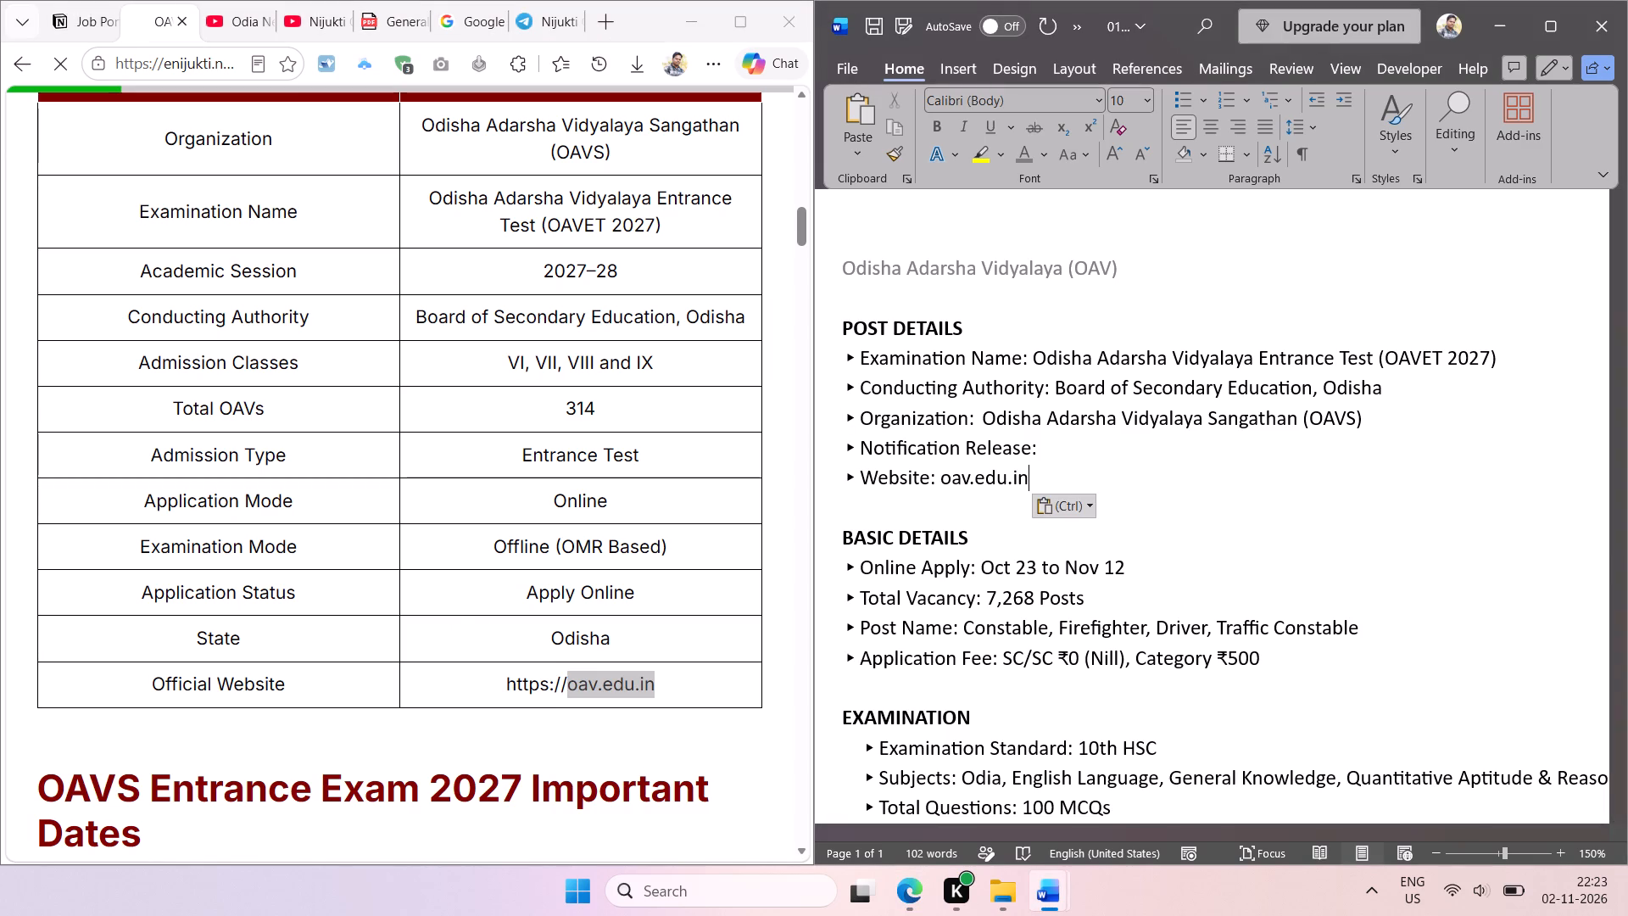
Delete the entire Notification Release line from the POST DETAILS section.
scroll(624, 385, up, 1)
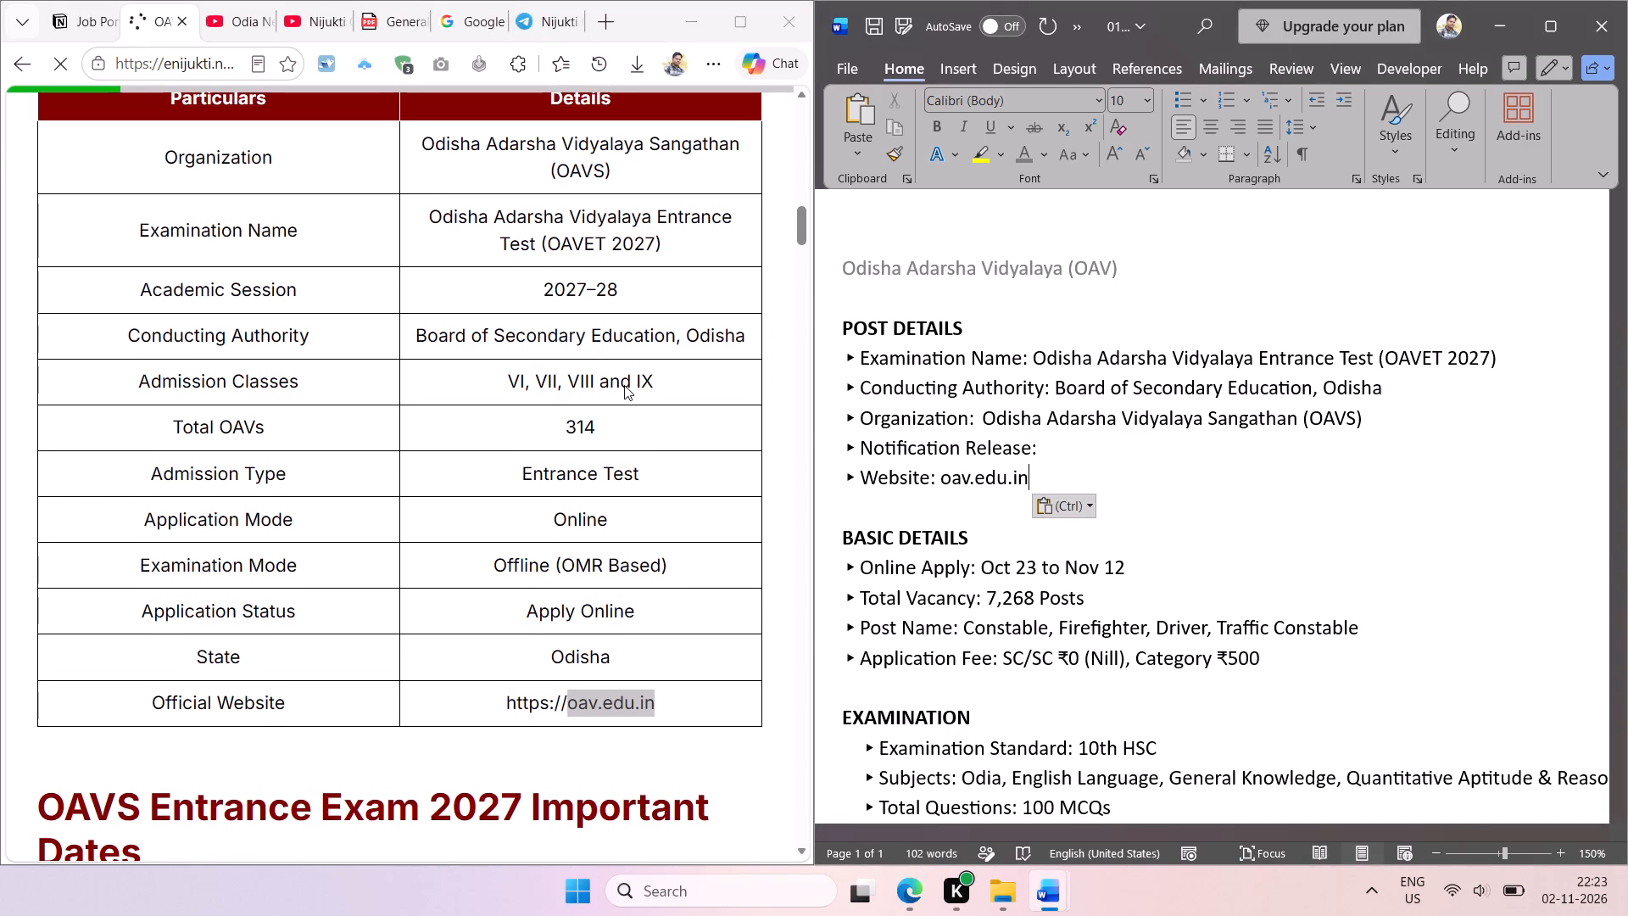
scroll(624, 385, up, 1)
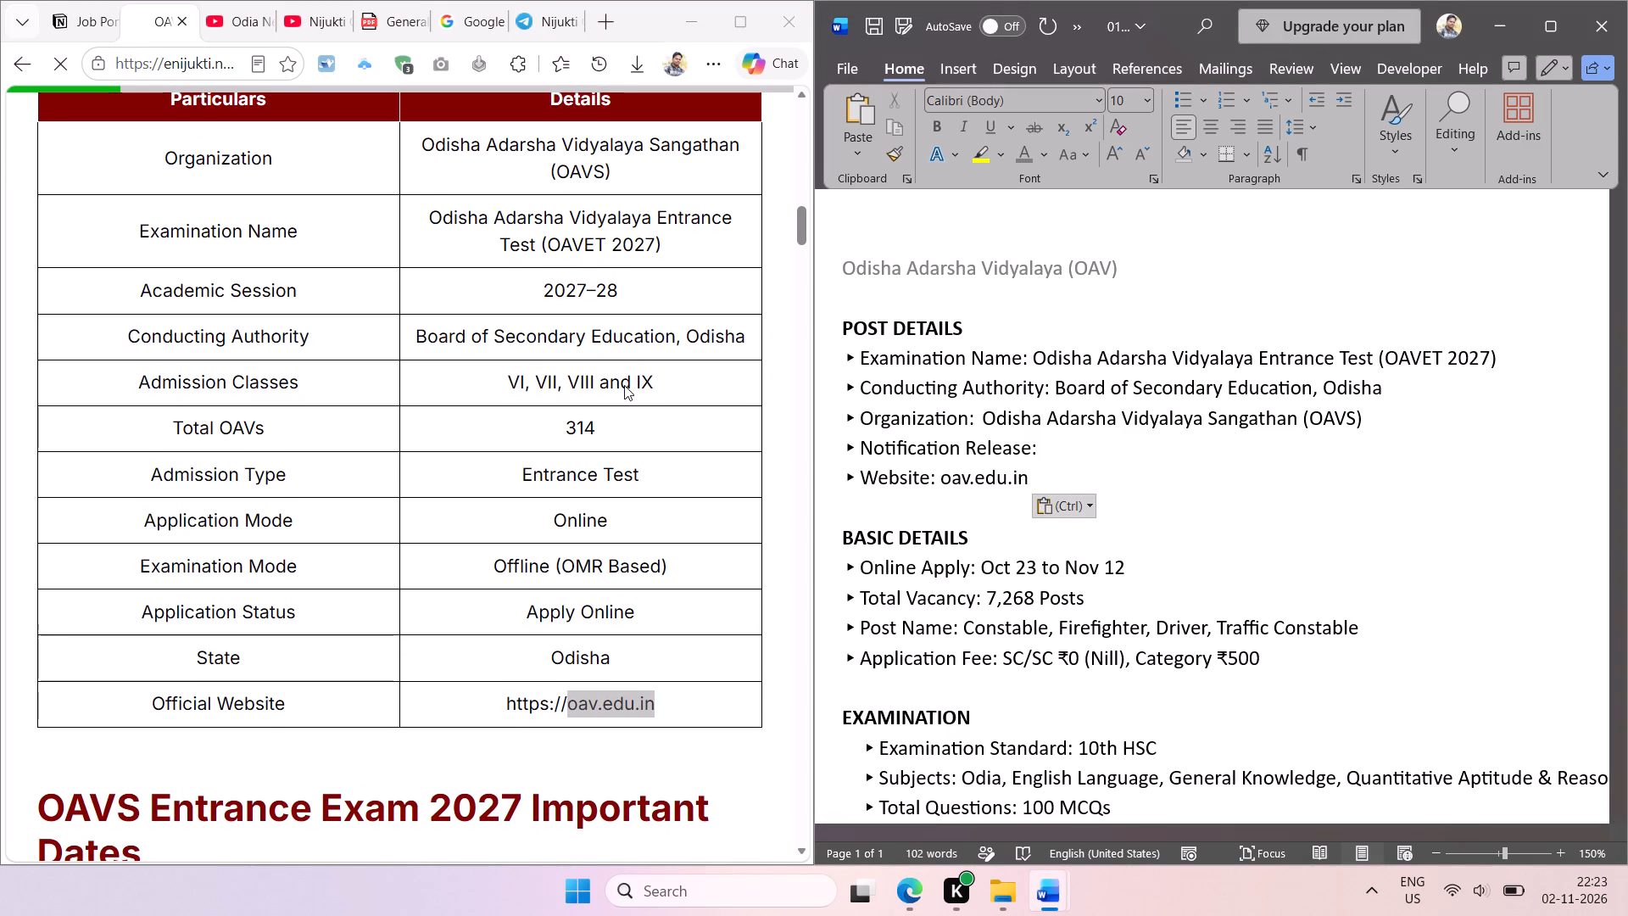
click(1028, 440)
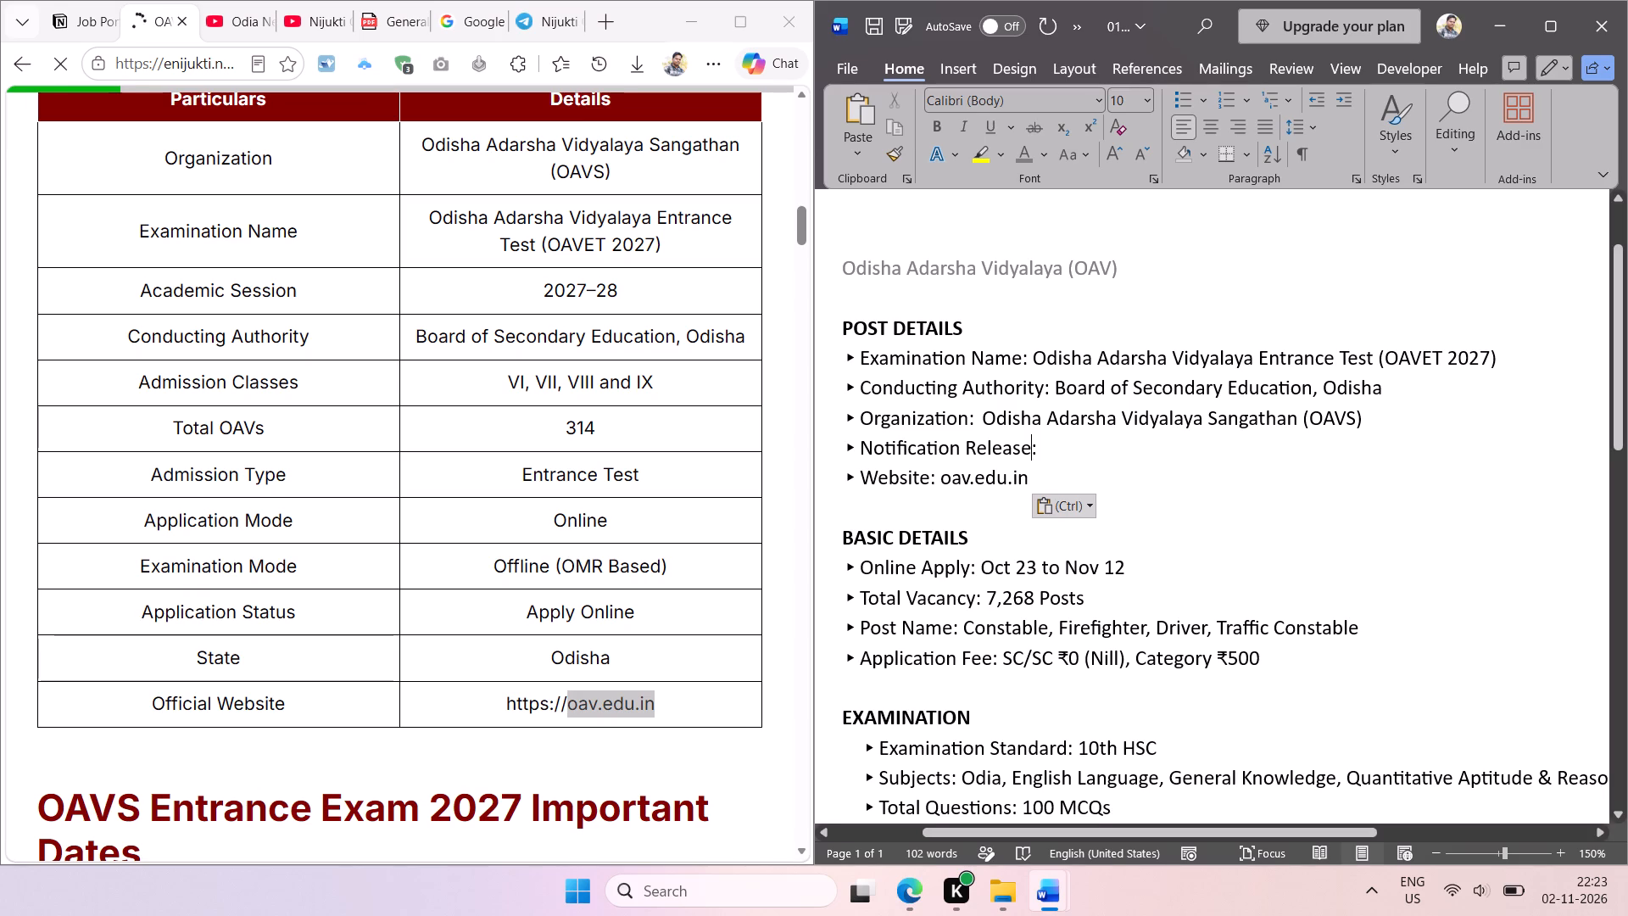
drag(1060, 455, 821, 438)
key(BackSpace)
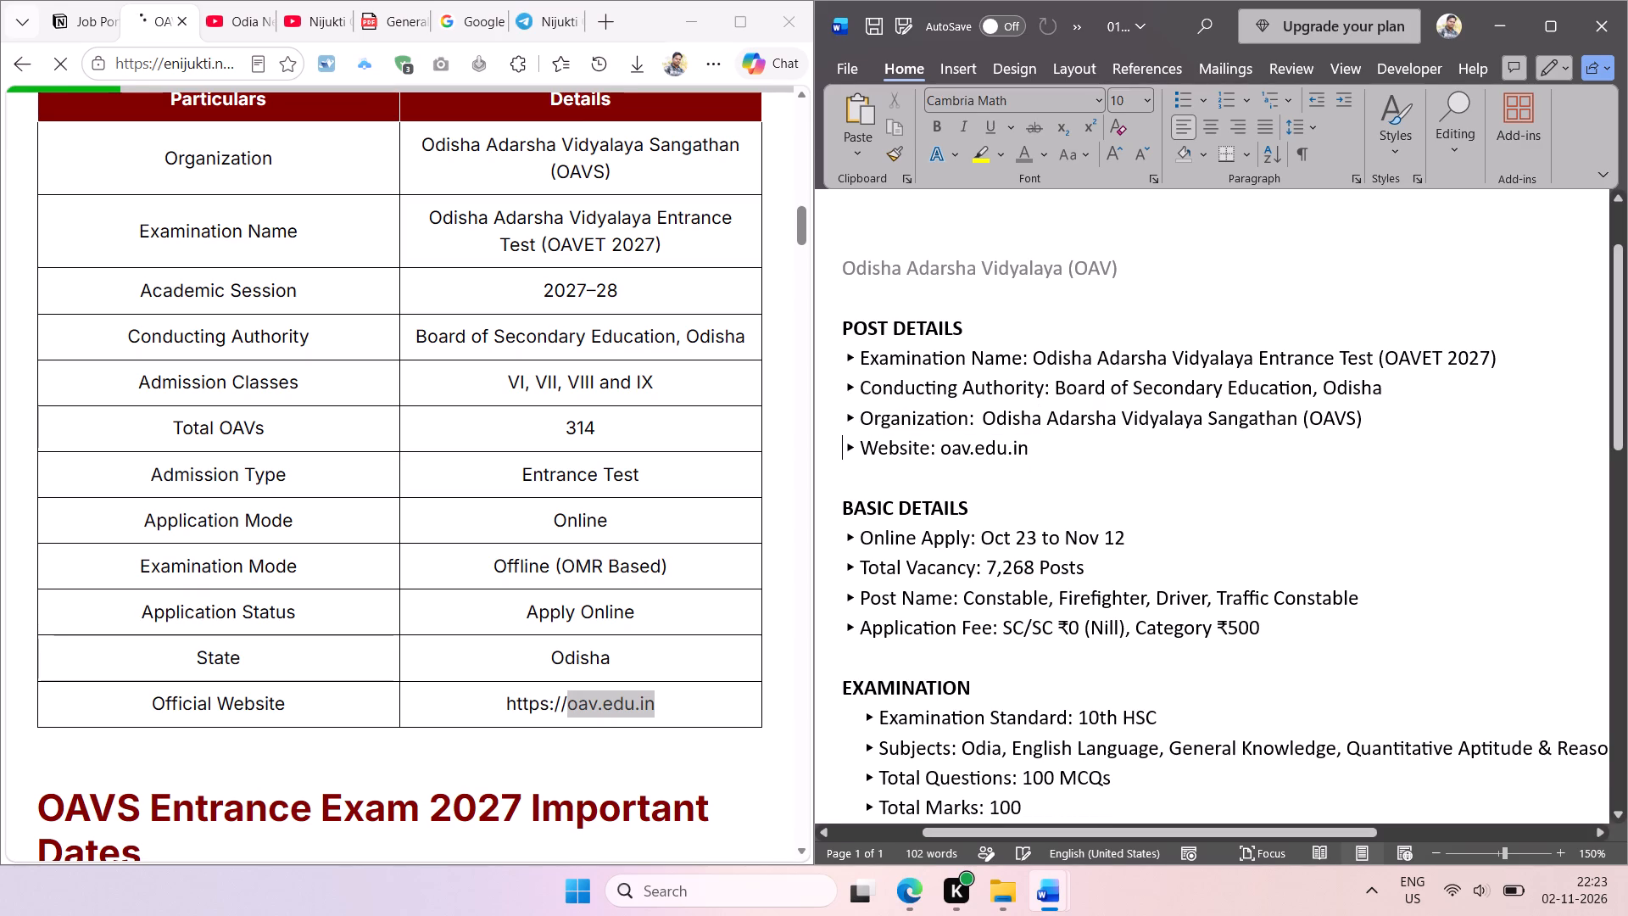
Replace the Online Apply dates under BASIC DETAILS with "Oct 27 to Nov 16" and save the document.
scroll(605, 464, down, 1)
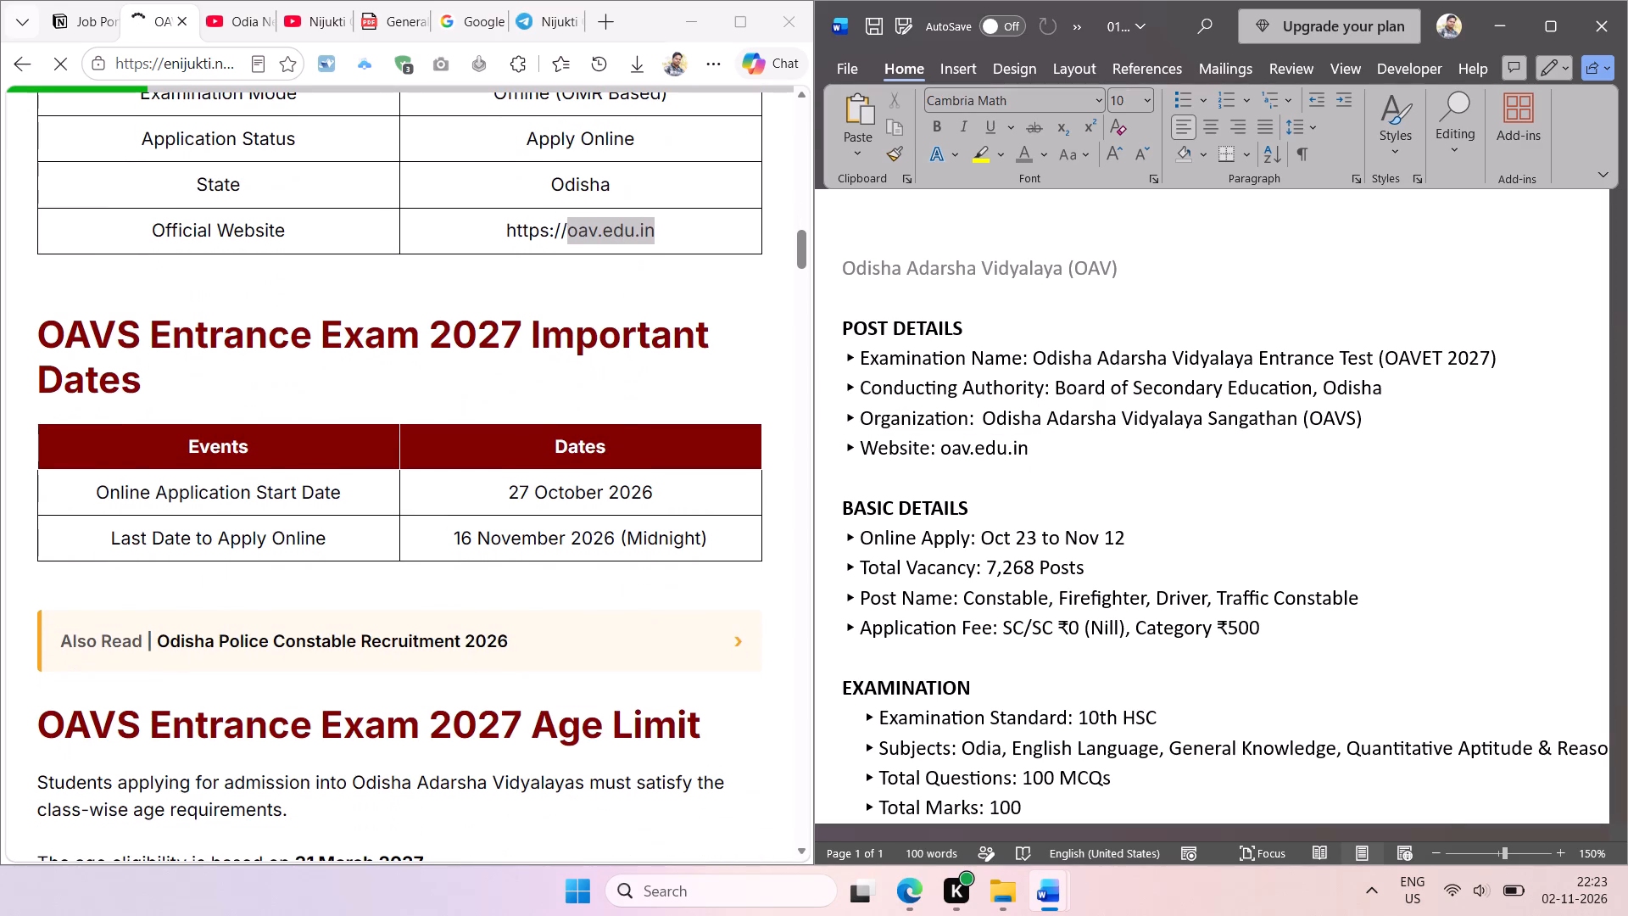
scroll(605, 464, down, 1)
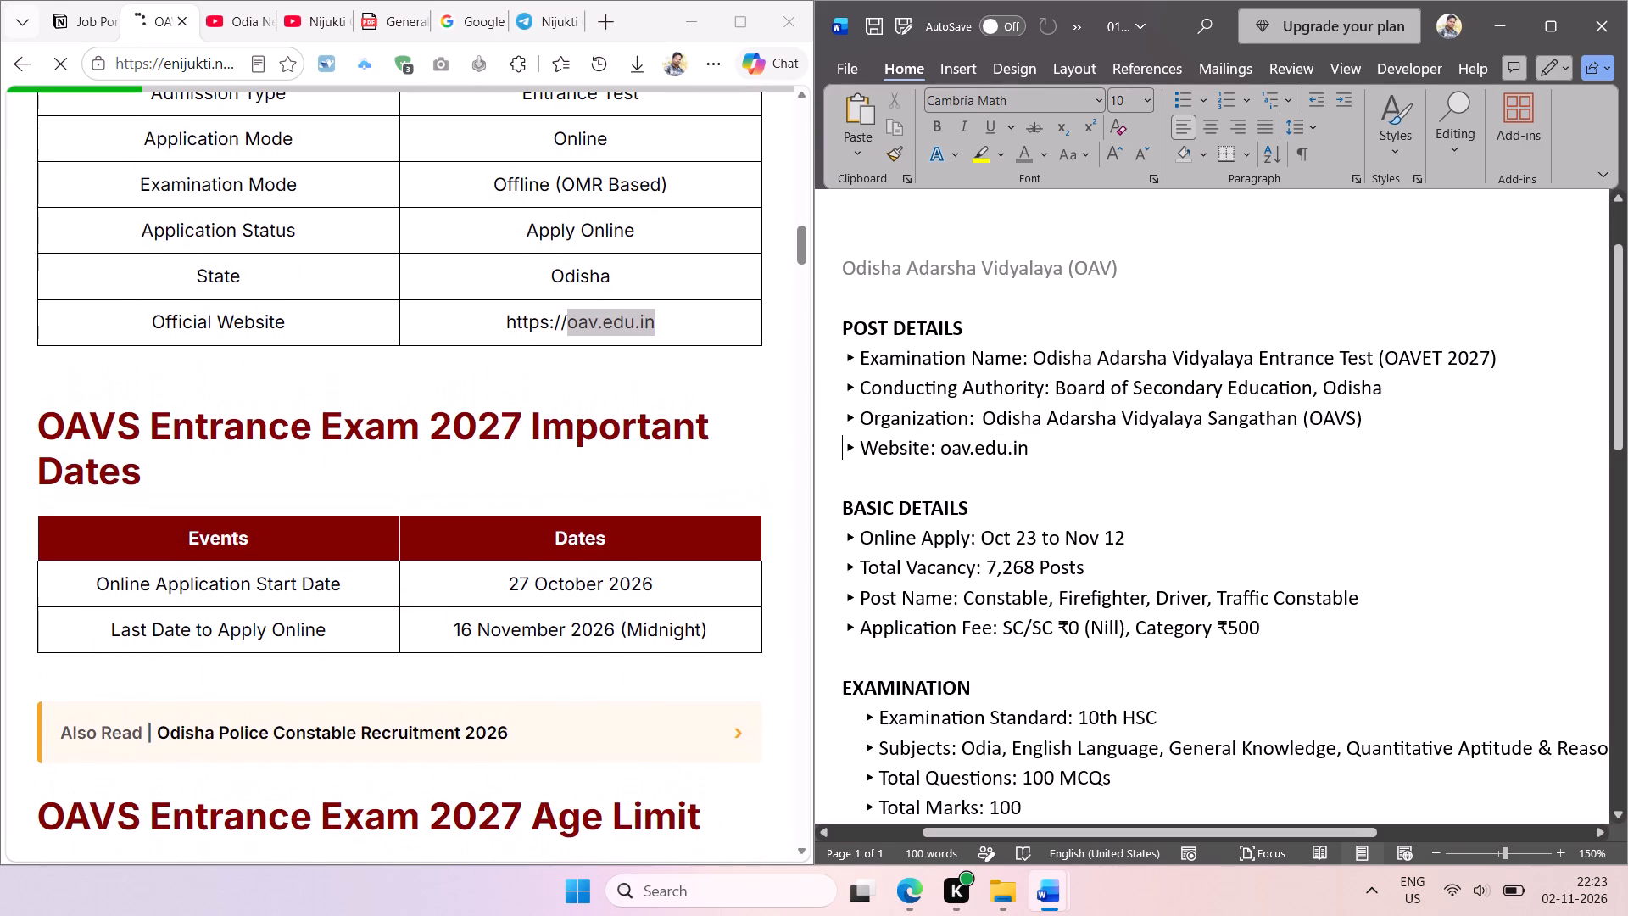
click(1069, 499)
scroll(1069, 499, down, 2)
scroll(588, 578, down, 2)
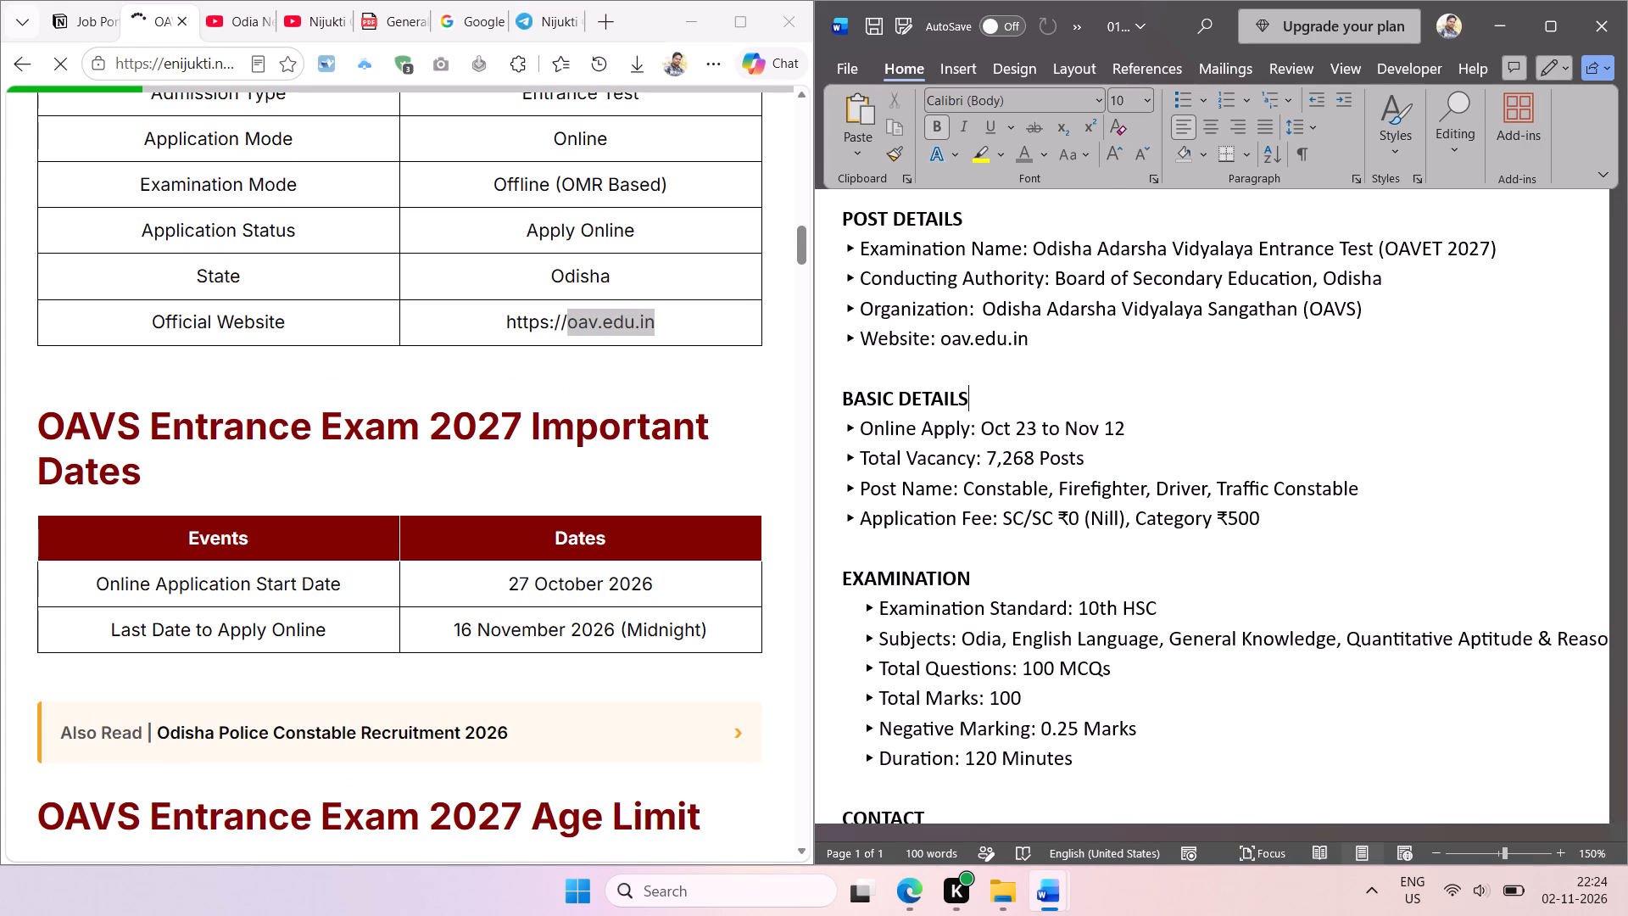
drag(982, 427, 1130, 428)
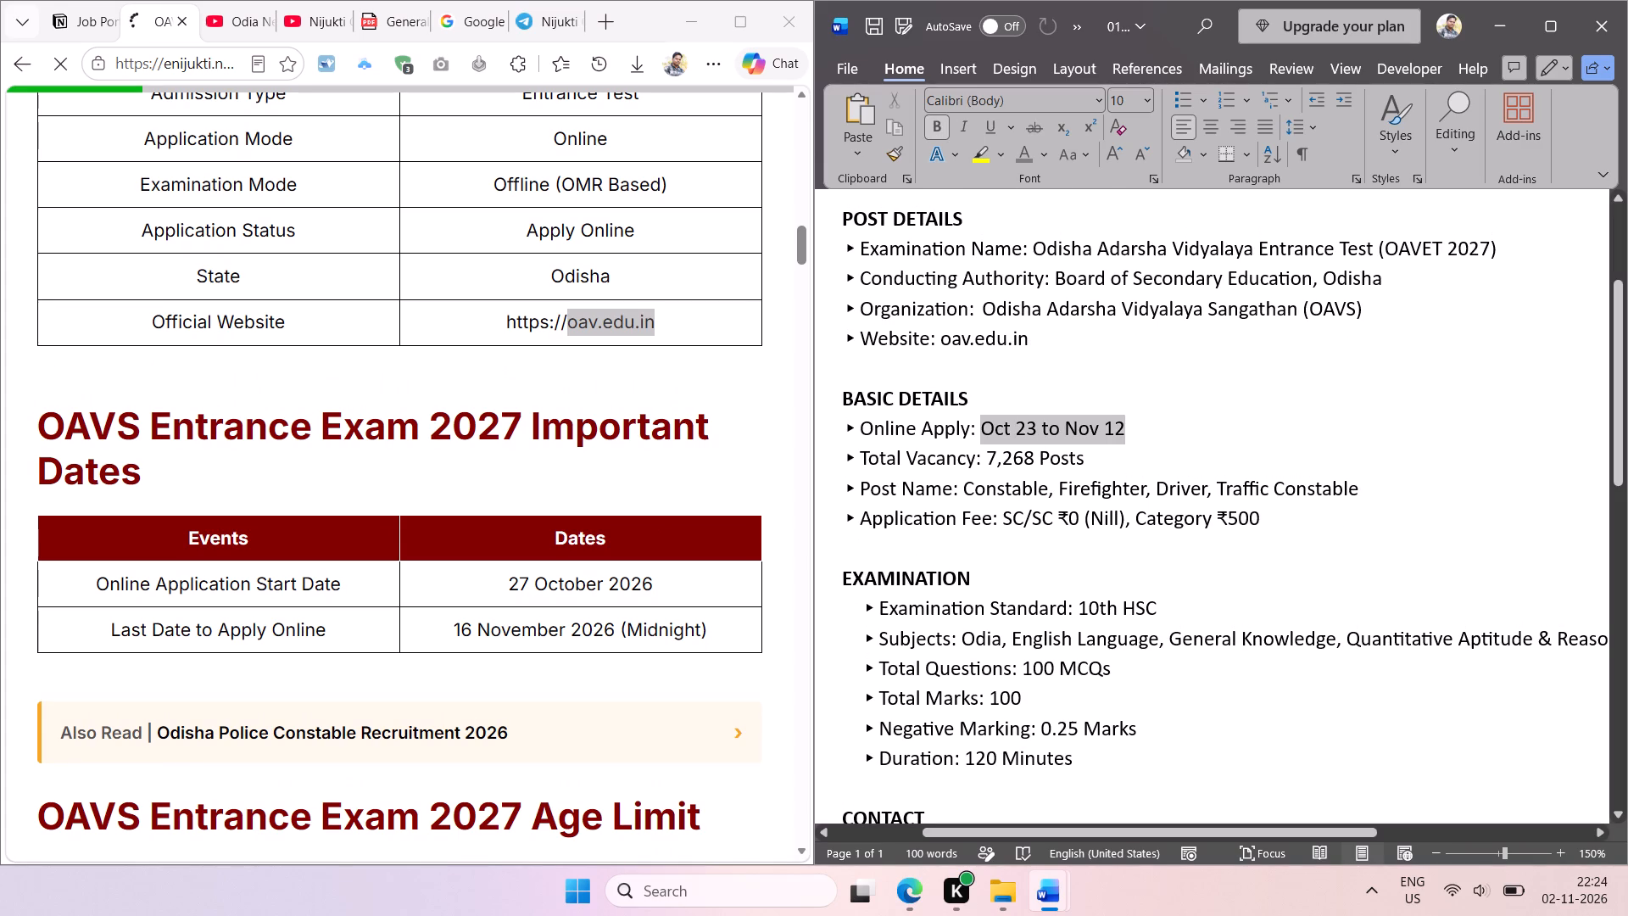
drag(1130, 428, 1130, 429)
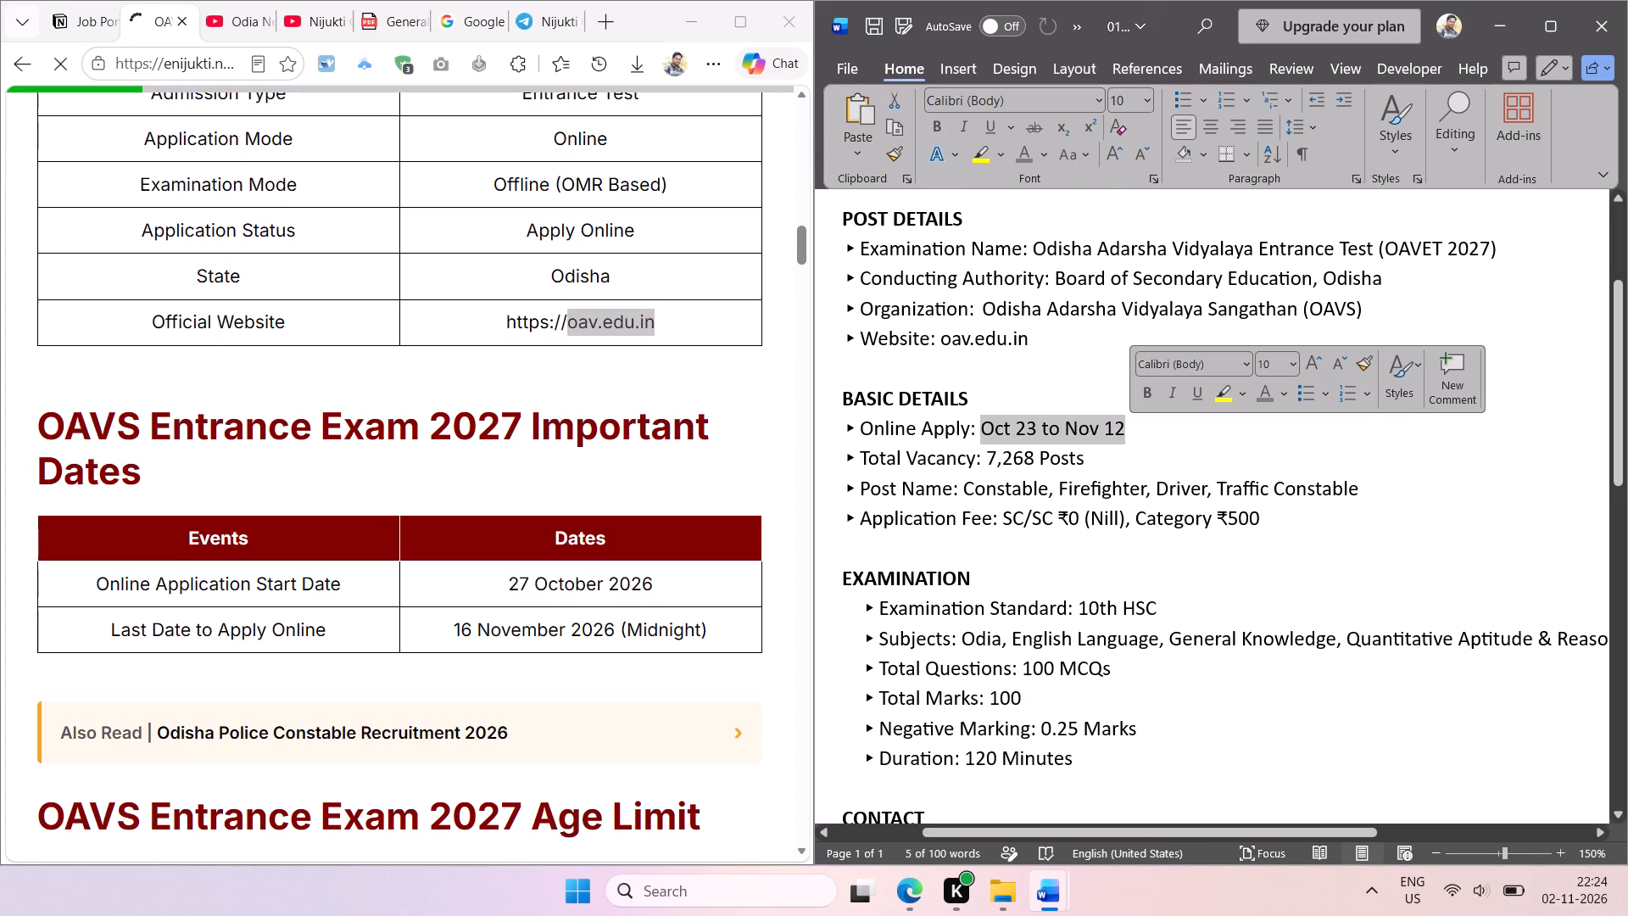
text(Oct 27 to)
key(space)
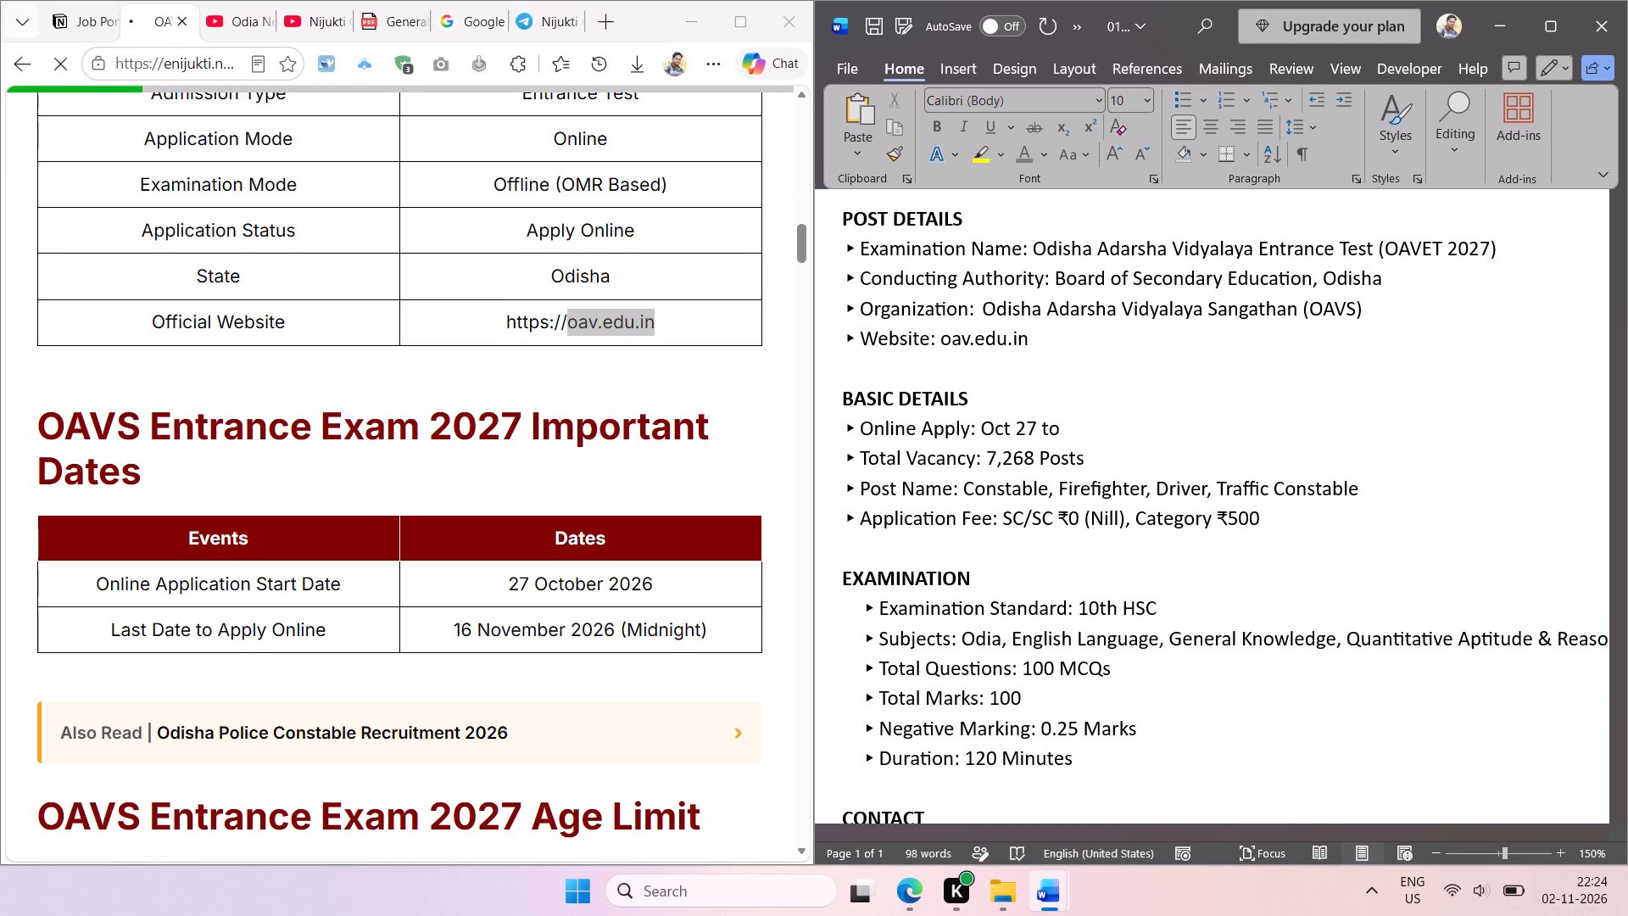
text(Nov 16)
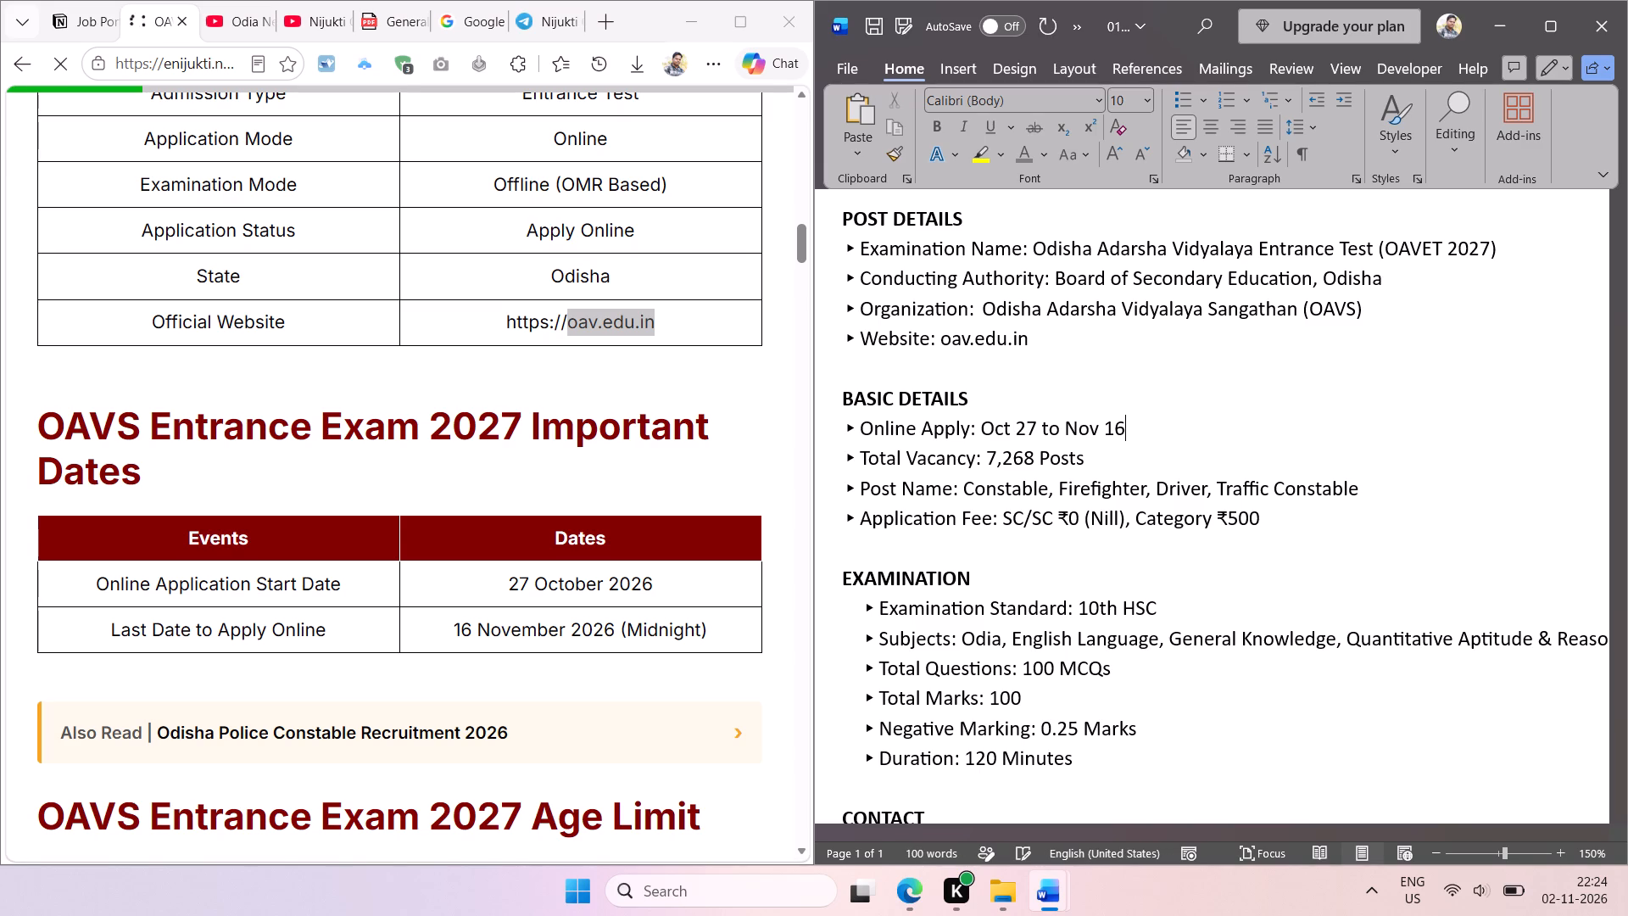
key(ctrl+s)
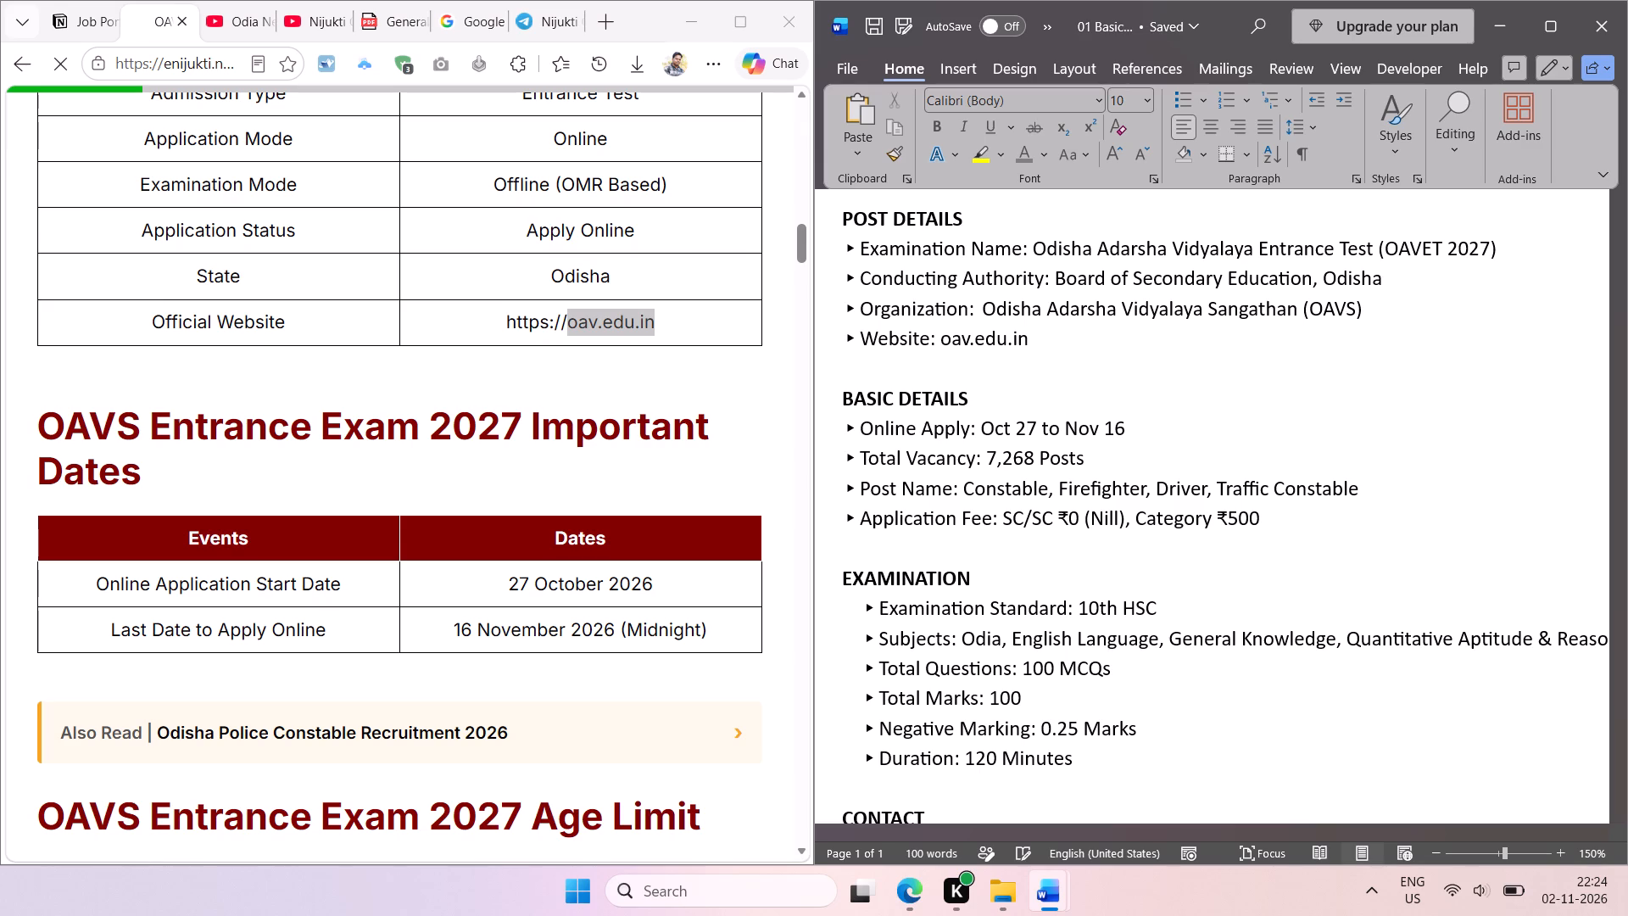
Replace the Total Vacancy text under BASIC DETAILS with the label "Admission Classes:" copied from the overview table, keeping the arrow bullet.
click(530, 268)
scroll(530, 268, up, 2)
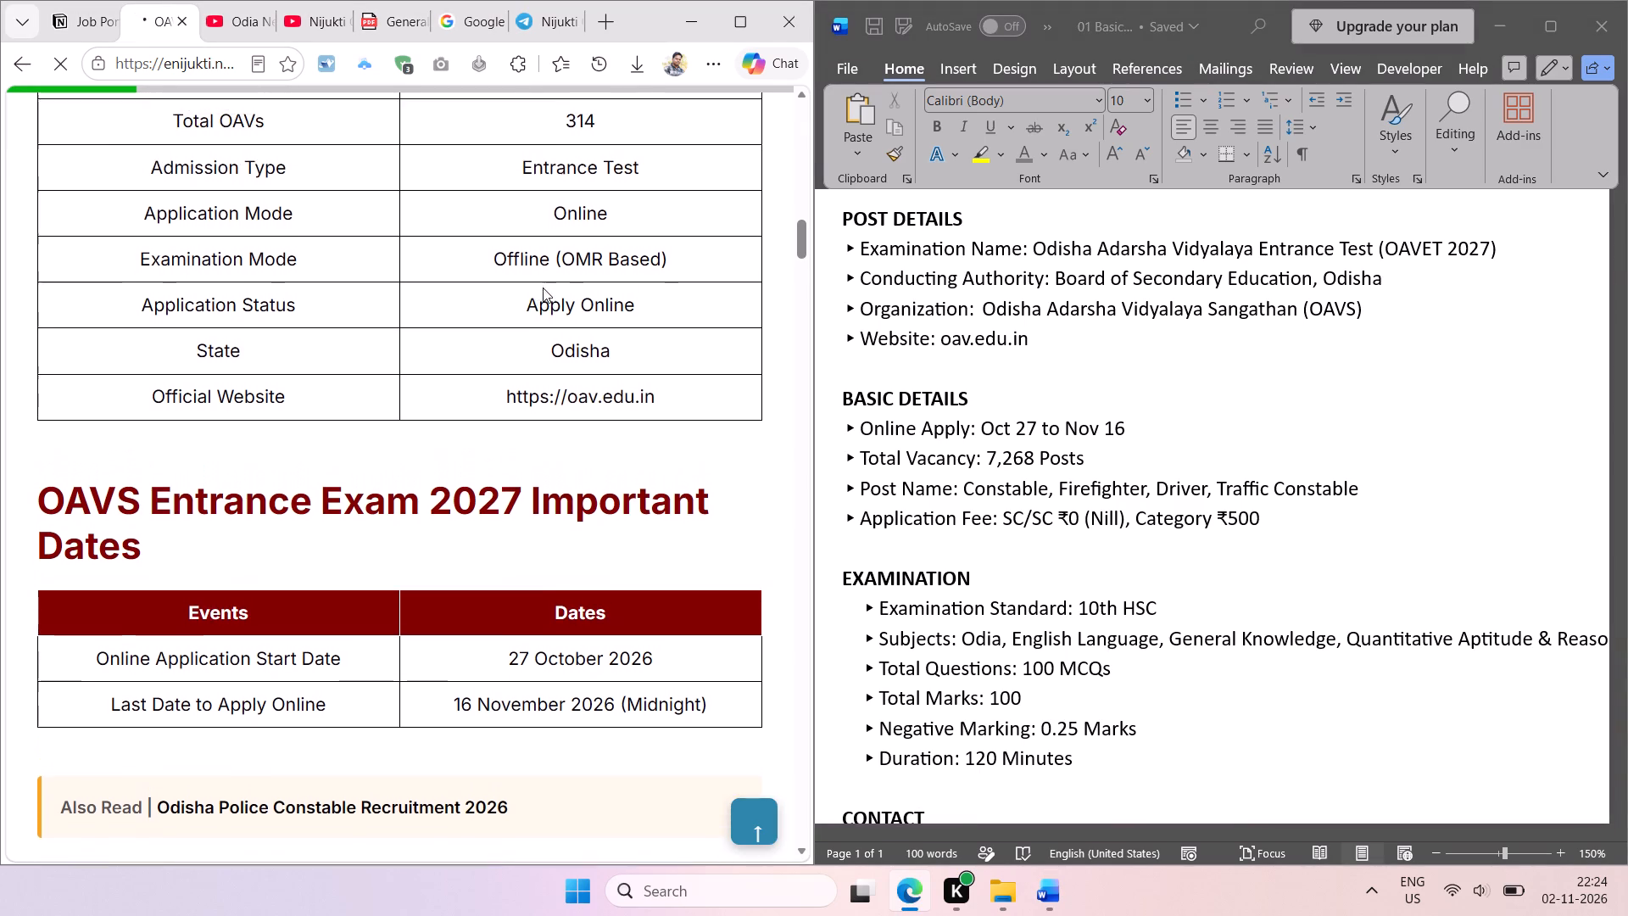
scroll(543, 288, up, 2)
scroll(457, 340, up, 1)
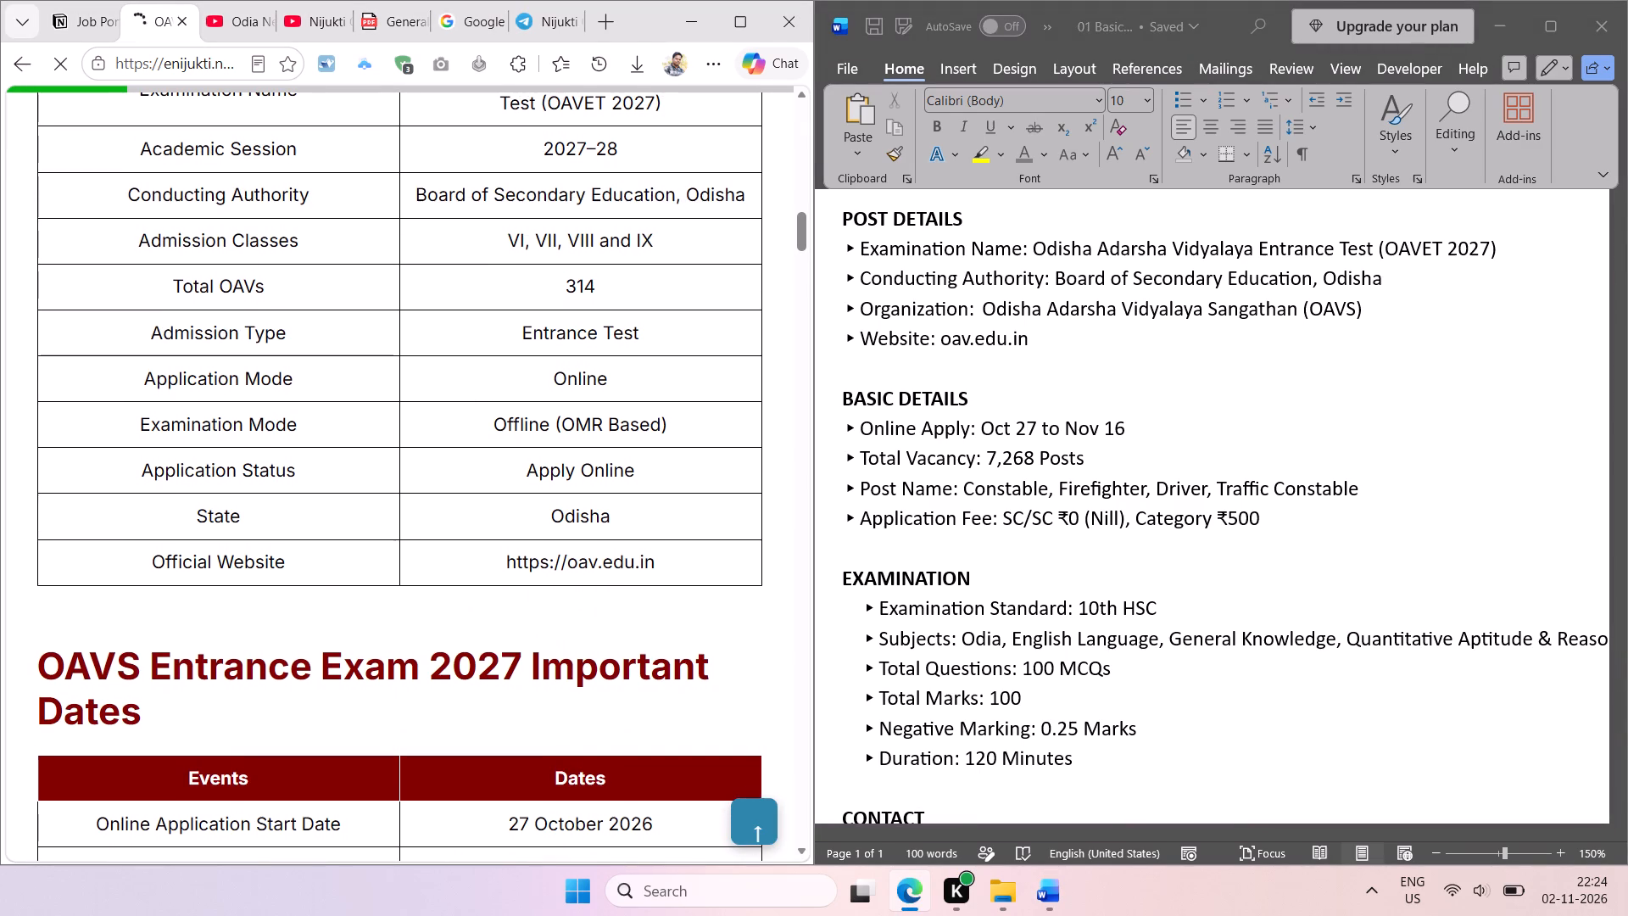
drag(136, 238, 332, 243)
key(ctrl+c)
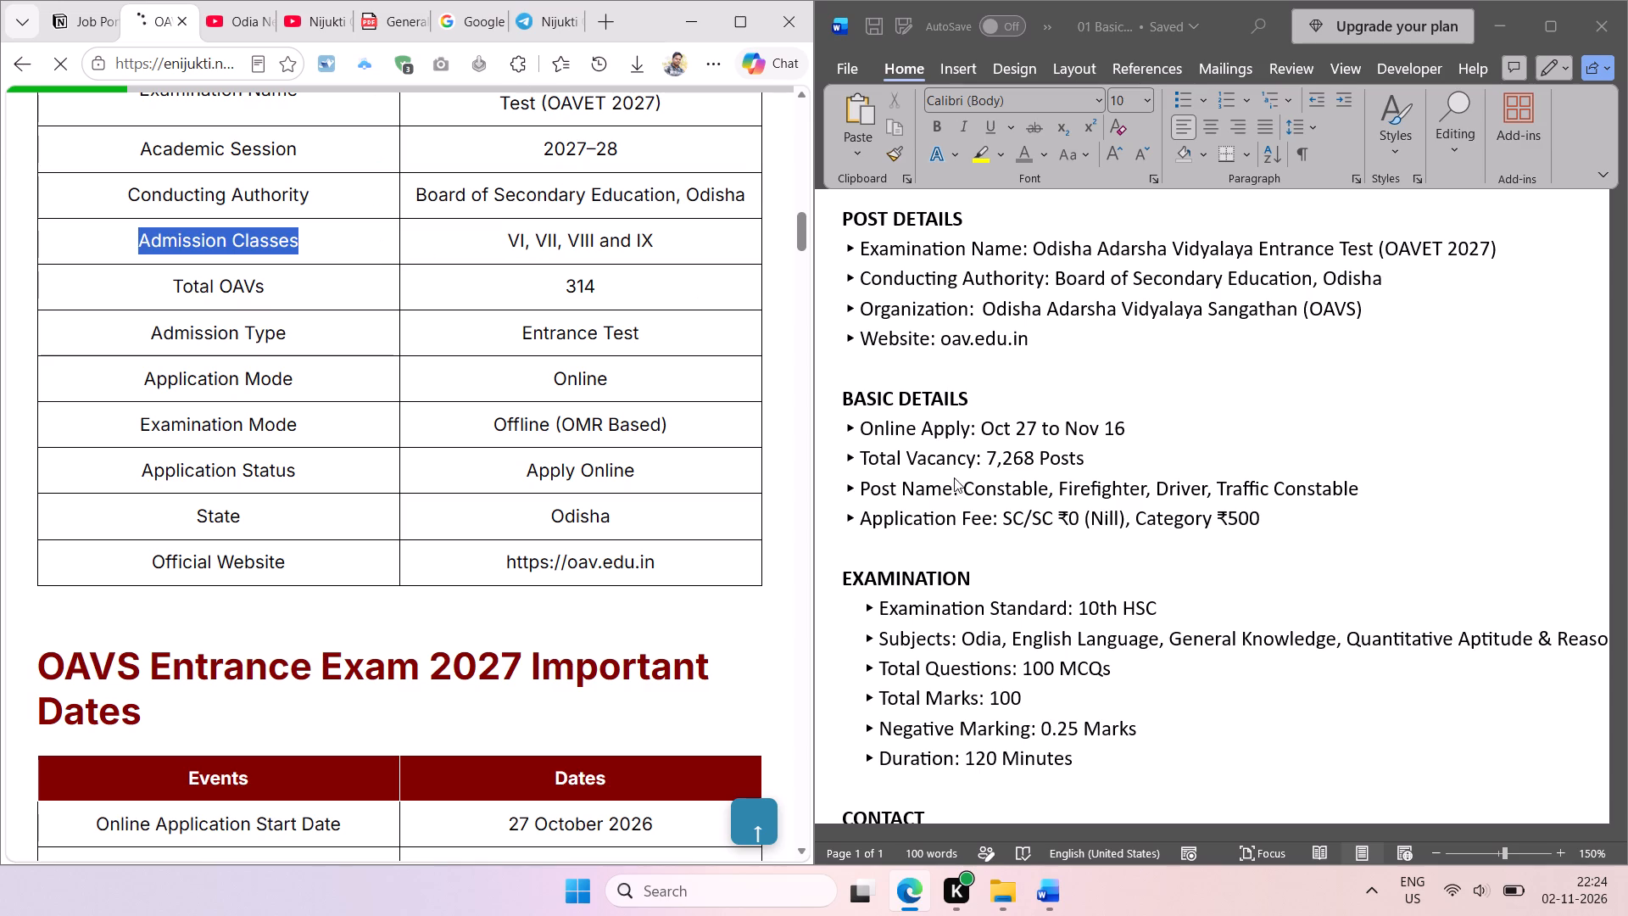
click(952, 467)
click(1086, 455)
drag(1121, 454, 896, 470)
key(ctrl+v)
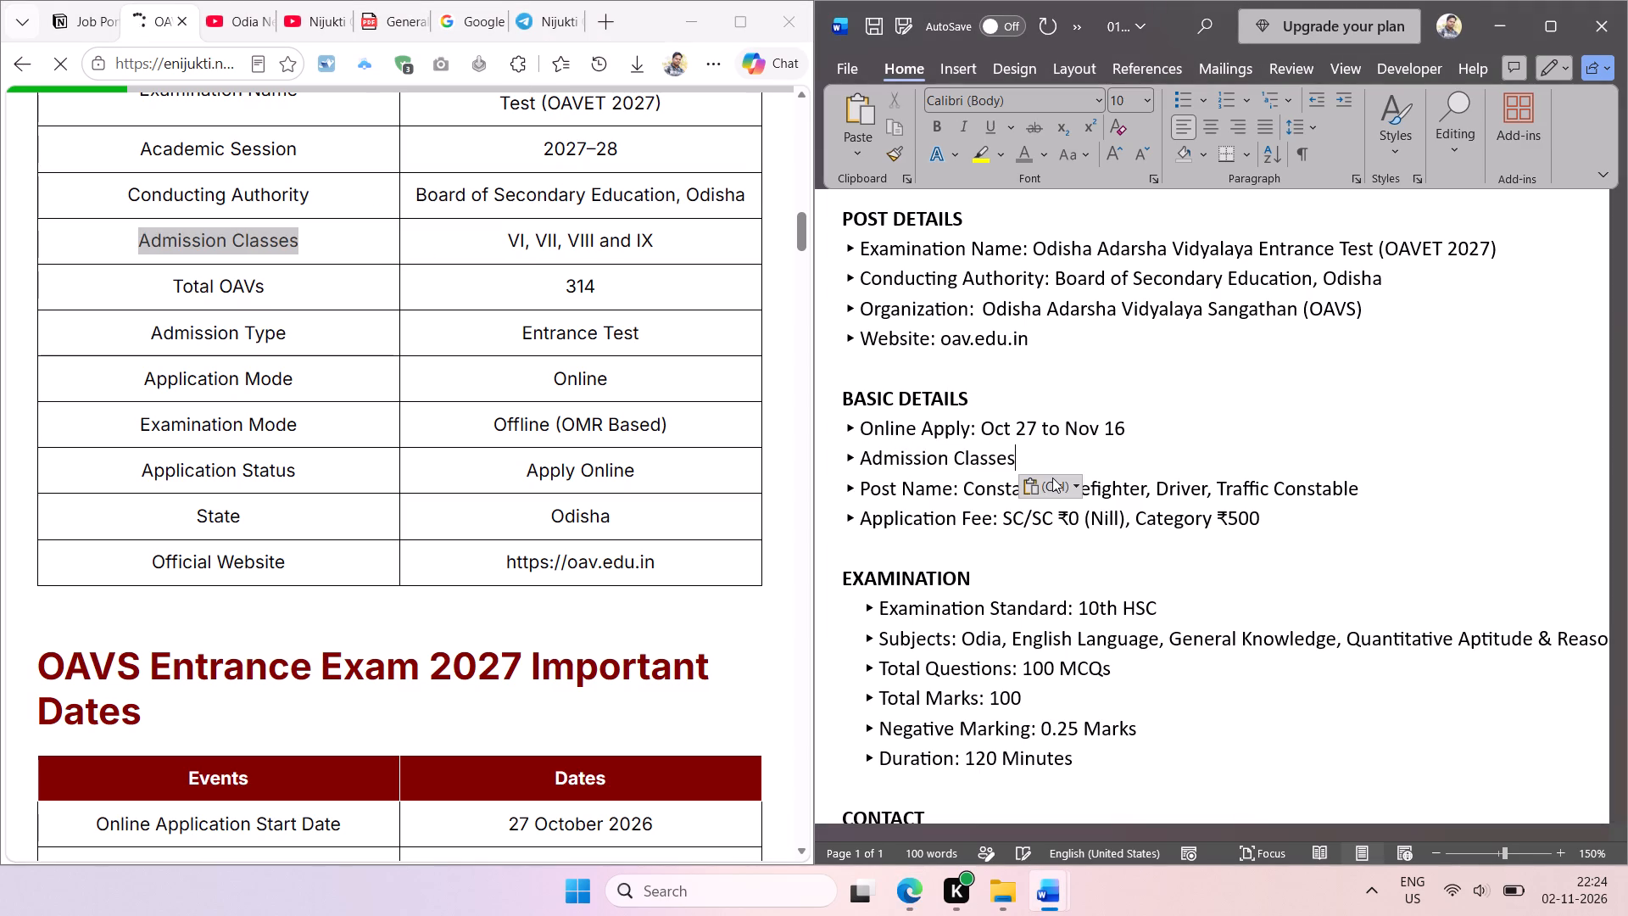
text(:)
key(space)
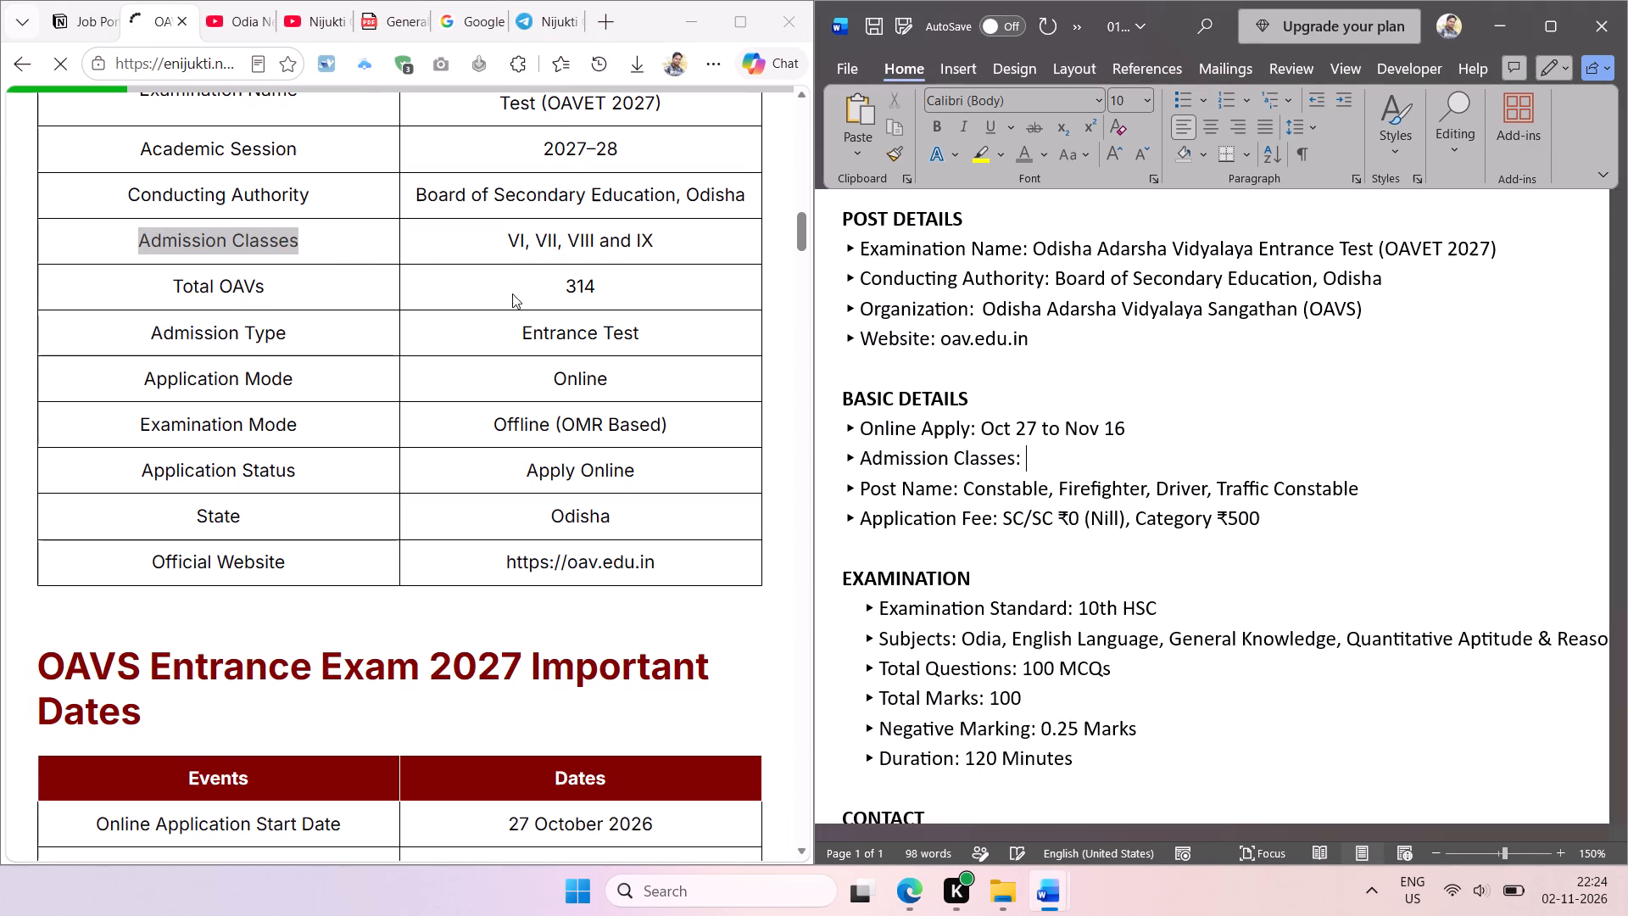
Fill in the Admission Classes value from the overview table, replacing "and" with a comma so it reads "VI, VII, VIII, IX".
click(525, 230)
drag(506, 242, 661, 243)
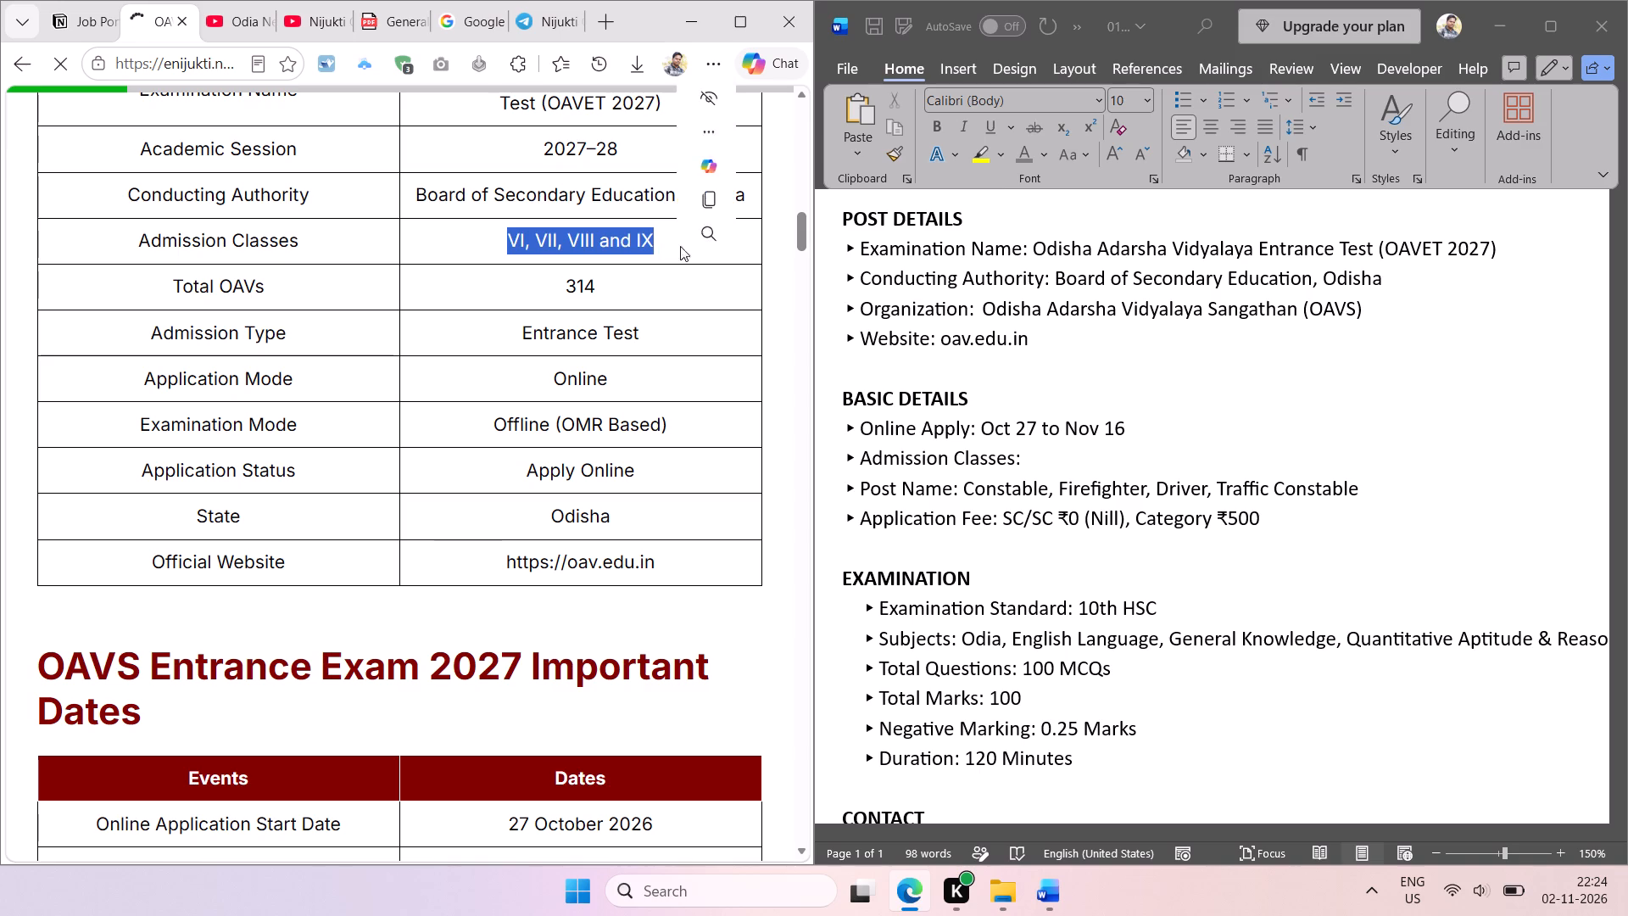
key(ctrl+c)
click(1051, 456)
key(ctrl+v)
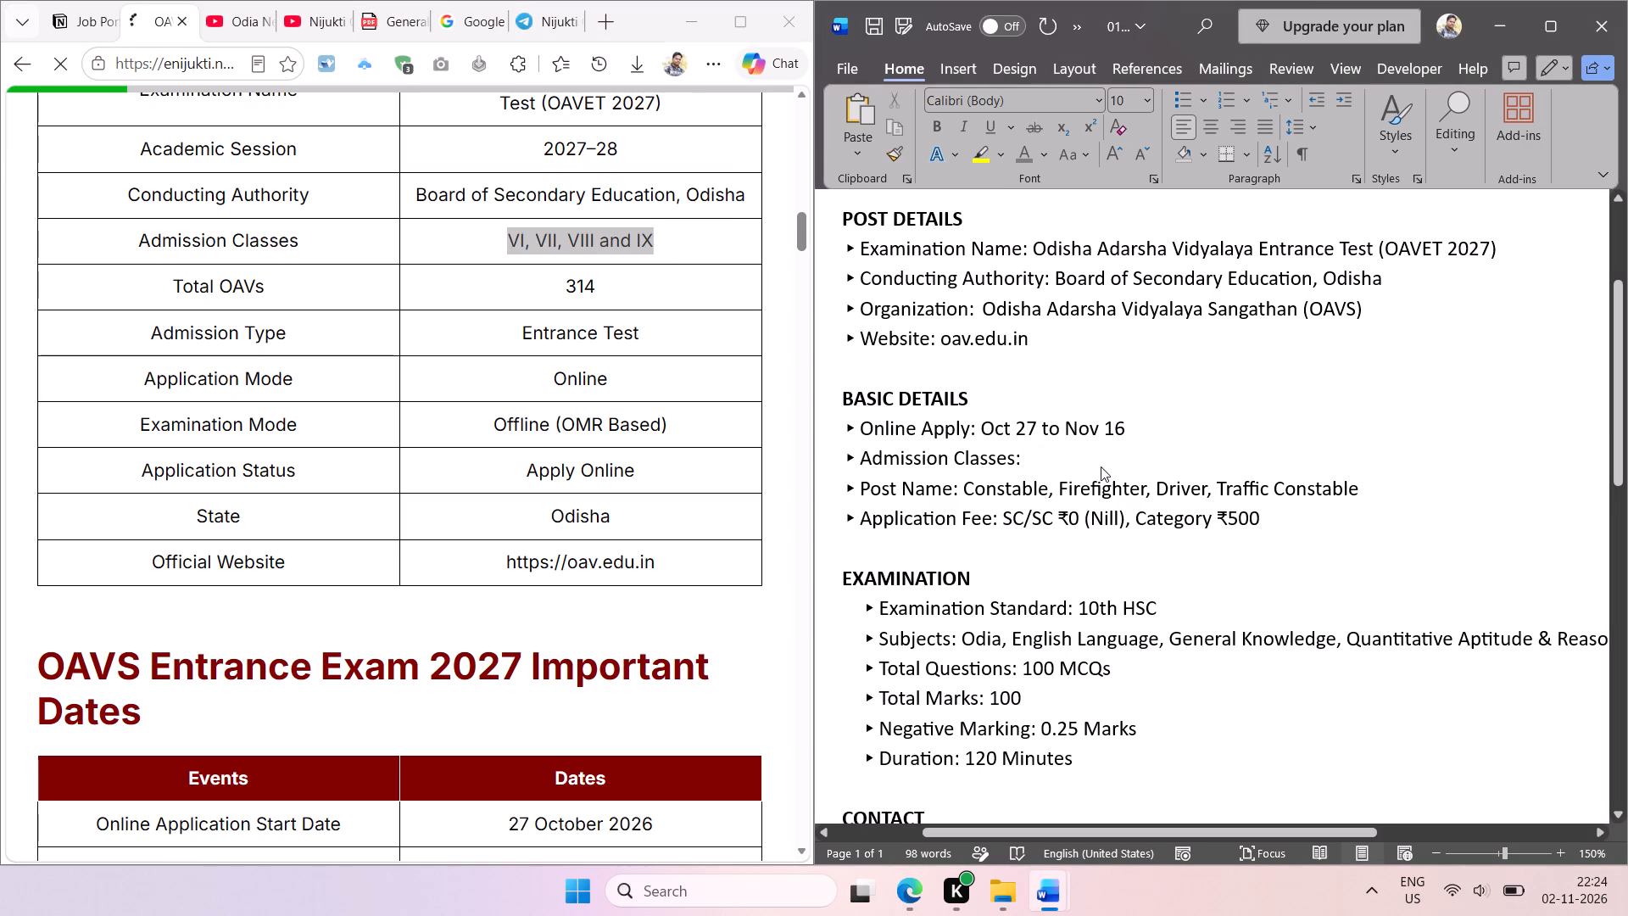
double_click(1137, 461)
key(BackSpace)
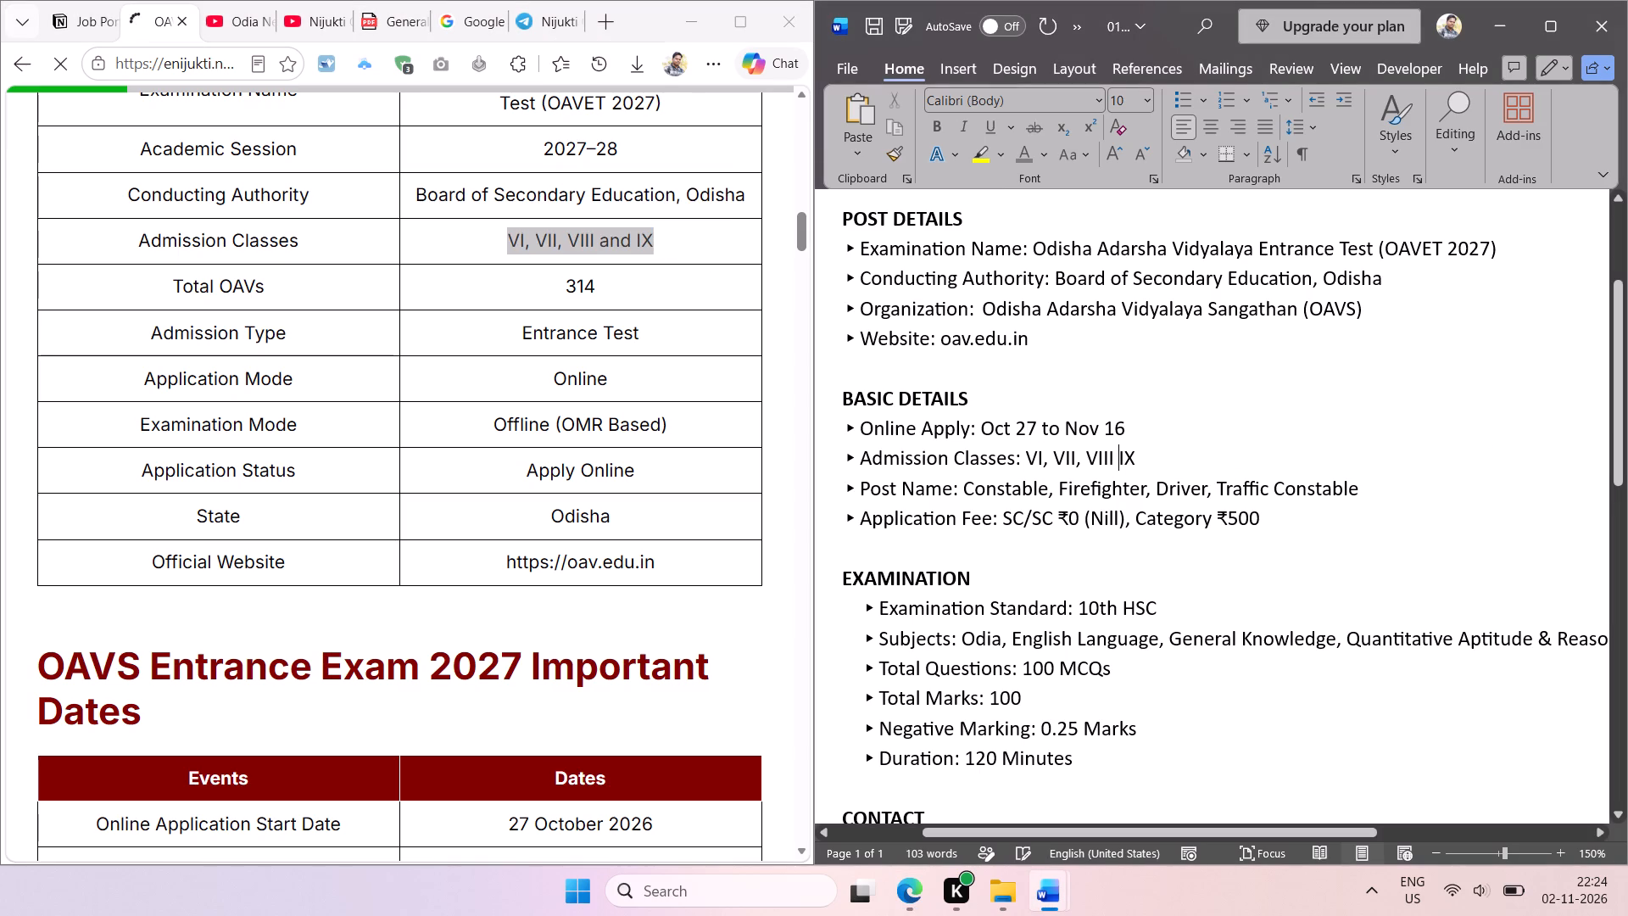
key(BackSpace)
text(,)
key(space)
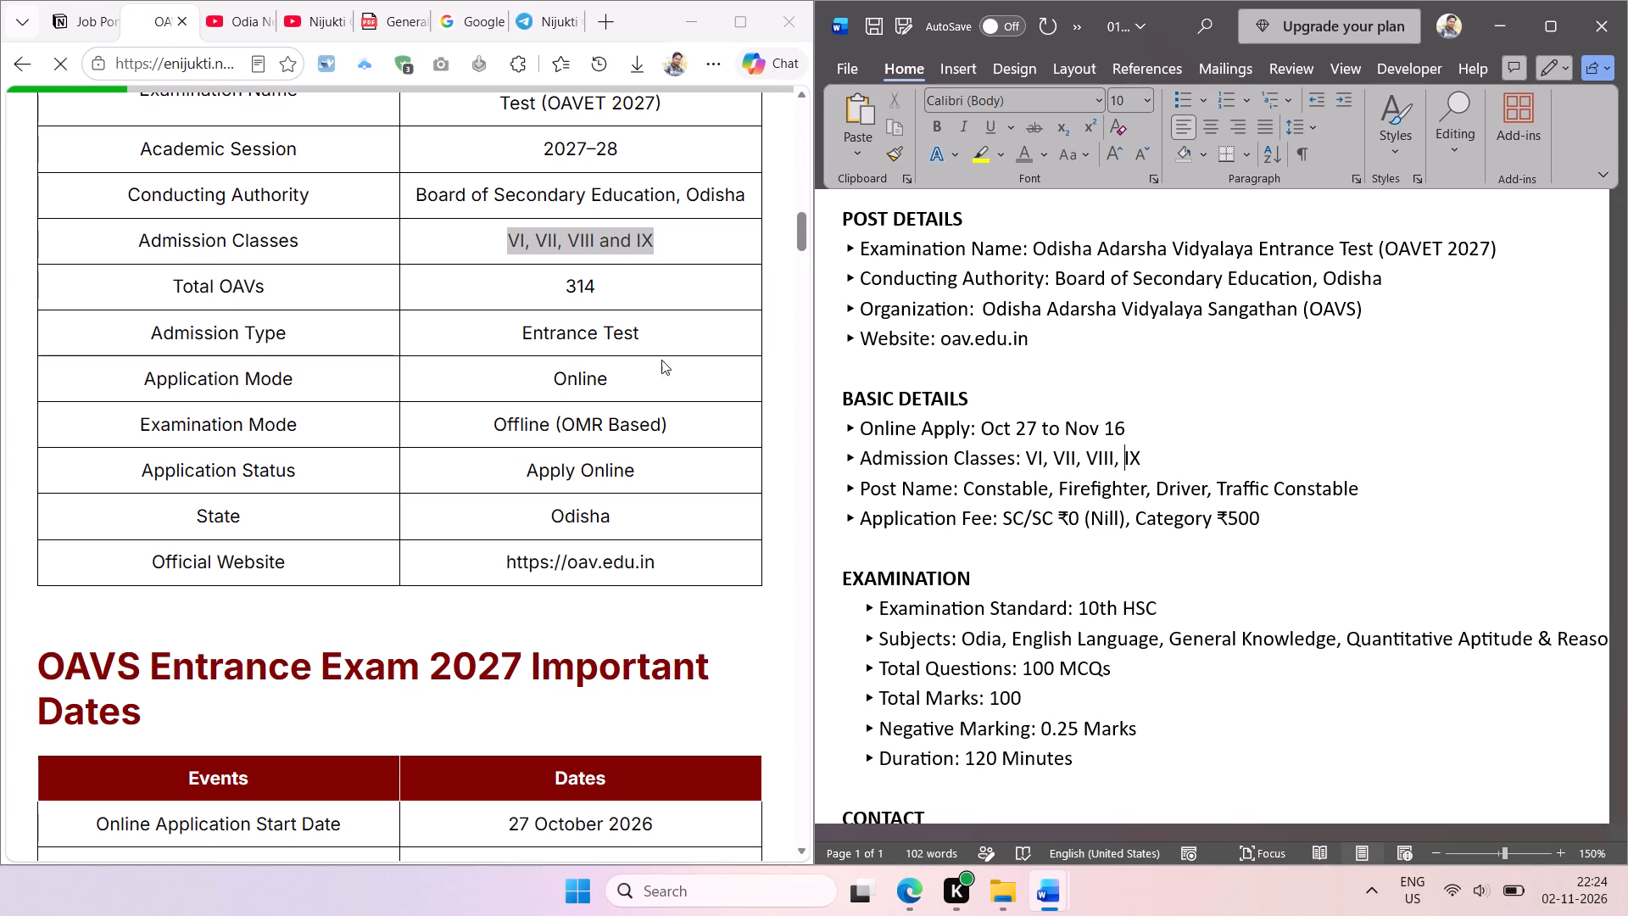
Add a line below Admission Classes with the copied table label "Total OAVs" and the arrow bullet copied from the line above.
click(387, 283)
click(265, 281)
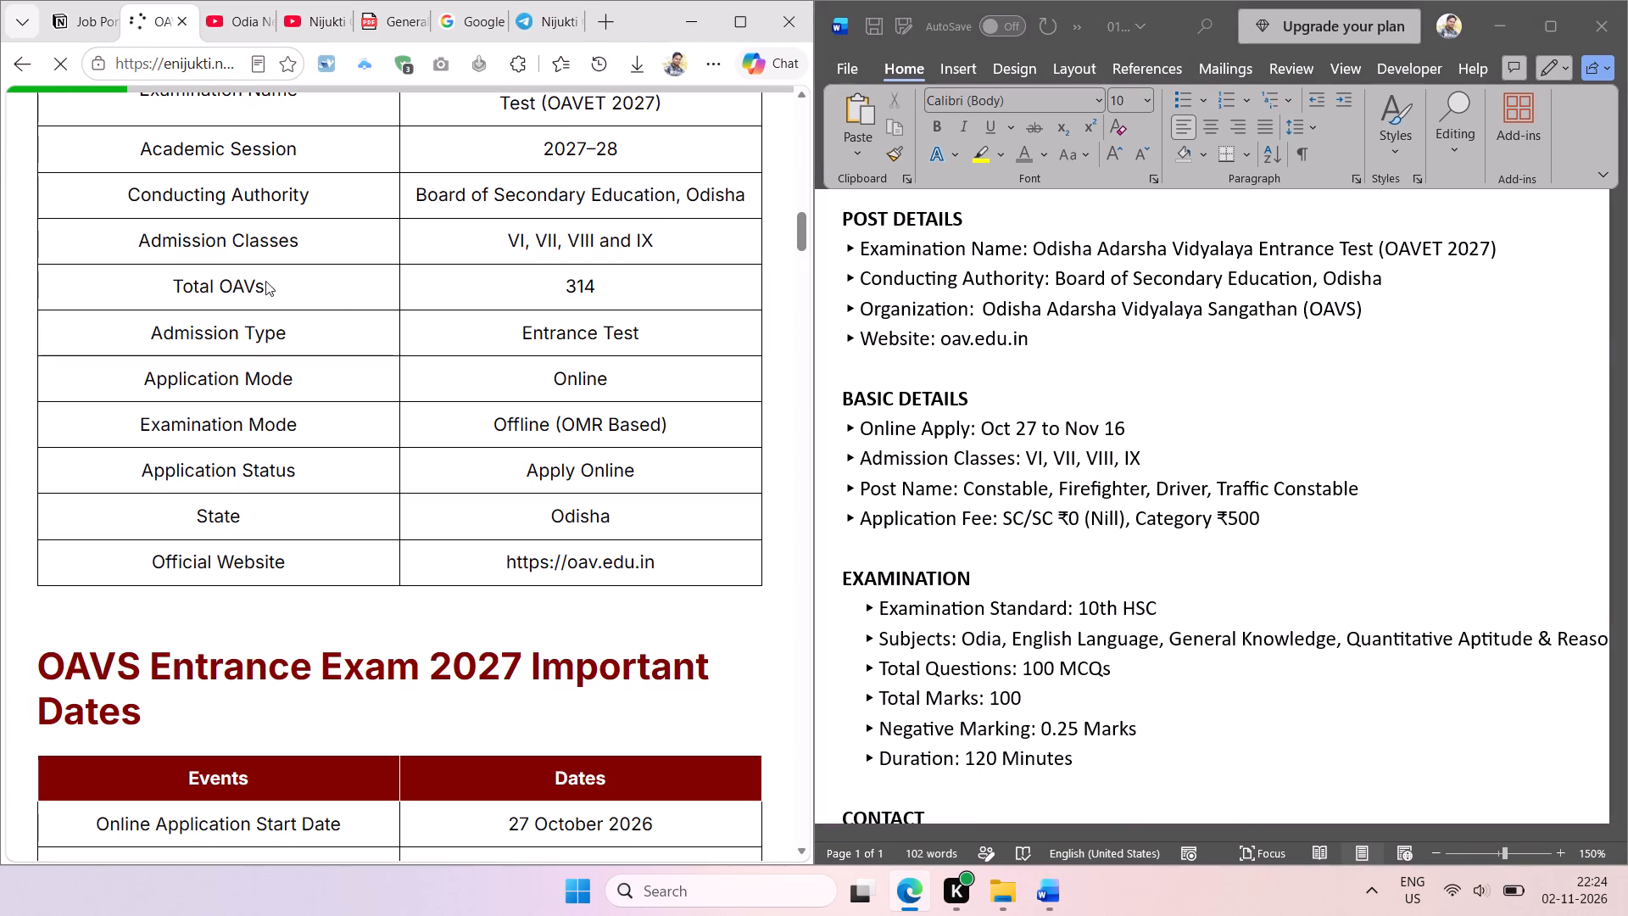
drag(267, 288, 173, 288)
key(ctrl+c)
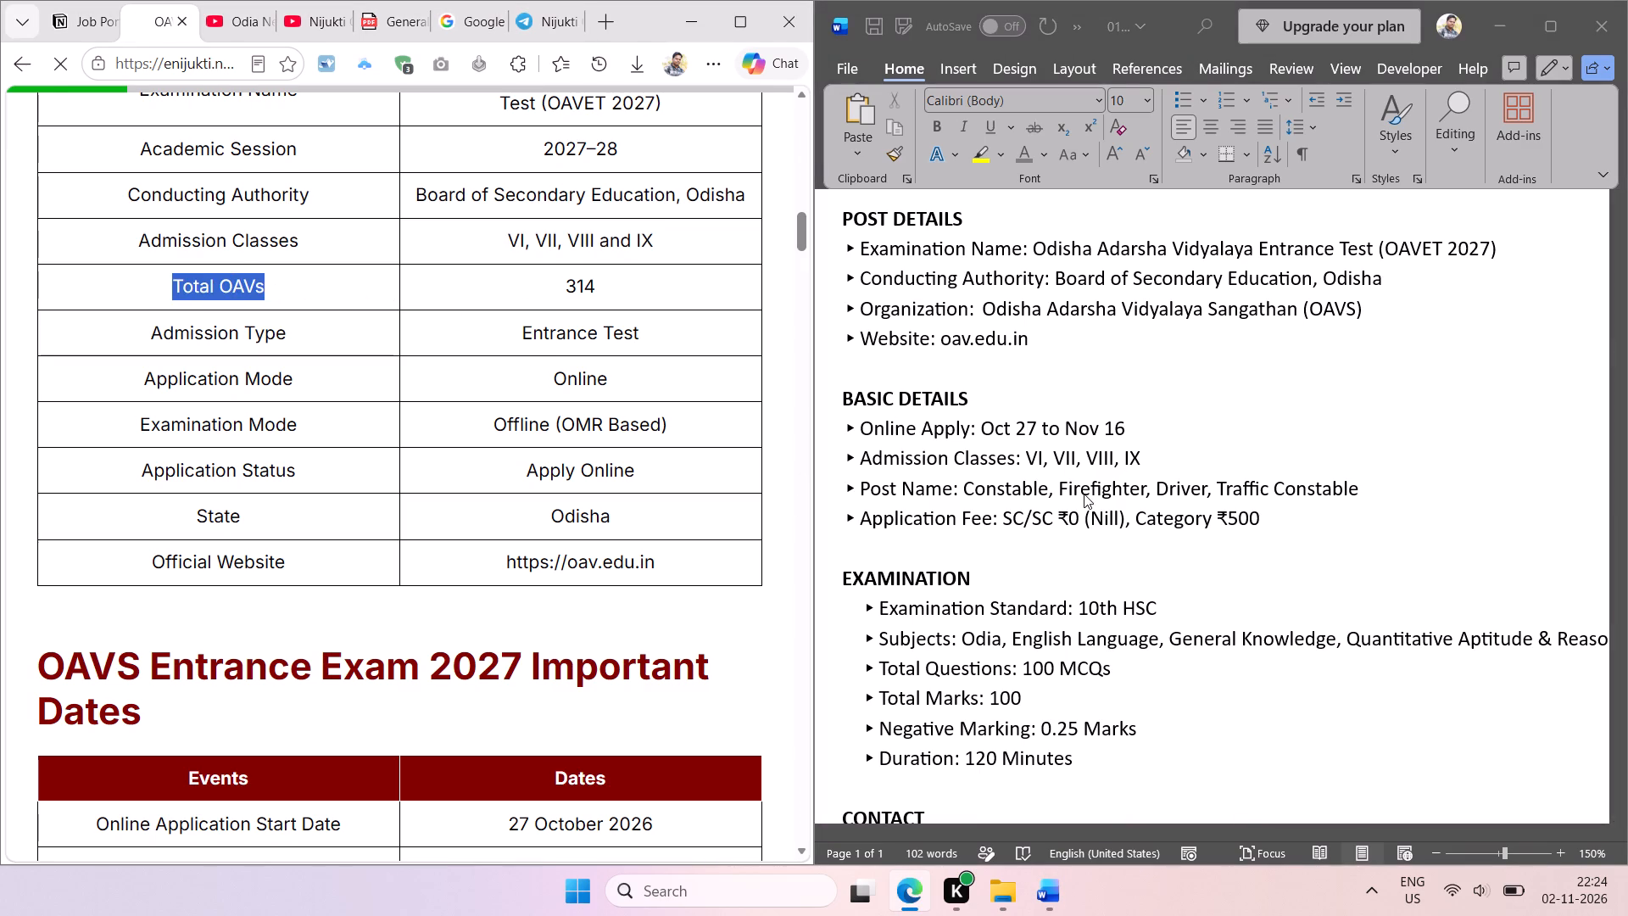
click(1153, 479)
click(1148, 456)
key(Return)
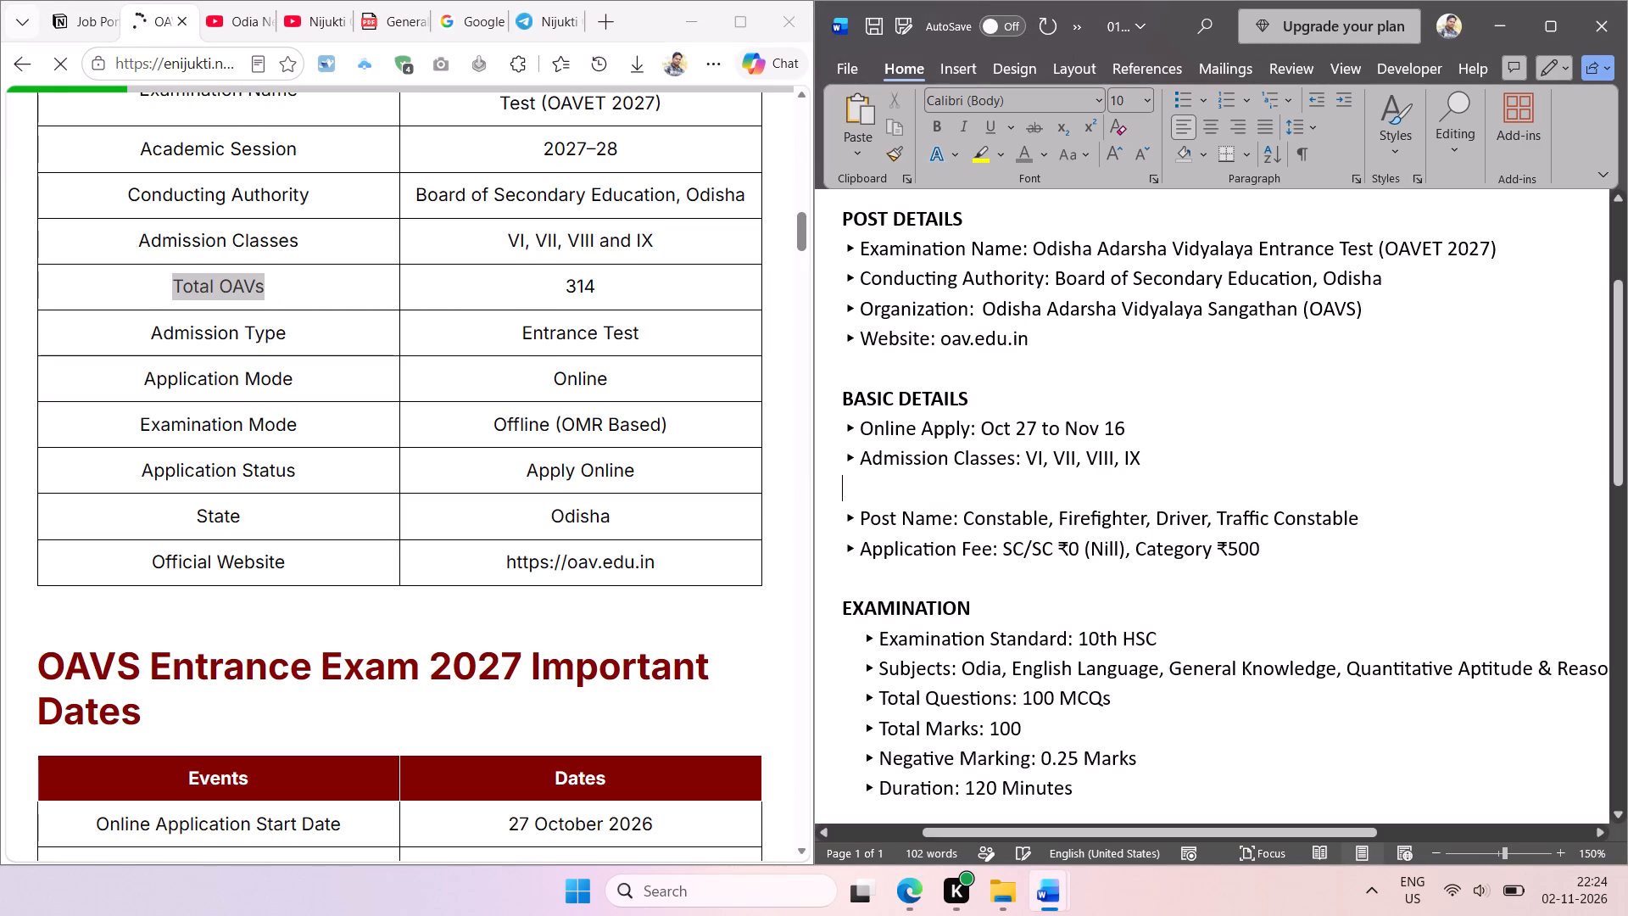
key(ctrl+v)
drag(860, 453, 821, 457)
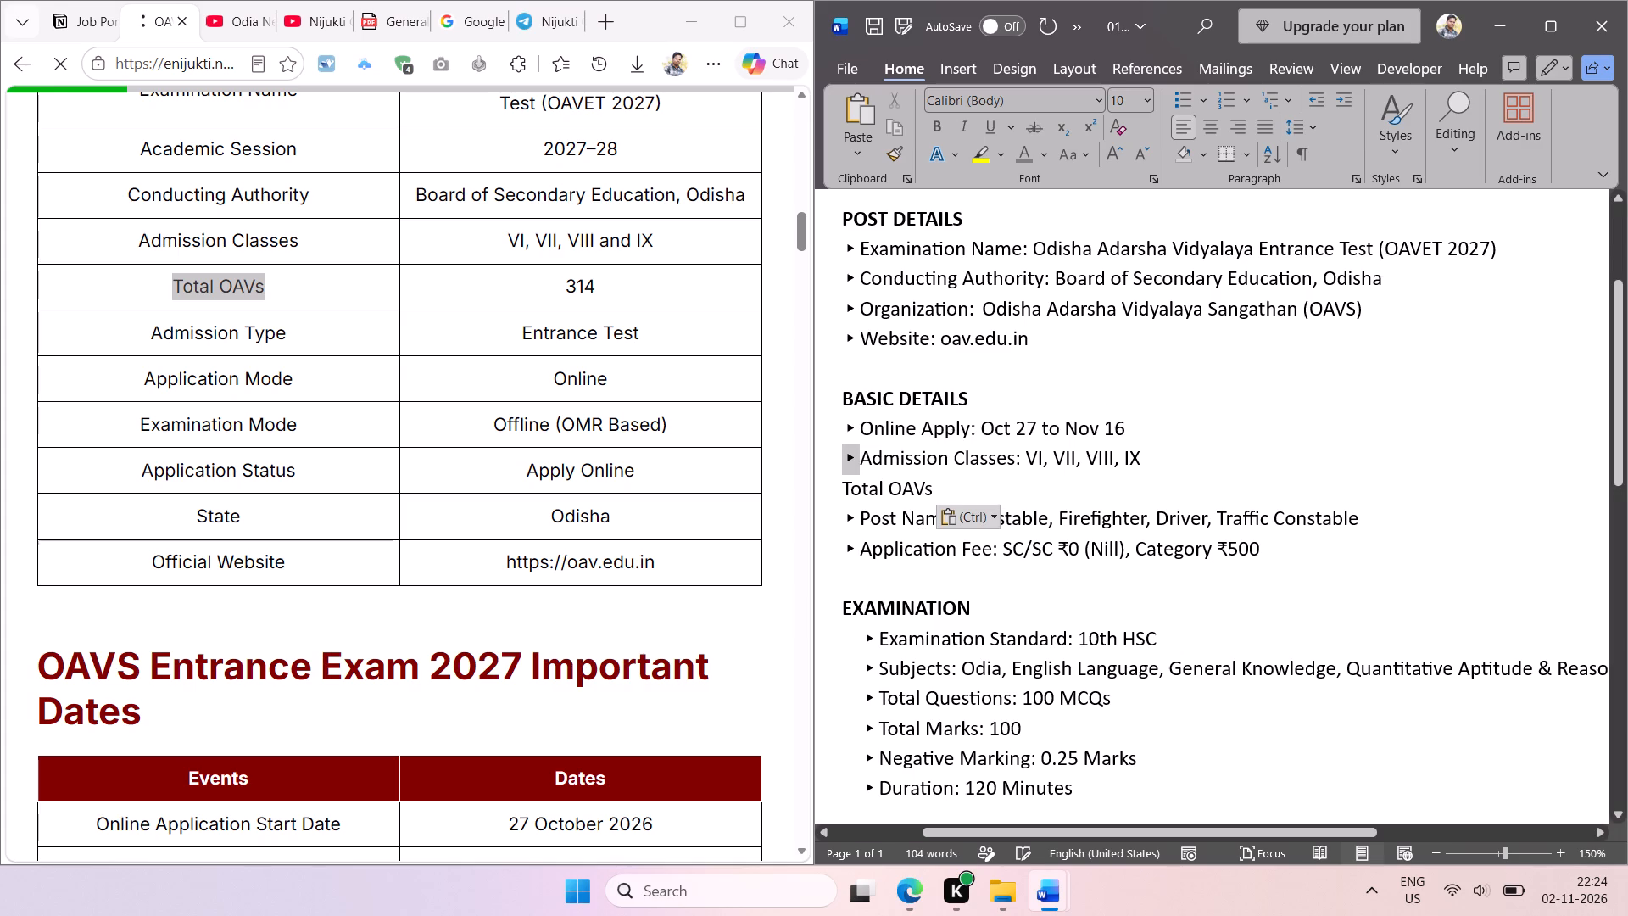
key(ctrl+c)
click(834, 483)
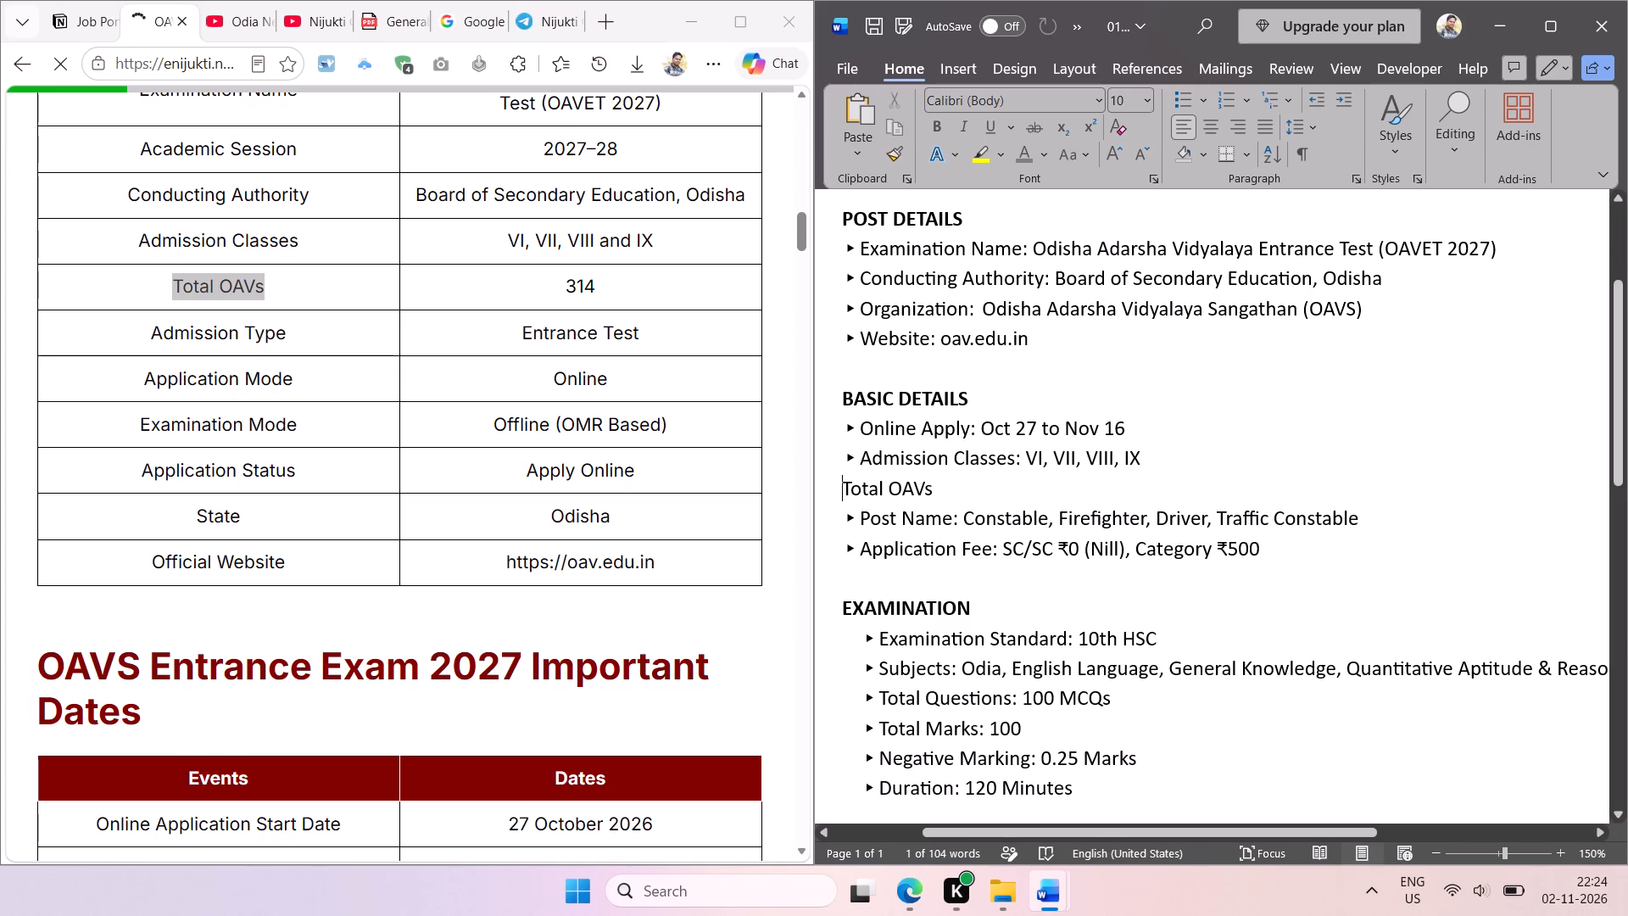
key(ctrl+v)
Change the new label to "Total OAV:" and fill in 314 copied from the overview table.
click(955, 486)
key(BackSpace)
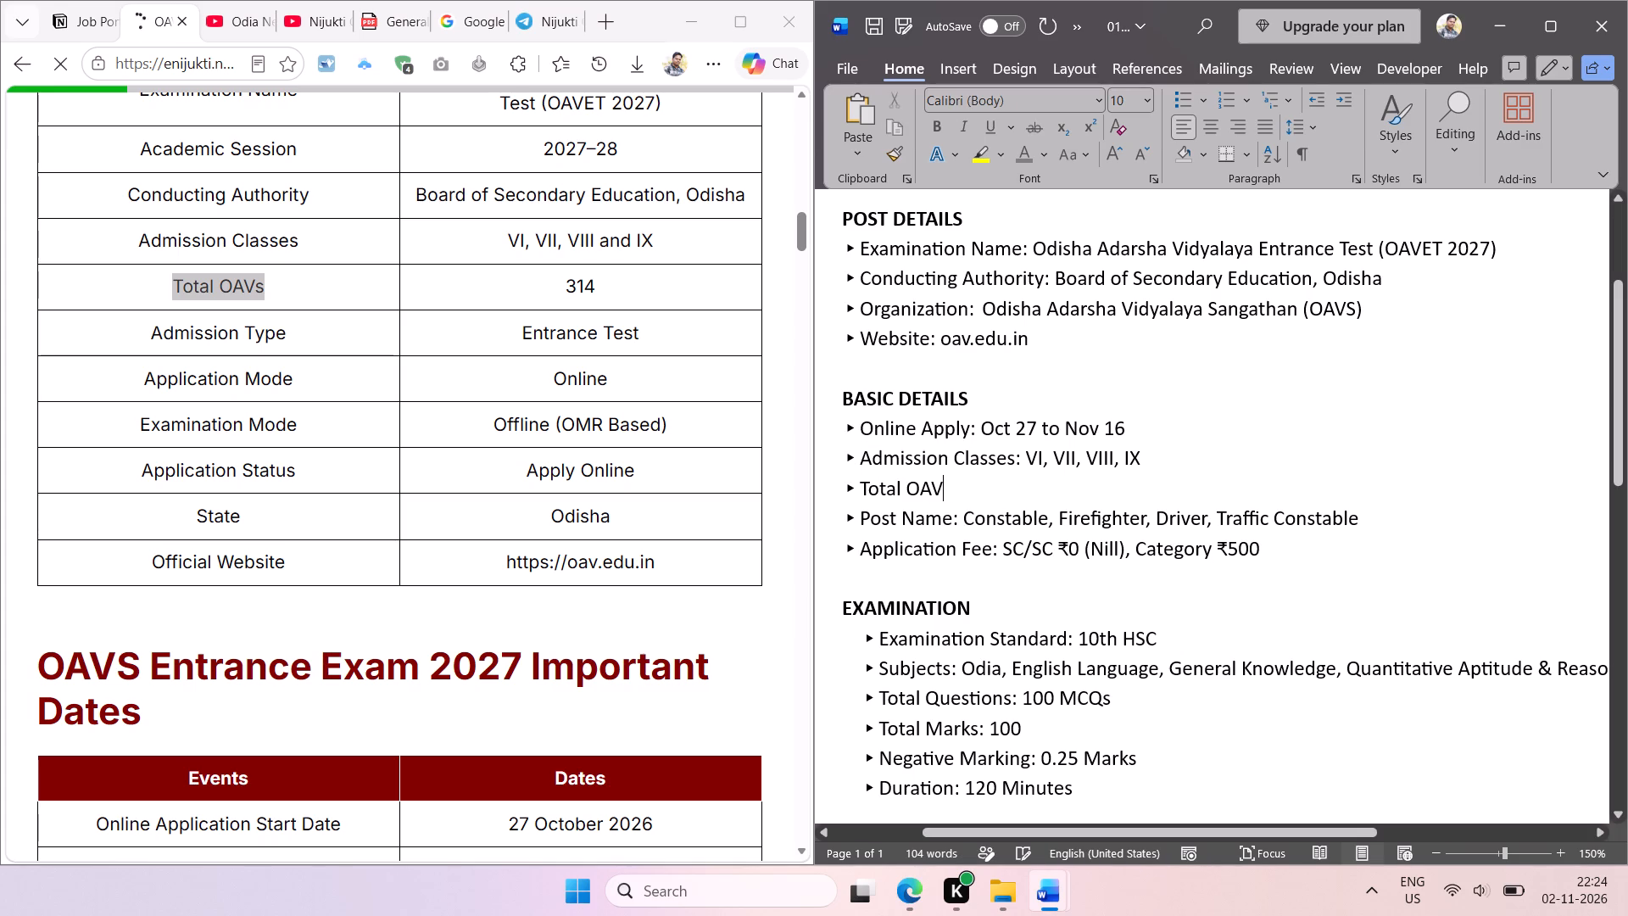
text(:)
key(space)
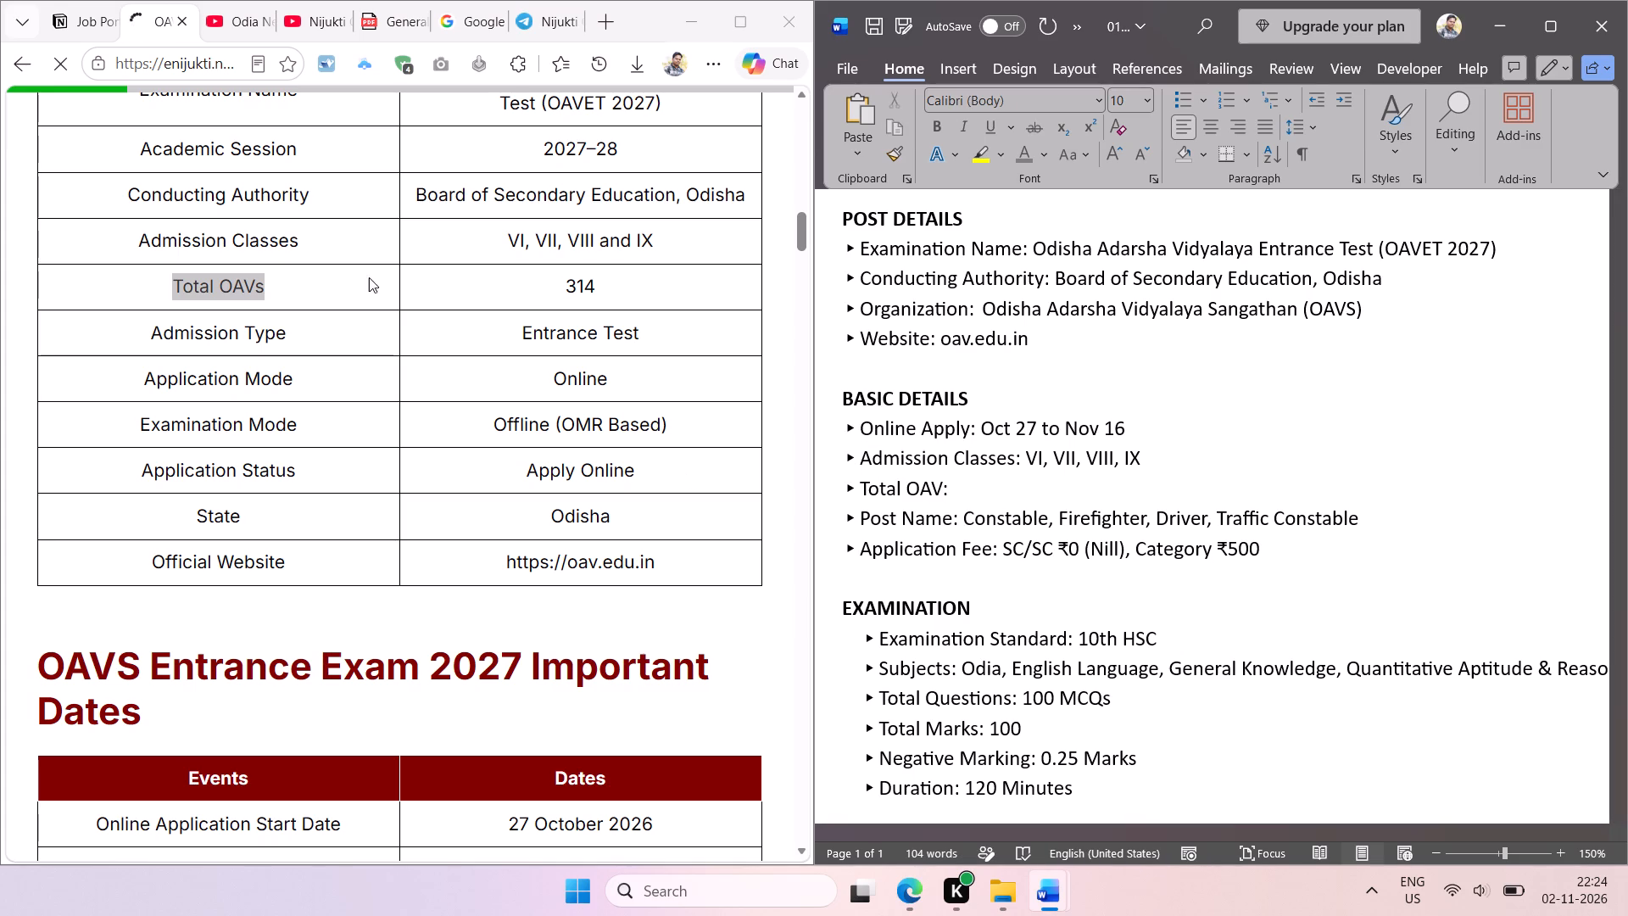
click(521, 284)
double_click(582, 285)
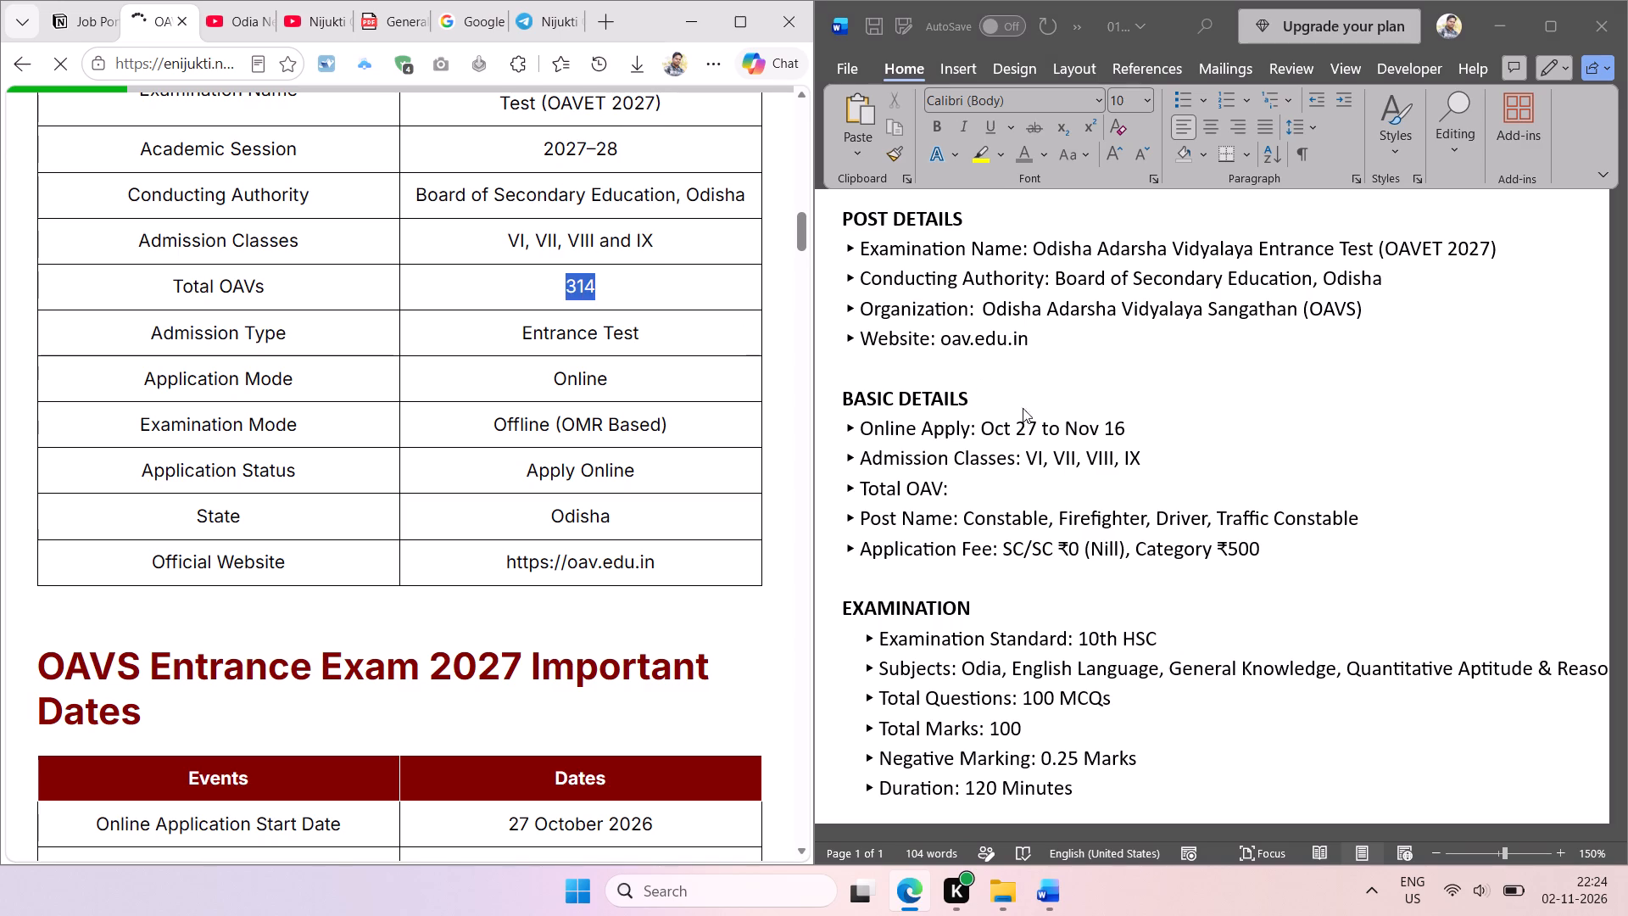
key(ctrl+c)
click(975, 488)
key(ctrl+v)
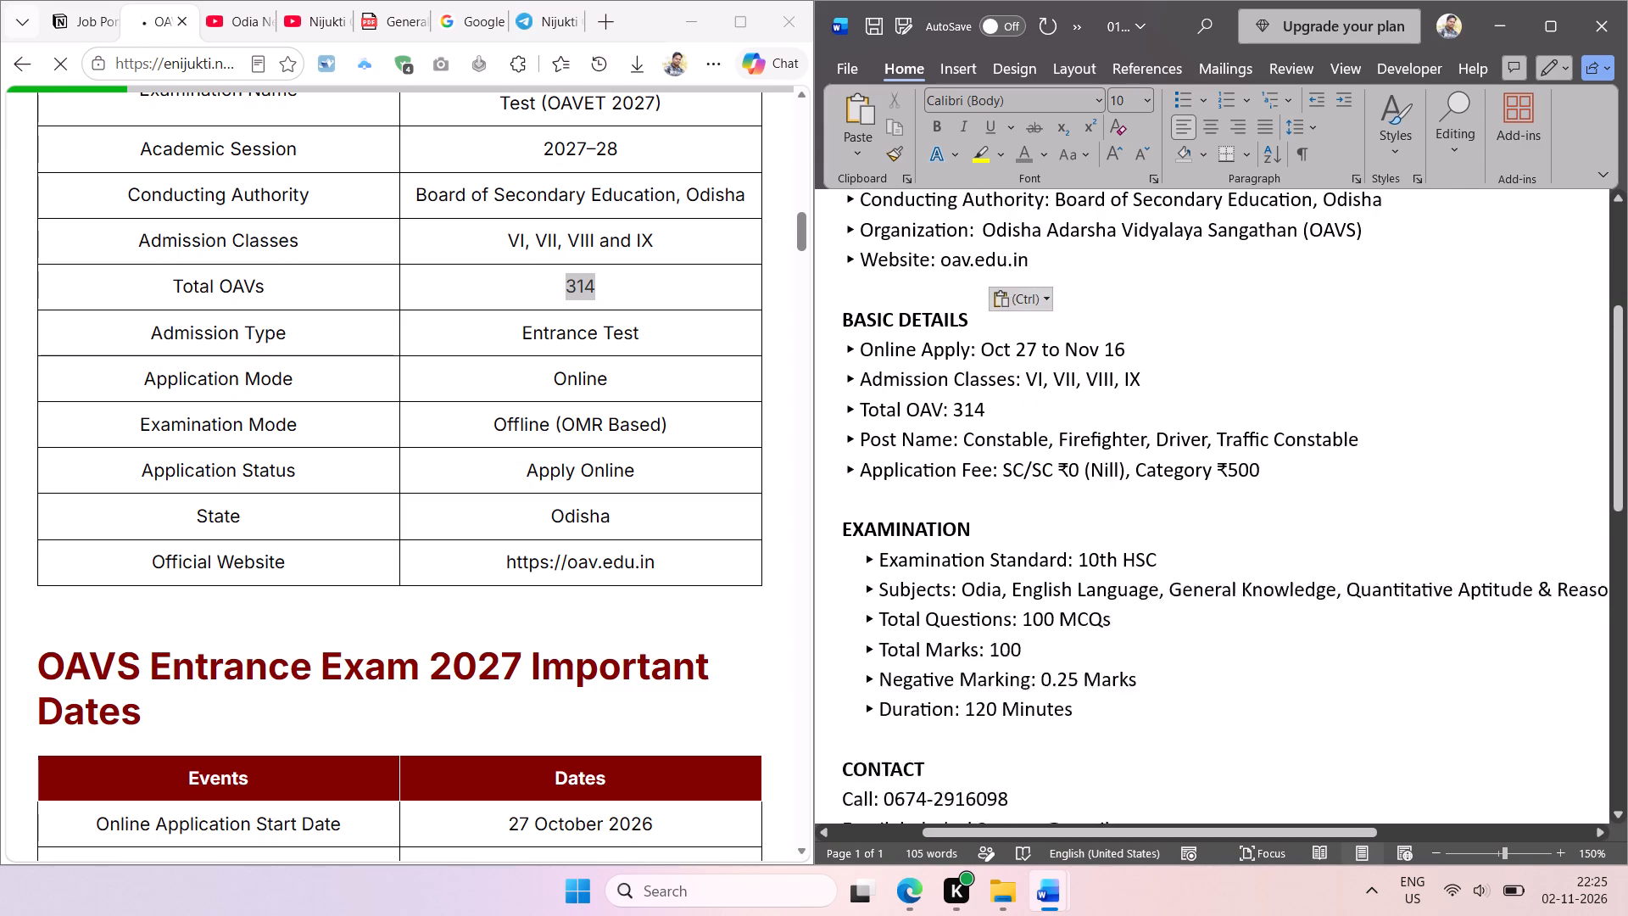
Add a line directly under the EXAMINATION heading with the copied table label "Examination Mode" and the arrow bullet from the Examination Standard line.
click(983, 551)
key(Return)
key(Return)
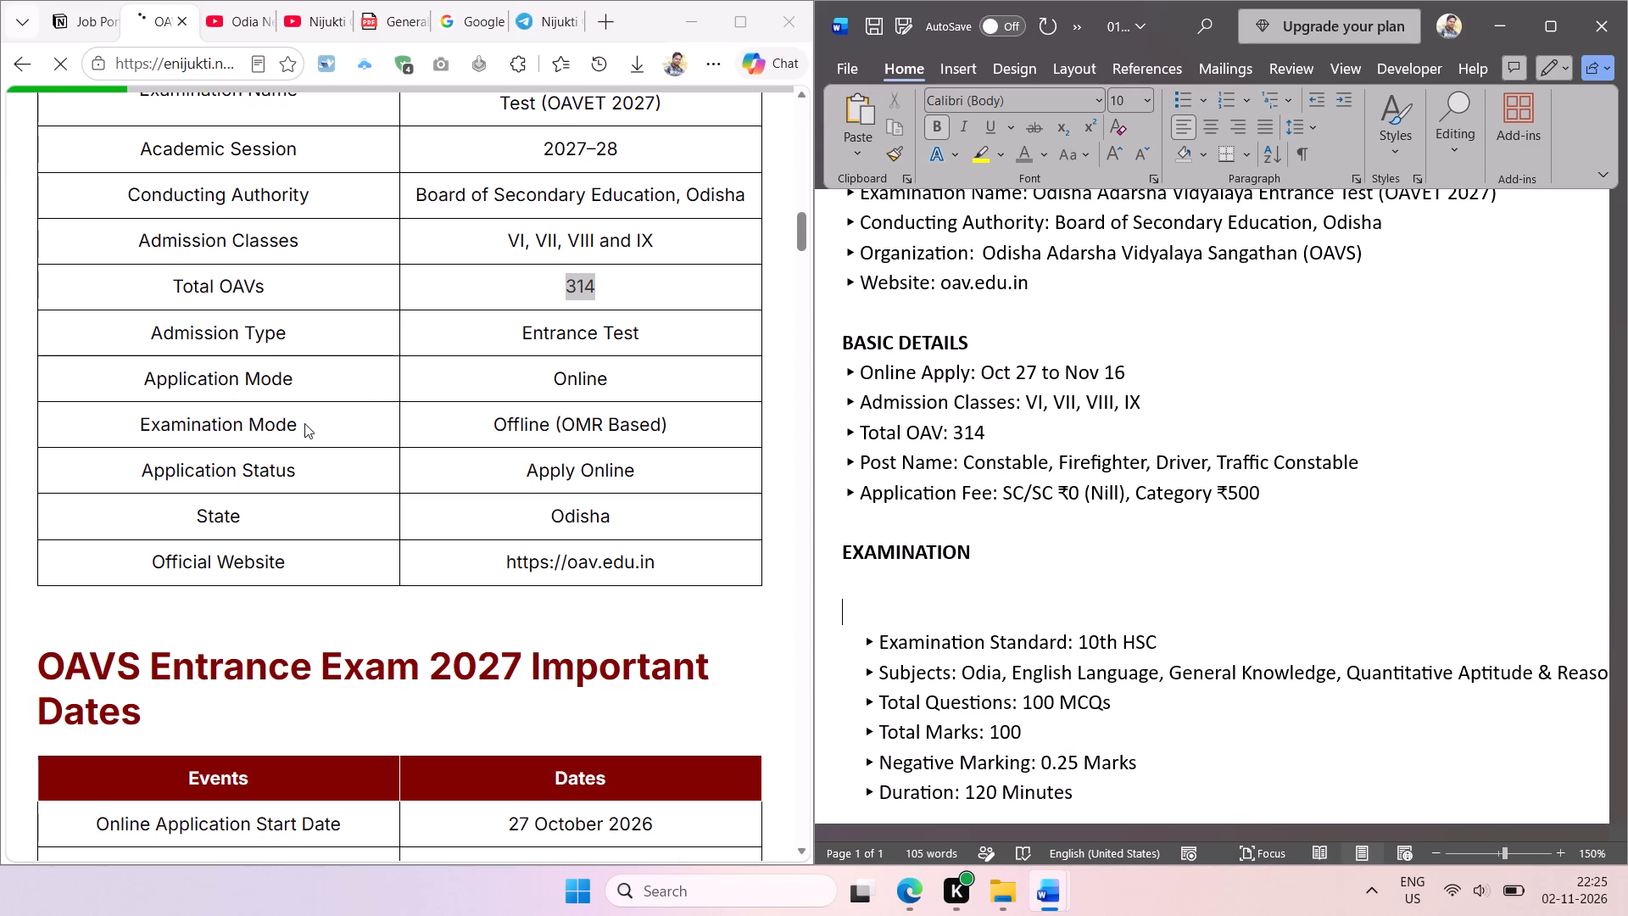
drag(304, 423, 130, 424)
key(ctrl+c)
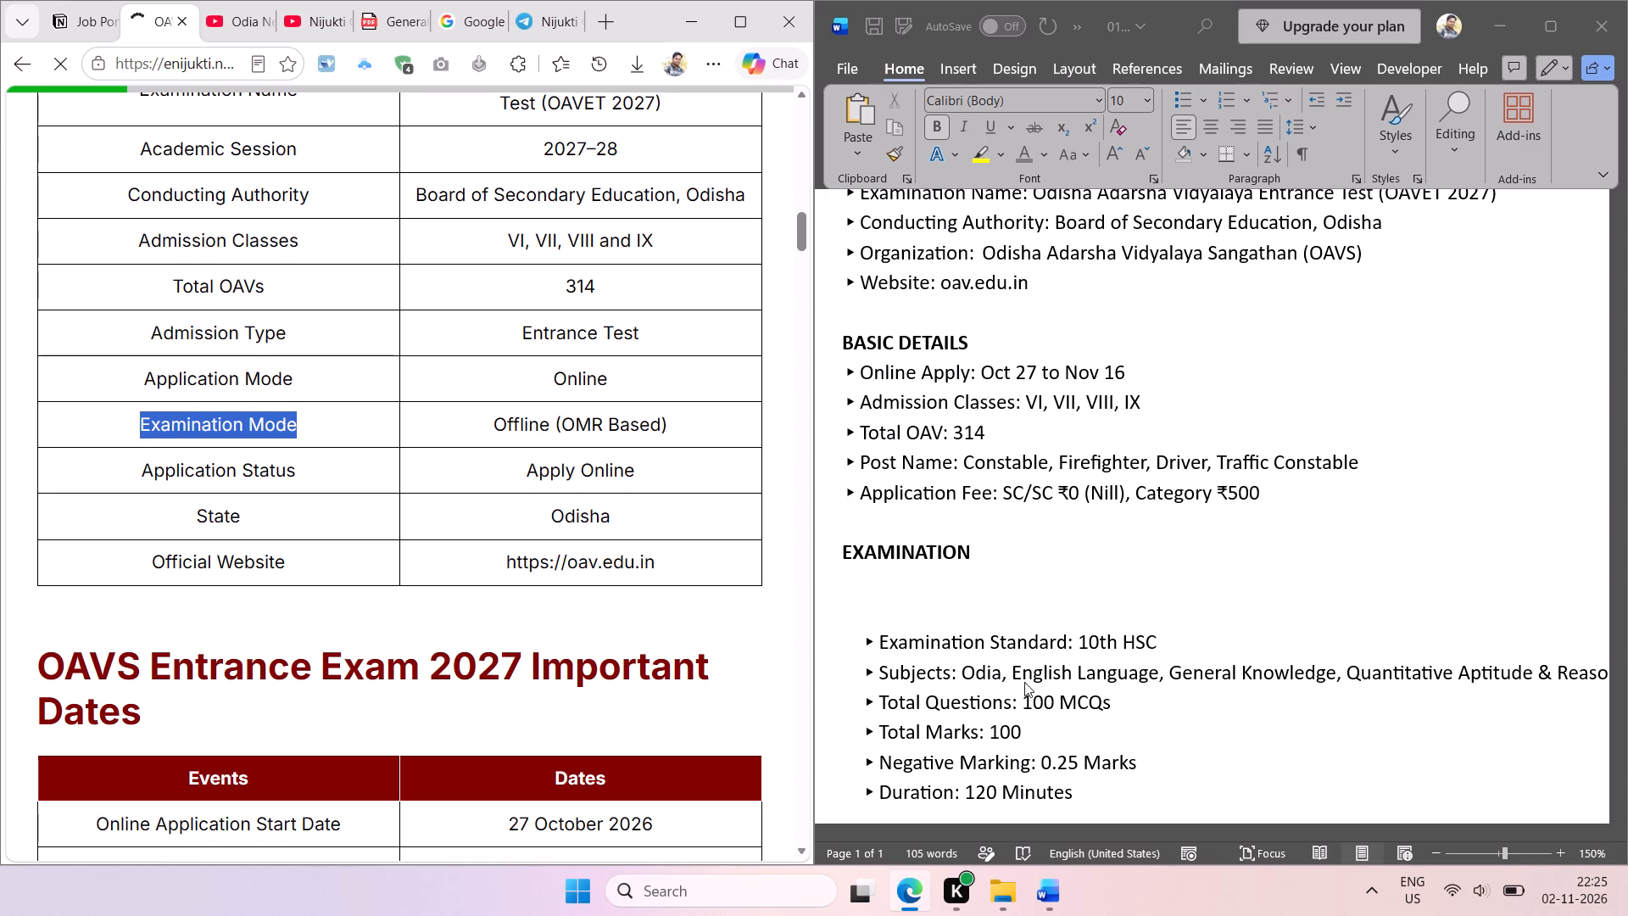
click(951, 597)
key(ctrl+v)
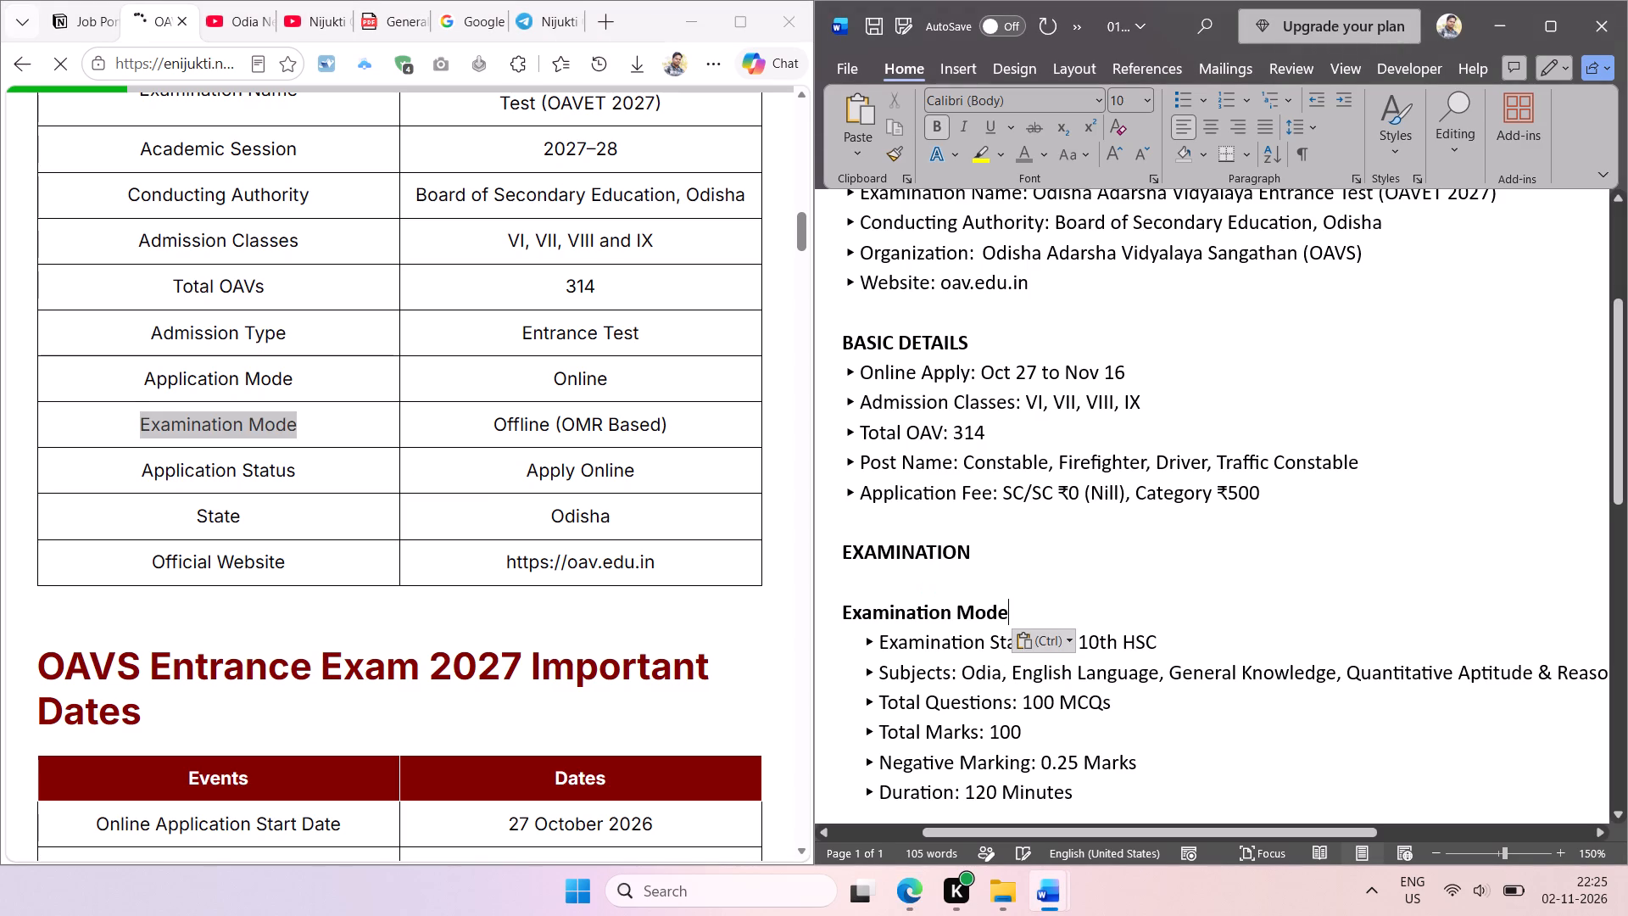
drag(876, 641, 829, 643)
key(ctrl+c)
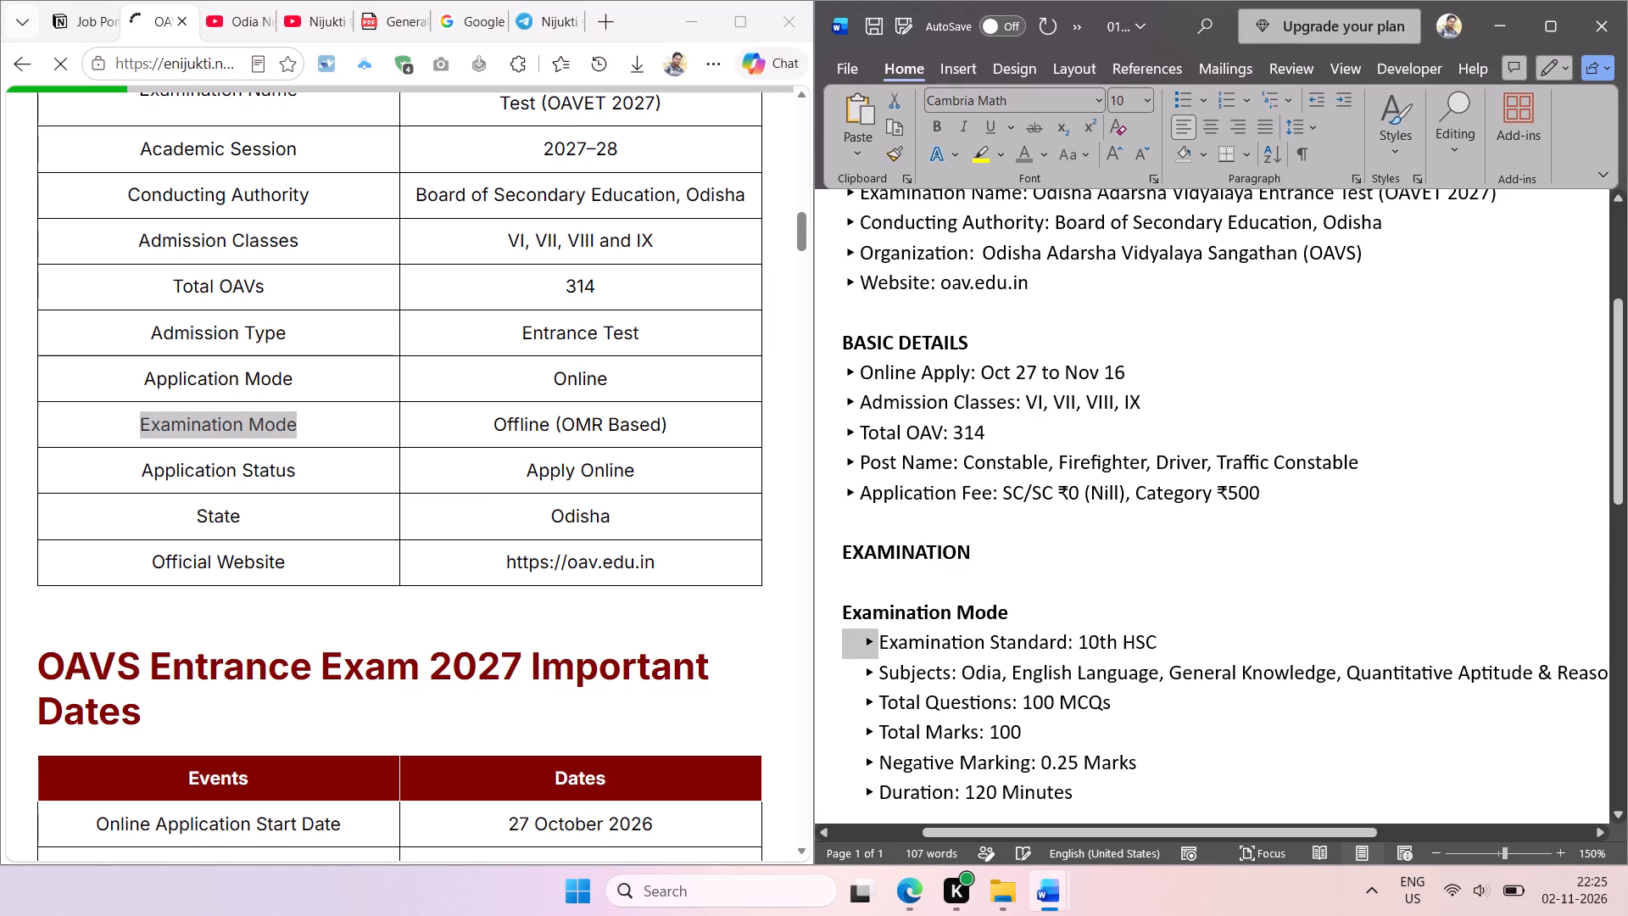
click(853, 582)
key(ctrl+v)
click(849, 604)
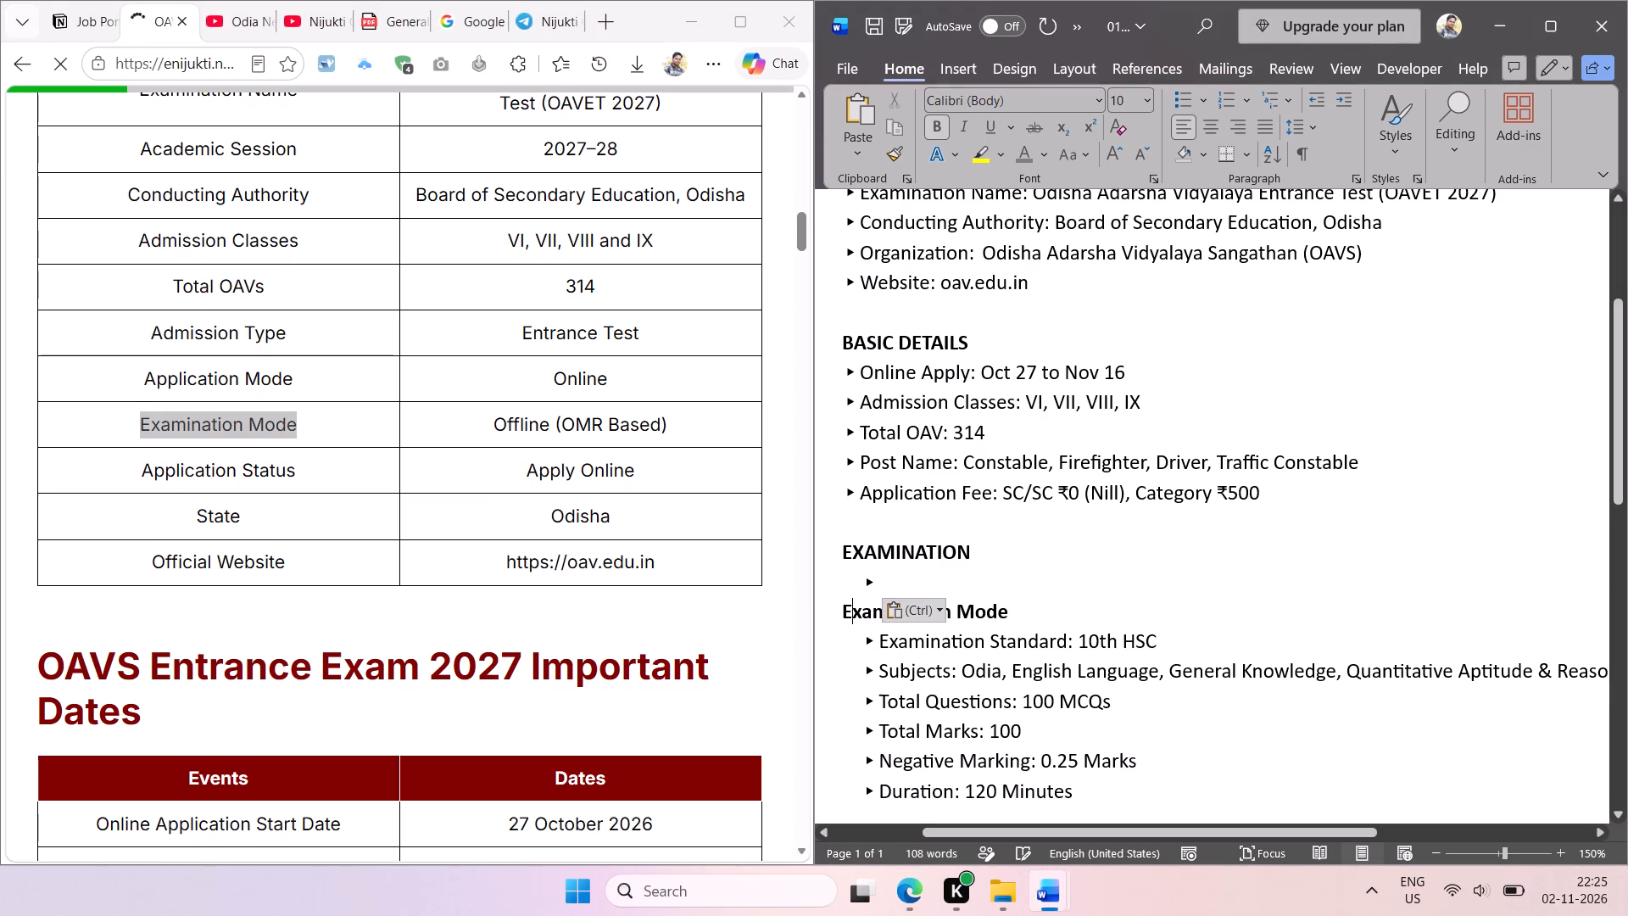
click(839, 608)
key(BackSpace)
Remove the bold formatting from the Examination Mode and Examination Standard lines and end the Examination Mode label with a colon.
drag(1146, 623, 850, 584)
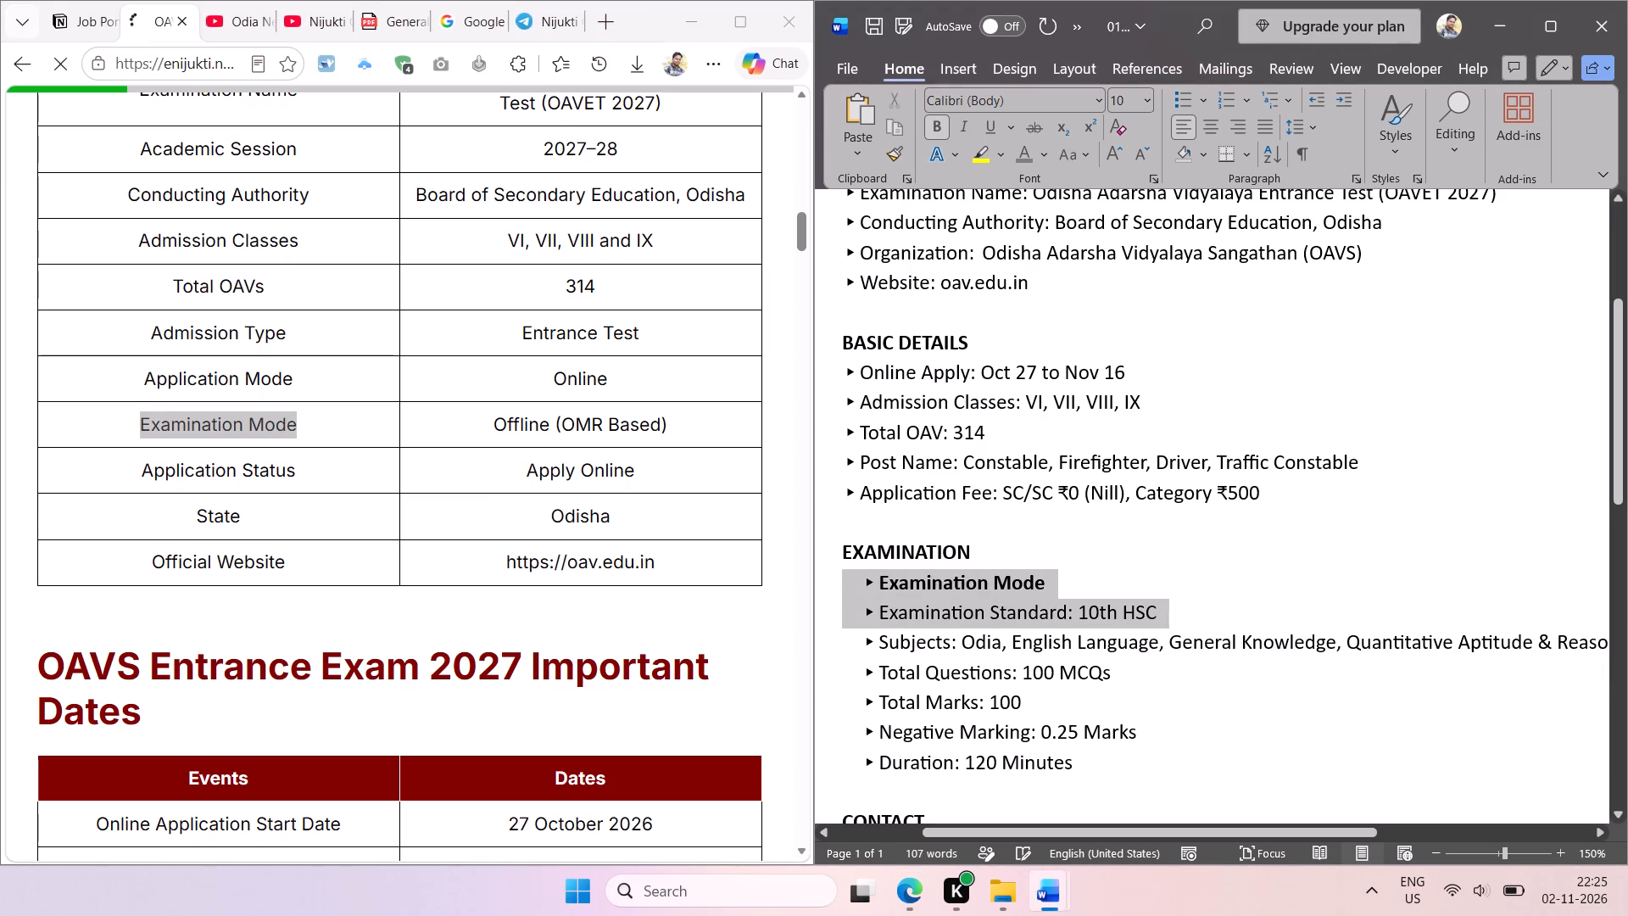
drag(850, 584, 849, 584)
key(ctrl+b)
key(ctrl+b)
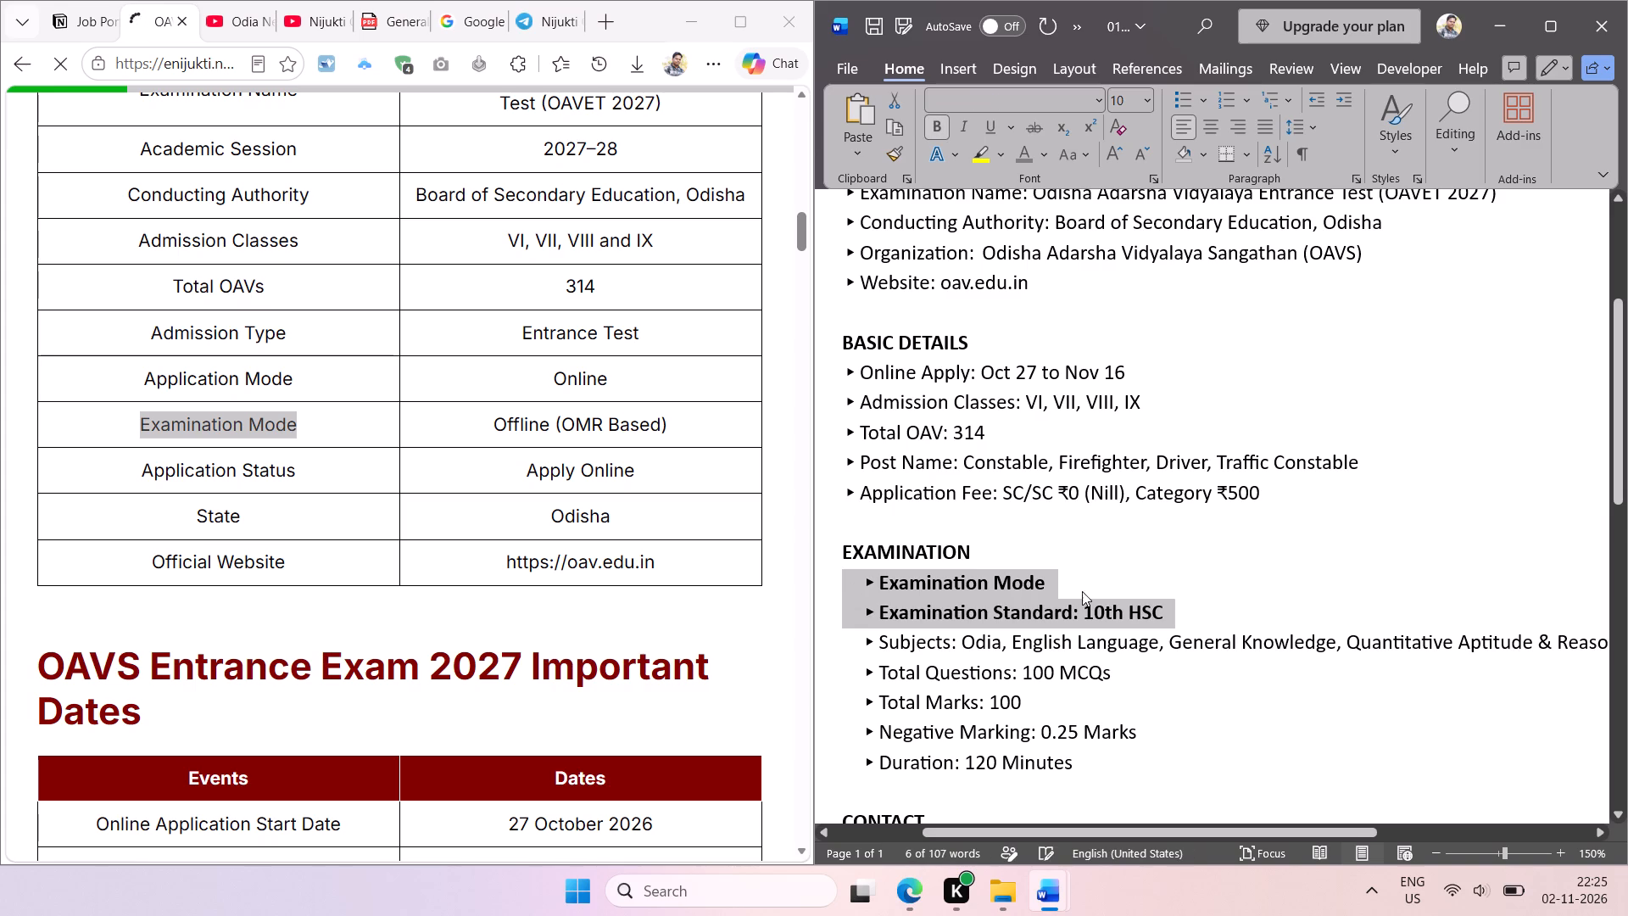
click(1073, 578)
text(:)
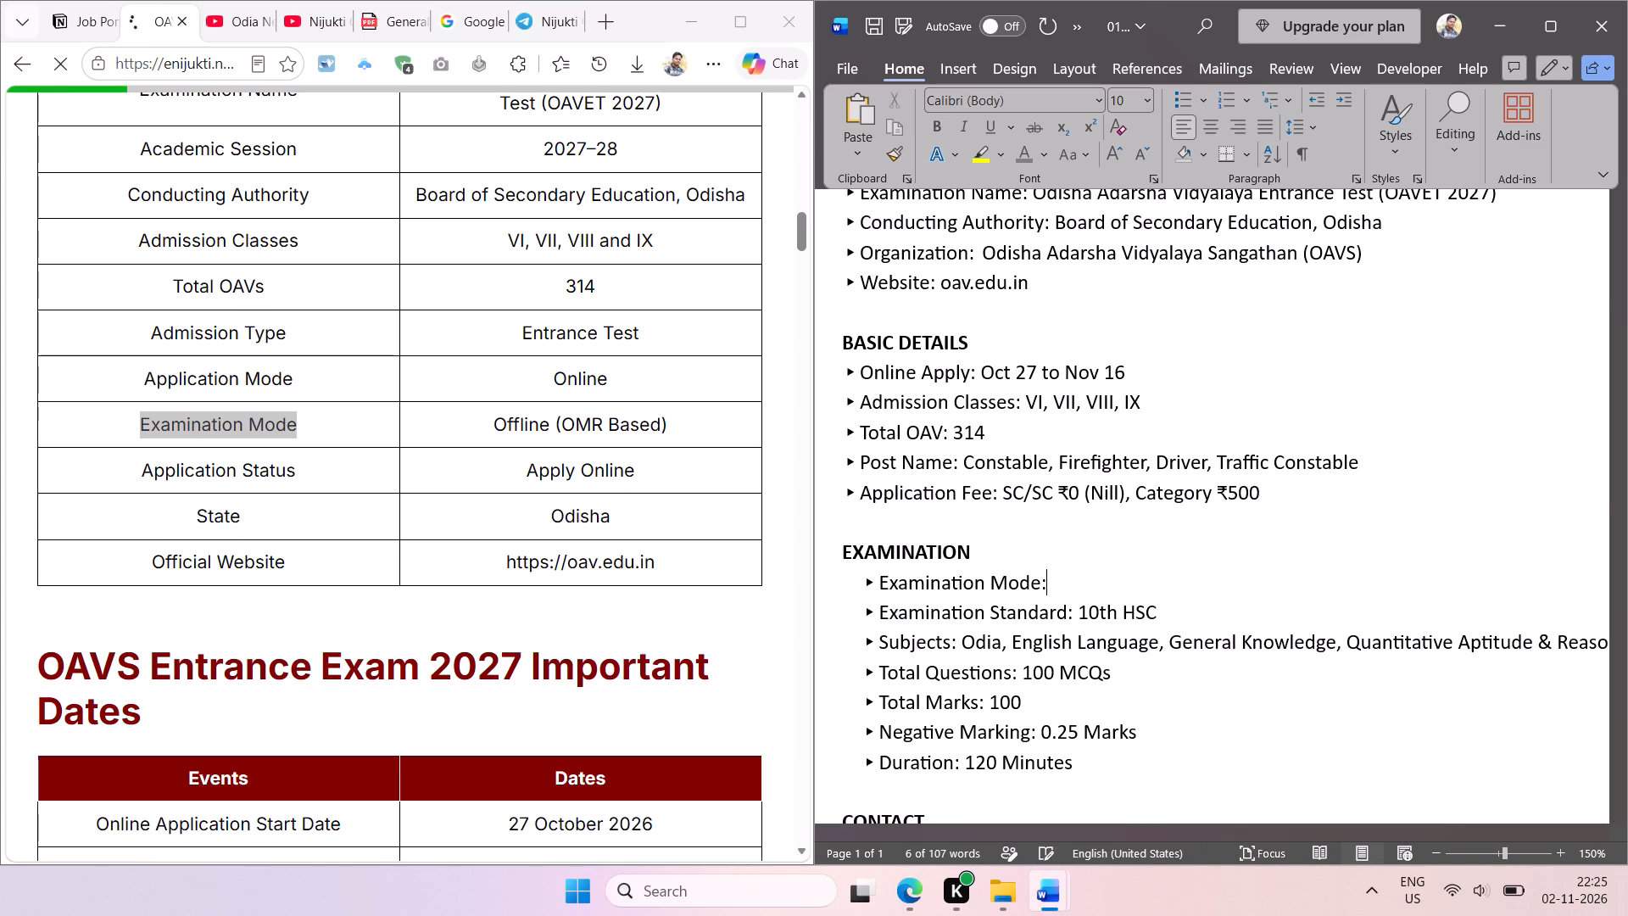
key(space)
Fill in the Examination Mode value "Offline (OMR Based)" copied from the overview table and add a blank line below it.
click(670, 424)
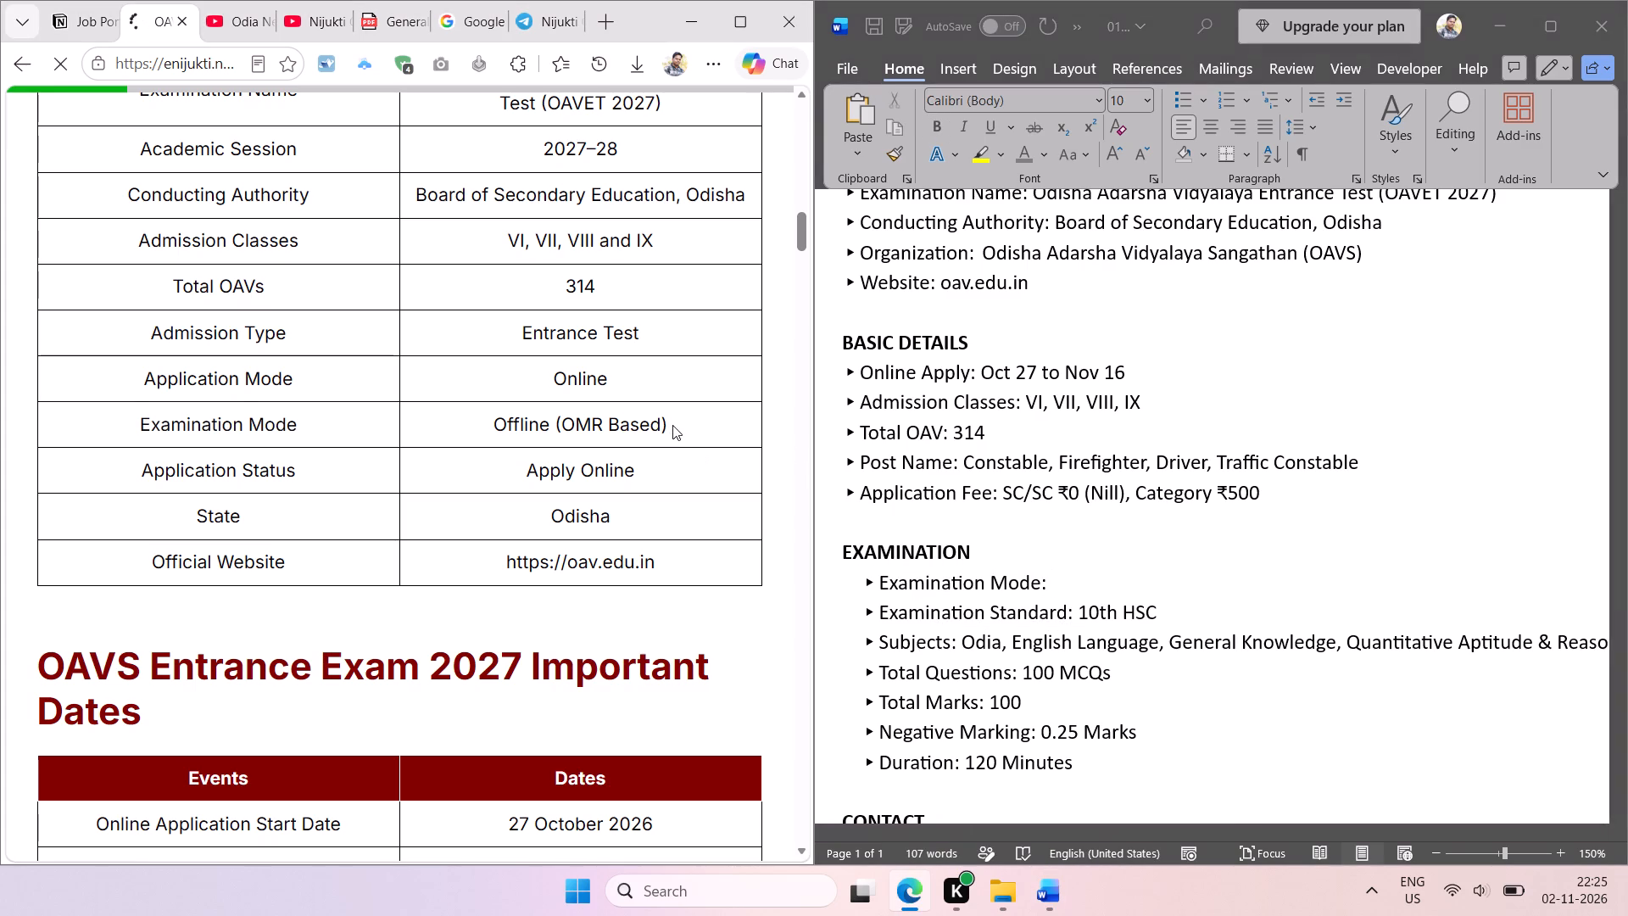
drag(672, 425, 498, 433)
key(ctrl+c)
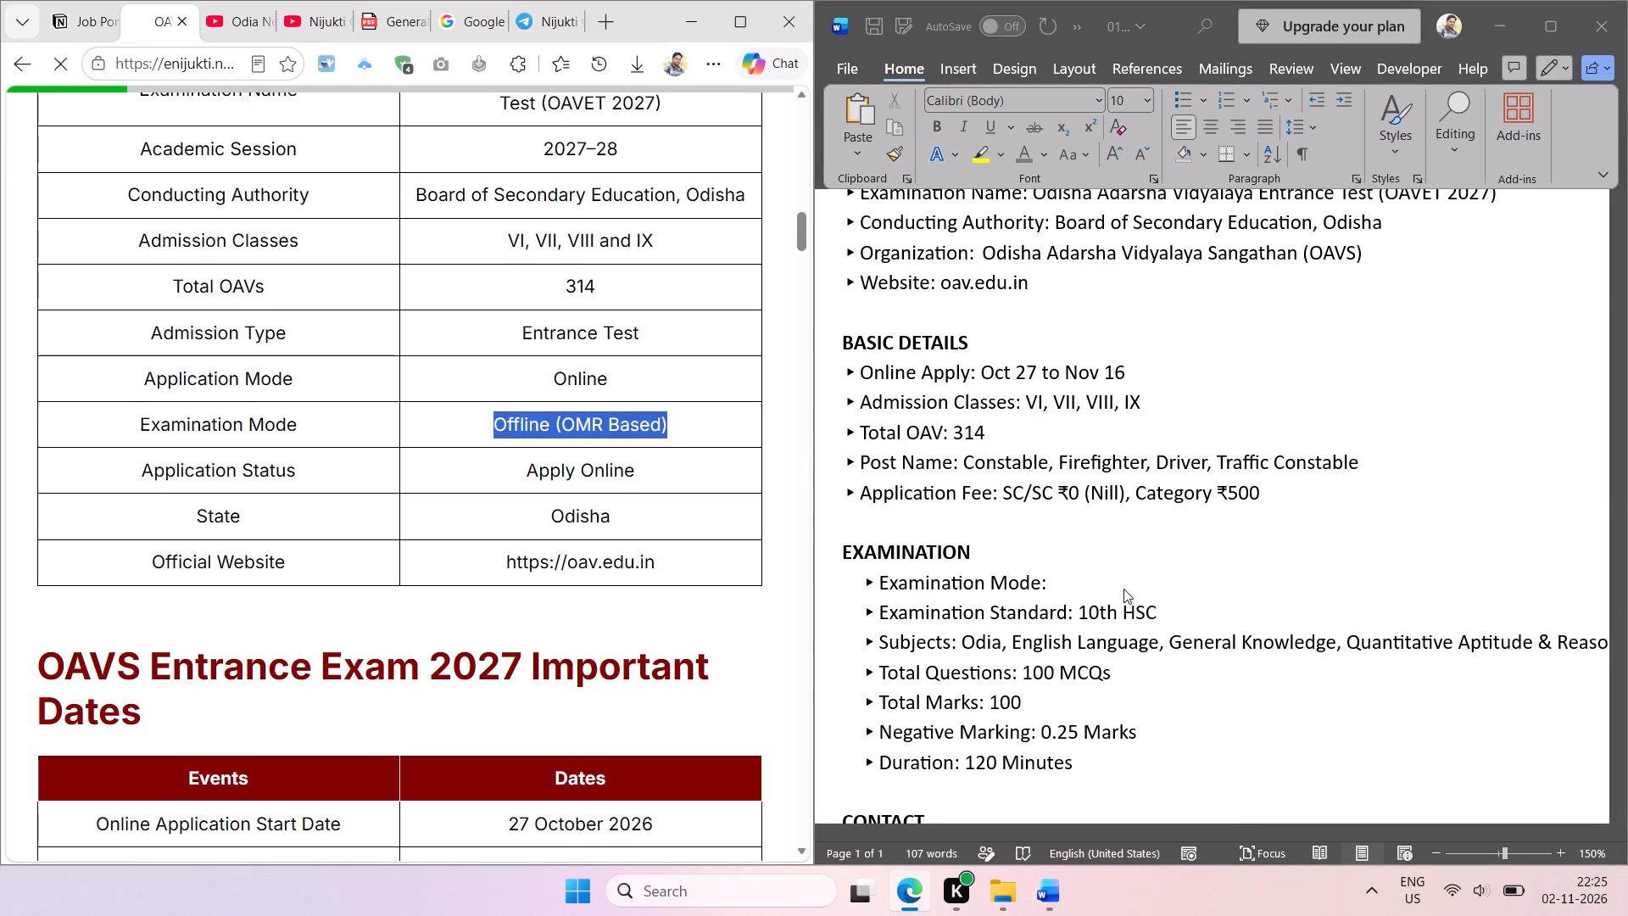
click(1052, 574)
key(ctrl+v)
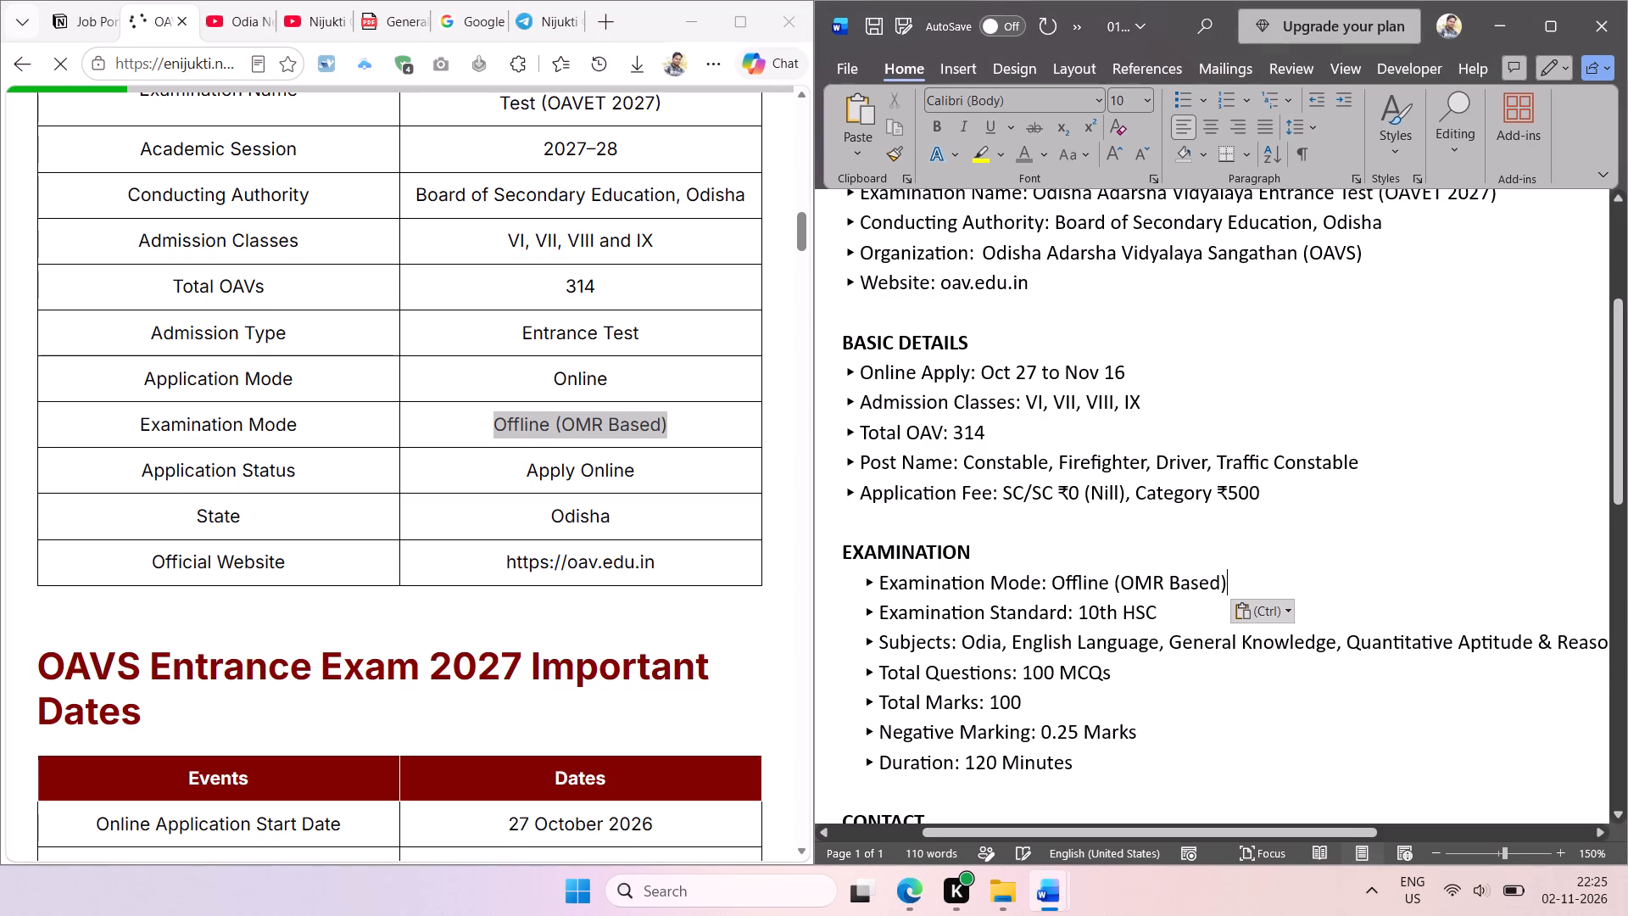
key(Return)
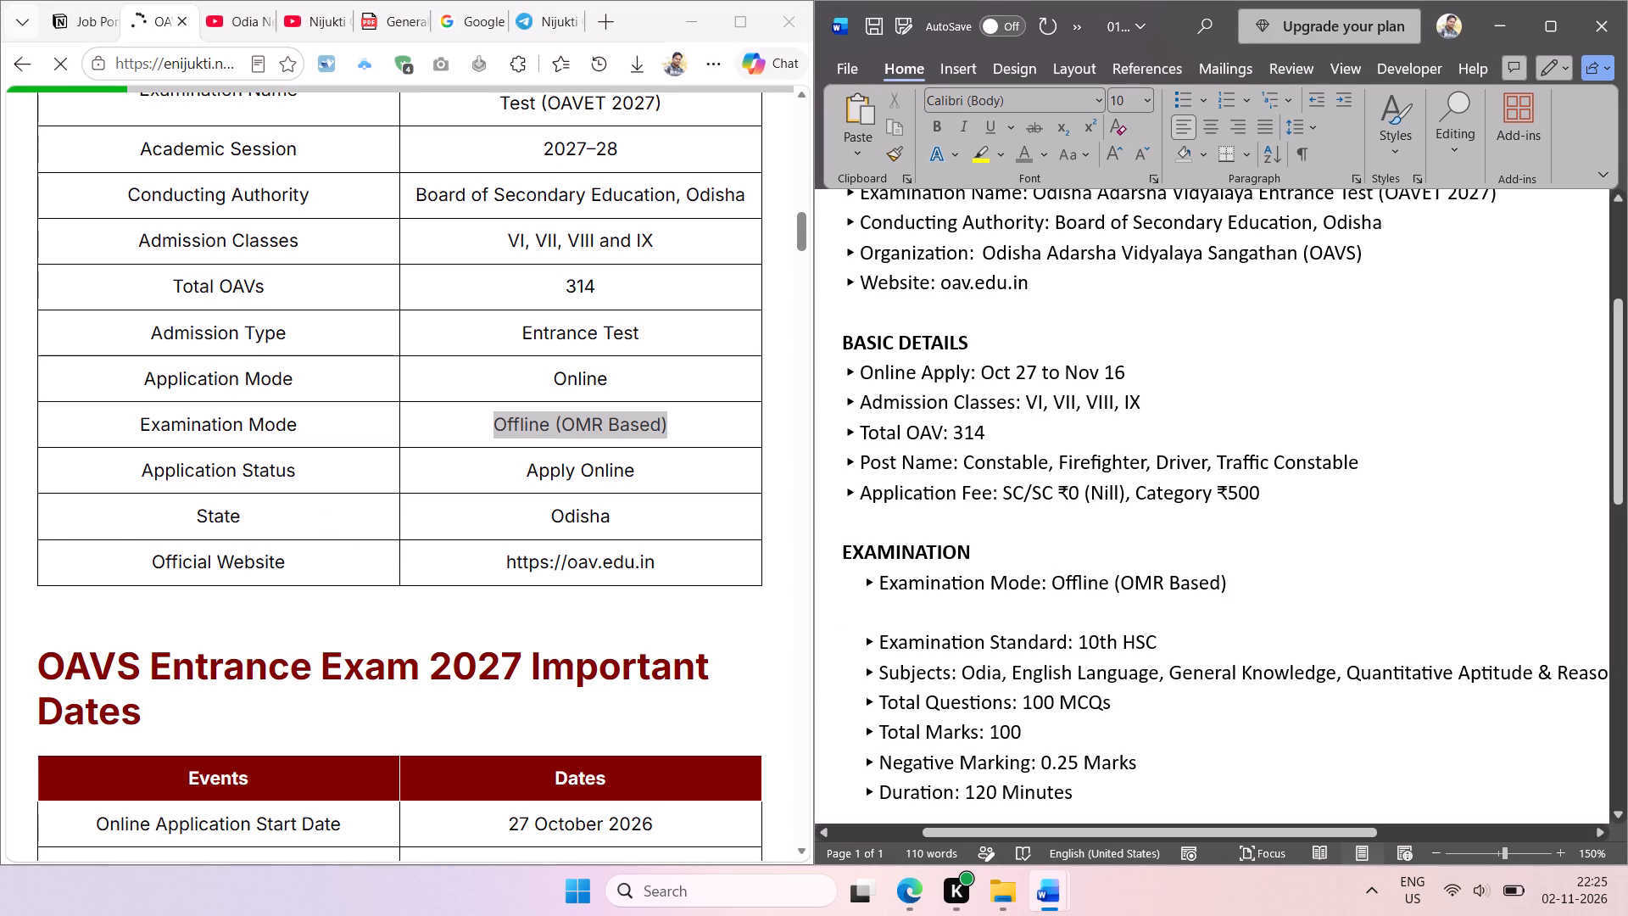
Delete the Post Name and Application Fee lines under BASIC DETAILS.
click(1036, 472)
drag(1287, 494, 845, 457)
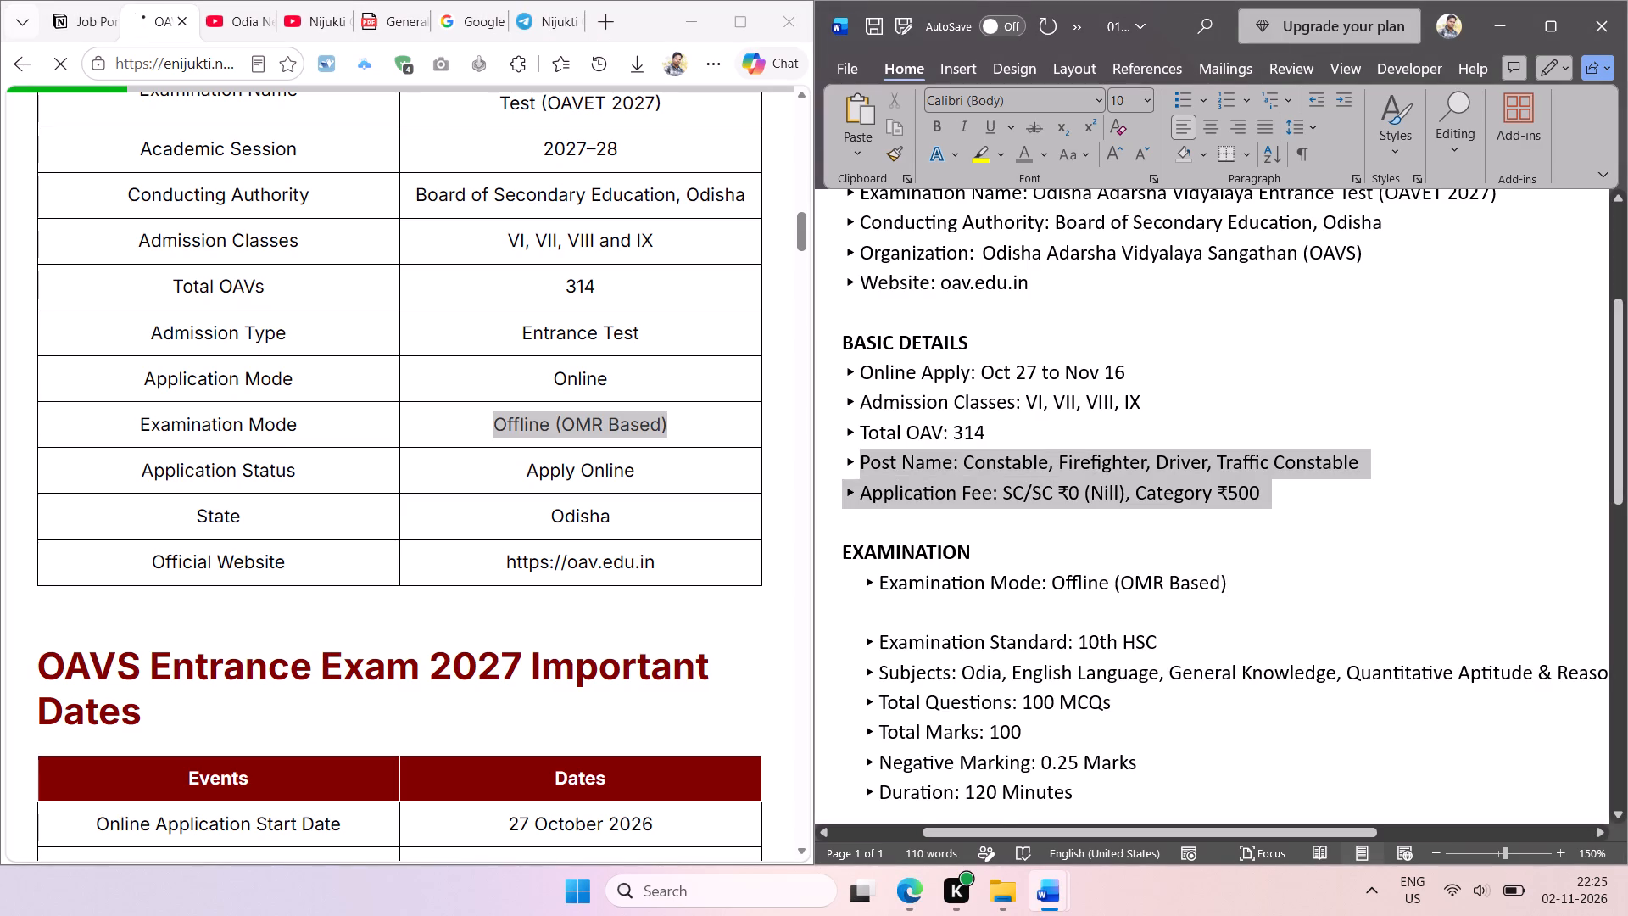
drag(845, 457, 823, 458)
key(BackSpace)
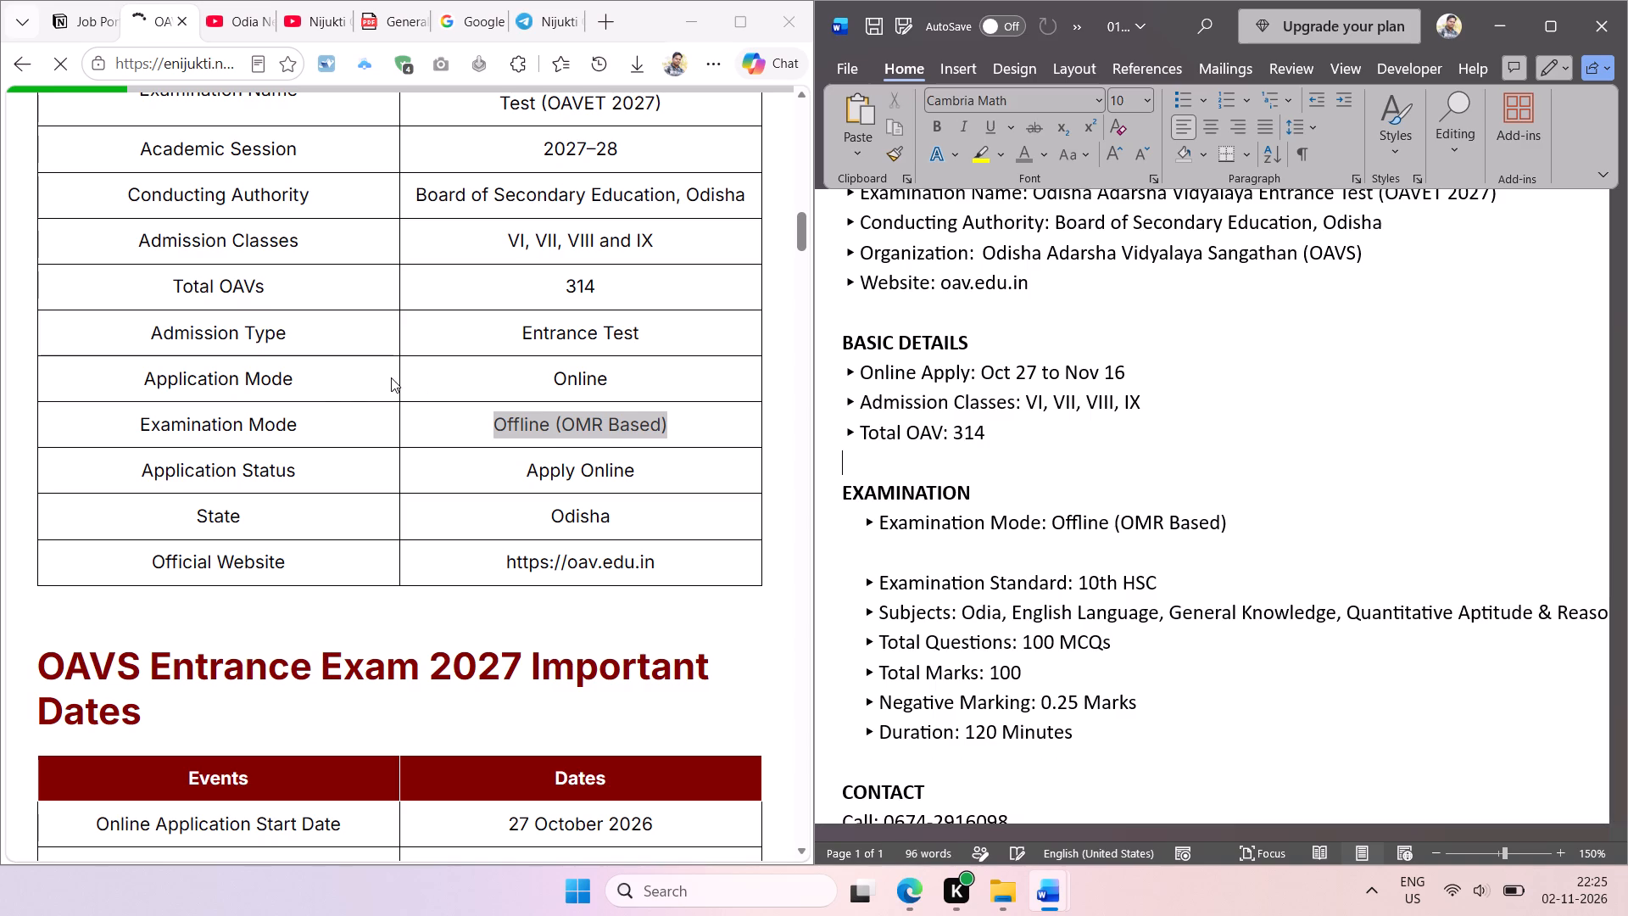
Add a line below Admission Classes with the copied table label "Admission Type" and the arrow bullet copied from the line above.
click(391, 377)
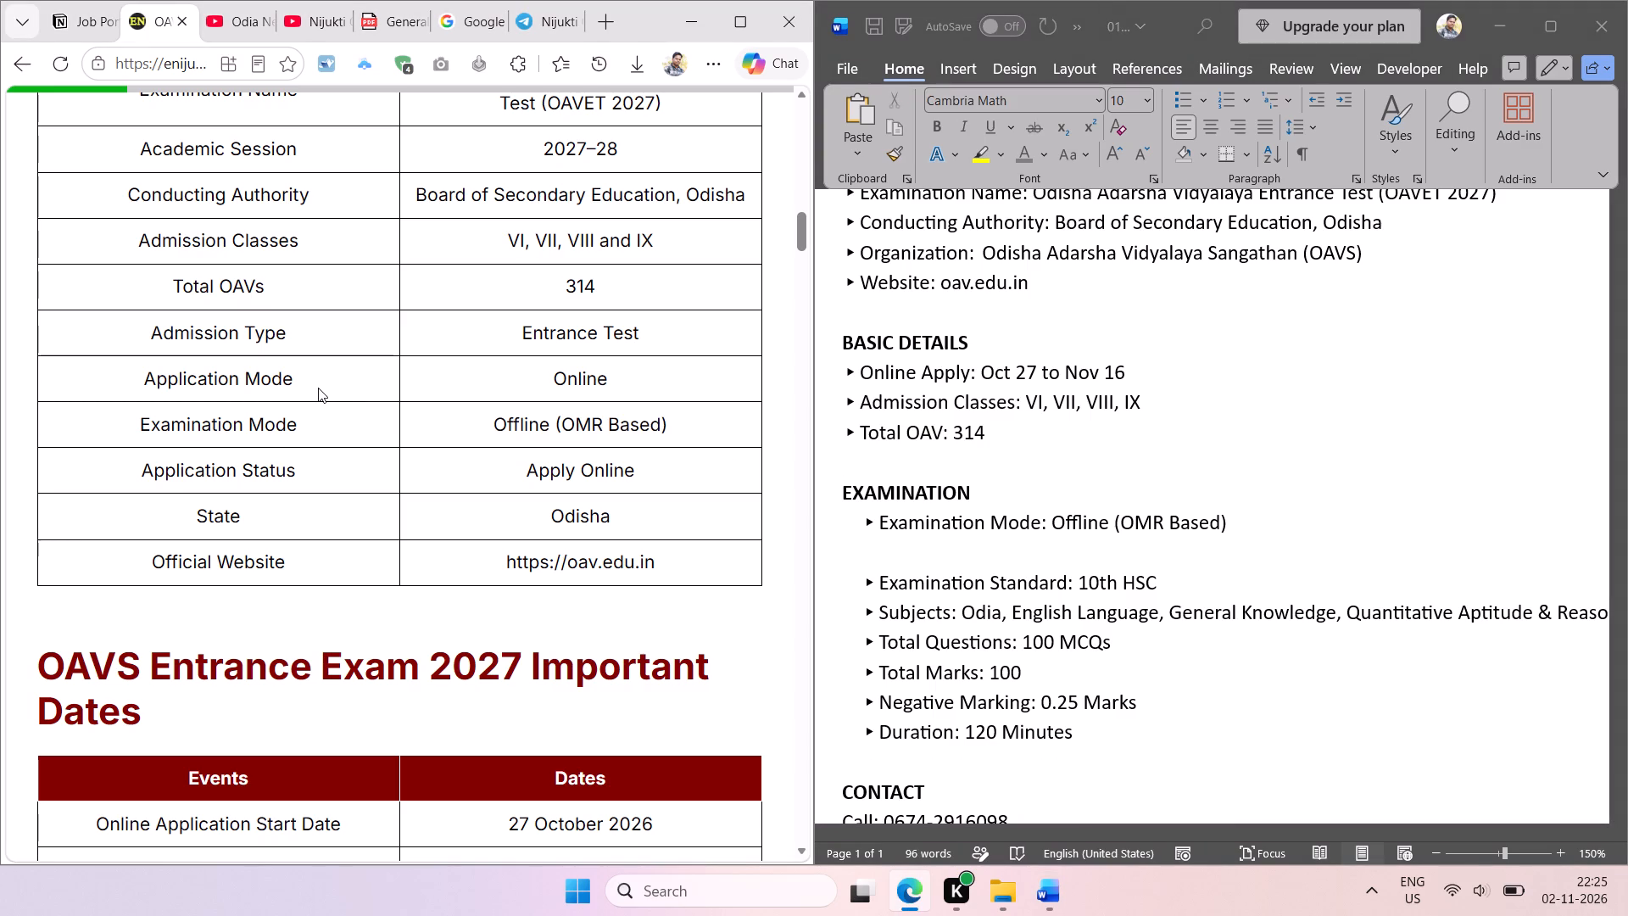
click(194, 332)
drag(285, 332, 146, 338)
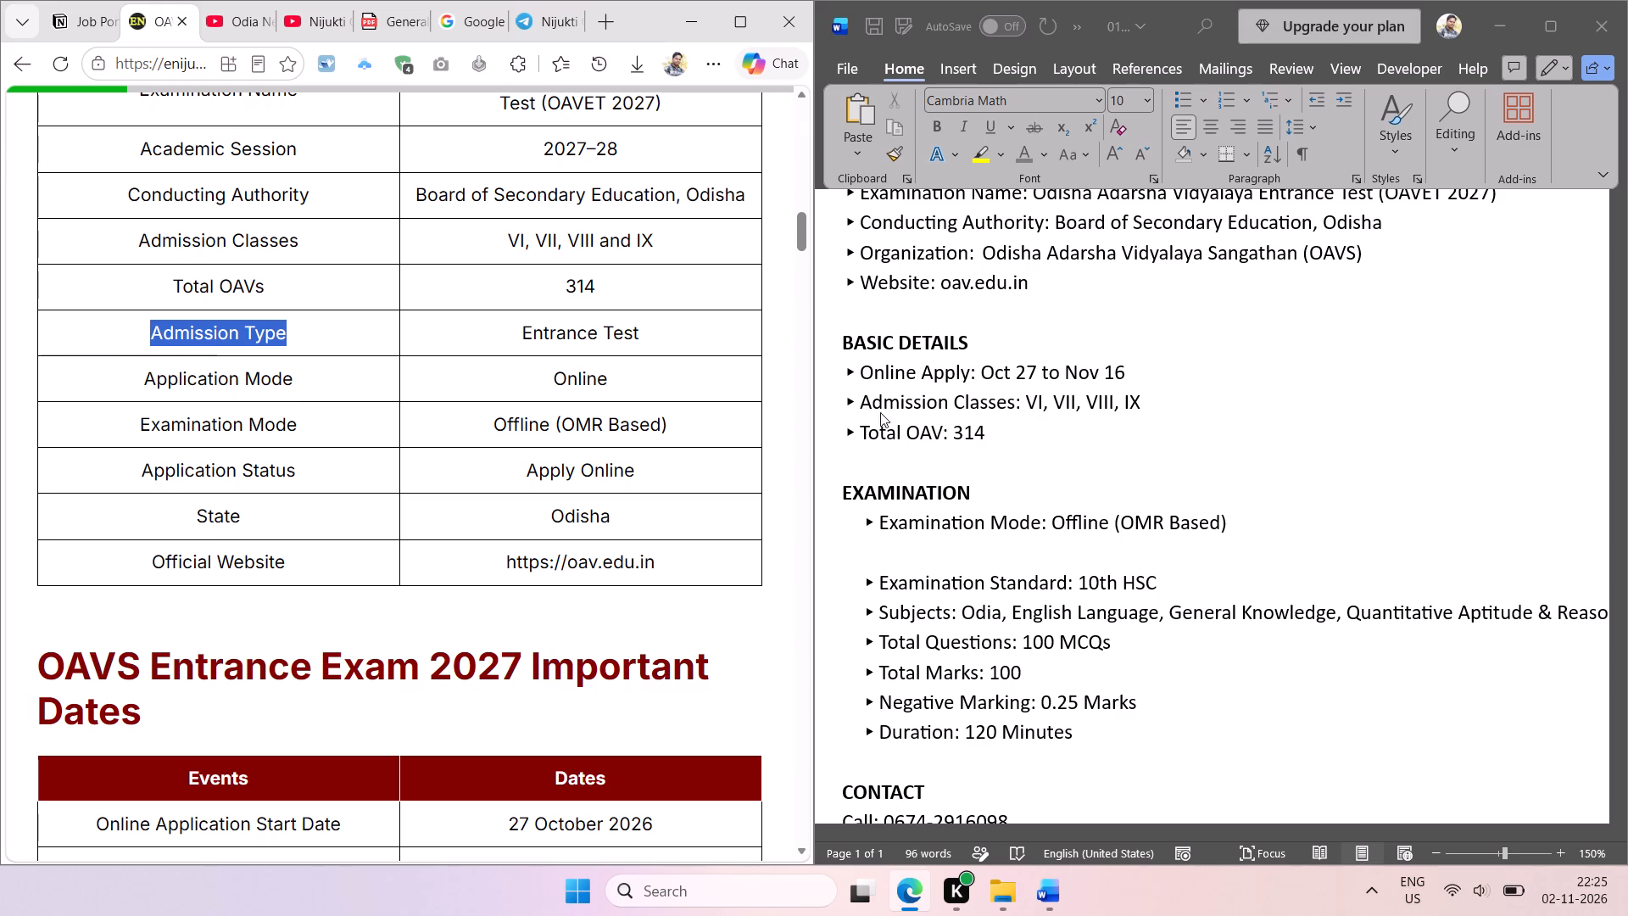
key(ctrl+c)
click(1169, 399)
click(1149, 400)
key(Return)
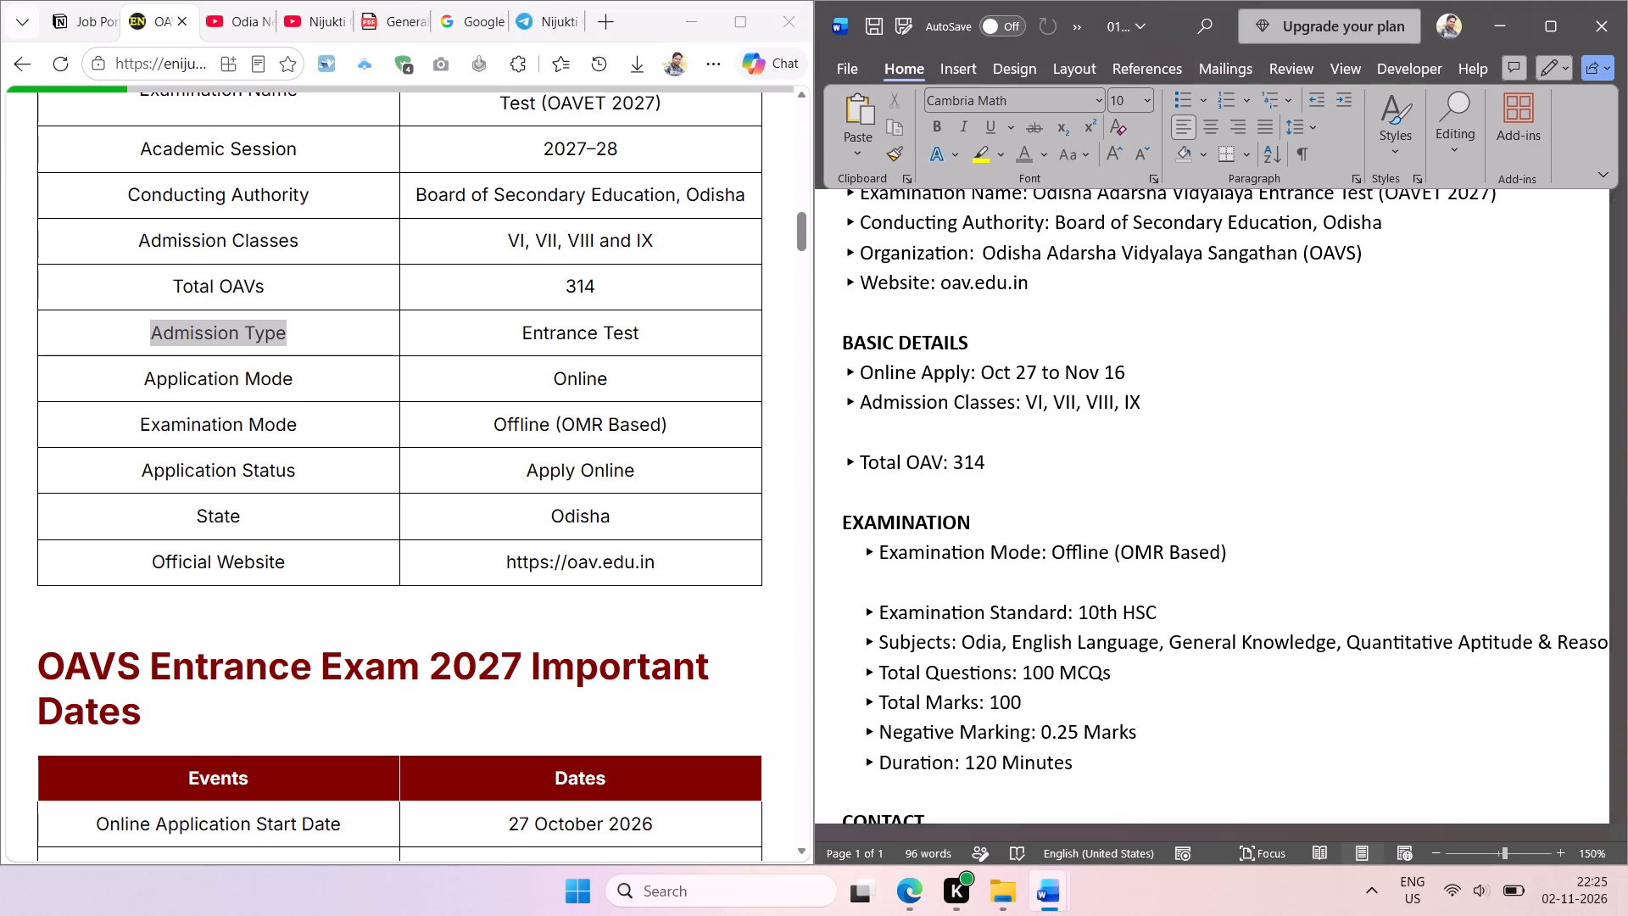
key(ctrl+v)
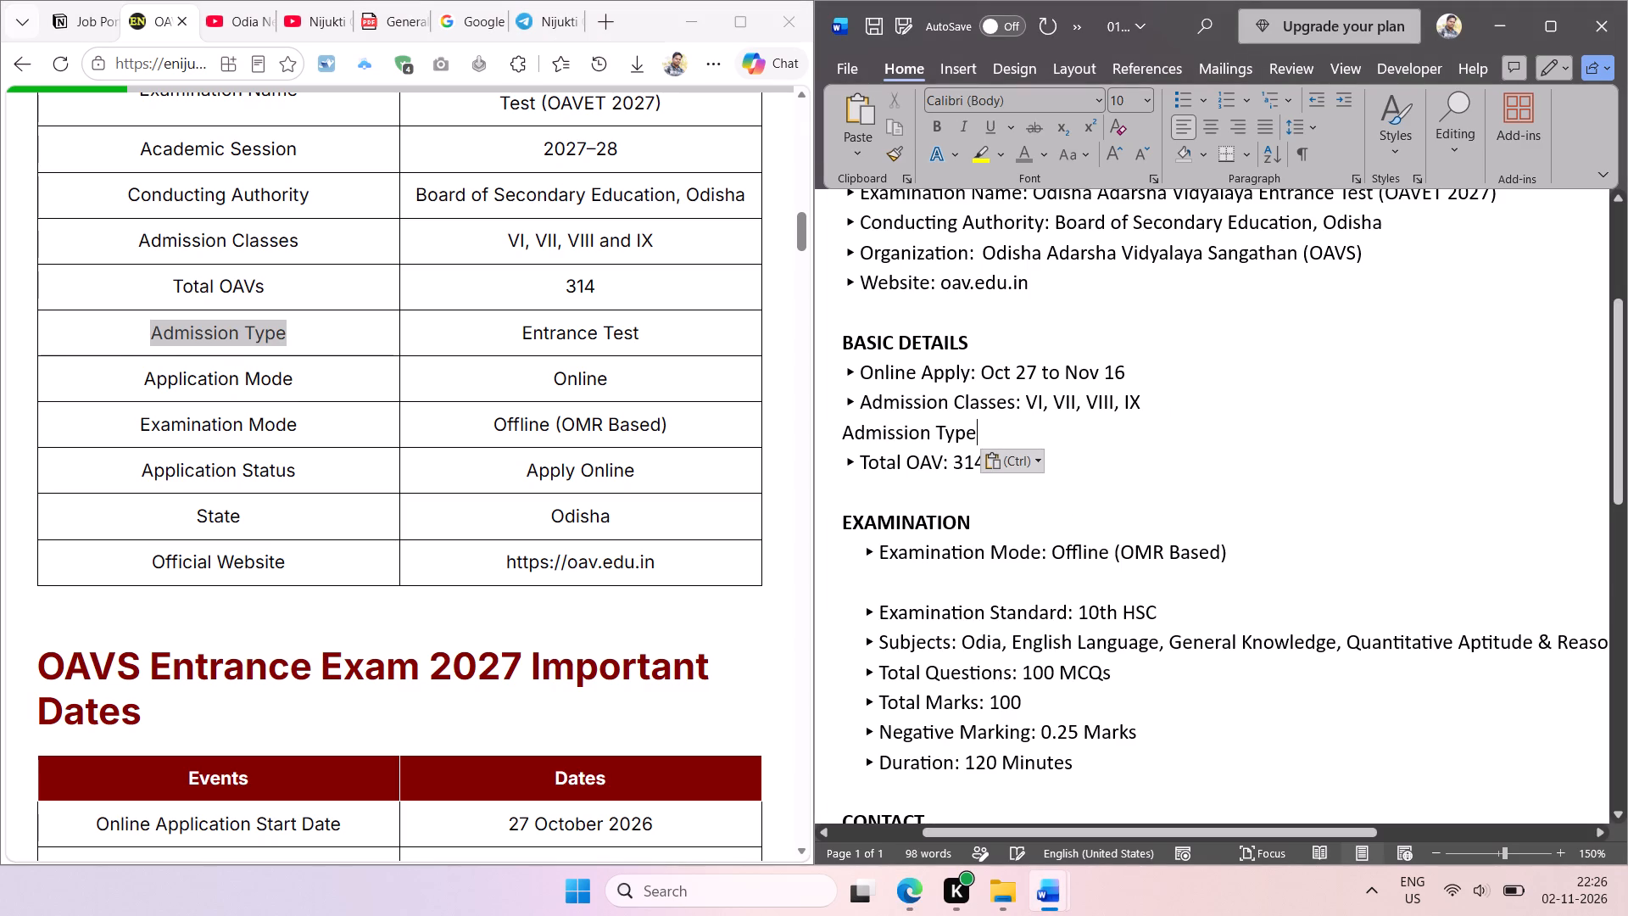
drag(861, 404, 811, 405)
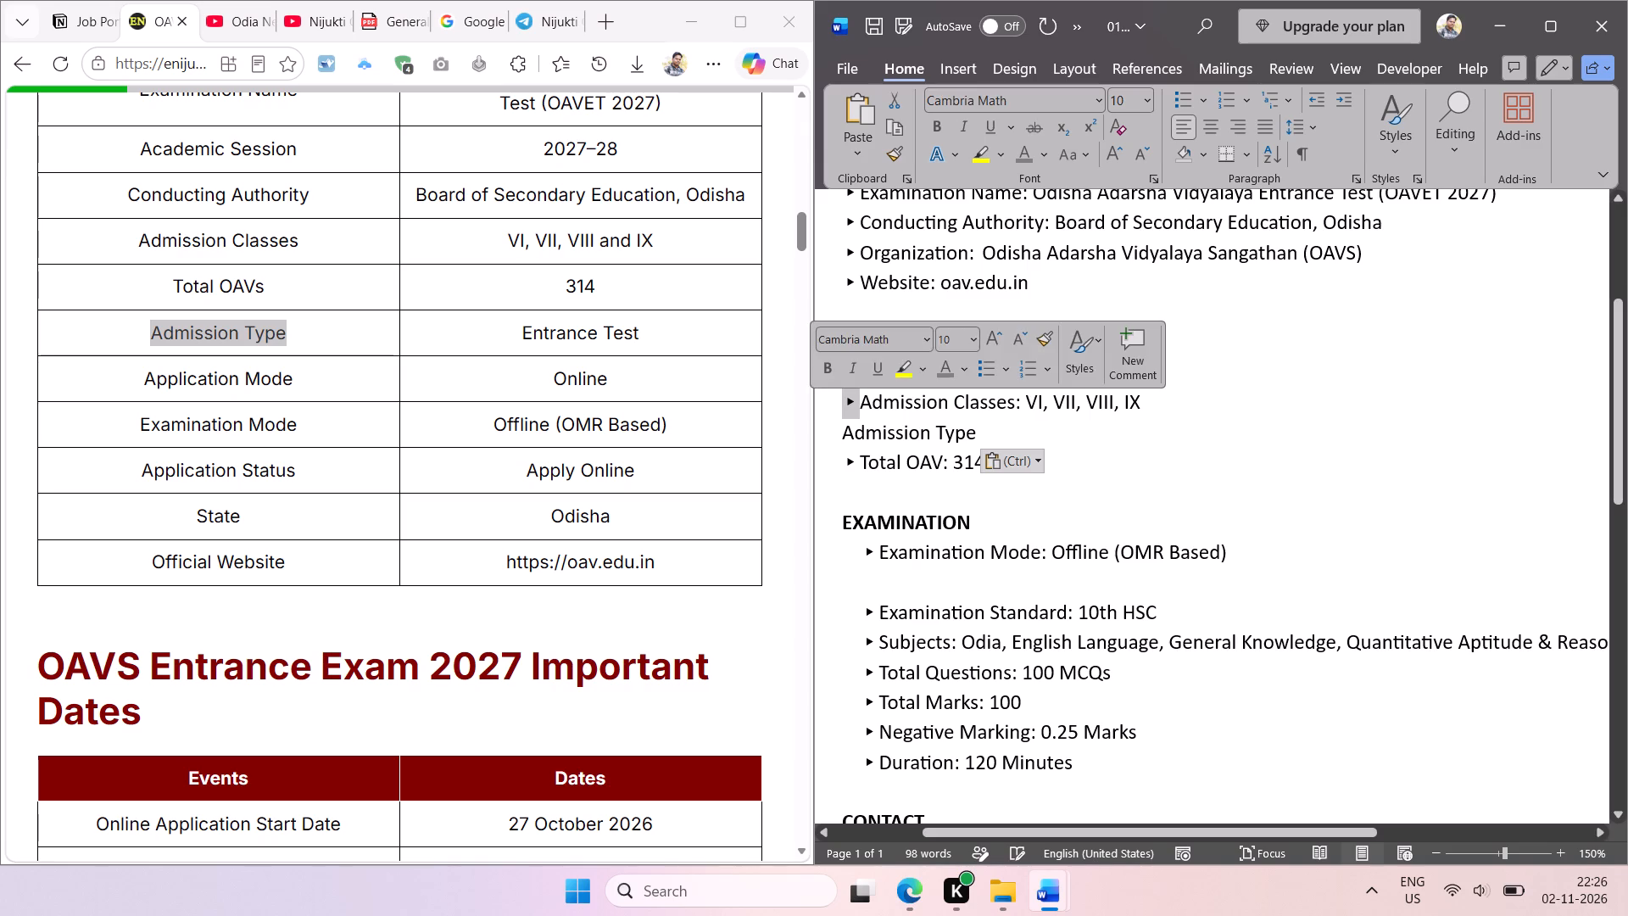
key(ctrl+c)
click(840, 438)
key(ctrl+v)
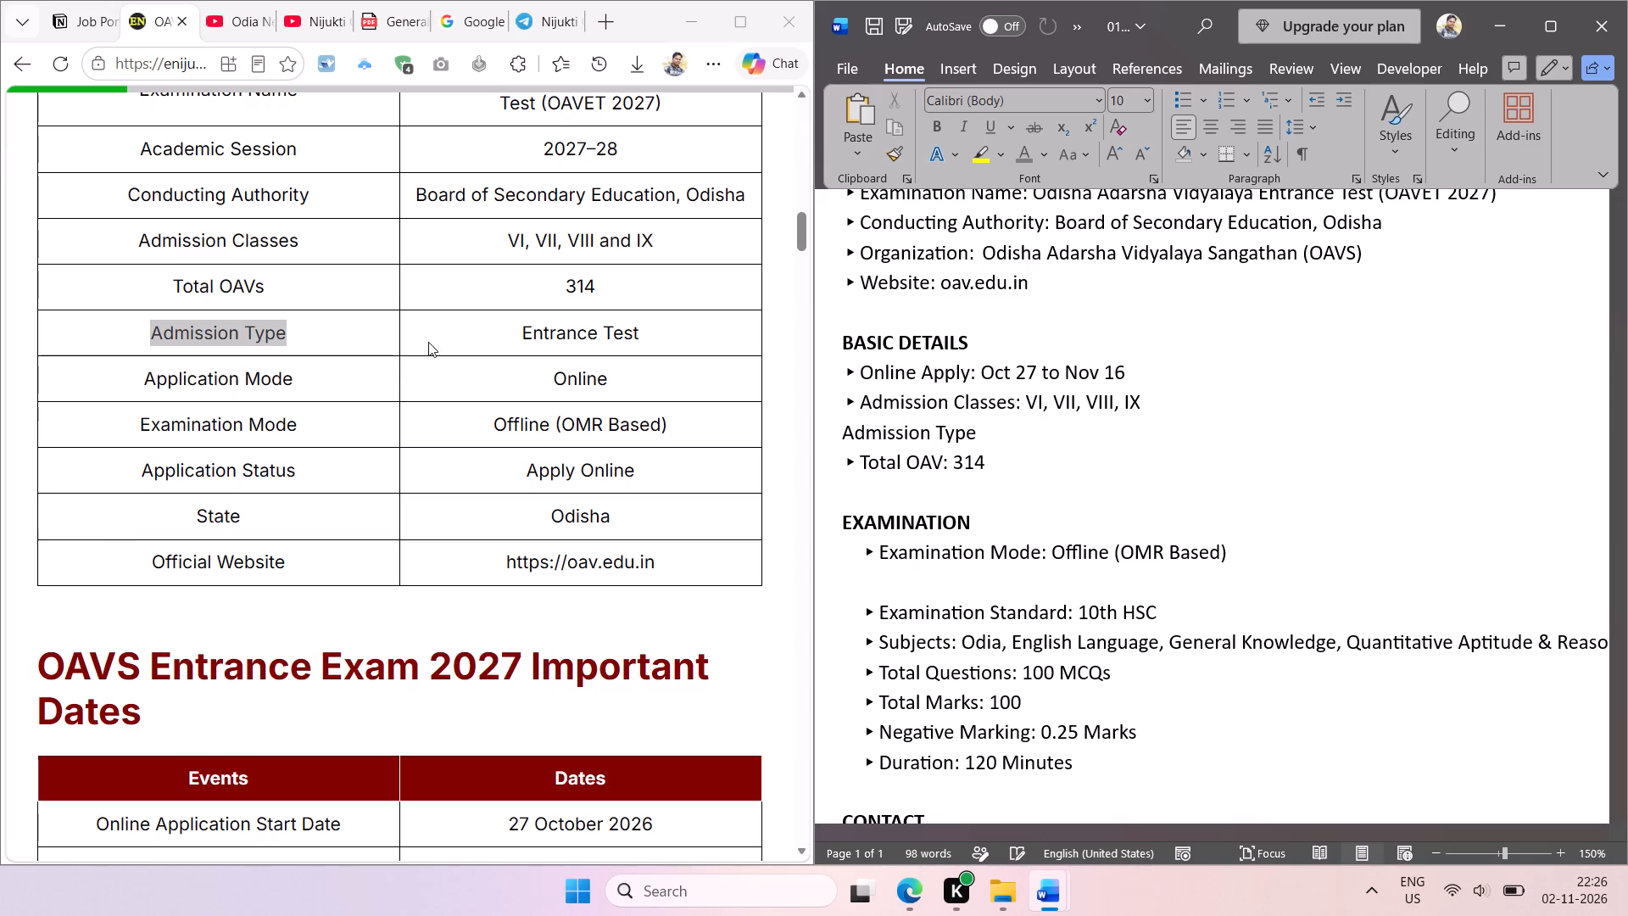
Complete the line as "Admission Type: Entrance Test" with the value copied from the overview table, and save the document.
click(515, 327)
drag(520, 329, 644, 341)
key(ctrl+c)
click(999, 431)
click(1016, 435)
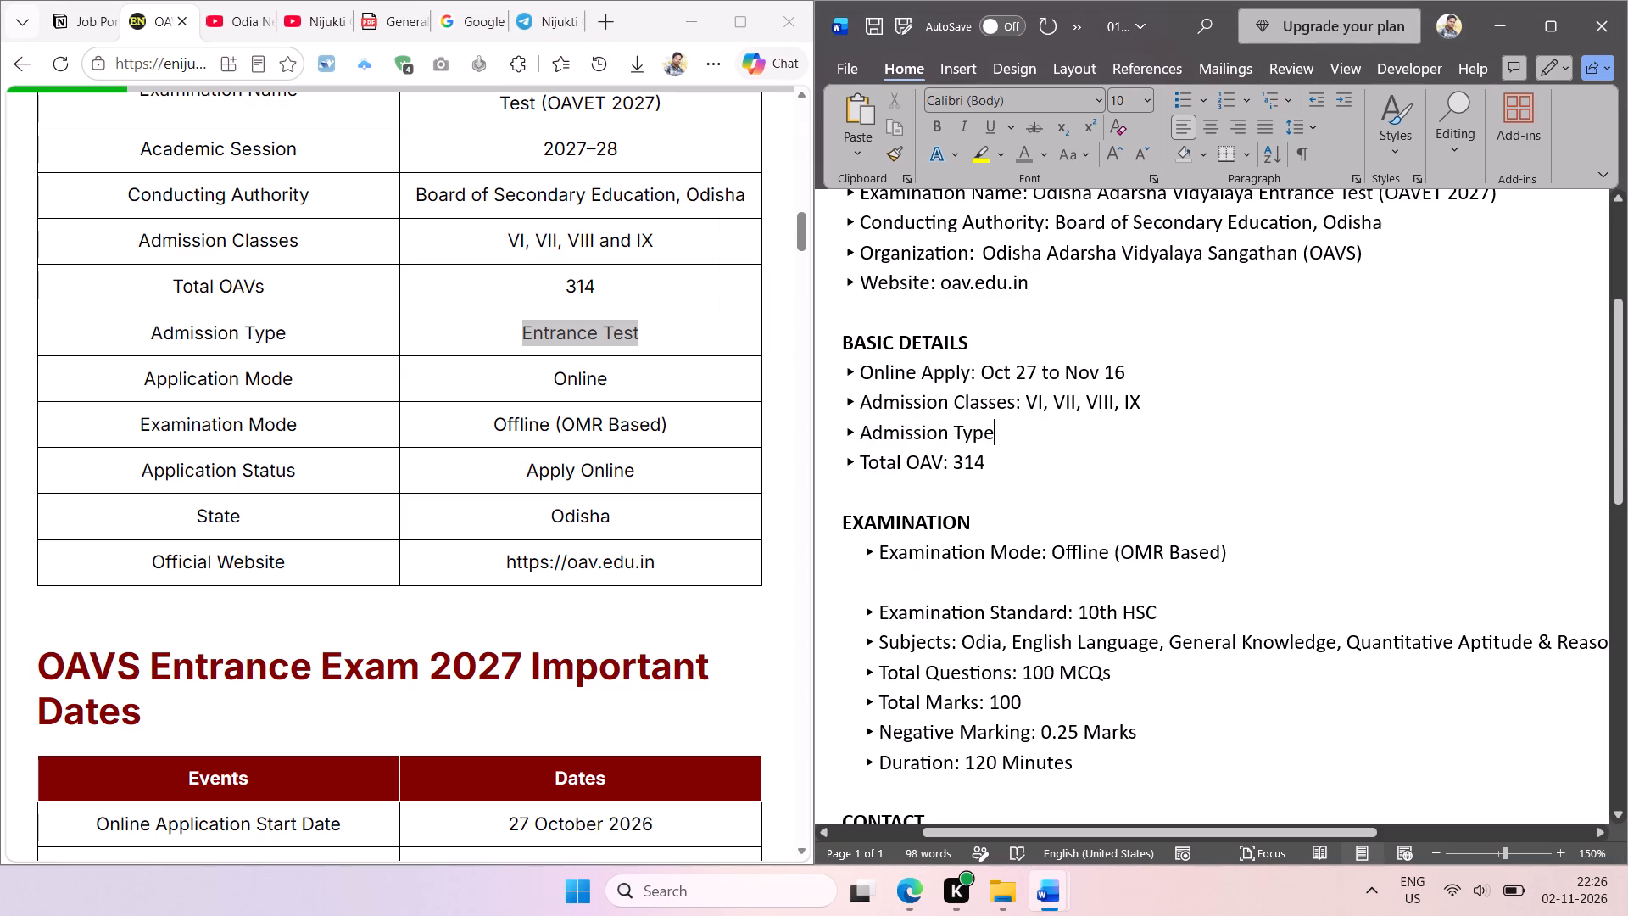
text(:)
key(space)
key(ctrl+v)
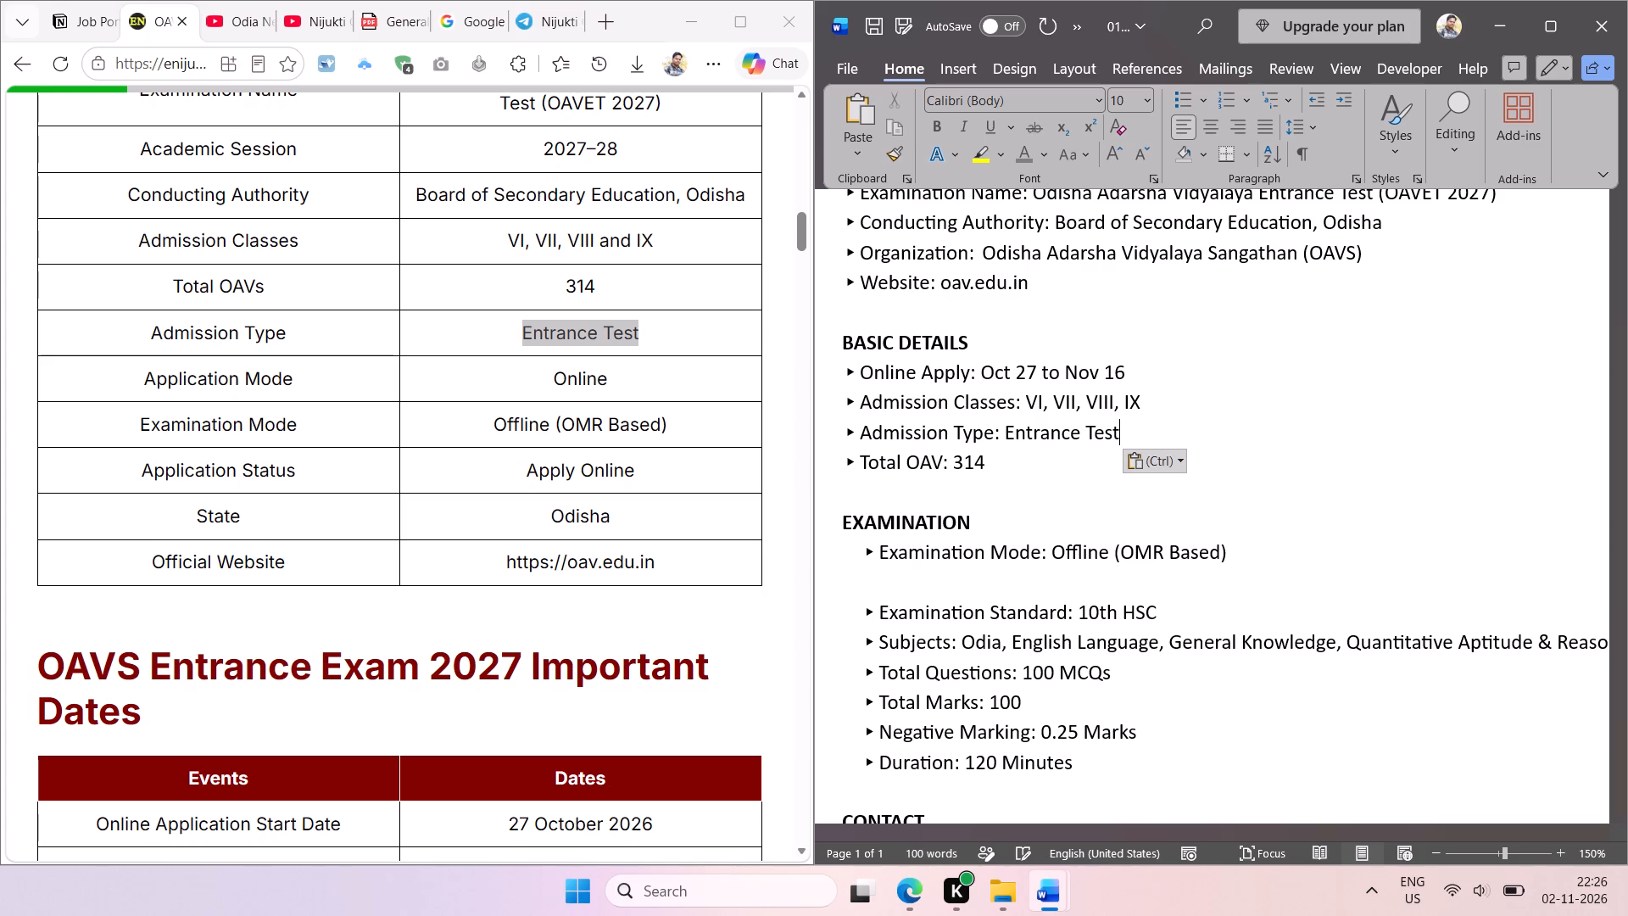
key(ctrl+s)
Insert three blank lines between the Total OAV line and the EXAMINATION heading to make room for the article's age limit details.
click(626, 455)
scroll(626, 455, down, 2)
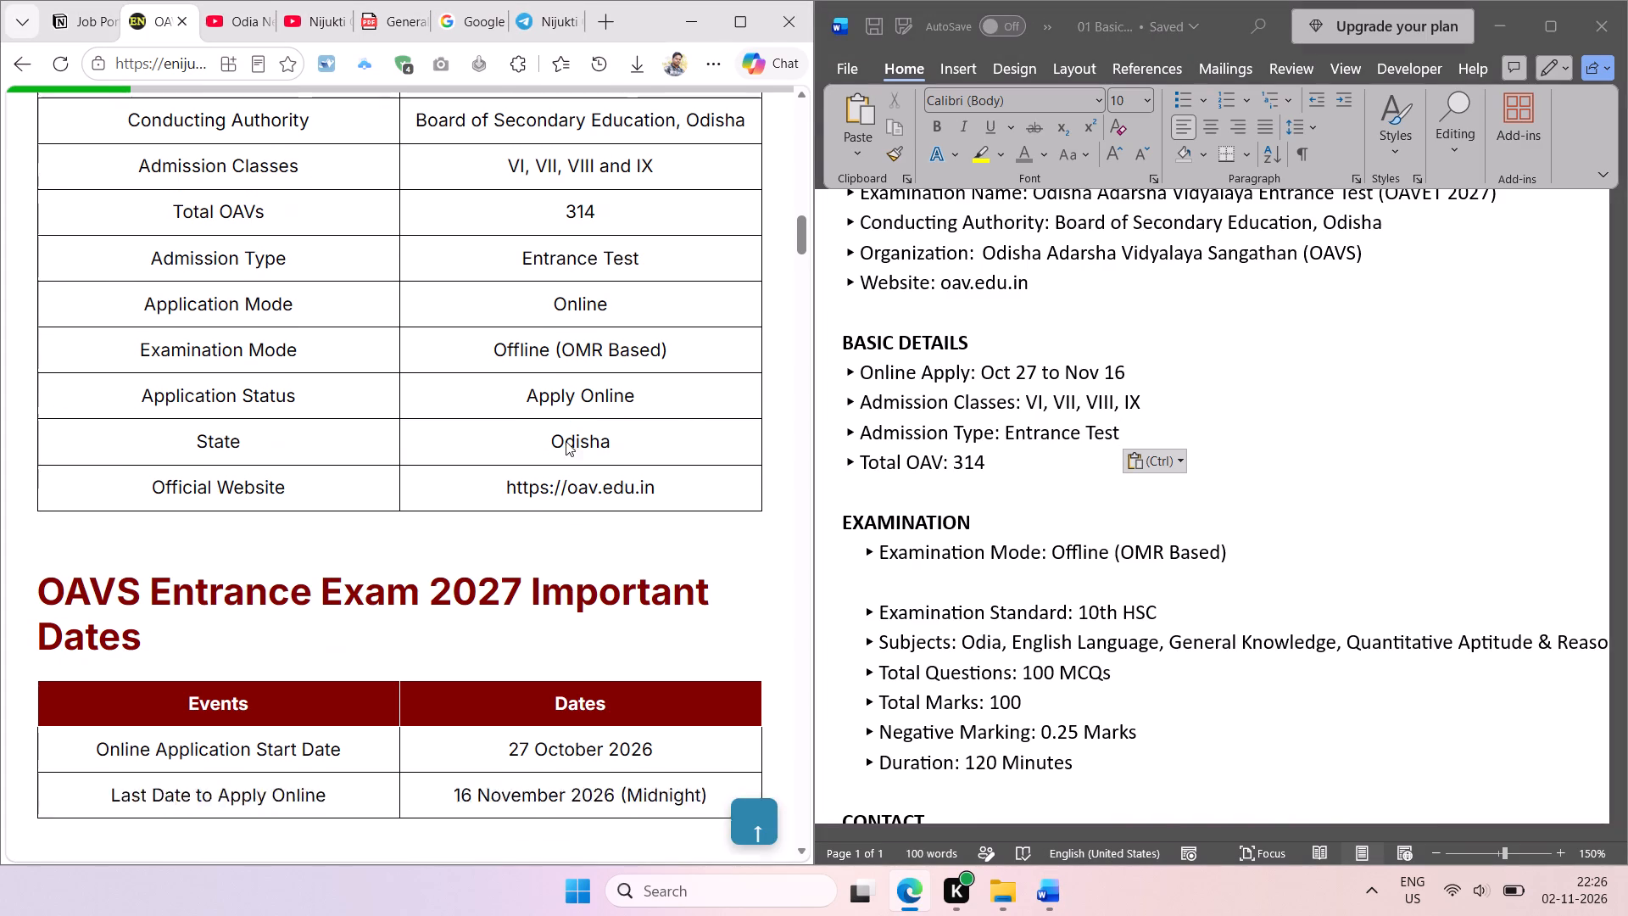
scroll(566, 441, down, 6)
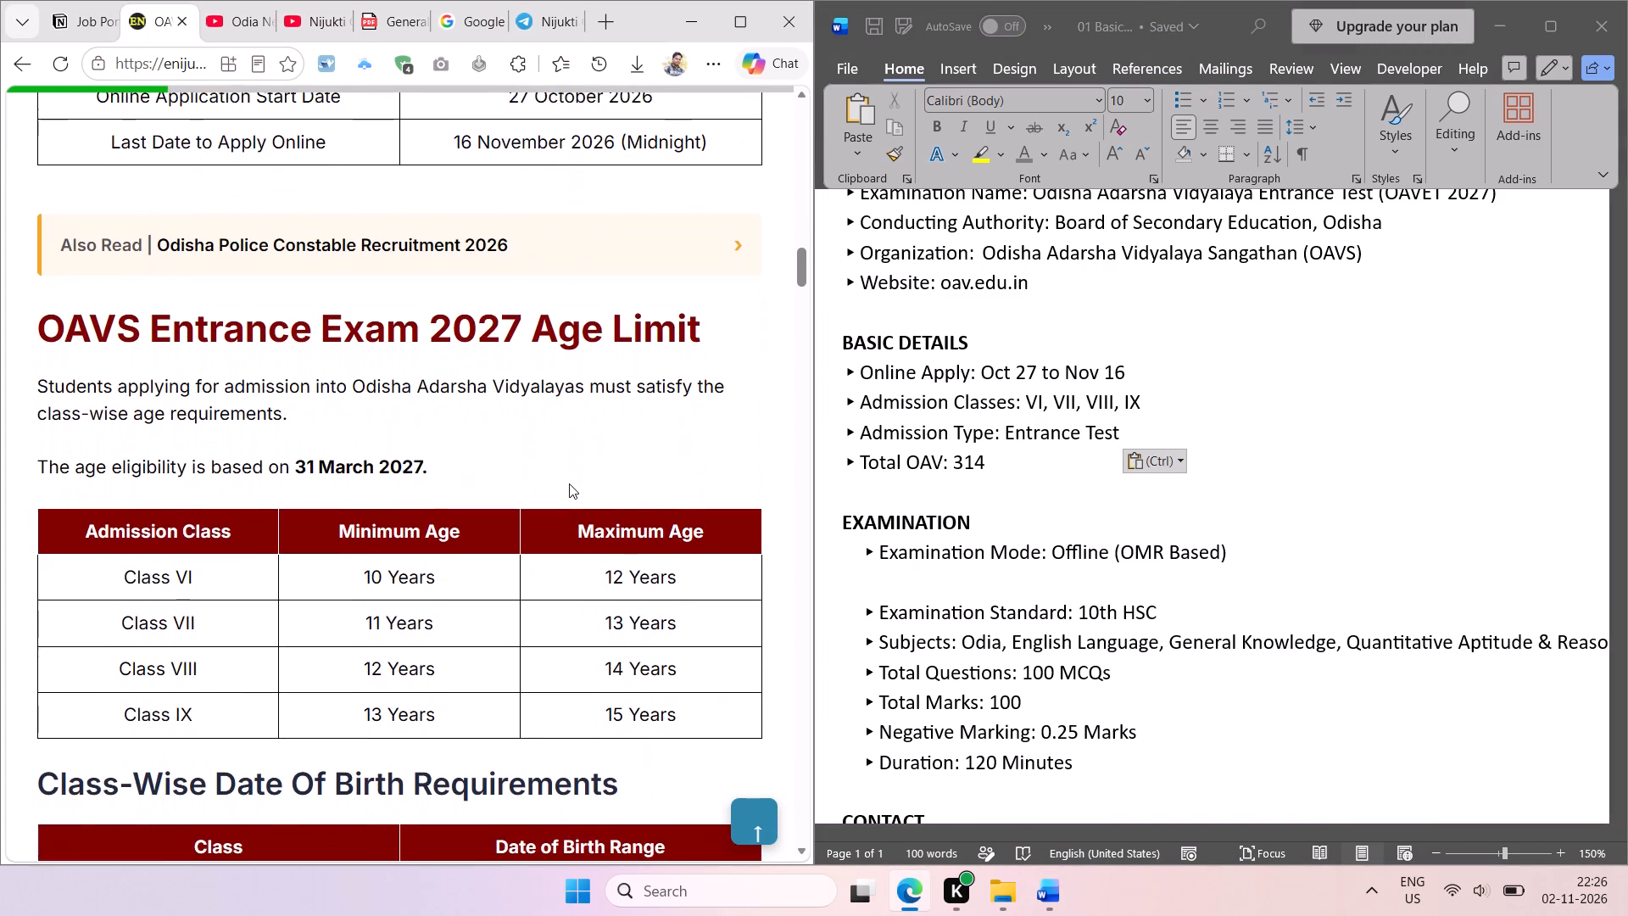
scroll(569, 483, down, 1)
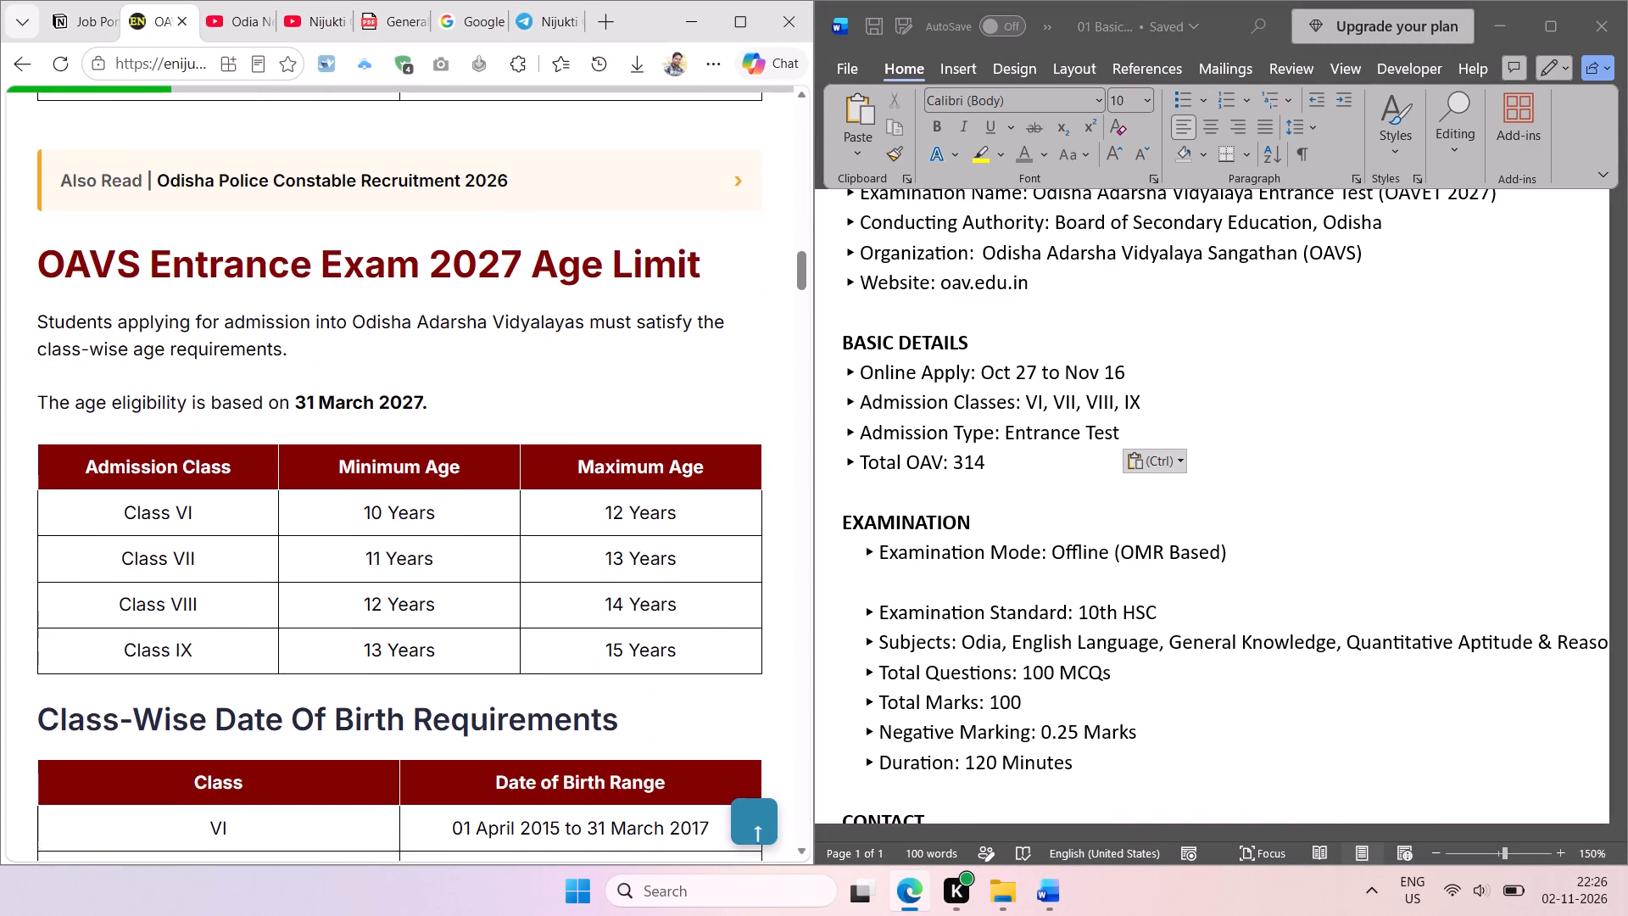
scroll(662, 470, down, 1)
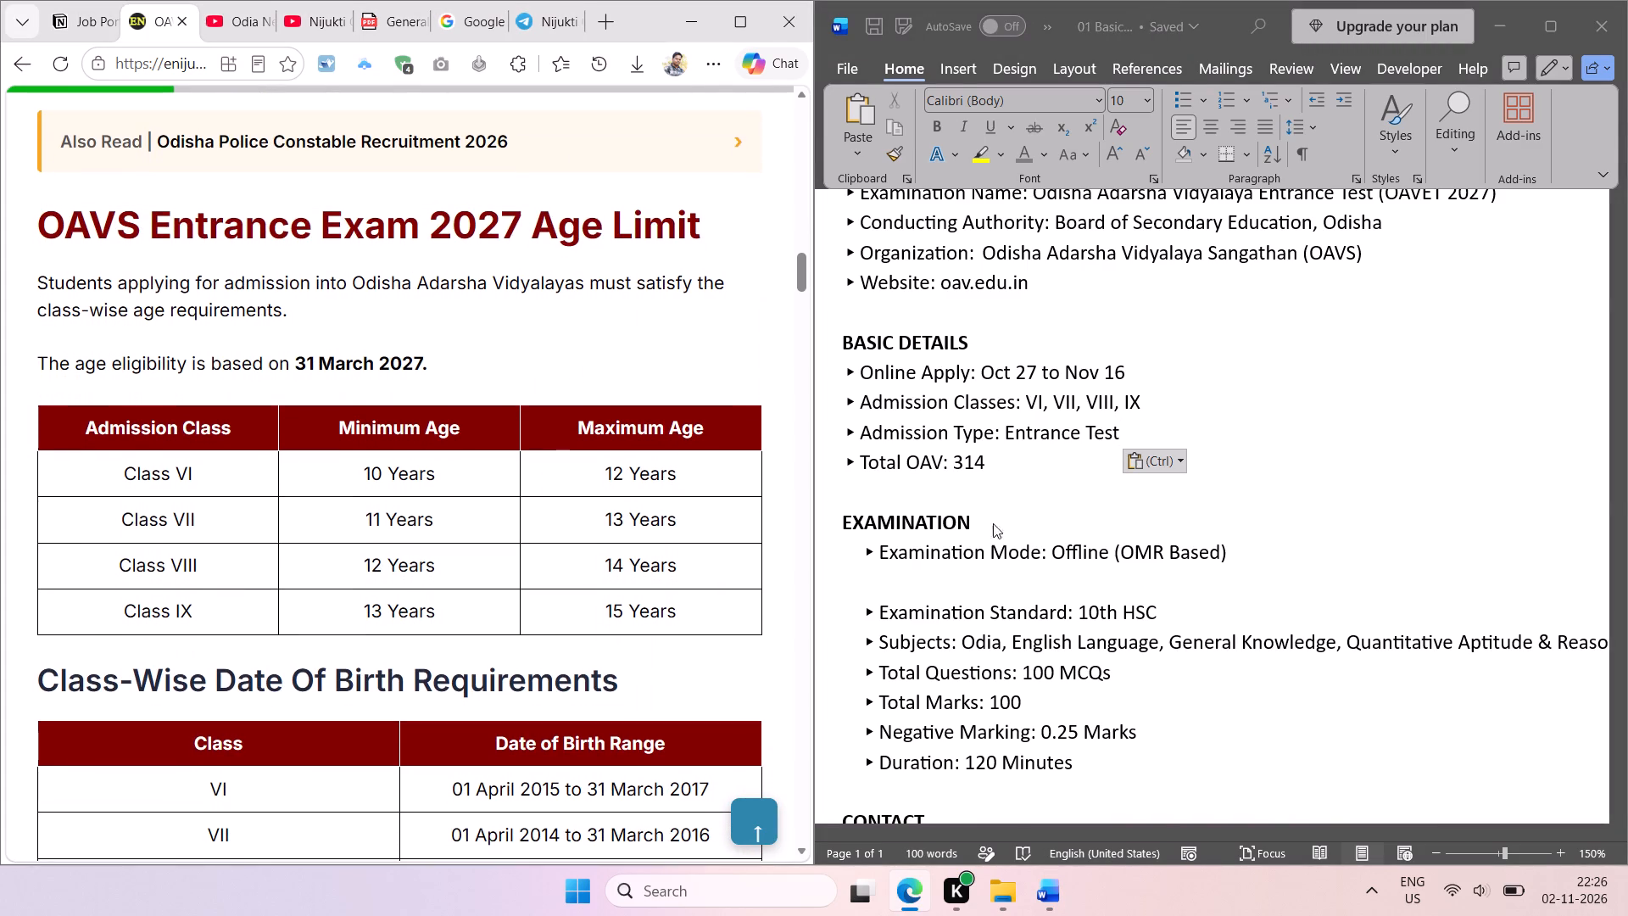
click(971, 456)
click(994, 454)
key(Return)
key(Return)
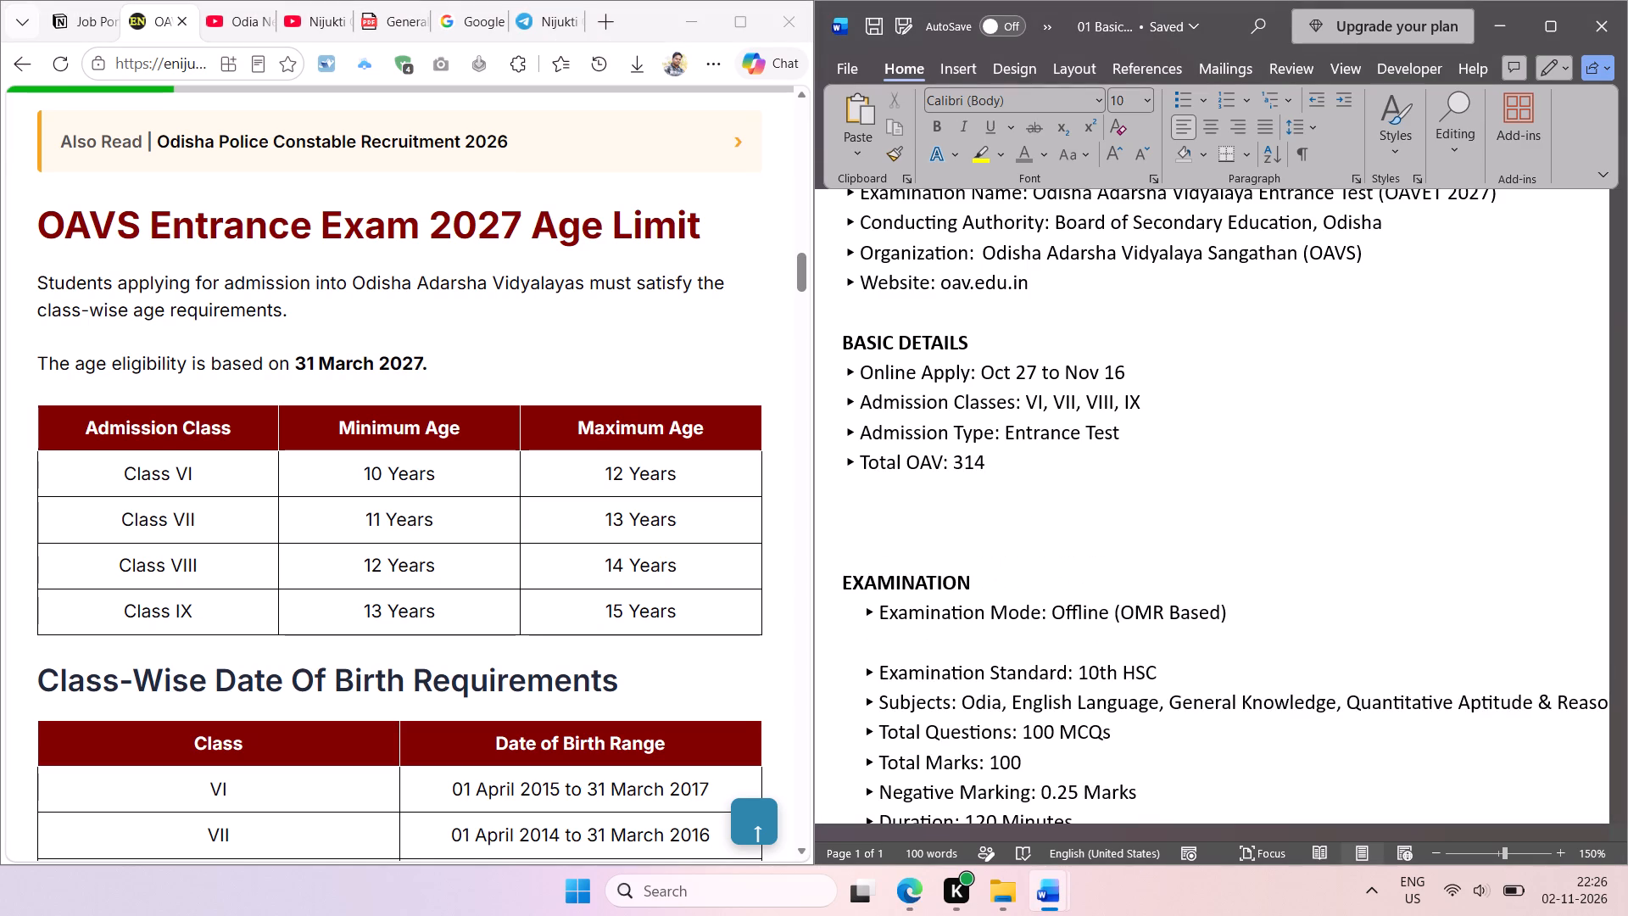
scroll(844, 522, down, 1)
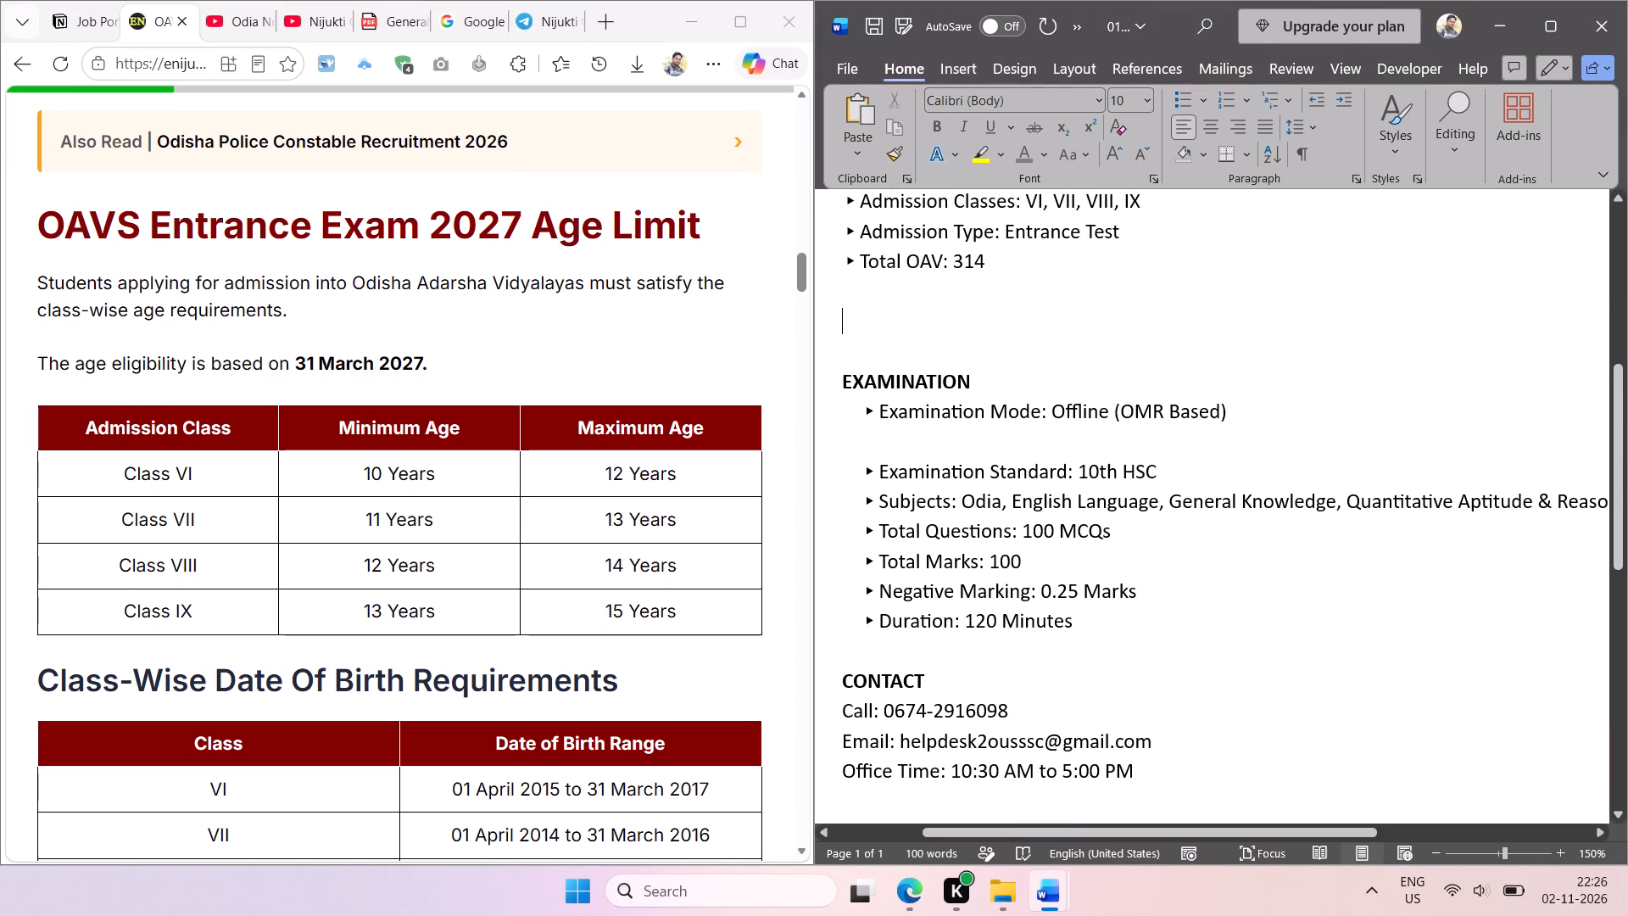
click(857, 309)
key(Return)
scroll(889, 360, up, 1)
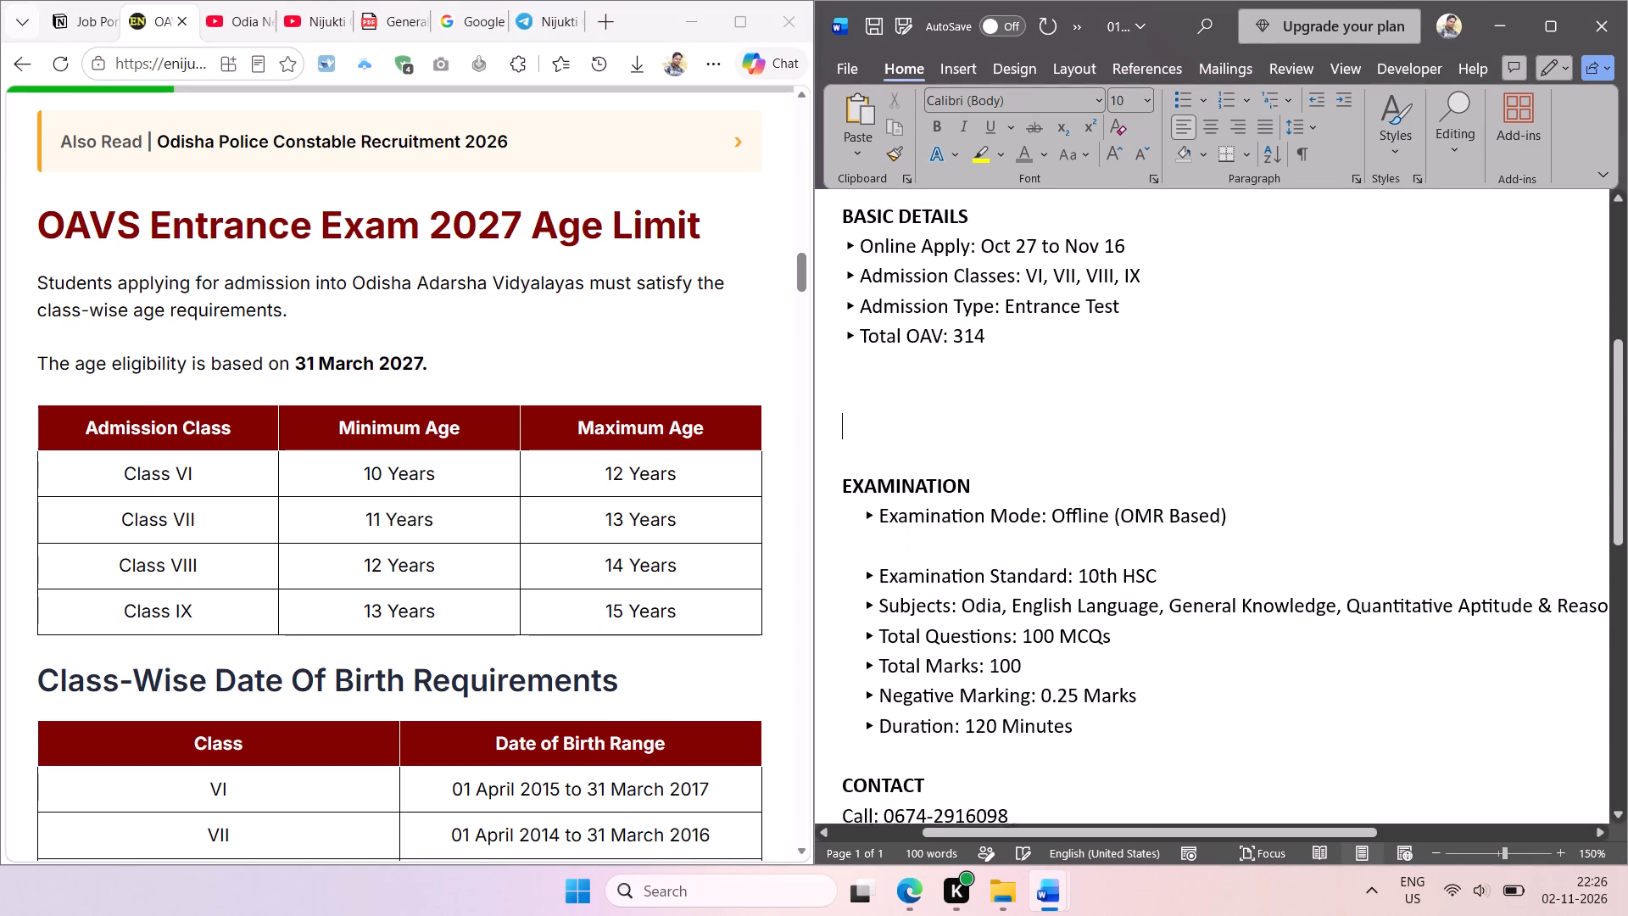
scroll(895, 385, up, 1)
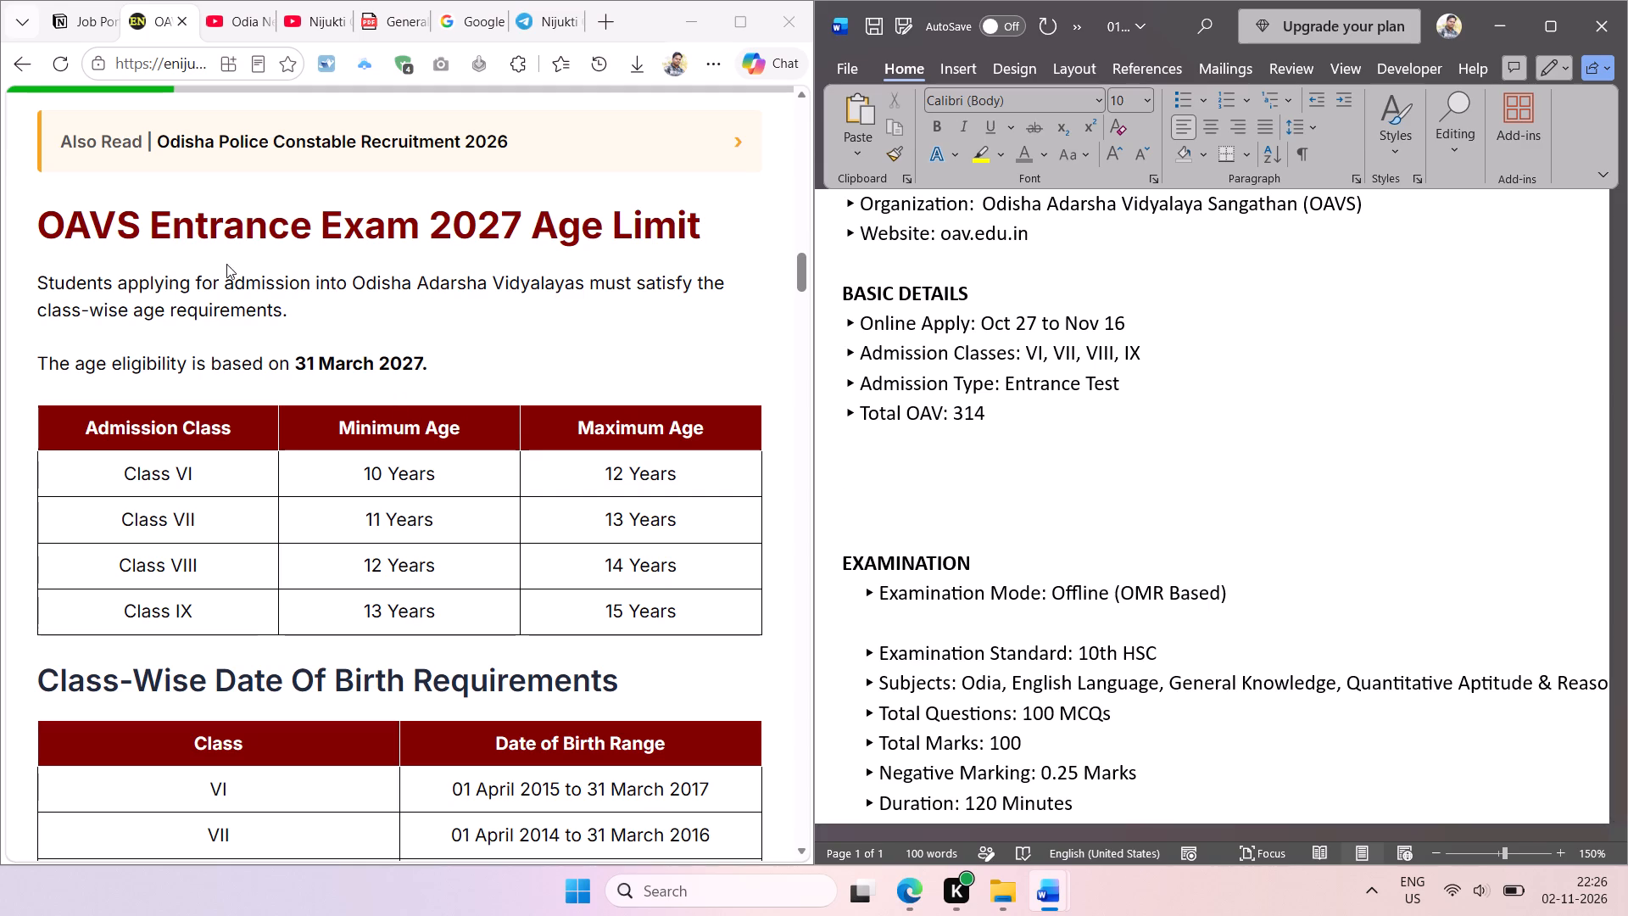
Add a line below Total OAV with "Age Limit" copied from the article's heading and the arrow bullet copied from the line above.
drag(540, 231, 702, 237)
key(ctrl+c)
double_click(1007, 419)
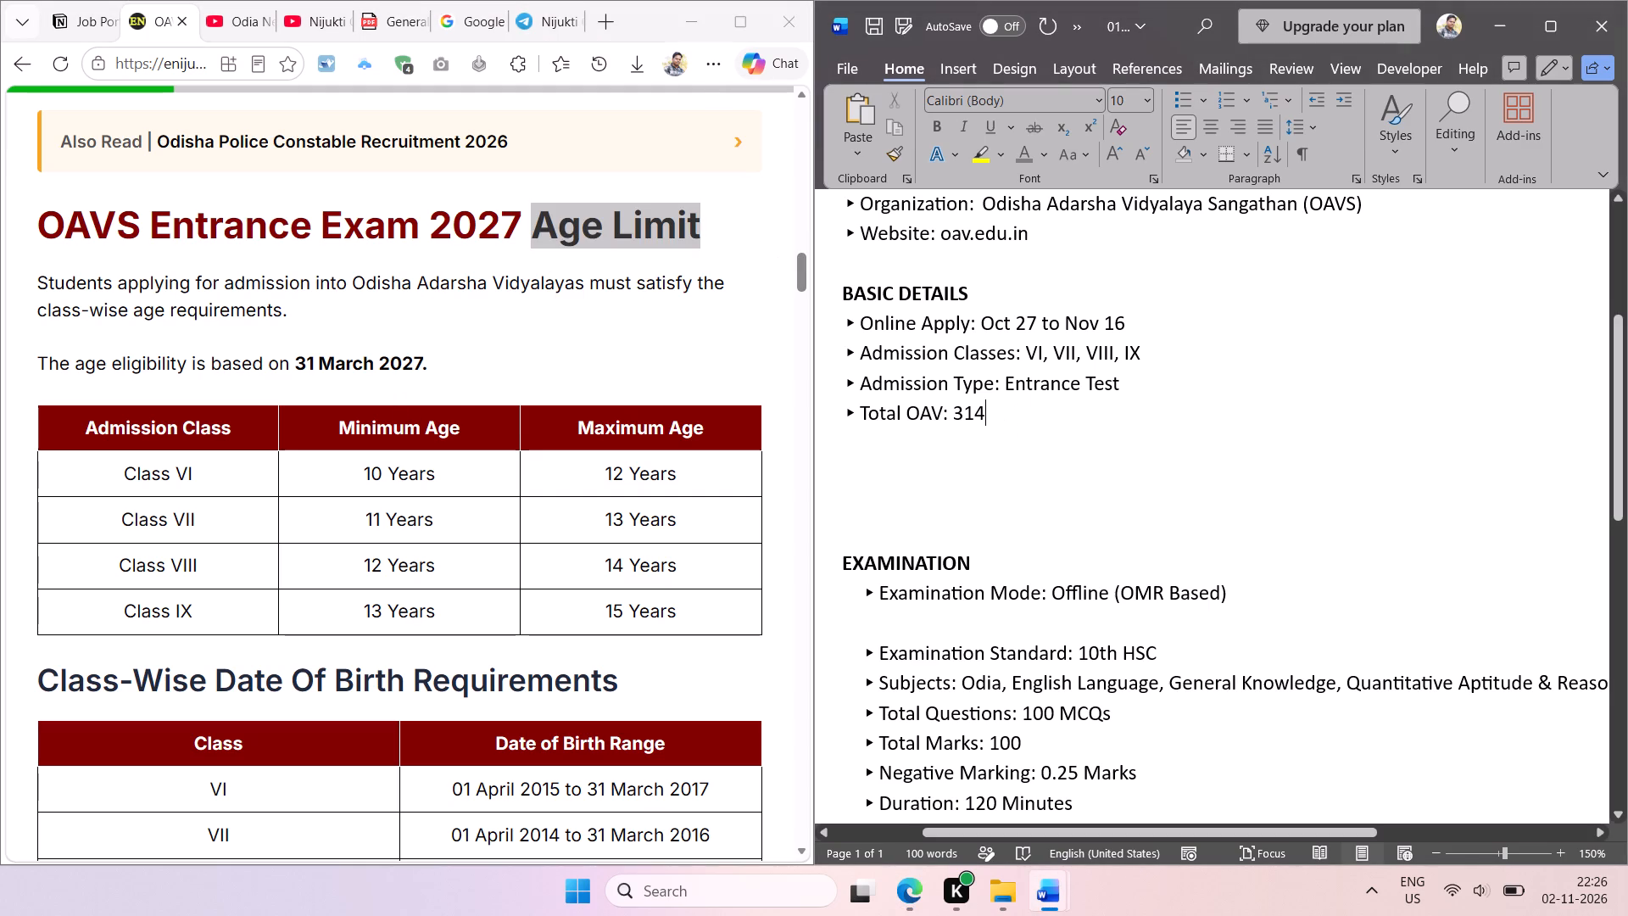
key(Return)
key(ctrl+v)
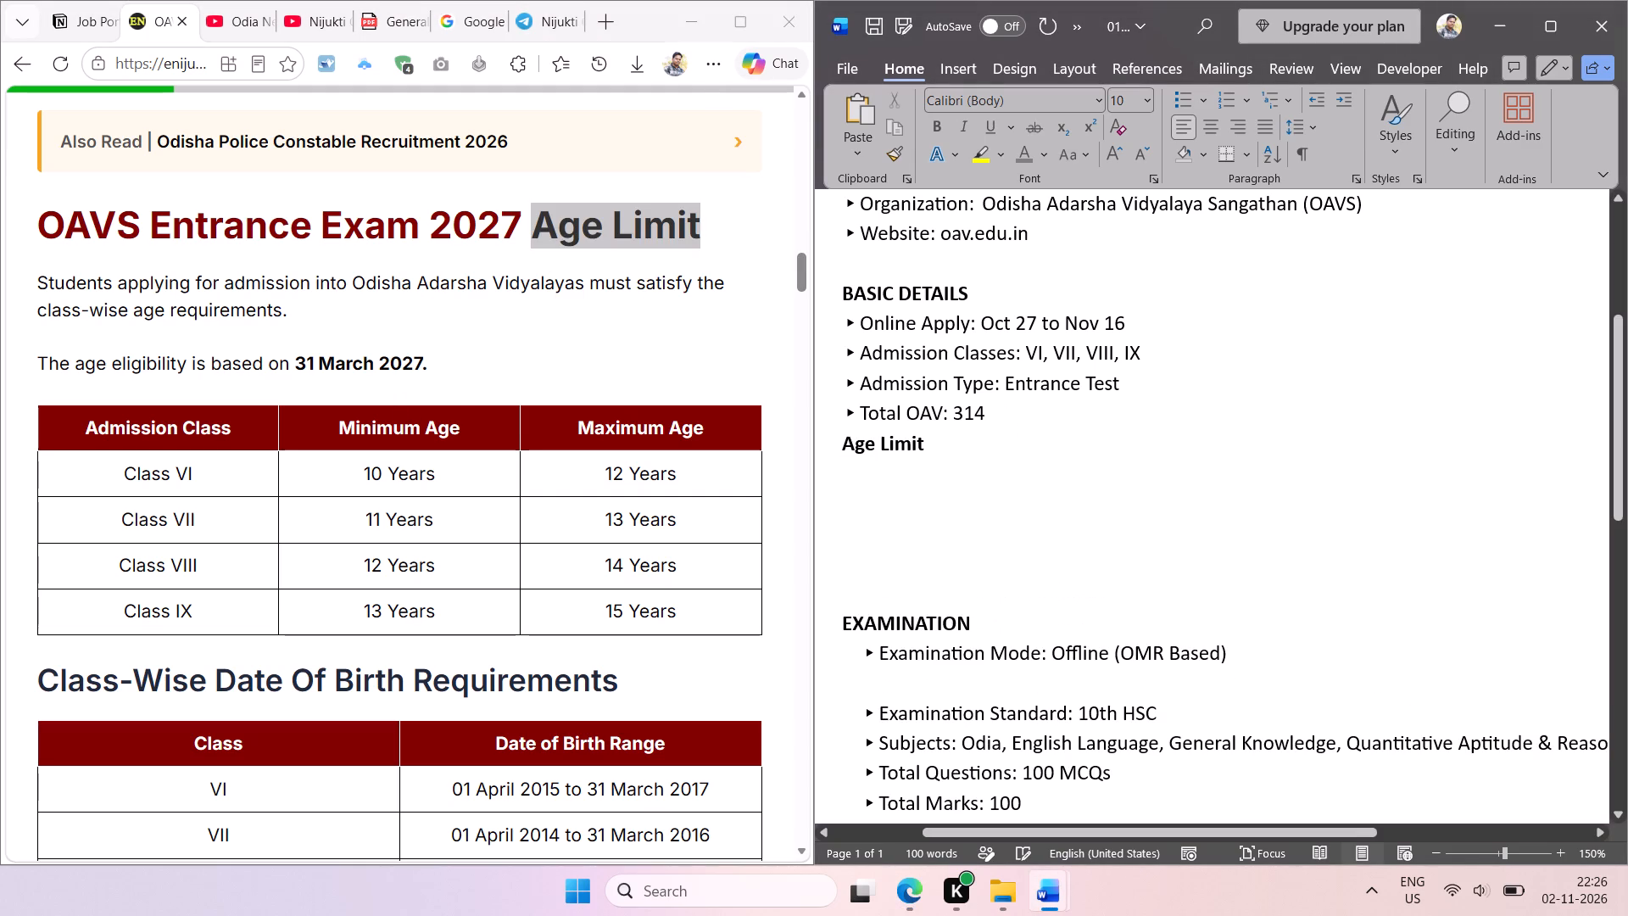
drag(858, 415, 798, 416)
key(ctrl+c)
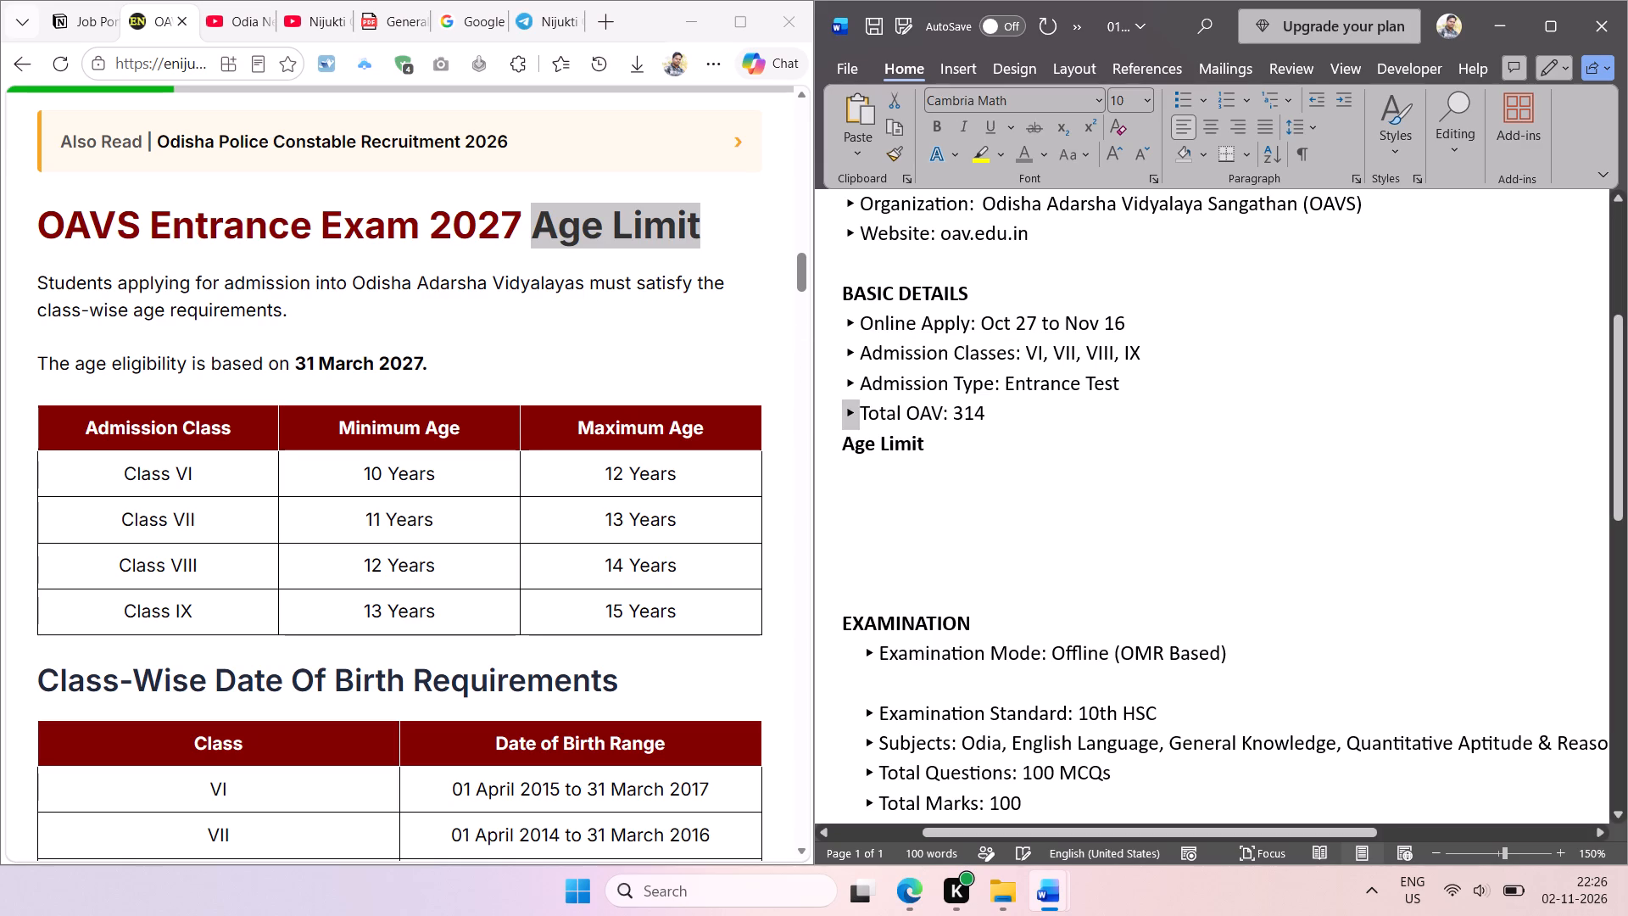
click(832, 438)
key(ctrl+v)
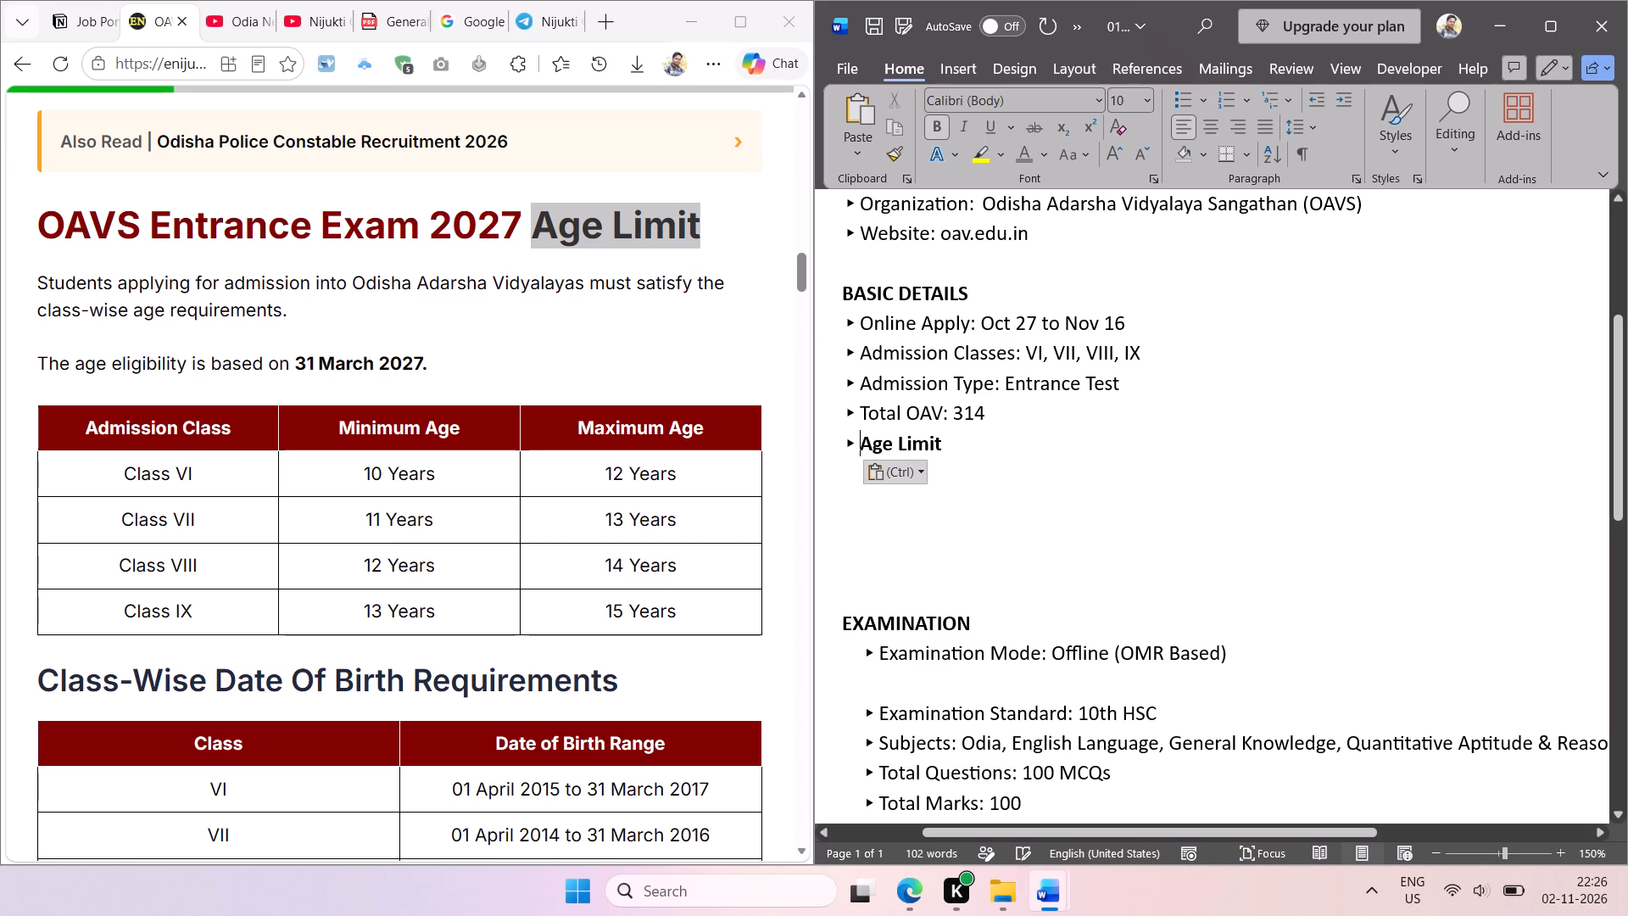
Remove the bold formatting from the Age Limit line and the blank lines below it.
drag(928, 573, 831, 444)
key(ctrl+b)
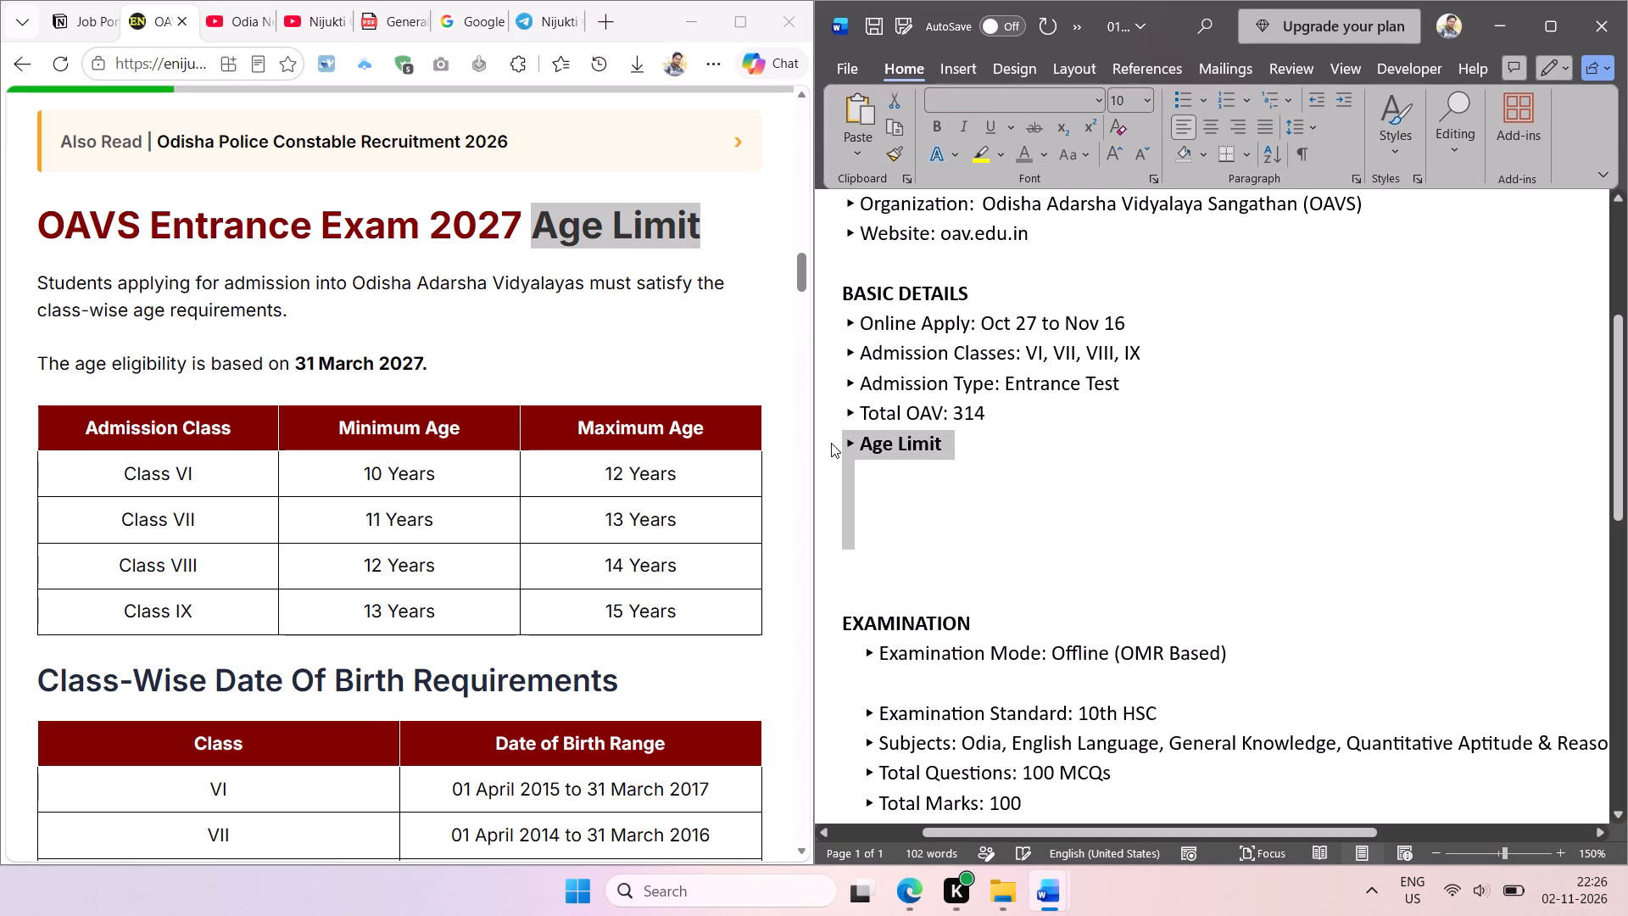
key(ctrl+b)
Add an indented line below Age Limit reading "Class VI: 10 to 12 Years", with the class label copied from the article's age table.
click(972, 440)
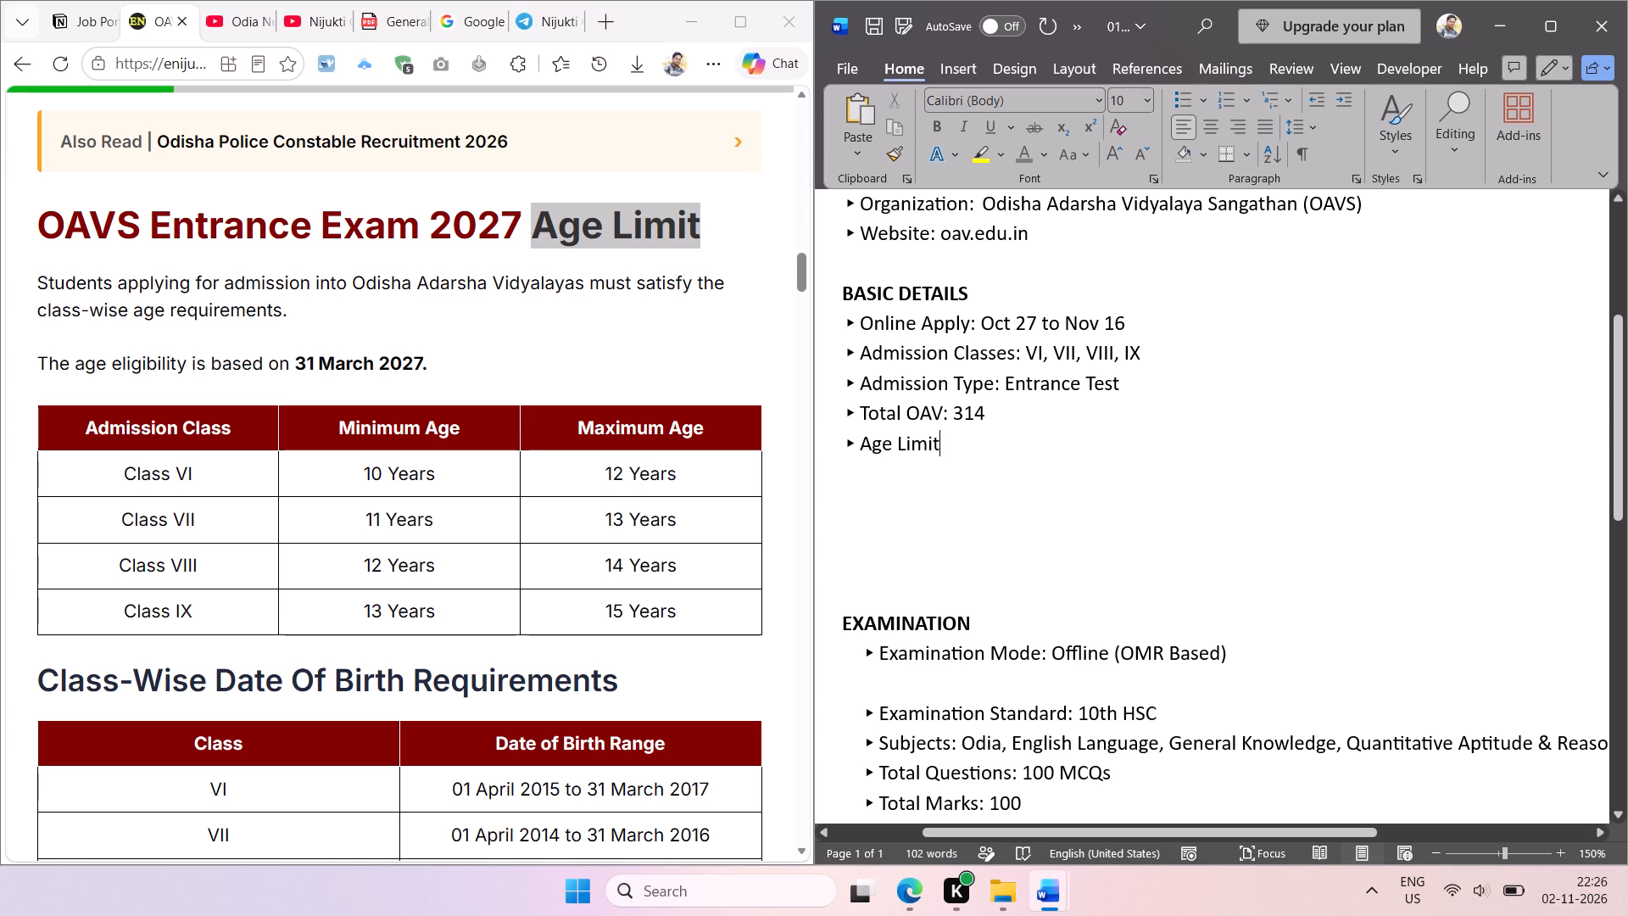
key(Return)
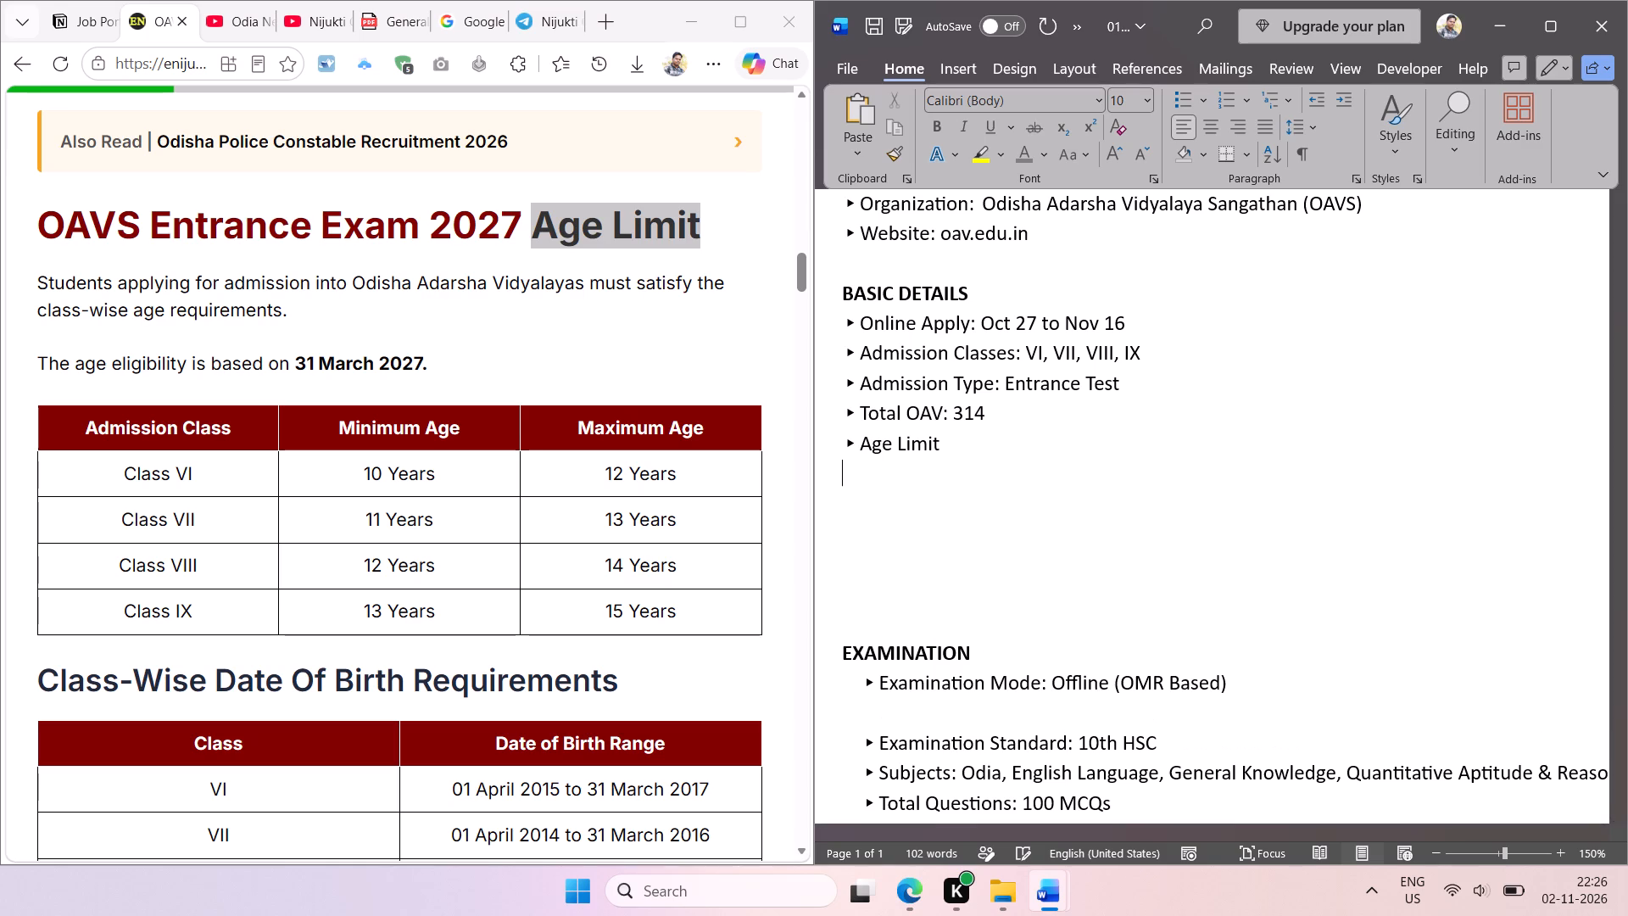
key(space)
key(space)
key(space)
drag(121, 475, 204, 475)
key(ctrl+c)
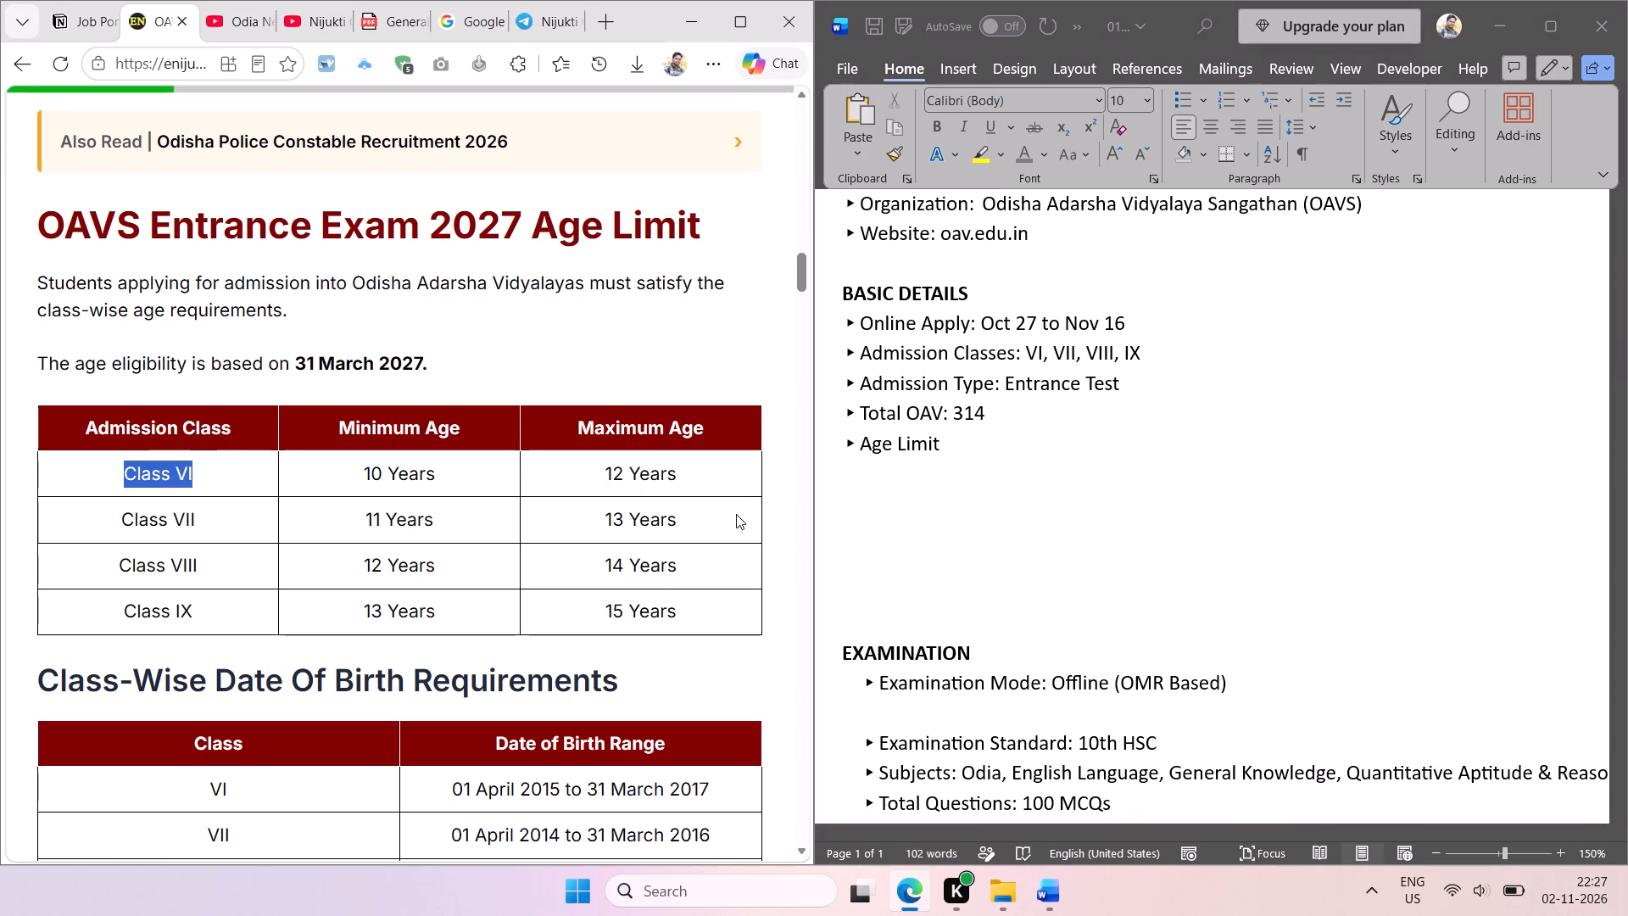
click(886, 470)
key(ctrl+v)
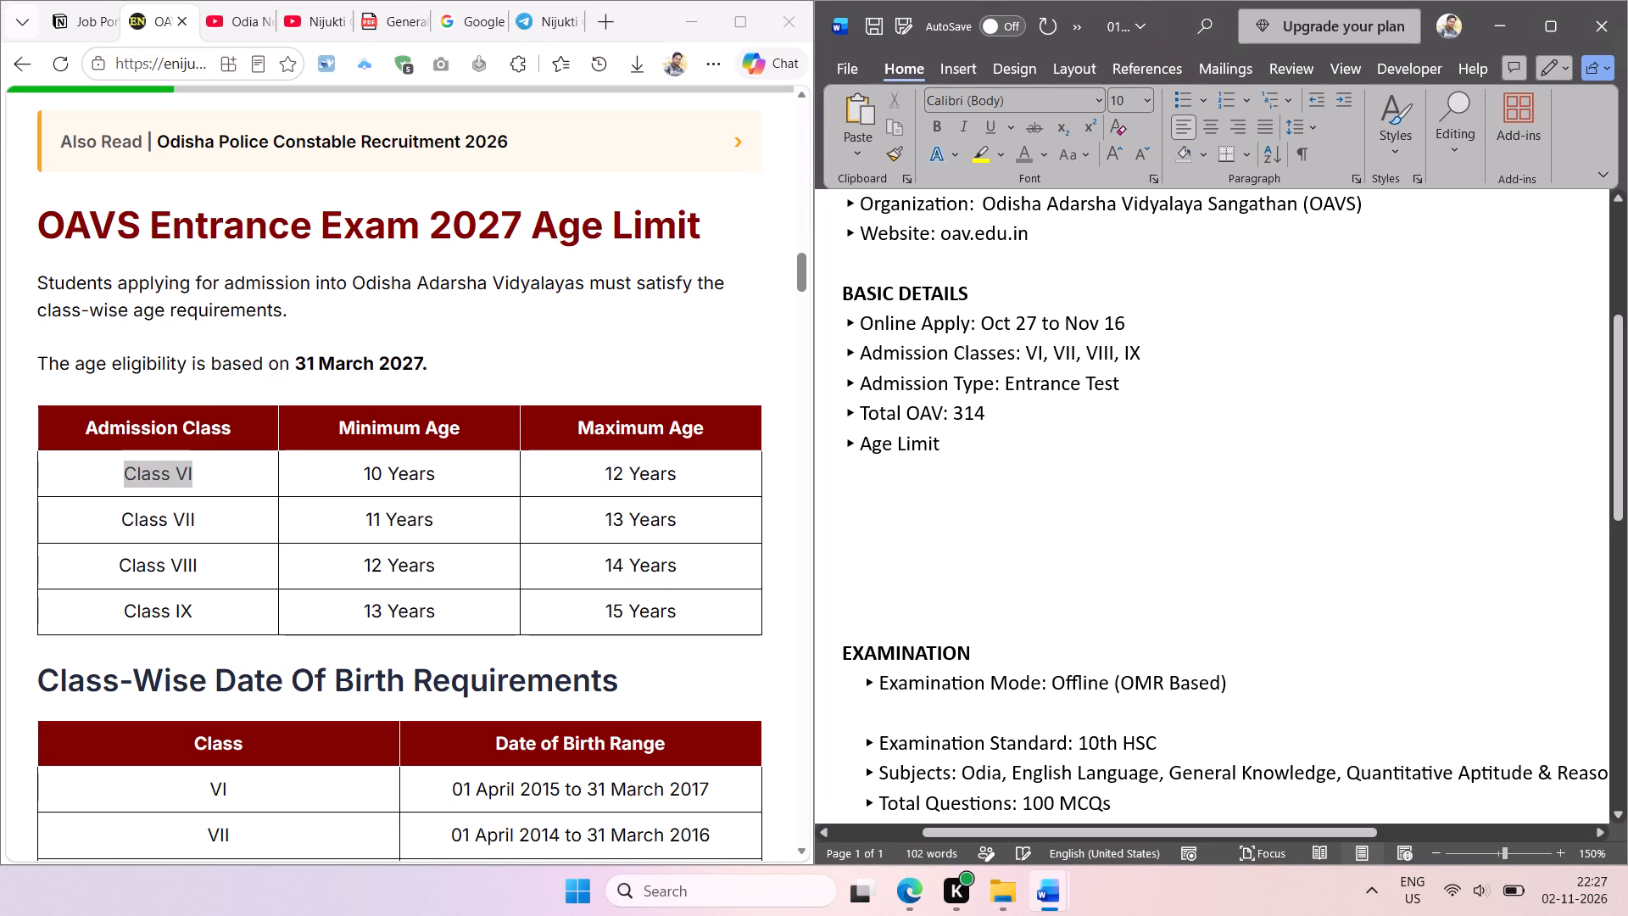
text(:)
key(space)
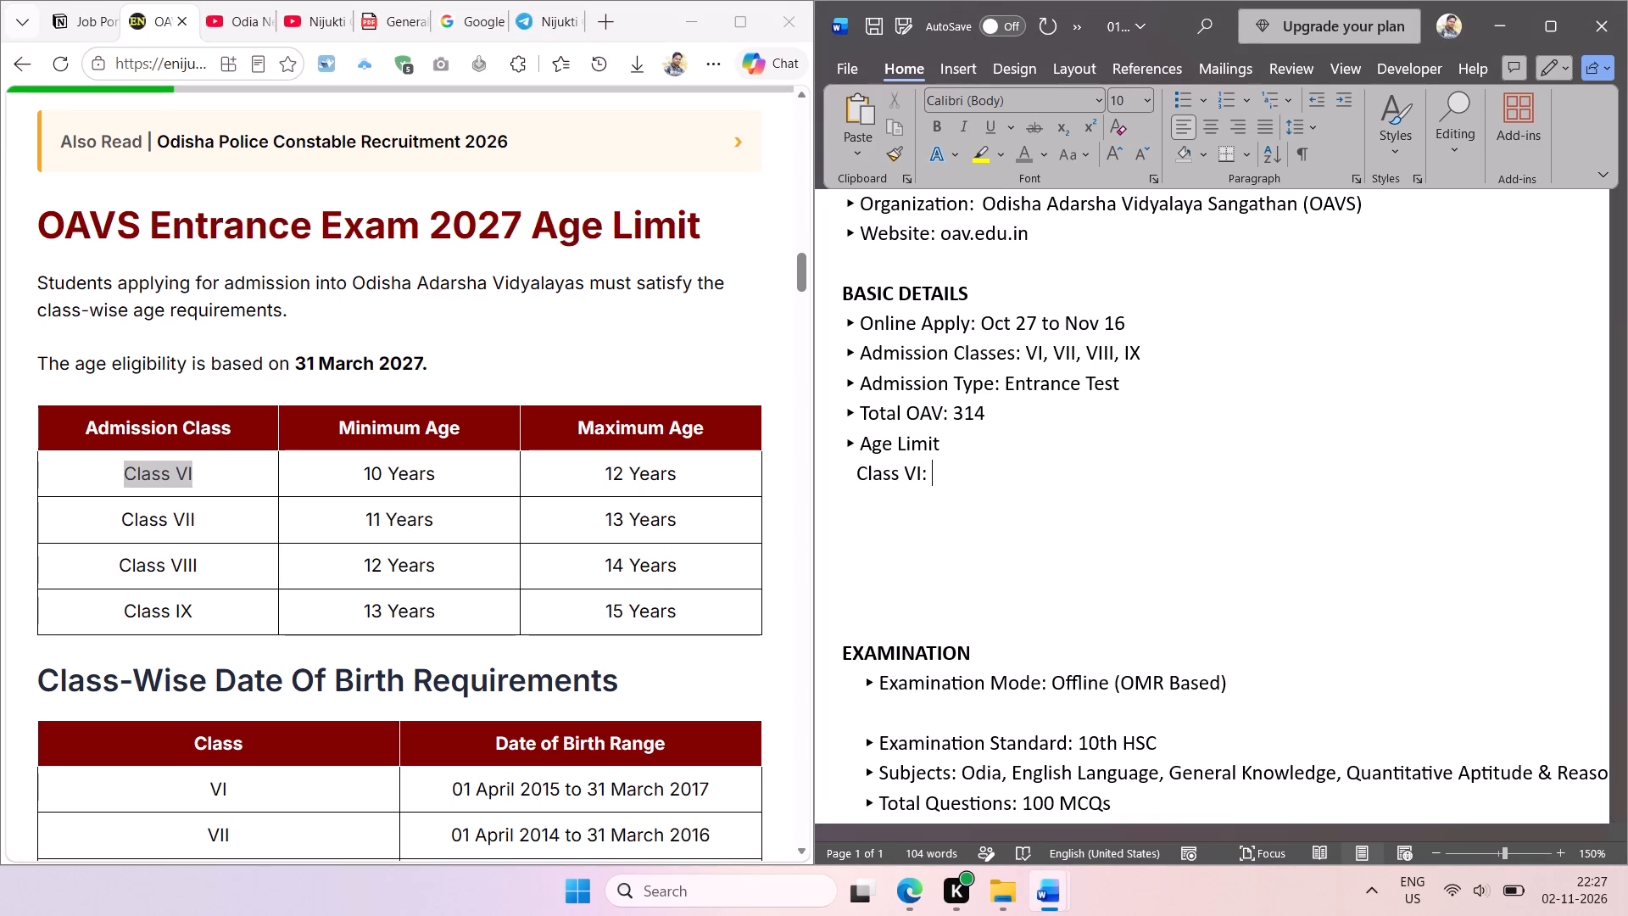
text(10 to 12 Years)
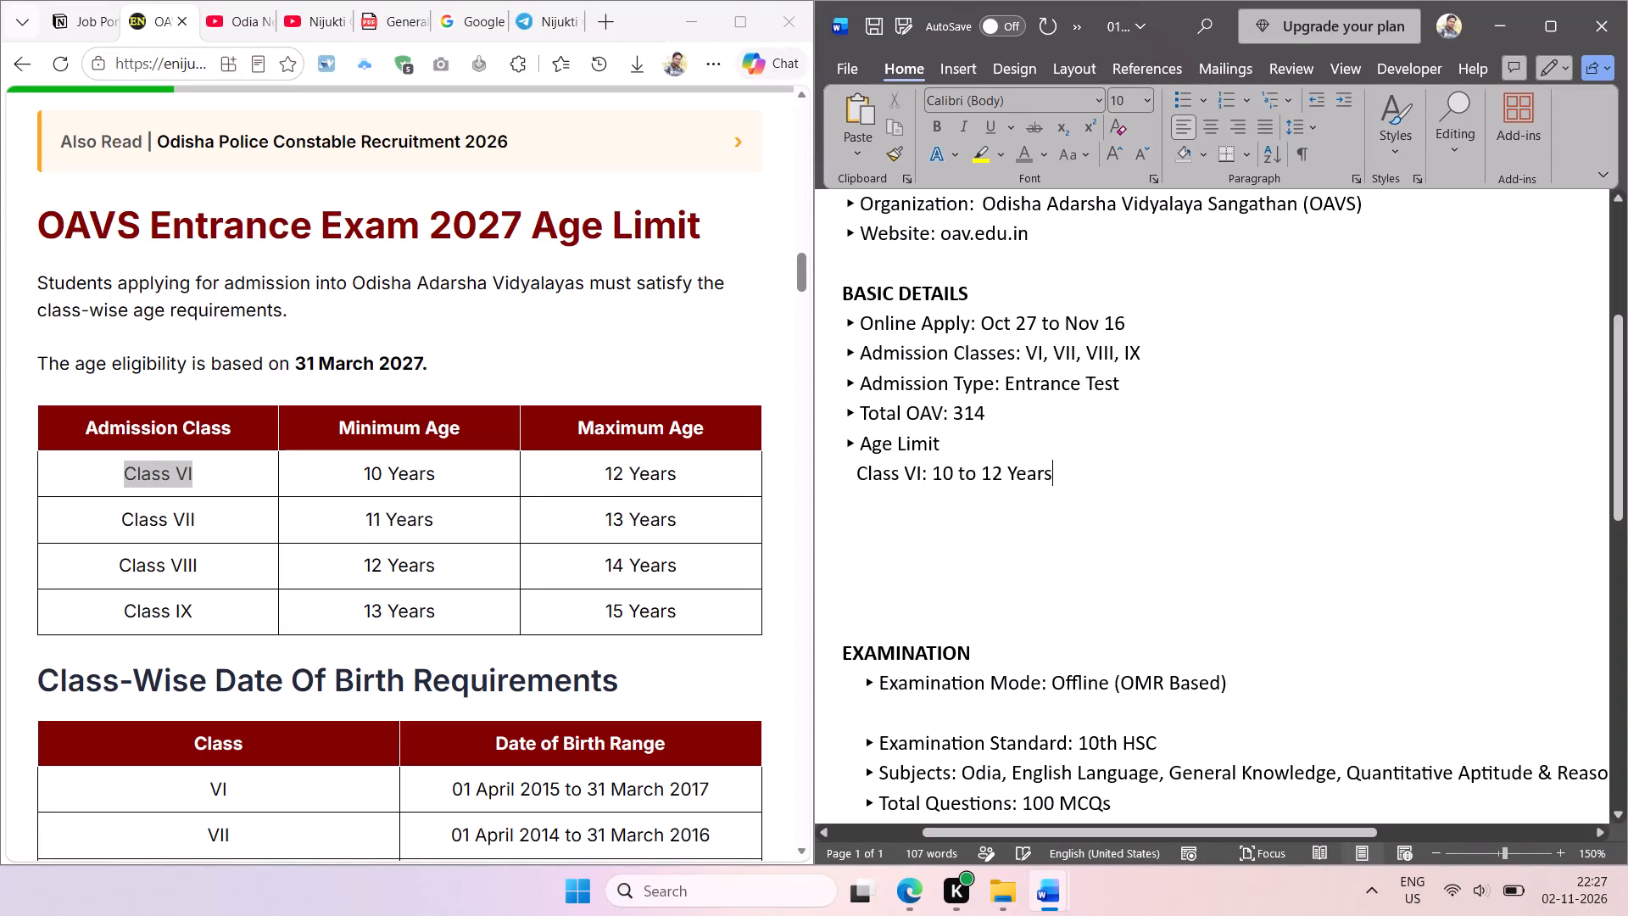
double_click(1025, 479)
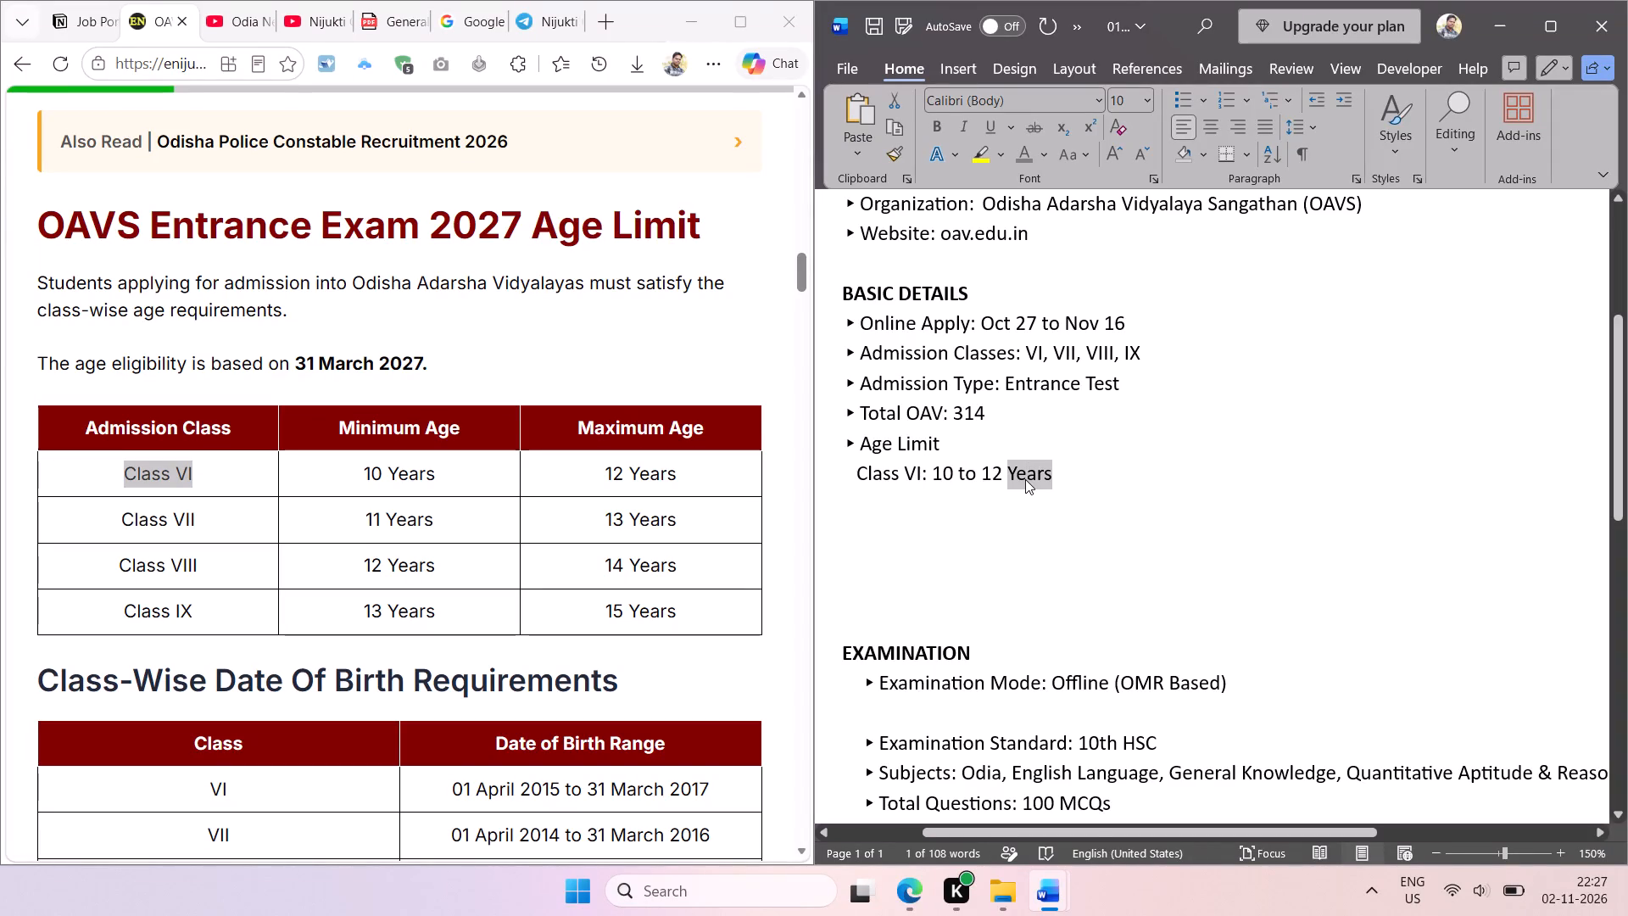
Add the line "Class VII: 11 to 13 Years" below Class VI, copying the class label from the article and "Years" from the line above.
click(188, 525)
drag(196, 521, 130, 523)
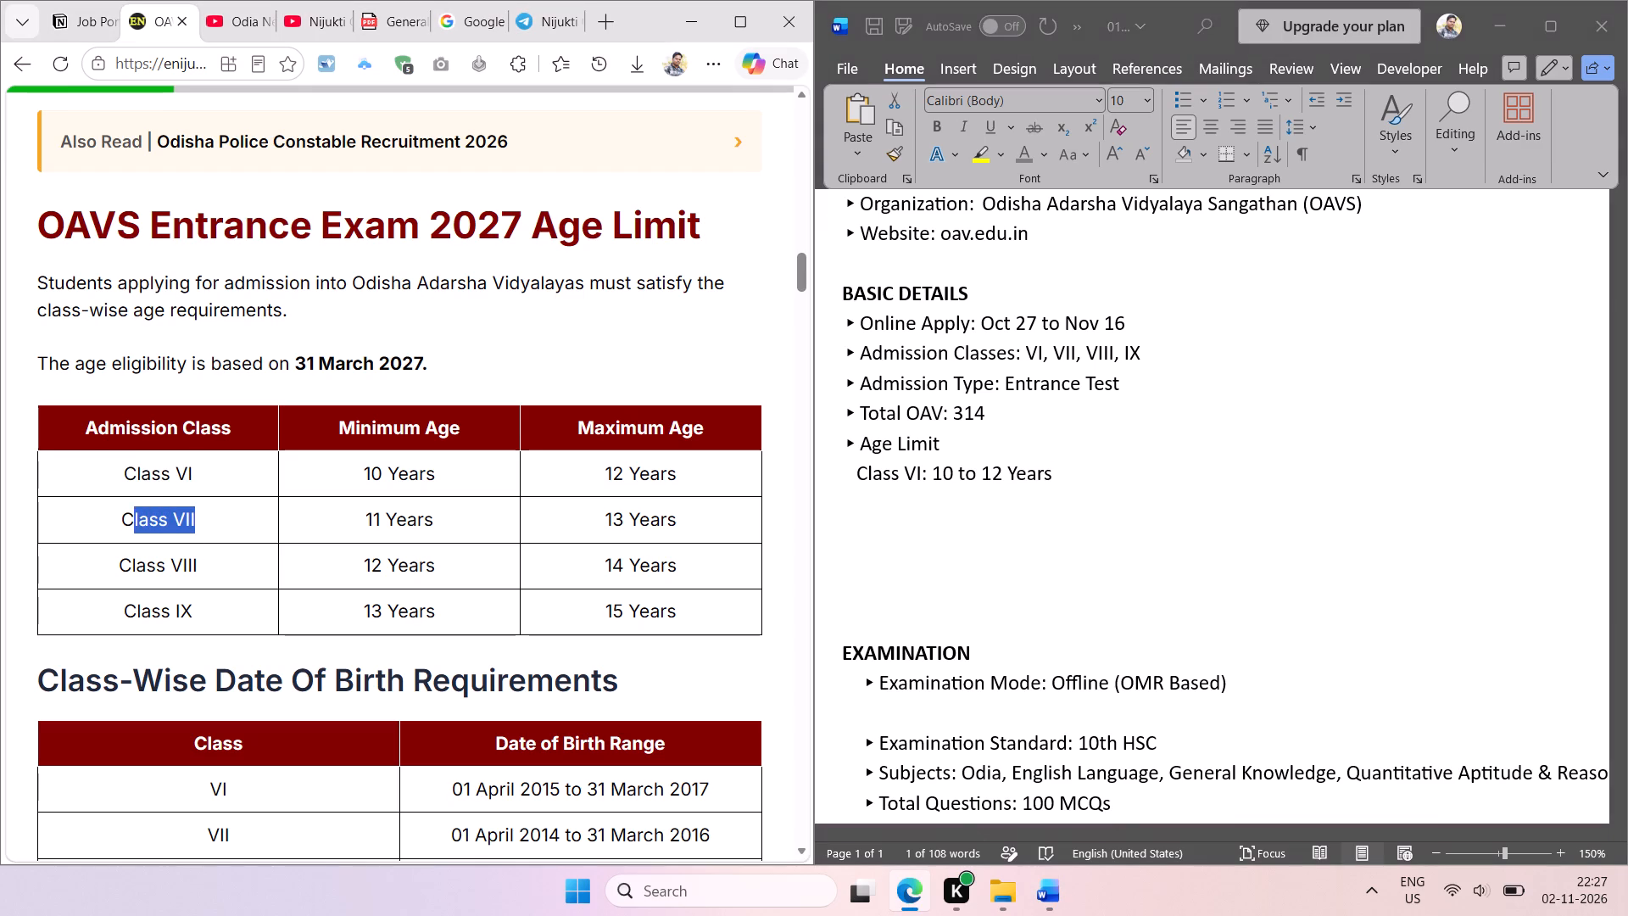
drag(130, 523, 125, 523)
key(ctrl+c)
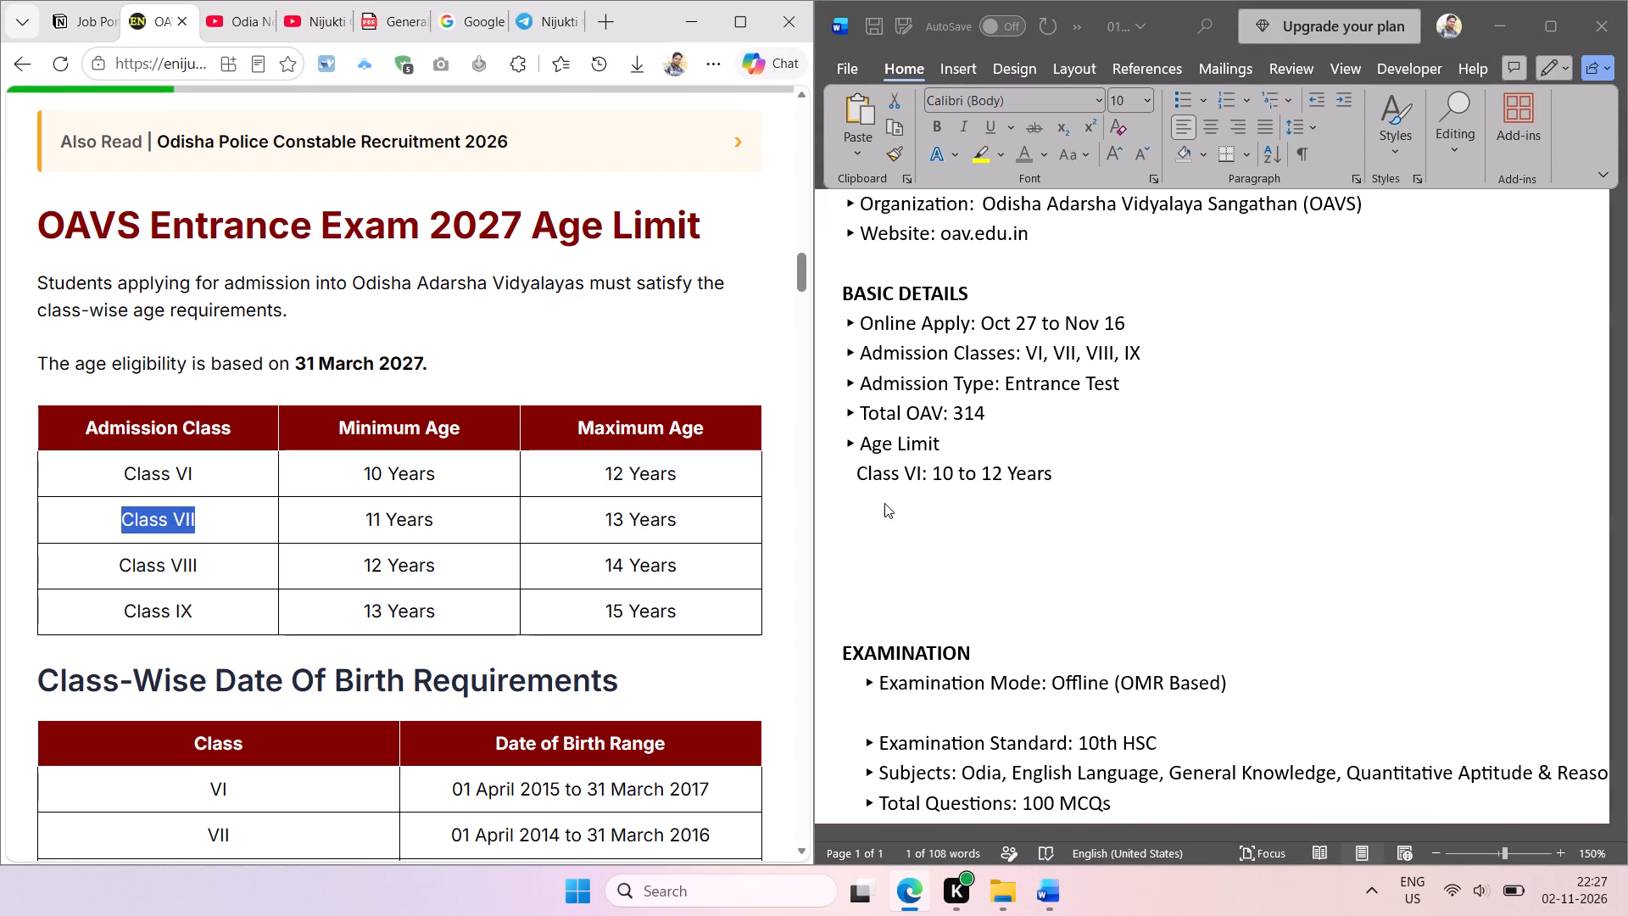
click(886, 501)
click(870, 506)
key(ctrl+v)
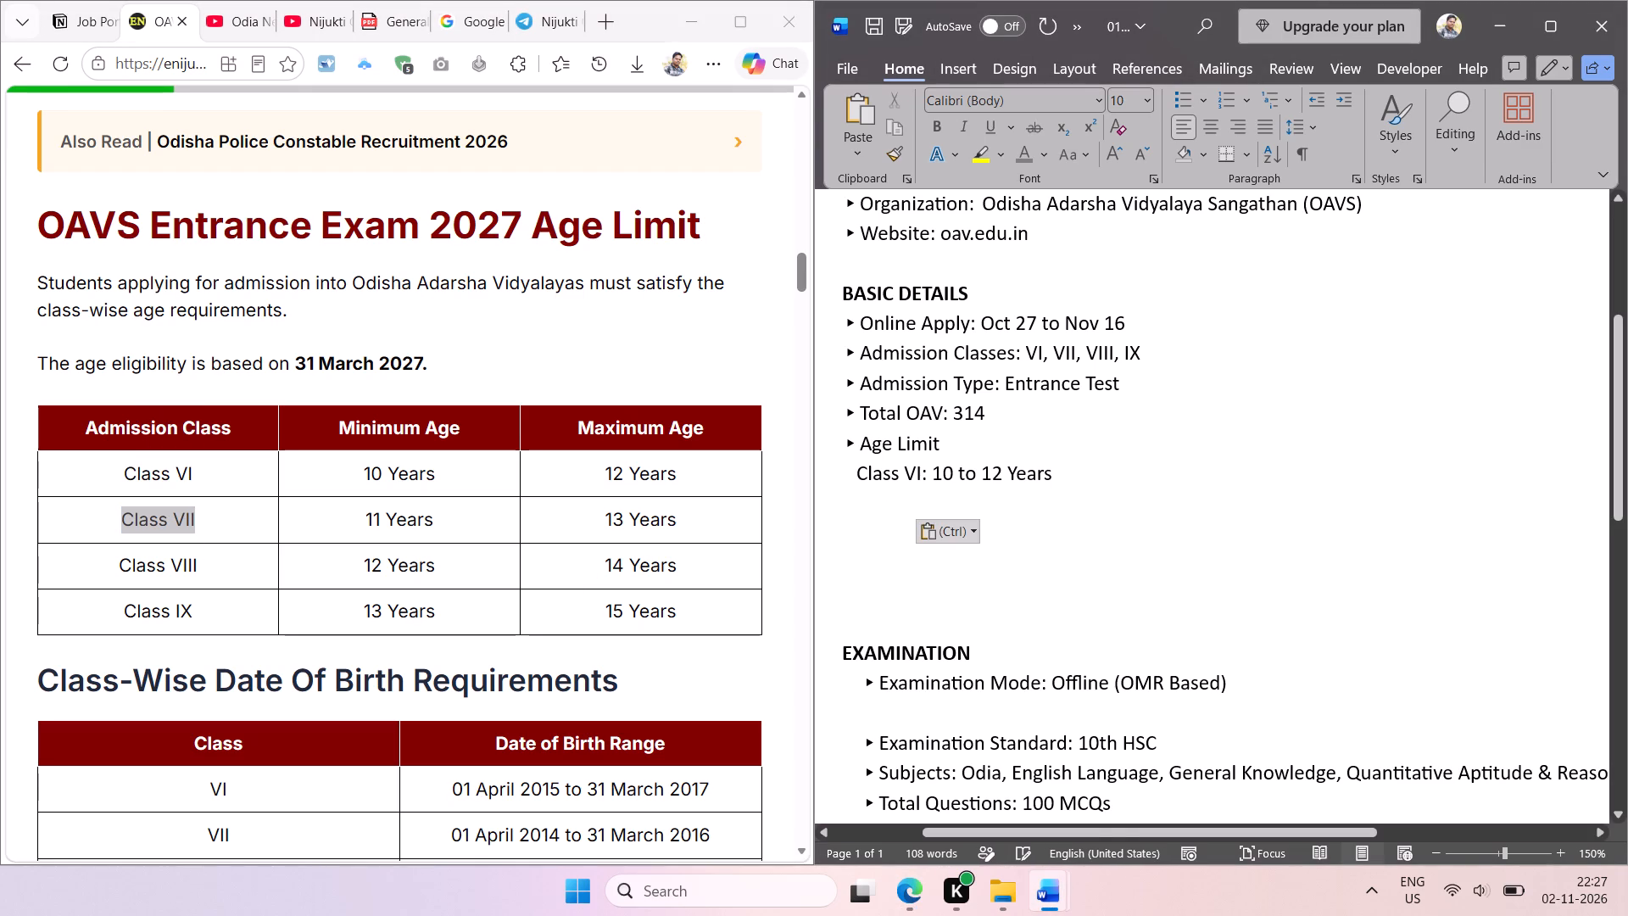
key(shift+colon)
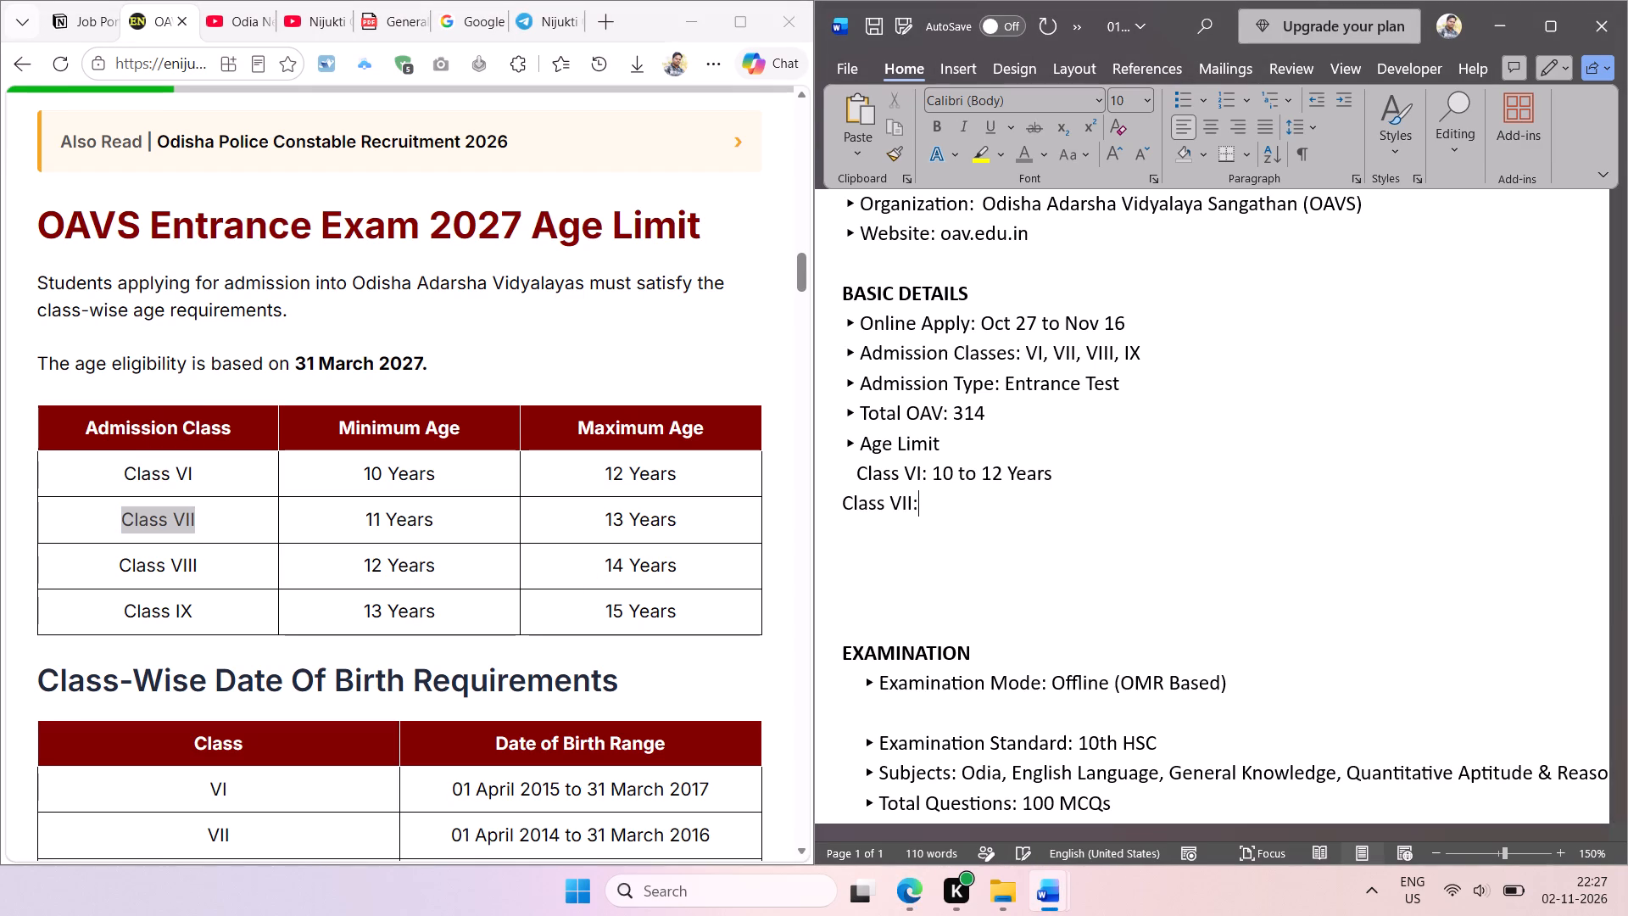
key(space)
double_click(1029, 472)
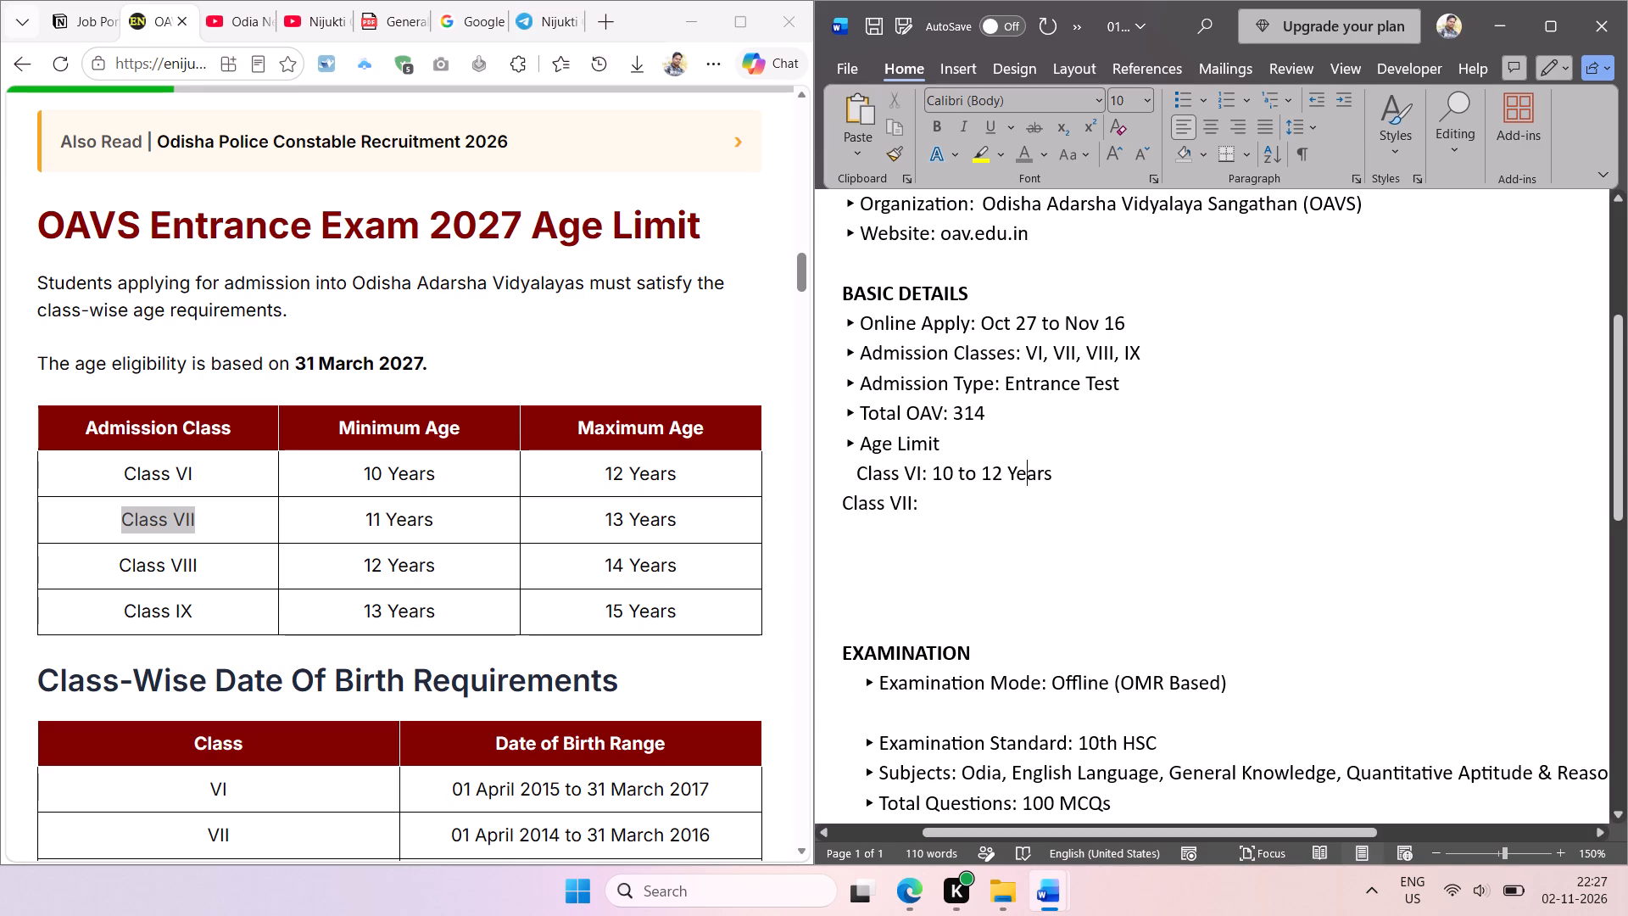
key(ctrl+c)
click(957, 508)
text(11 to 13)
key(space)
key(ctrl+v)
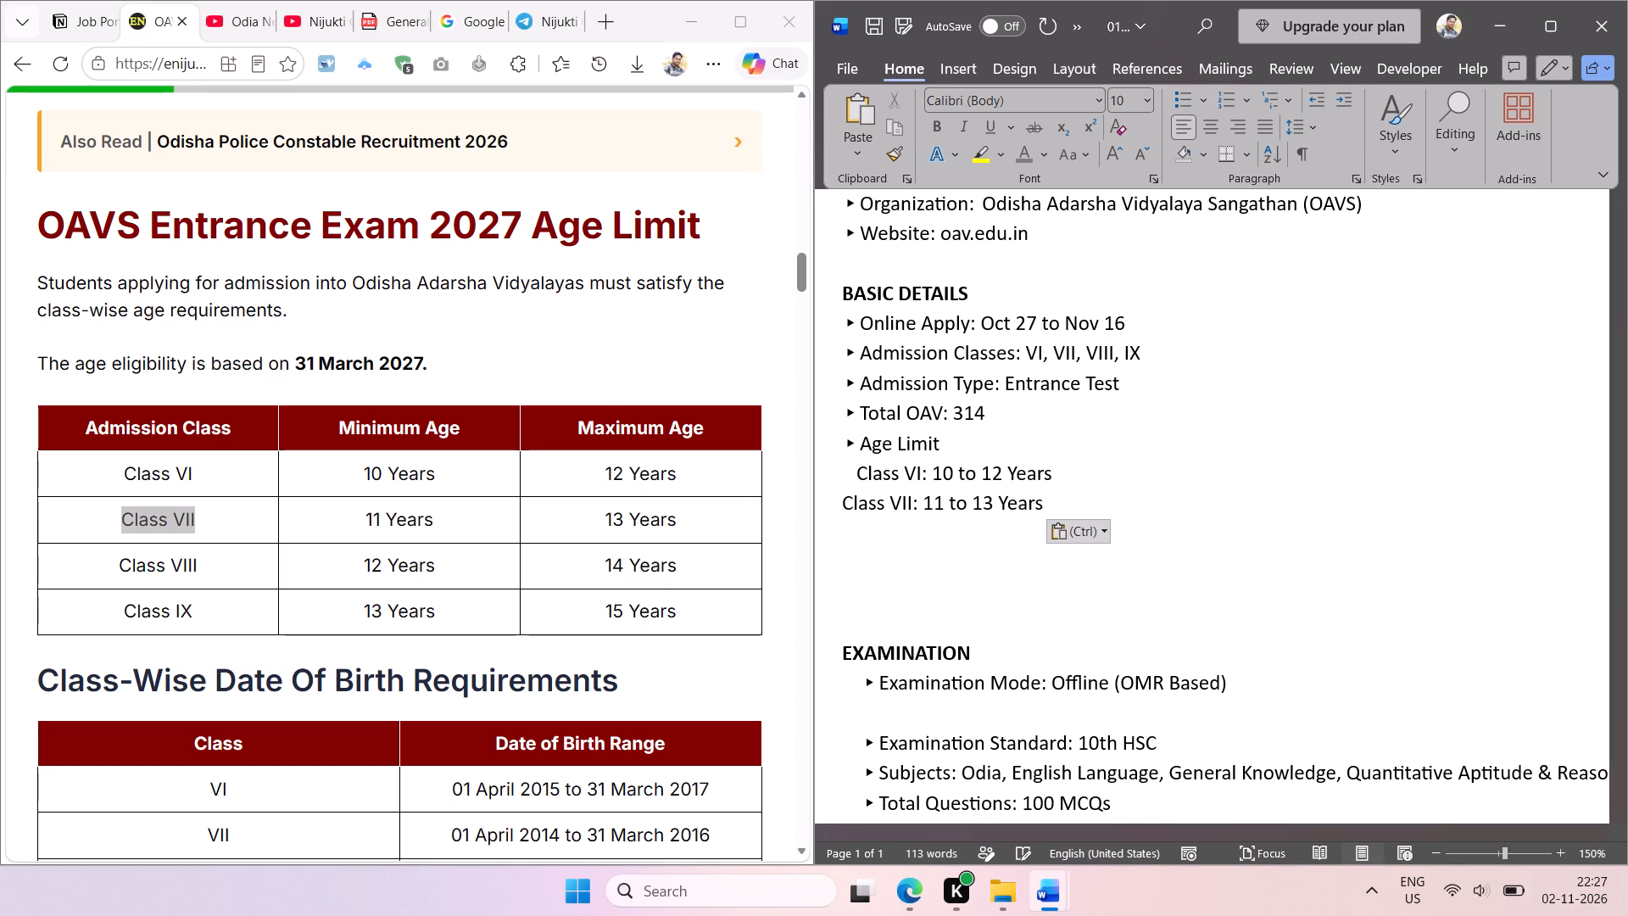
Add the line "Class VIII: 12 to 14 Years" below Class VII, copying the class label from the article and "Years" from the line above.
click(187, 560)
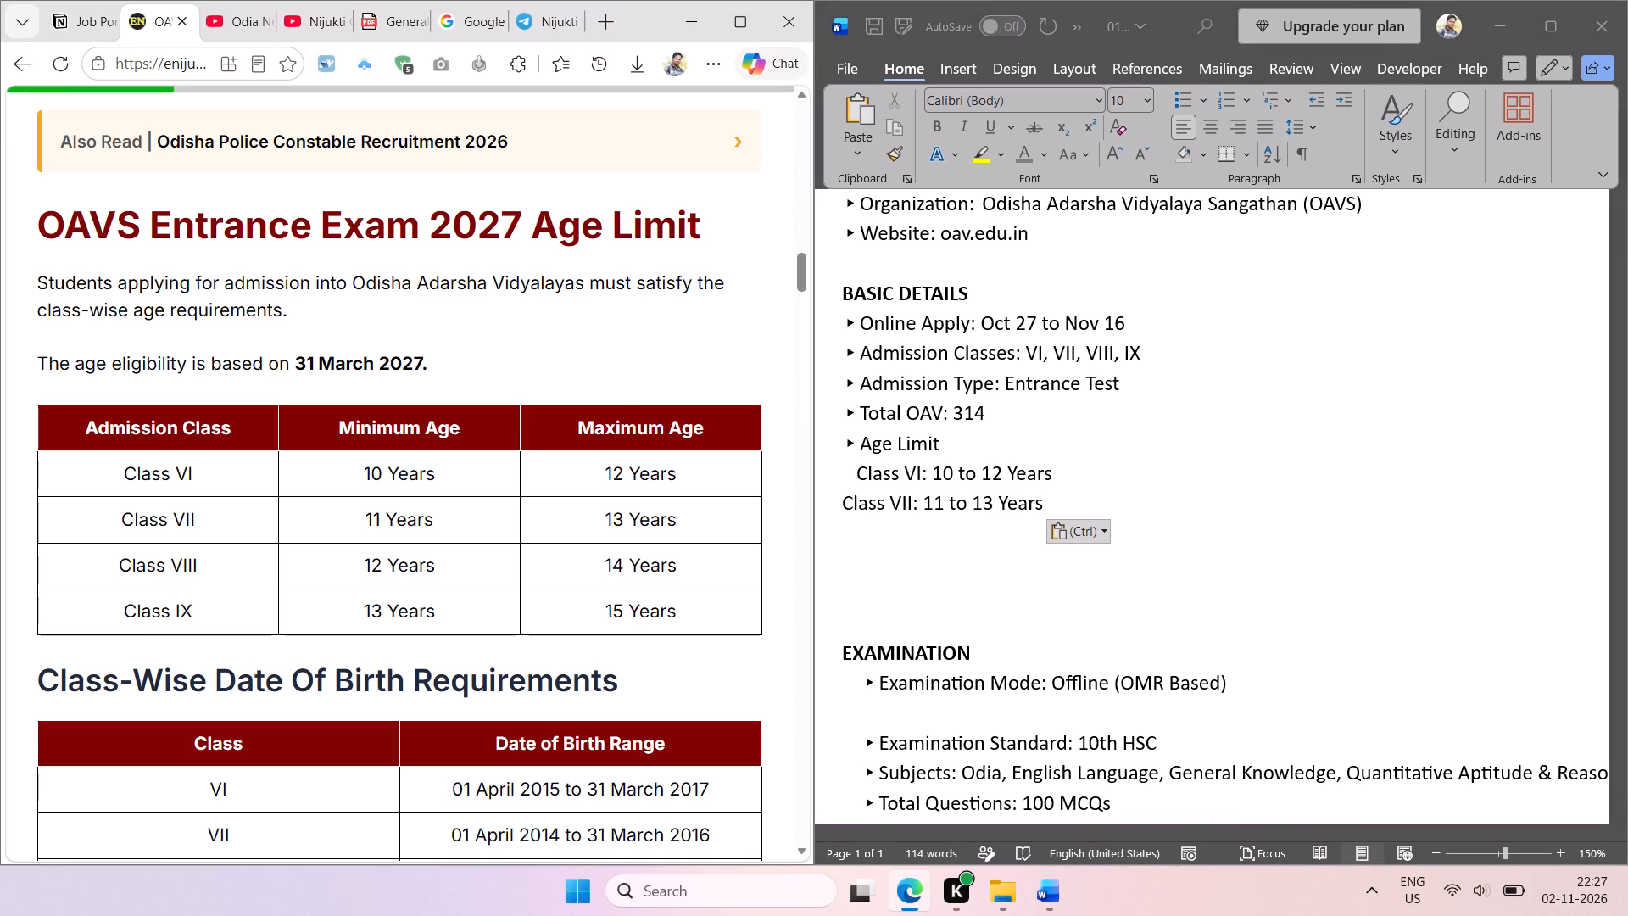
drag(121, 567, 203, 567)
key(ctrl+c)
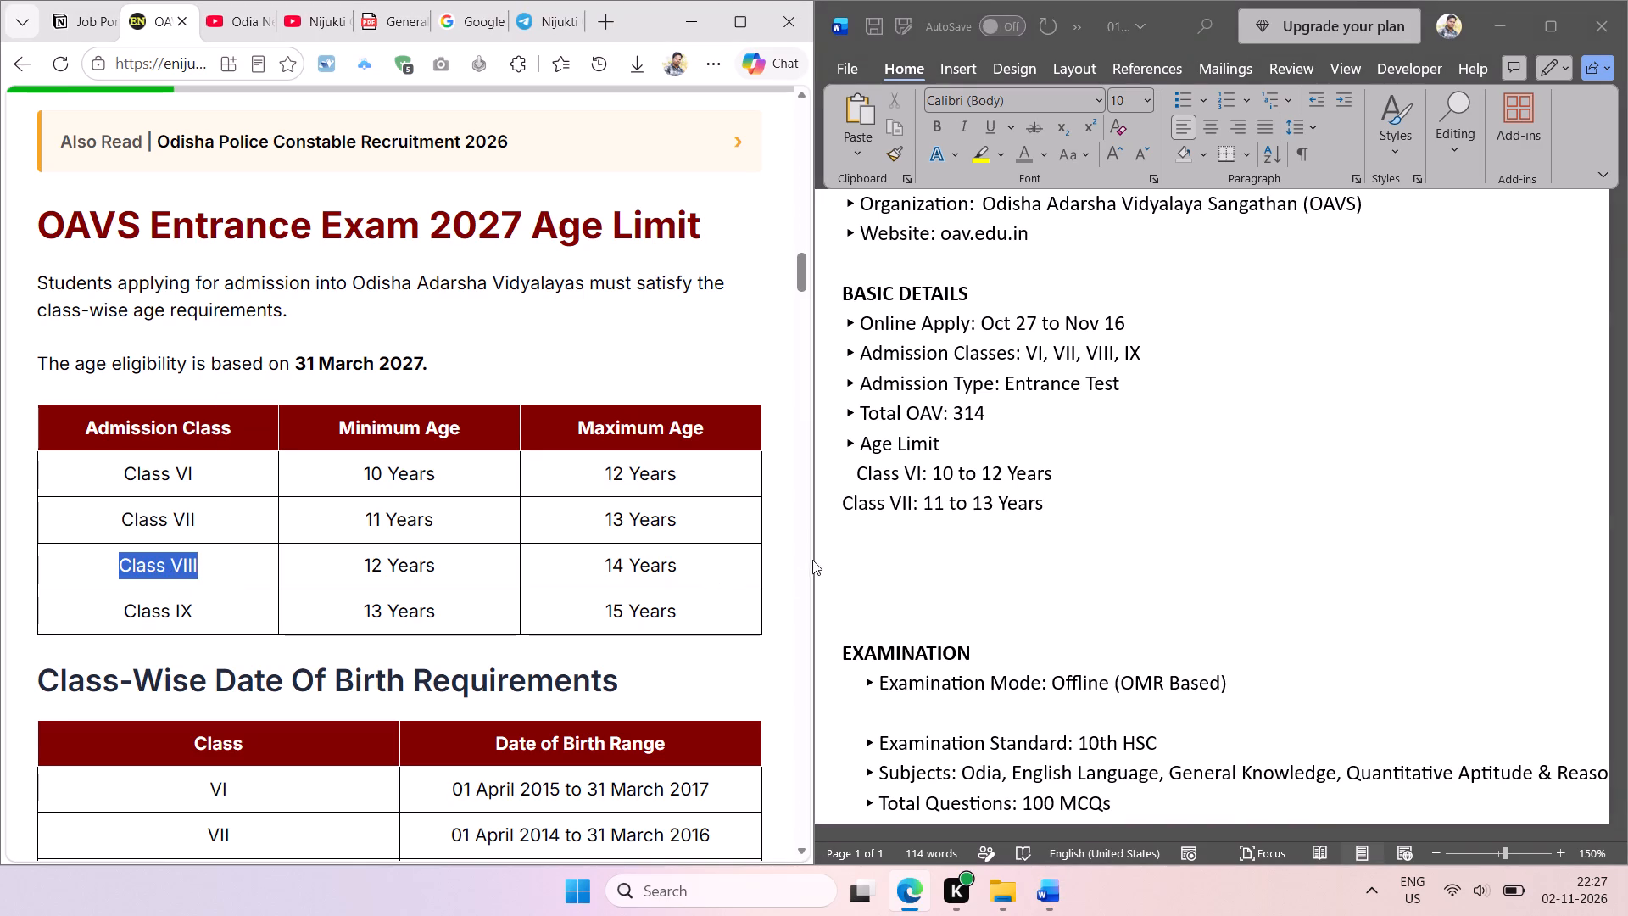
click(823, 555)
click(850, 537)
key(ctrl+v)
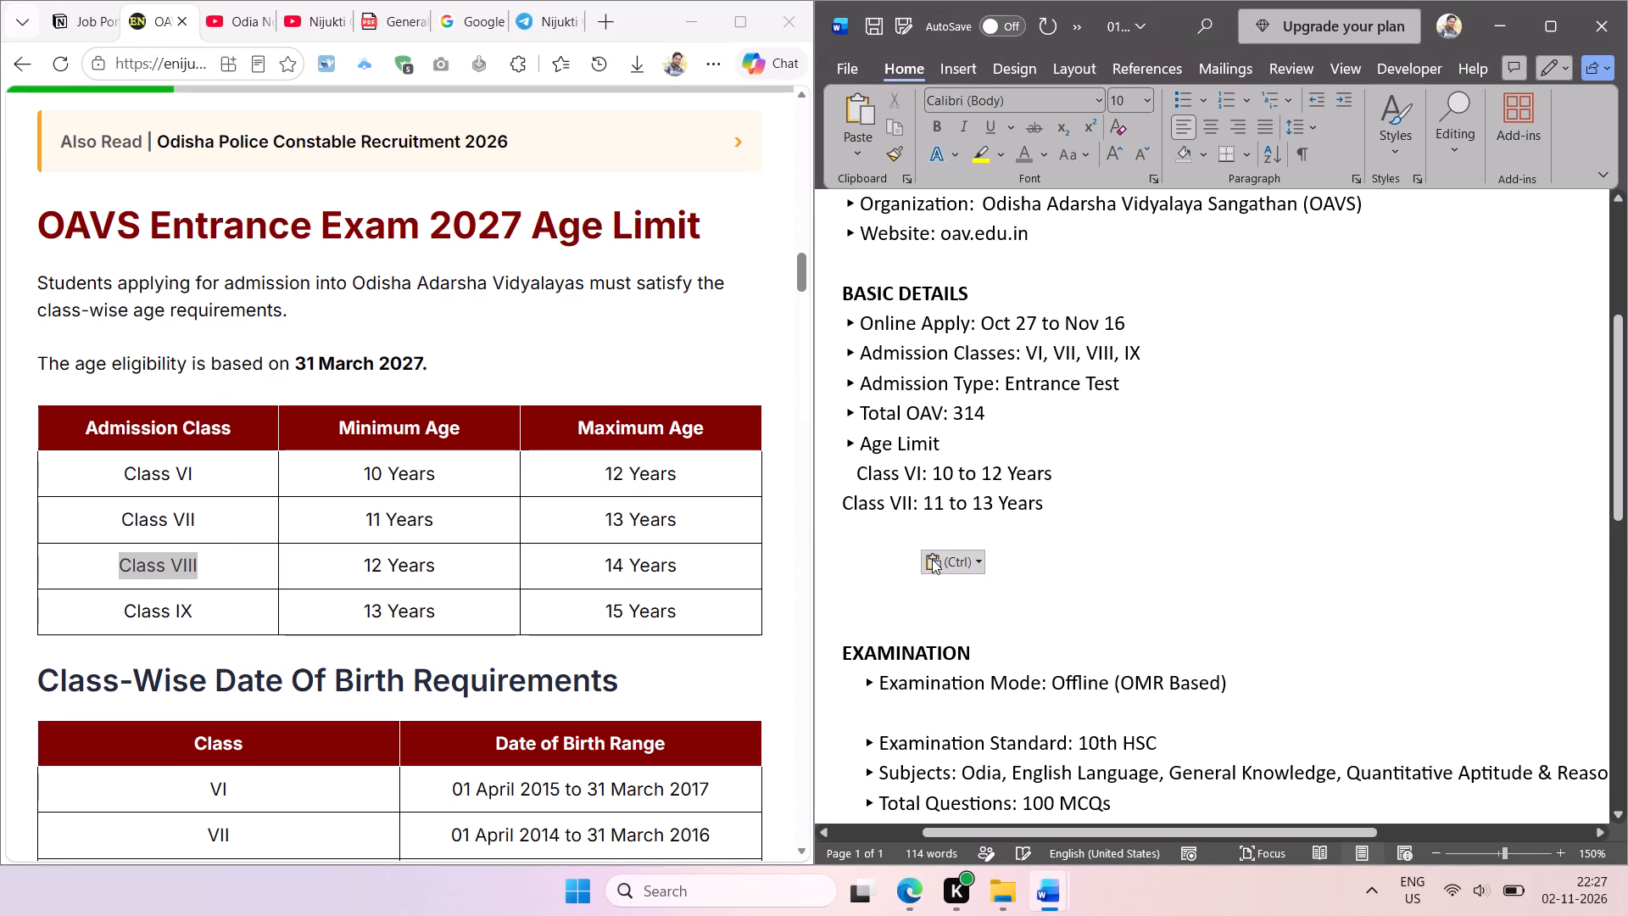
key(shift+colon)
key(space)
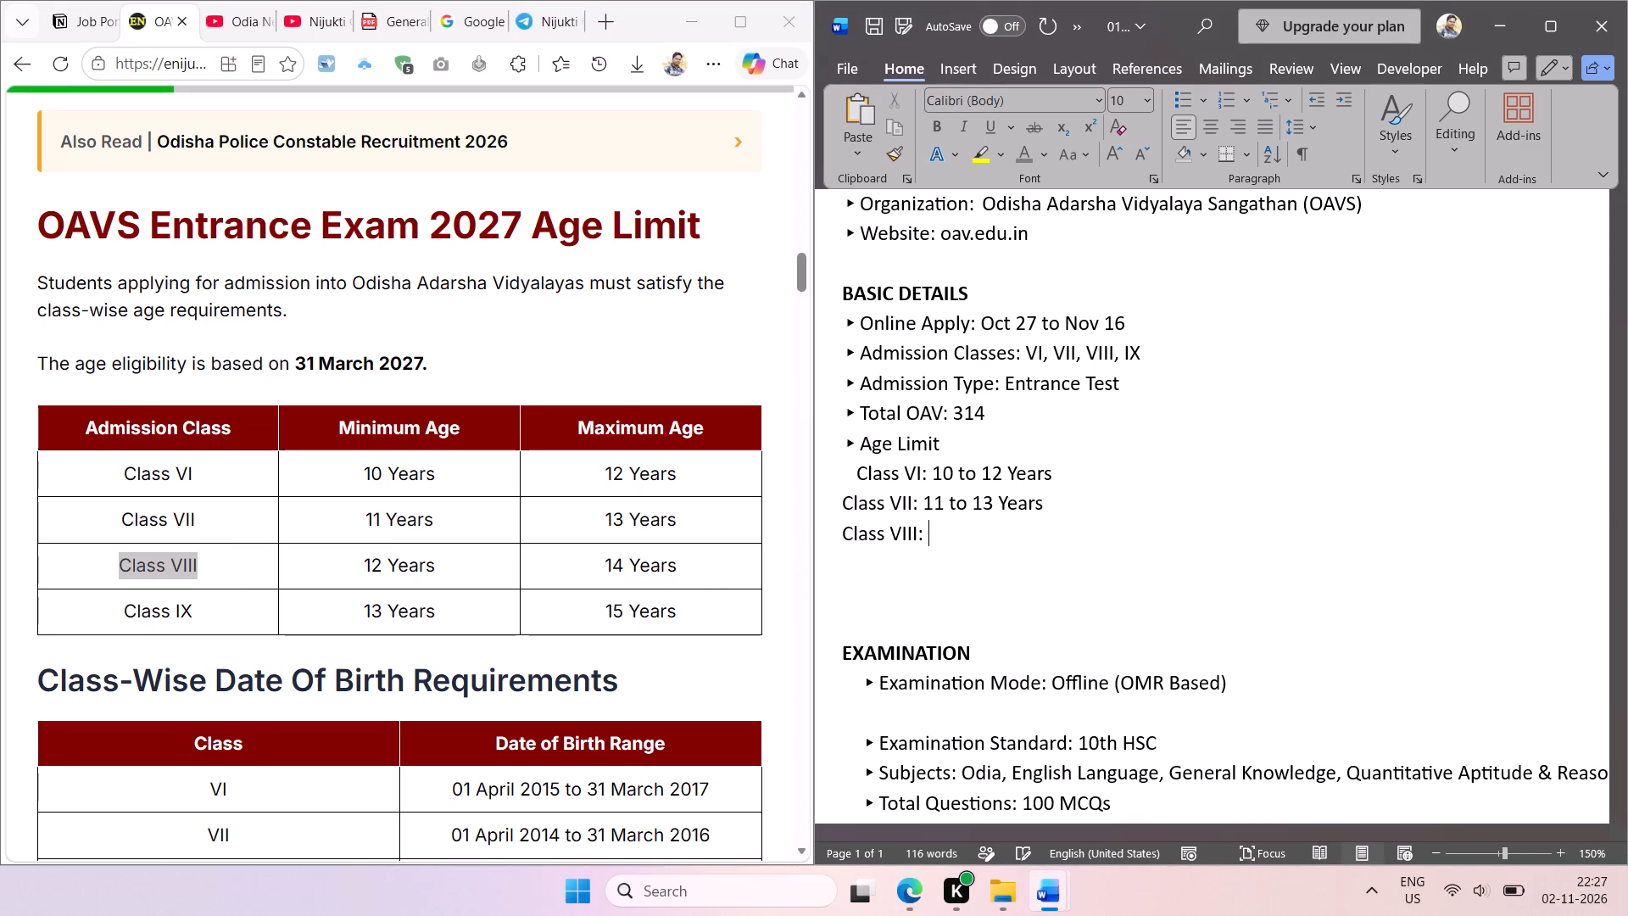
text(12 to 14)
double_click(1023, 503)
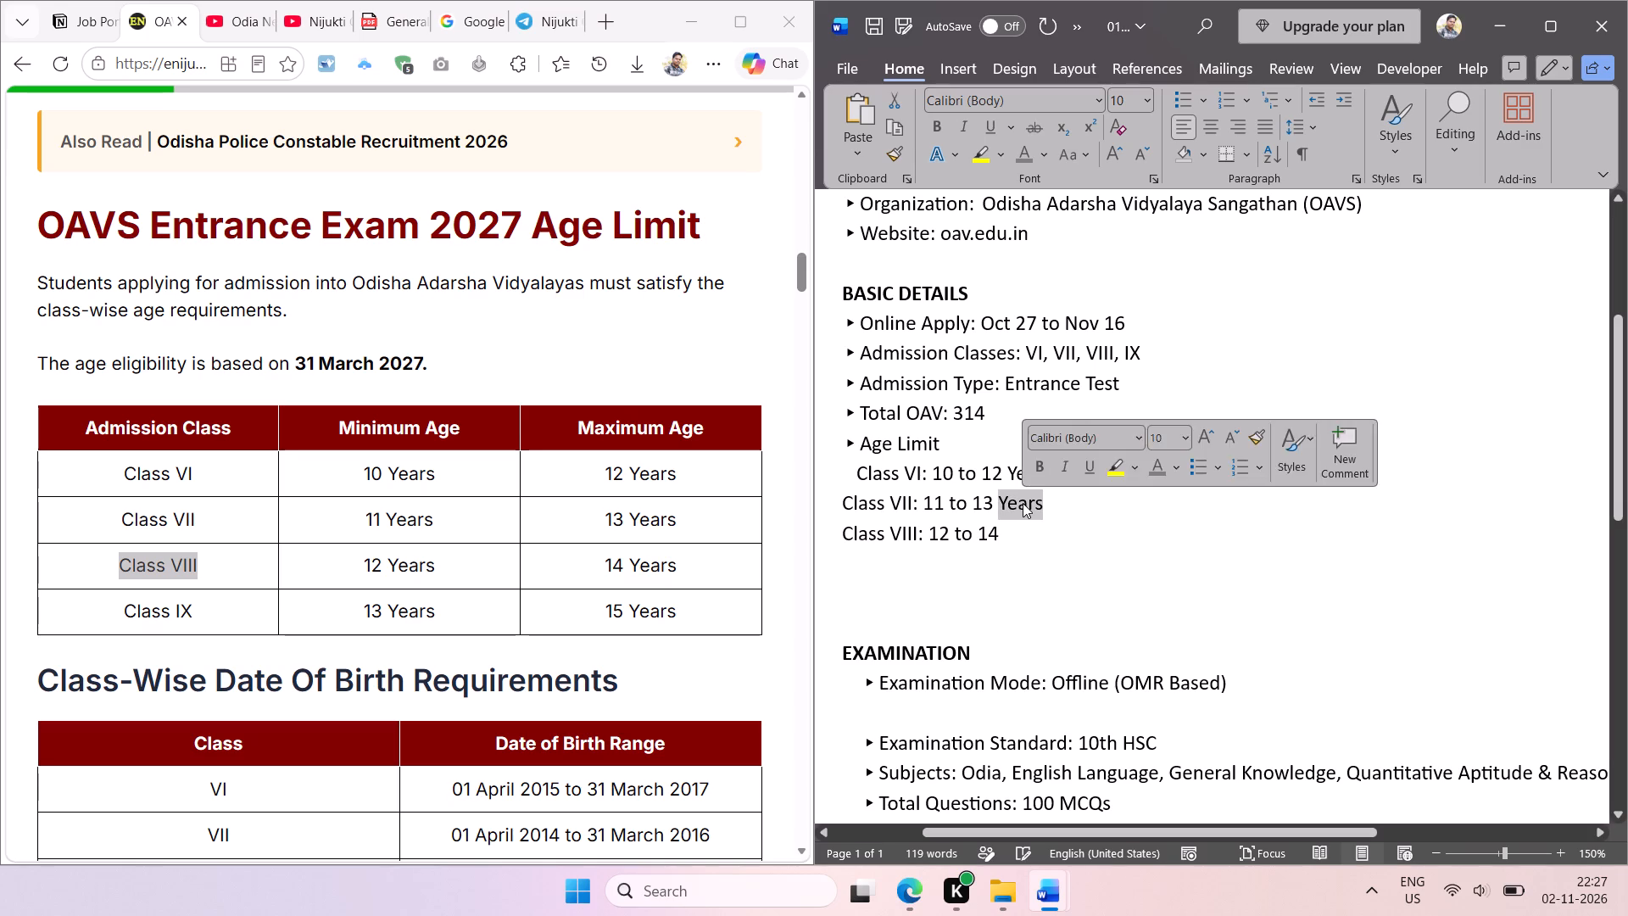
key(ctrl+c)
click(1013, 533)
key(space)
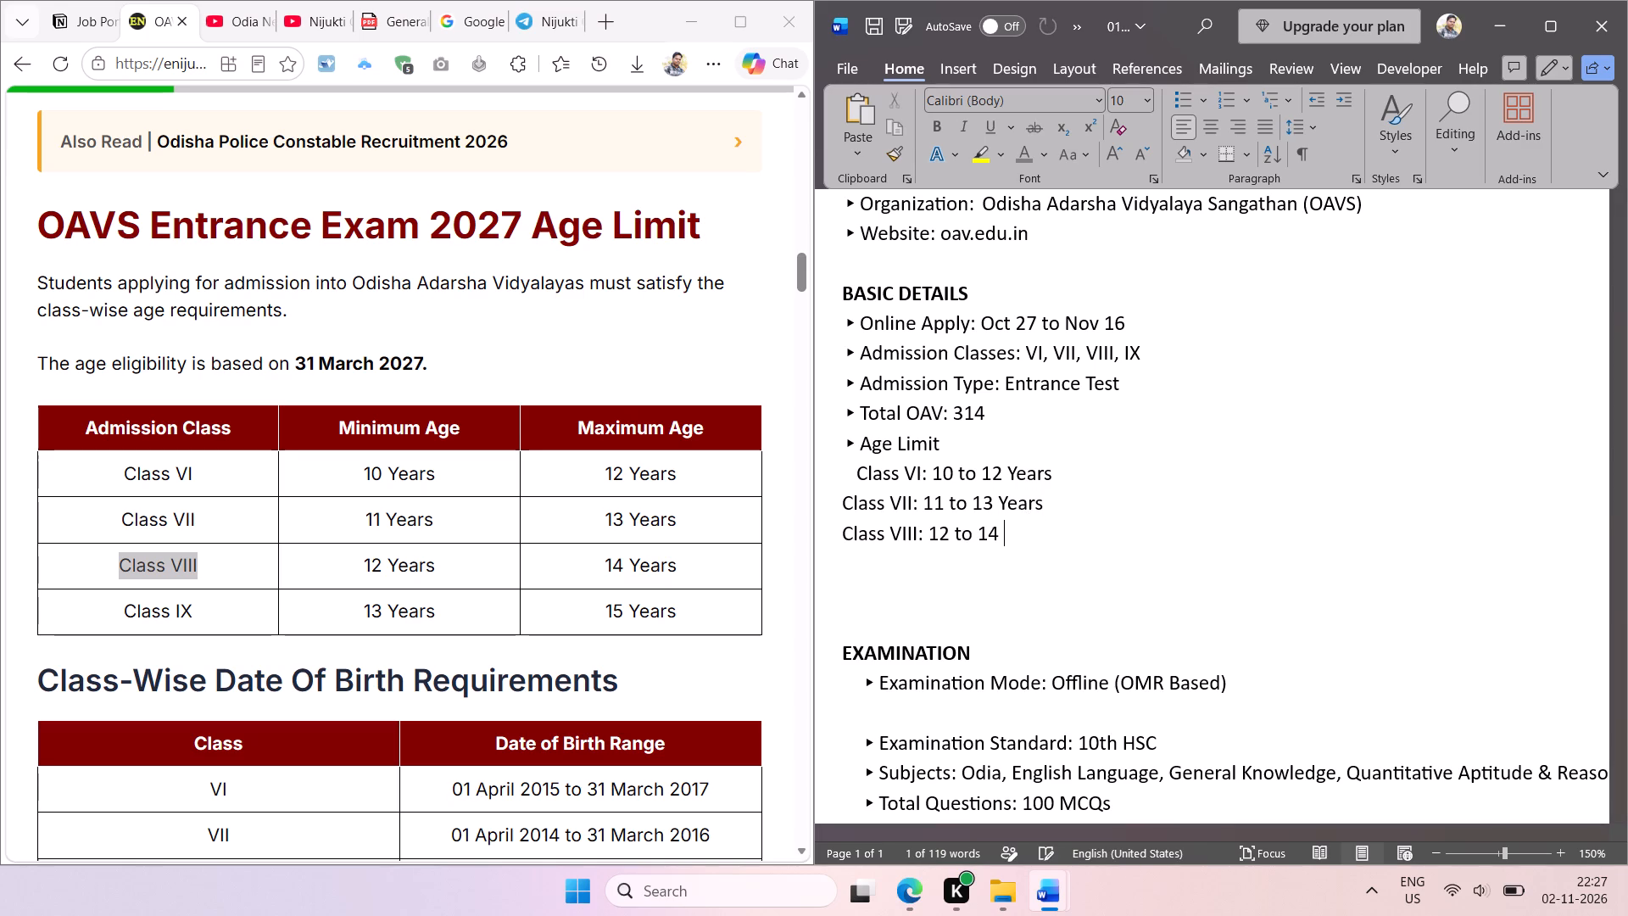
key(ctrl+v)
Add the line "Class IX: 13 to 15 Years" below Class VIII, with the class label copied from the article's age table.
click(853, 556)
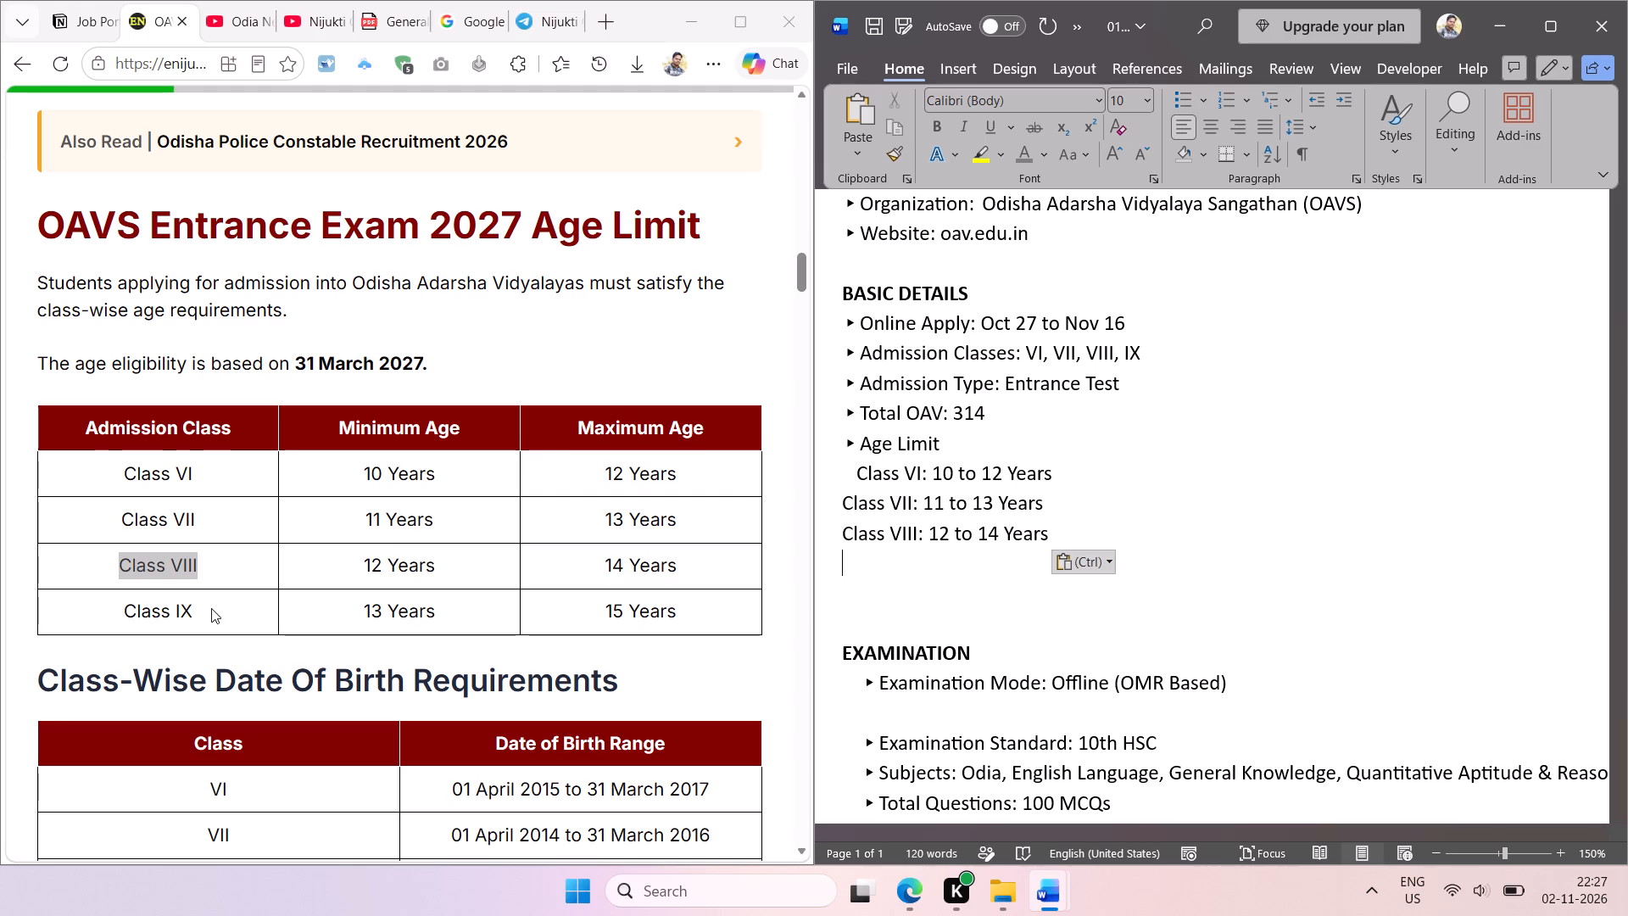
click(208, 609)
drag(199, 605, 125, 612)
key(ctrl+c)
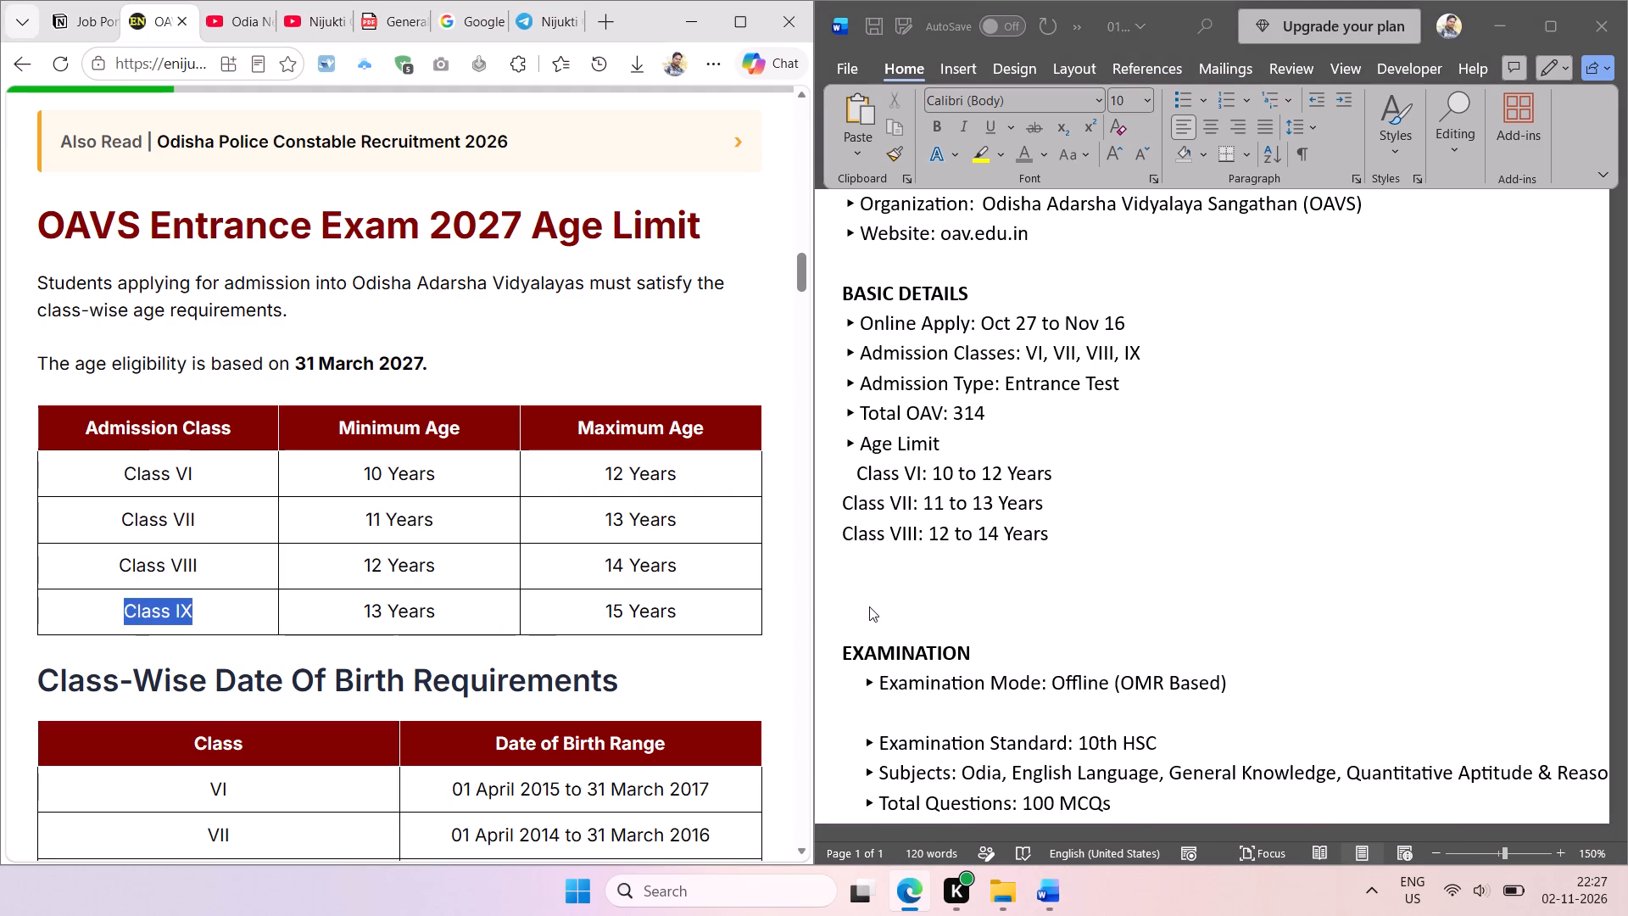
click(887, 575)
key(ctrl+v)
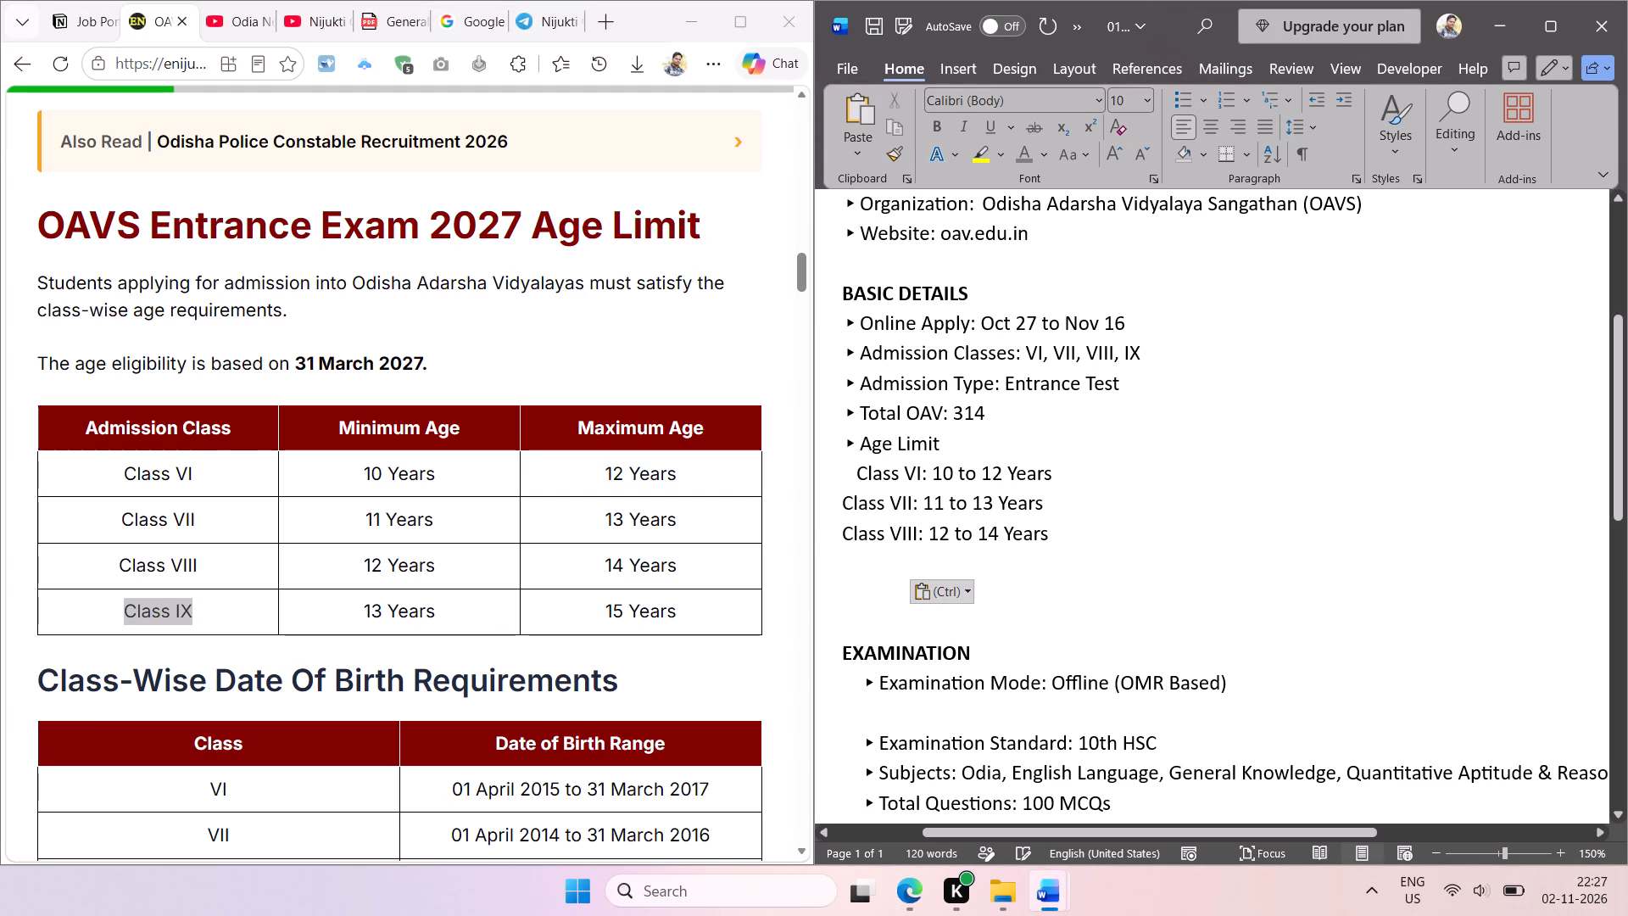
double_click(1037, 536)
key(ctrl+c)
click(958, 566)
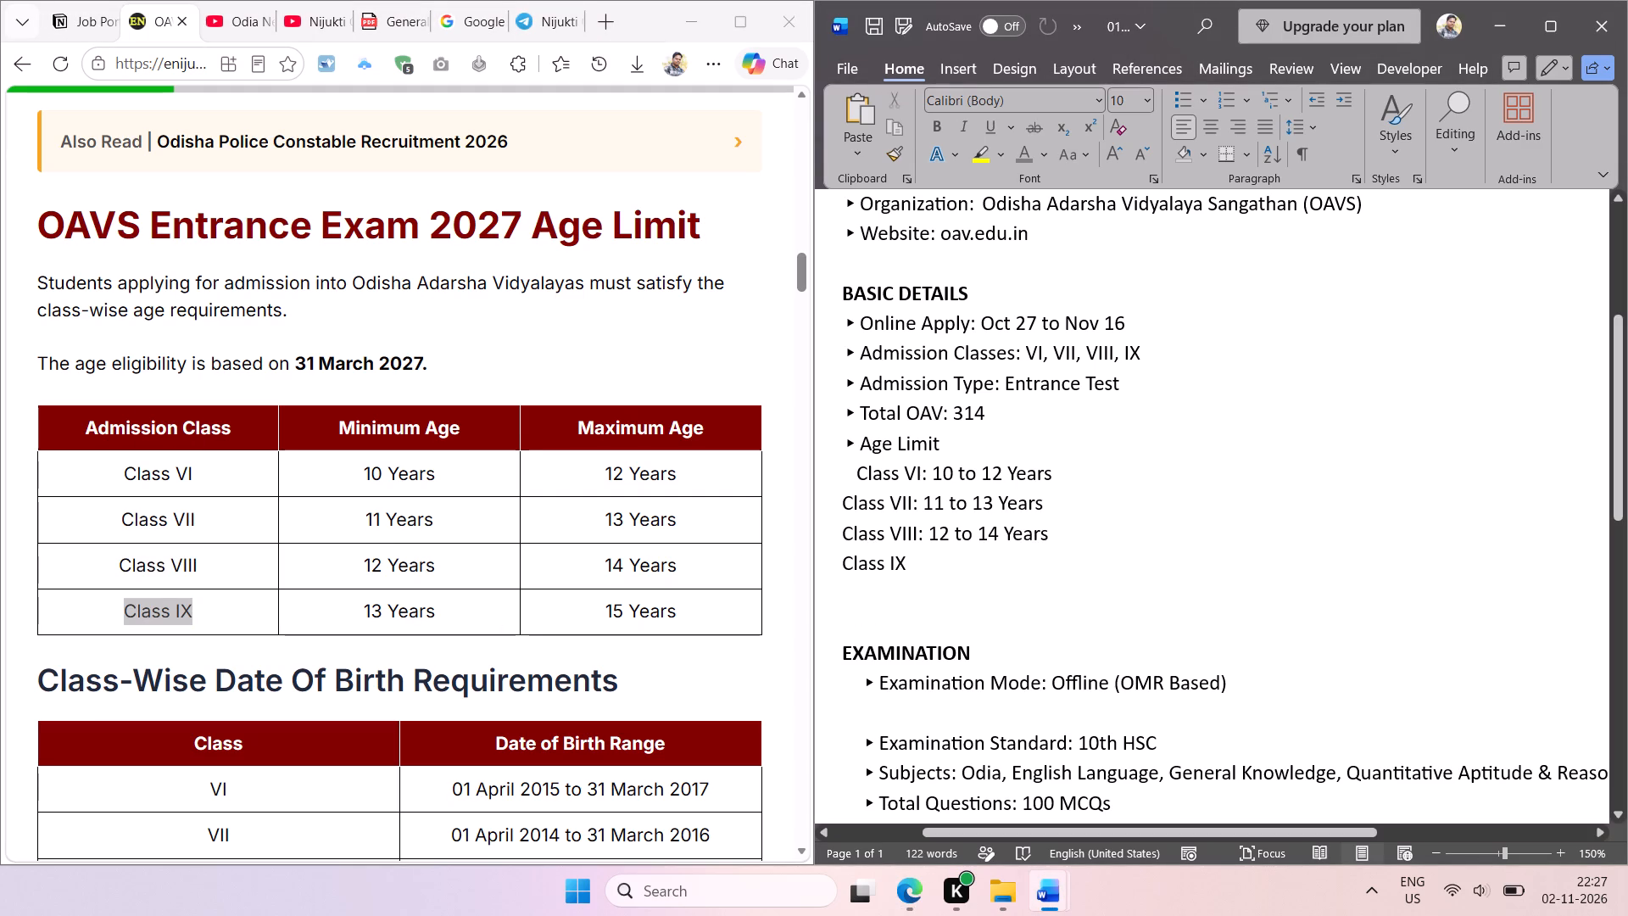
text(: 13 to 15)
key(space)
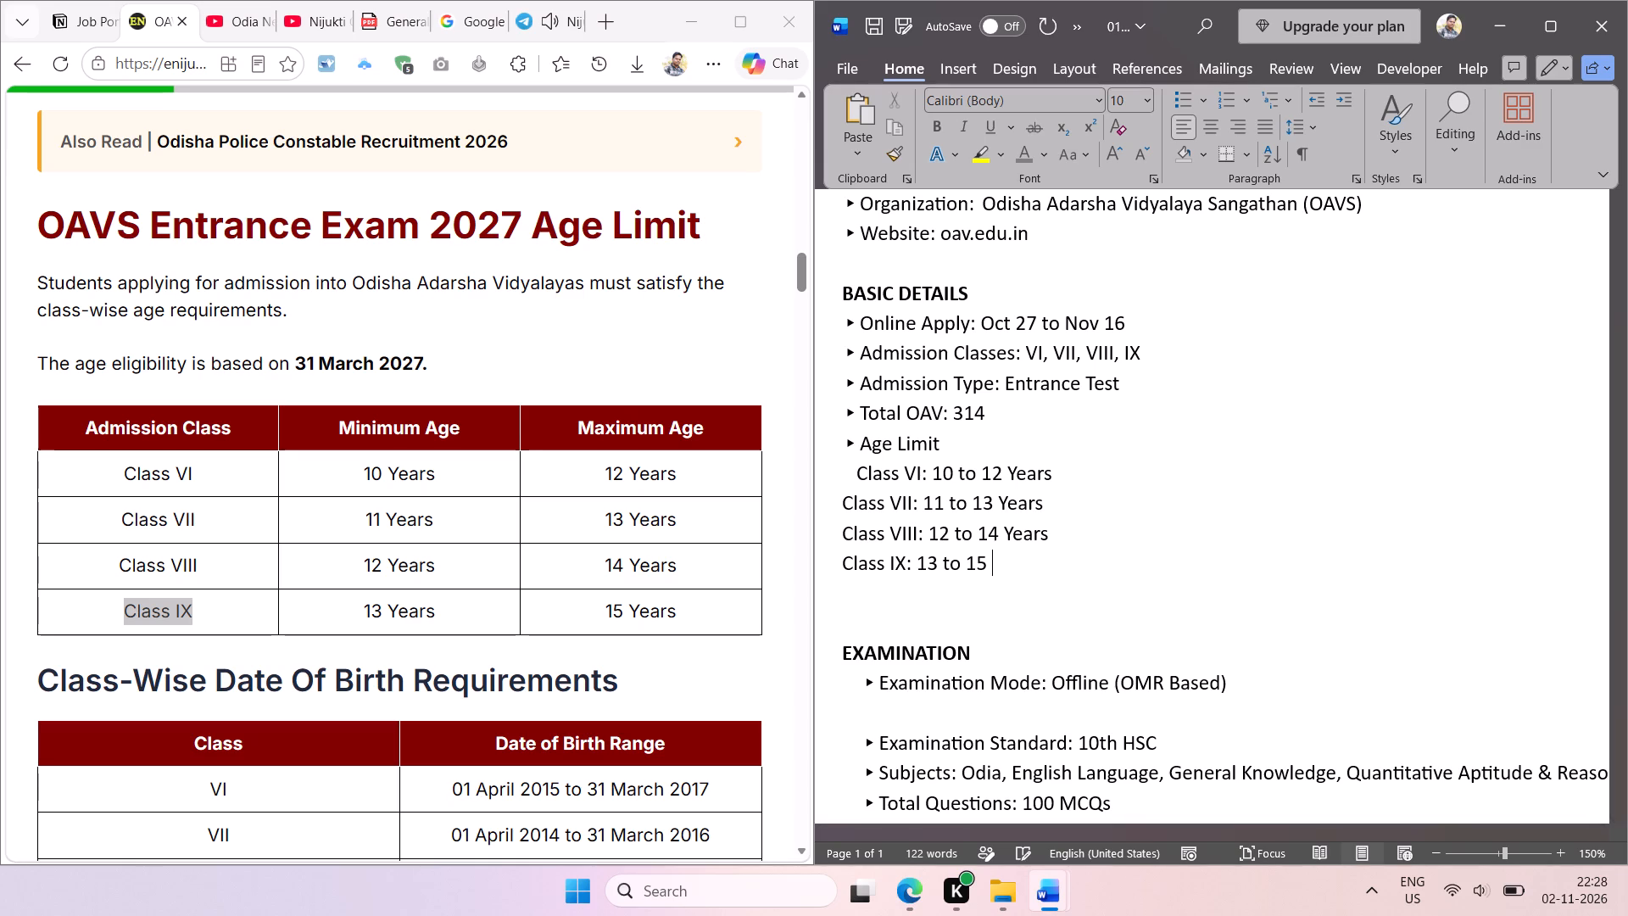
key(ctrl+v)
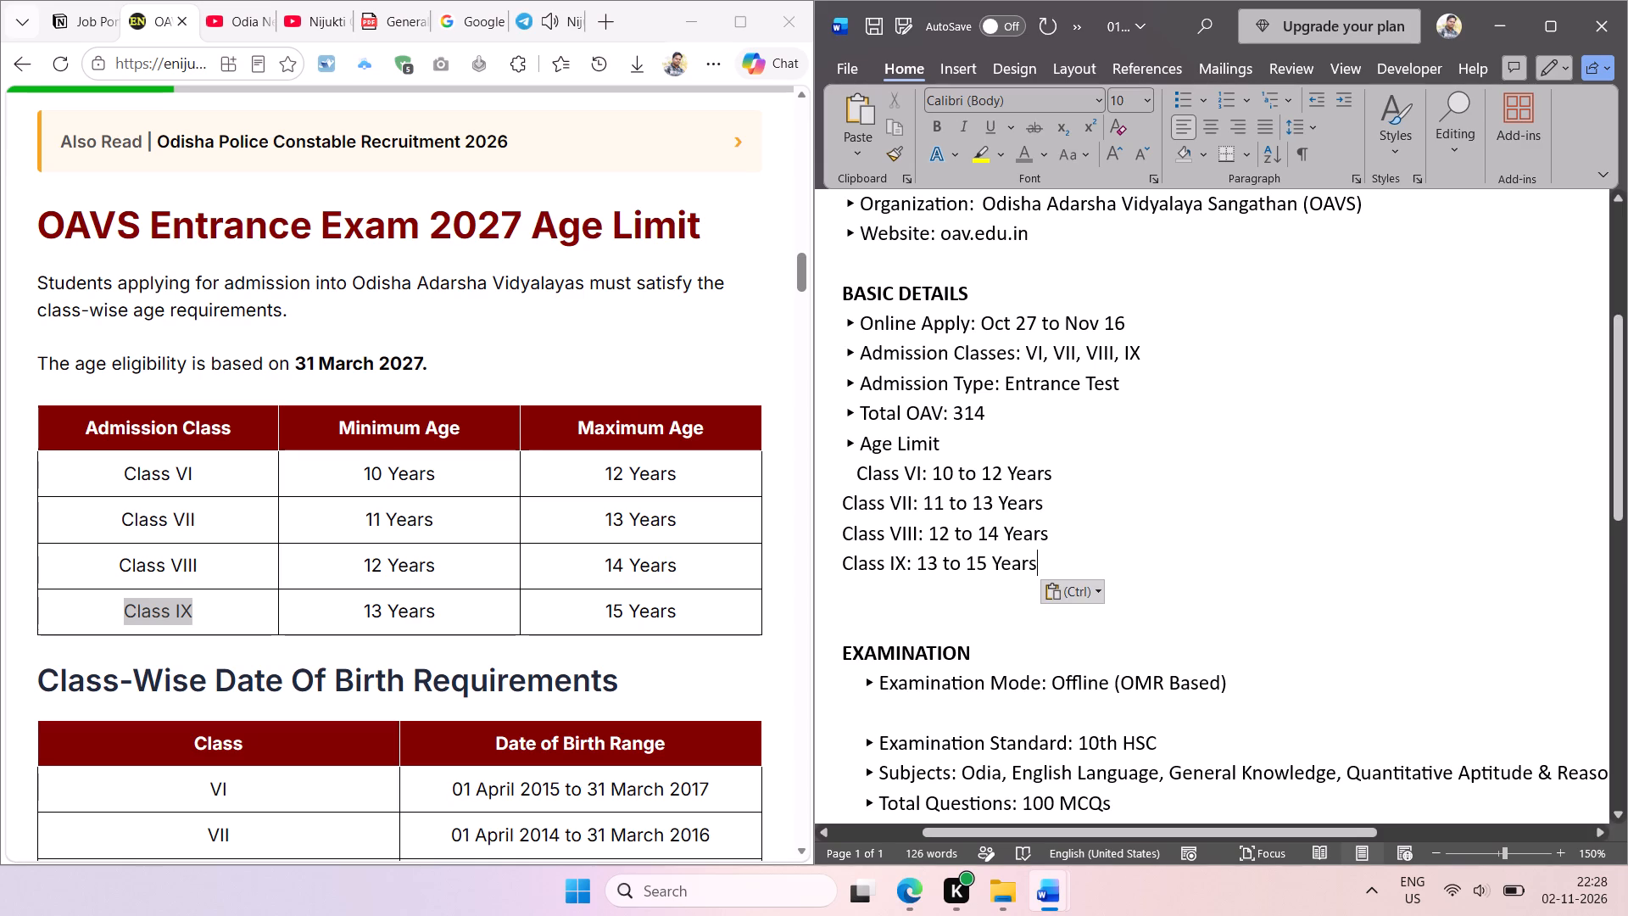
Indent the Class VII, Class VIII and Class IX lines by three spaces to match the Class VI line, and save the document.
click(859, 477)
key(space)
key(BackSpace)
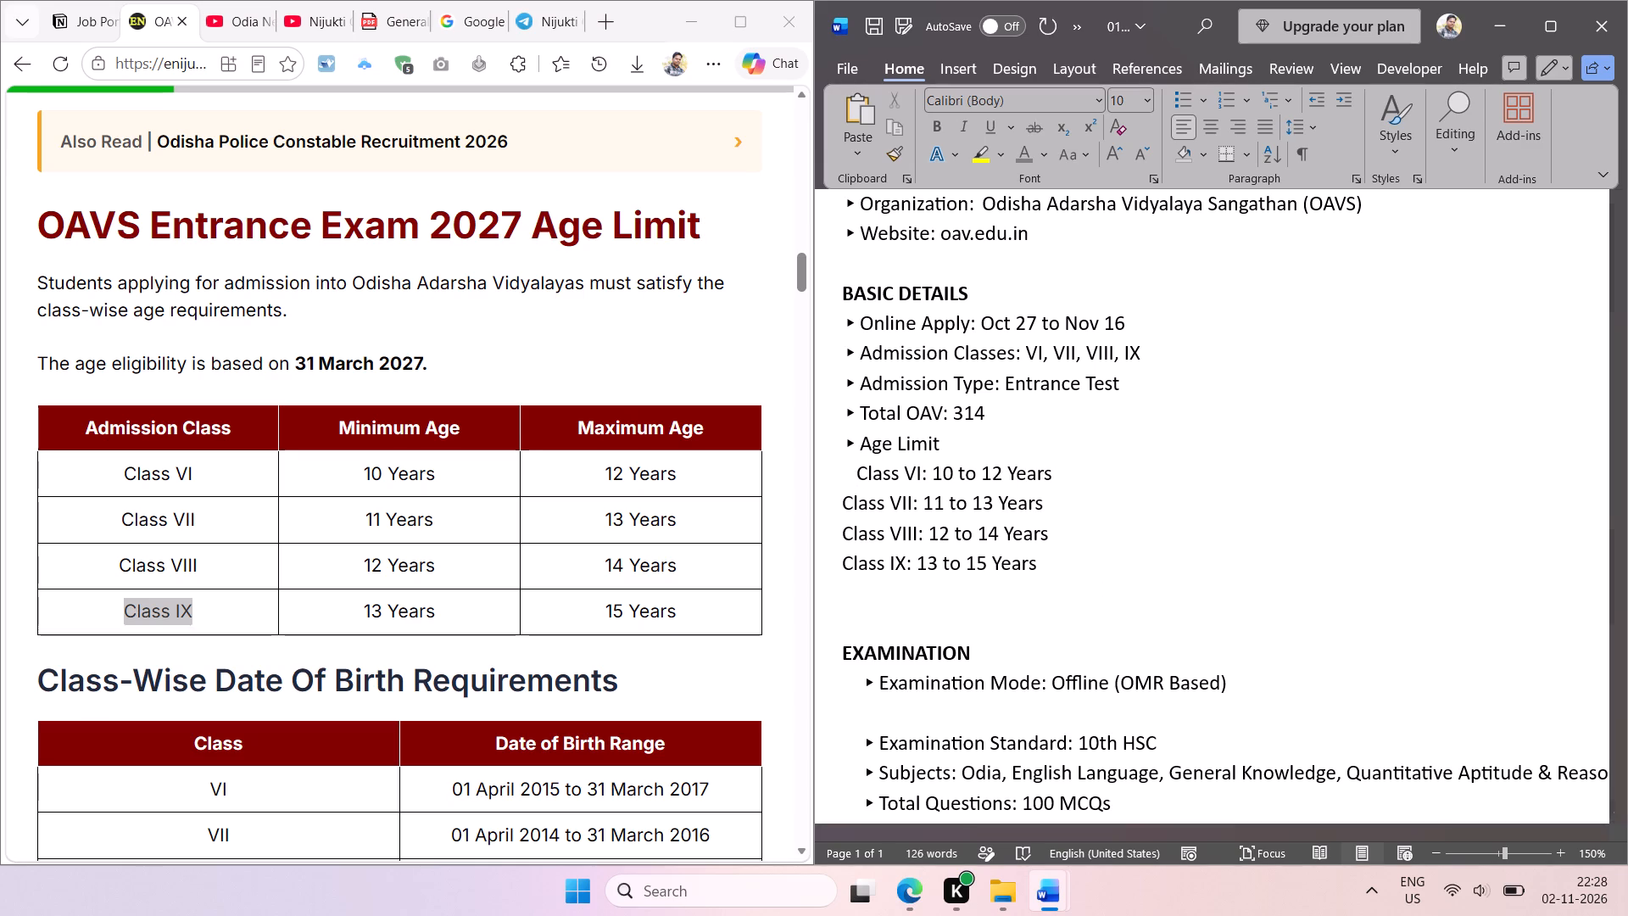
click(839, 504)
key(space)
key(space)
key(space)
click(839, 524)
key(space)
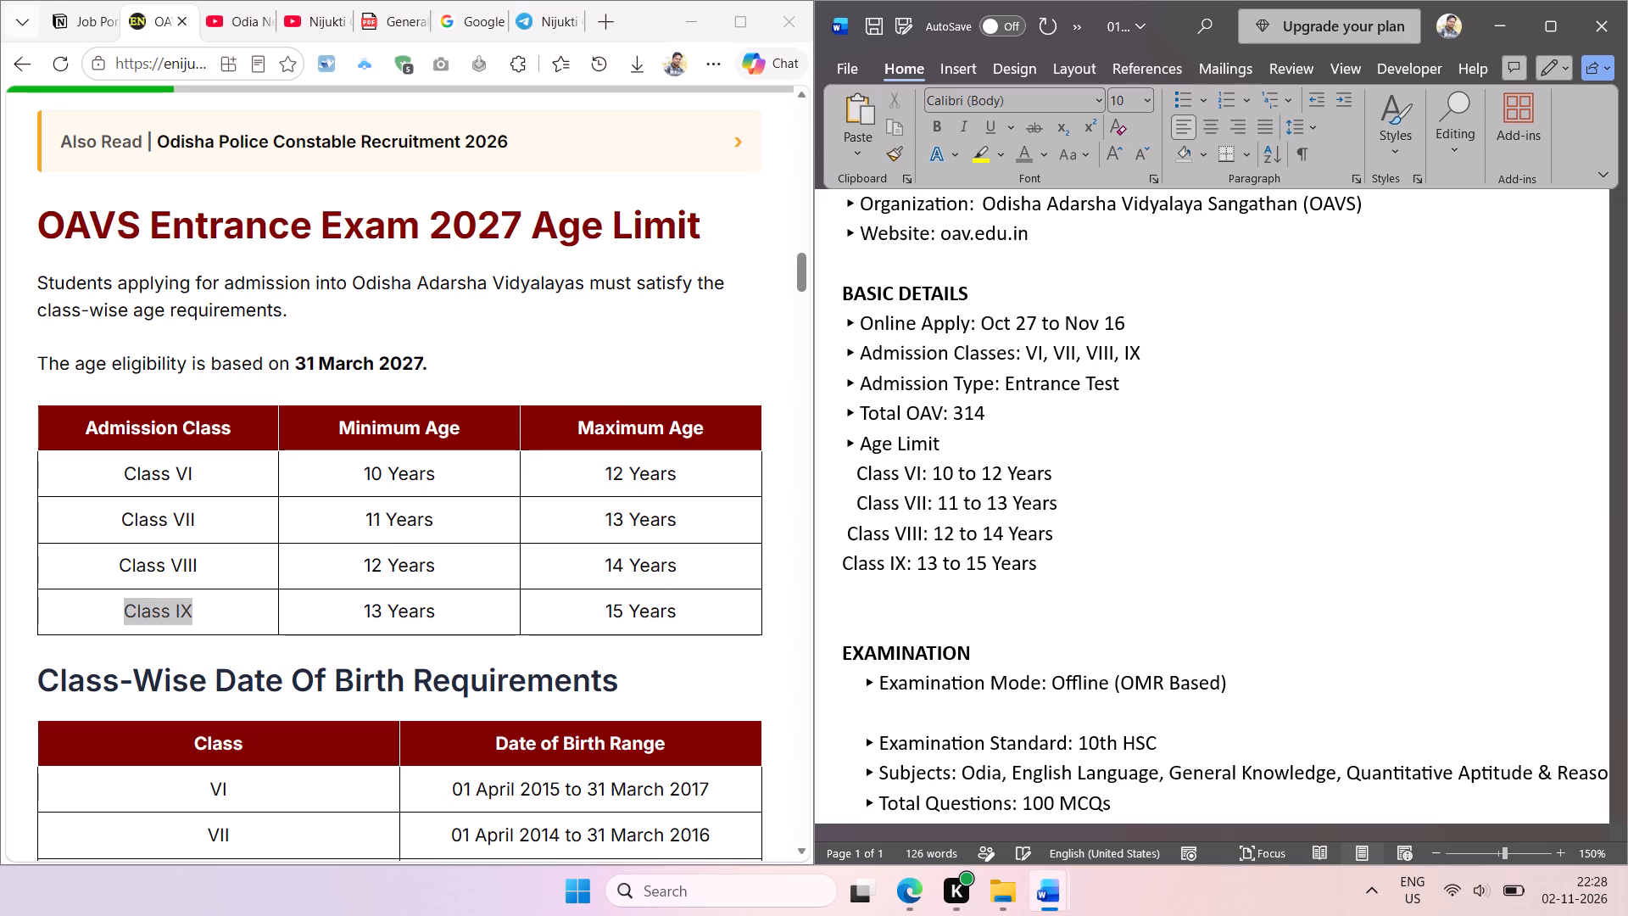
key(space)
key(space)
click(843, 555)
key(space)
key(space)
key(space)
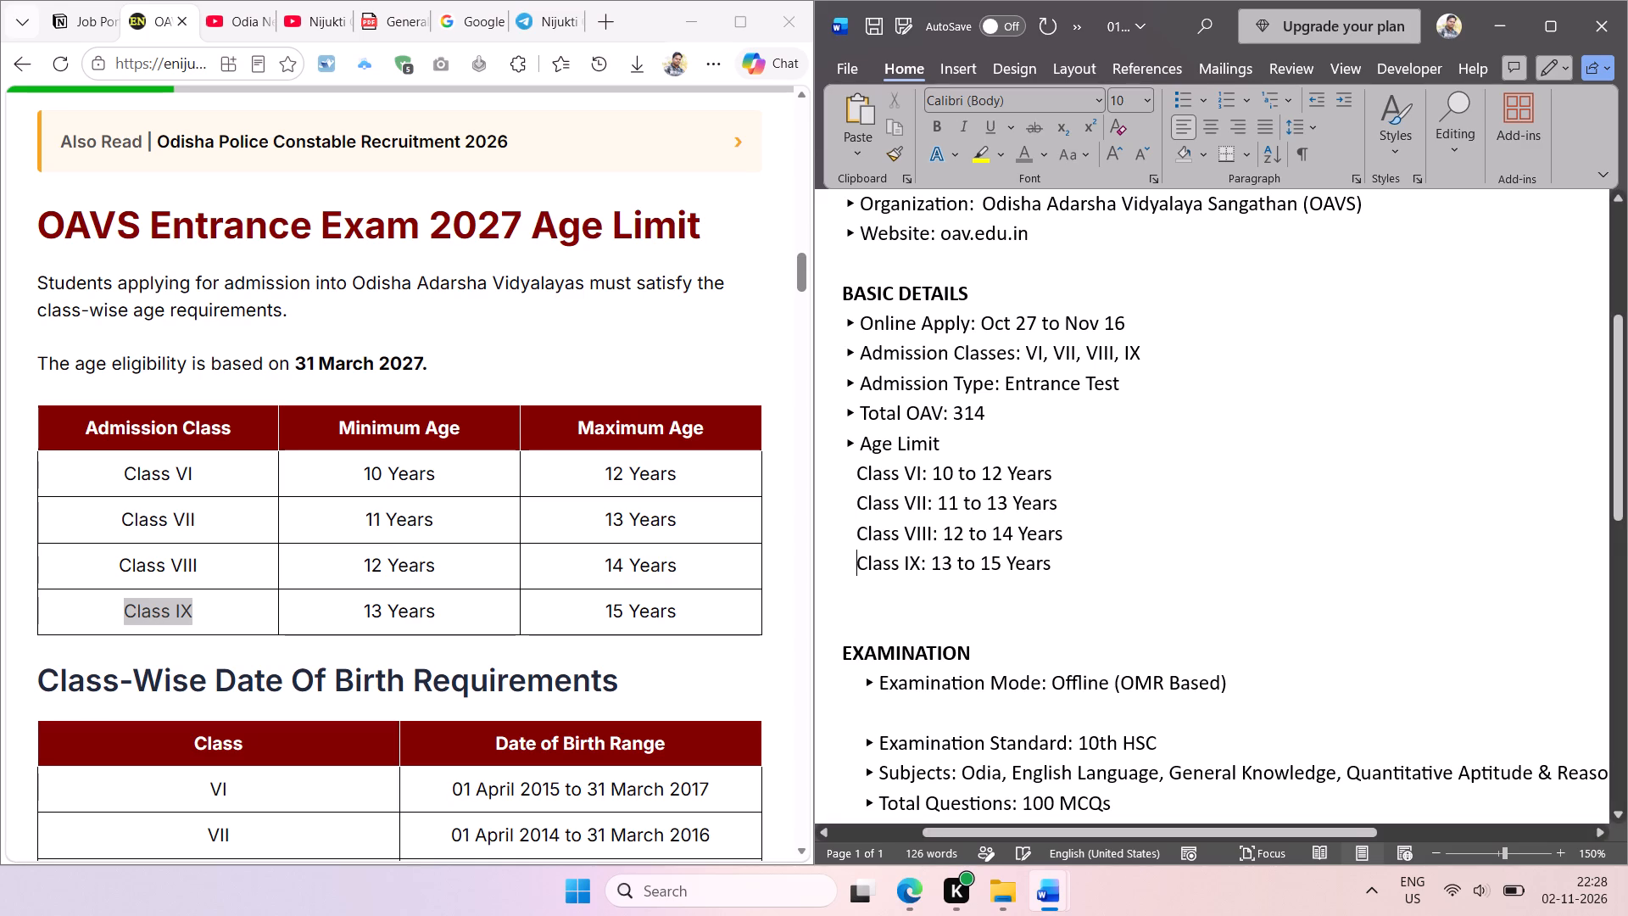
click(889, 578)
key(ctrl+s)
Examine the article's class-wise date of birth requirements alongside the document's Age Limit lines.
scroll(1065, 563, down, 1)
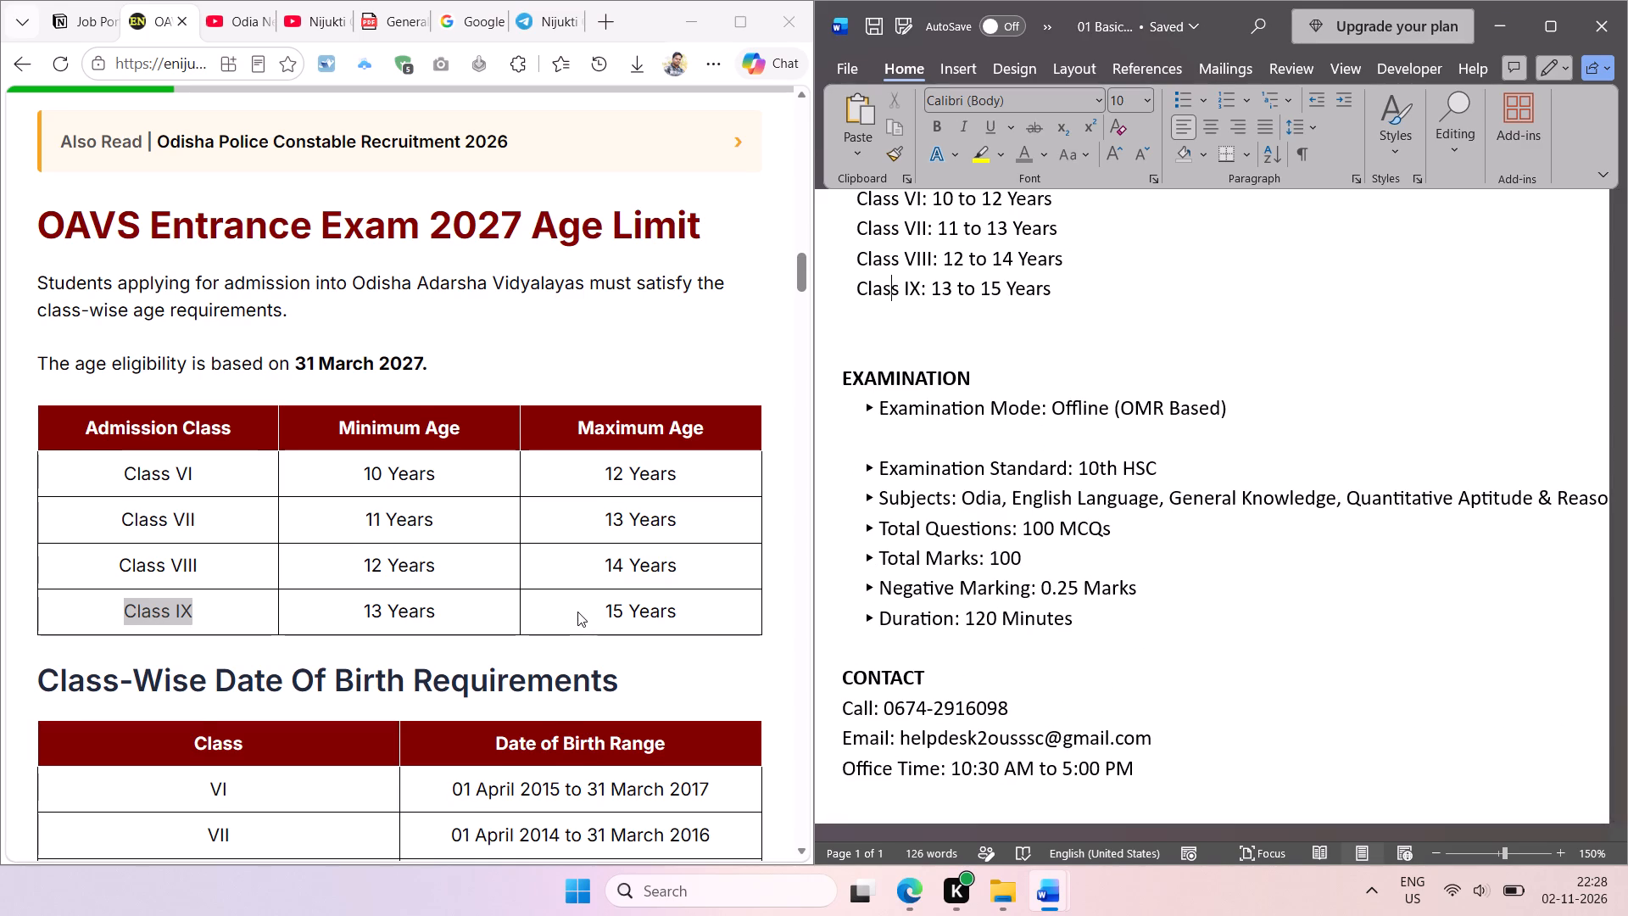
scroll(569, 612, down, 5)
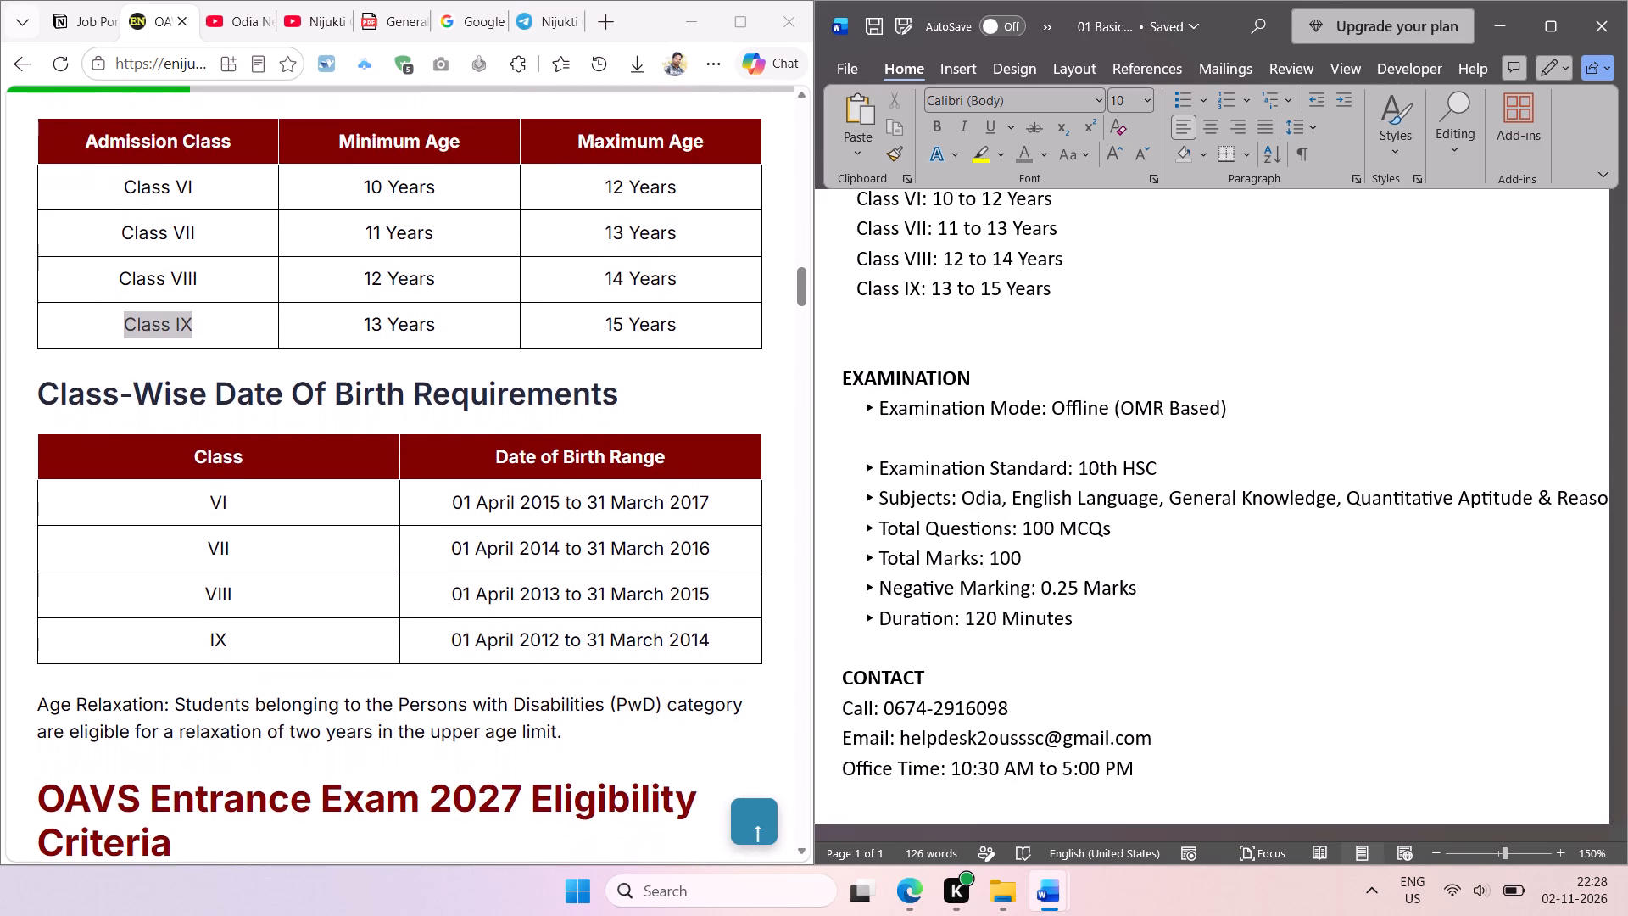
scroll(563, 601, down, 1)
click(1016, 304)
scroll(1040, 359, up, 1)
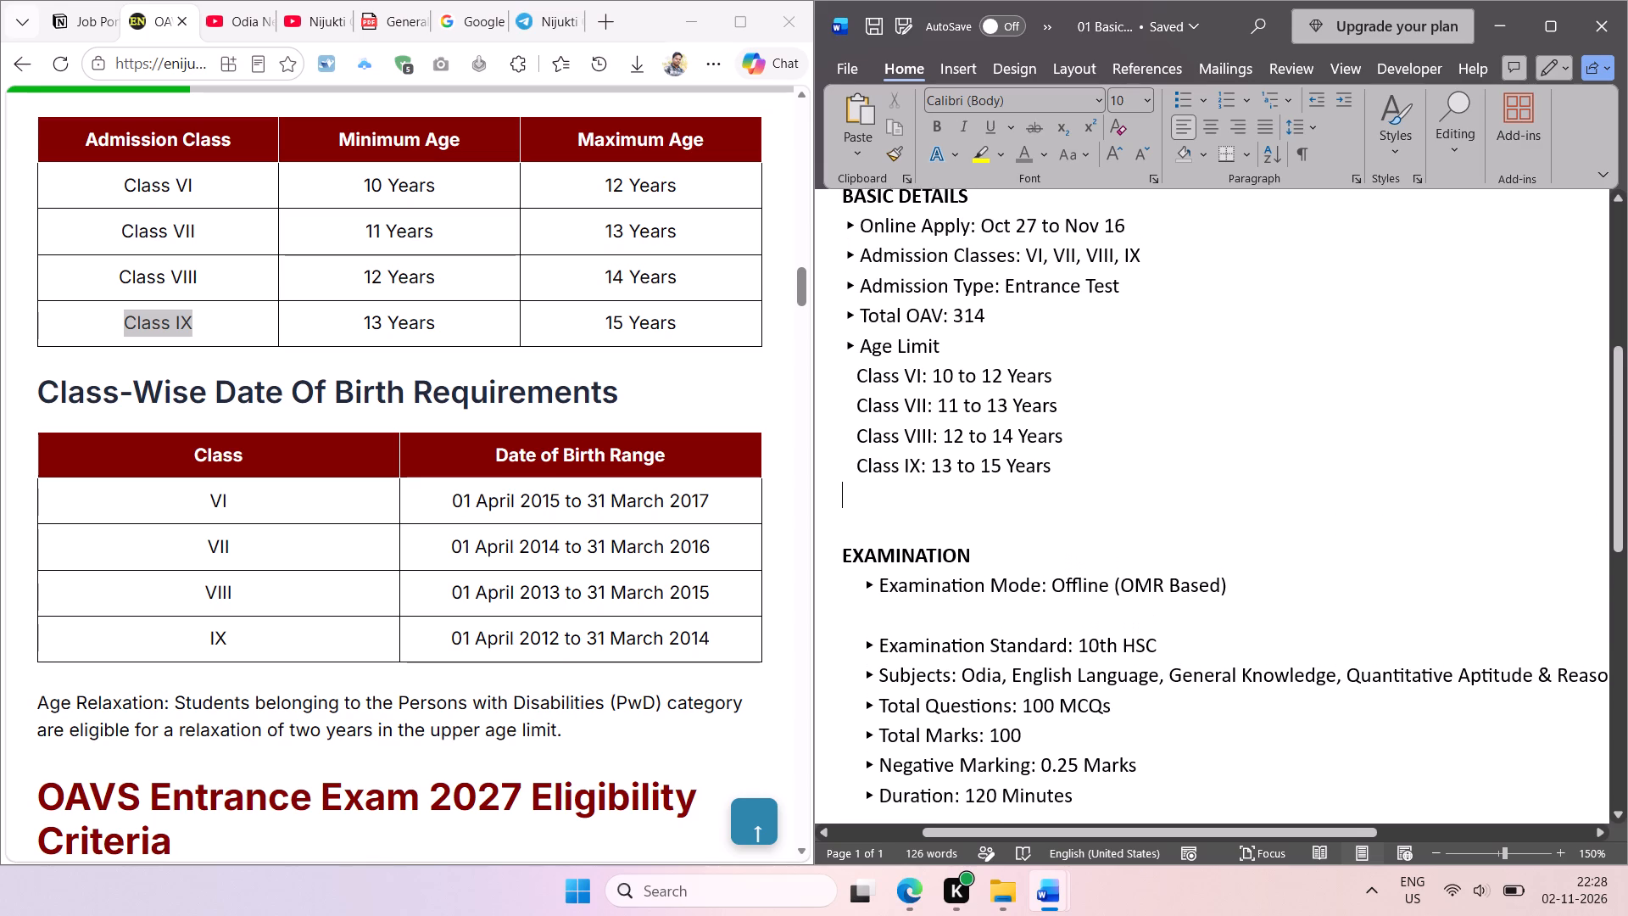
scroll(1061, 383, up, 1)
click(1079, 379)
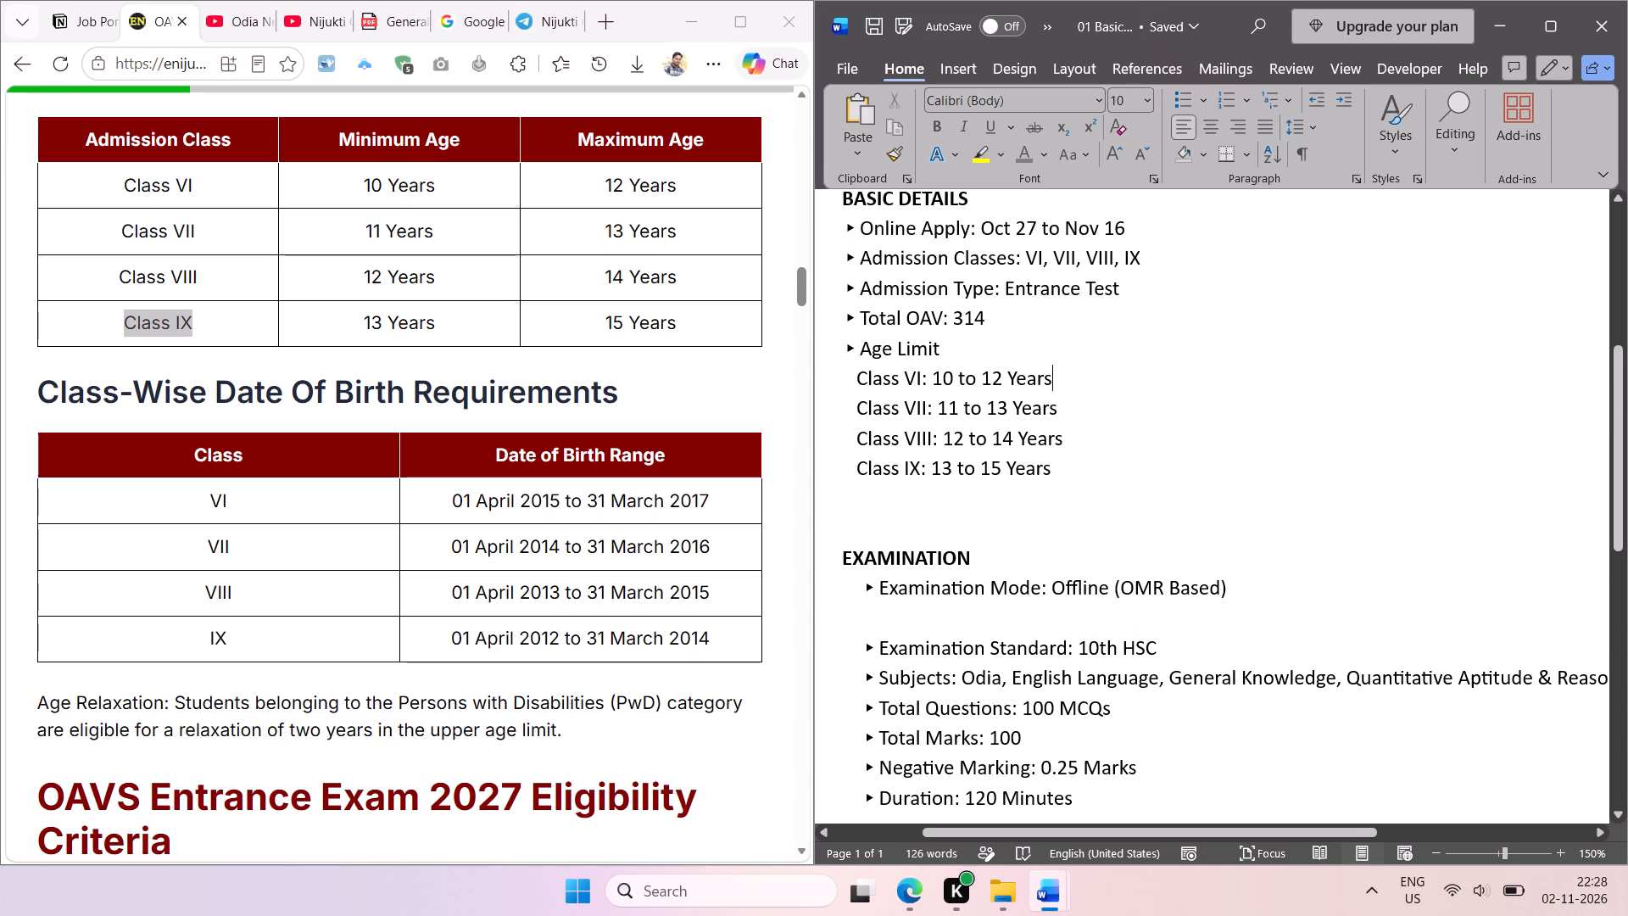
Add blank lines below the Total OAV line and insert a table with three columns and five rows there.
click(991, 321)
key(Return)
key(Return)
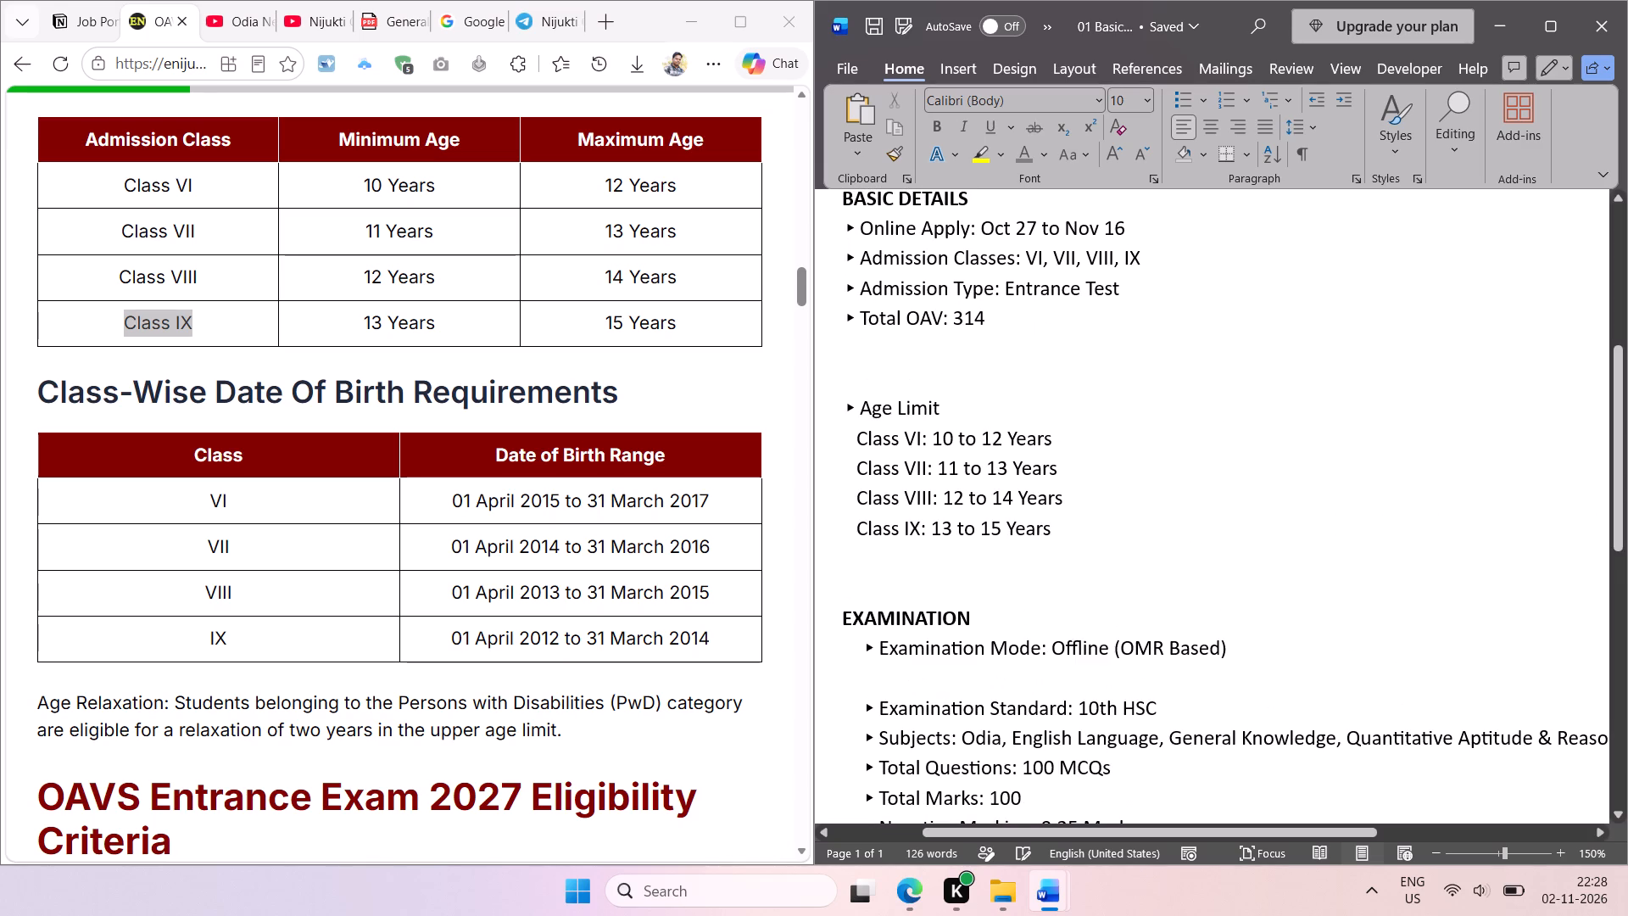
scroll(980, 99, up, 1)
click(947, 66)
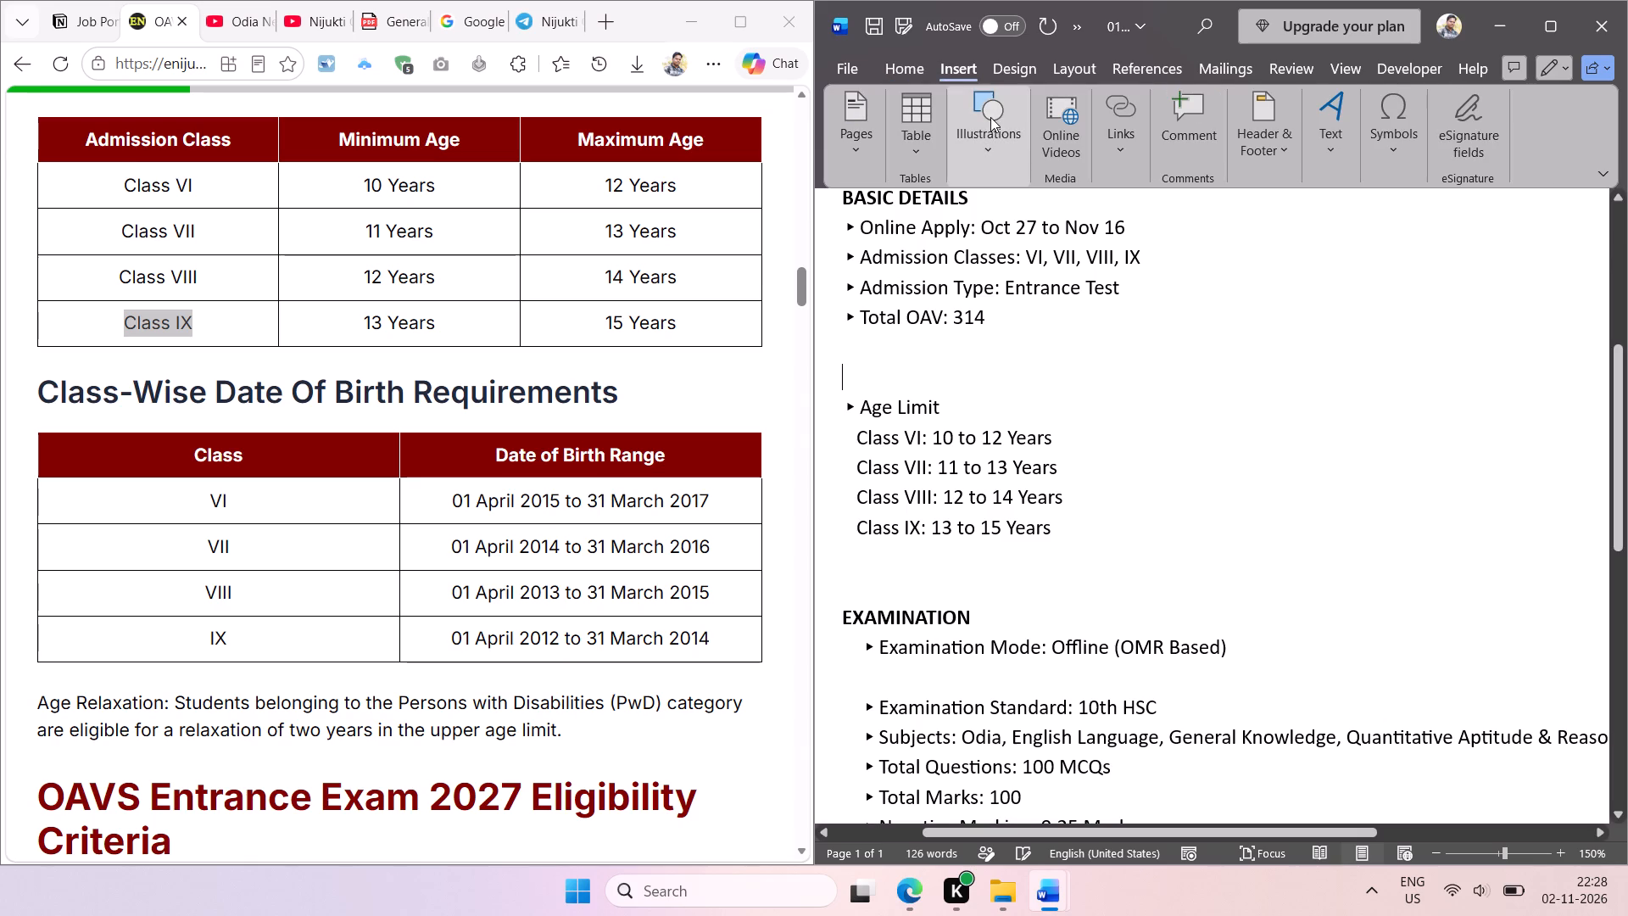
click(922, 150)
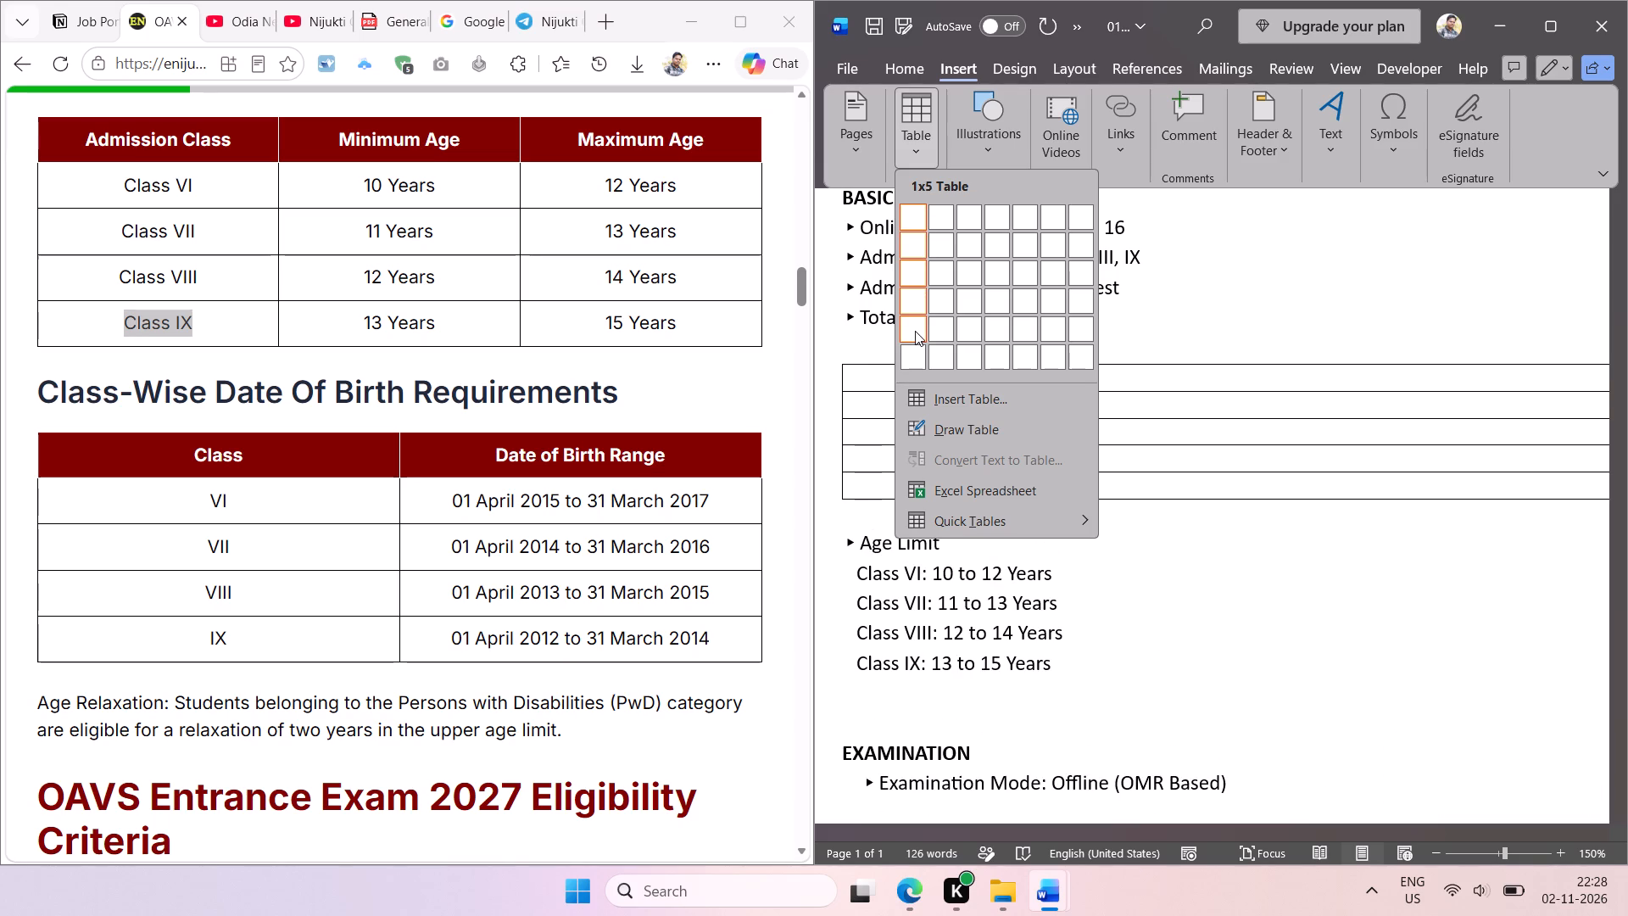
drag(915, 331, 971, 331)
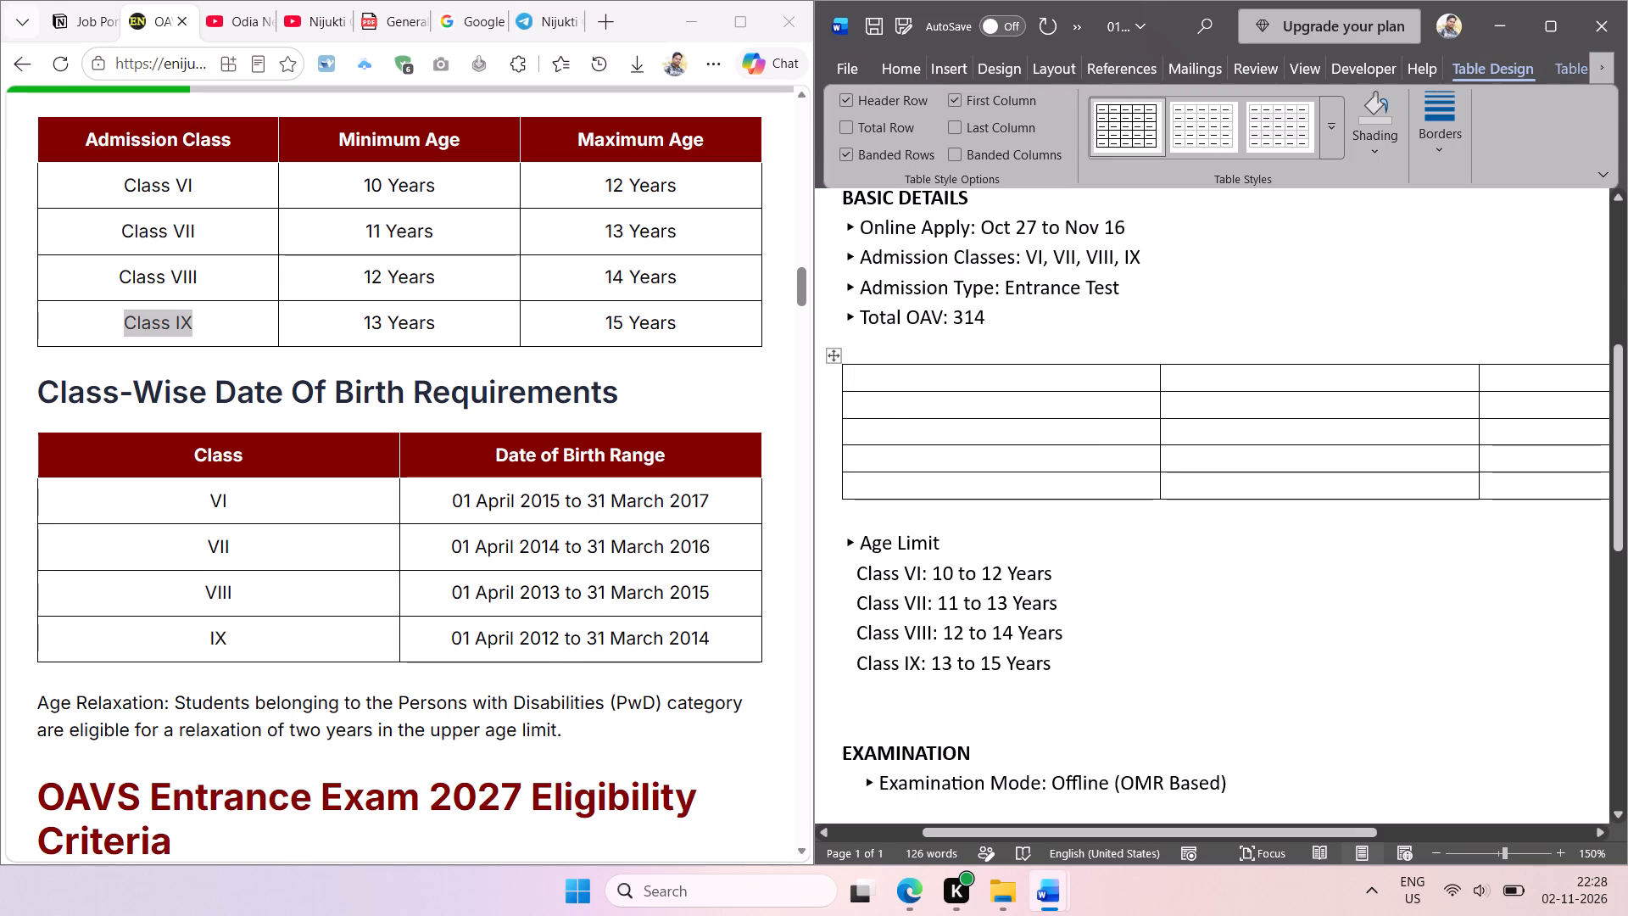
Fill the new table's header row with "Class", "Age" and "Date of Birth".
click(973, 374)
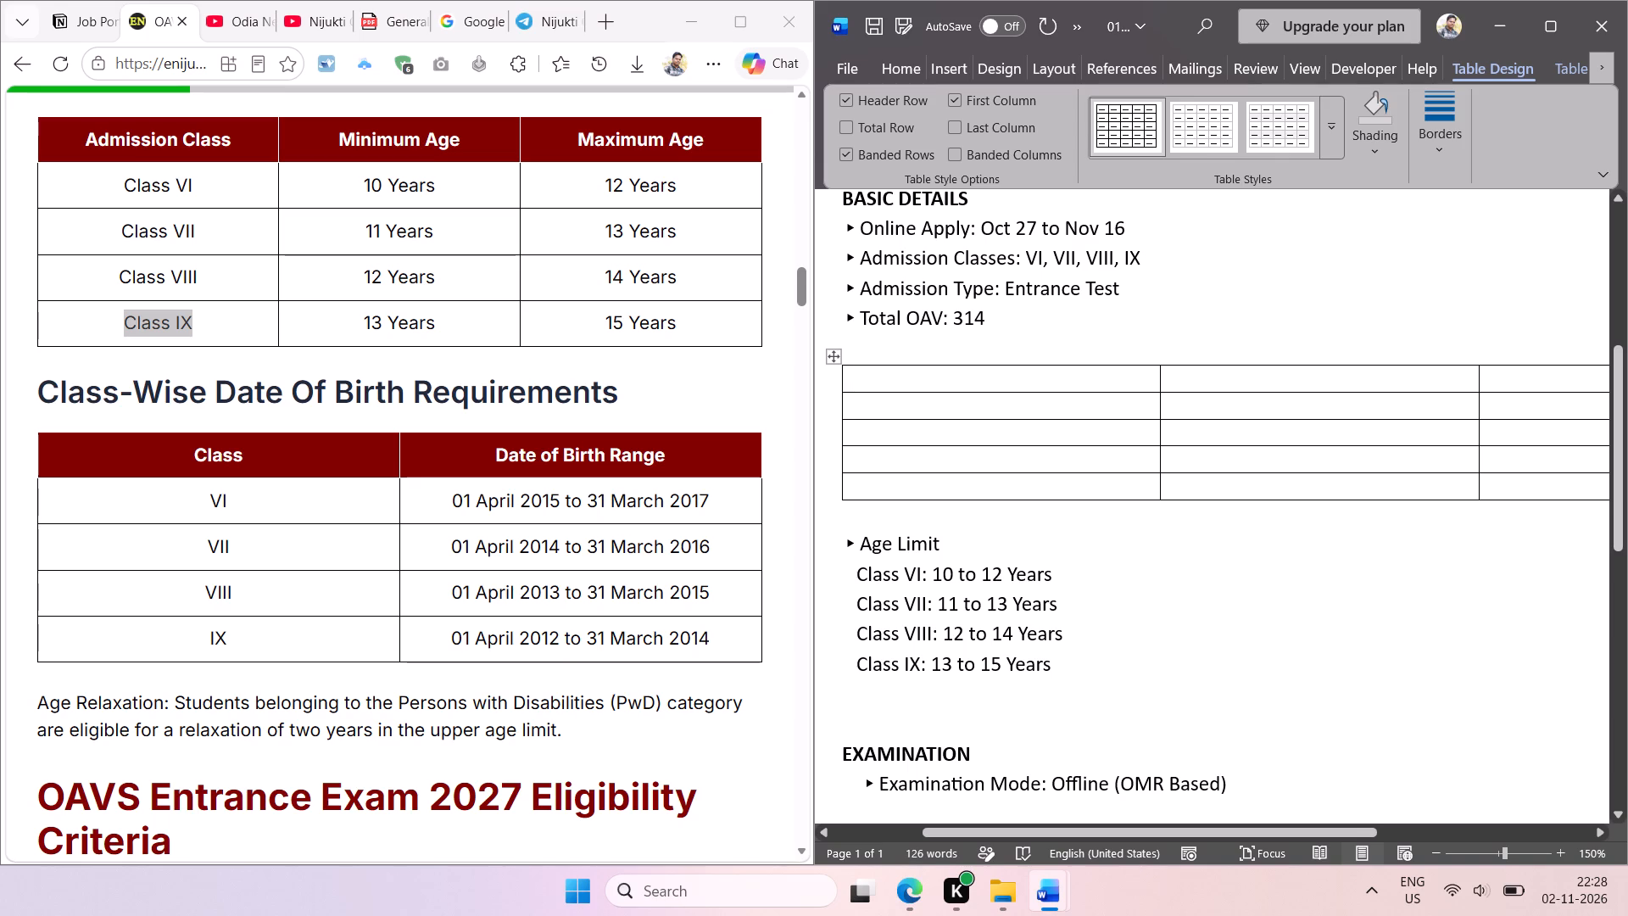
key(shift+a)
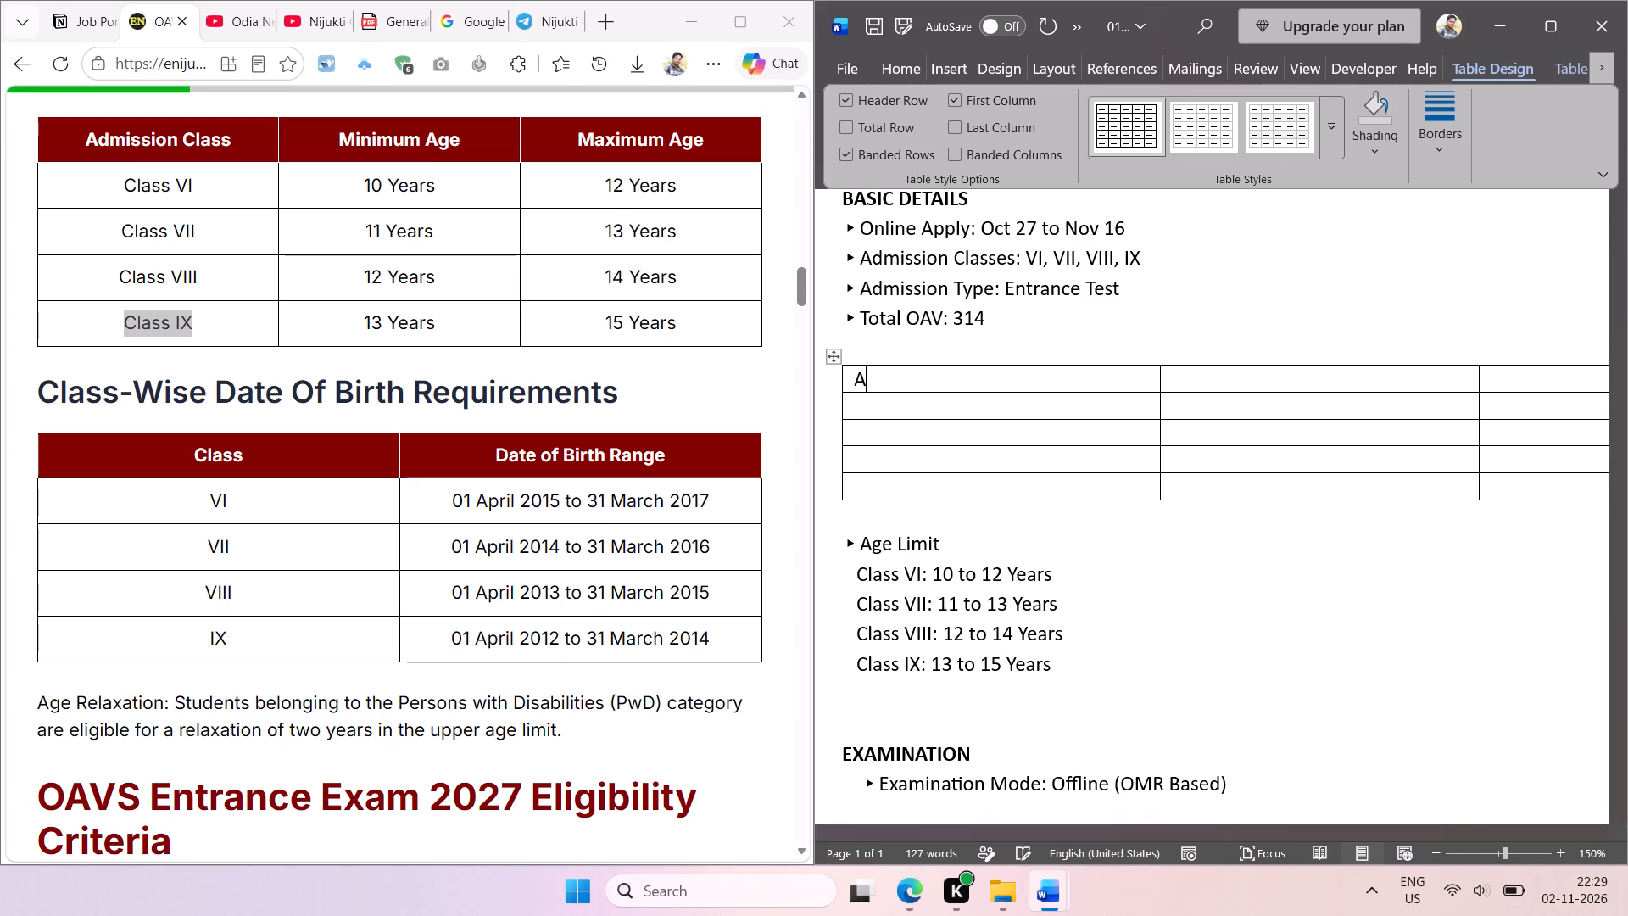
key(BackSpace)
text(Class)
key(Tab)
text(Age)
key(Tab)
text(Date)
key(space)
text(of Birth)
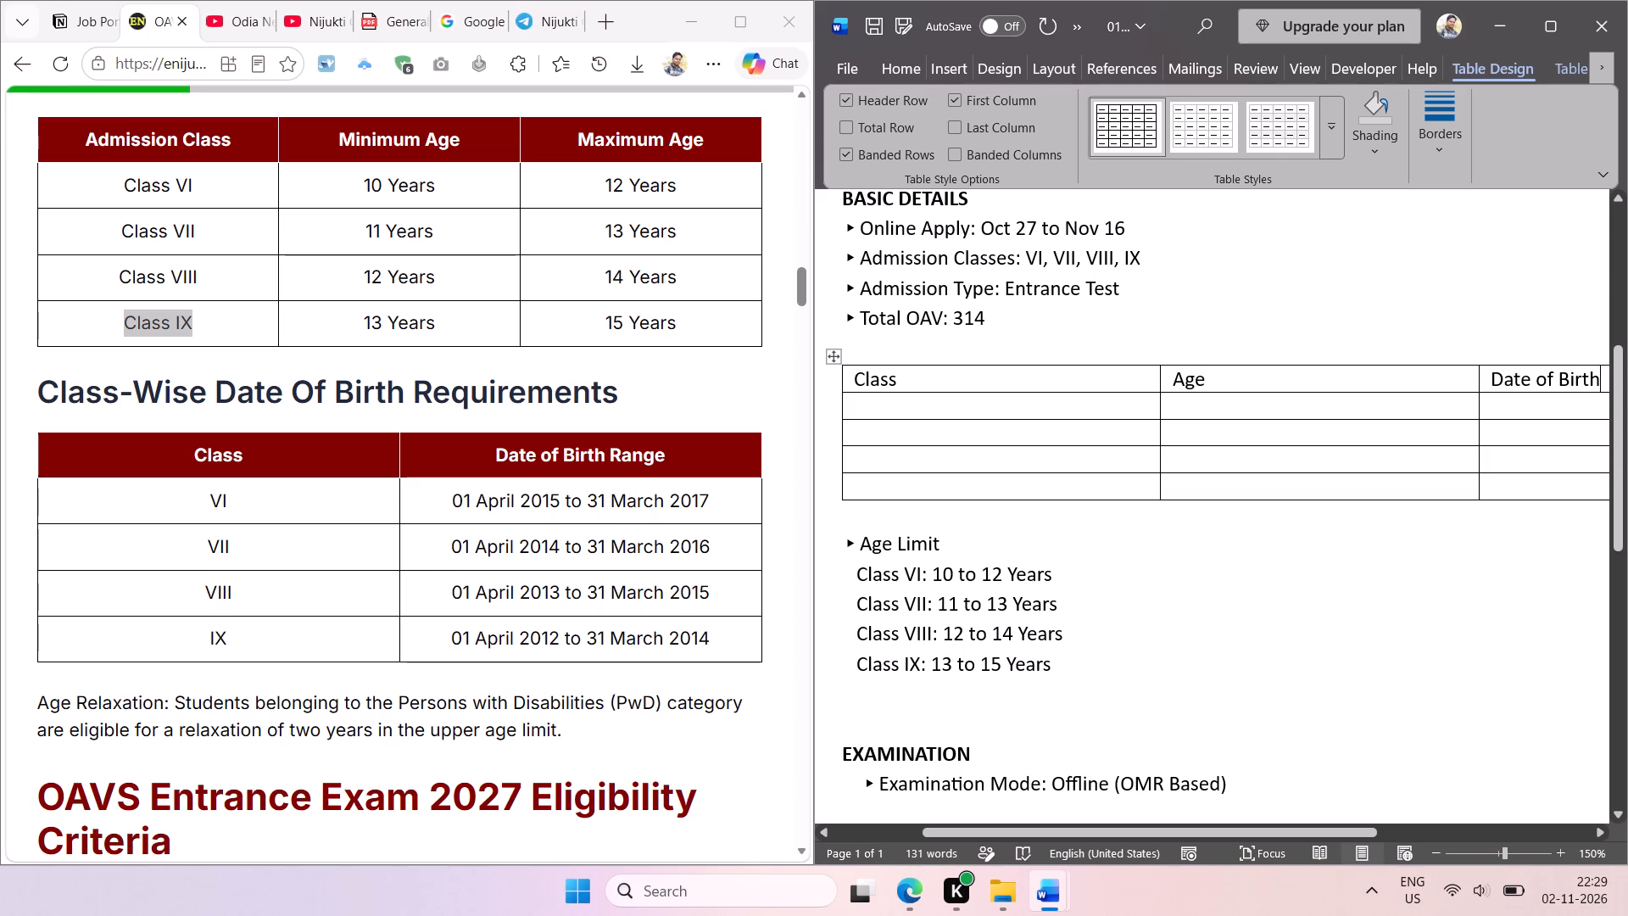
Move the Class VI and Class VII age lines from under Age Limit into the first two cells below the Class header.
drag(1064, 580, 876, 580)
key(ctrl+x)
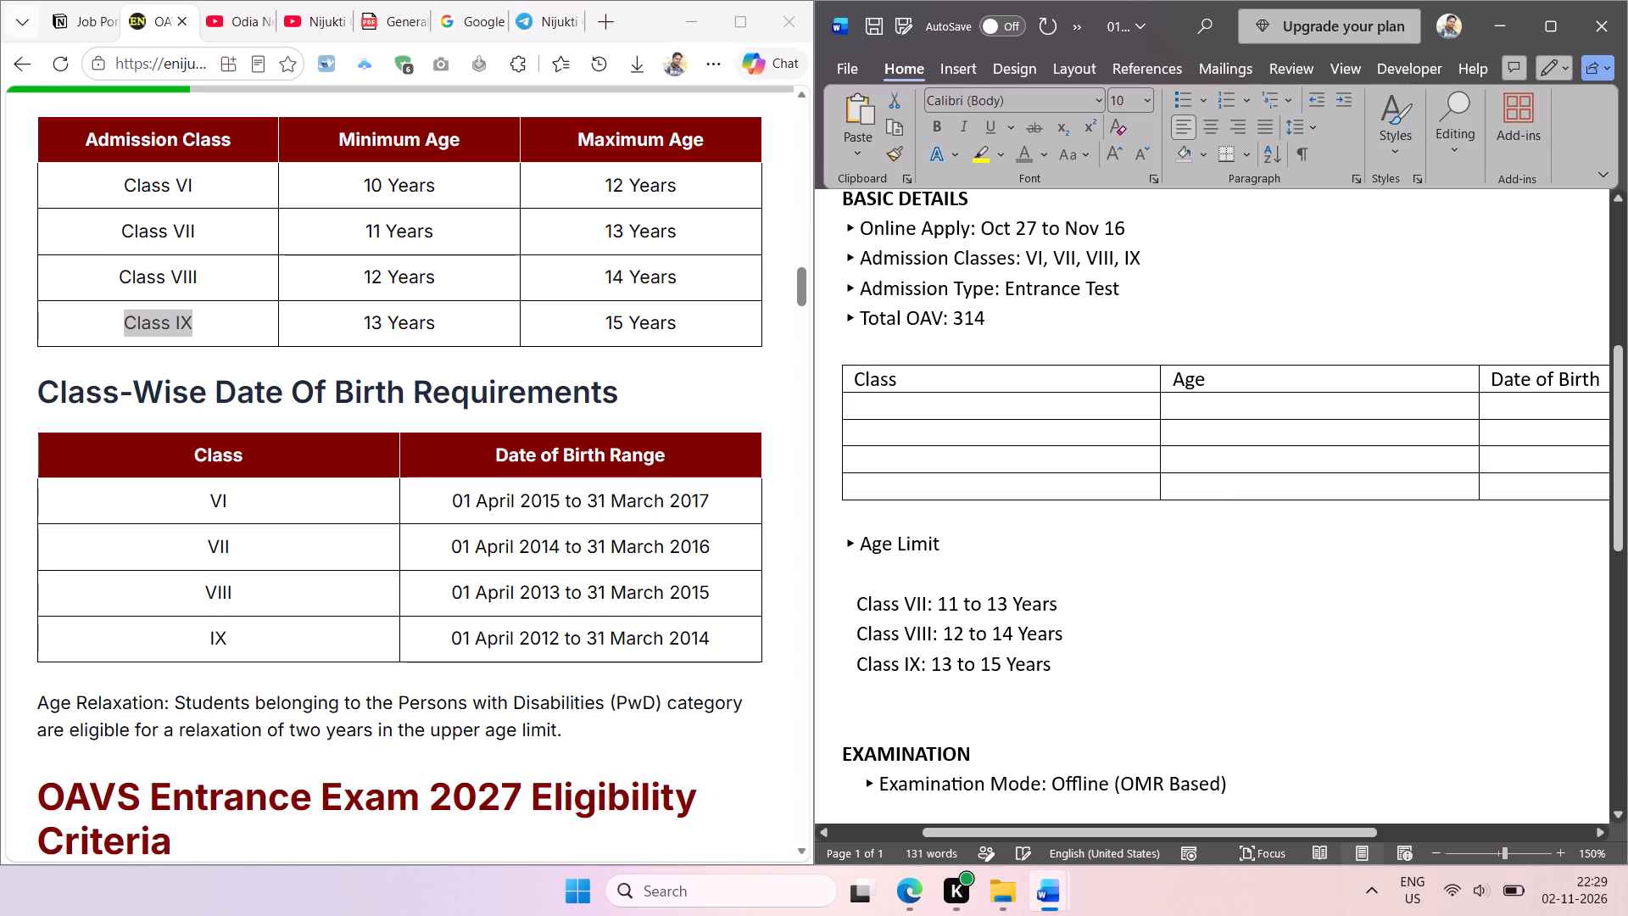
click(928, 405)
click(928, 405)
key(ctrl+v)
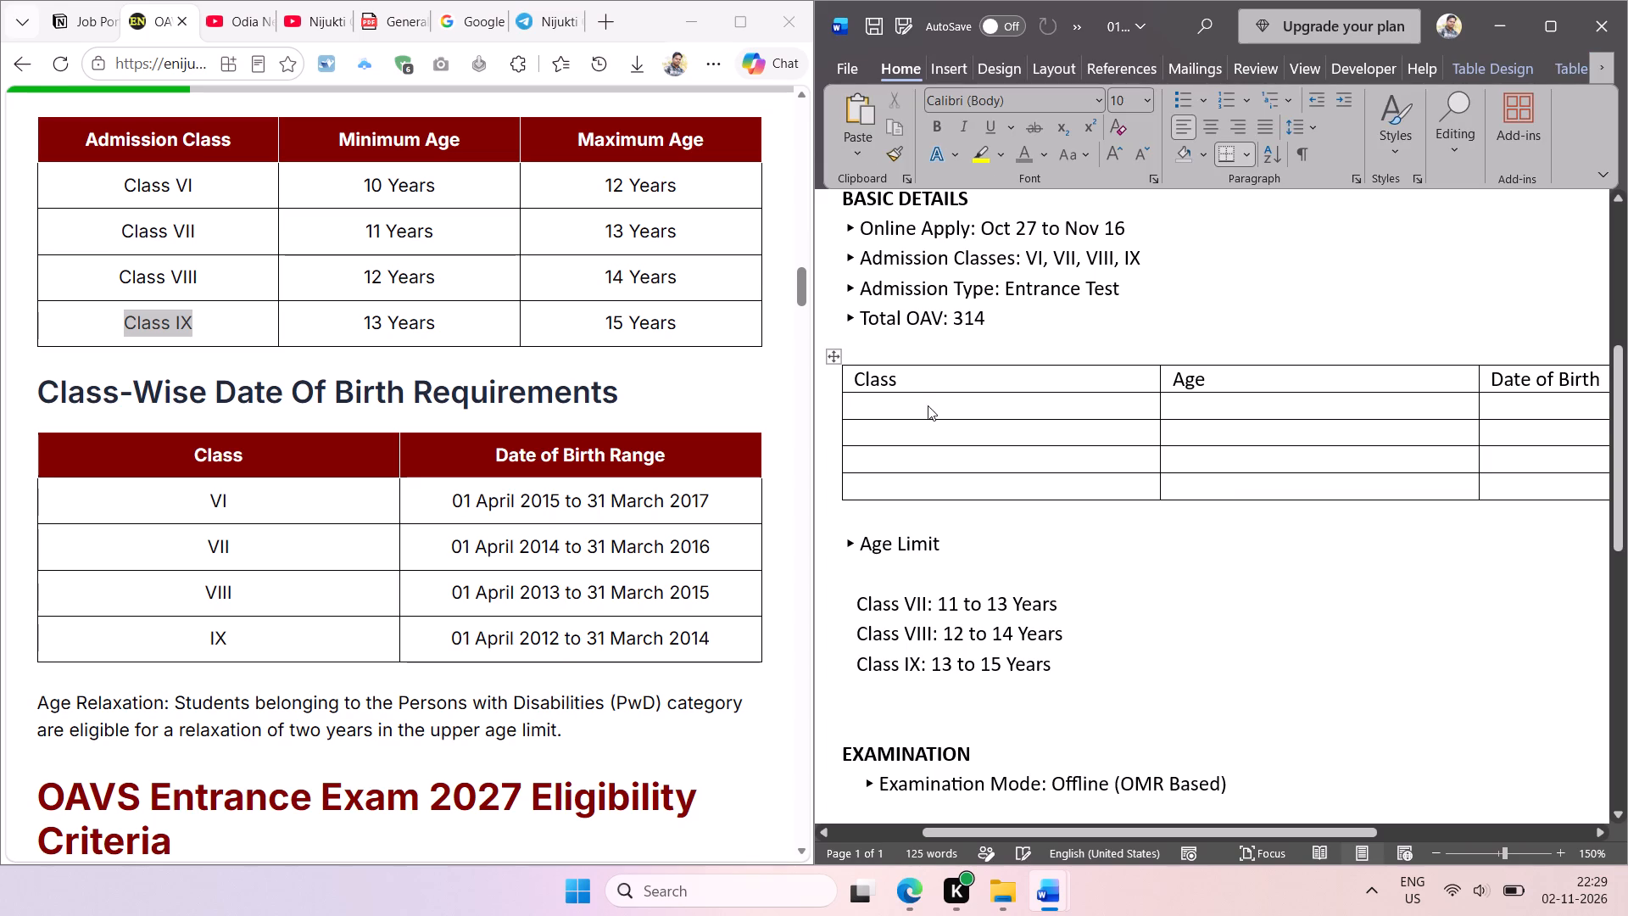
drag(1060, 602, 956, 609)
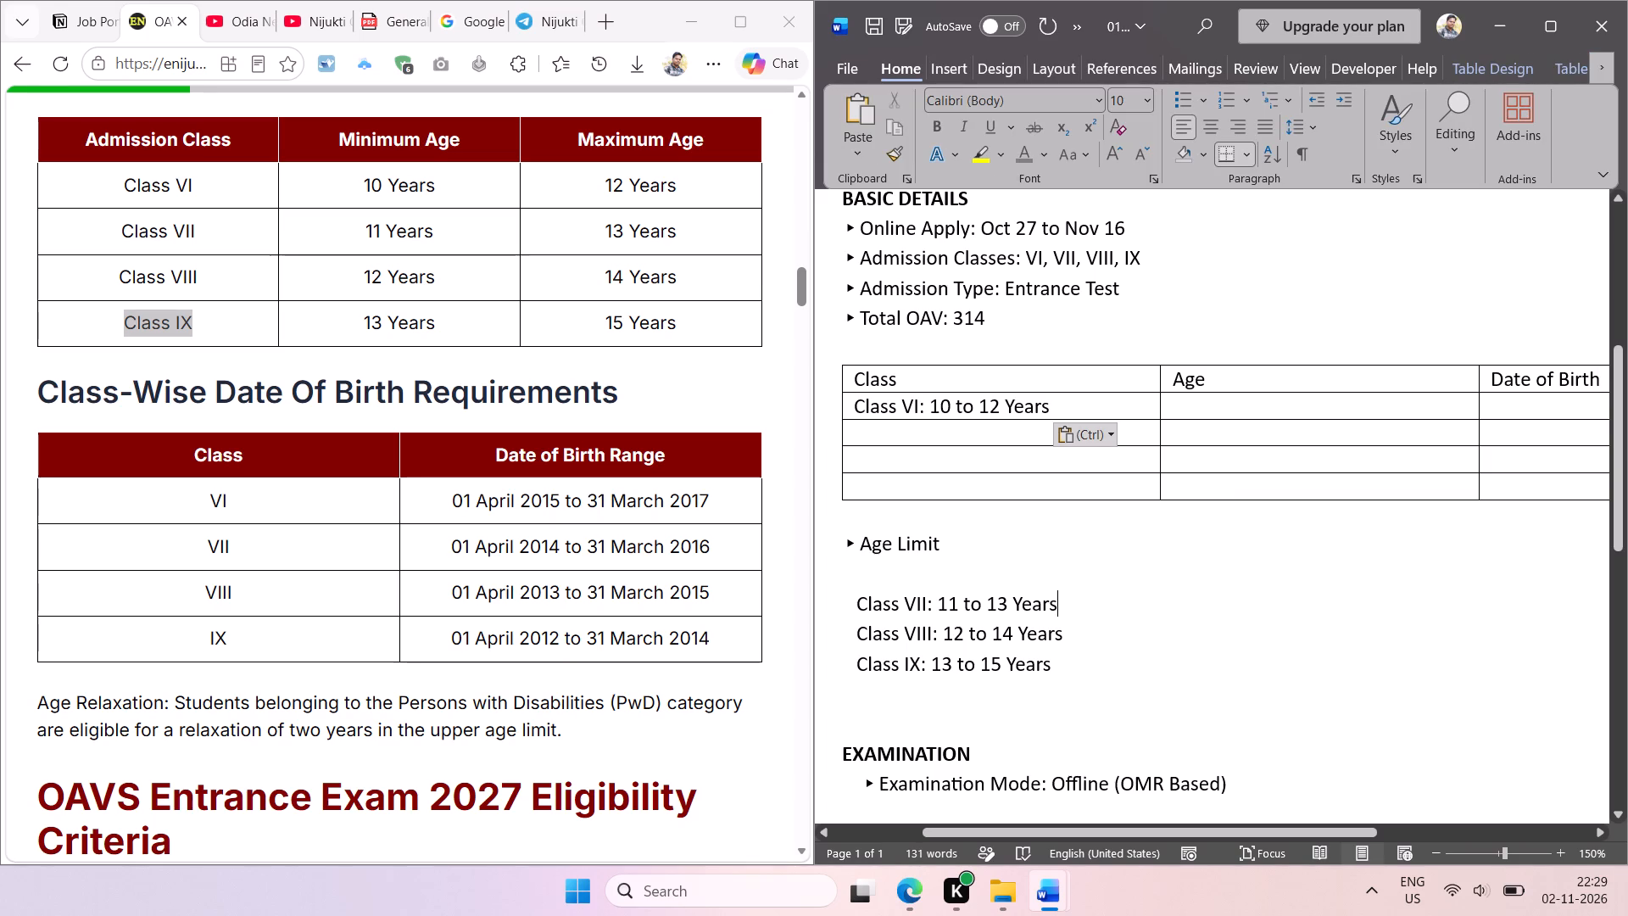
drag(956, 609, 828, 609)
key(ctrl+x)
click(930, 431)
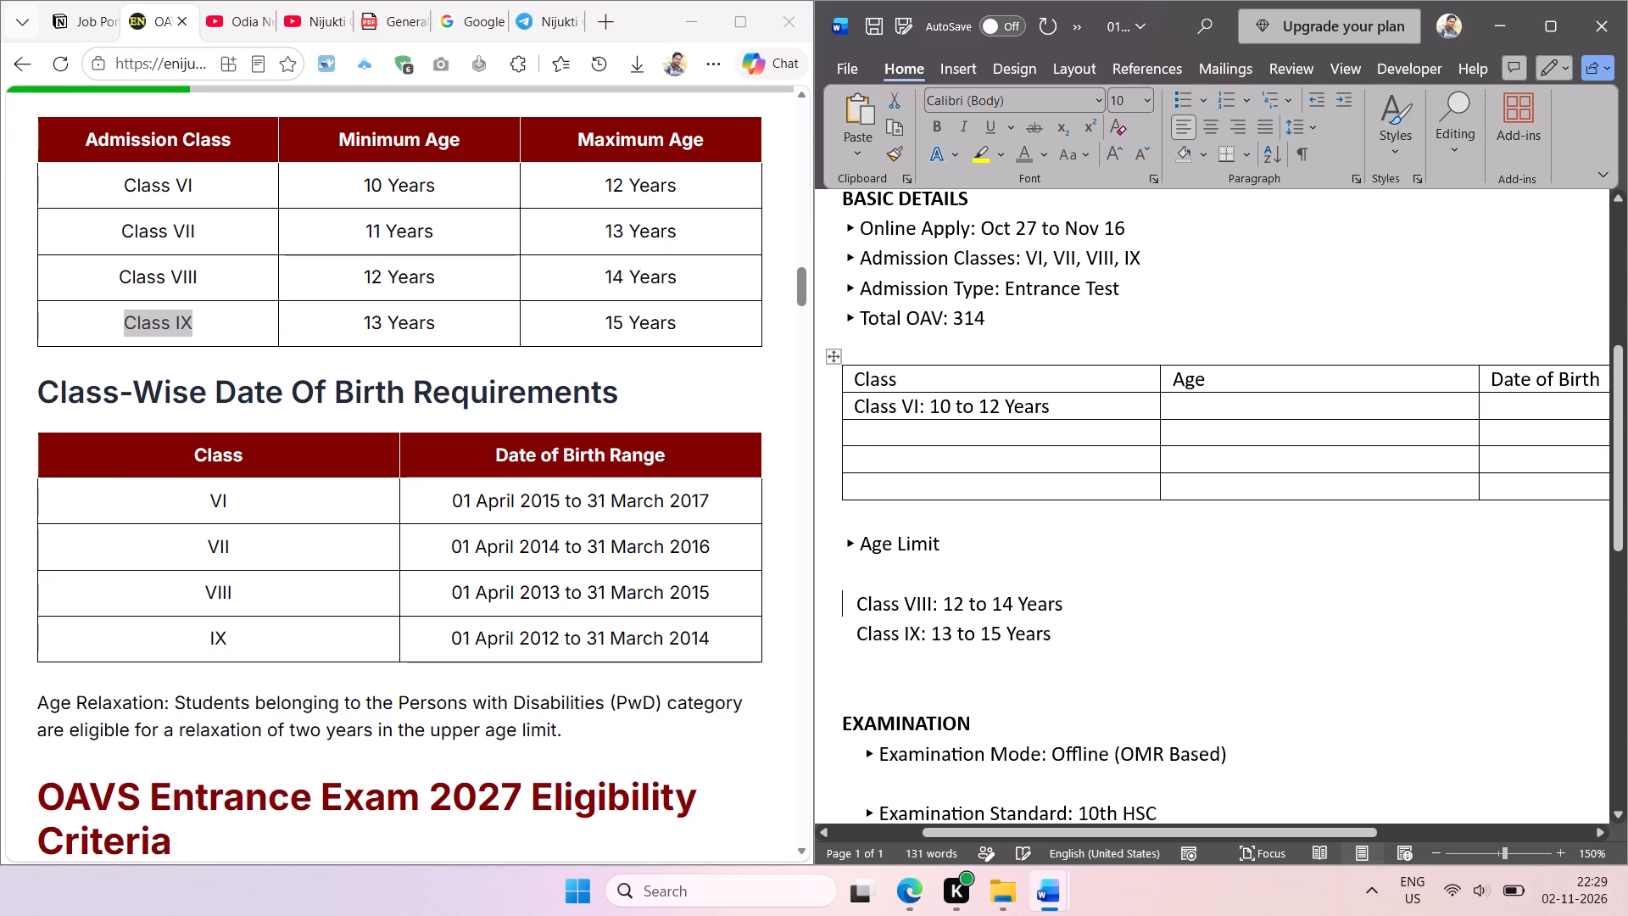
key(ctrl+v)
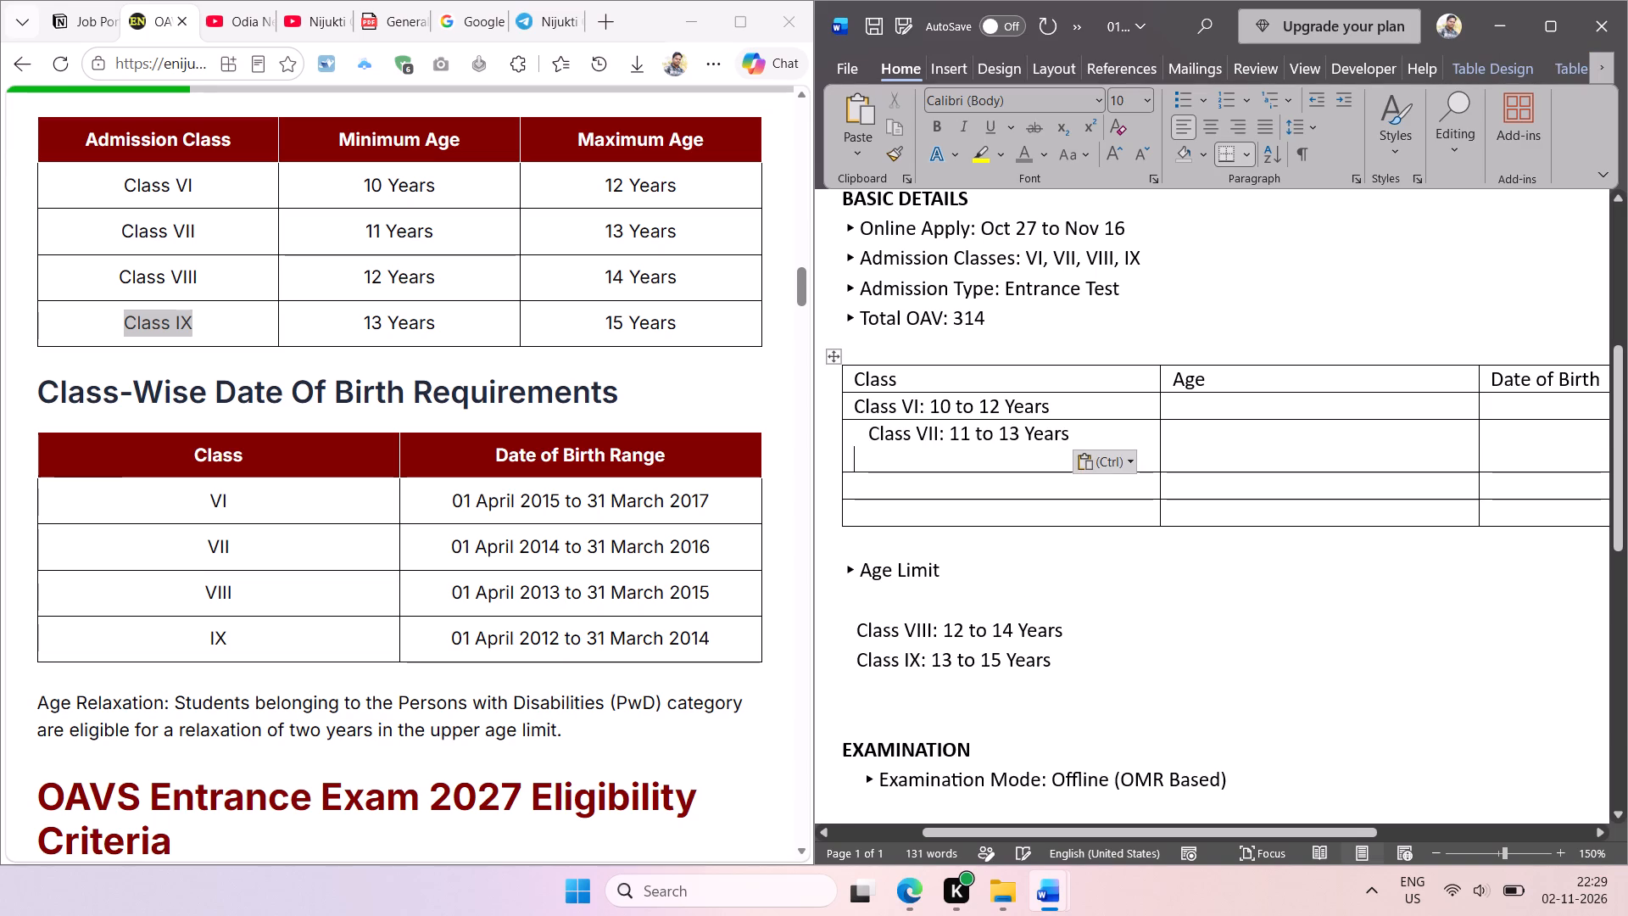
Move the Class VIII and Class IX age lines from under Age Limit into the last two cells of the Class column.
drag(1074, 620, 845, 626)
key(ctrl+x)
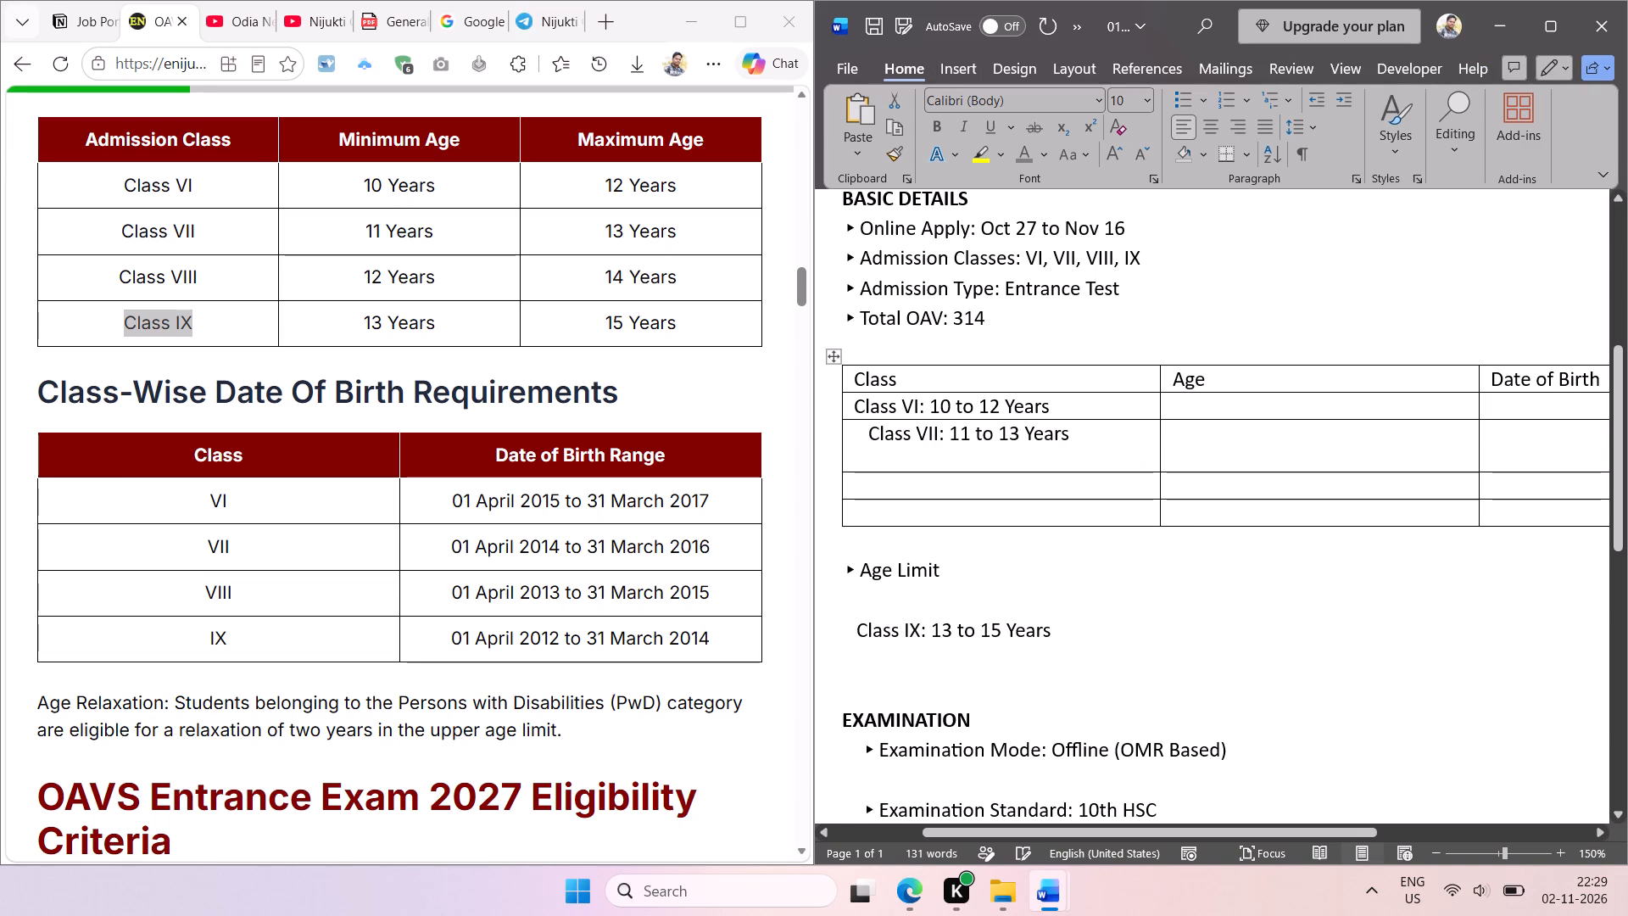
click(912, 479)
key(ctrl+v)
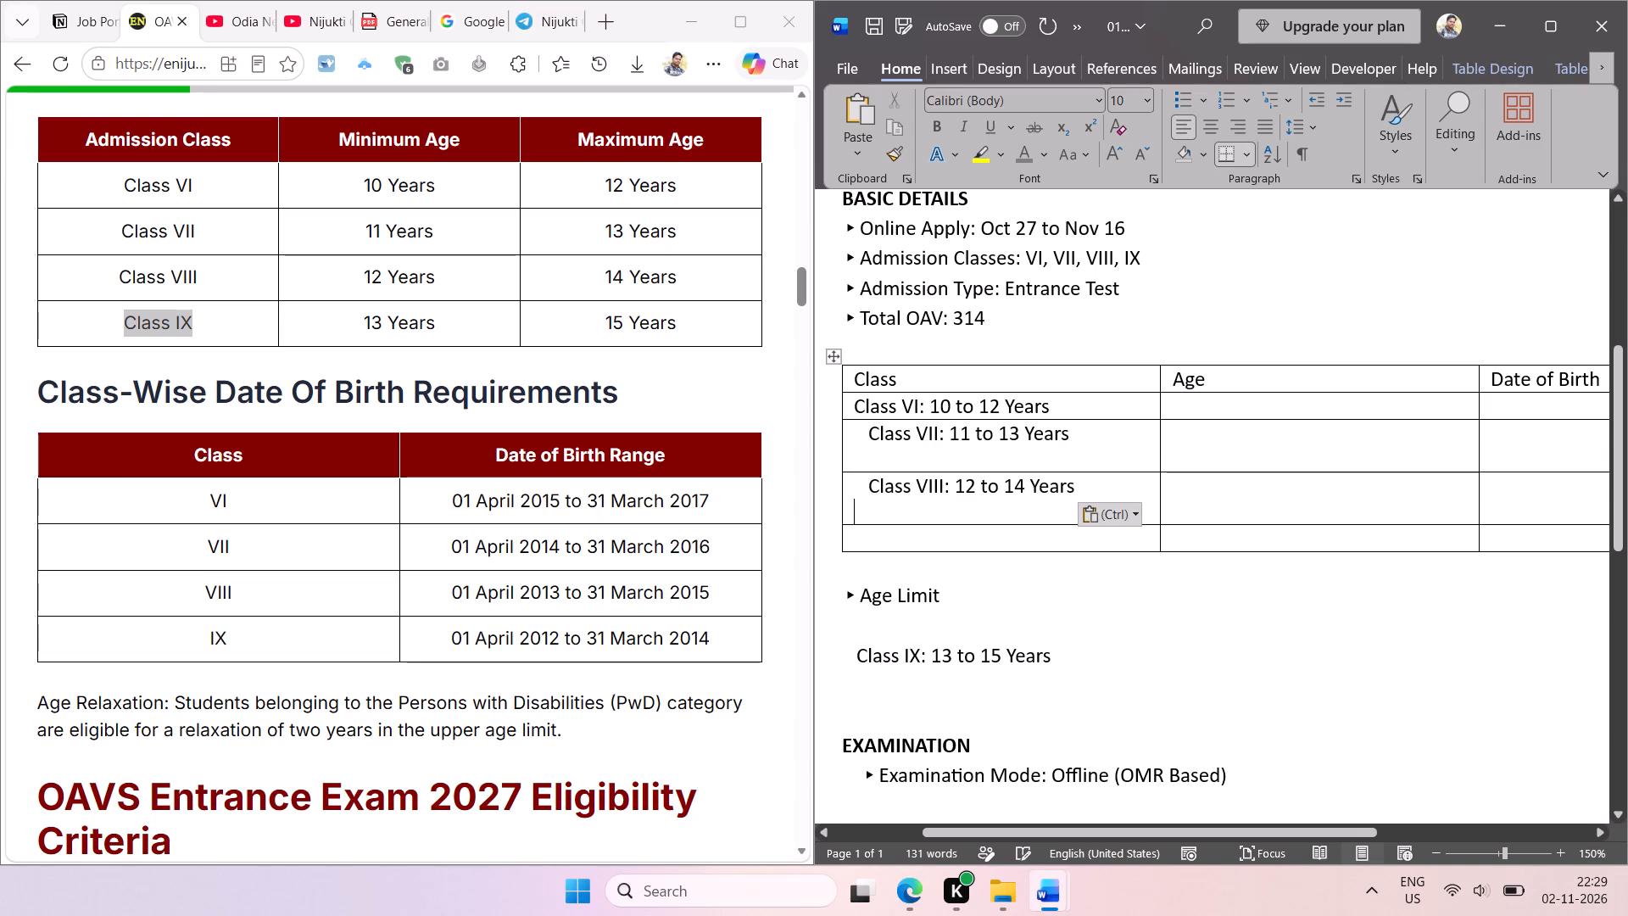
drag(1065, 646, 876, 652)
key(ctrl+x)
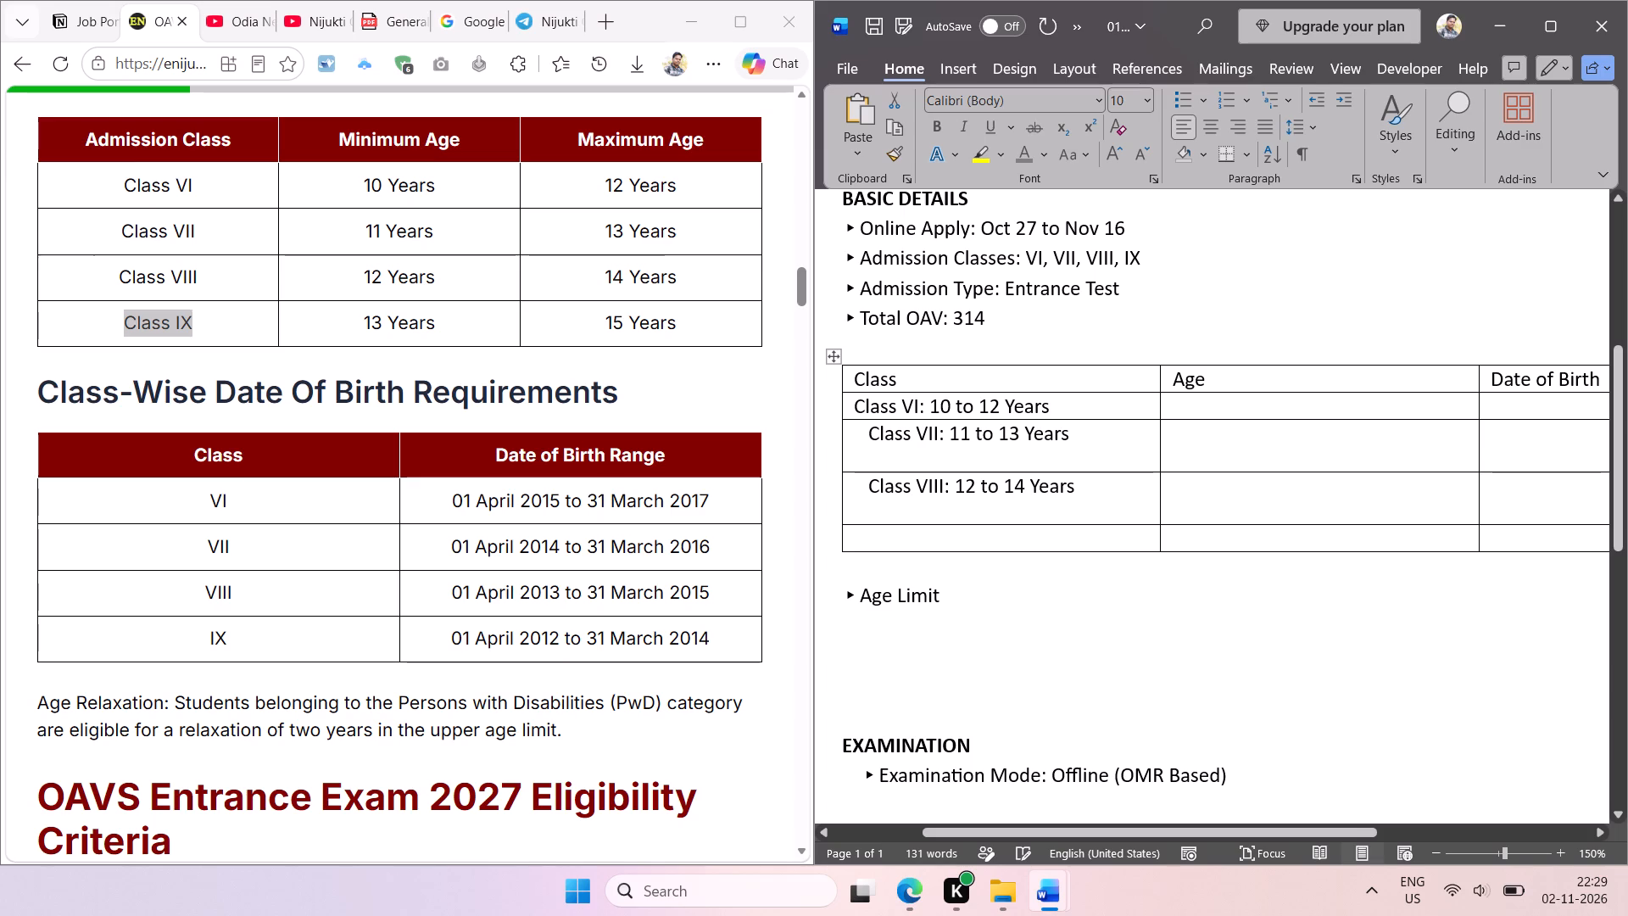
click(939, 532)
click(919, 540)
key(ctrl+v)
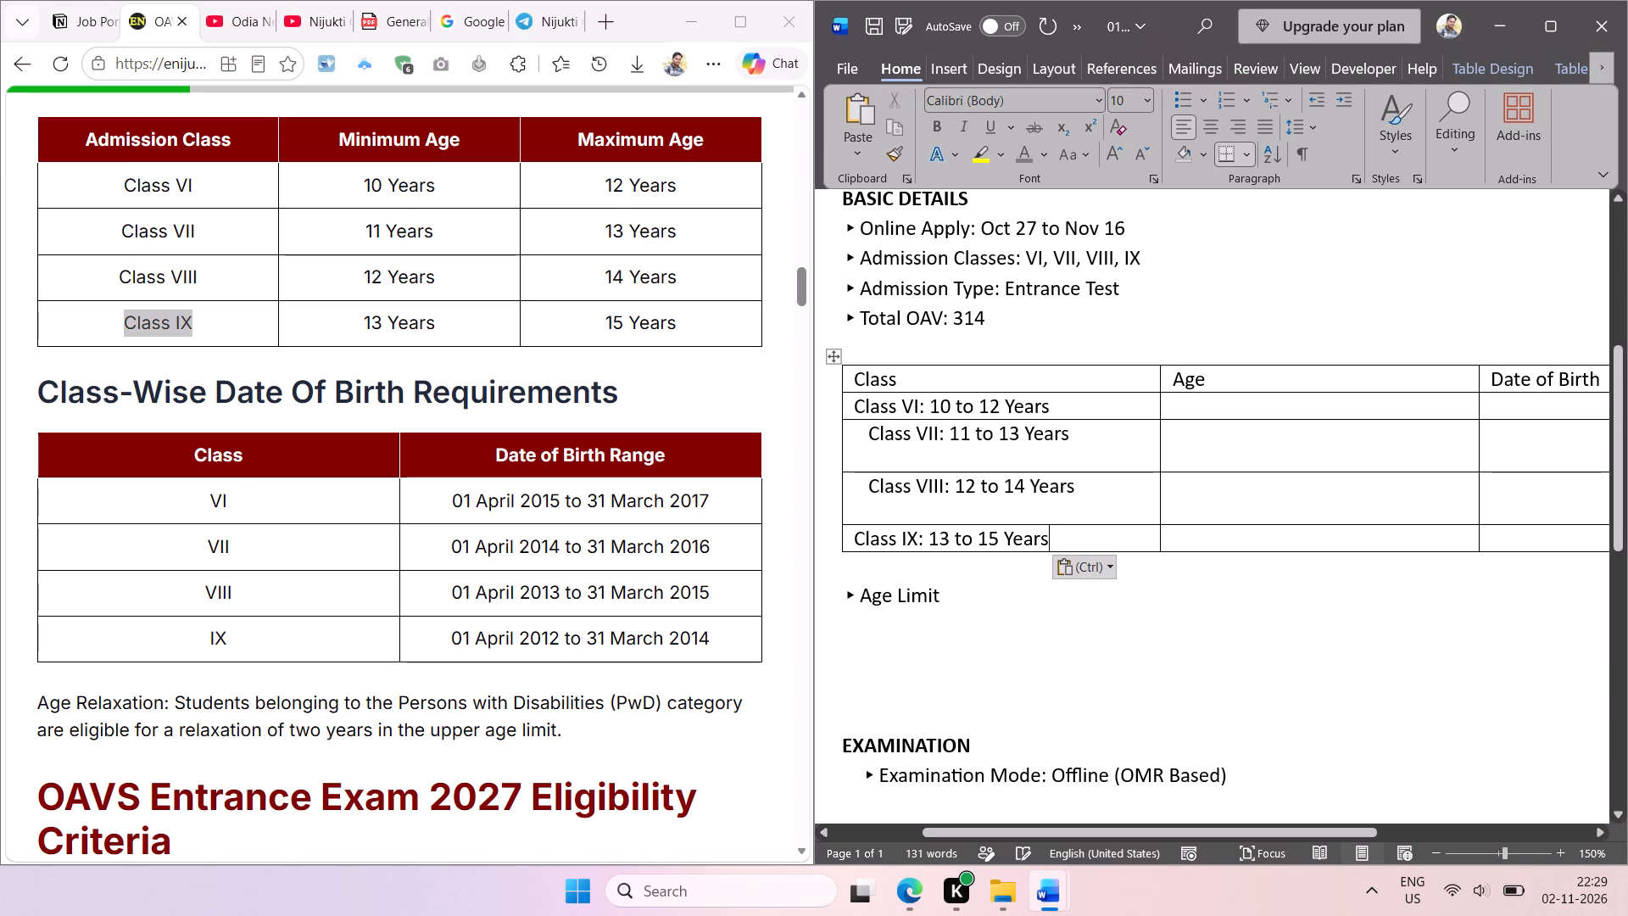
Copy the four Class column entries, Class VI to Class IX, into the matching cells of the Age column.
drag(849, 399, 1023, 523)
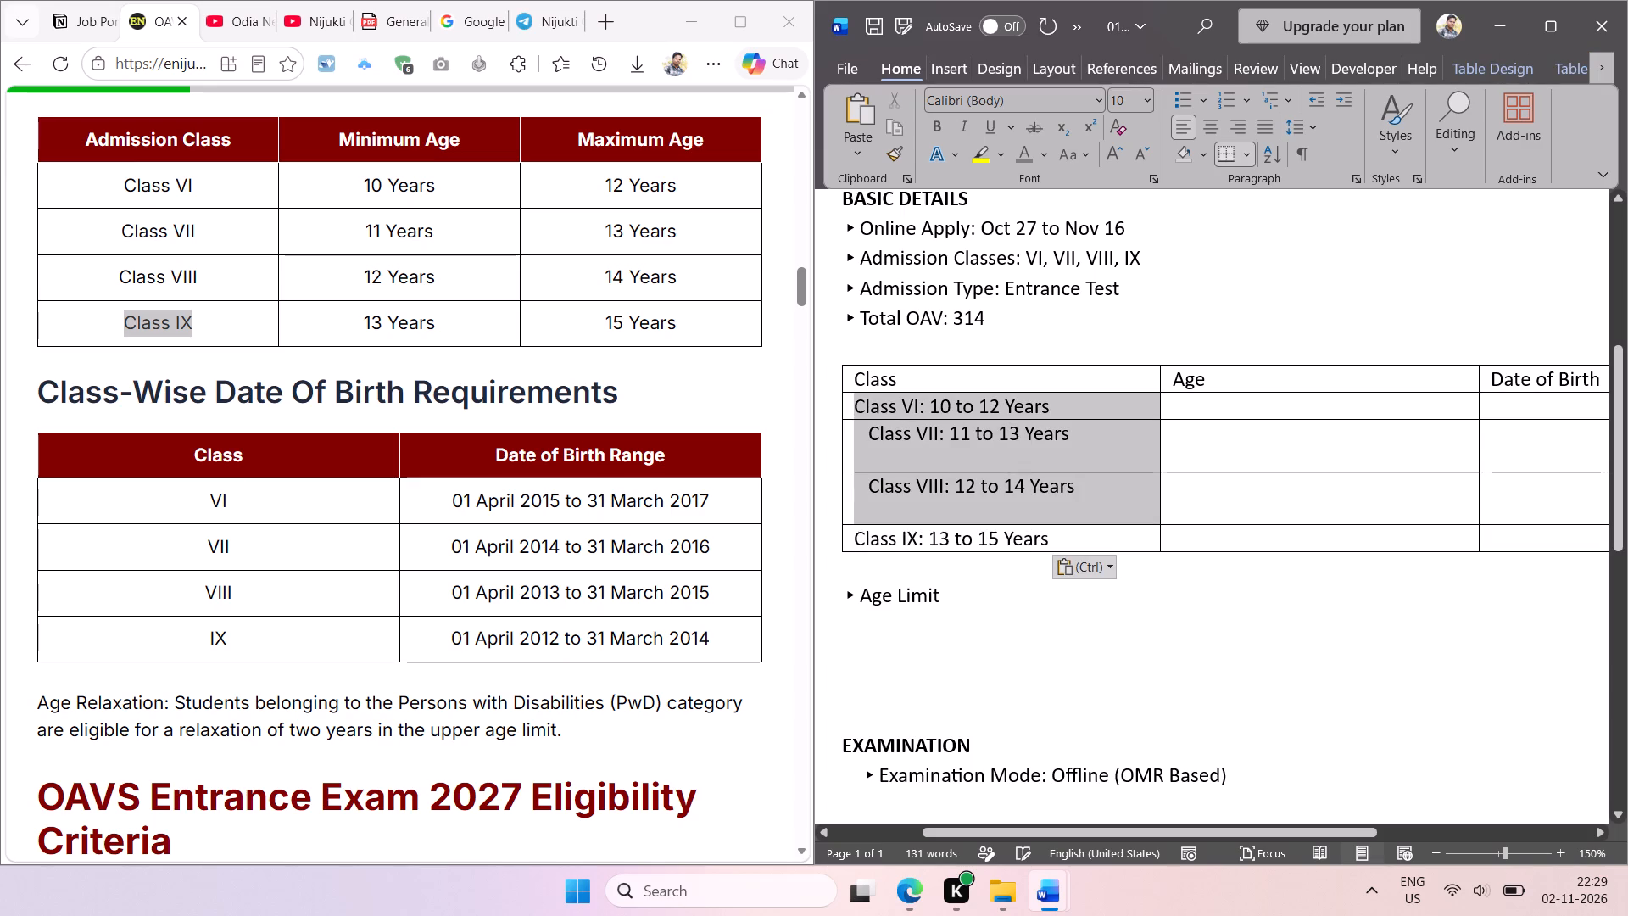
drag(1023, 523, 1025, 539)
key(ctrl+c)
click(1261, 404)
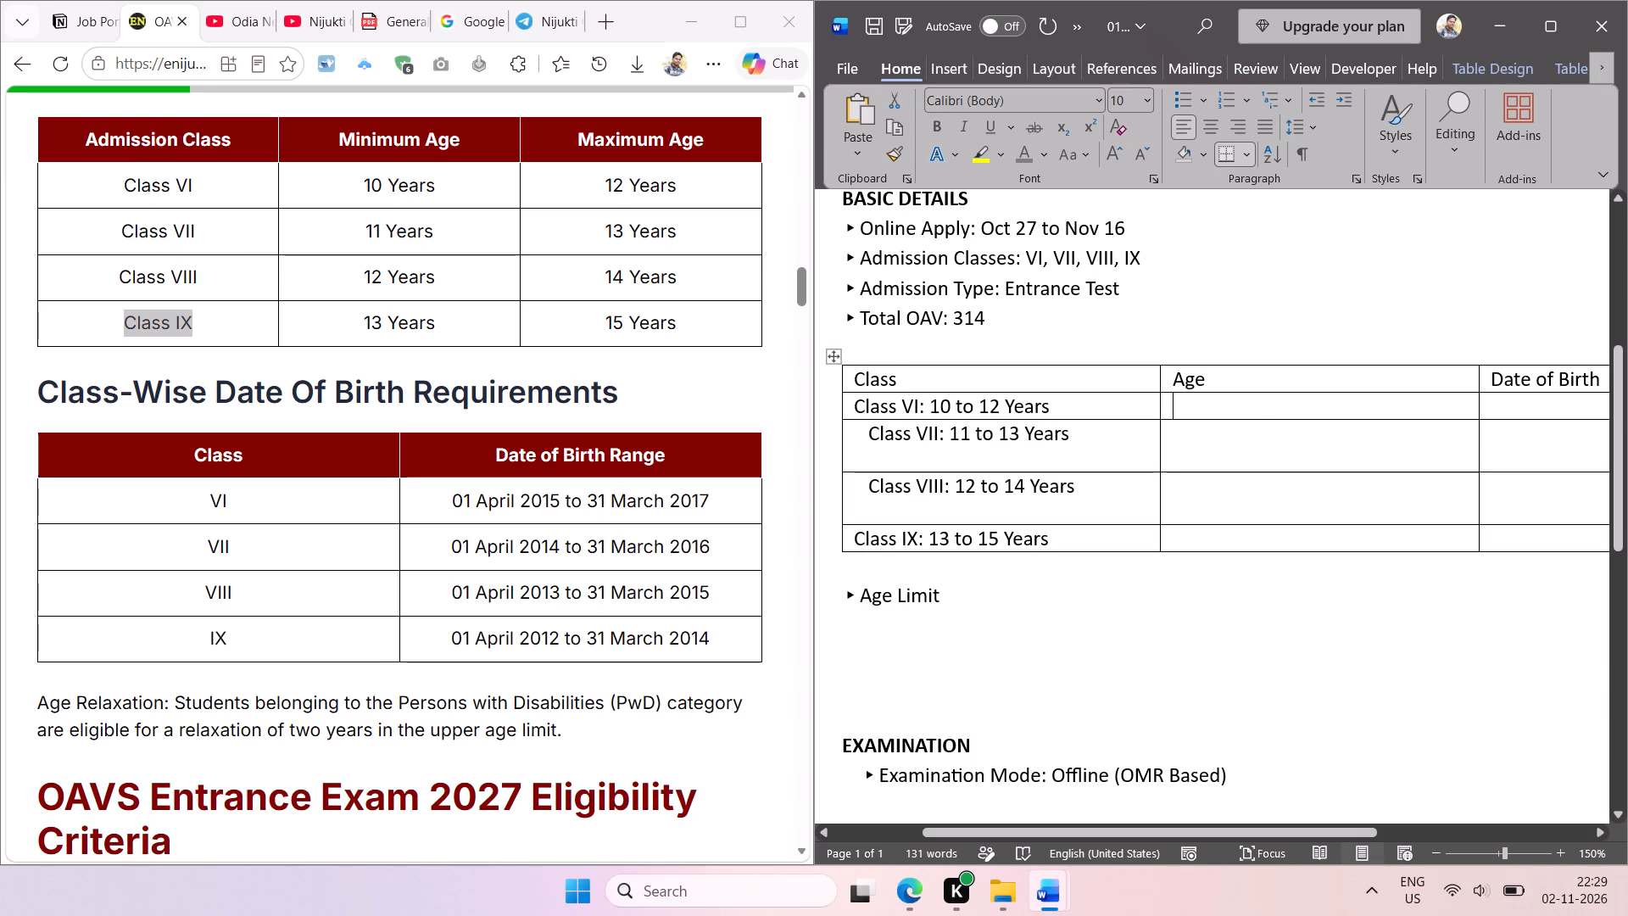
key(ctrl+v)
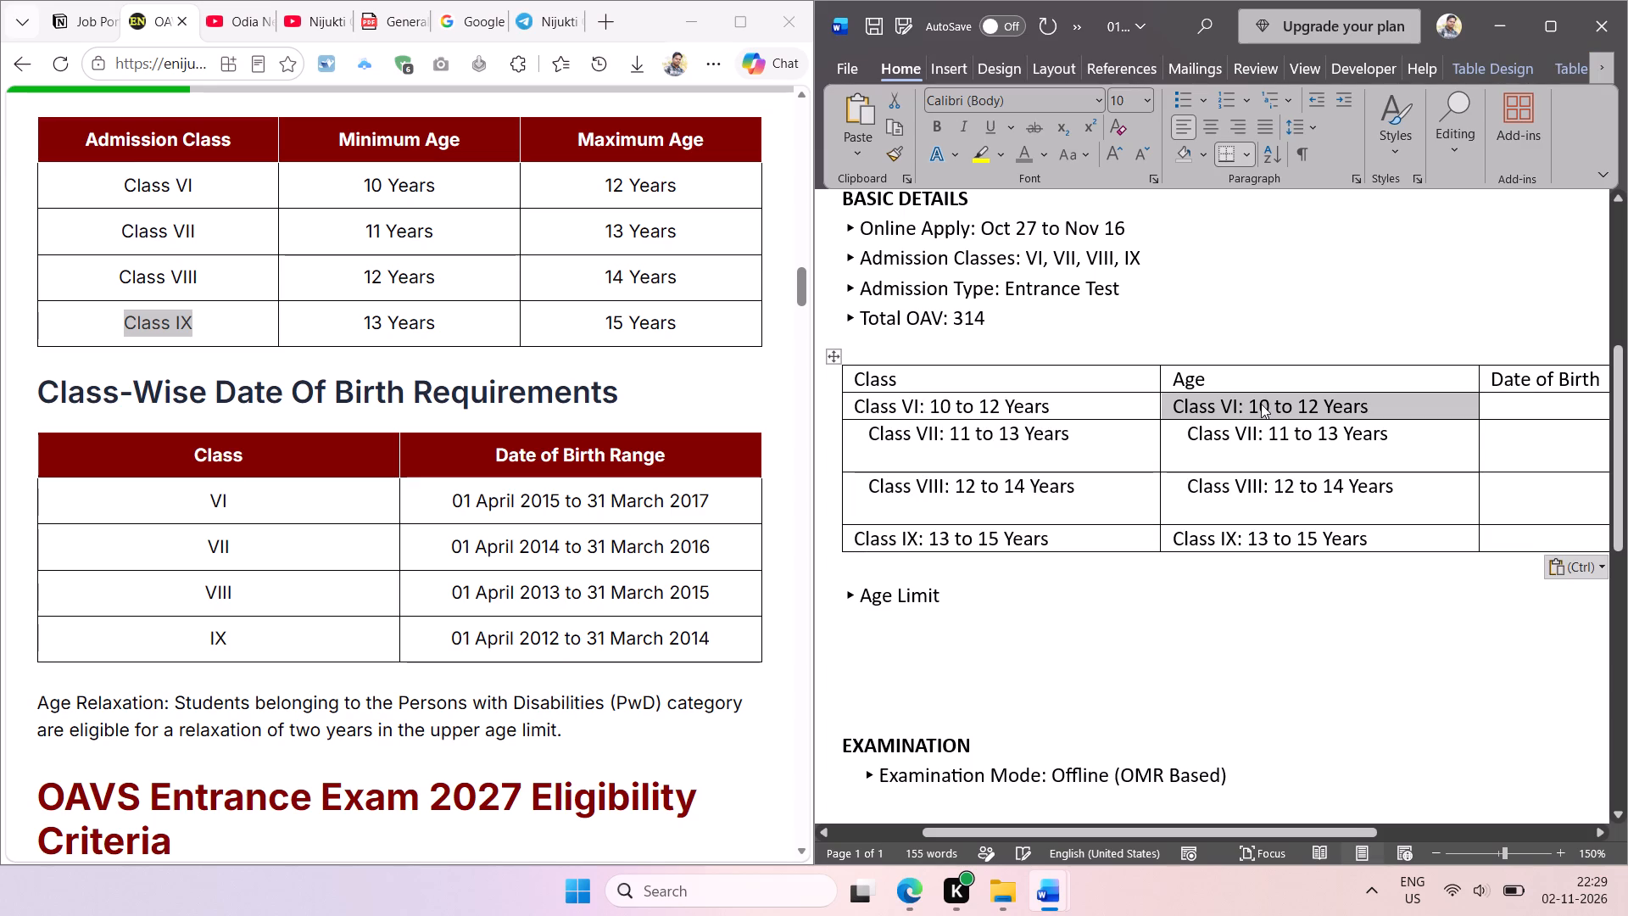
Copy "01 April 2015 to 31 March 2017" from the article into the Class VI row's Date of Birth cell.
scroll(1261, 404, left, 2)
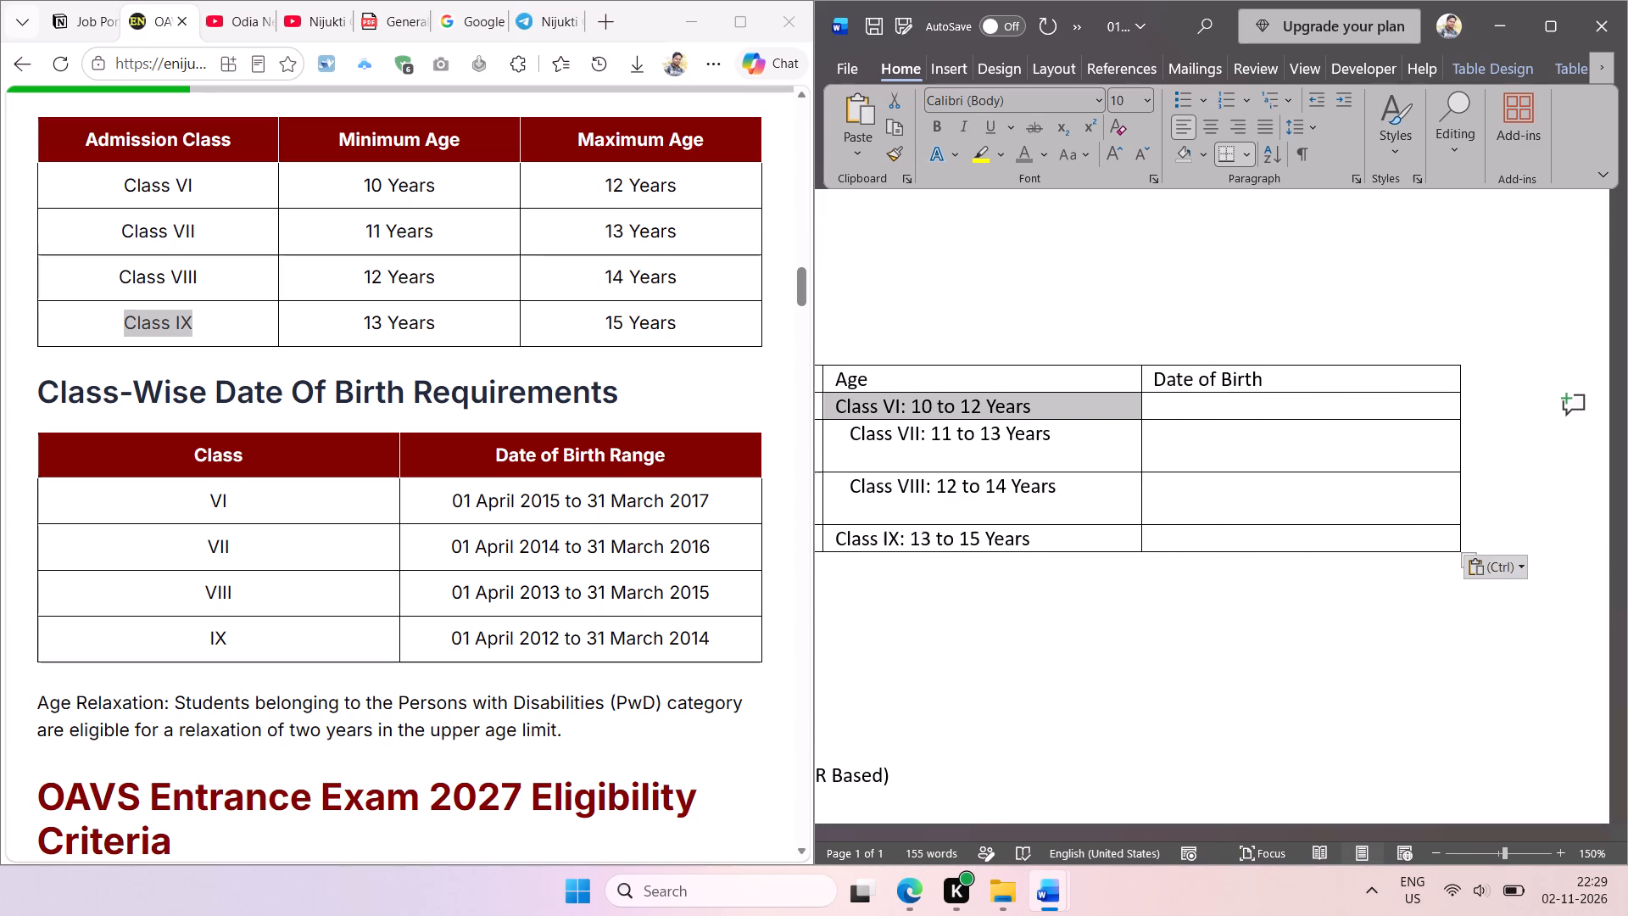
click(643, 496)
drag(718, 499, 450, 508)
key(ctrl+c)
click(1222, 405)
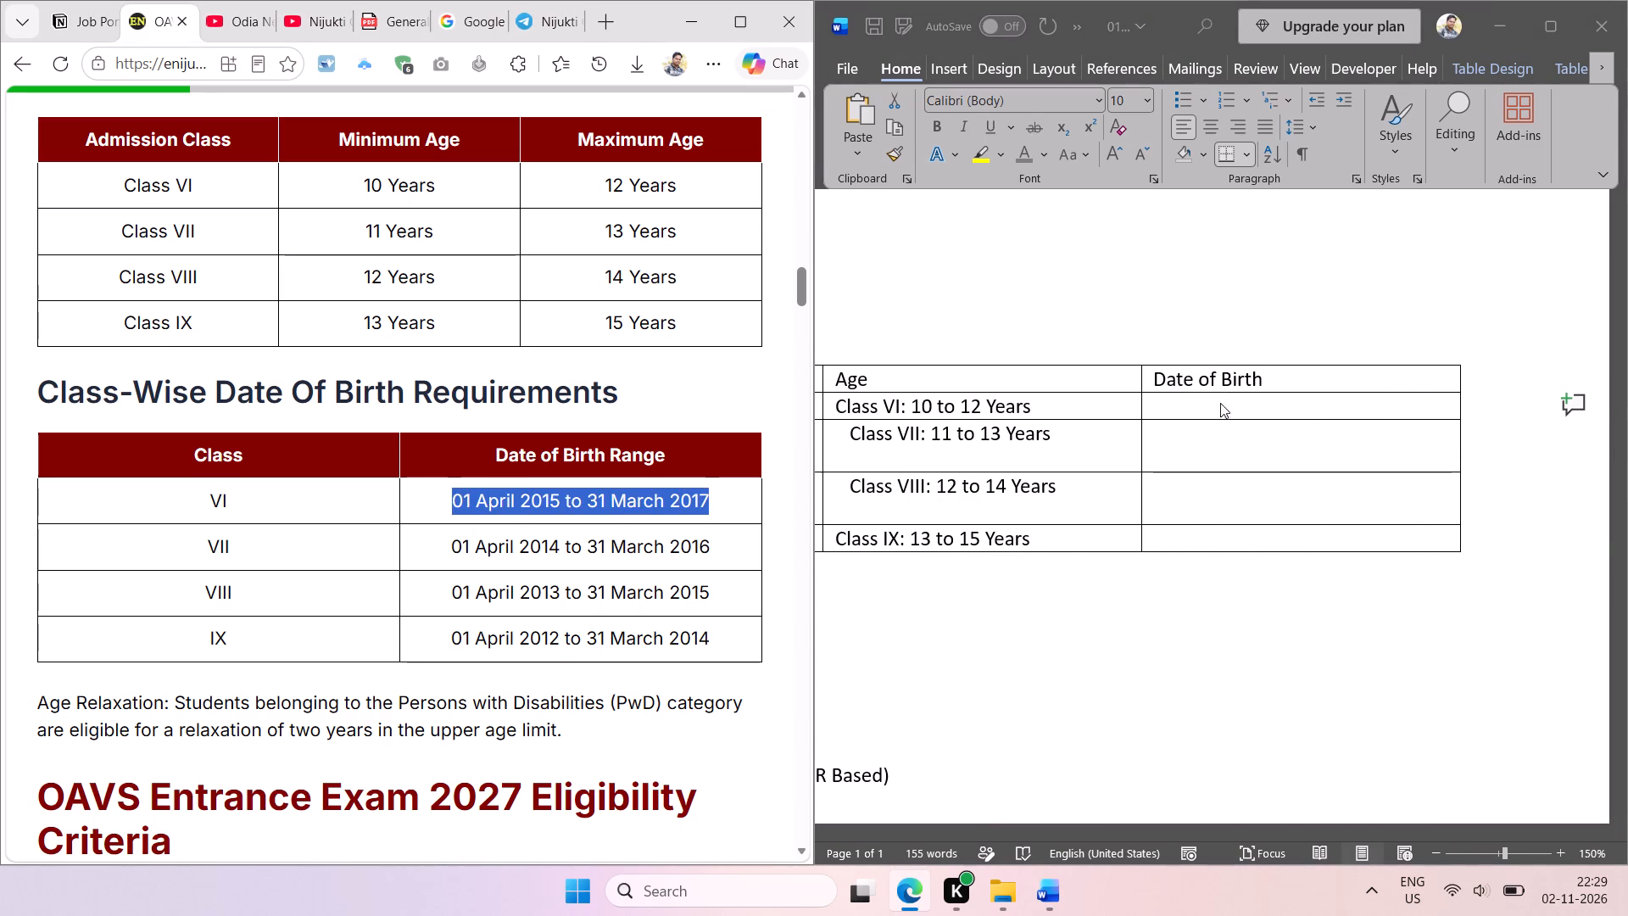
click(1207, 399)
key(ctrl+v)
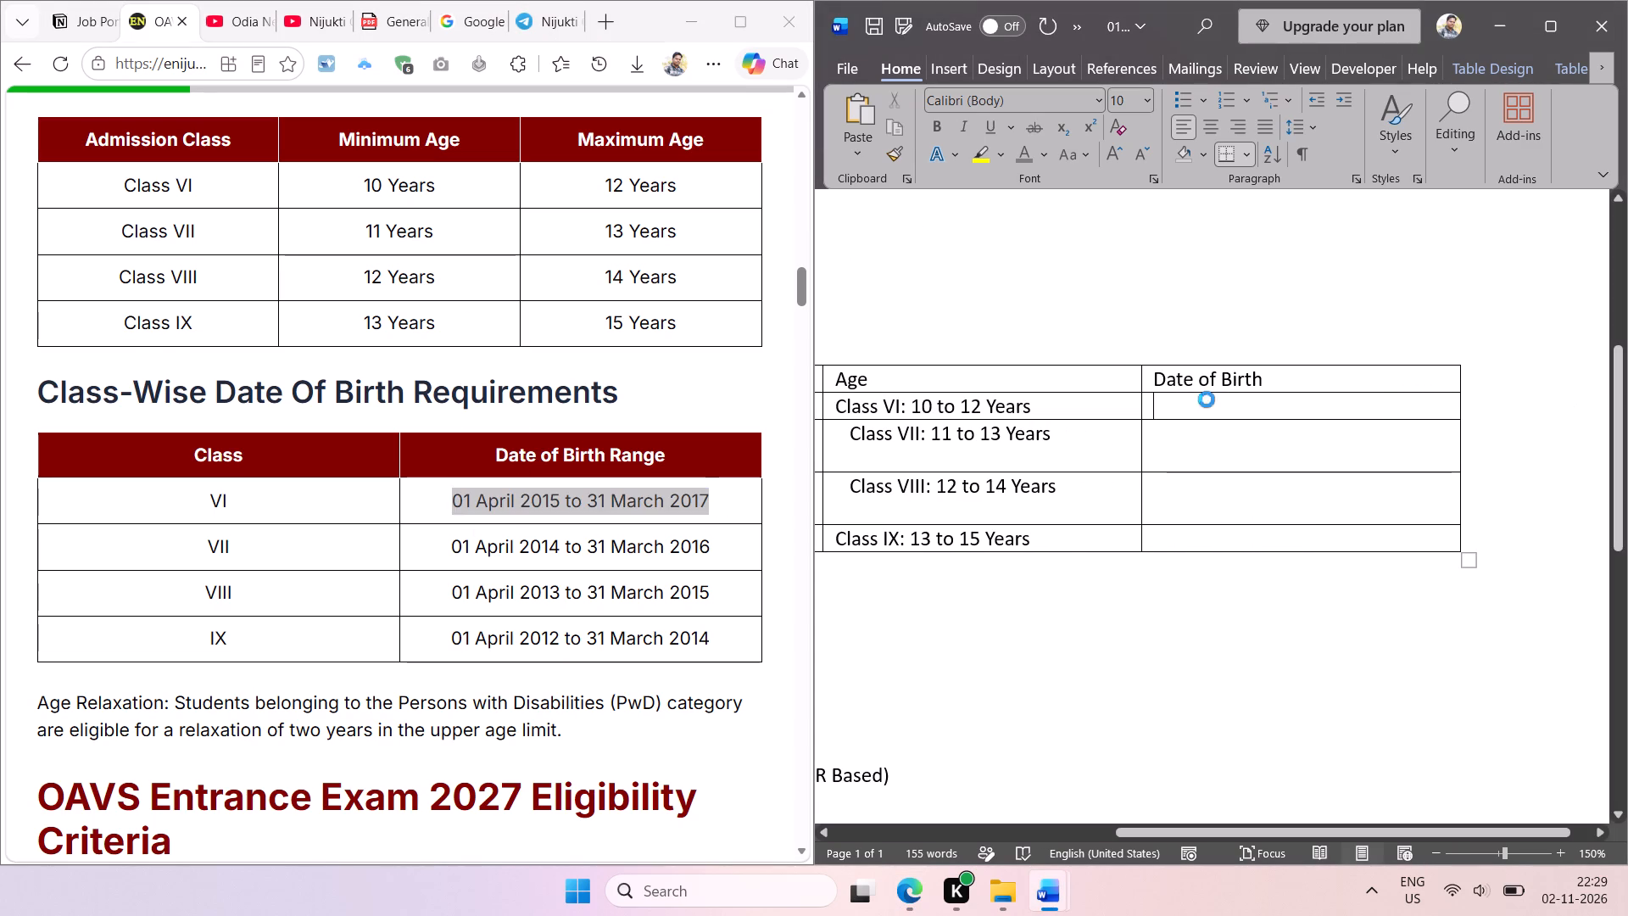
Copy "01 April 2014 to 31 March 2016" from the article into the Class VII row's Date of Birth cell.
click(597, 537)
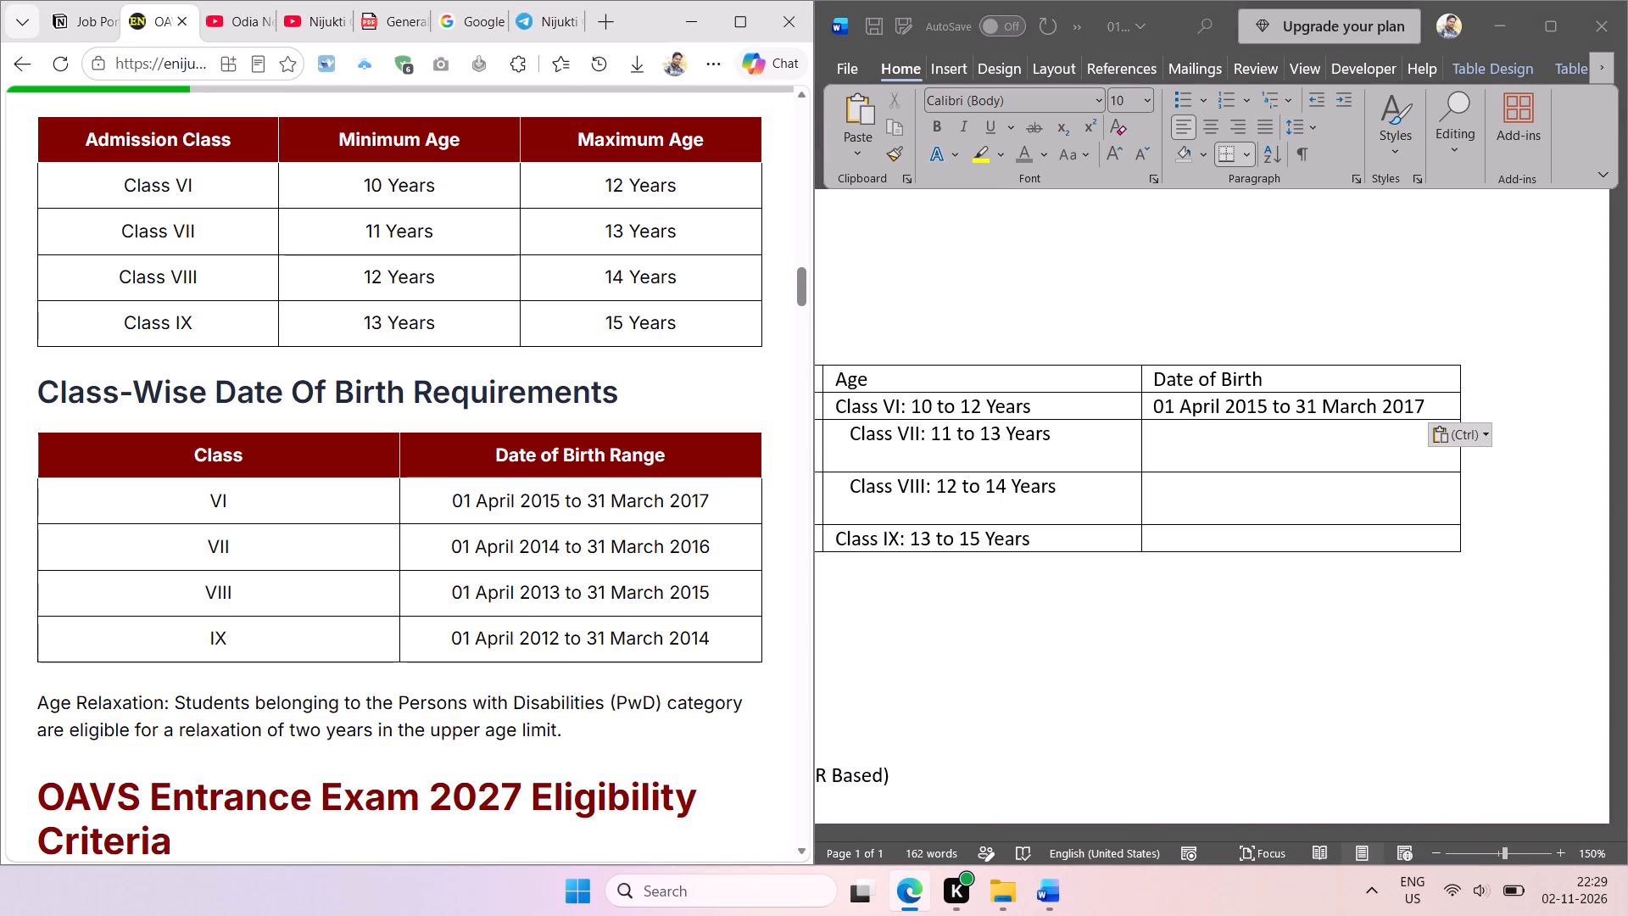
drag(454, 543, 718, 541)
key(ctrl+c)
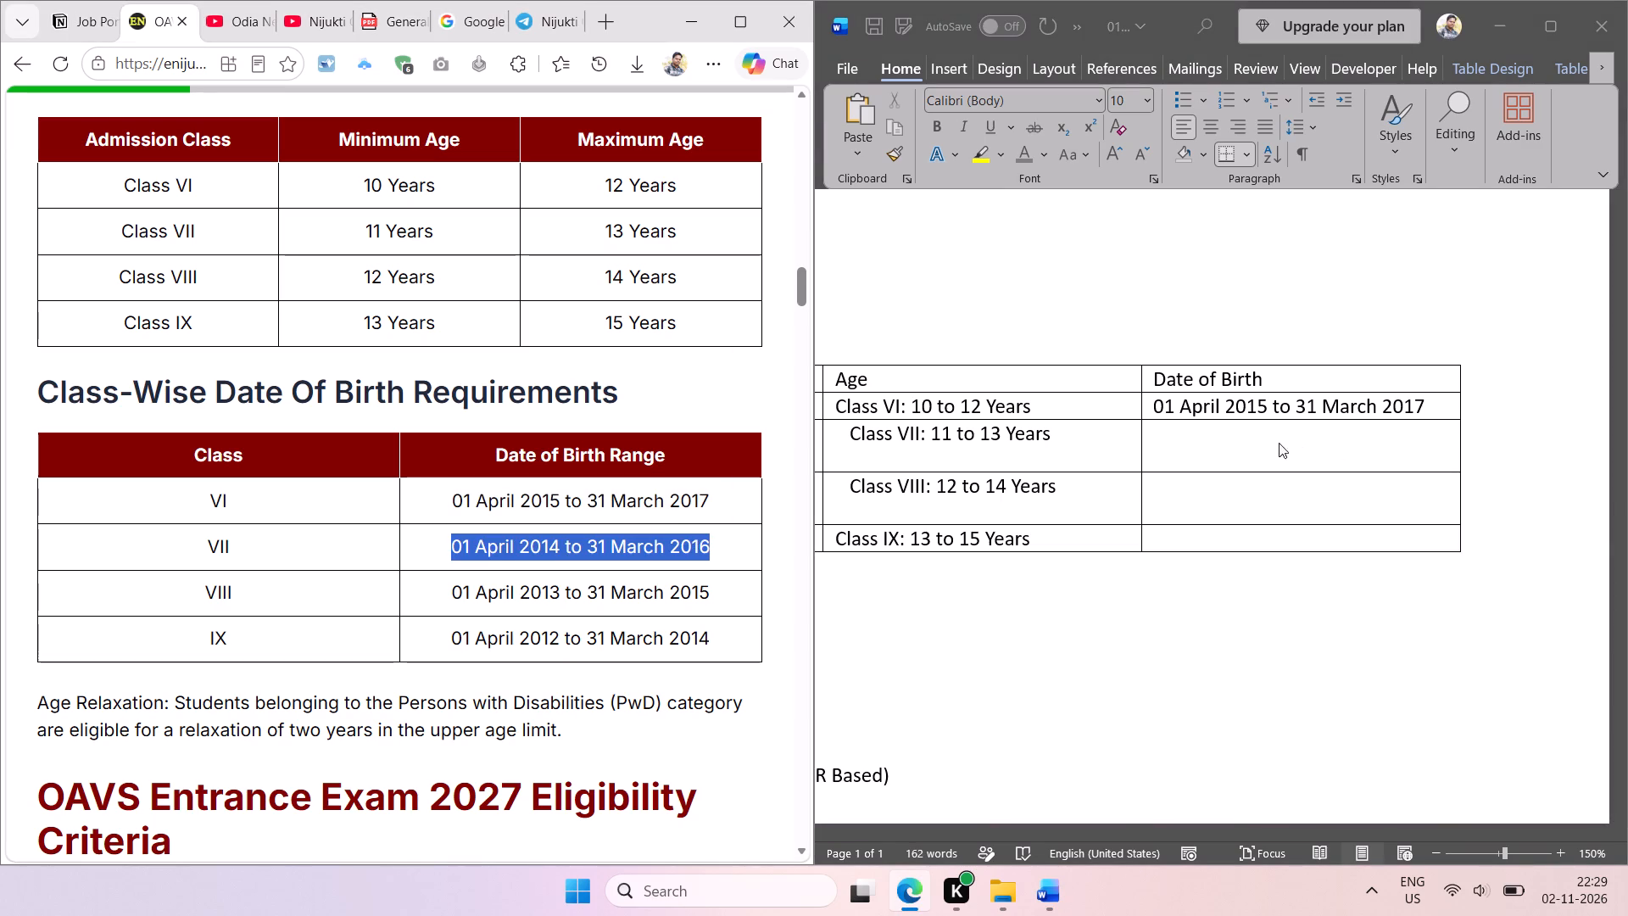
click(1269, 440)
click(1237, 438)
key(ctrl+v)
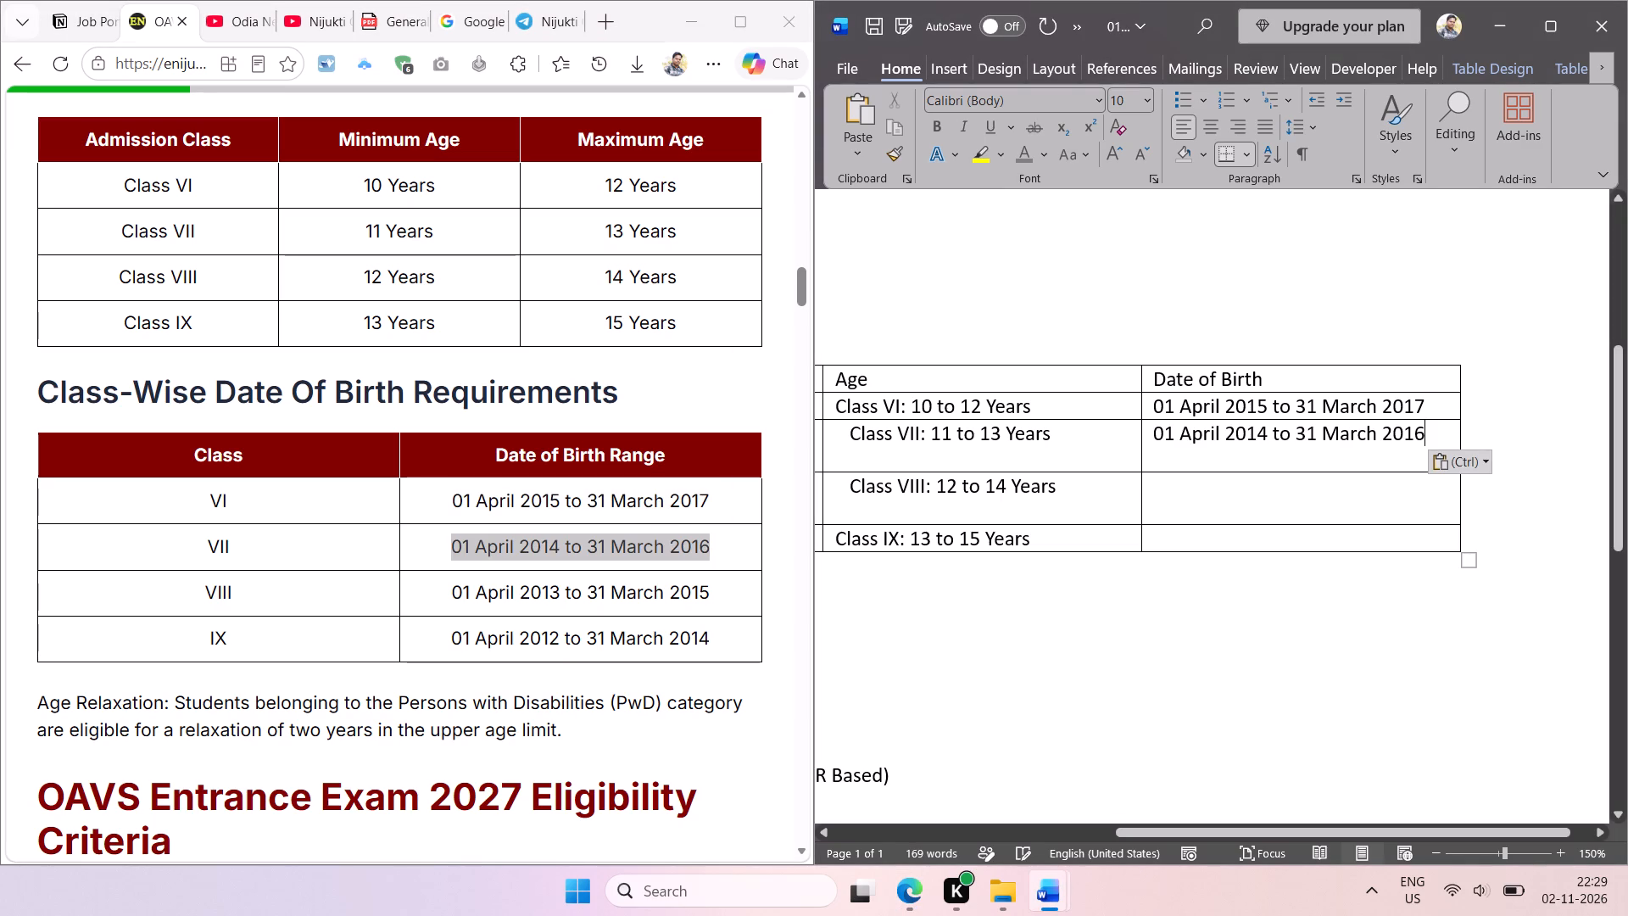
Copy "01 April 2013 to 31 March 2015" from the article into the Class VIII row's Date of Birth cell.
click(545, 579)
drag(448, 589, 721, 589)
key(ctrl+c)
click(1241, 475)
click(1191, 494)
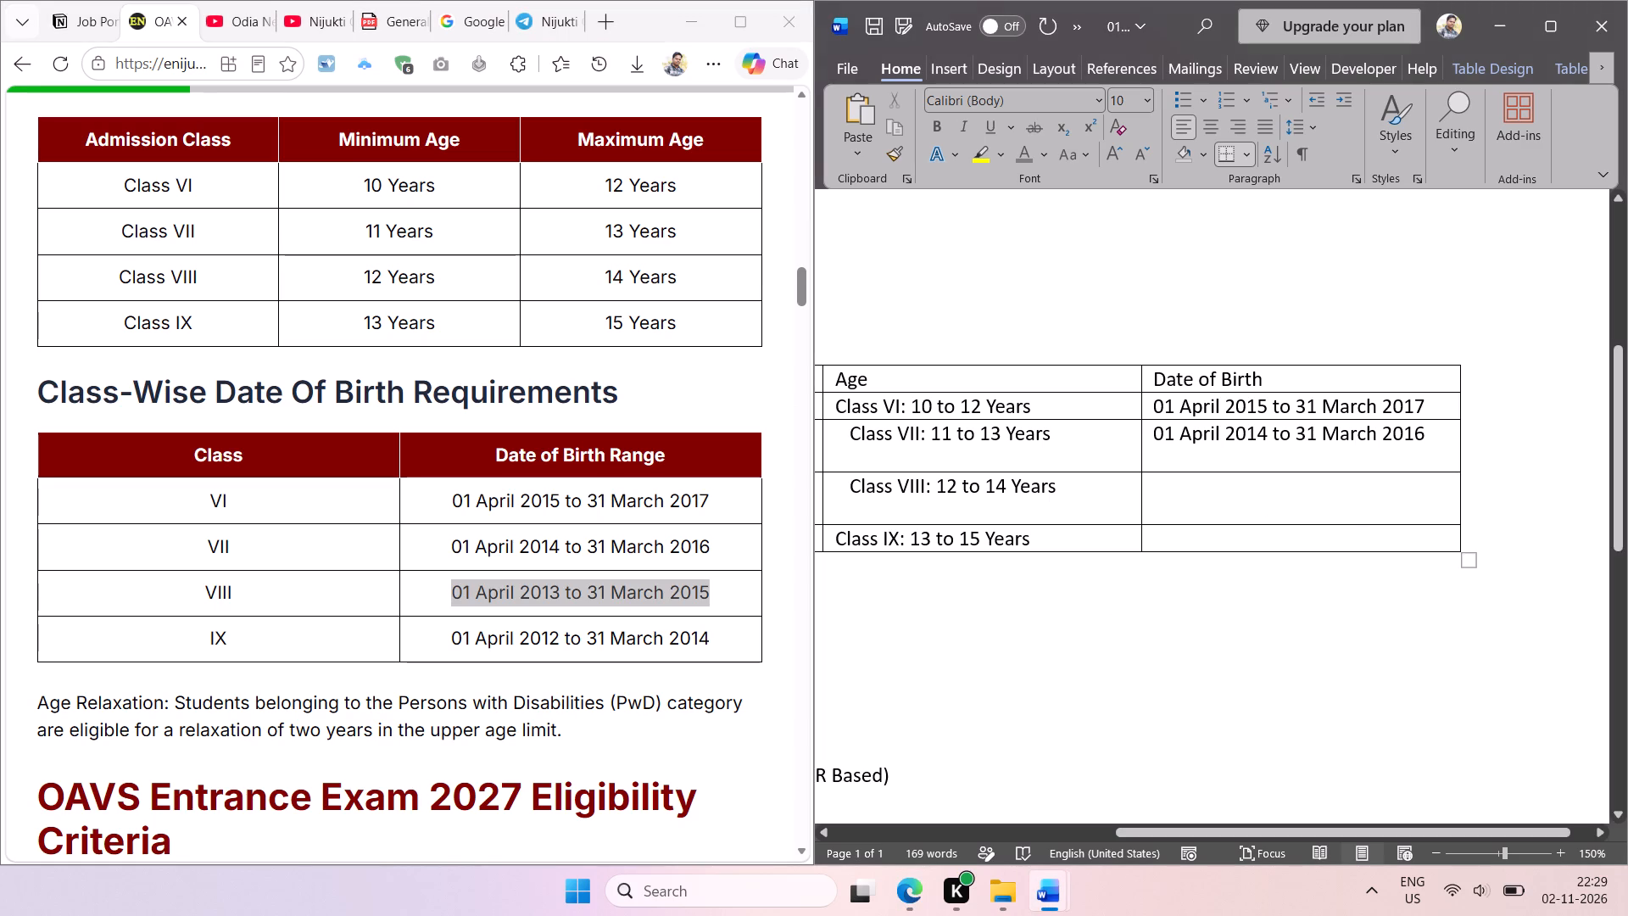
key(ctrl+v)
Copy "01 April 2012 to 31 March 2014" from the article into the Class IX row's Date of Birth cell.
click(505, 623)
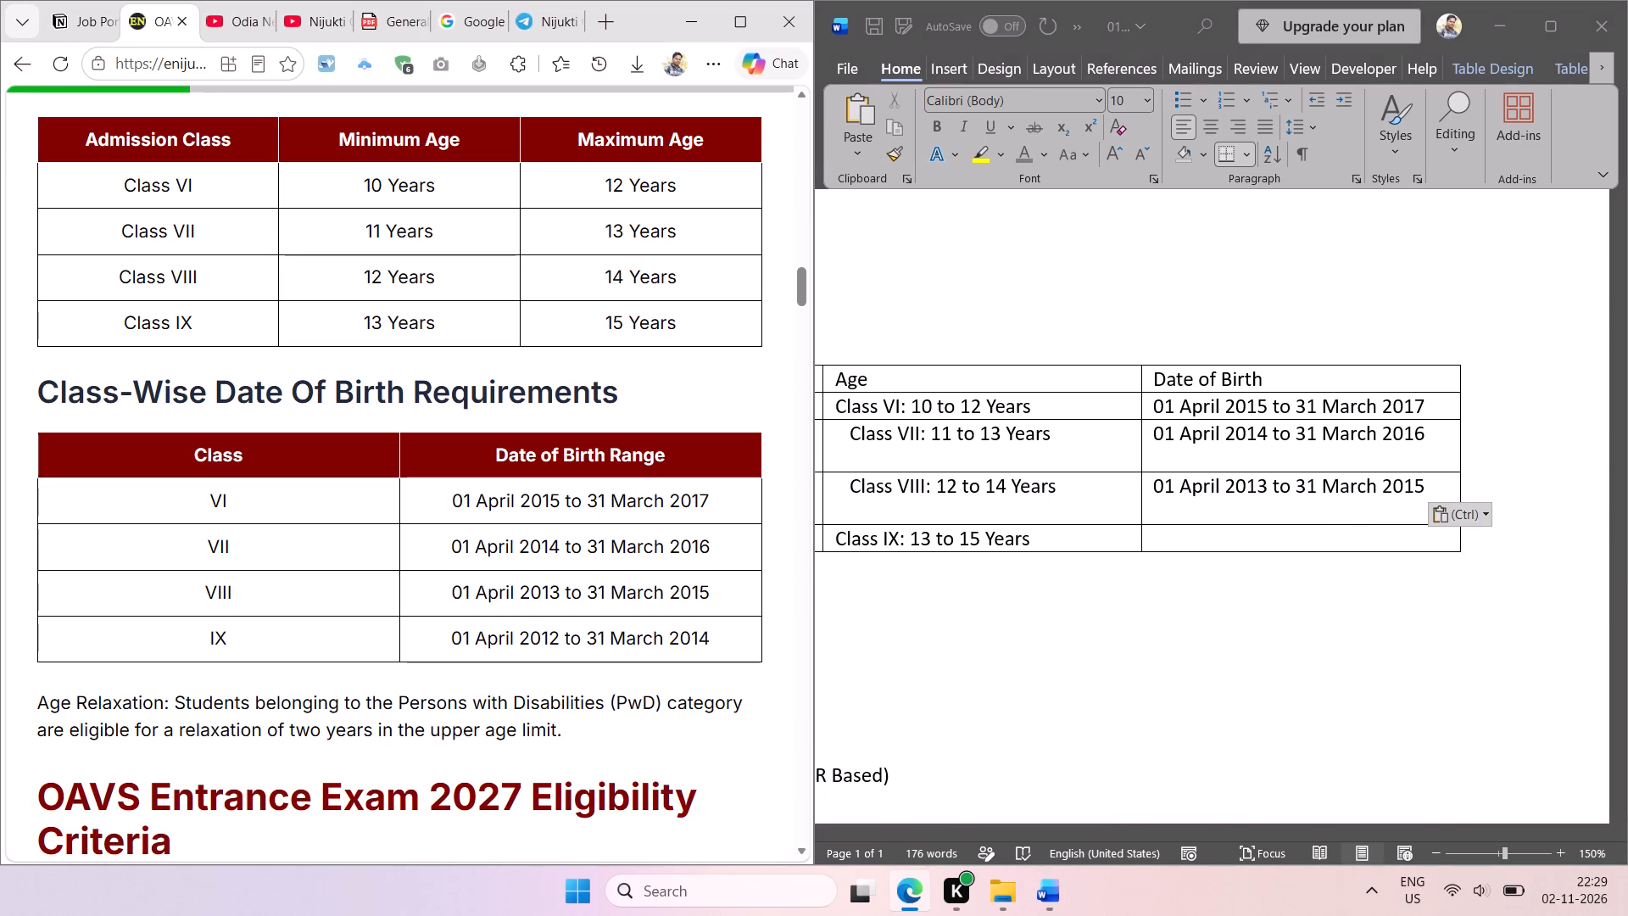
drag(453, 634, 714, 632)
key(ctrl+c)
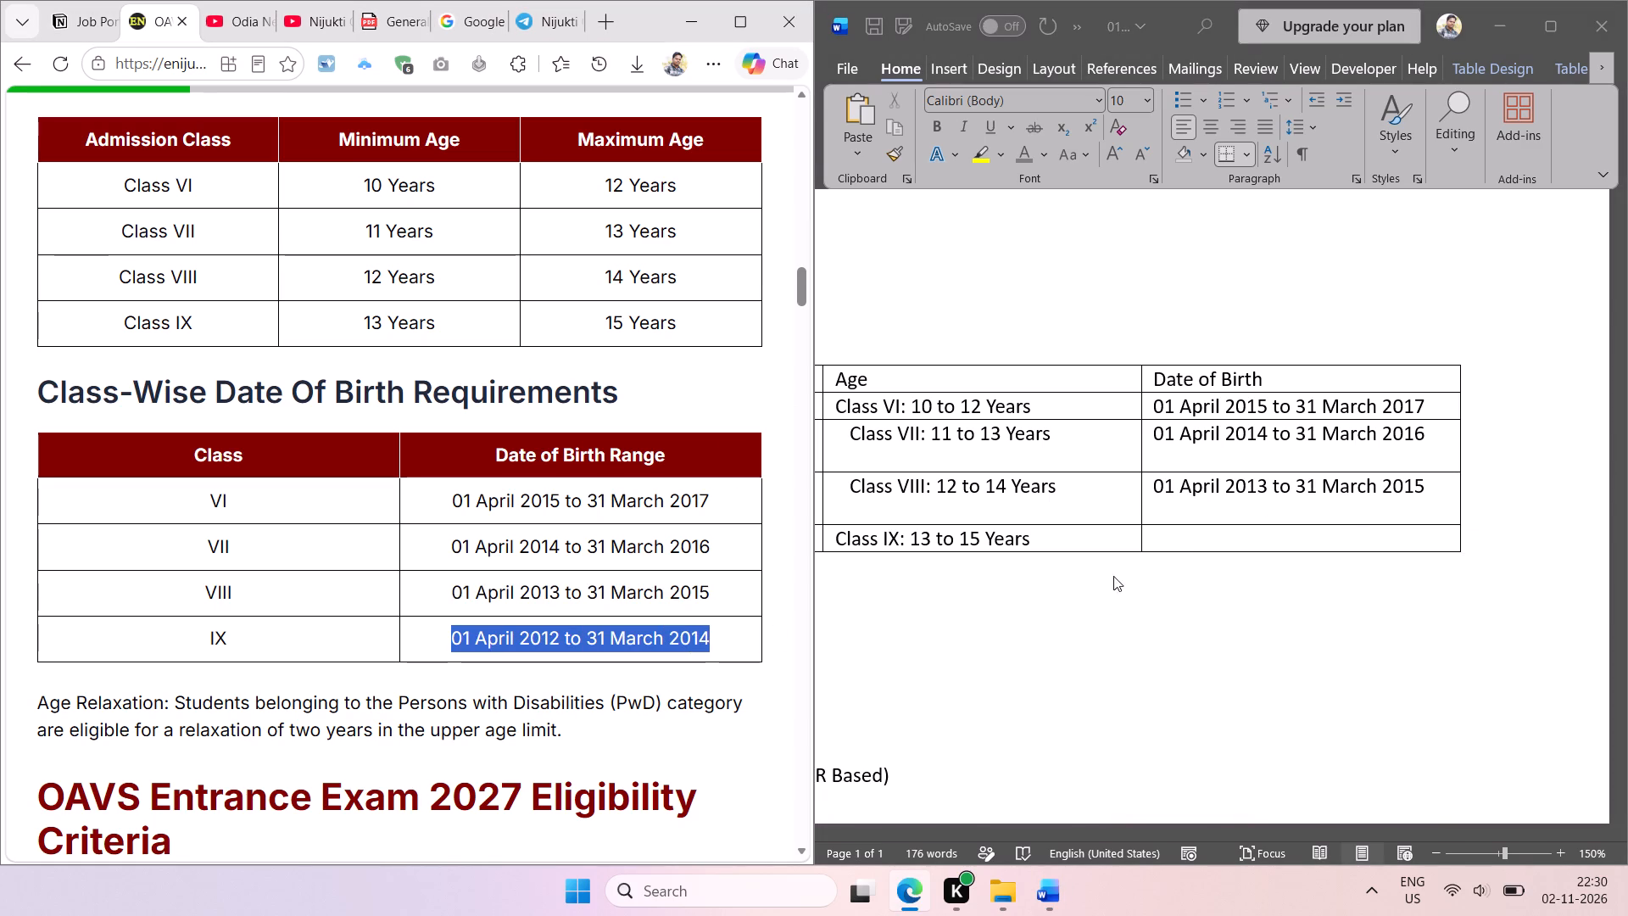
click(1172, 531)
click(1187, 540)
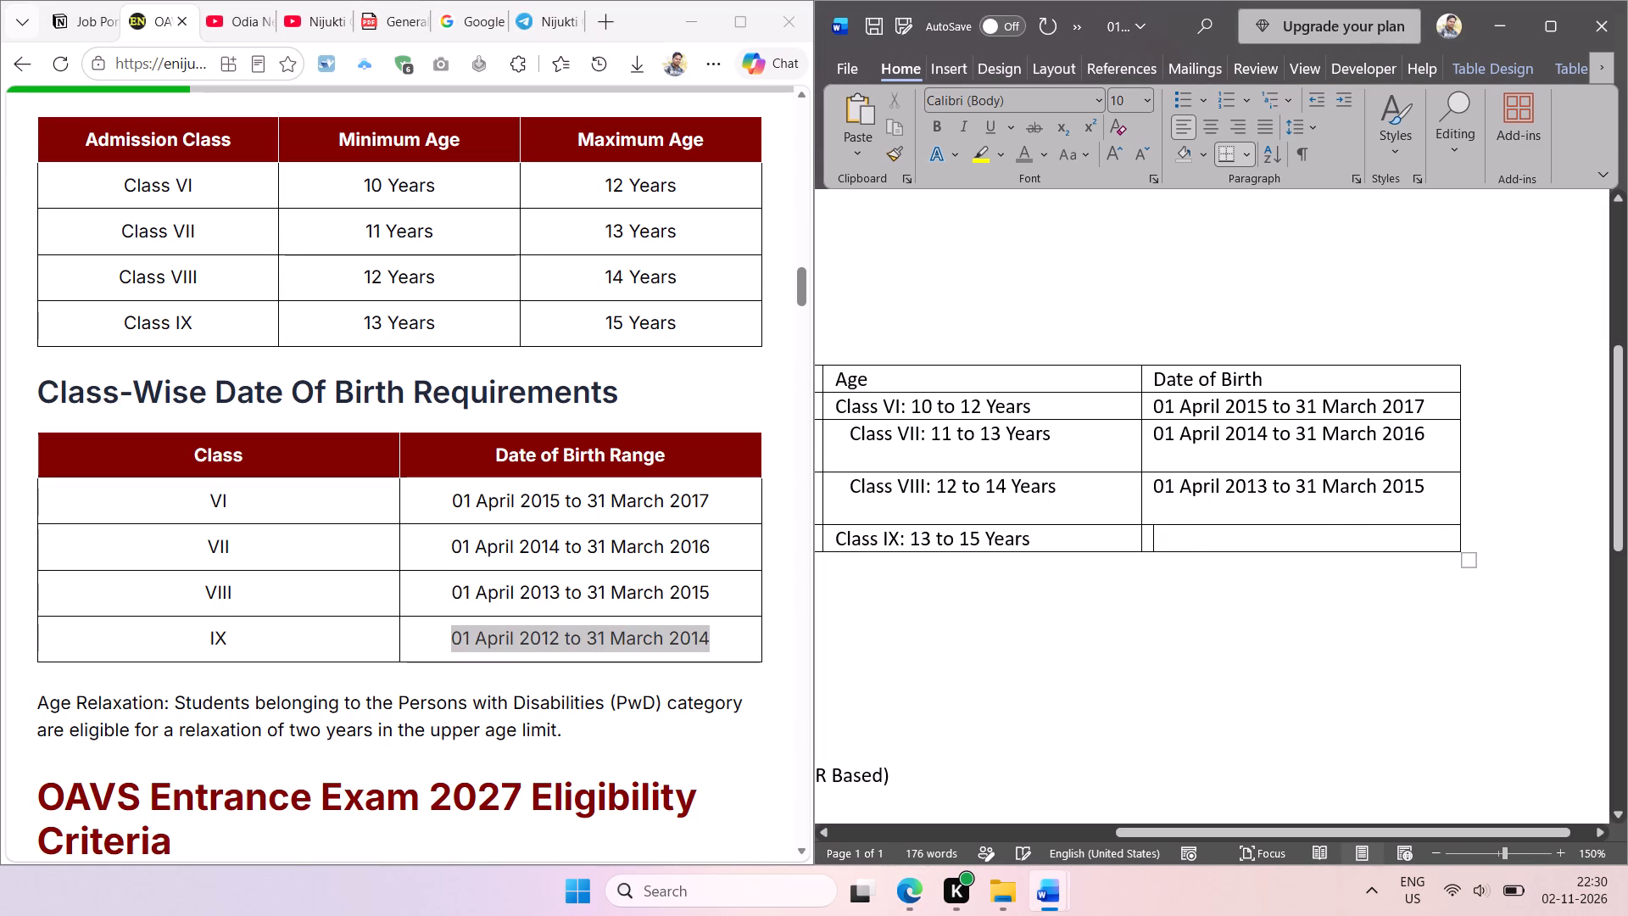
key(ctrl+v)
Remove the leading indent before the Class VII and Class VIII entries in the table's Class column.
scroll(1181, 539, right, 2)
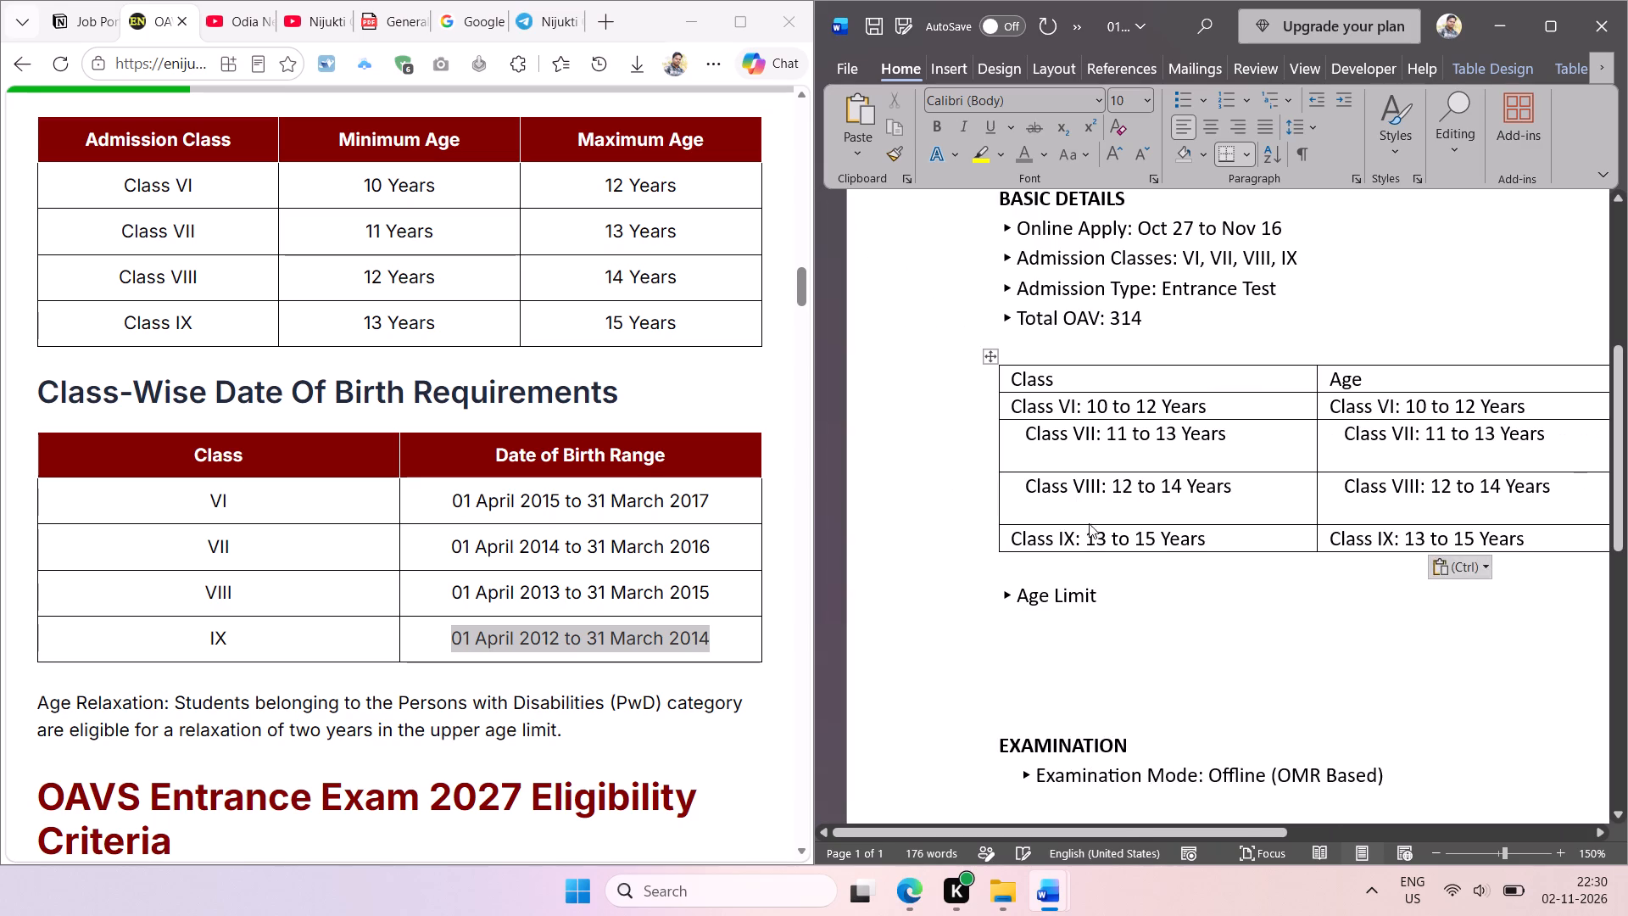
scroll(1172, 429, left, 1)
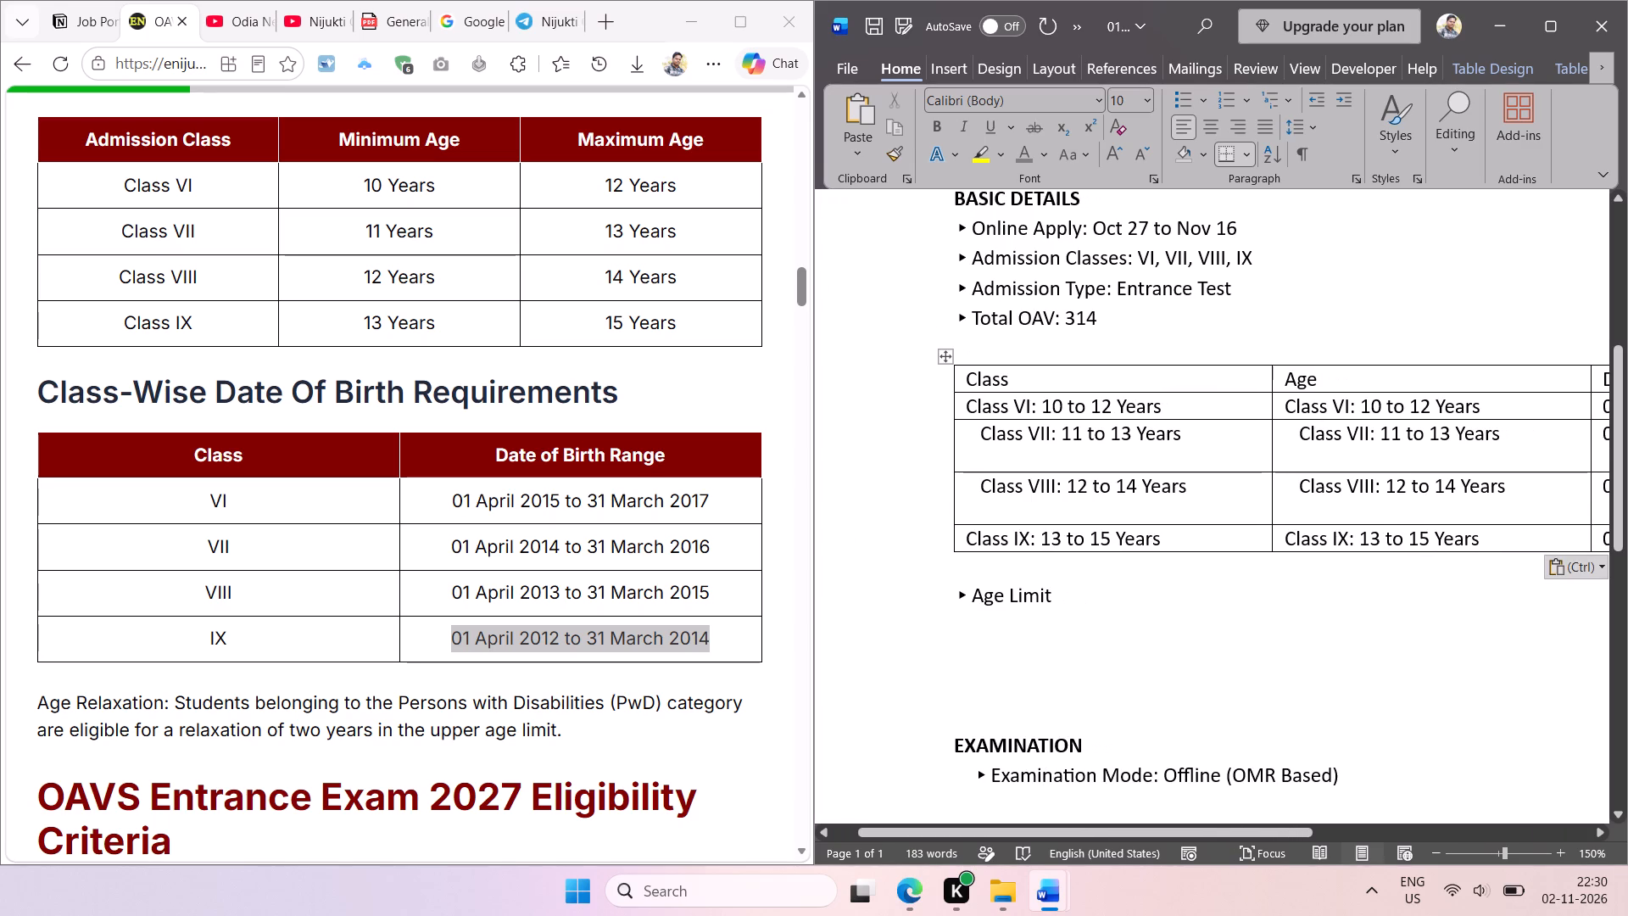
double_click(970, 435)
key(BackSpace)
double_click(973, 483)
key(BackSpace)
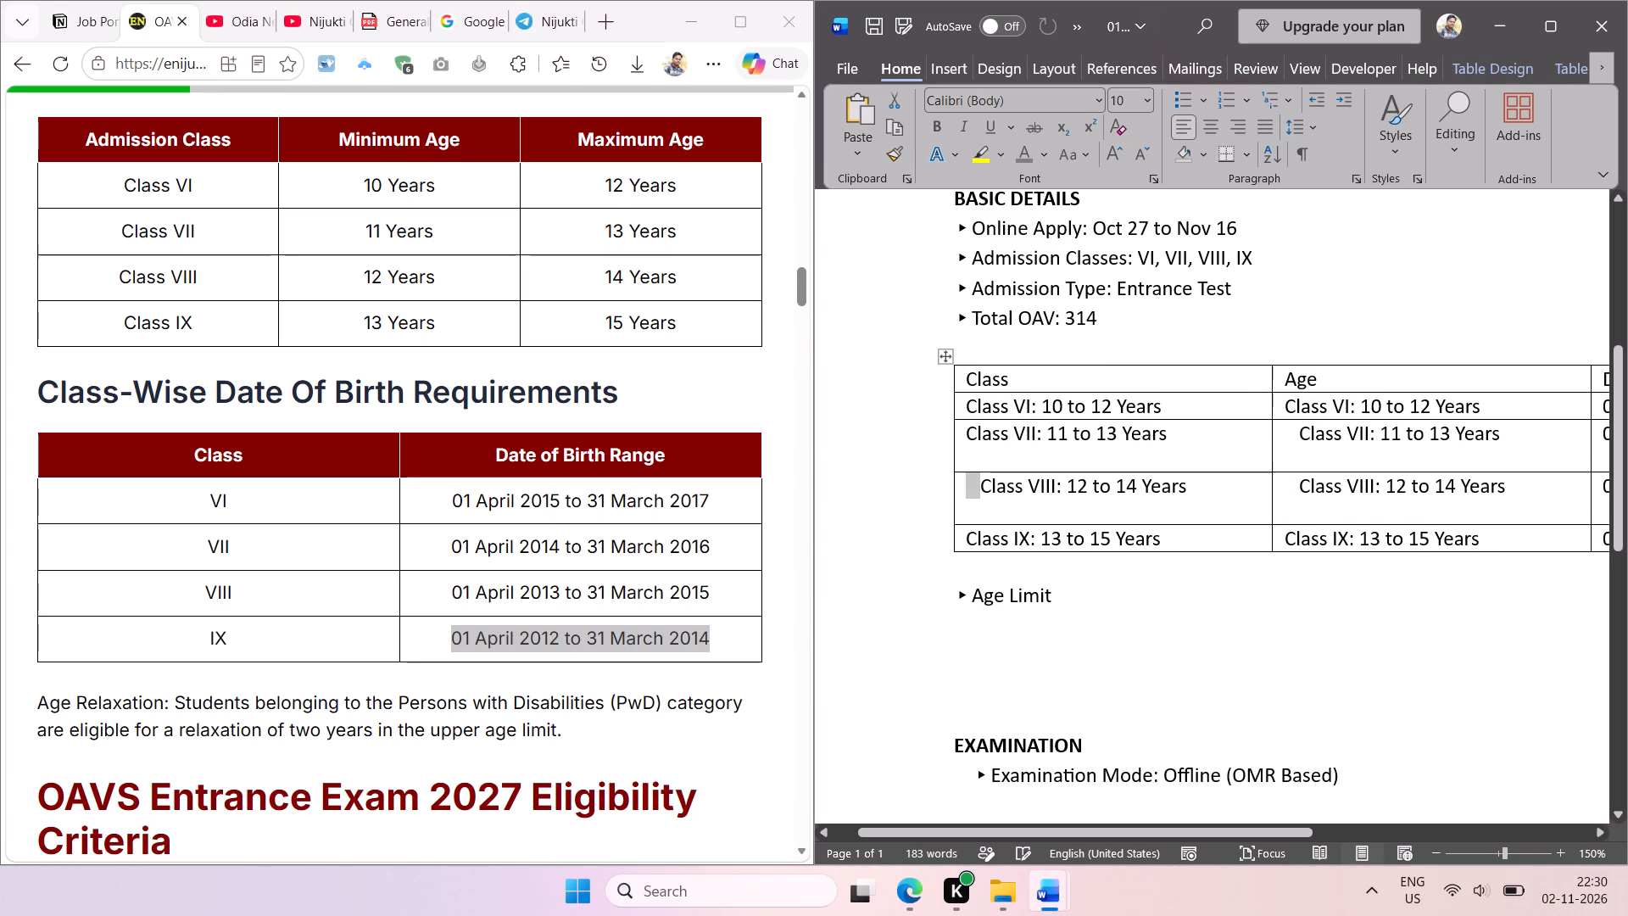
Delete the age range and colon from the first Class column entry, leaving only "Class VI".
drag(1175, 410, 1060, 419)
click(1191, 410)
drag(1196, 409, 1106, 408)
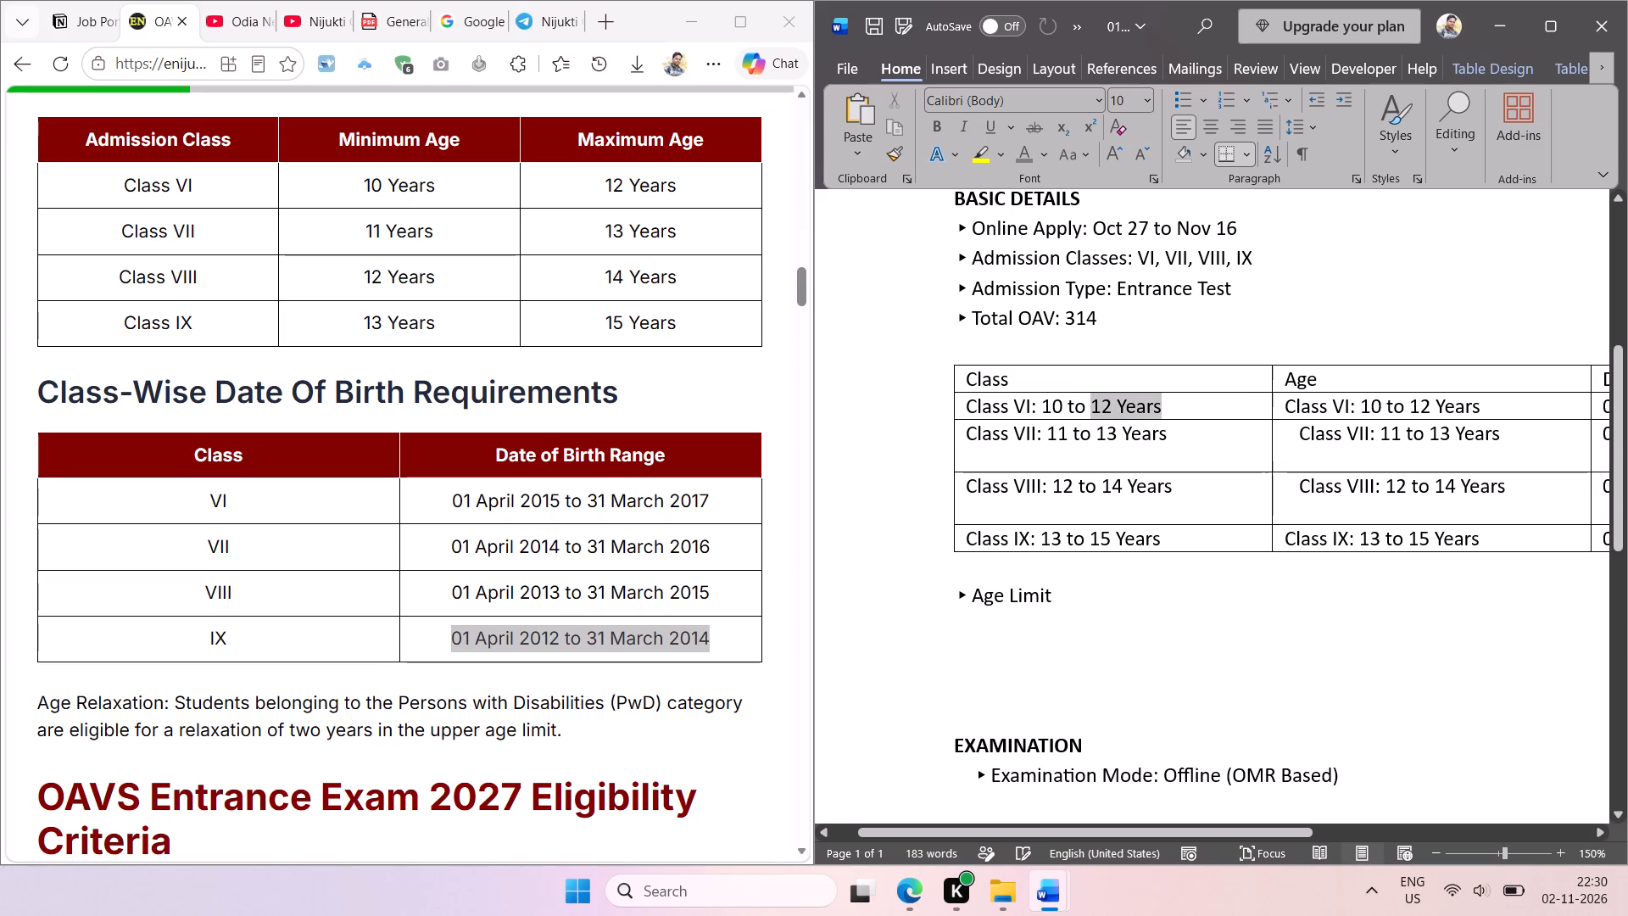
drag(1106, 408, 1090, 409)
key(BackSpace)
key(BackSpace)
key(BackSpace)
key(BackSpace)
key(BackSpace)
key(BackSpace)
key(BackSpace)
key(BackSpace)
key(BackSpace)
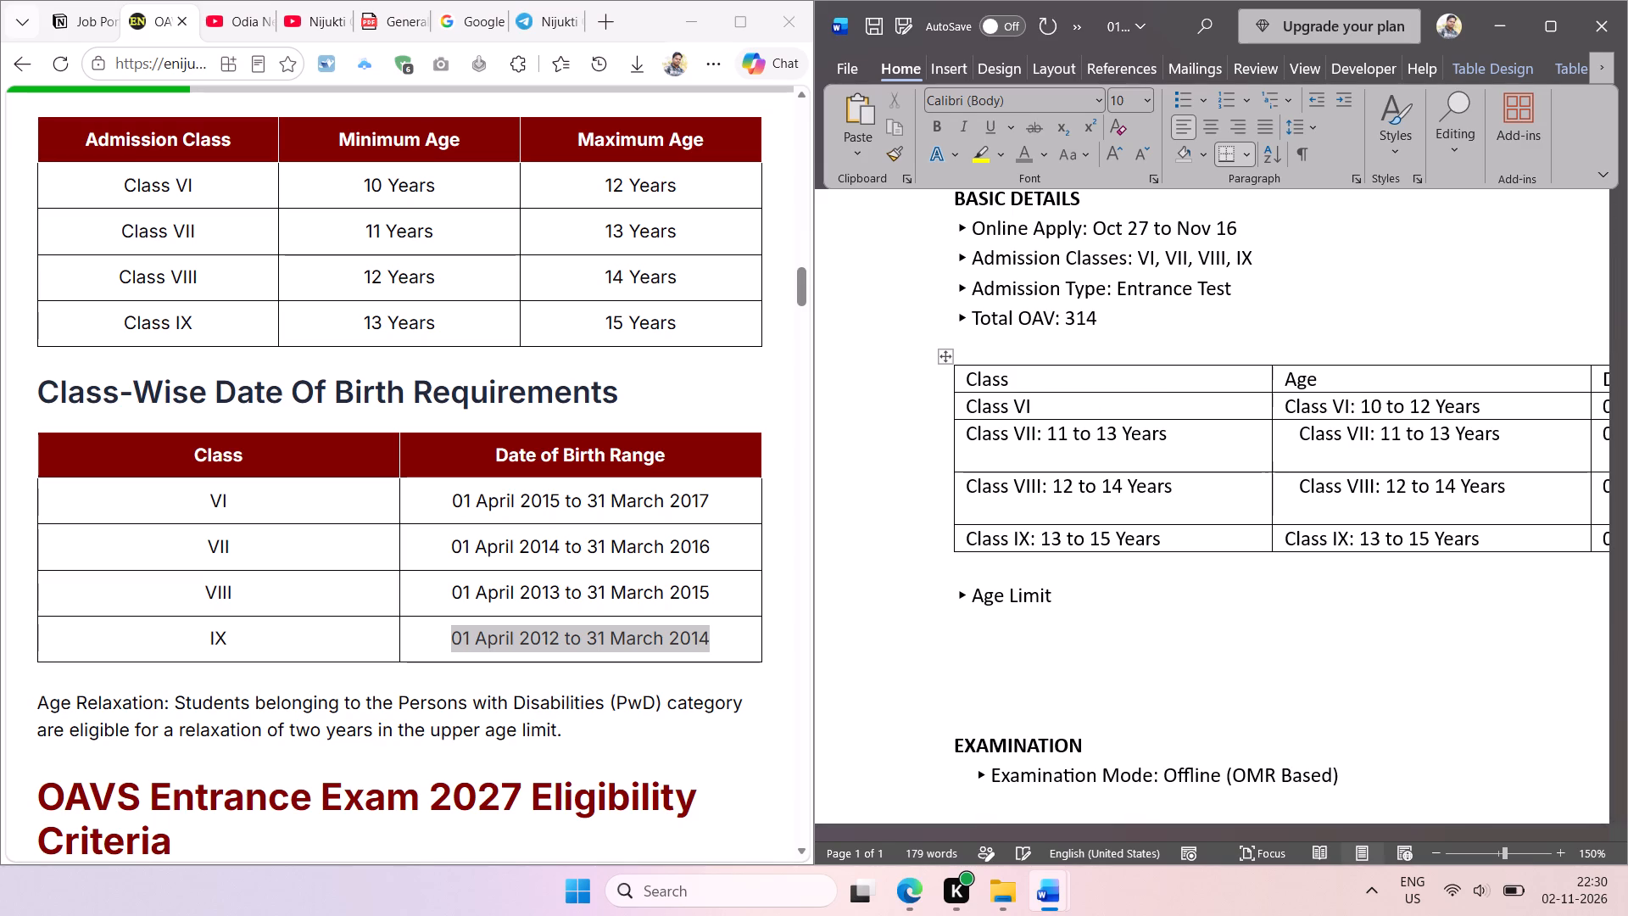
Delete the age ranges and colons from the remaining Class column entries, leaving "Class VII", "Class VIII" and "Class IX".
drag(1185, 435, 1050, 435)
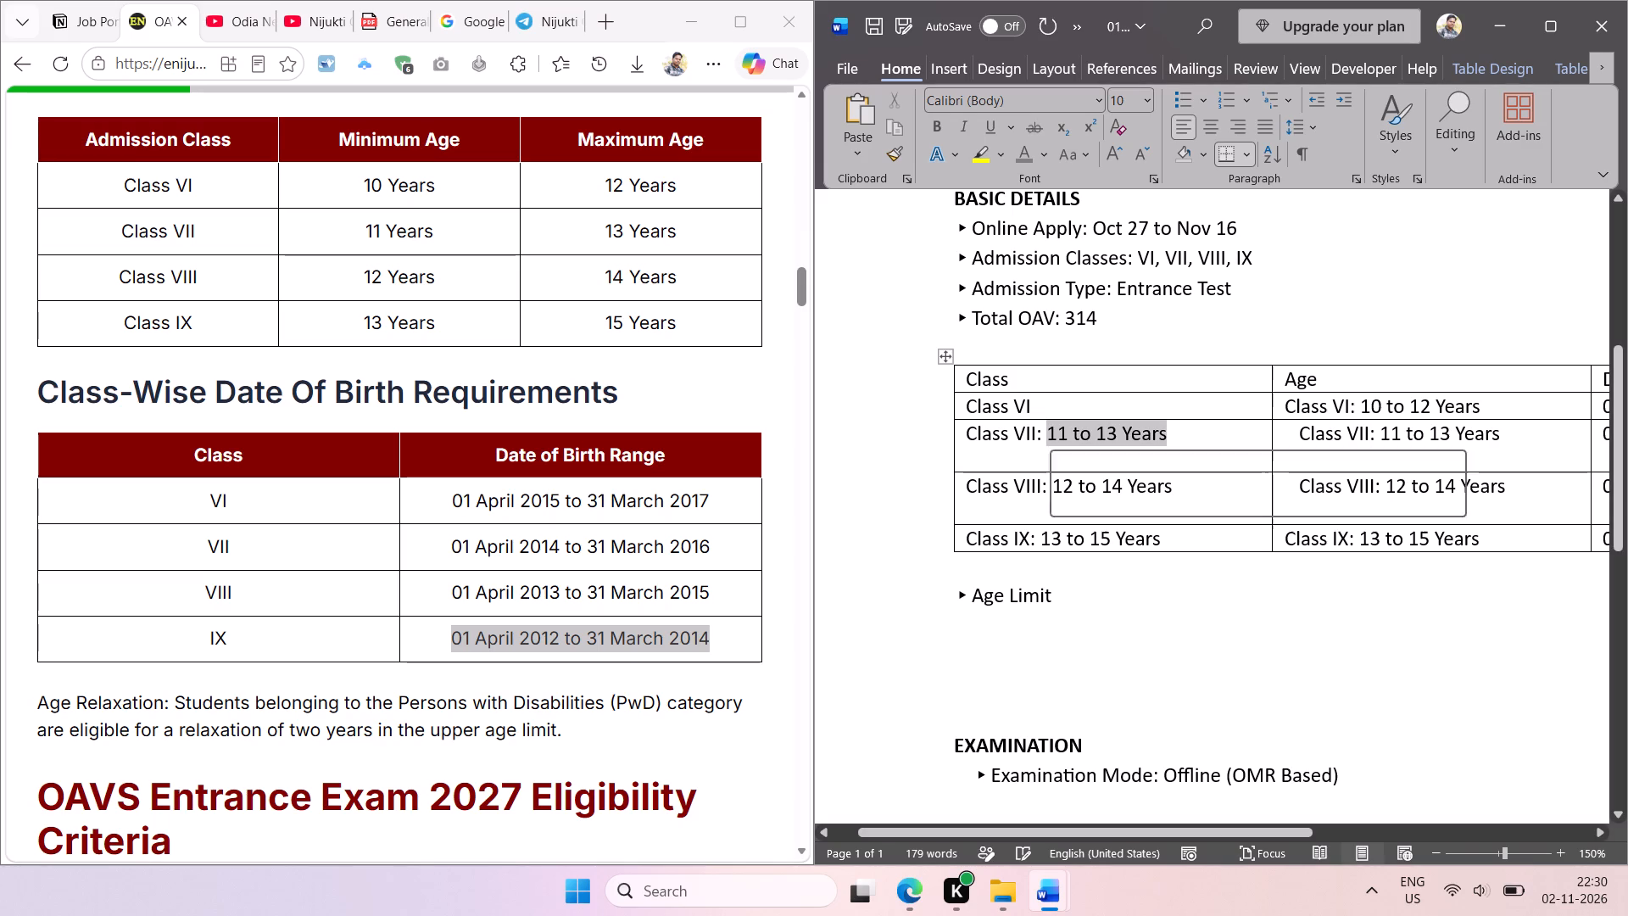
key(BackSpace)
key(BackSpace)
key(BackSpace)
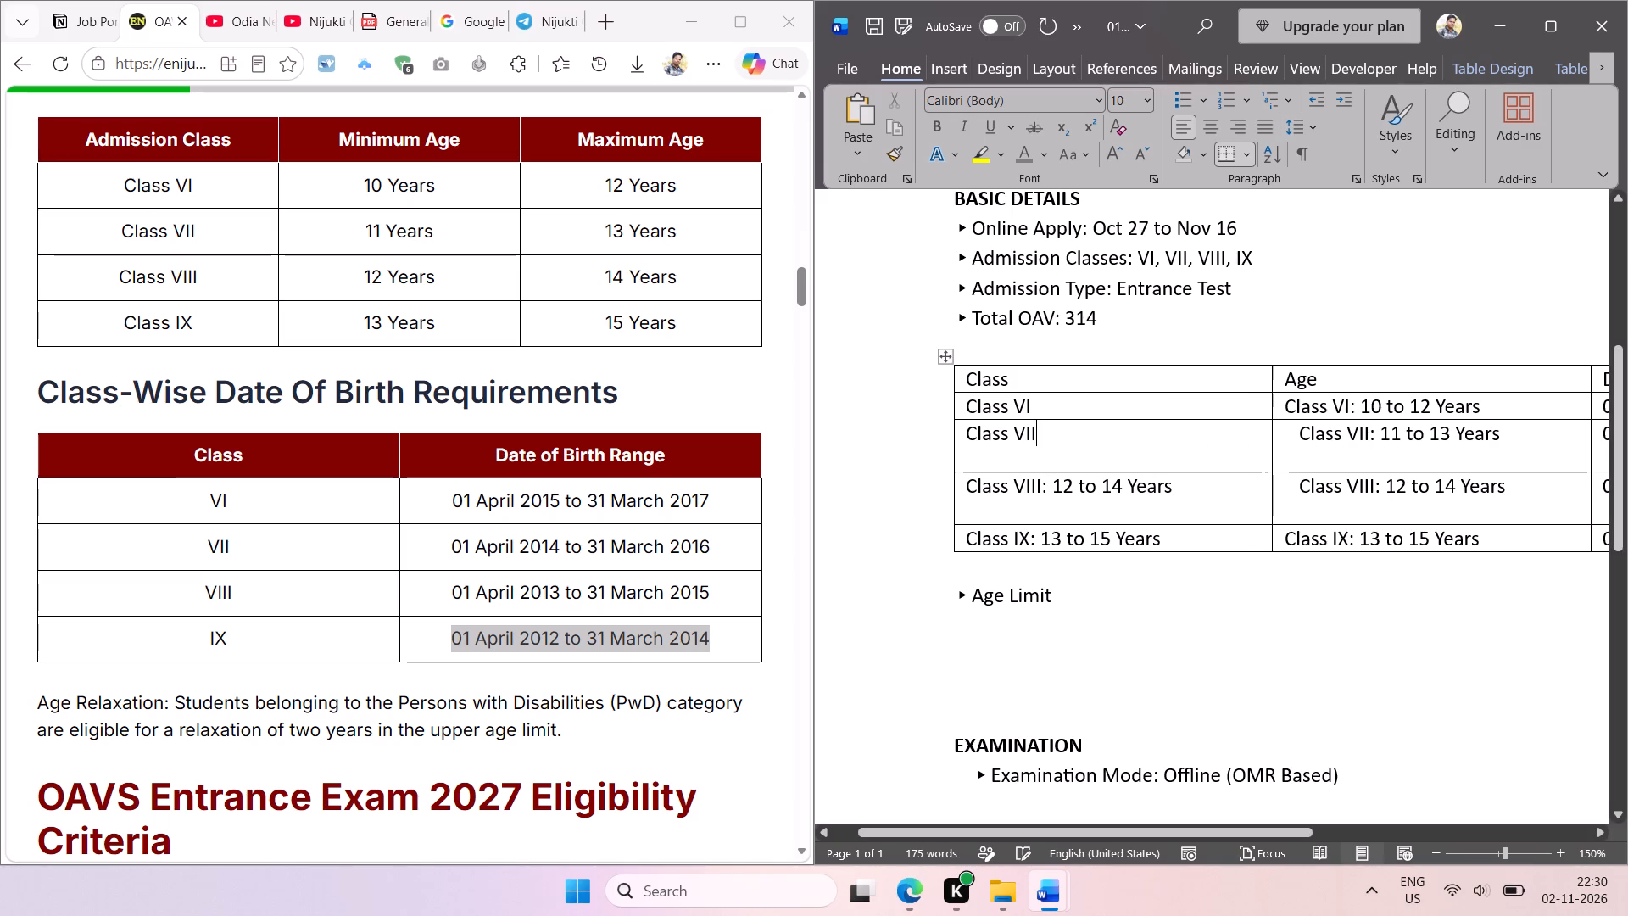
drag(1184, 491, 1049, 497)
key(BackSpace)
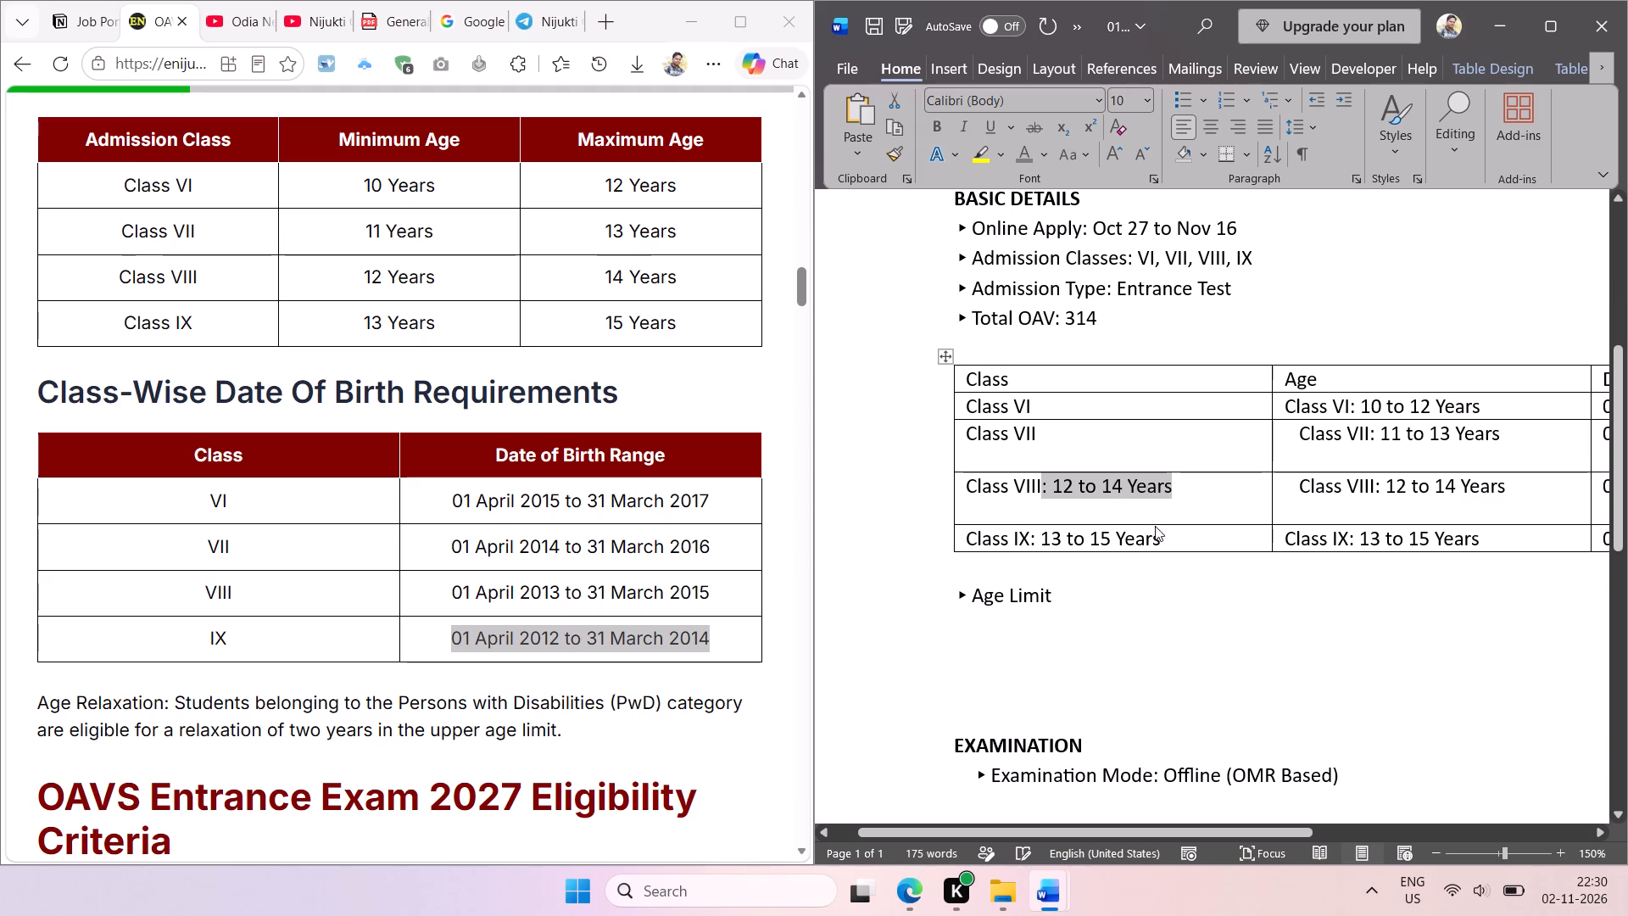
drag(1169, 539, 1161, 542)
click(1183, 537)
drag(1194, 538, 1079, 544)
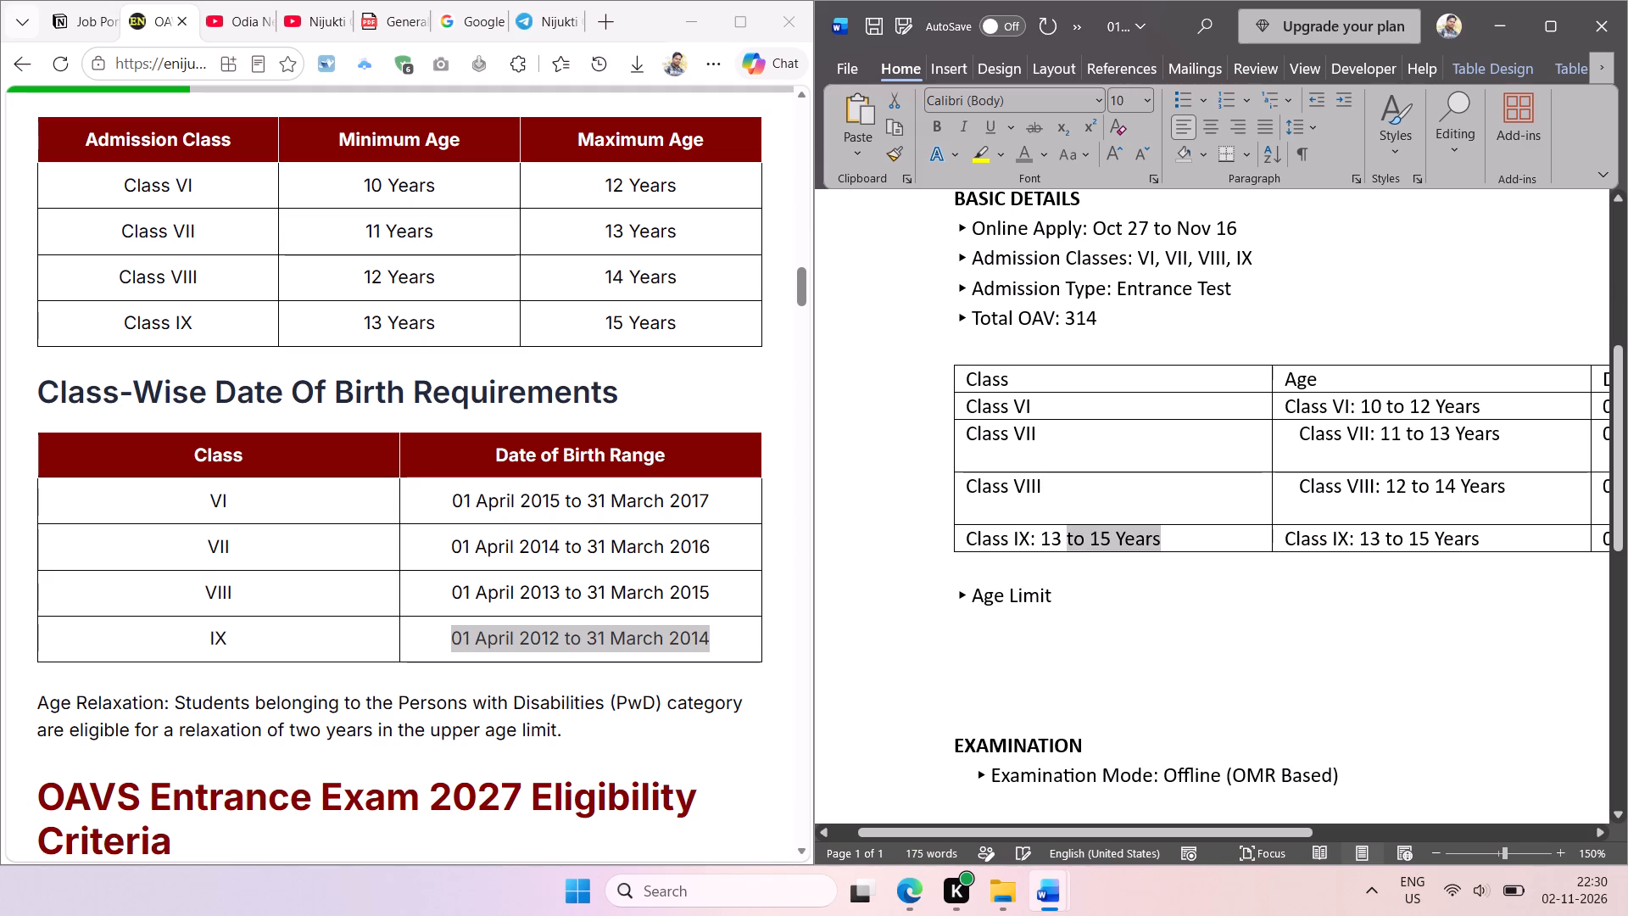
drag(1079, 544, 1032, 545)
key(BackSpace)
Narrow the table's Class column to fit its short class labels.
scroll(1143, 510, left, 1)
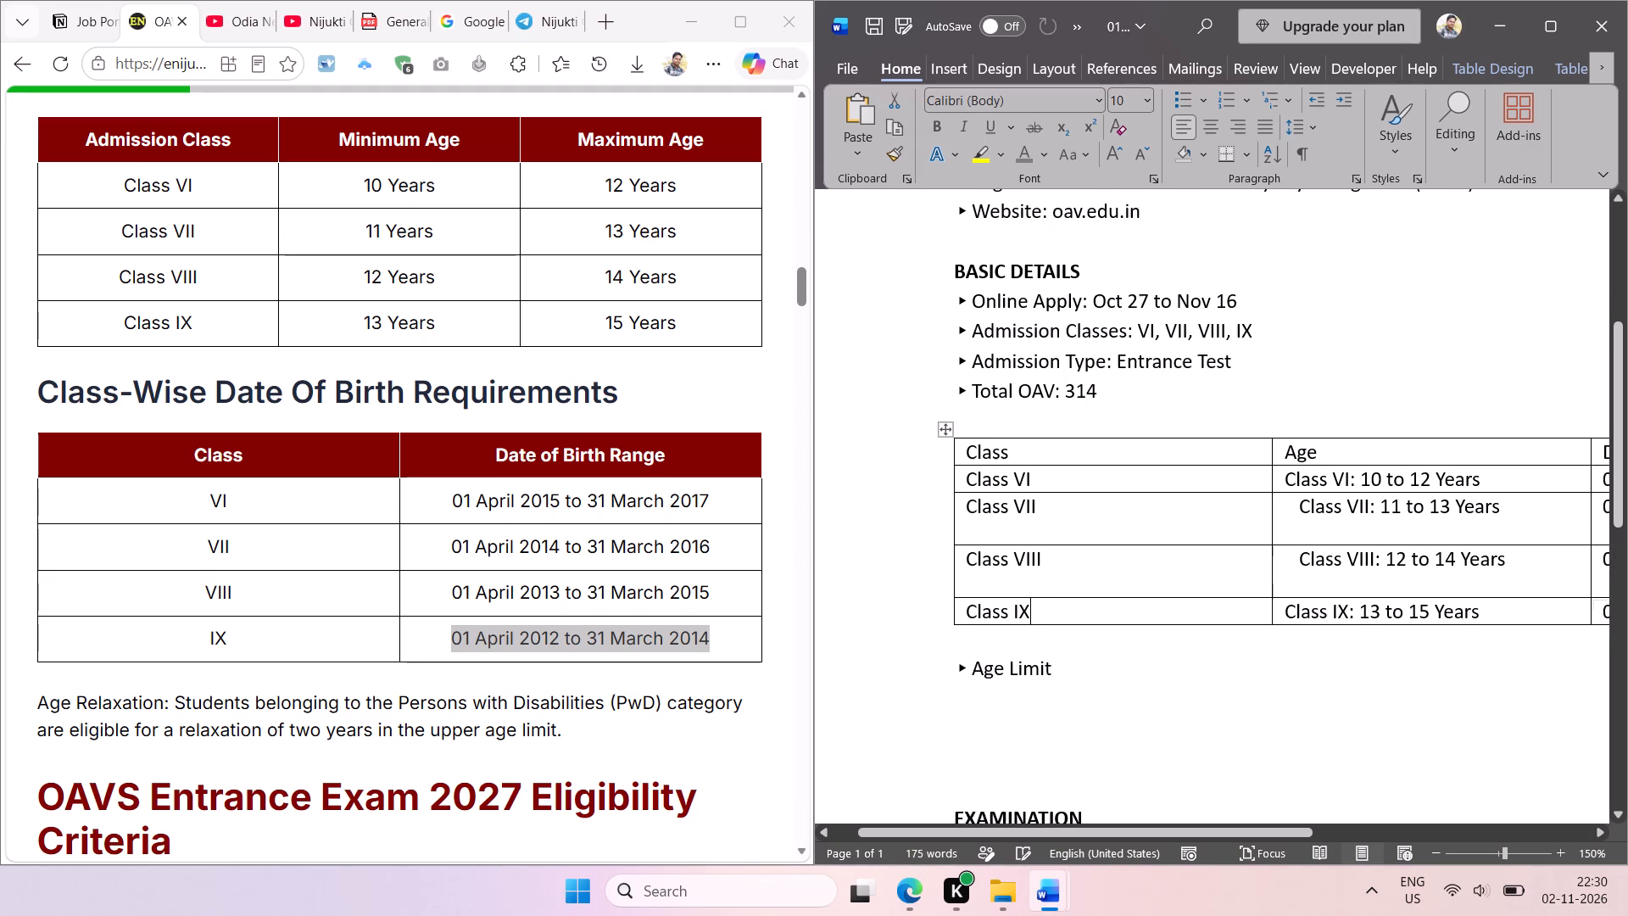
scroll(1162, 462, left, 1)
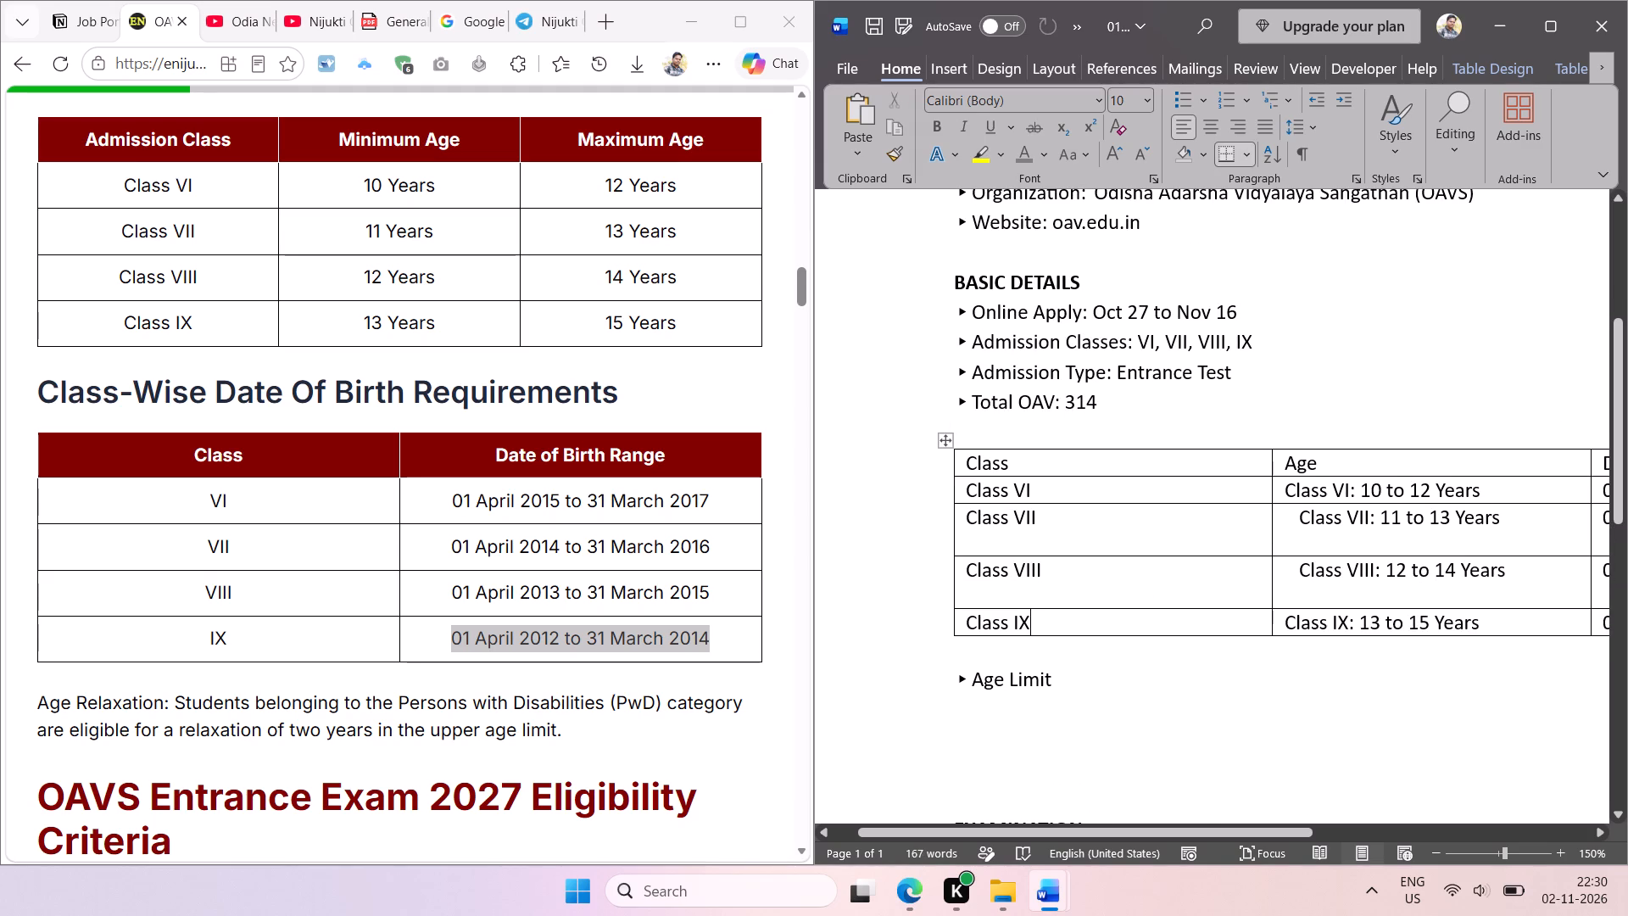
drag(1269, 494, 1073, 506)
Delete the class labels from the first three Age entries, leaving "10 to 12 Years", "11 to 13 Years" and "12 to 14 Years".
scroll(1211, 497, left, 1)
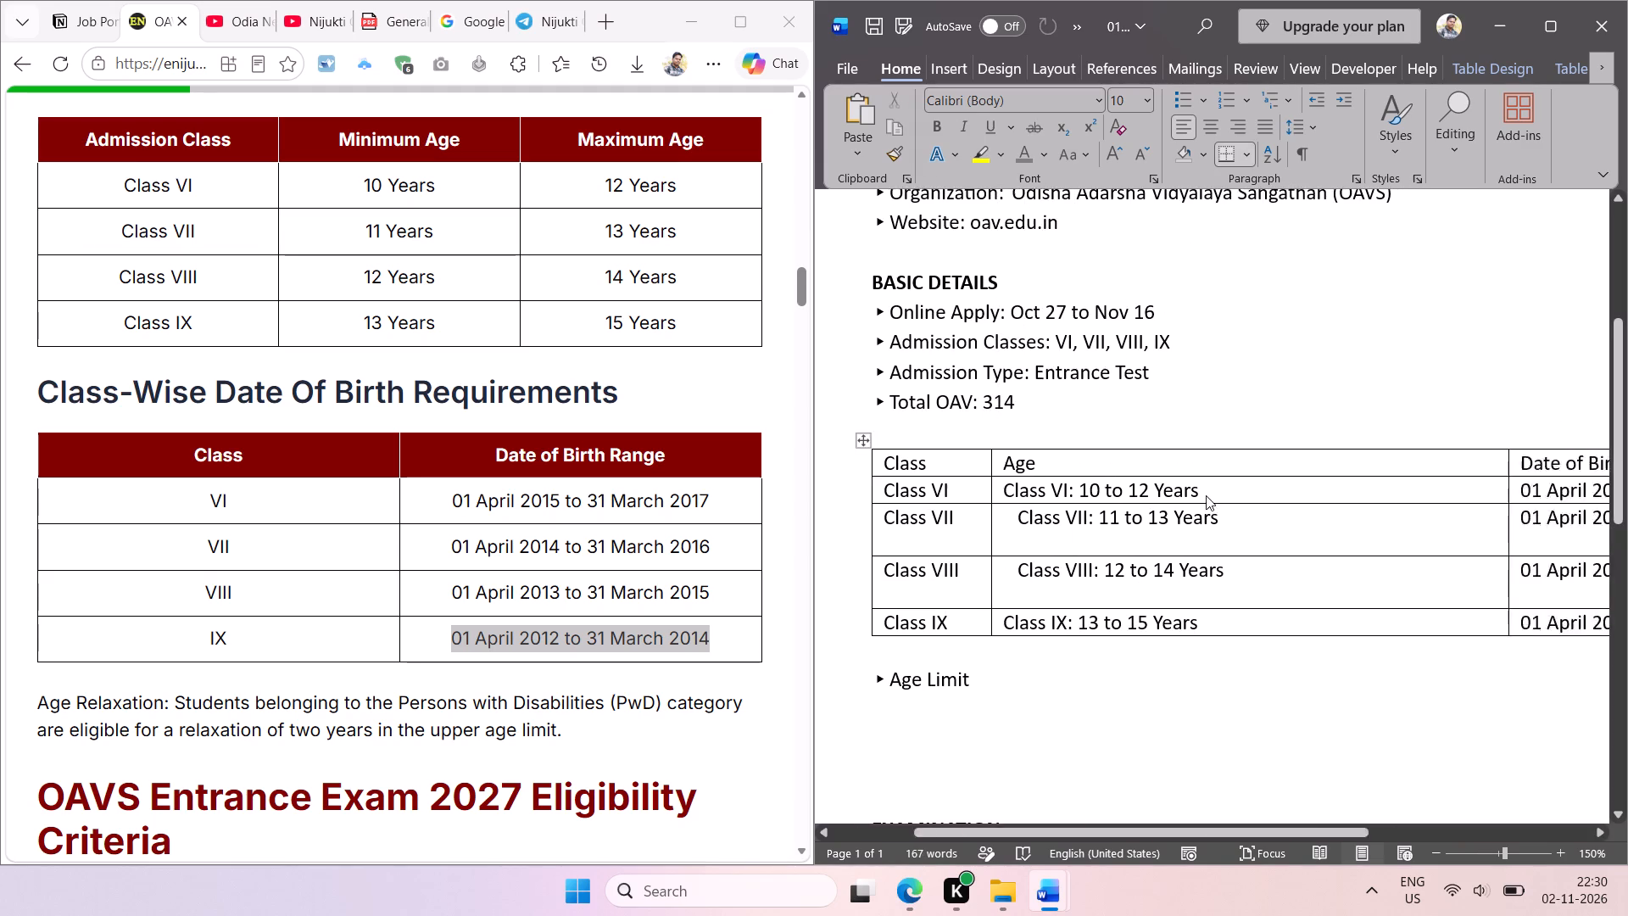
scroll(1206, 495, left, 1)
click(1185, 488)
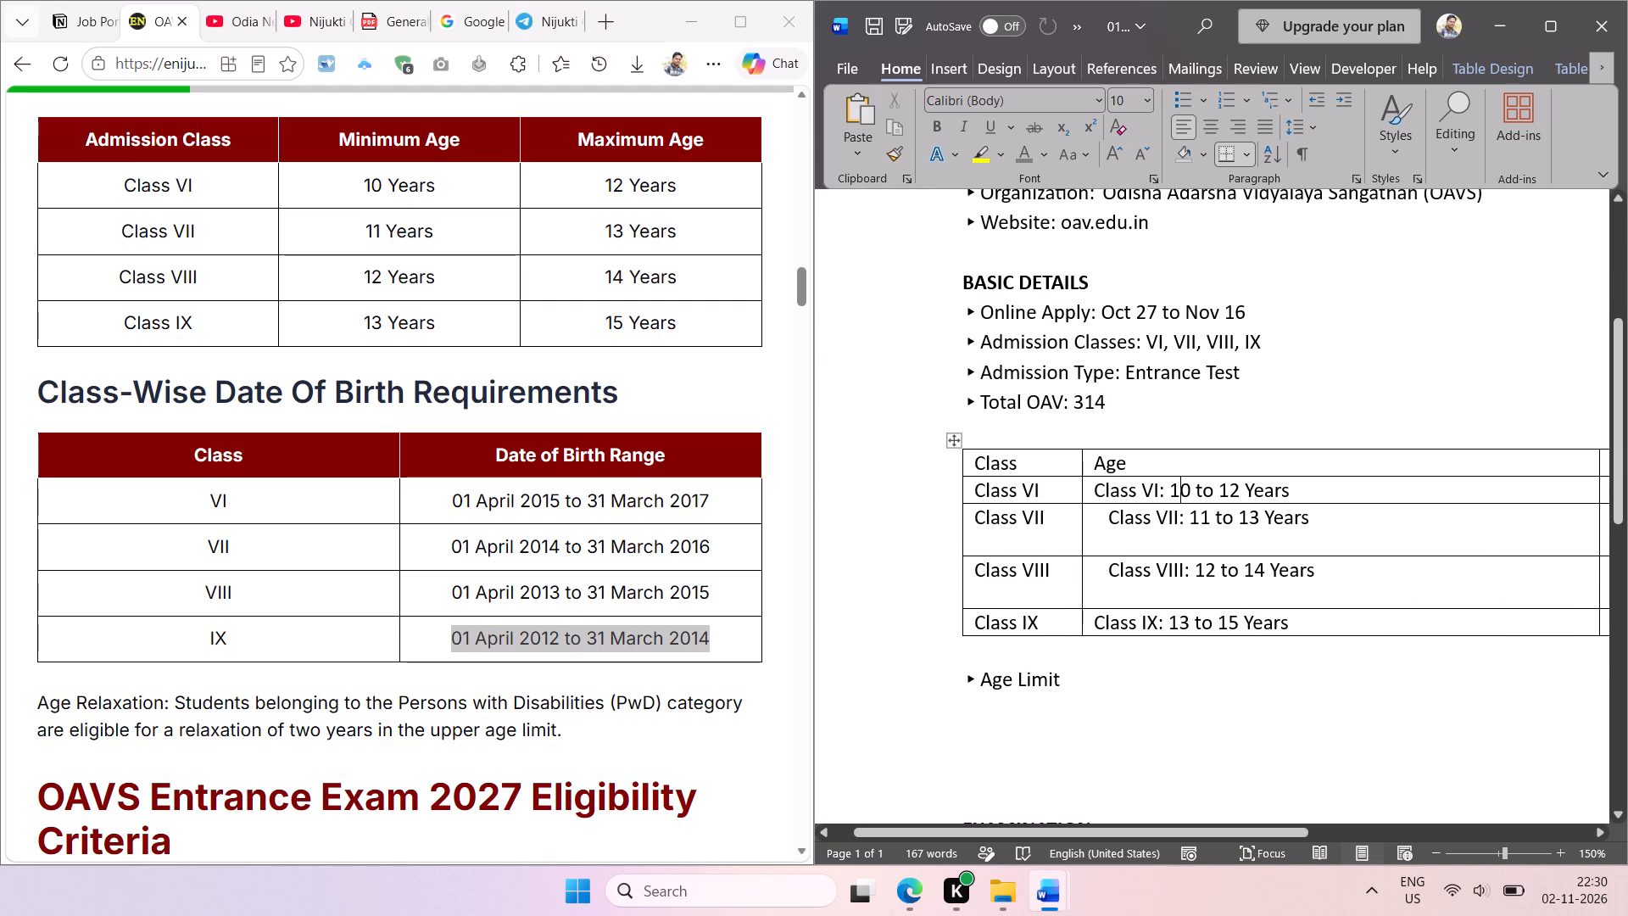
drag(1170, 491, 1100, 494)
key(BackSpace)
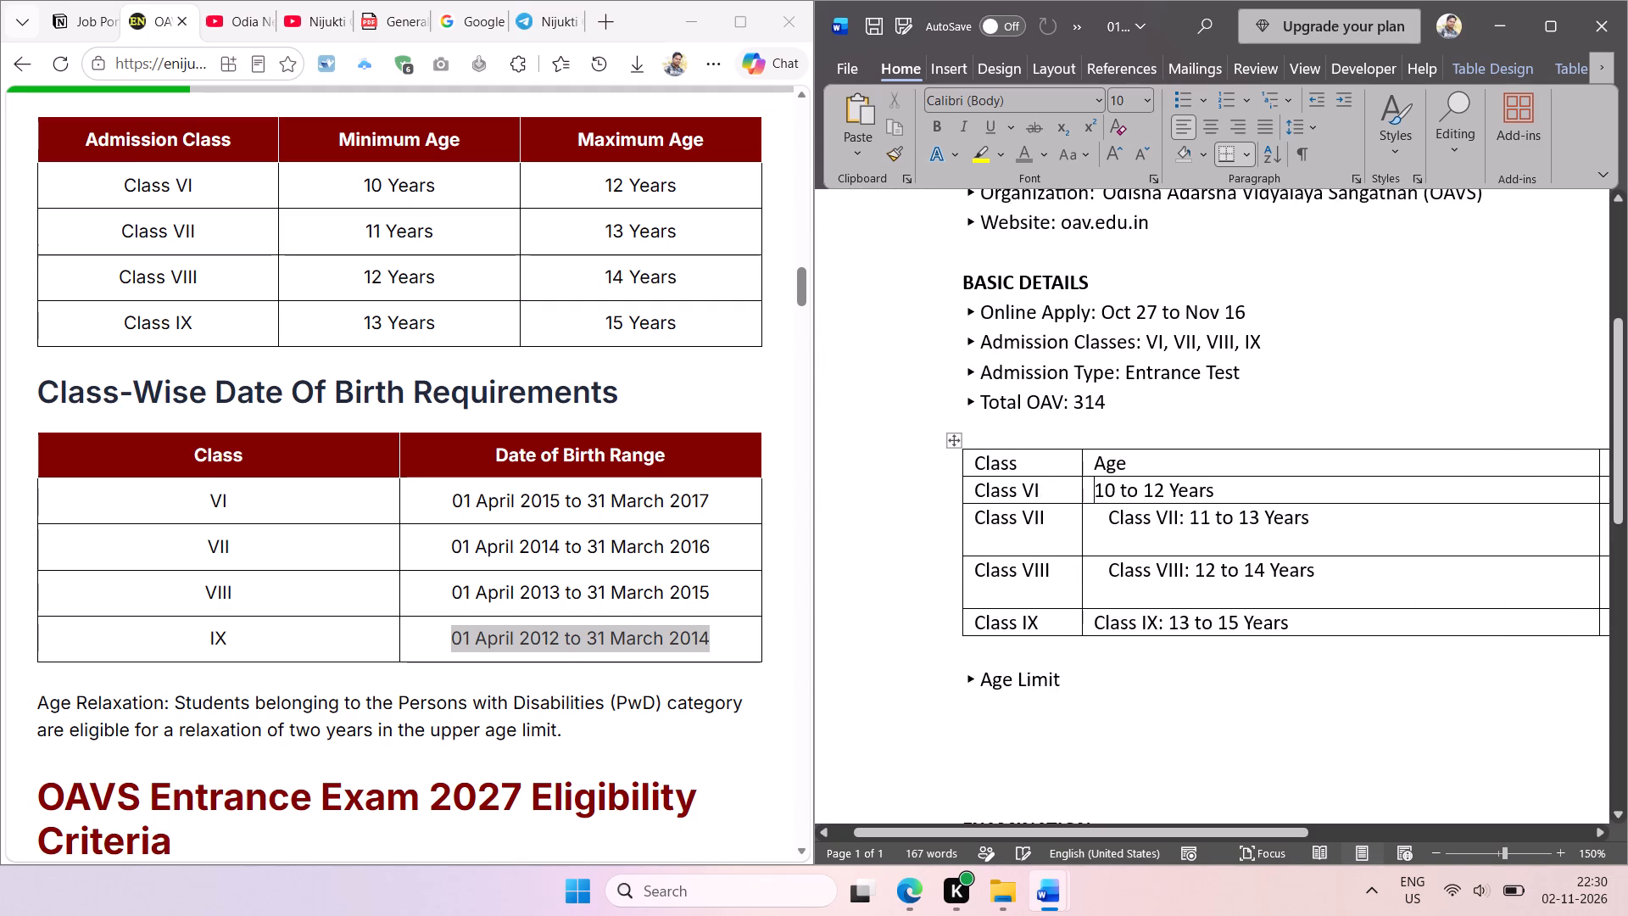
drag(1191, 517, 1119, 520)
key(BackSpace)
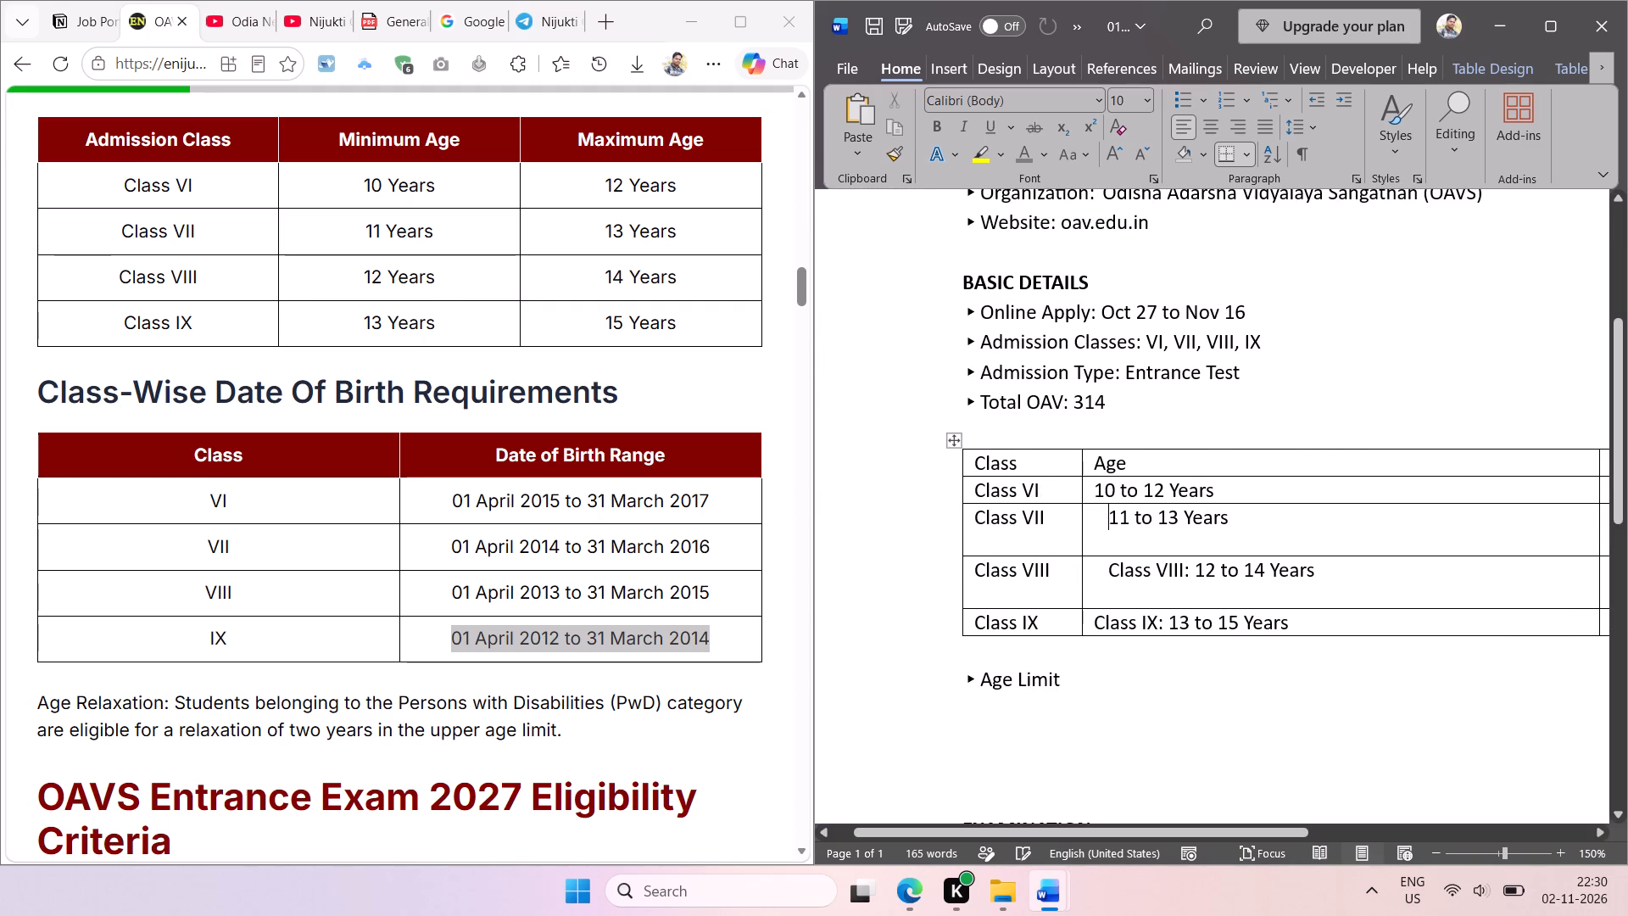
drag(1193, 569, 1099, 572)
key(BackSpace)
key(BackSpace)
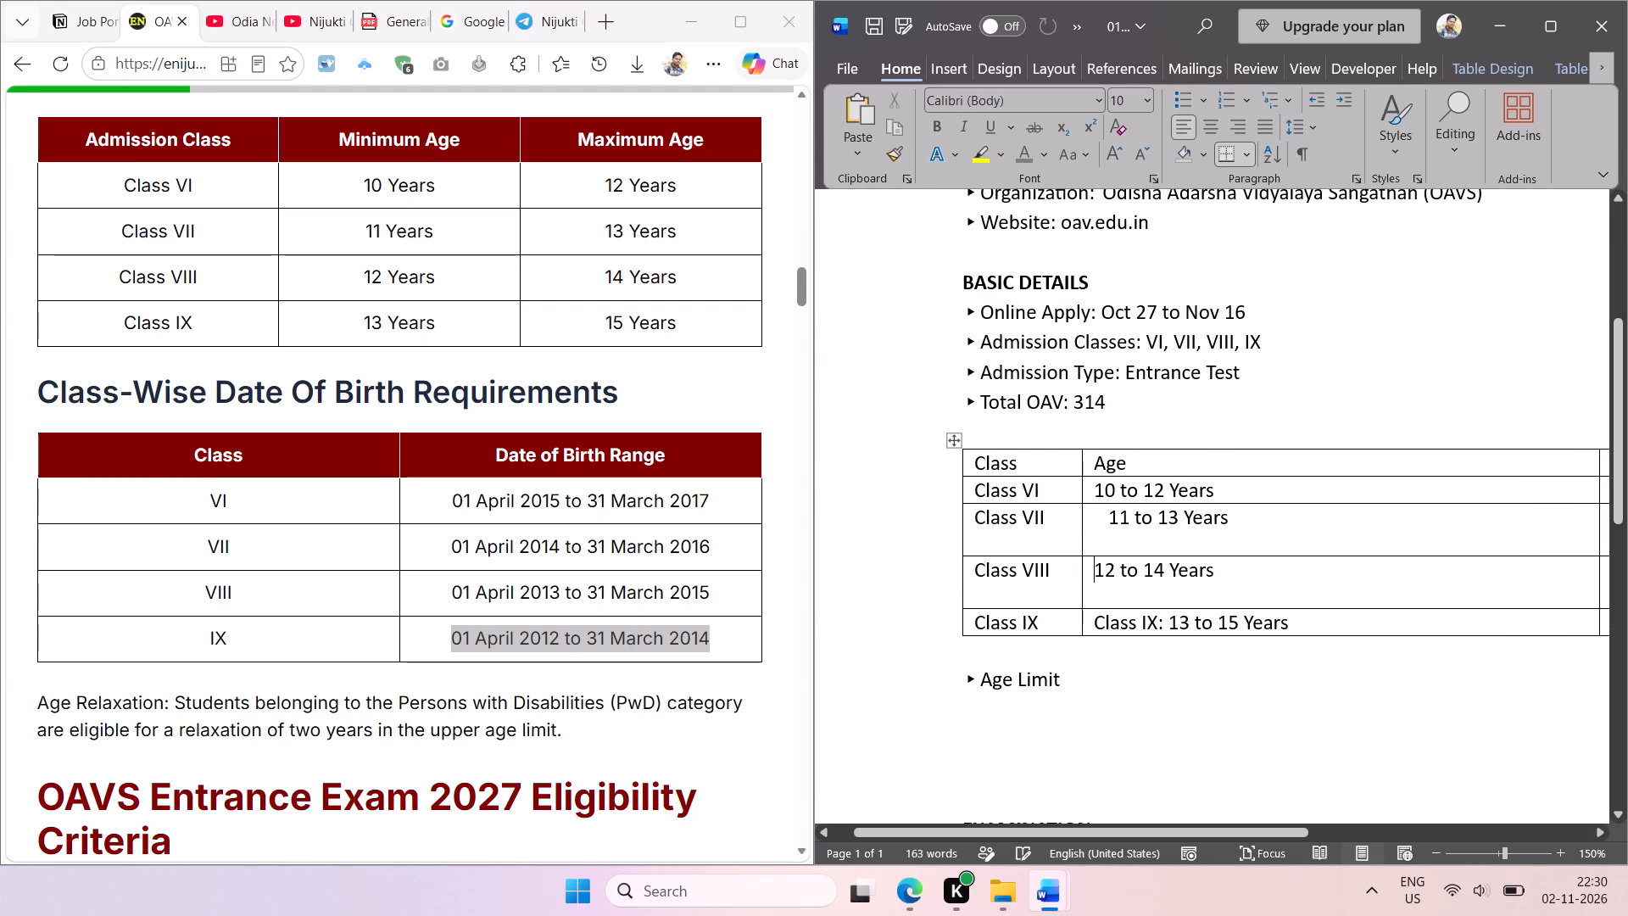
Remove the leading indent before "11 to 13 Years" in the Class VII row's Age cell.
drag(1108, 519, 1076, 524)
key(BackSpace)
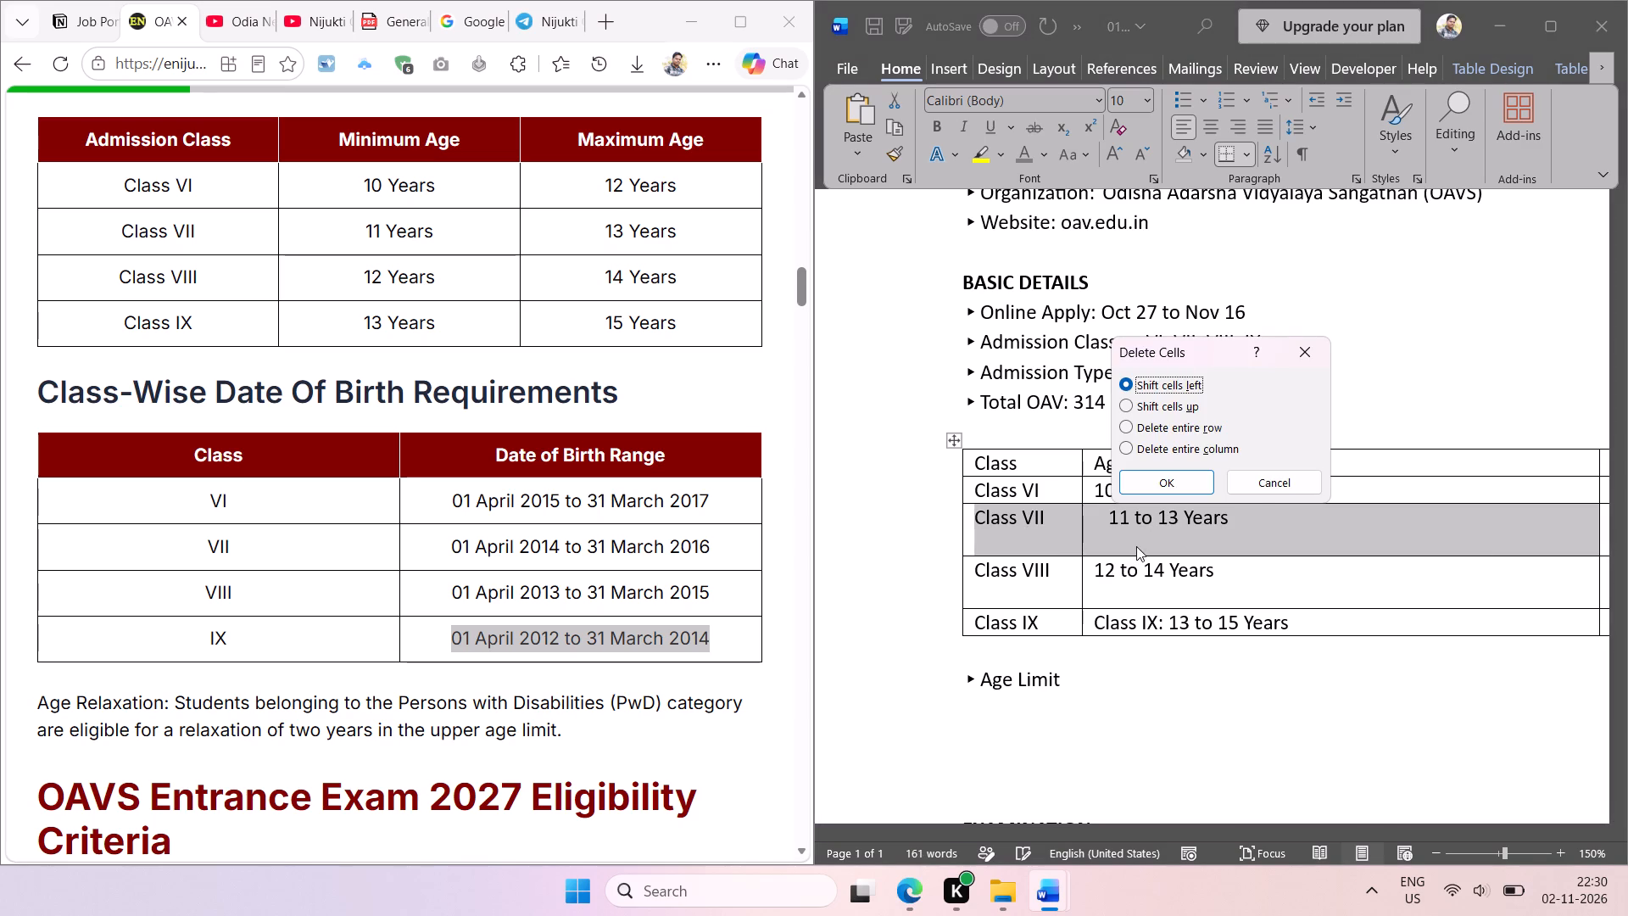
click(1136, 546)
click(1260, 485)
click(1135, 544)
click(1110, 518)
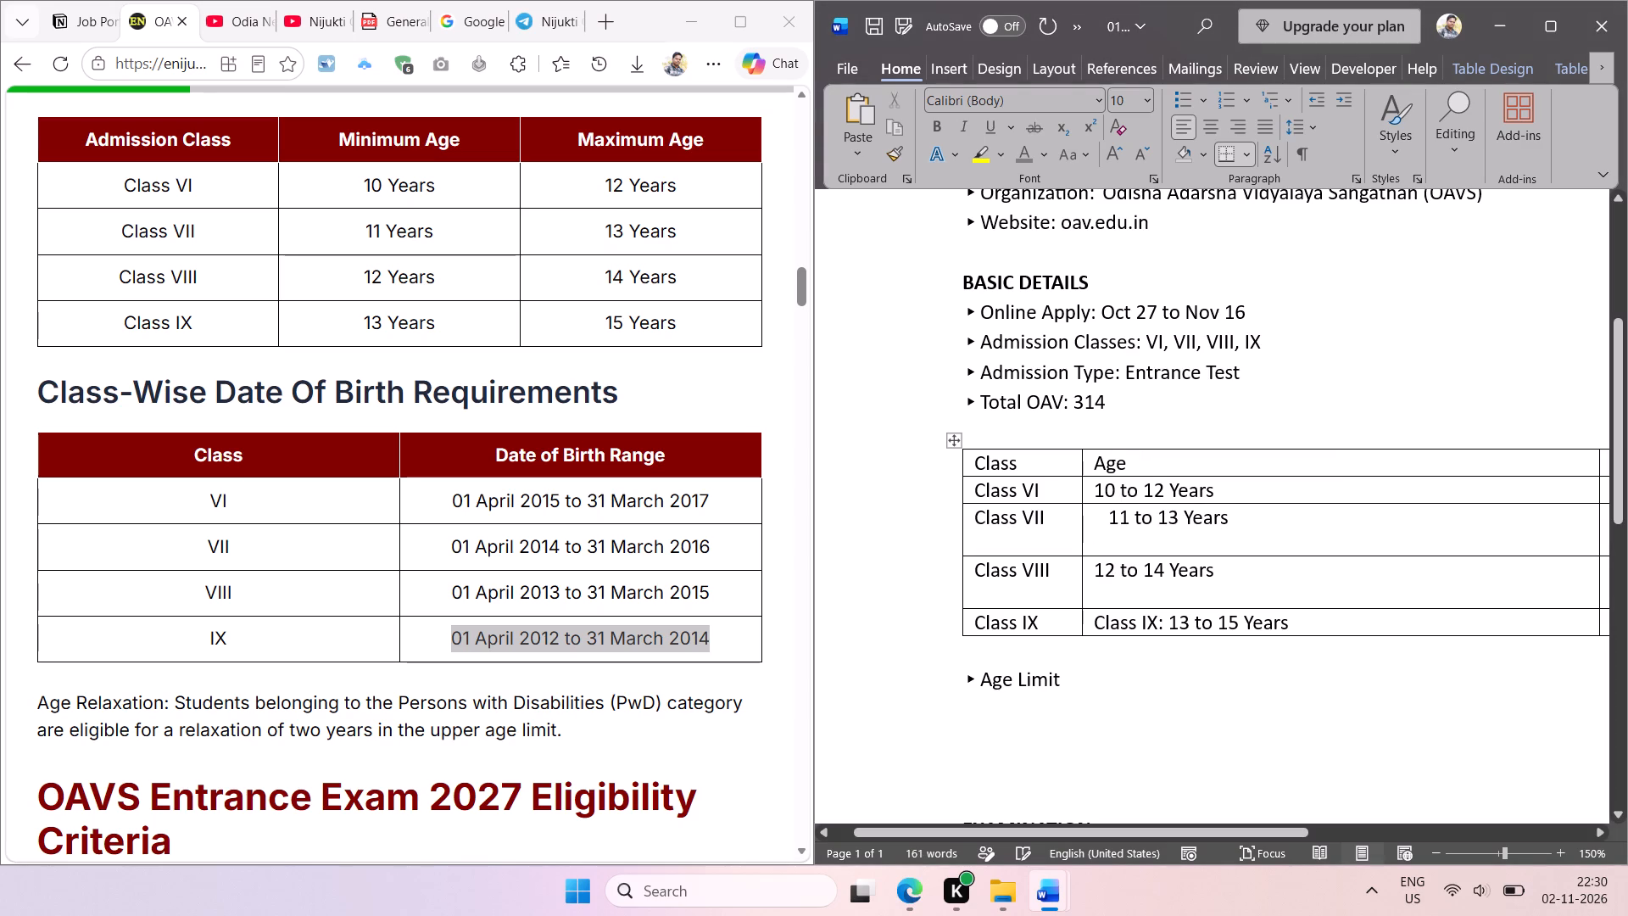
key(BackSpace)
key(BackSpace)
drag(1097, 517, 1085, 520)
key(BackSpace)
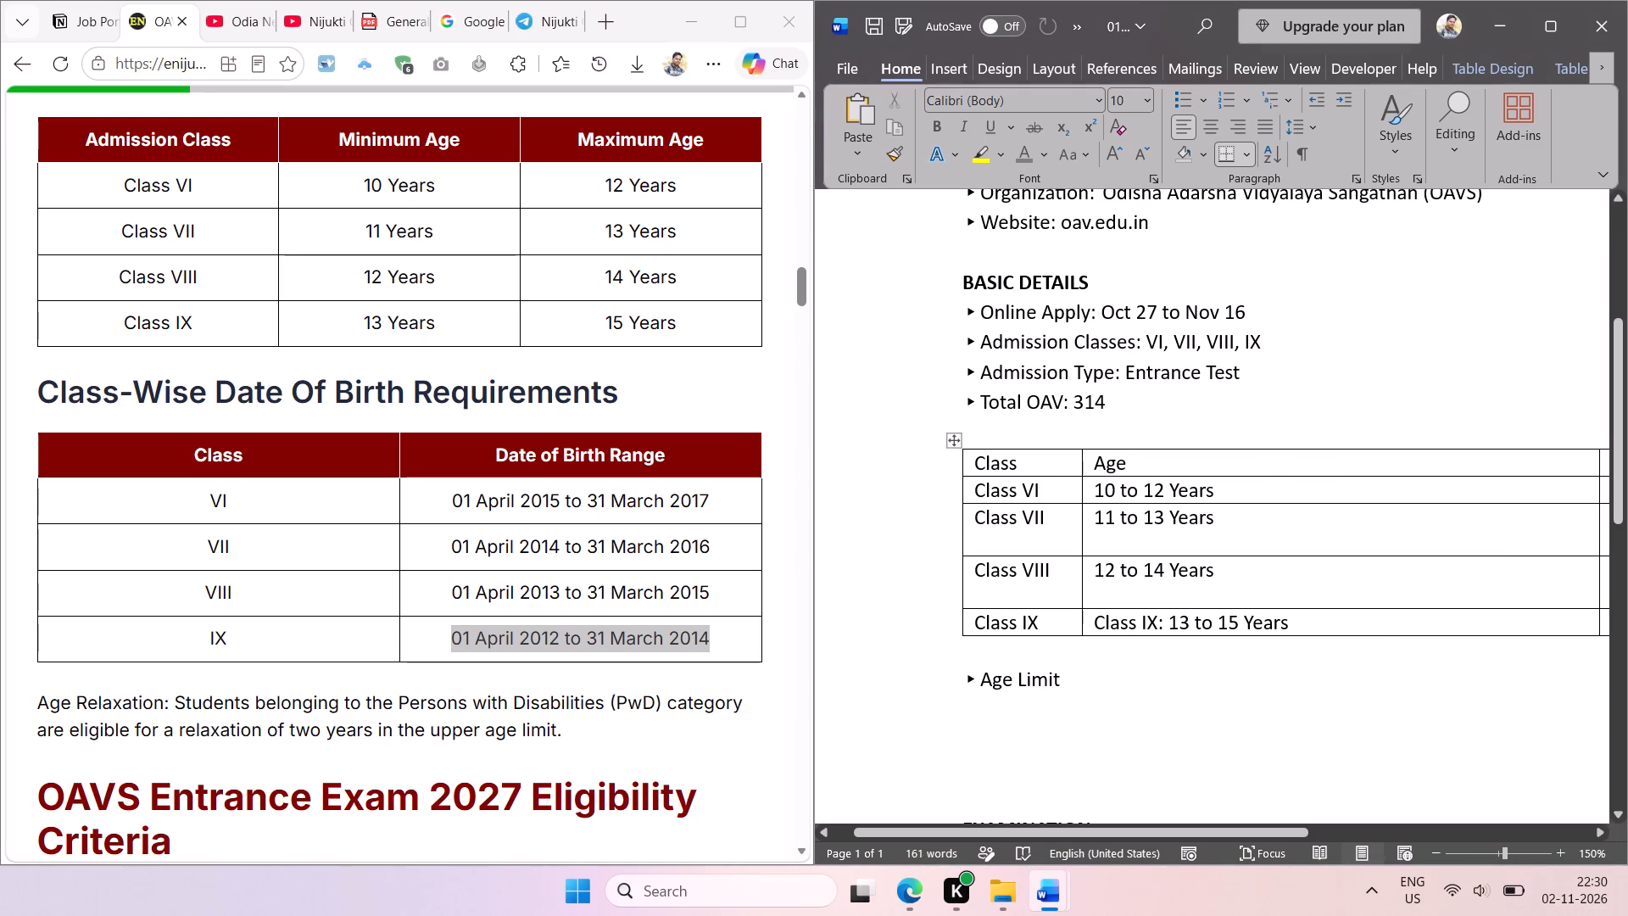
Delete the class label from the Class IX row's Age cell, leaving "13 to 15 Years".
drag(1168, 623, 1085, 623)
key(BackSpace)
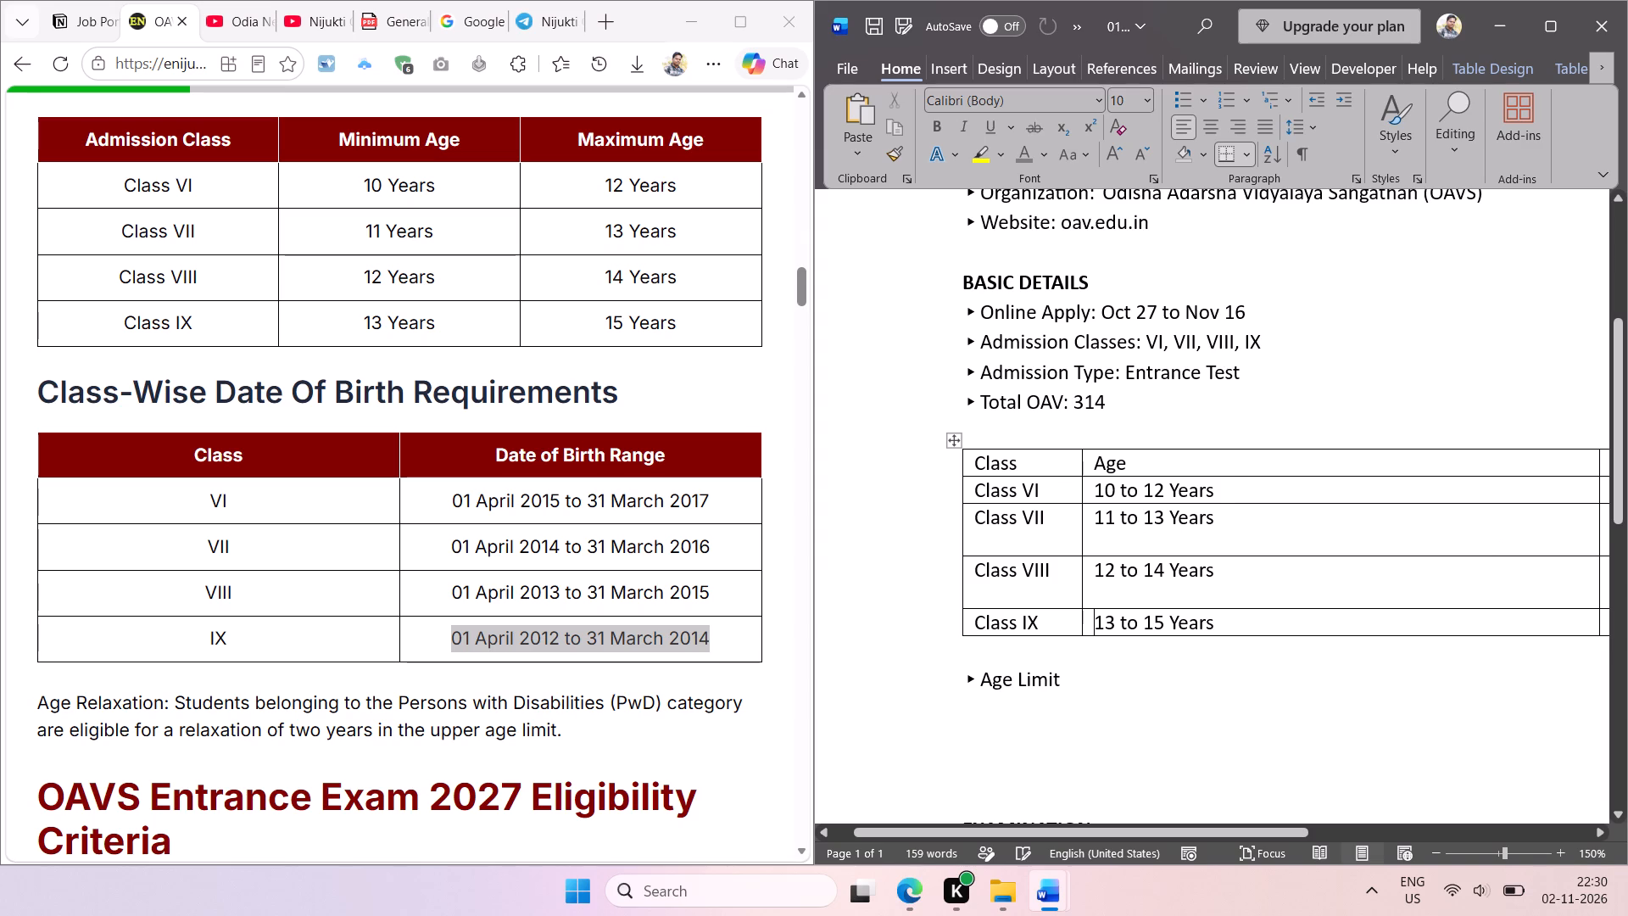
Narrow the table's Age column to fit its age ranges.
scroll(1252, 509, left, 1)
scroll(1369, 629, down, 1)
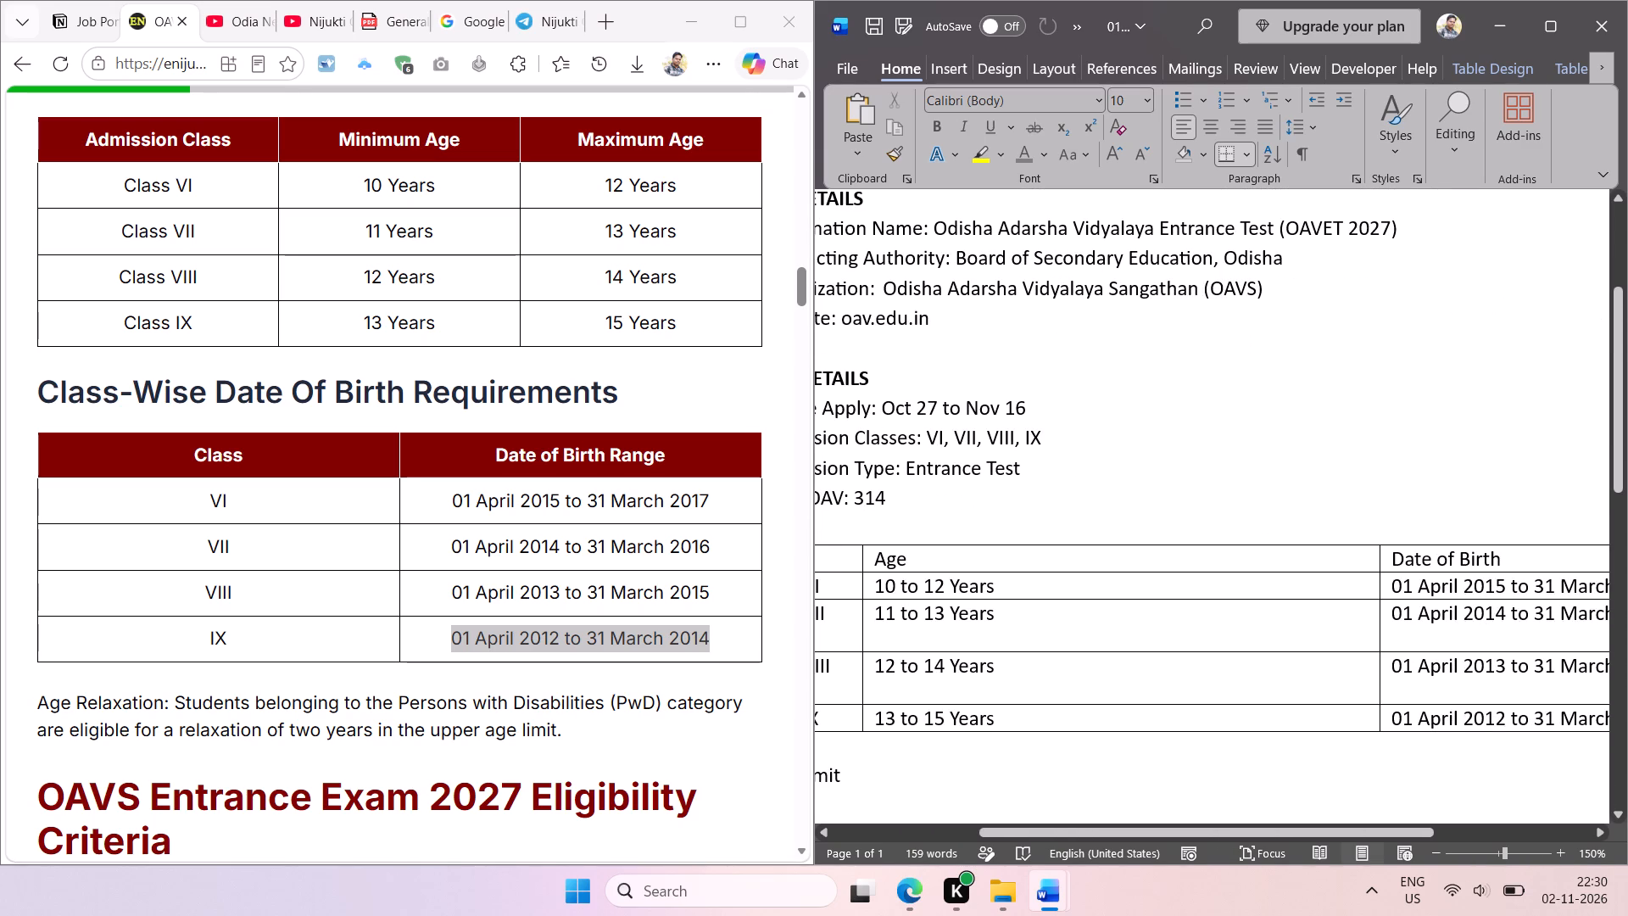
drag(1377, 609, 1035, 618)
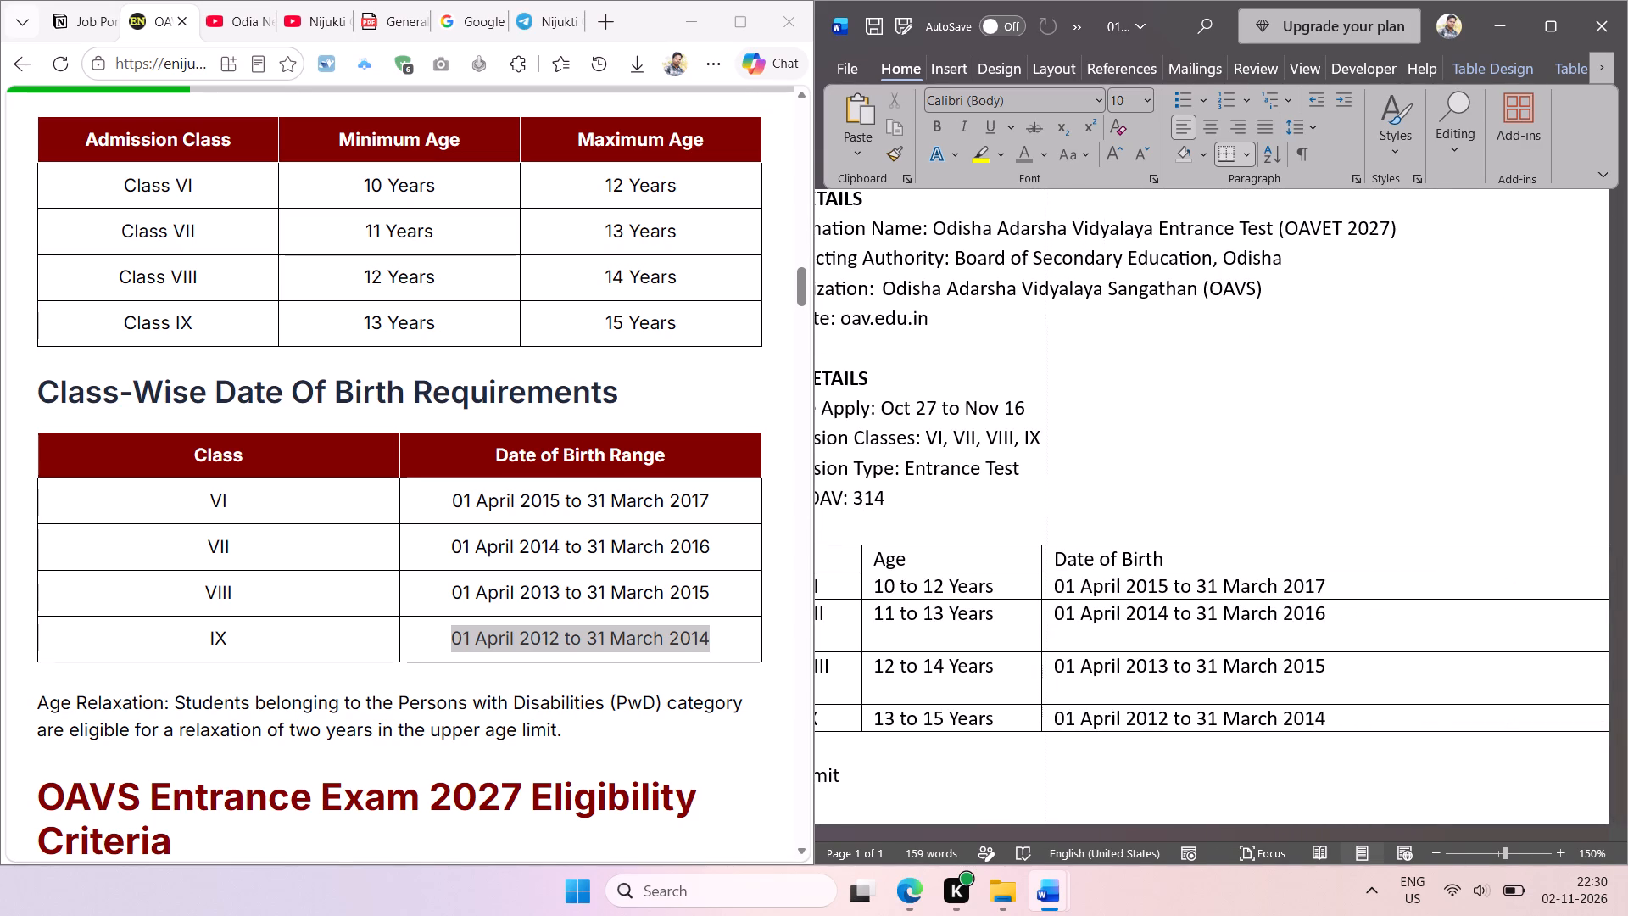
drag(1035, 618, 1028, 618)
Change the start date in the Class VI row's Date of Birth cell to the numeric form "01.04.2015".
click(1187, 588)
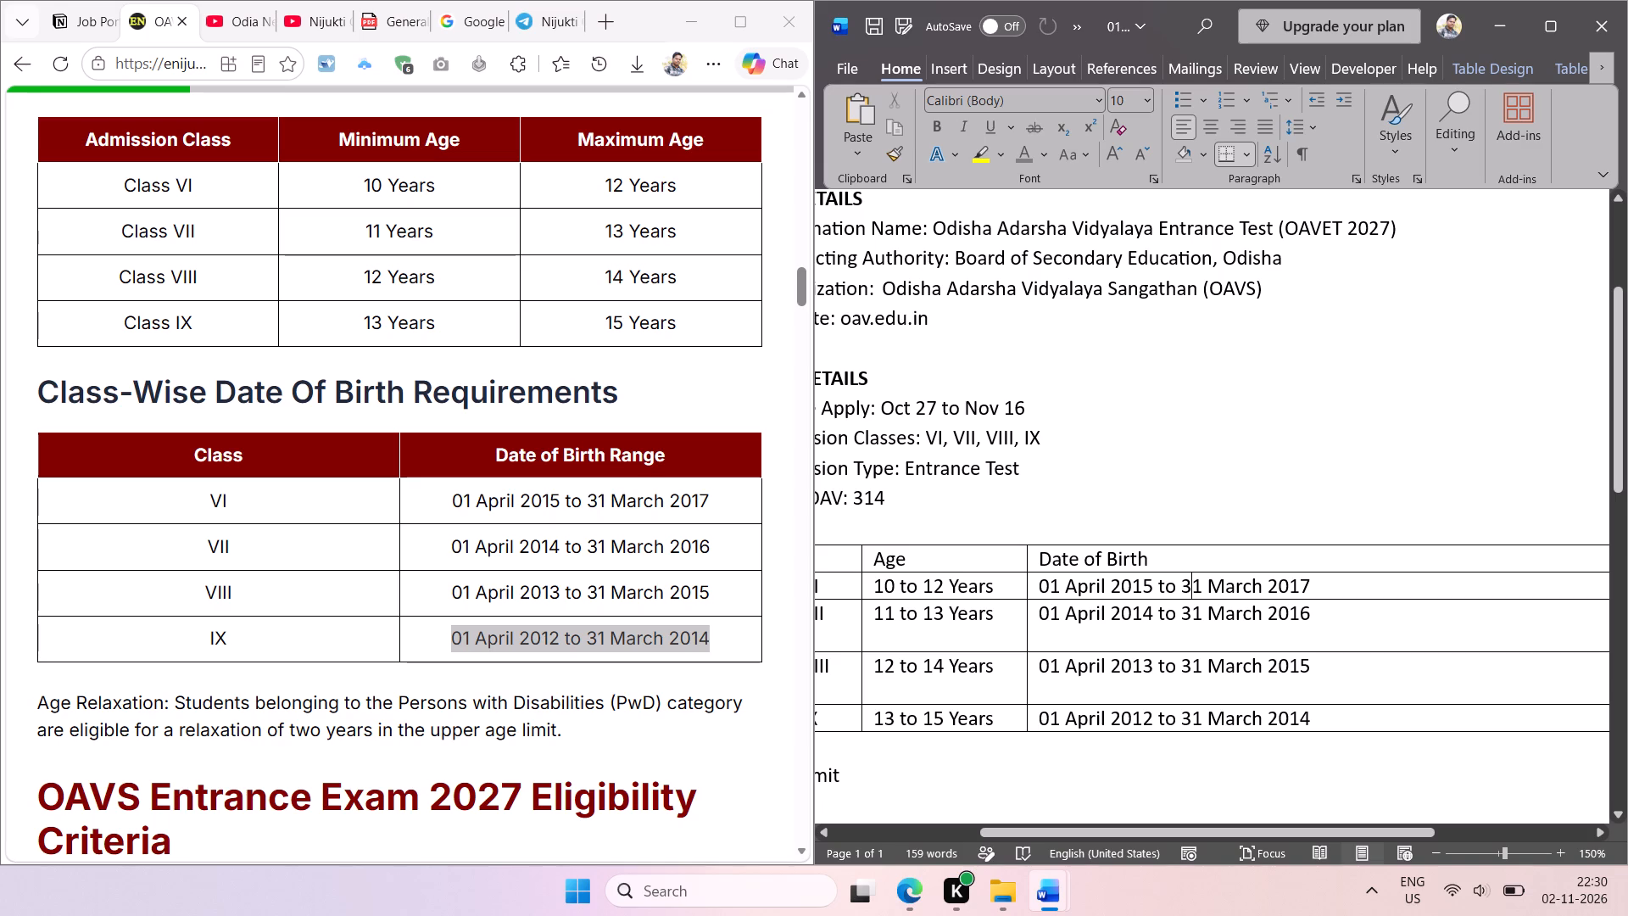
double_click(1084, 585)
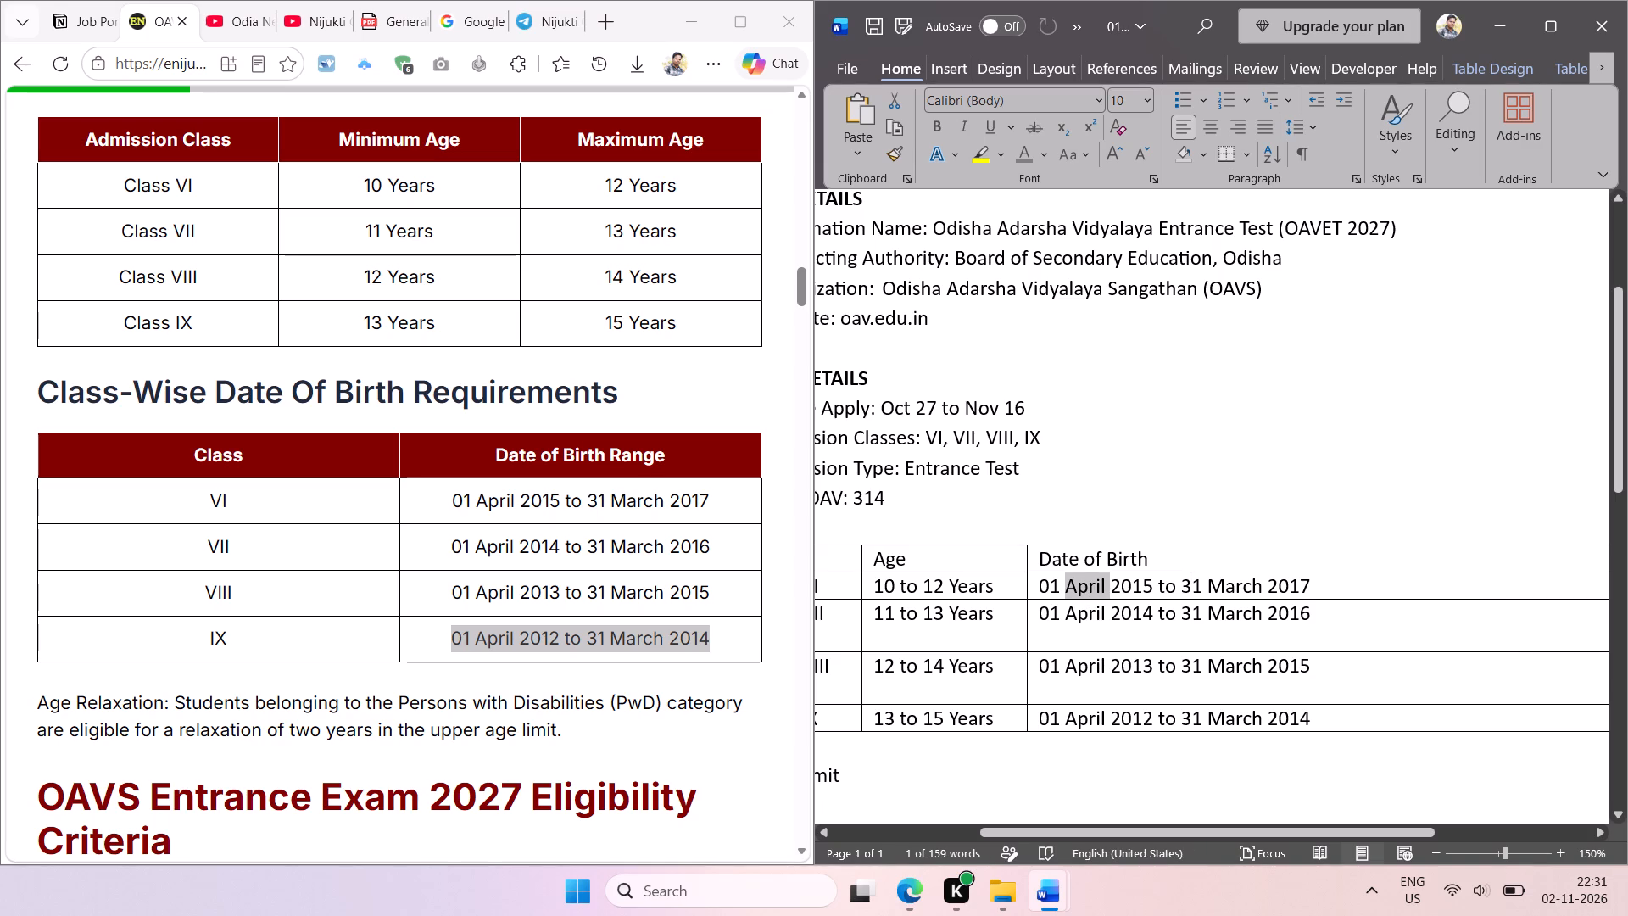
click(1268, 640)
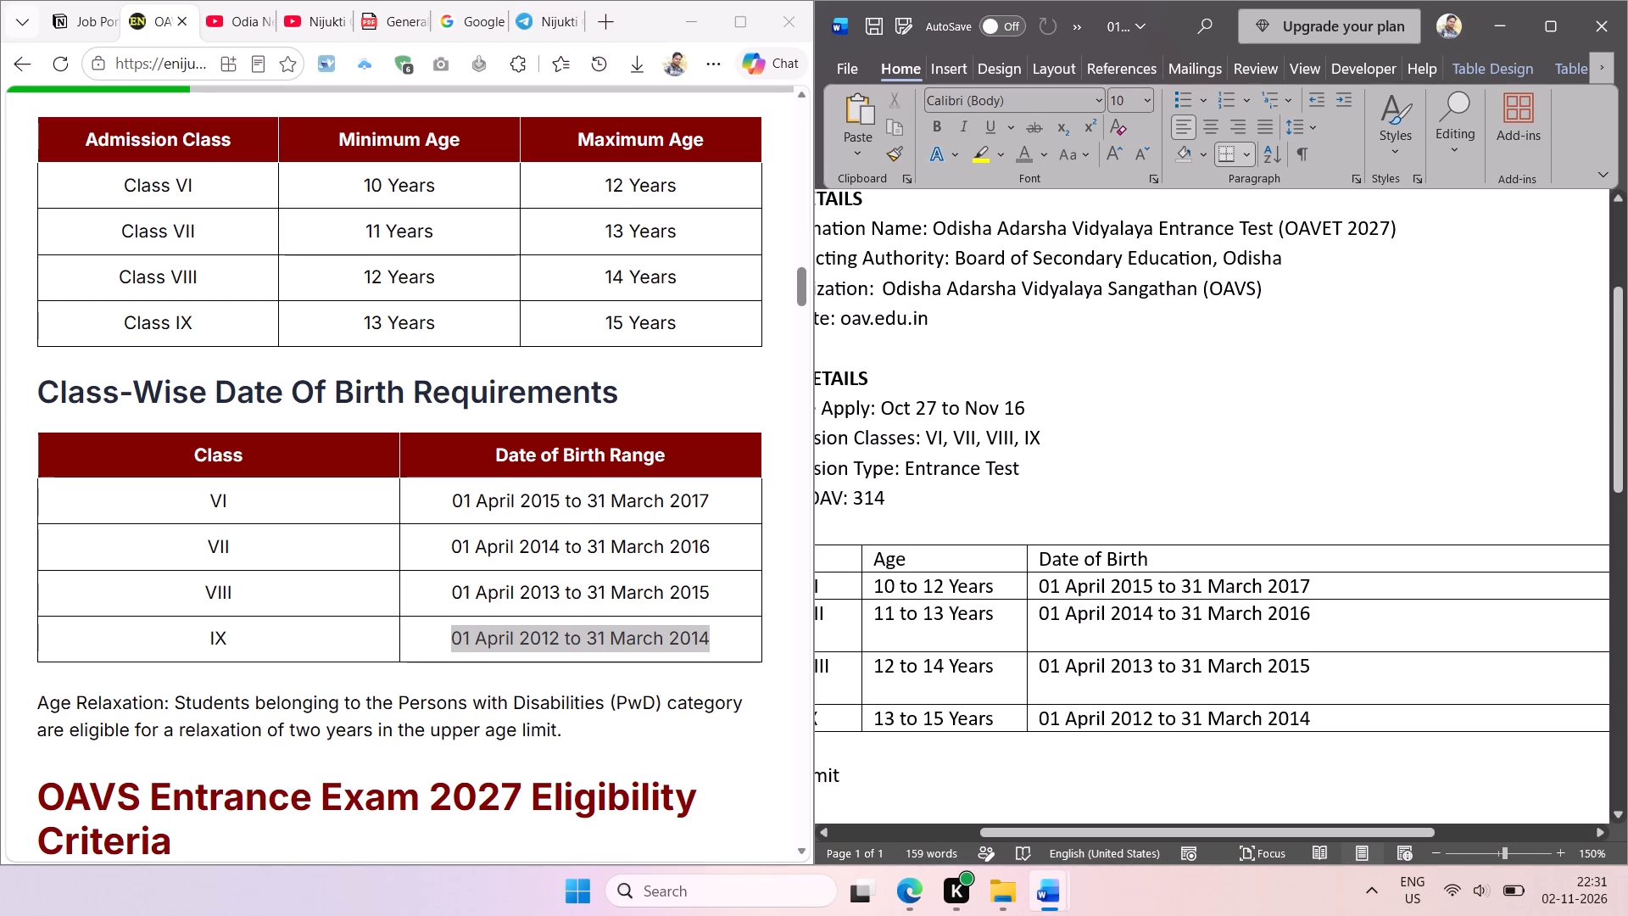
double_click(1084, 581)
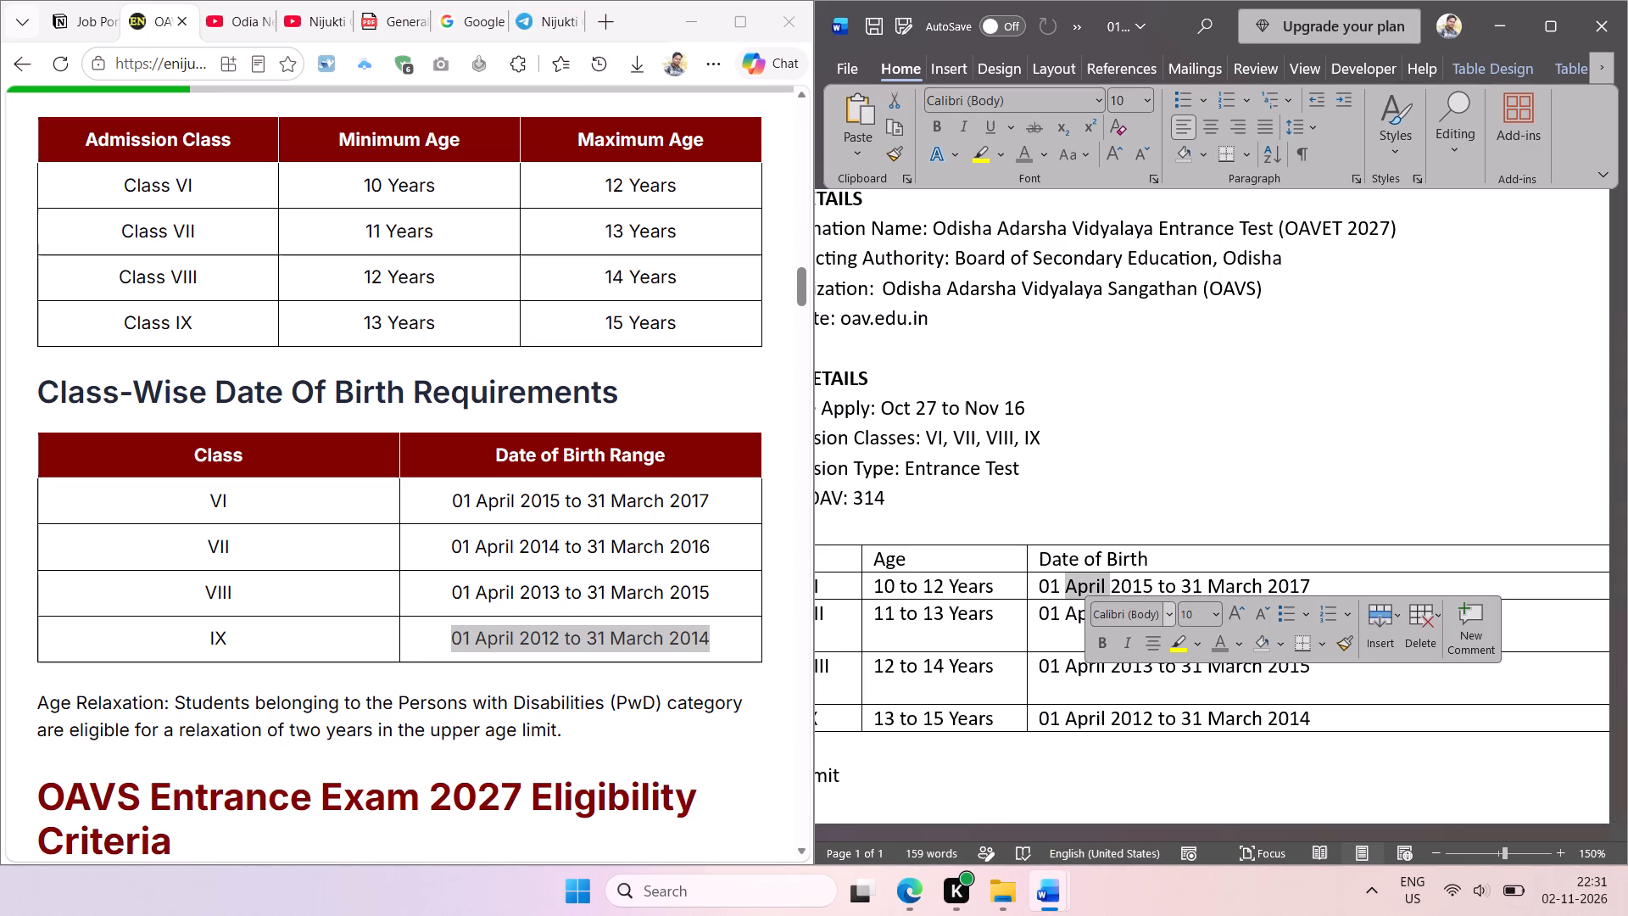
key(BackSpace)
key(BackSpace)
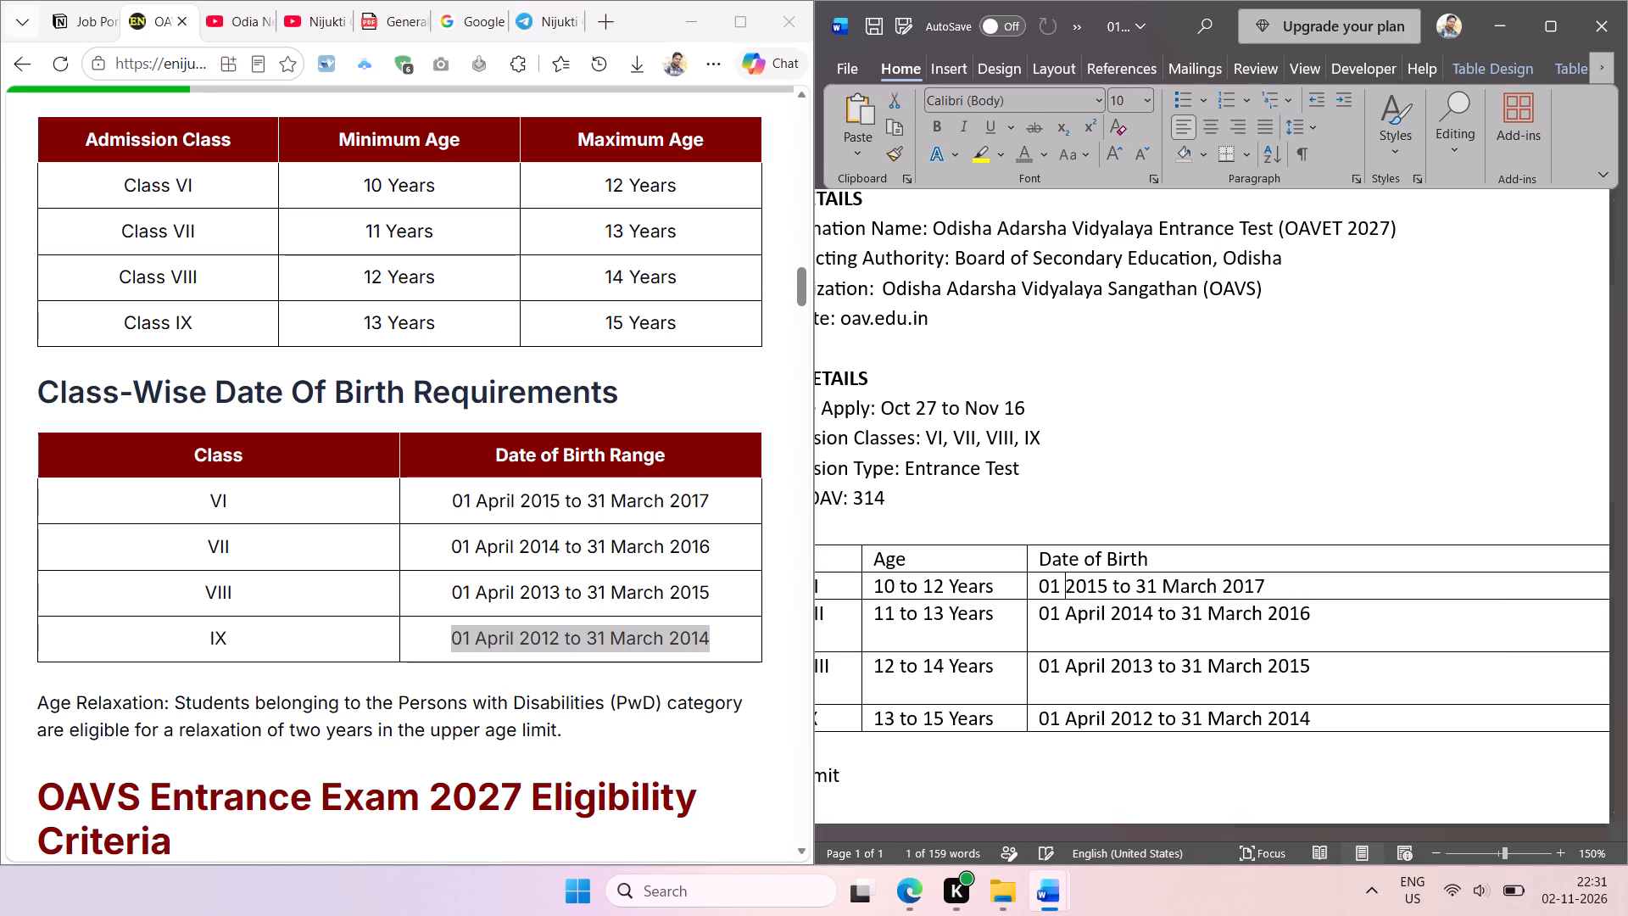
text(.04)
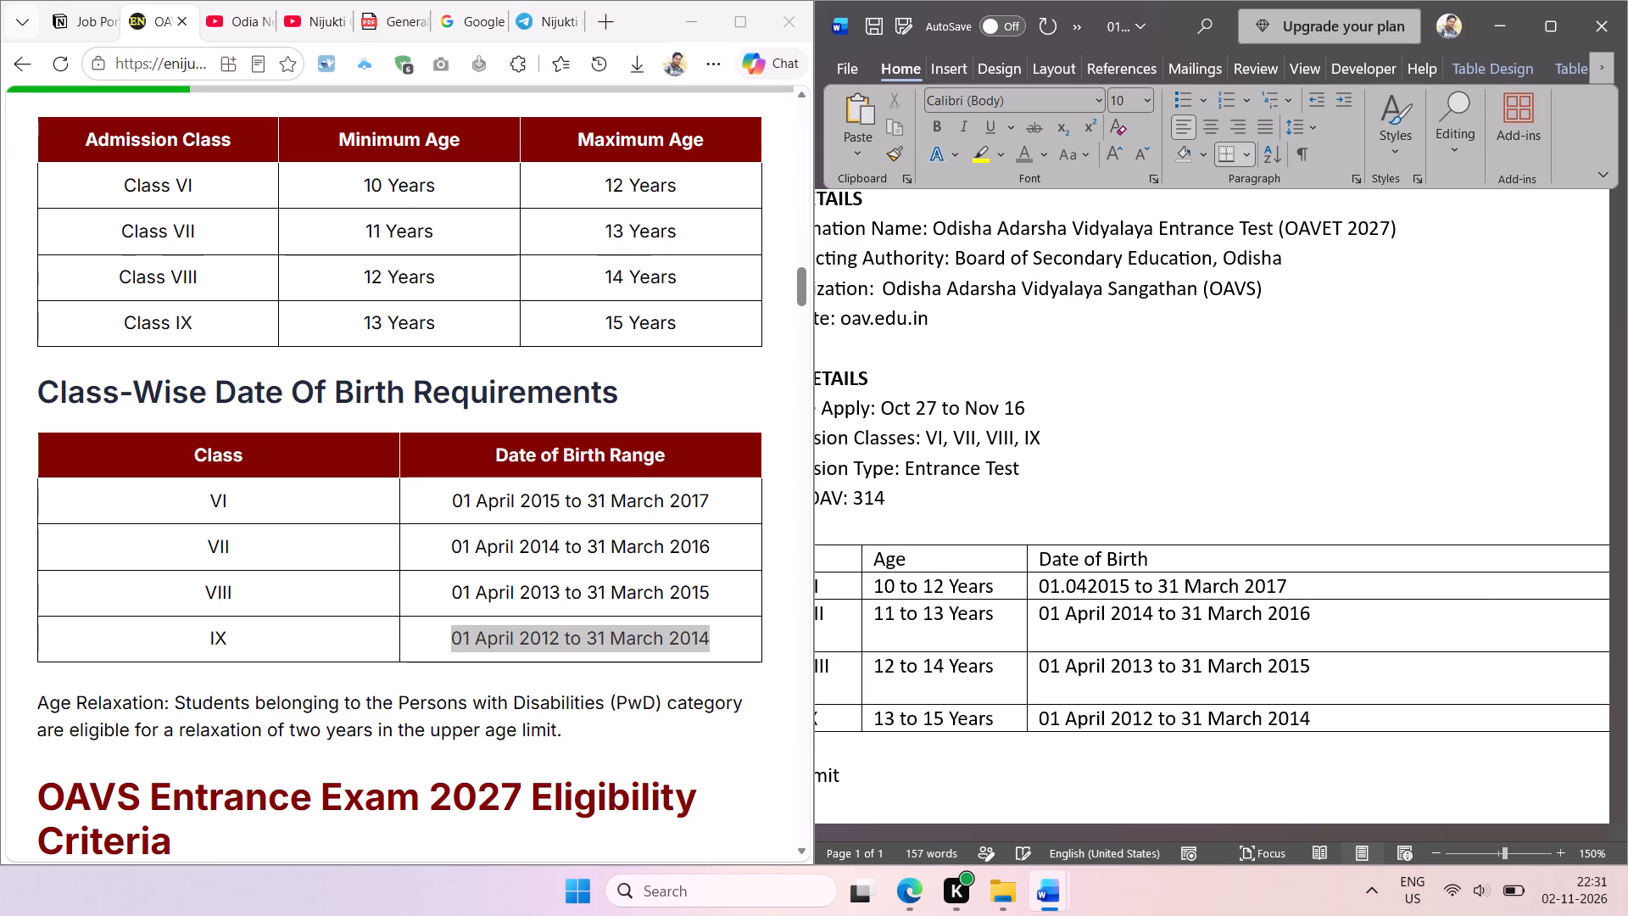
key(period)
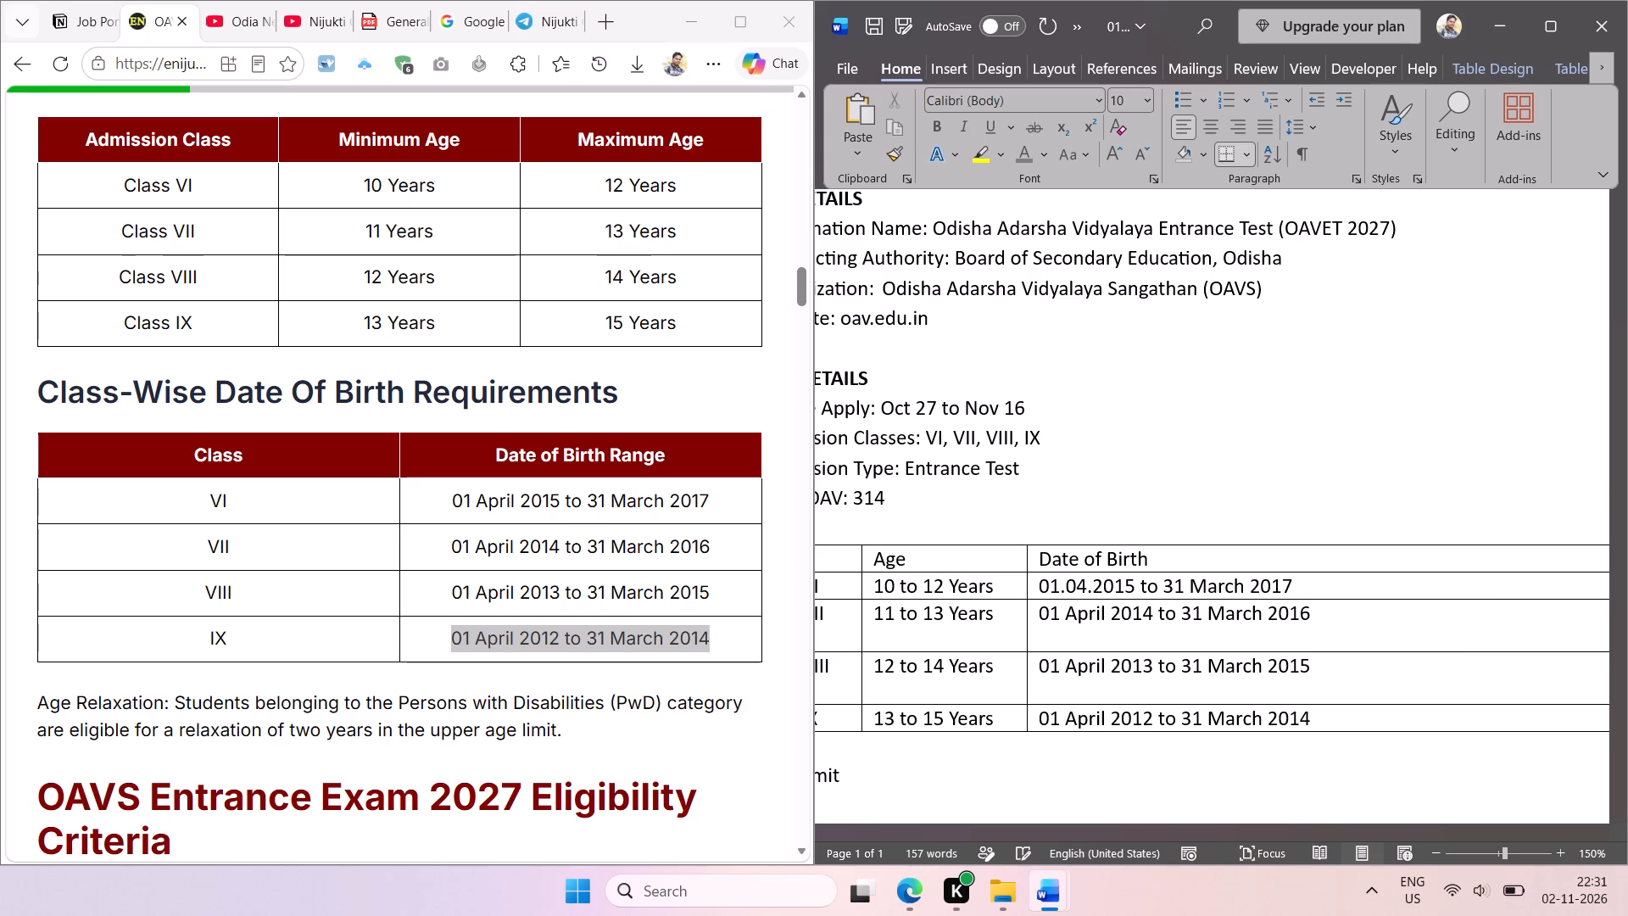
Copy "01.04." from the Class VI row's start date over the day and month of the Class VII, VIII and IX start dates.
drag(1092, 592, 1020, 592)
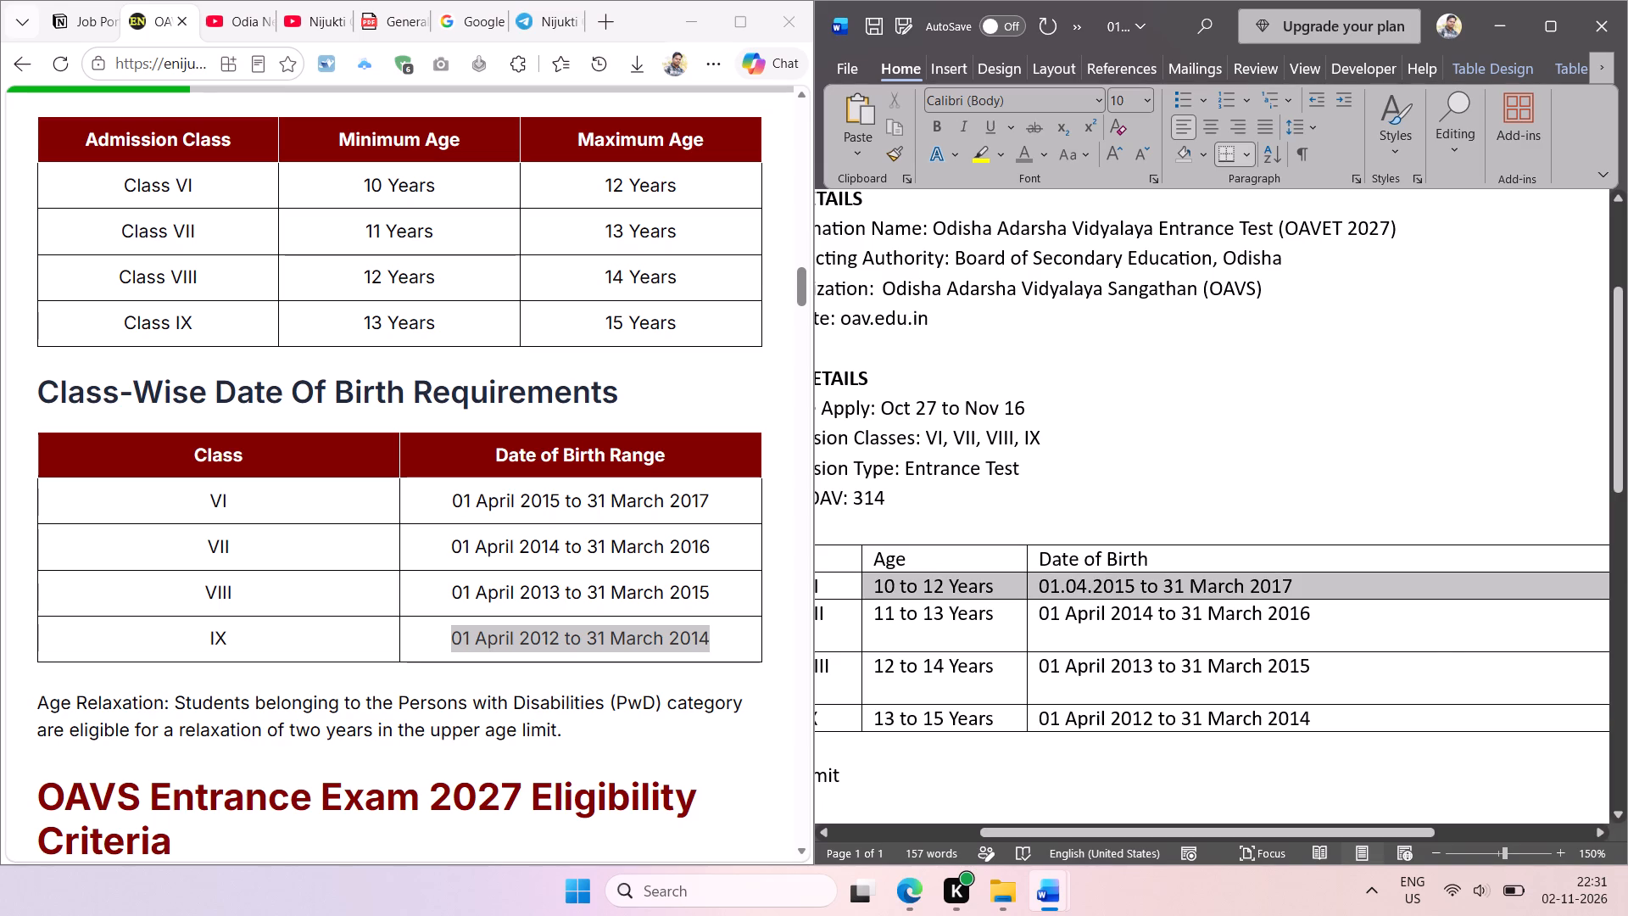
click(1073, 593)
click(1096, 583)
drag(1092, 588, 1056, 588)
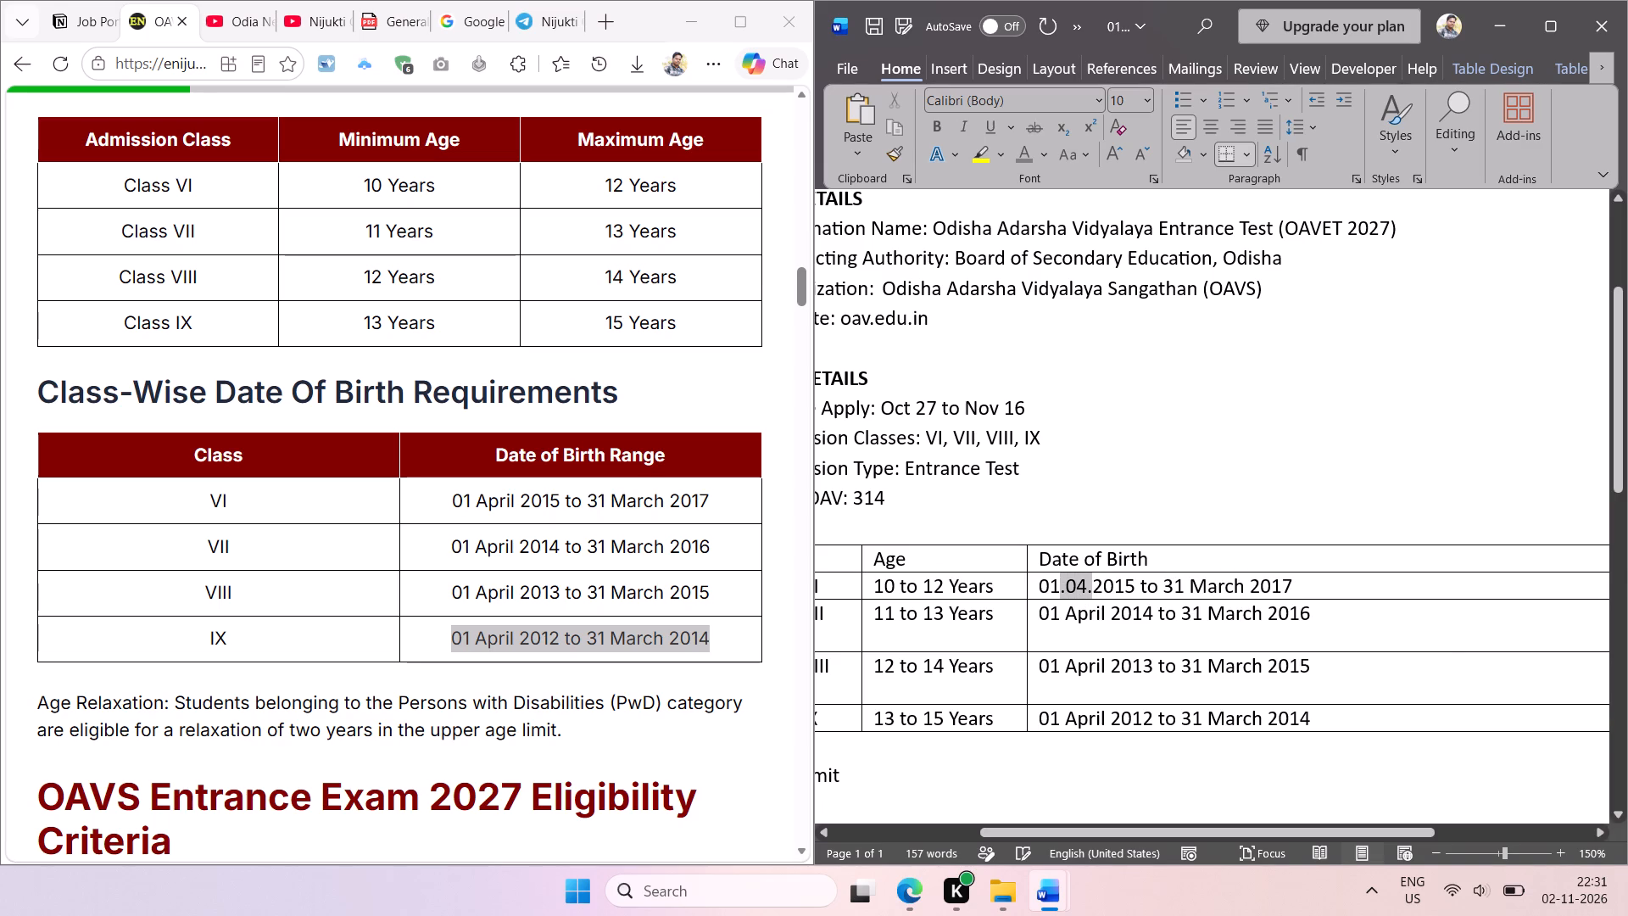
drag(1056, 588, 1045, 587)
key(ctrl+c)
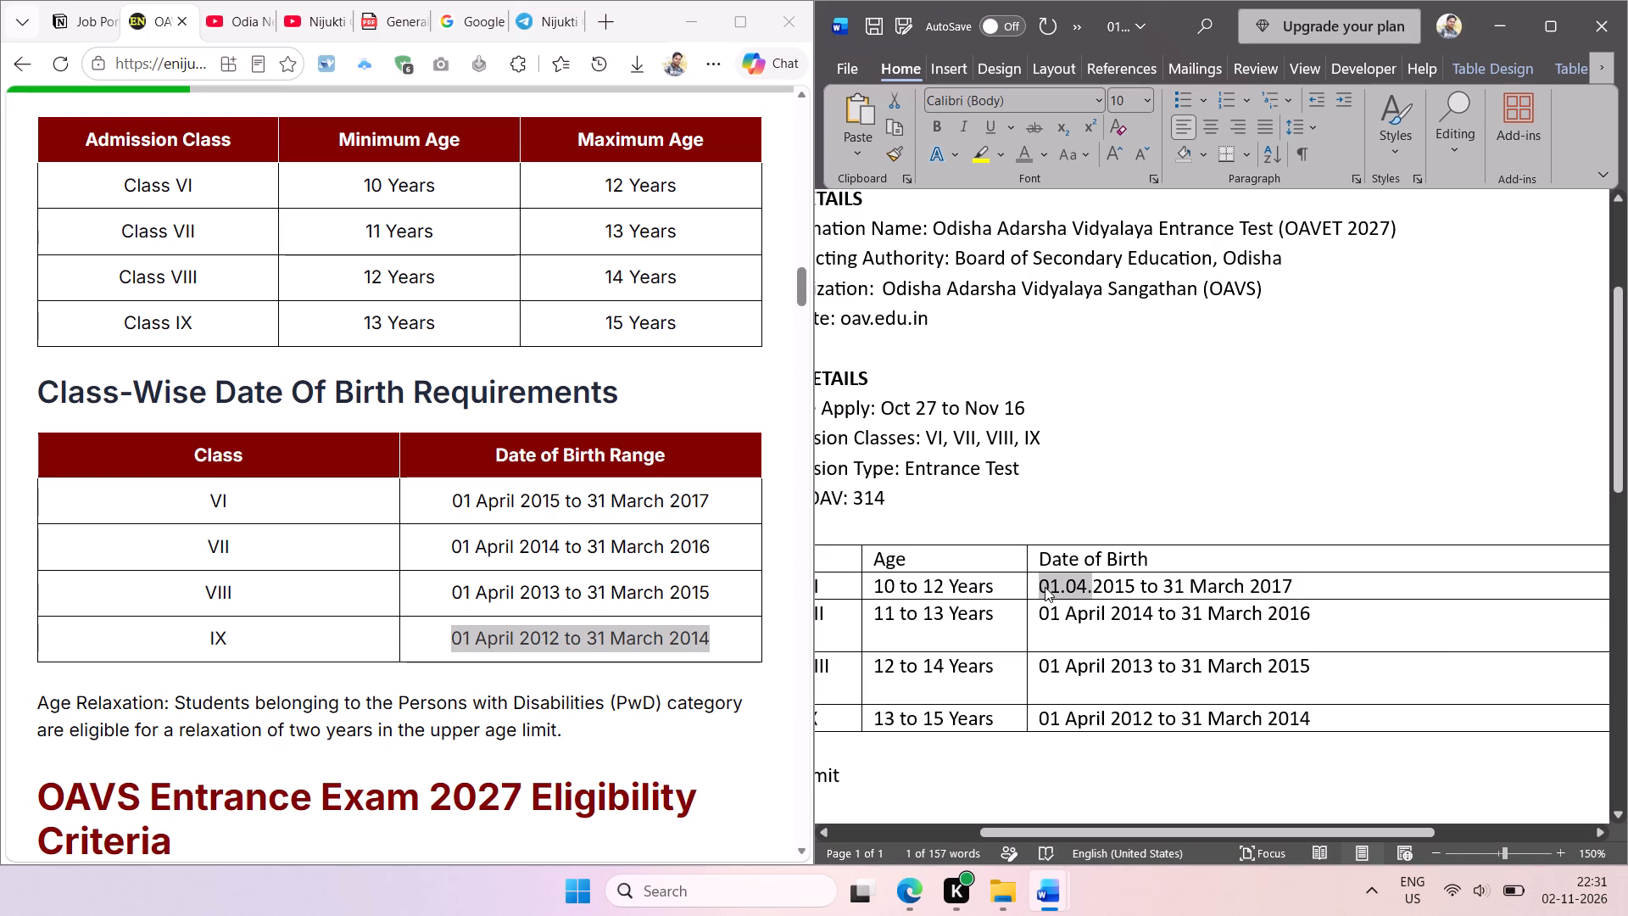
click(1101, 618)
drag(1111, 611, 1043, 618)
key(ctrl+v)
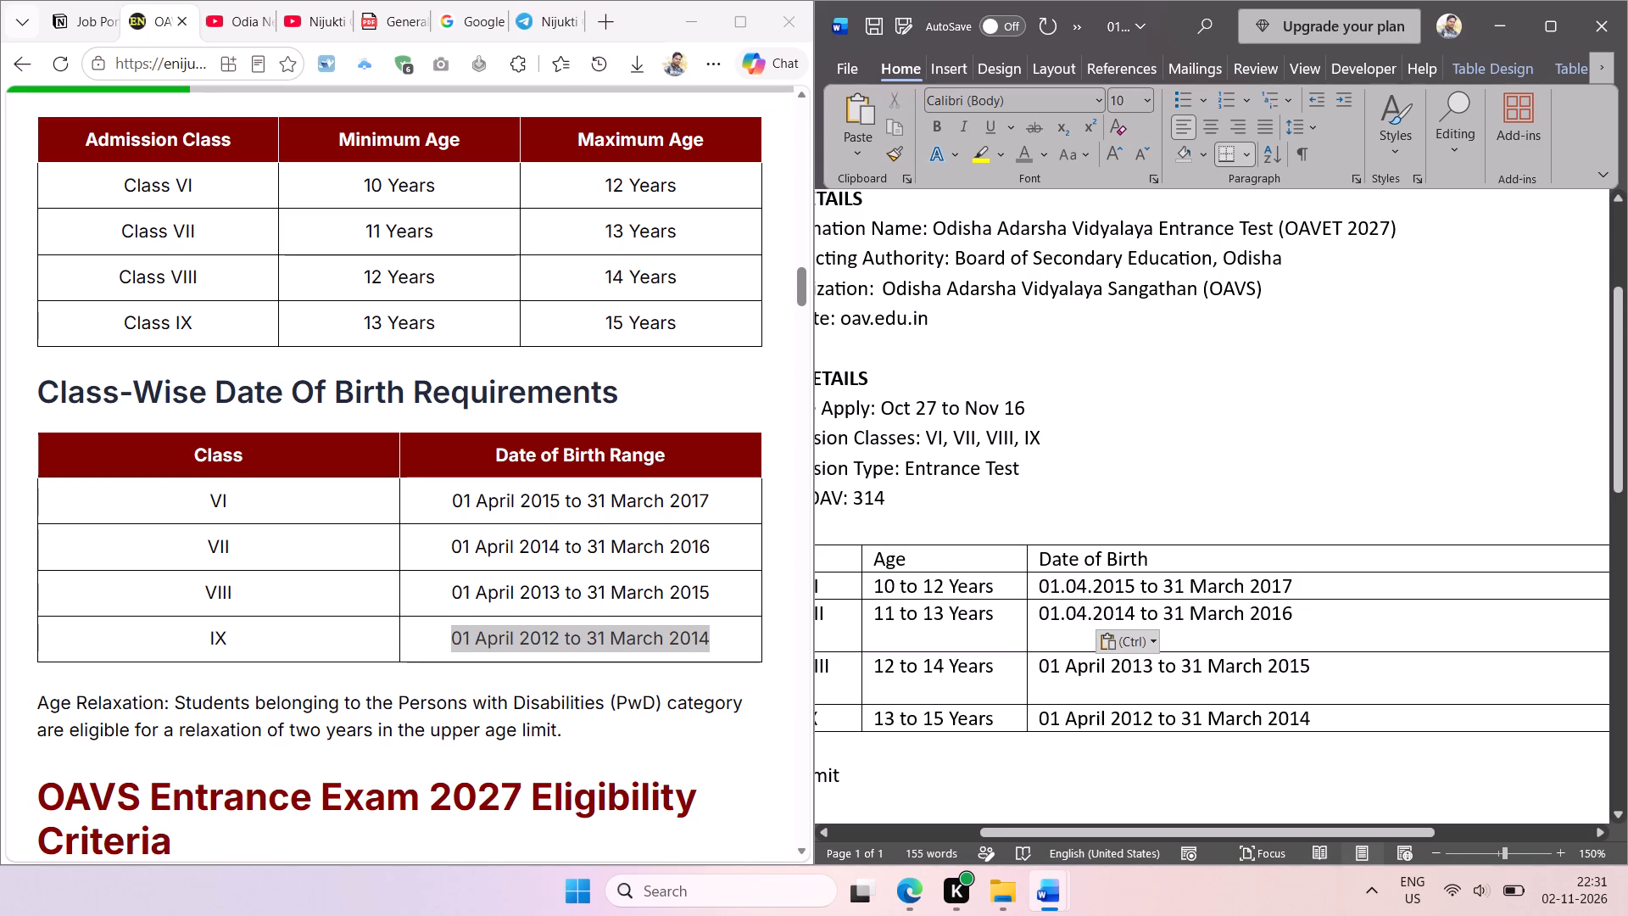
drag(1111, 670, 1034, 673)
key(ctrl+v)
drag(1111, 719, 1040, 722)
key(ctrl+v)
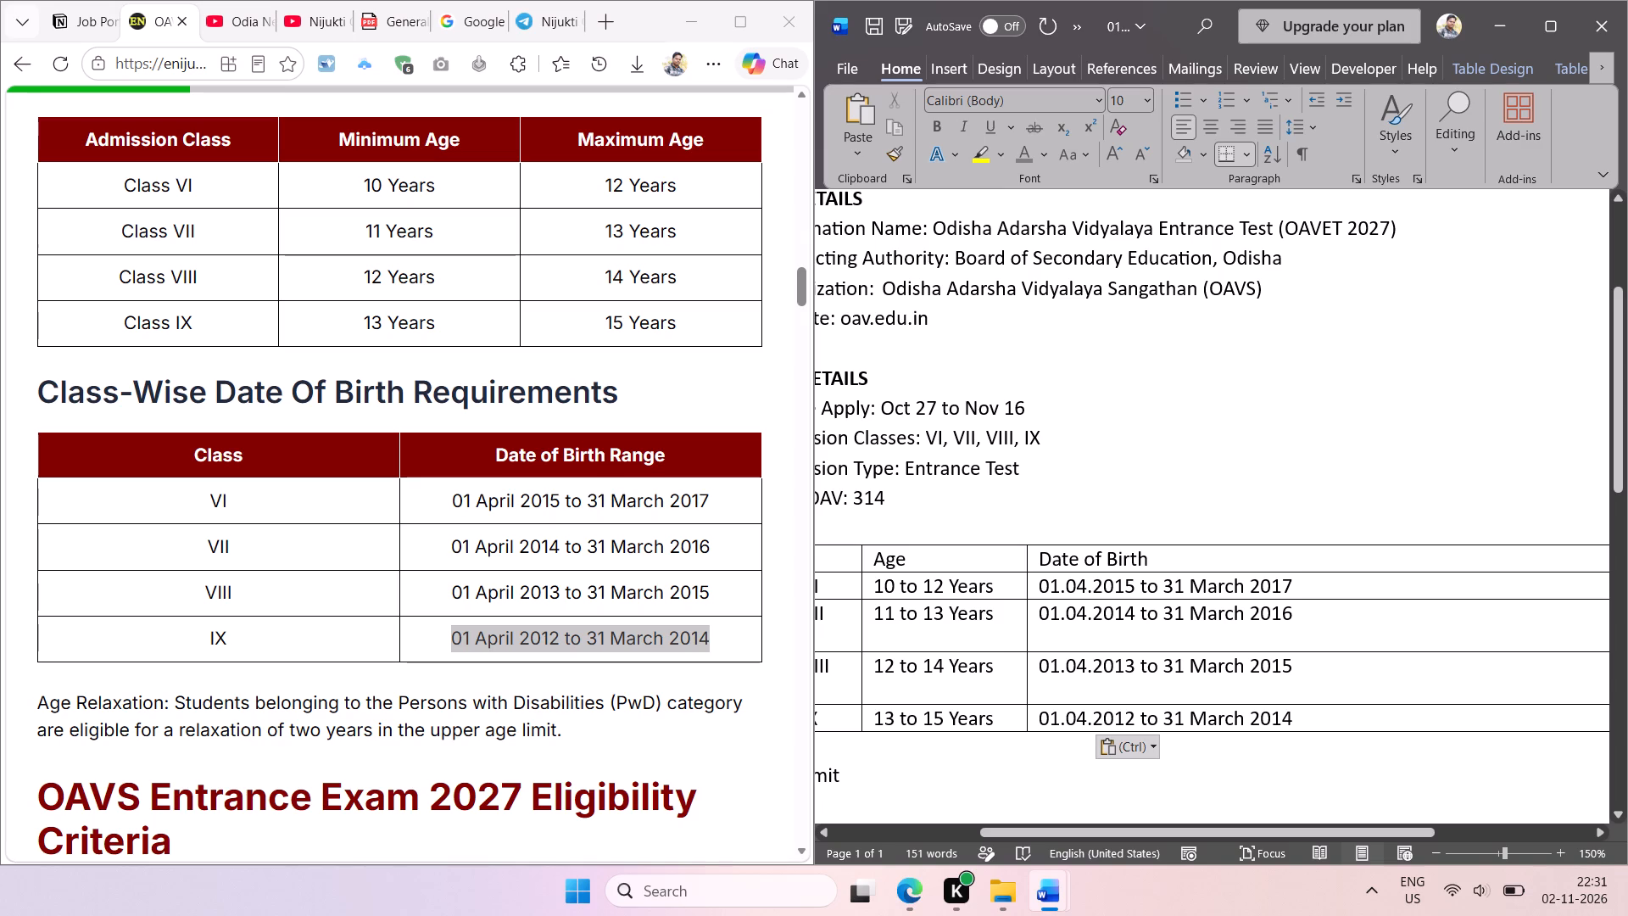
Change the end date in the Class VI row's Date of Birth cell to the numeric form "31.03.2017".
drag(1252, 584, 1185, 594)
key(BackSpace)
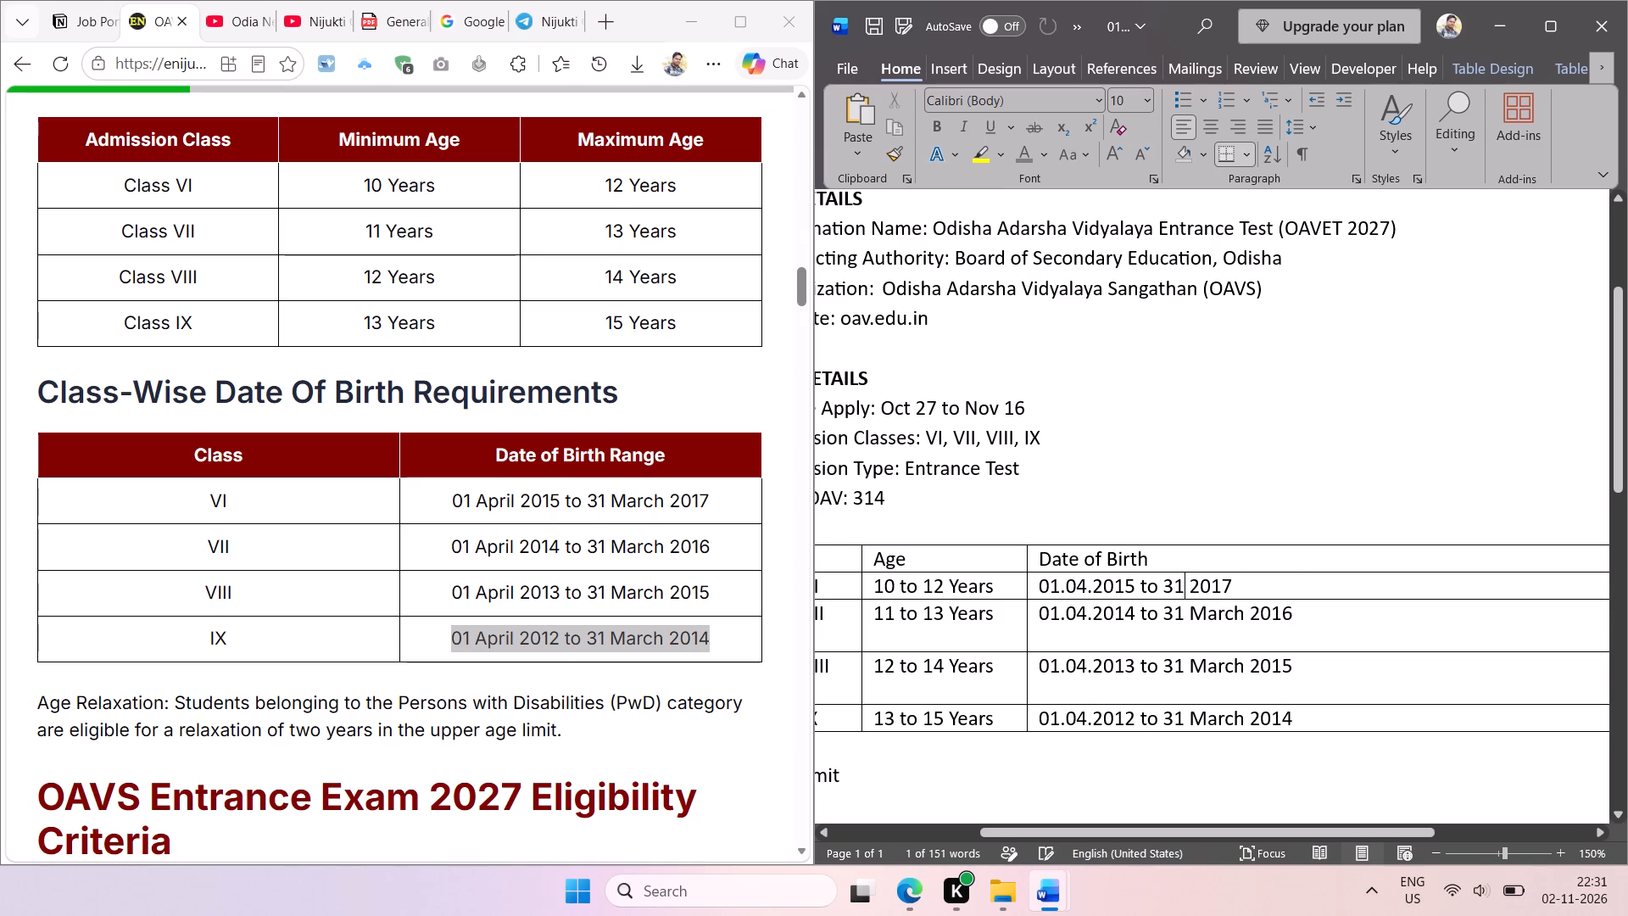
text(.03.)
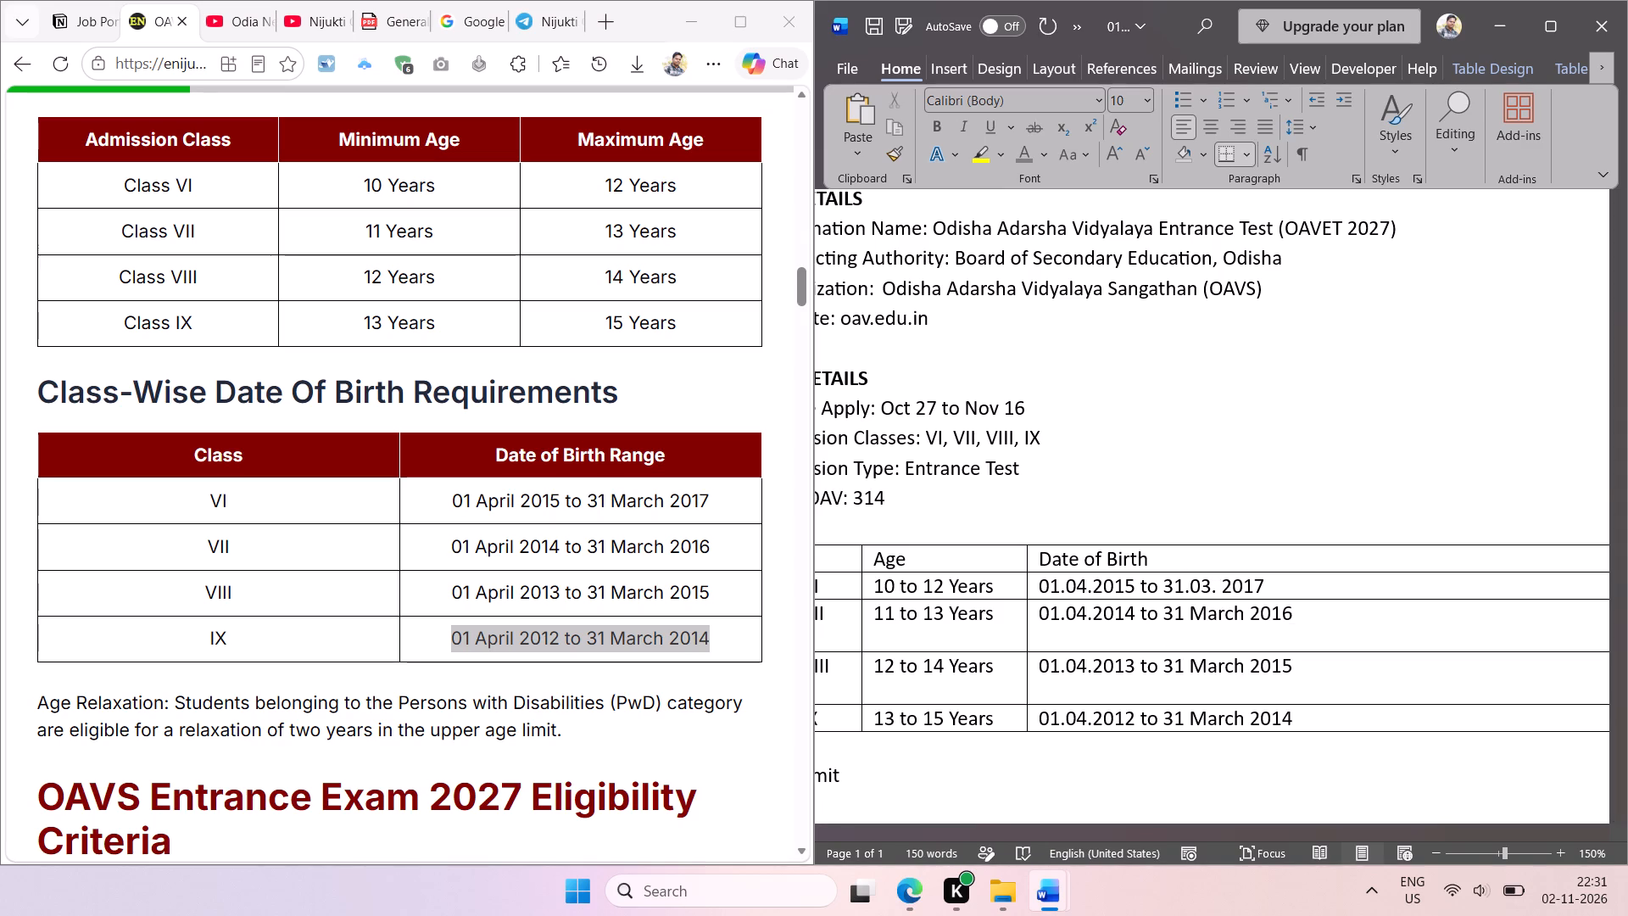
click(1224, 587)
key(BackSpace)
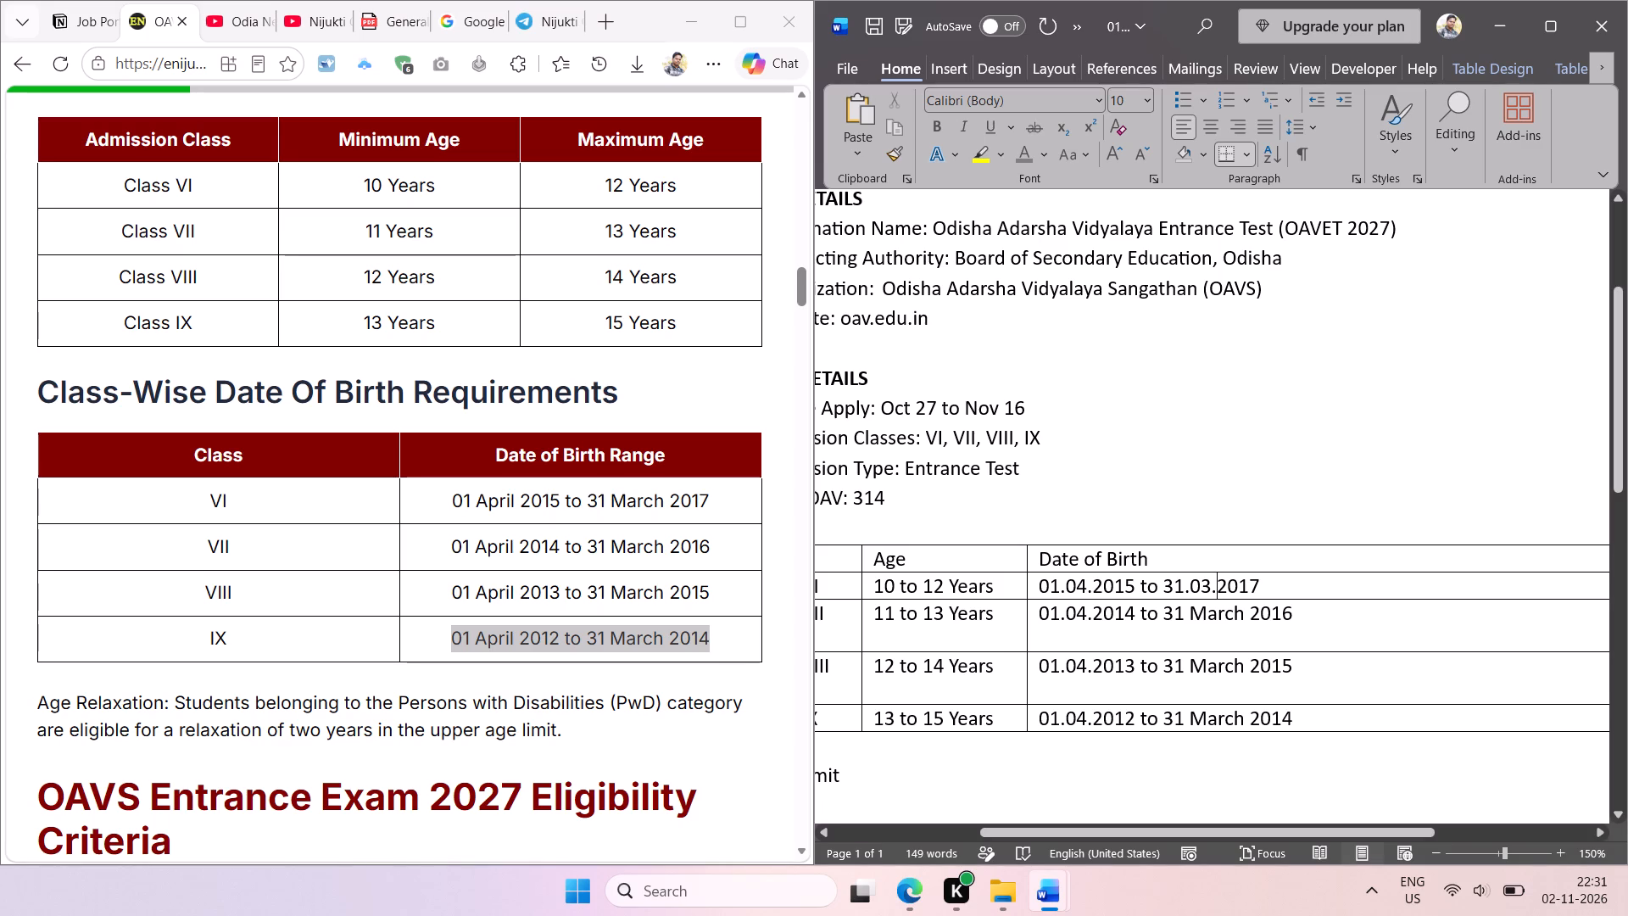
Copy "31.03." from the Class VI row's end date over the day and month of the Class VII, VIII and IX end dates.
drag(1220, 585, 1162, 593)
drag(1162, 593, 1163, 593)
key(ctrl+c)
drag(1254, 616, 1166, 622)
key(ctrl+v)
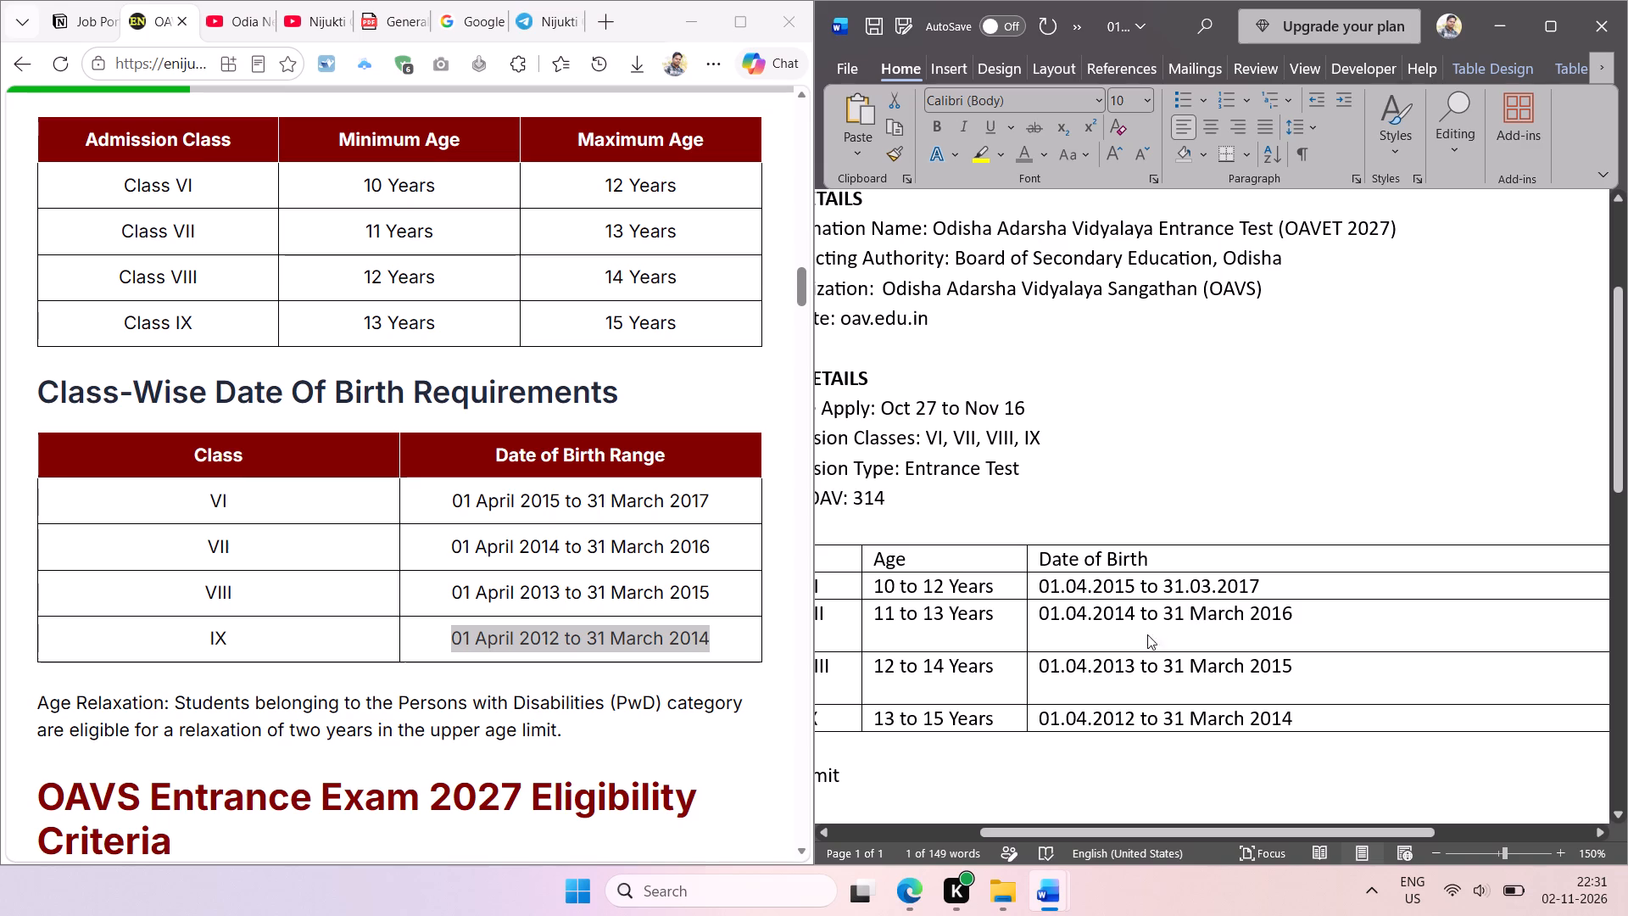
click(1128, 629)
click(1088, 637)
click(1079, 645)
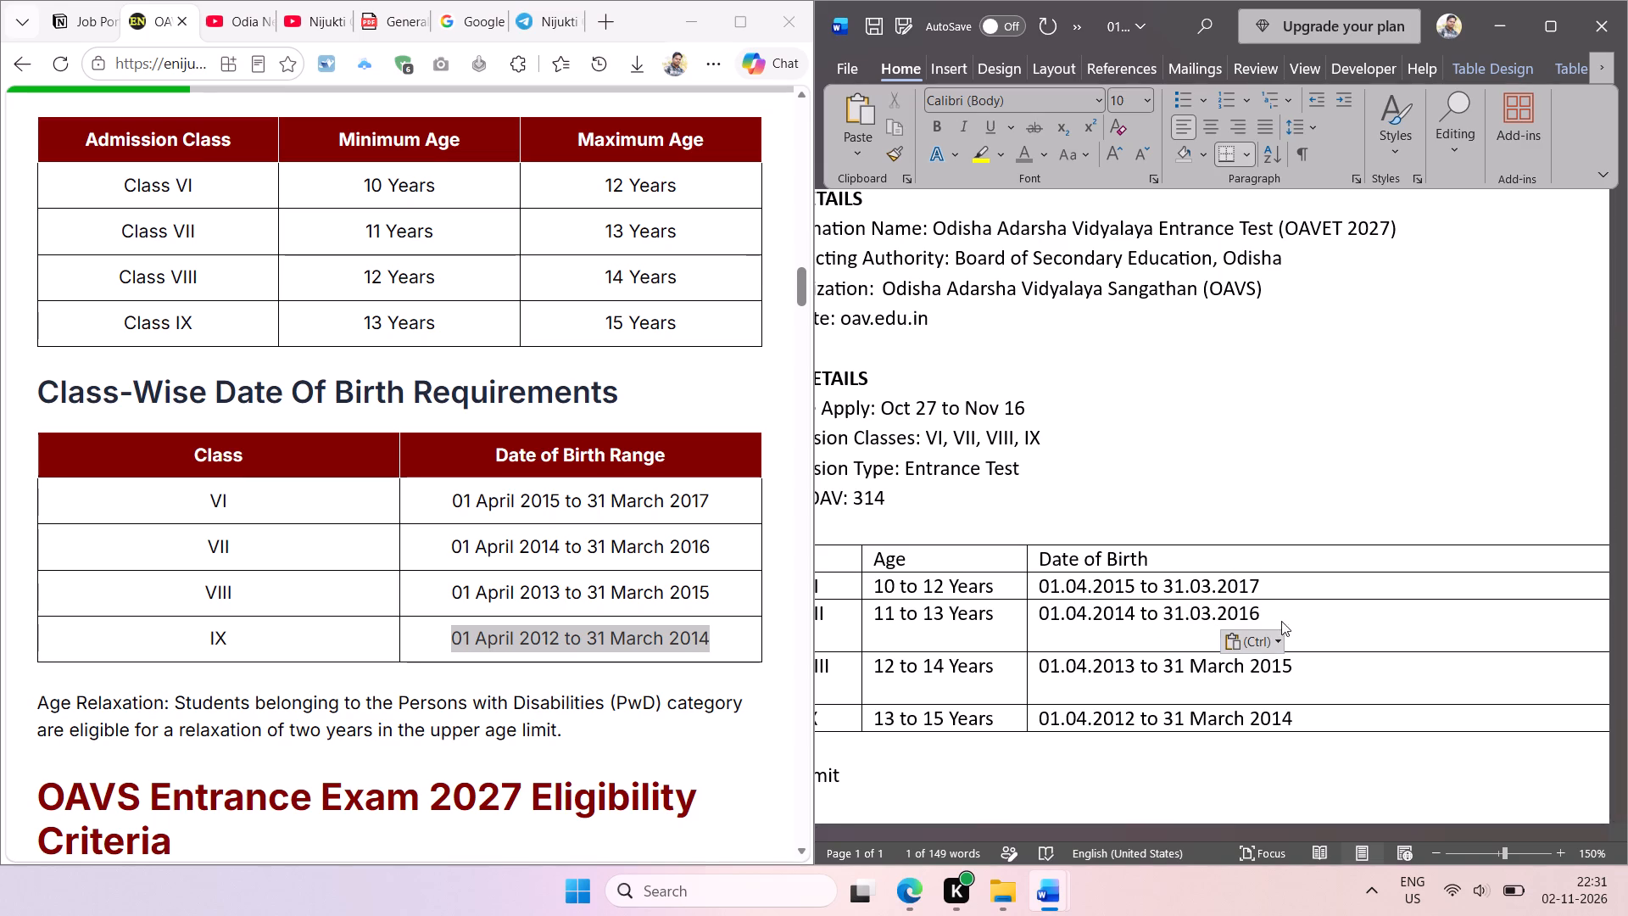
click(1288, 615)
key(Return)
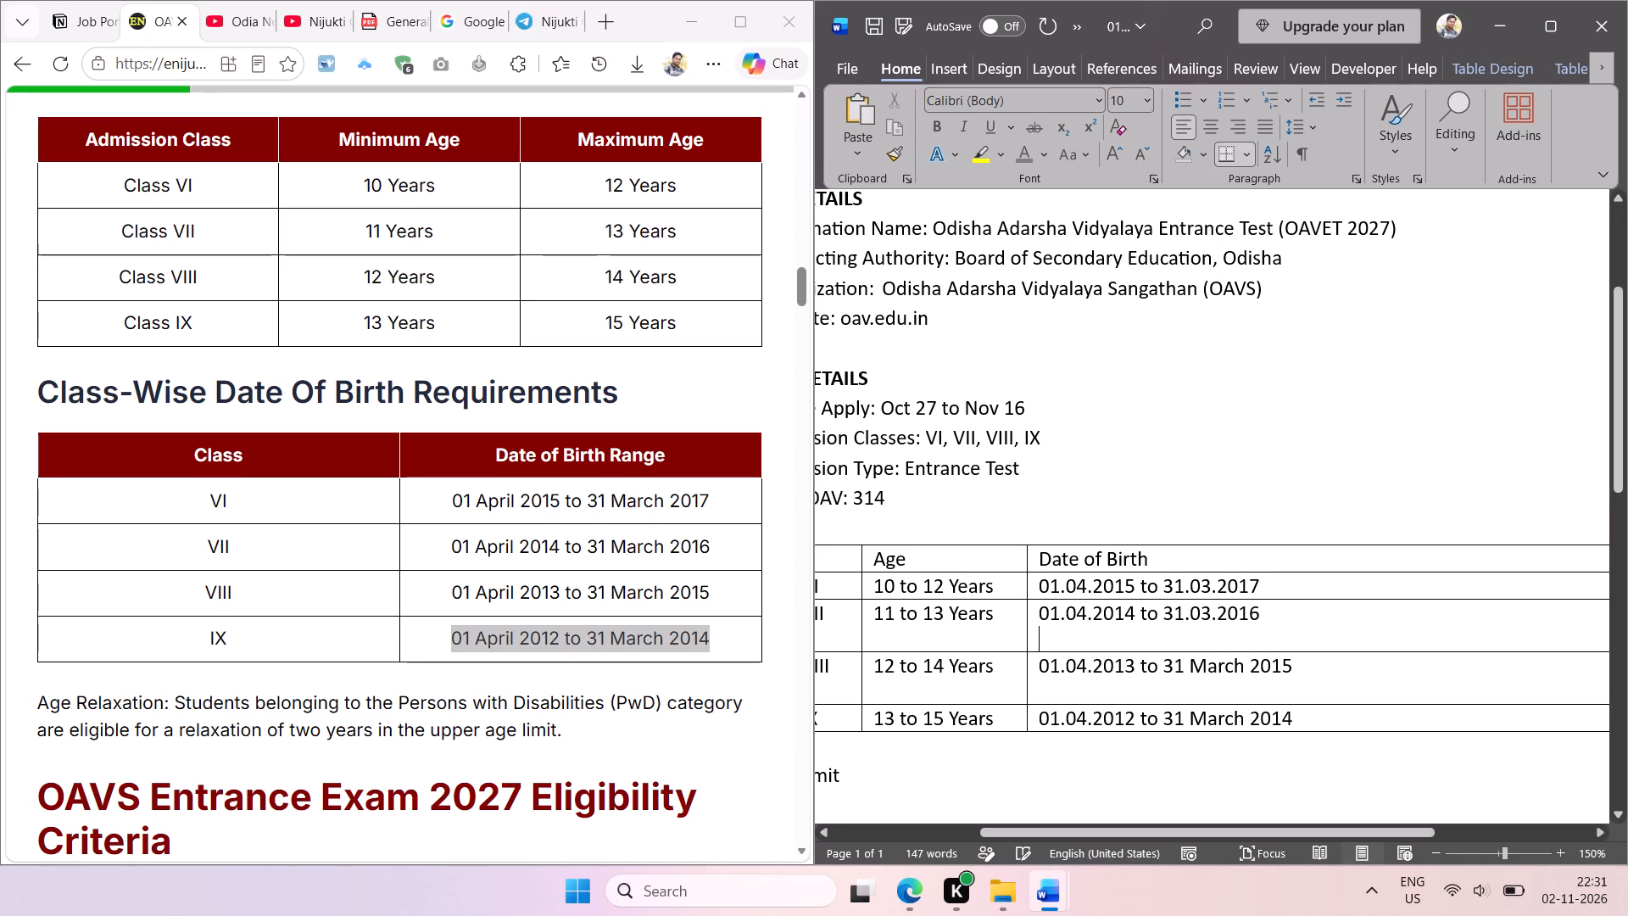
key(BackSpace)
drag(1246, 666, 1161, 671)
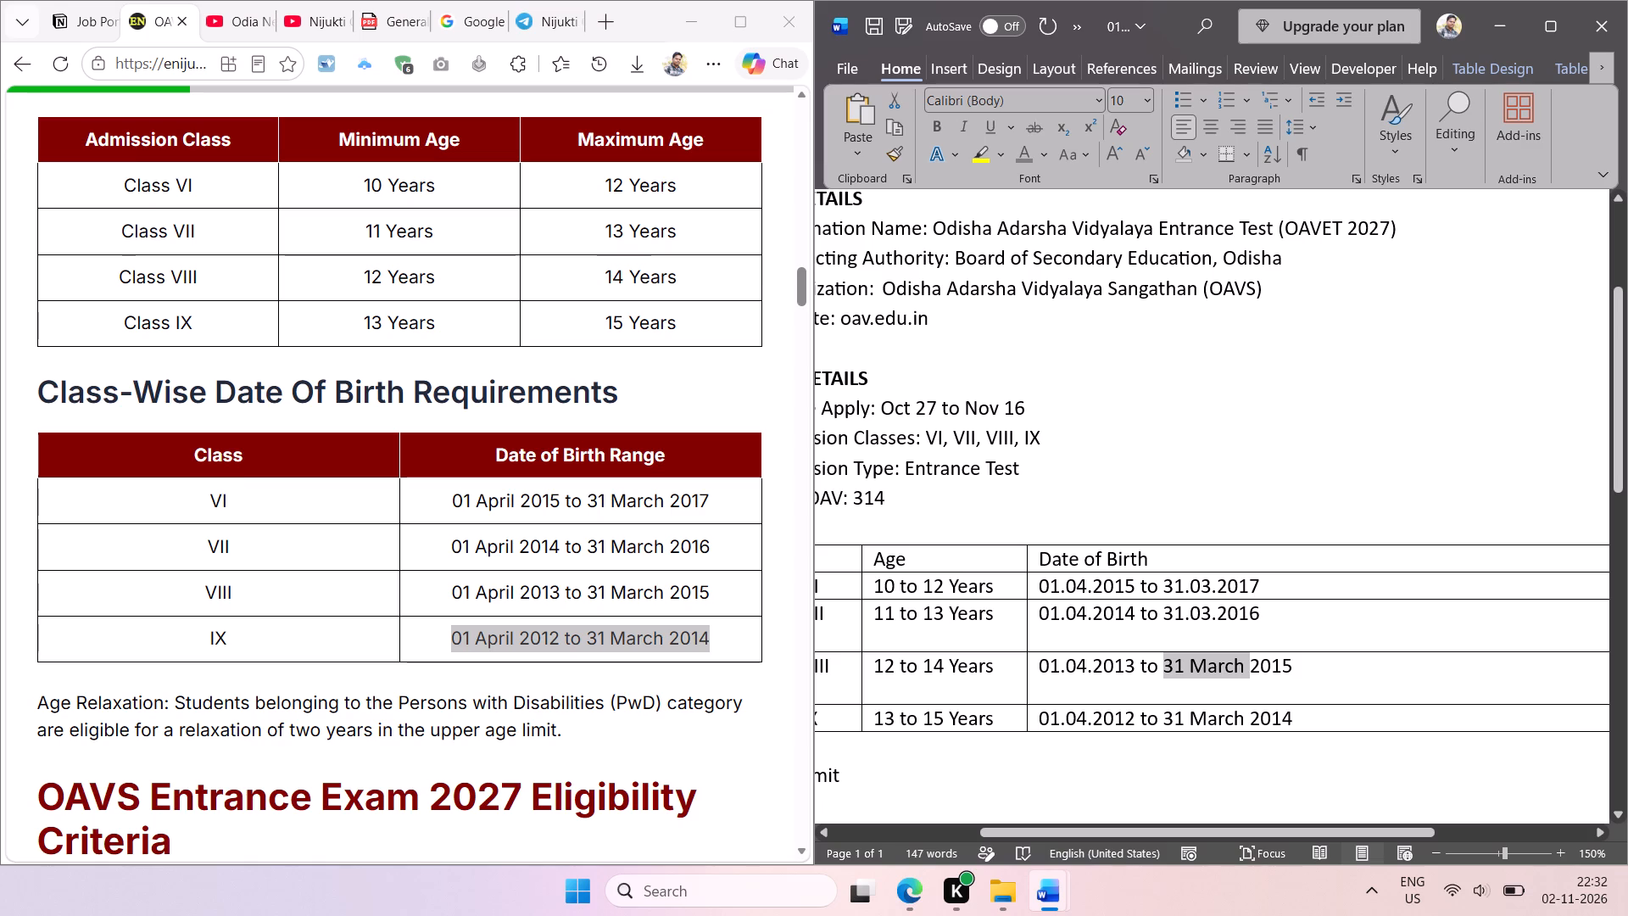
key(ctrl+v)
drag(1251, 724, 1161, 724)
key(ctrl+v)
Narrow the table's Date of Birth column to fit its date ranges.
scroll(1218, 605, left, 1)
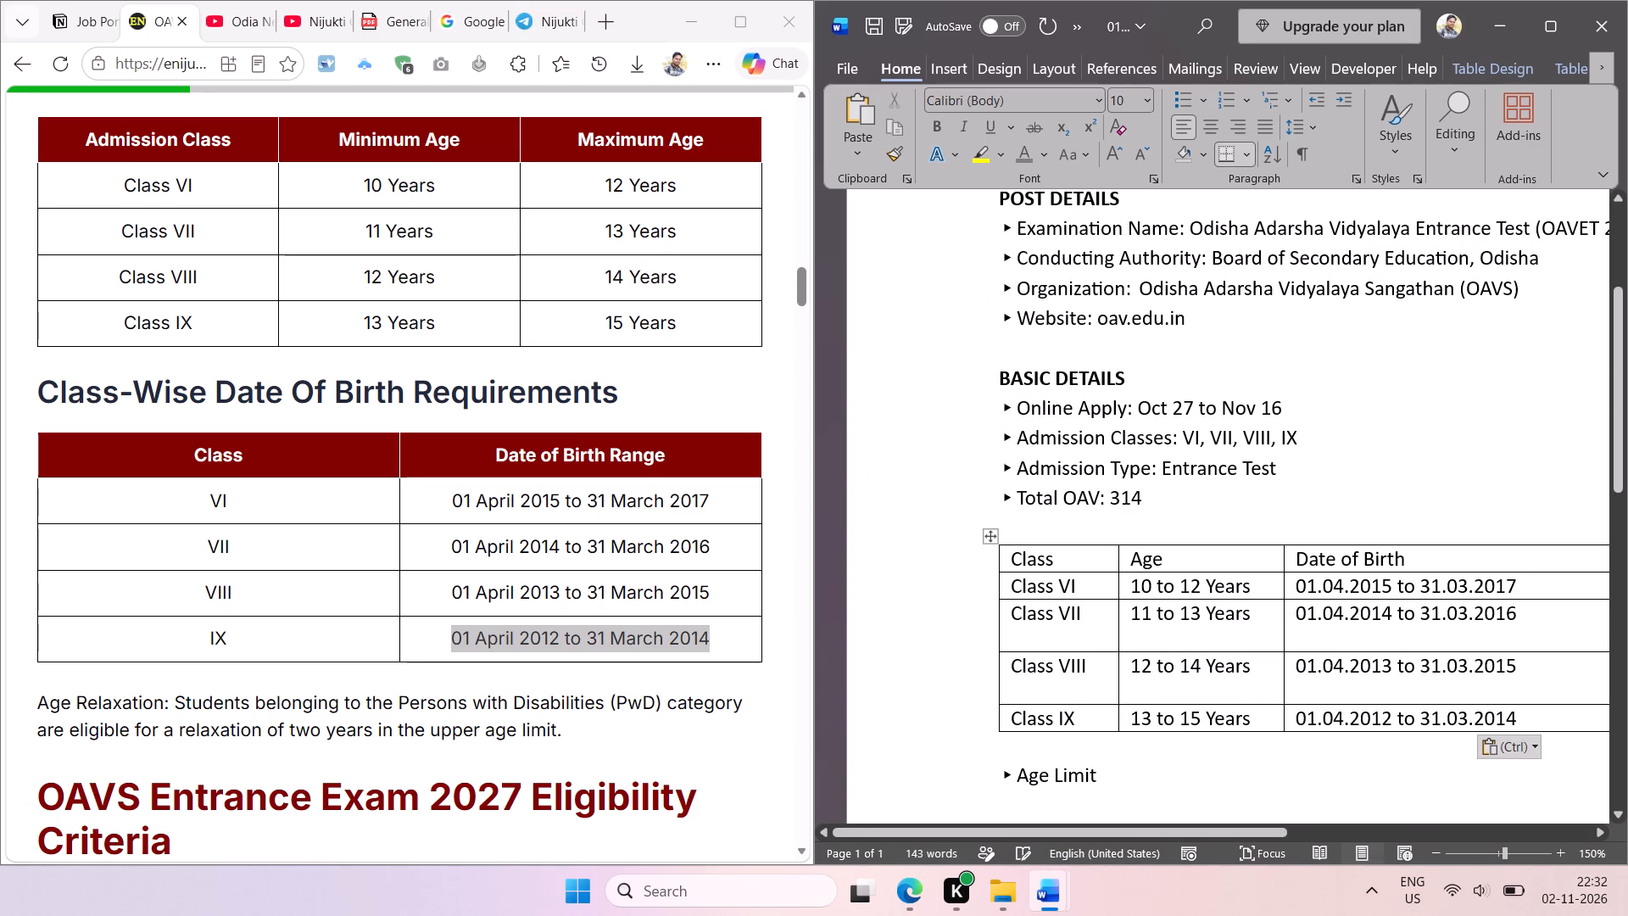
scroll(1212, 604, left, 1)
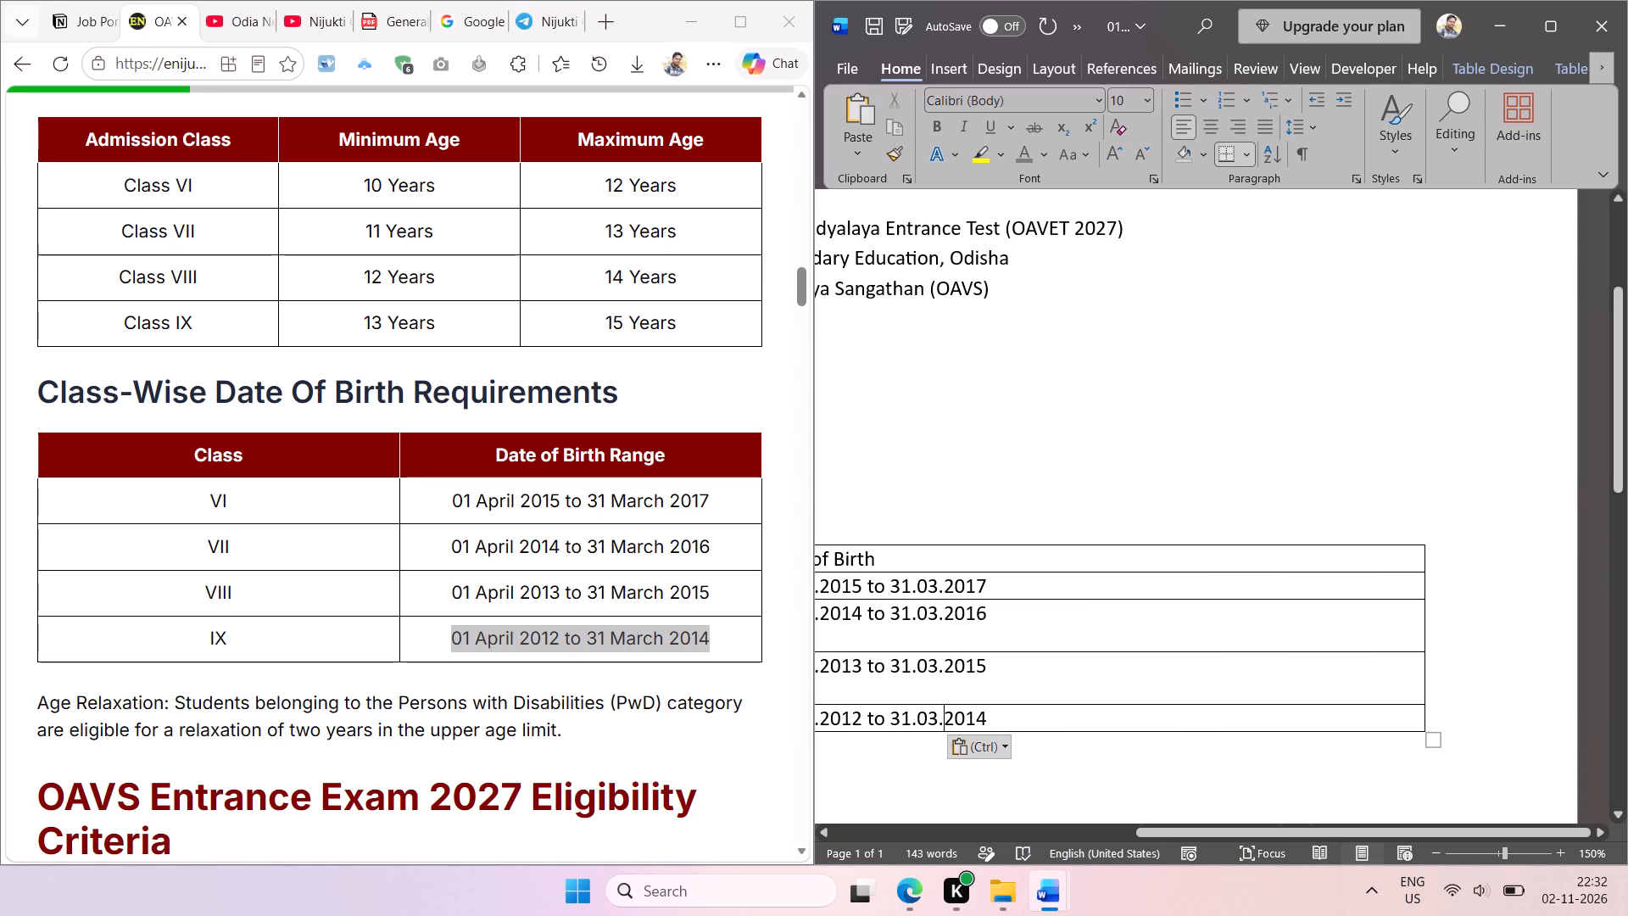
drag(1423, 613, 1023, 639)
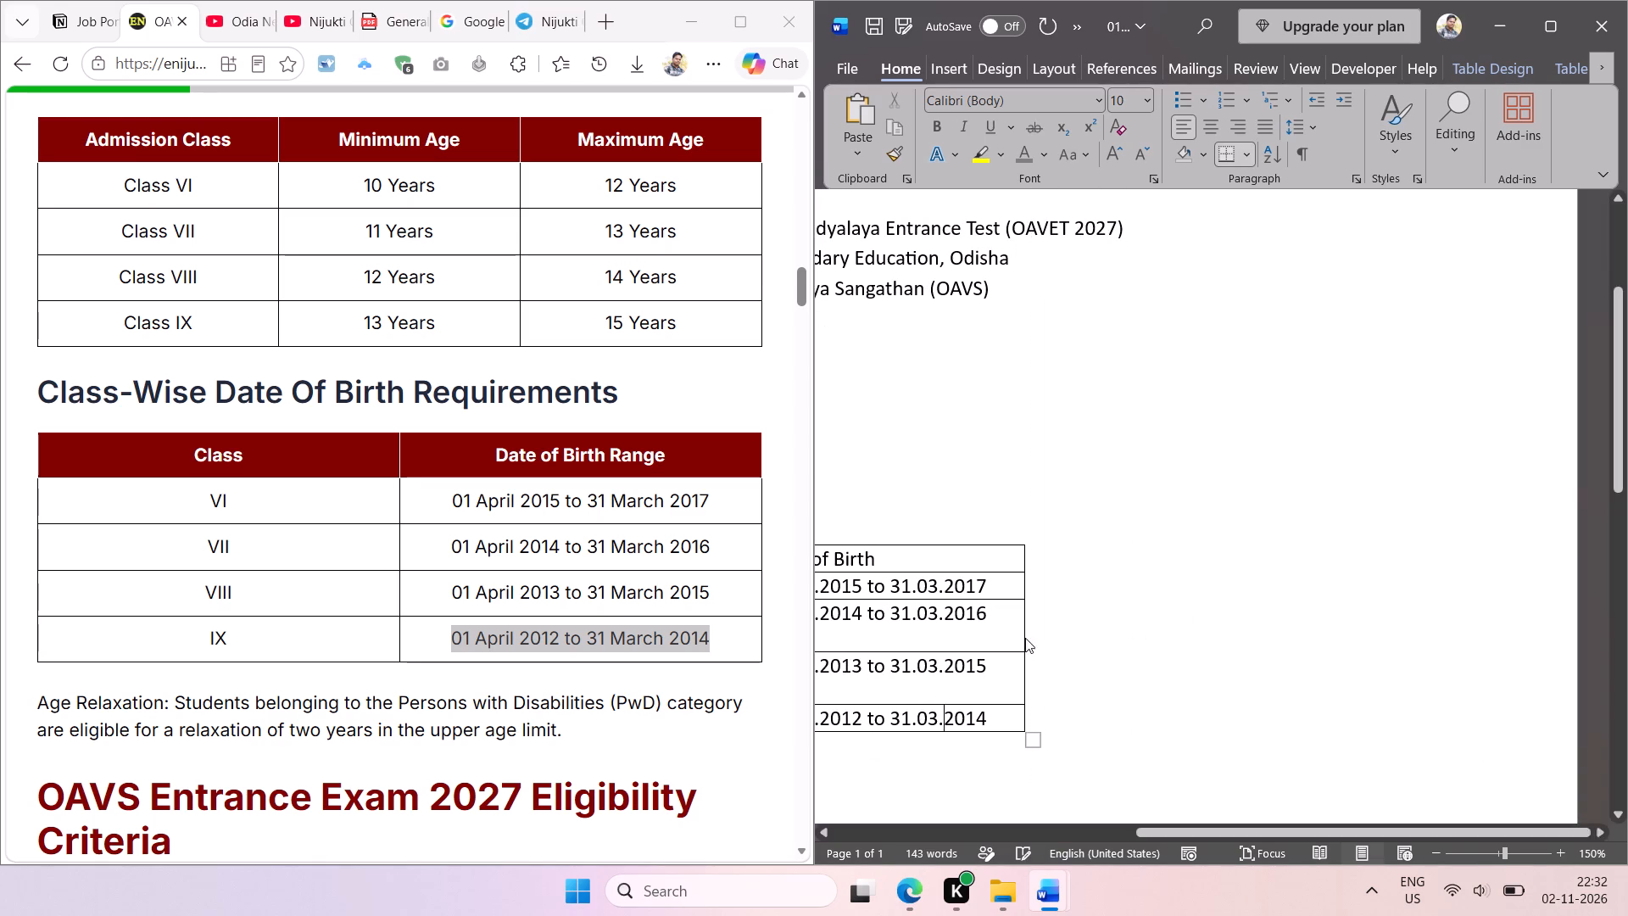
Delete the extra empty lines from the Class and Age cells of the Class VII and Class VIII rows.
scroll(1026, 638, right, 2)
click(1140, 632)
key(BackSpace)
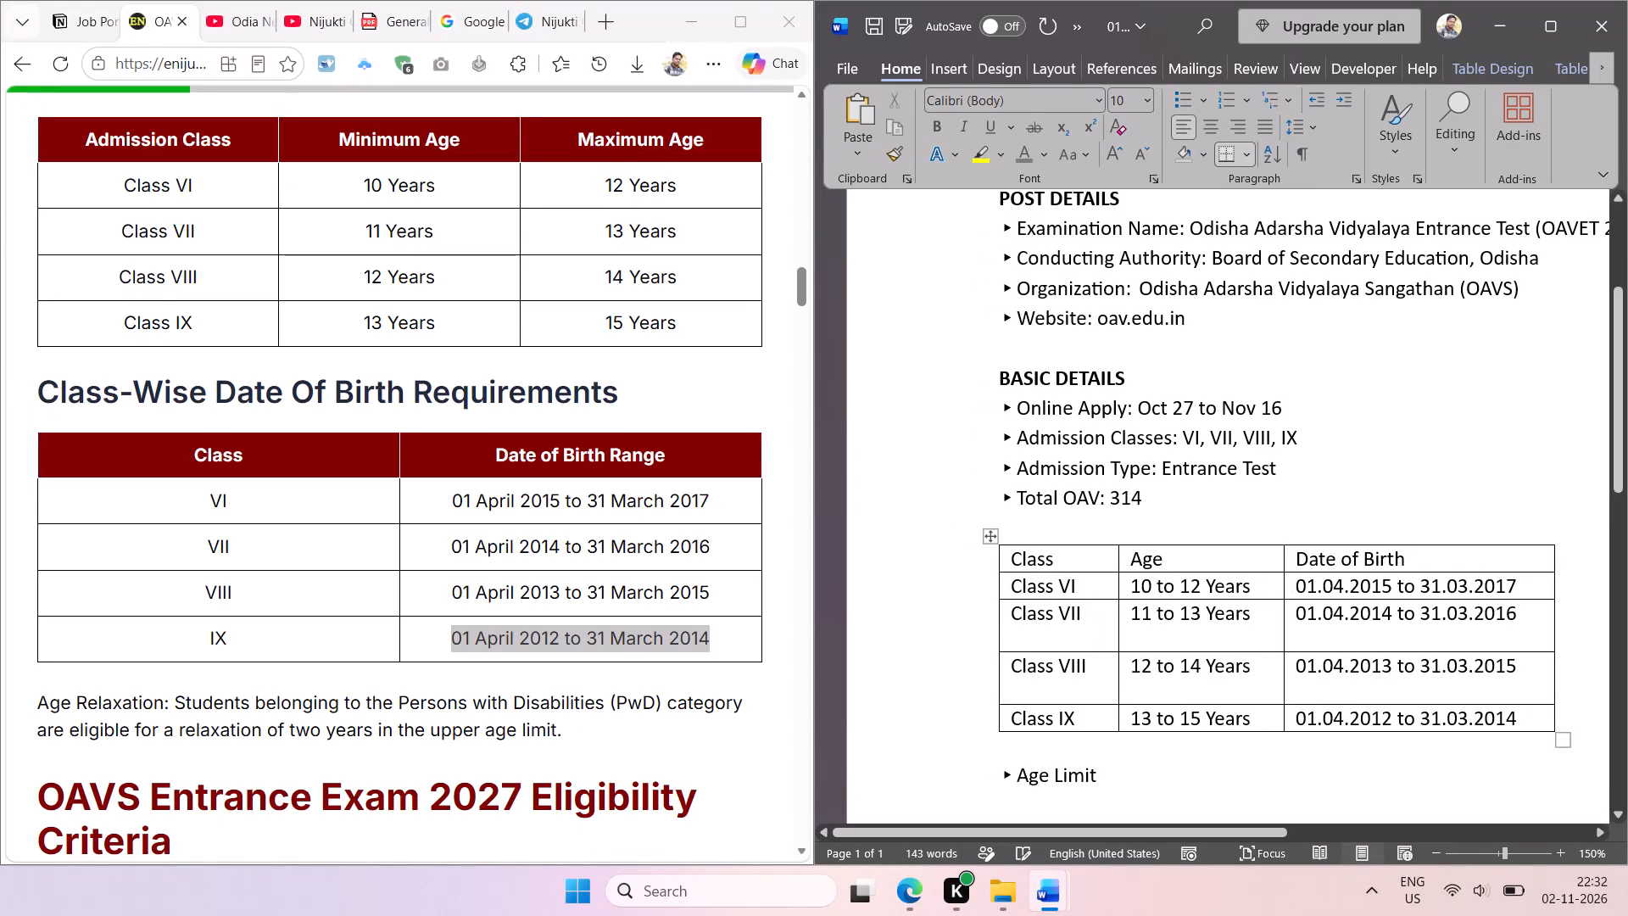
click(1040, 632)
key(BackSpace)
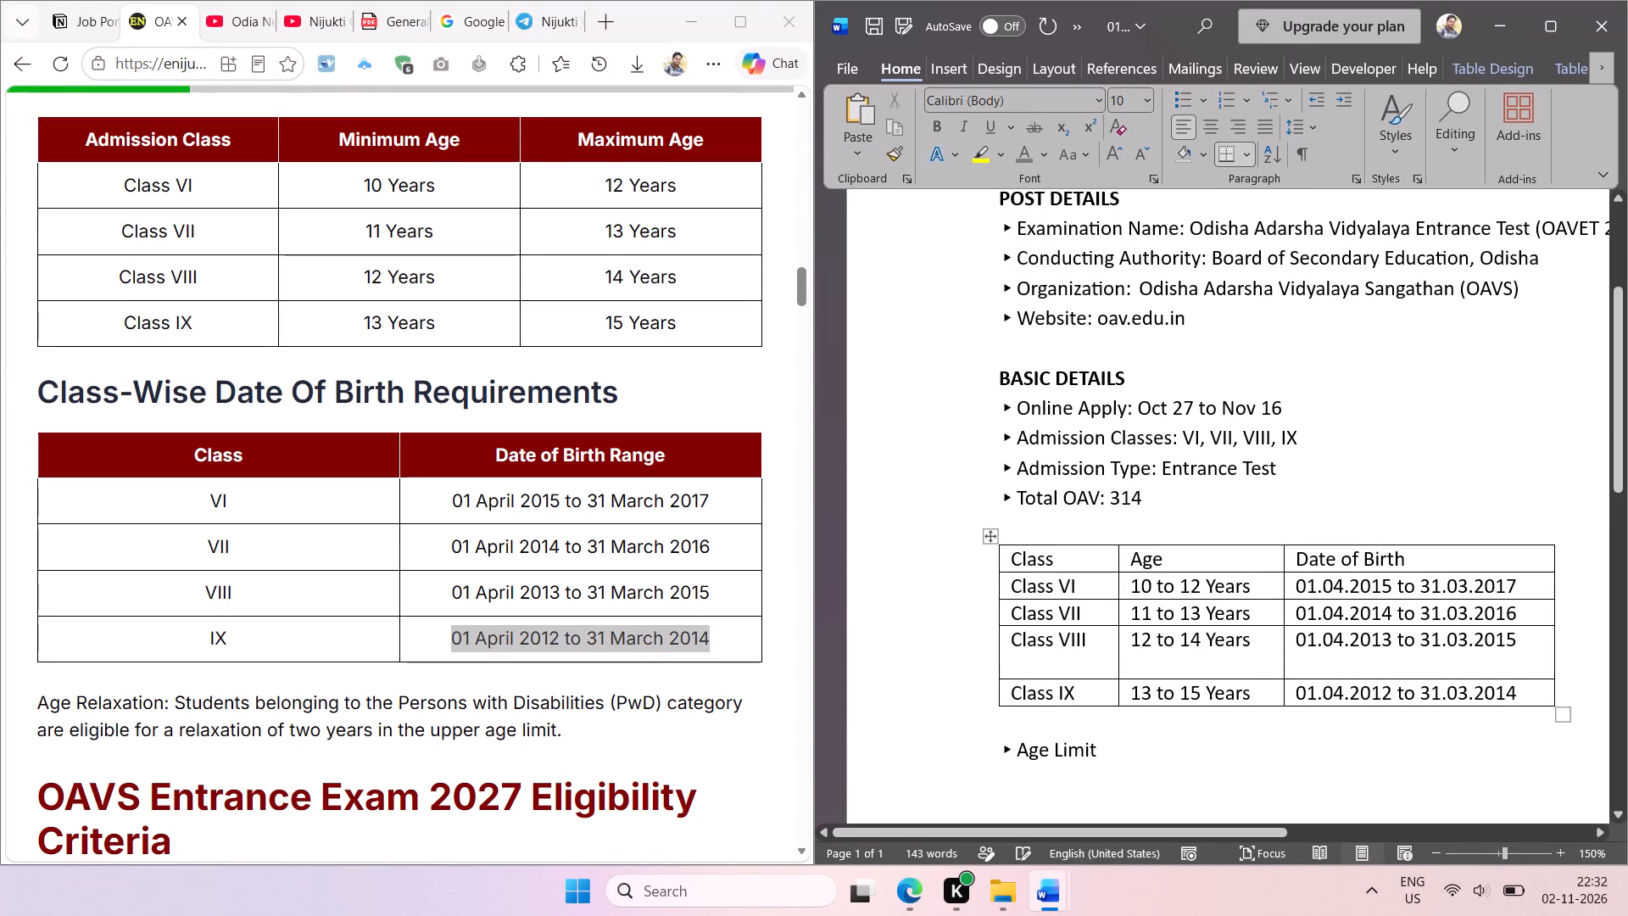
click(1064, 661)
key(BackSpace)
click(1182, 658)
key(BackSpace)
Make the table's header row bold.
scroll(1280, 530, down, 1)
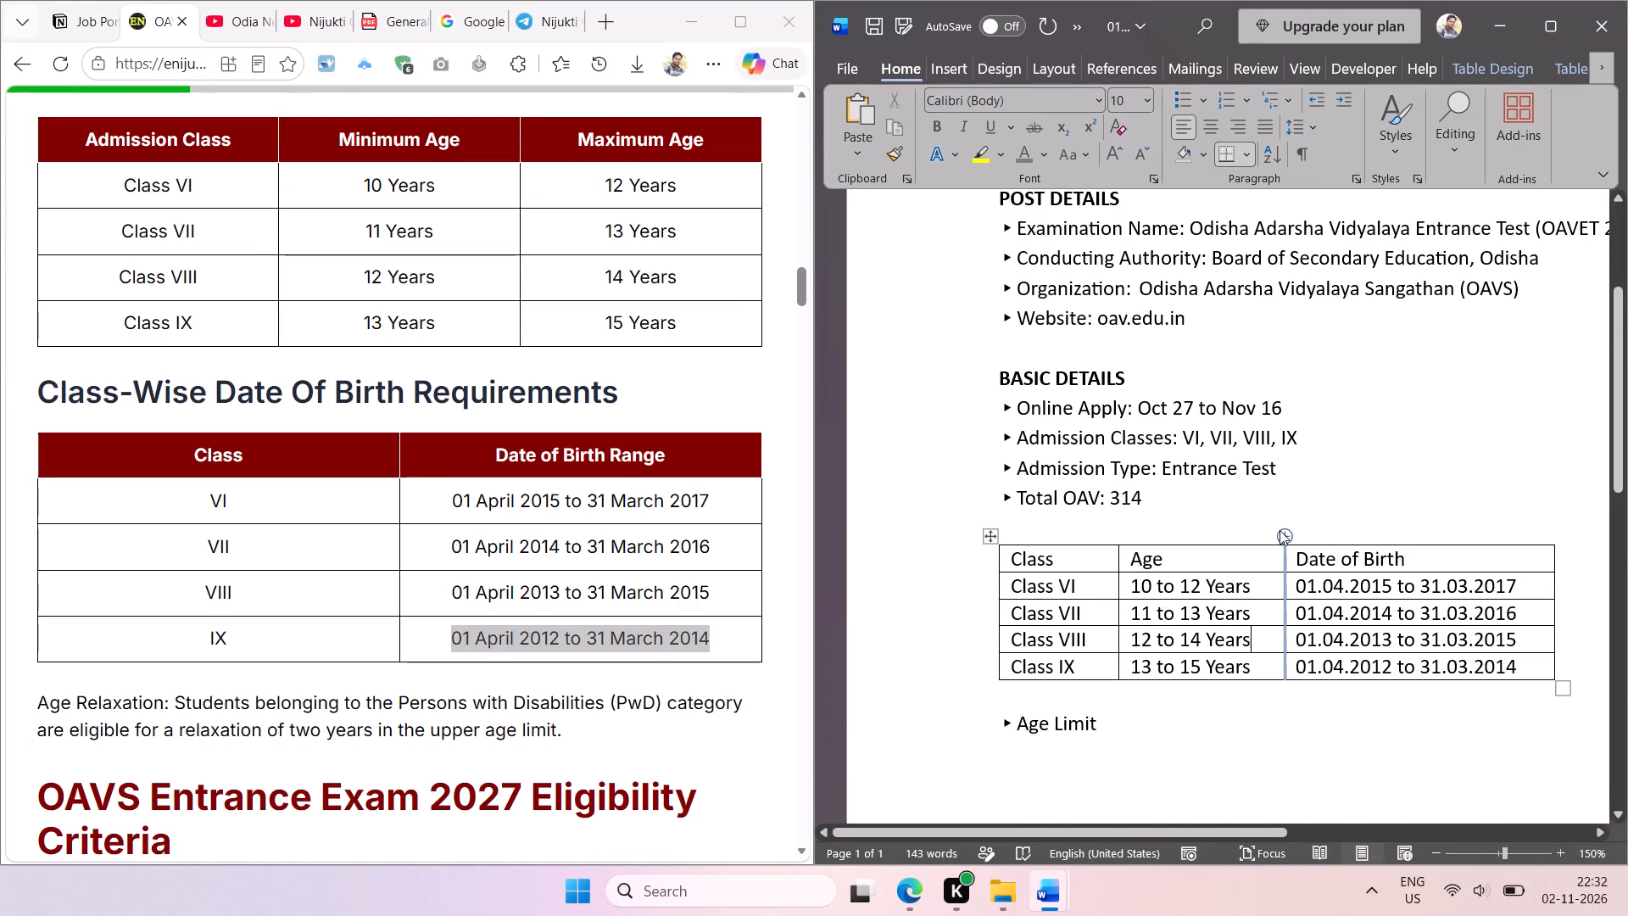
scroll(1280, 530, down, 1)
drag(1452, 366, 1040, 358)
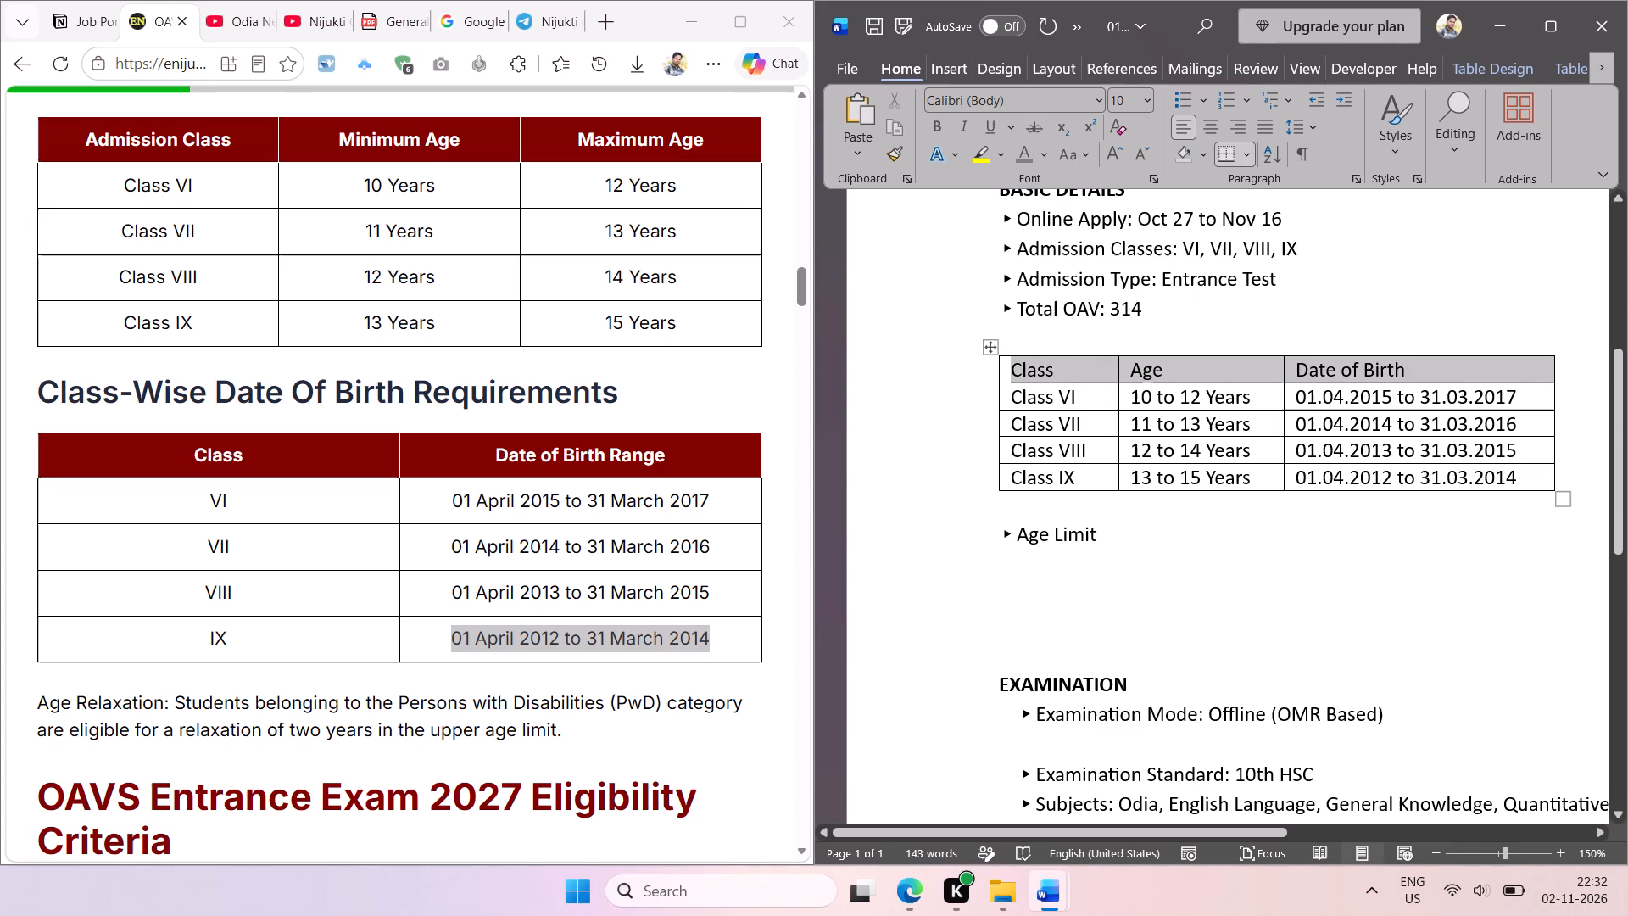
key(ctrl+b)
Remove the blank line between "Total OAV: 314" and the table, and save the document.
drag(988, 347, 987, 325)
click(1016, 349)
key(BackSpace)
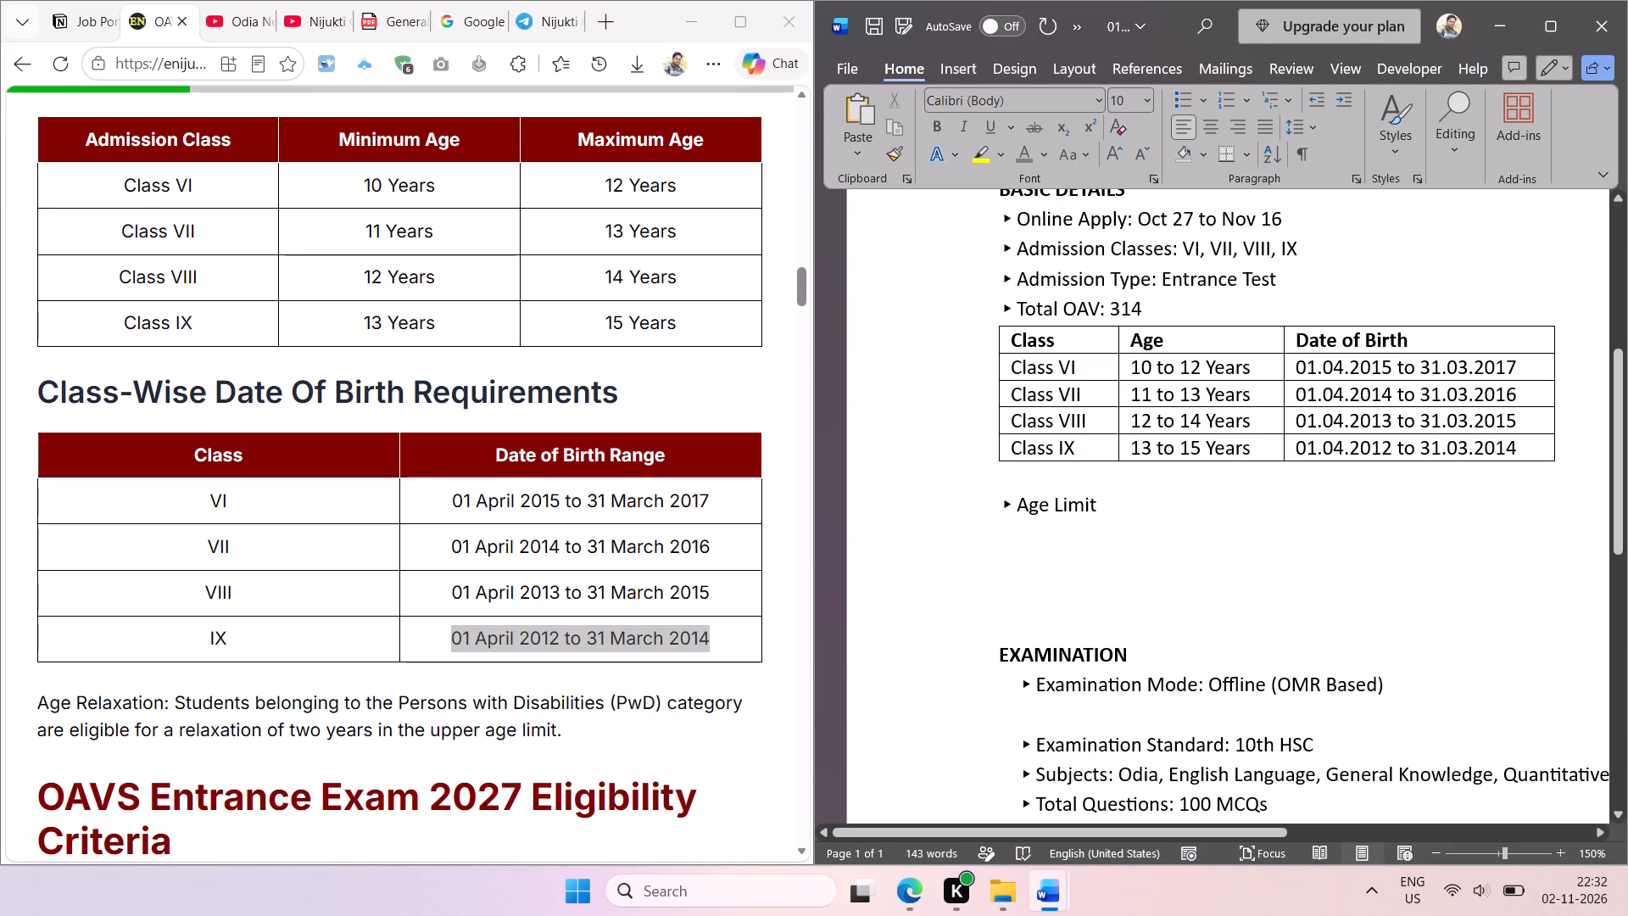
key(ctrl+s)
Delete the "Age Limit" bullet below the table.
click(1120, 514)
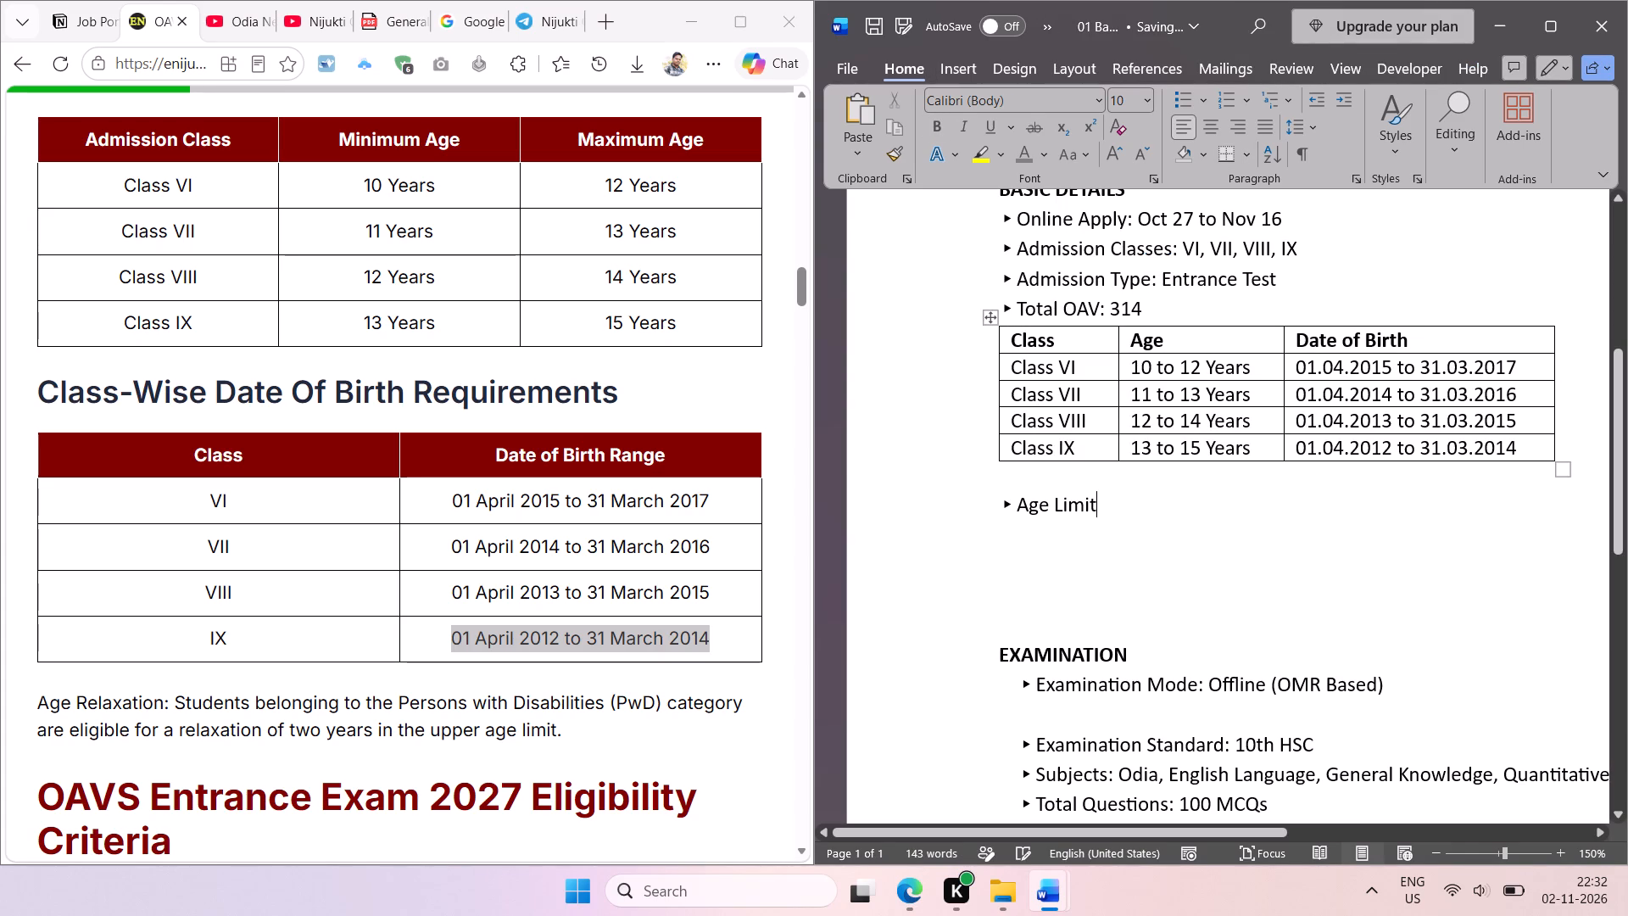
drag(1117, 521, 984, 494)
key(BackSpace)
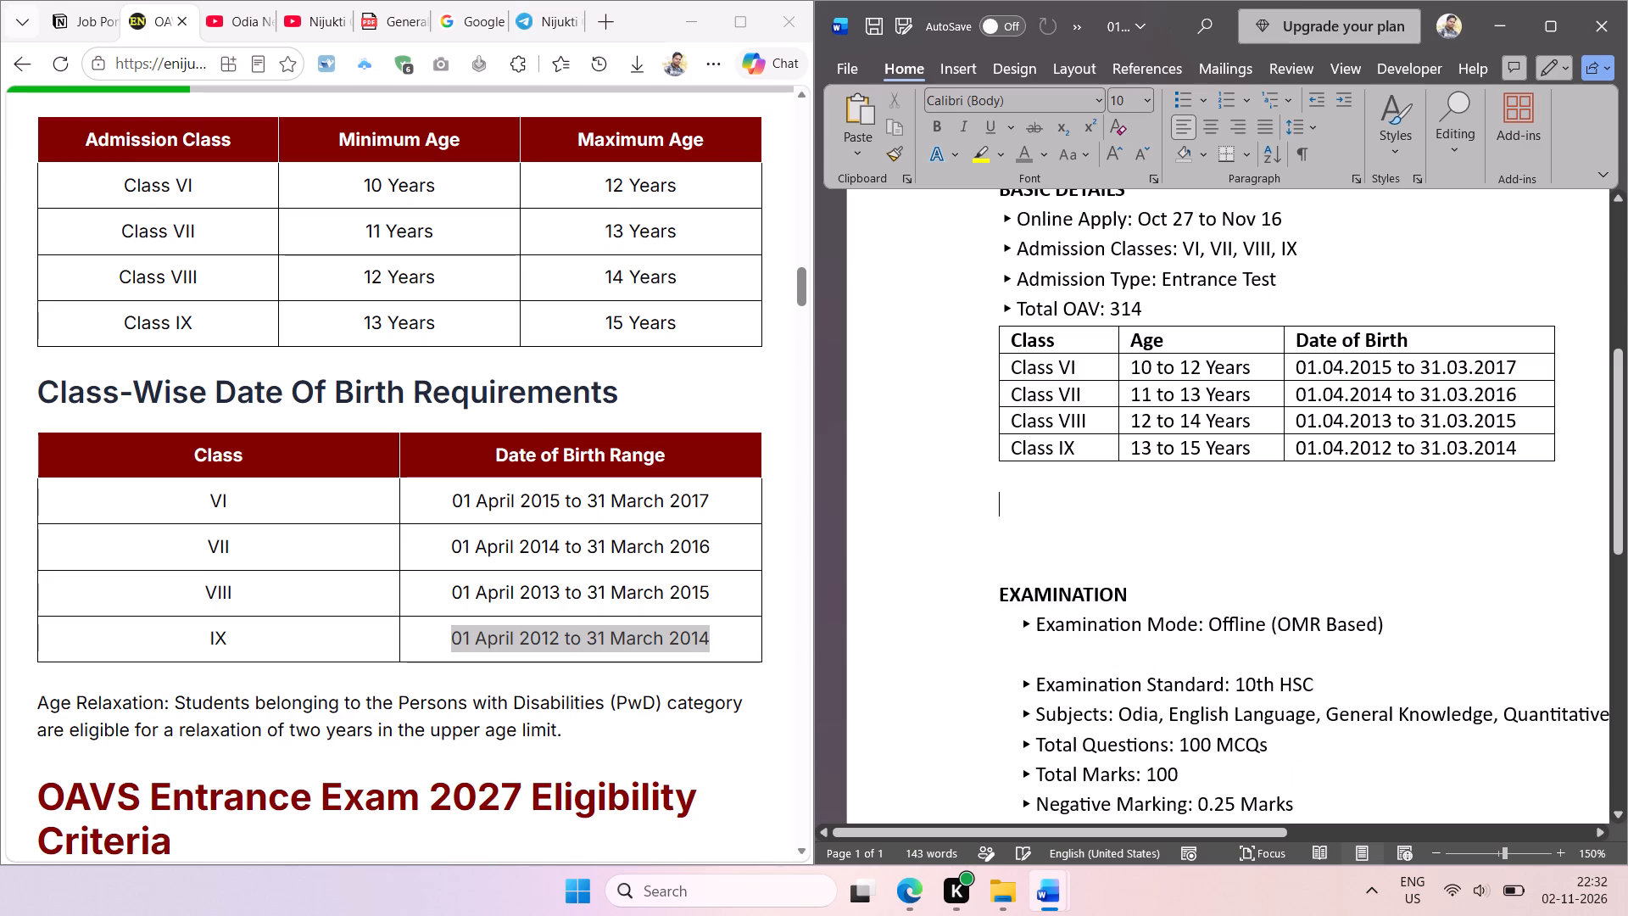
Center the headings in the table's header row and save the document.
drag(1432, 334, 1087, 335)
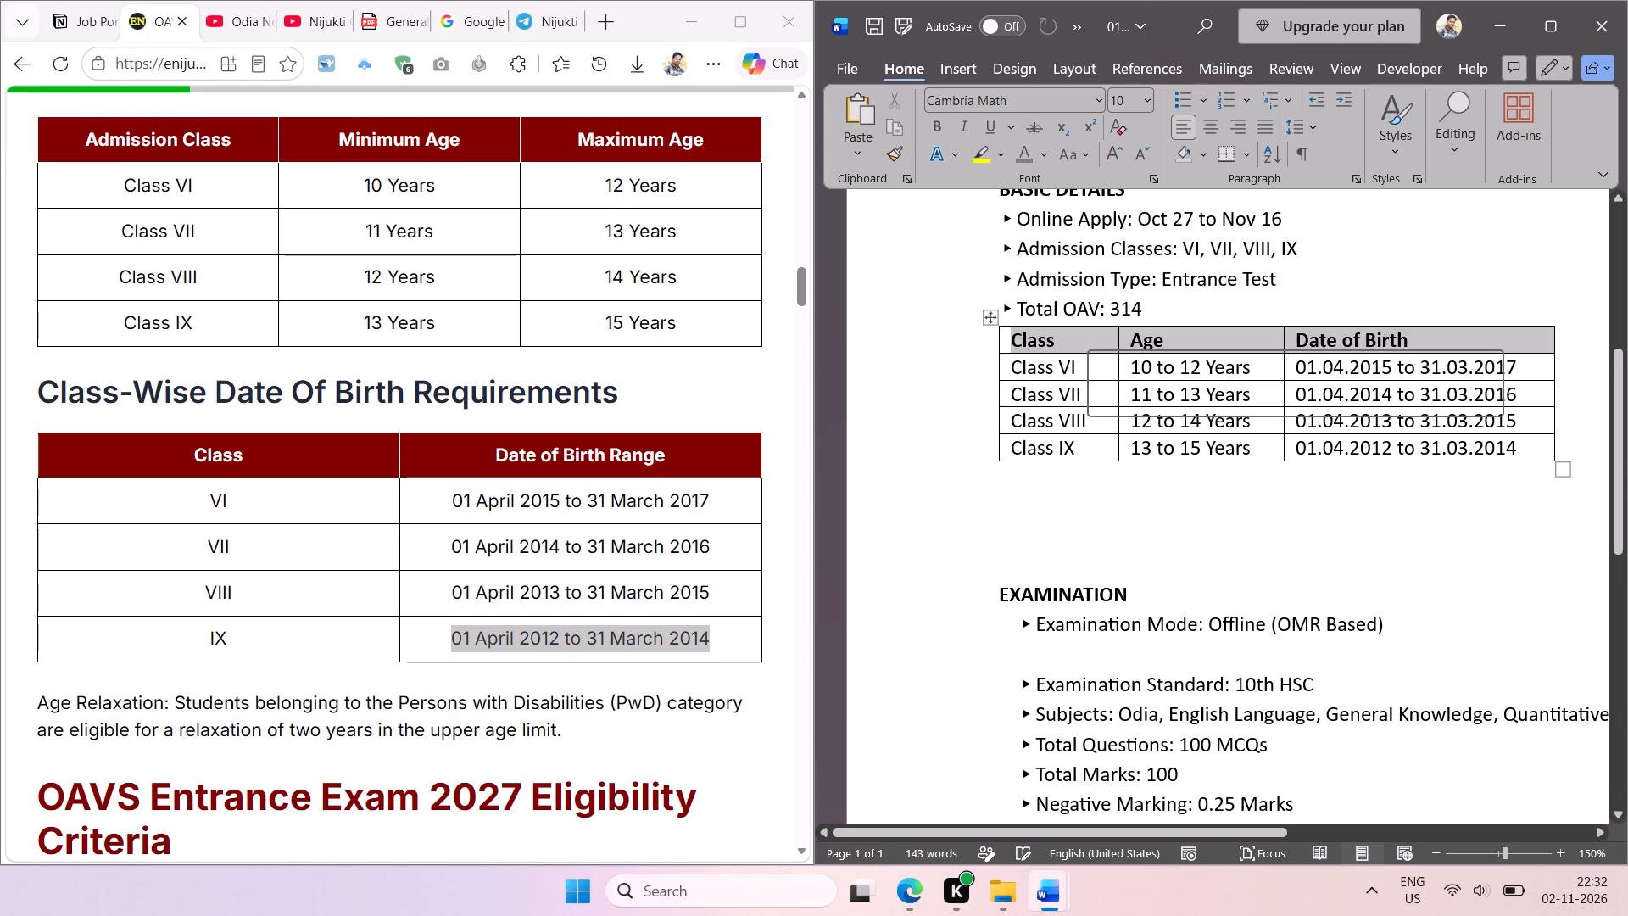
click(1218, 126)
click(1278, 530)
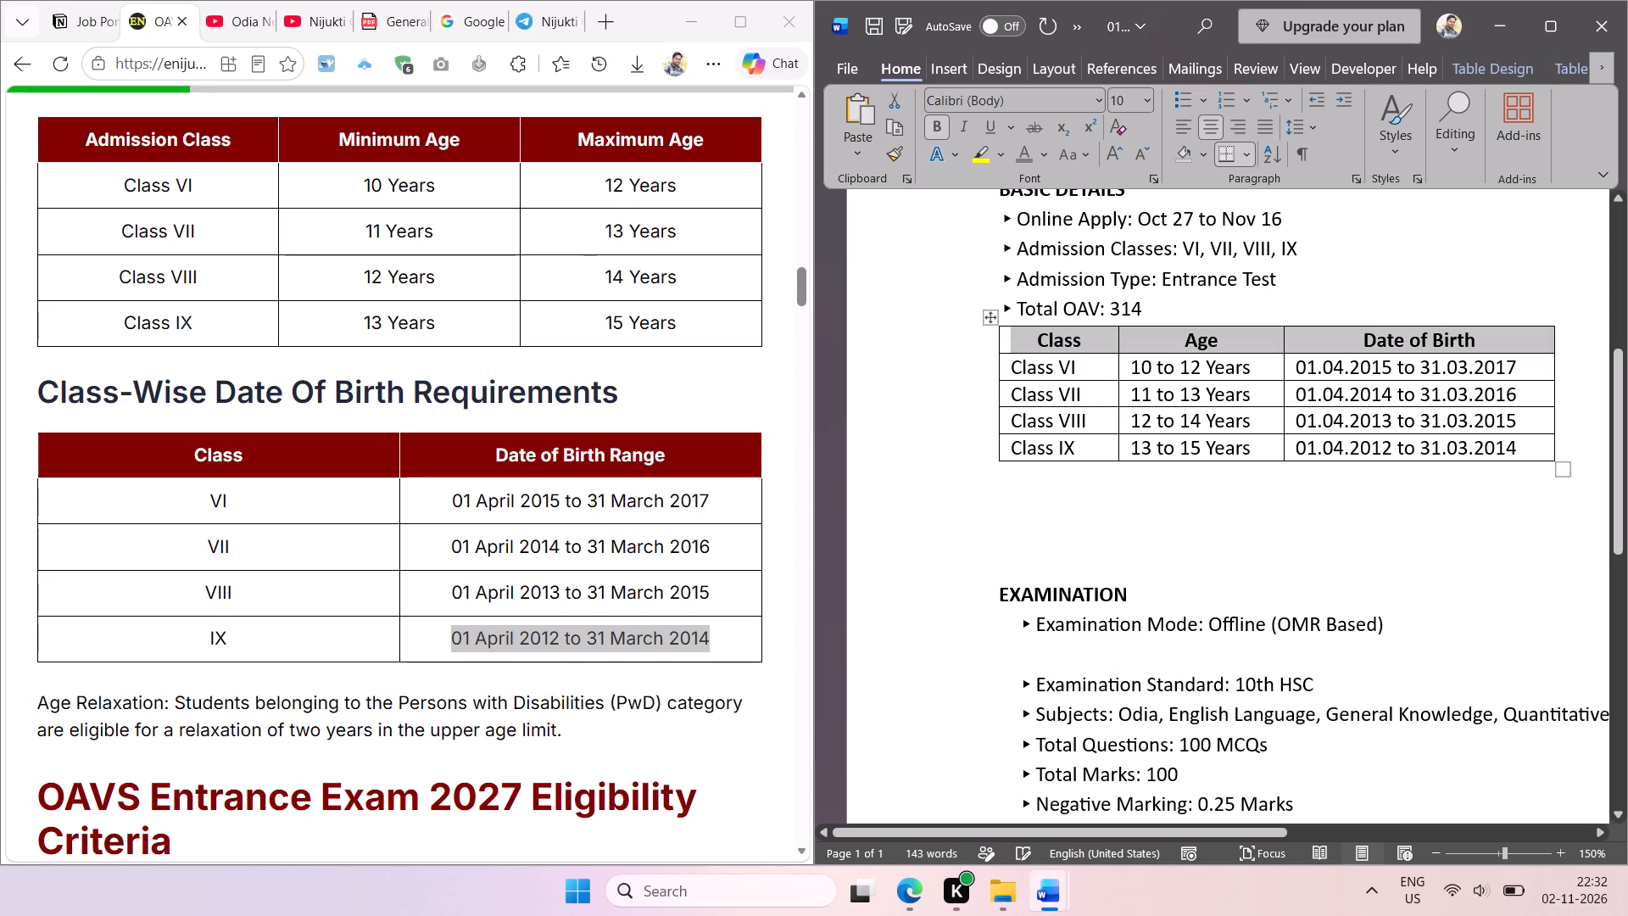
key(ctrl+s)
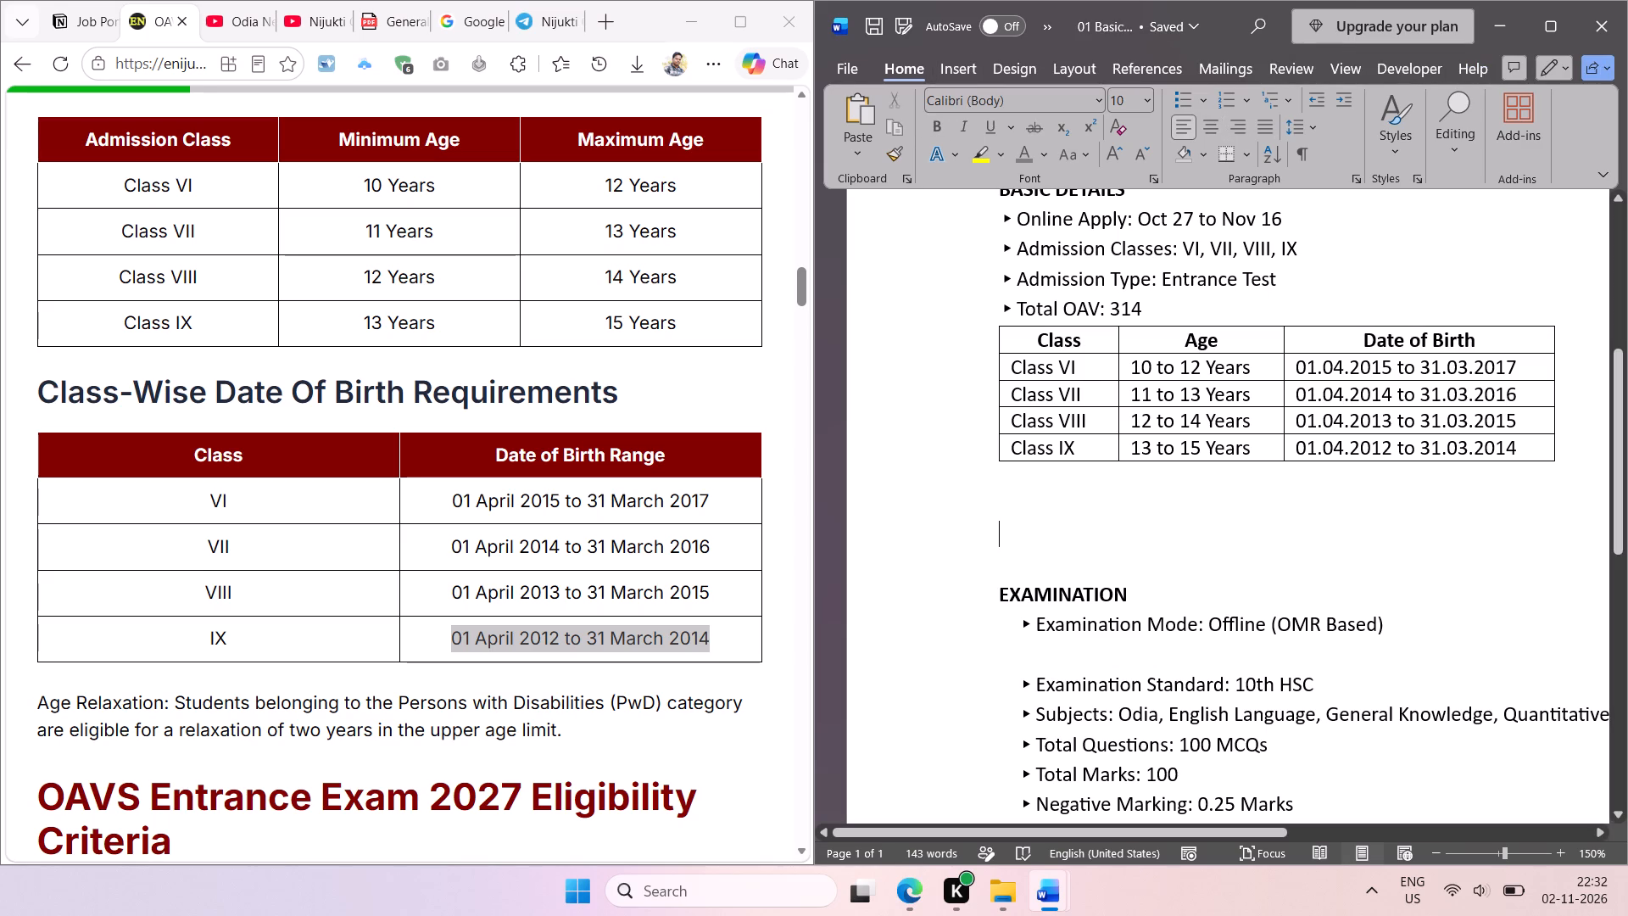
Delete the surplus blank lines between the table and the EXAMINATION heading.
click(1175, 501)
scroll(417, 573, down, 6)
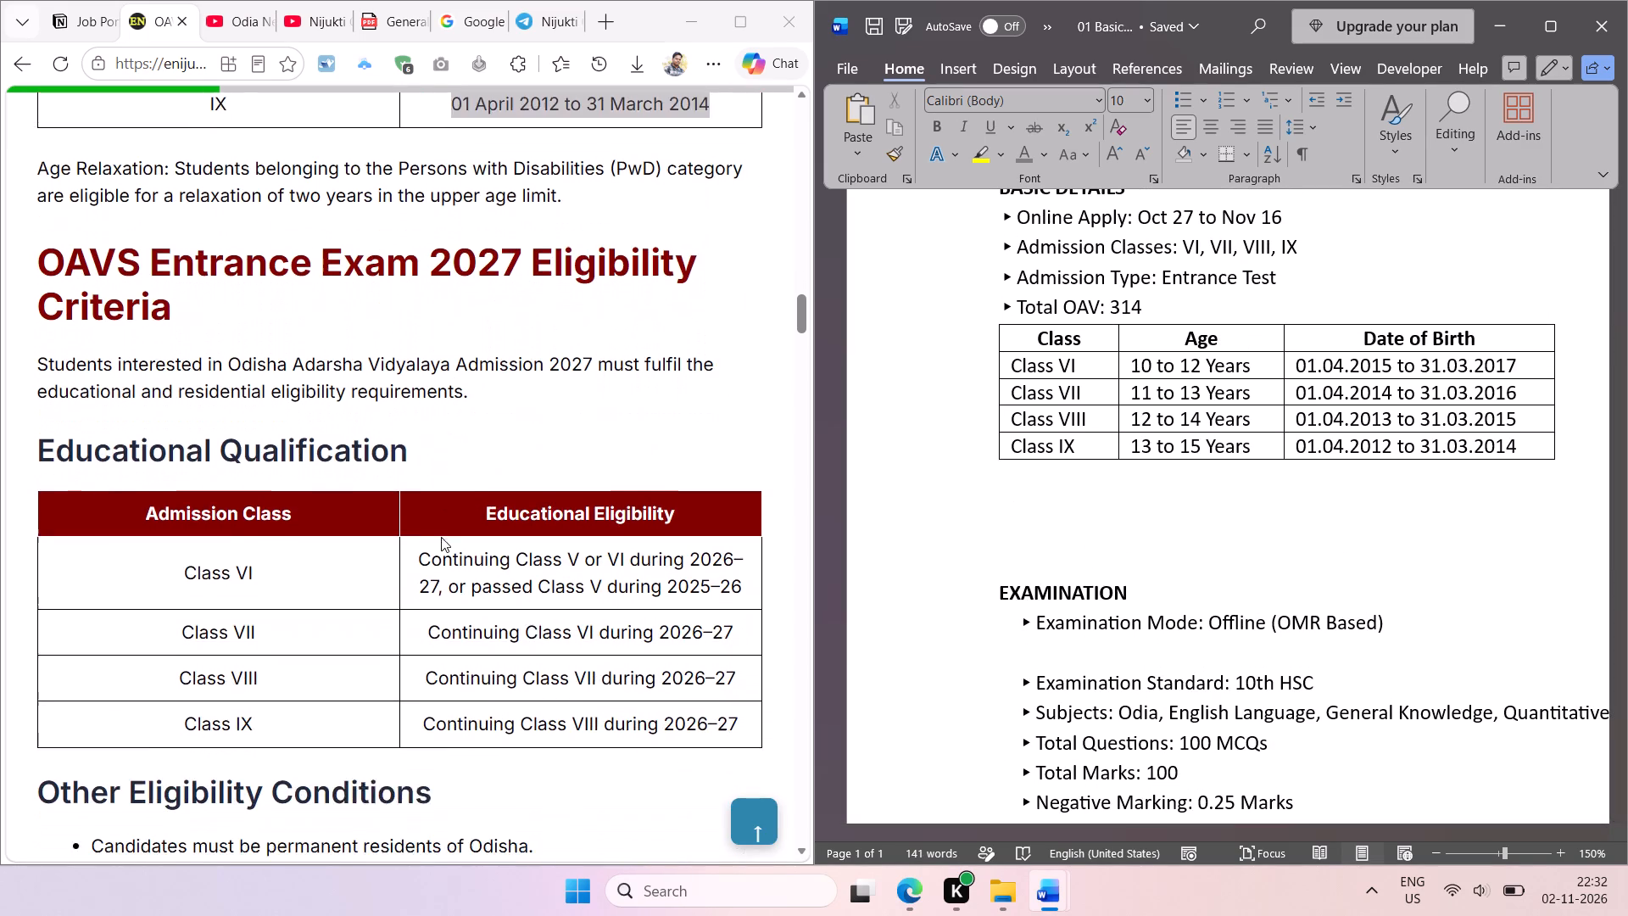
scroll(441, 537, down, 1)
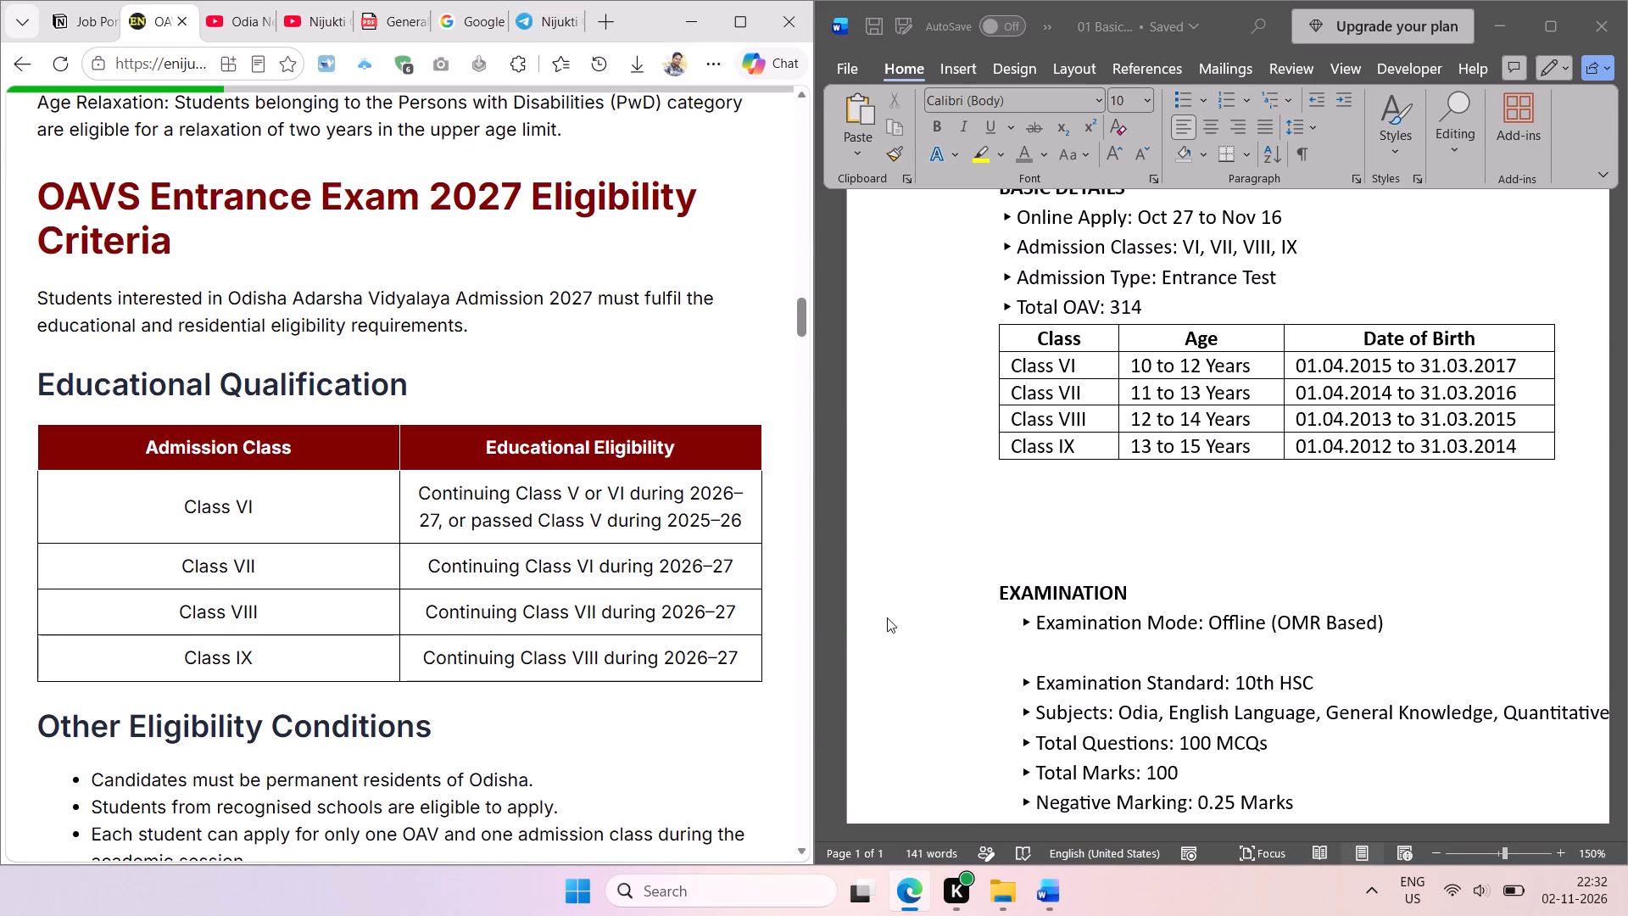
click(992, 545)
click(1034, 558)
key(BackSpace)
key(BackSpace)
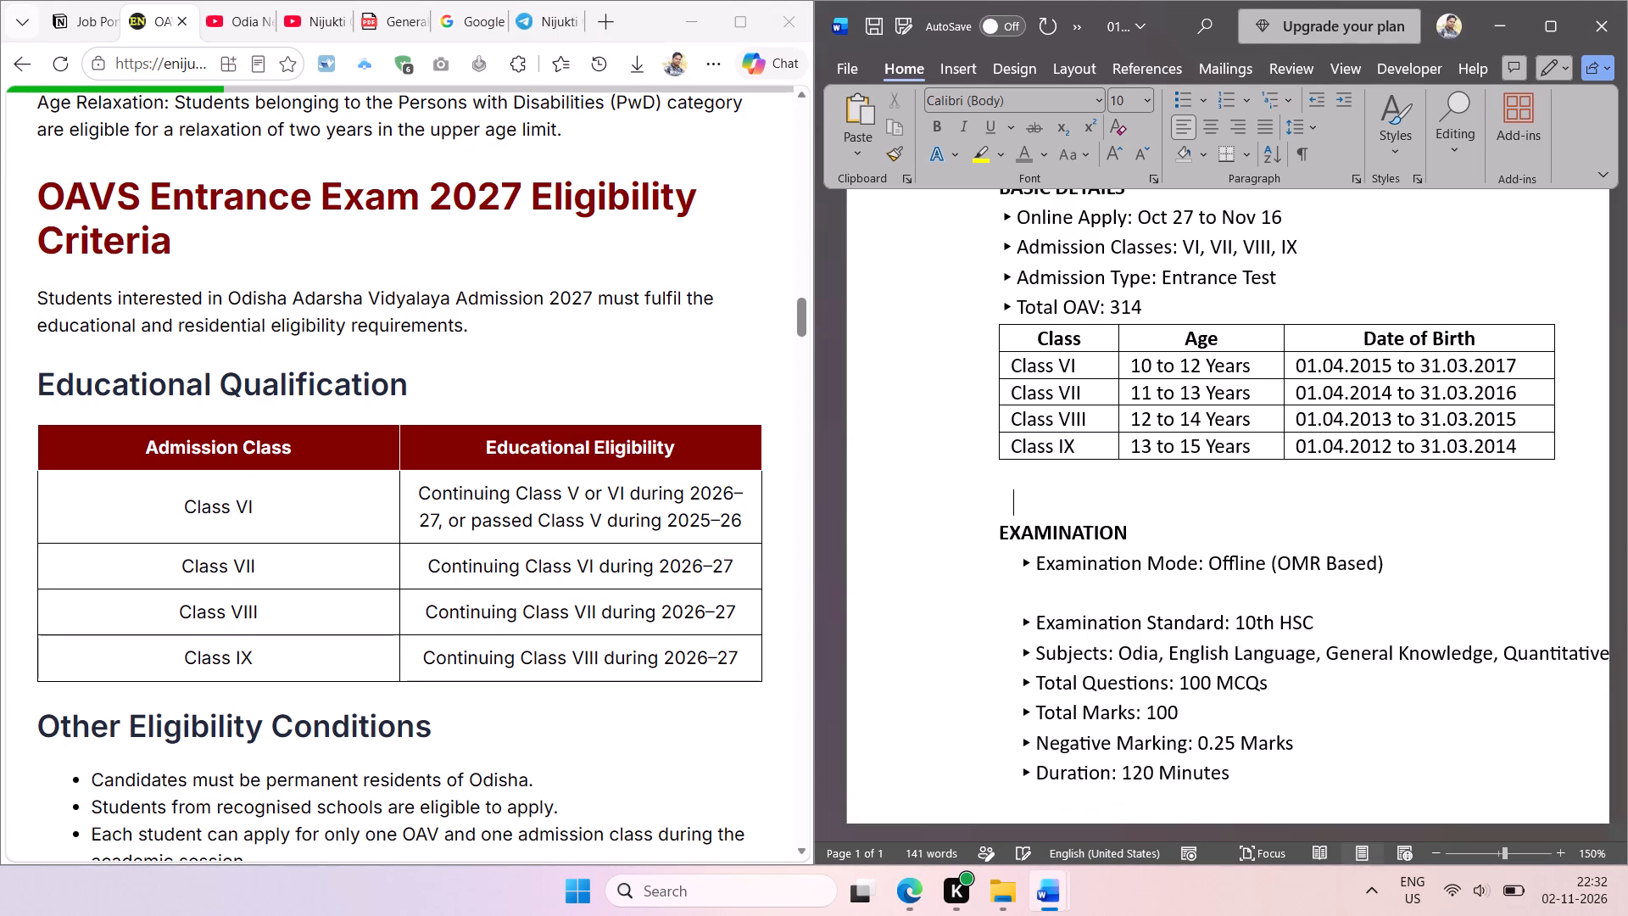
key(BackSpace)
Add two empty lines below the "Examination Mode: Offline (OMR Based)" bullet.
click(1413, 561)
key(Return)
key(Return)
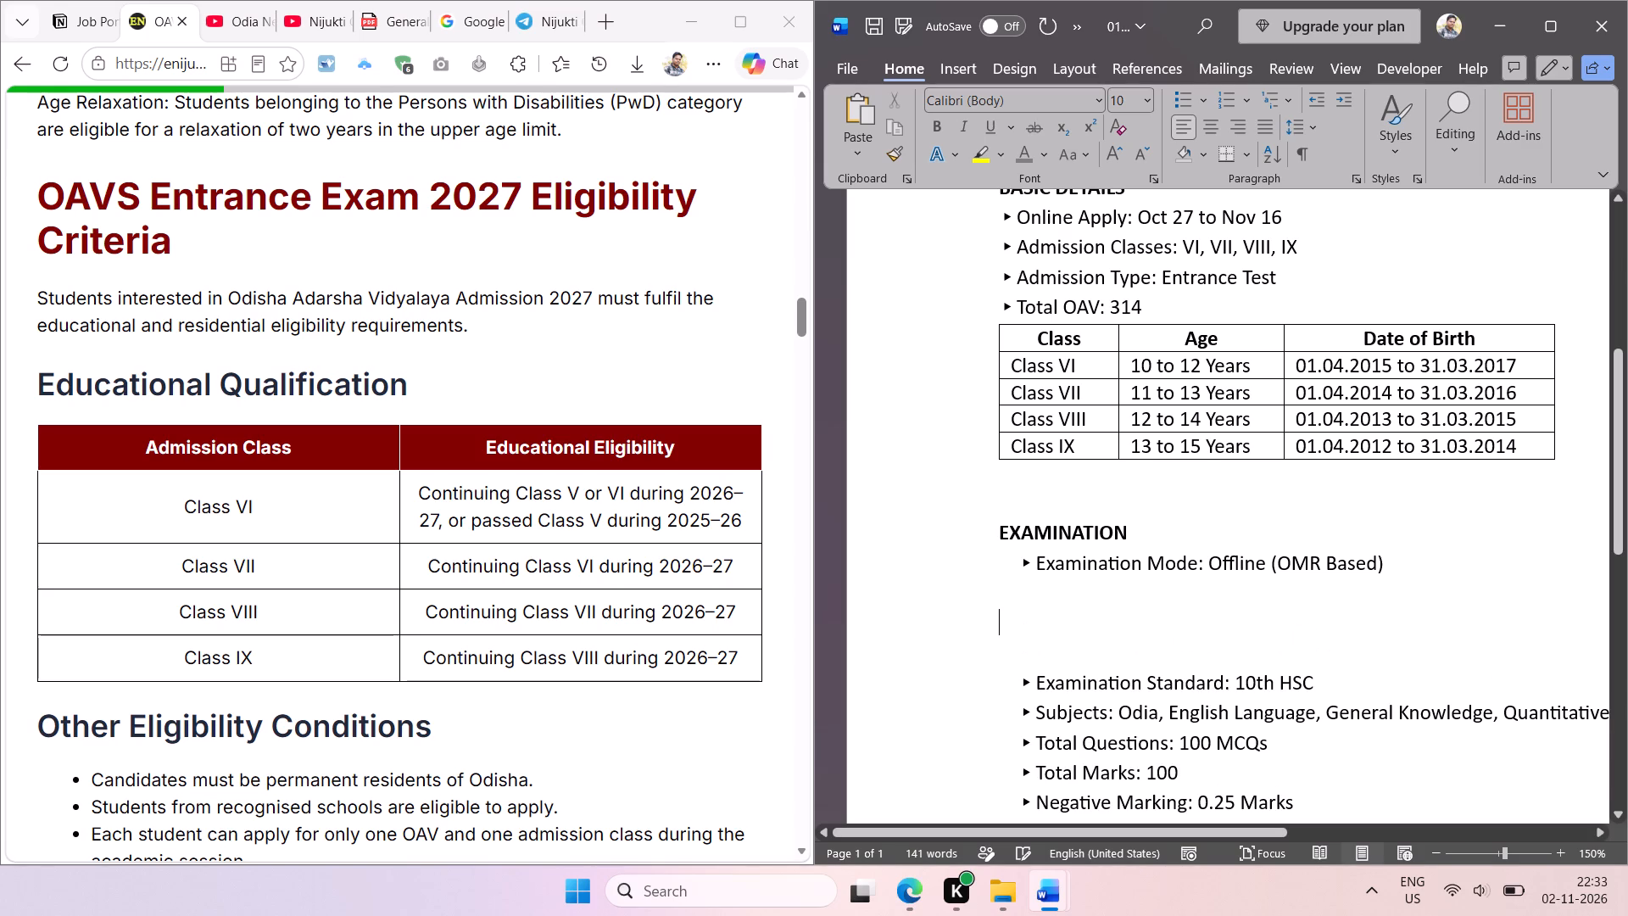
Copy the class-wise age and date-of-birth table and paste it into the empty space below the "Examination Mode: Offline (OMR Based)" bullet.
scroll(1270, 593, left, 1)
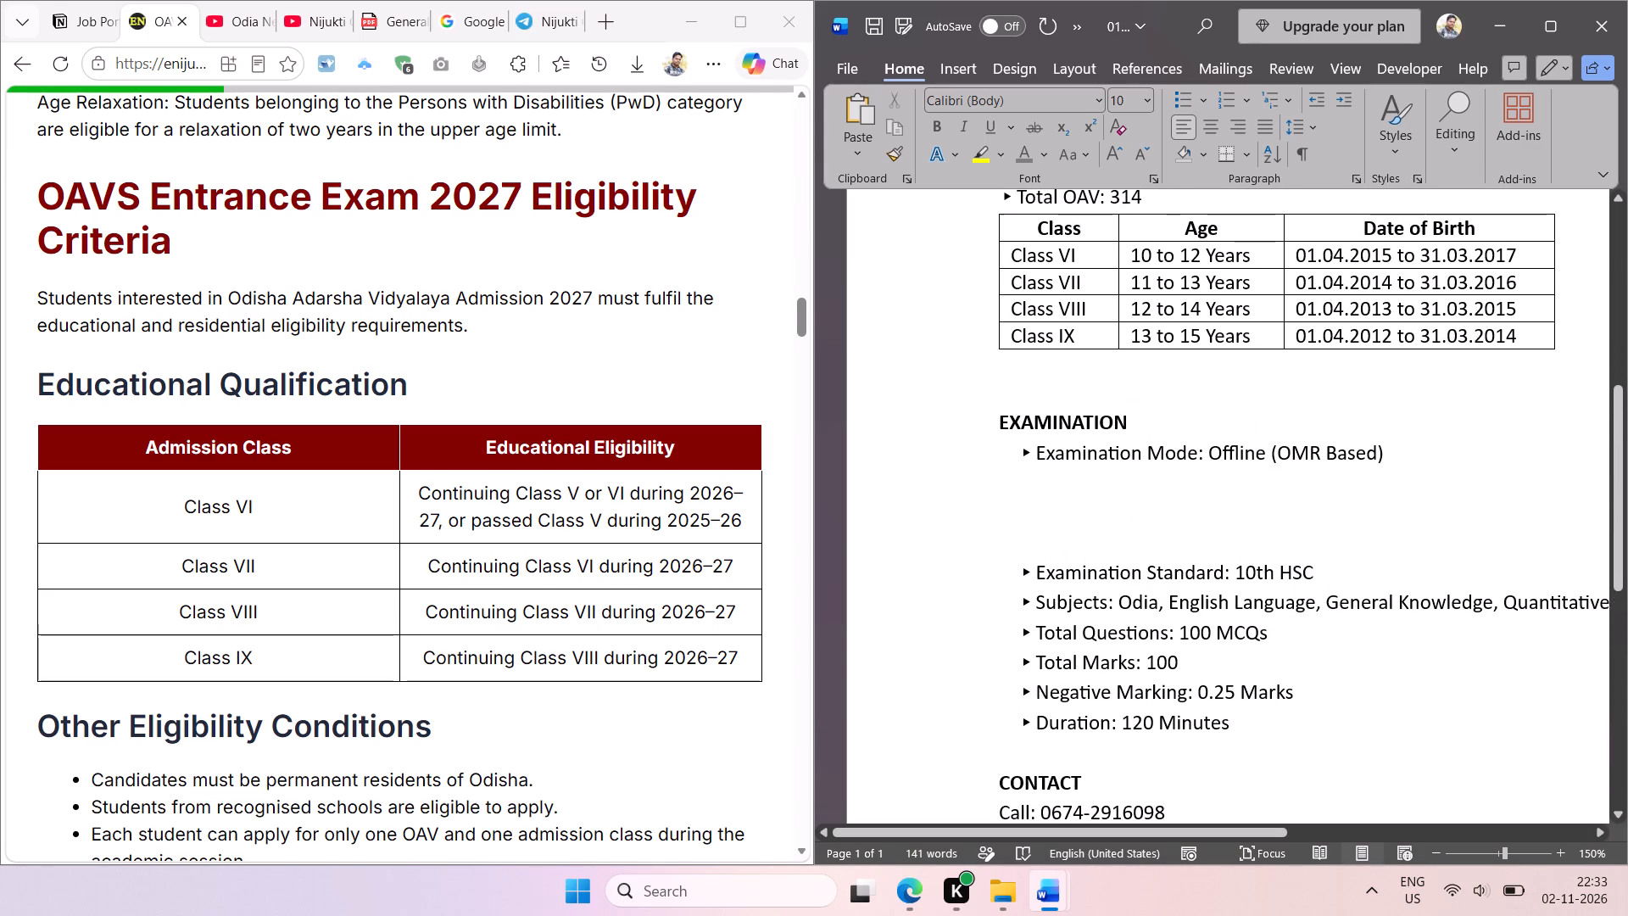
scroll(1147, 474, left, 1)
drag(1023, 226, 1085, 249)
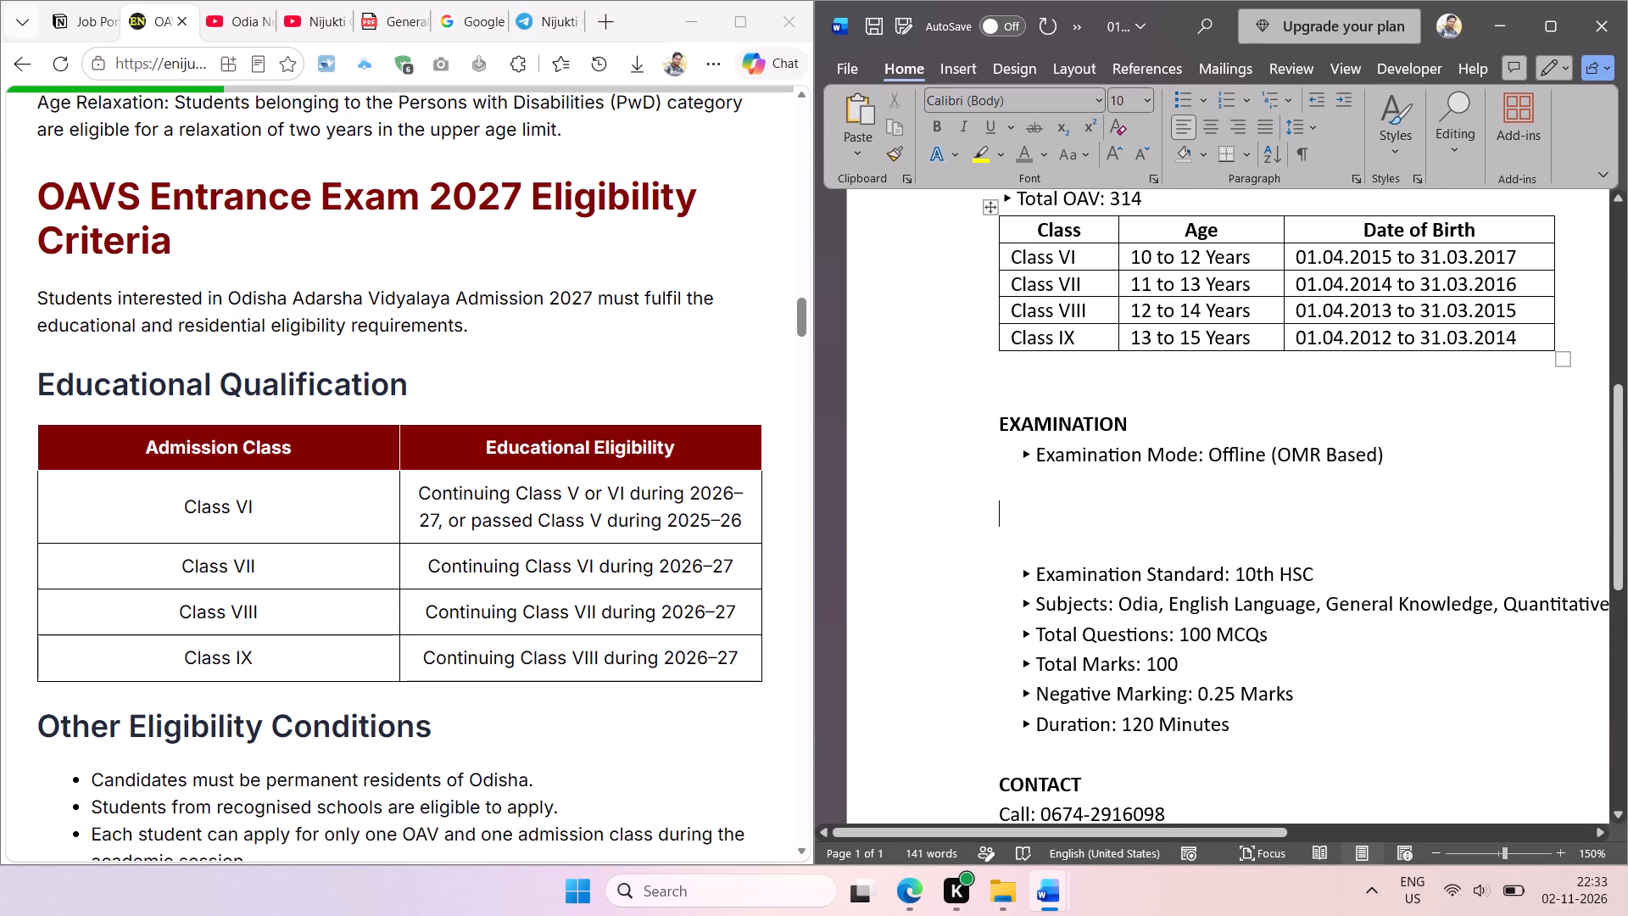
drag(1085, 249, 1419, 340)
key(ctrl+c)
click(1140, 505)
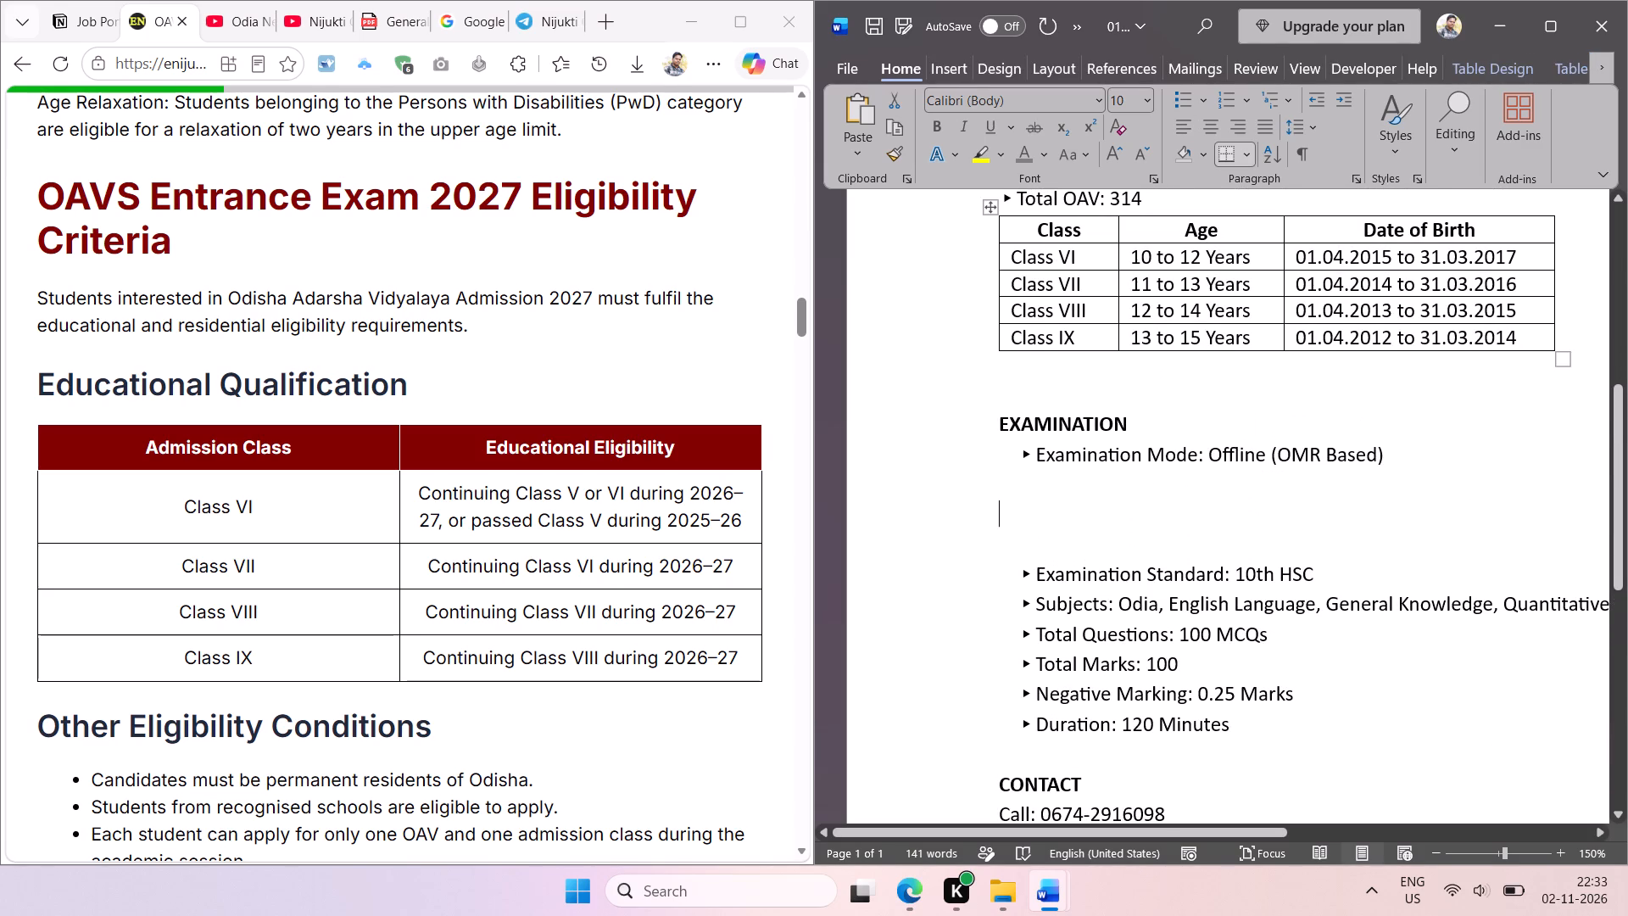
key(ctrl+v)
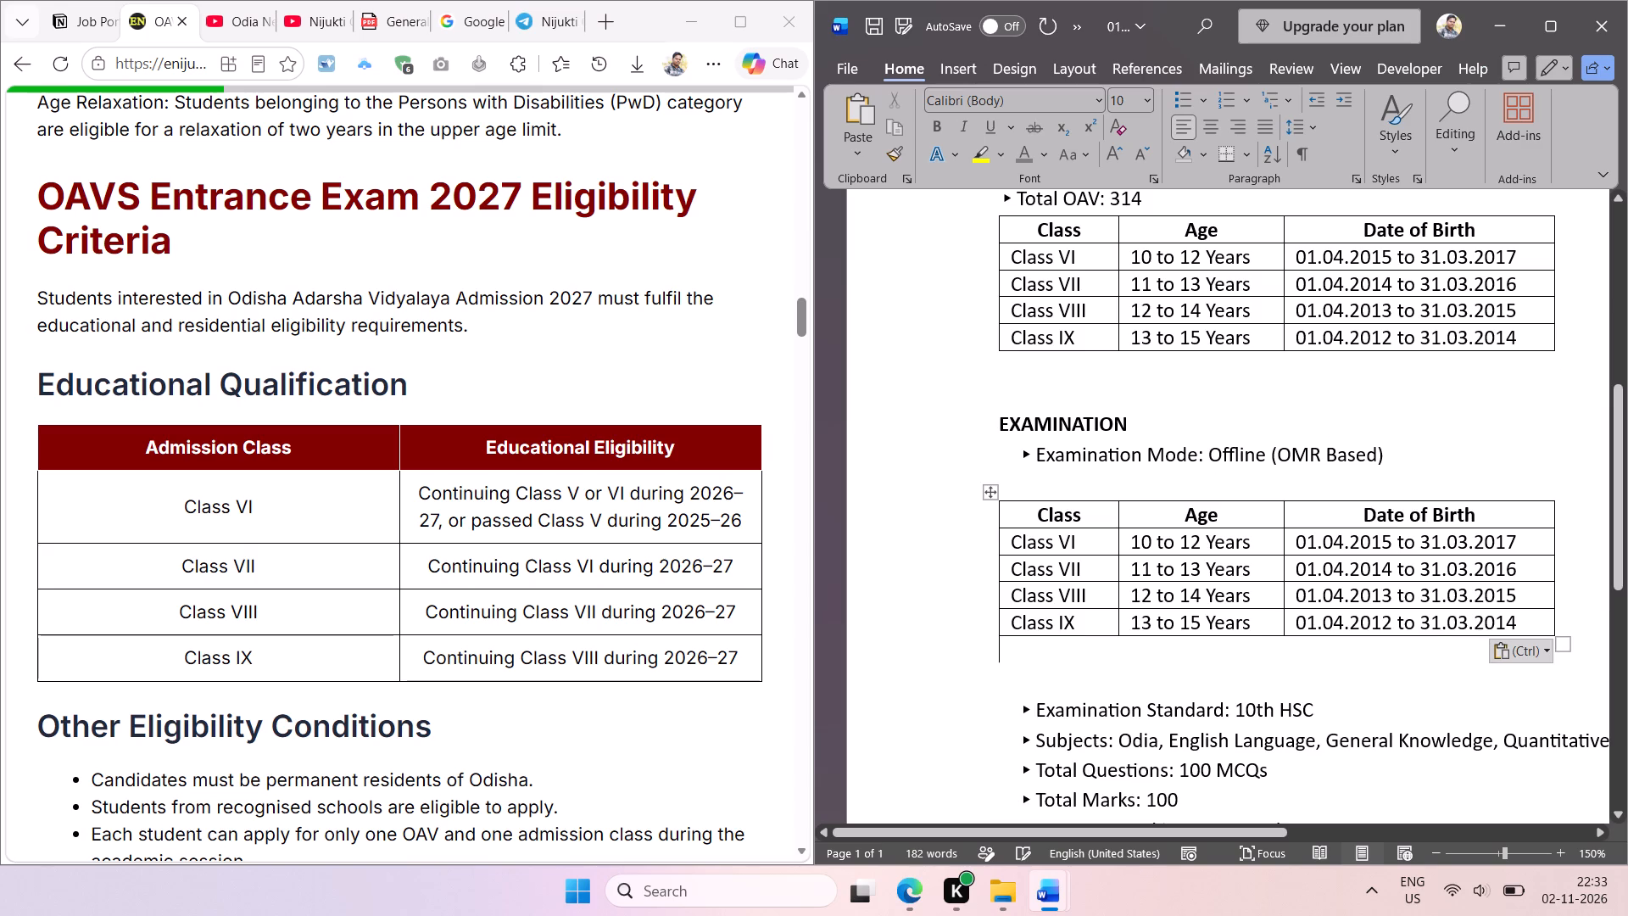
Delete the Date of Birth column from the table copy under EXAMINATION.
drag(1335, 511, 1403, 632)
key(BackSpace)
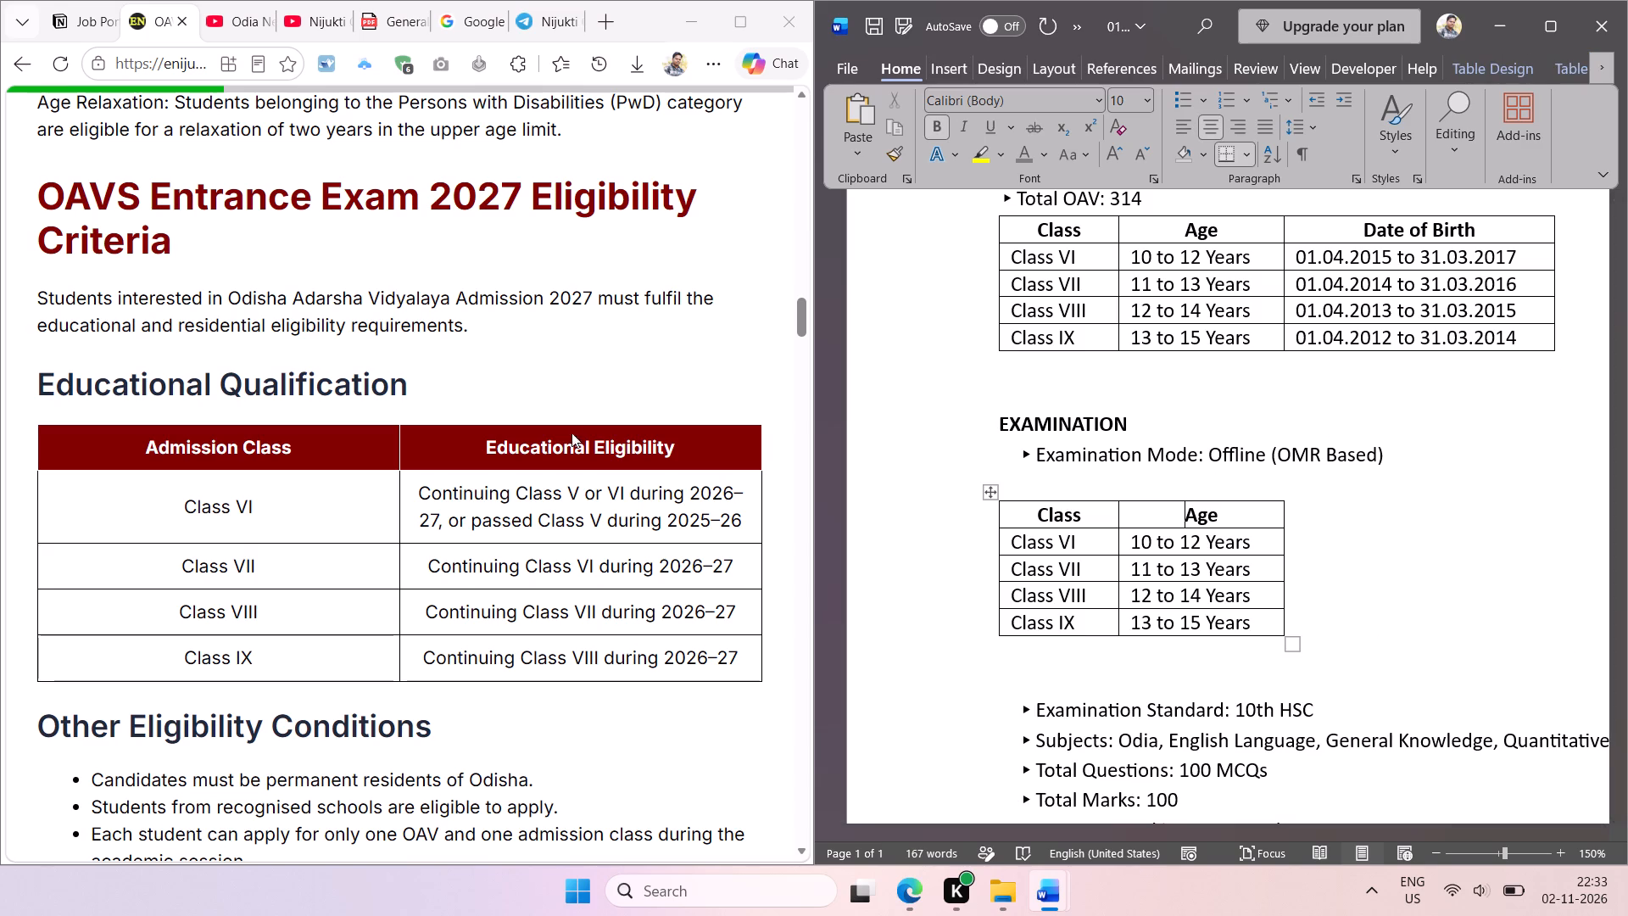
Replace the "Age" heading in the EXAMINATION table with "Educational Eligibility" copied from the article's Educational Qualification table.
click(530, 454)
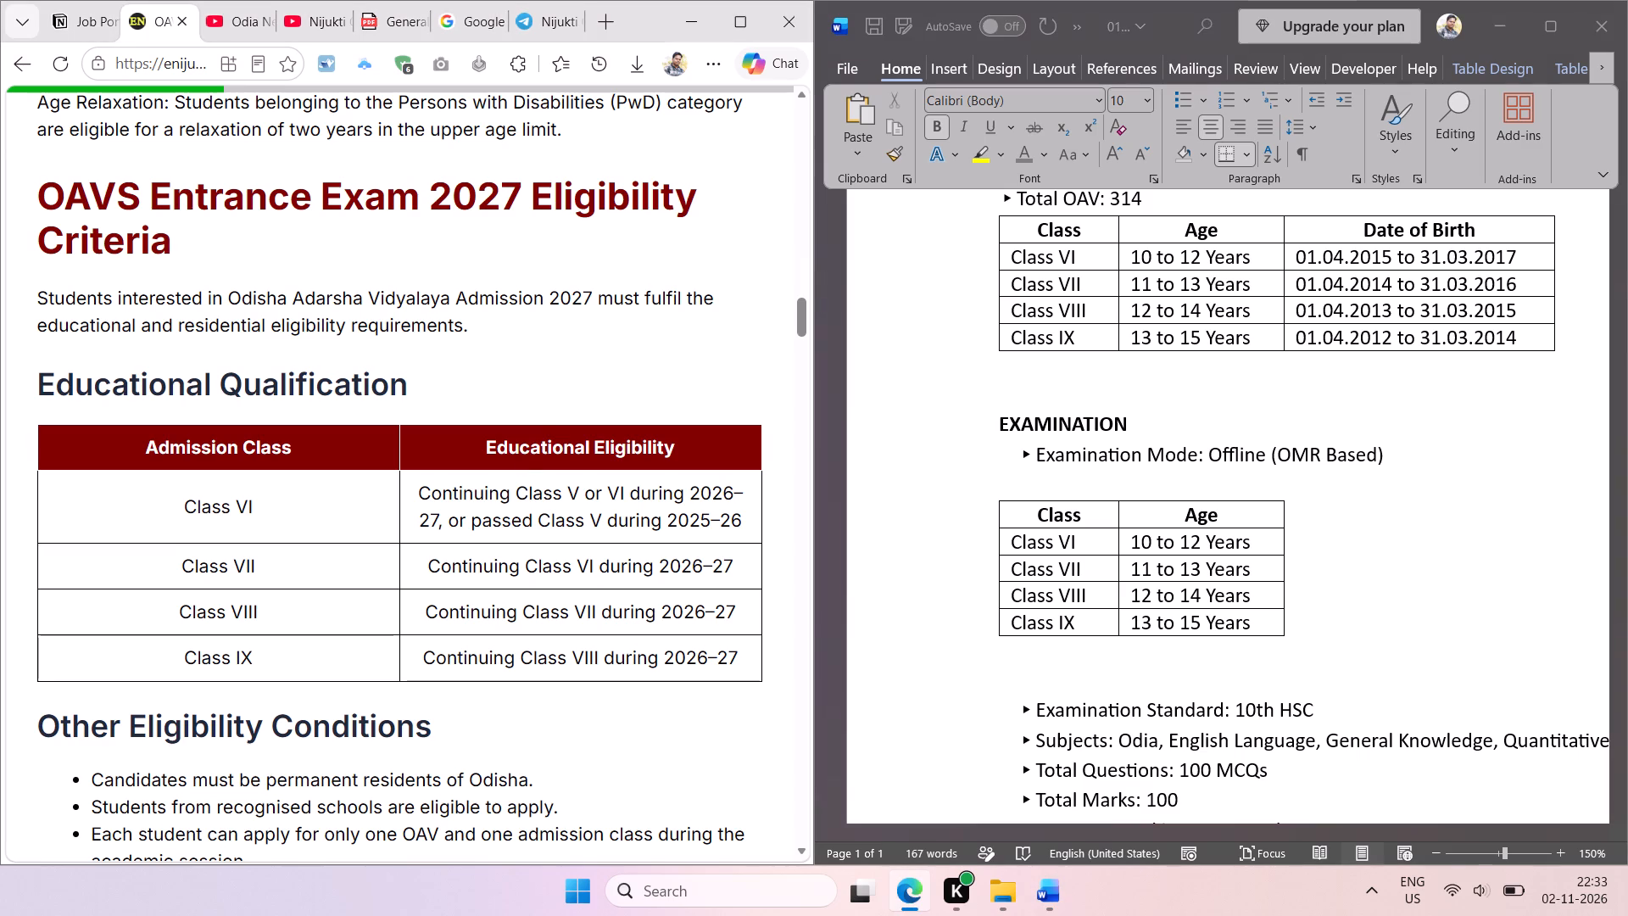
drag(482, 444, 666, 446)
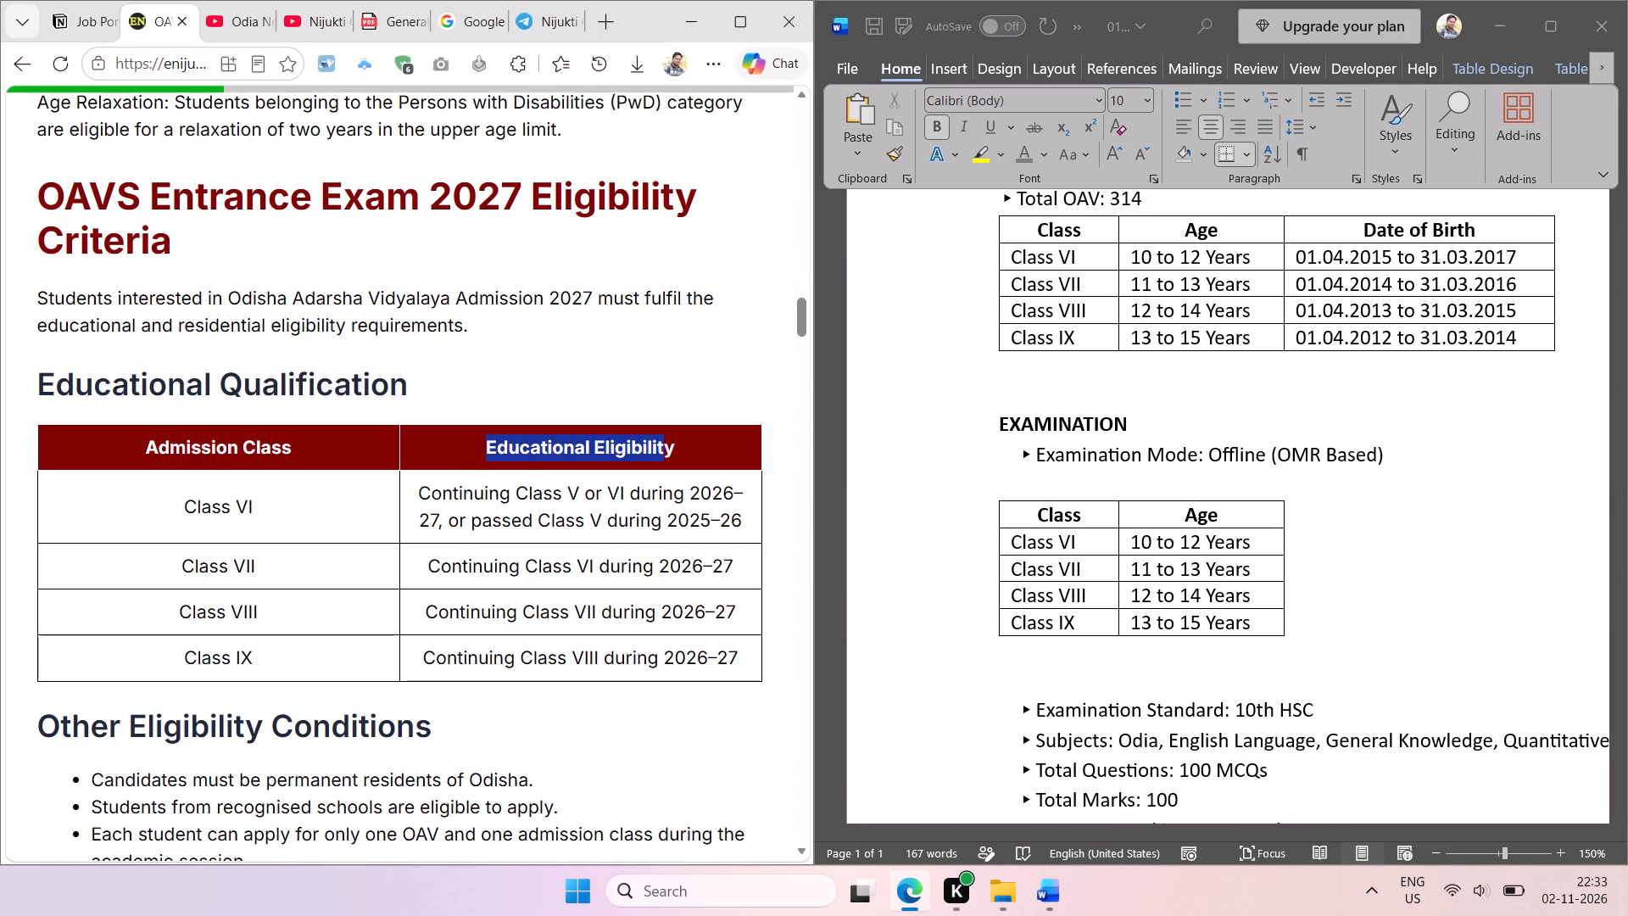
drag(666, 446, 674, 446)
key(ctrl+c)
click(1190, 497)
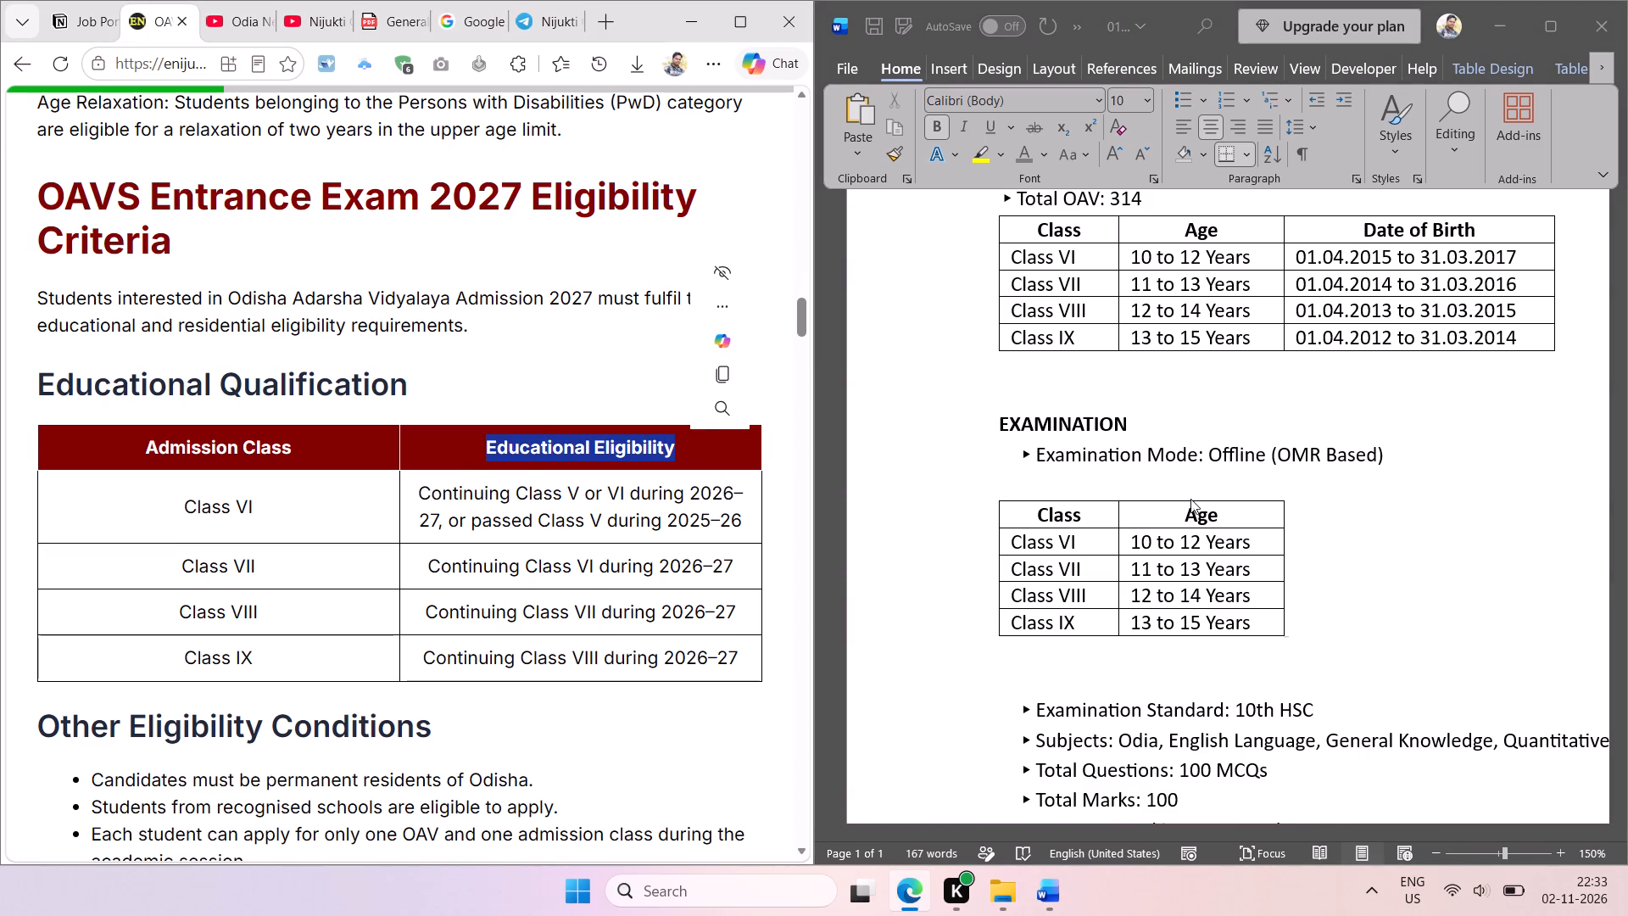
double_click(1202, 514)
key(ctrl+v)
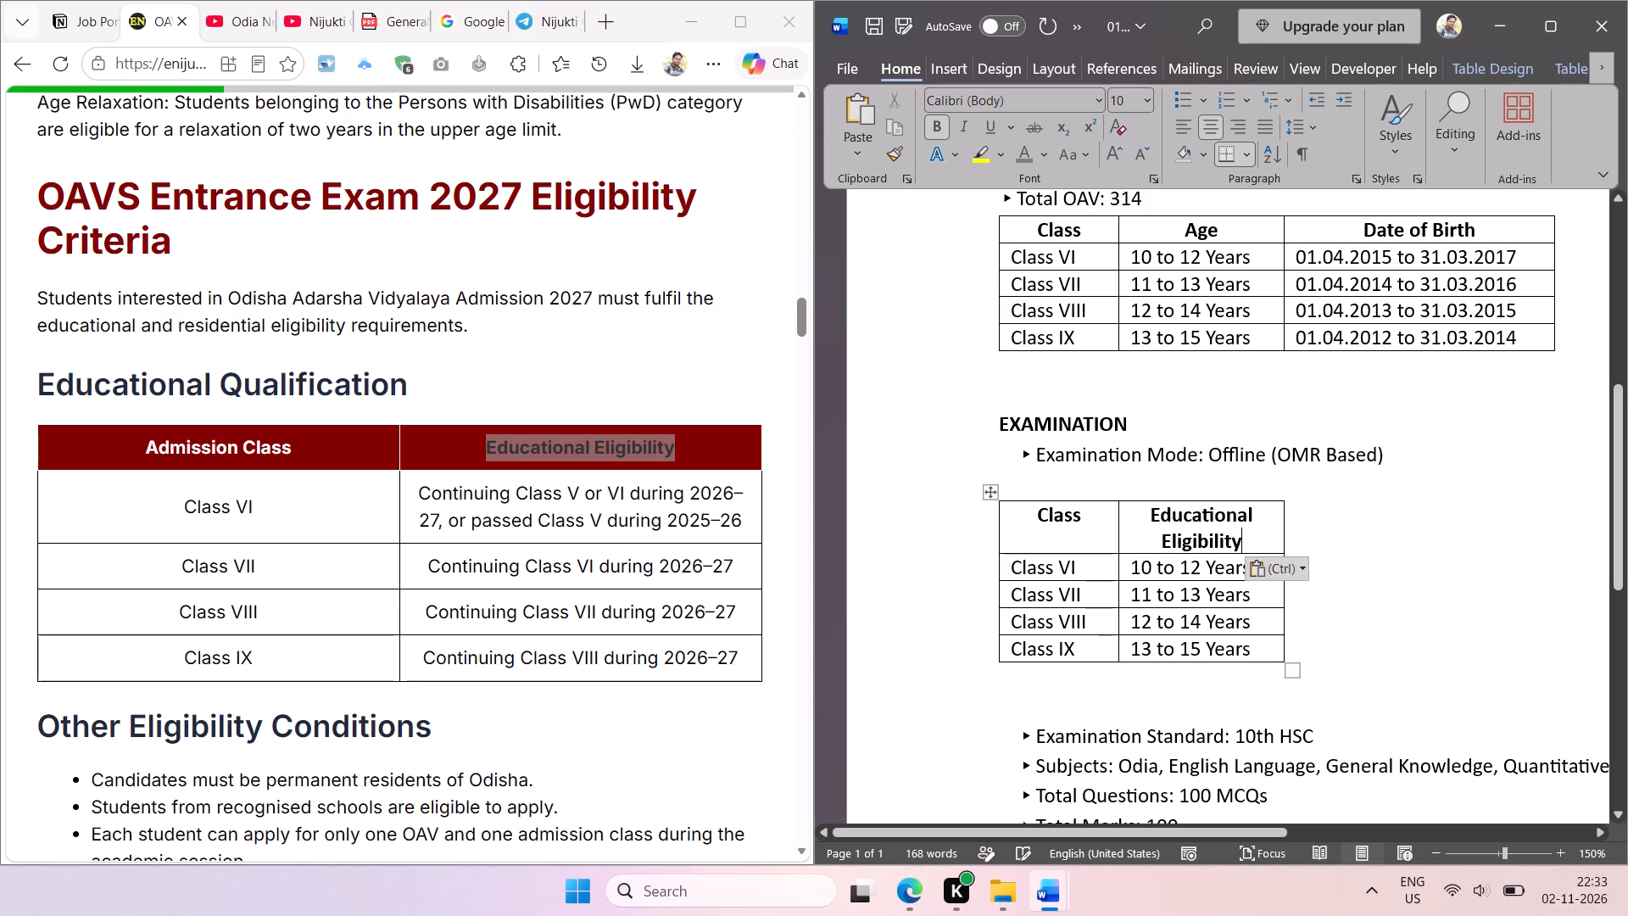
Widen the Educational Eligibility column so that the table extends slightly past the edge of the age table above.
drag(1283, 532, 1592, 523)
Replace the Class IX entry under Educational Eligibility with "Continuing Class VIII during 2026–27" copied from the article.
scroll(1230, 584, left, 1)
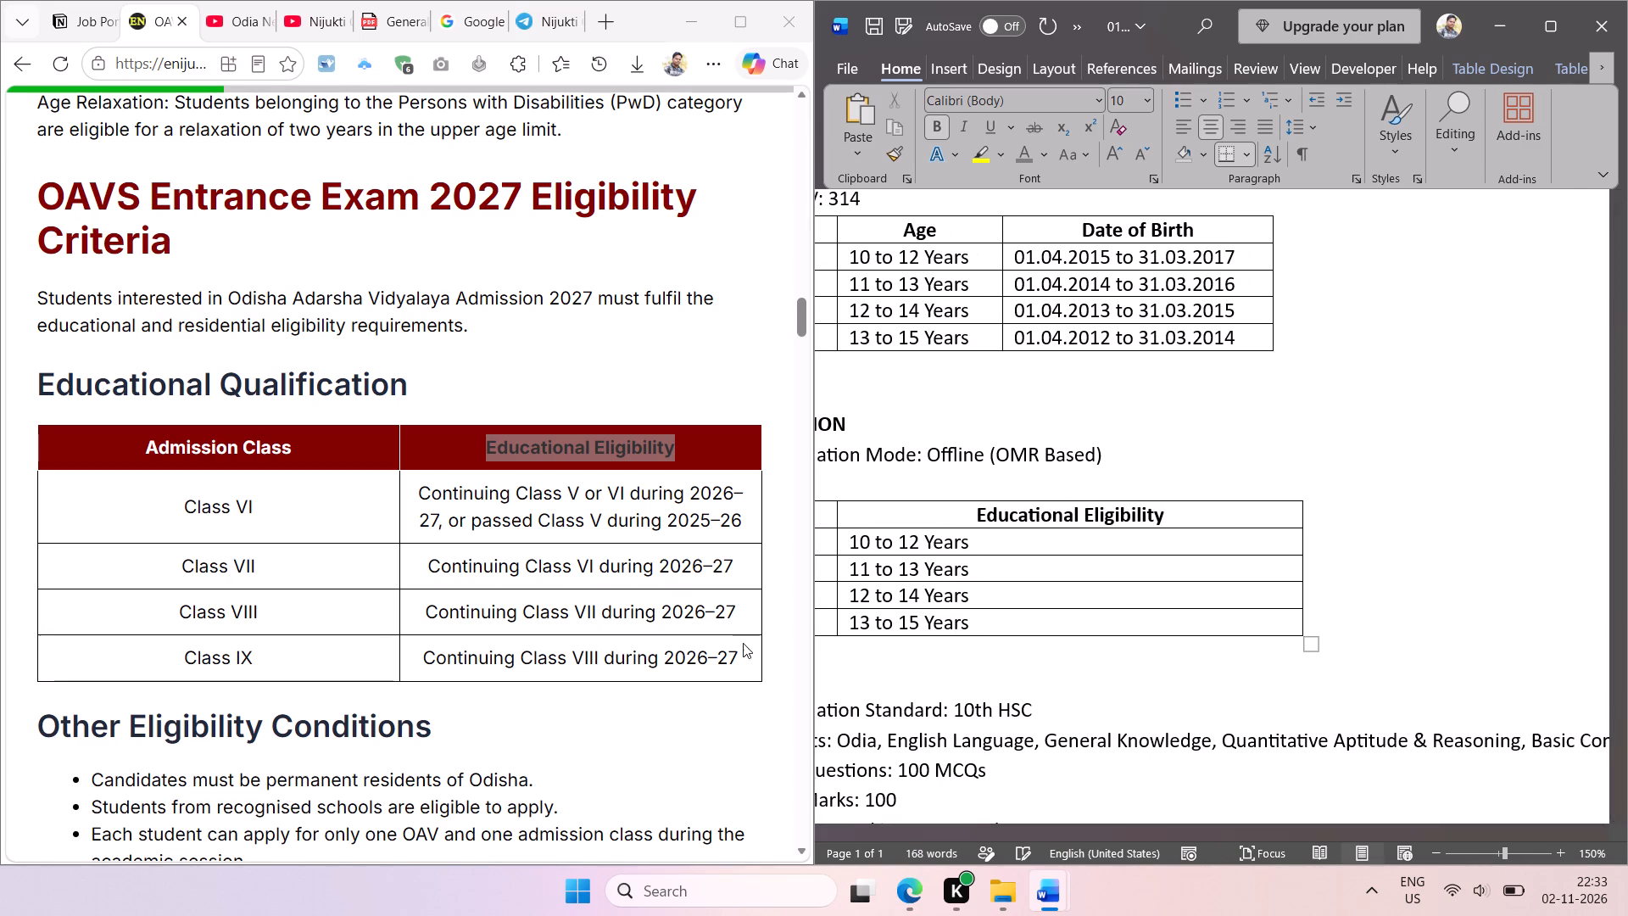
scroll(743, 643, left, 1)
click(681, 654)
click(537, 661)
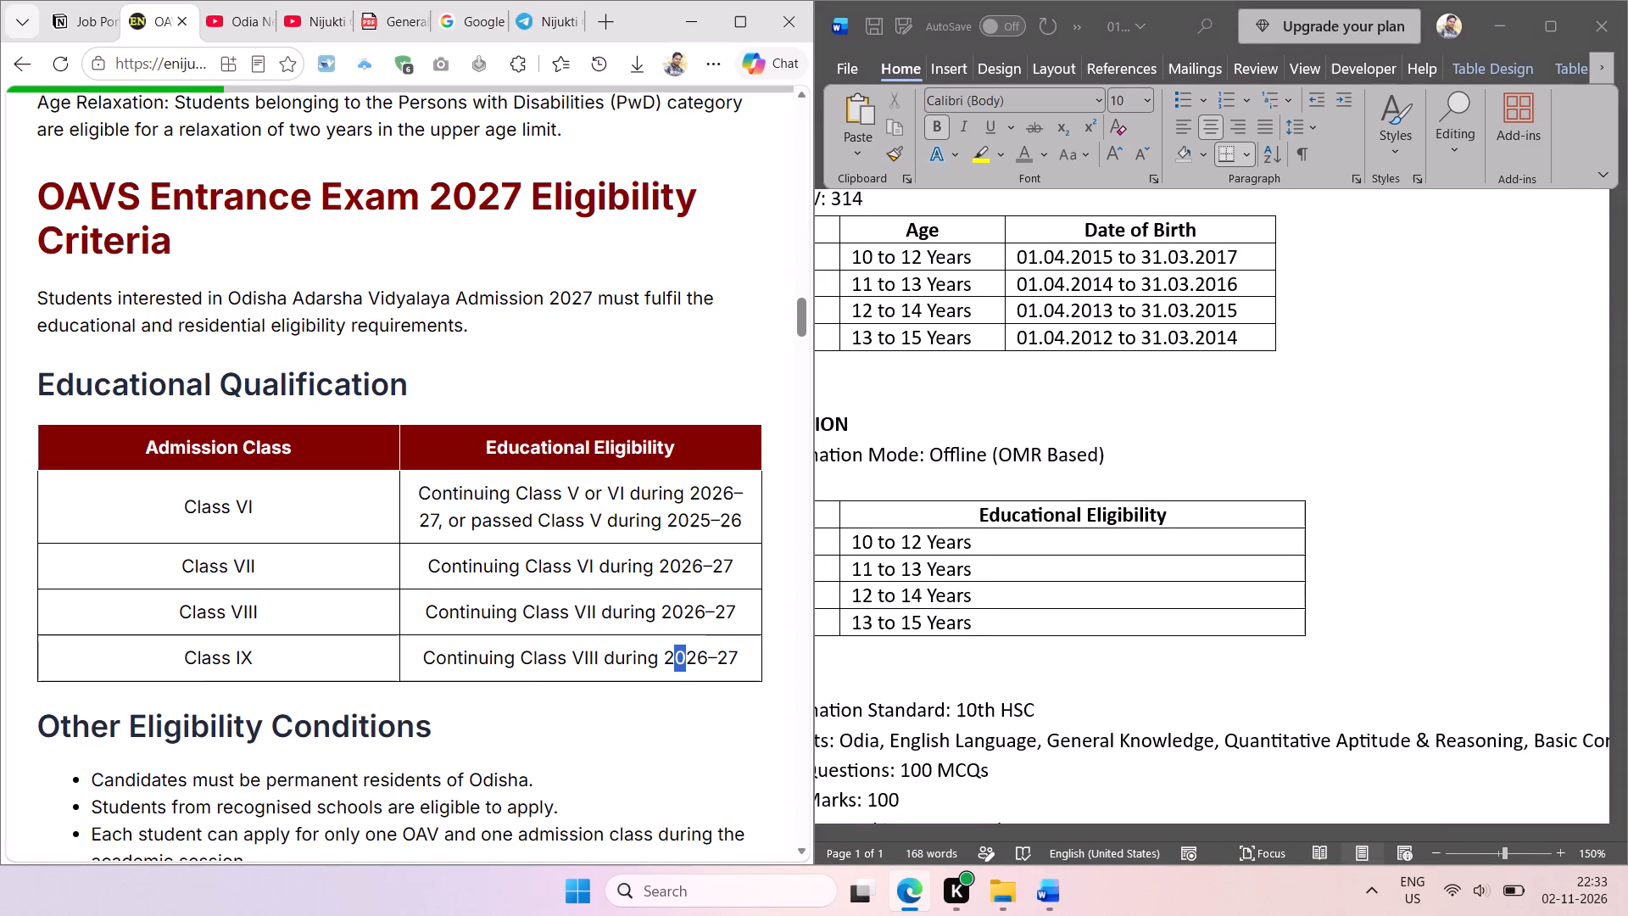
drag(423, 652, 736, 655)
key(ctrl+c)
click(1059, 613)
click(1009, 620)
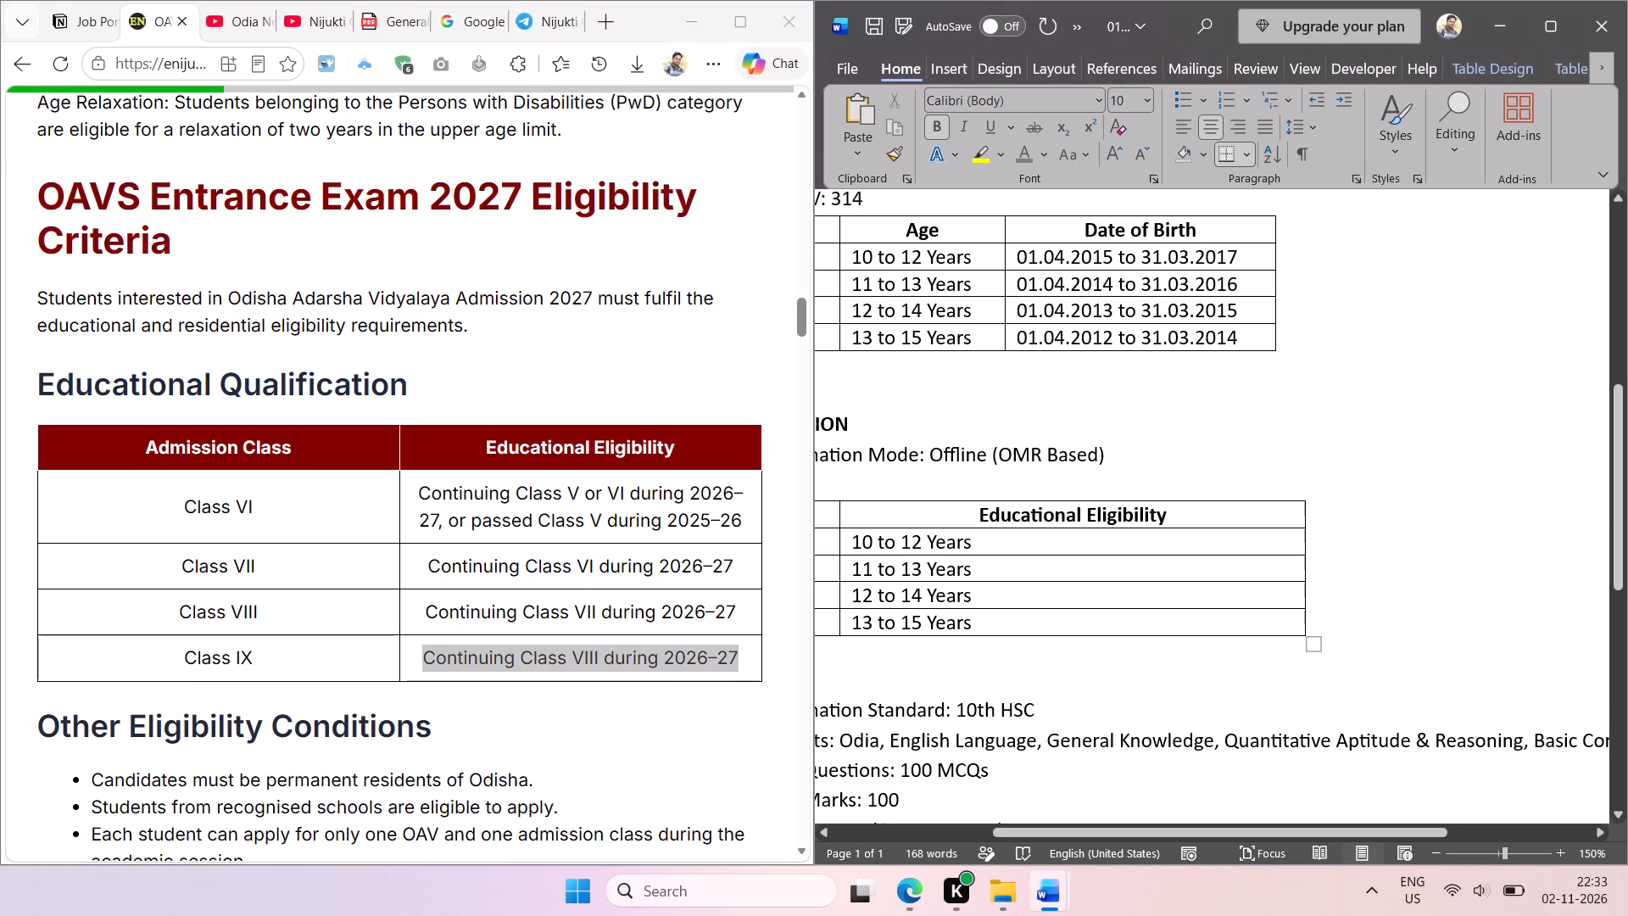
drag(995, 618, 854, 623)
key(ctrl+v)
Replace the Class VIII entry under Educational Eligibility with "Continuing Class VII during 2026–27" copied from the article.
scroll(1063, 608, right, 1)
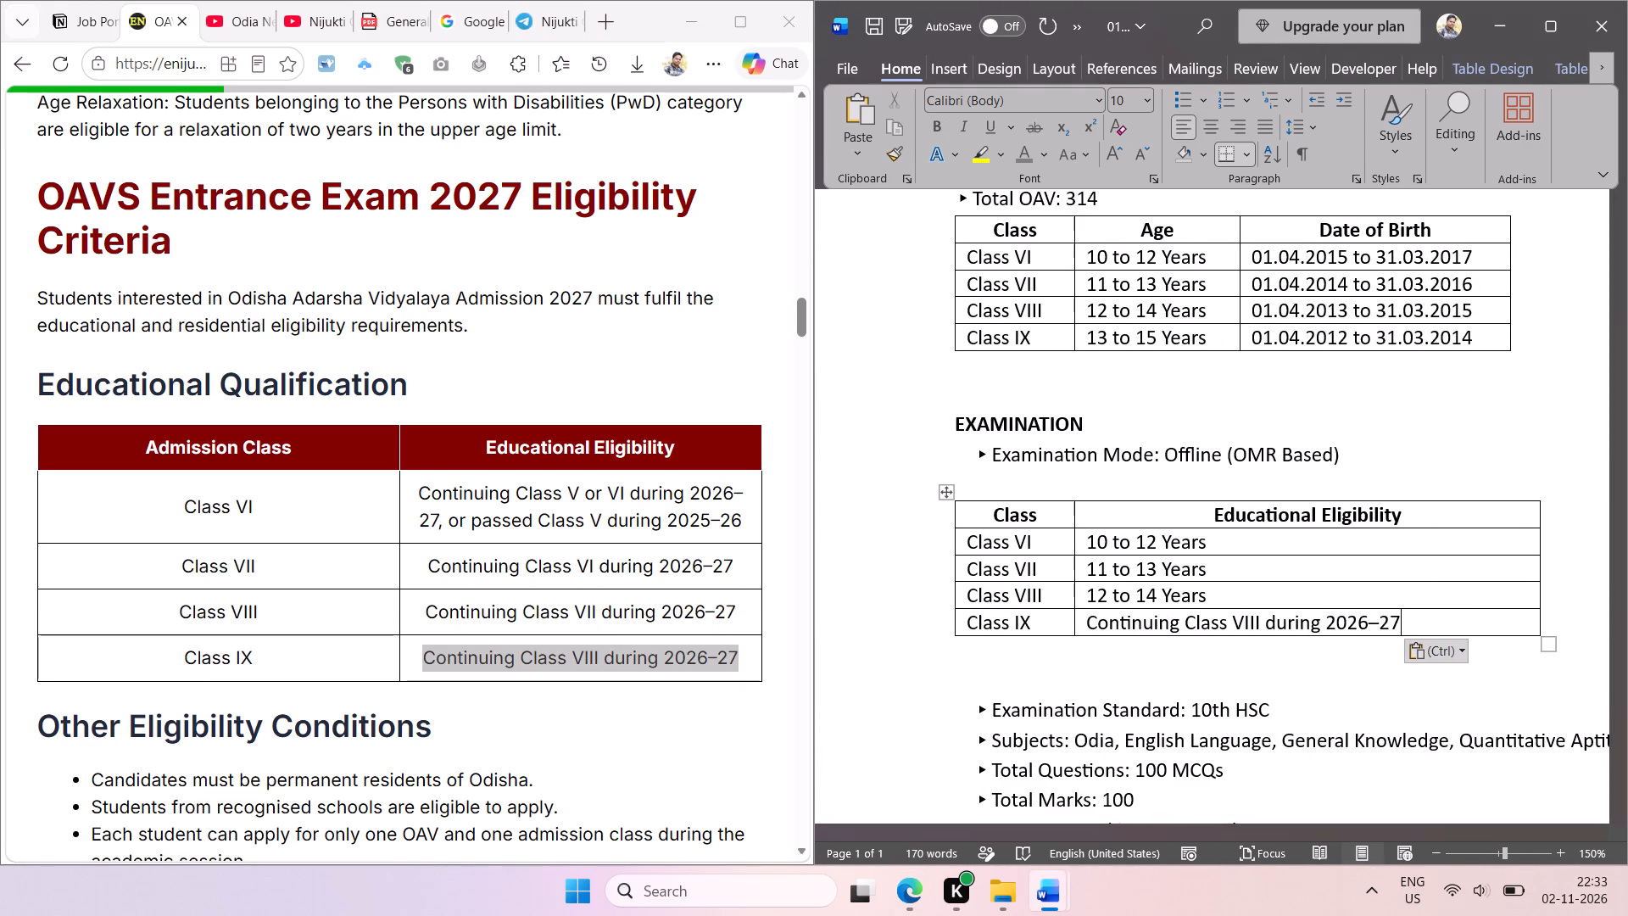
click(677, 607)
drag(423, 611, 595, 609)
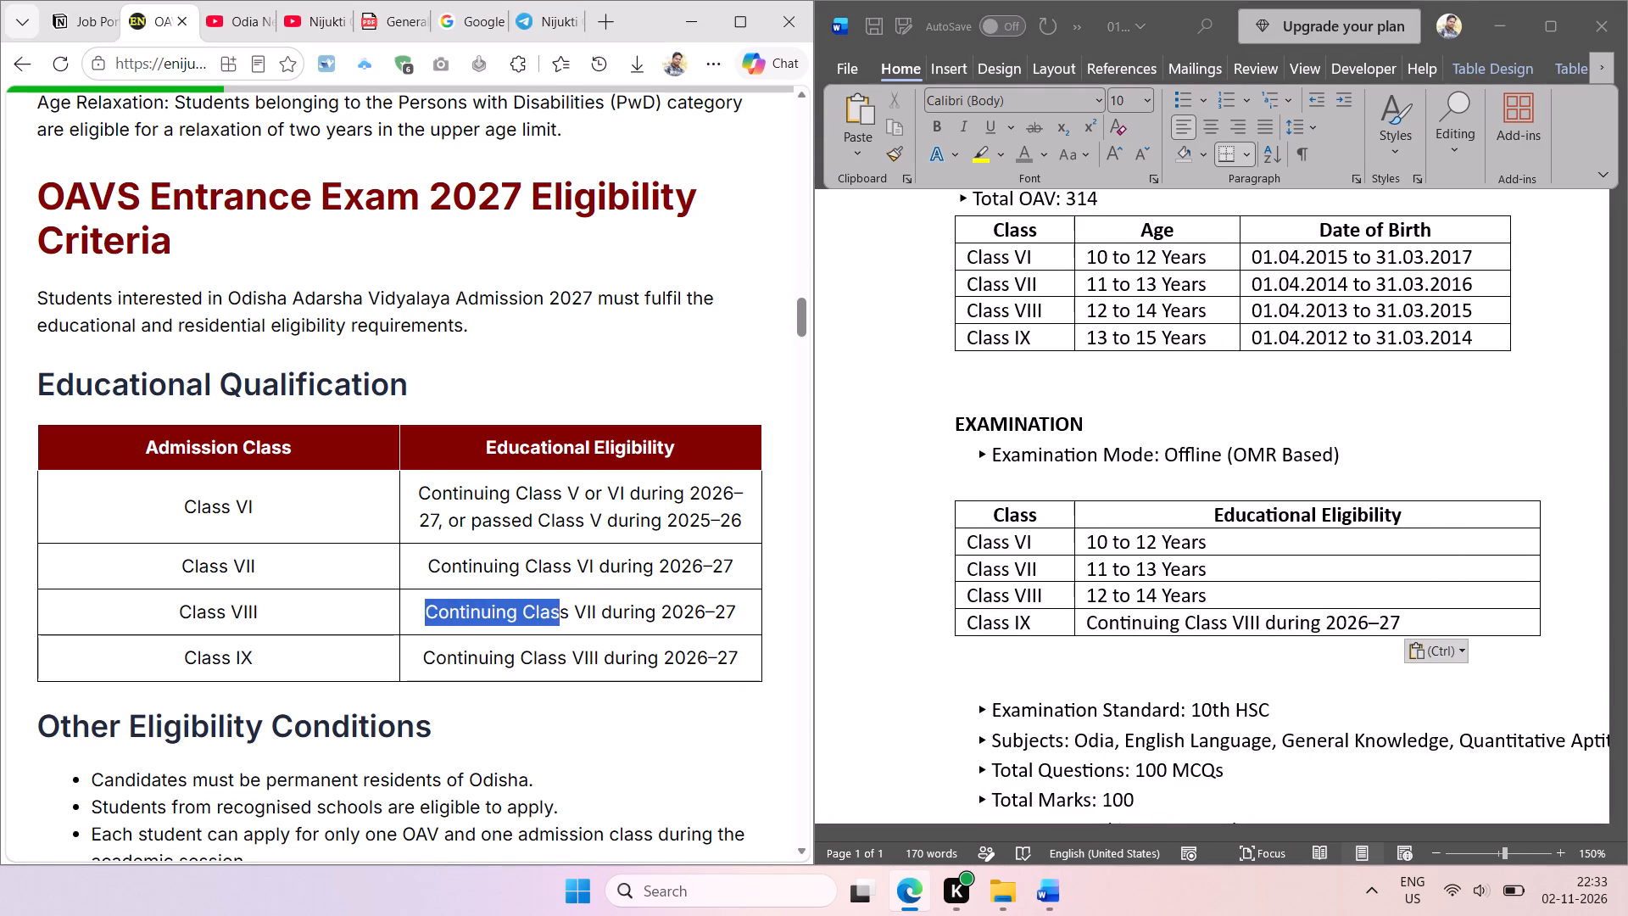
drag(595, 609, 743, 605)
key(ctrl+c)
click(1223, 595)
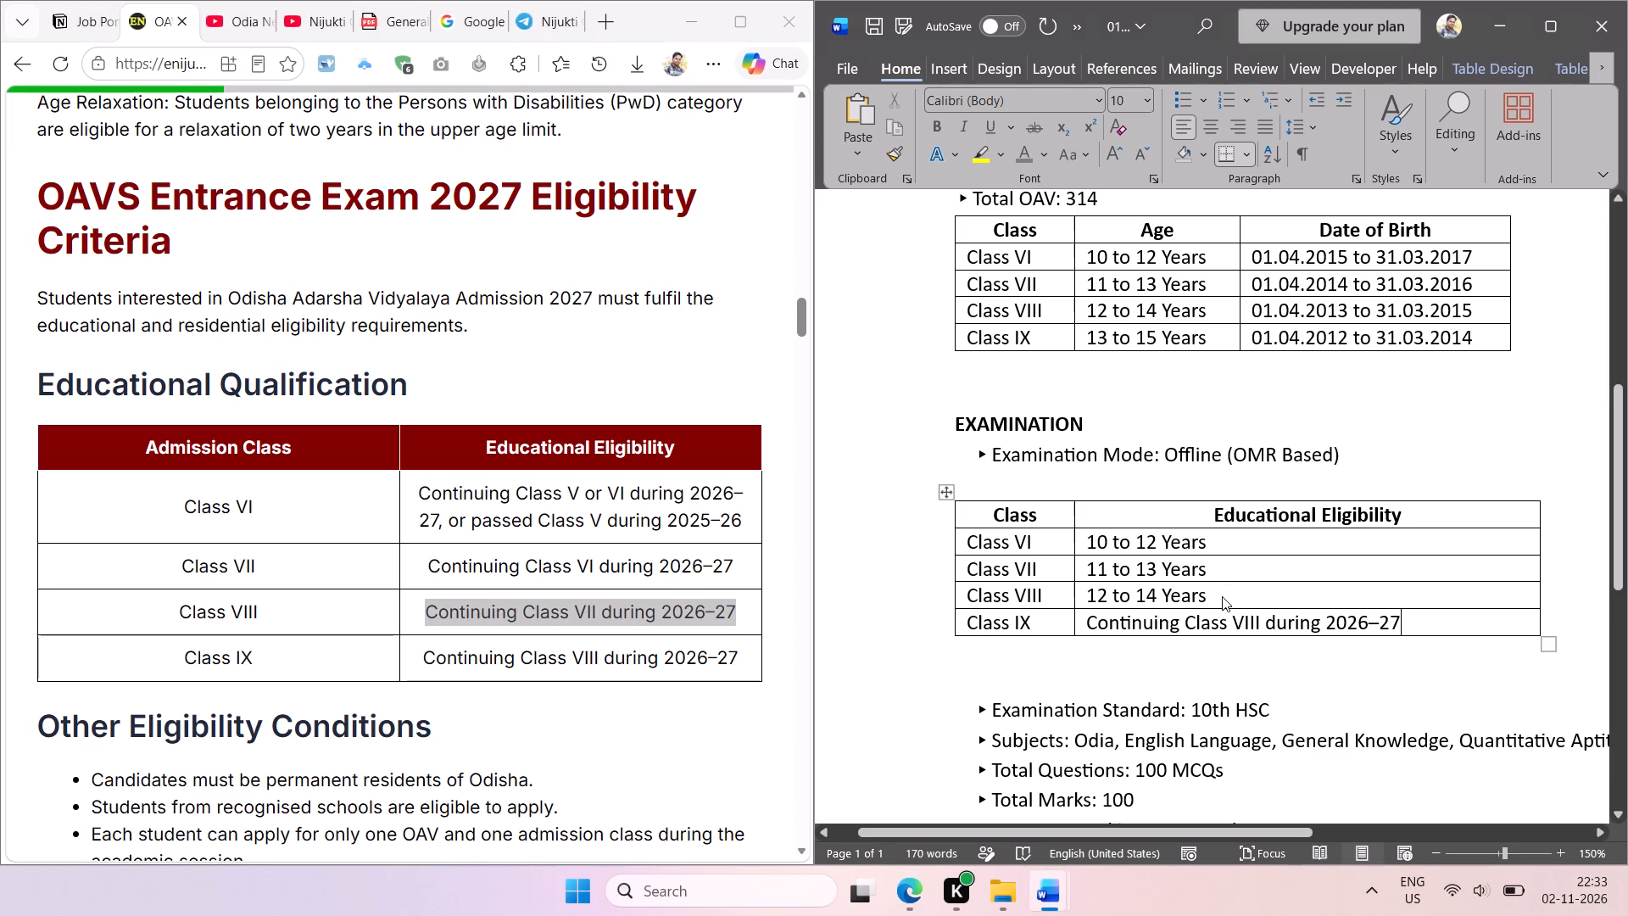
click(1229, 595)
drag(1229, 594, 1068, 600)
click(1098, 600)
drag(1089, 596, 1196, 598)
key(ctrl+v)
Replace the Class VII entry under Educational Eligibility with "Continuing Class VI during 2026–27" copied from the article.
click(557, 554)
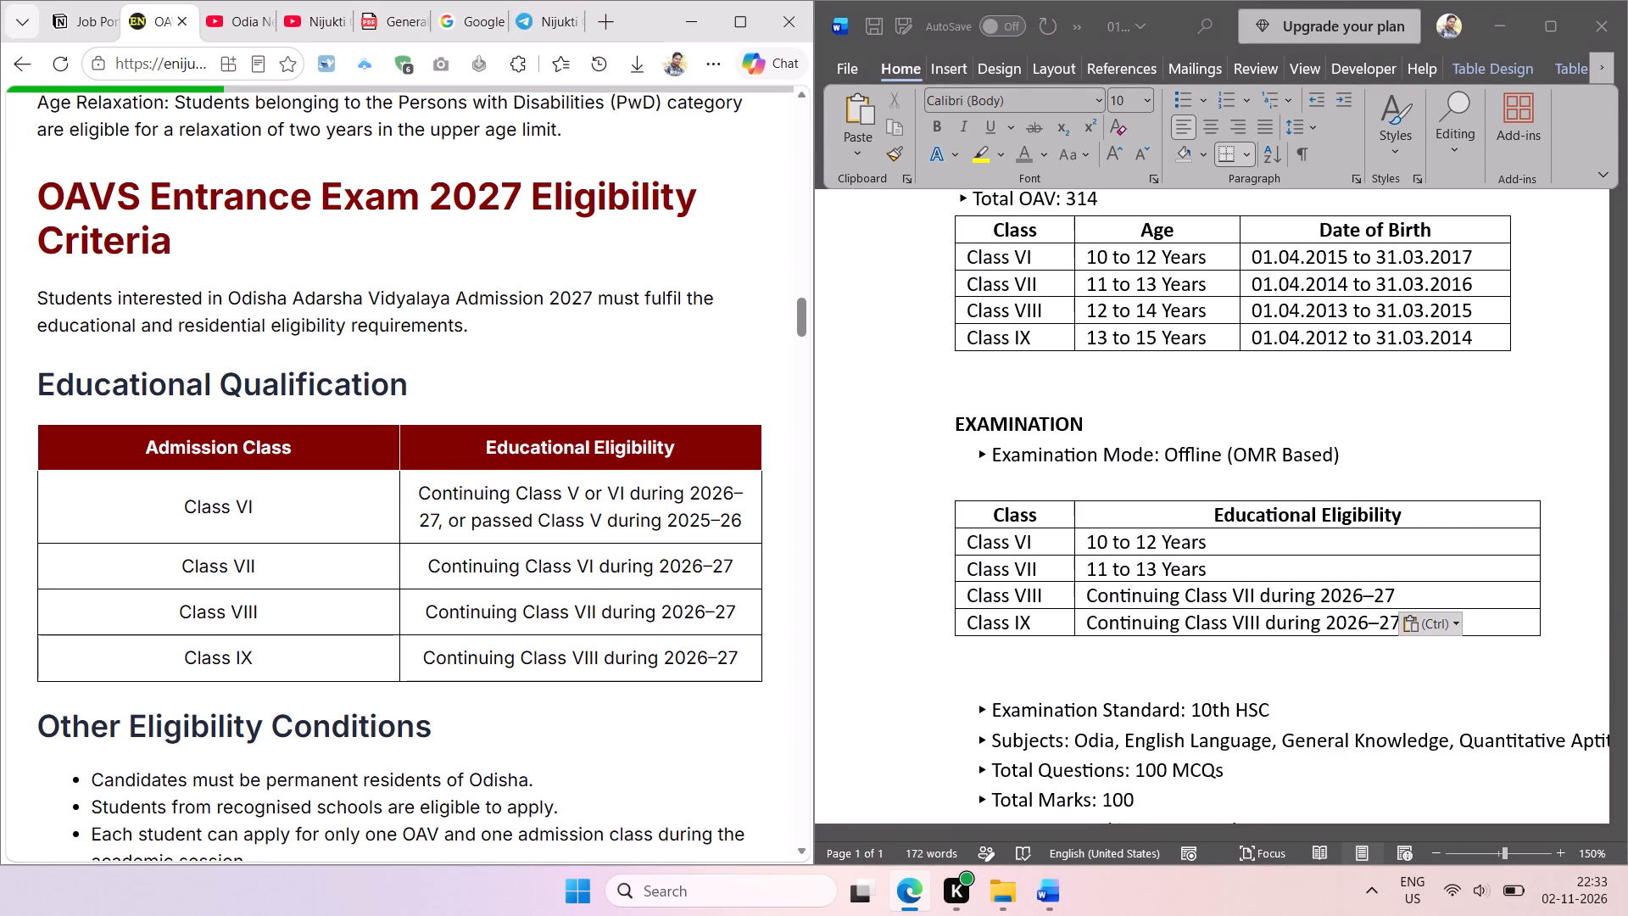
drag(428, 564, 755, 563)
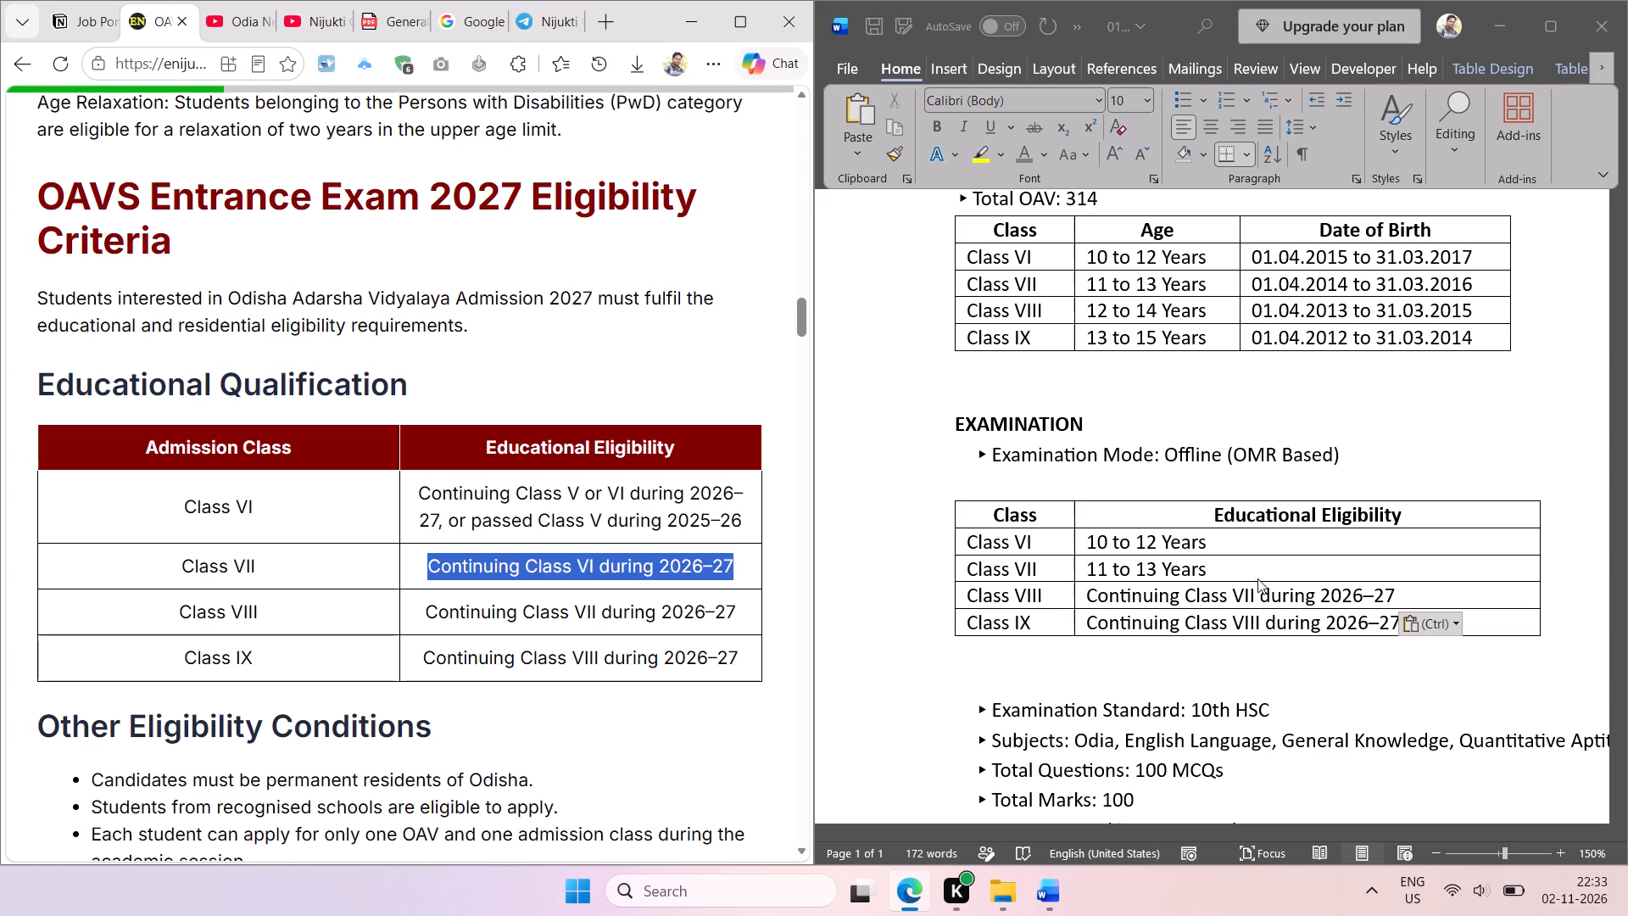
key(ctrl+c)
click(1189, 561)
click(1090, 563)
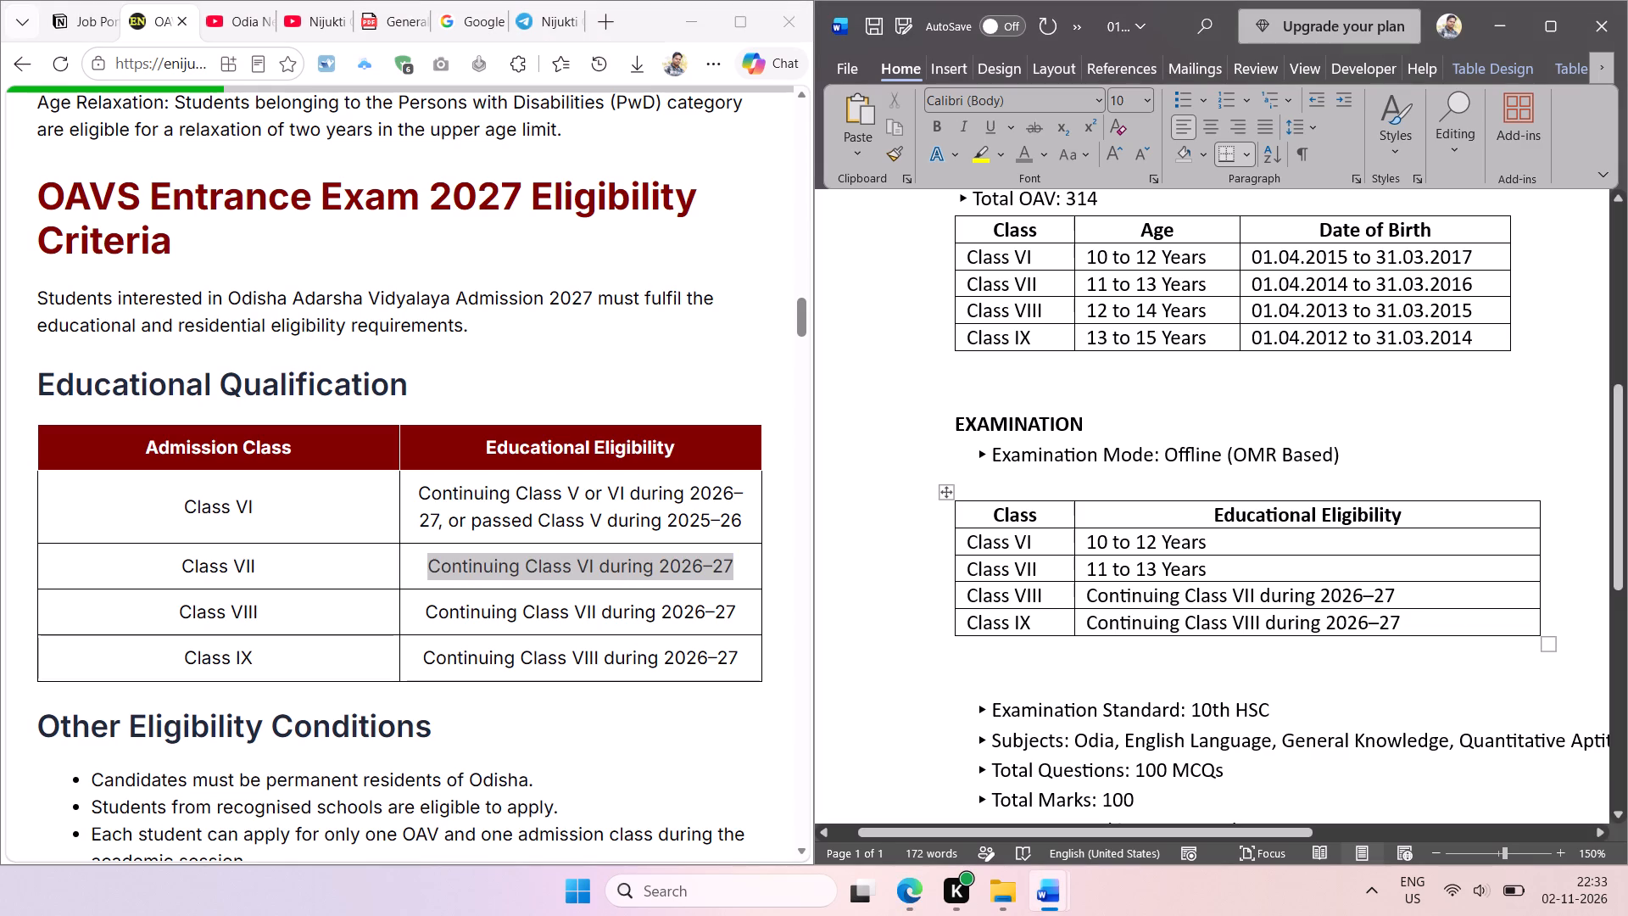
drag(1090, 567, 1213, 572)
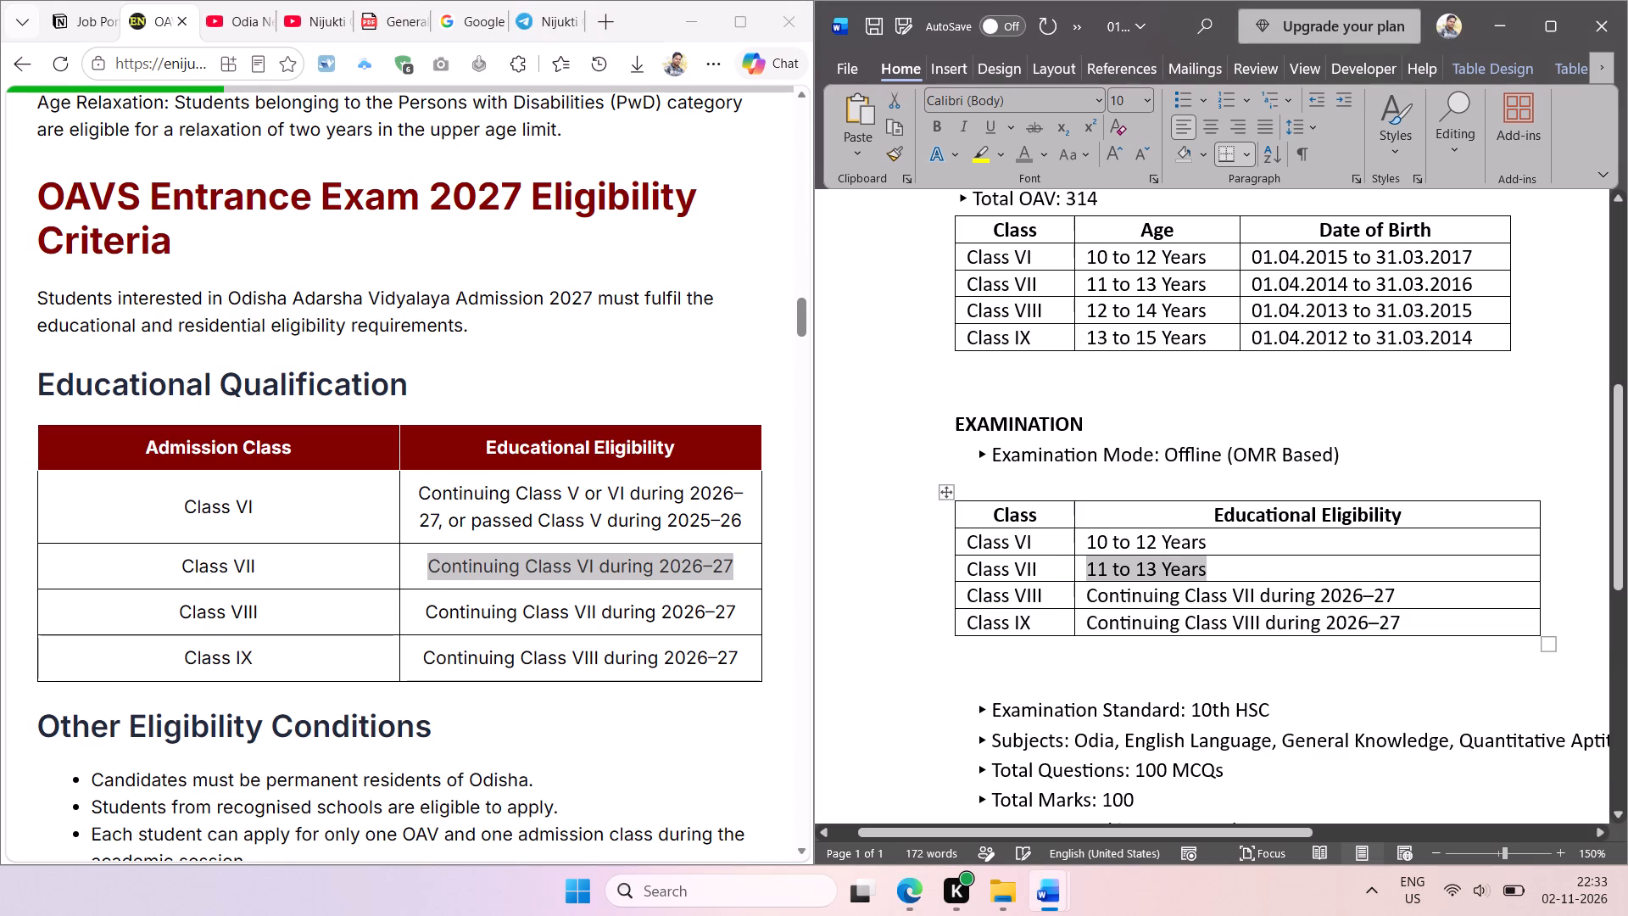
key(ctrl+v)
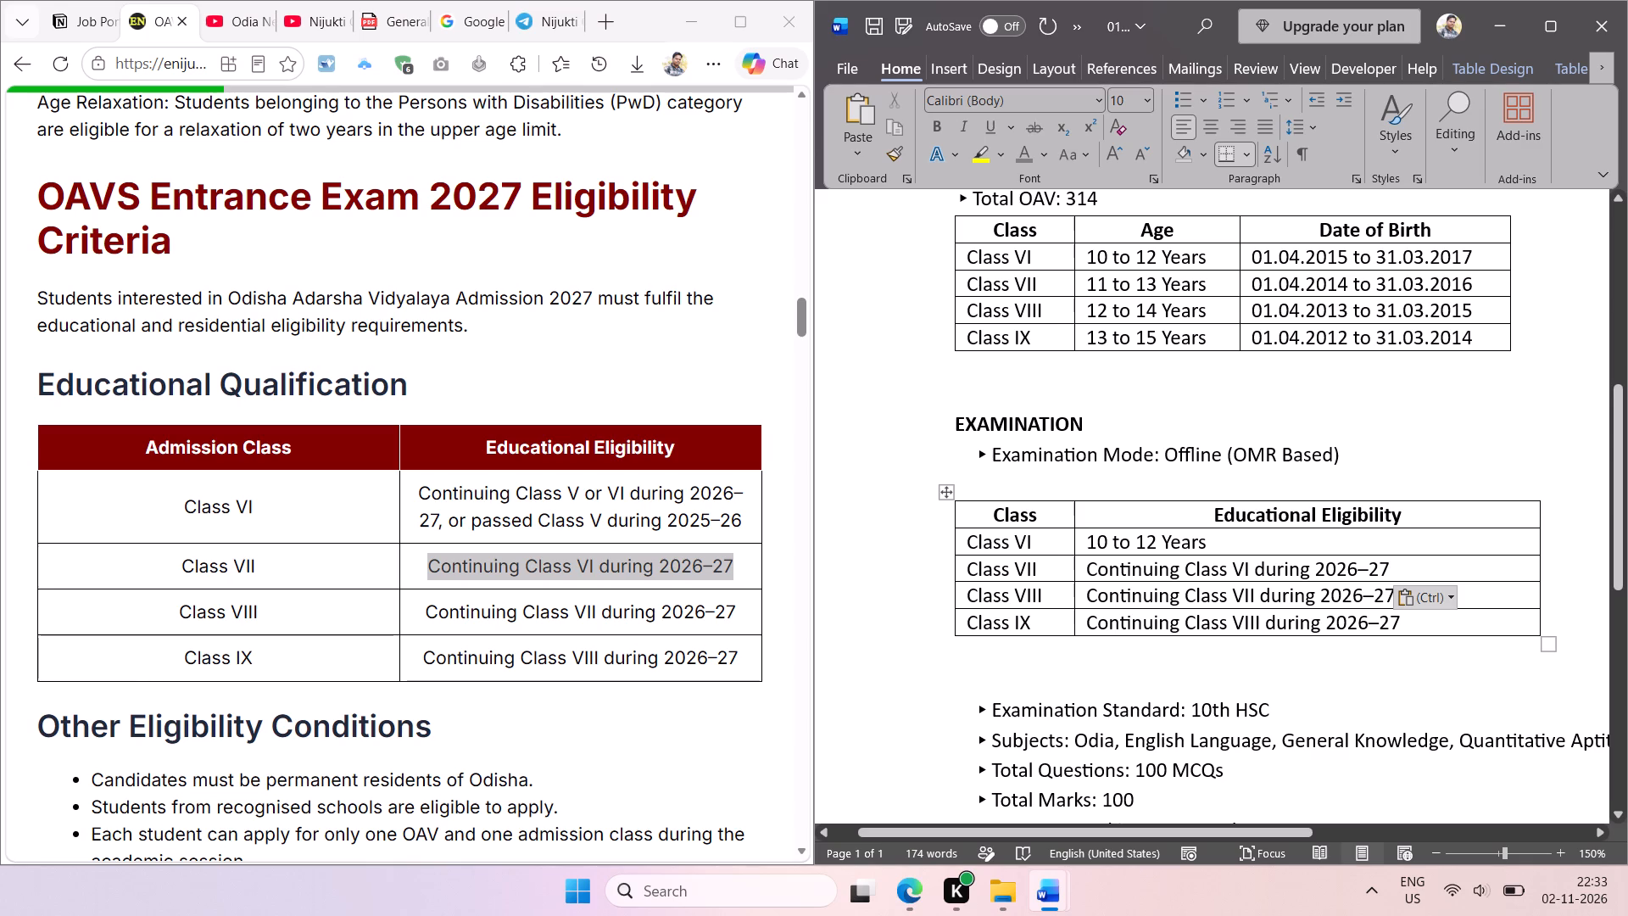
Replace the Class VI entry with the article's "Continuing Class V or VI during 2026–27, or passed Class V during 2025–26".
drag(417, 489, 525, 500)
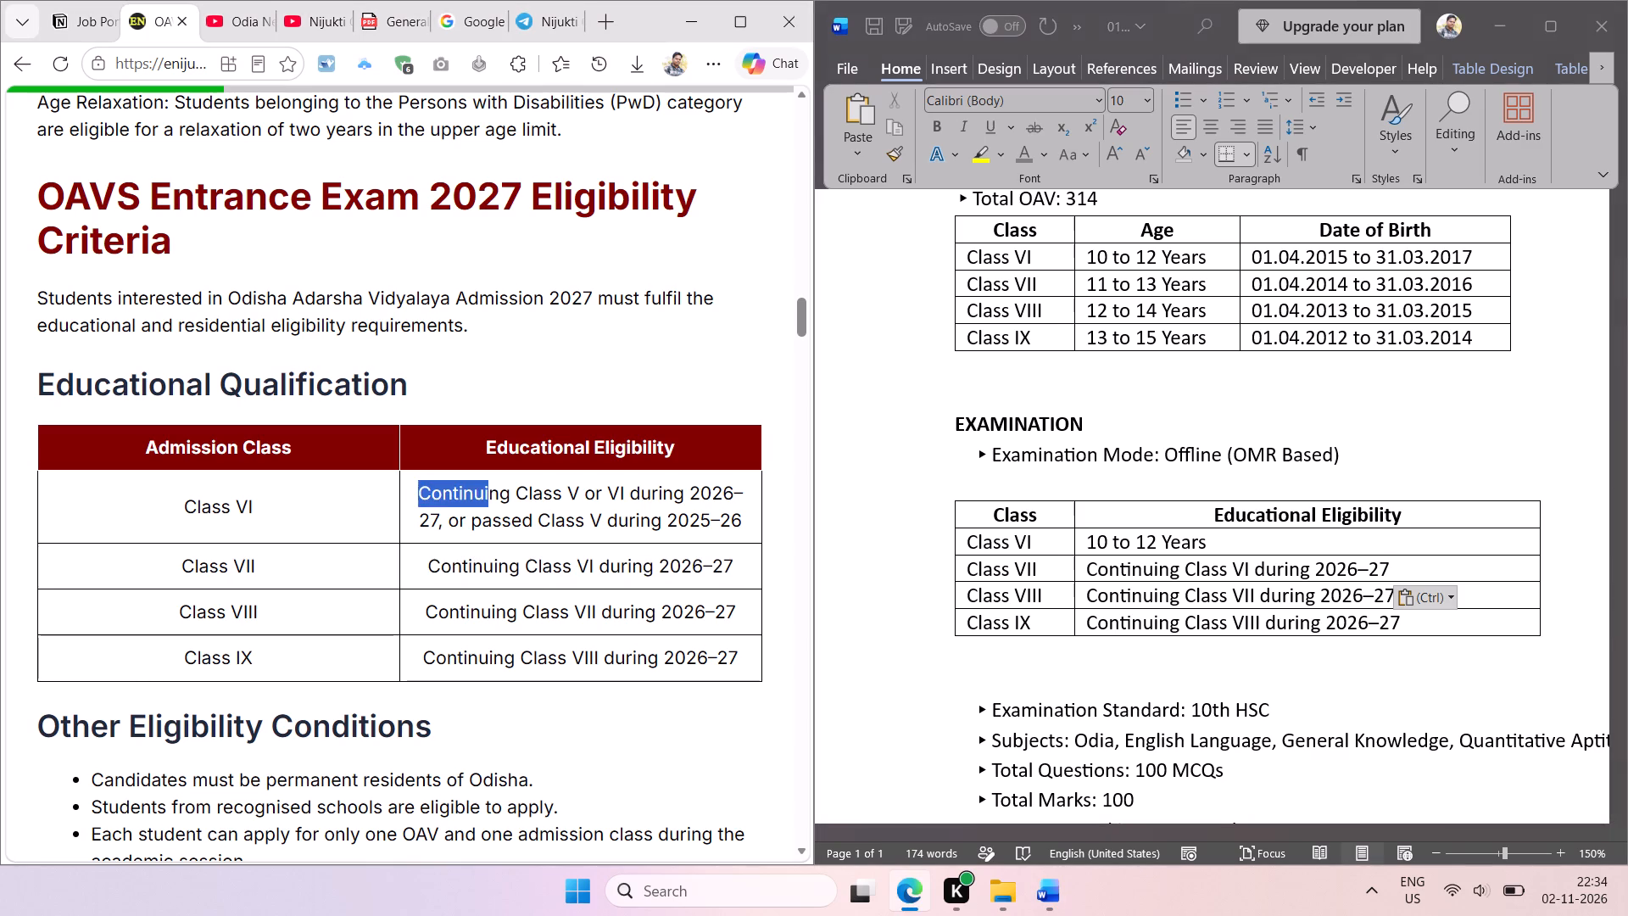
drag(525, 500, 746, 536)
key(ctrl+c)
click(1115, 534)
click(1090, 535)
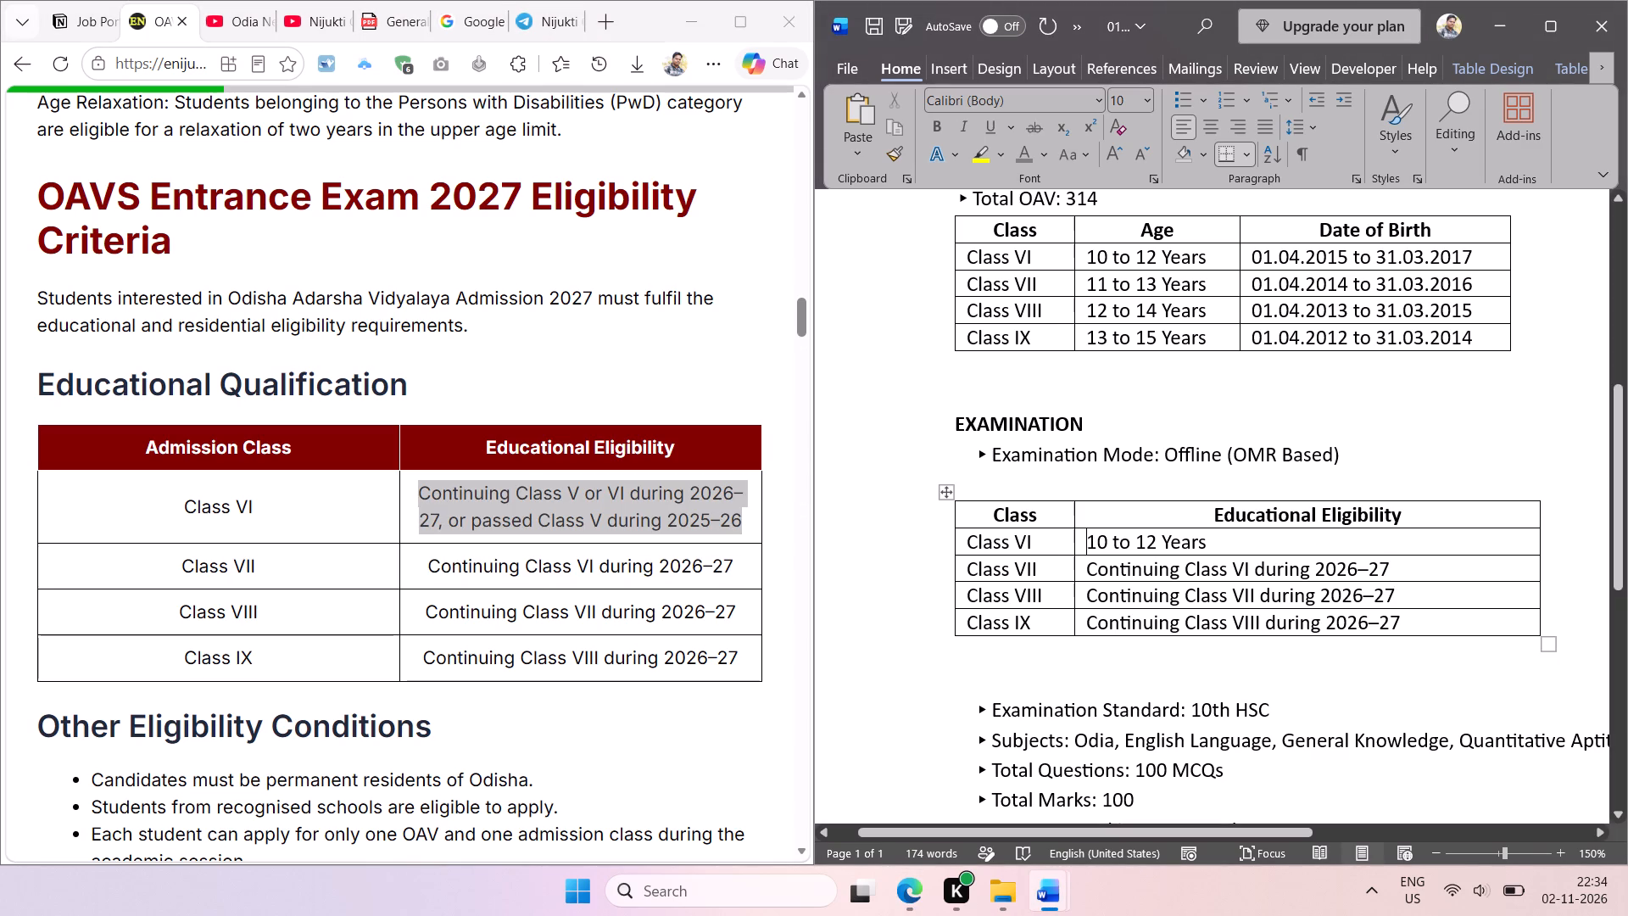
drag(1085, 535, 1164, 536)
click(1186, 537)
drag(1211, 540, 1104, 539)
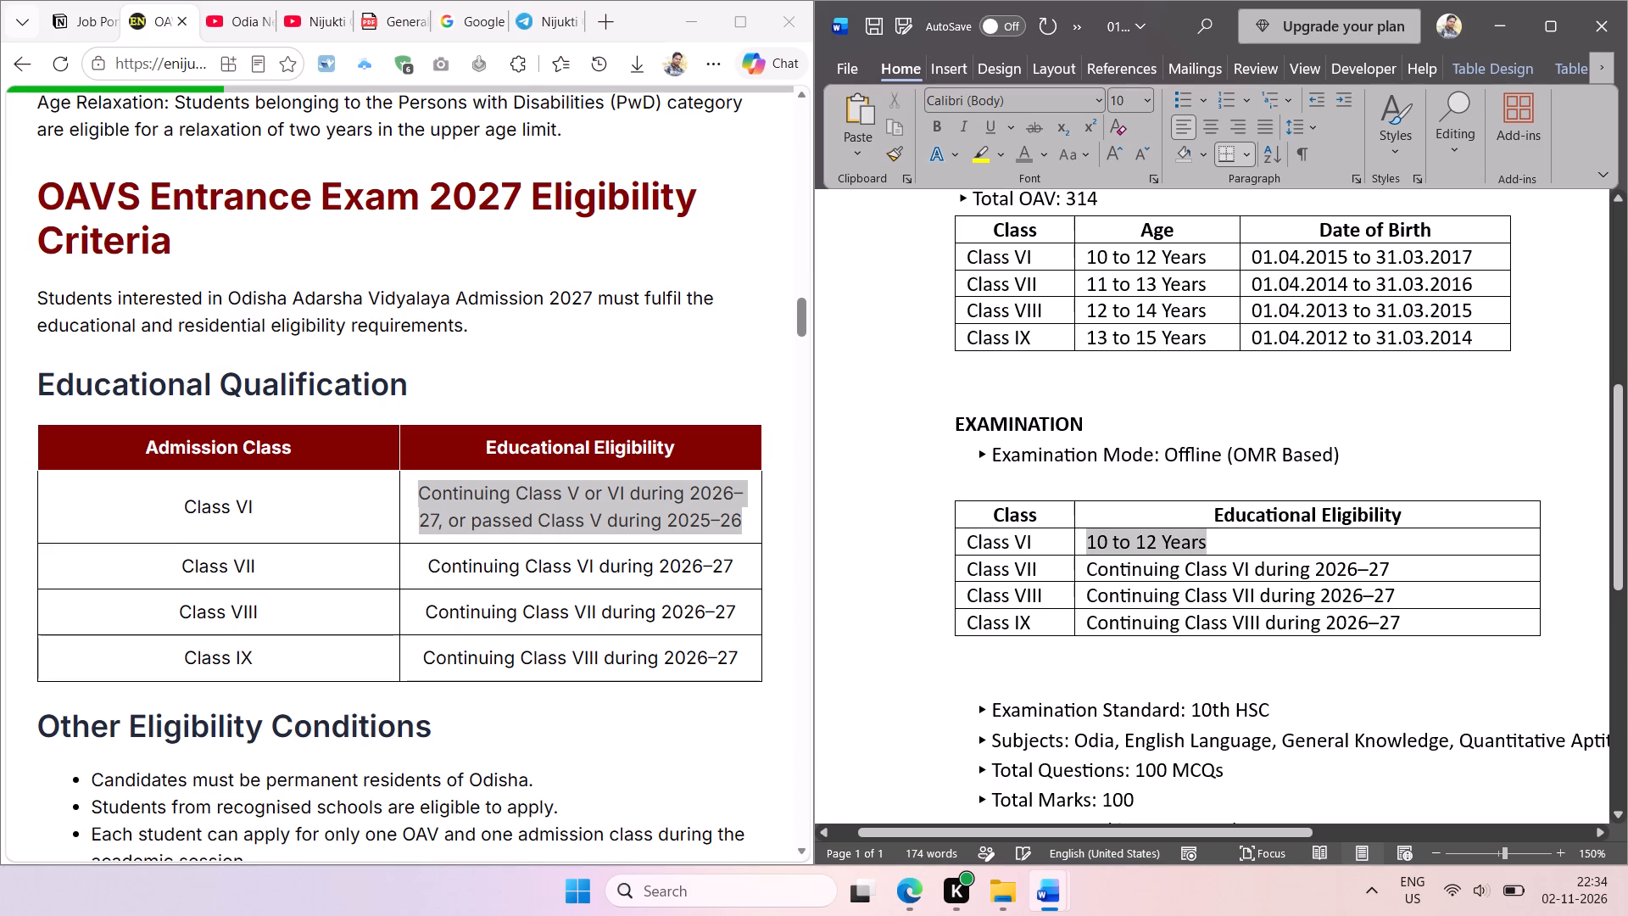
drag(1104, 539, 1102, 539)
key(ctrl+v)
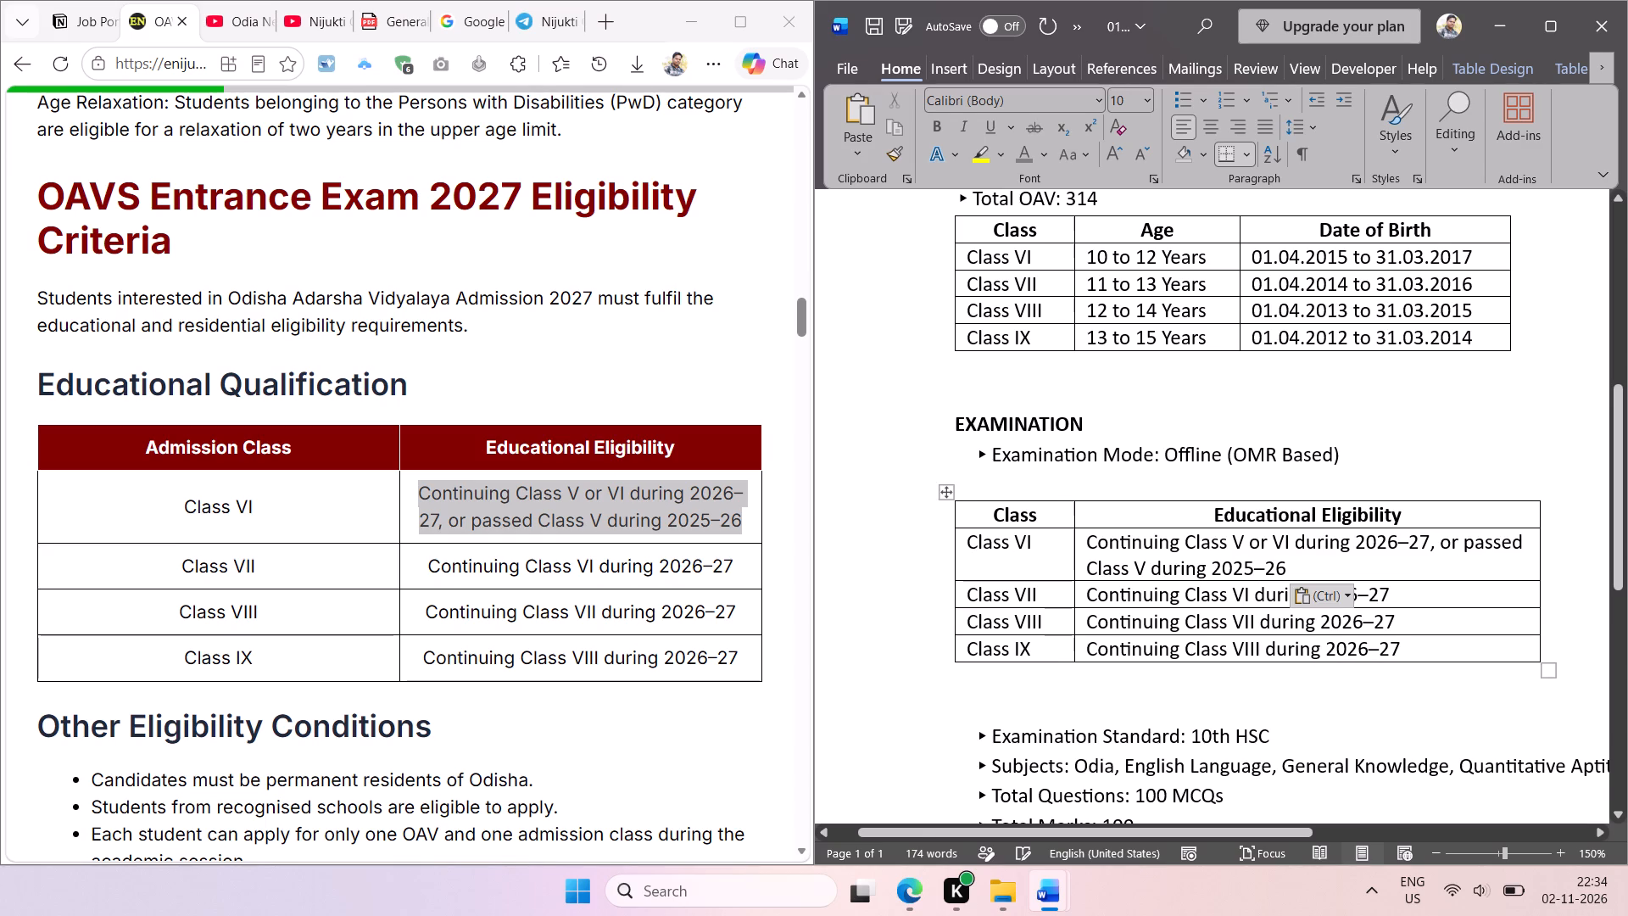
Remove the word "during" from the Class VII, Class VIII and Class IX eligibility entries.
scroll(1220, 556, left, 1)
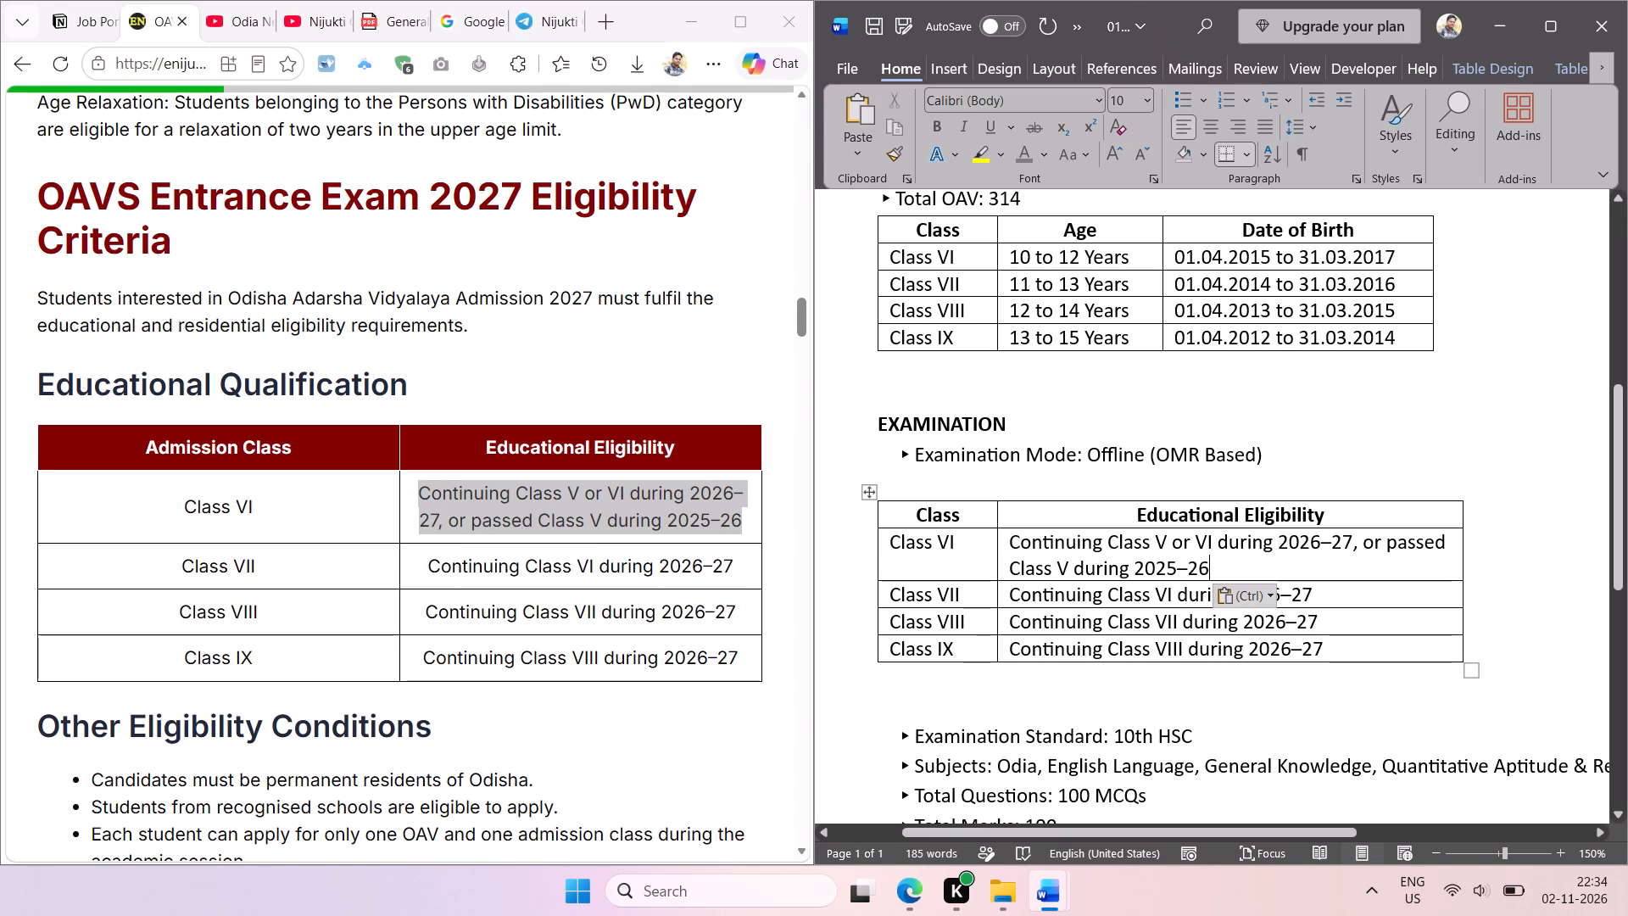
double_click(1193, 596)
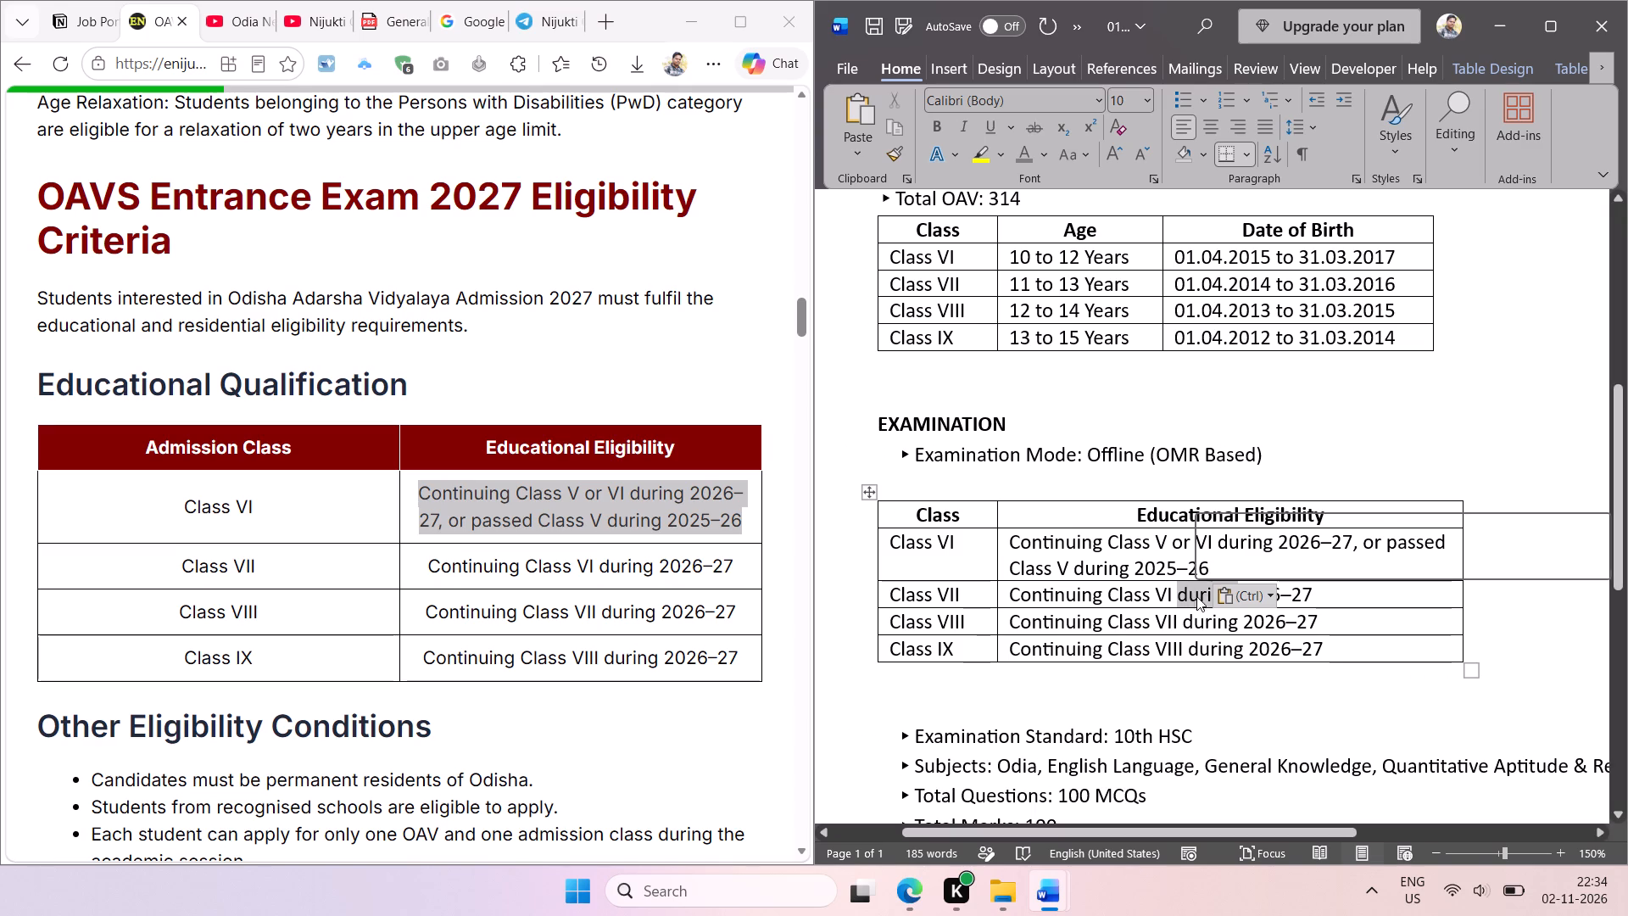
key(BackSpace)
double_click(1213, 623)
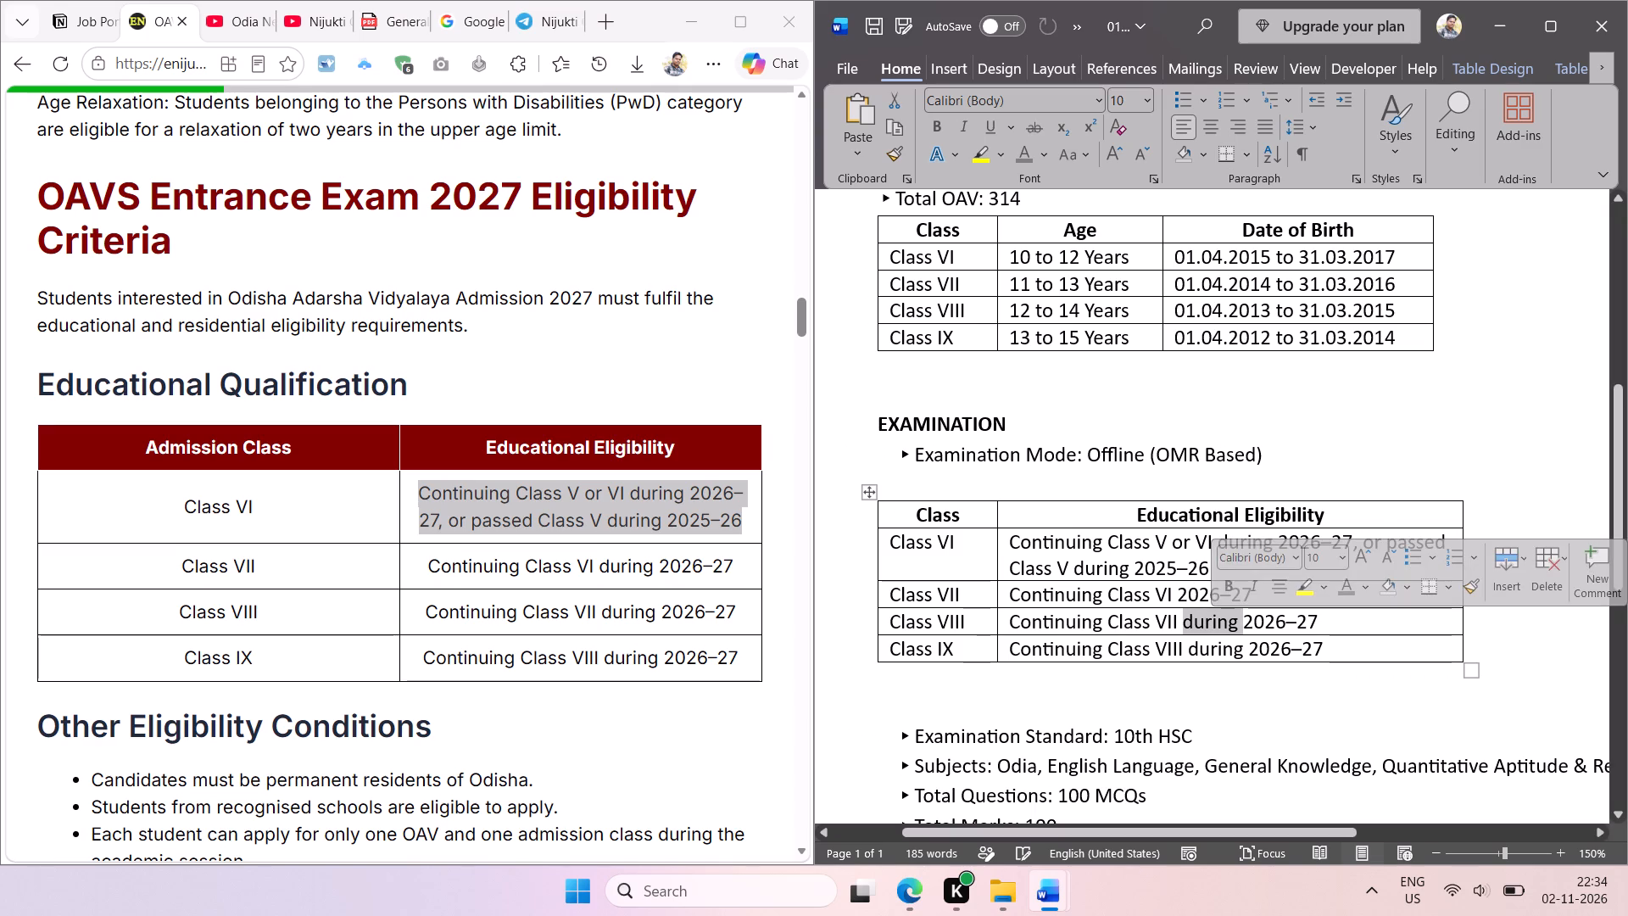
key(BackSpace)
double_click(1215, 651)
key(BackSpace)
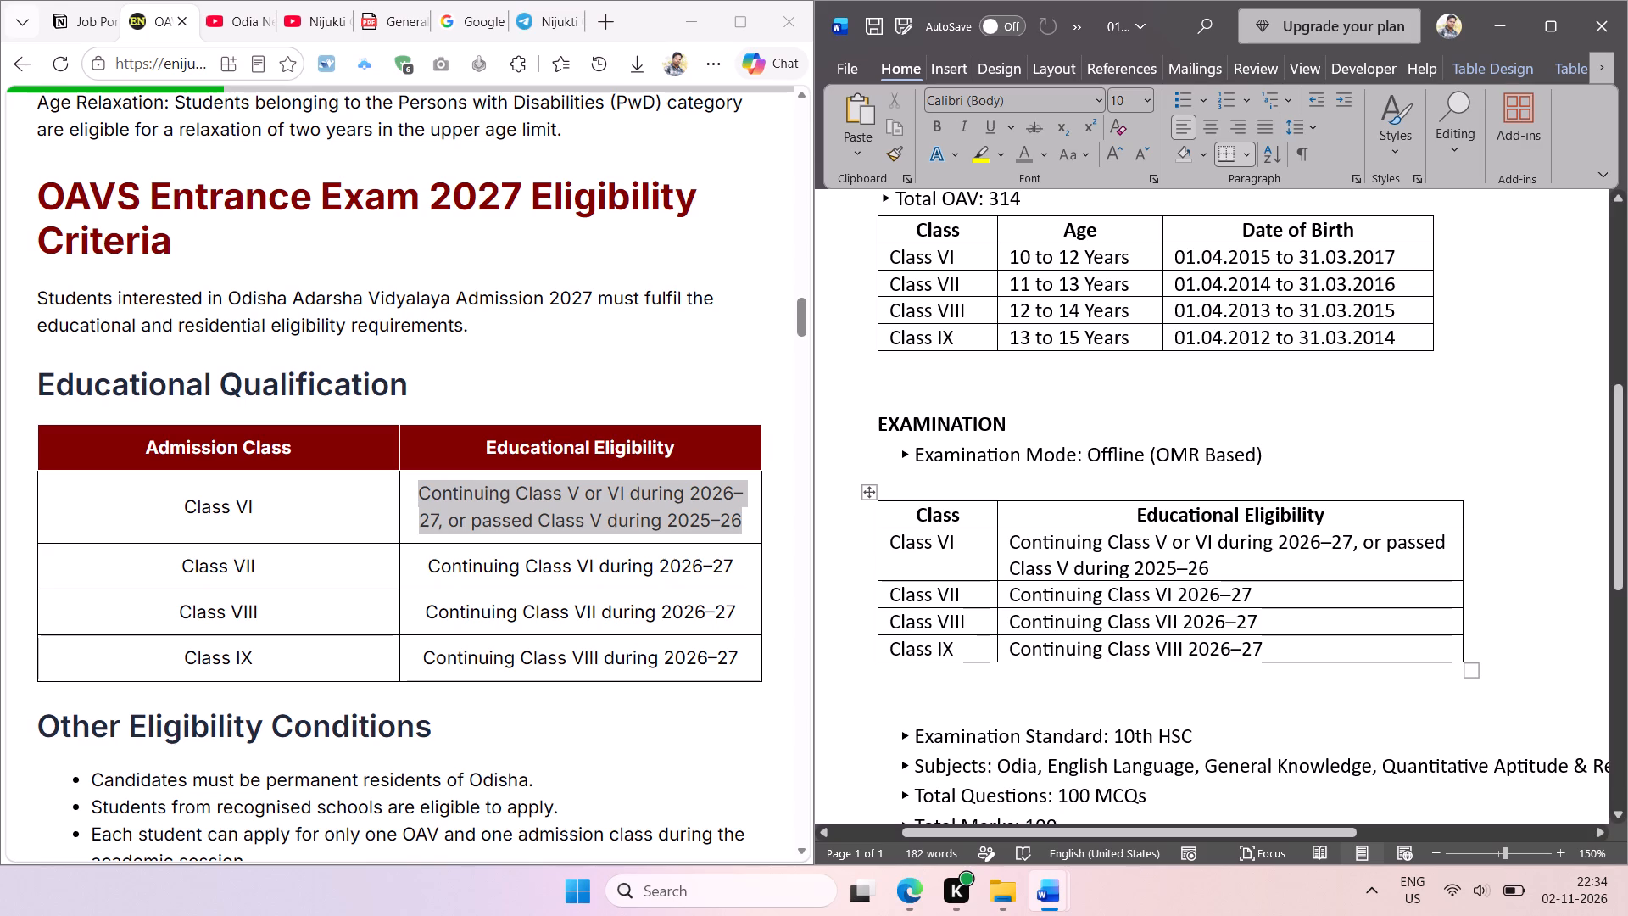
Shorten "Class V or VI" to "Class V/VI" in the Class VI eligibility entry.
click(1264, 594)
click(1196, 534)
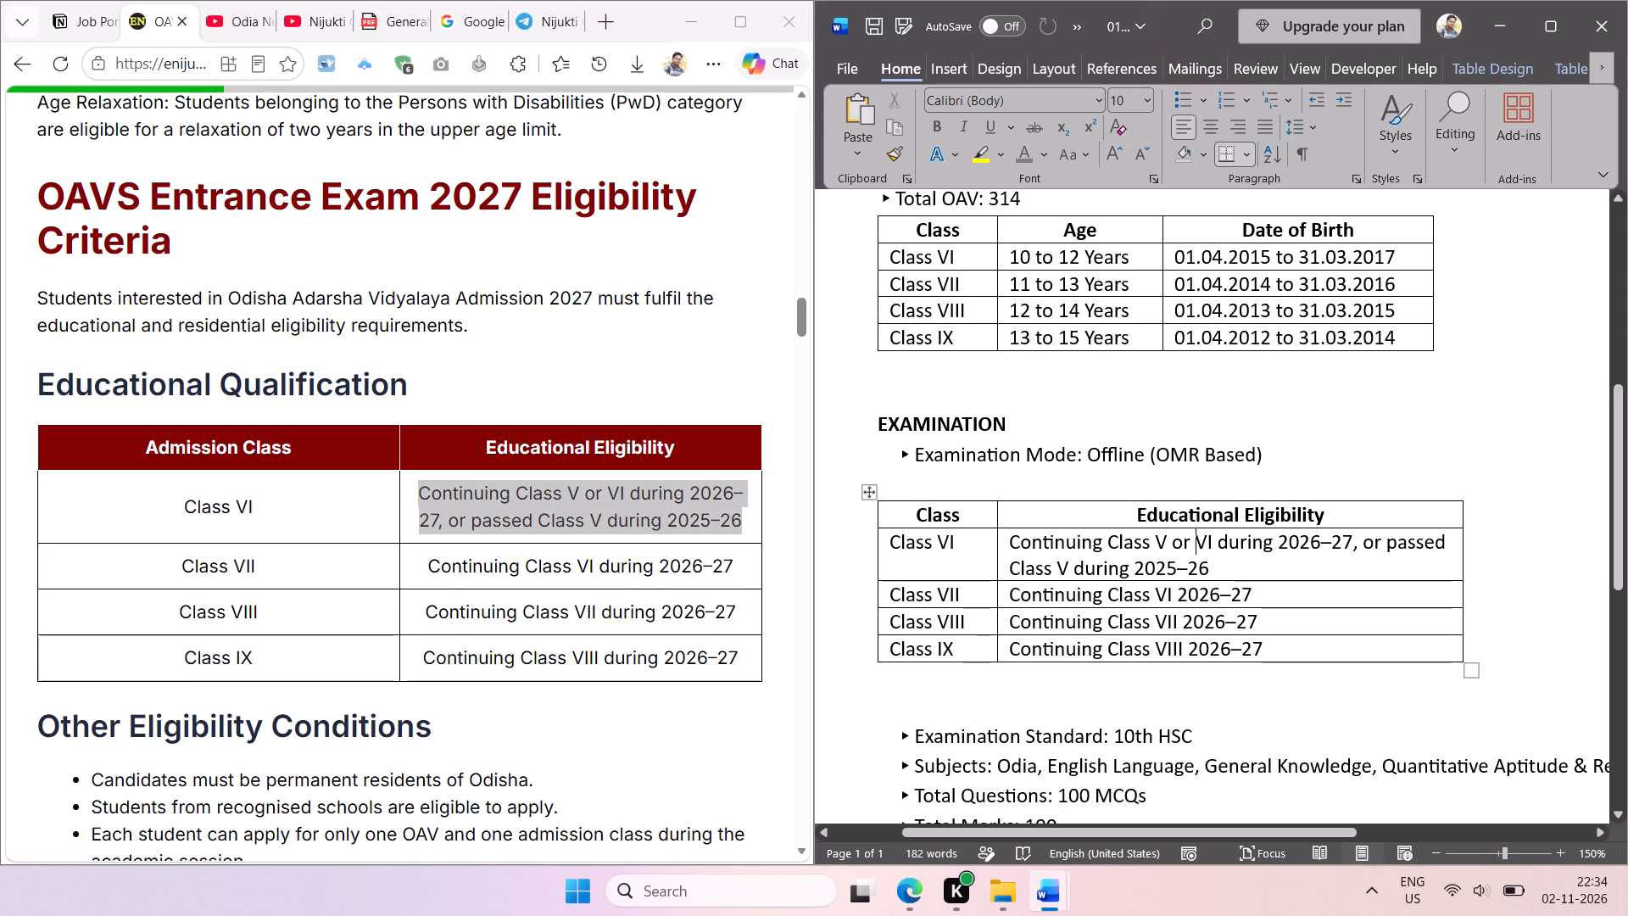
key(BackSpace)
key(BackSpace)
key(BackSpace)
key(BackSpace)
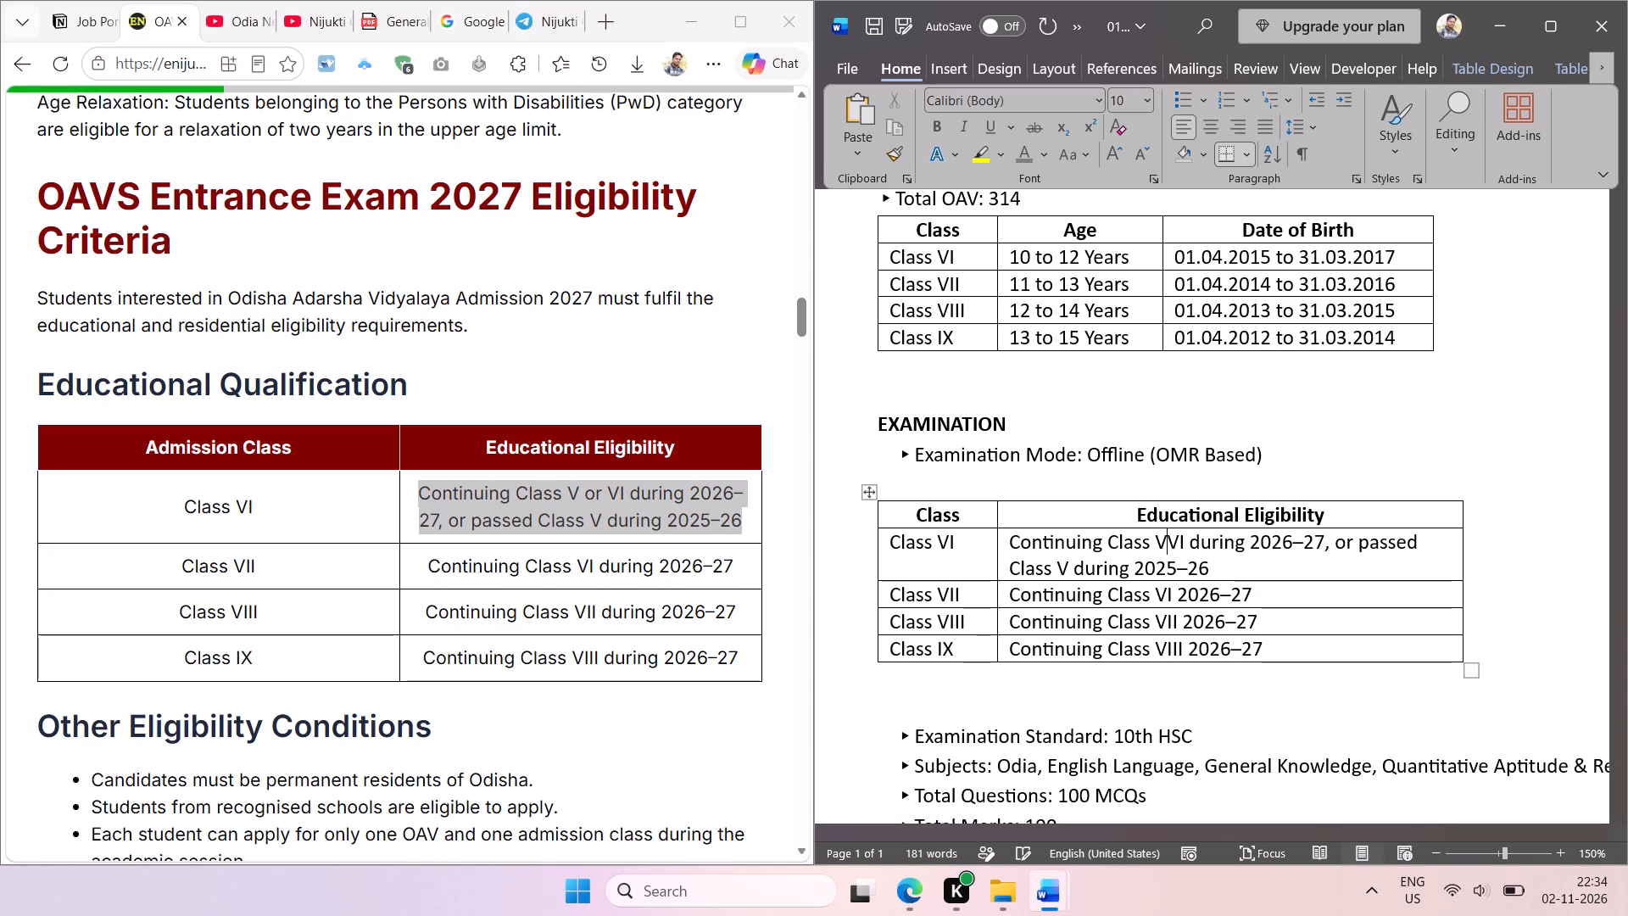
key(slash)
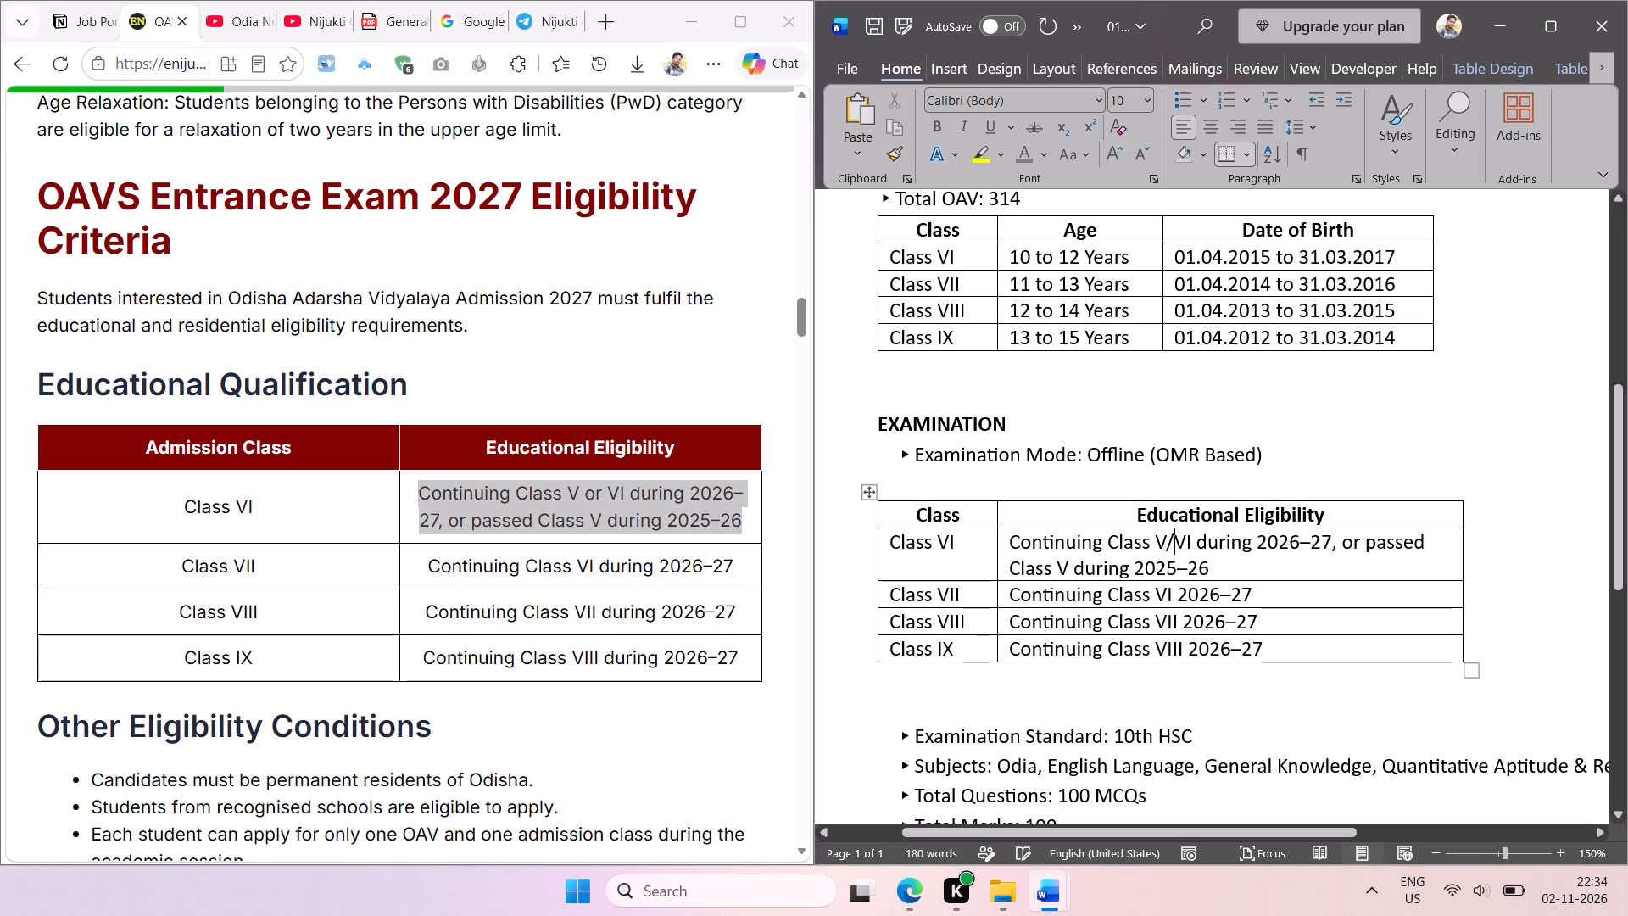
Remove both uses of "during" from the Class VI eligibility entry, widening the column to hold it on one line, and save.
double_click(1224, 545)
key(BackSpace)
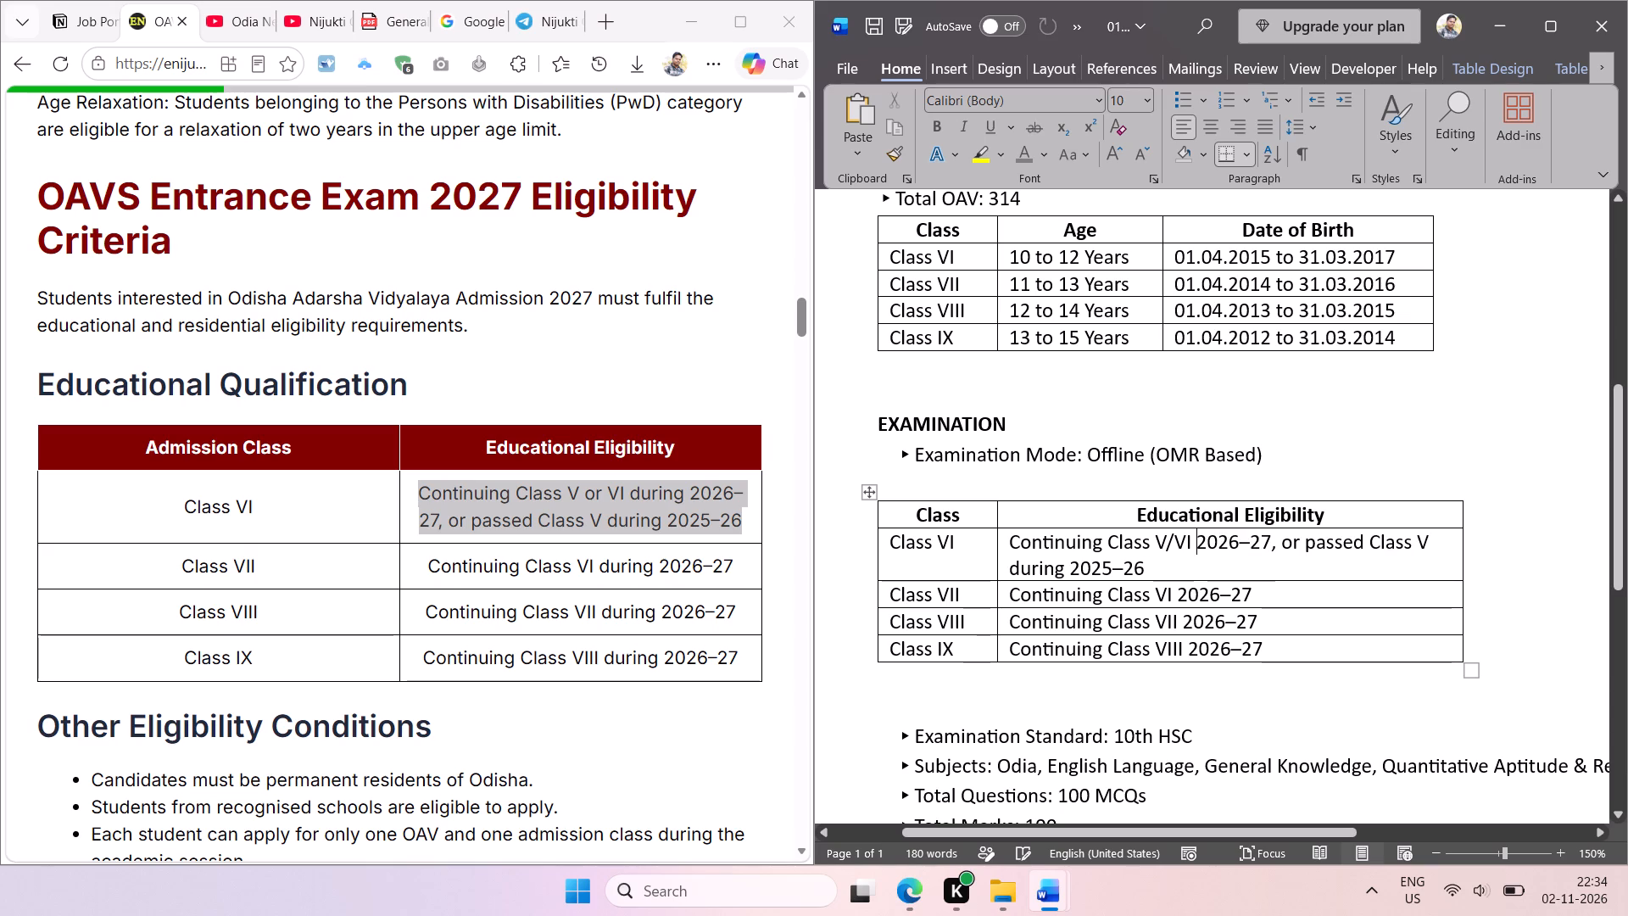
click(1302, 540)
drag(1462, 539, 1594, 538)
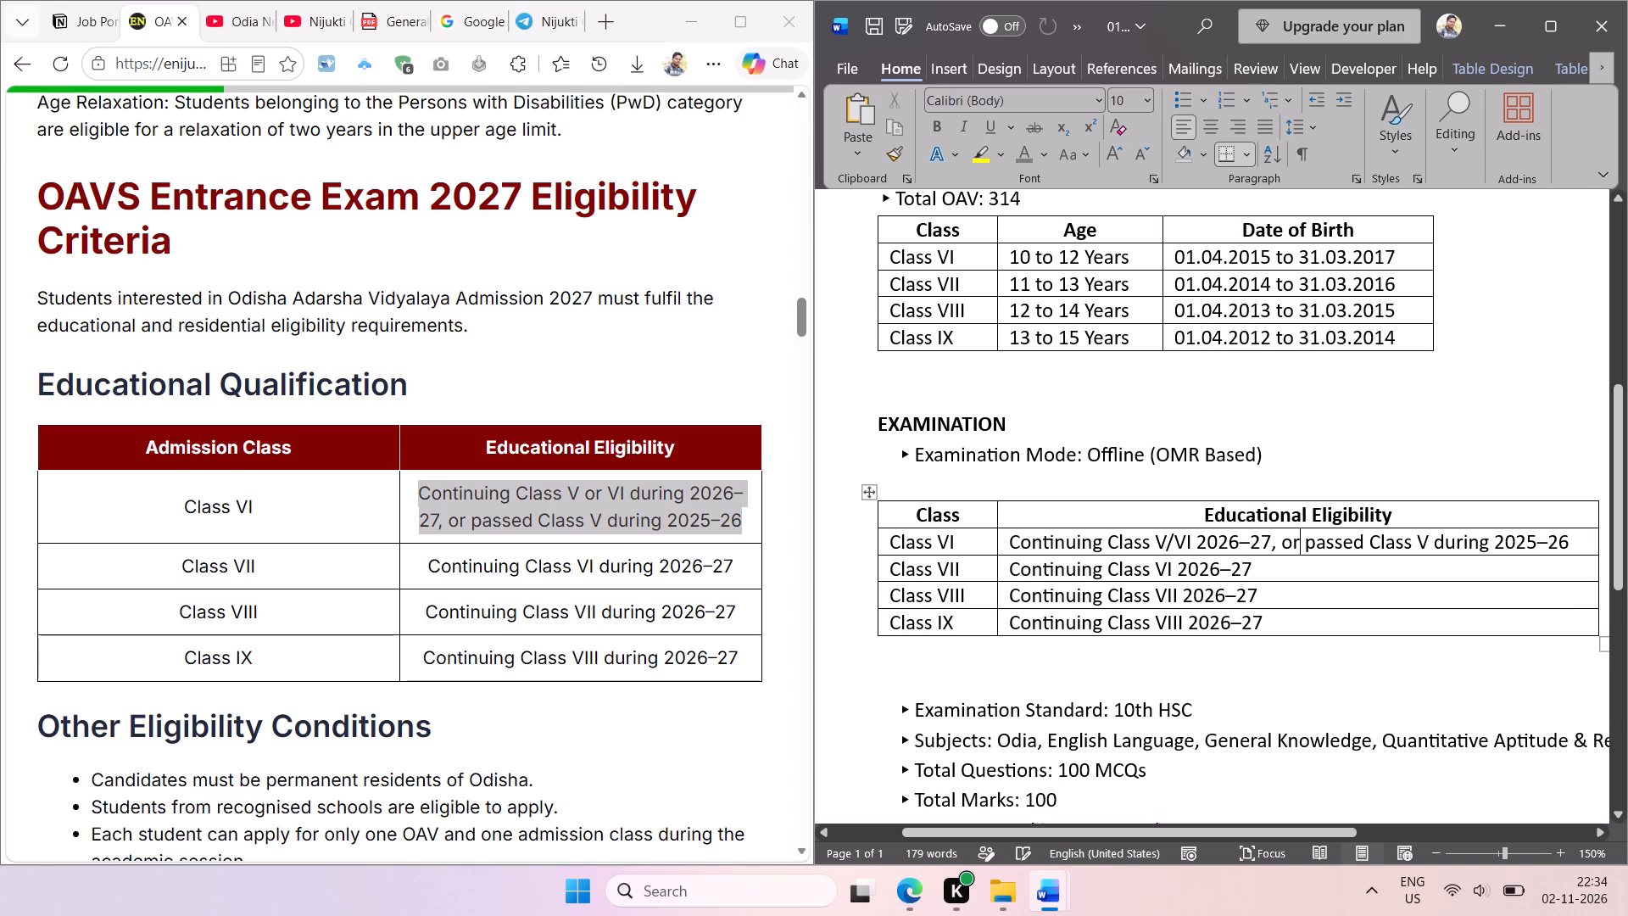
click(1458, 539)
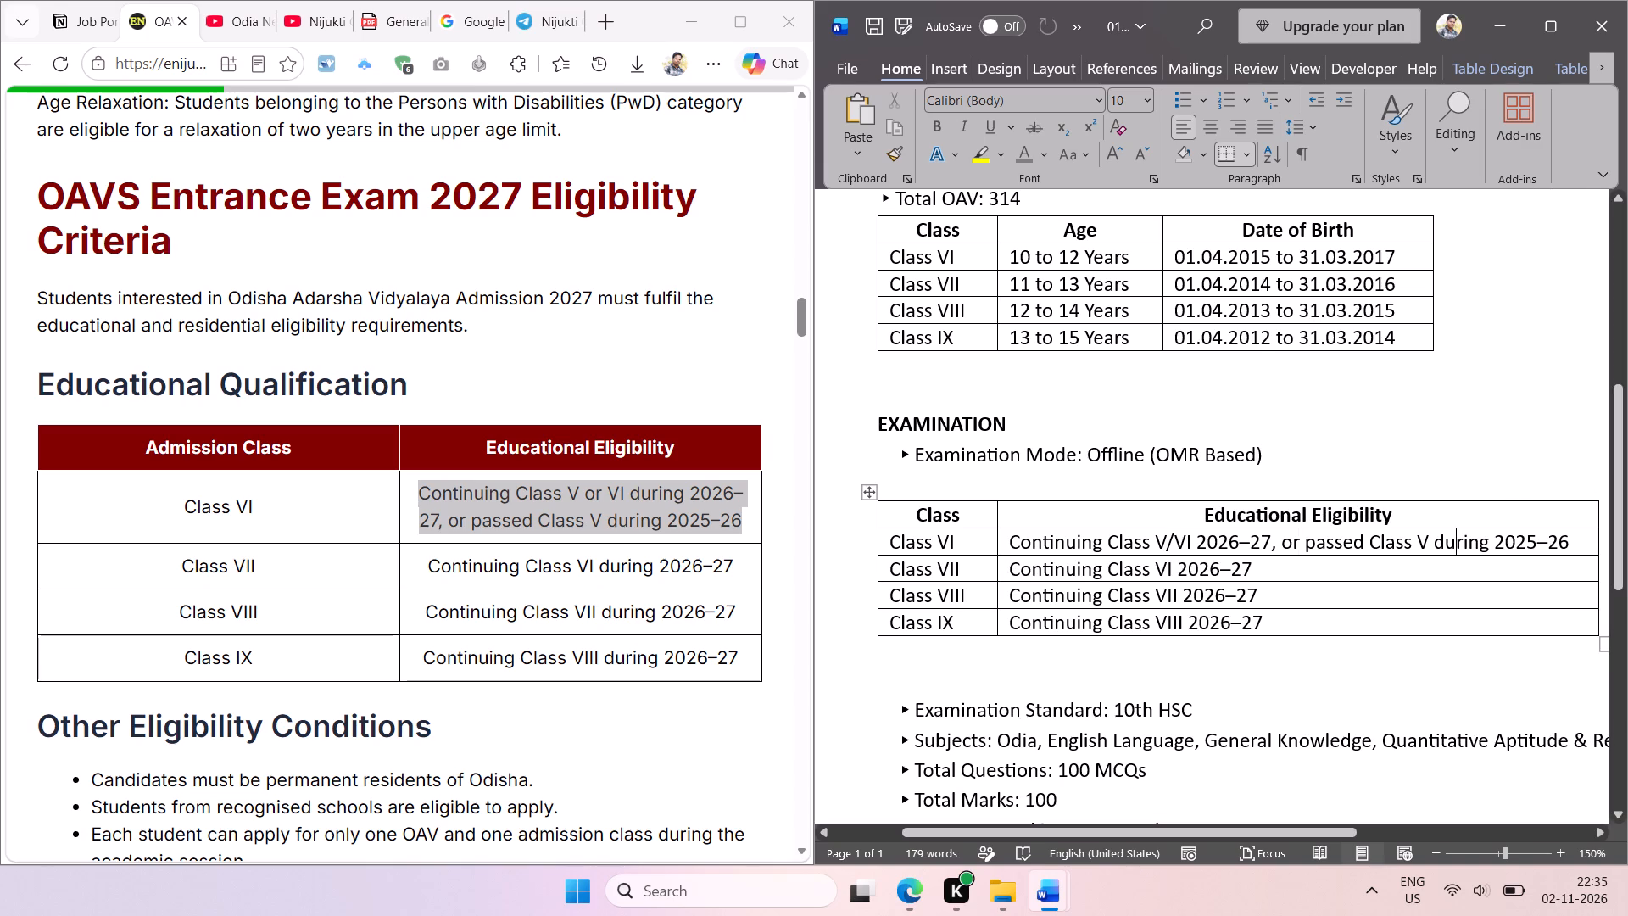
double_click(1463, 539)
key(BackSpace)
key(ctrl+s)
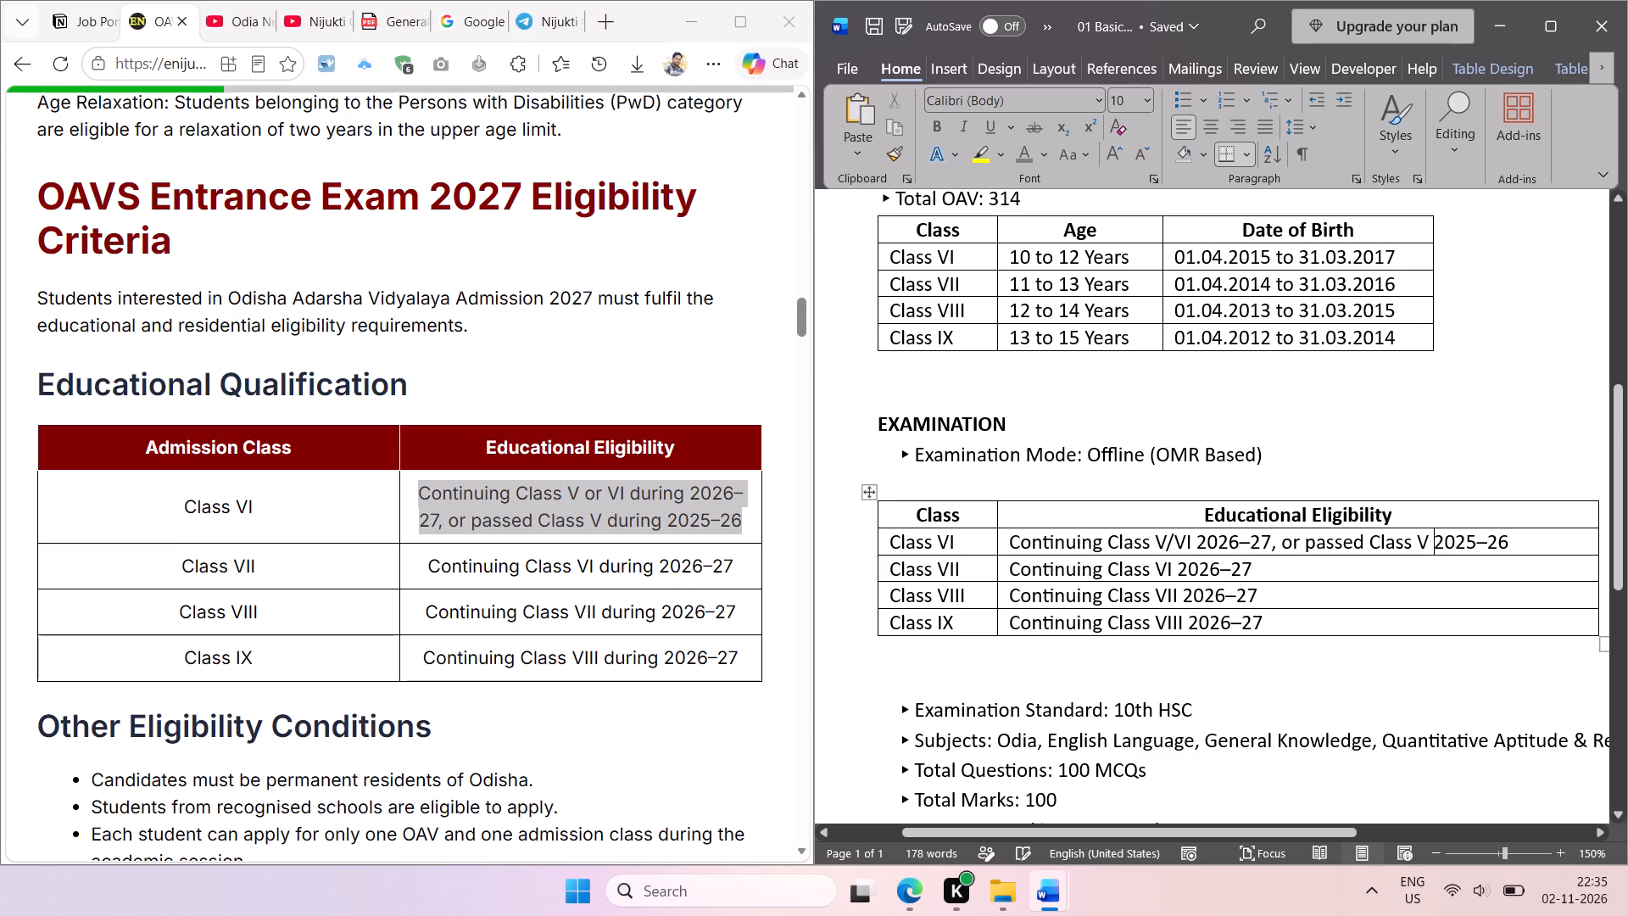
Narrow the Educational Eligibility column so its outer border sits close to the end of the Class VI entry.
scroll(1587, 592, left, 1)
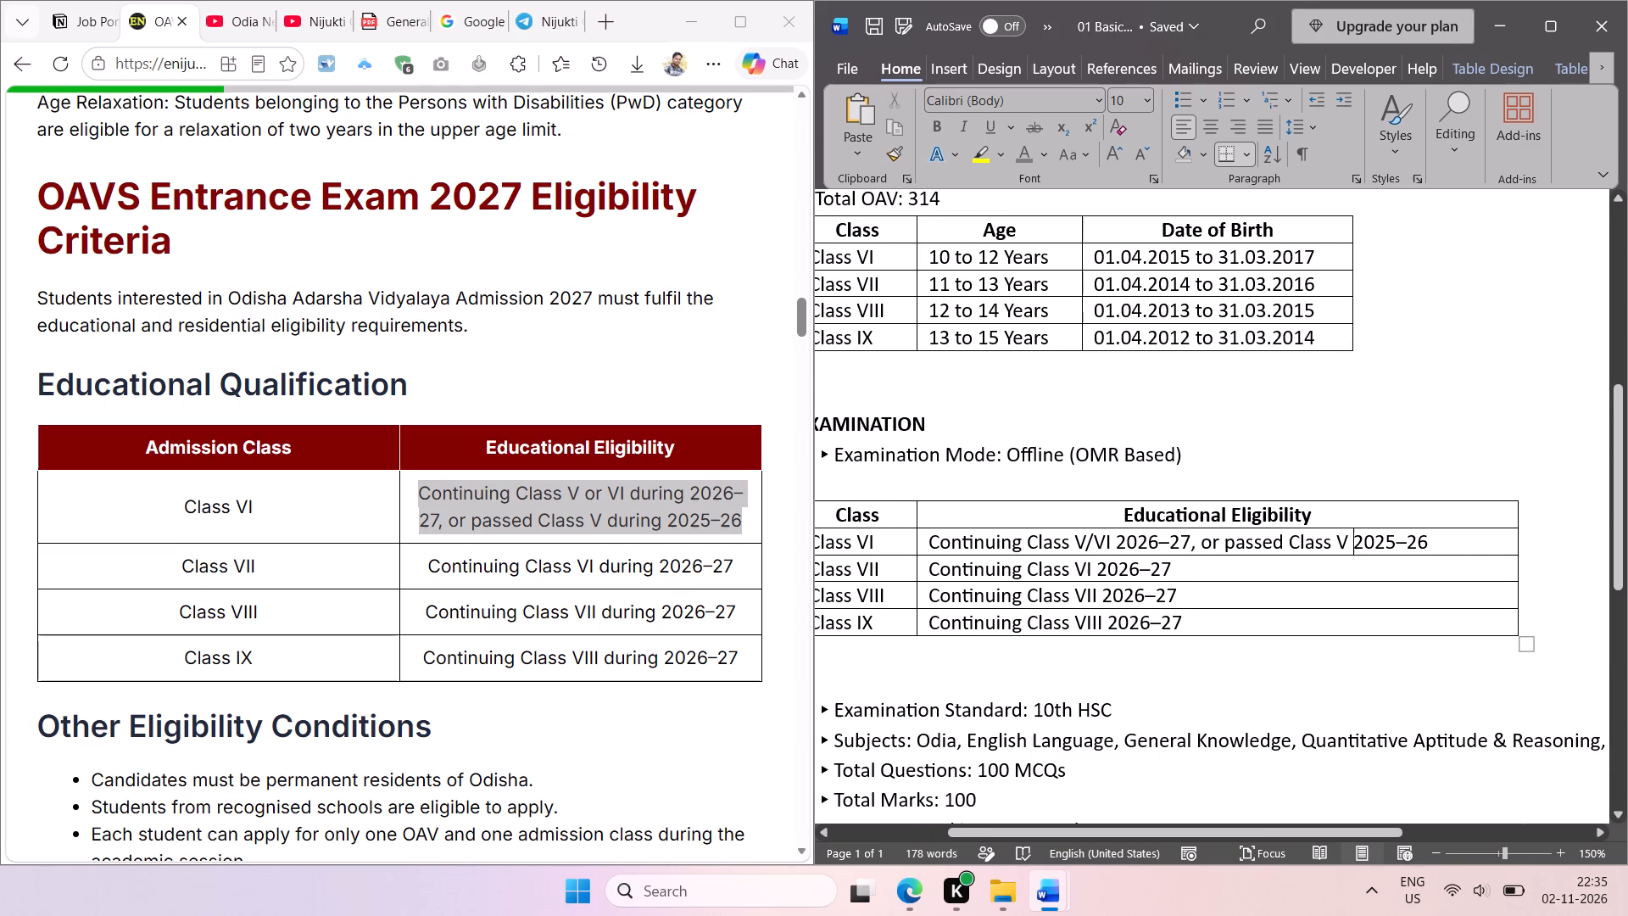
drag(1518, 567, 1463, 572)
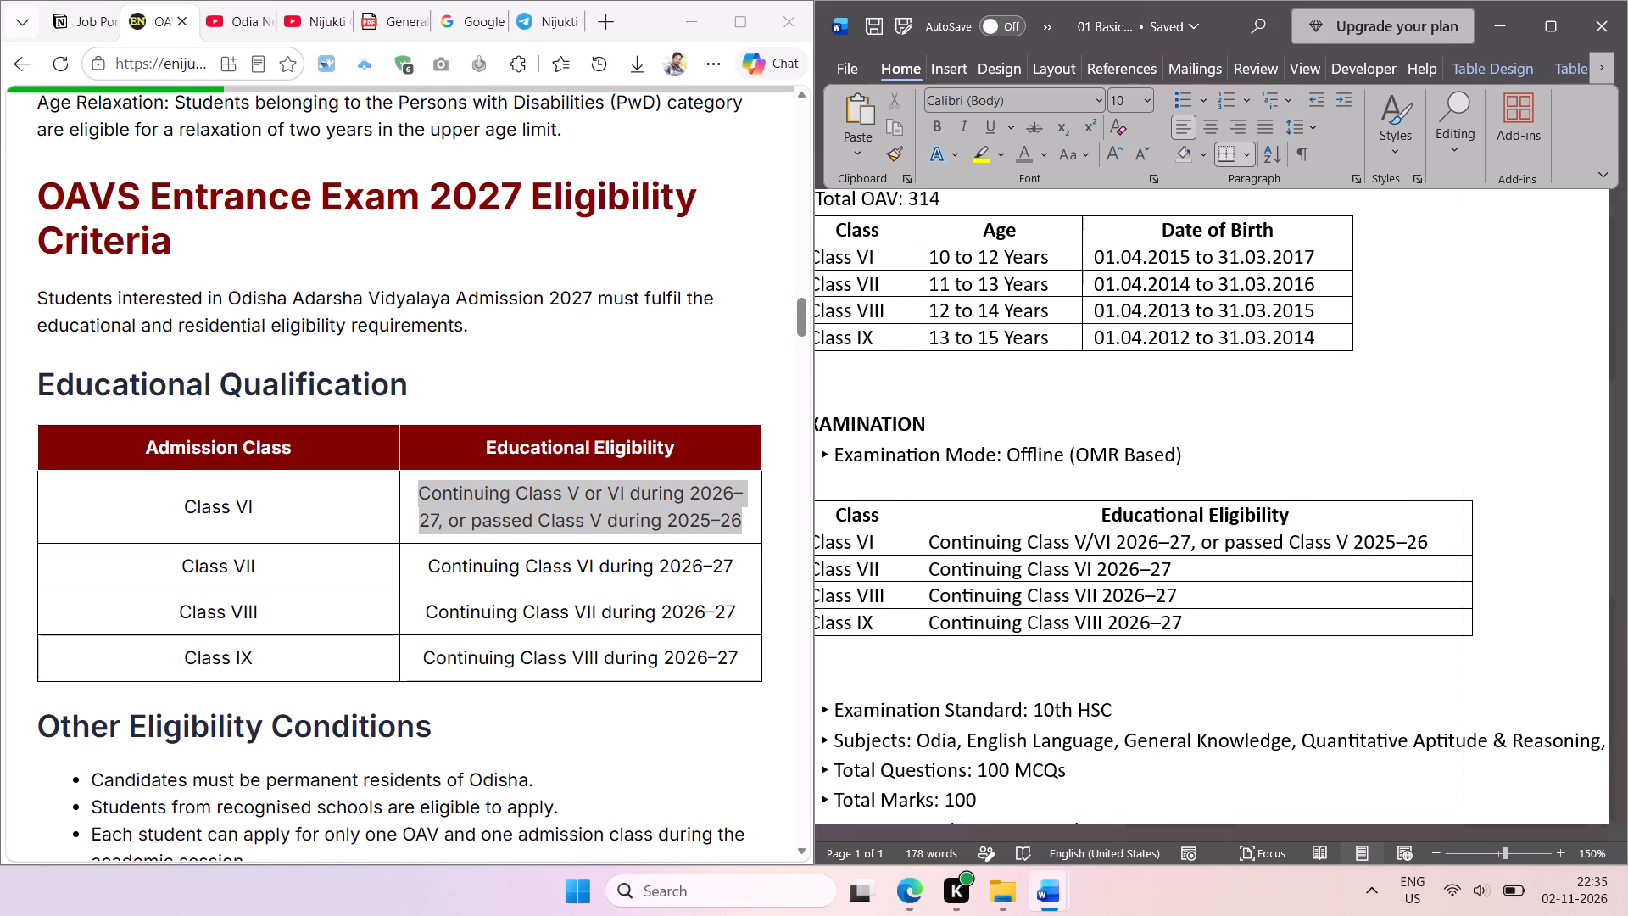
drag(1463, 572, 1451, 572)
Remove the indent before the Examination Mode bullet so it aligns with the EXAMINATION heading, with a blank line below it.
scroll(1281, 558, right, 1)
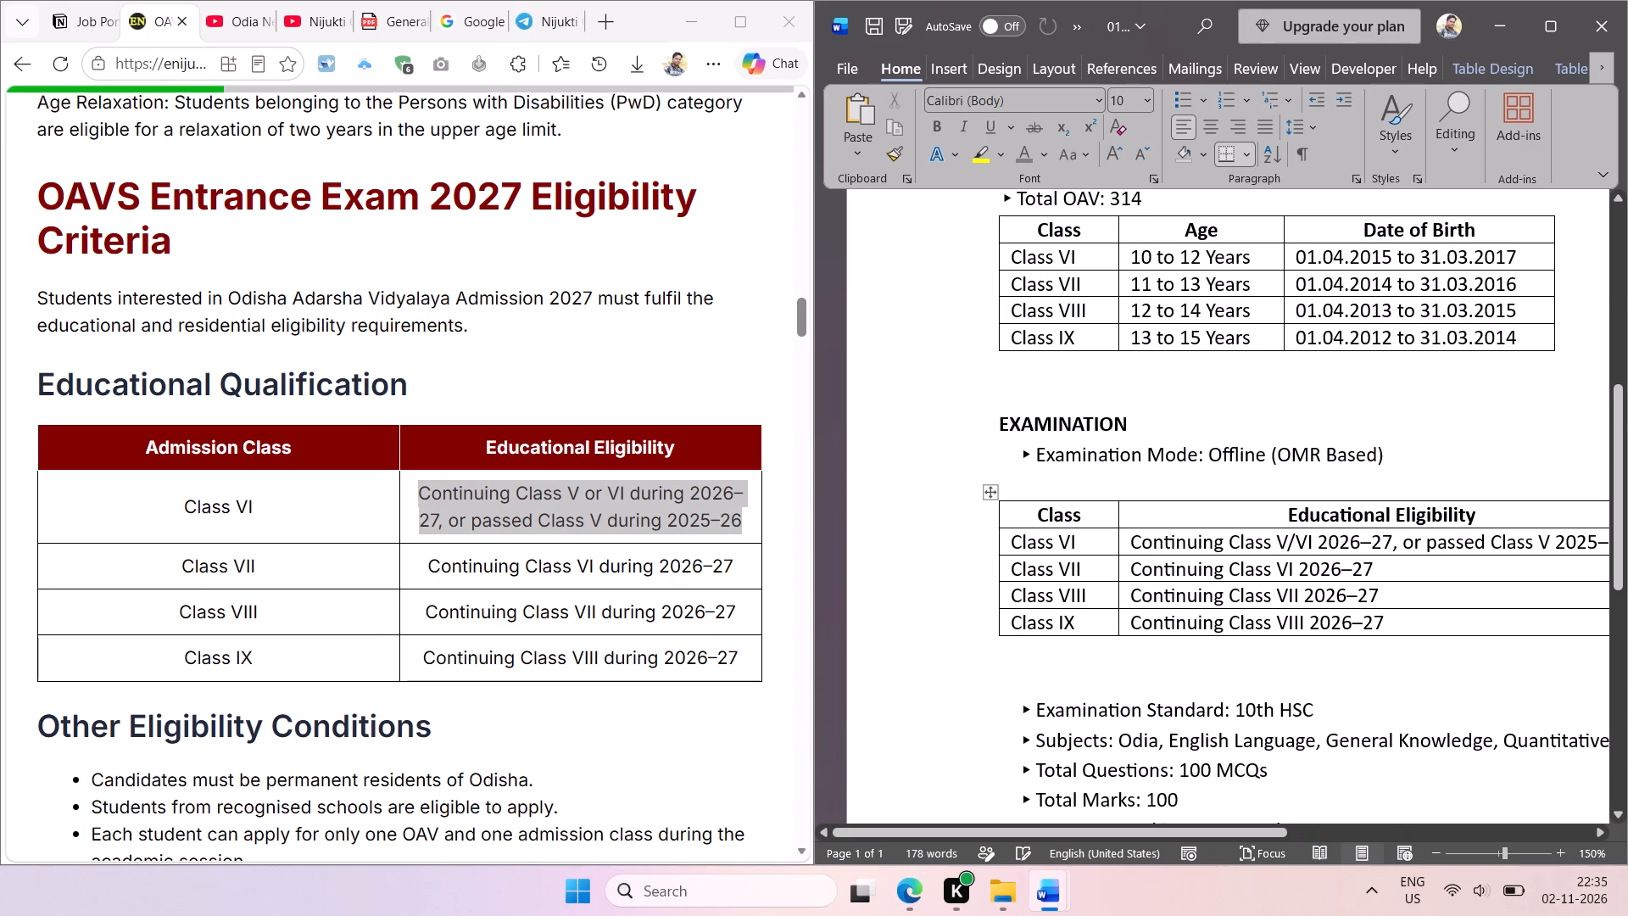
click(1044, 486)
key(BackSpace)
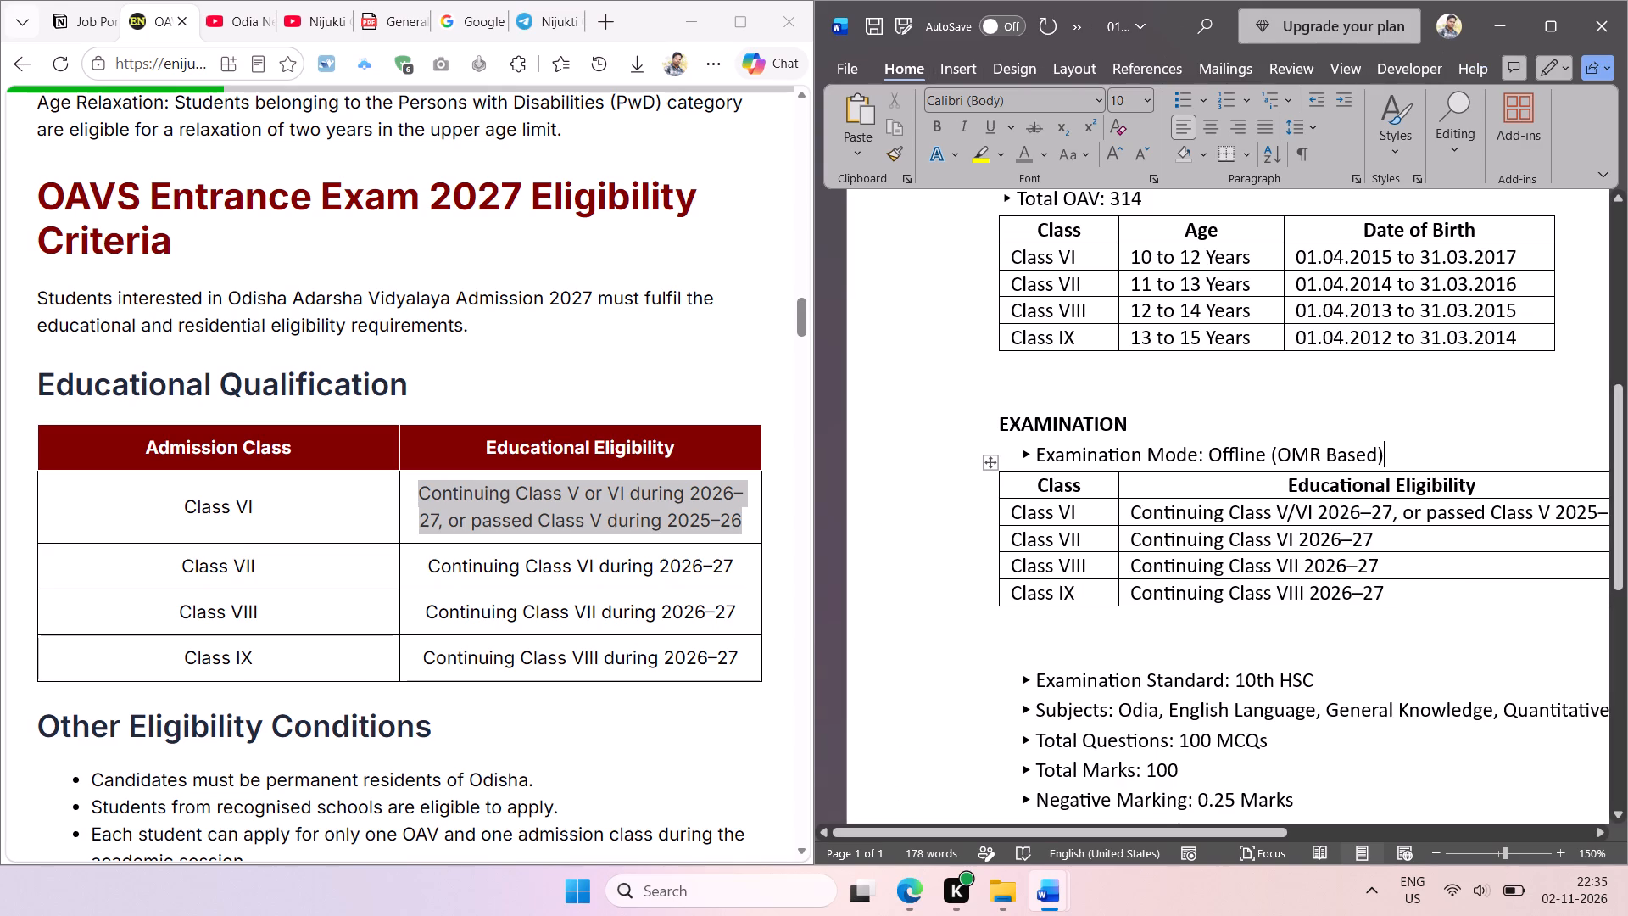
double_click(1015, 455)
key(BackSpace)
click(1391, 461)
key(Return)
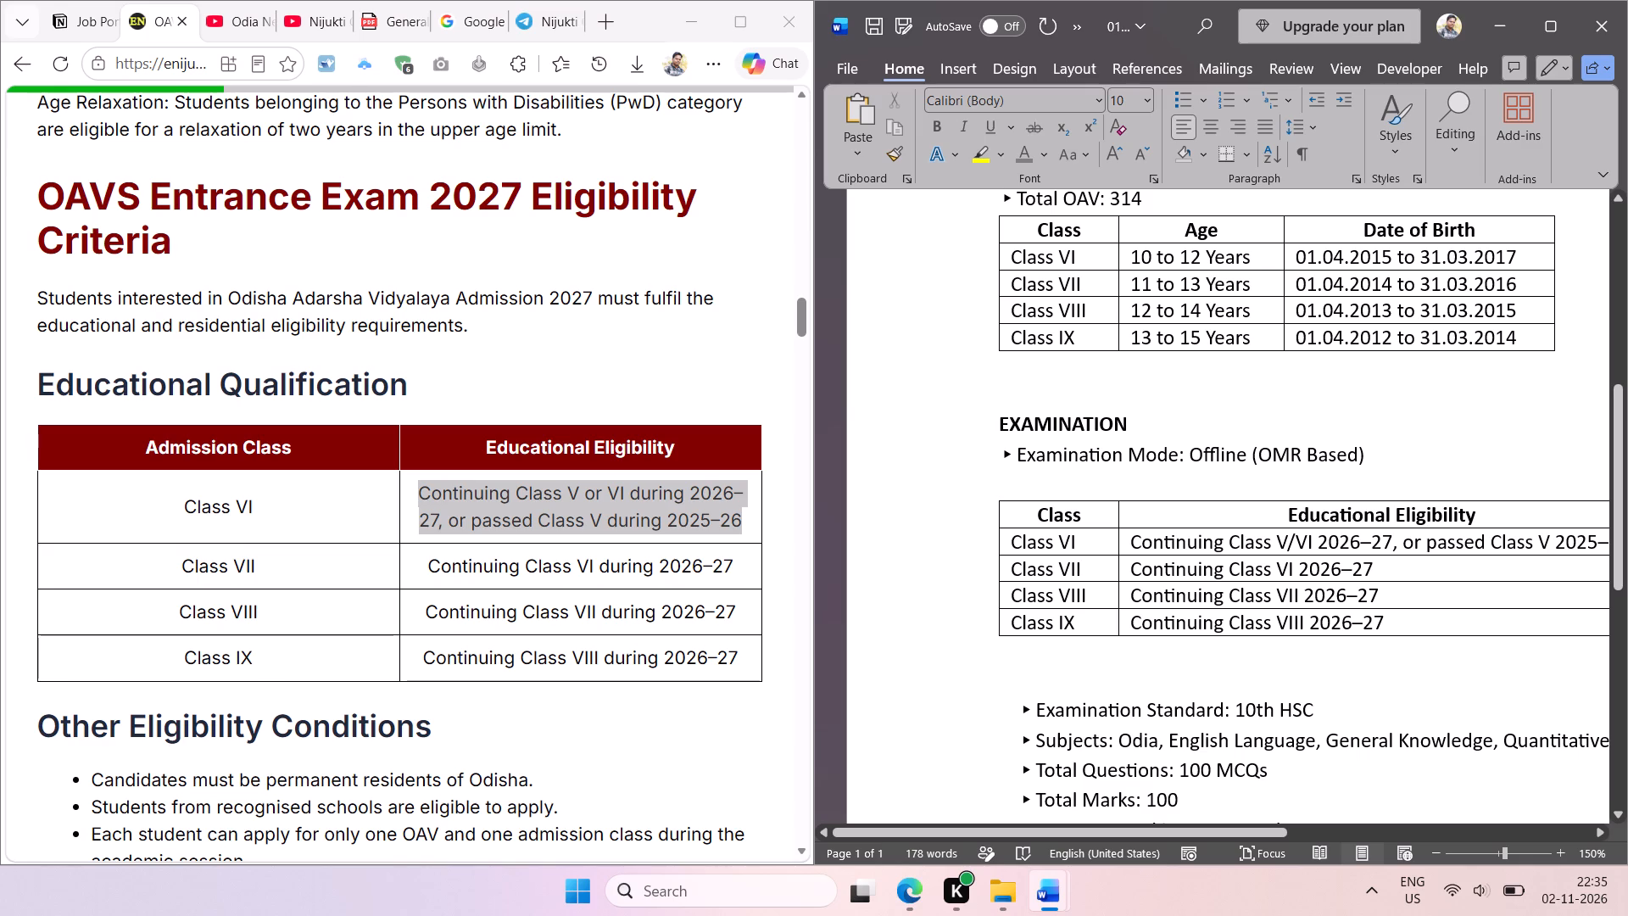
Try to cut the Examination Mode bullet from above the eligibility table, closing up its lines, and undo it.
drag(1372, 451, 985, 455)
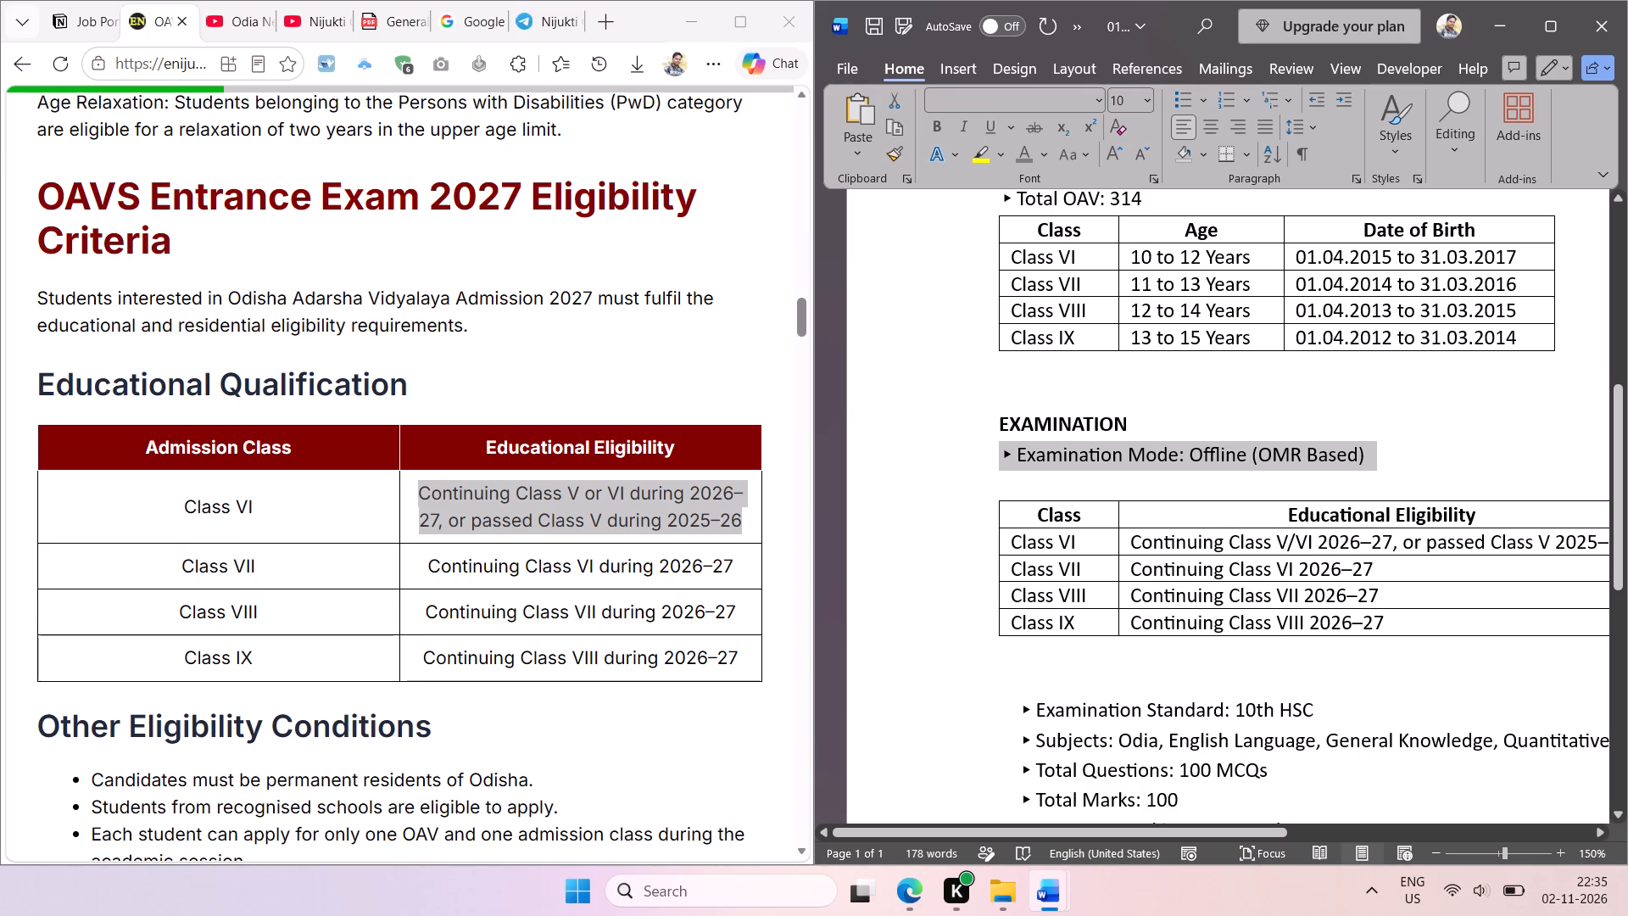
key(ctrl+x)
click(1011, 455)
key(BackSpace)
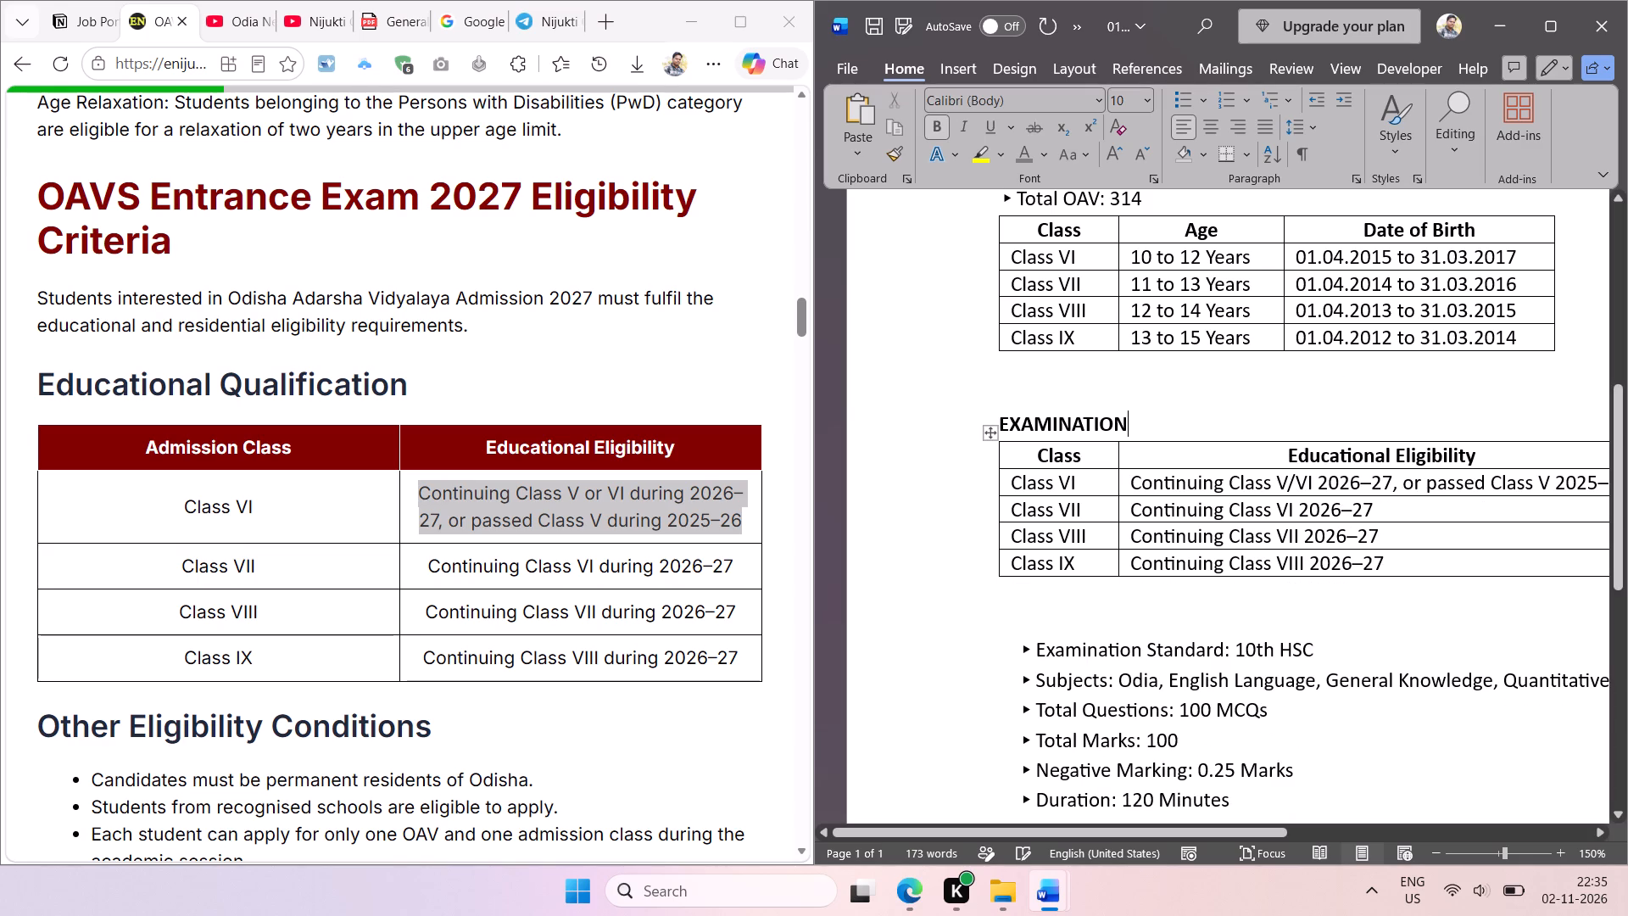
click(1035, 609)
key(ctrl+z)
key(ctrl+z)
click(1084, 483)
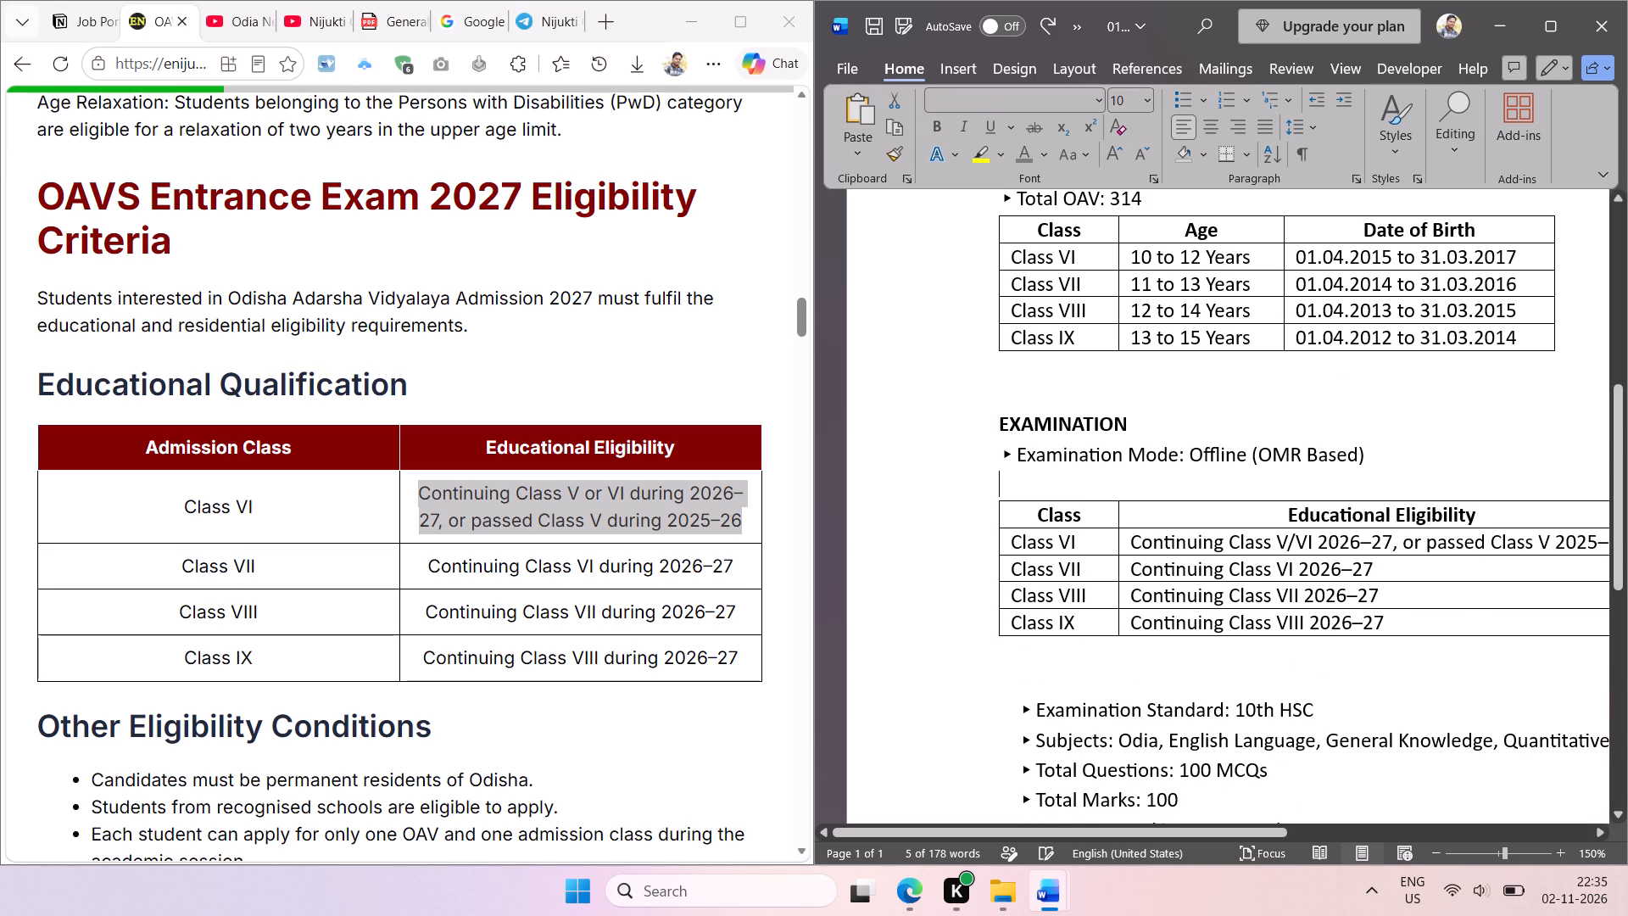
Save the document.
key(ctrl+s)
Add blank lines below the age table in BASIC DETAILS and paste a copy of the "Online Apply" bullet label there.
click(400, 585)
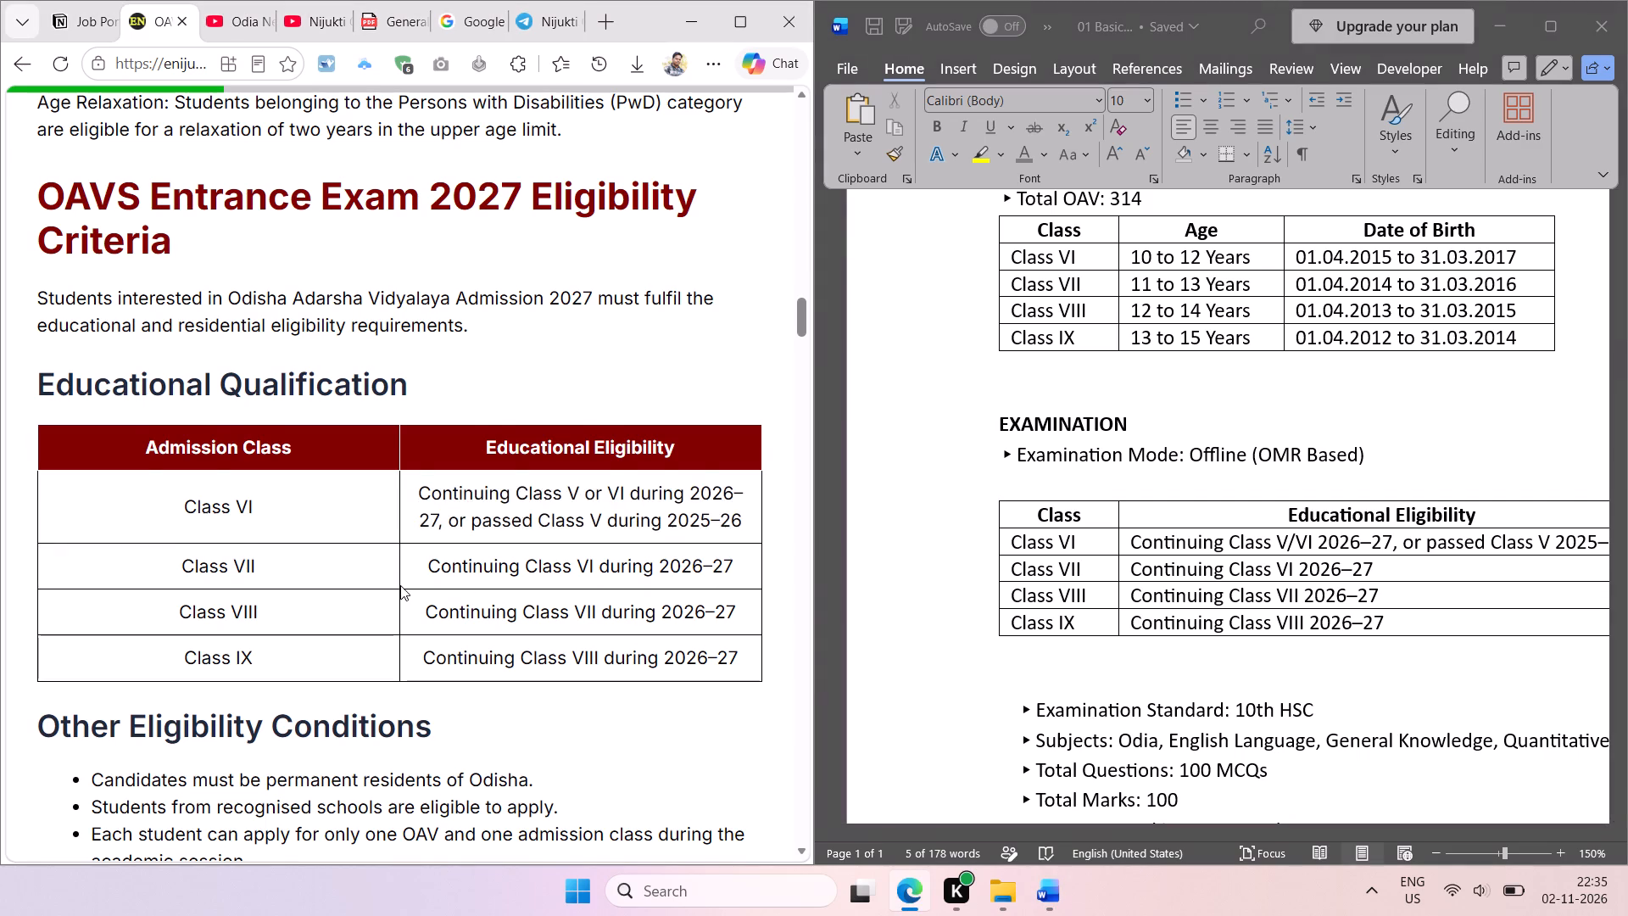
scroll(400, 585, down, 2)
click(515, 557)
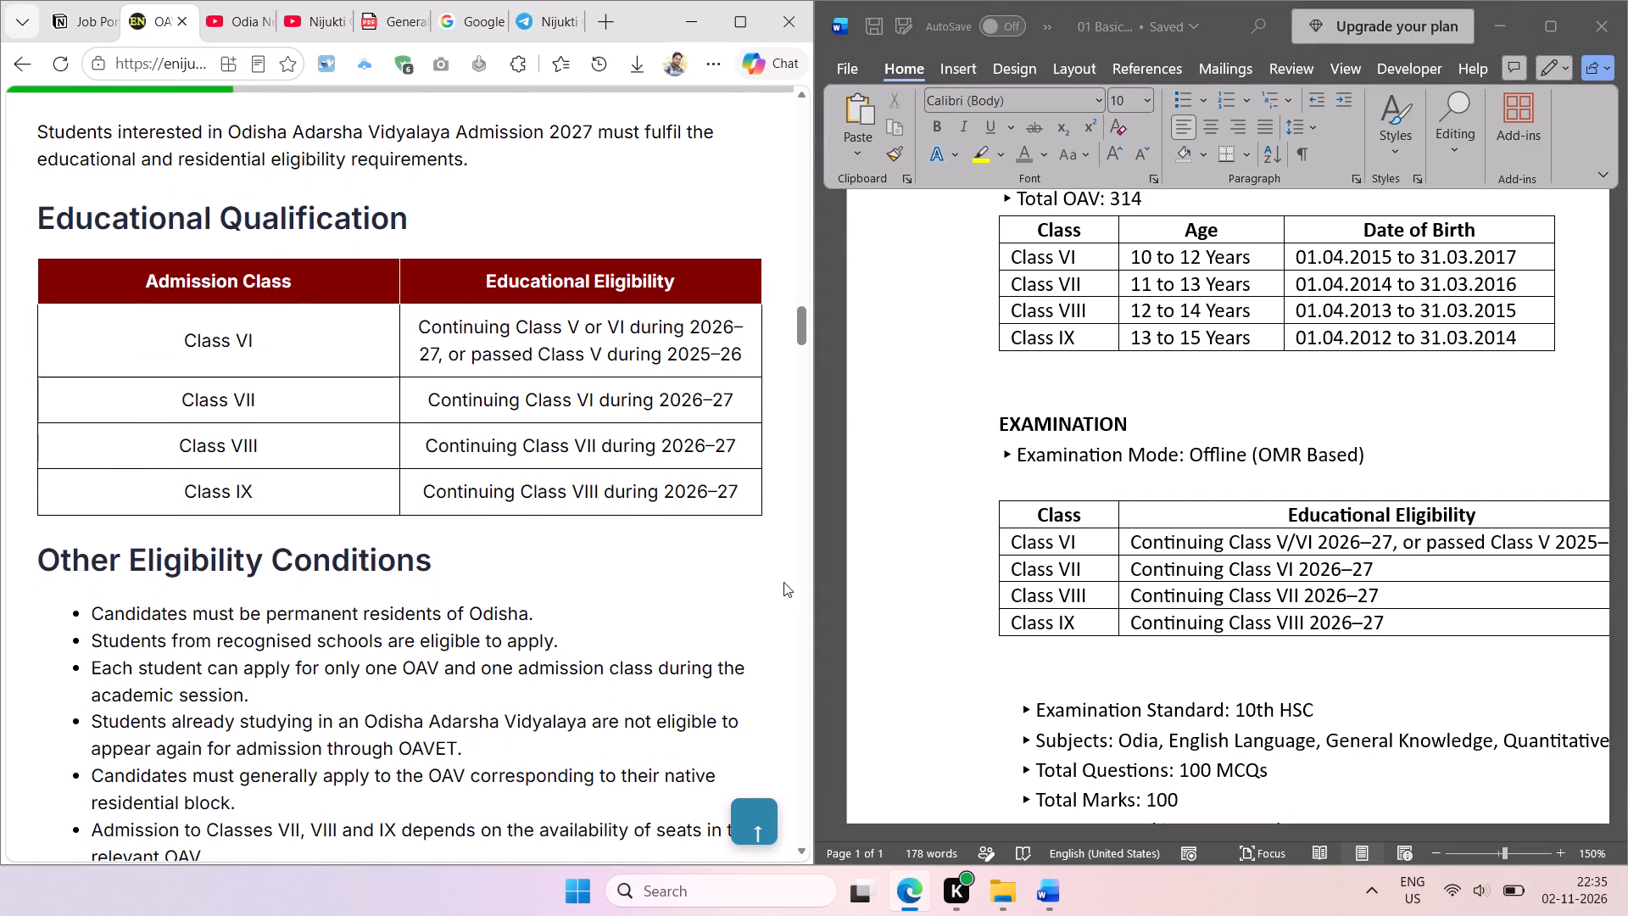
click(1220, 640)
scroll(1173, 655, down, 1)
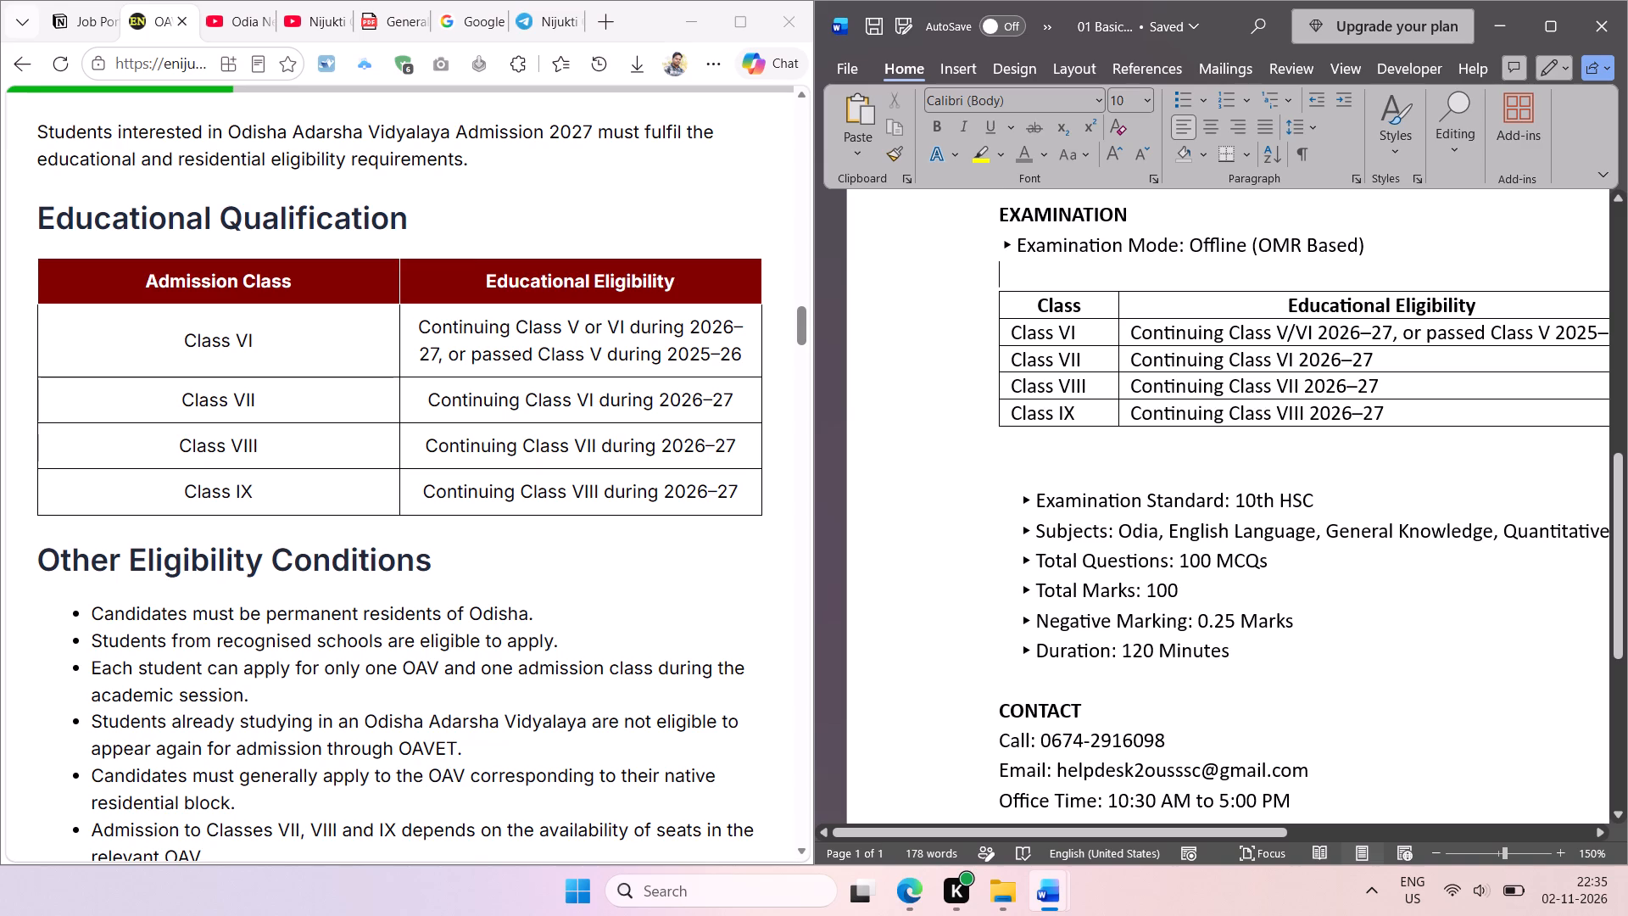
scroll(1141, 427, up, 3)
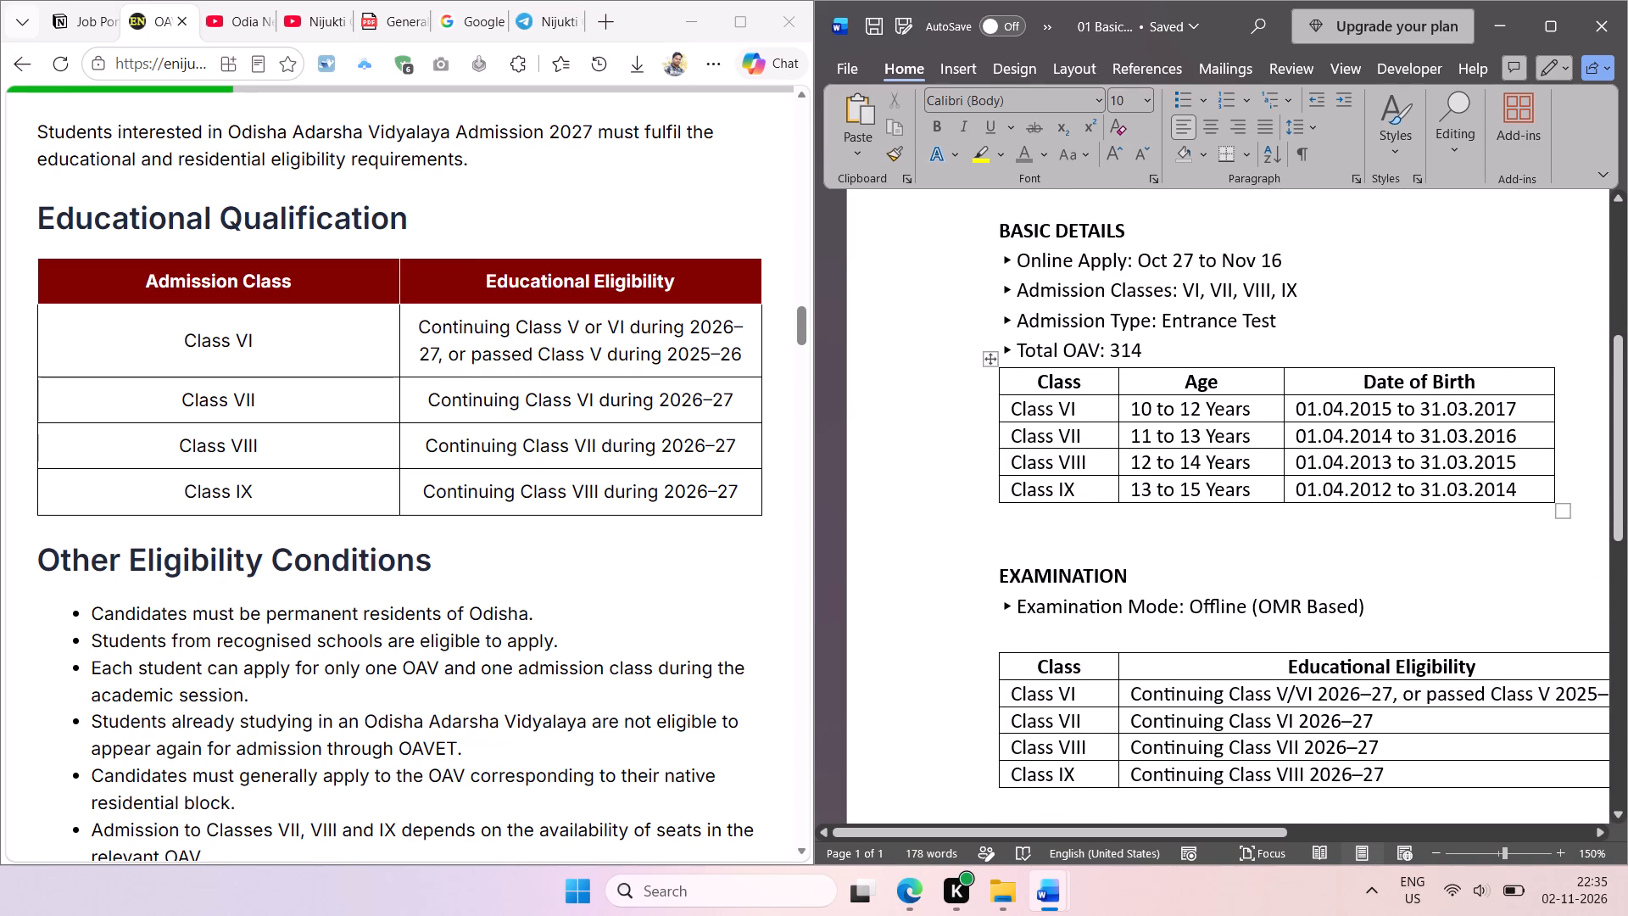
click(1027, 260)
drag(1129, 258, 1001, 259)
key(ctrl+c)
click(1095, 522)
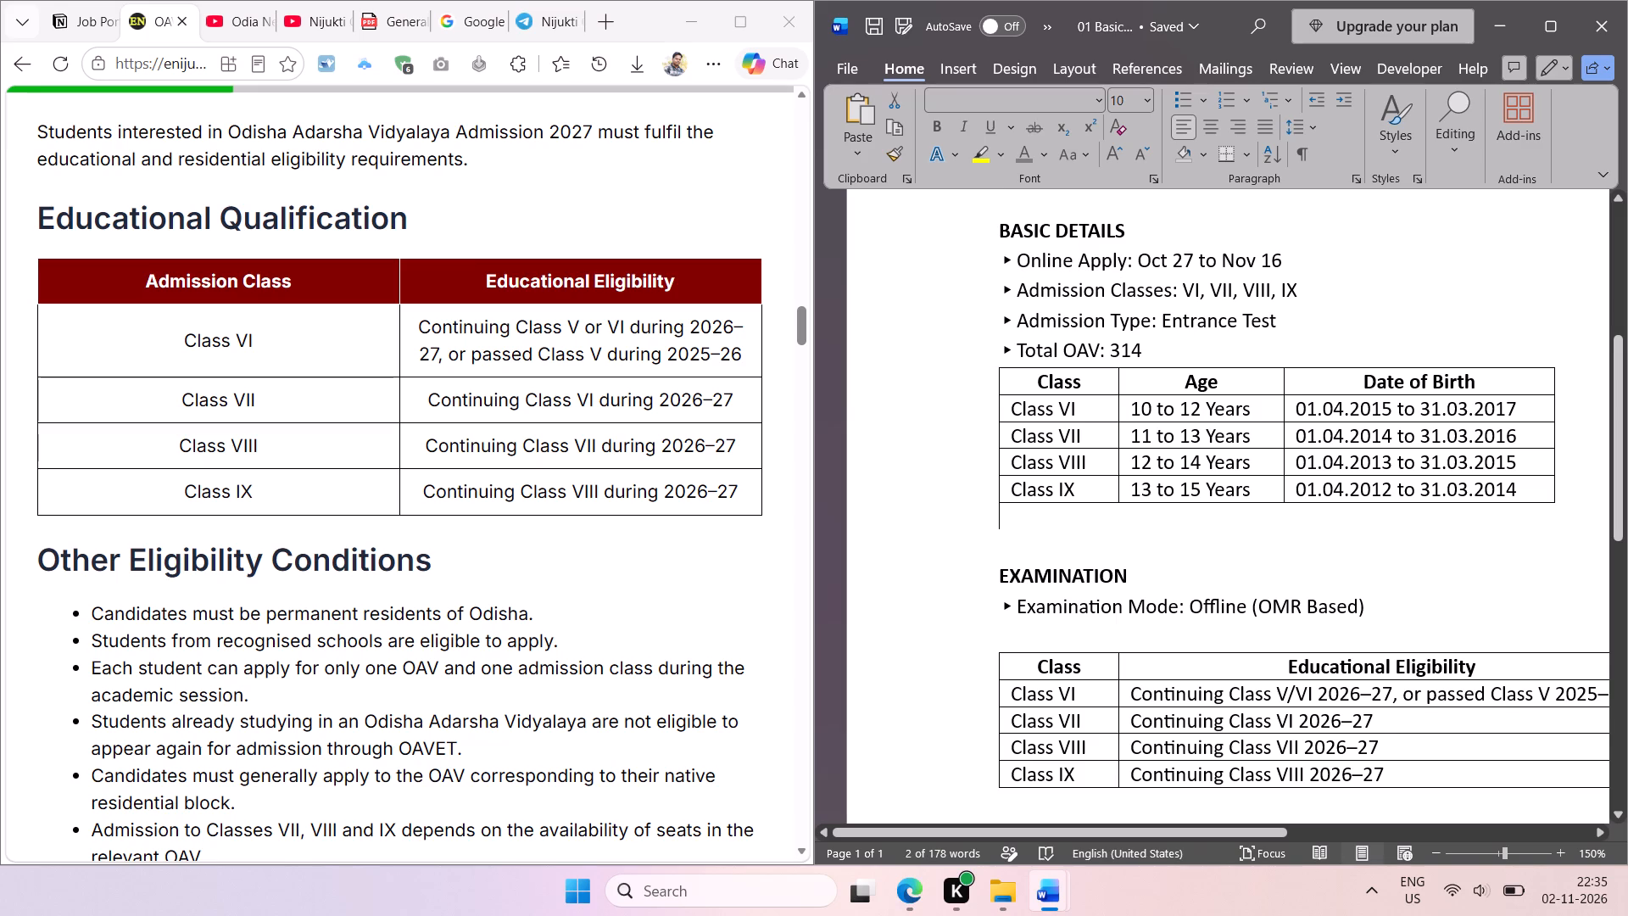
key(Return)
key(Return)
click(1020, 539)
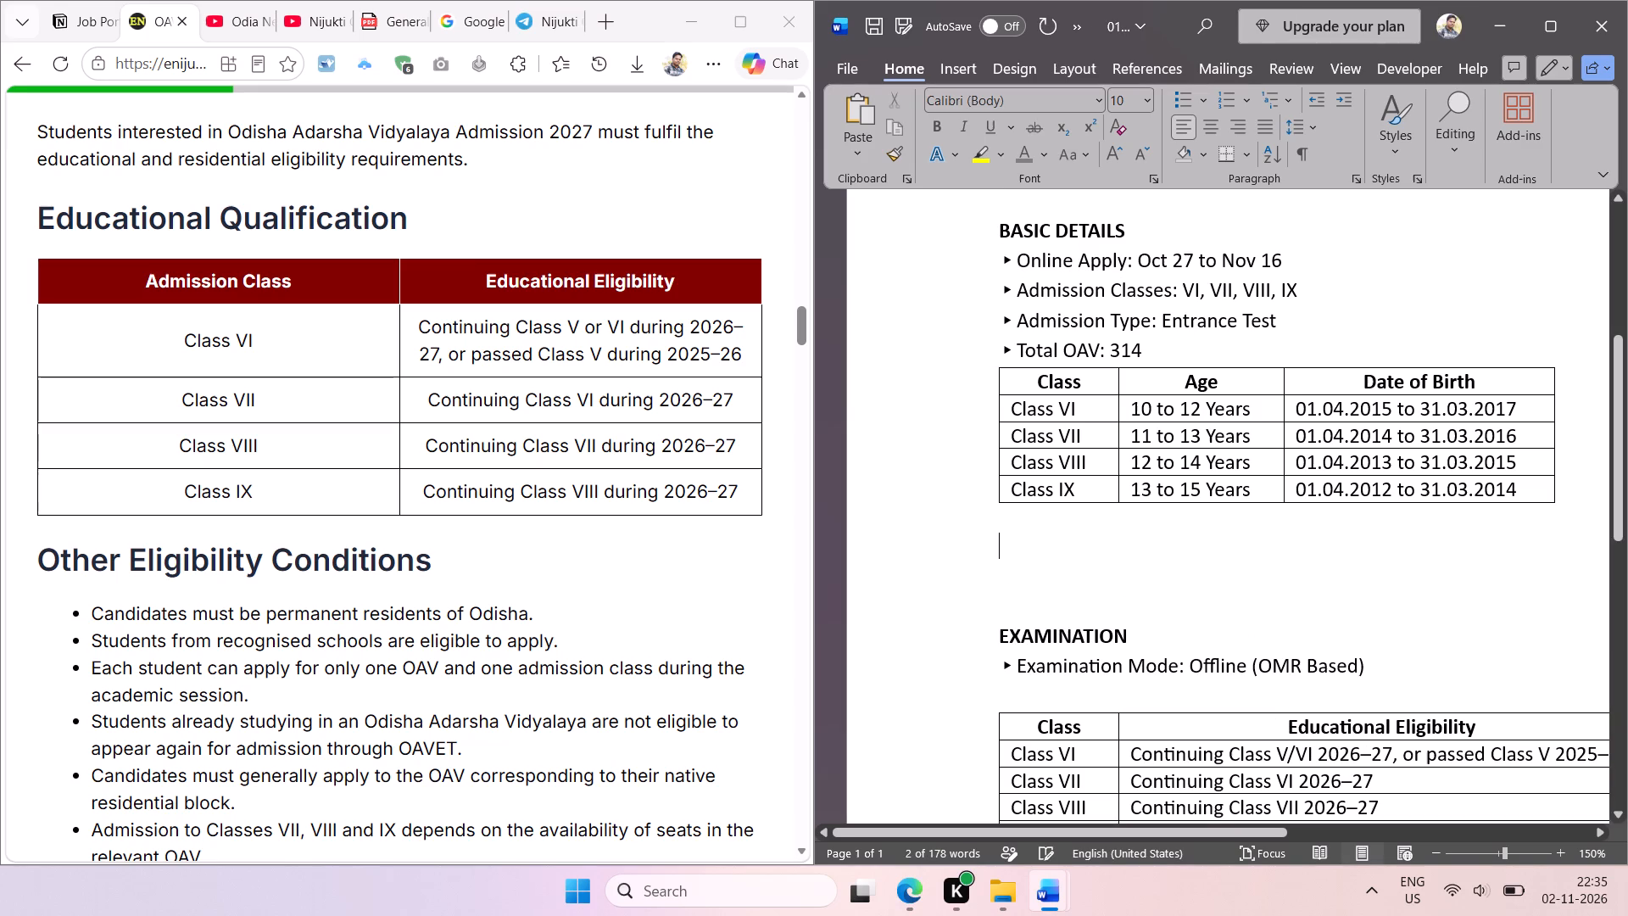
key(ctrl+v)
Replace the copied bullet's text below the age table with "Eligibility Conditions", taken from the article's heading.
scroll(1092, 532, down, 1)
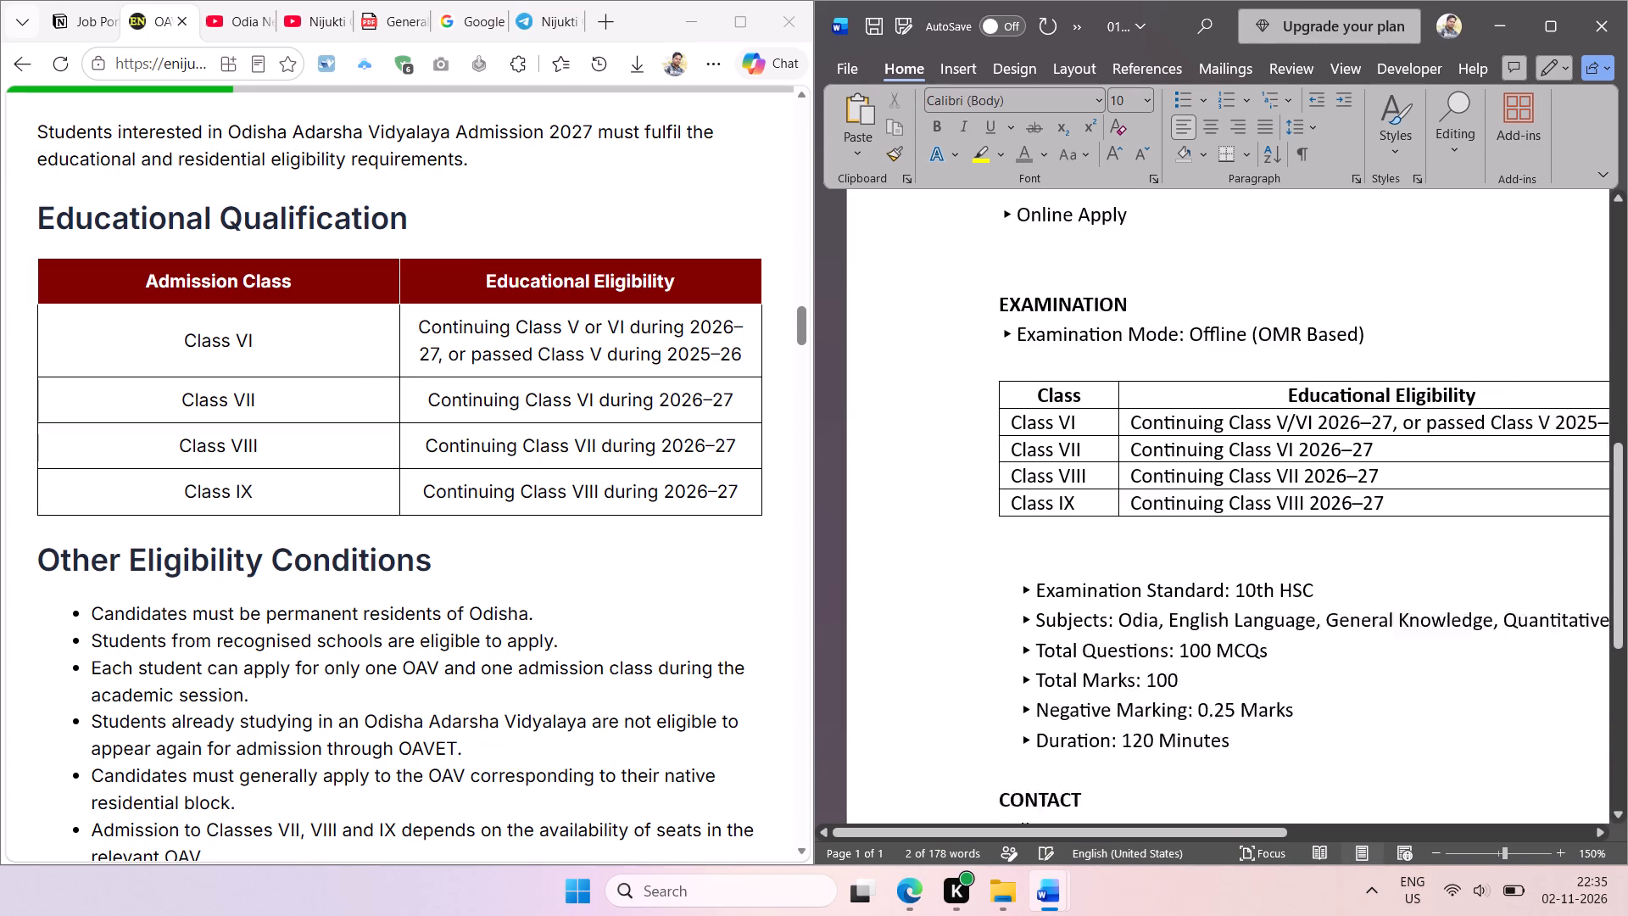
scroll(1062, 513, down, 1)
click(309, 597)
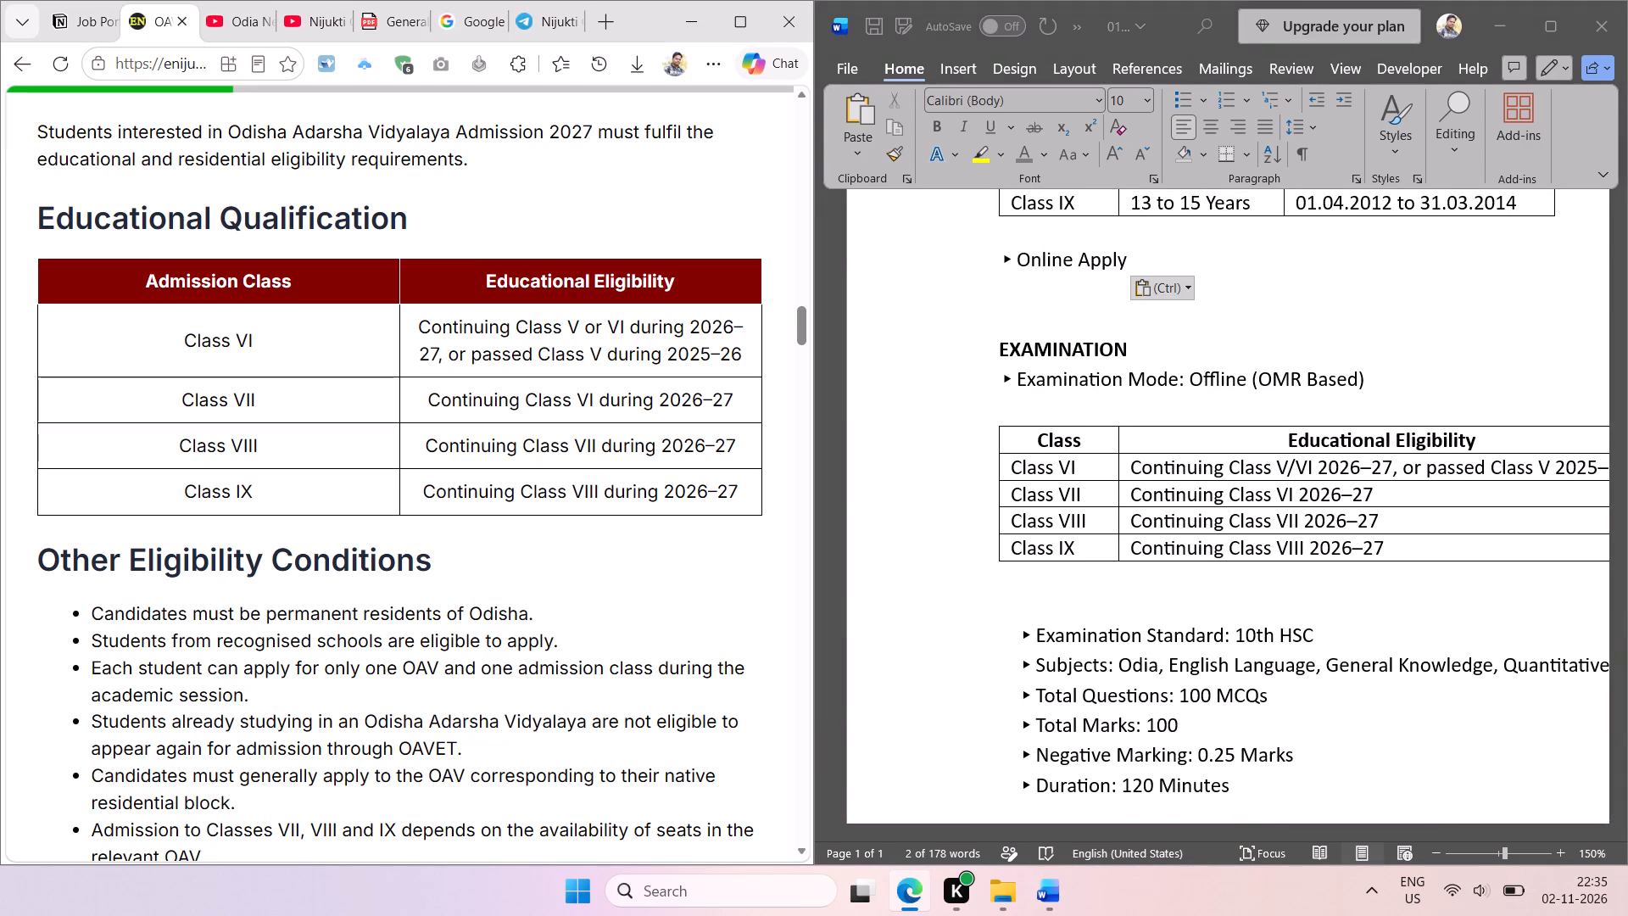
drag(126, 553, 430, 550)
key(ctrl+c)
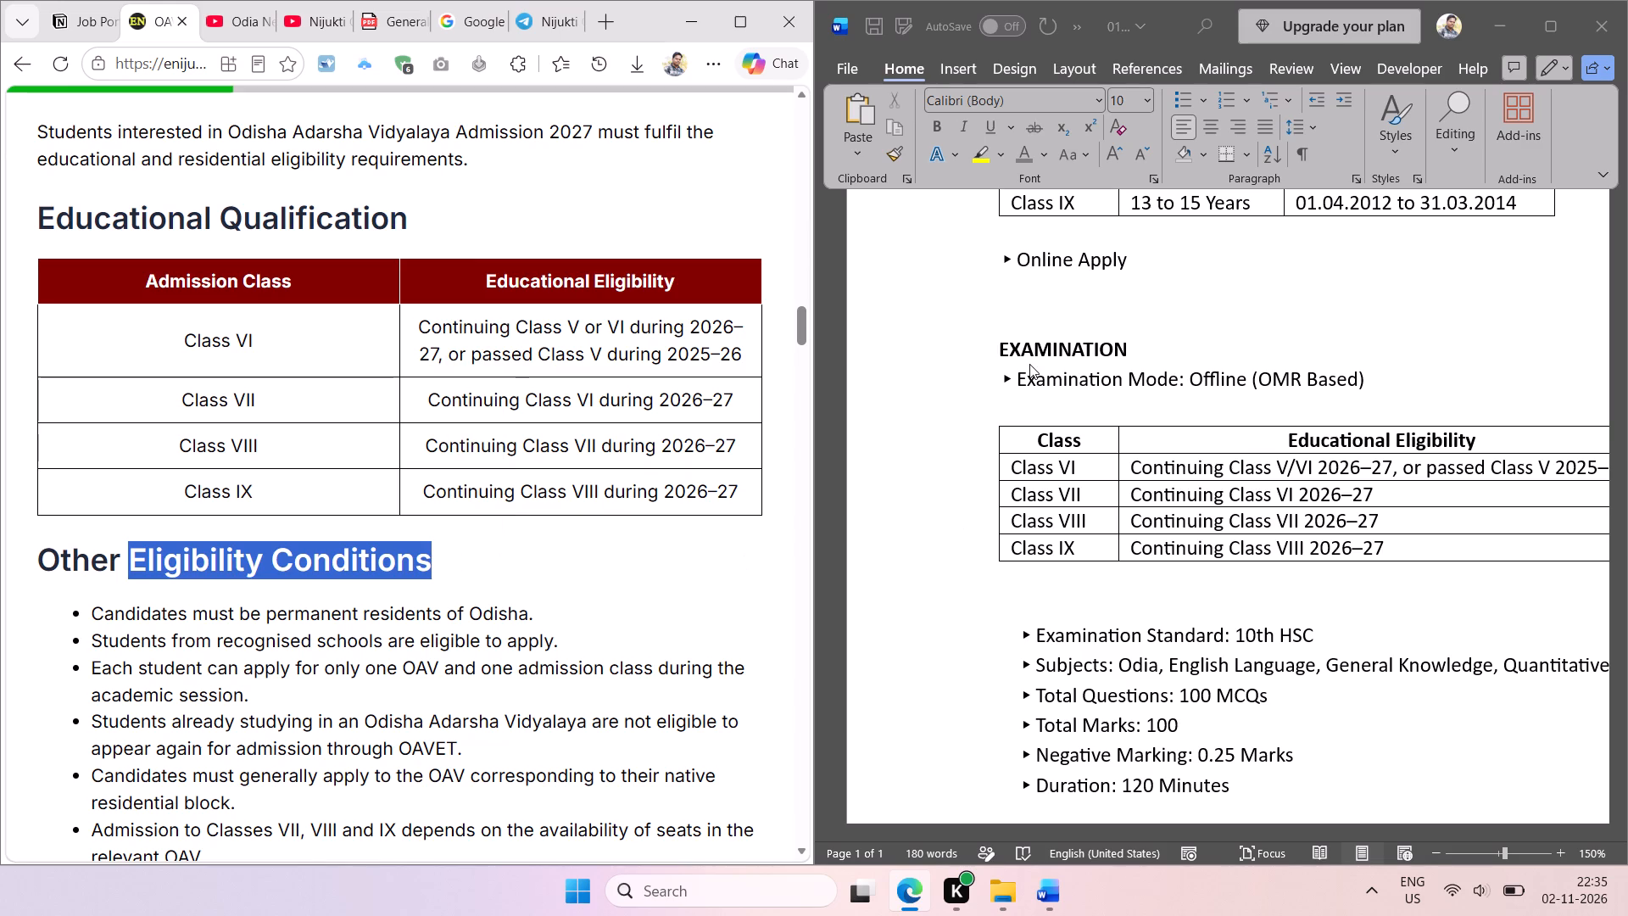
click(1065, 294)
double_click(1111, 253)
key(BackSpace)
double_click(1058, 260)
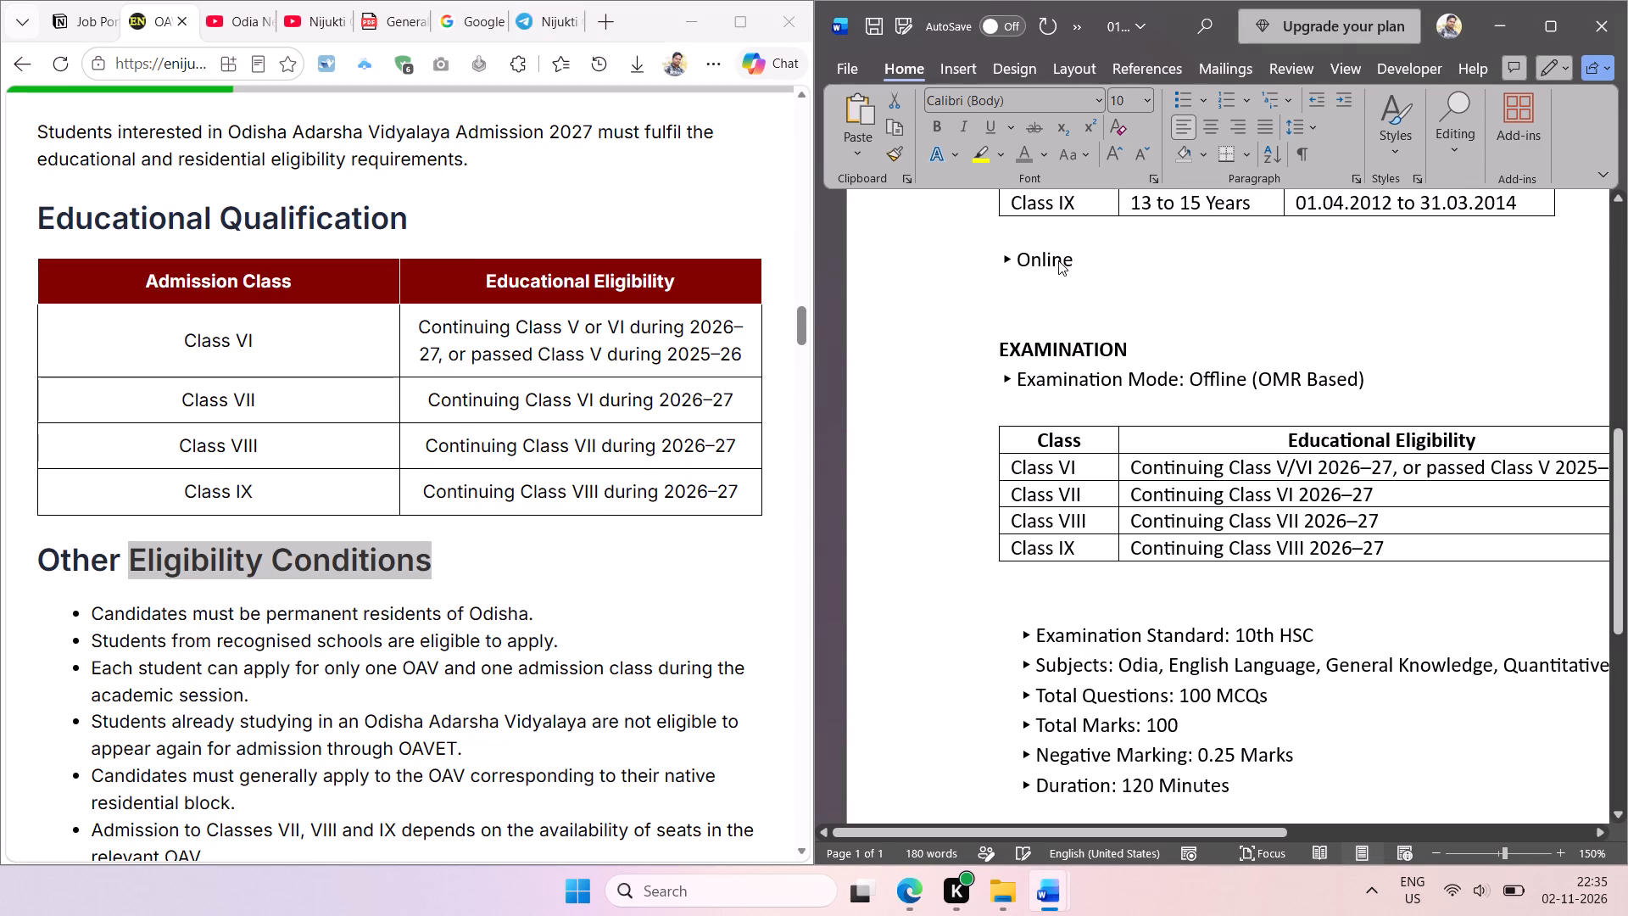
right_click(1057, 258)
click(1175, 401)
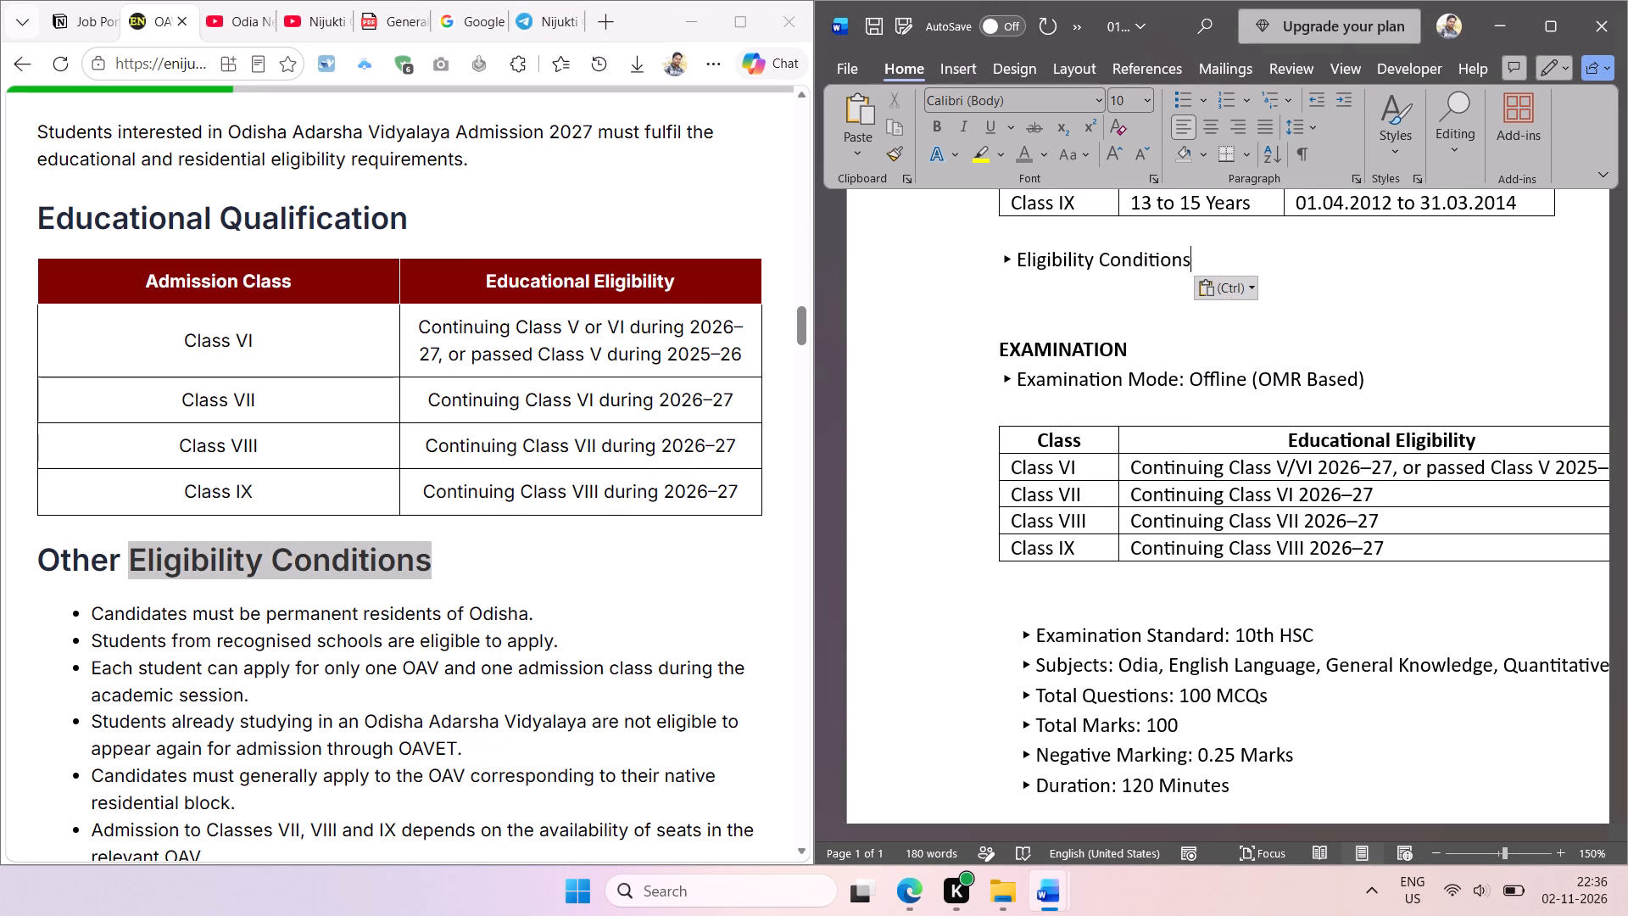
Copy the full list under Other Eligibility Conditions in the article and paste it below the Eligibility Conditions bullet.
scroll(166, 641, down, 3)
drag(272, 661, 272, 660)
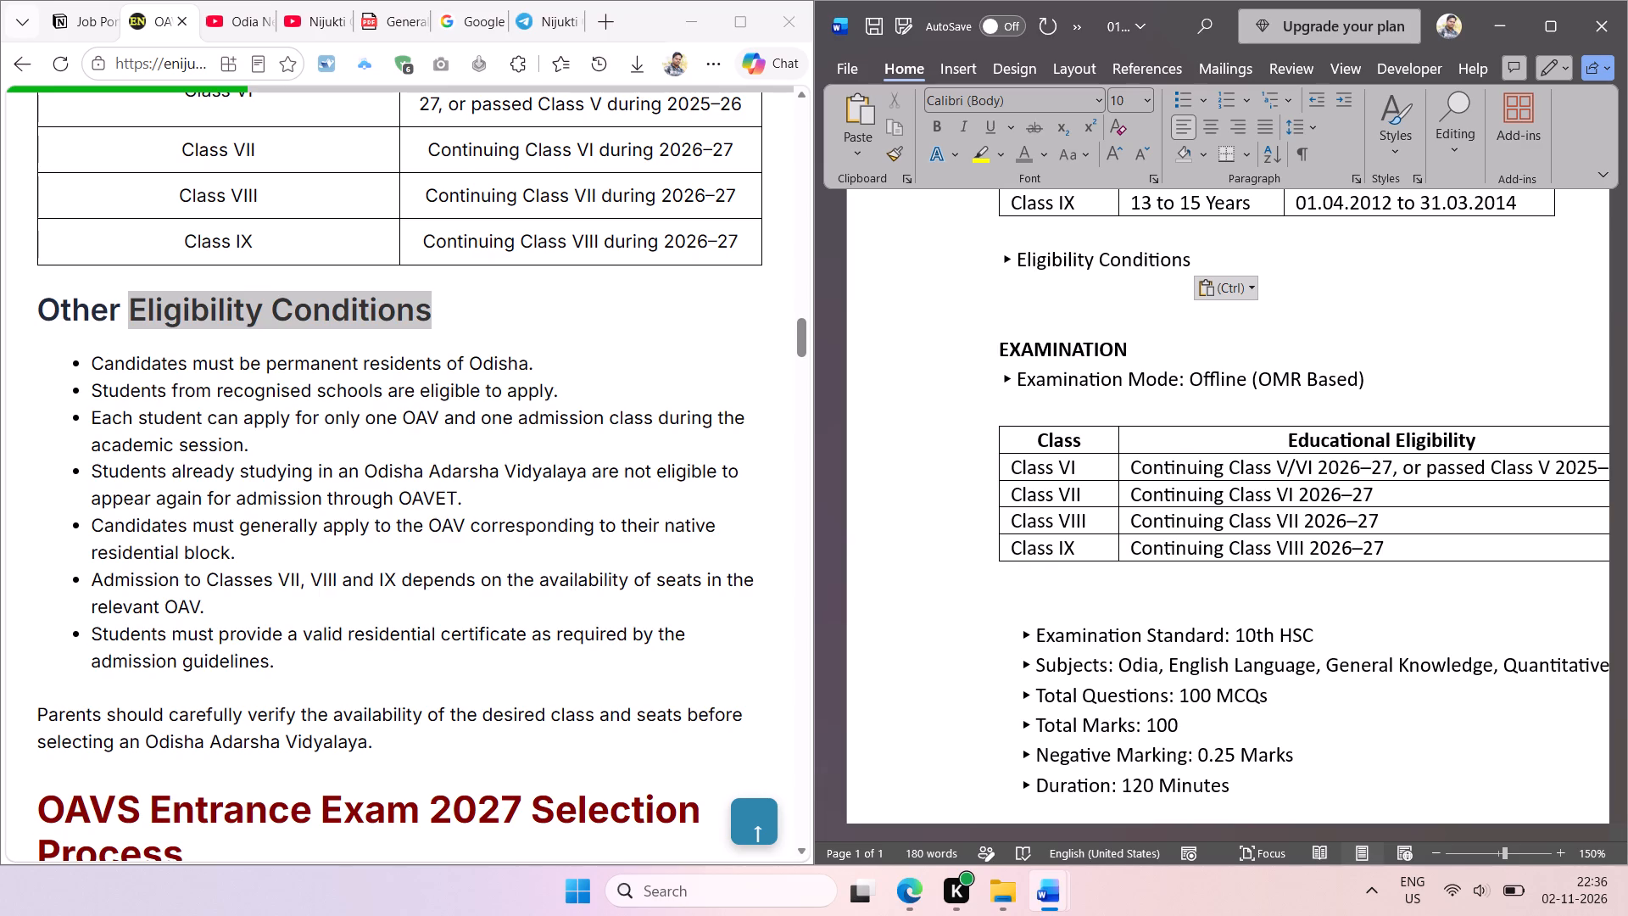
drag(272, 660, 86, 362)
key(ctrl+c)
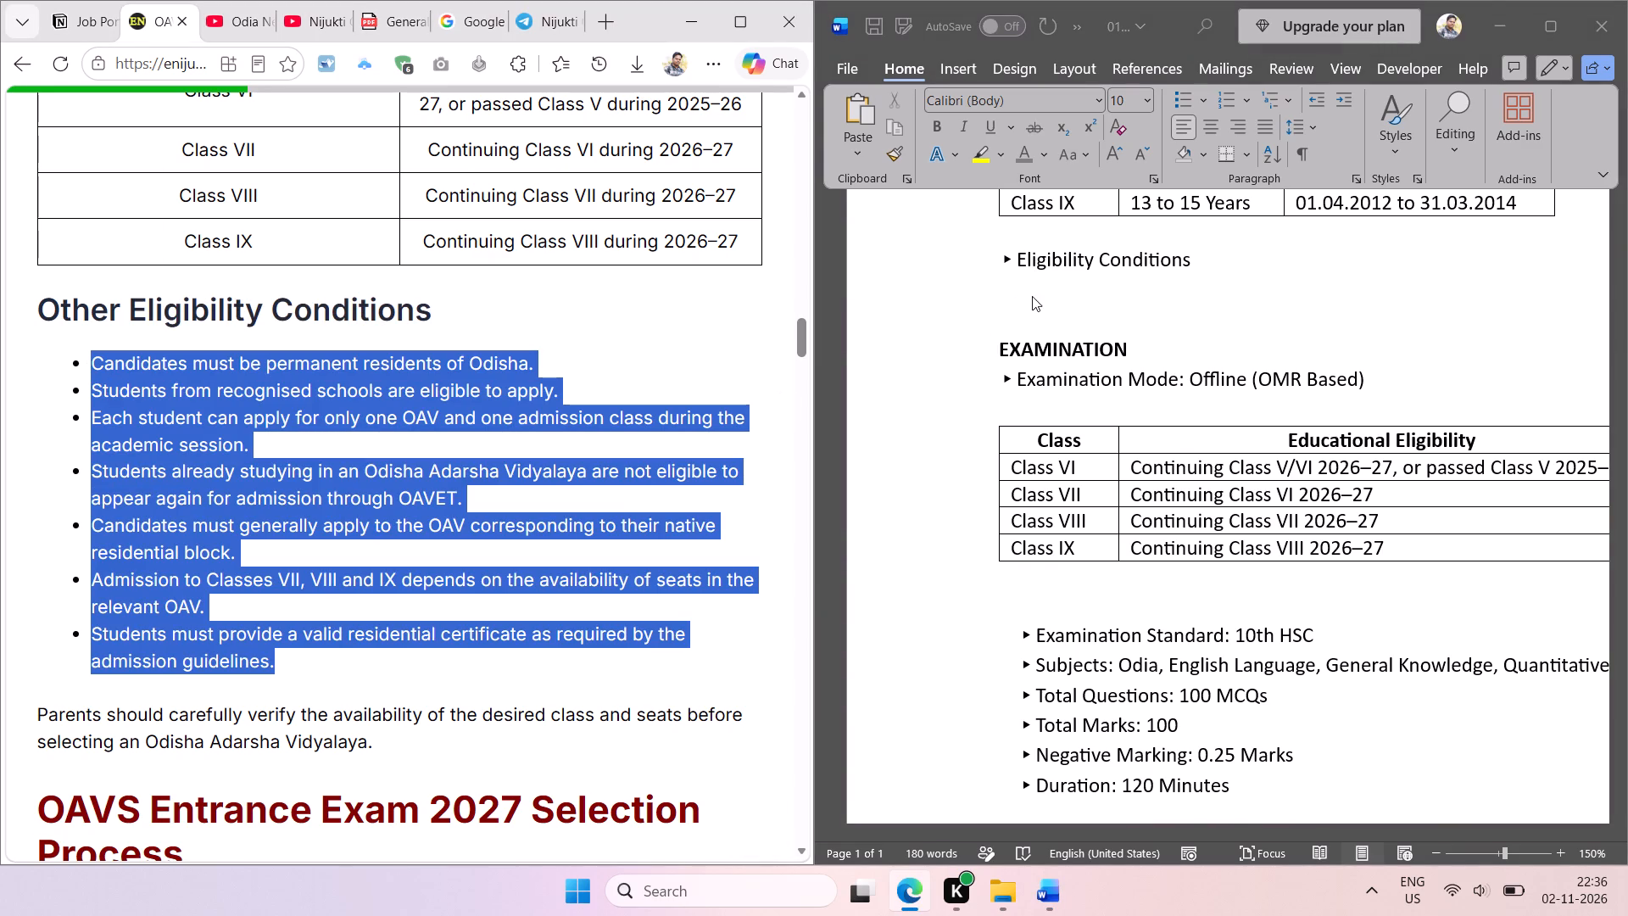
click(1032, 296)
click(1015, 286)
key(ctrl+v)
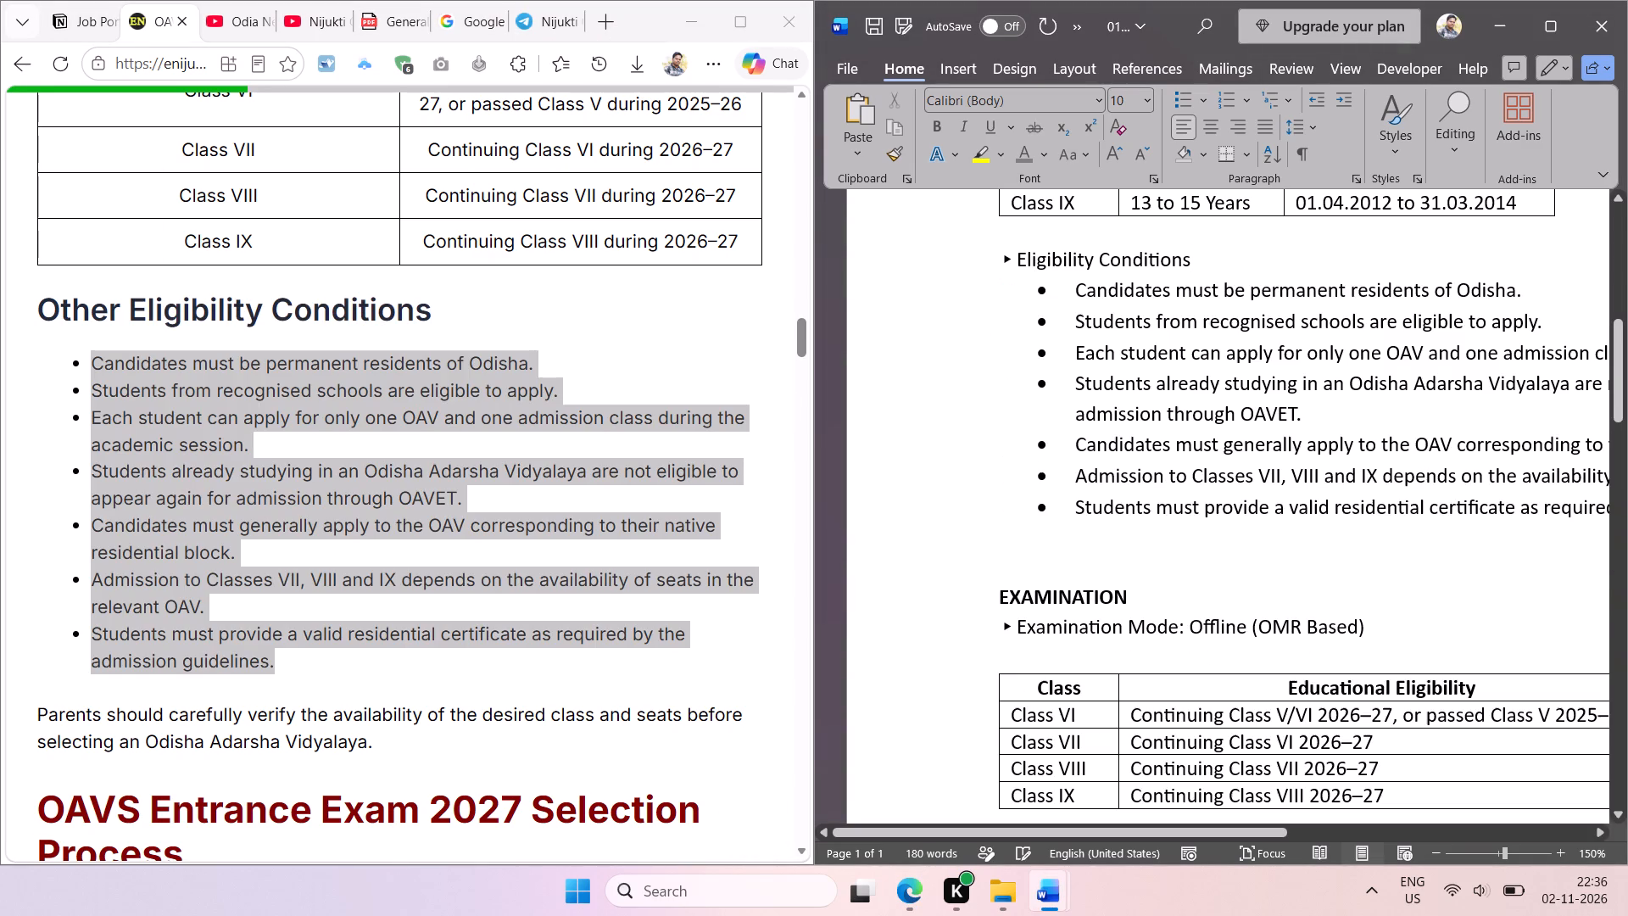
Shorten the first eligibility condition to "Rermanent residents of Odisha." by replacing its opening words.
scroll(1080, 324, left, 1)
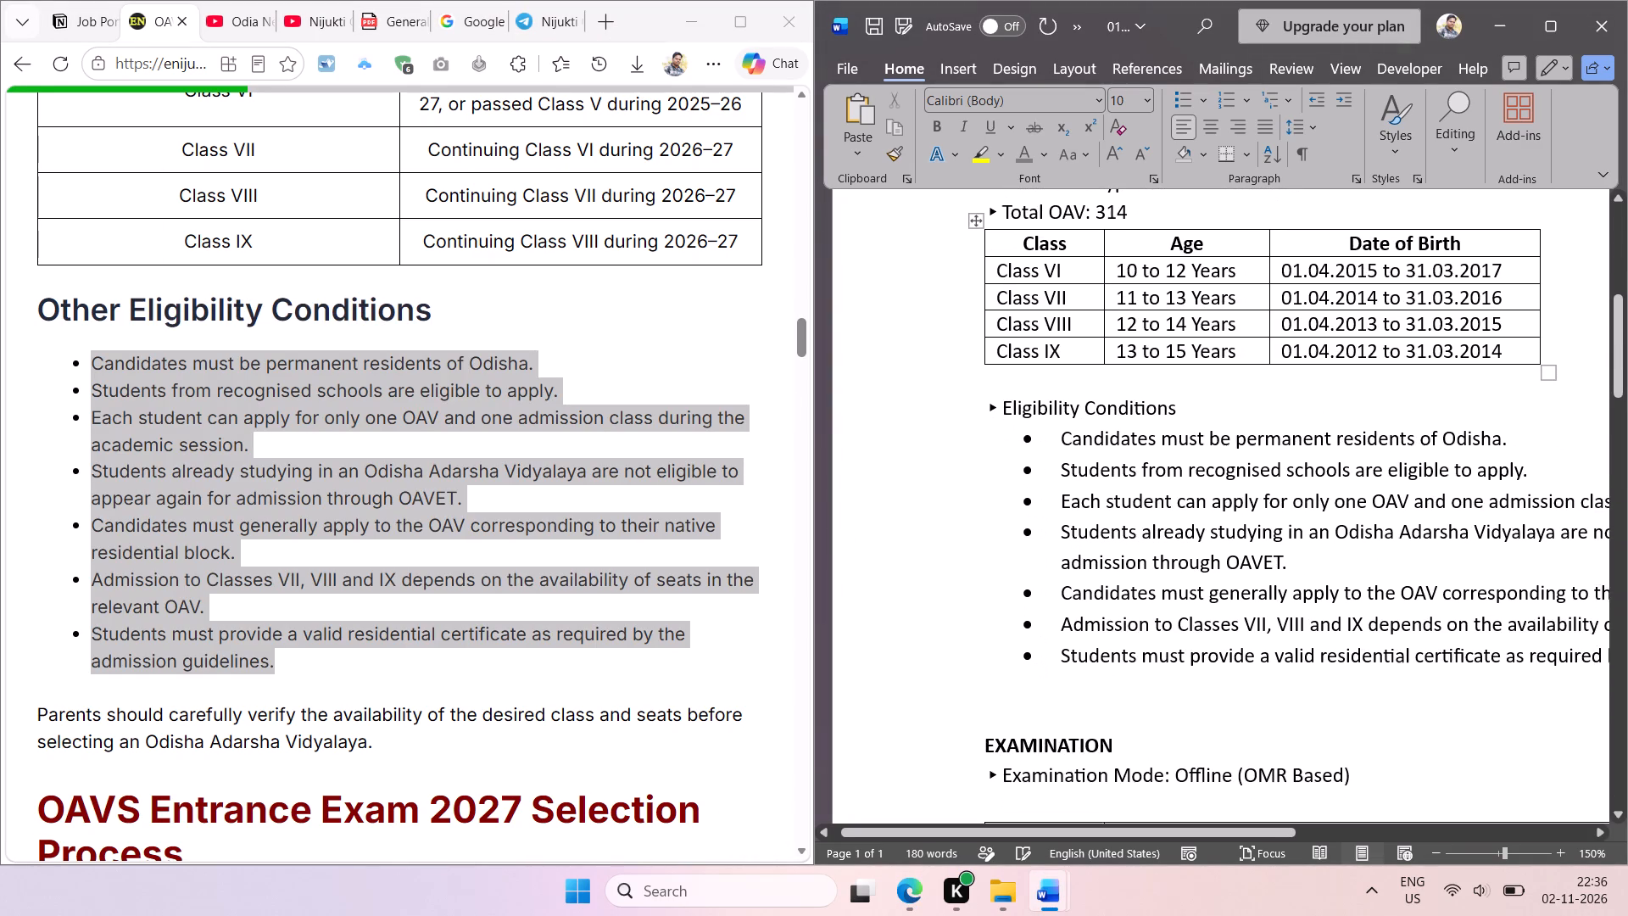
scroll(1135, 464, left, 1)
scroll(1135, 464, right, 1)
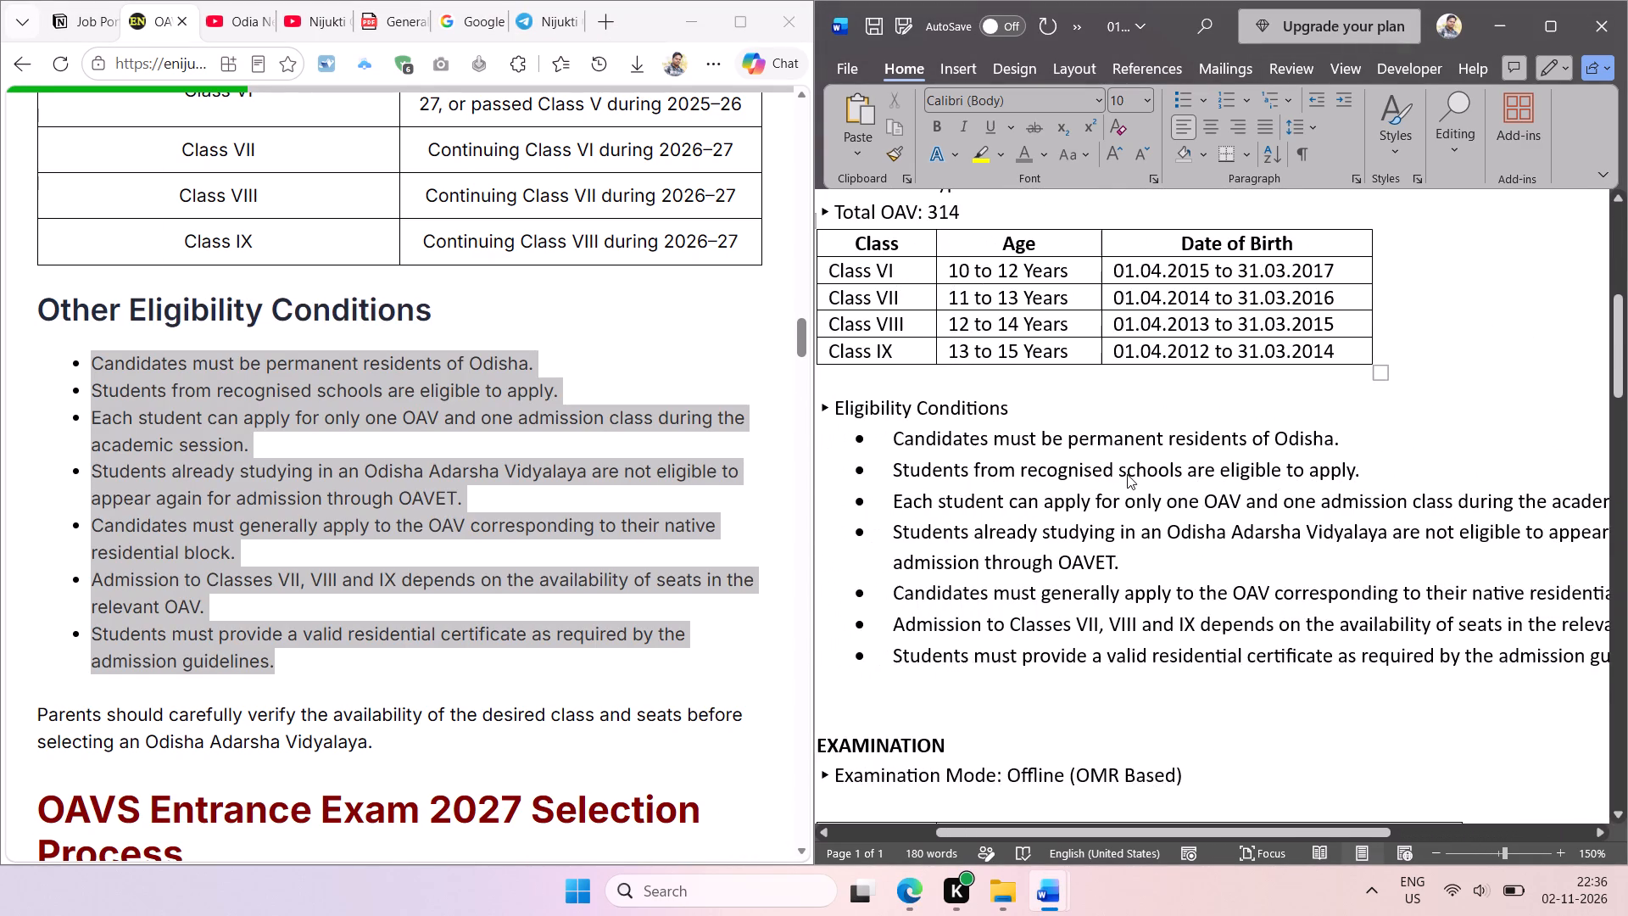
scroll(1127, 474, right, 1)
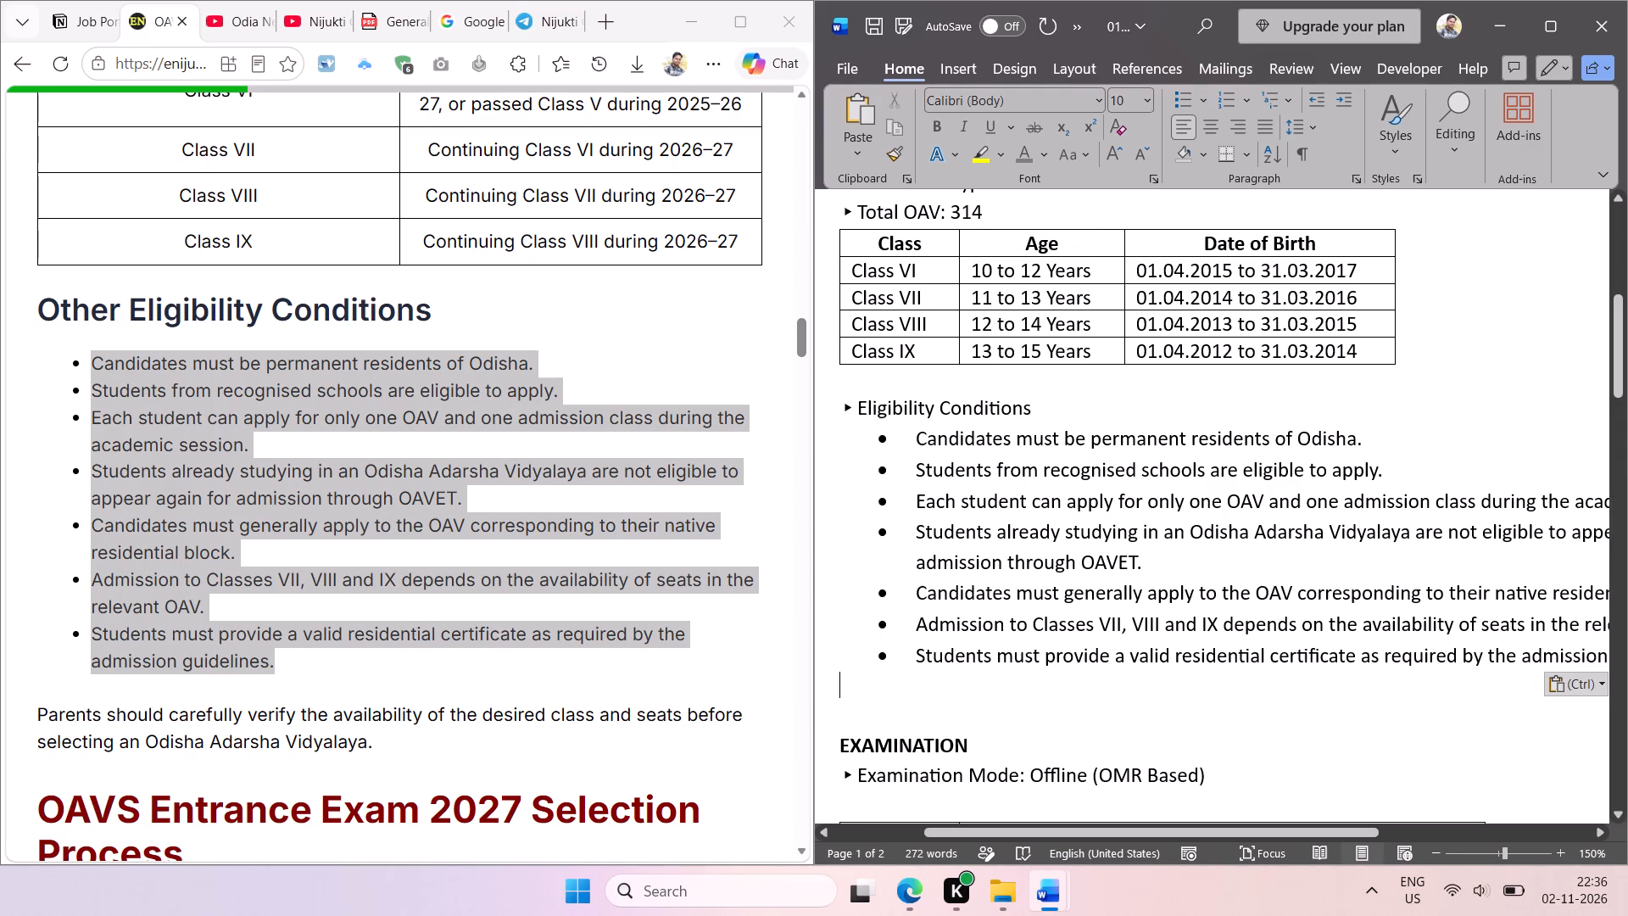
drag(1098, 436, 988, 435)
click(966, 452)
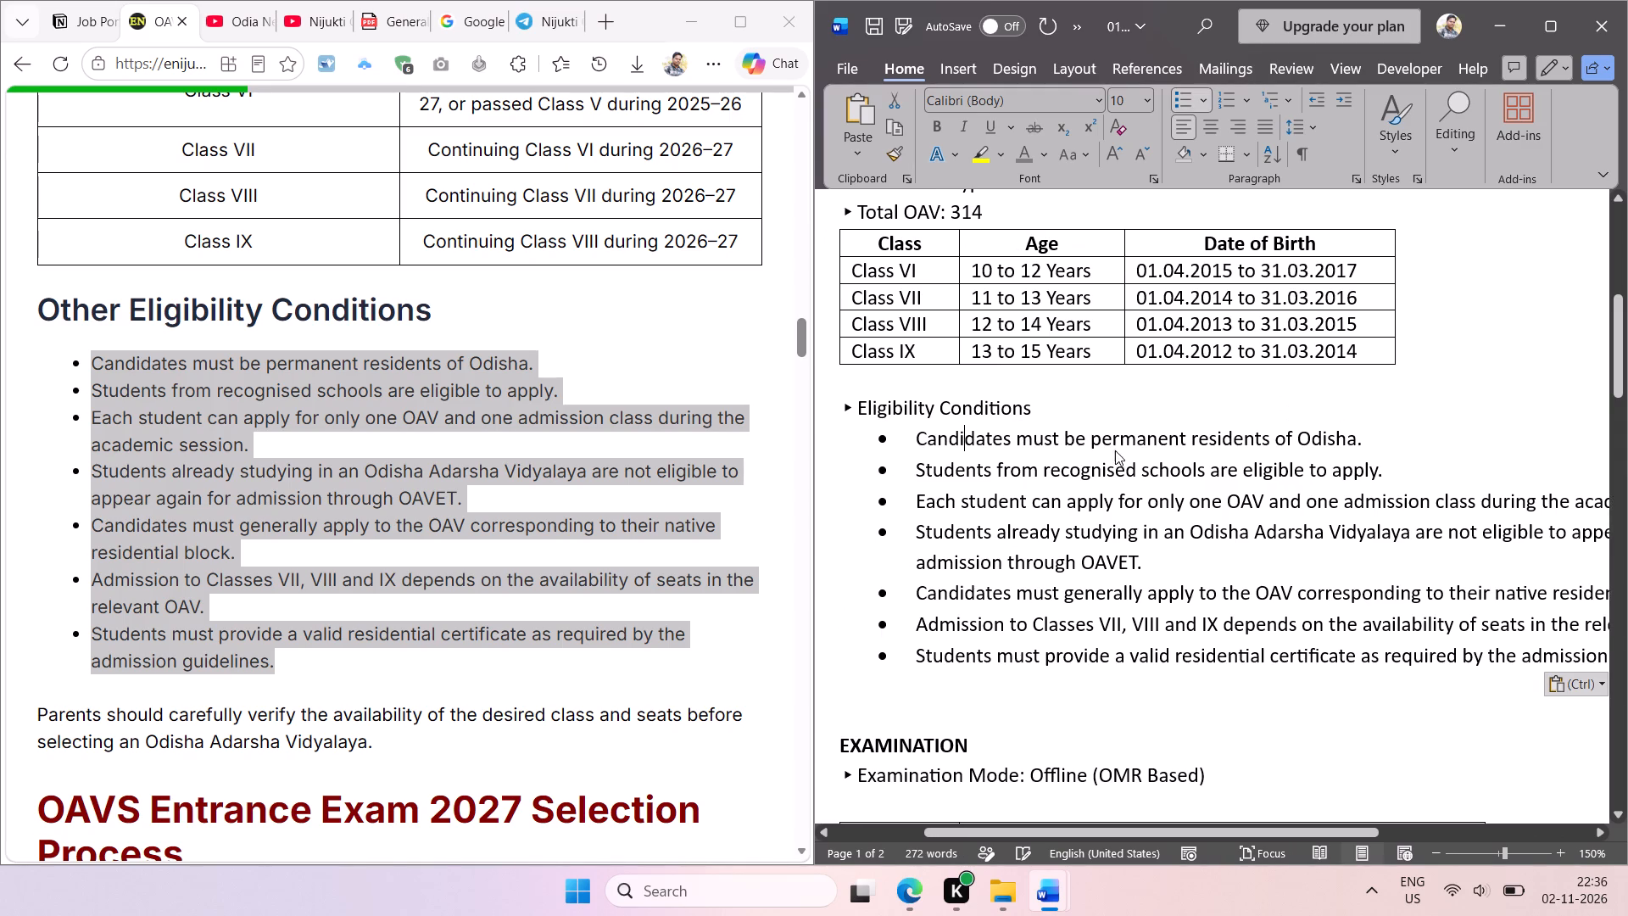
click(1100, 438)
key(BackSpace)
key(BackSpace)
key(BackSpace)
key(BackSpace)
key(BackSpace)
key(BackSpace)
key(BackSpace)
key(BackSpace)
key(BackSpace)
key(BackSpace)
key(BackSpace)
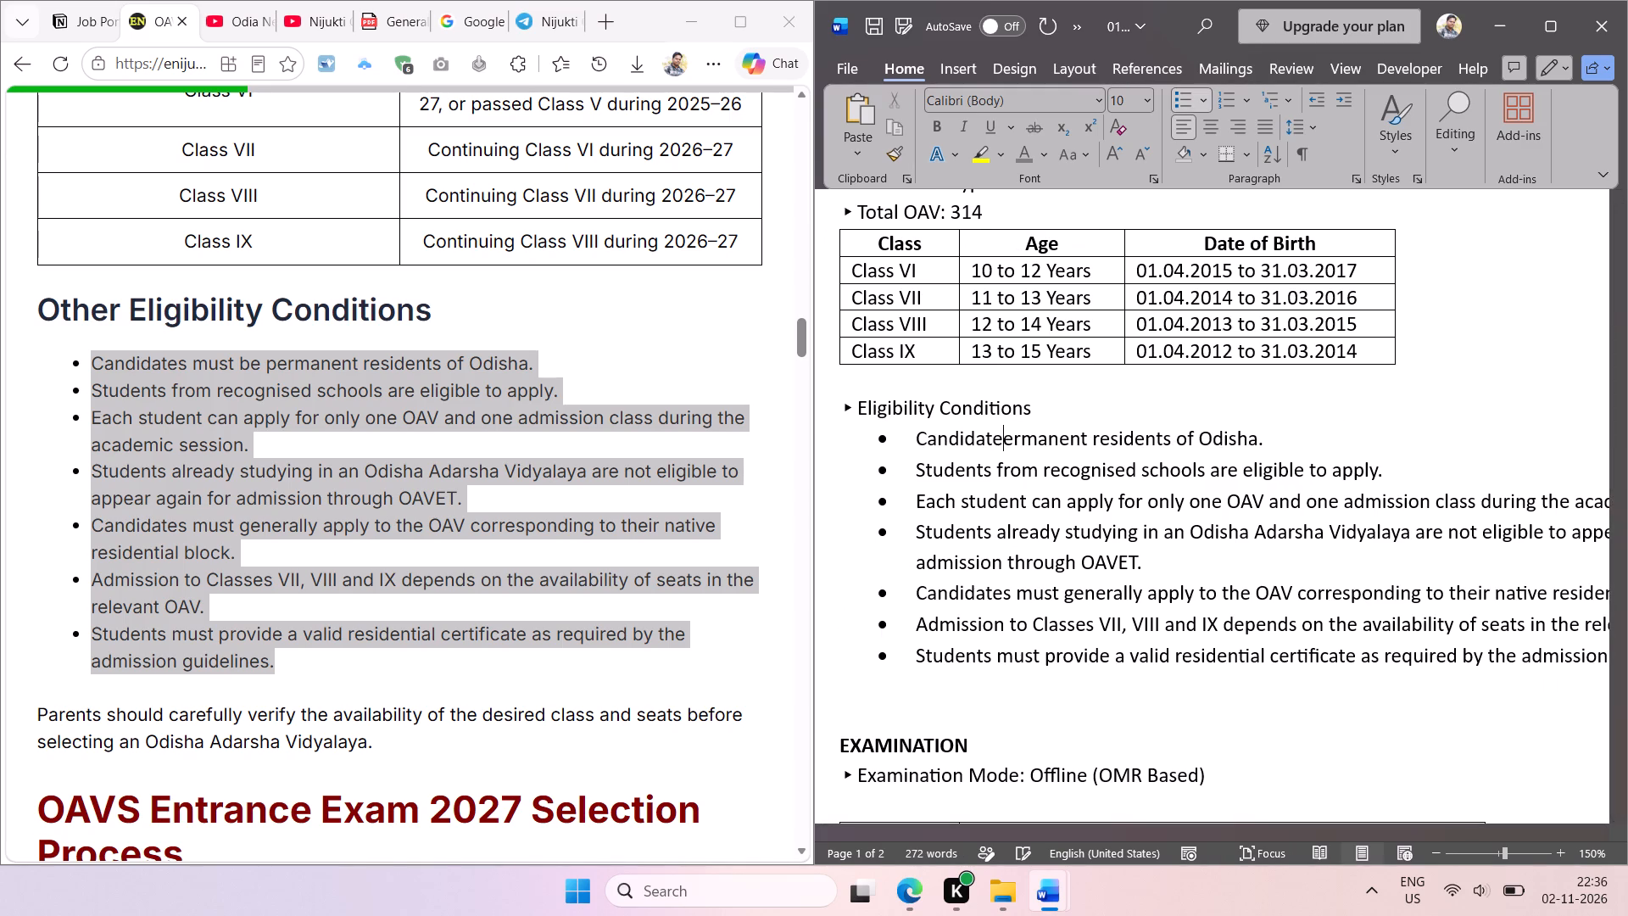
key(BackSpace)
key(BackSpace)
key(BackSpace)
key(BackSpace)
key(BackSpace)
key(BackSpace)
key(BackSpace)
key(BackSpace)
key(BackSpace)
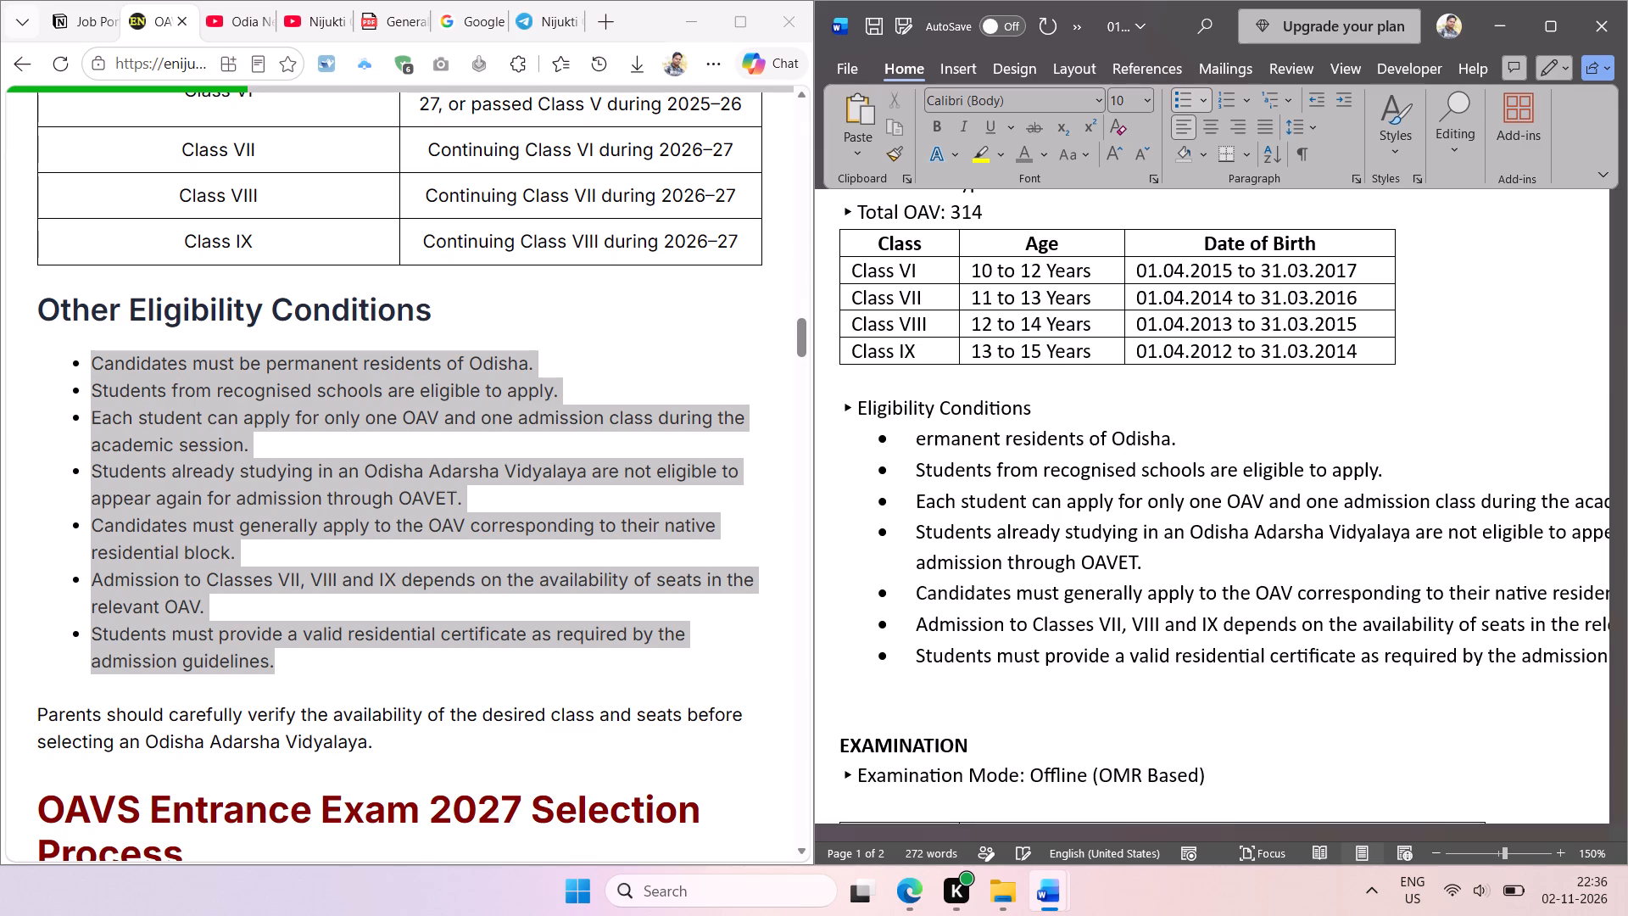
key(shift+r)
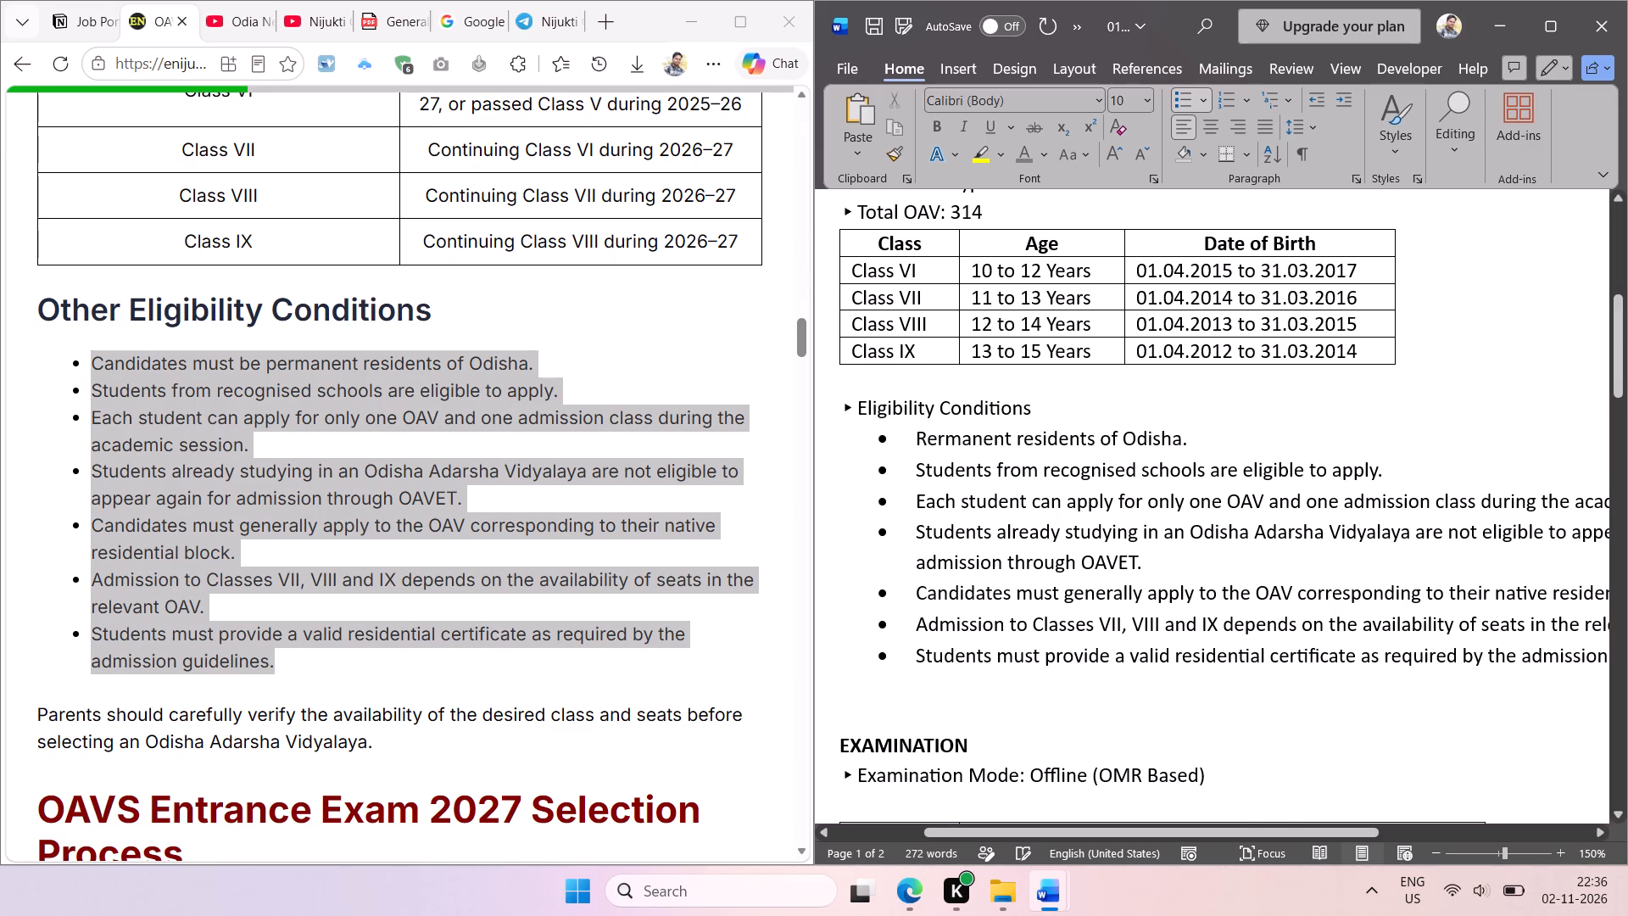
Remove the bullets and list indentation from all the pasted eligibility conditions, leaving plain lines.
ctrl+scroll(1459, 617, down, 4)
drag(1506, 597, 911, 432)
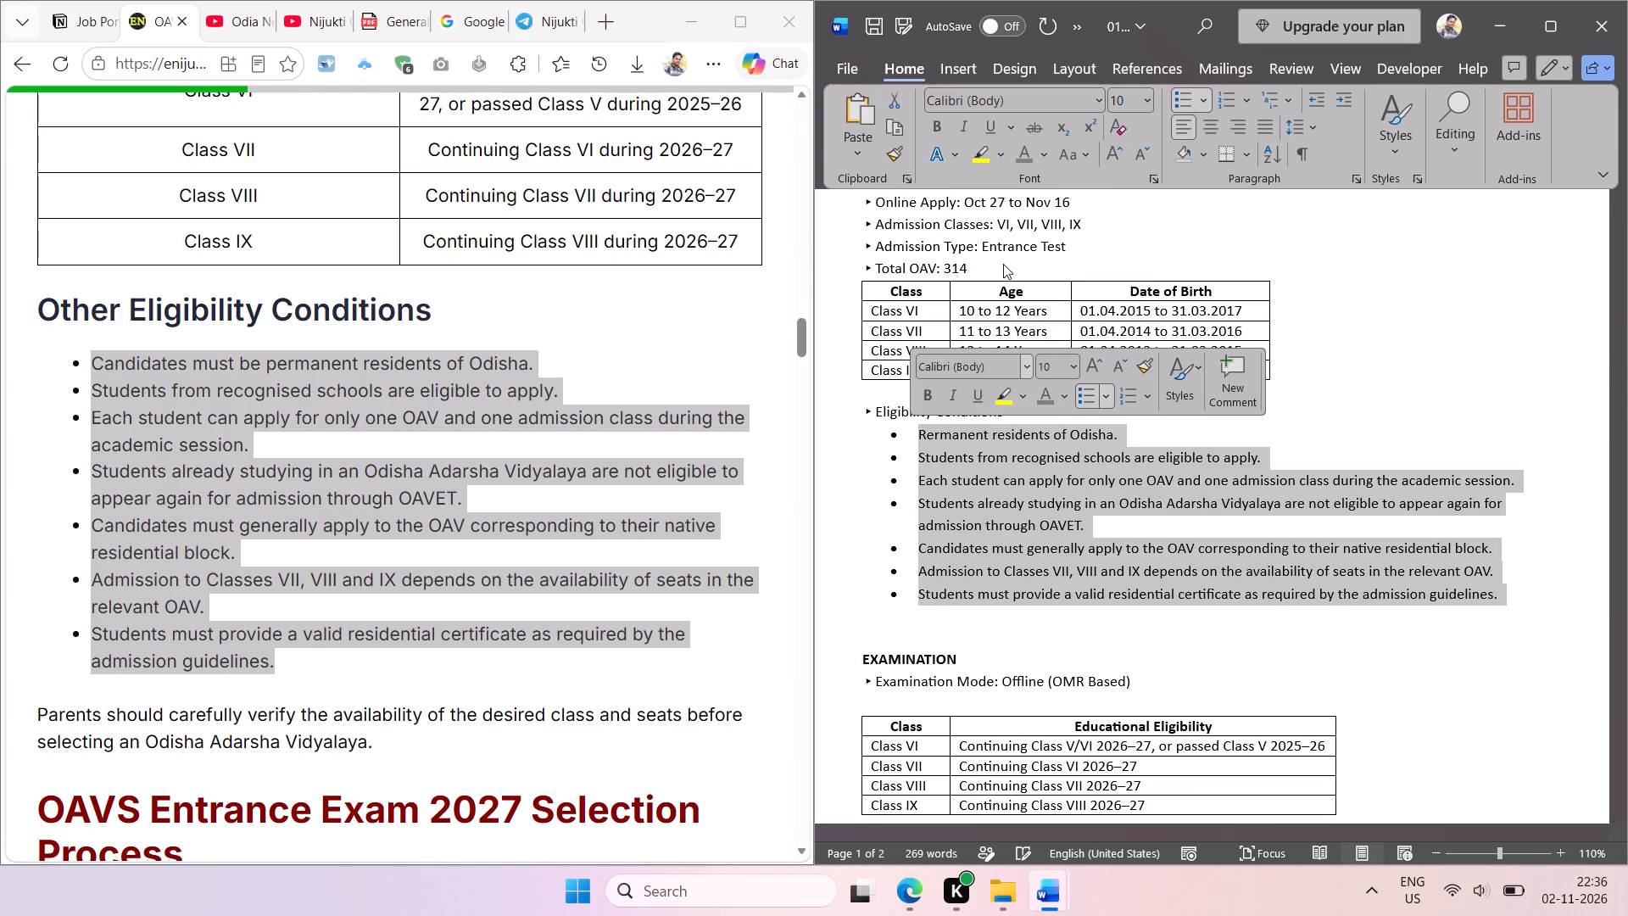
click(1179, 100)
click(1230, 101)
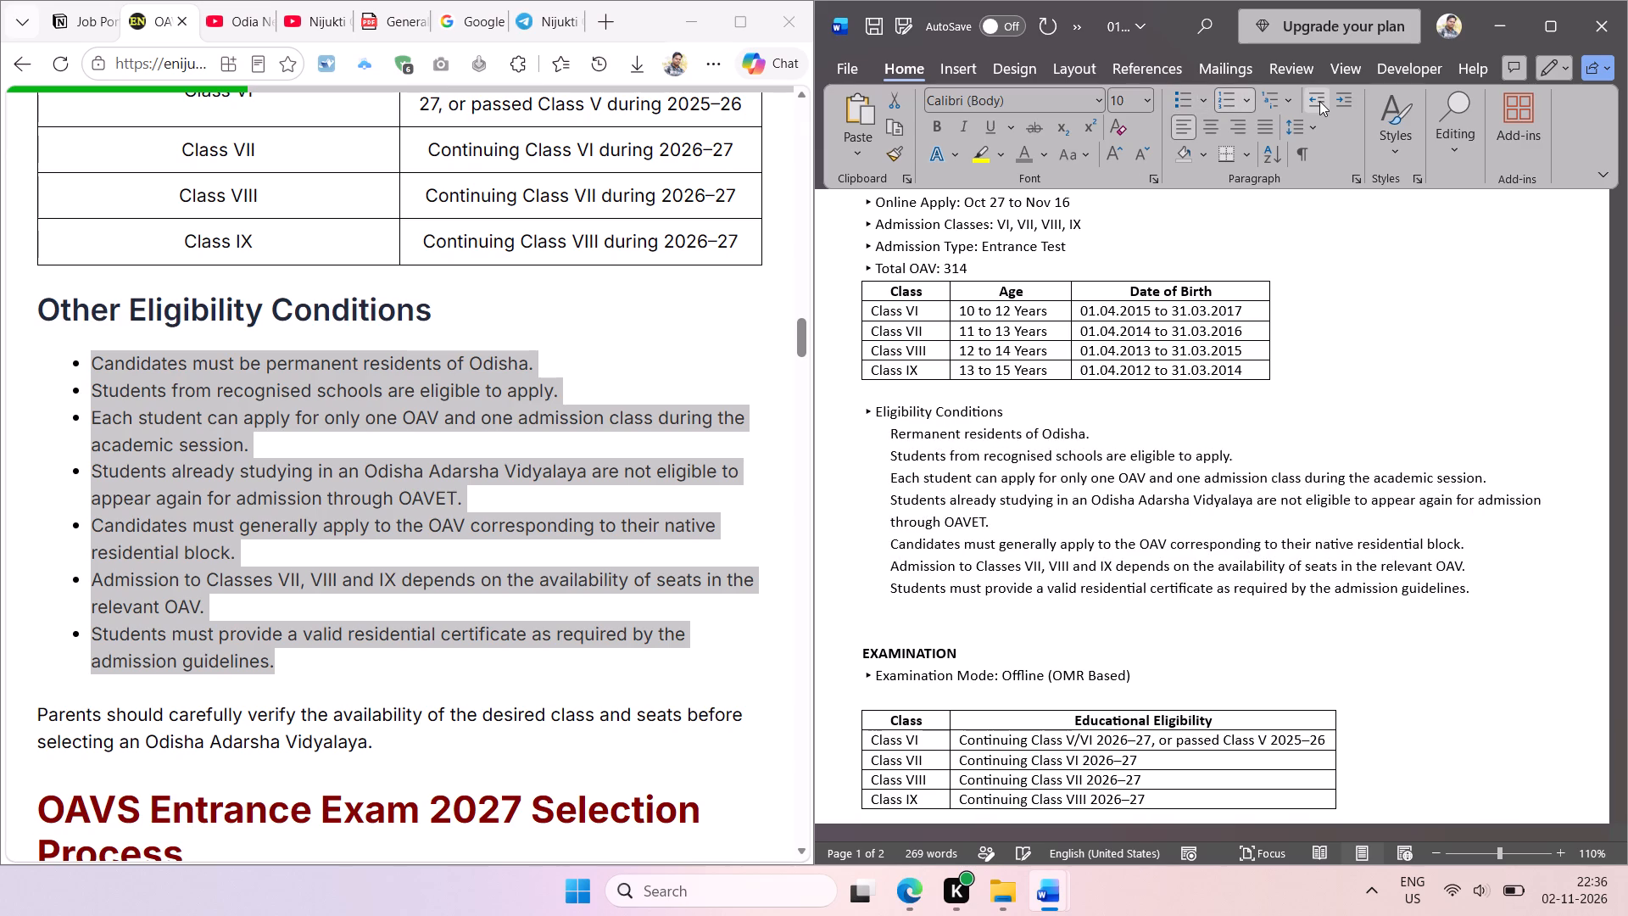
double_click(1319, 100)
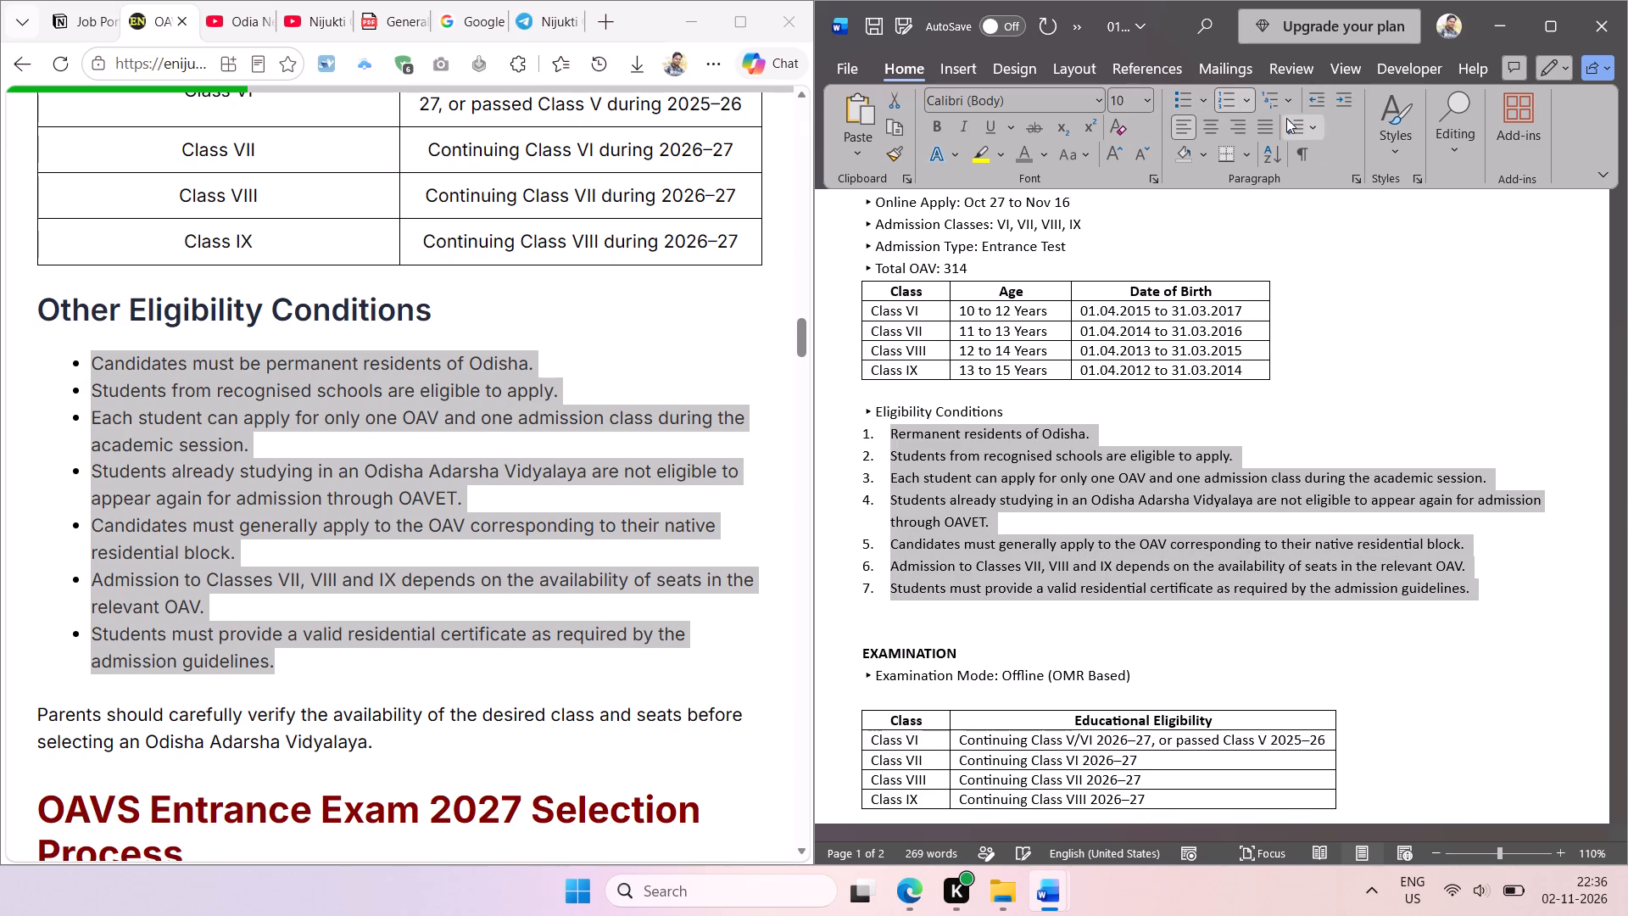
click(1219, 101)
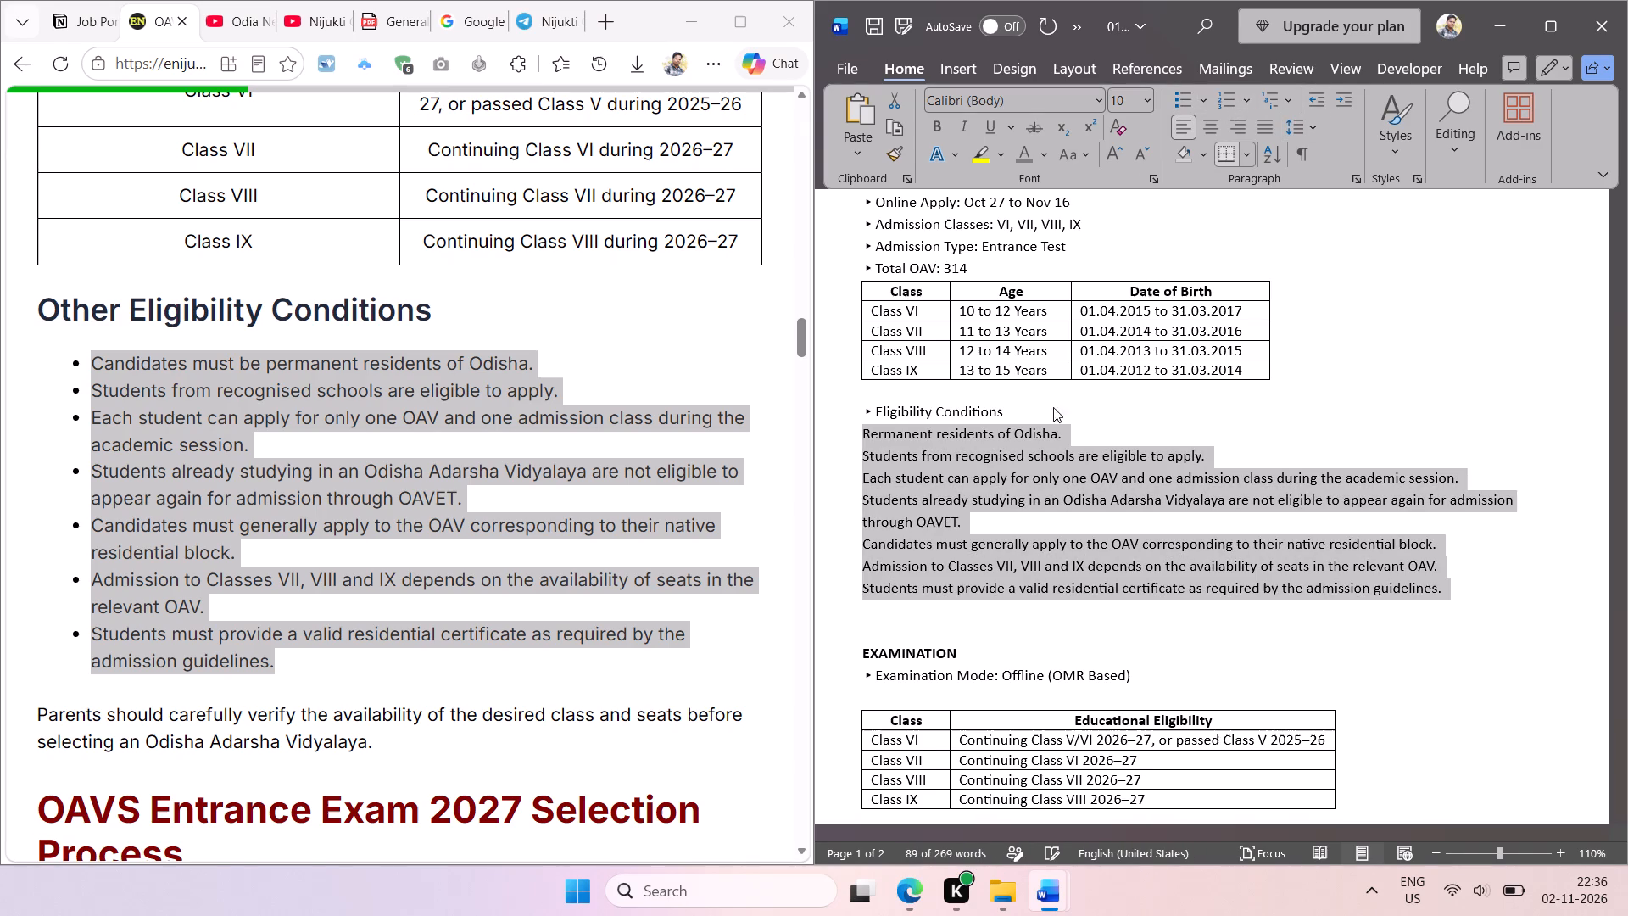
Indent the first eligibility condition with four spaces and number it "1. " as plain text, undoing the automatic list formatting.
click(1046, 413)
ctrl+scroll(970, 443, up, 4)
scroll(929, 450, right, 1)
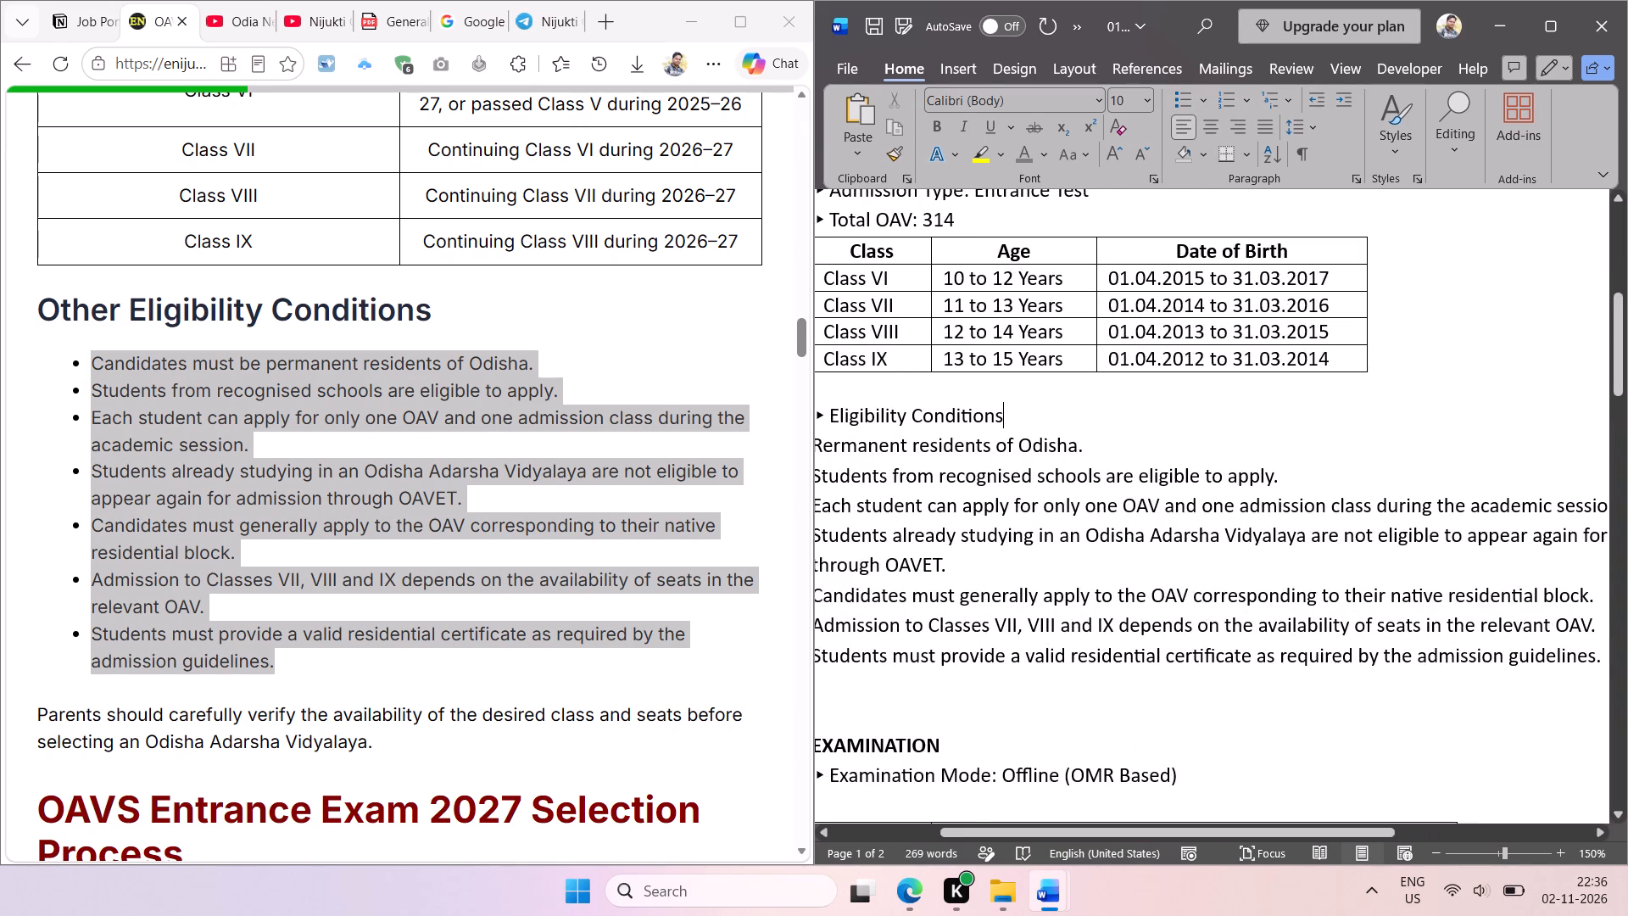
scroll(929, 451, right, 1)
ctrl+scroll(1010, 472, up, 3)
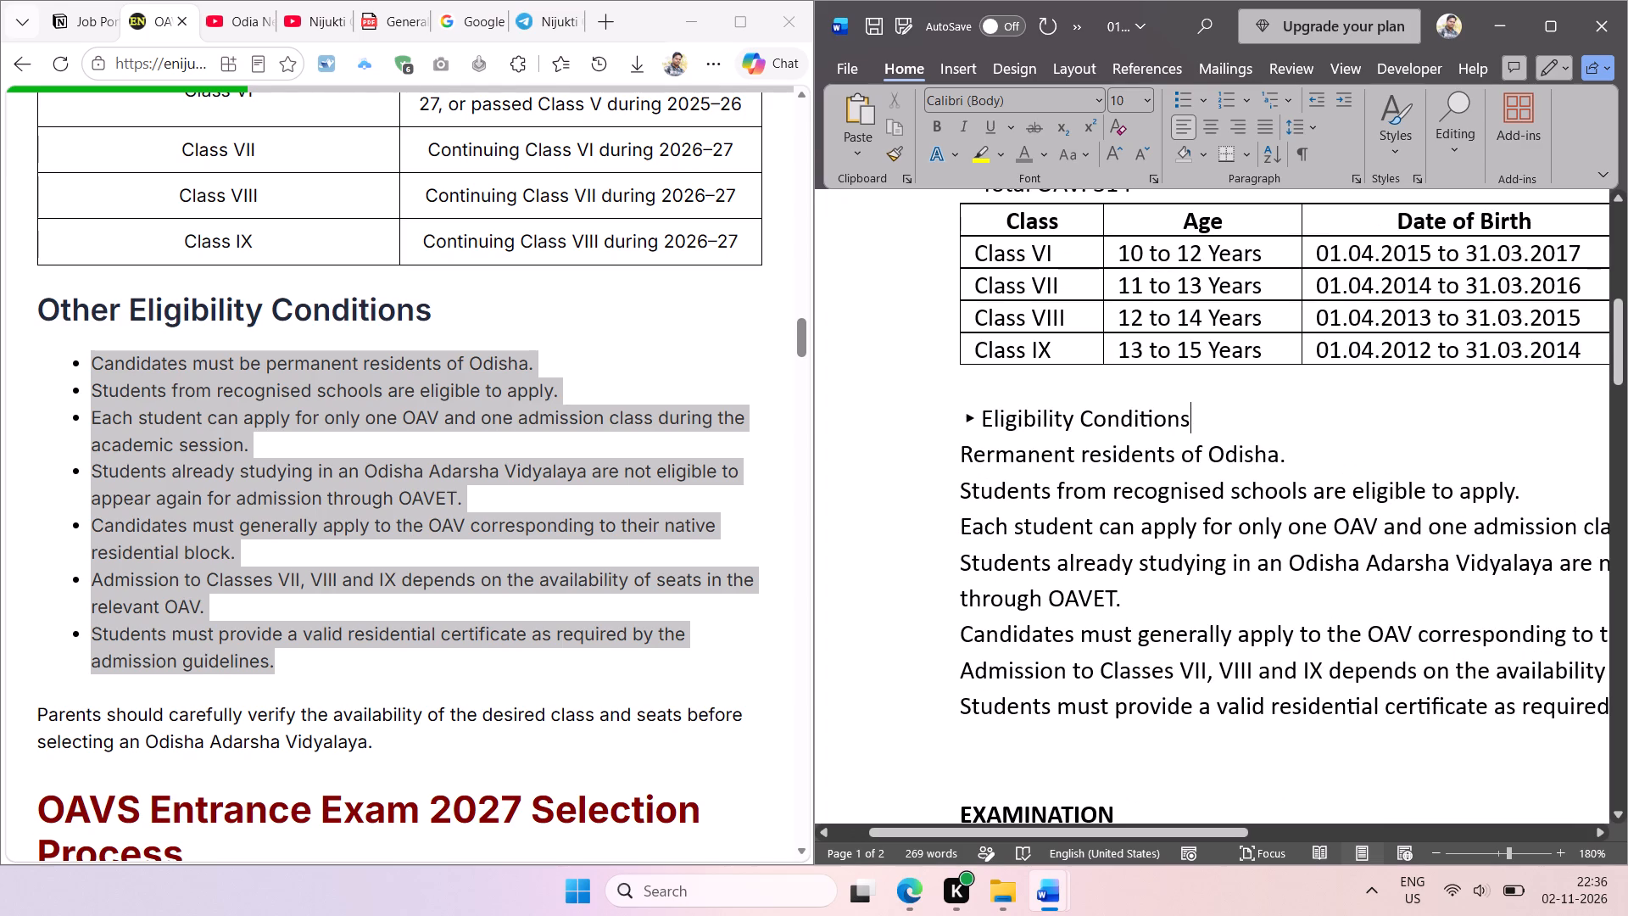
click(965, 455)
key(space)
key(space)
key(space)
key(space)
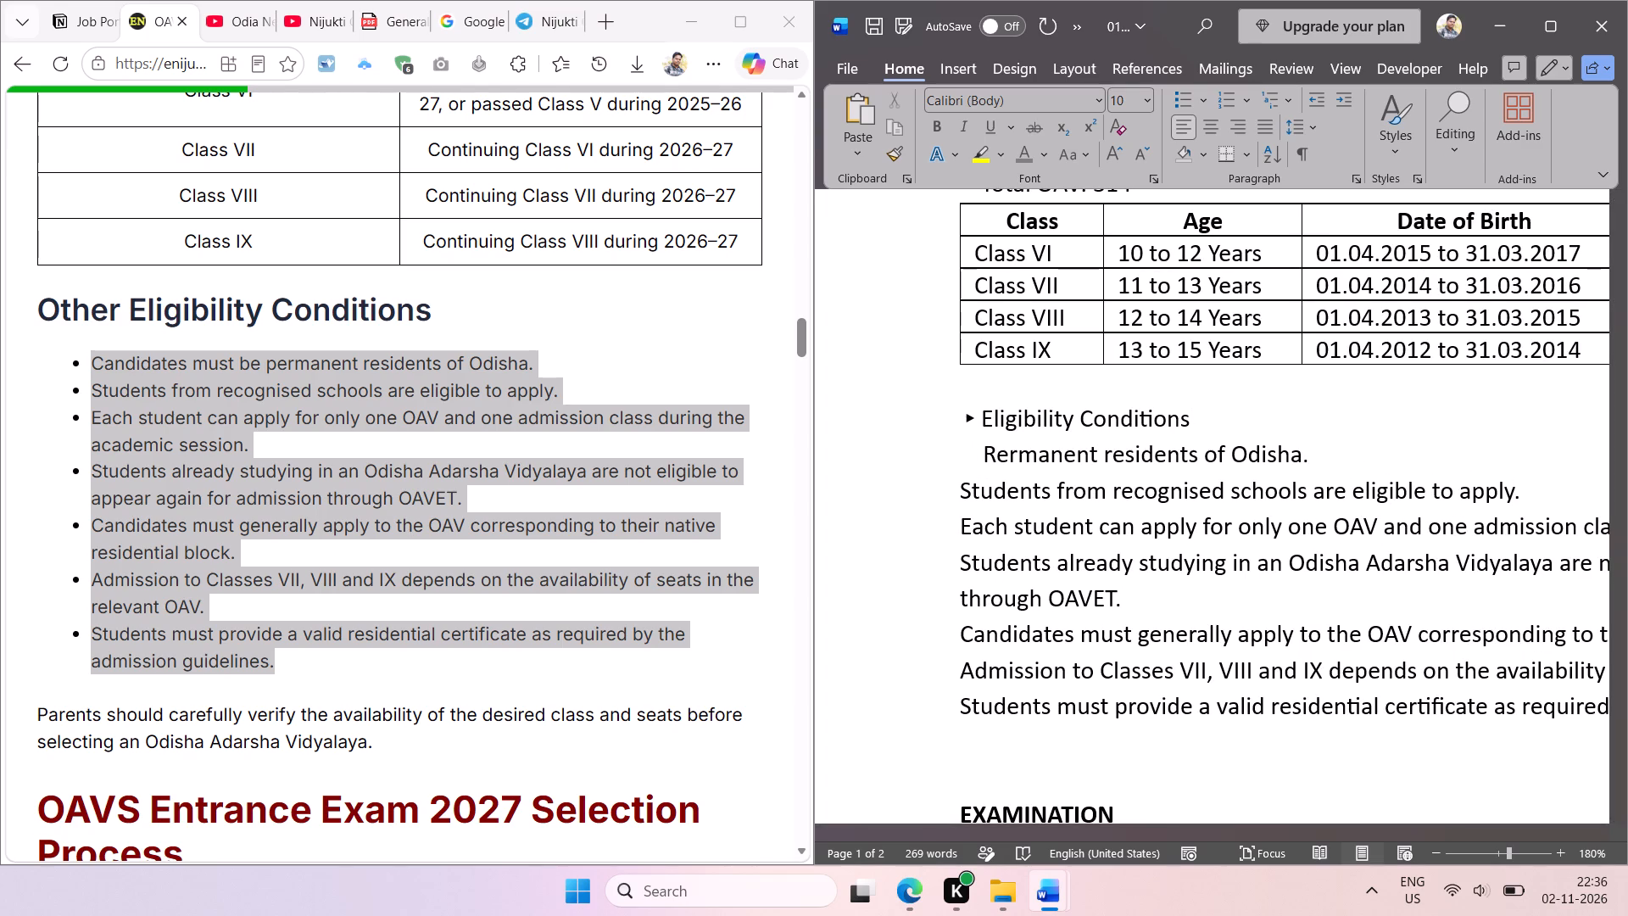
text(1.)
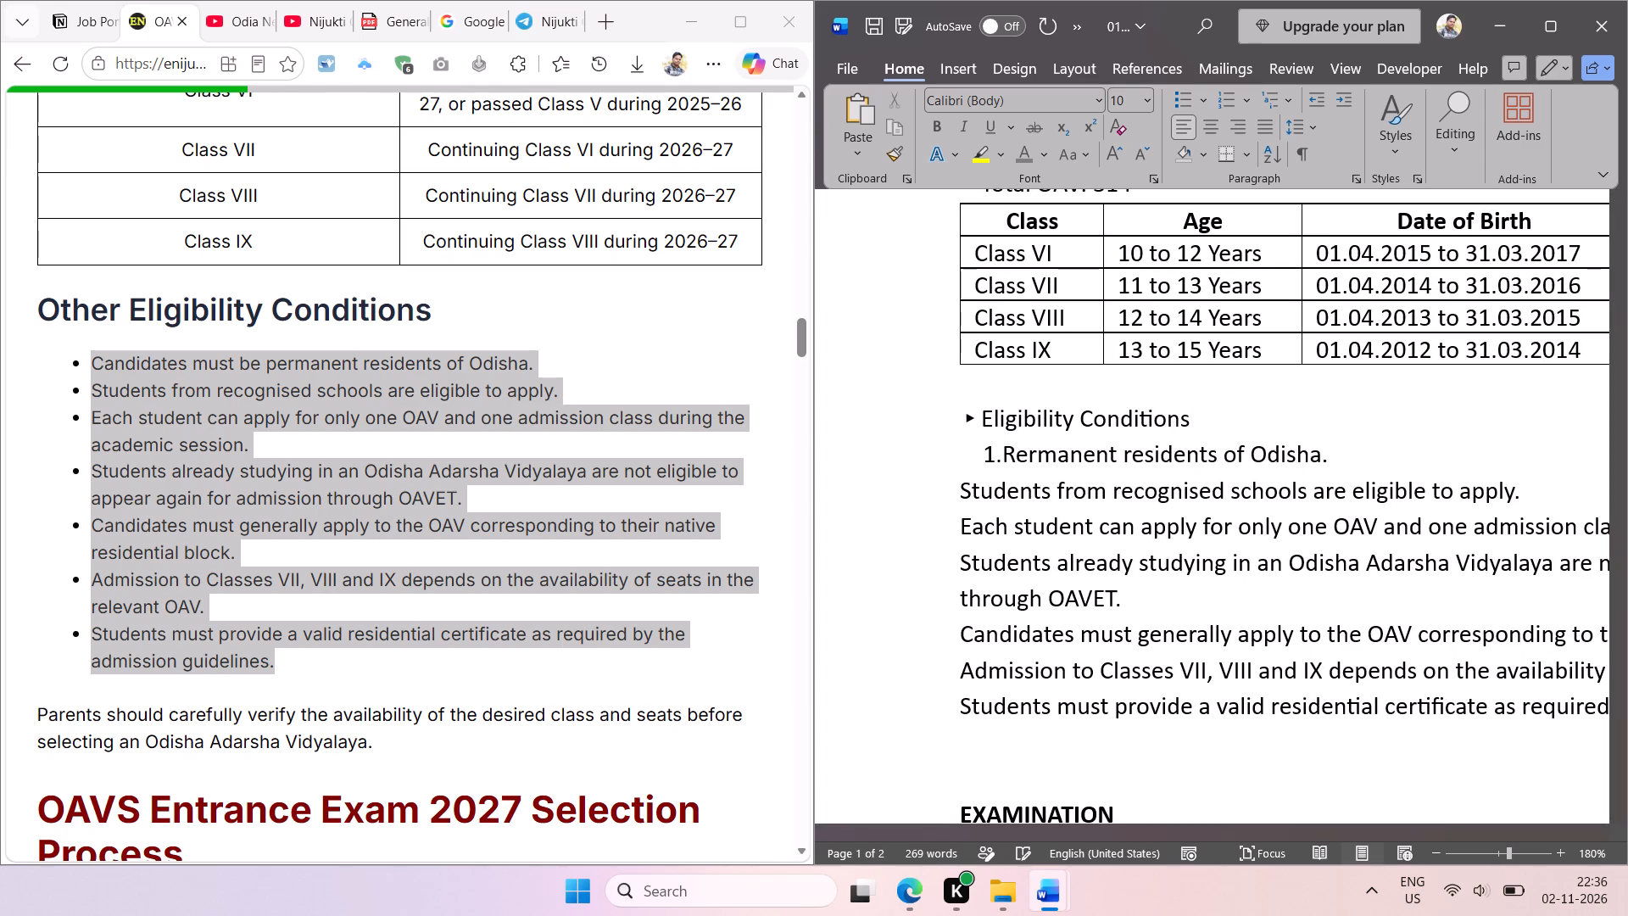
key(space)
key(ctrl+z)
right_click(1047, 472)
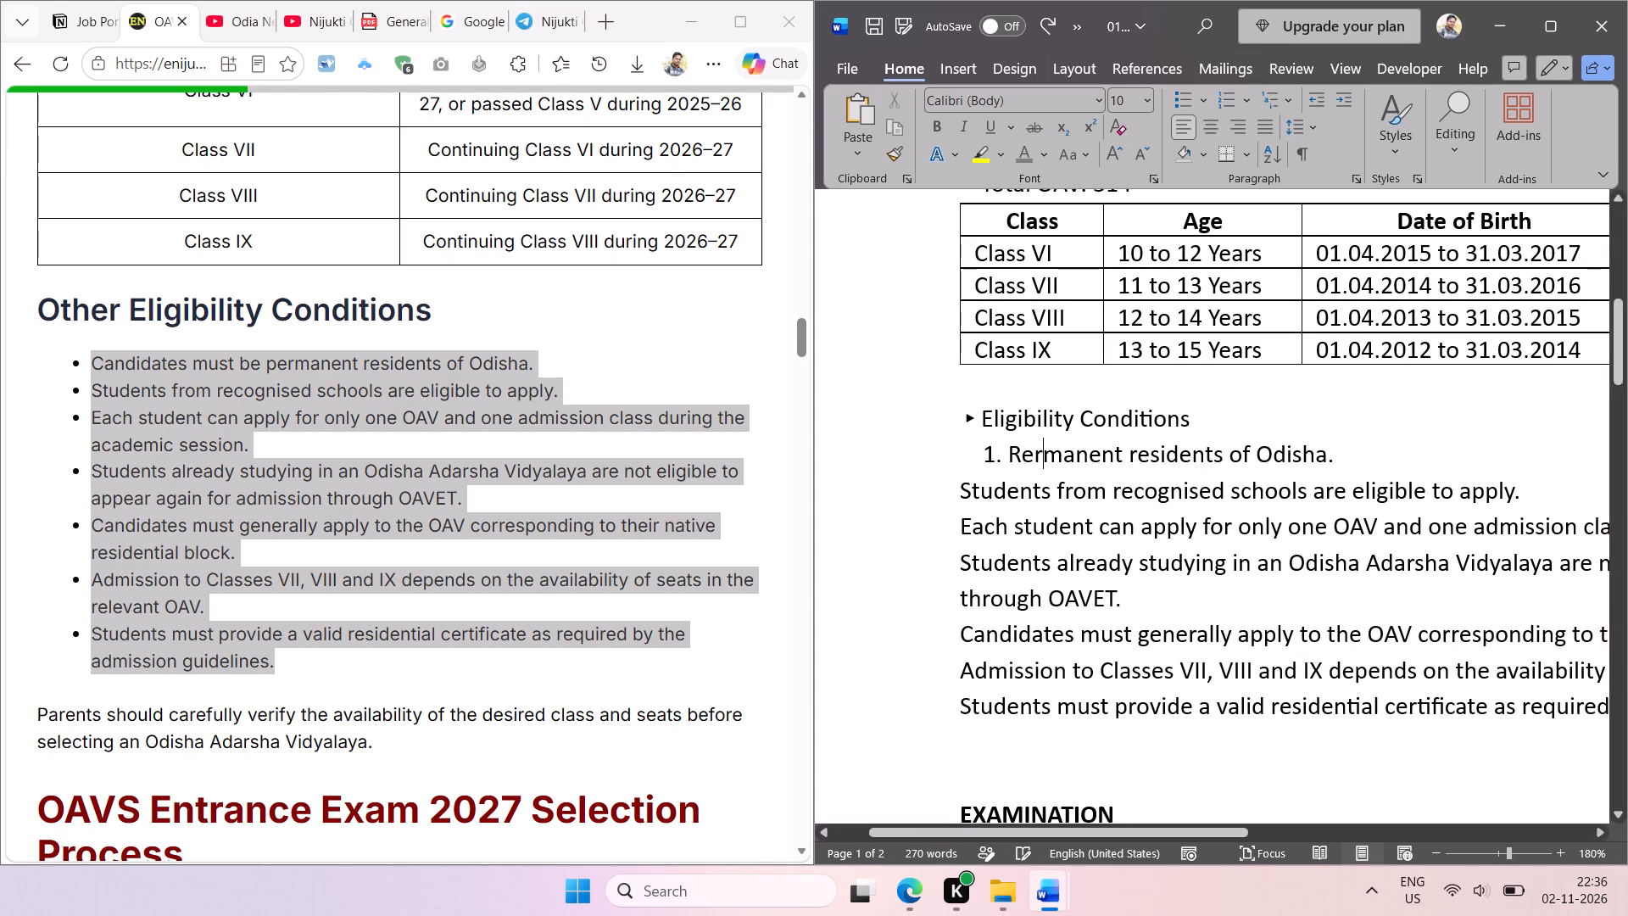
Copy the first condition's leading spaces to the start of the second condition and number it "2. ".
scroll(1047, 472, left, 1)
click(912, 456)
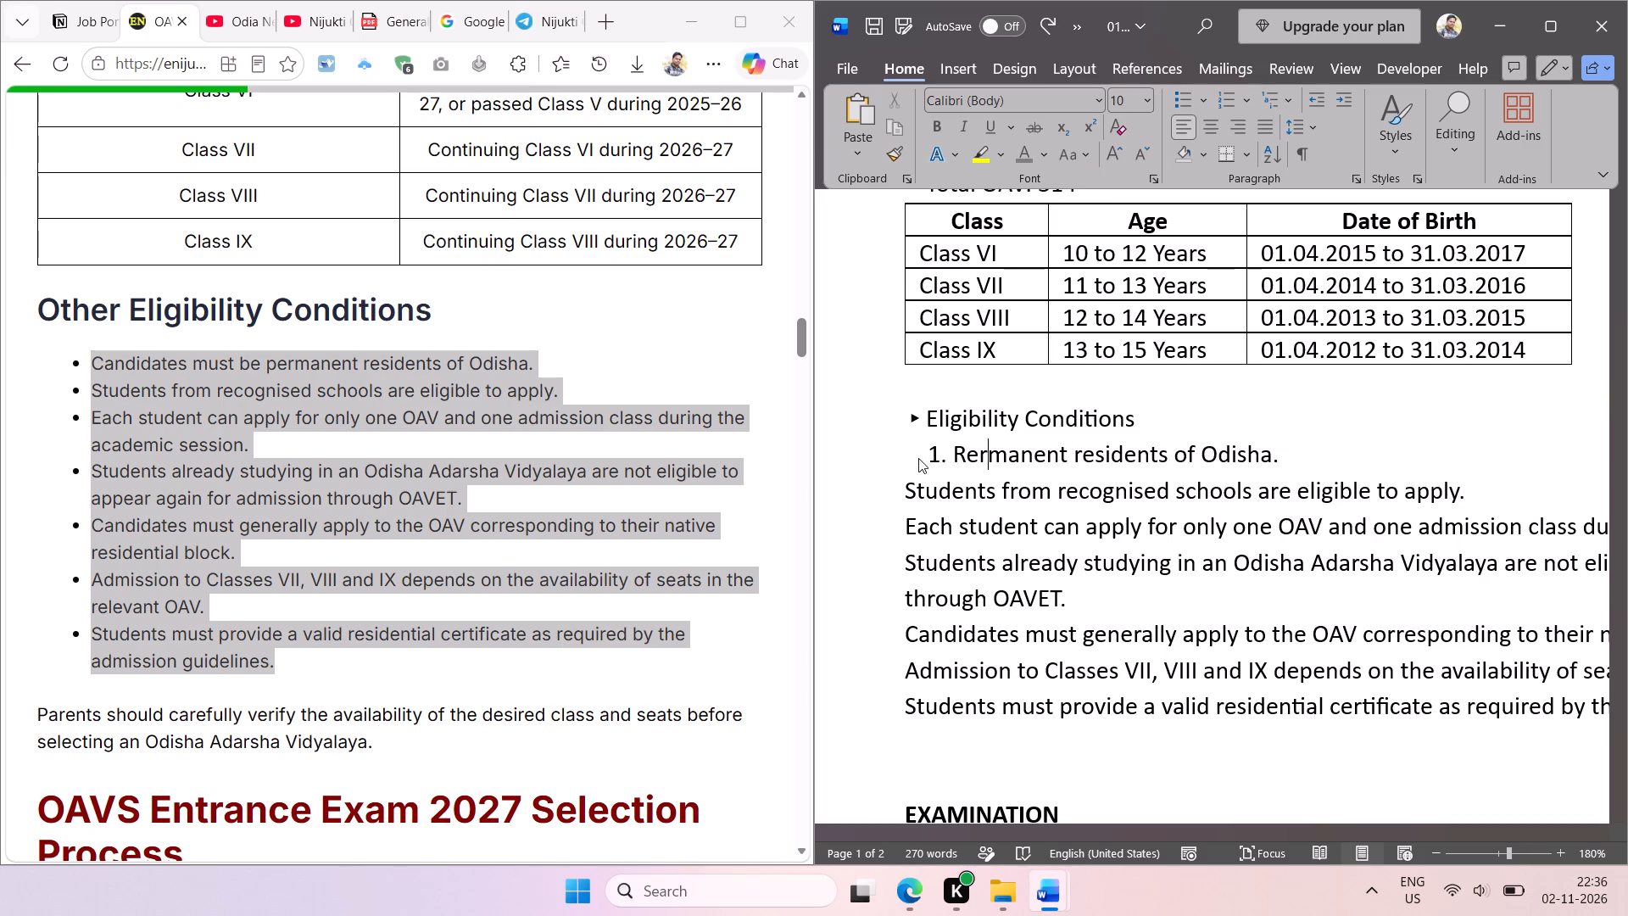
double_click(917, 453)
key(ctrl+c)
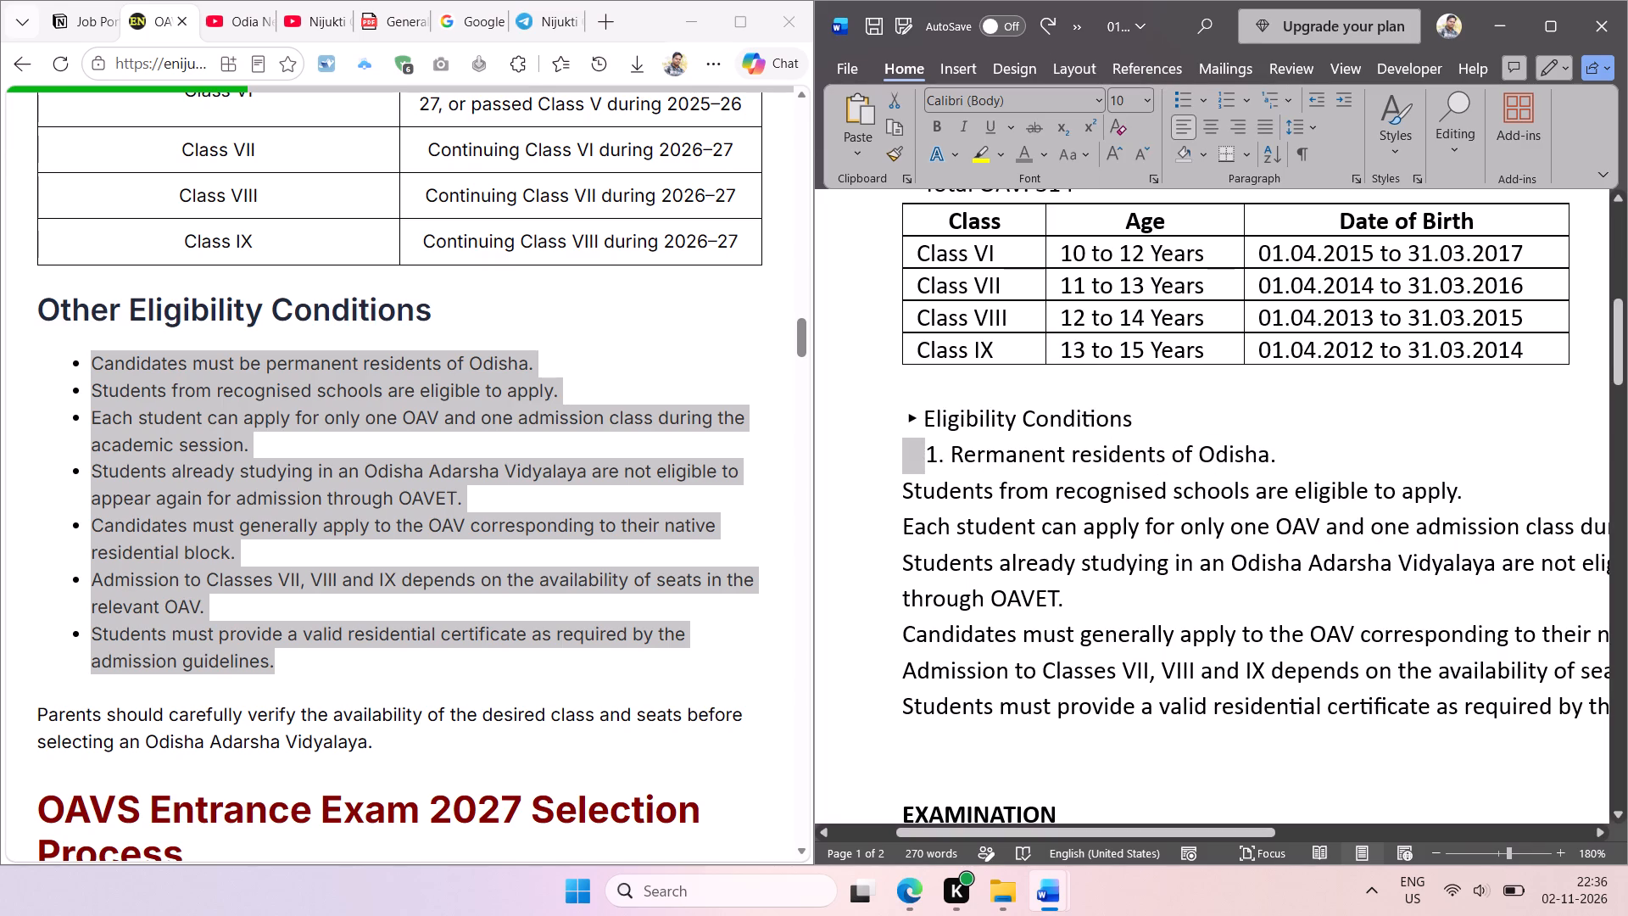
click(907, 500)
key(ctrl+v)
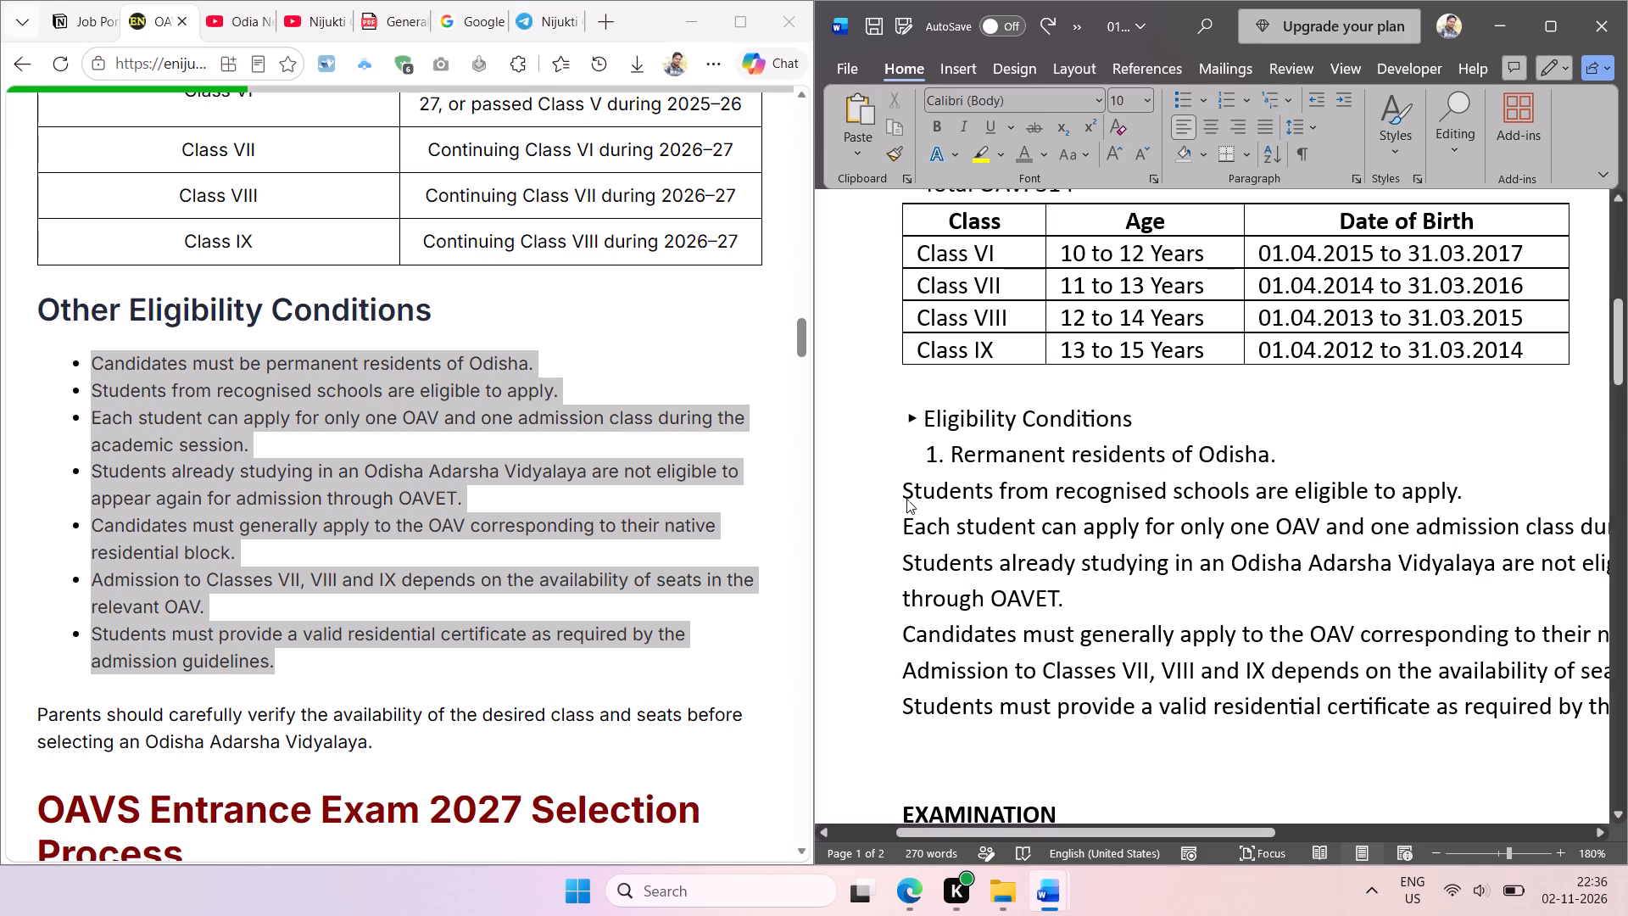
text(2.)
key(space)
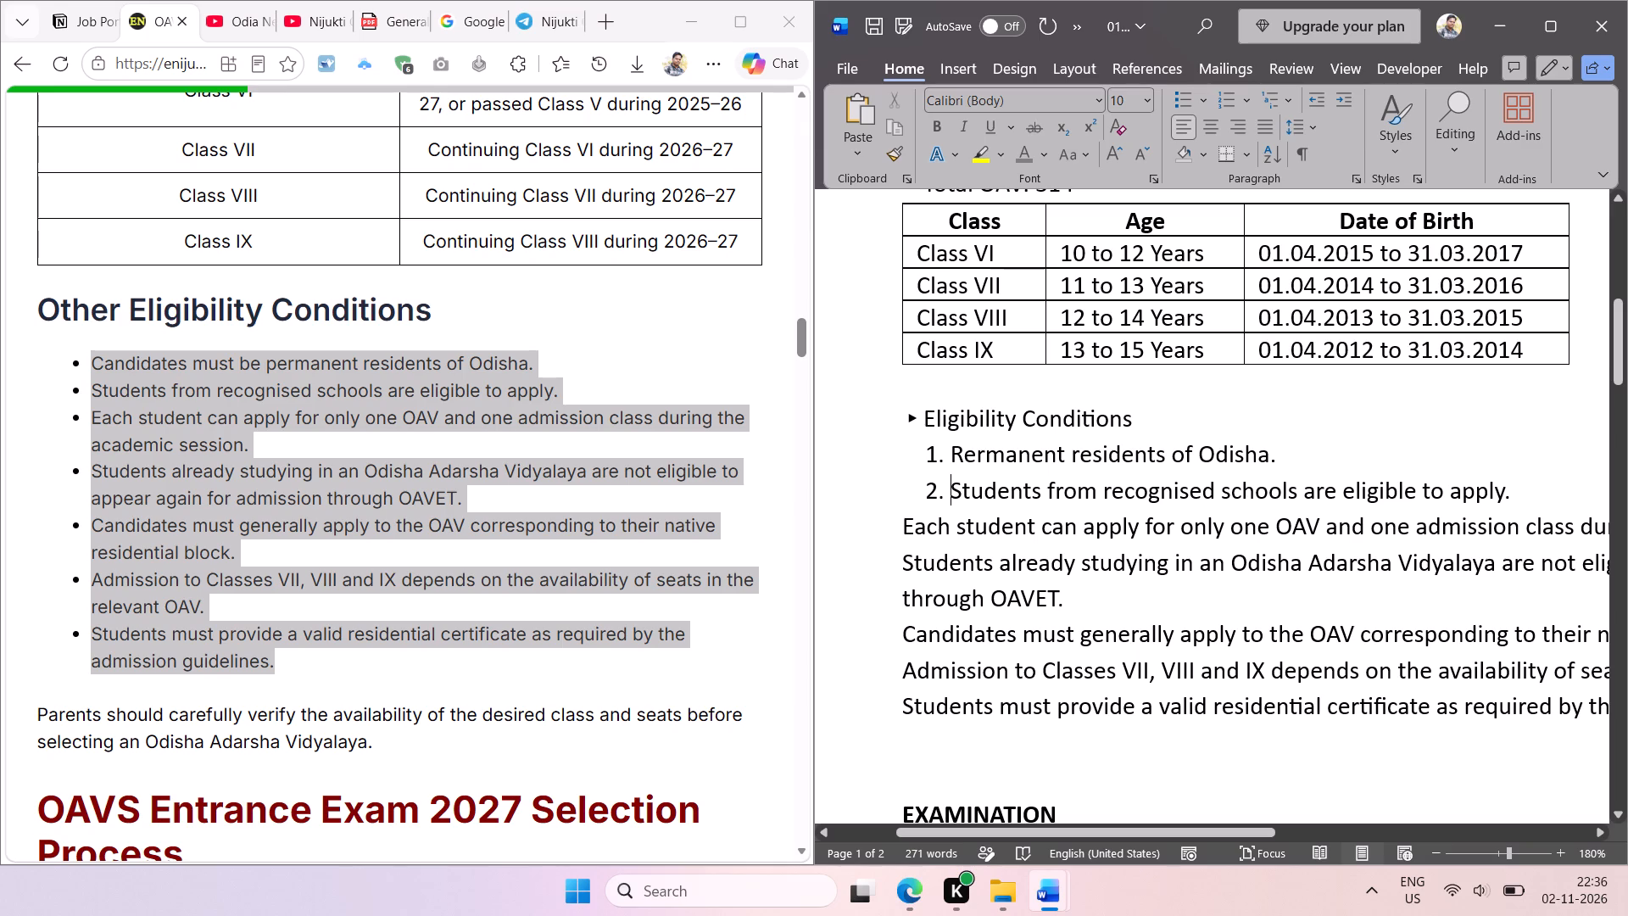
Shorten the second eligibility condition to "Recognised schools" by trimming its beginning and ending.
drag(1112, 486, 1023, 486)
click(1102, 496)
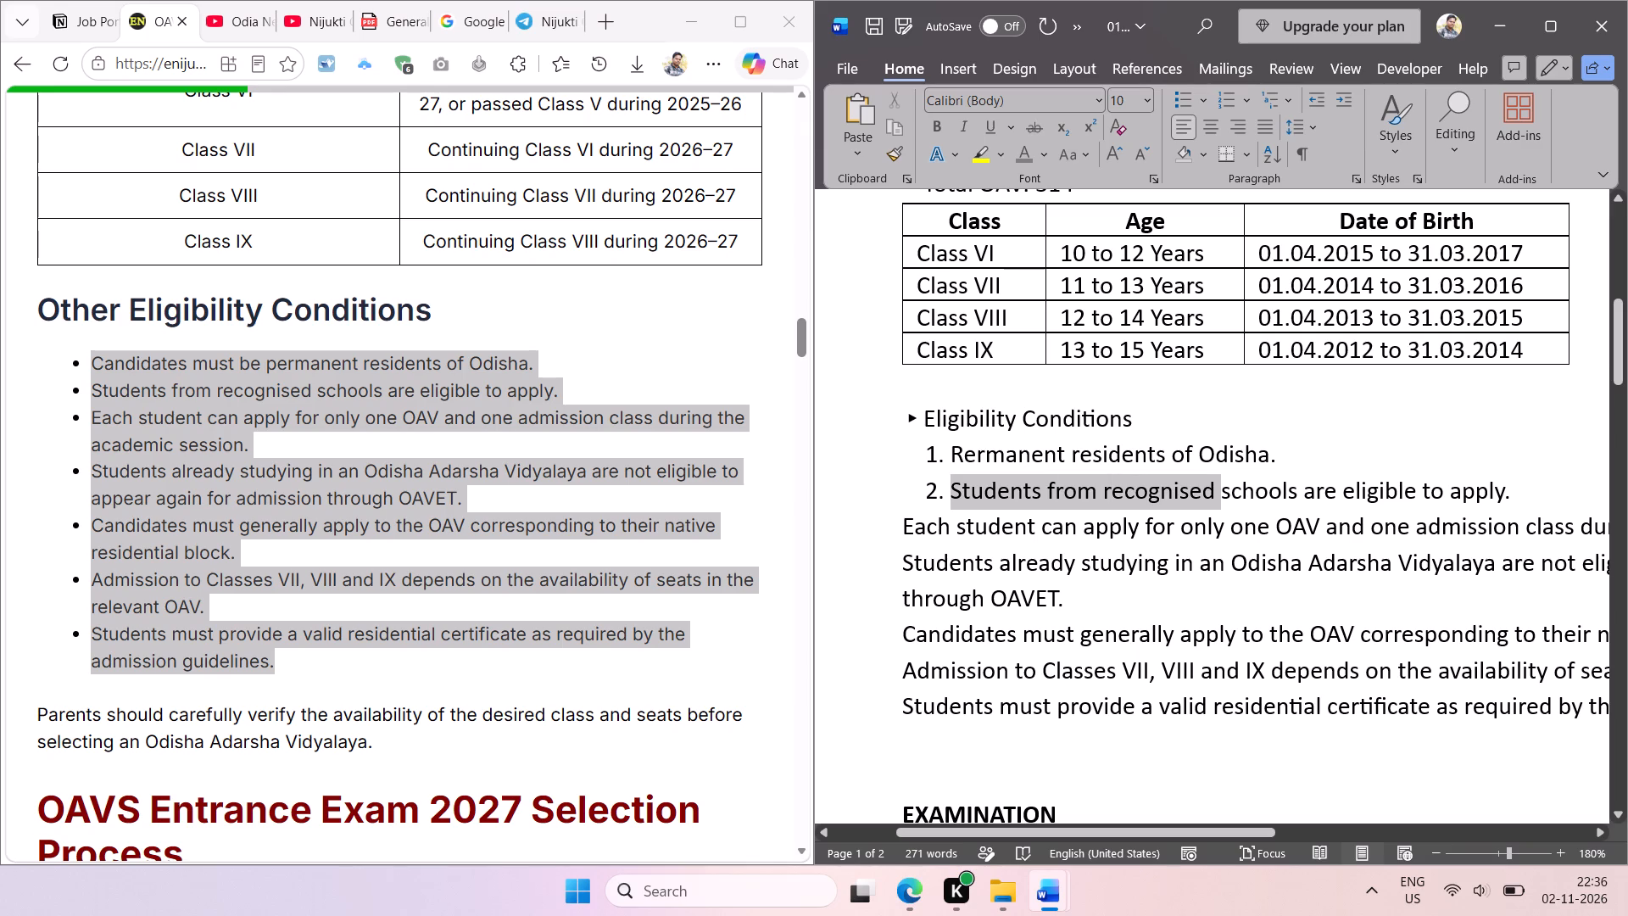
click(1108, 489)
key(BackSpace)
key(BackSpace)
key(BackSpace)
key(BackSpace)
key(BackSpace)
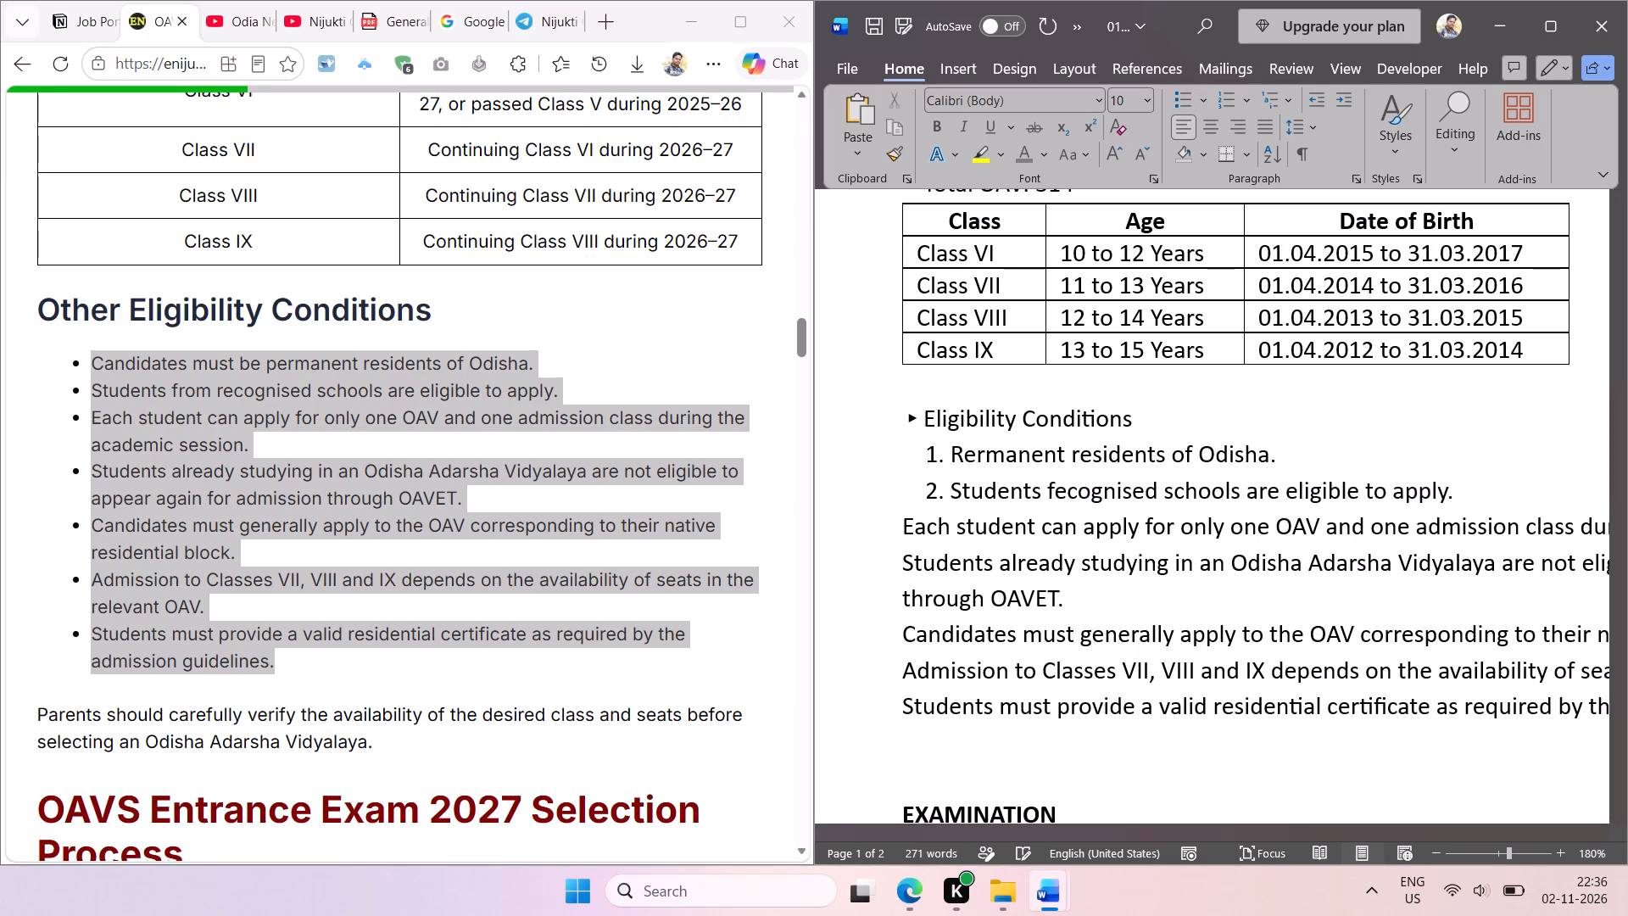
key(BackSpace)
key(BackSpace)
key(BackSpace)
key(BackSpace)
key(BackSpace)
key(BackSpace)
key(BackSpace)
key(BackSpace)
key(BackSpace)
key(BackSpace)
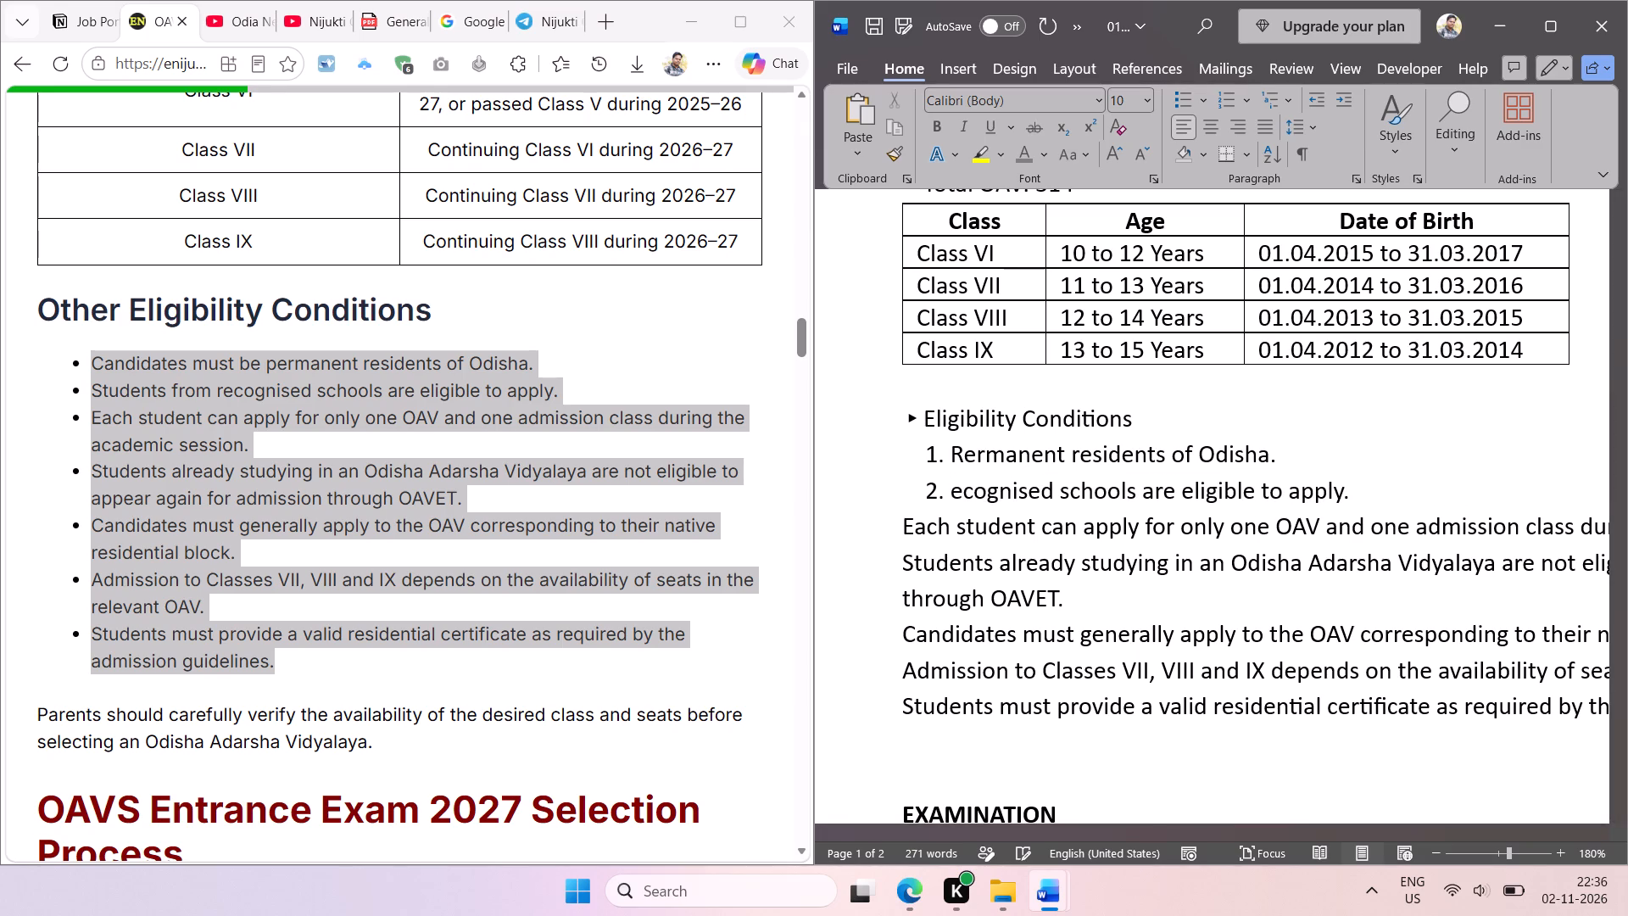
key(shift+r)
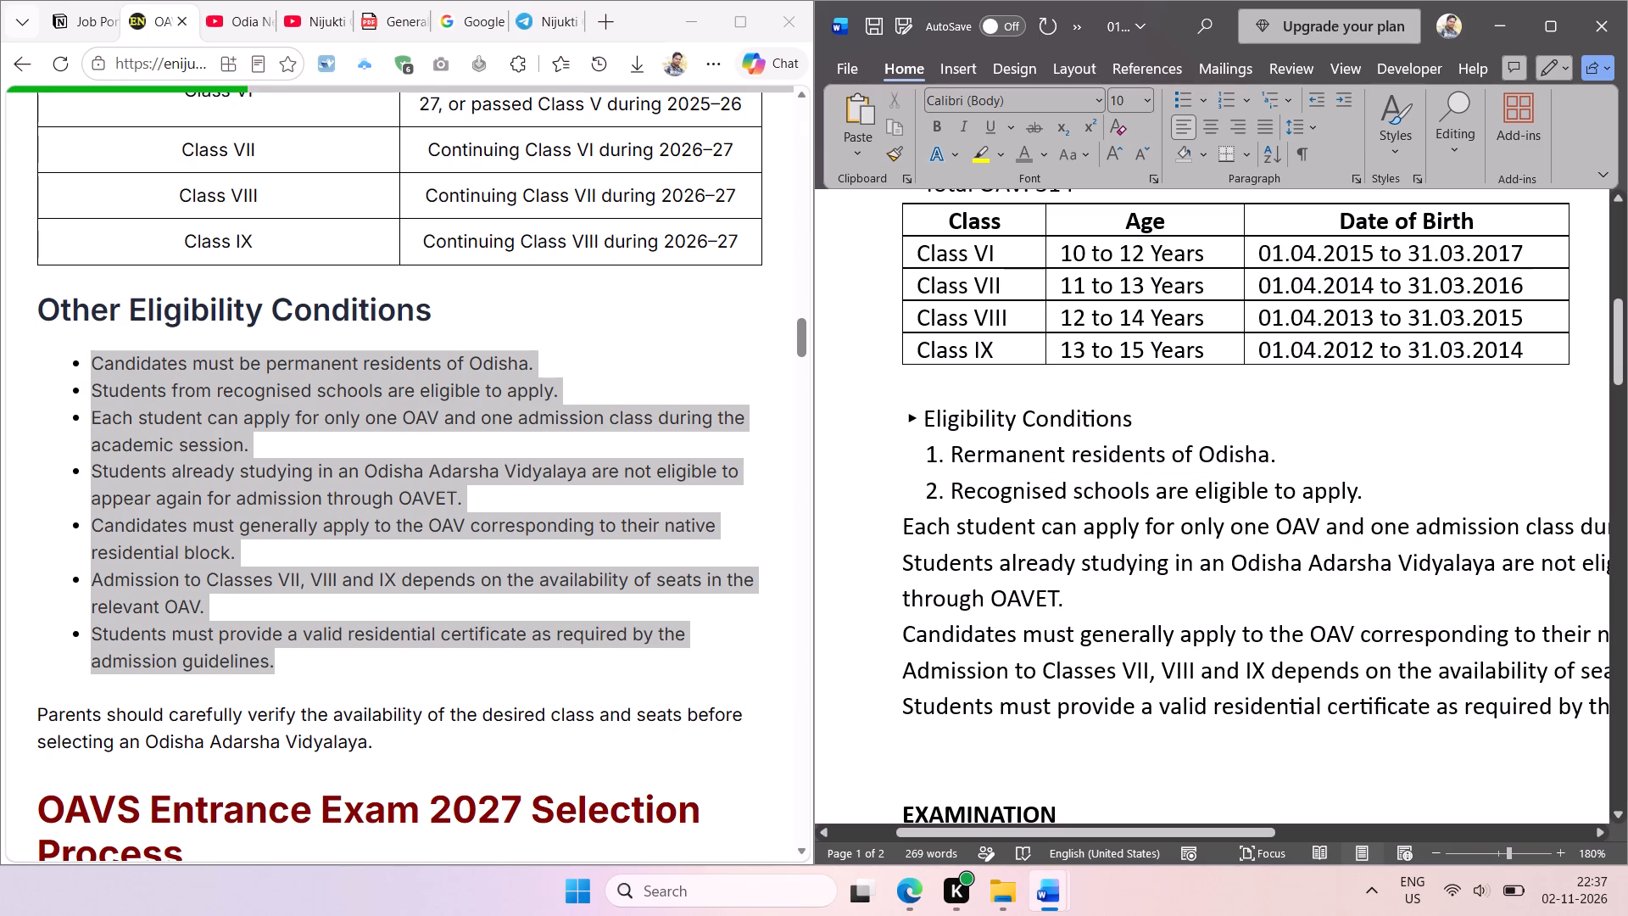
drag(1375, 494, 1172, 500)
key(BackSpace)
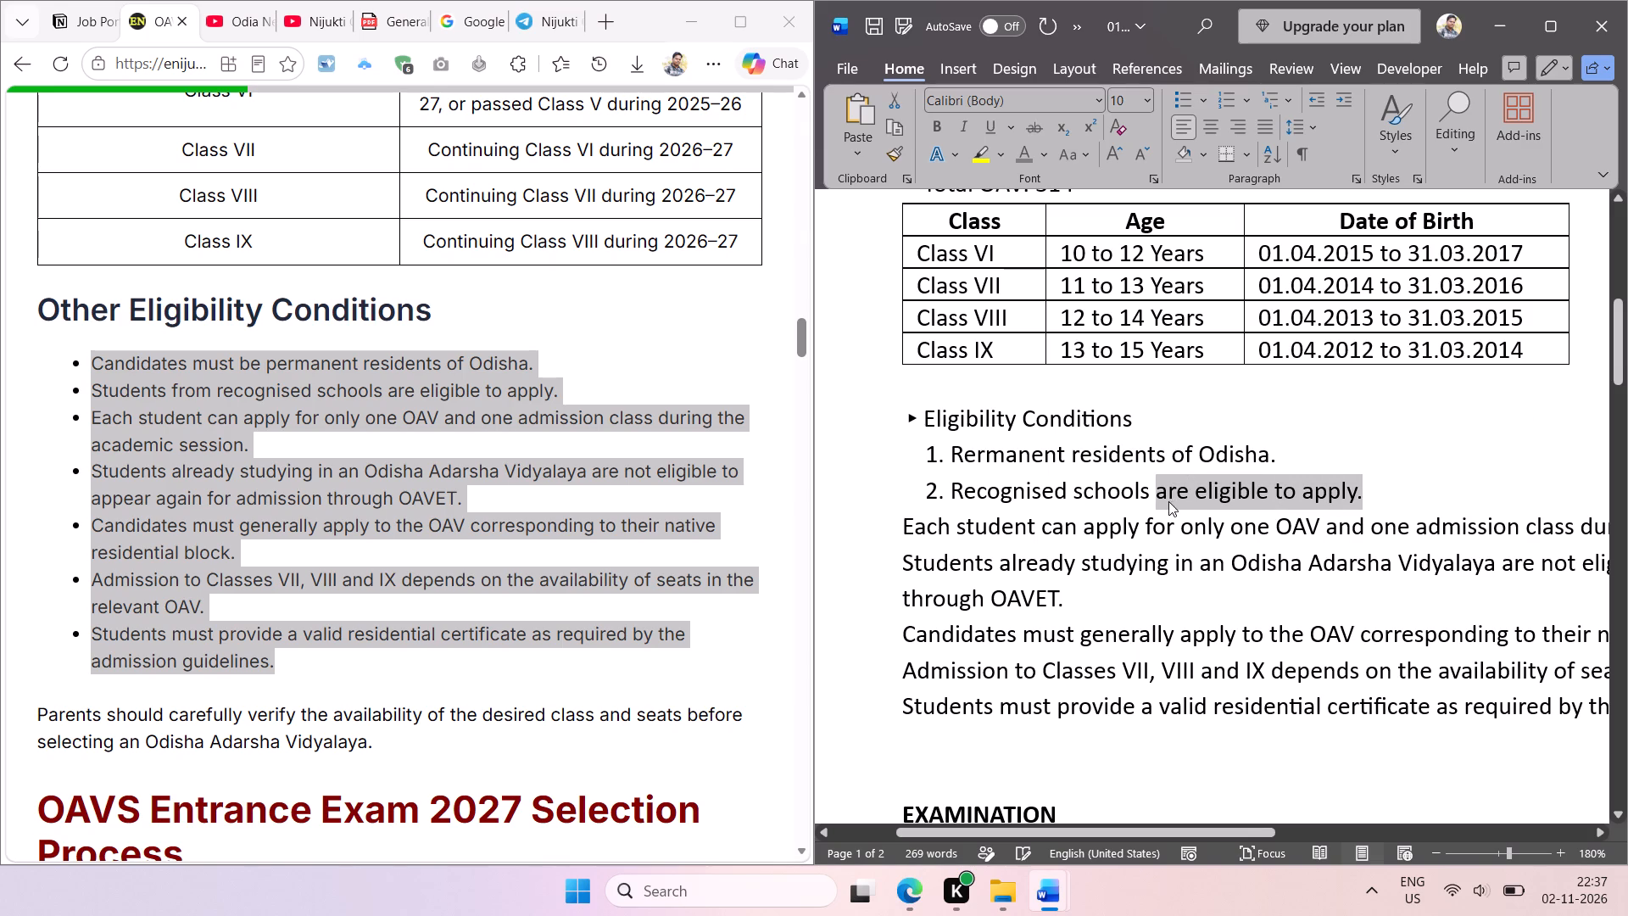
key(BackSpace)
click(1084, 490)
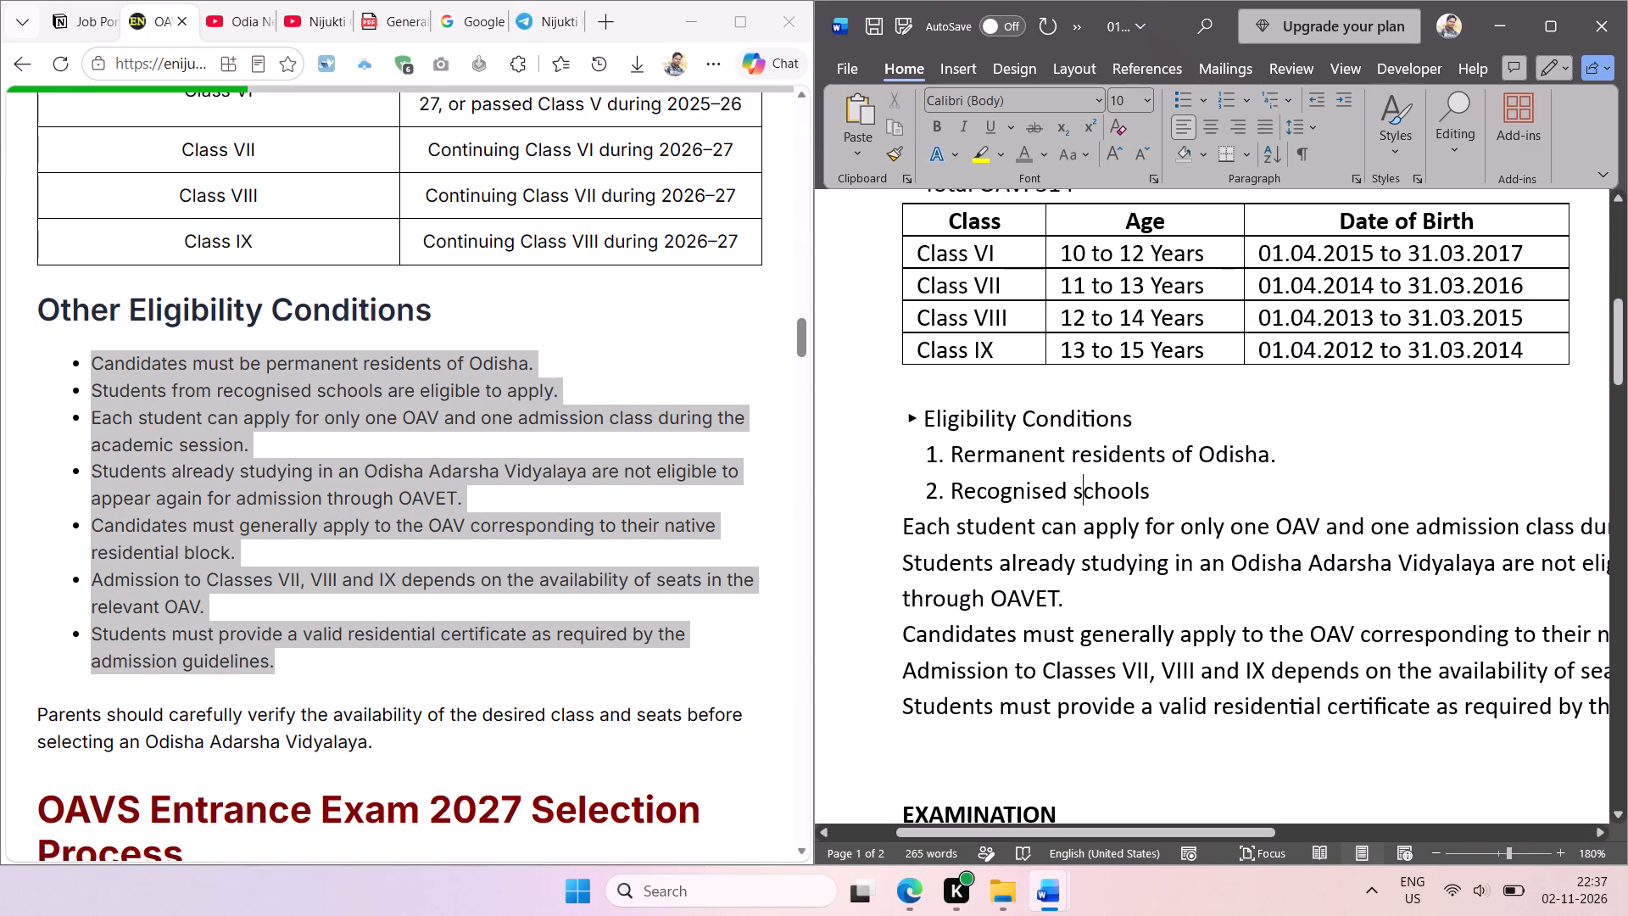
Read through the remaining unnumbered eligibility conditions, from the one-OAV application rule to the residential certificate requirement.
scroll(1275, 545, left, 1)
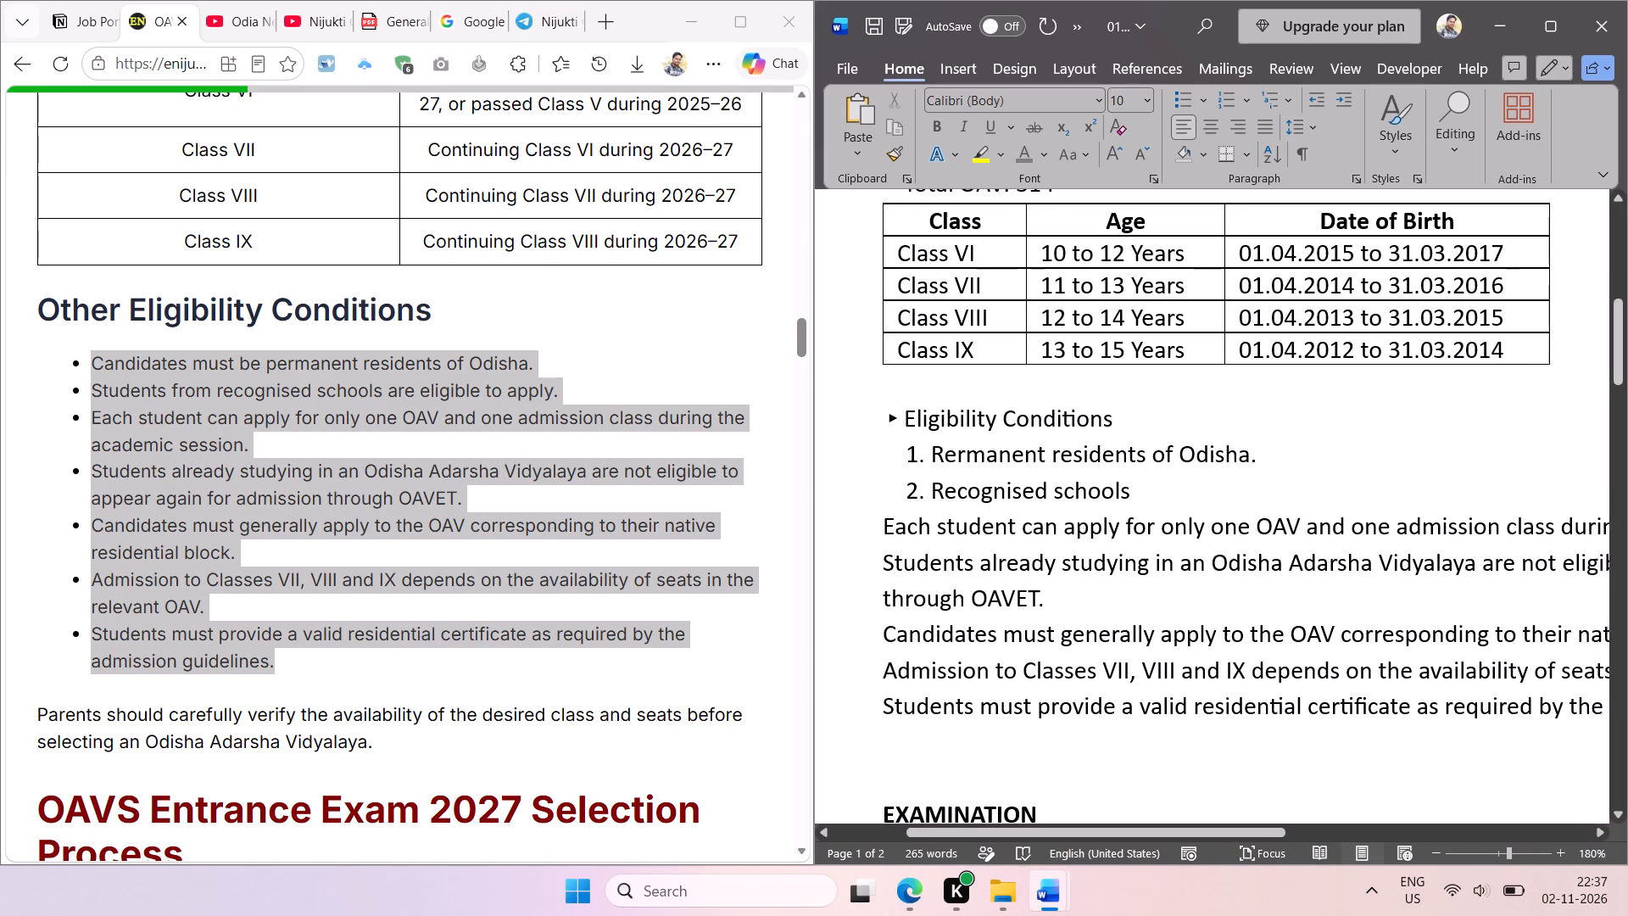
scroll(1275, 545, left, 1)
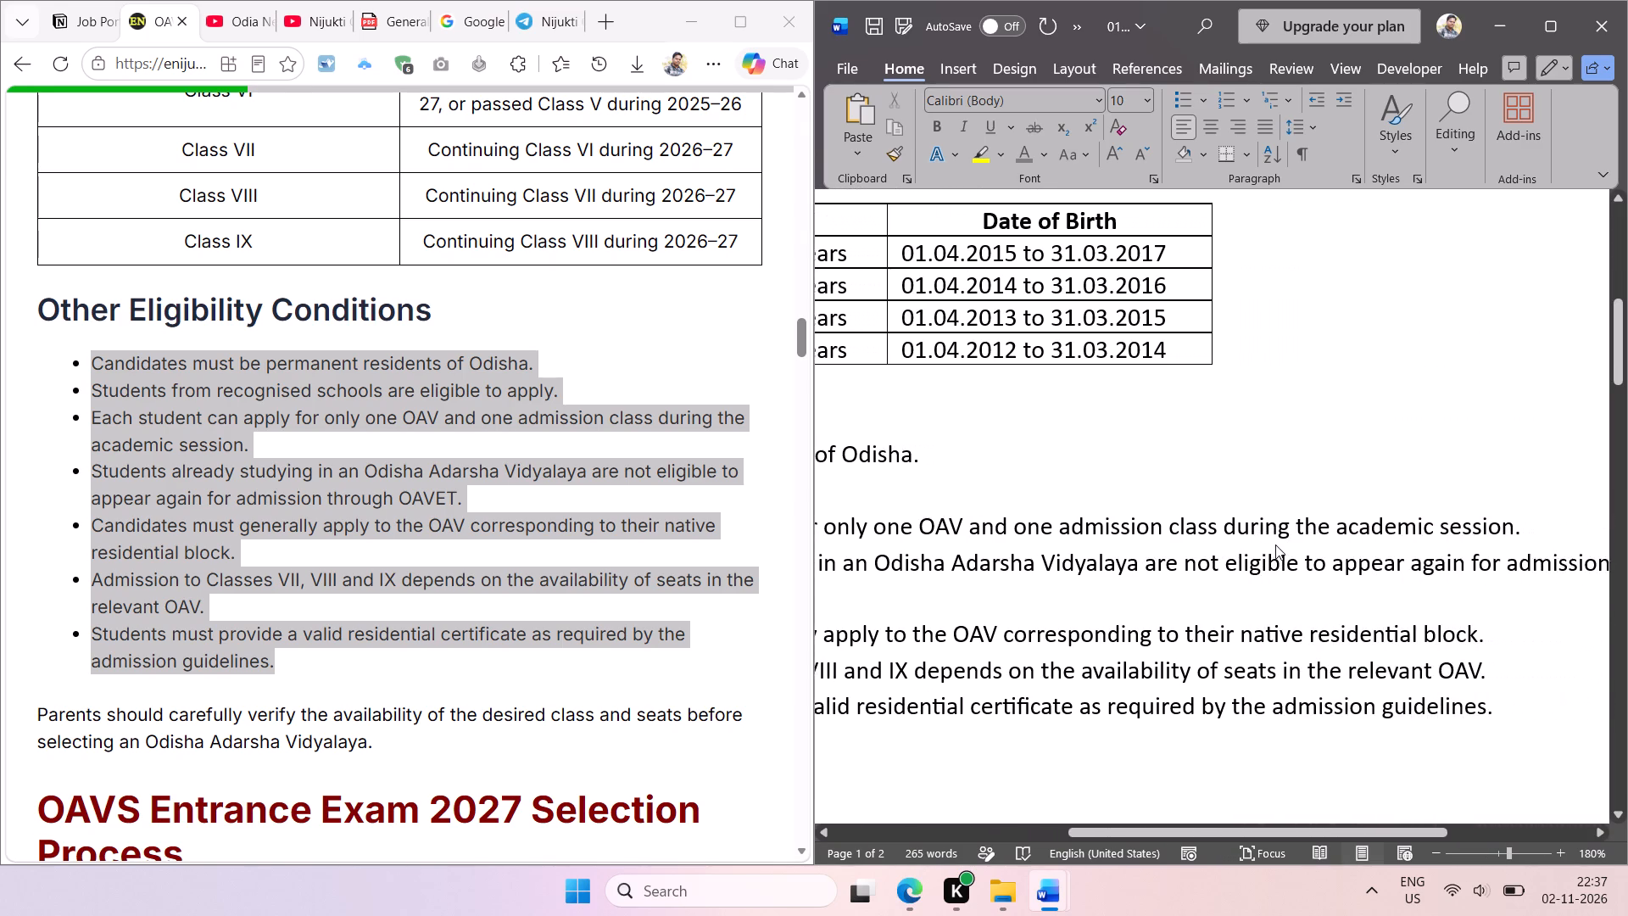
scroll(1275, 545, left, 1)
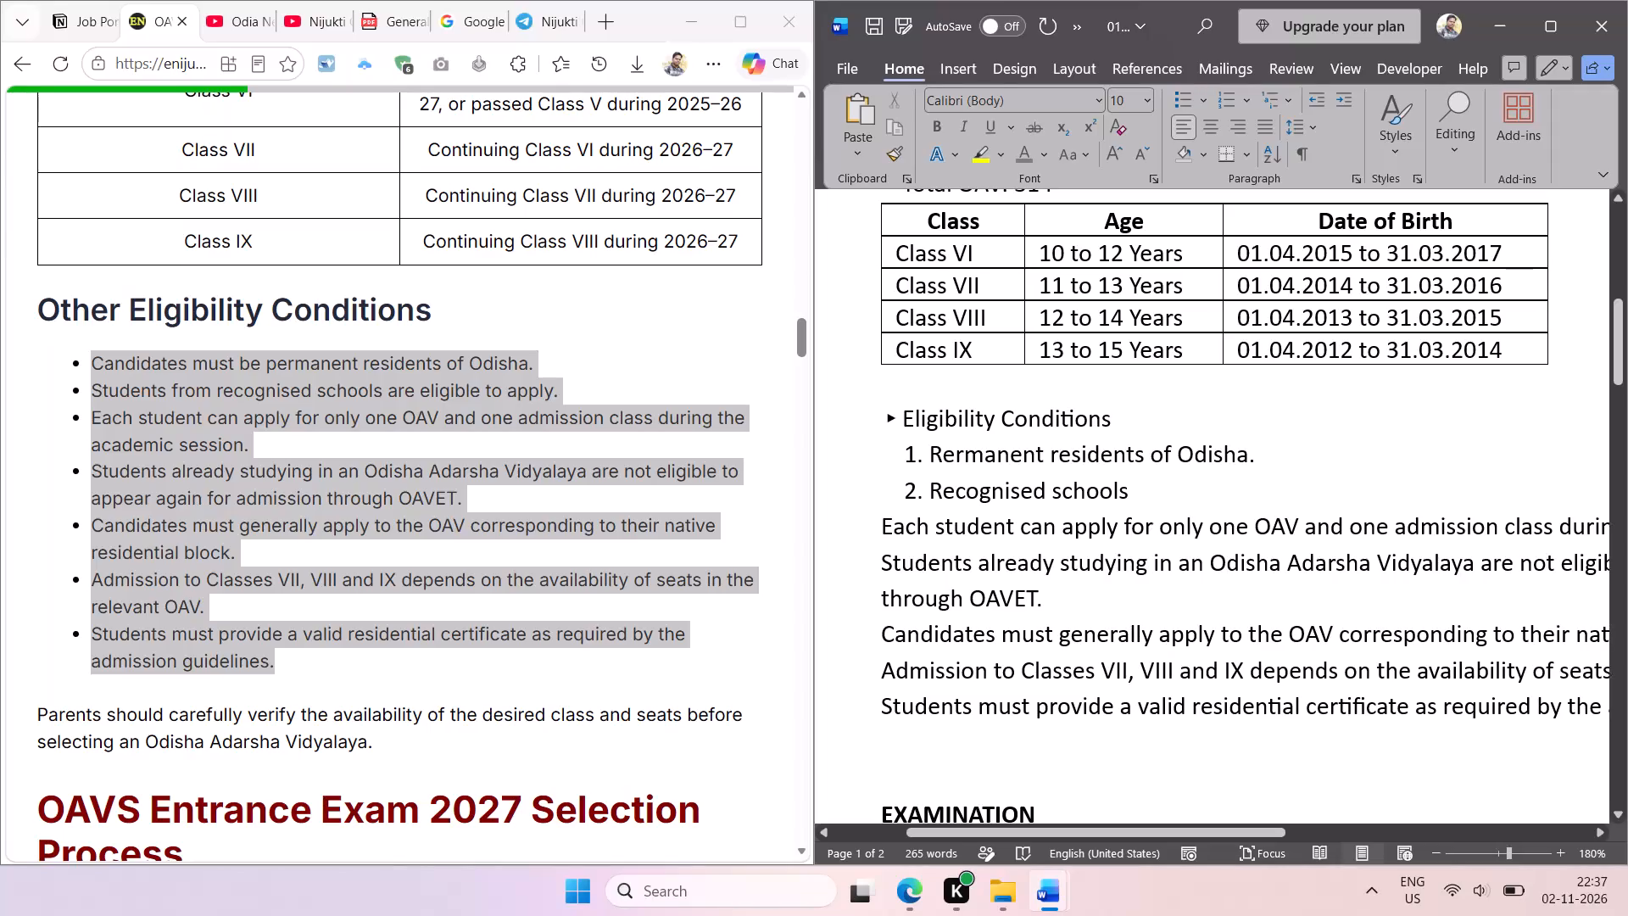
scroll(1275, 545, left, 1)
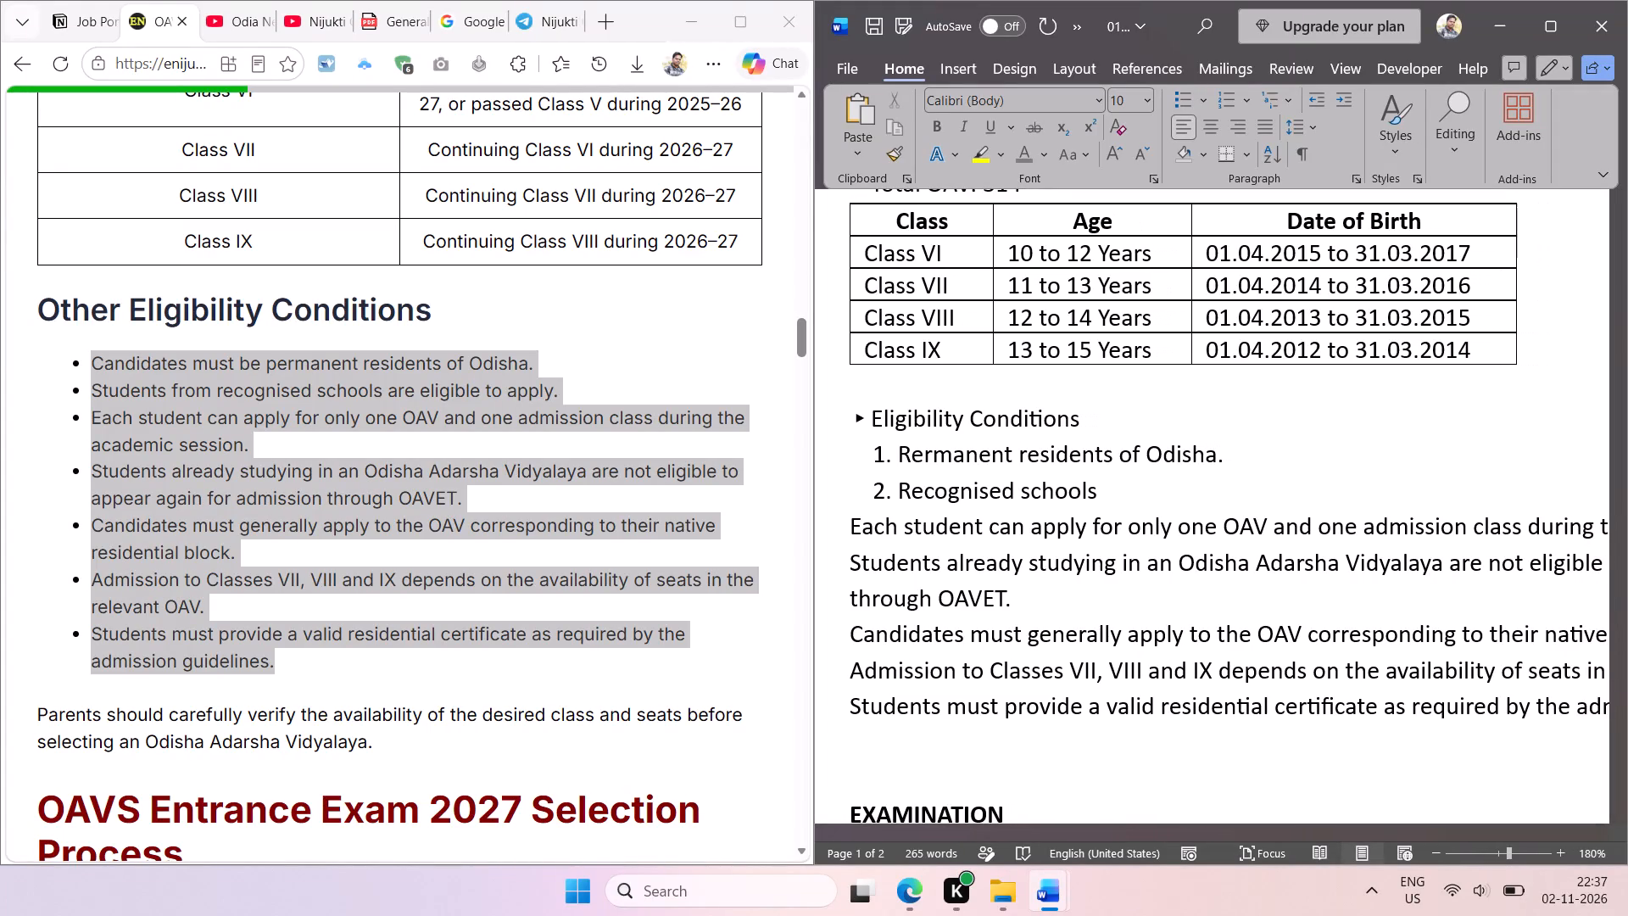
scroll(1275, 545, left, 1)
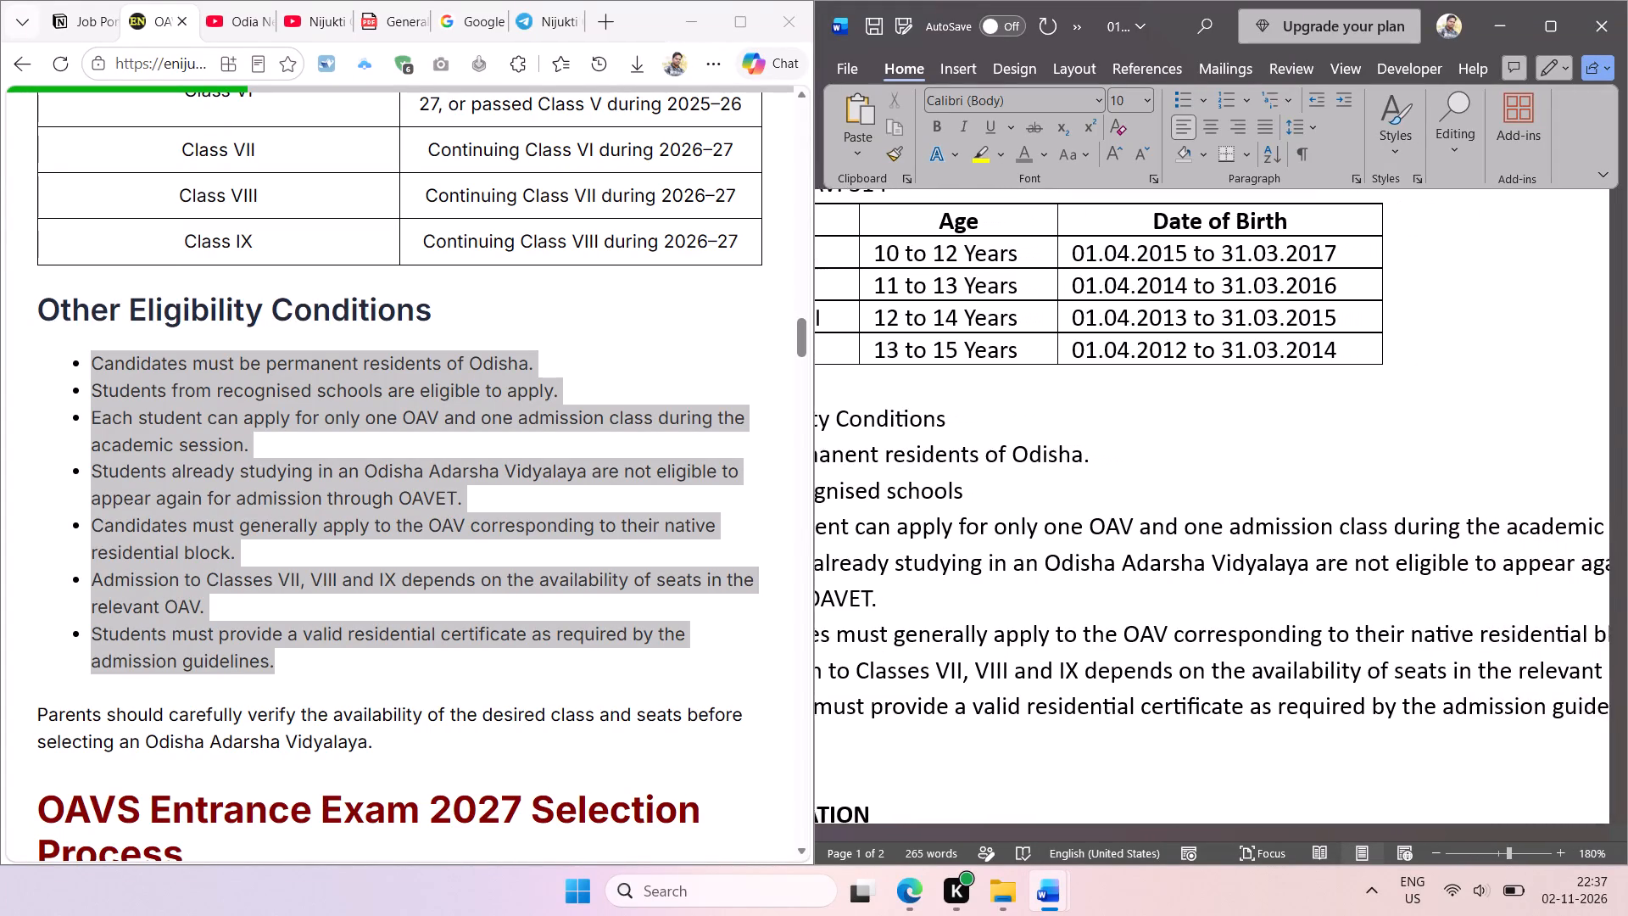
scroll(1275, 545, left, 1)
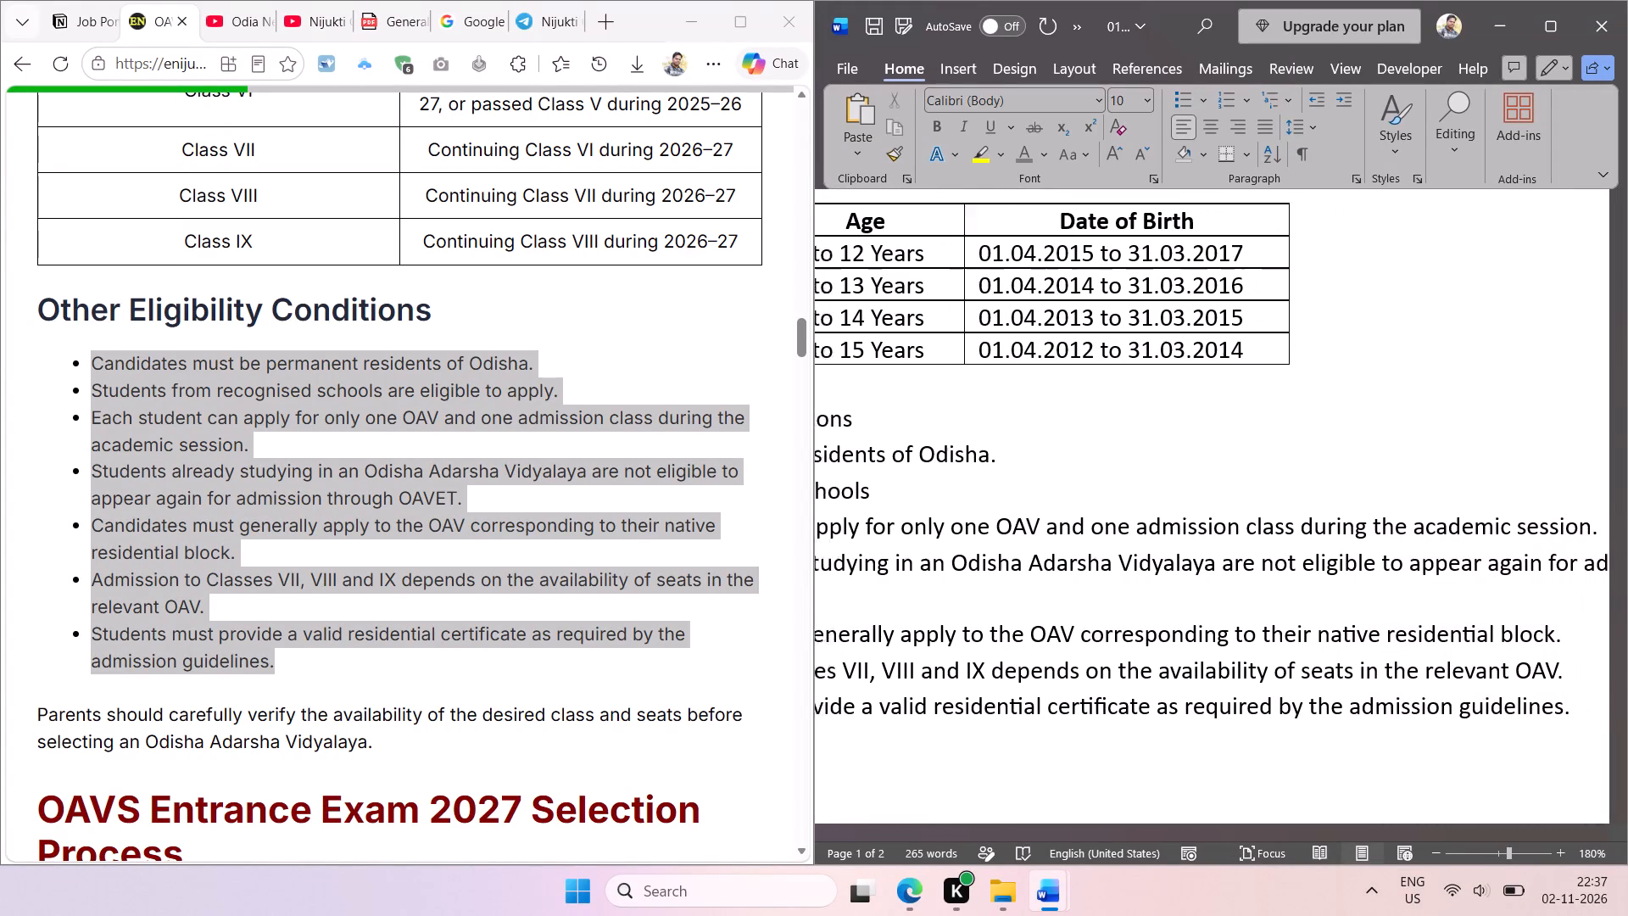
scroll(1275, 545, left, 1)
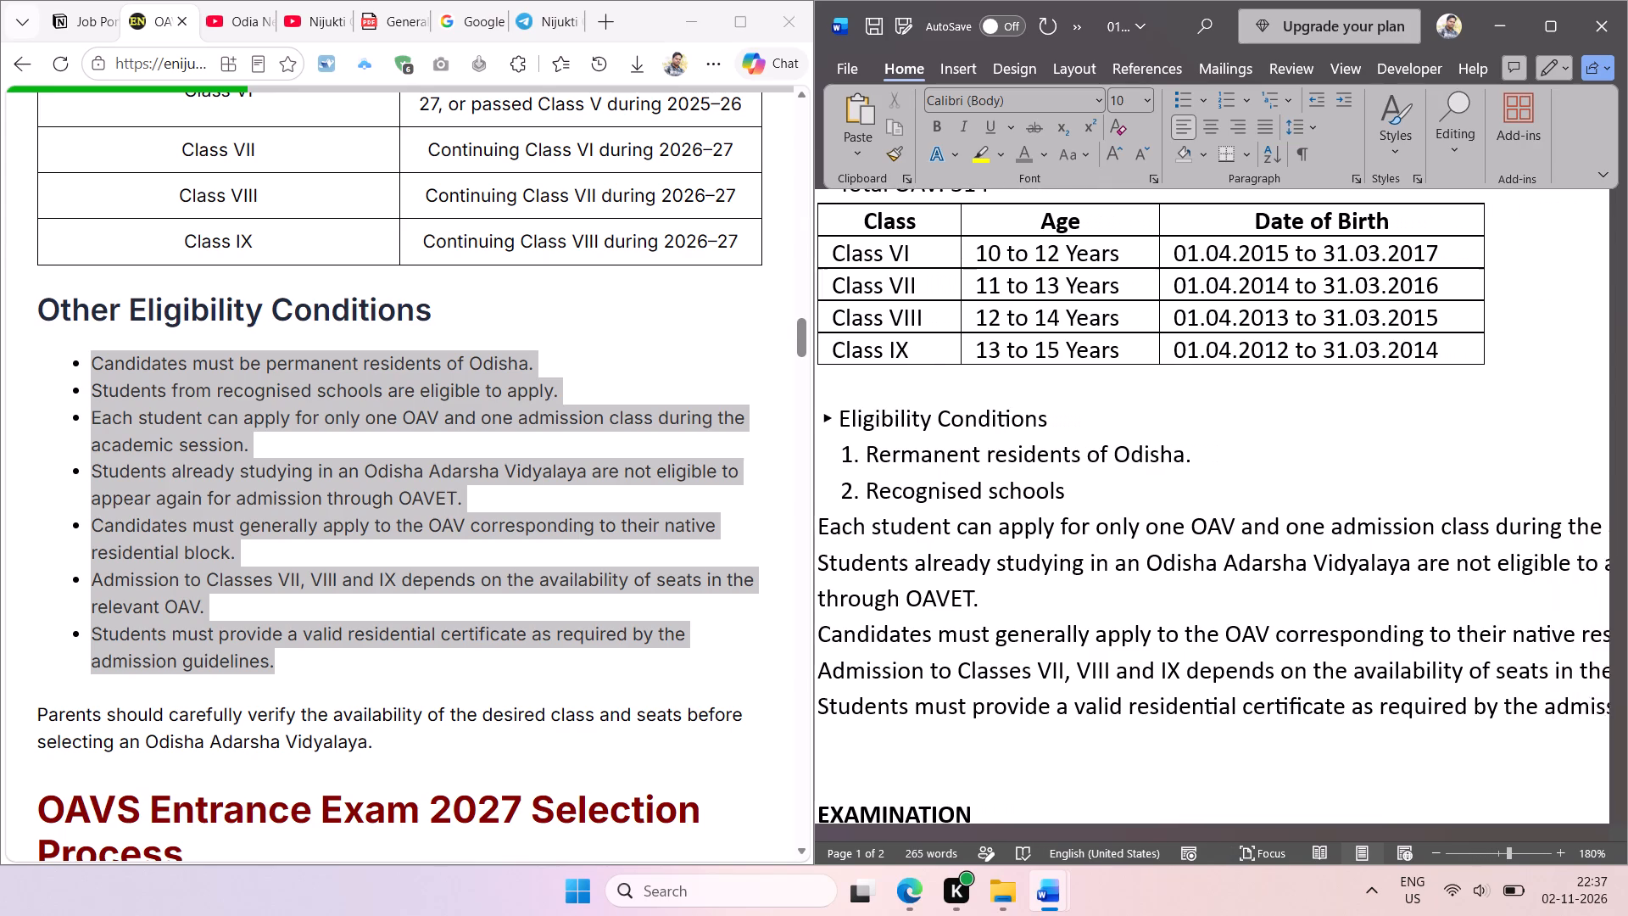
scroll(1275, 545, left, 2)
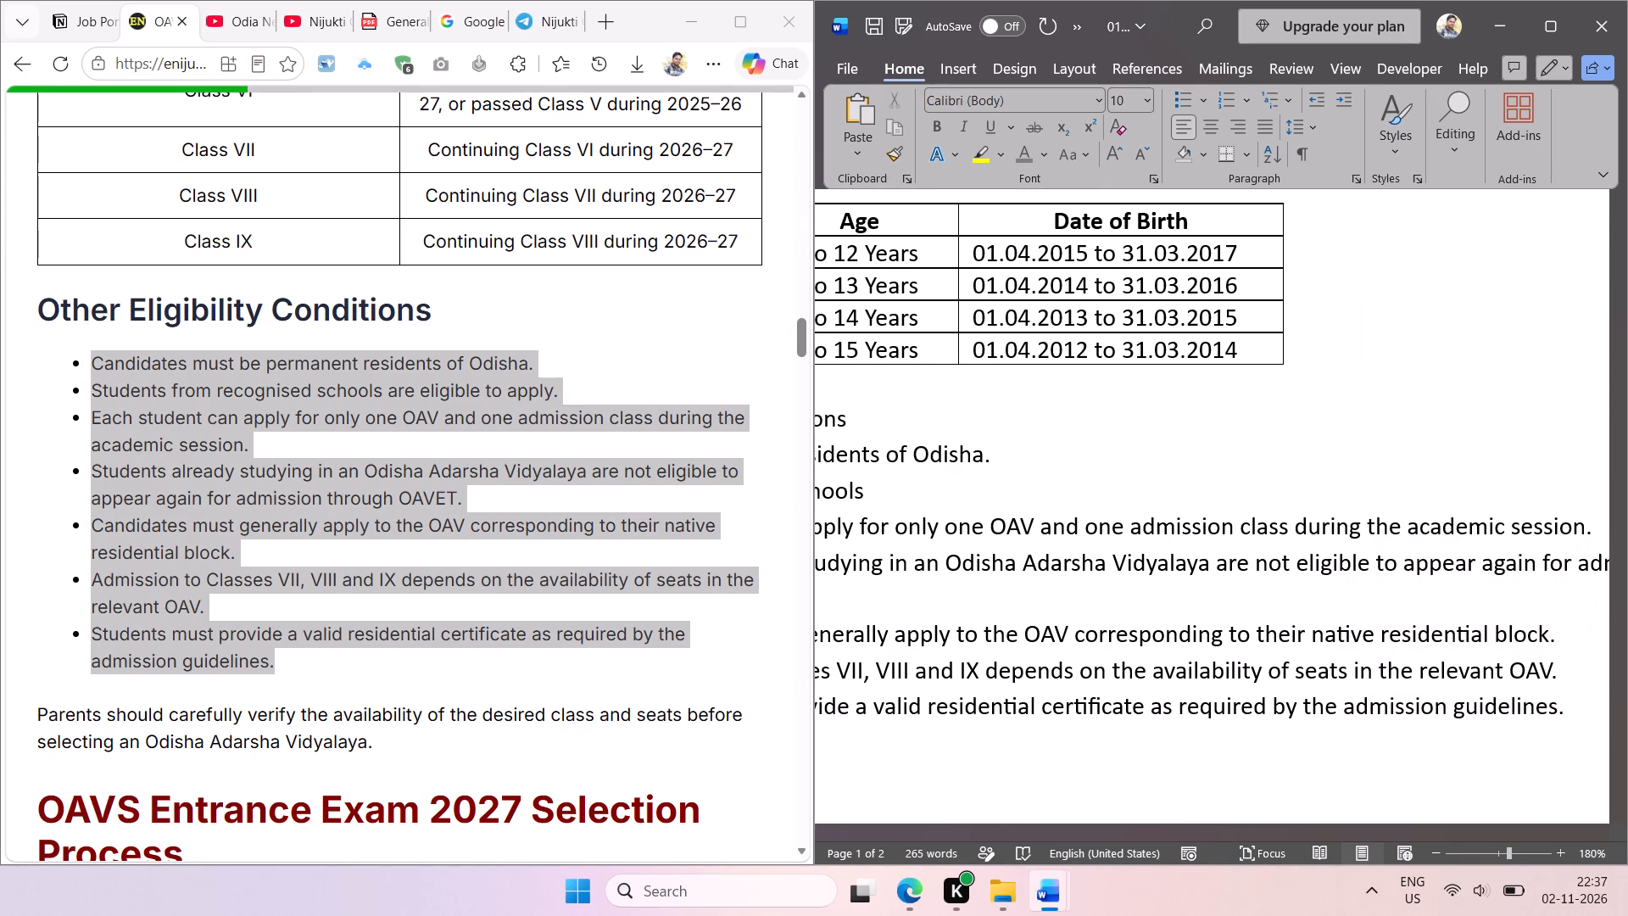
scroll(1275, 545, left, 1)
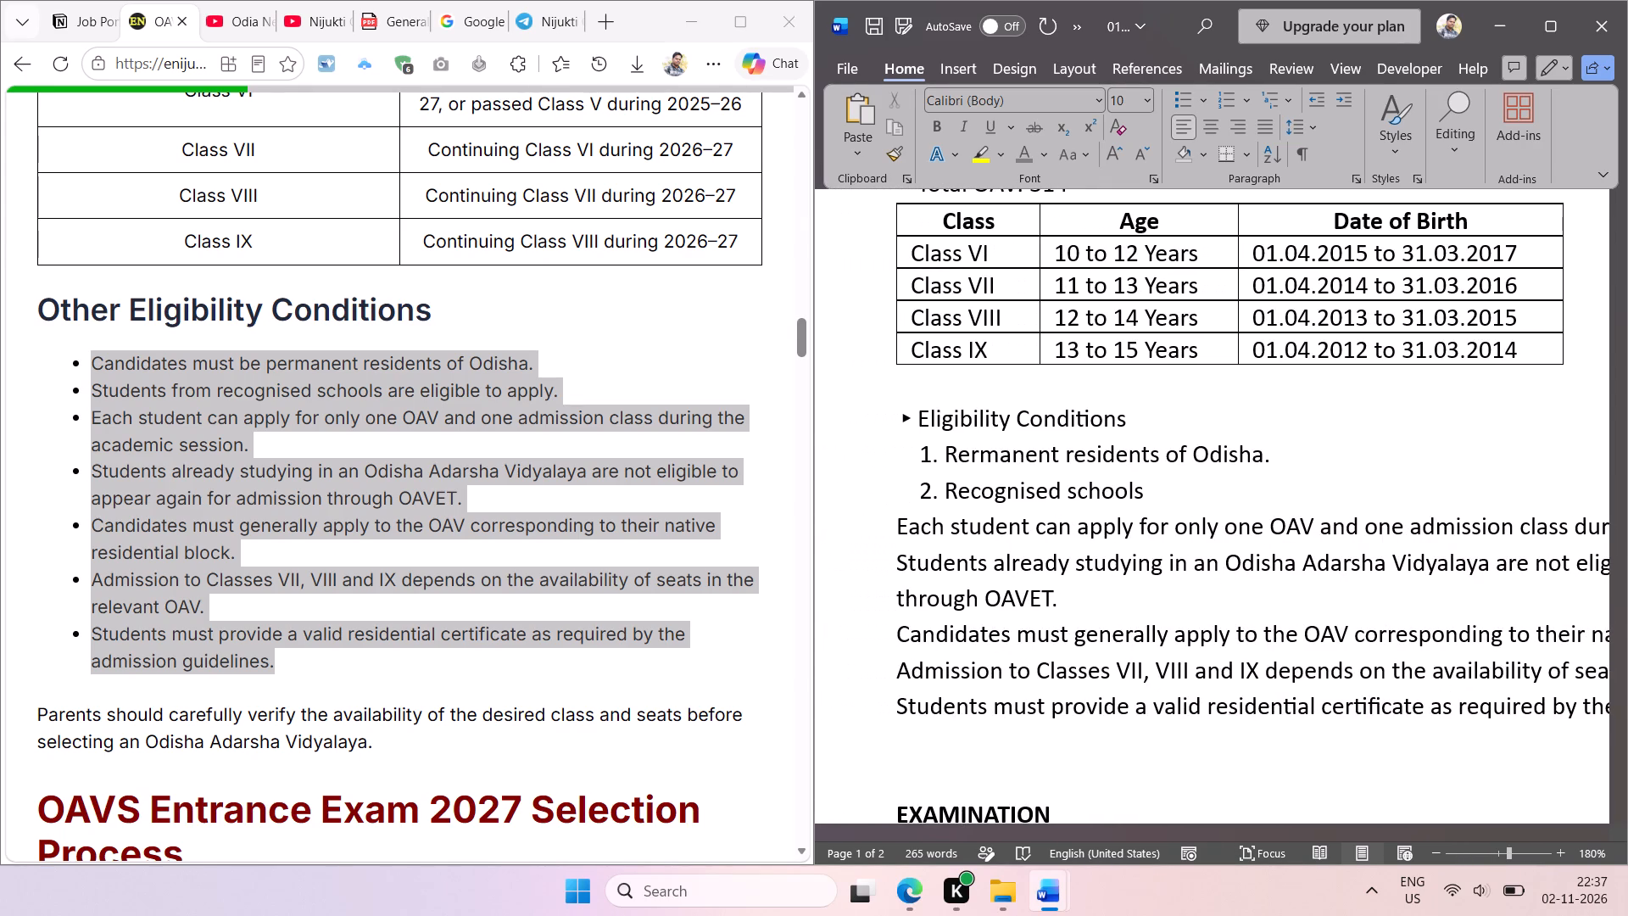
Delete all the unnumbered eligibility conditions below "Recognised schools", along with one extra blank line before EXAMINATION.
scroll(1275, 545, left, 1)
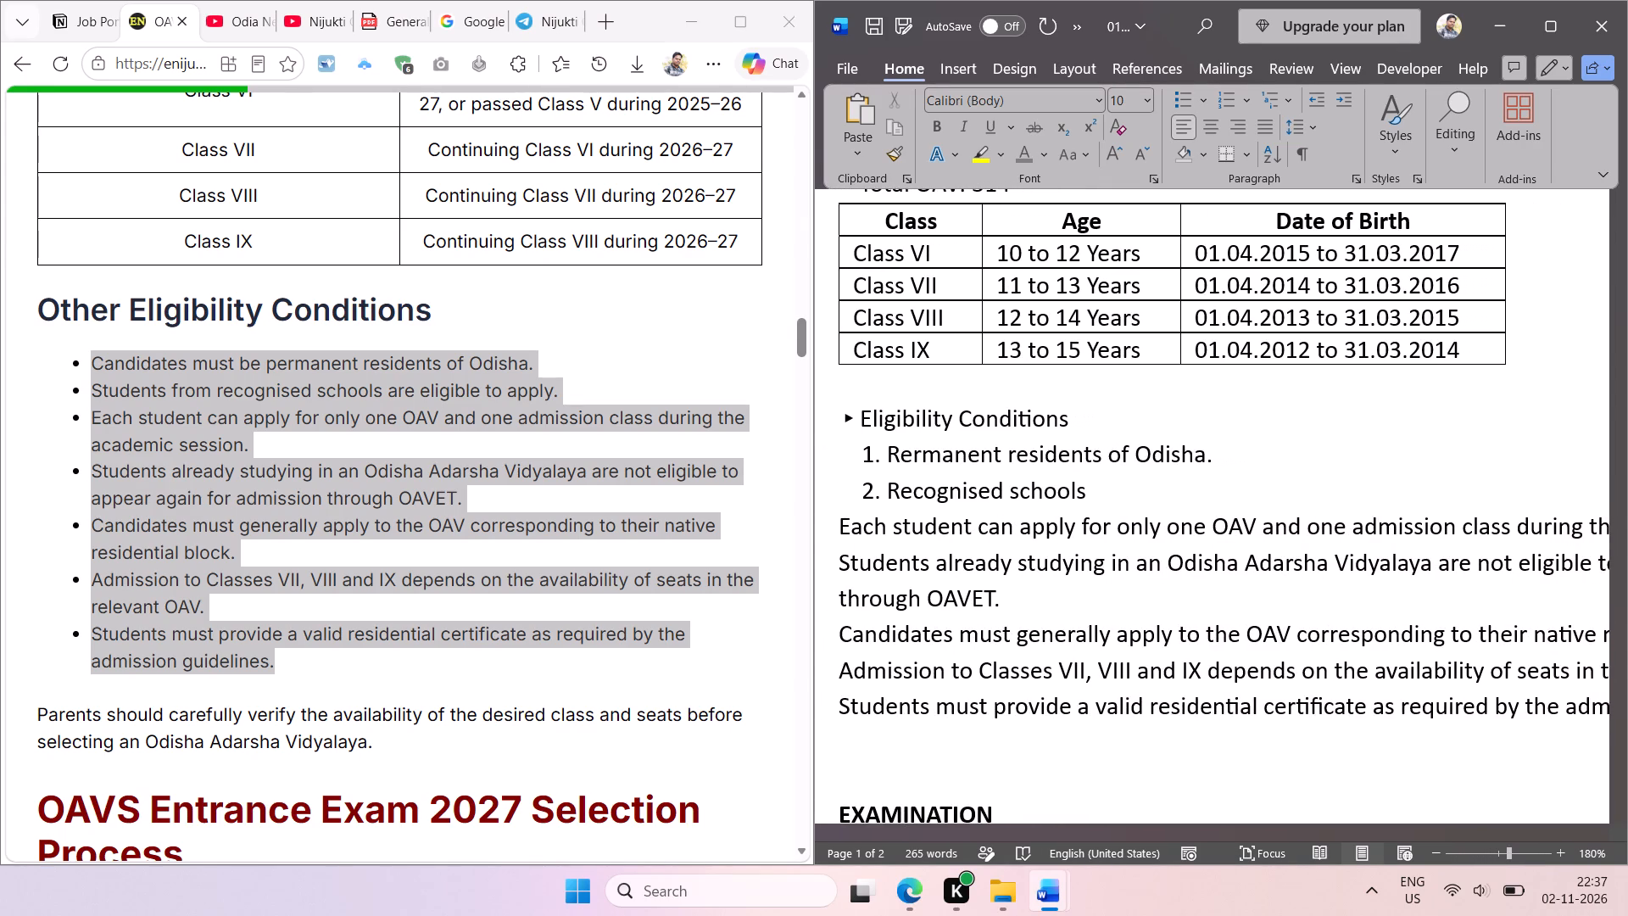
scroll(1275, 545, left, 1)
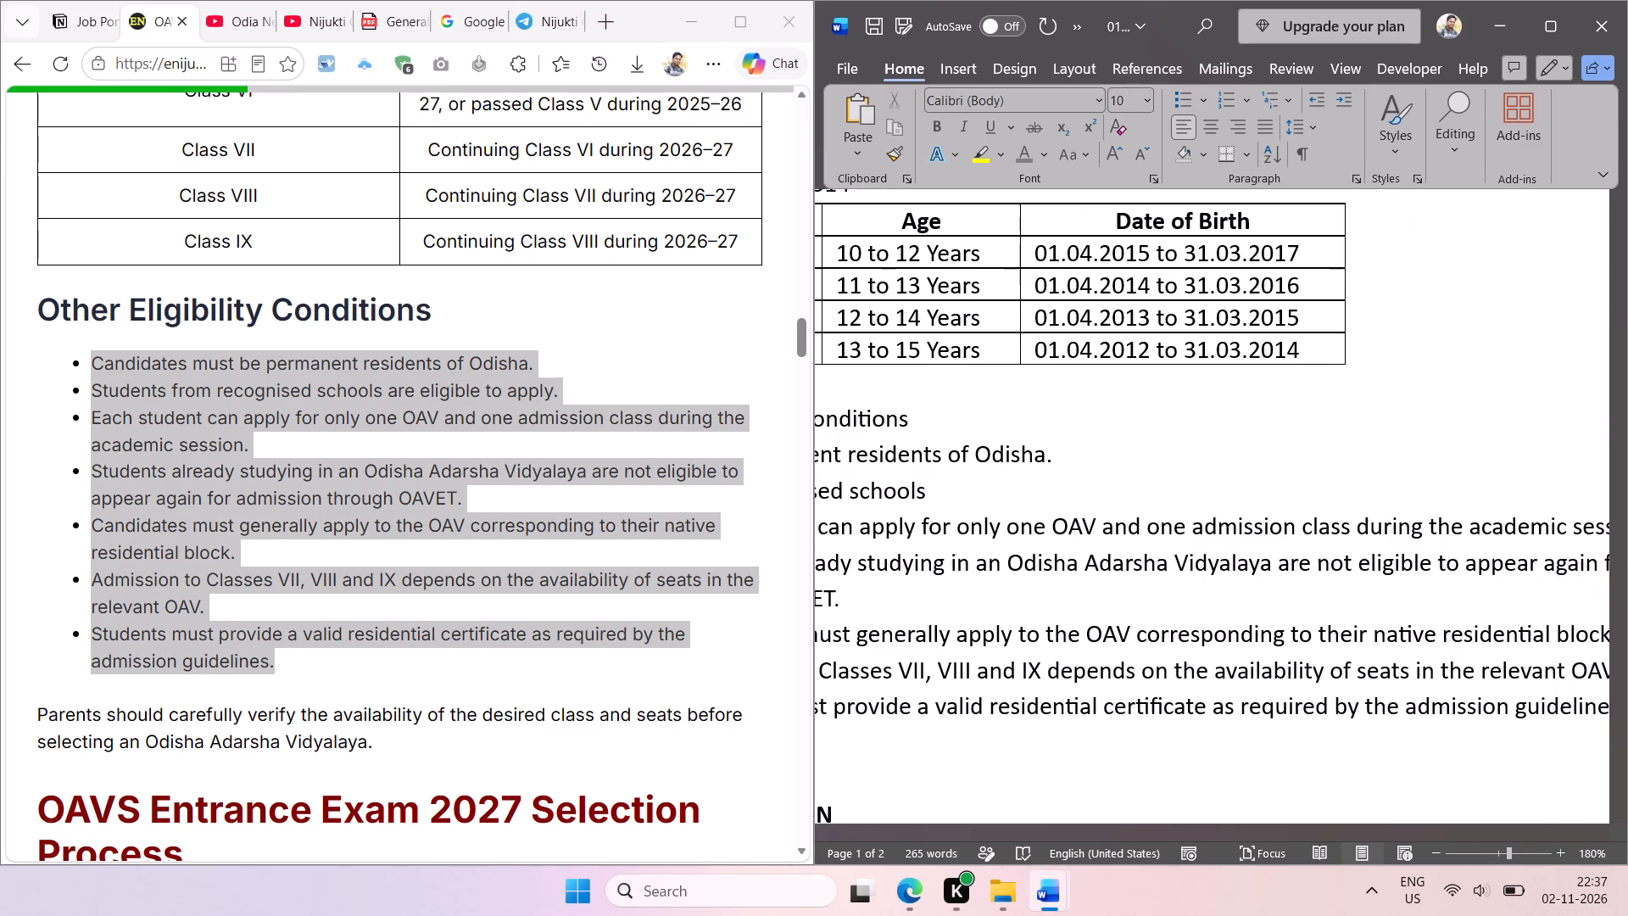
scroll(1275, 545, left, 1)
scroll(1275, 545, right, 2)
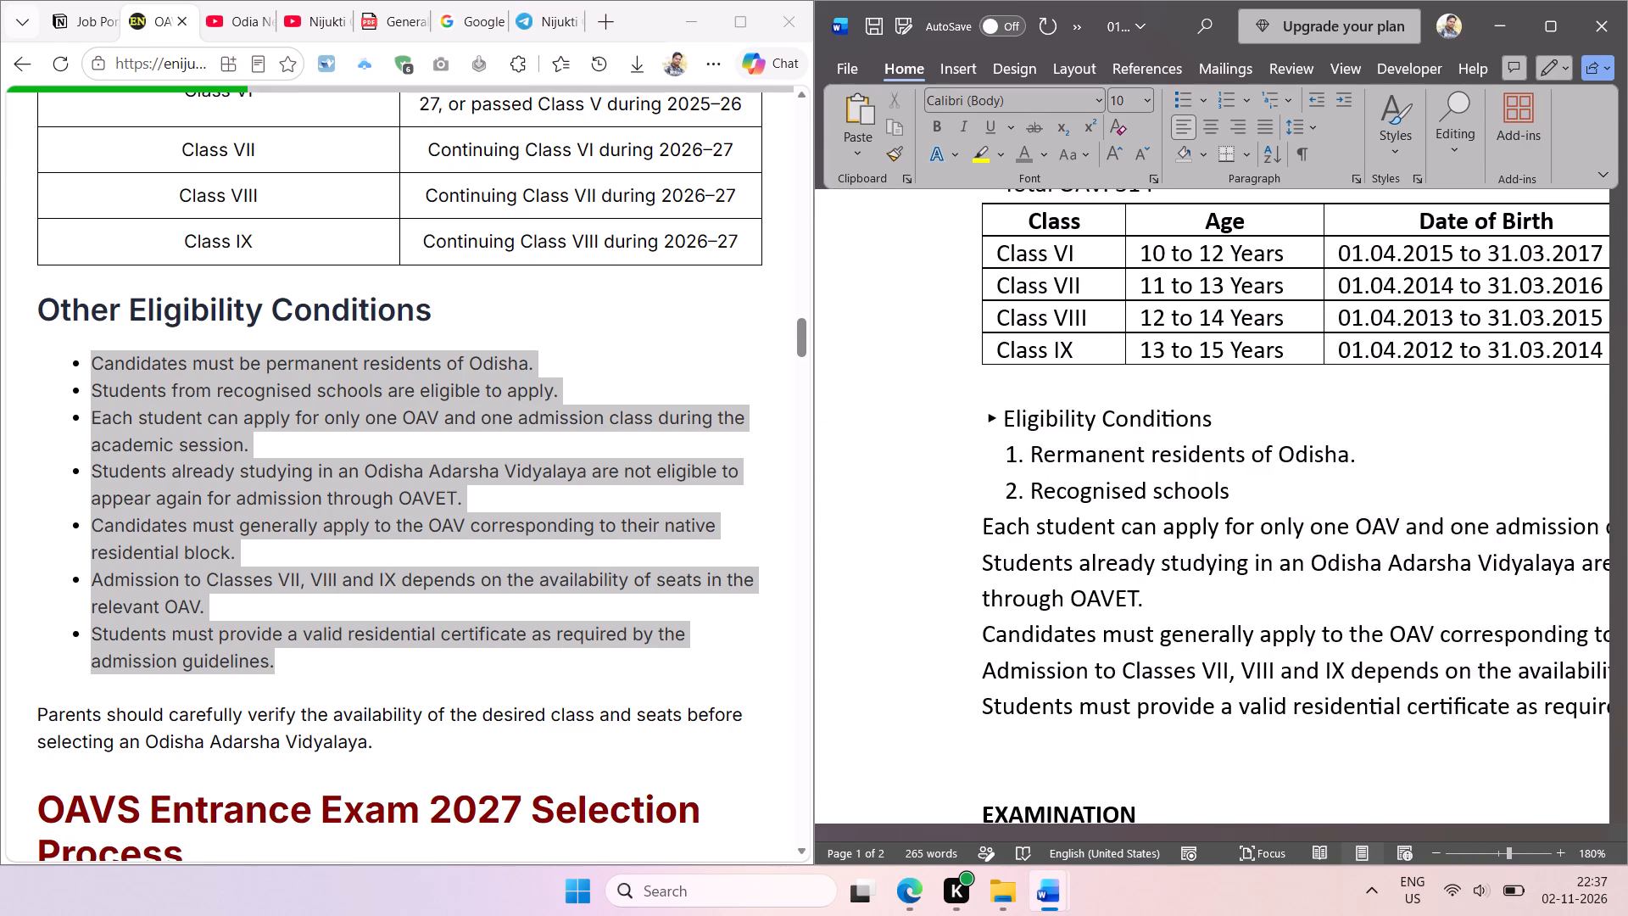
scroll(1275, 545, left, 1)
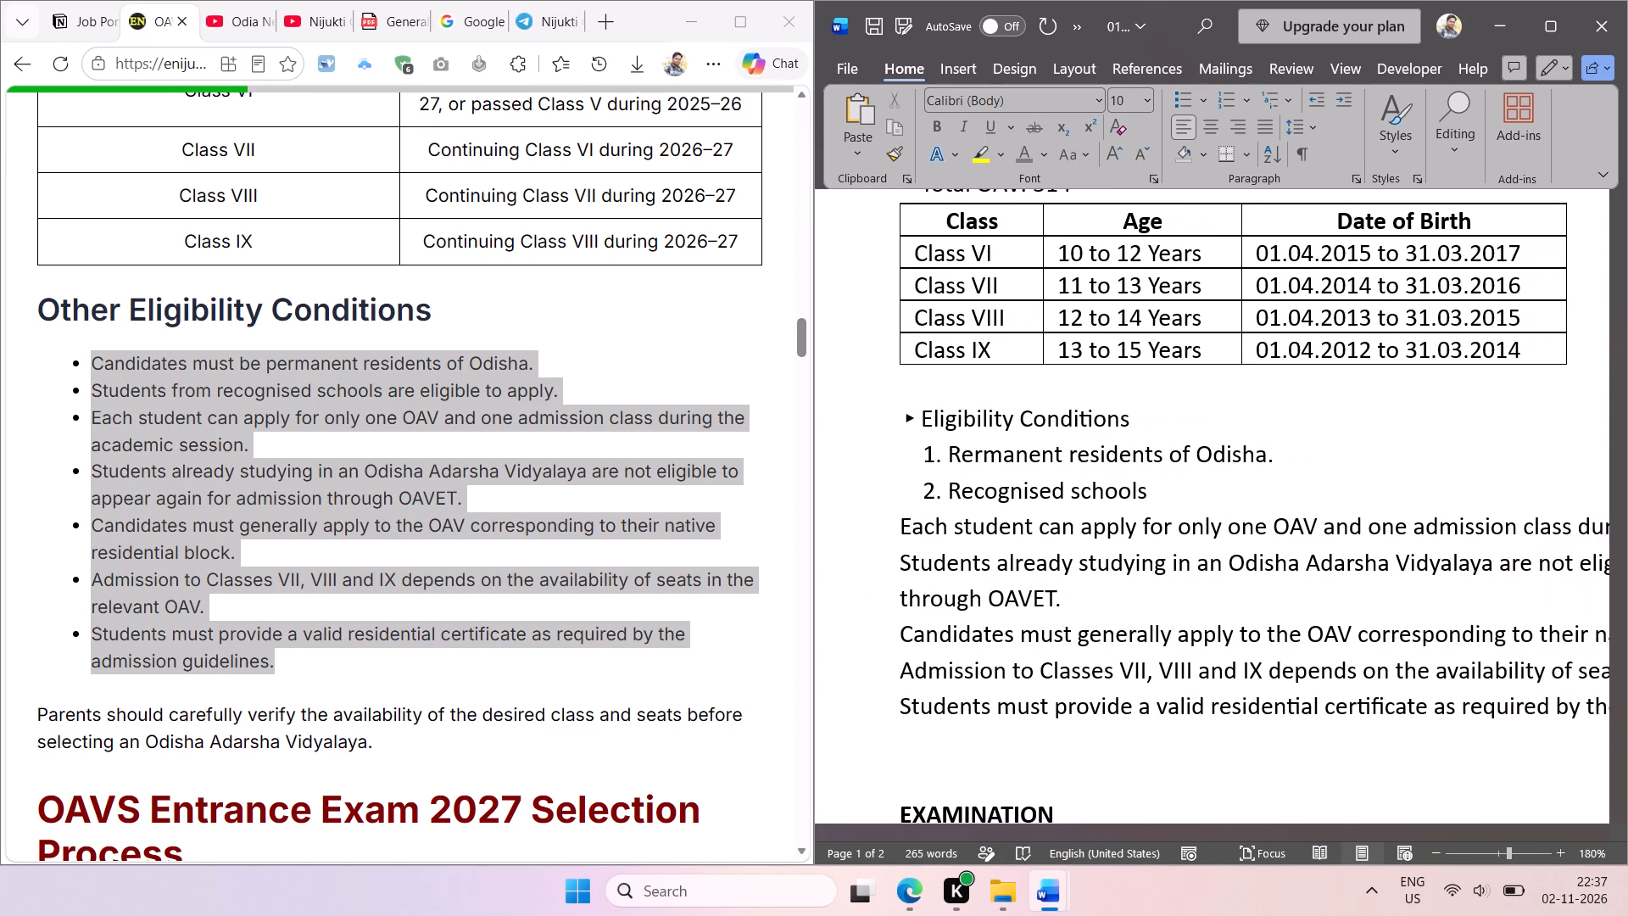
scroll(1275, 545, left, 1)
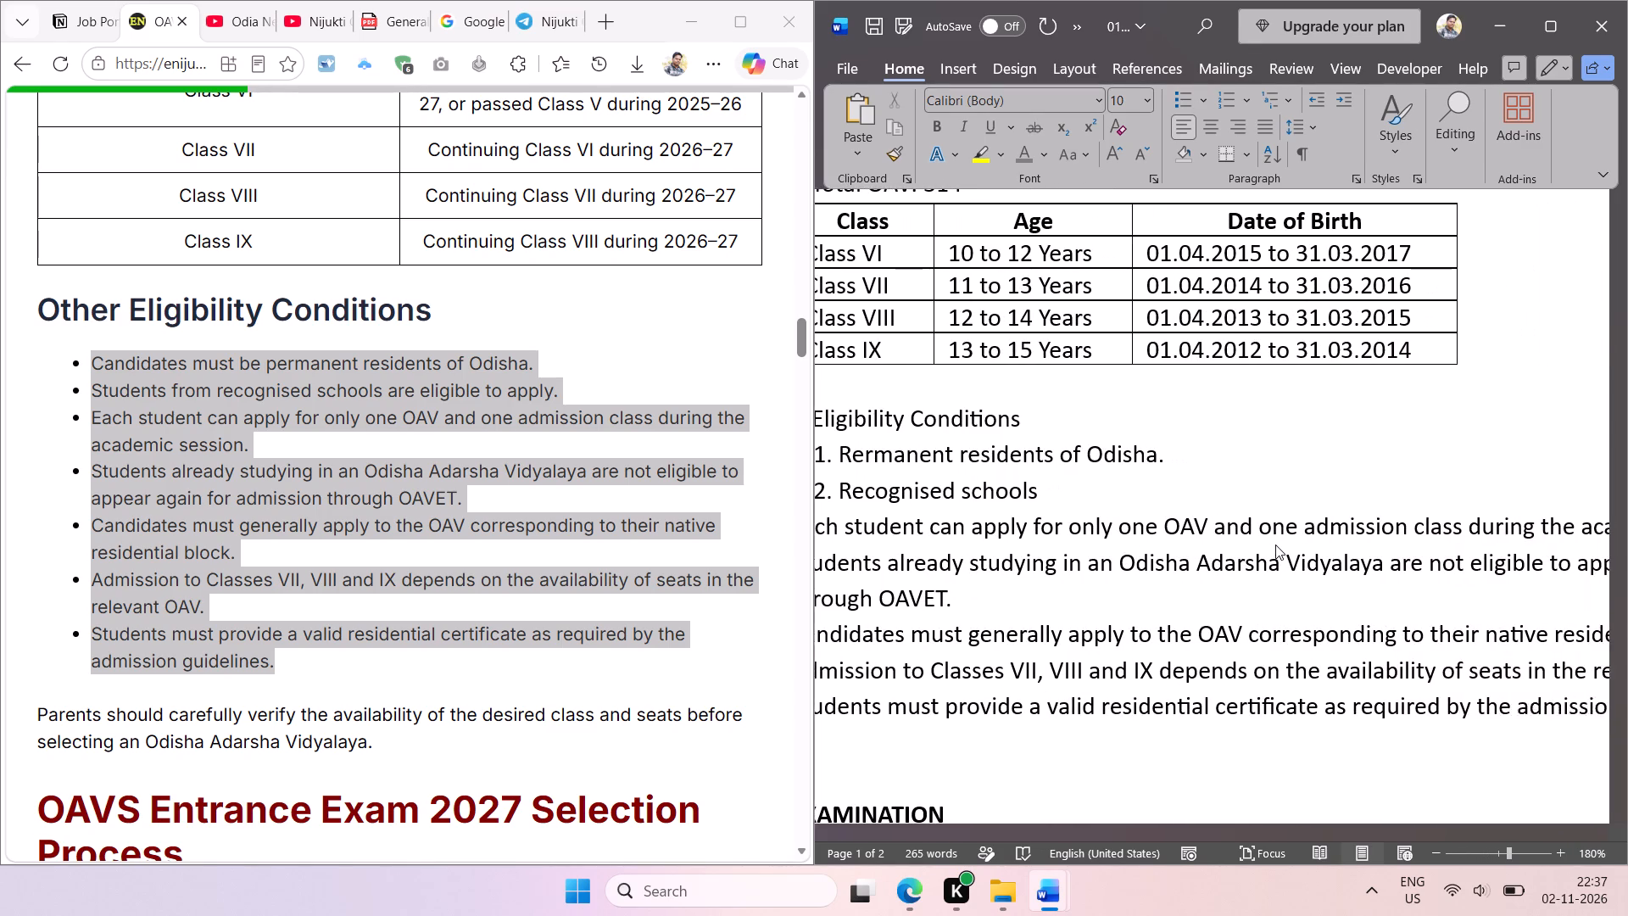
scroll(1275, 545, left, 1)
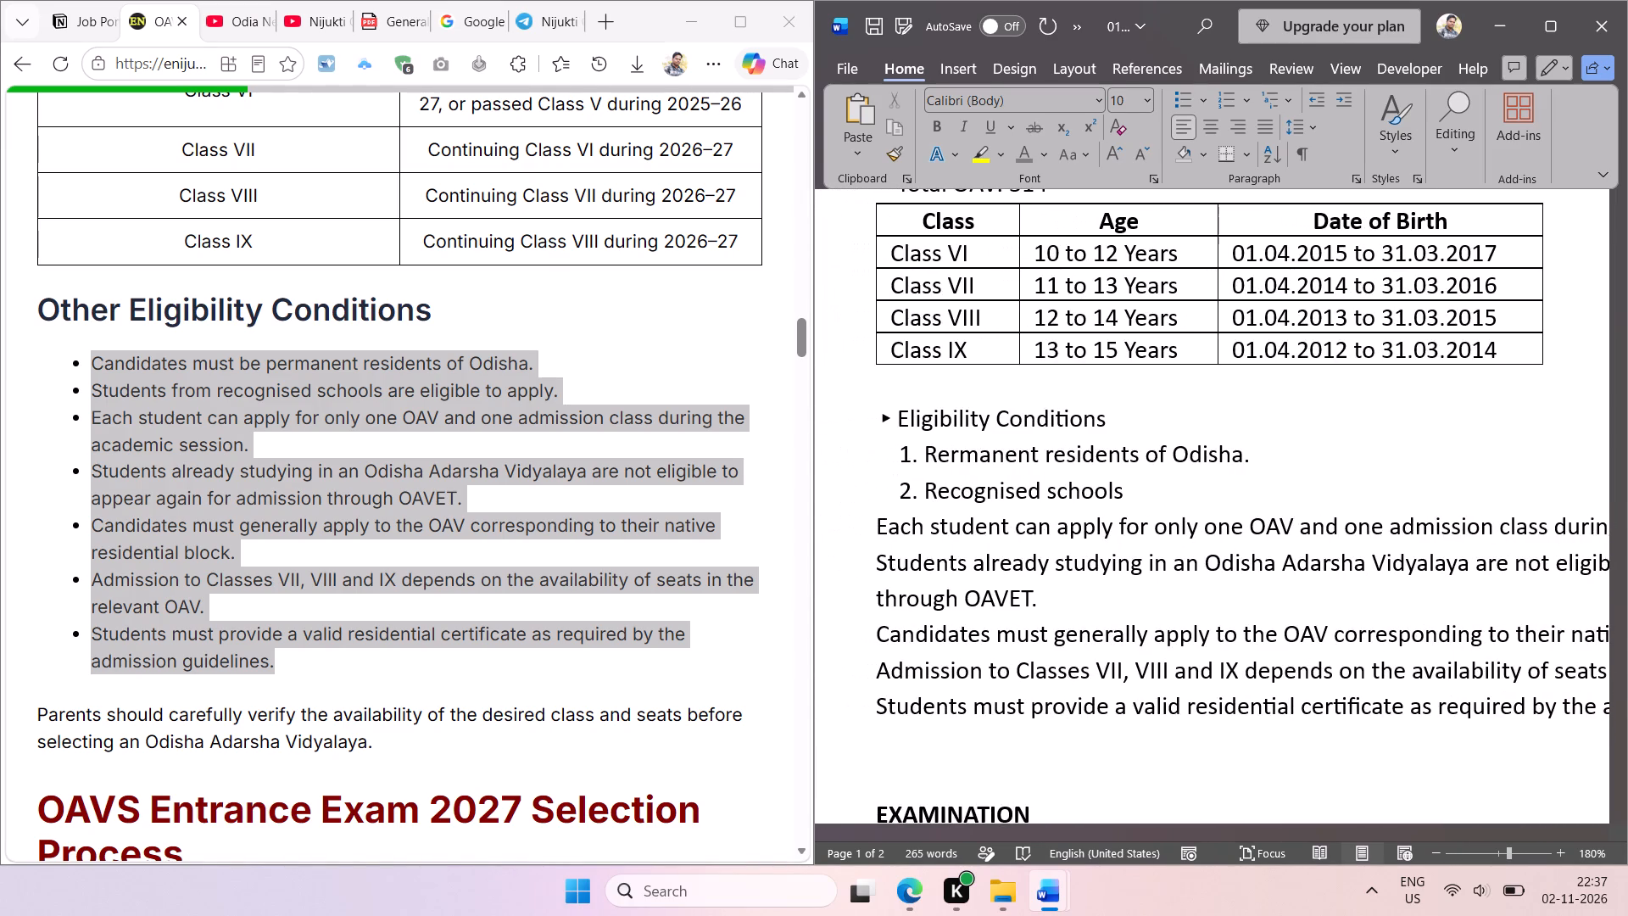
click(937, 734)
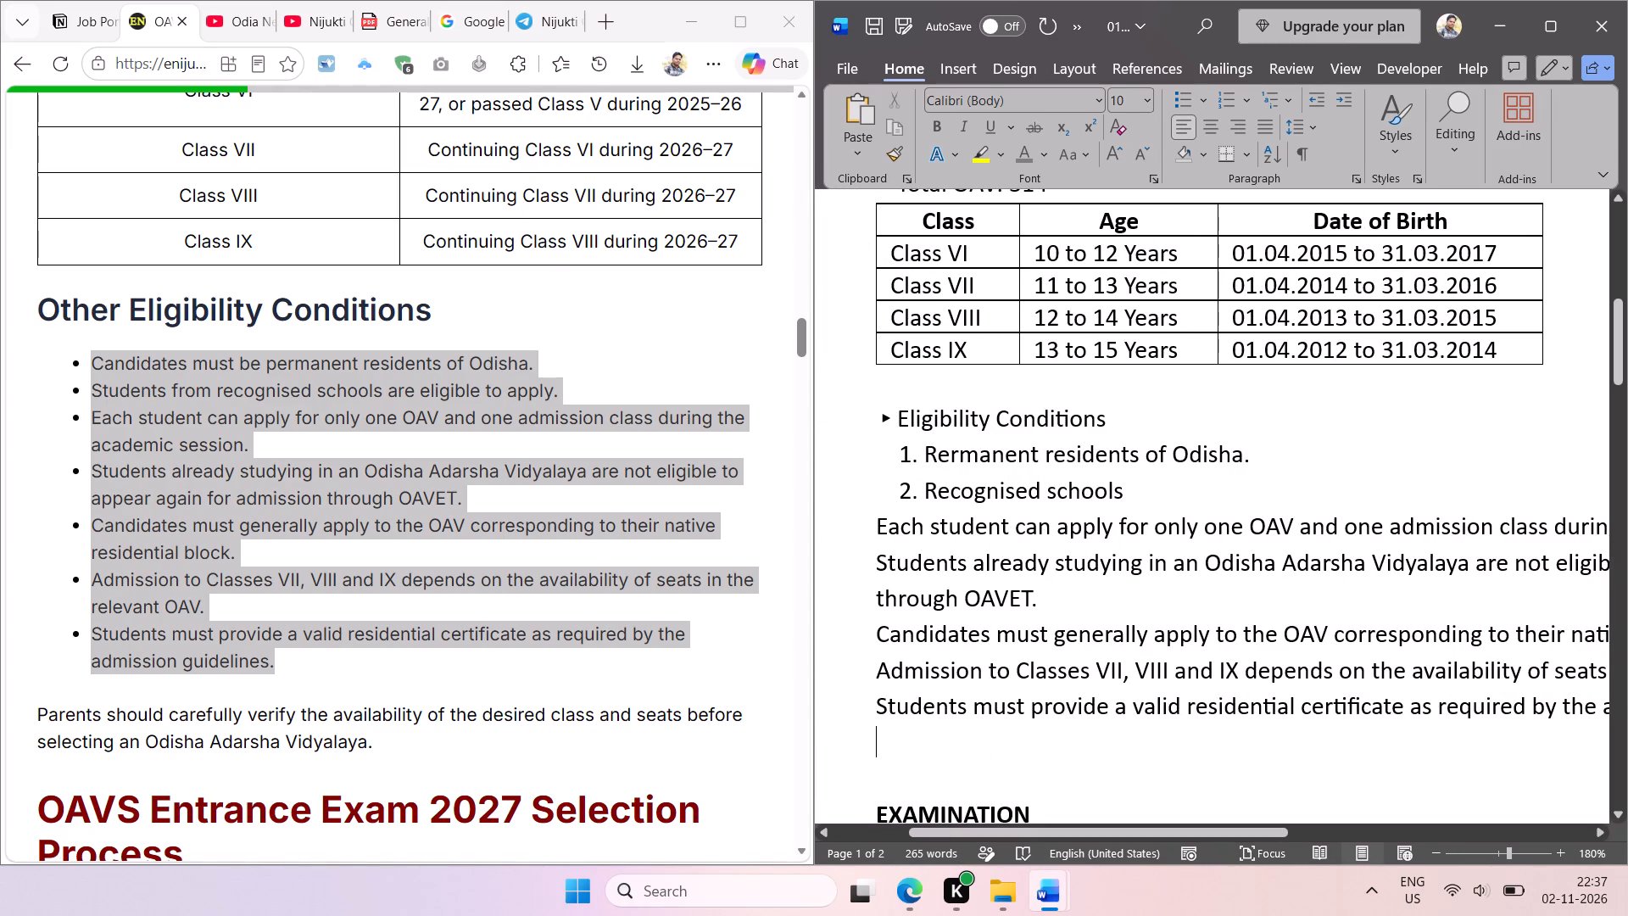
drag(923, 742, 875, 520)
key(BackSpace)
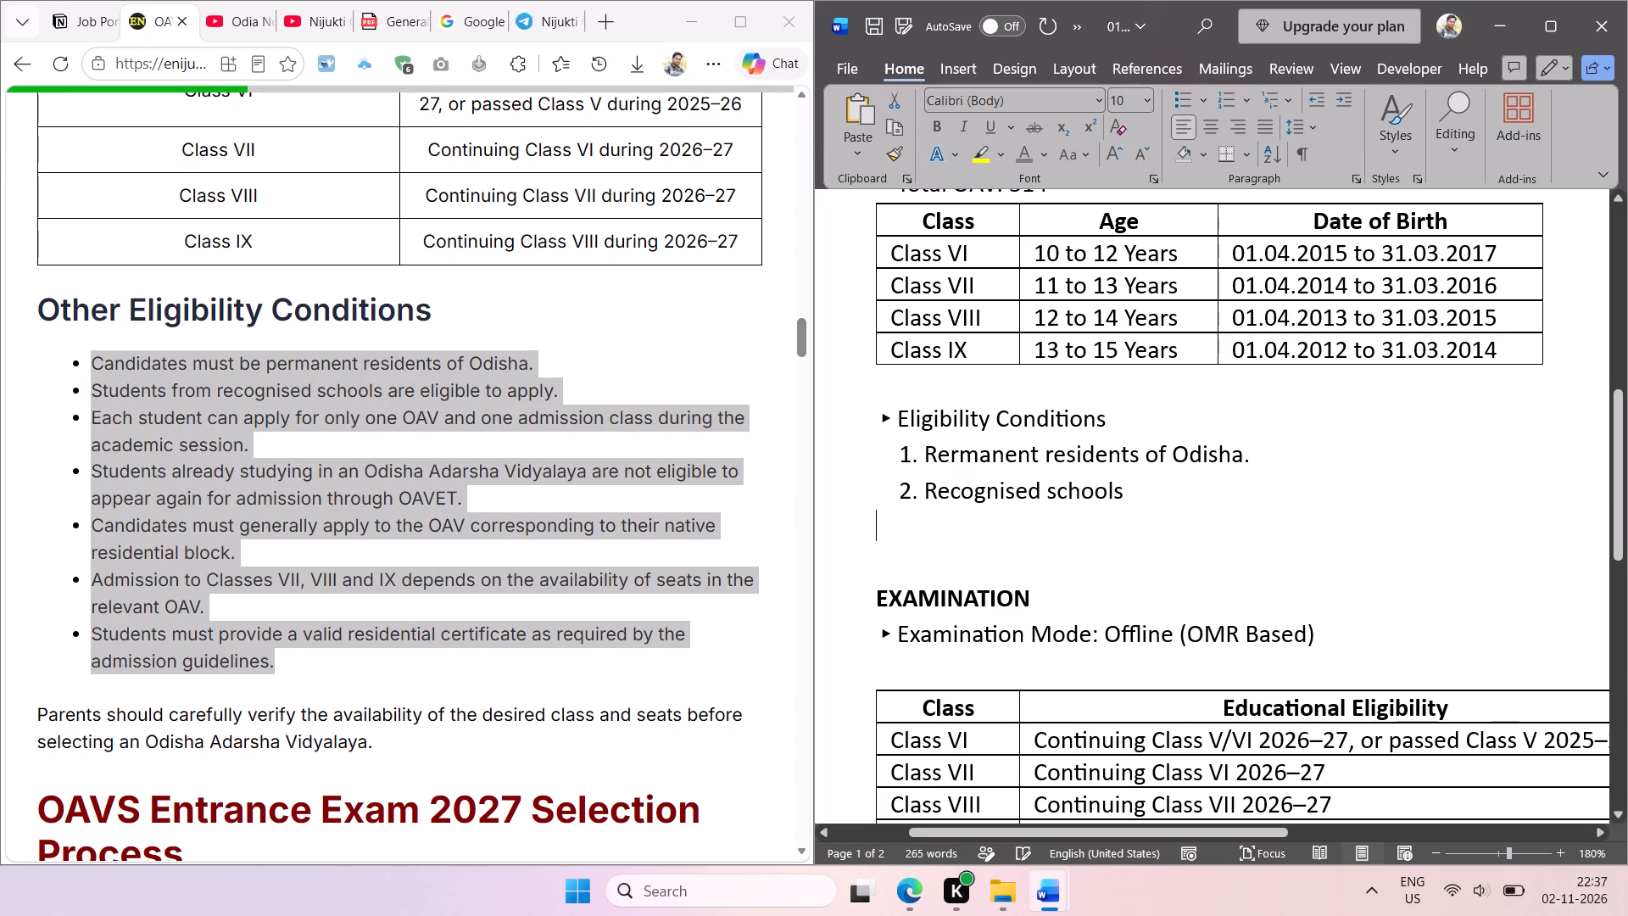
key(BackSpace)
click(929, 522)
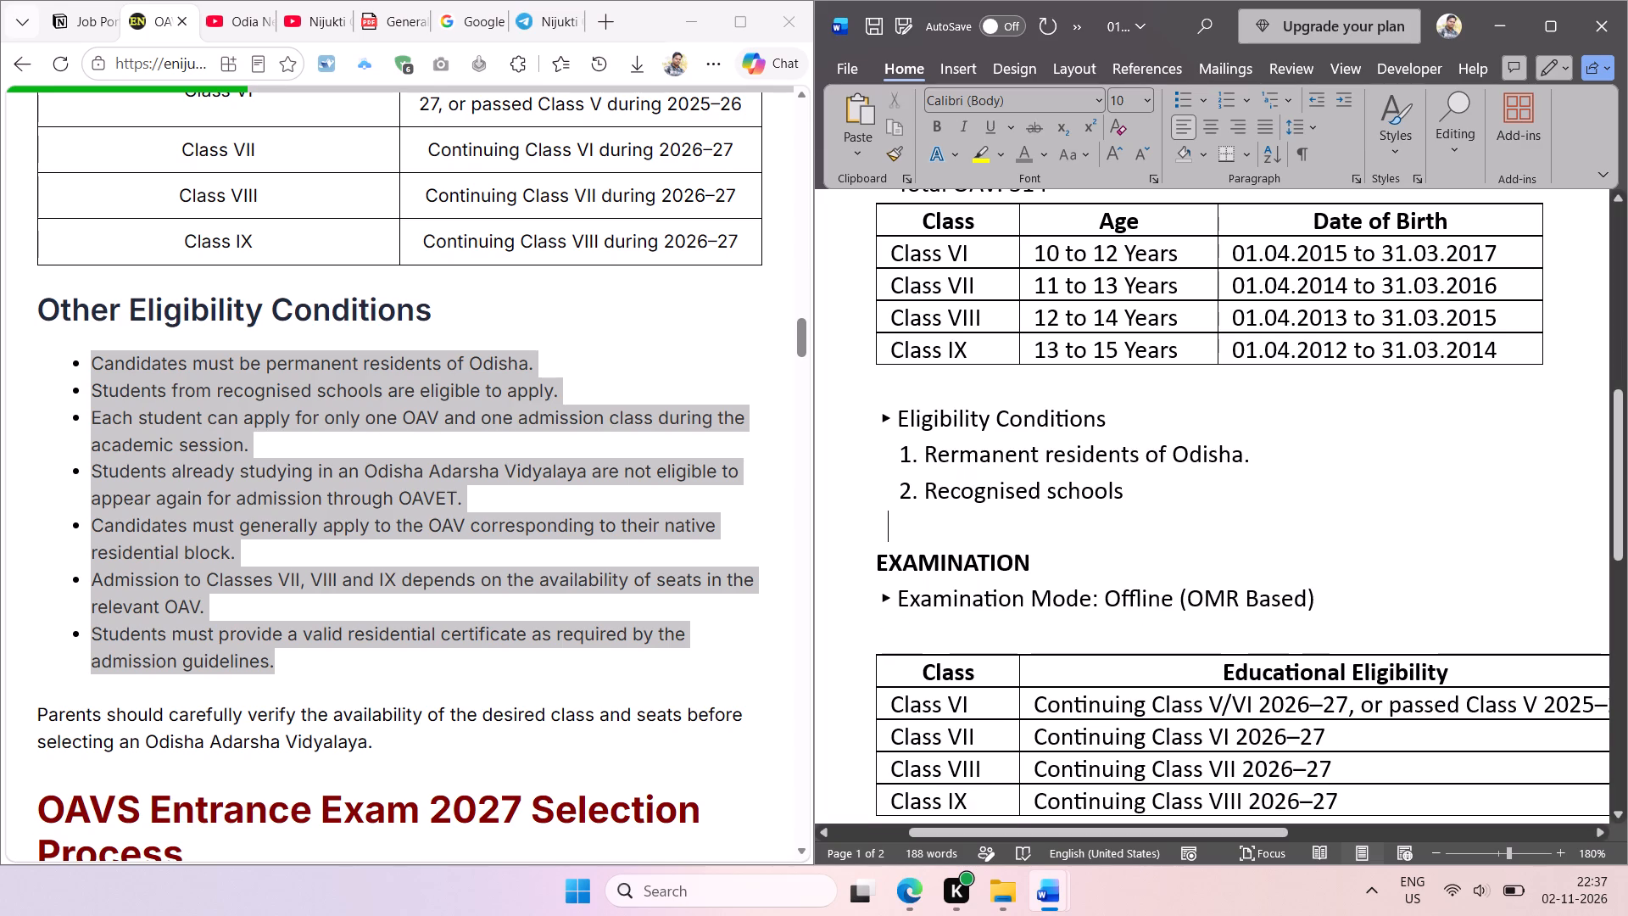
Replace the "1." before the first eligibility condition with the arrow bullet copied from "Eligibility Conditions", indented with four spaces.
drag(895, 416, 847, 418)
key(ctrl+c)
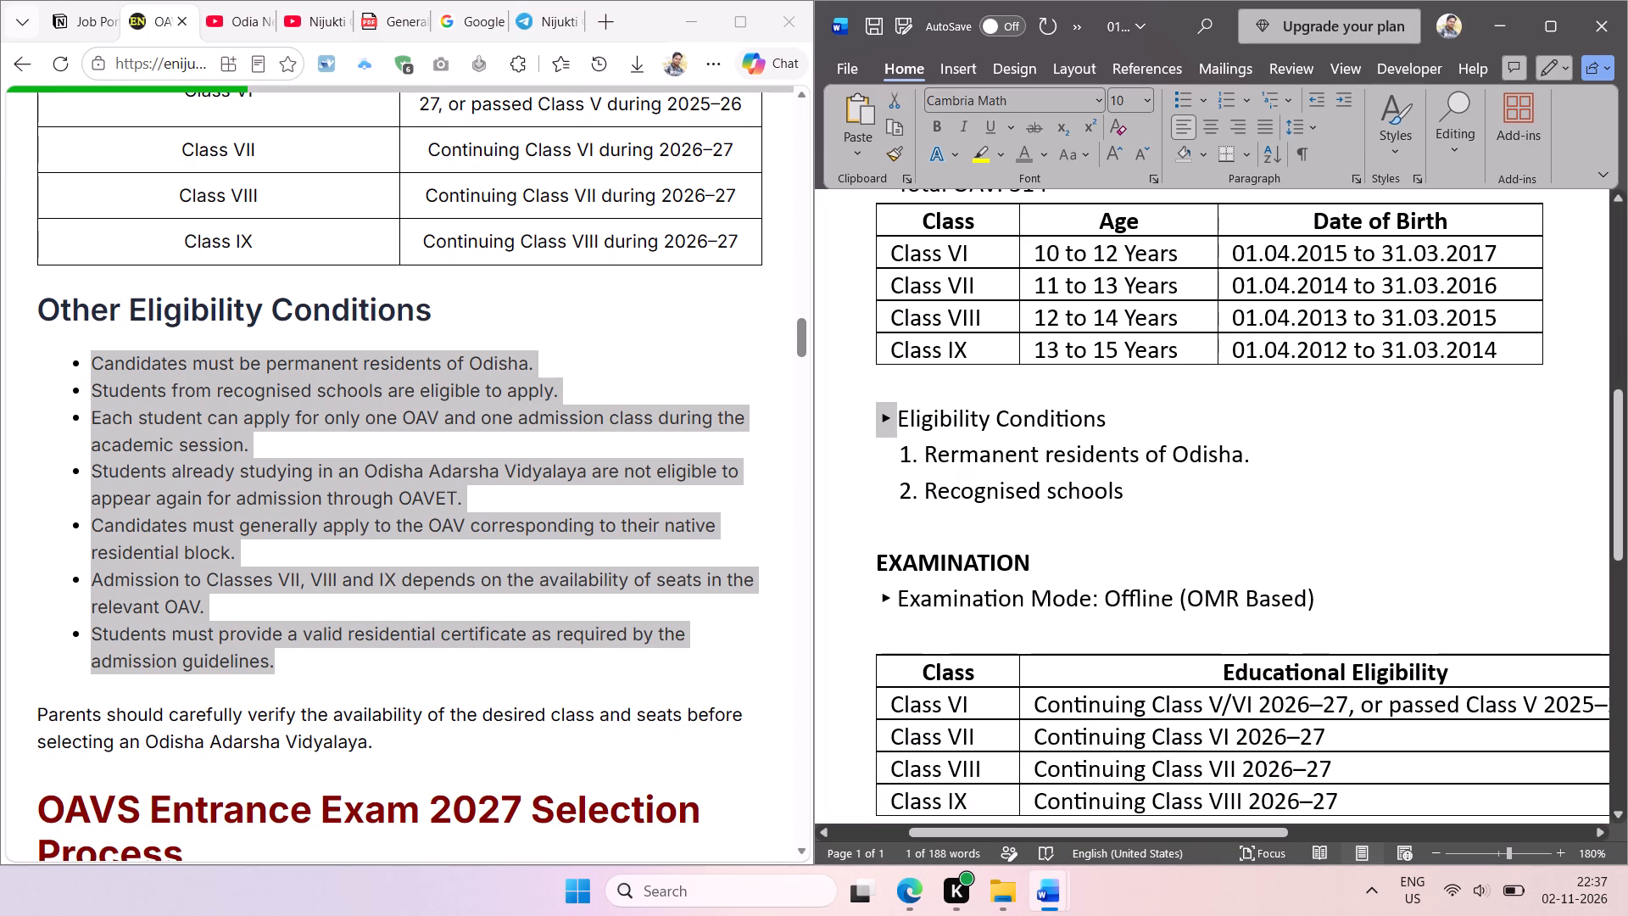
drag(919, 452, 822, 450)
key(ctrl+v)
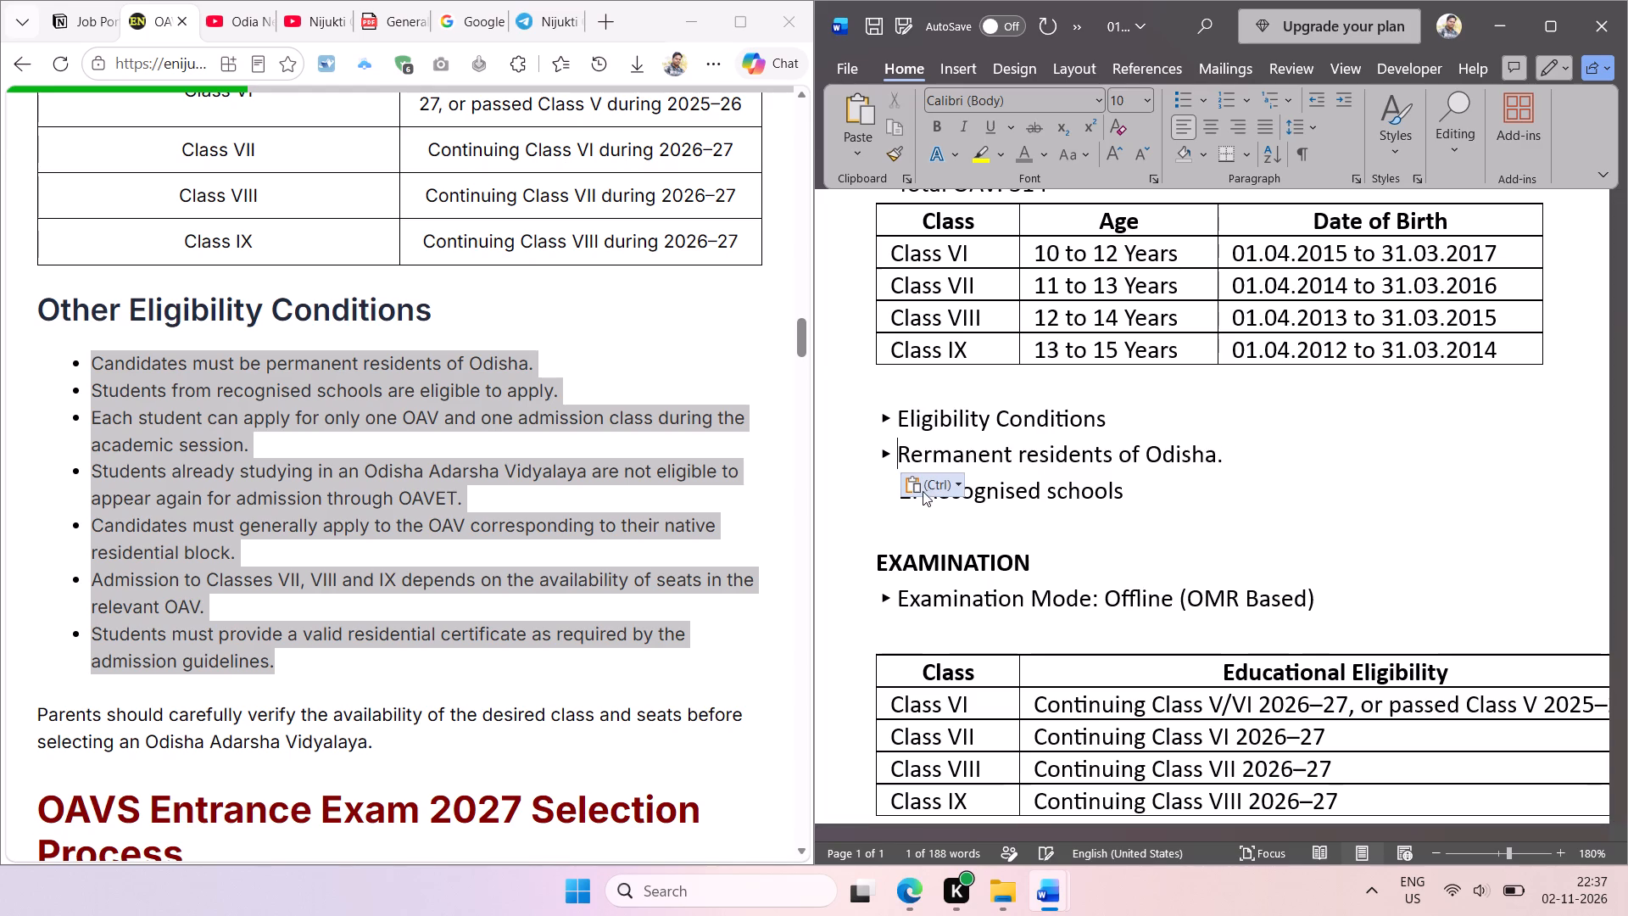
click(906, 515)
click(873, 457)
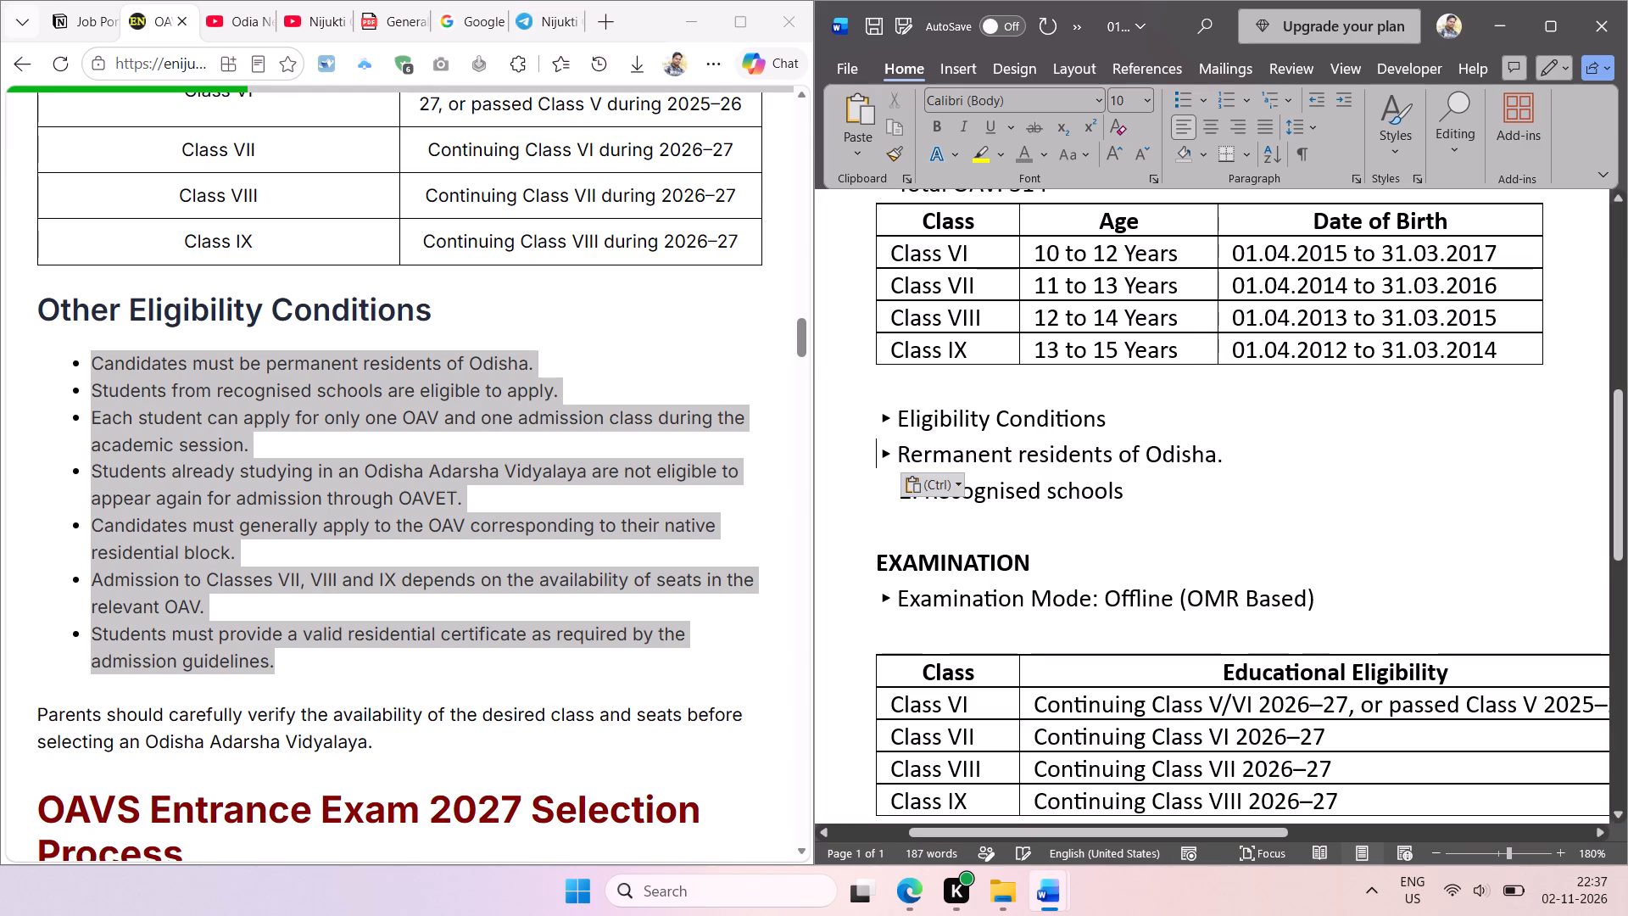
key(space)
key(space)
key(space)
key(space)
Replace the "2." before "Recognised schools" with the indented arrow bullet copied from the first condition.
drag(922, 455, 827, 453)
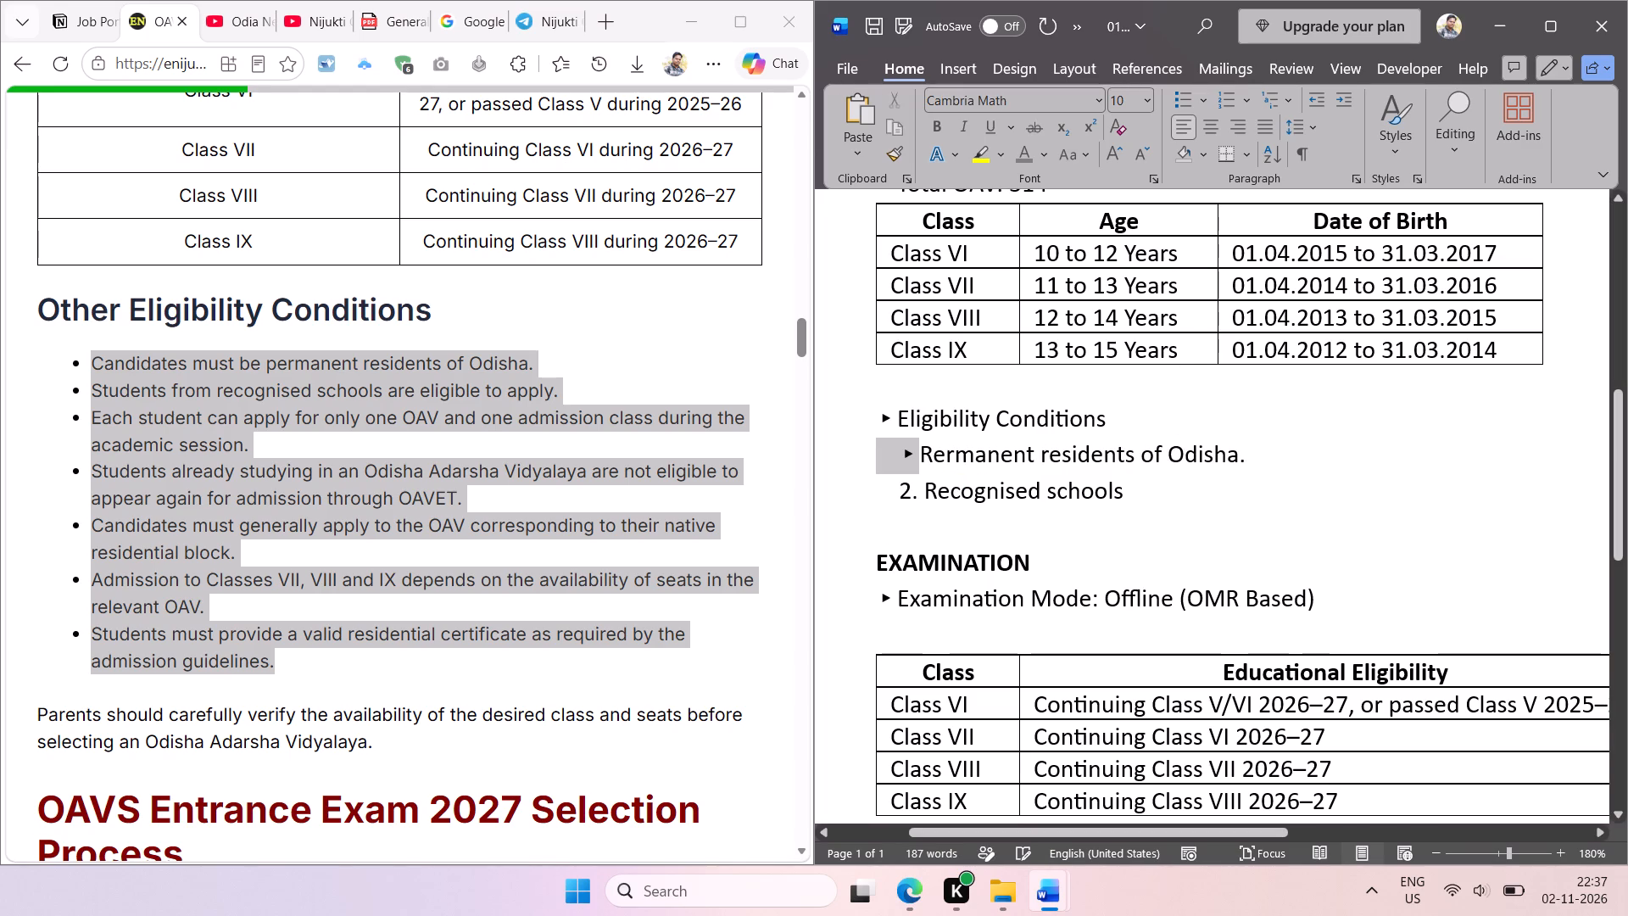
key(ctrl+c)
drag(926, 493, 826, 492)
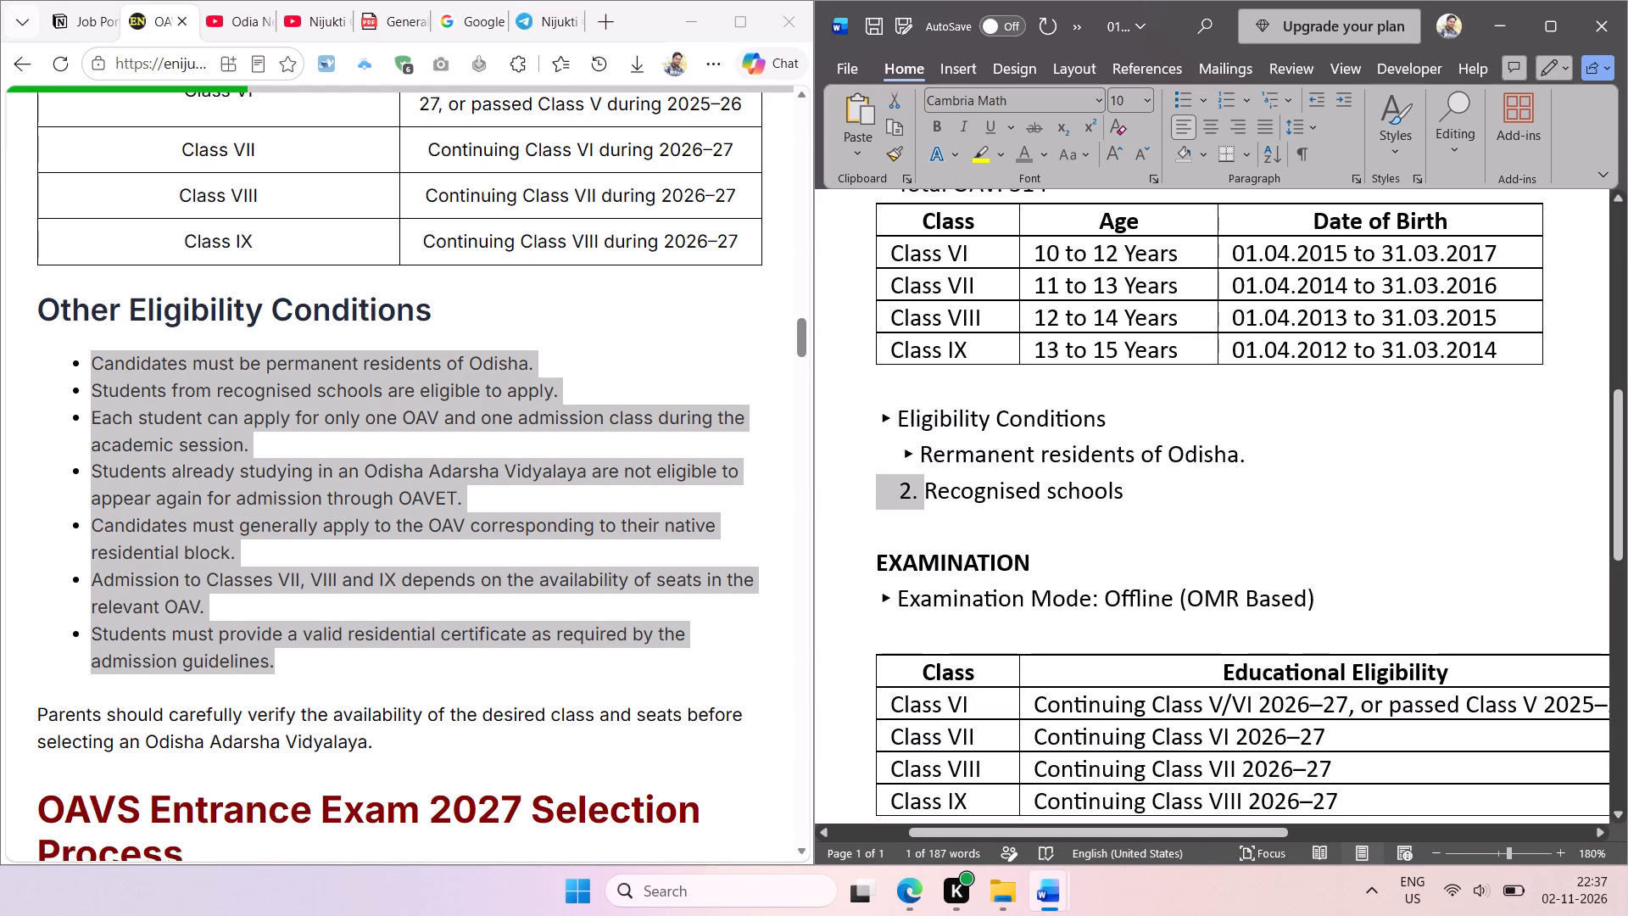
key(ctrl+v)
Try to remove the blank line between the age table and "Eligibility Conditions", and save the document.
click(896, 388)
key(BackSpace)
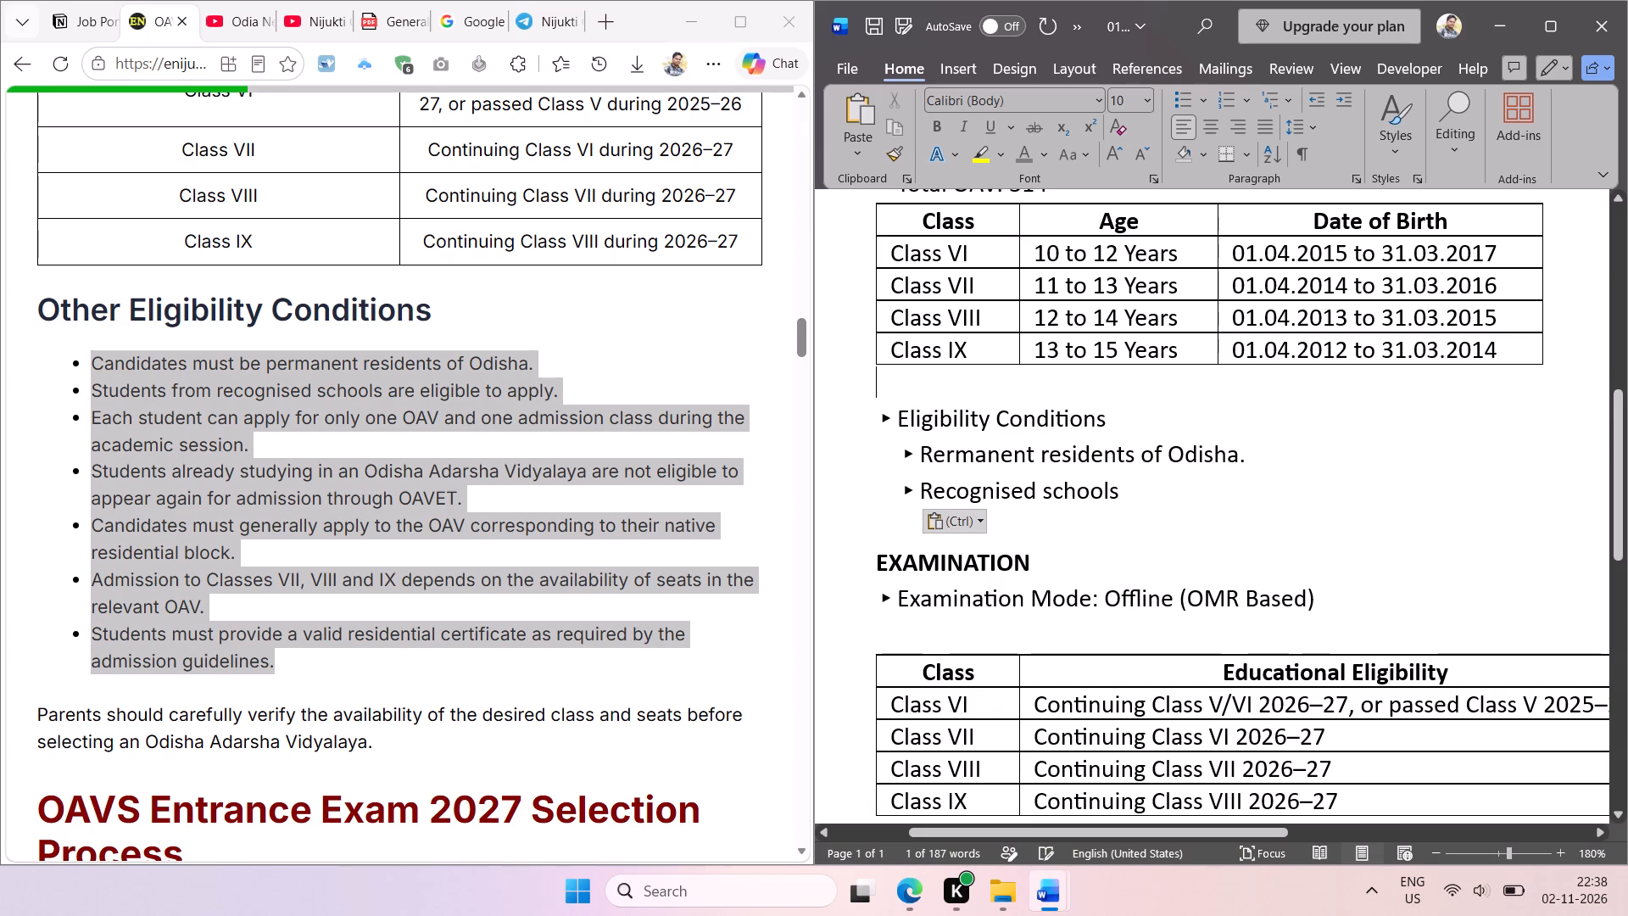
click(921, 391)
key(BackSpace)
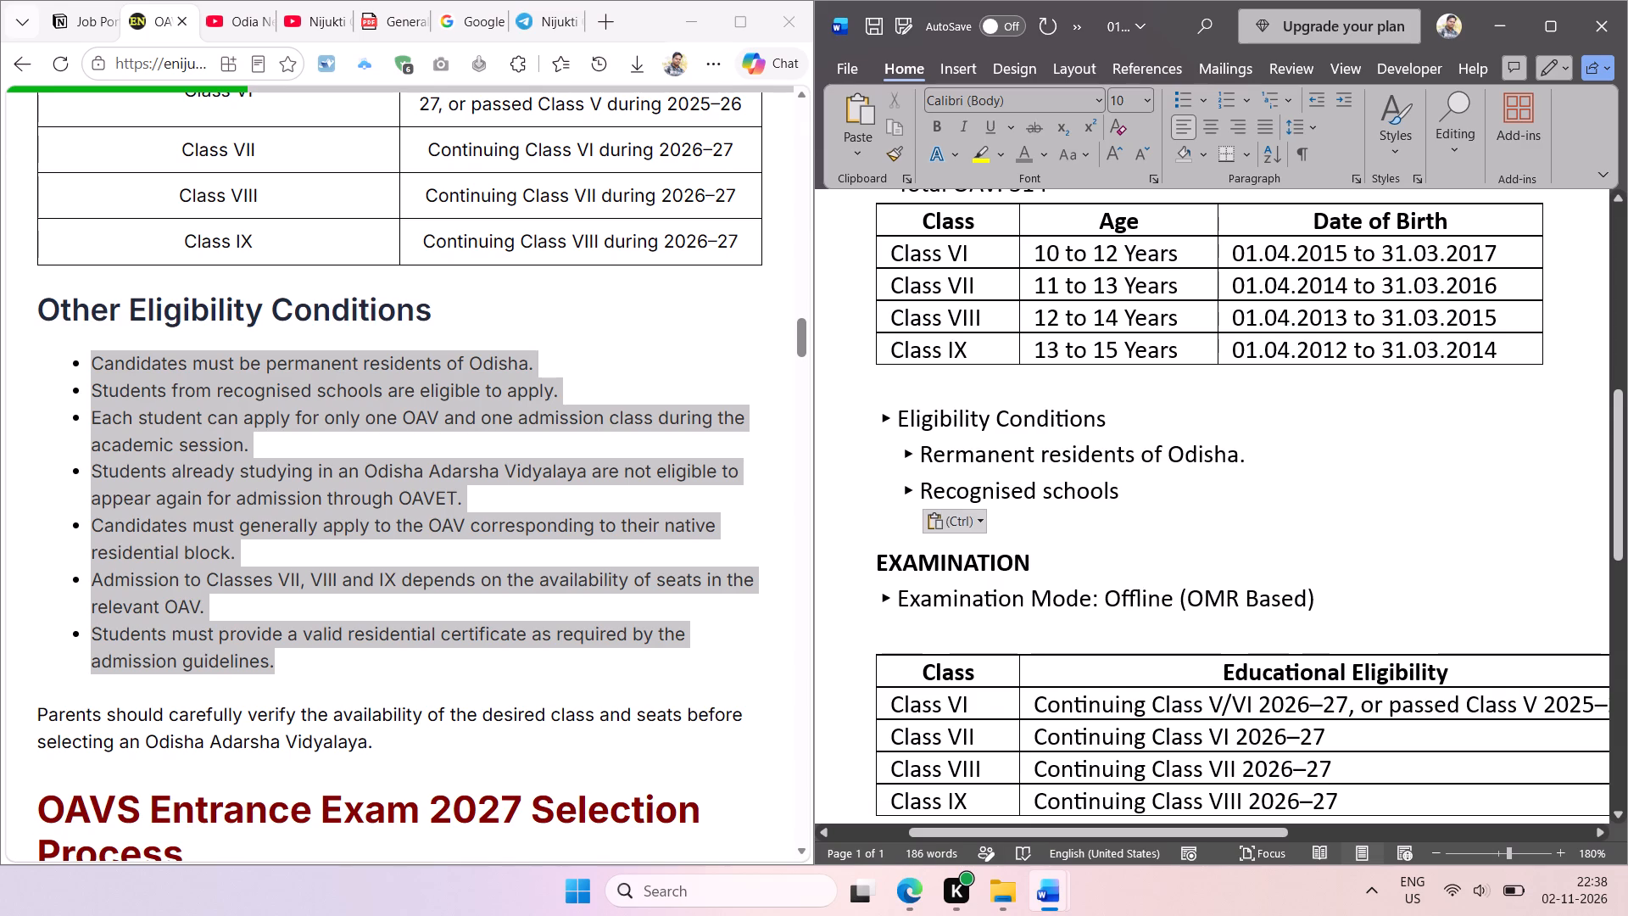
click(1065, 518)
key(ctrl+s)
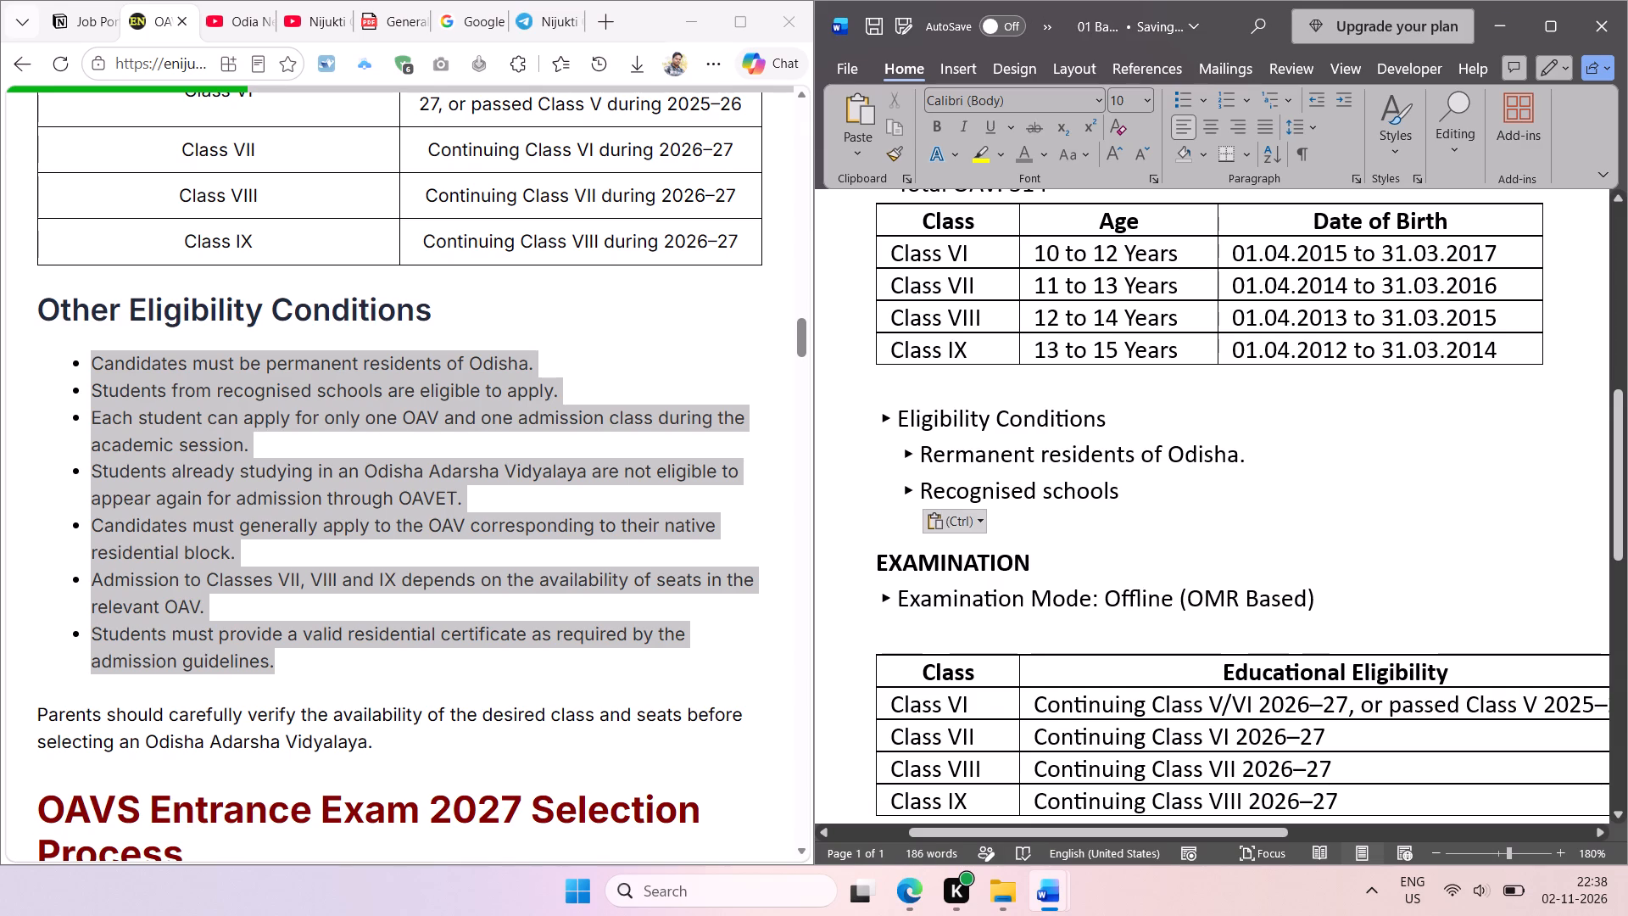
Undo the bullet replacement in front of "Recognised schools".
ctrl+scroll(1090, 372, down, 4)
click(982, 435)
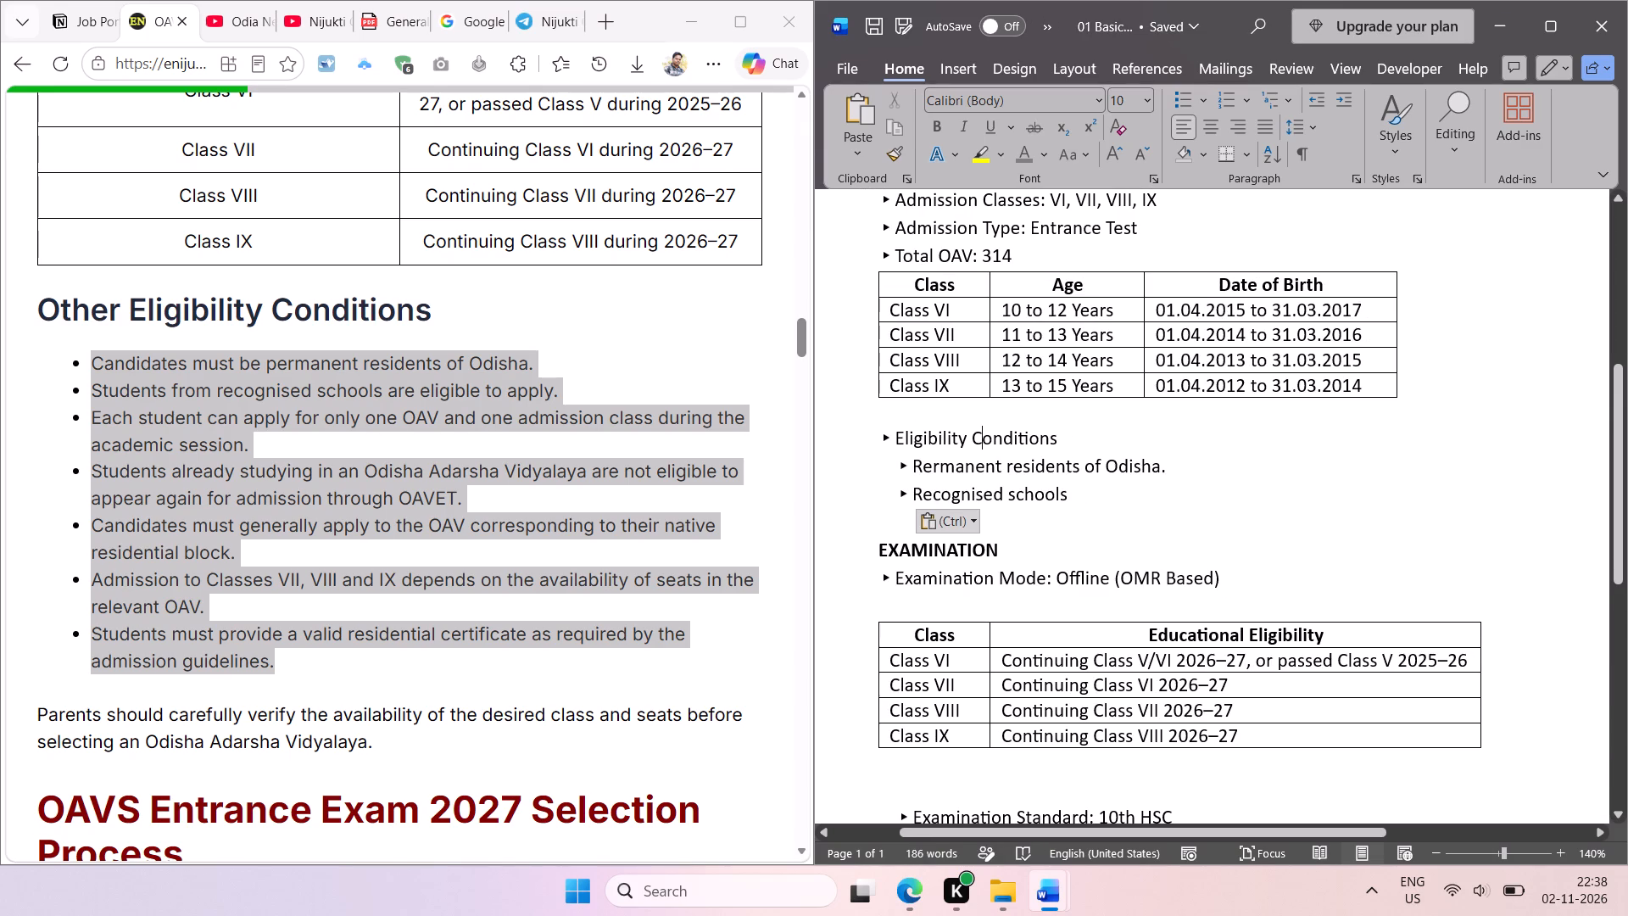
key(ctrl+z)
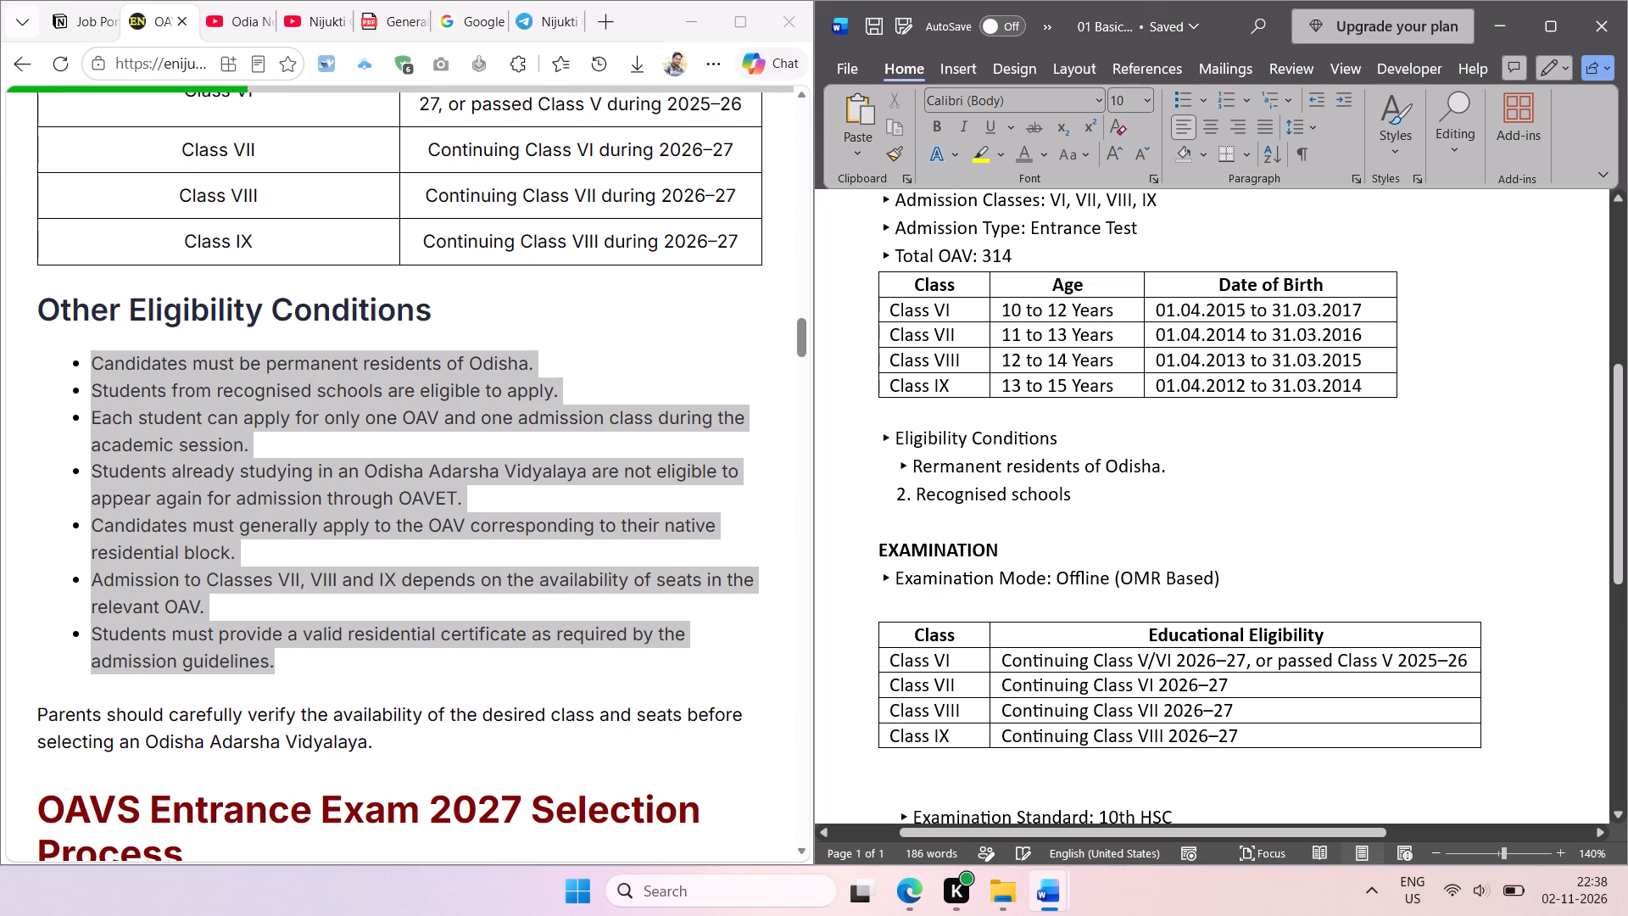
Copy the first condition's indented arrow bullet over the "2." in front of "Recognised schools".
click(946, 415)
drag(915, 463, 817, 461)
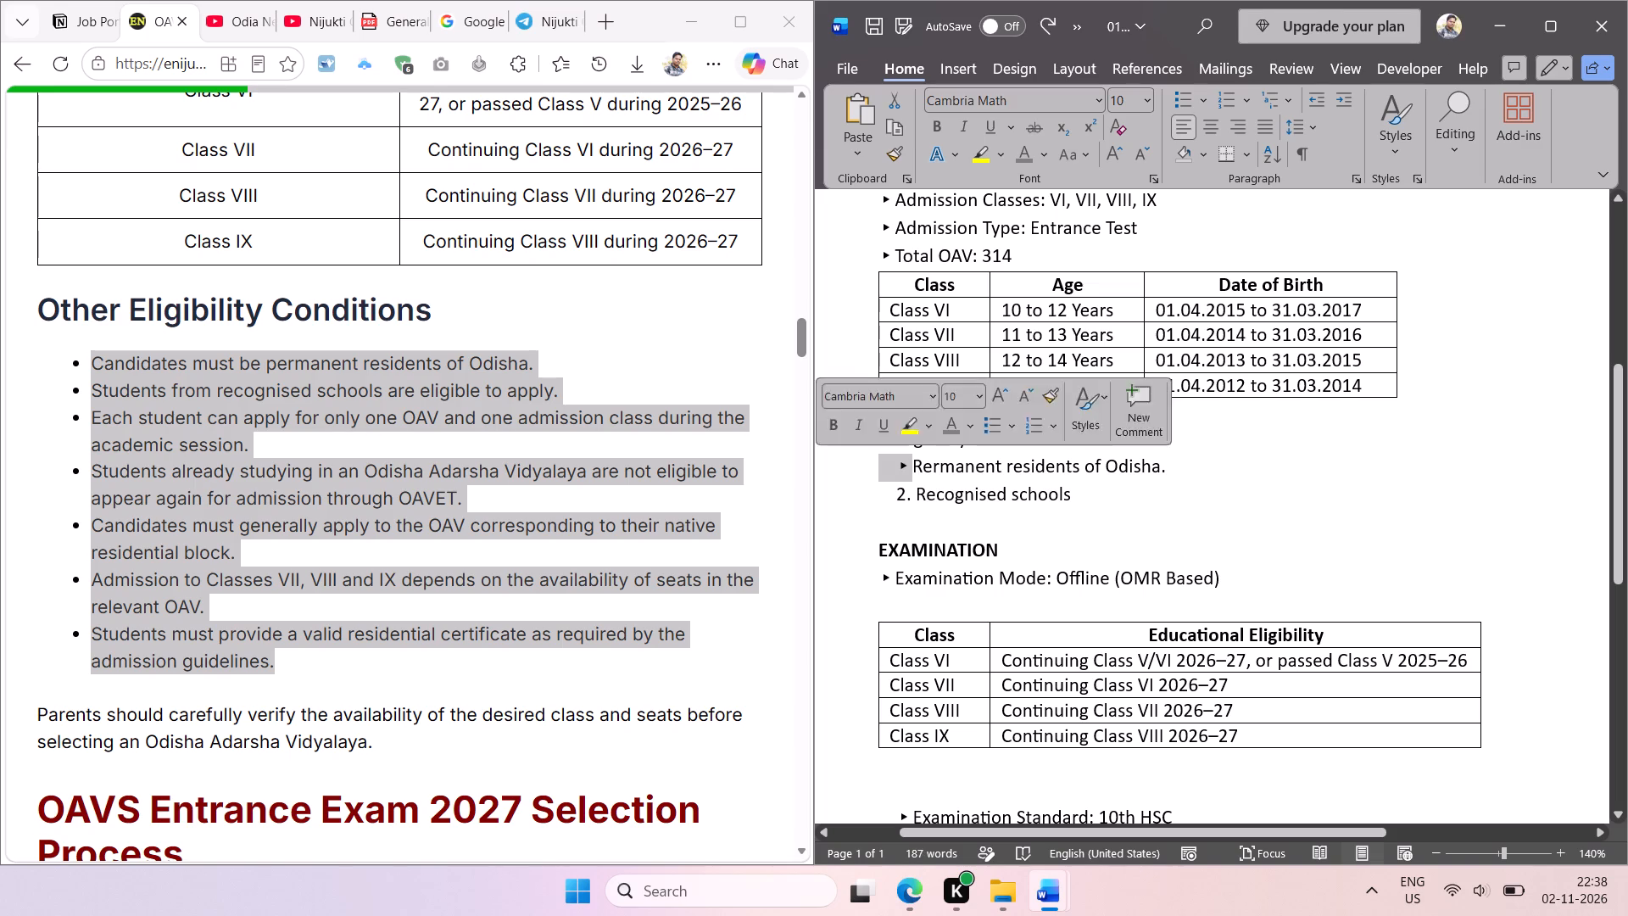
key(ctrl+c)
drag(912, 494, 817, 489)
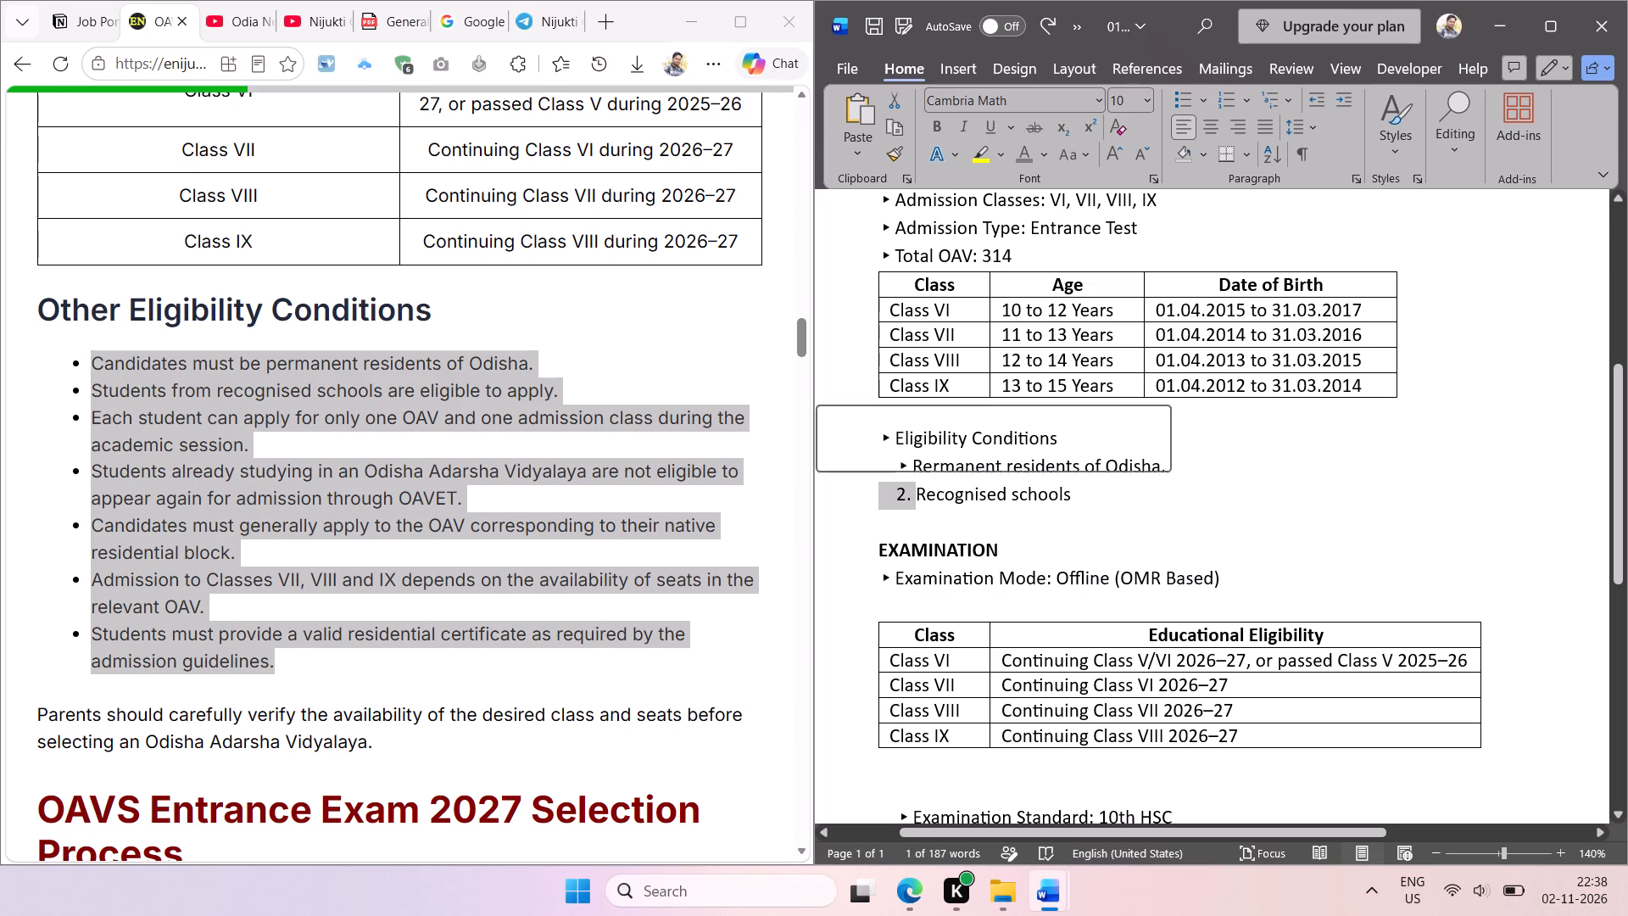
key(ctrl+v)
Remove the blank line above "Eligibility Conditions", insert it again, and save the document.
click(889, 418)
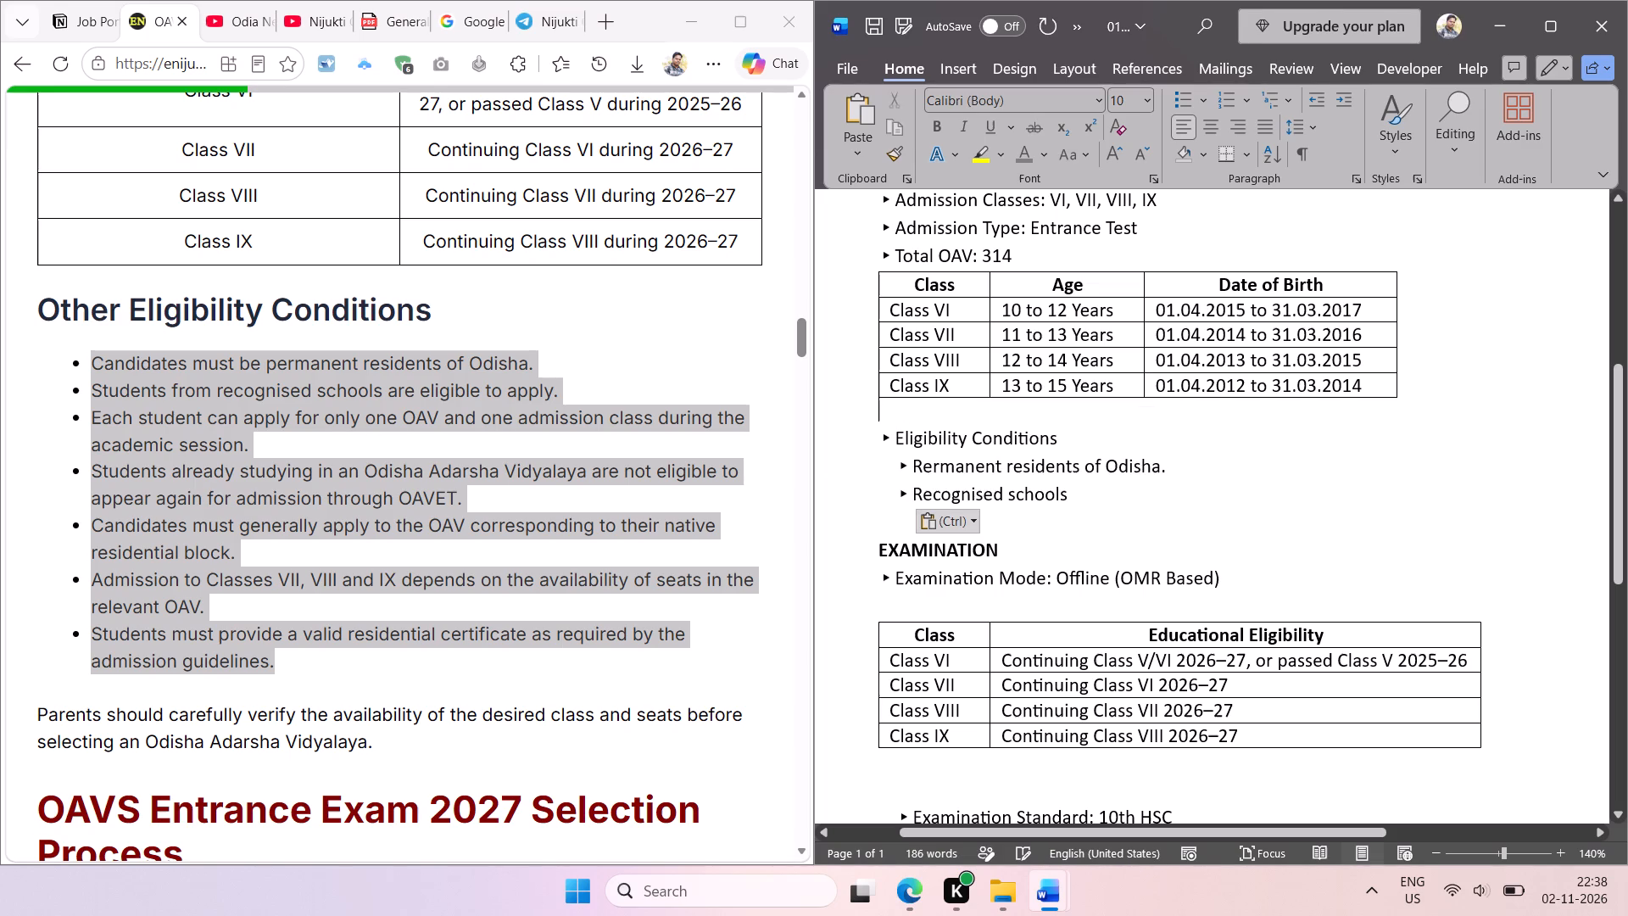
click(877, 435)
key(BackSpace)
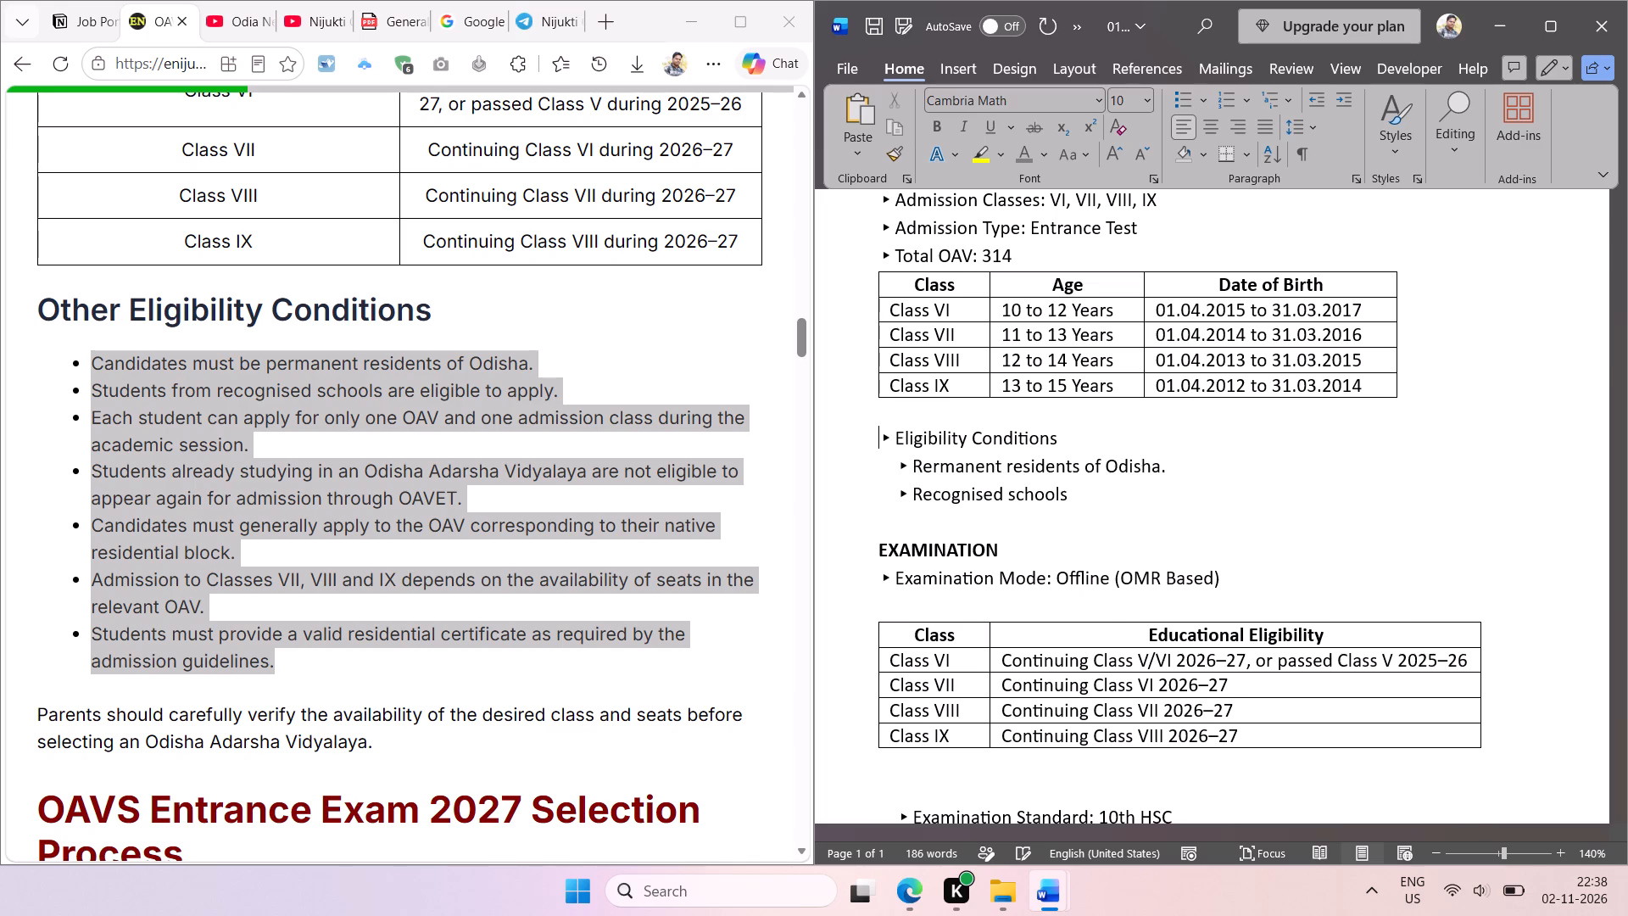
key(Return)
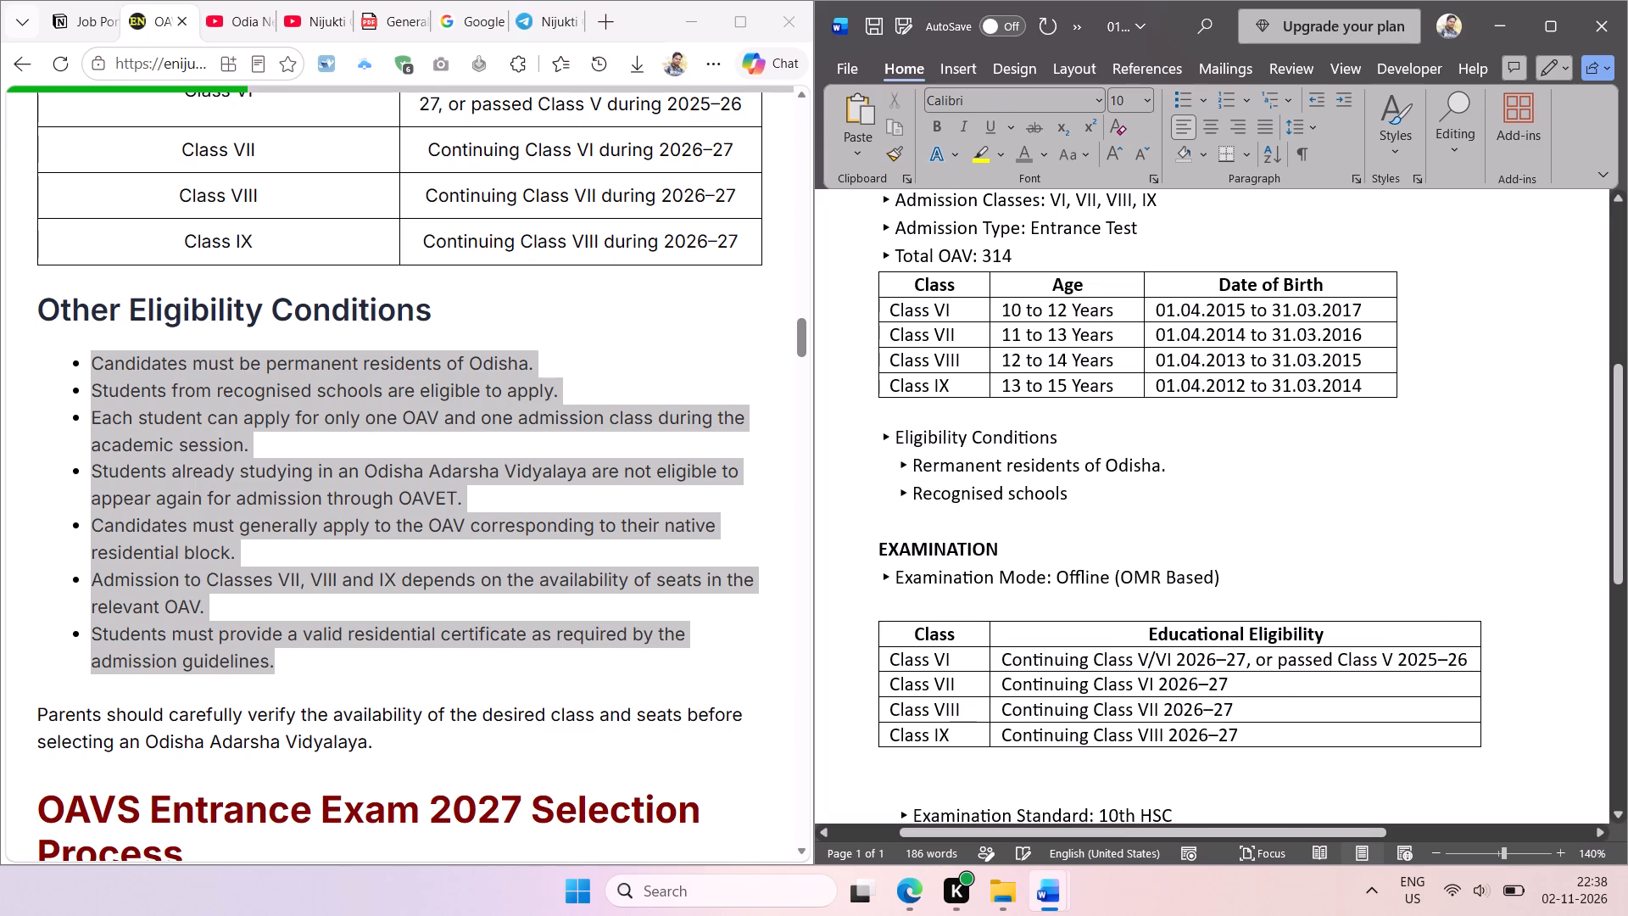
key(ctrl+s)
click(1073, 516)
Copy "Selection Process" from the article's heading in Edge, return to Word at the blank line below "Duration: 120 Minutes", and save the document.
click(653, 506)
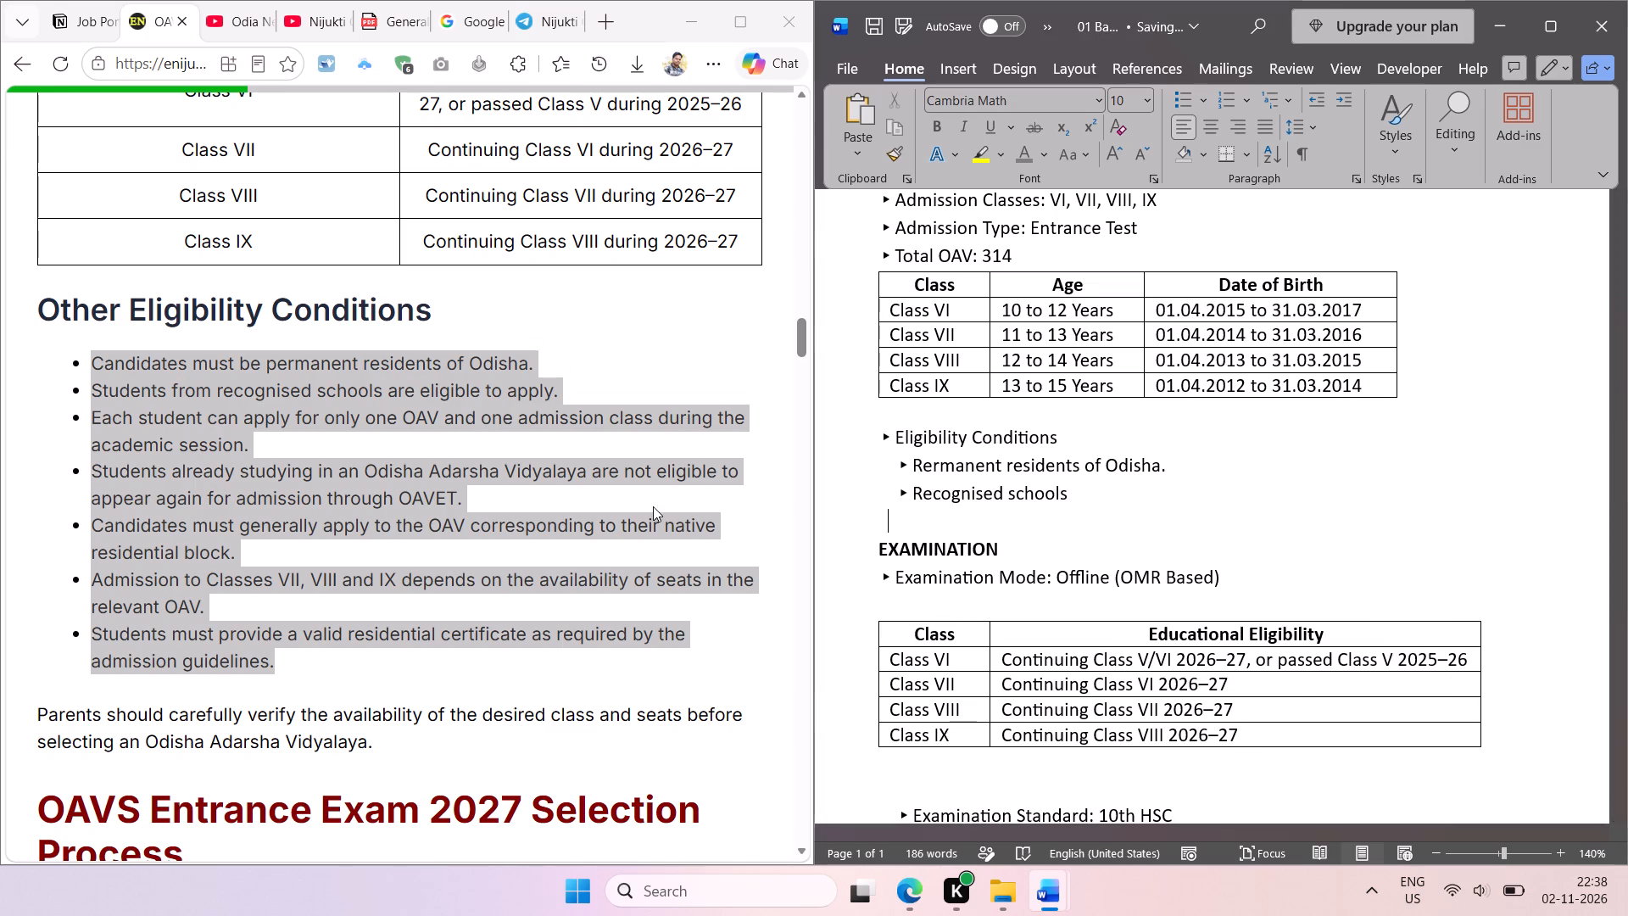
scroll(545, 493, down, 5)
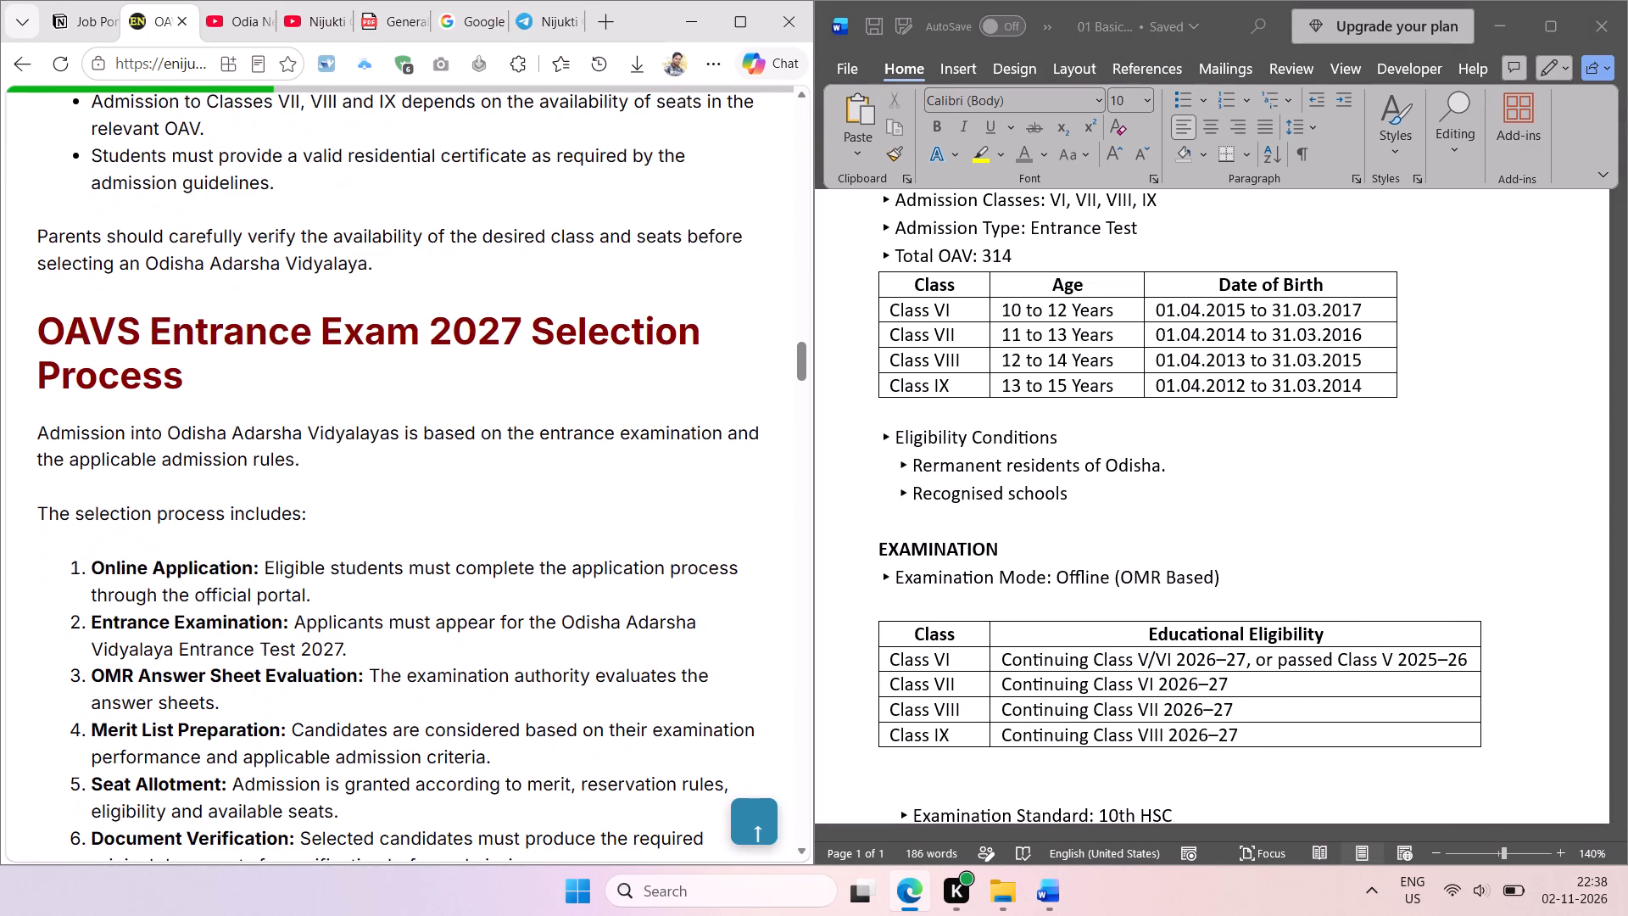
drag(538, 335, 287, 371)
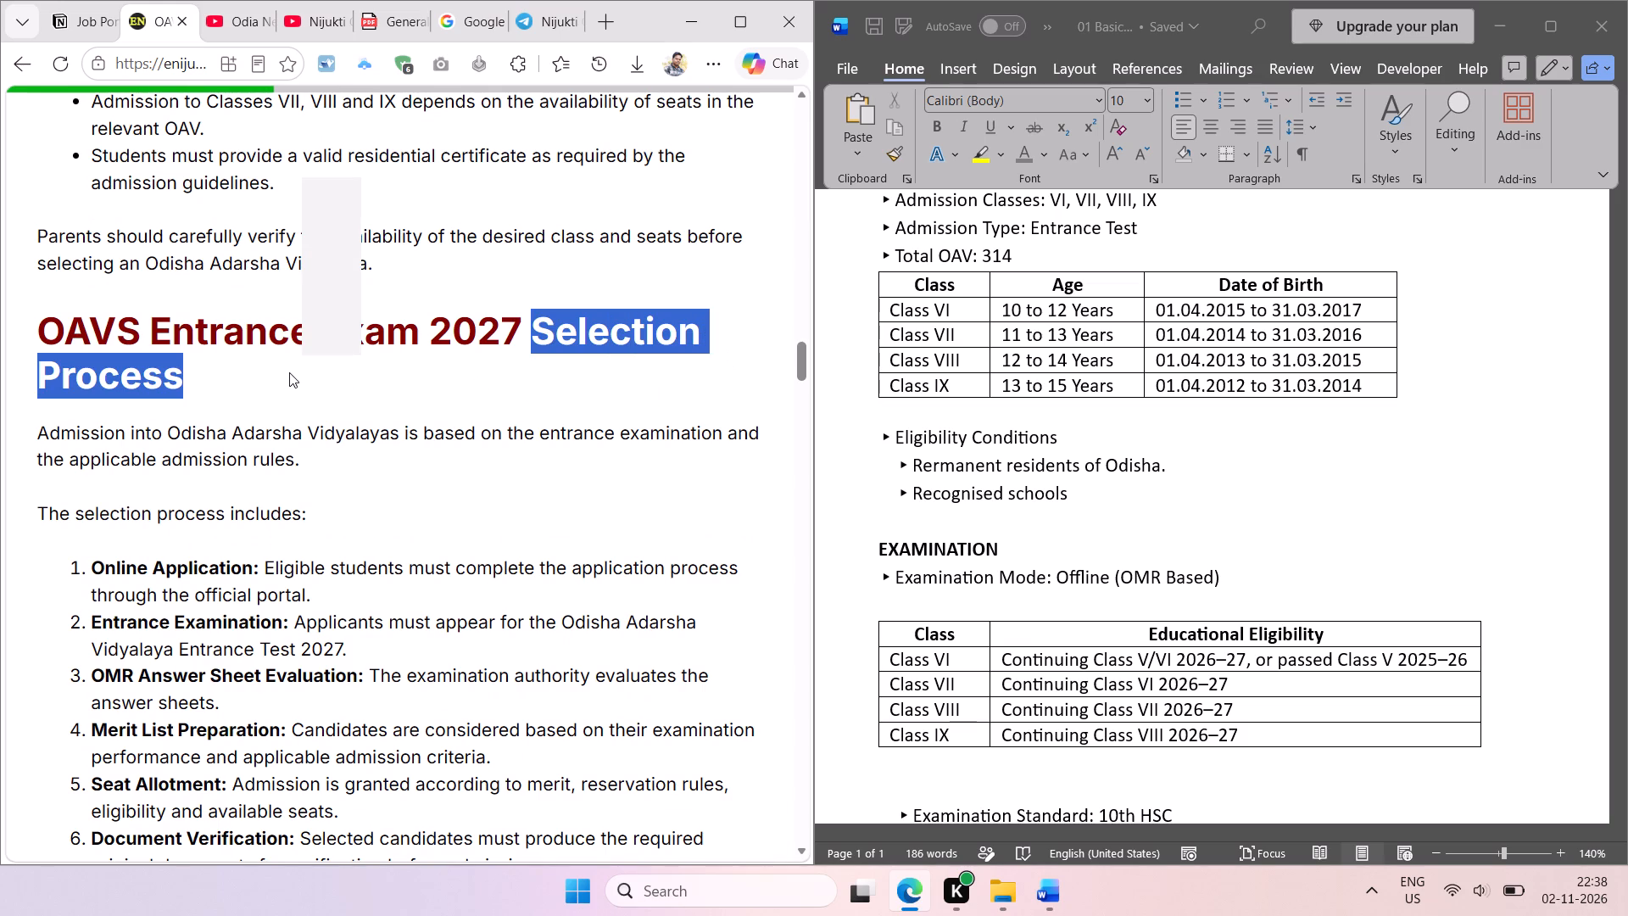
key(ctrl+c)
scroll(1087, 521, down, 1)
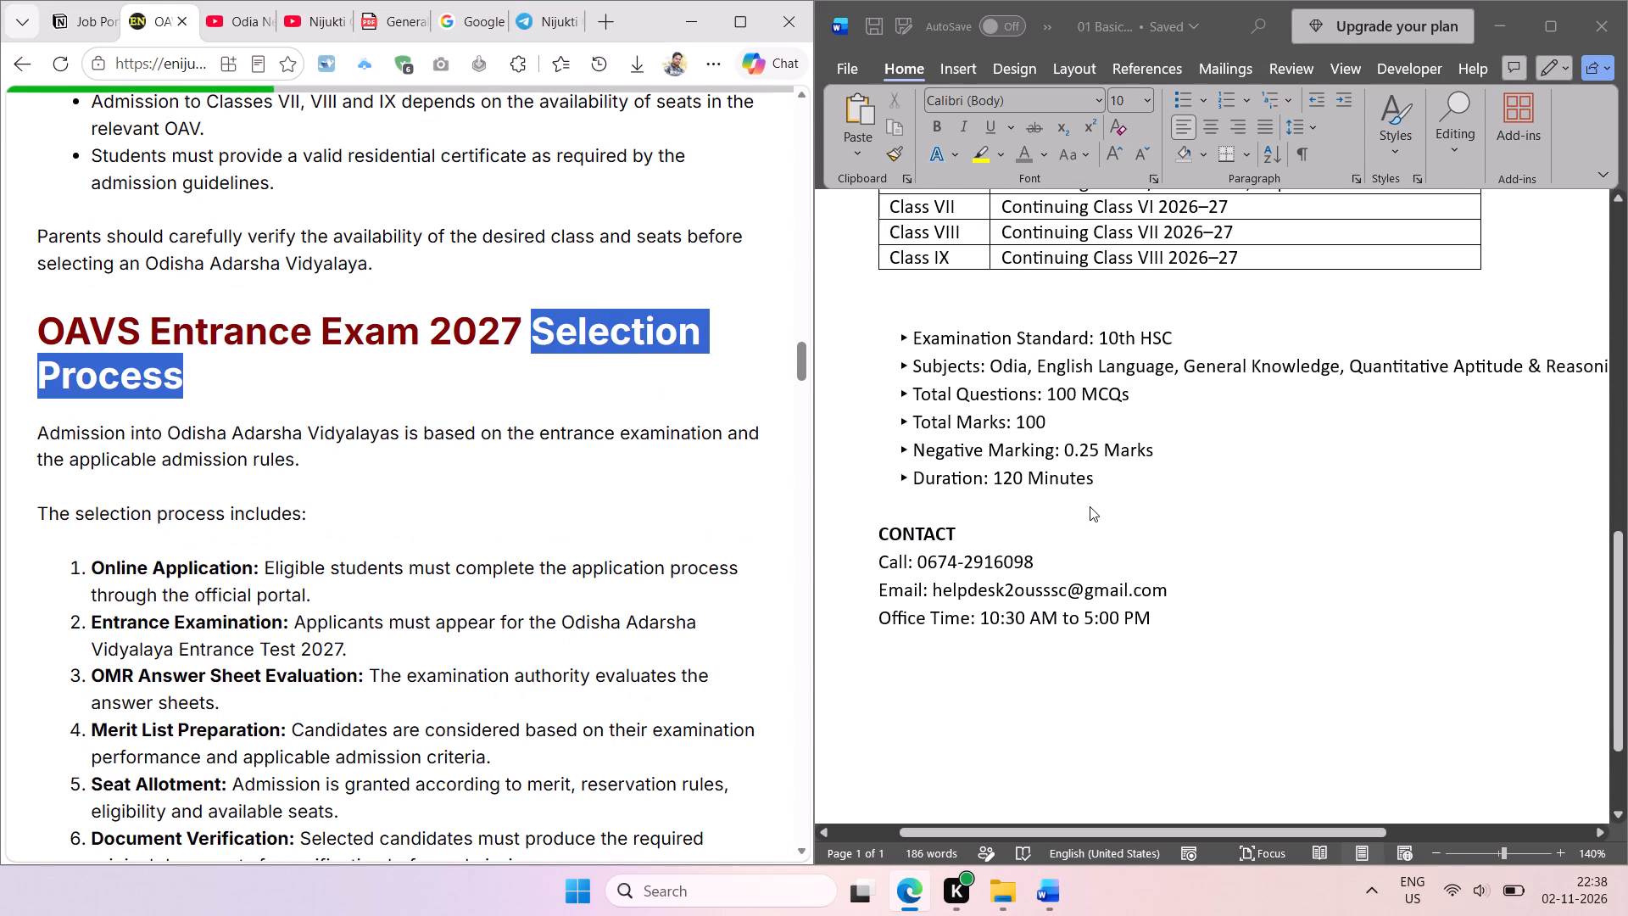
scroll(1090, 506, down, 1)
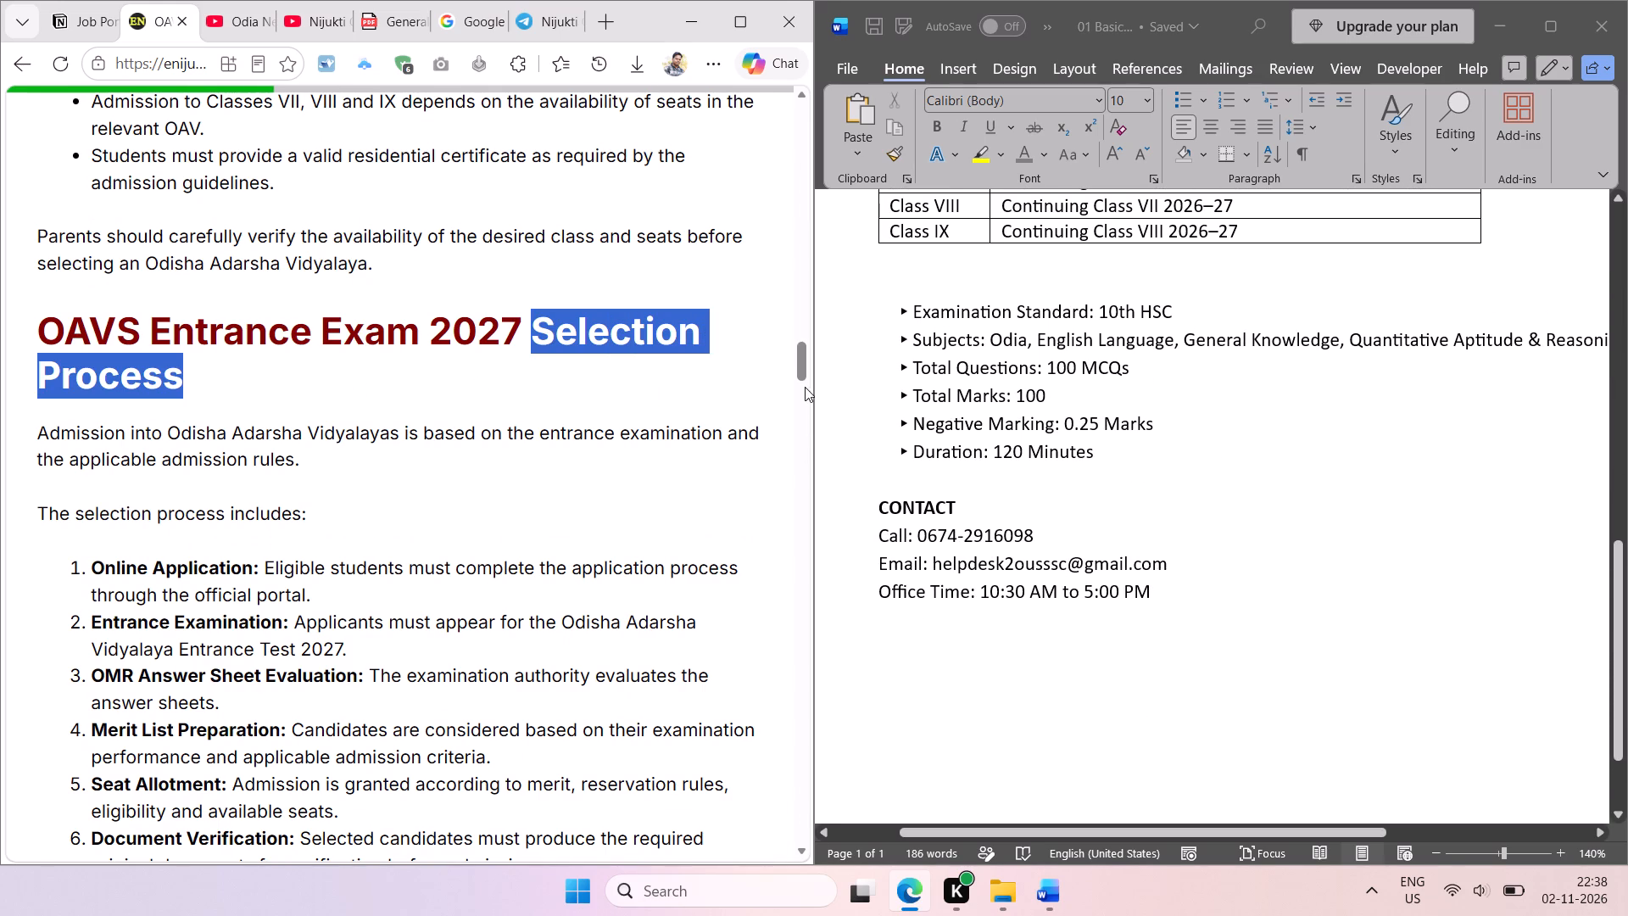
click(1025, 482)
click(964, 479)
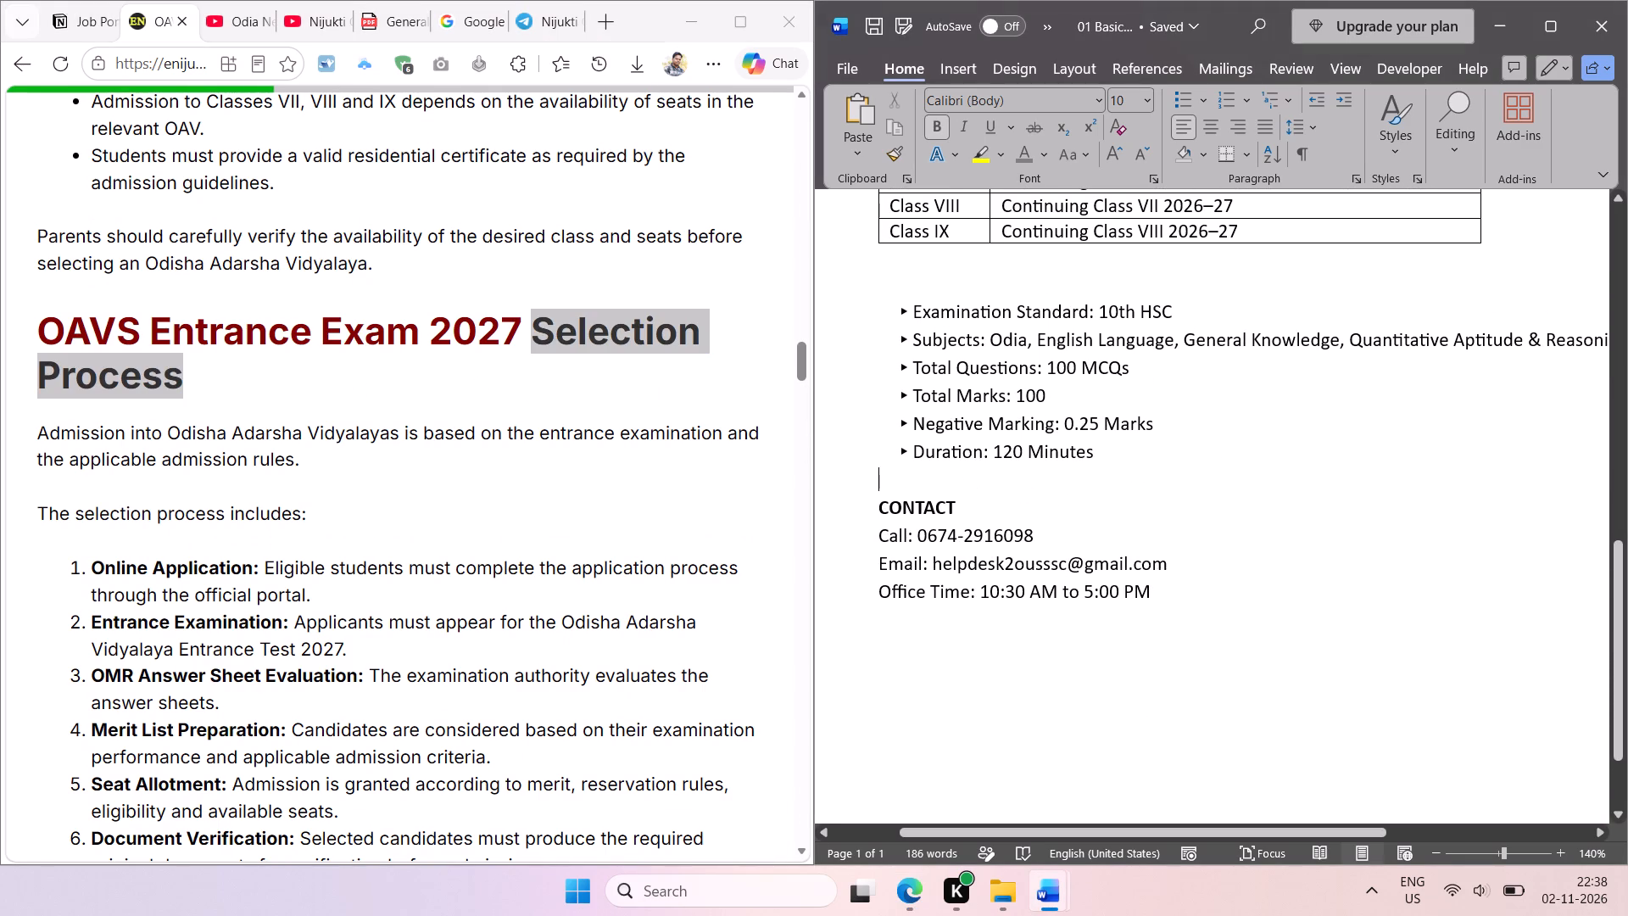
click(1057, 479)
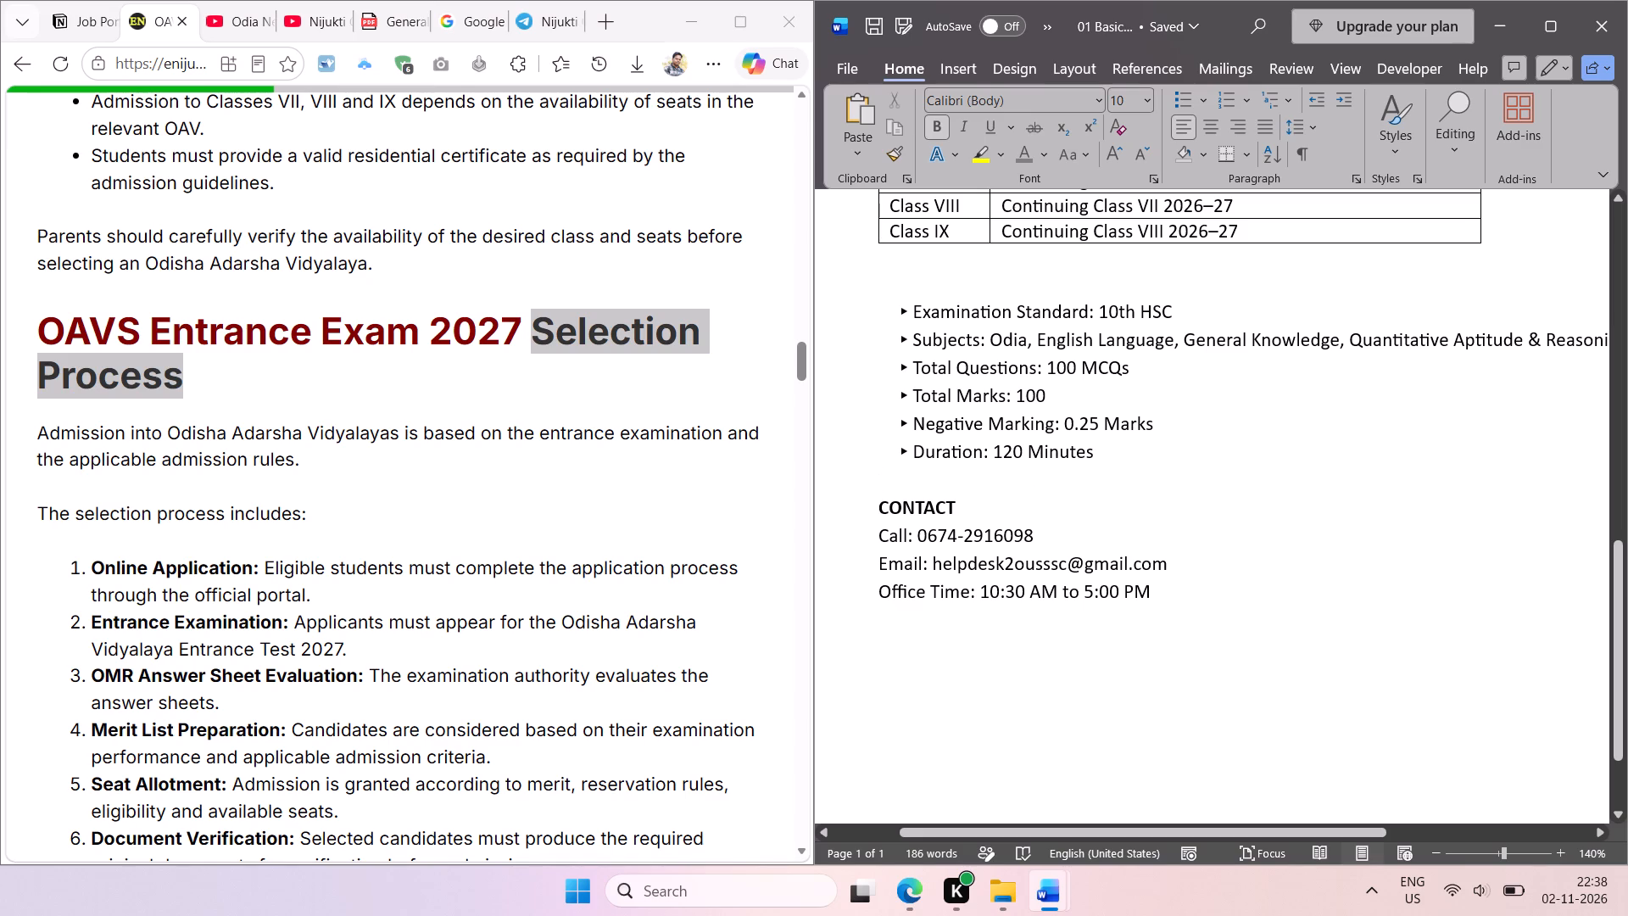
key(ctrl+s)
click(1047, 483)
Find the article's exam pattern table in Edge, then duplicate Word's Educational Eligibility table above "Examination Standard" with an extra blank line below it.
click(605, 396)
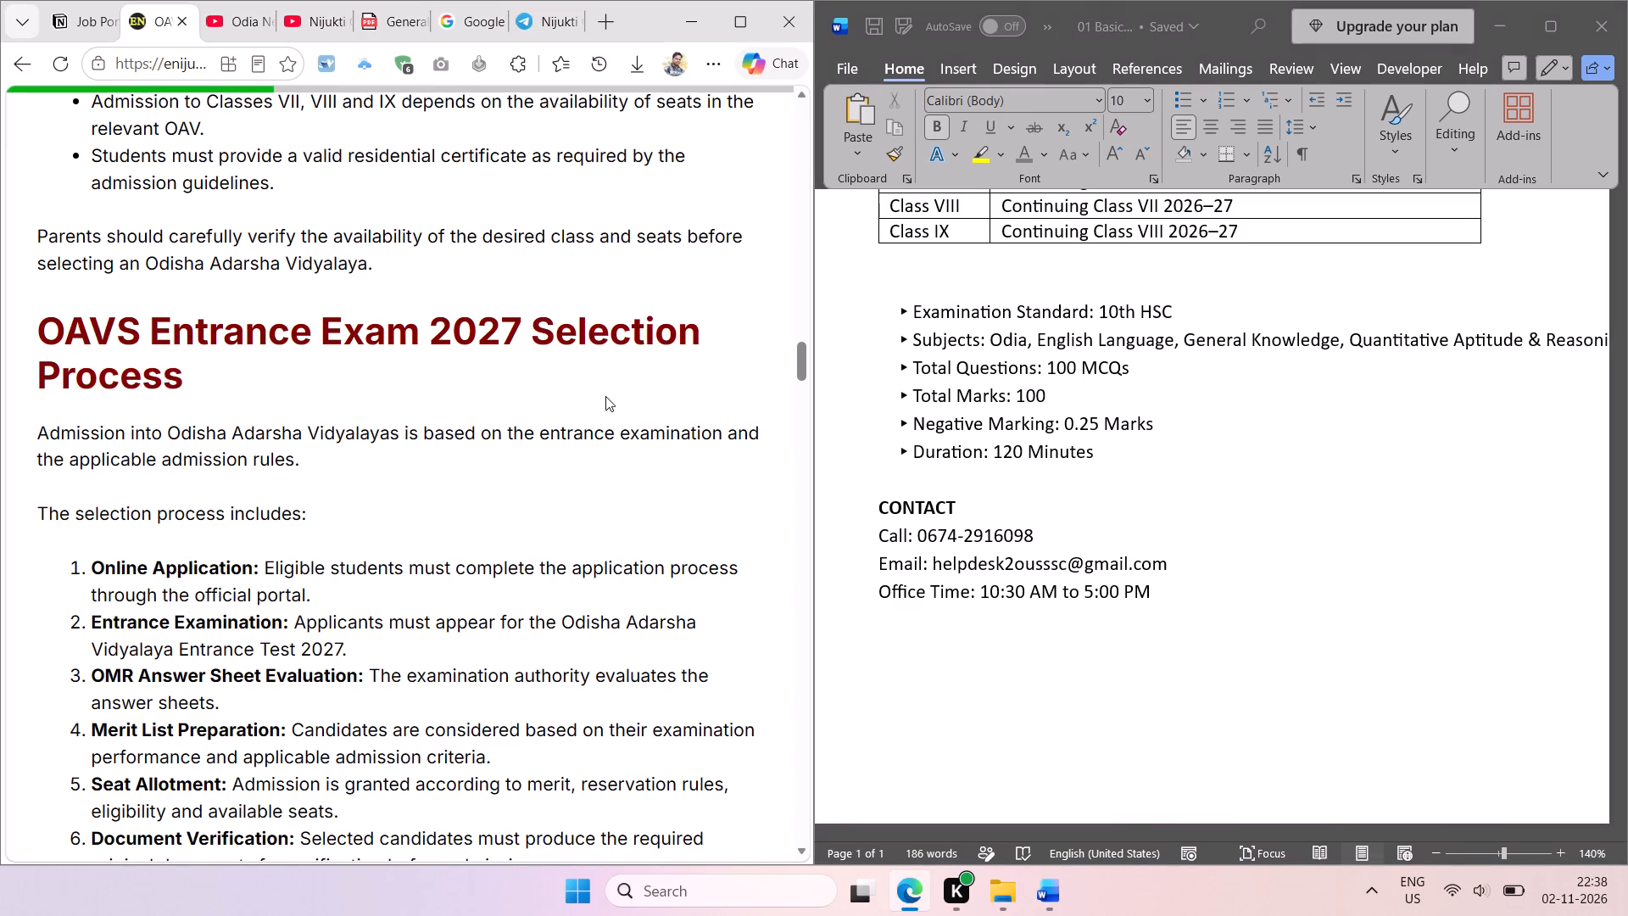
scroll(605, 396, down, 6)
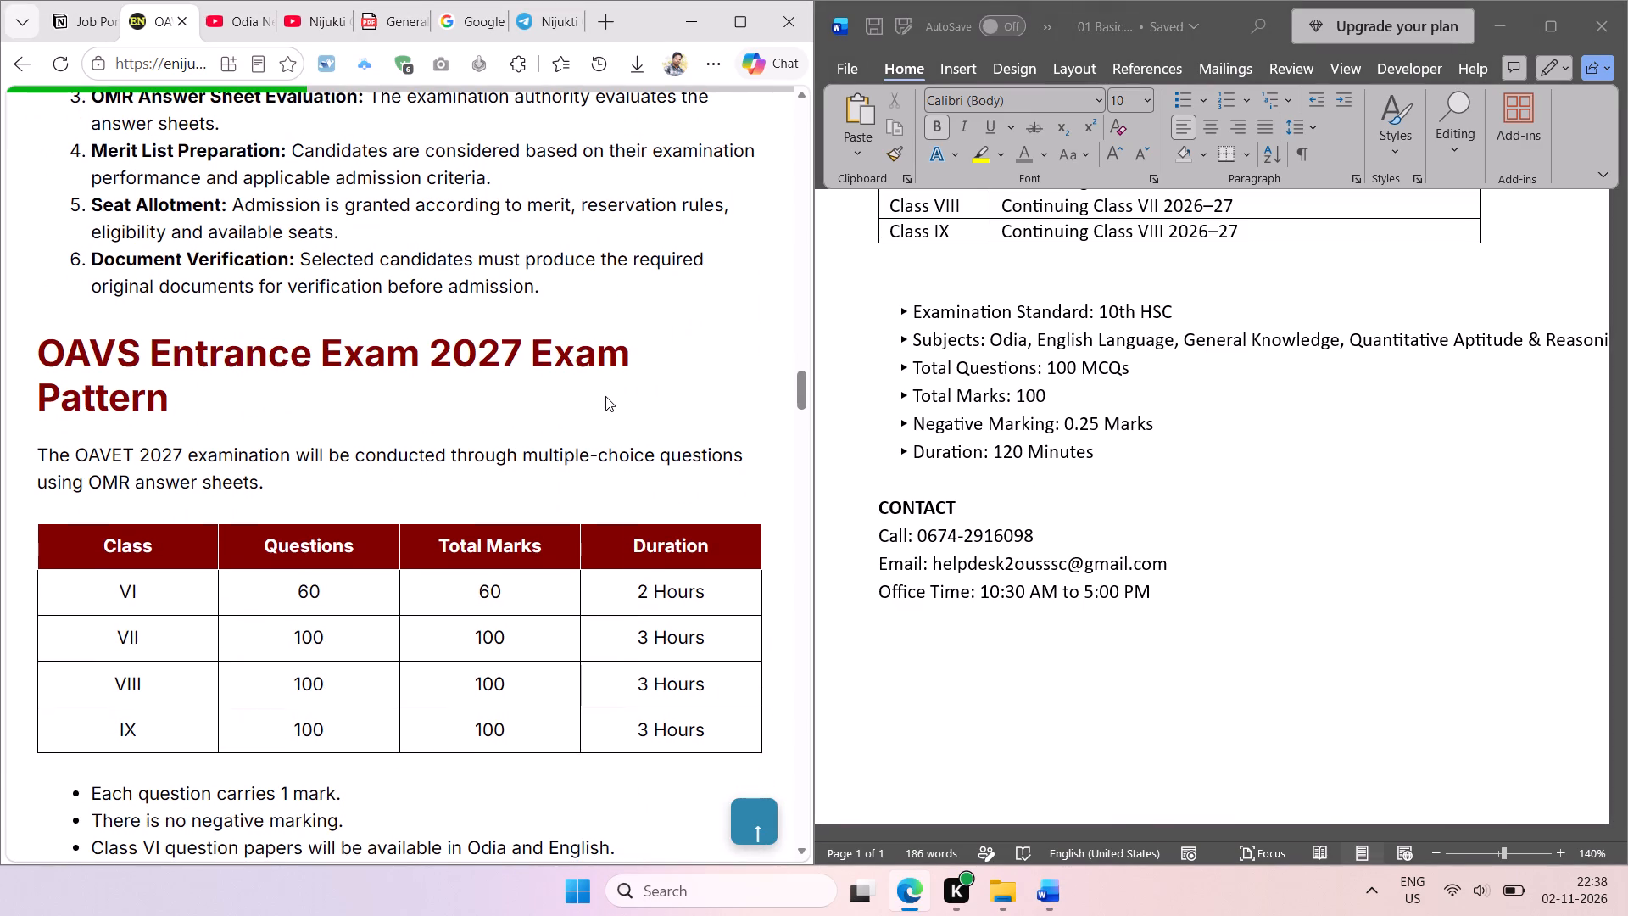
scroll(697, 420, up, 1)
scroll(964, 276, up, 1)
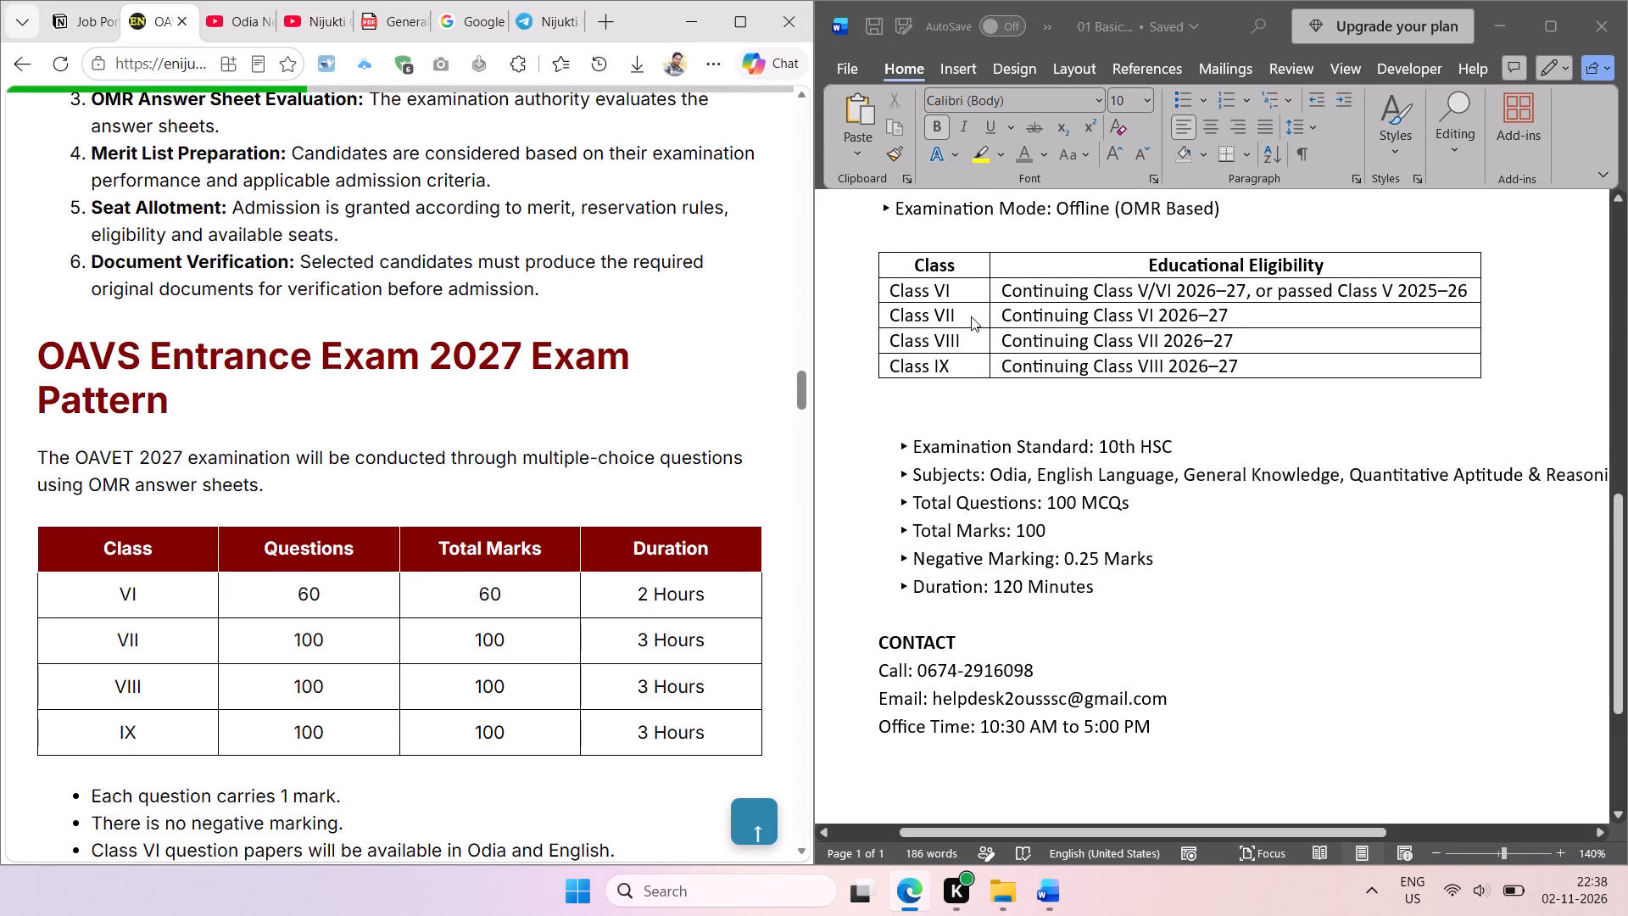
scroll(971, 316, up, 1)
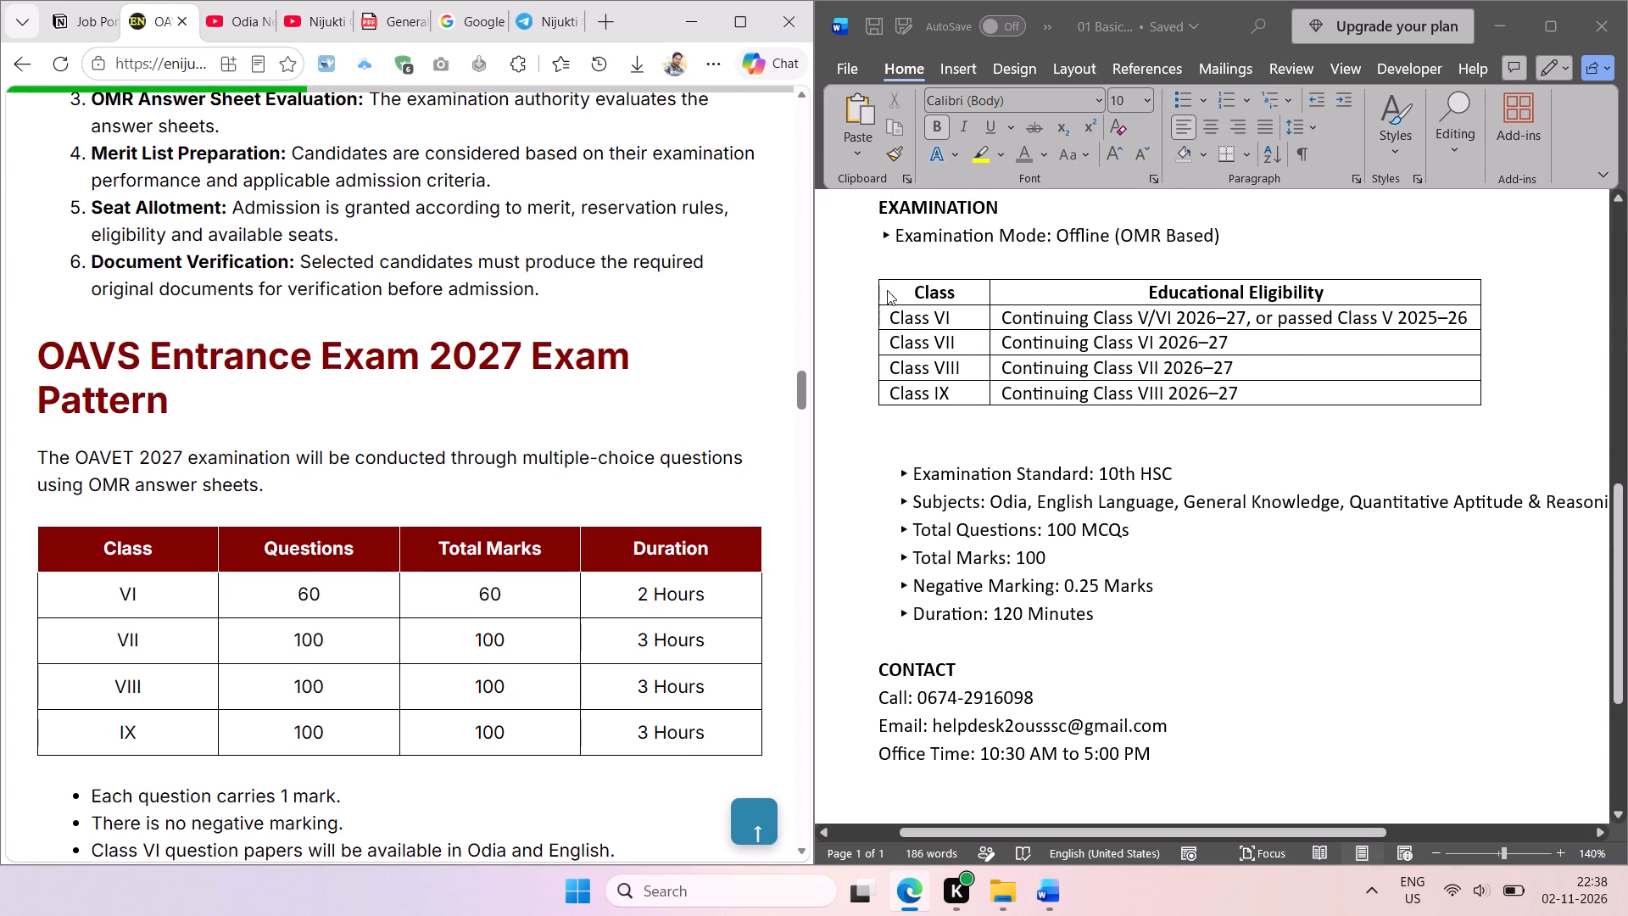
drag(887, 282, 1214, 374)
click(893, 316)
drag(900, 294, 1191, 386)
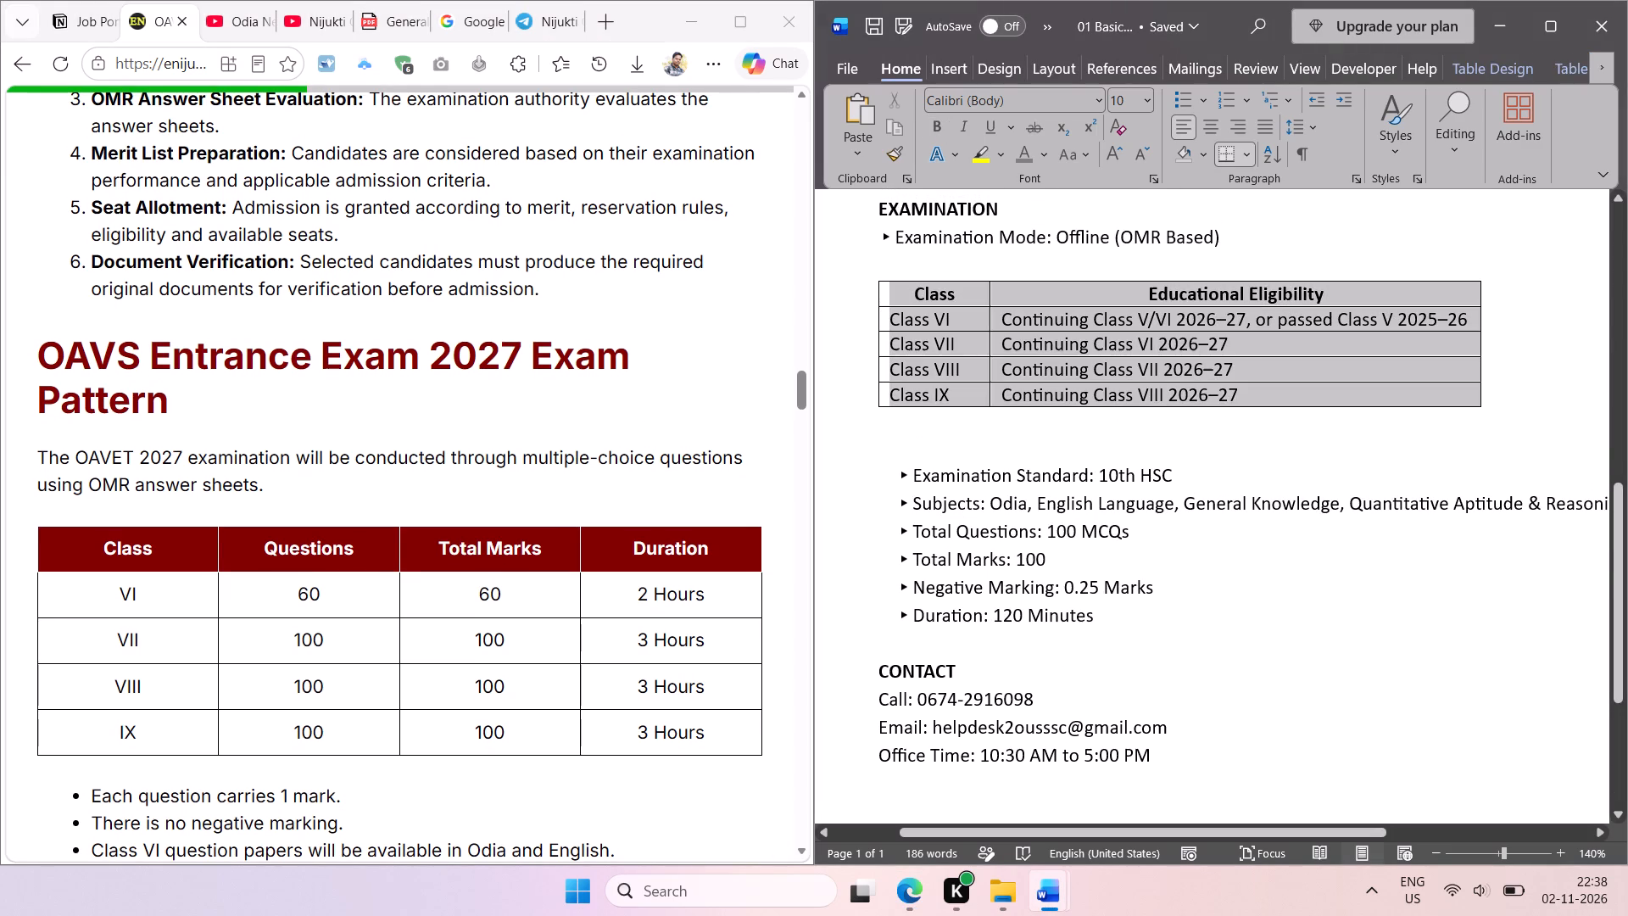
drag(1191, 386, 1204, 390)
key(ctrl+c)
click(956, 439)
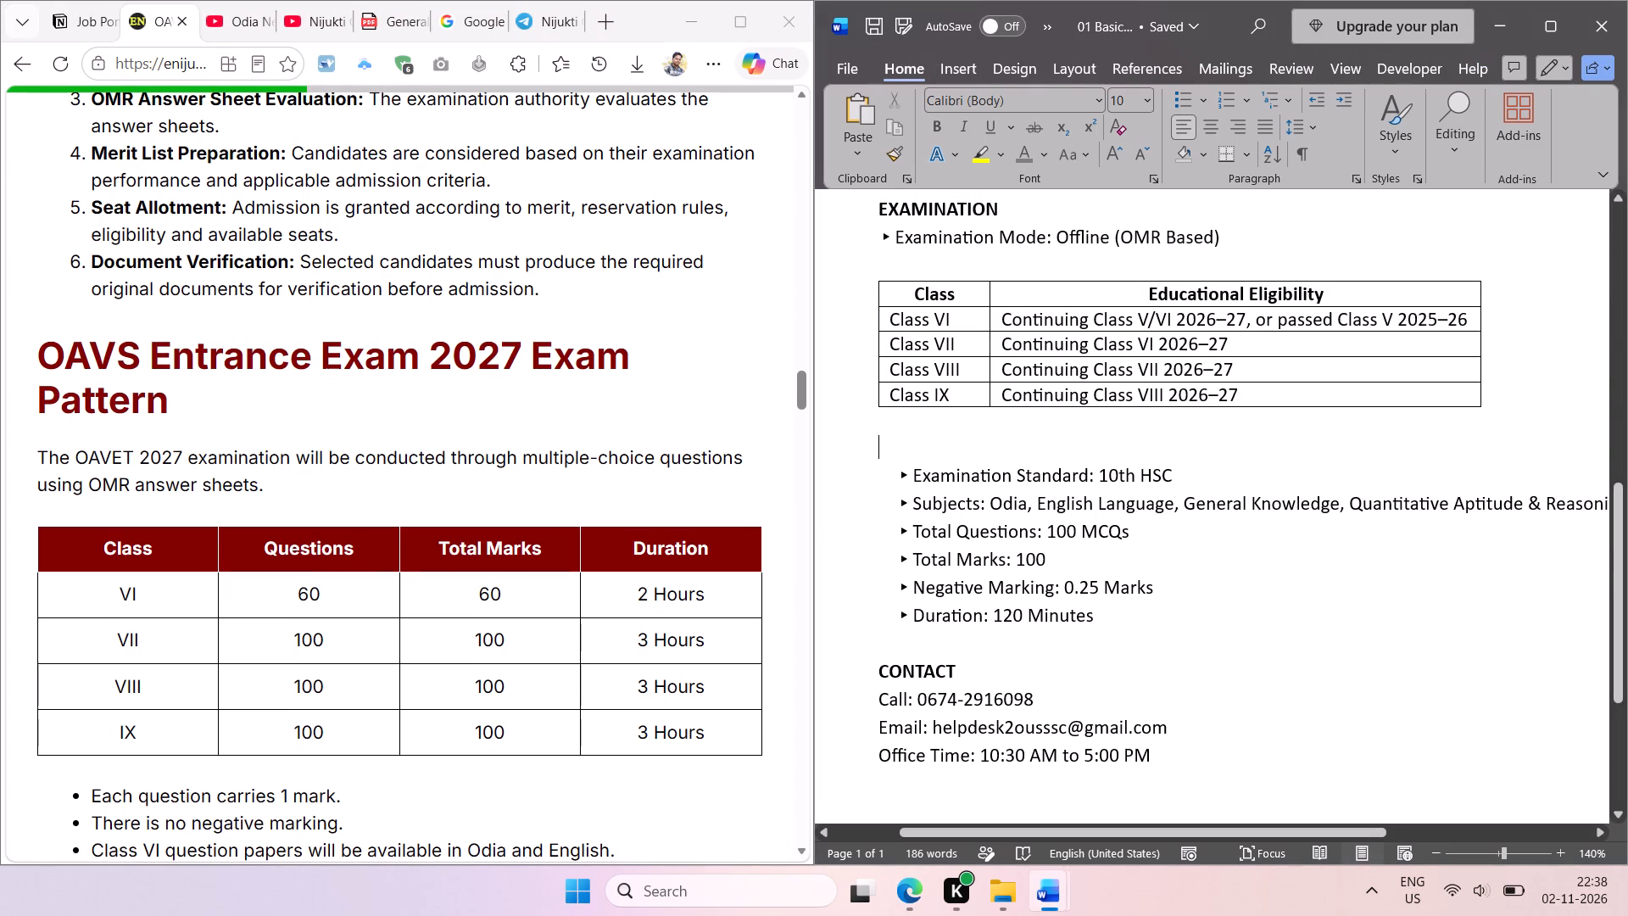
key(ctrl+v)
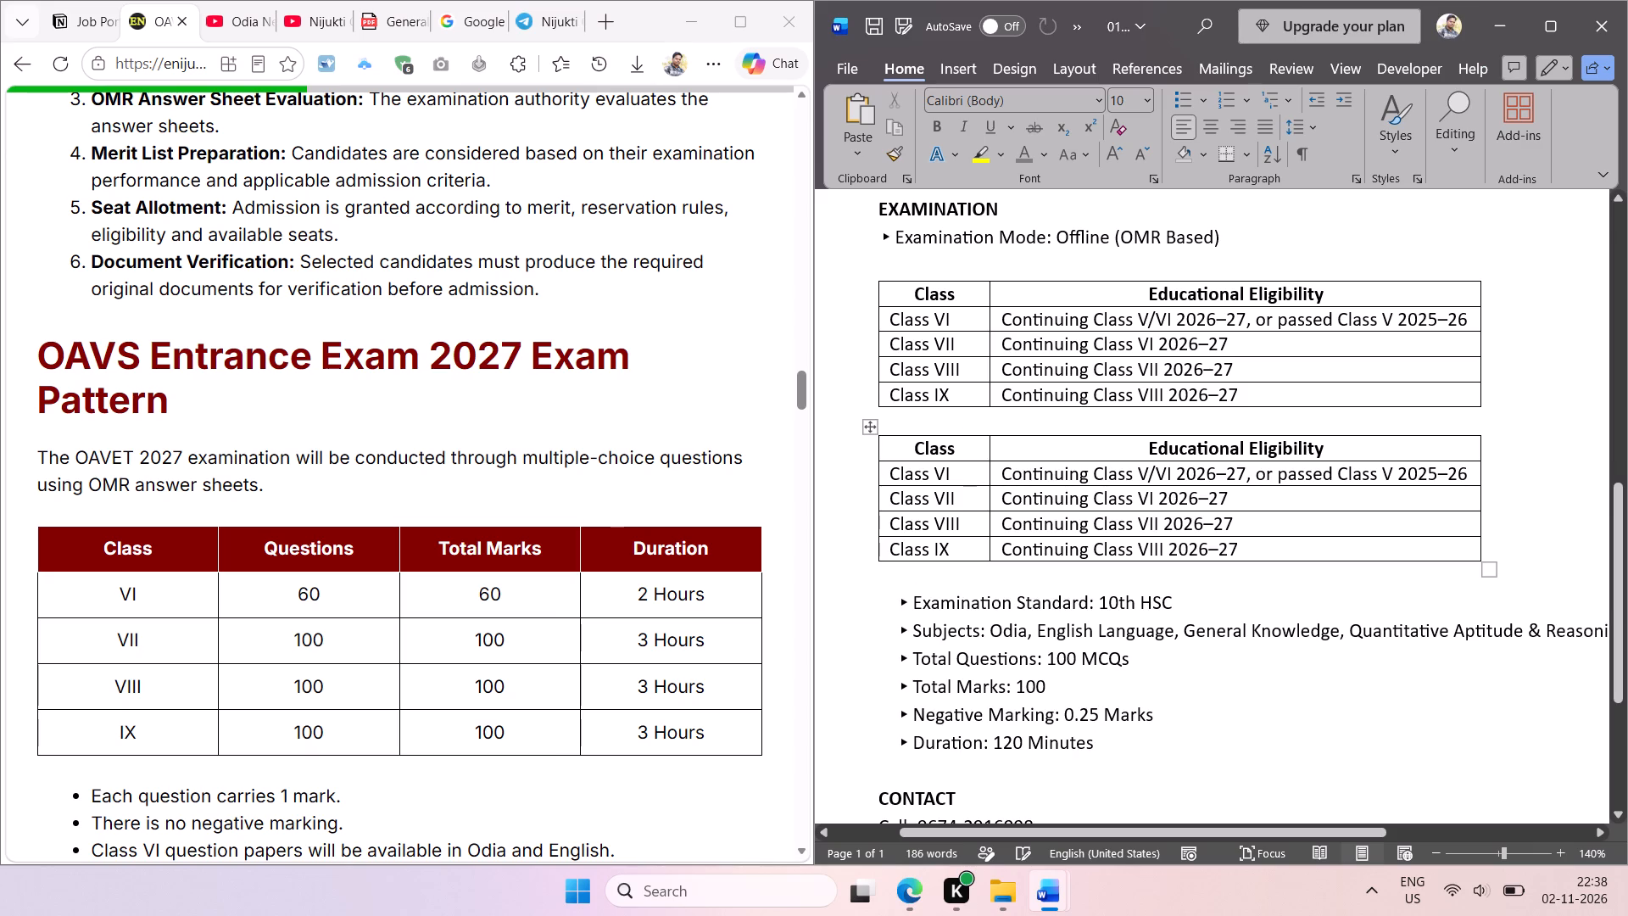
key(Return)
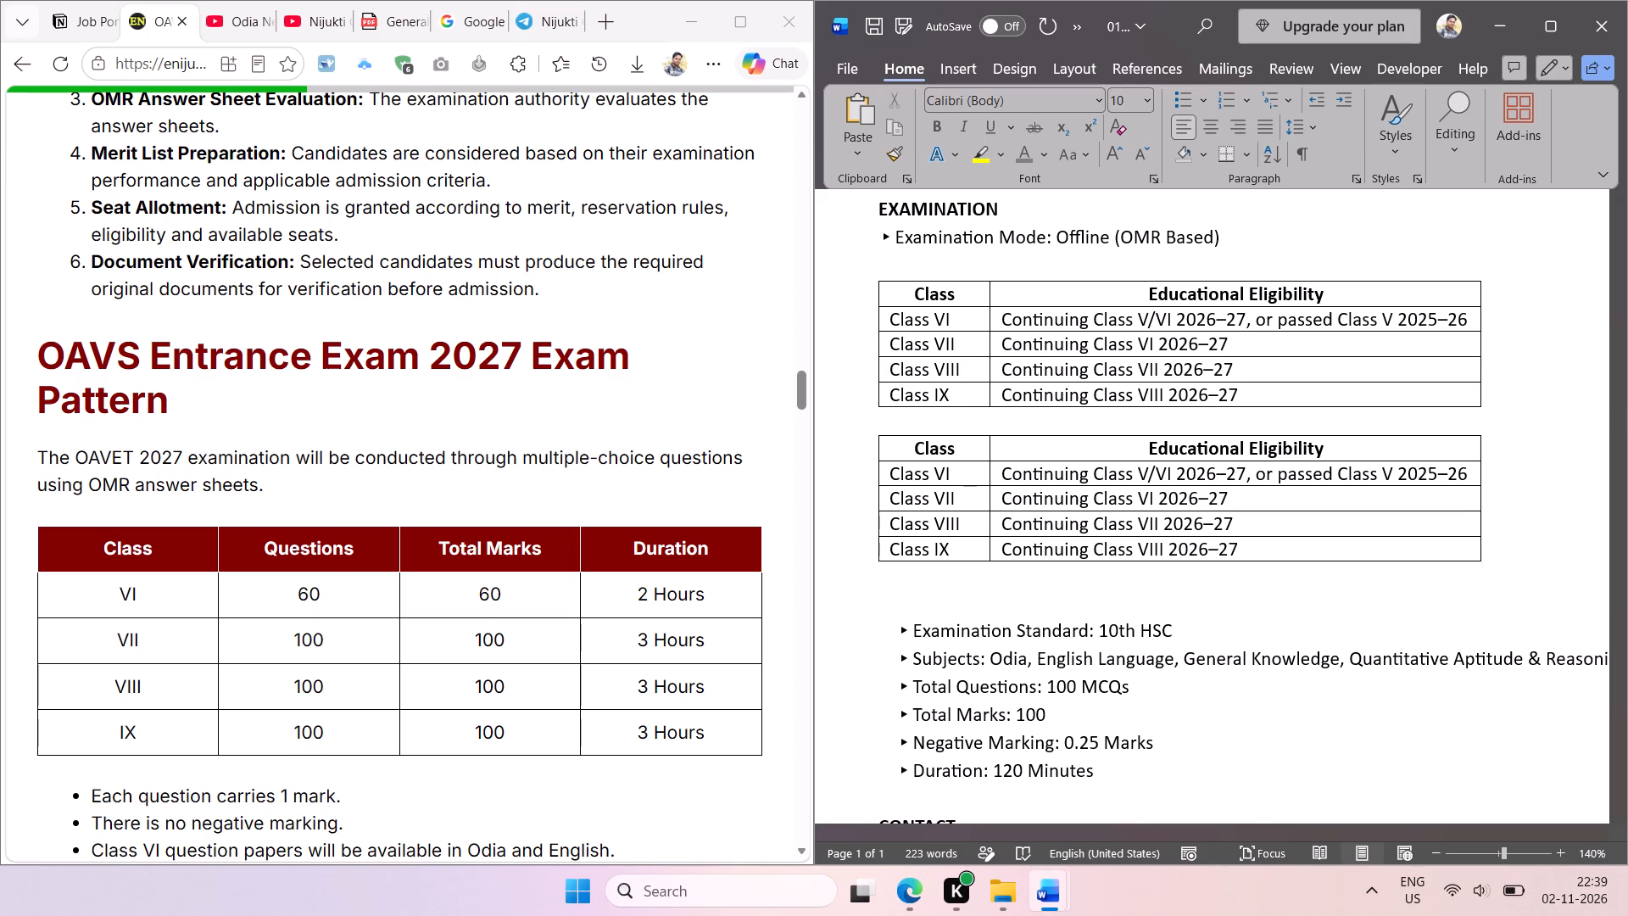
Copy "Questions" from the article's exam pattern table in Edge and replace the "Educational Eligibility" heading in Word's duplicated table with it.
click(319, 556)
double_click(314, 543)
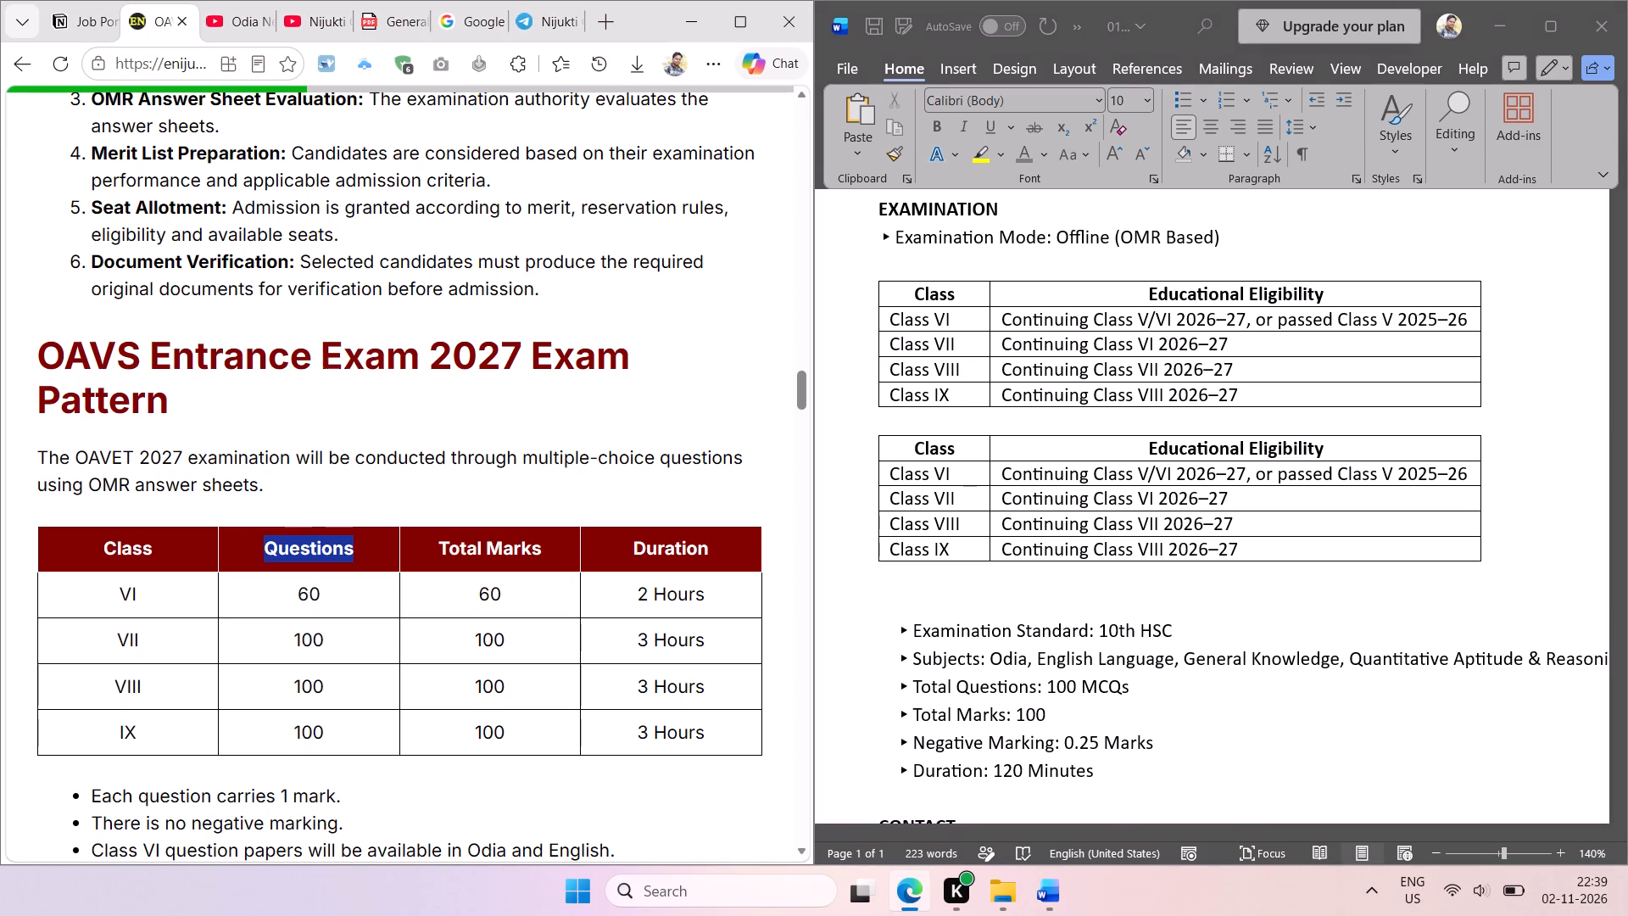
key(ctrl+c)
click(1369, 470)
double_click(1307, 439)
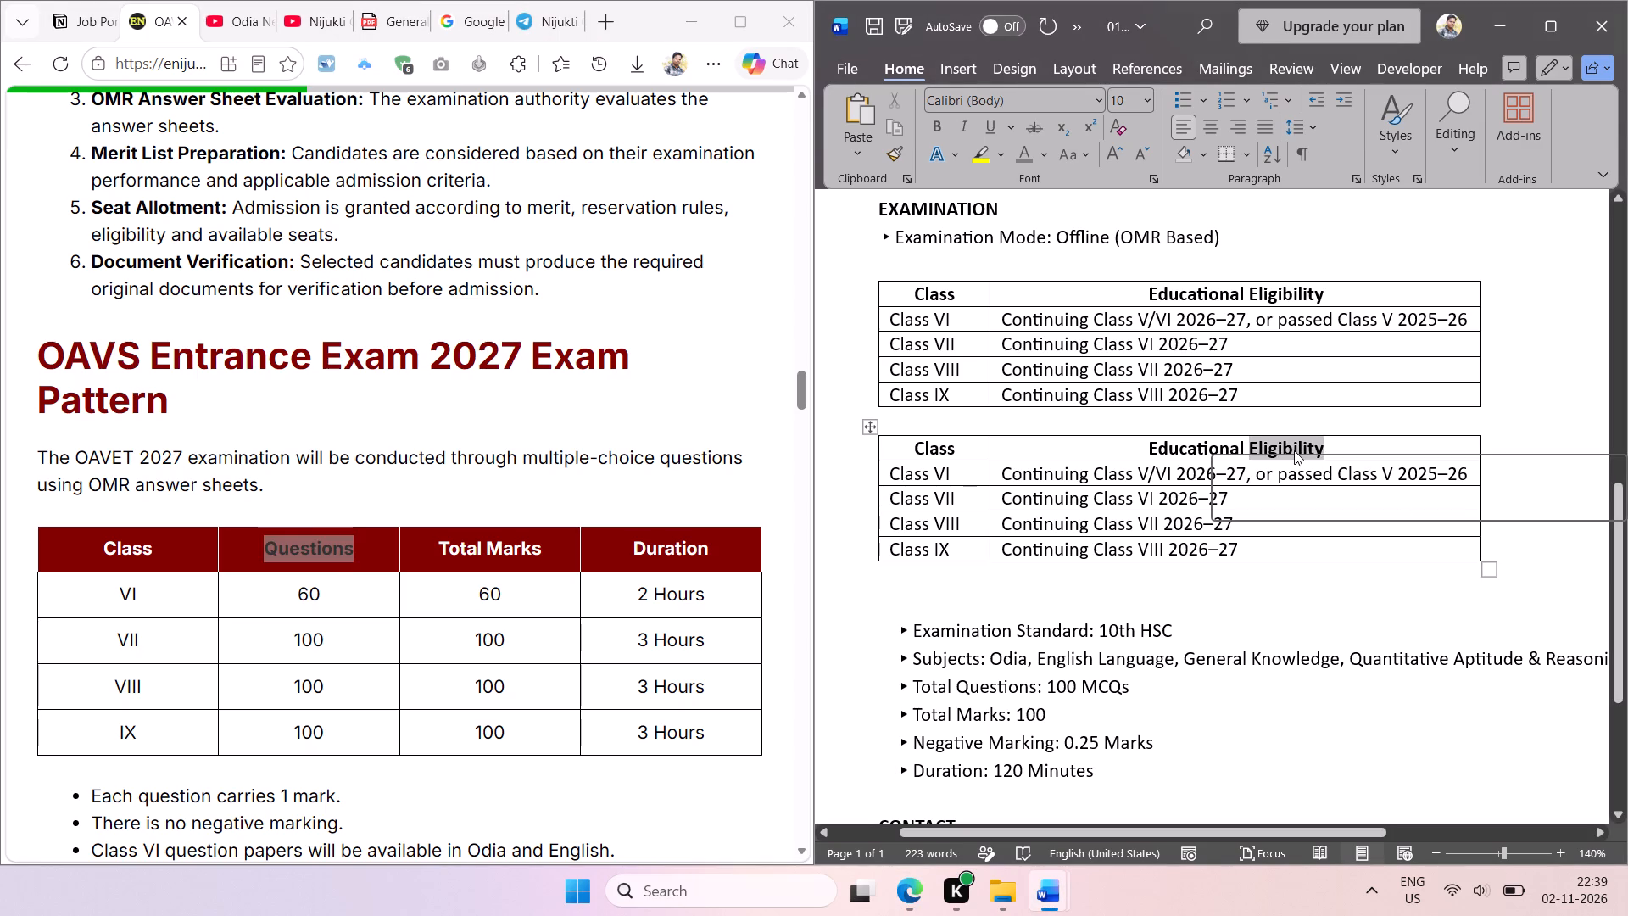
key(BackSpace)
double_click(1226, 446)
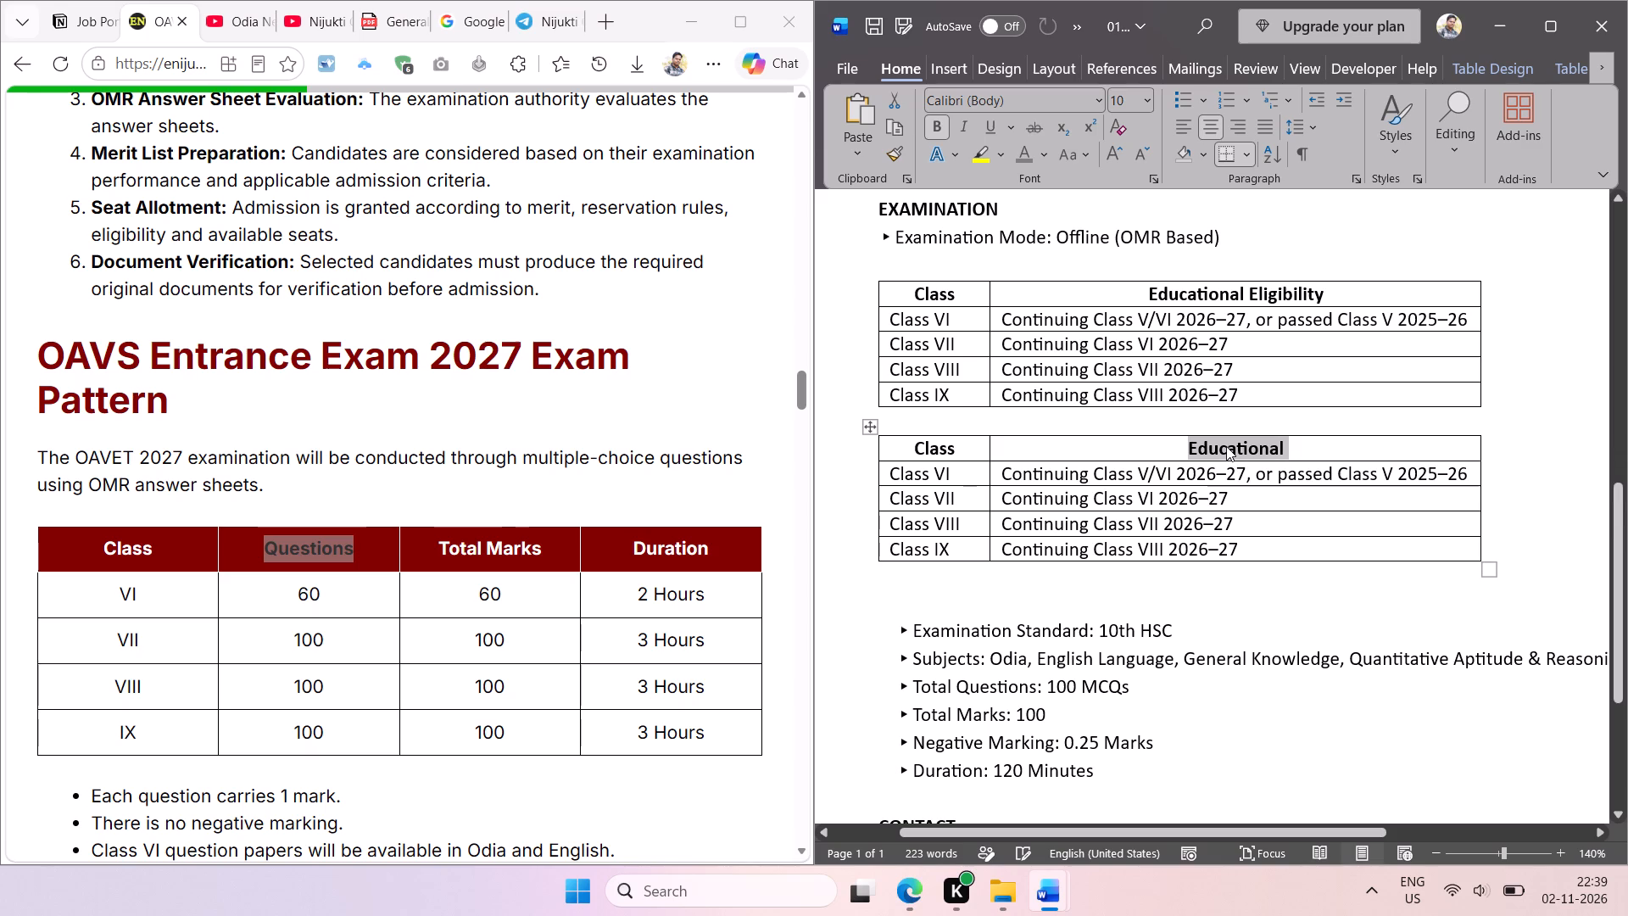
key(ctrl+v)
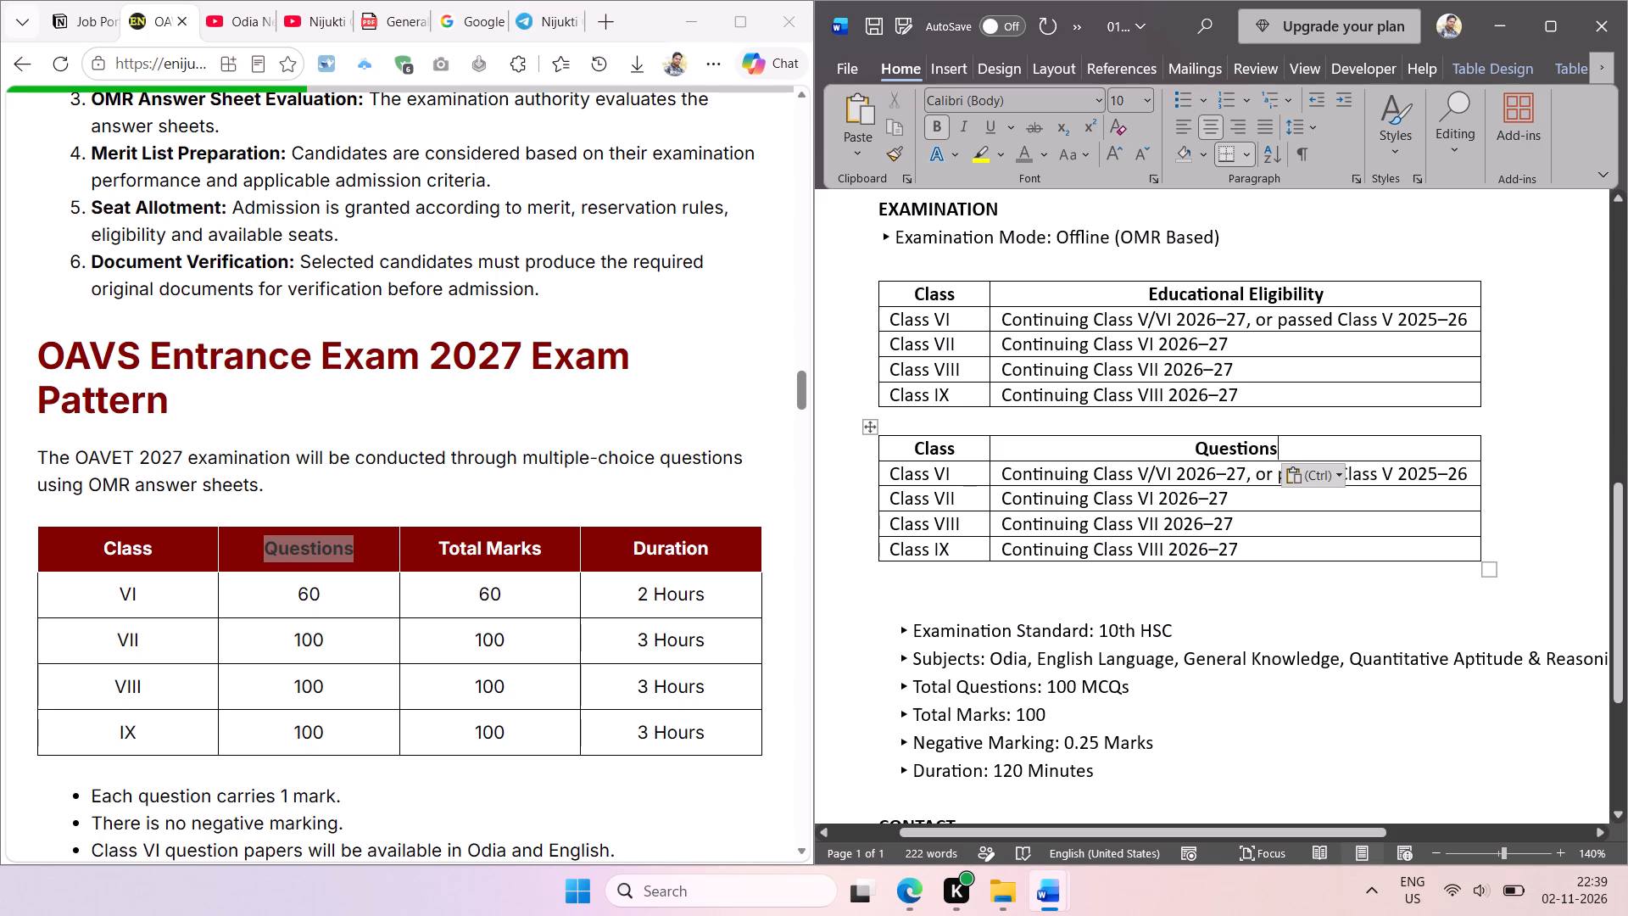
Replace the Class VI entry under Questions in the duplicated table with 60.
click(1189, 475)
key(ctrl+a)
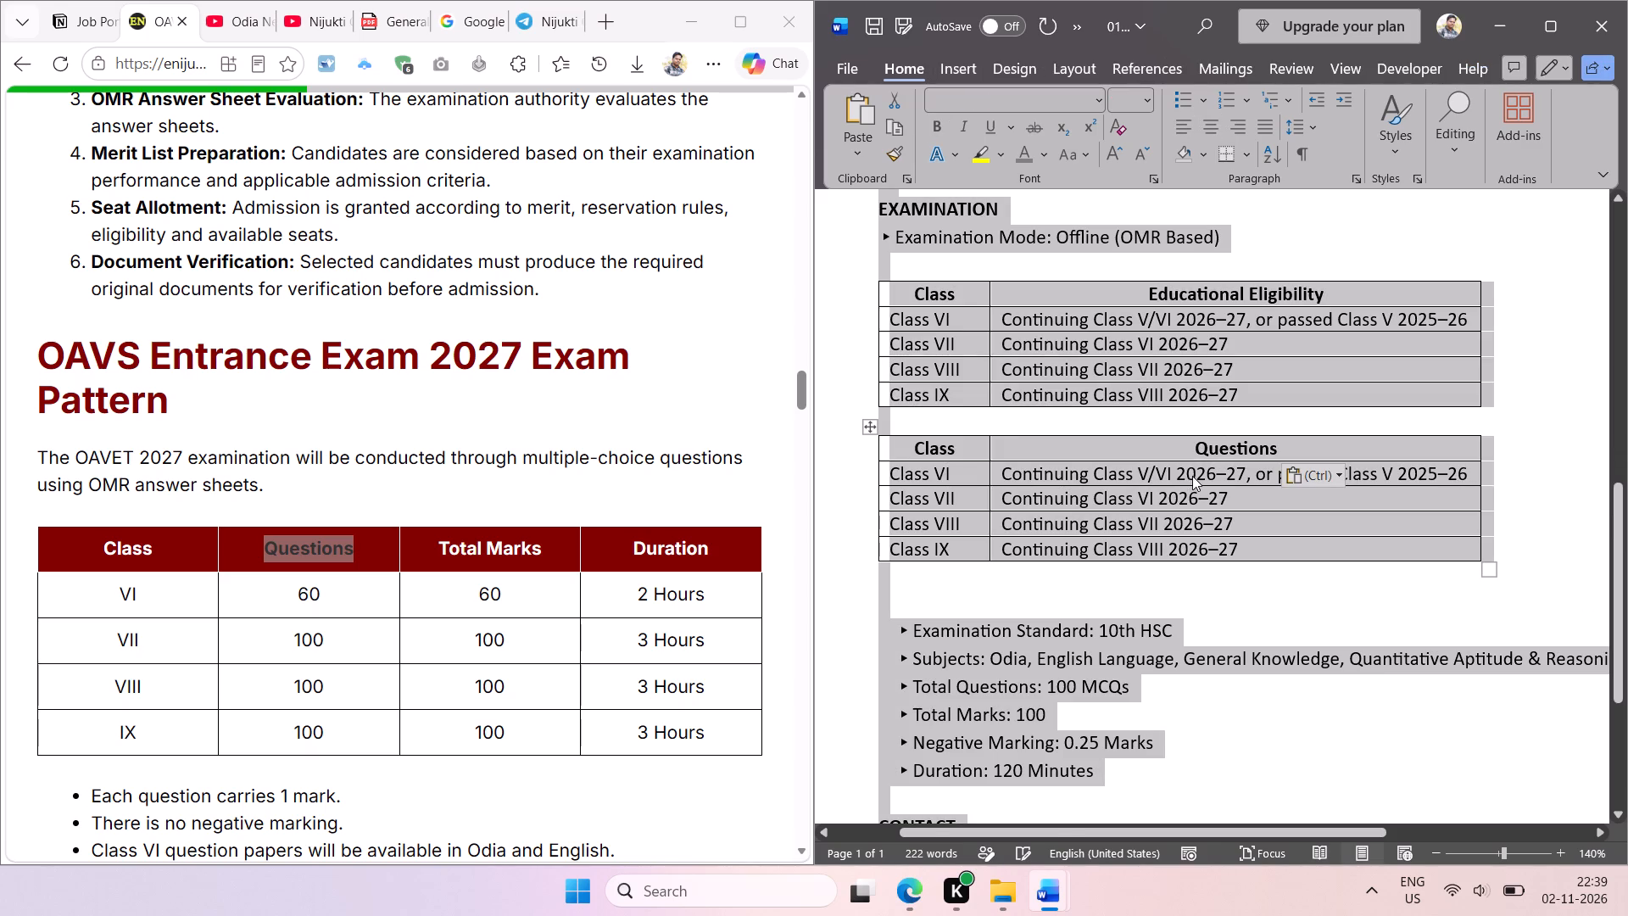
click(1192, 483)
click(1160, 477)
drag(999, 473, 1024, 474)
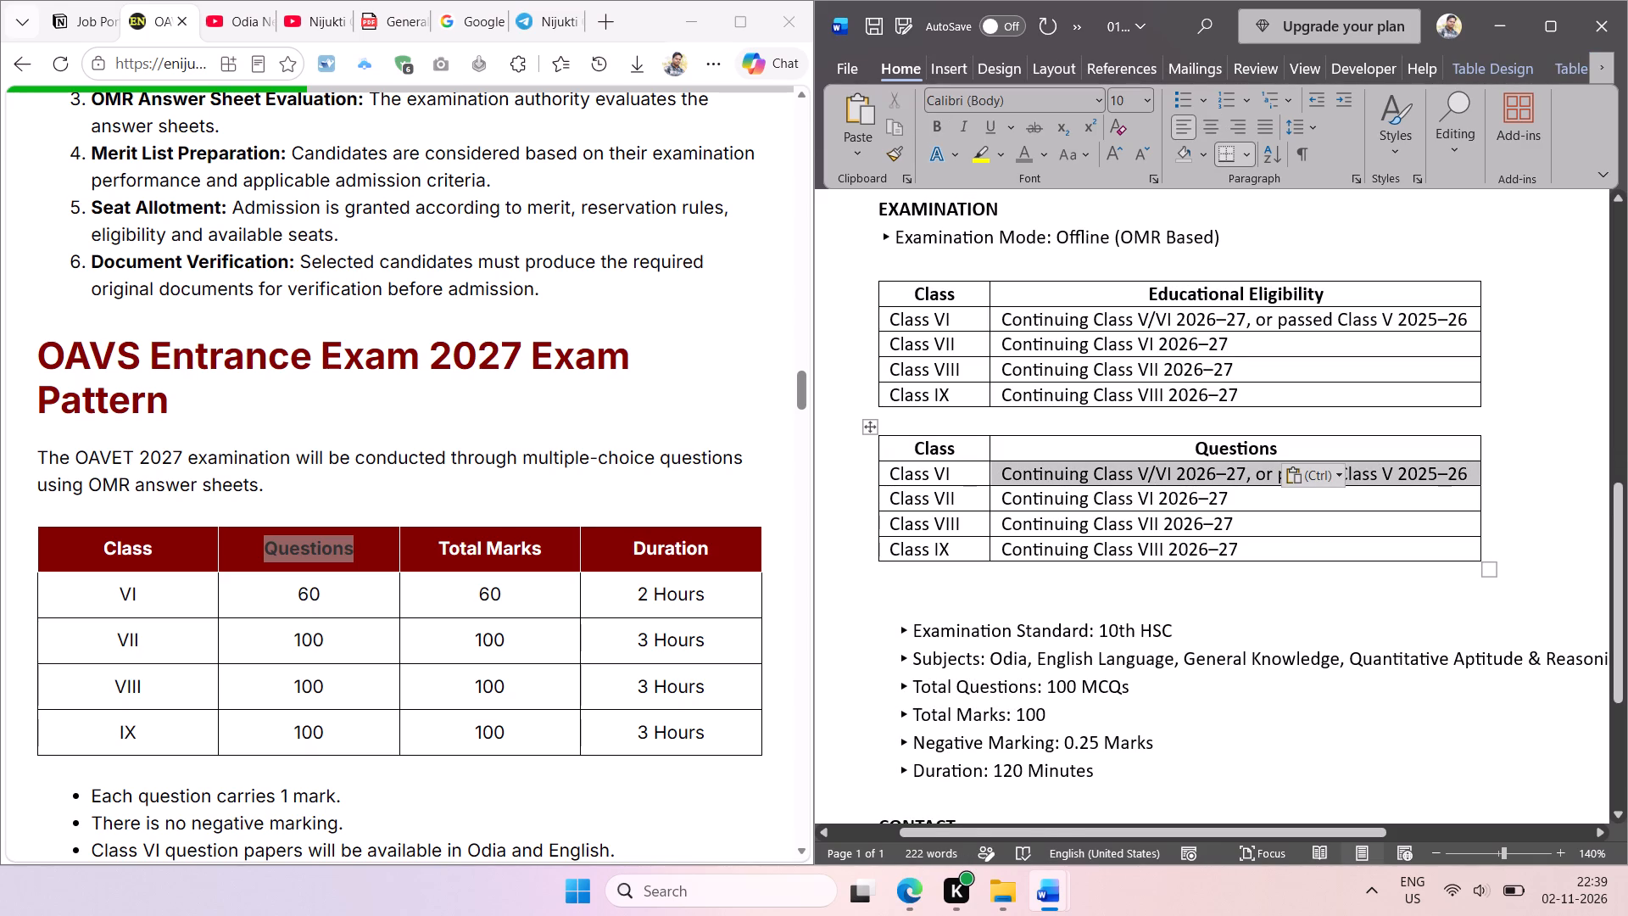
drag(1024, 474, 1039, 474)
click(1028, 476)
click(1020, 472)
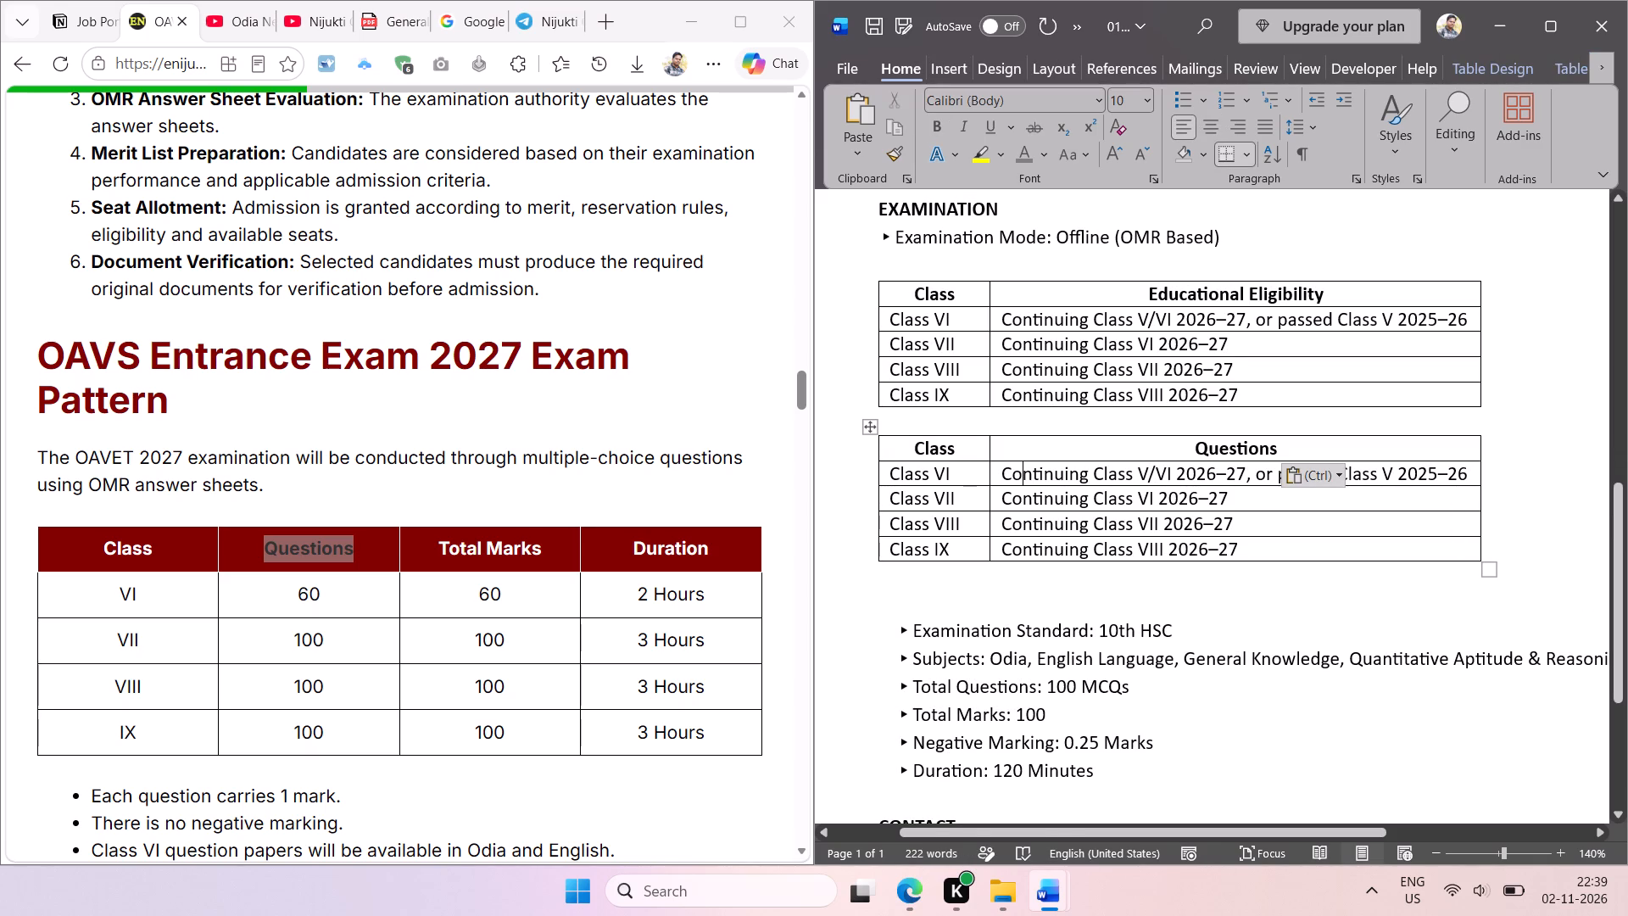
drag(1002, 470, 1471, 483)
text(60)
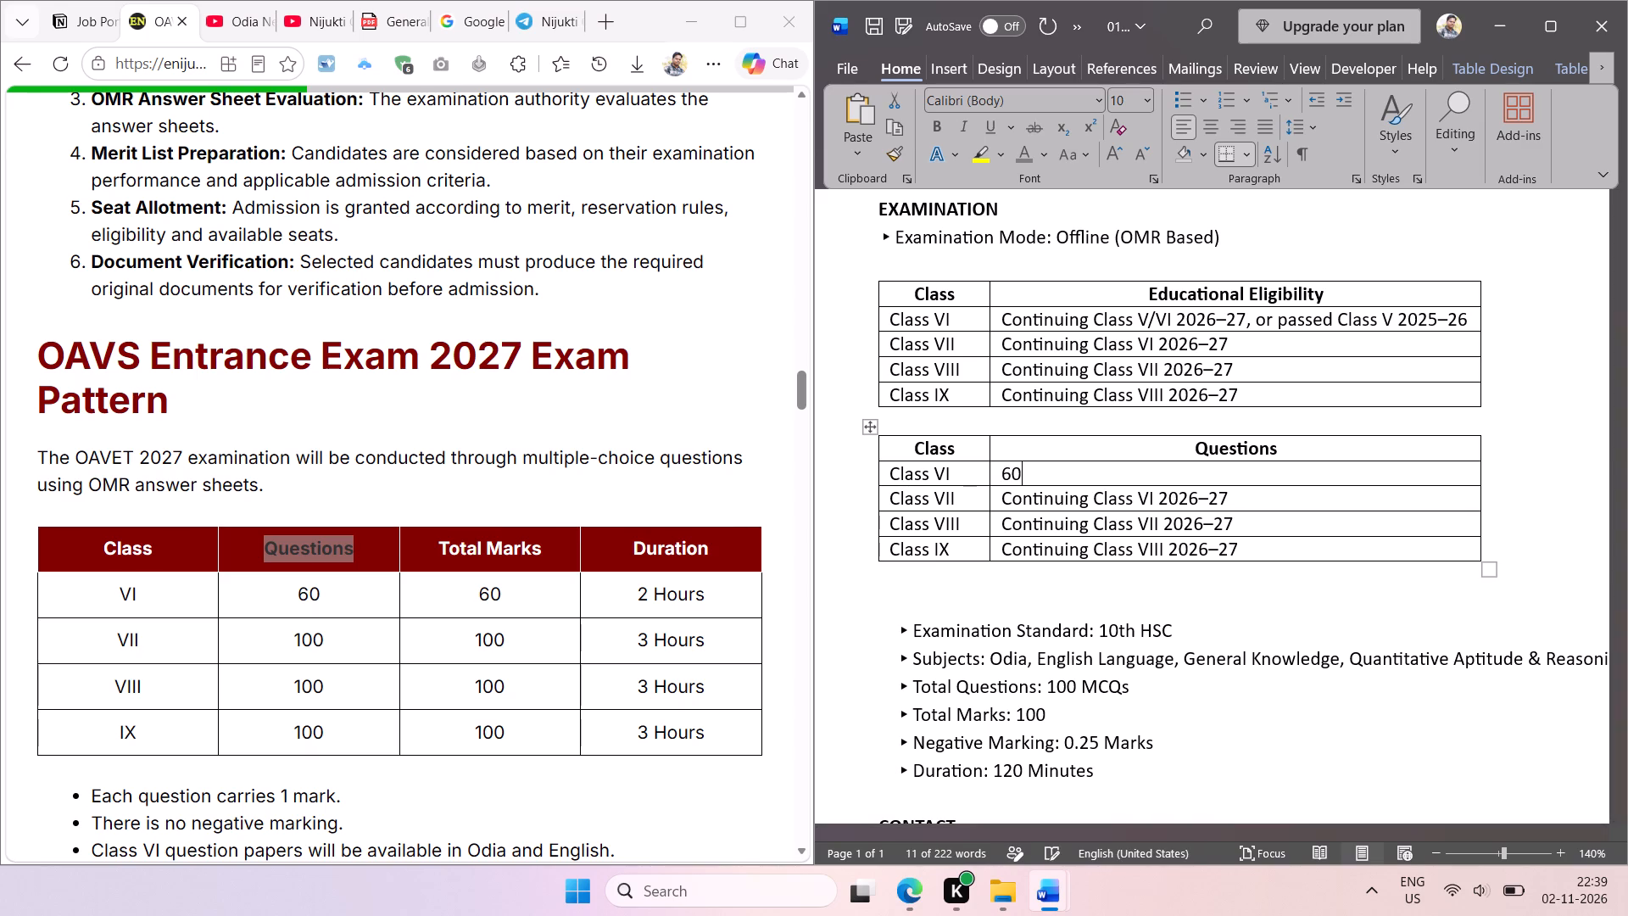
Replace the Class VII, Class VIII and Class IX entries under Questions with 100 each.
click(1308, 495)
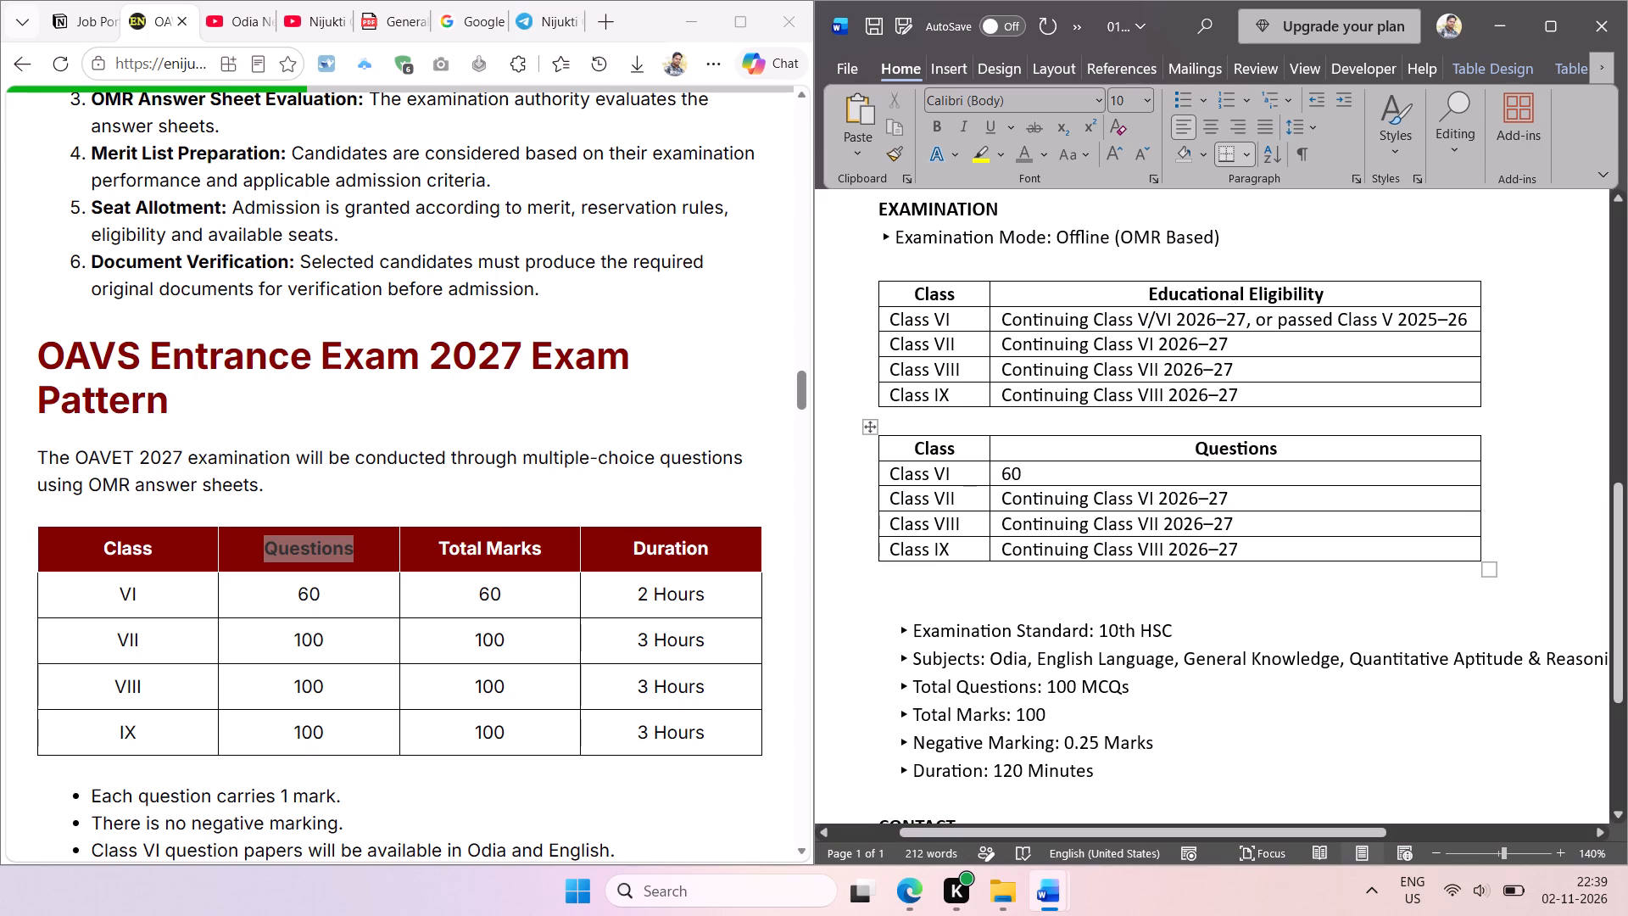
drag(1271, 498, 1037, 501)
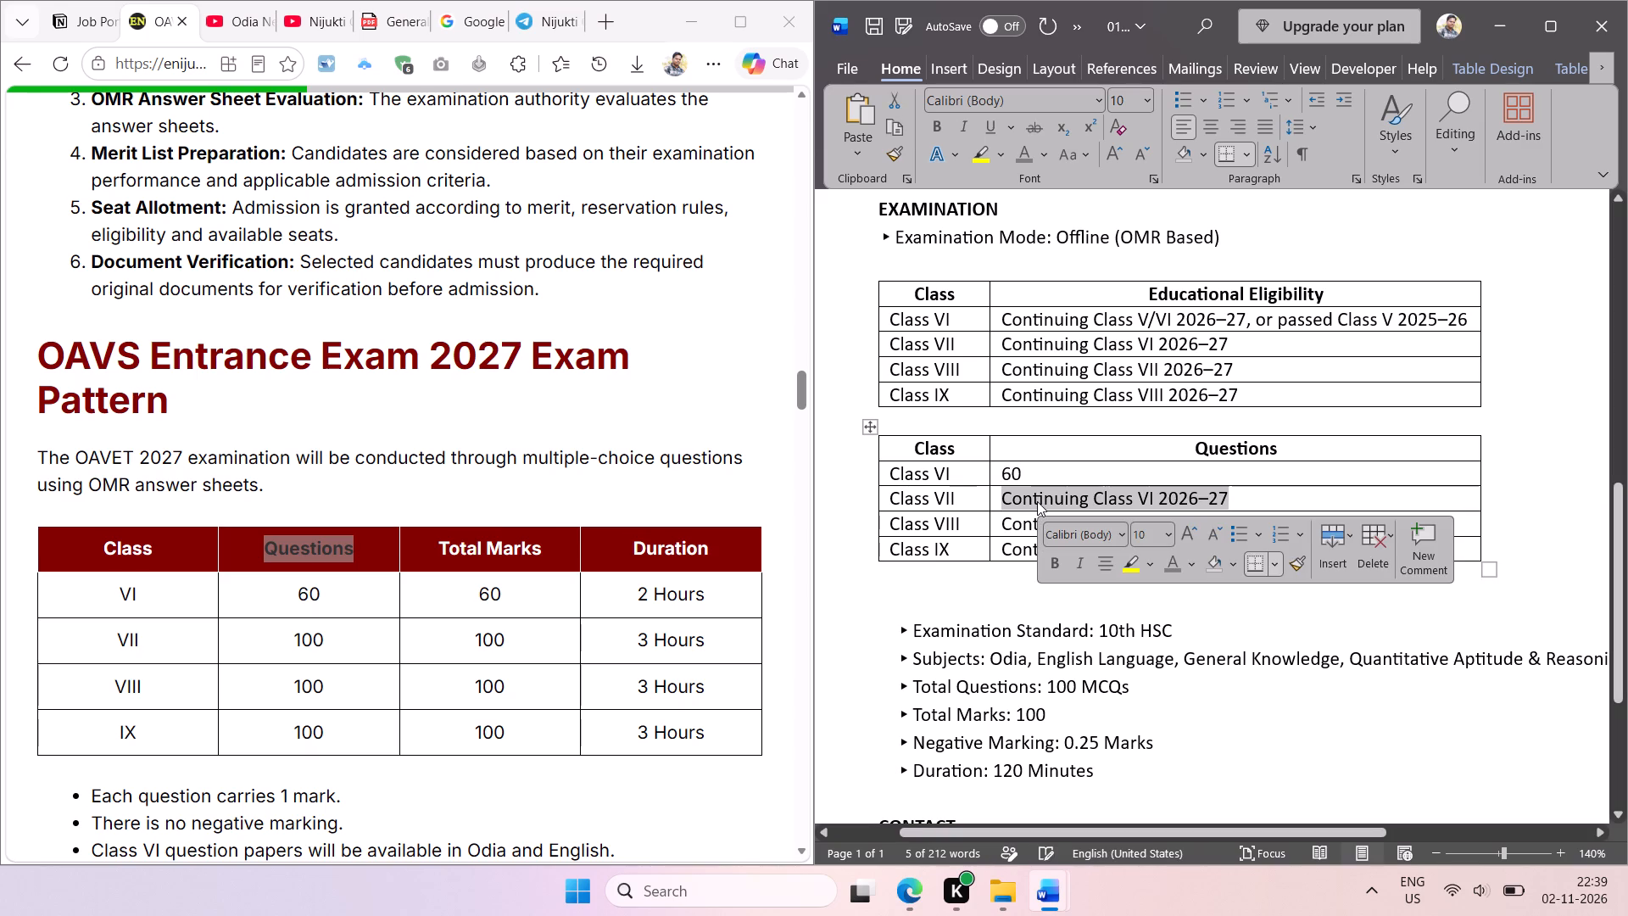
text(100)
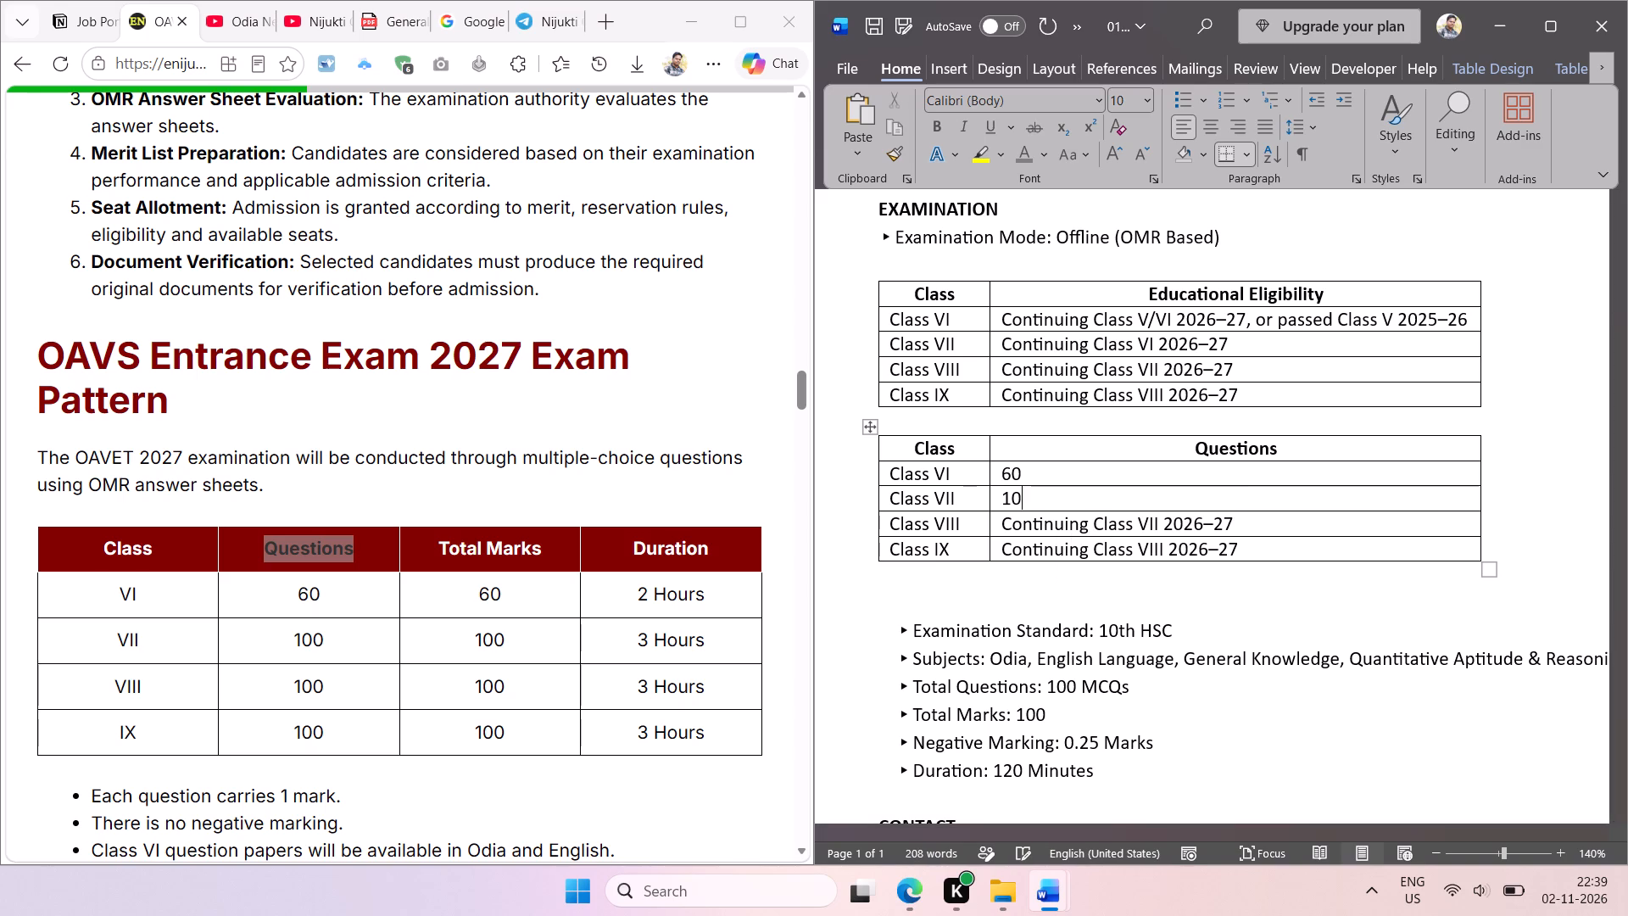
drag(1242, 521, 1034, 520)
text(100)
drag(1252, 548, 993, 550)
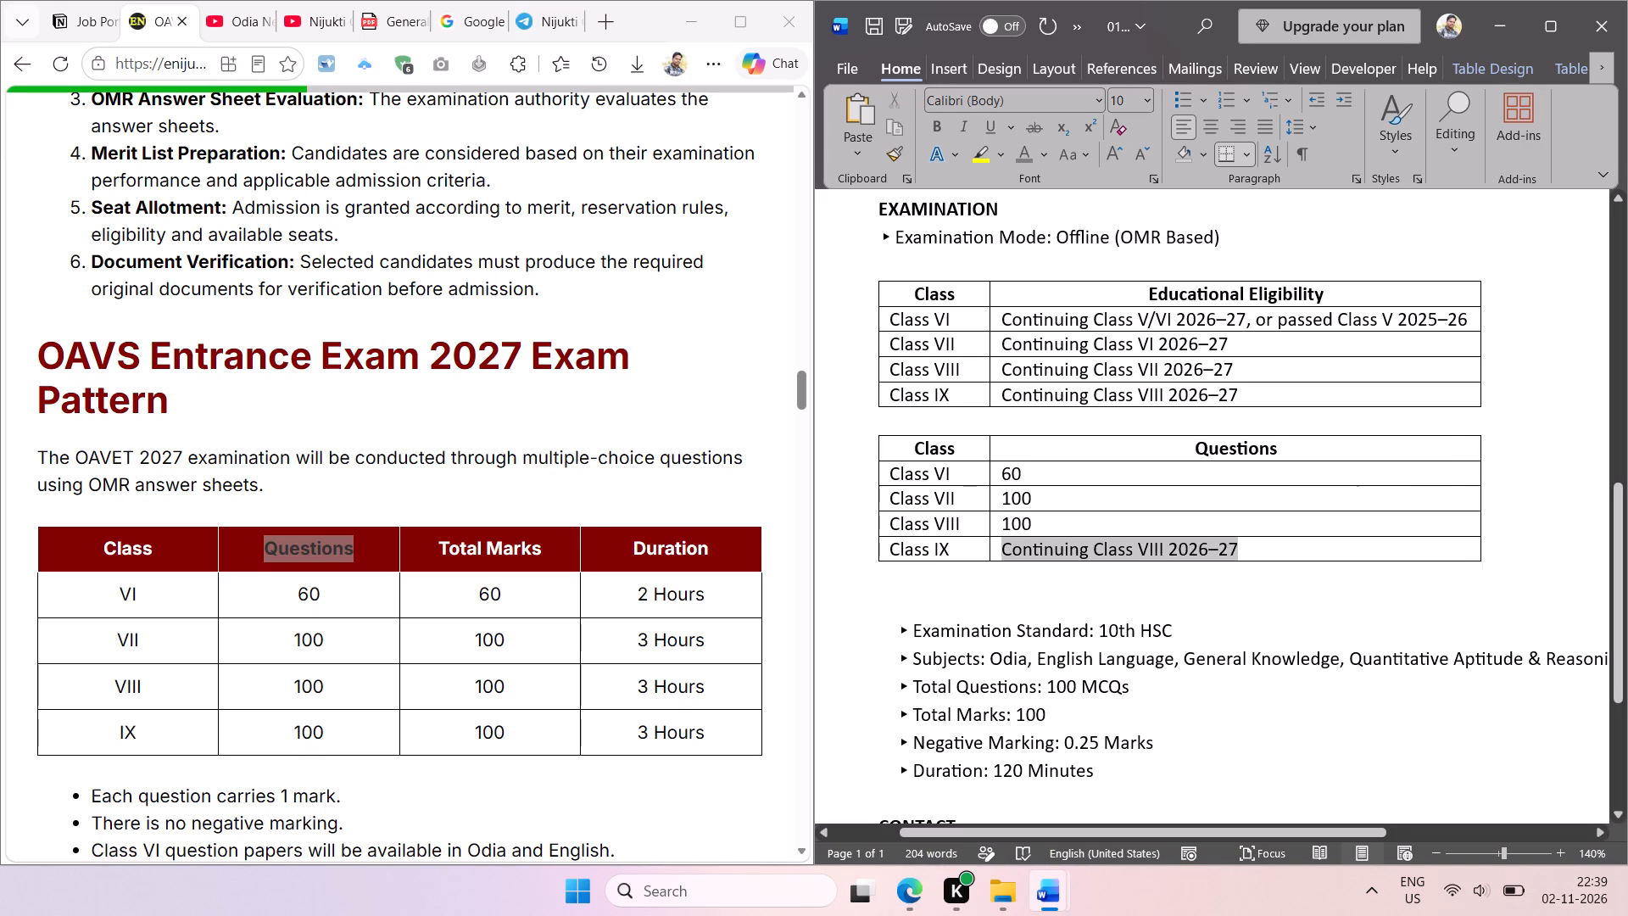
drag(993, 550, 982, 550)
click(1160, 563)
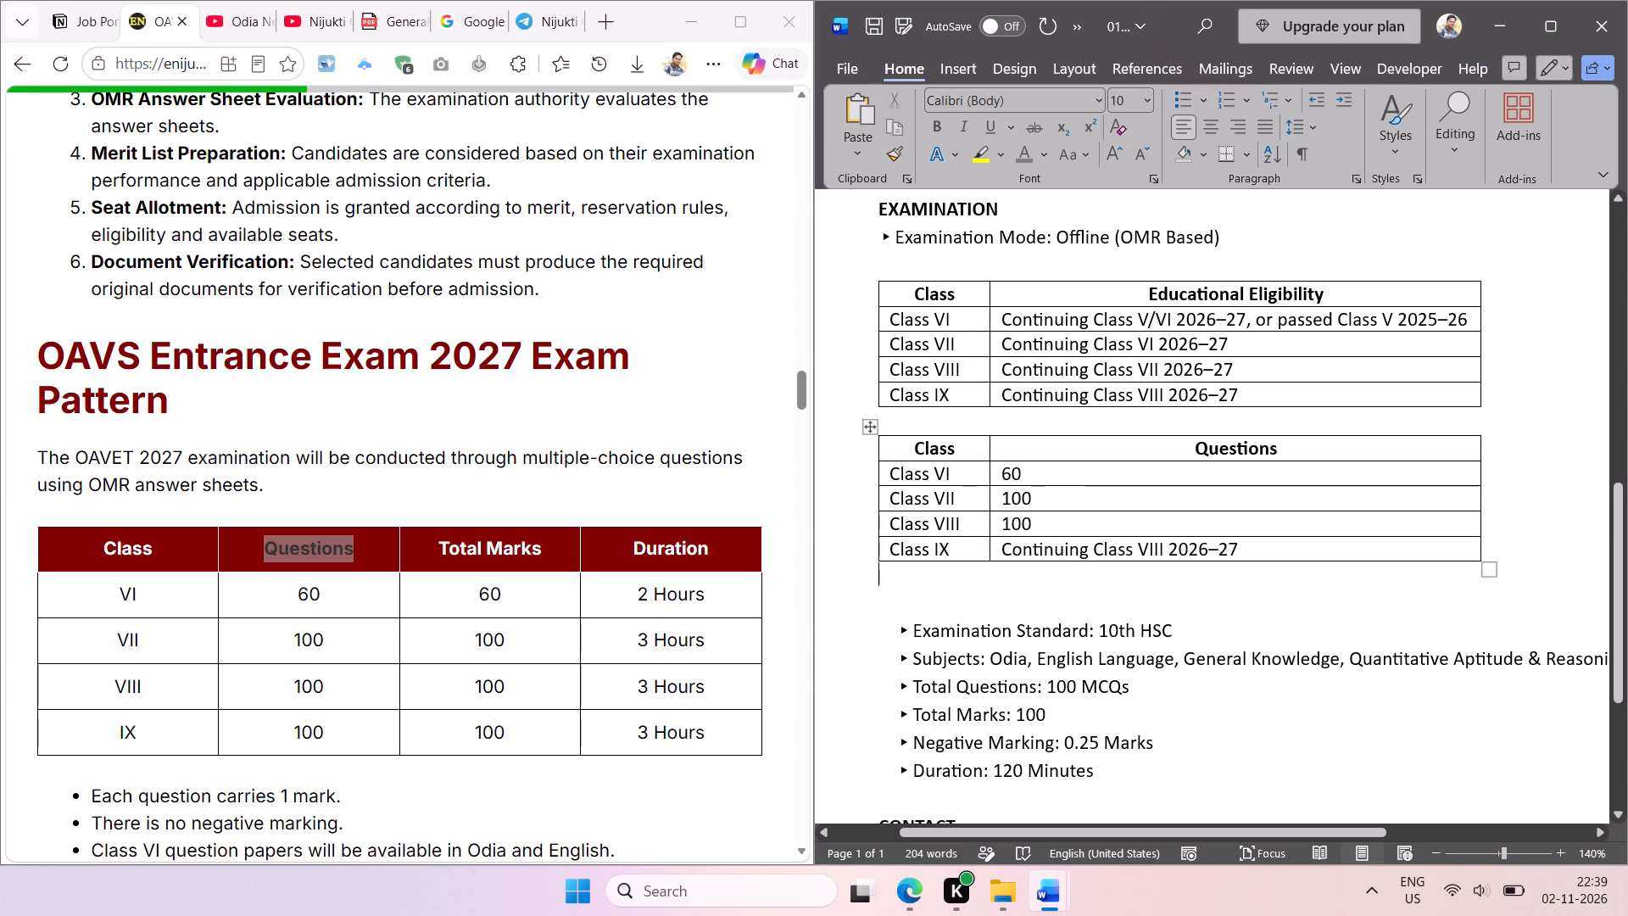
drag(1243, 553, 1062, 561)
text(100)
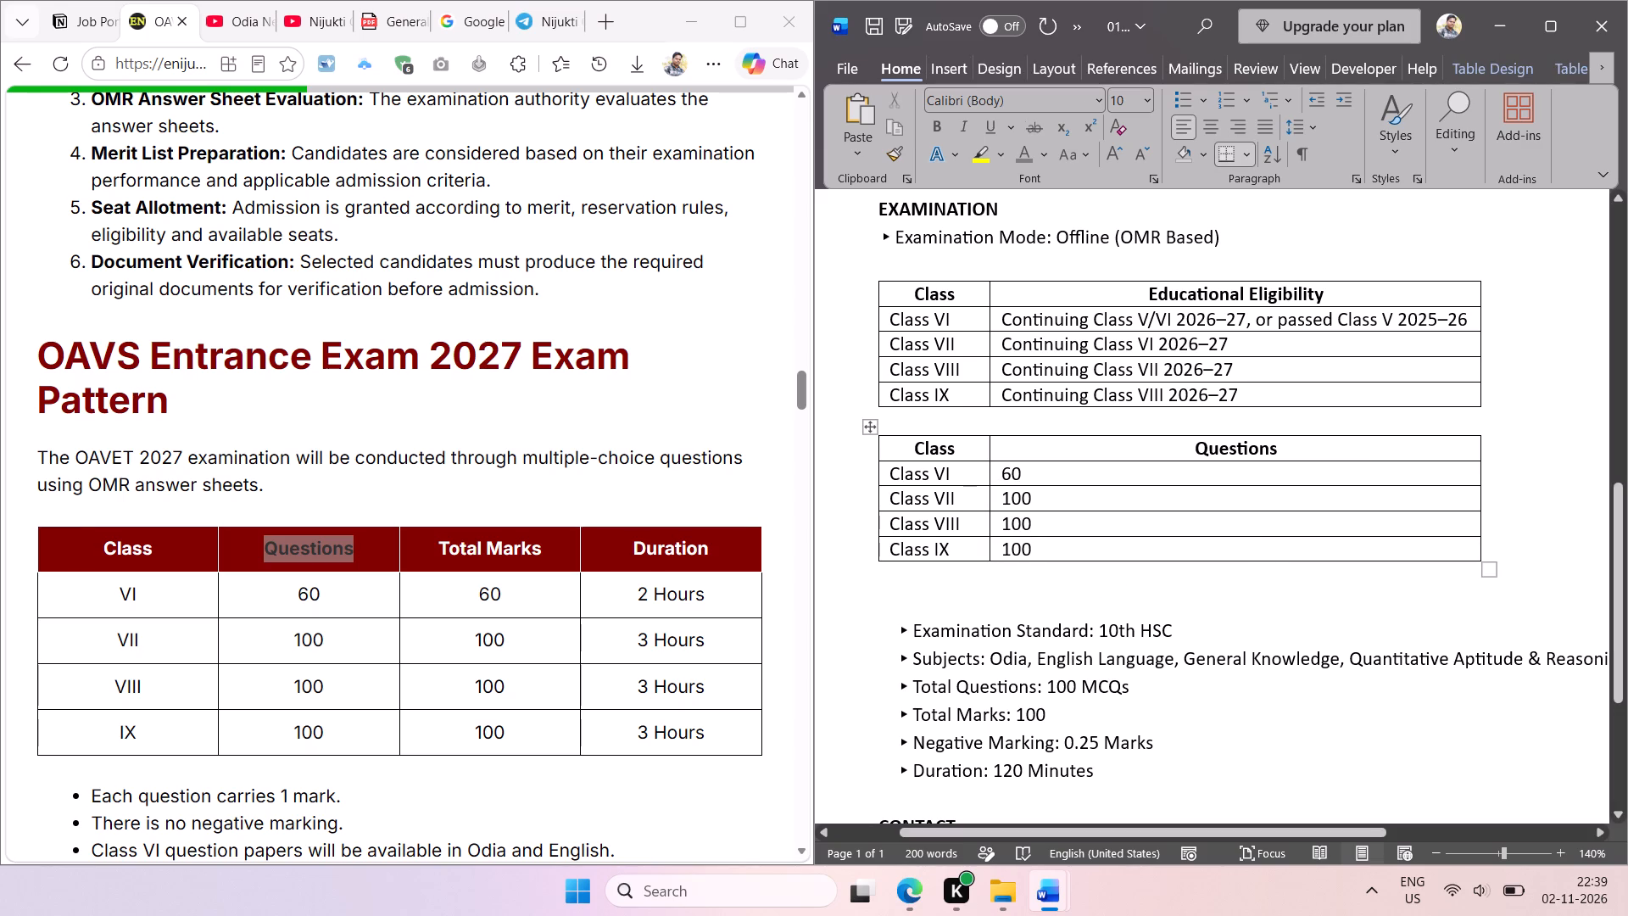
Left-align the second table's header row and narrow the Questions column to fit its heading.
drag(1320, 443, 930, 442)
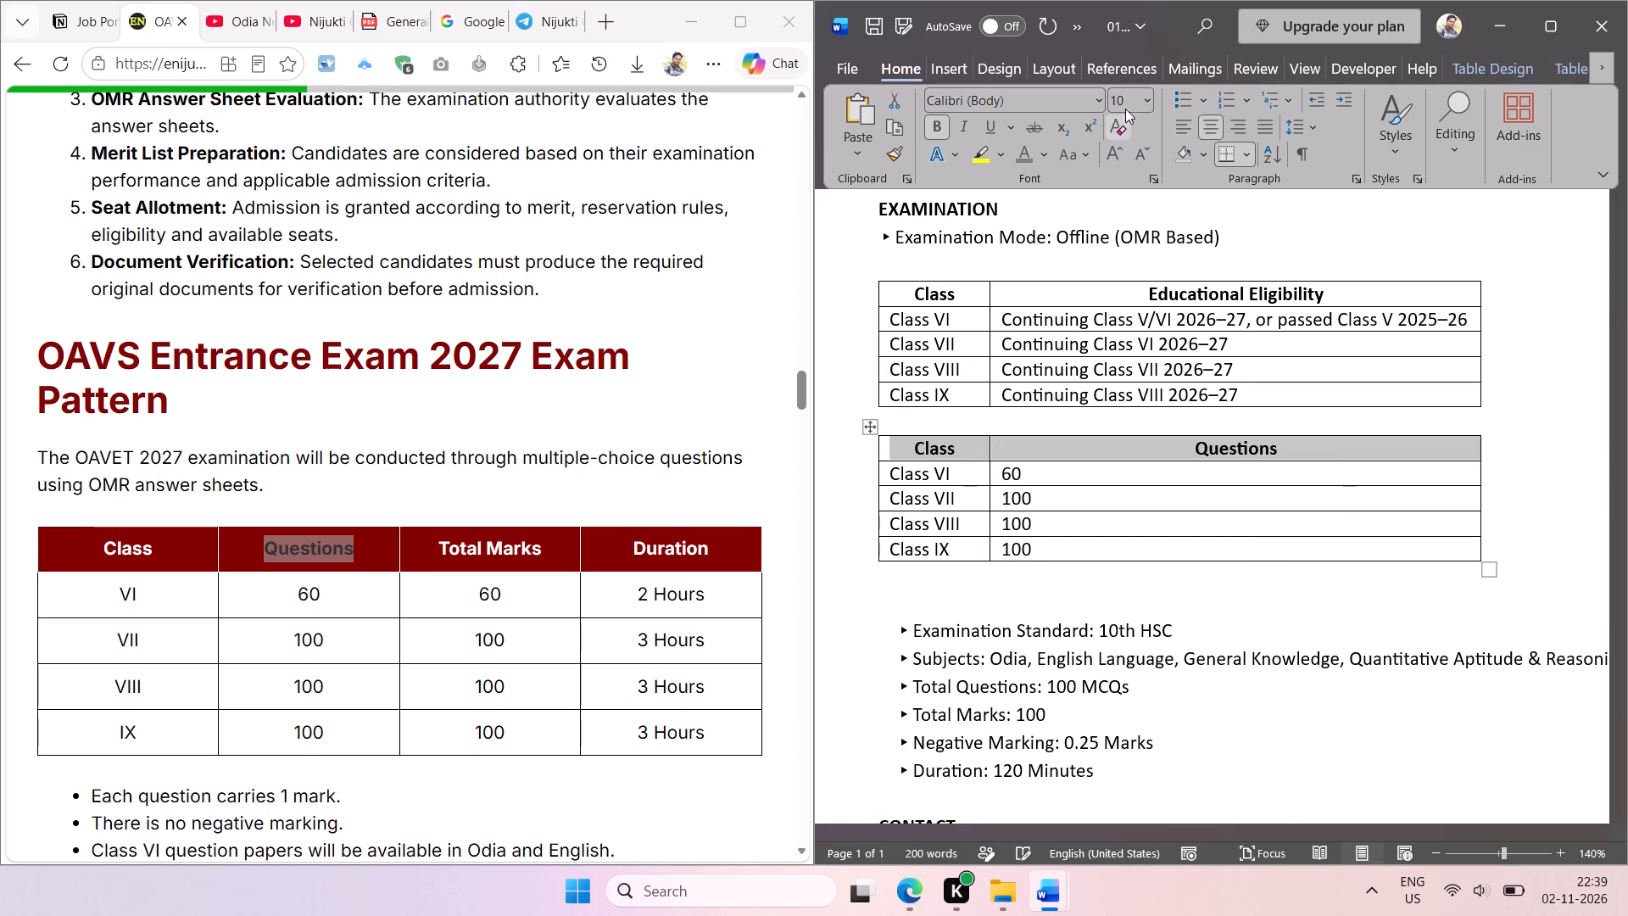
click(1186, 125)
click(1140, 439)
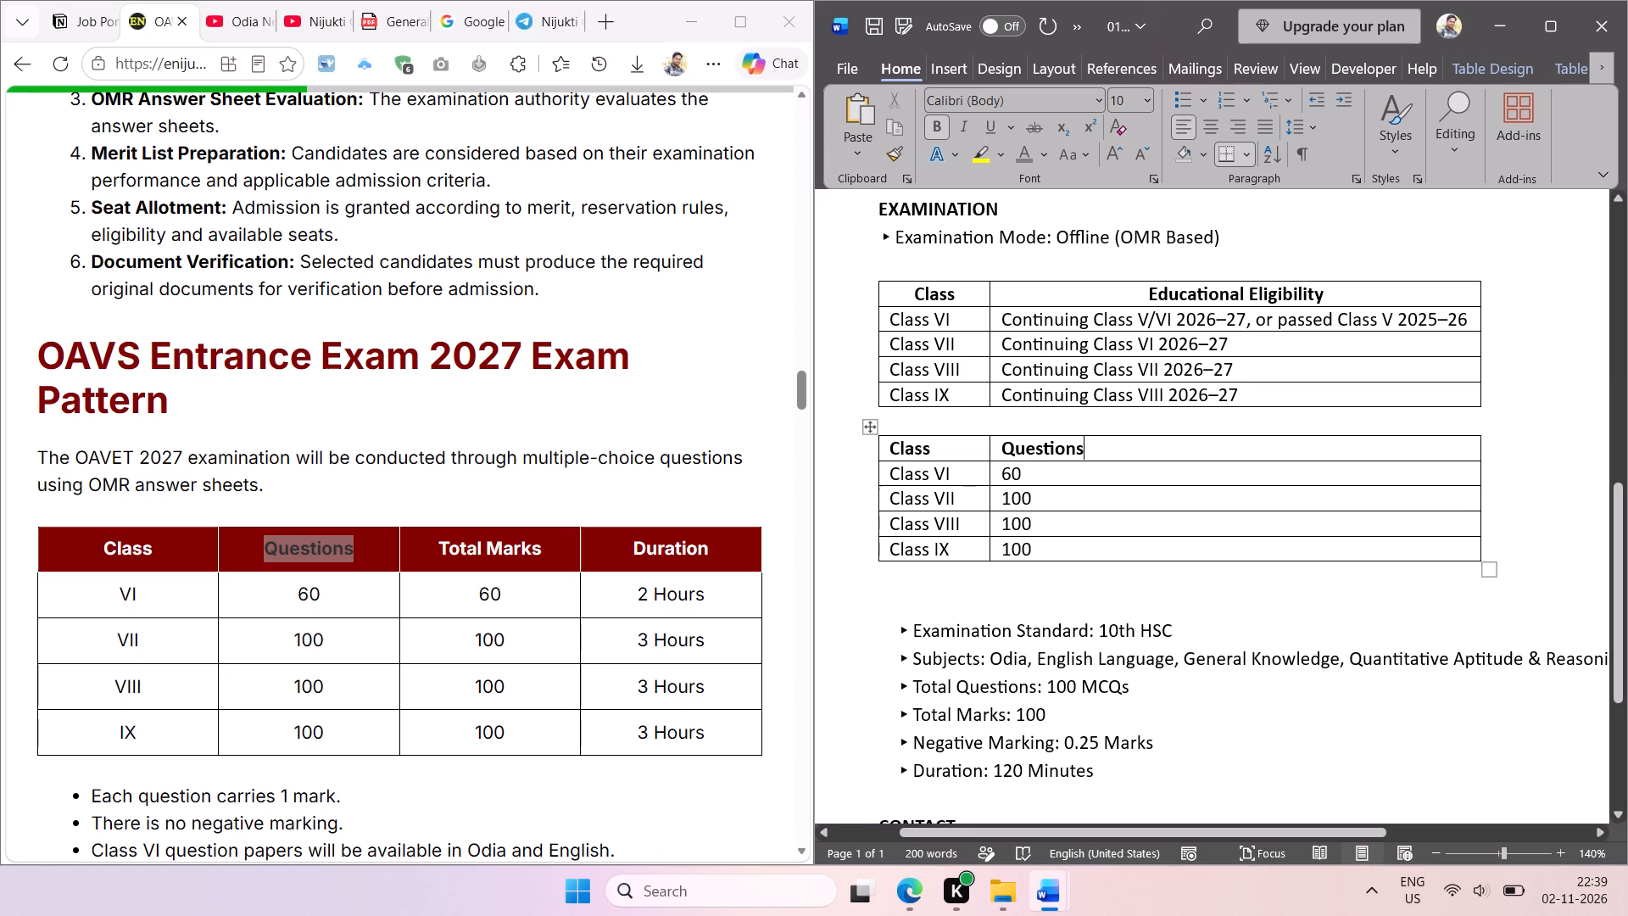
drag(1478, 474, 1095, 483)
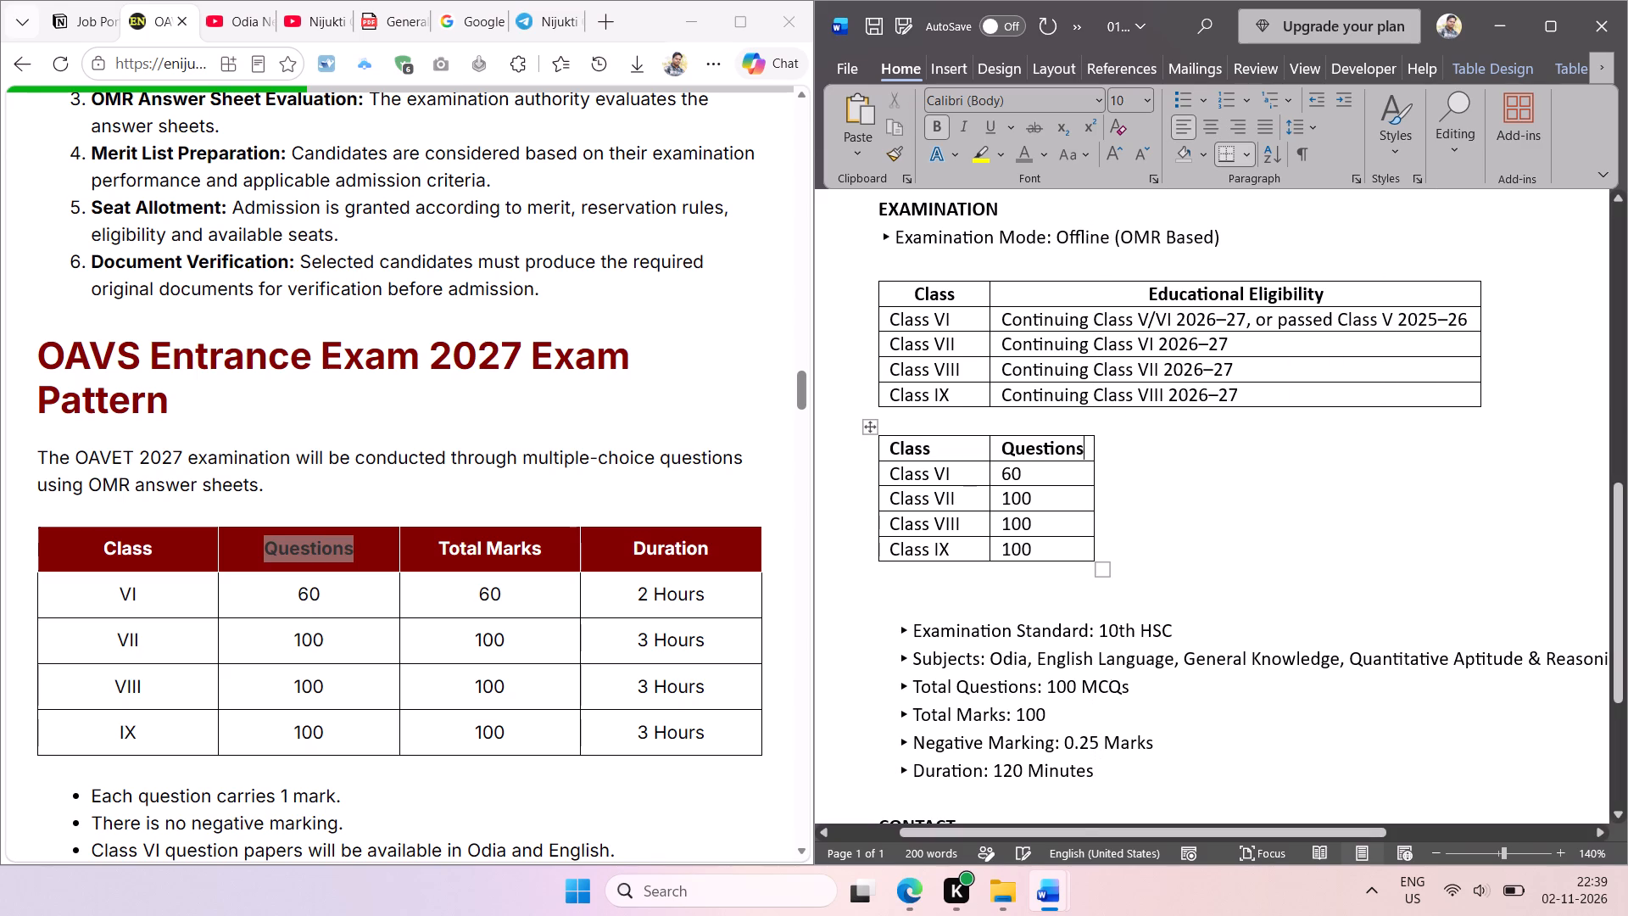
Insert two empty columns to the right of the Questions column in the second table.
right_click(1082, 475)
click(1187, 632)
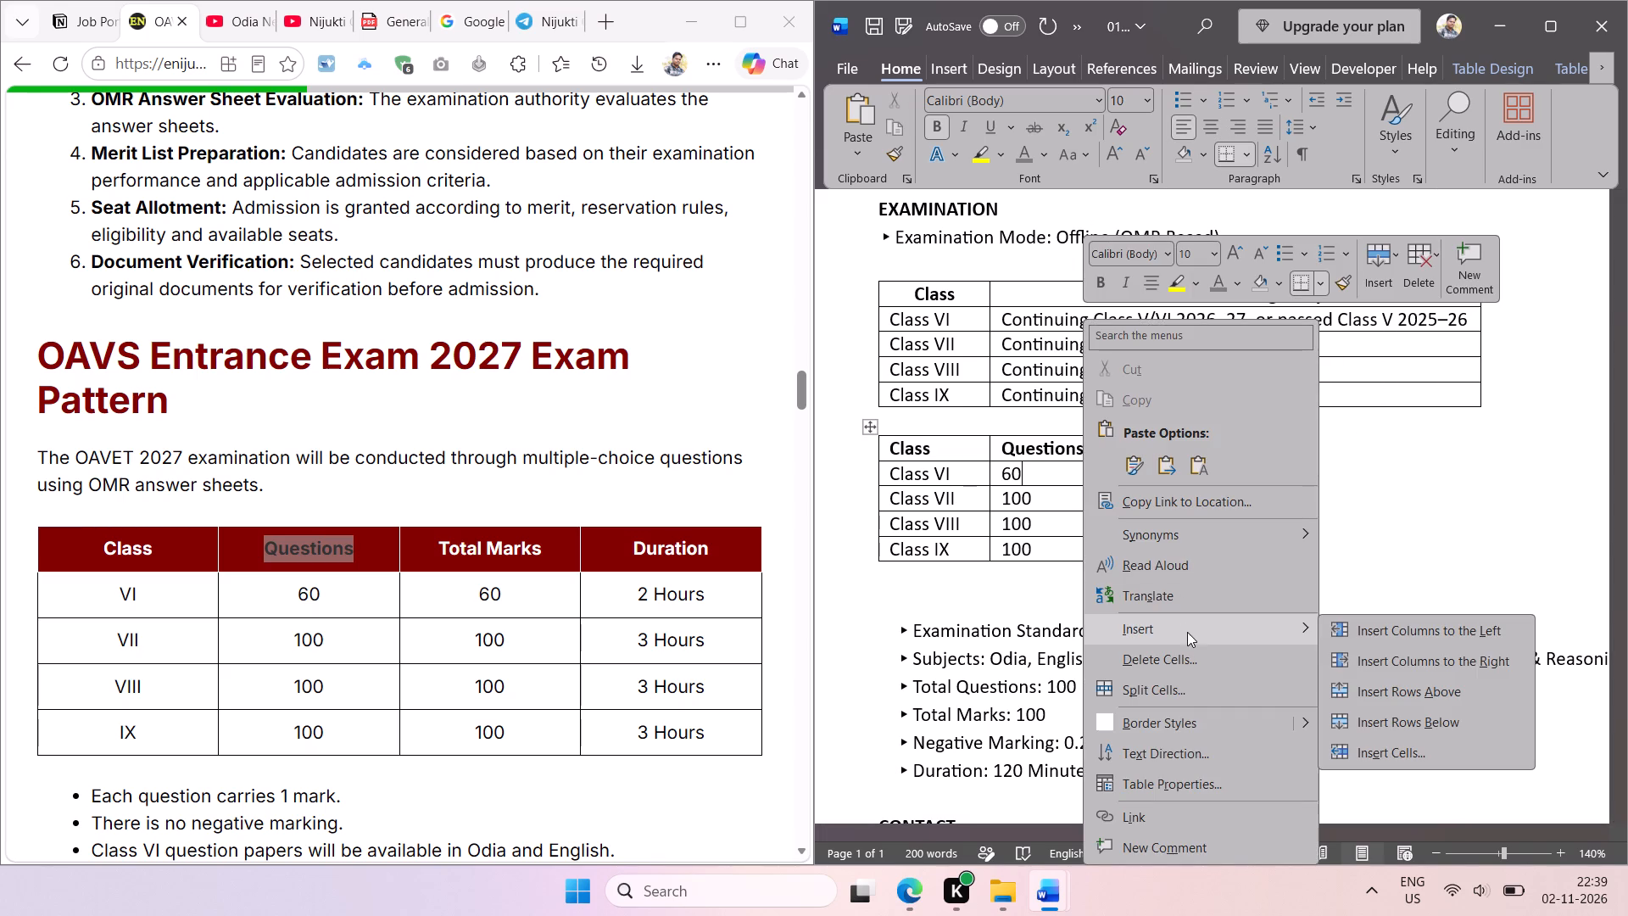
click(1408, 656)
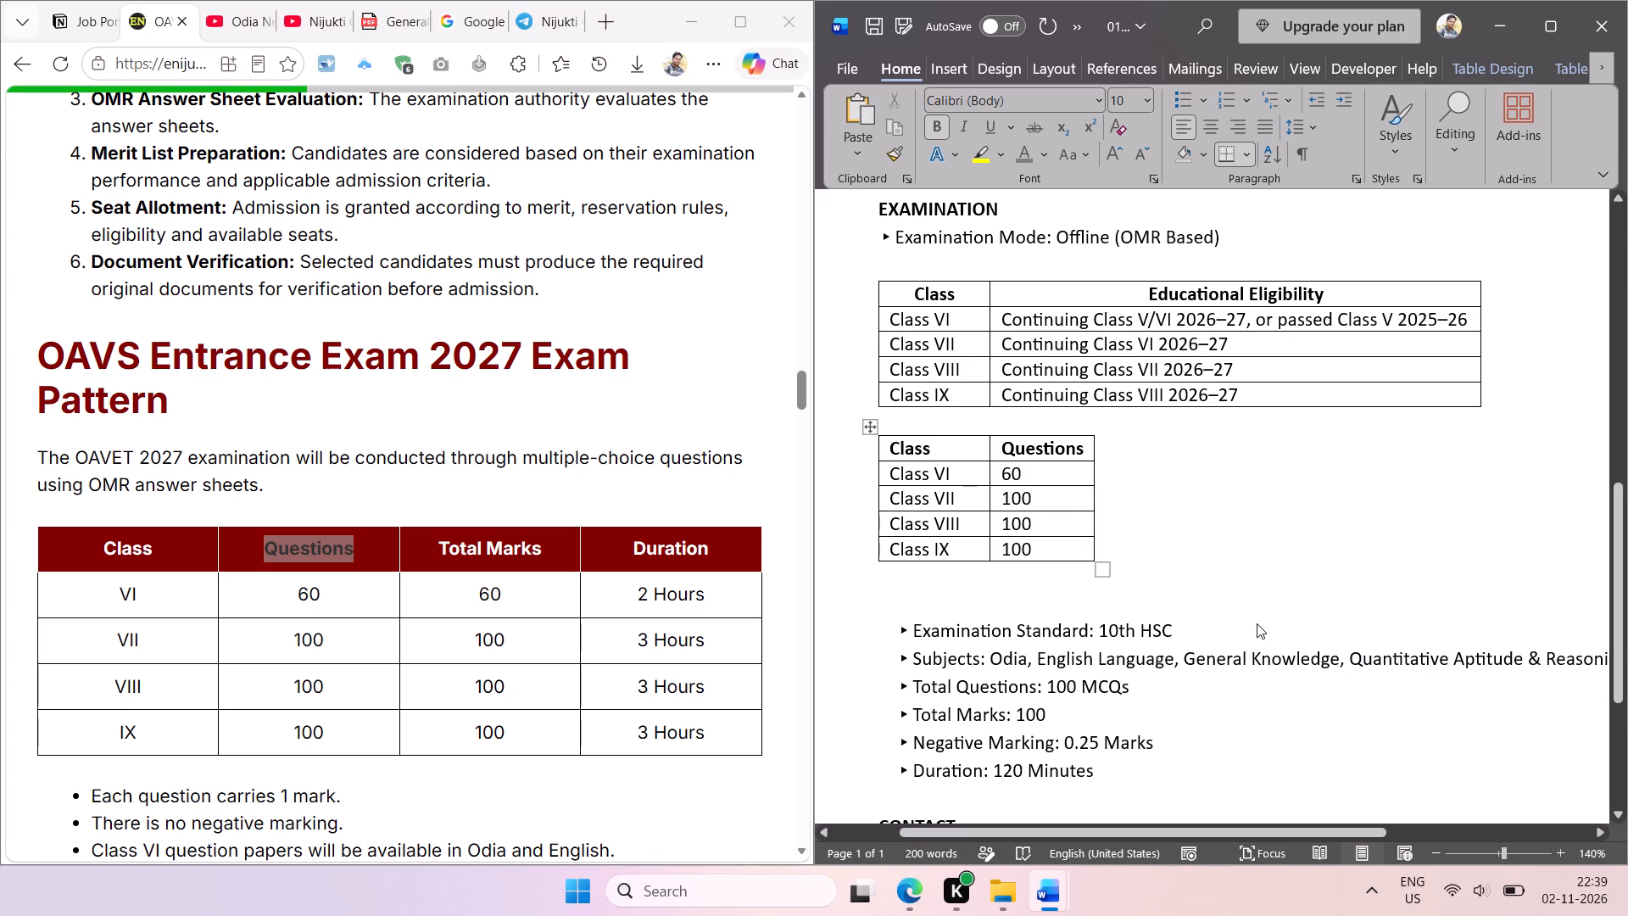
right_click(1135, 444)
click(1134, 444)
click(1126, 447)
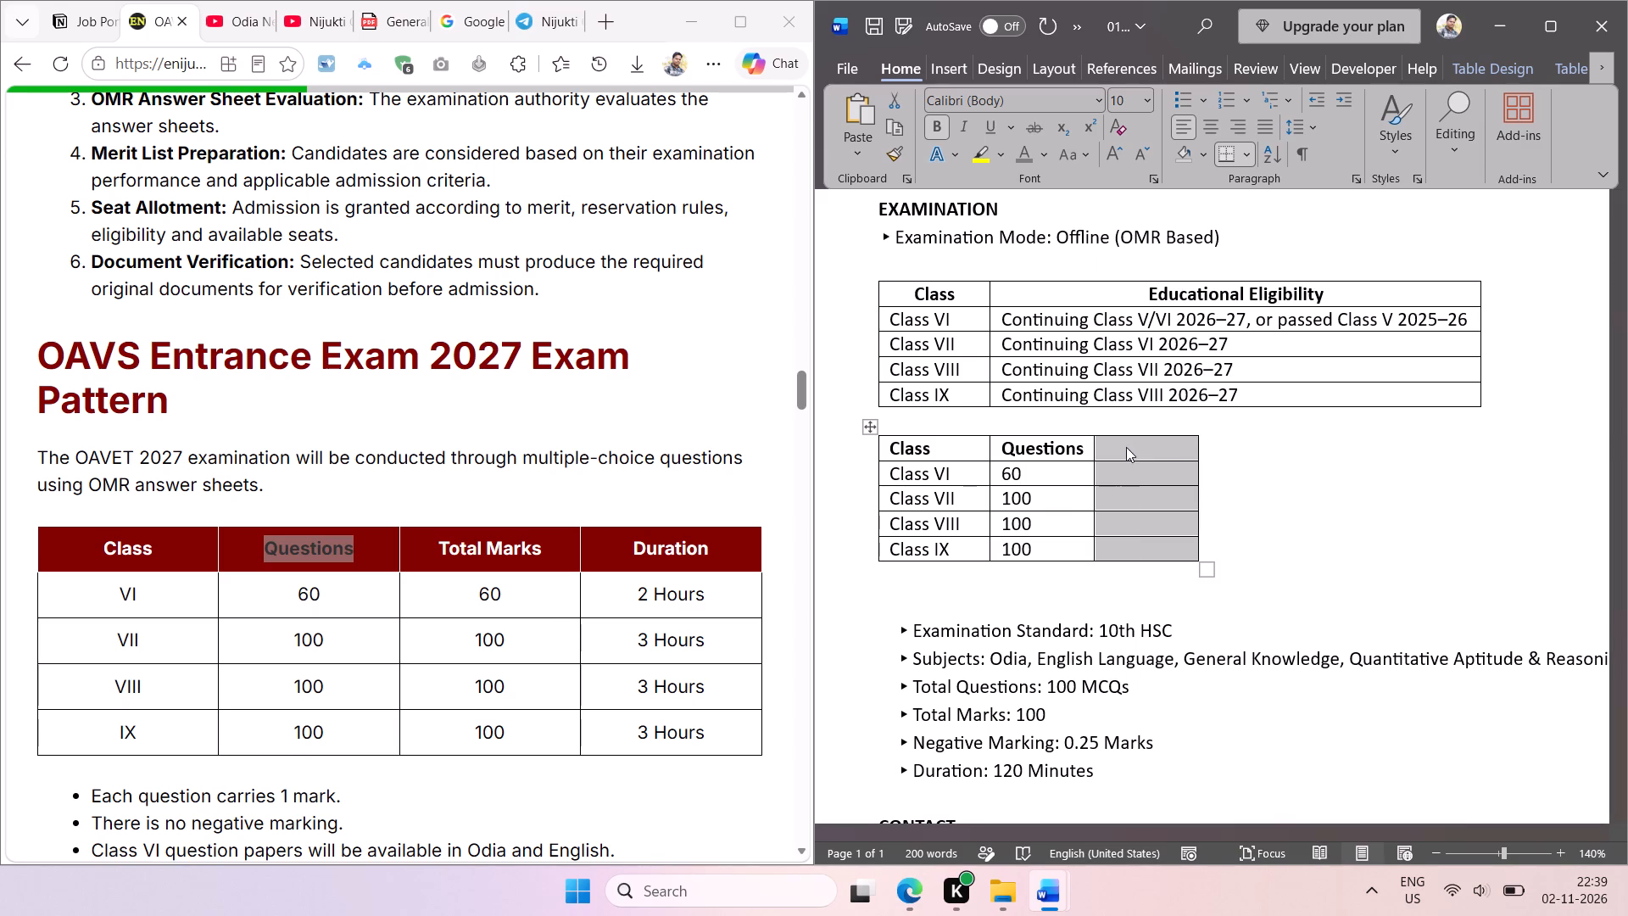
right_click(1125, 466)
click(1193, 623)
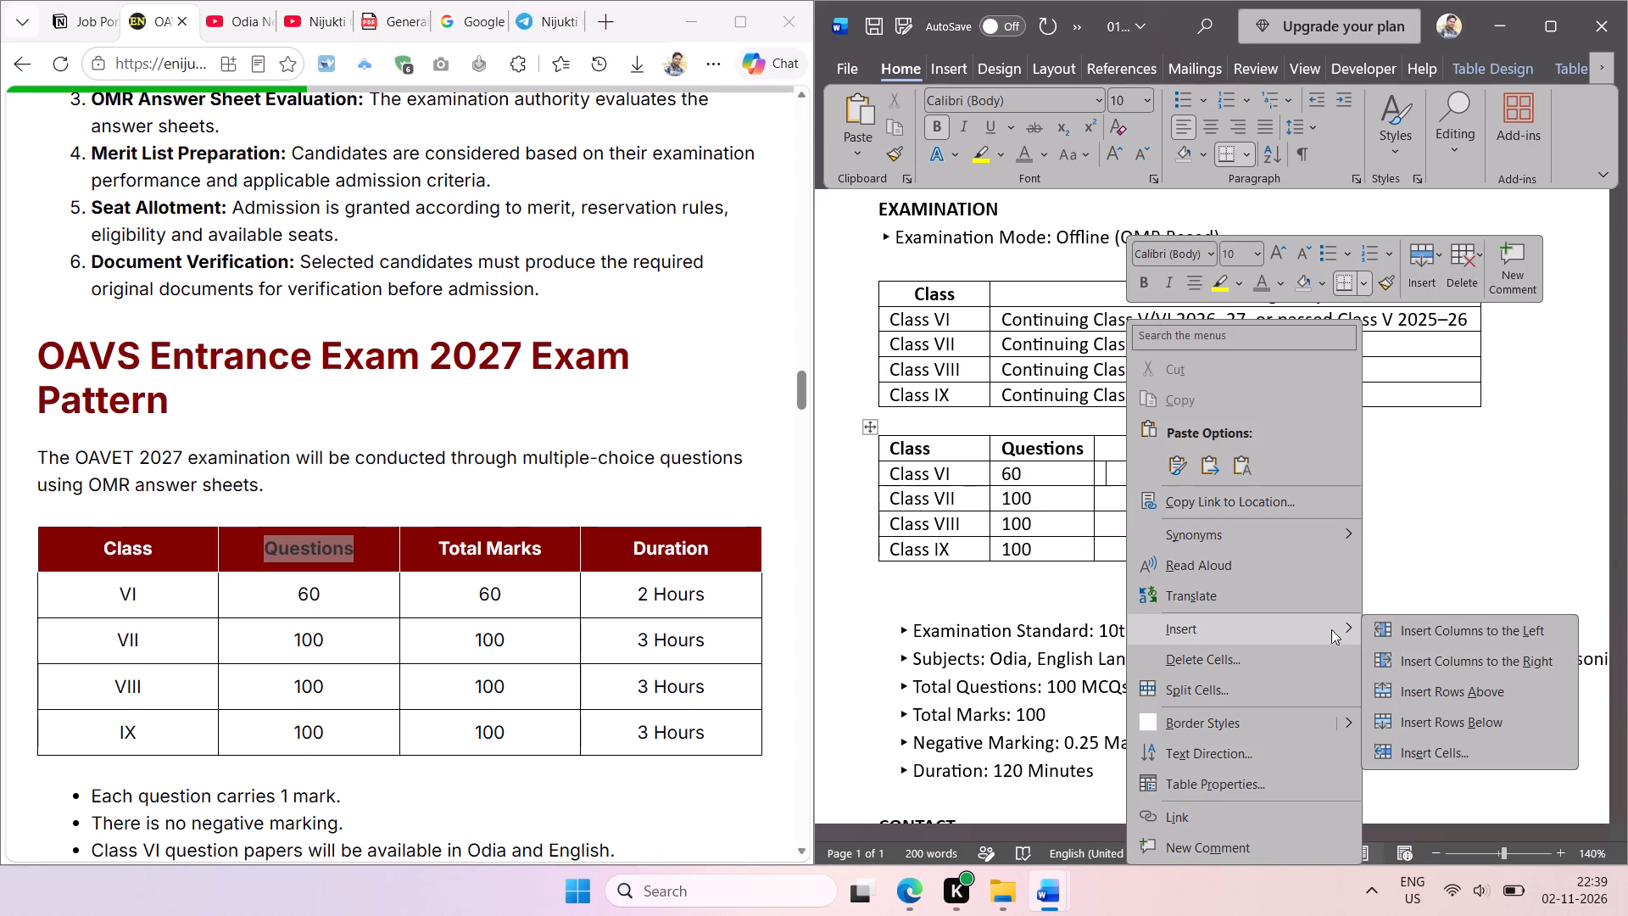
click(1449, 658)
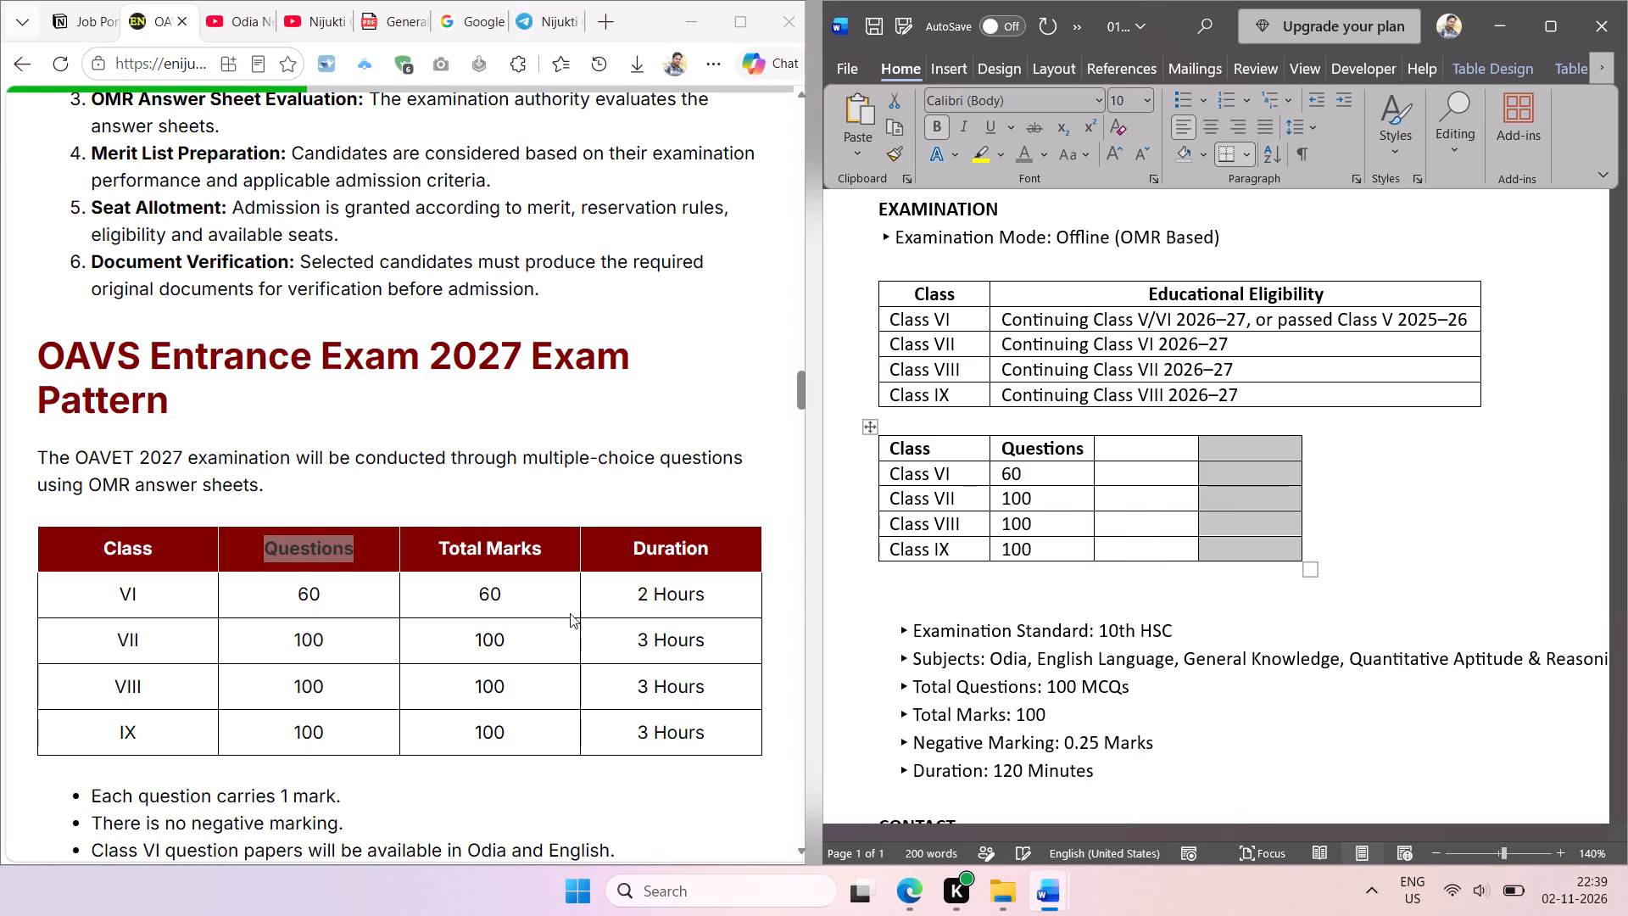
Copy "Total Marks" from the article in Edge as the third column's heading in Word, fit it on one line, and widen the fourth column.
click(477, 532)
drag(539, 546, 443, 549)
key(ctrl+c)
click(1164, 447)
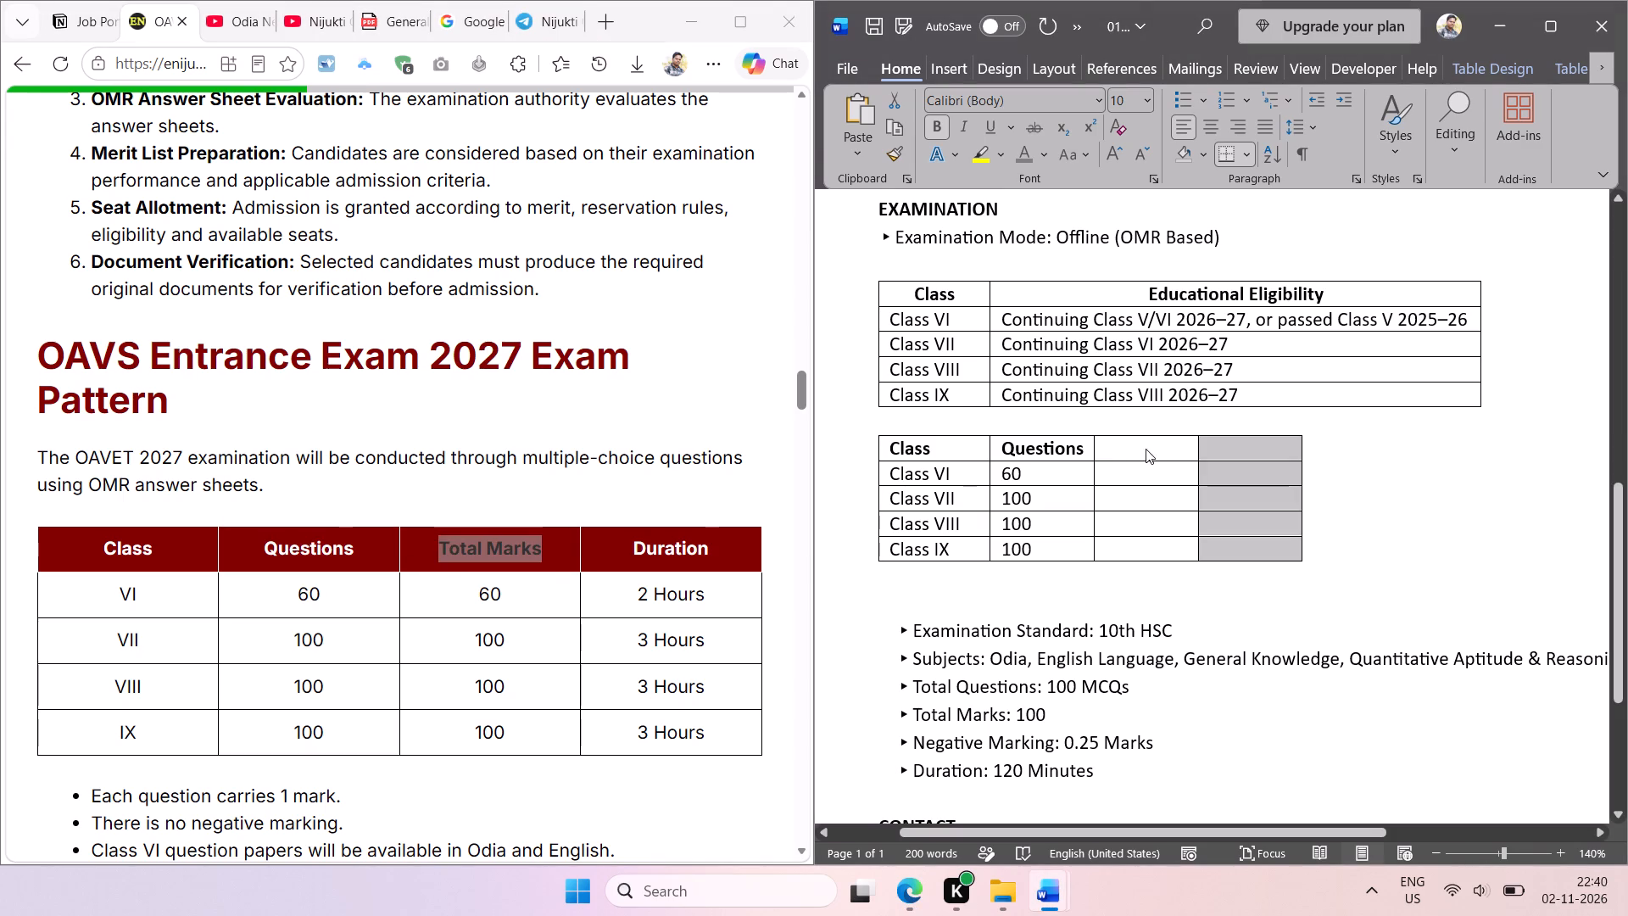
click(1145, 449)
key(ctrl+v)
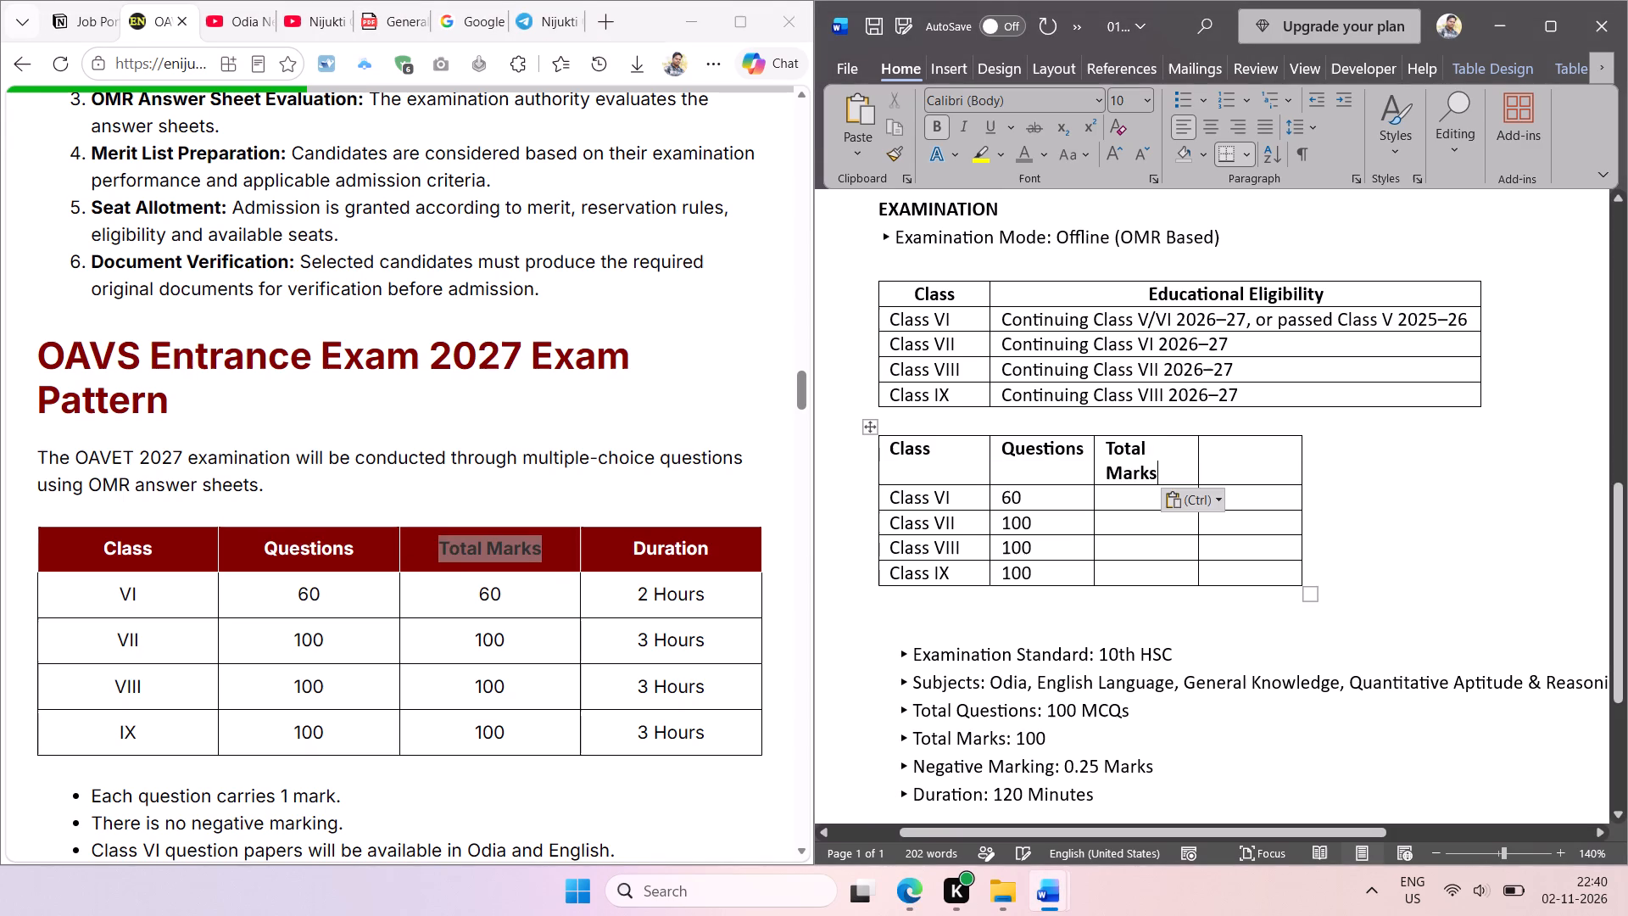
drag(1196, 456, 1279, 451)
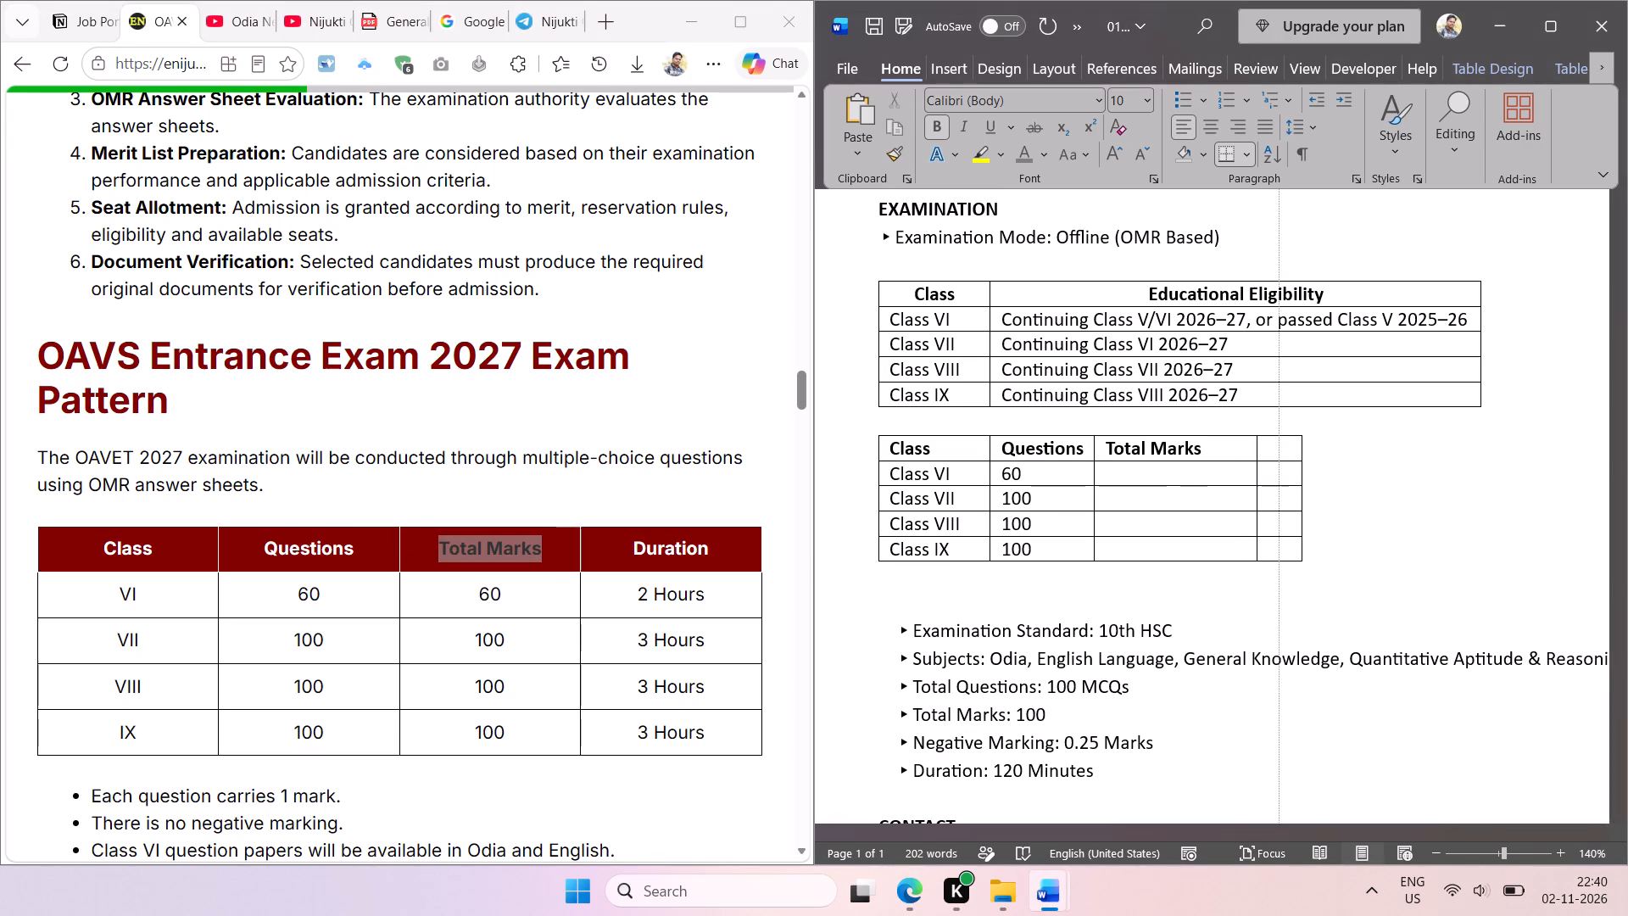
drag(1279, 451, 1213, 452)
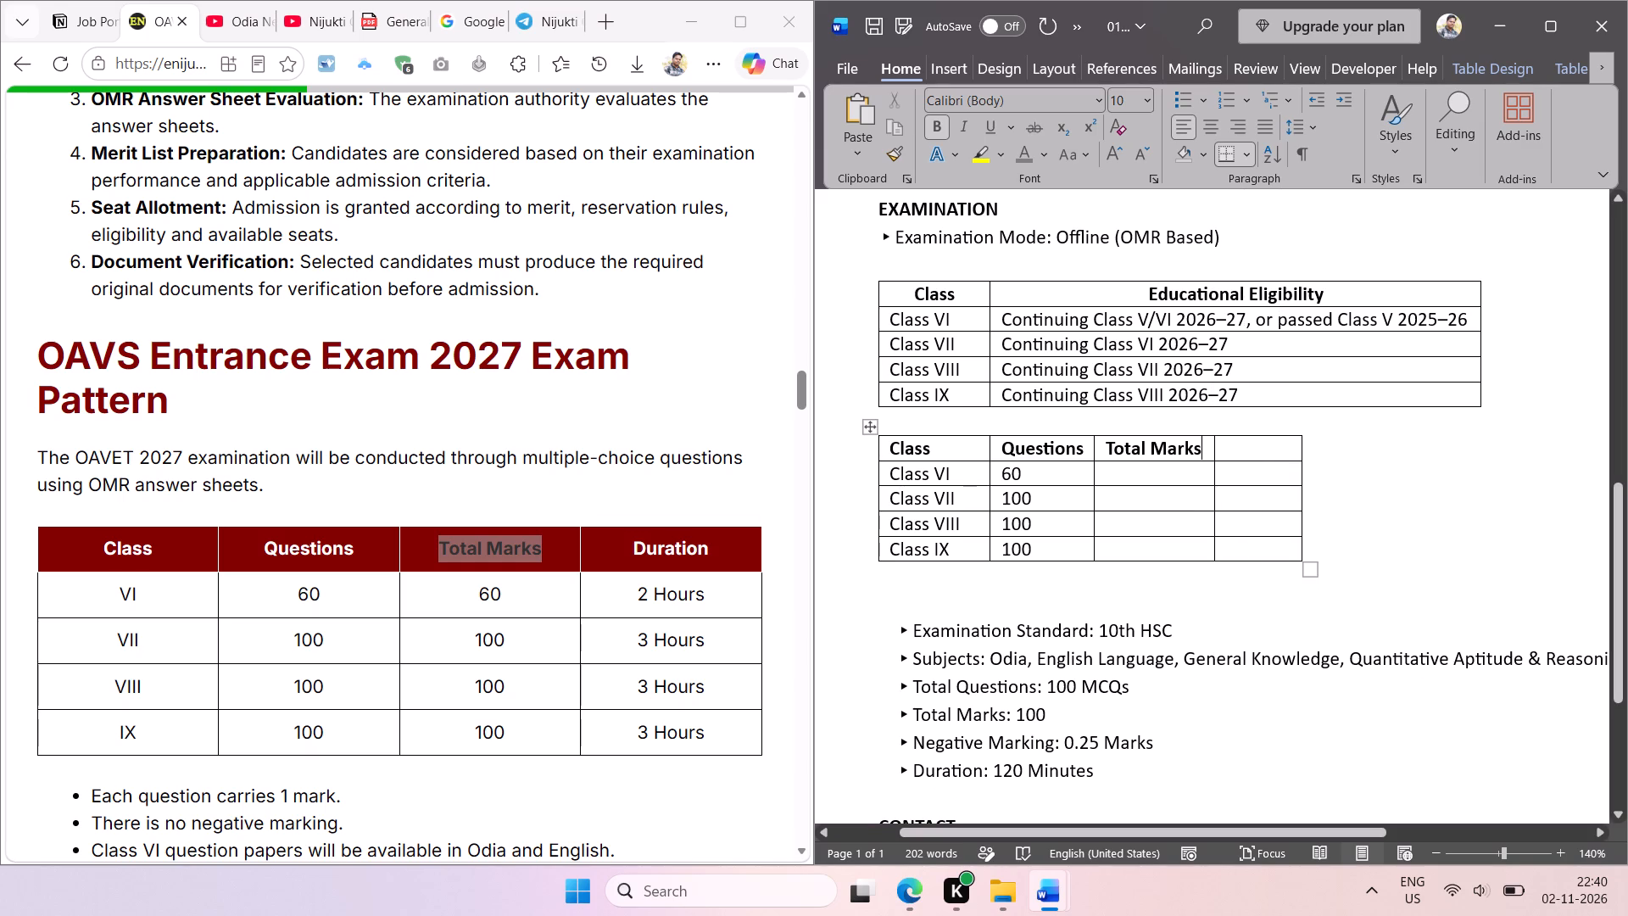
drag(1301, 452, 1345, 451)
Copy "Duration" from the article's exam pattern table as the heading of the fourth column in Word's second table.
click(710, 538)
double_click(678, 543)
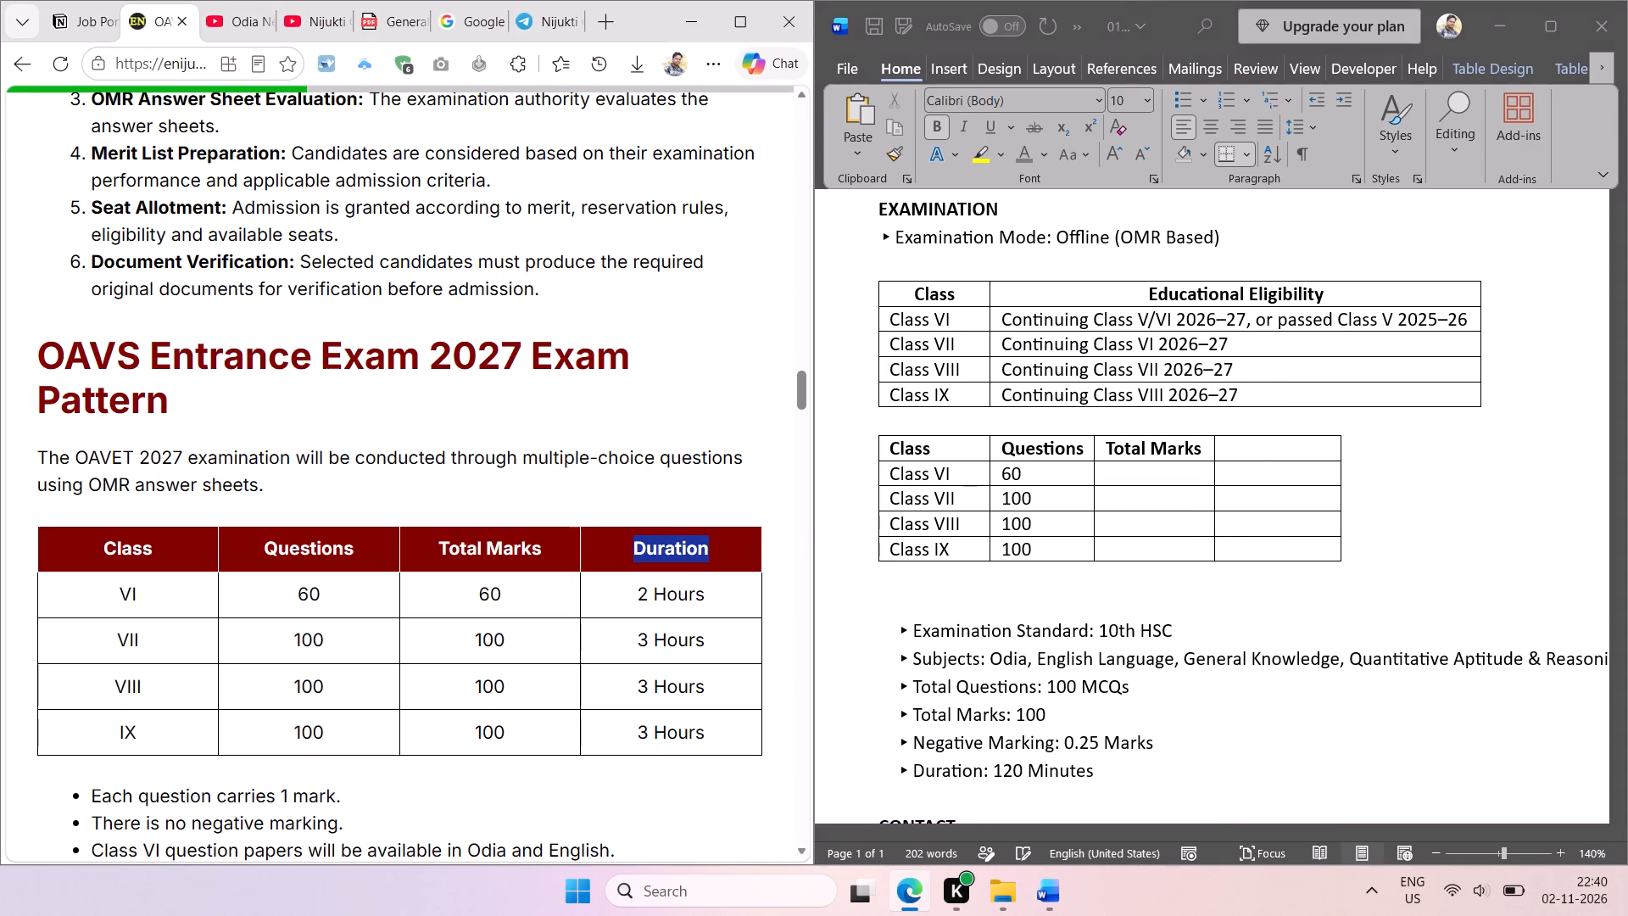
key(ctrl+c)
click(1275, 440)
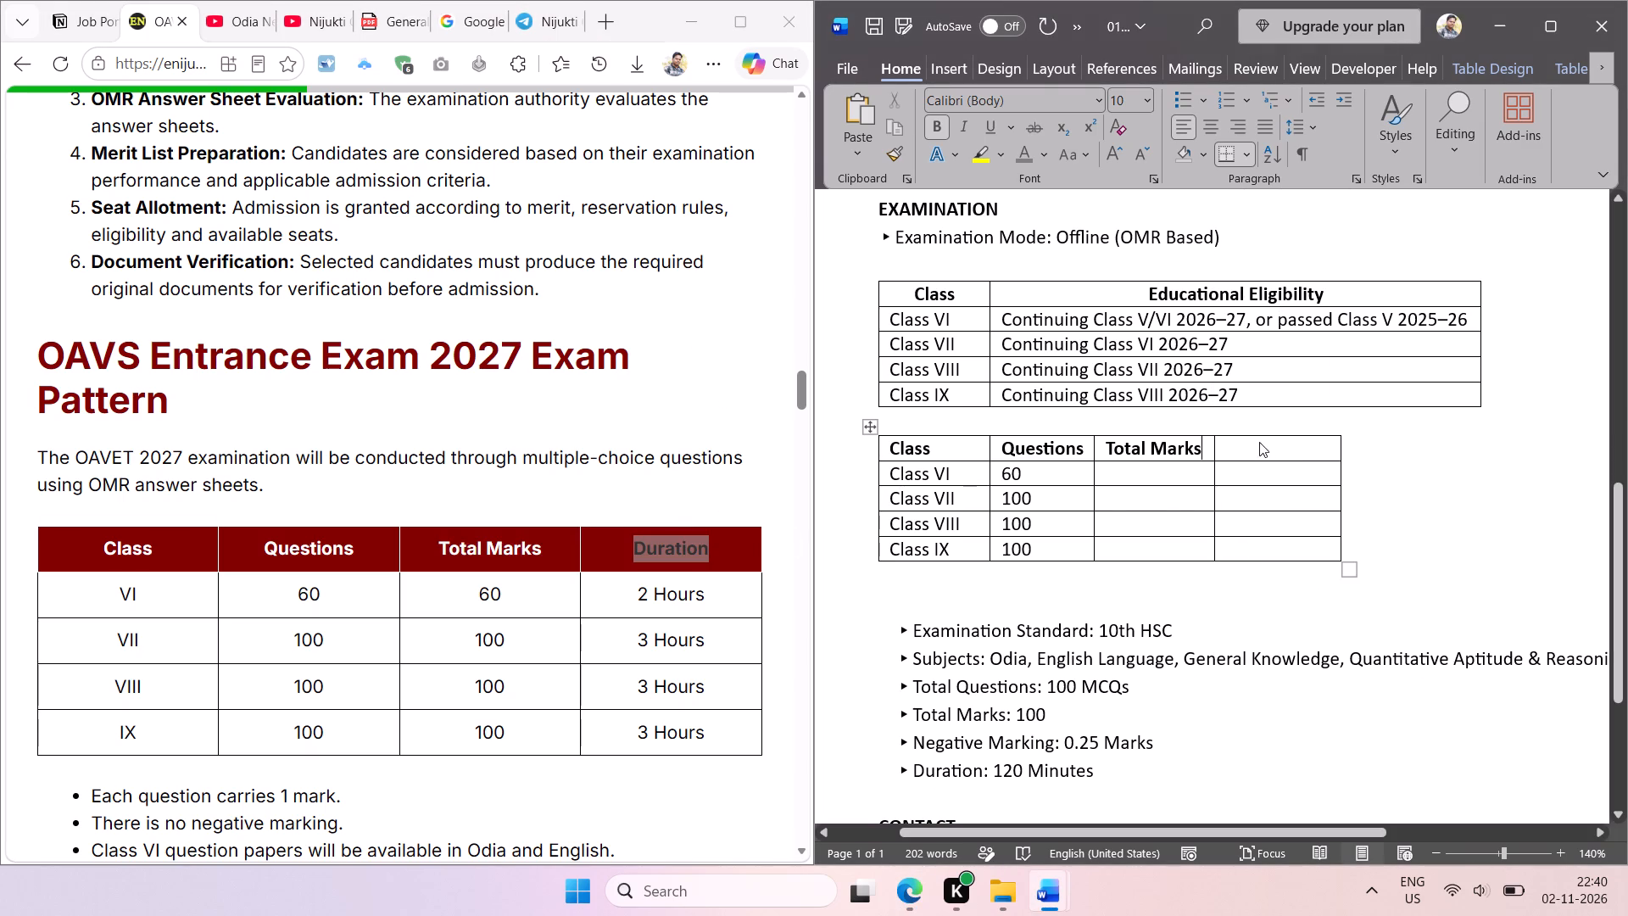
click(1264, 443)
key(ctrl+v)
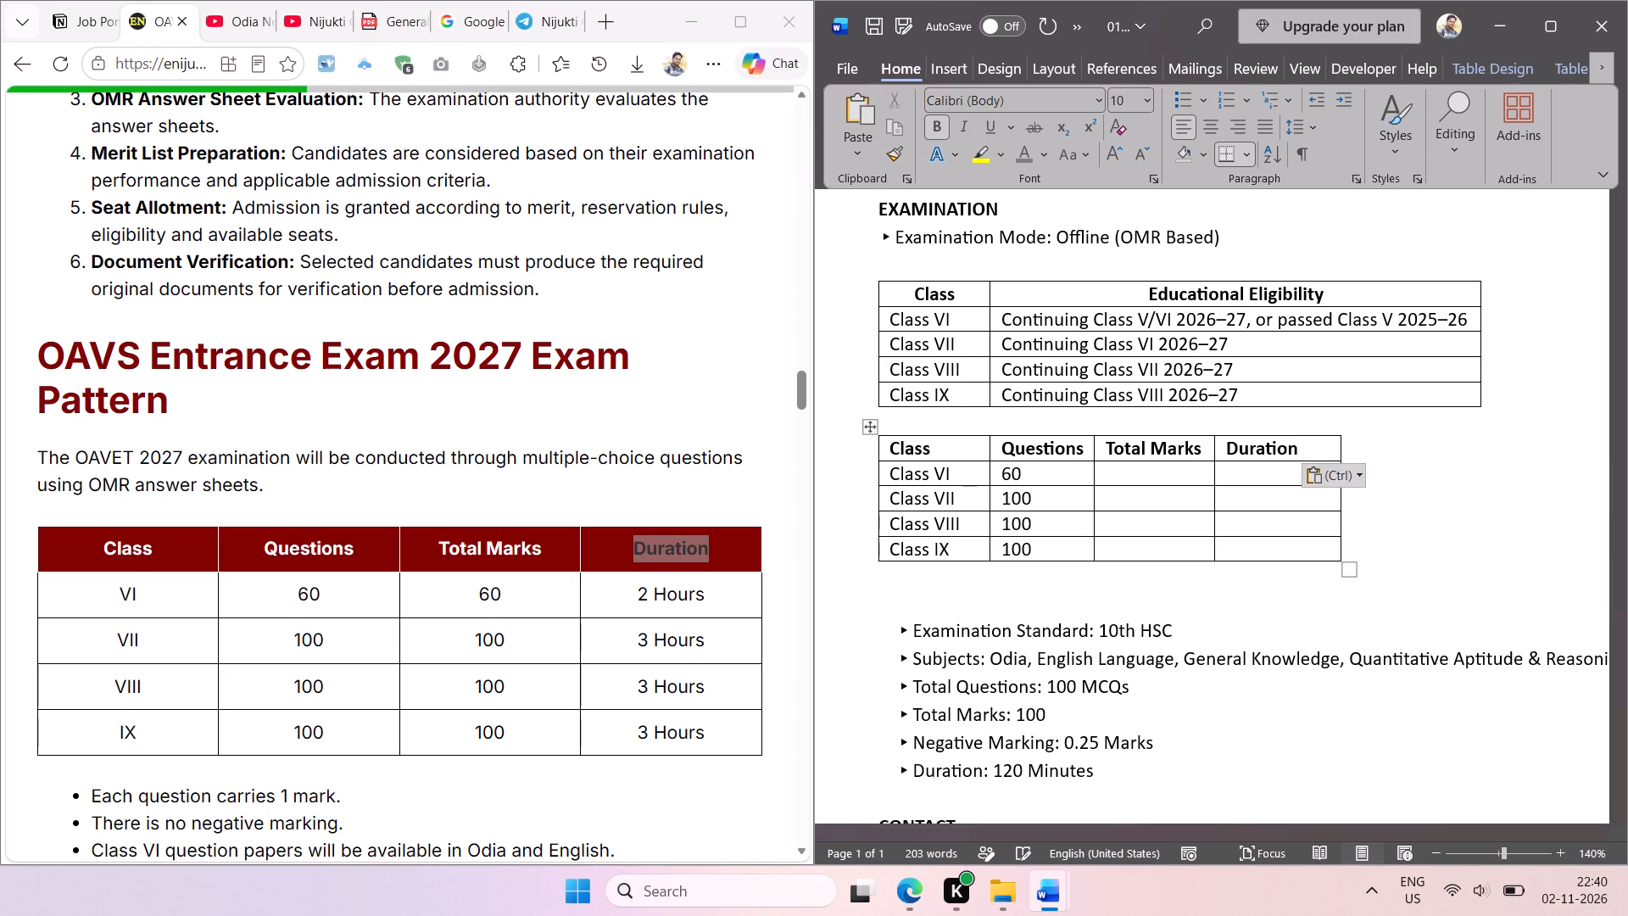
Copy the four Questions values, 60, 100, 100 and 100, into the Total Marks column of the second table.
click(479, 612)
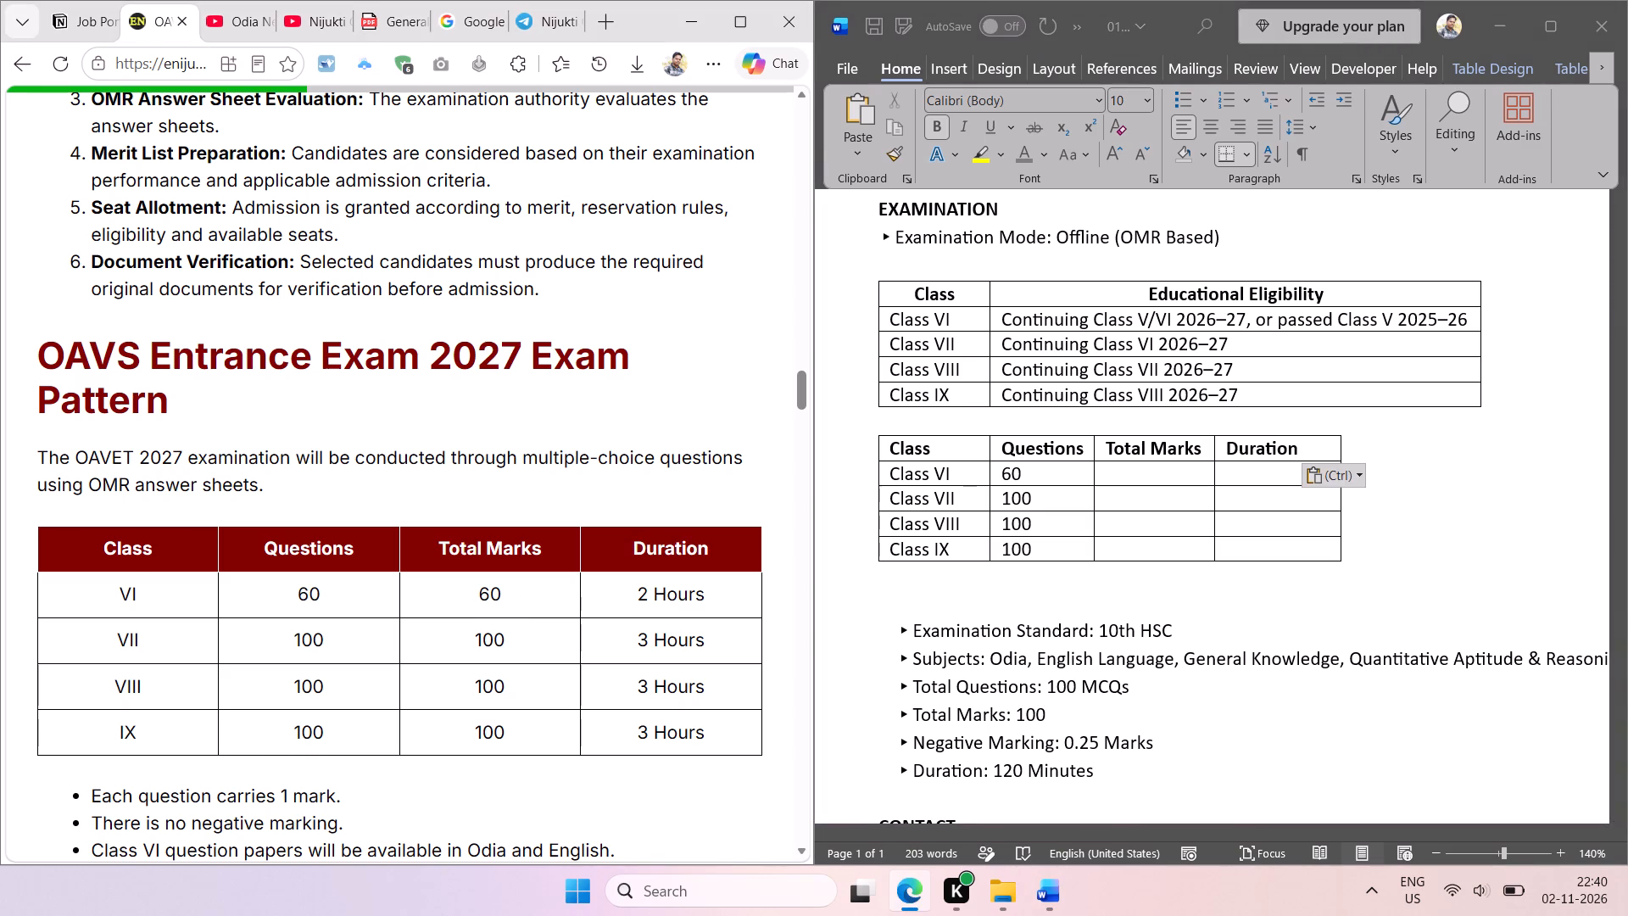
drag(1002, 464, 1024, 523)
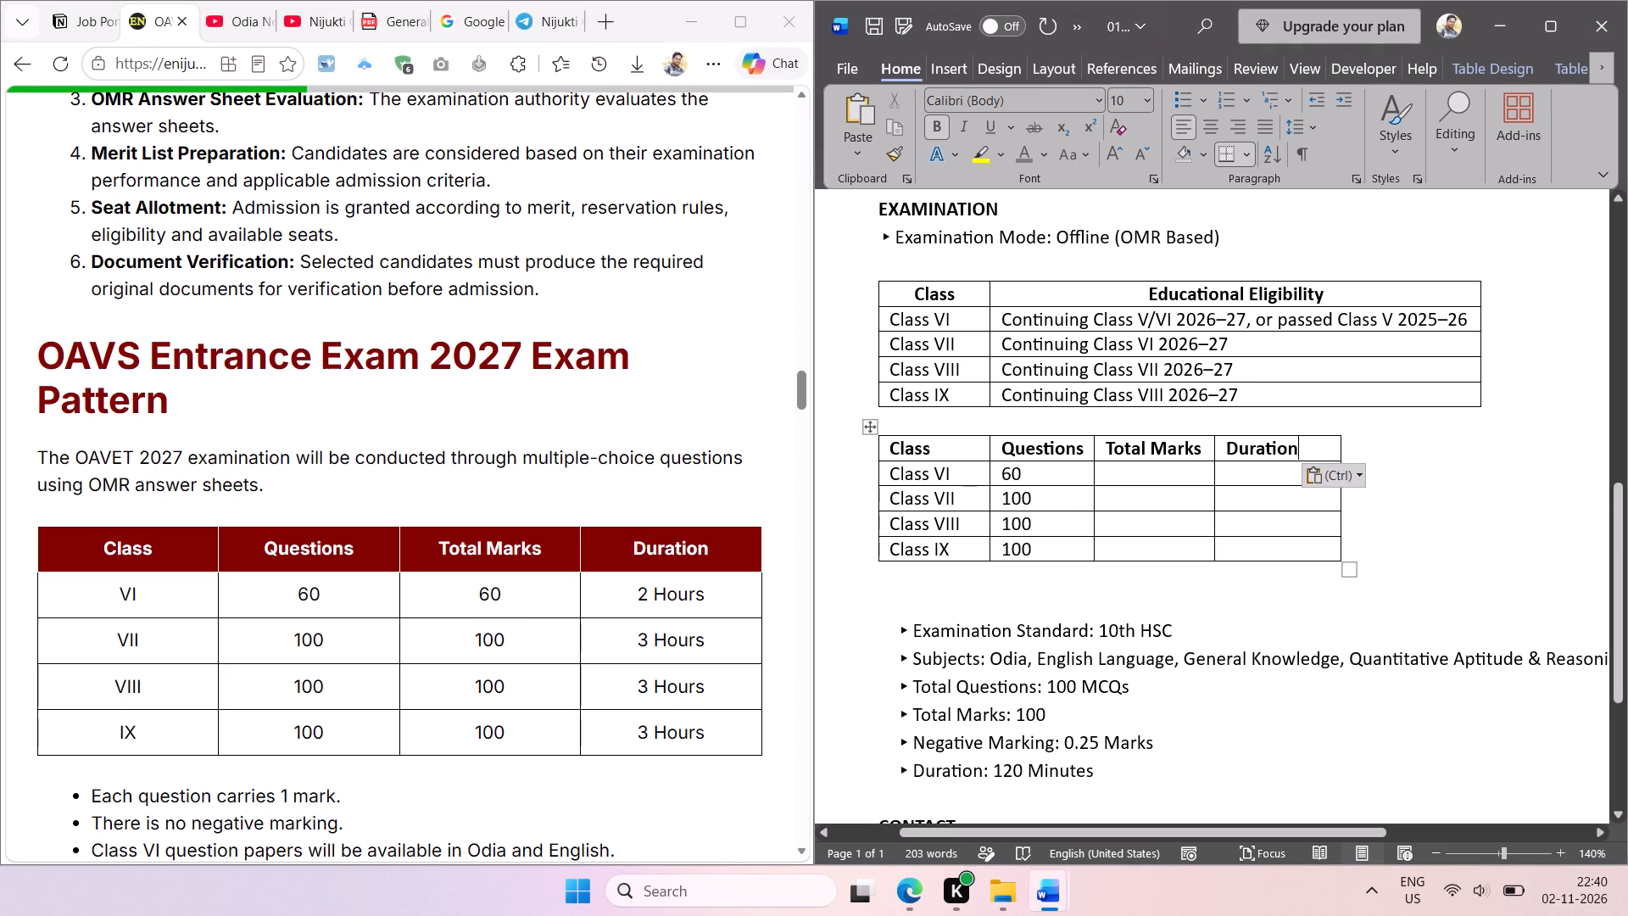
click(1030, 472)
drag(1007, 467, 1034, 538)
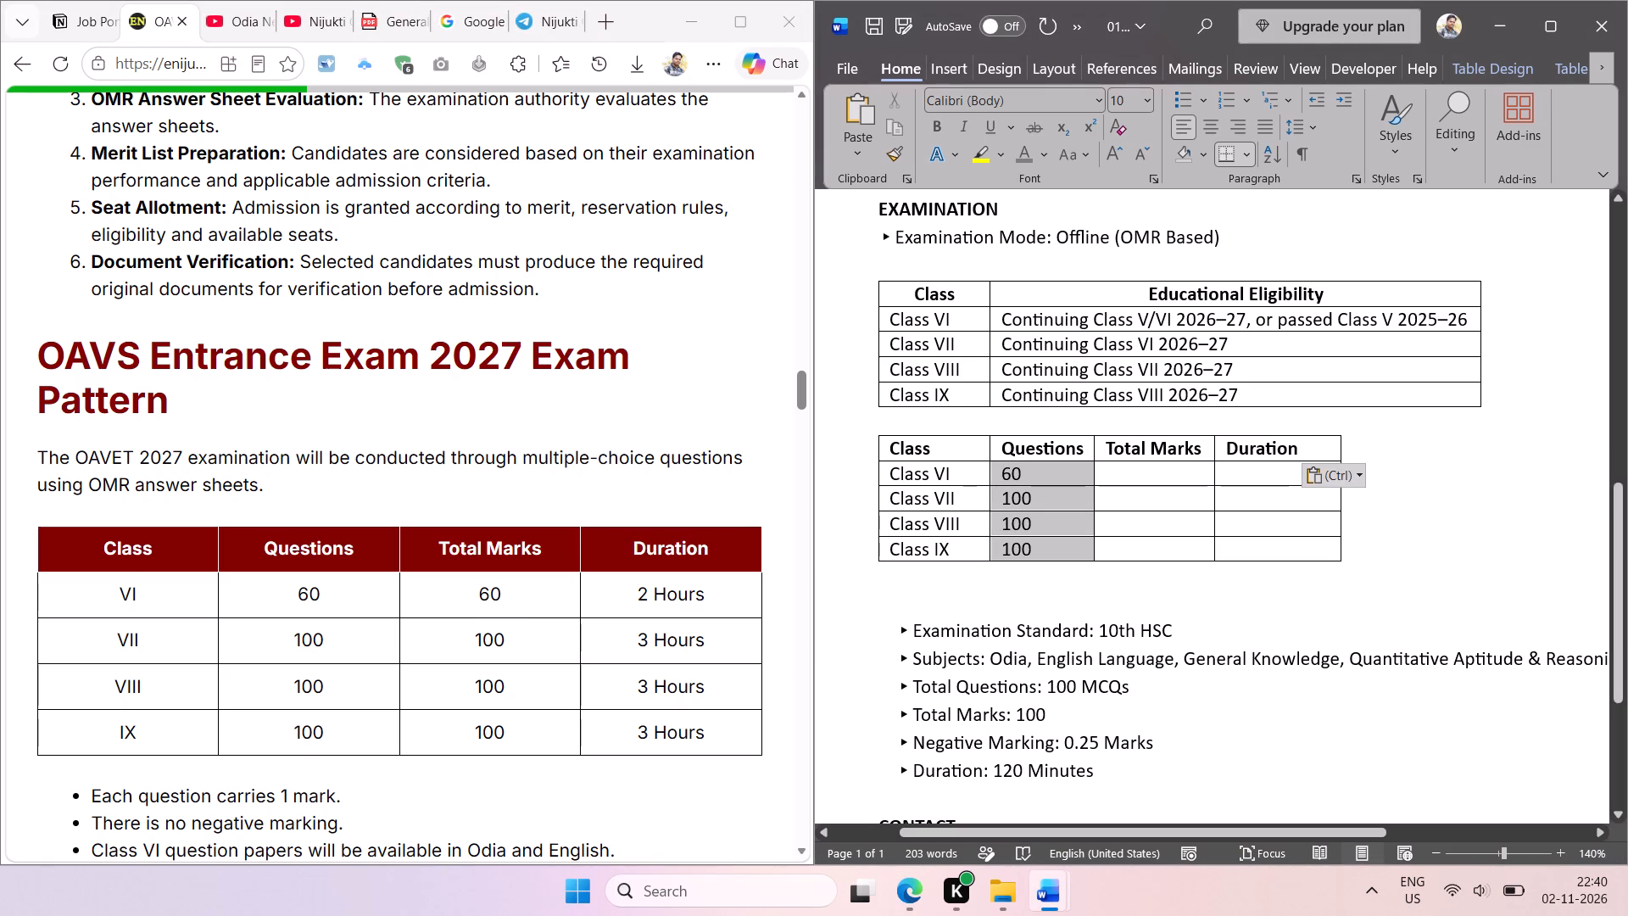
drag(1034, 538, 1034, 540)
key(ctrl+c)
click(1171, 475)
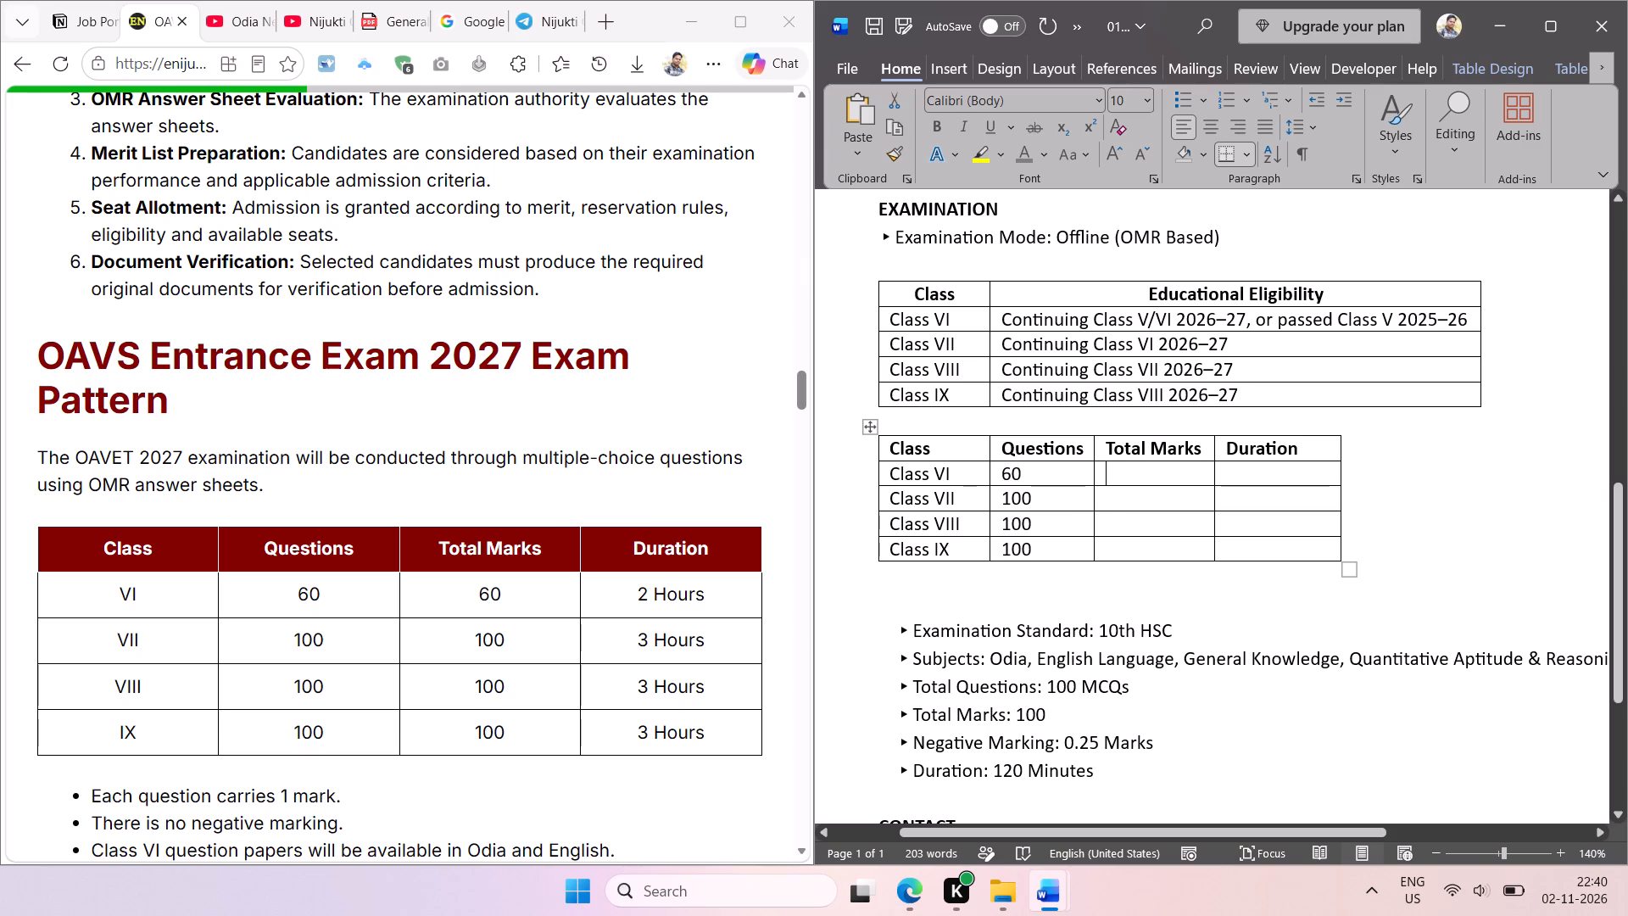
key(ctrl+v)
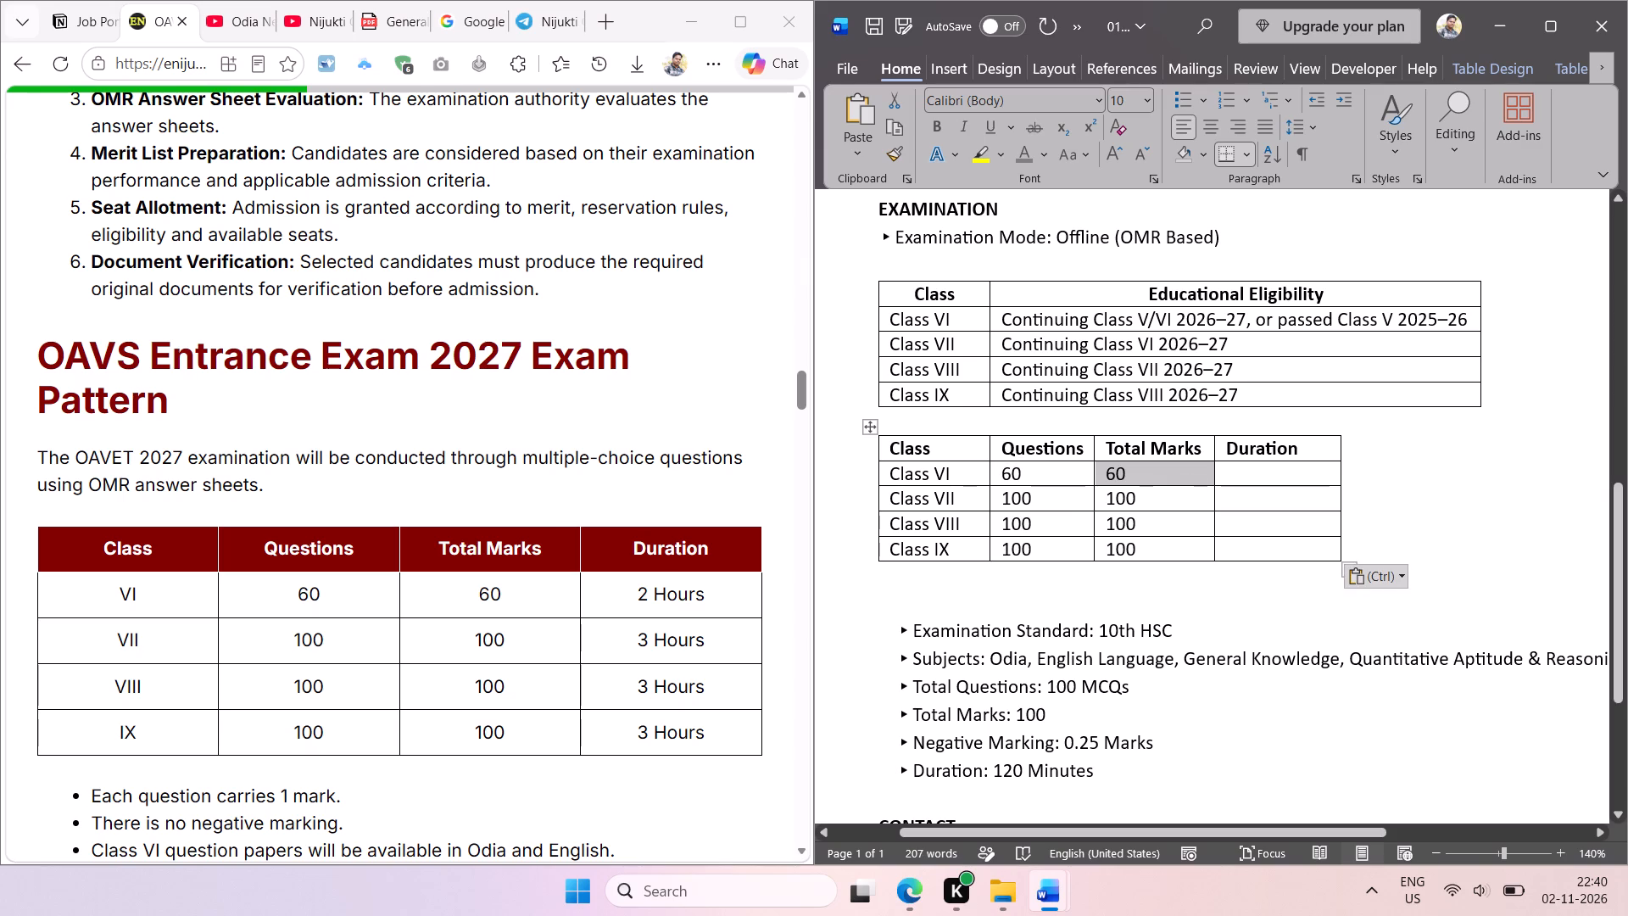
Enter "2 Hours" as the Class VI duration, copying the word "Hours" from the article in Edge.
triple_click(682, 594)
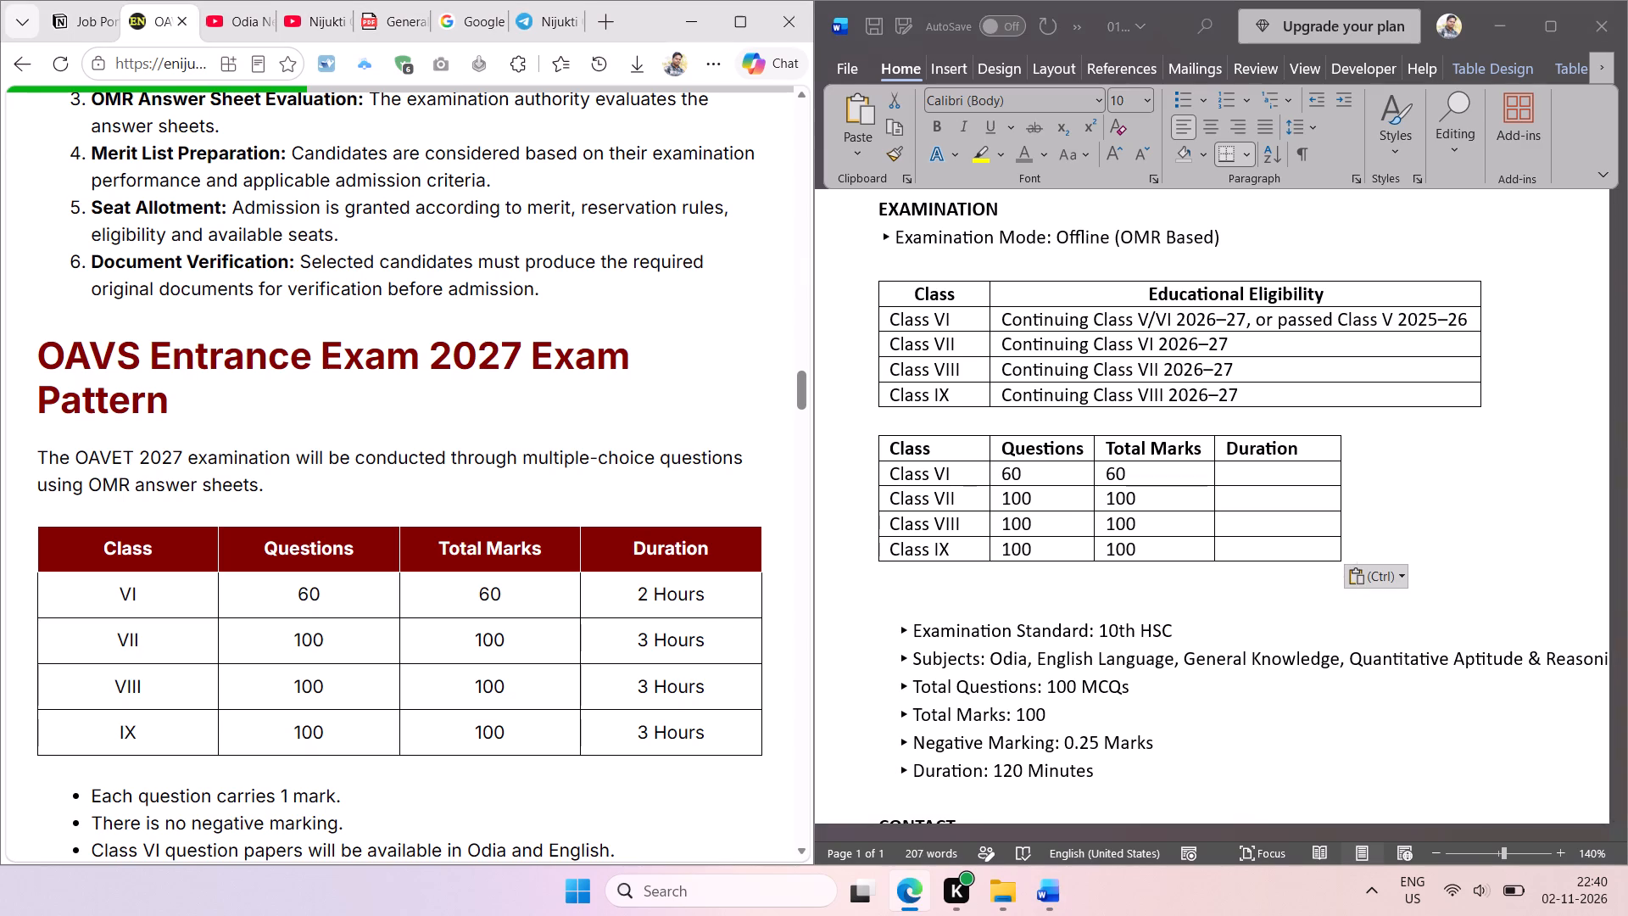
key(ctrl+c)
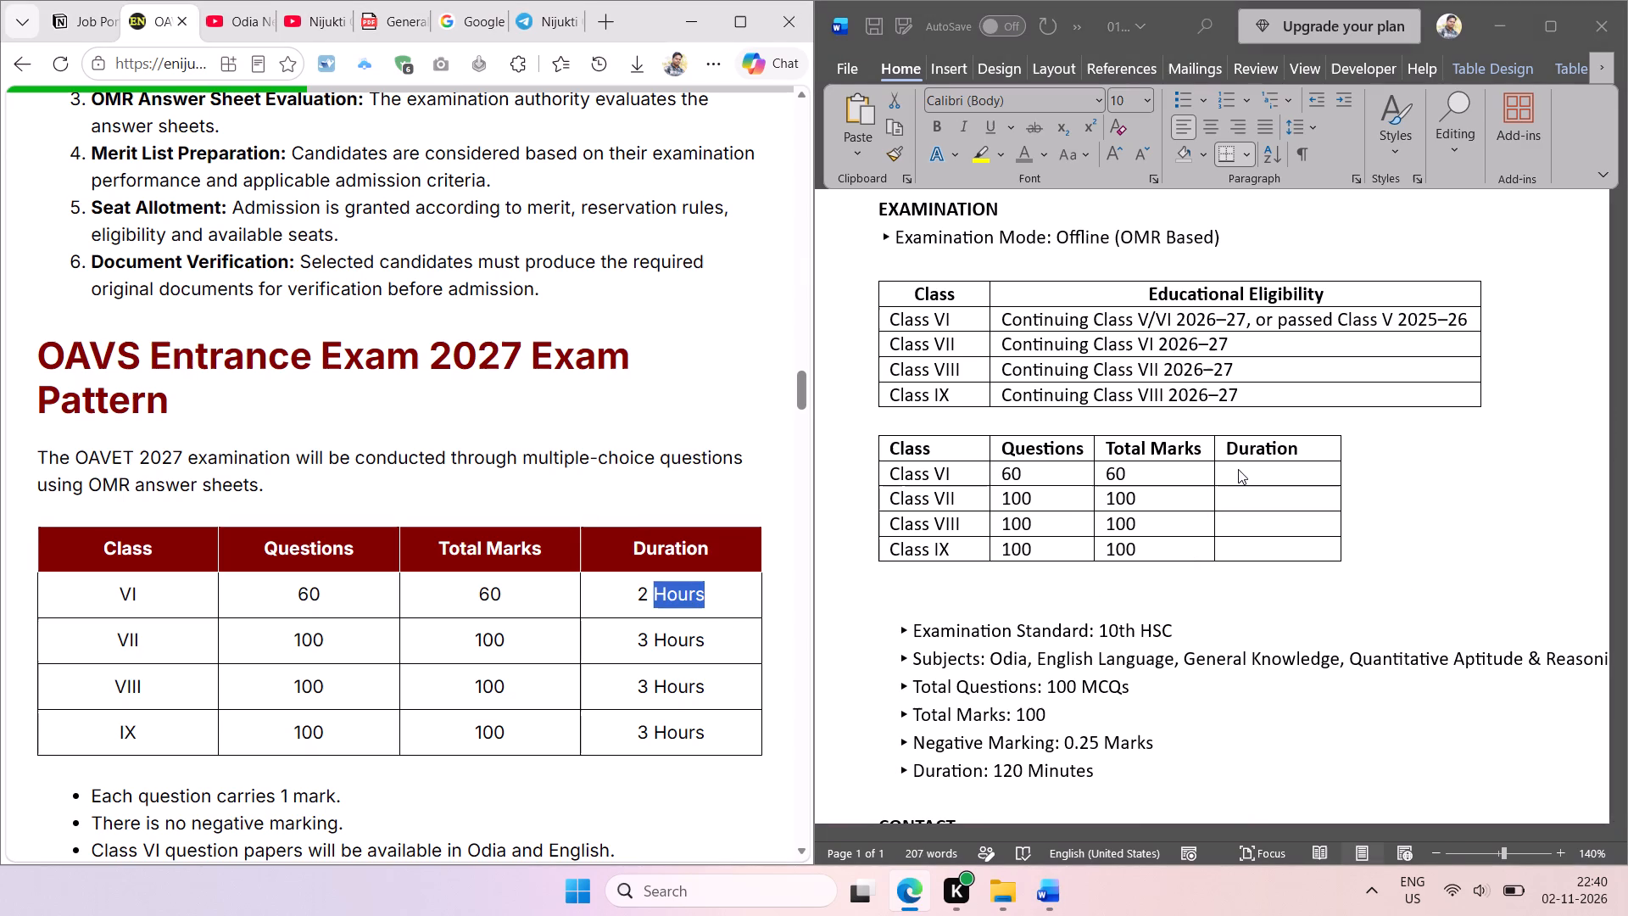
click(1238, 469)
click(1247, 472)
text(2)
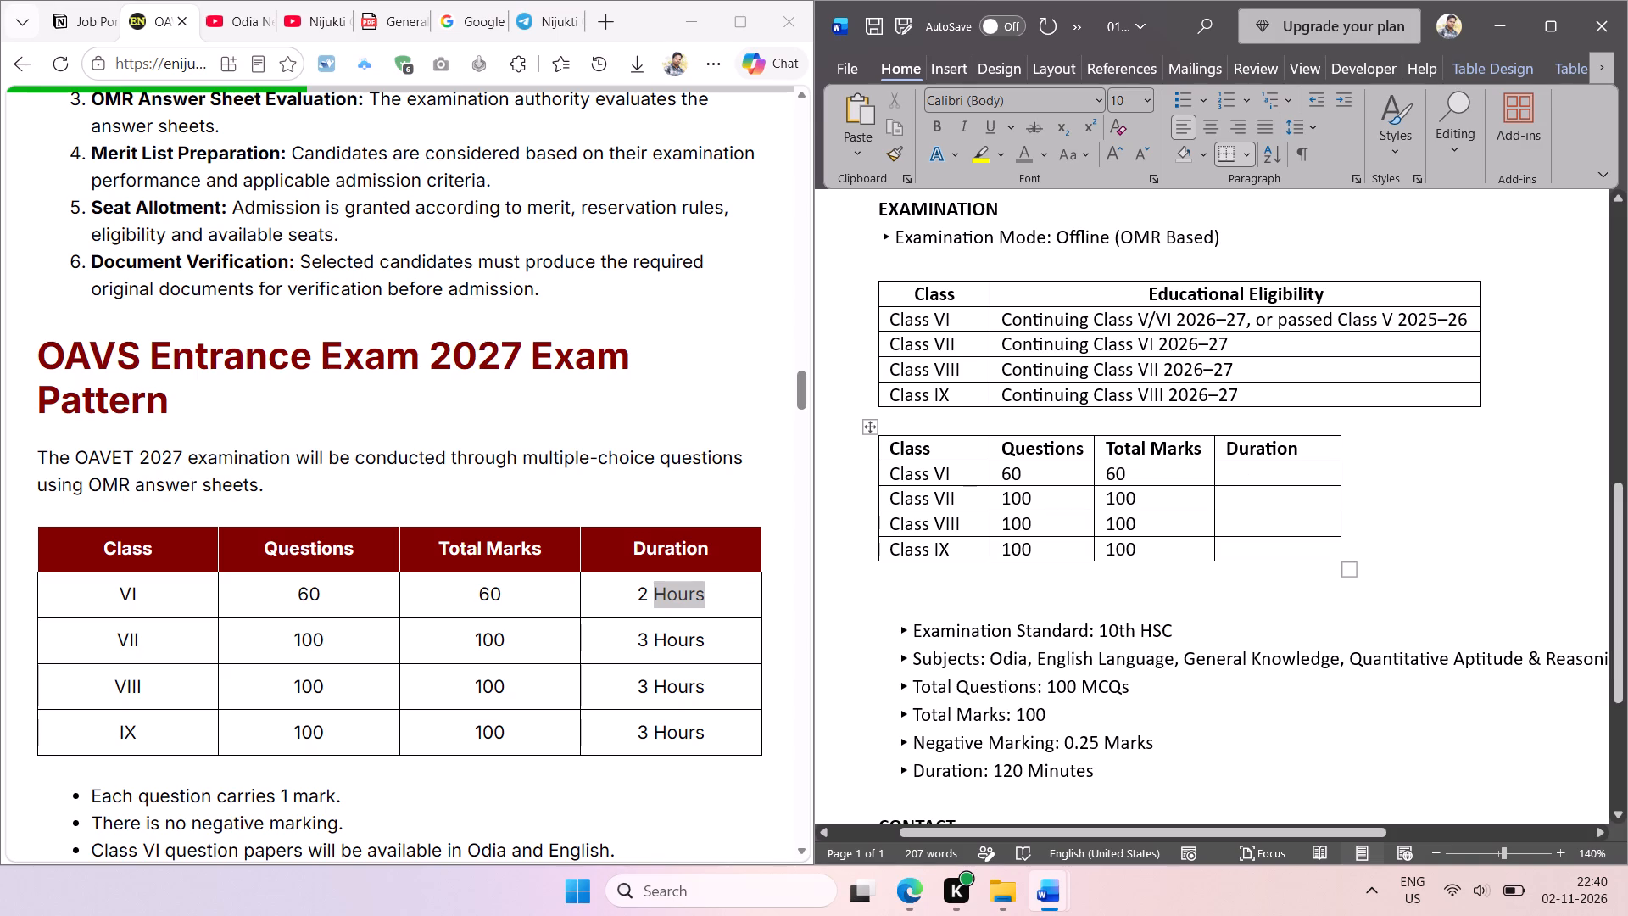
key(space)
key(ctrl+v)
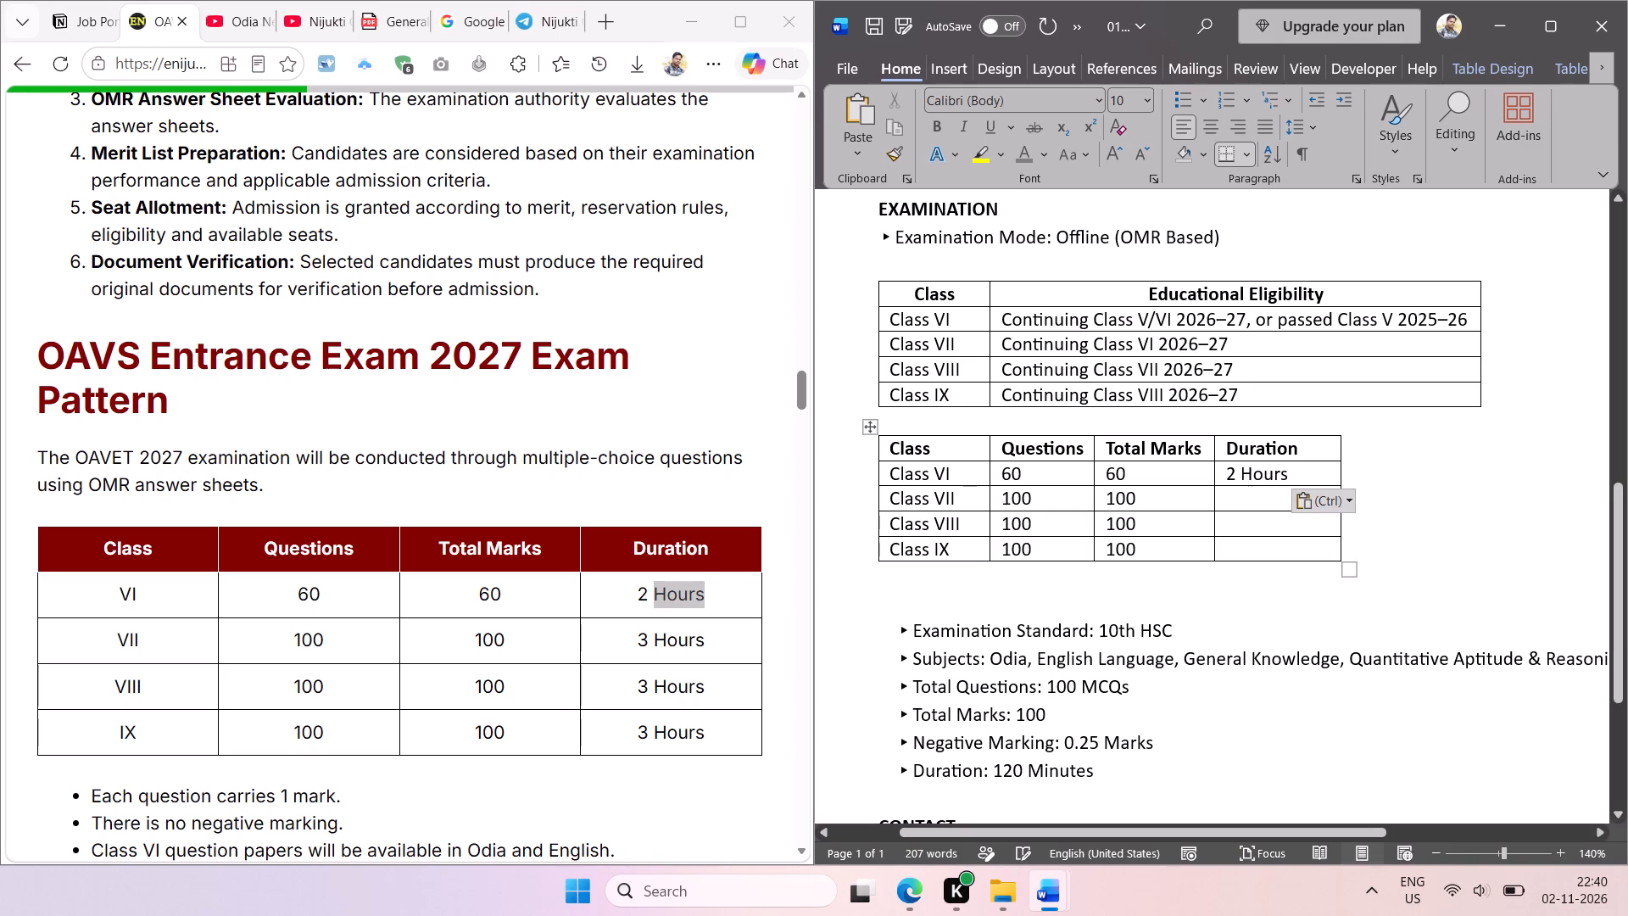
Fill the Duration cells for Class VII, Class VIII and Class IX with "3 Hours" each.
click(1241, 505)
text(3)
key(space)
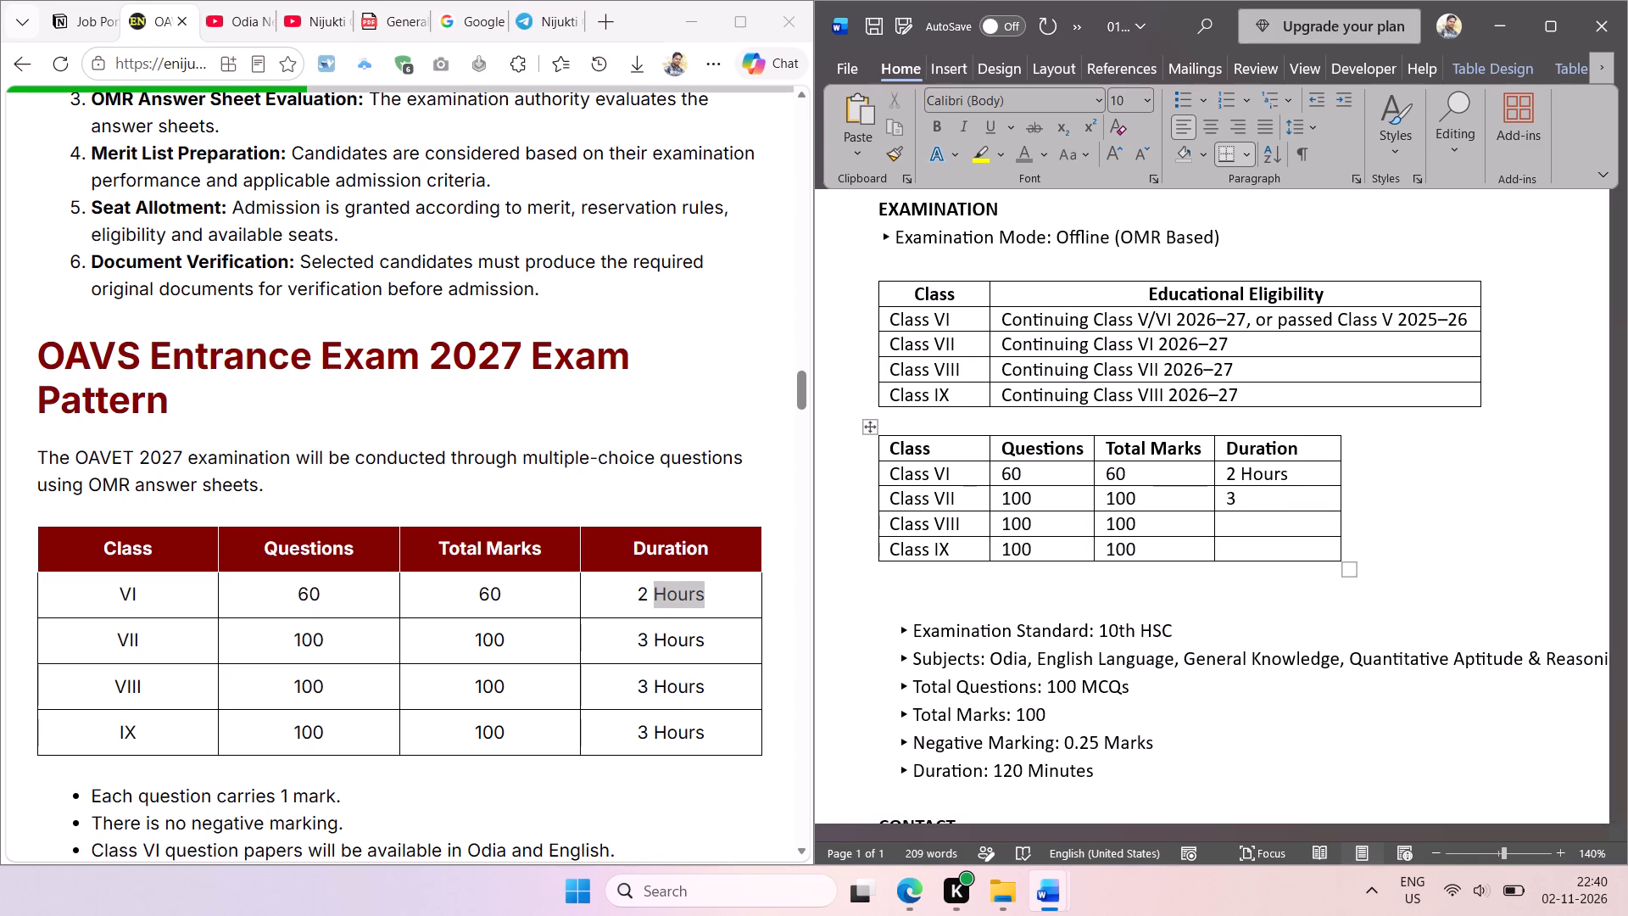
key(ctrl+v)
key(ctrl+a)
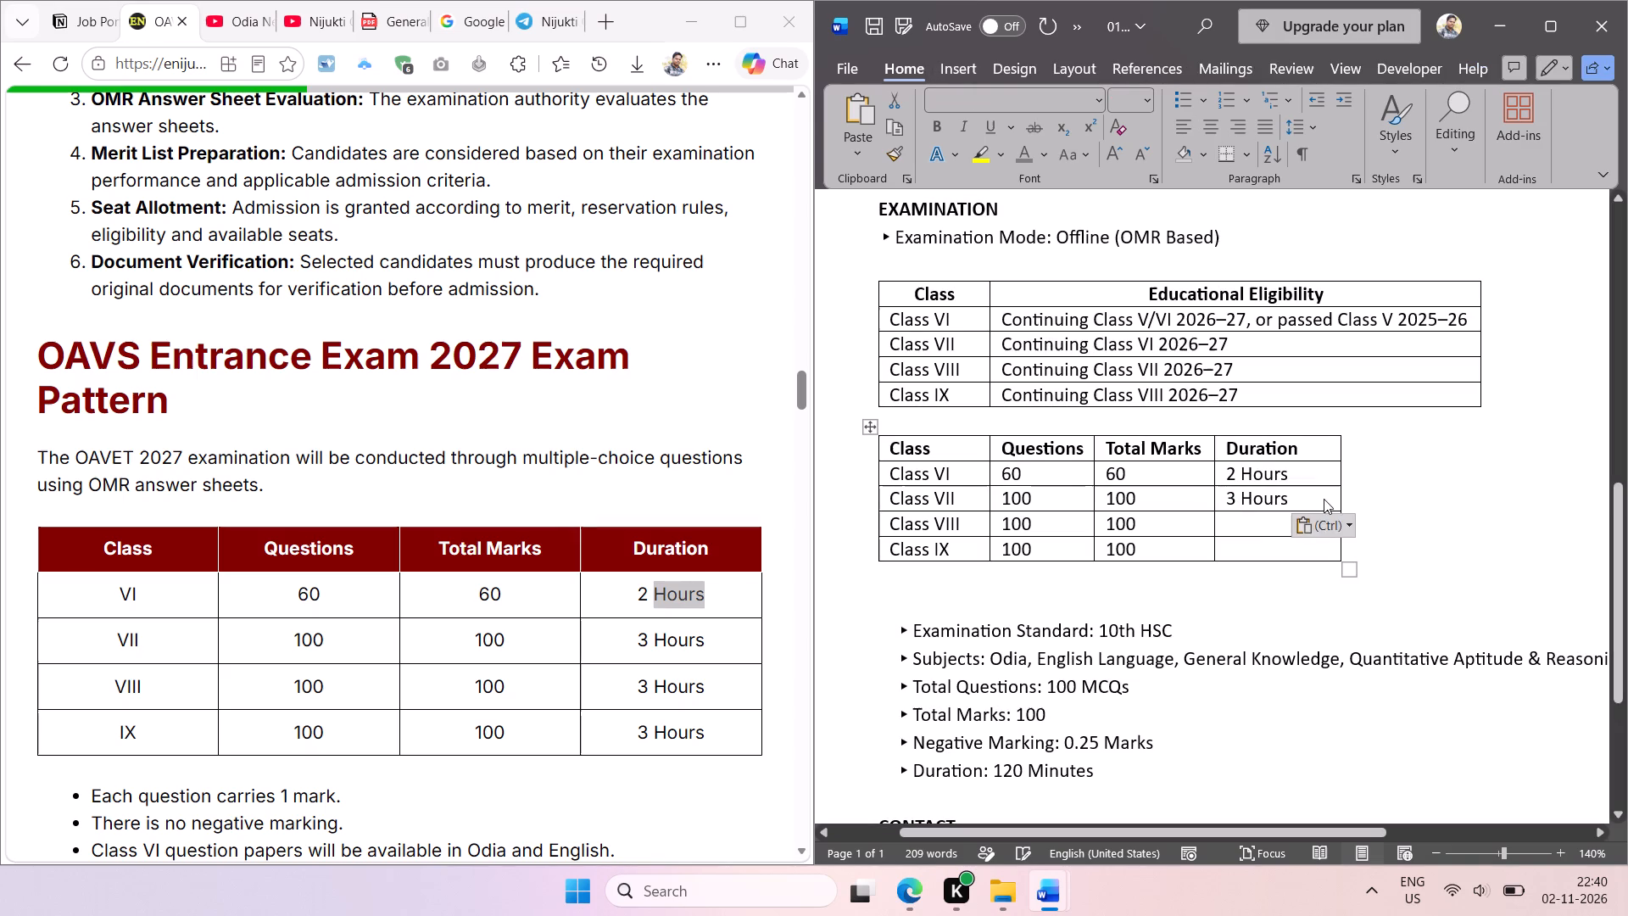
click(1301, 493)
drag(1301, 496, 1224, 496)
key(ctrl+c)
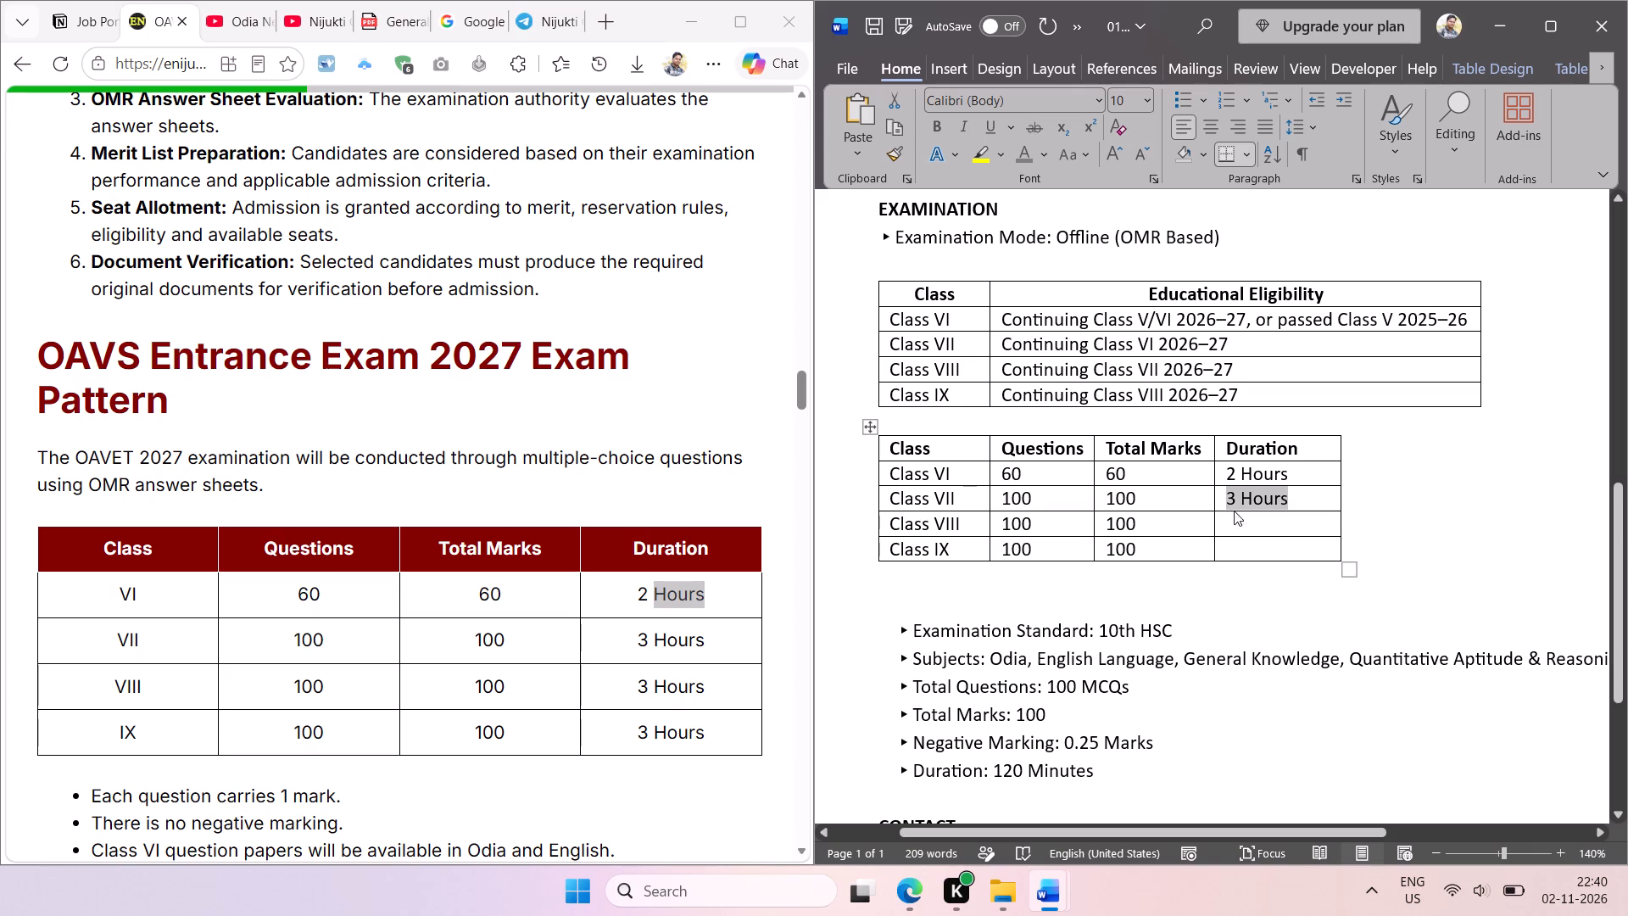
click(1236, 516)
key(ctrl+v)
click(1252, 550)
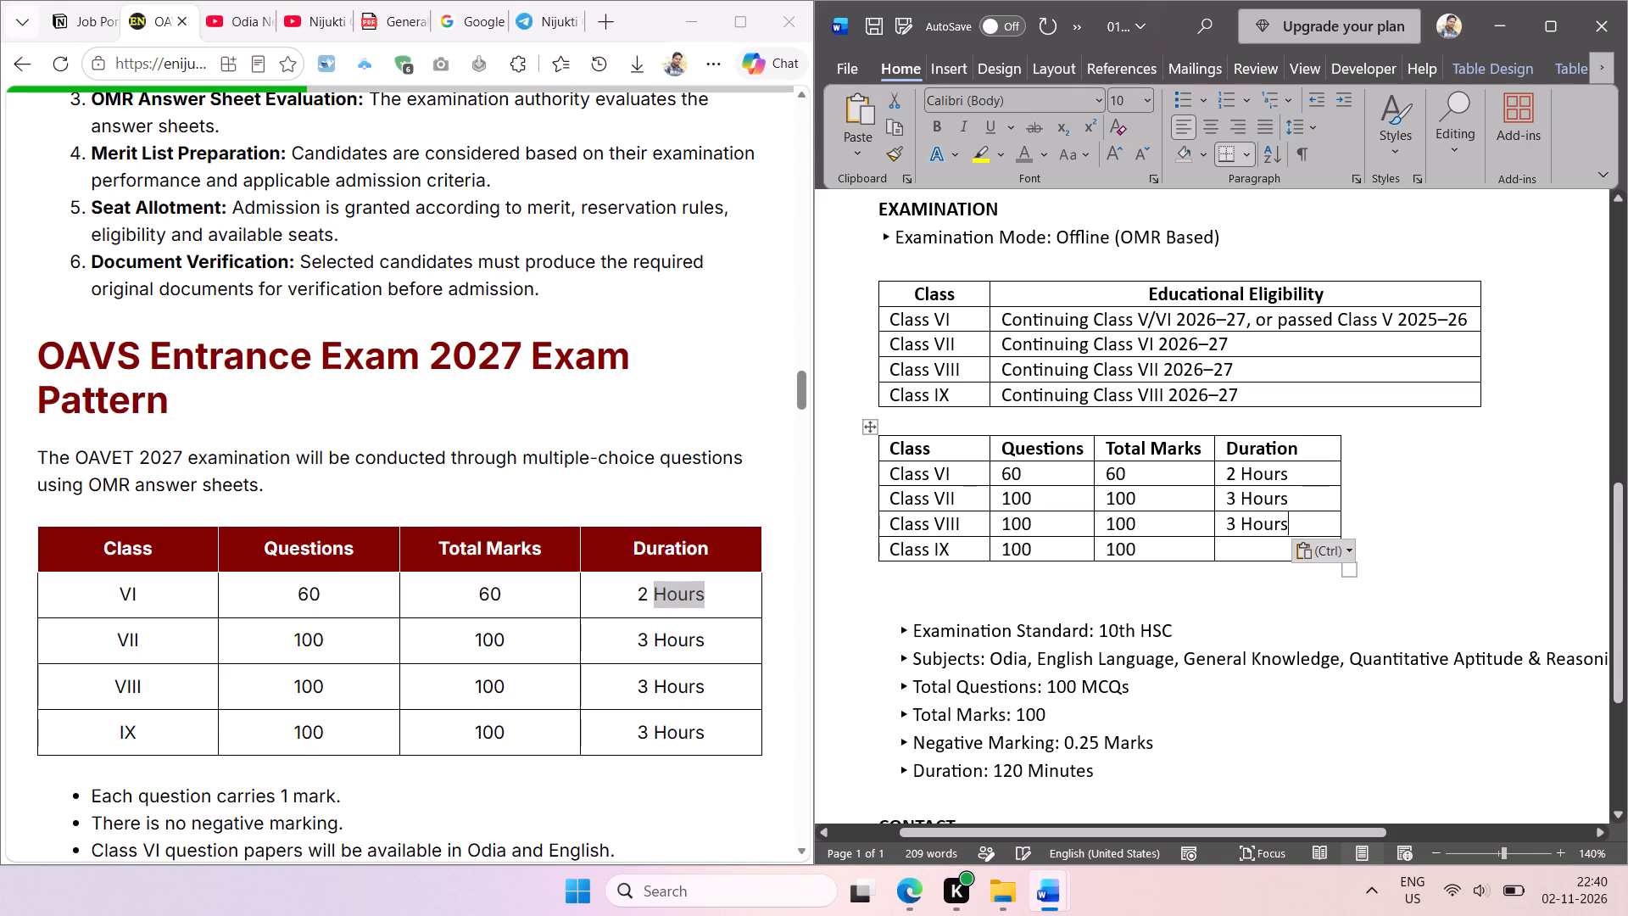
key(ctrl+v)
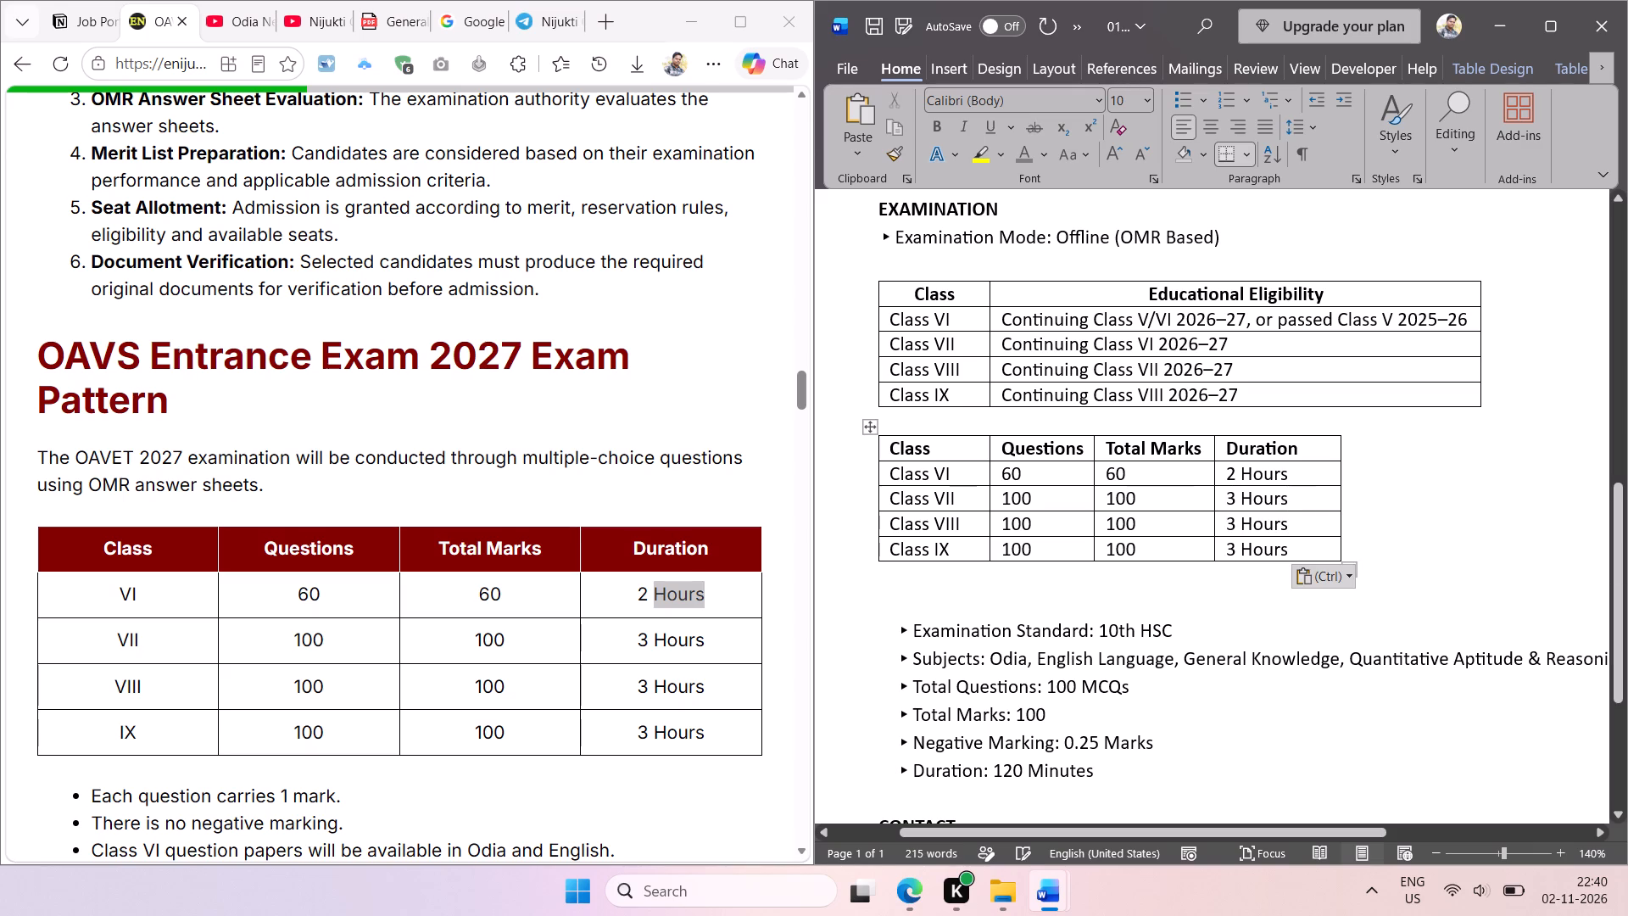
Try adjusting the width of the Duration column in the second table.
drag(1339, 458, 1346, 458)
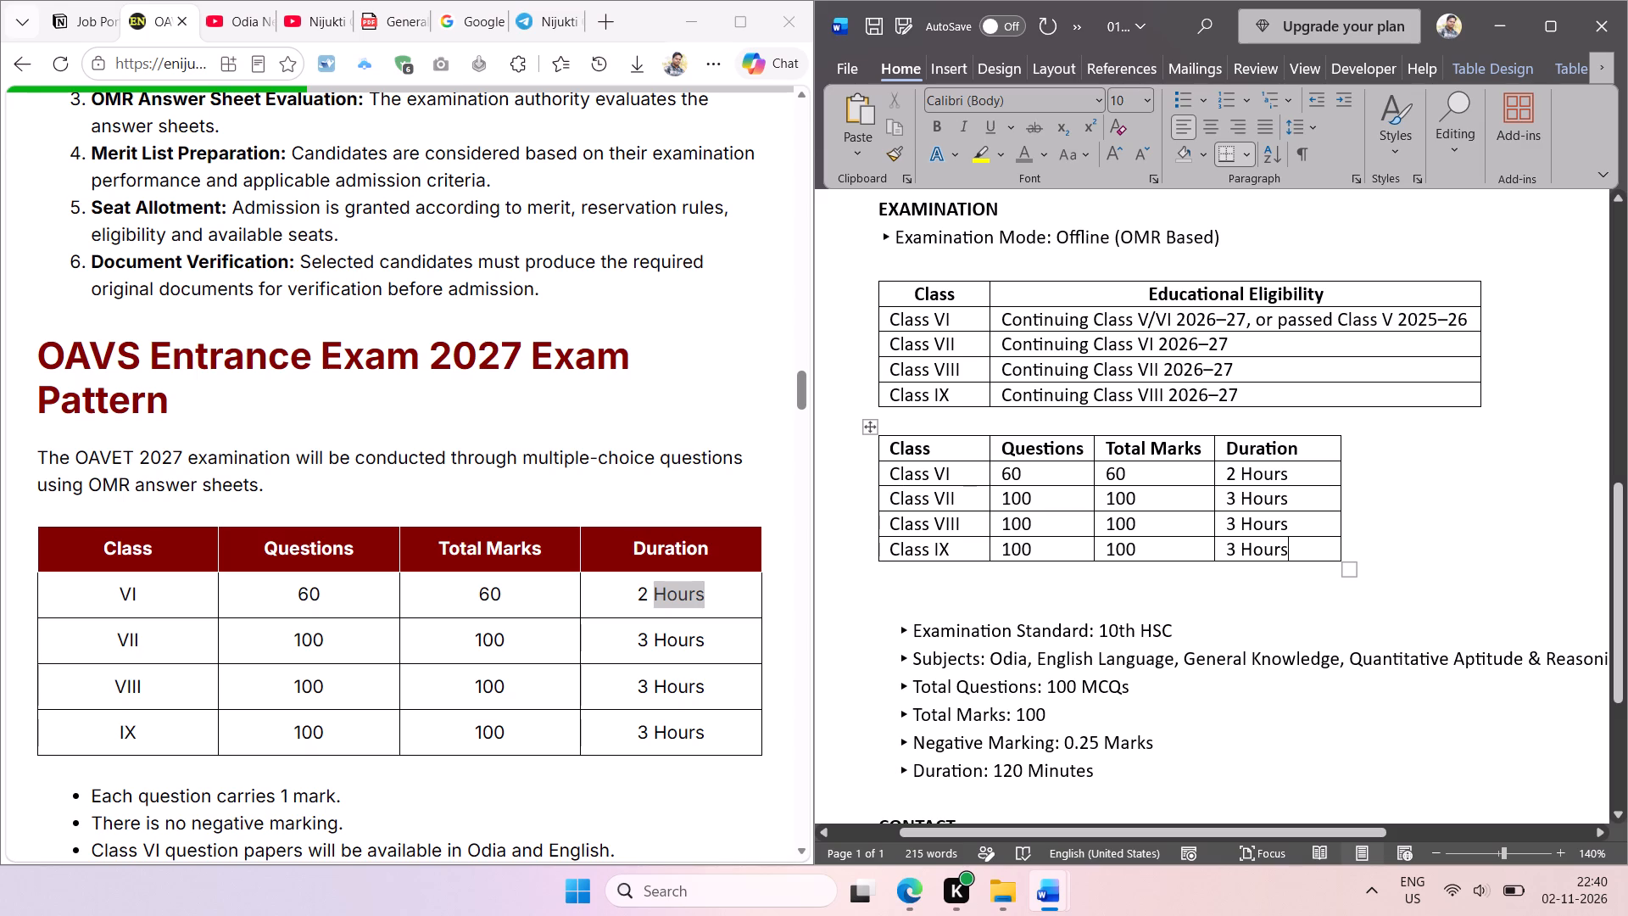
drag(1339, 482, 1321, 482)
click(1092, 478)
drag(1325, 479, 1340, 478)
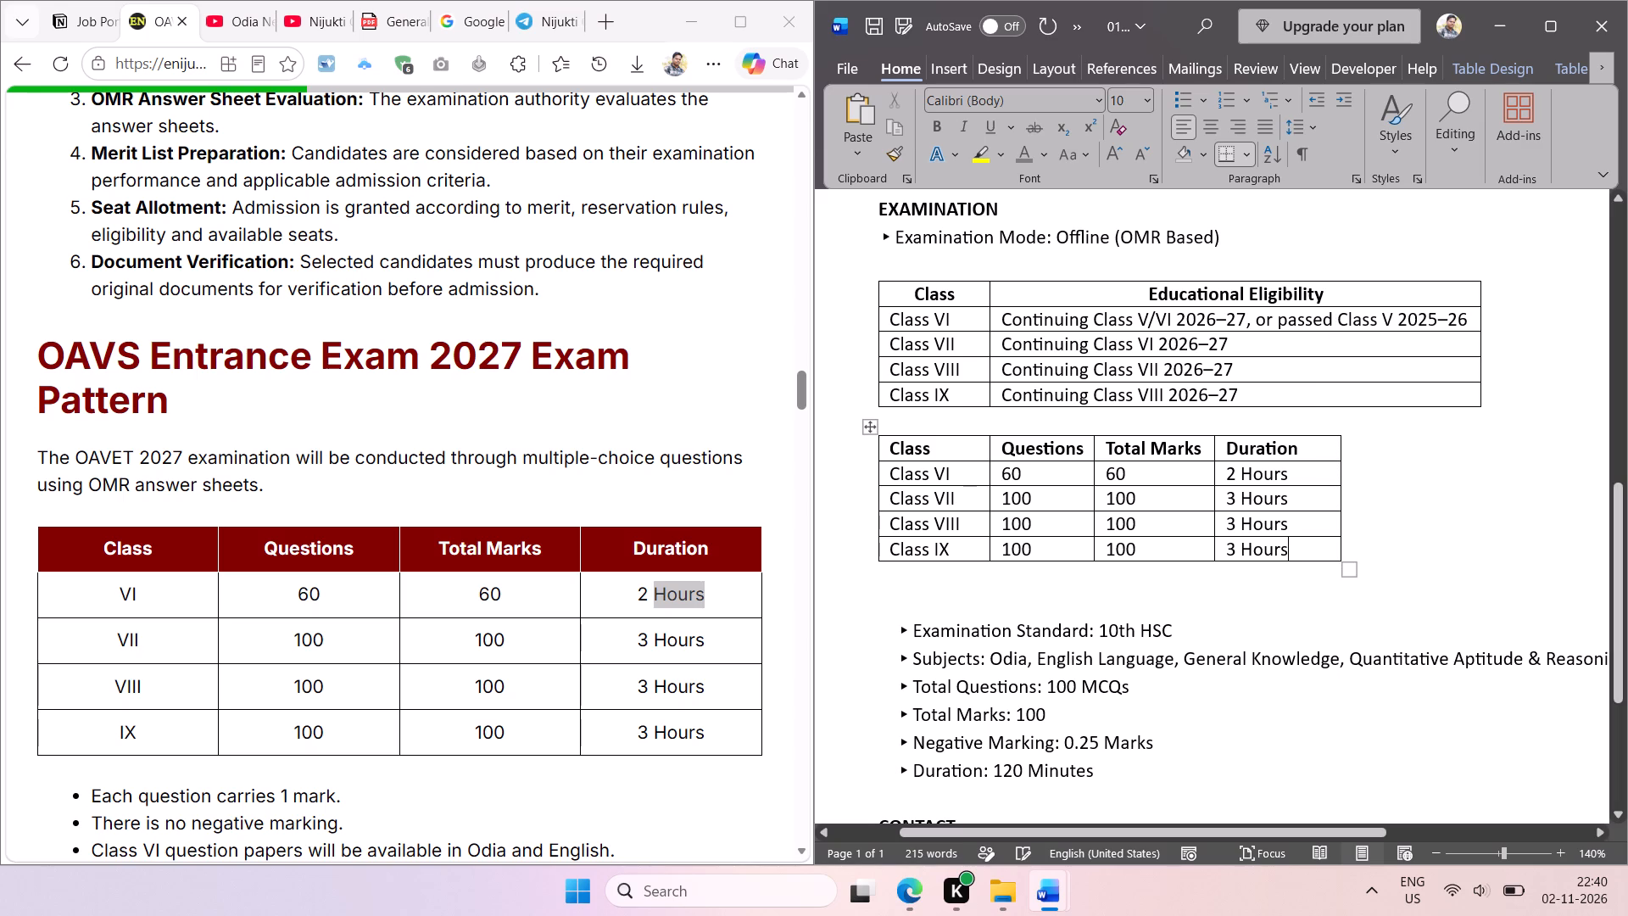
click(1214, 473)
Right-align the values under Questions, Total Marks and Duration in the second table, and save the document.
drag(996, 471, 1280, 543)
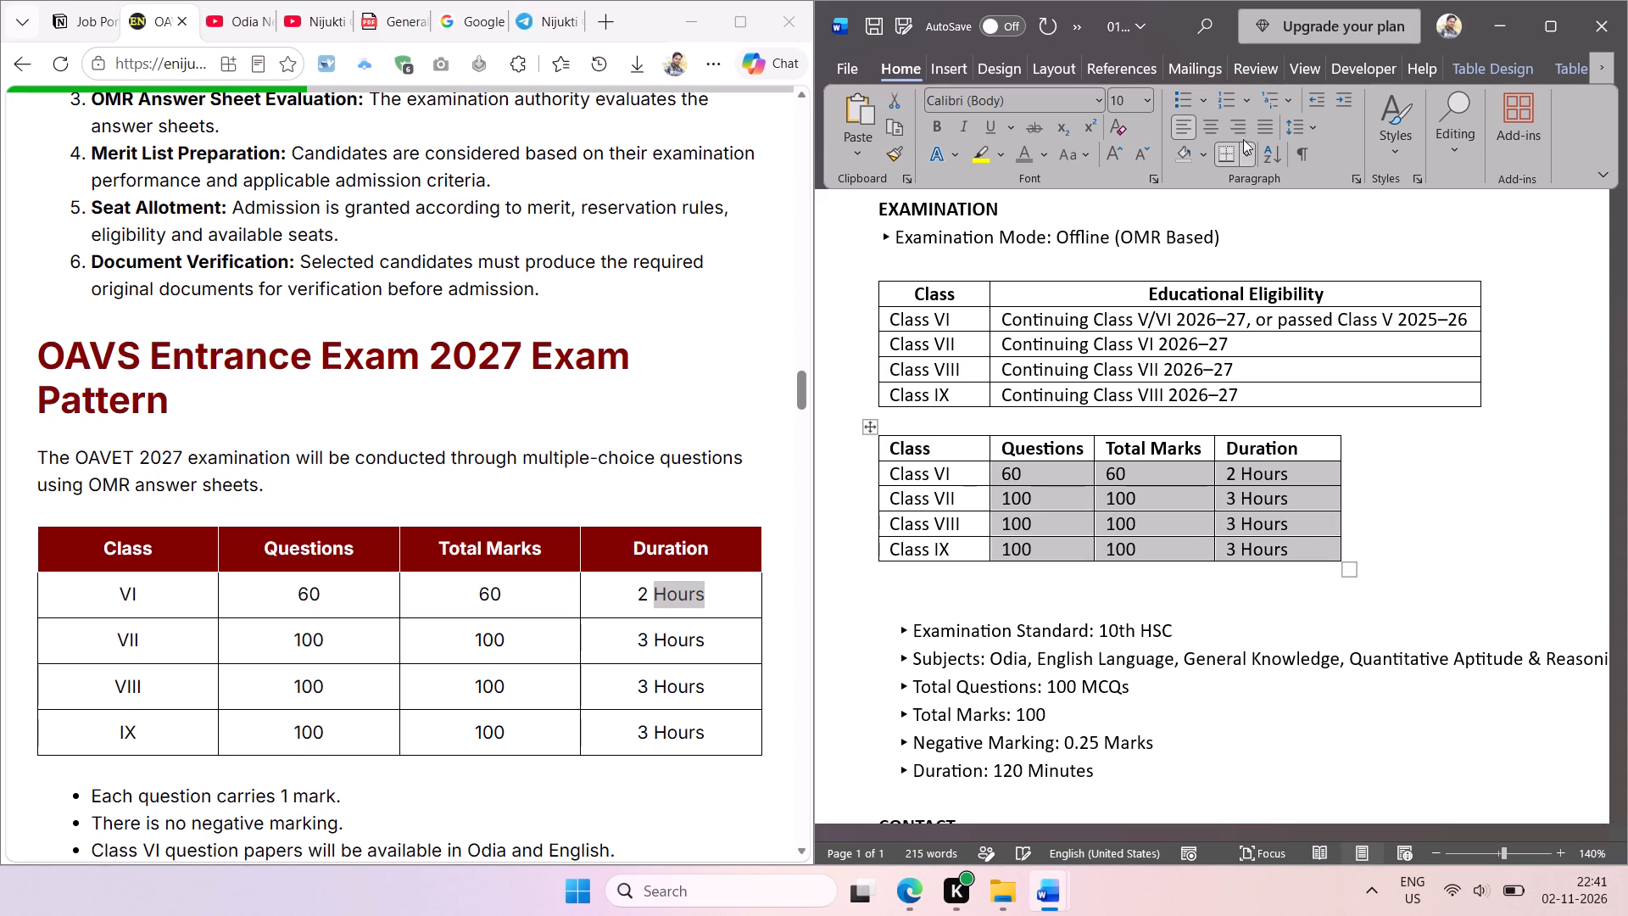
click(1234, 127)
click(1396, 489)
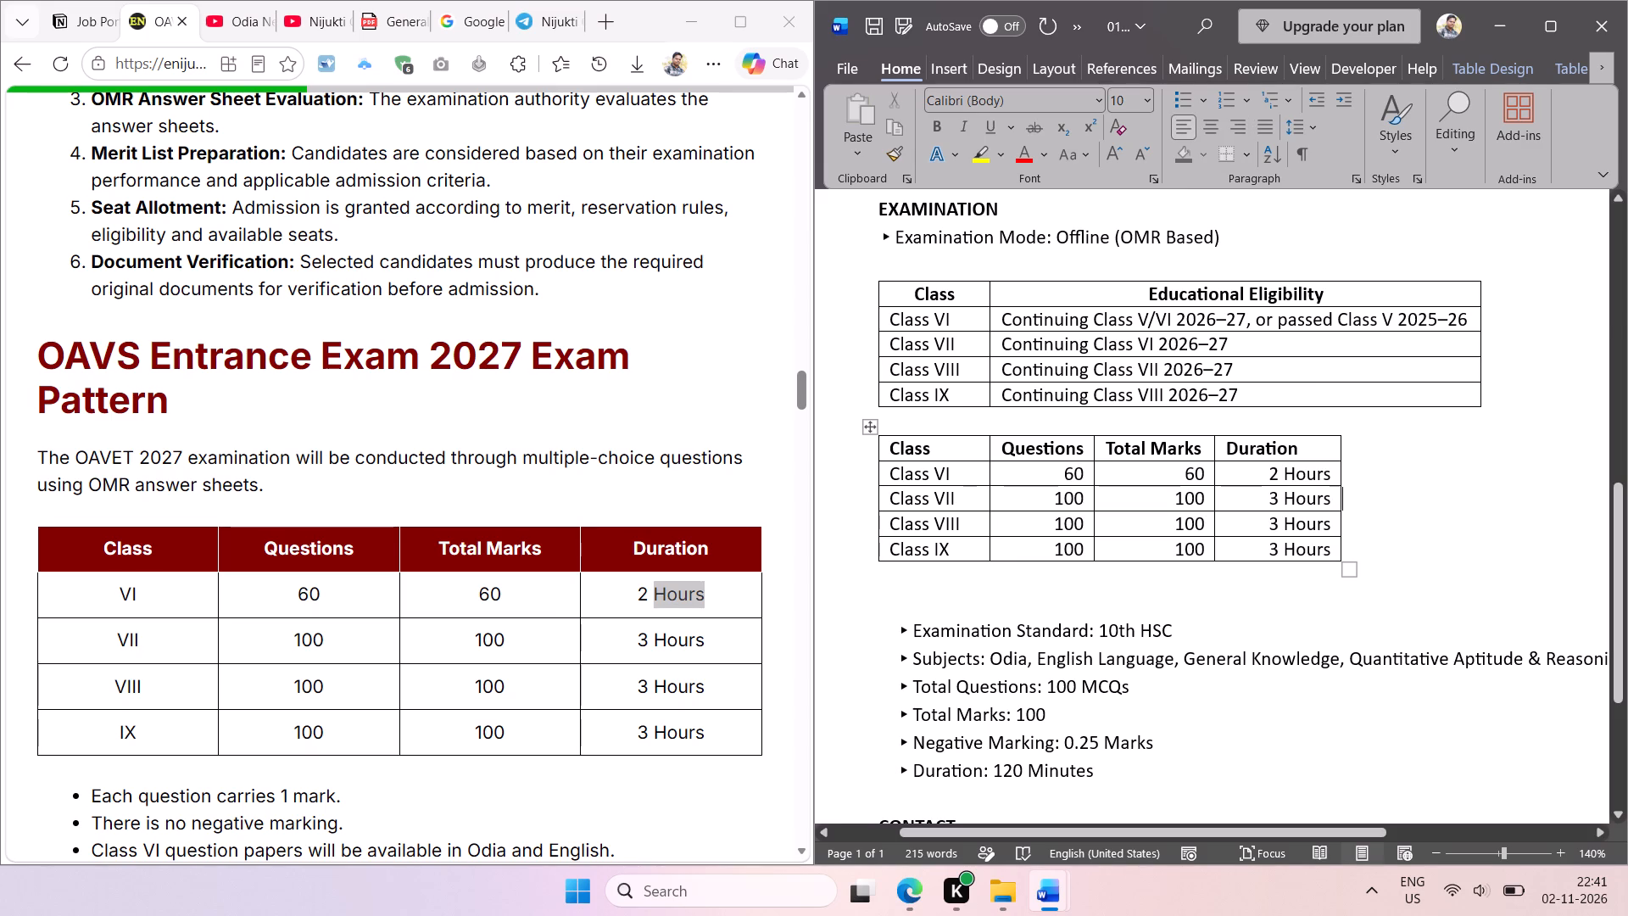
key(ctrl+s)
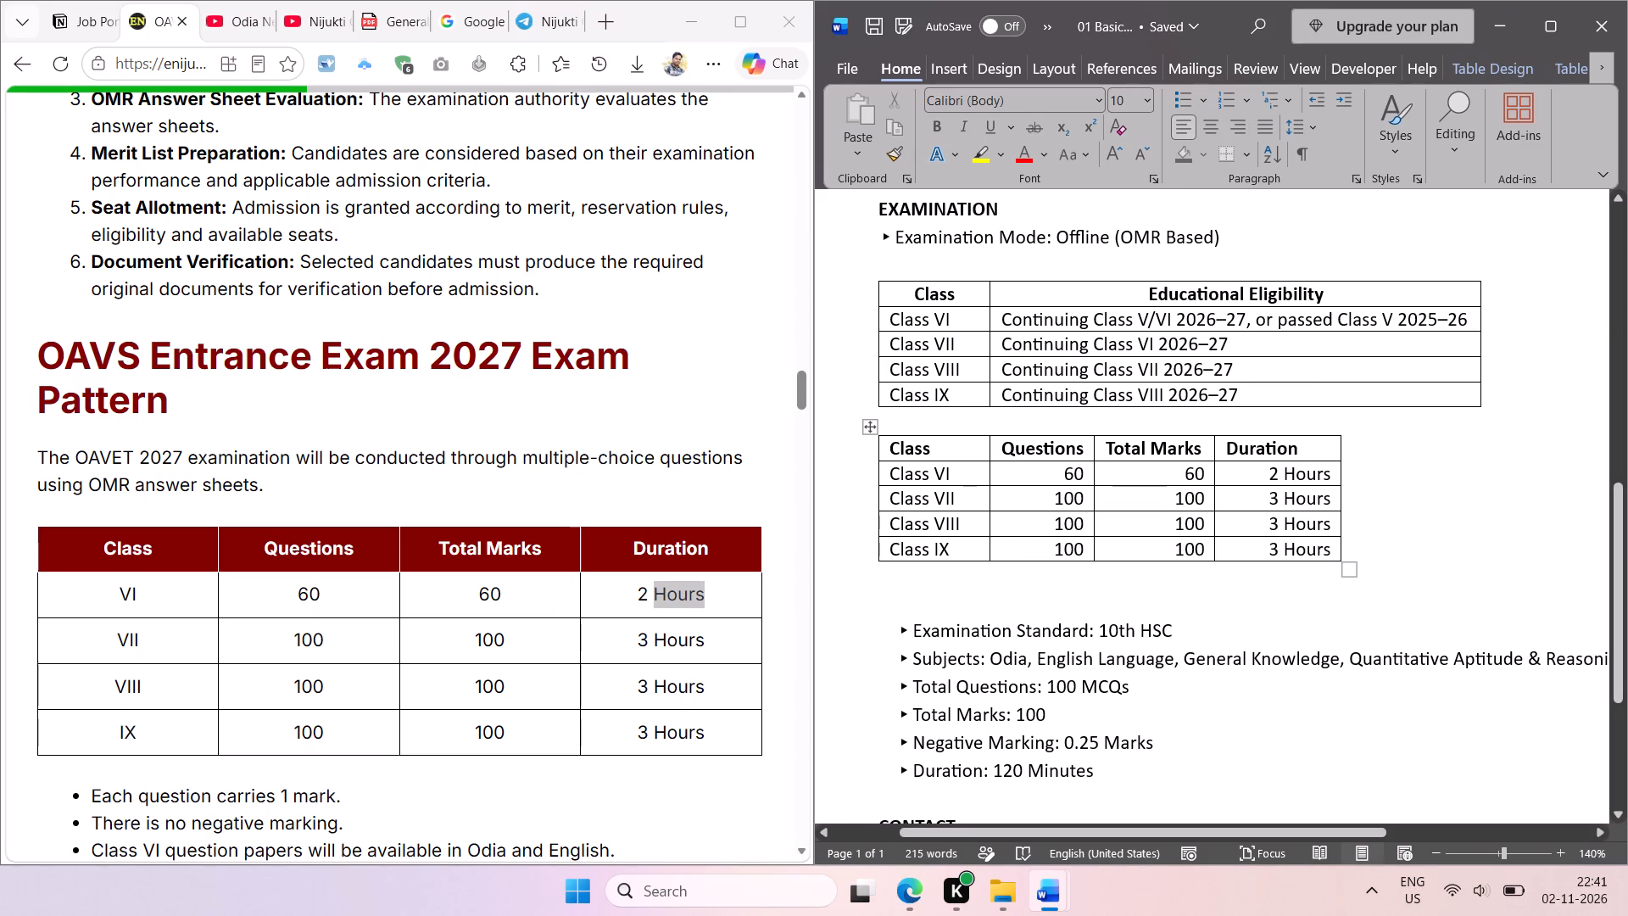
Examine the article's notes below the exam pattern table and its subject-wise marks against the remaining Examination bullets in Word.
click(327, 711)
scroll(343, 703, down, 1)
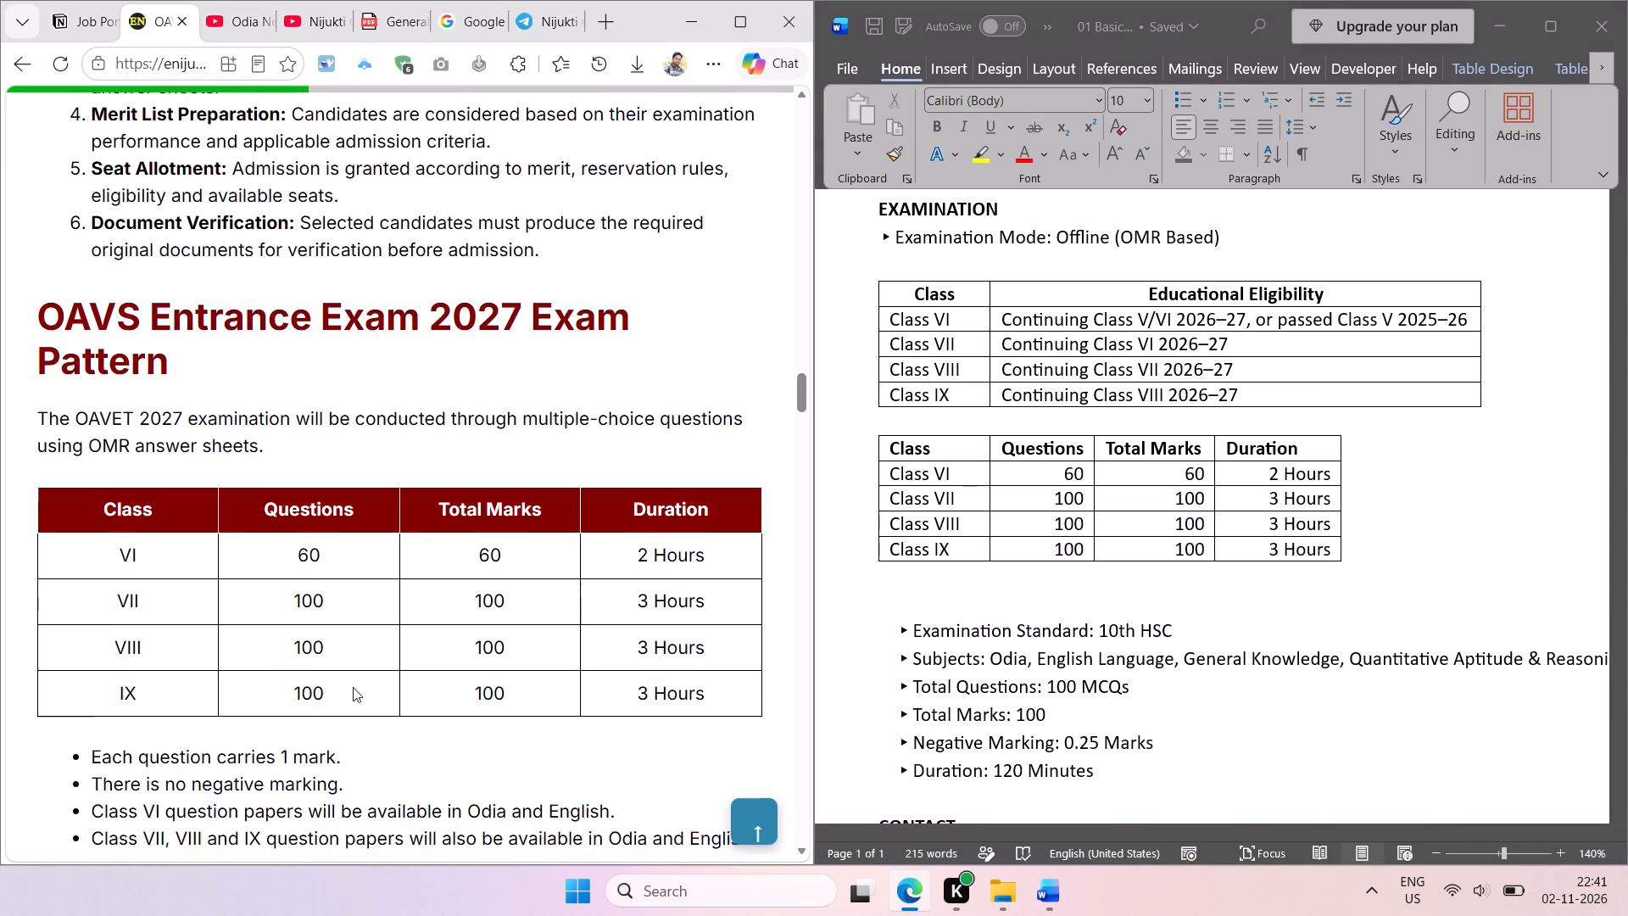
scroll(353, 687, down, 3)
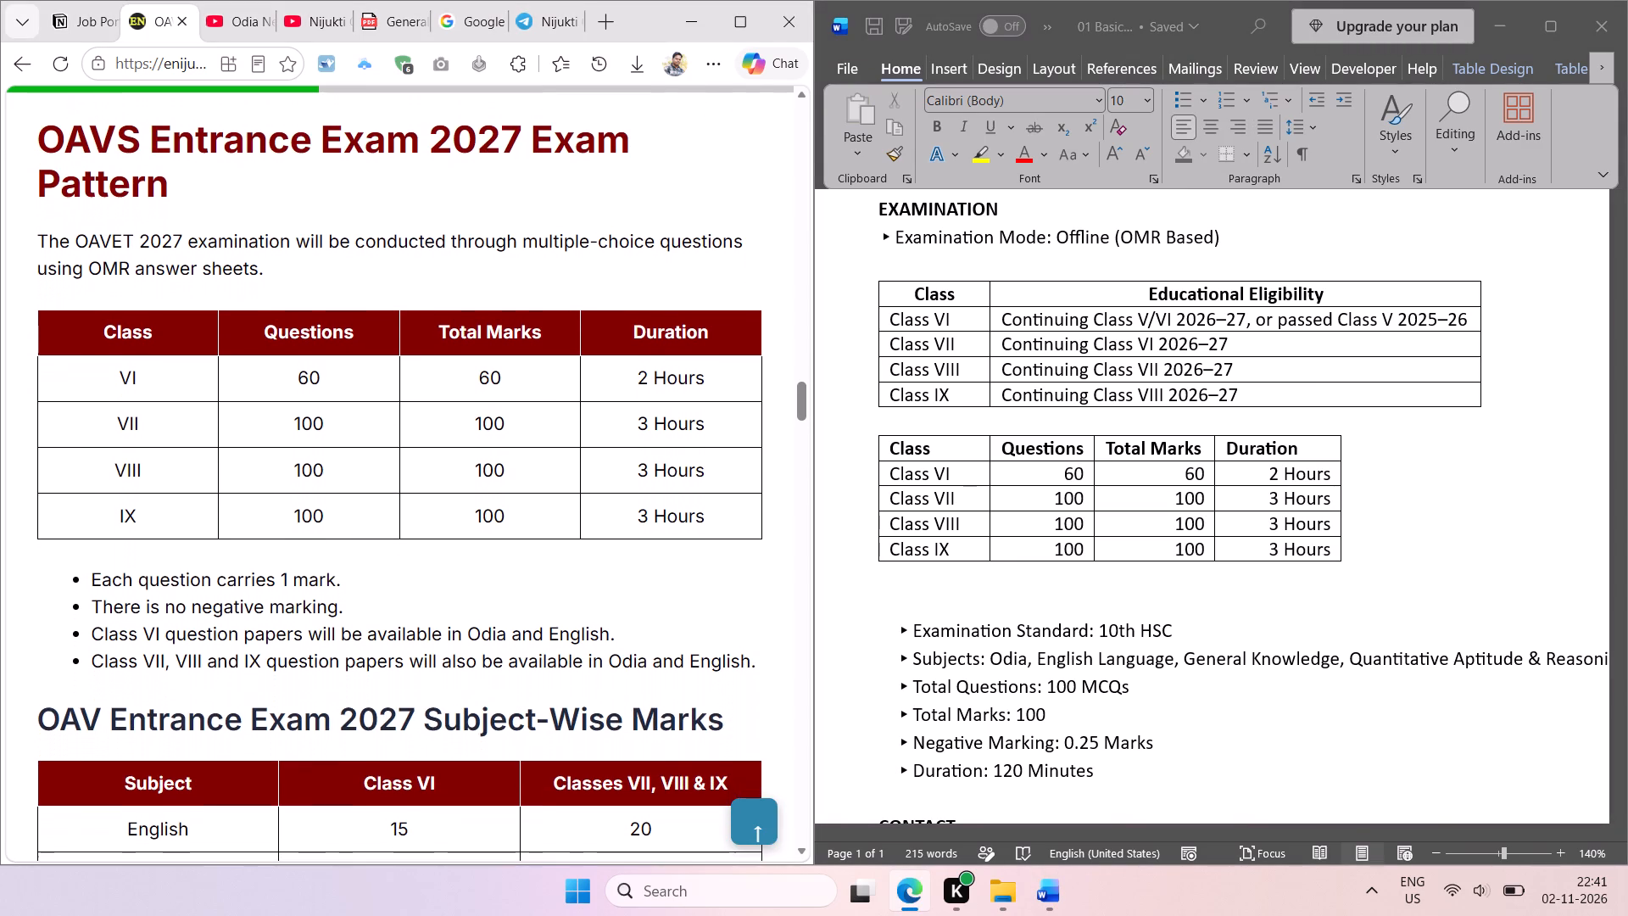
scroll(363, 656, down, 1)
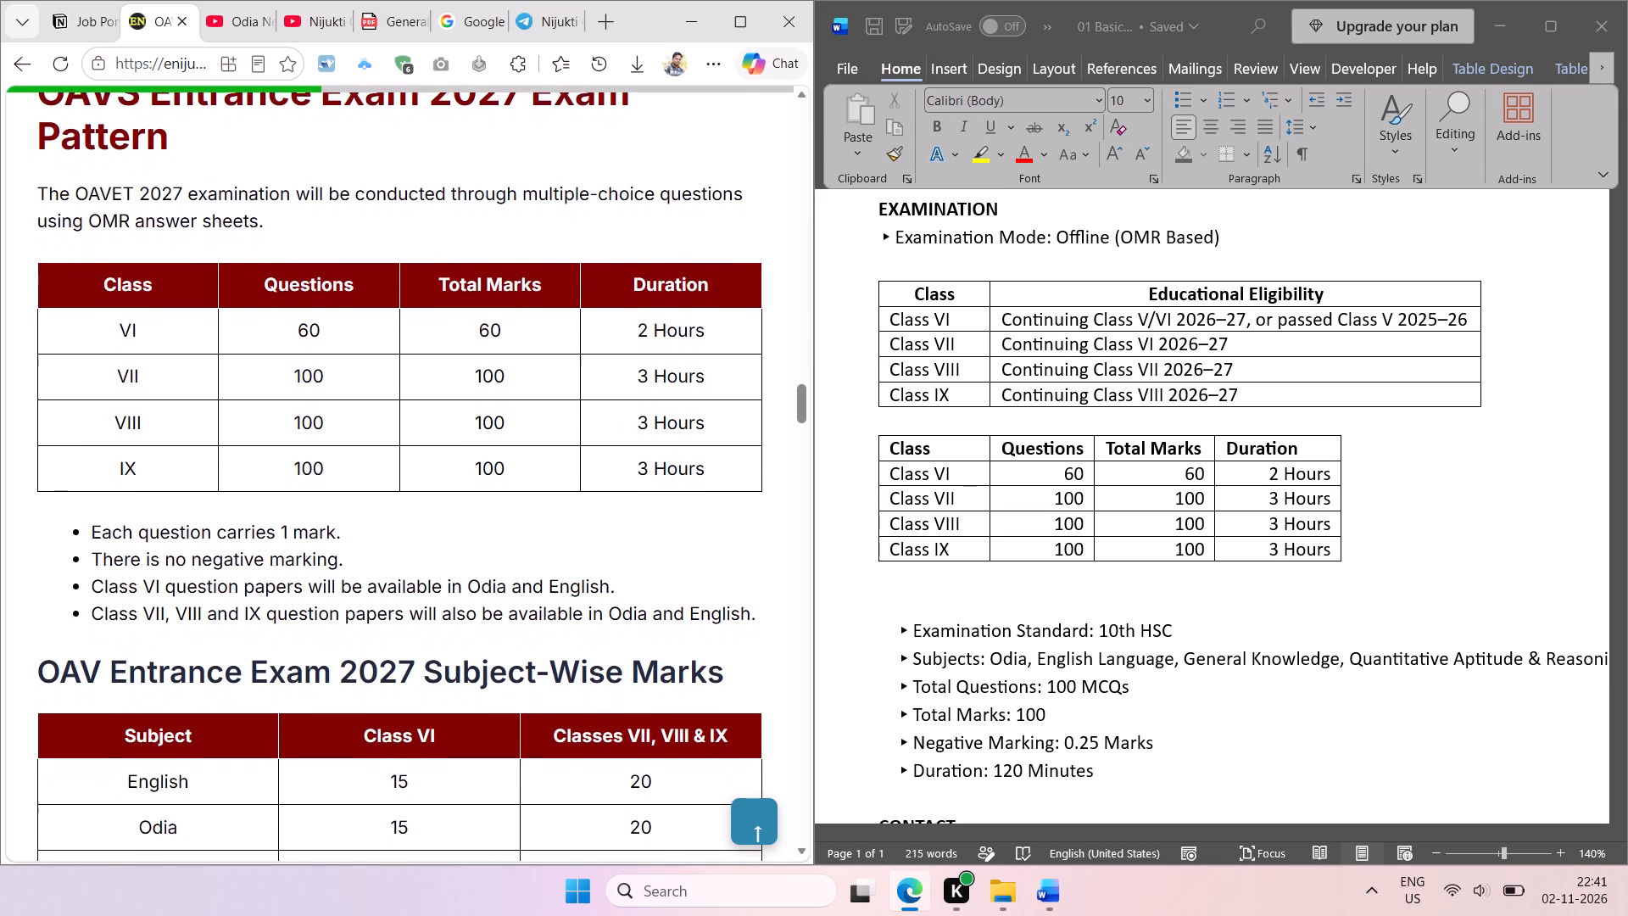
scroll(363, 656, down, 1)
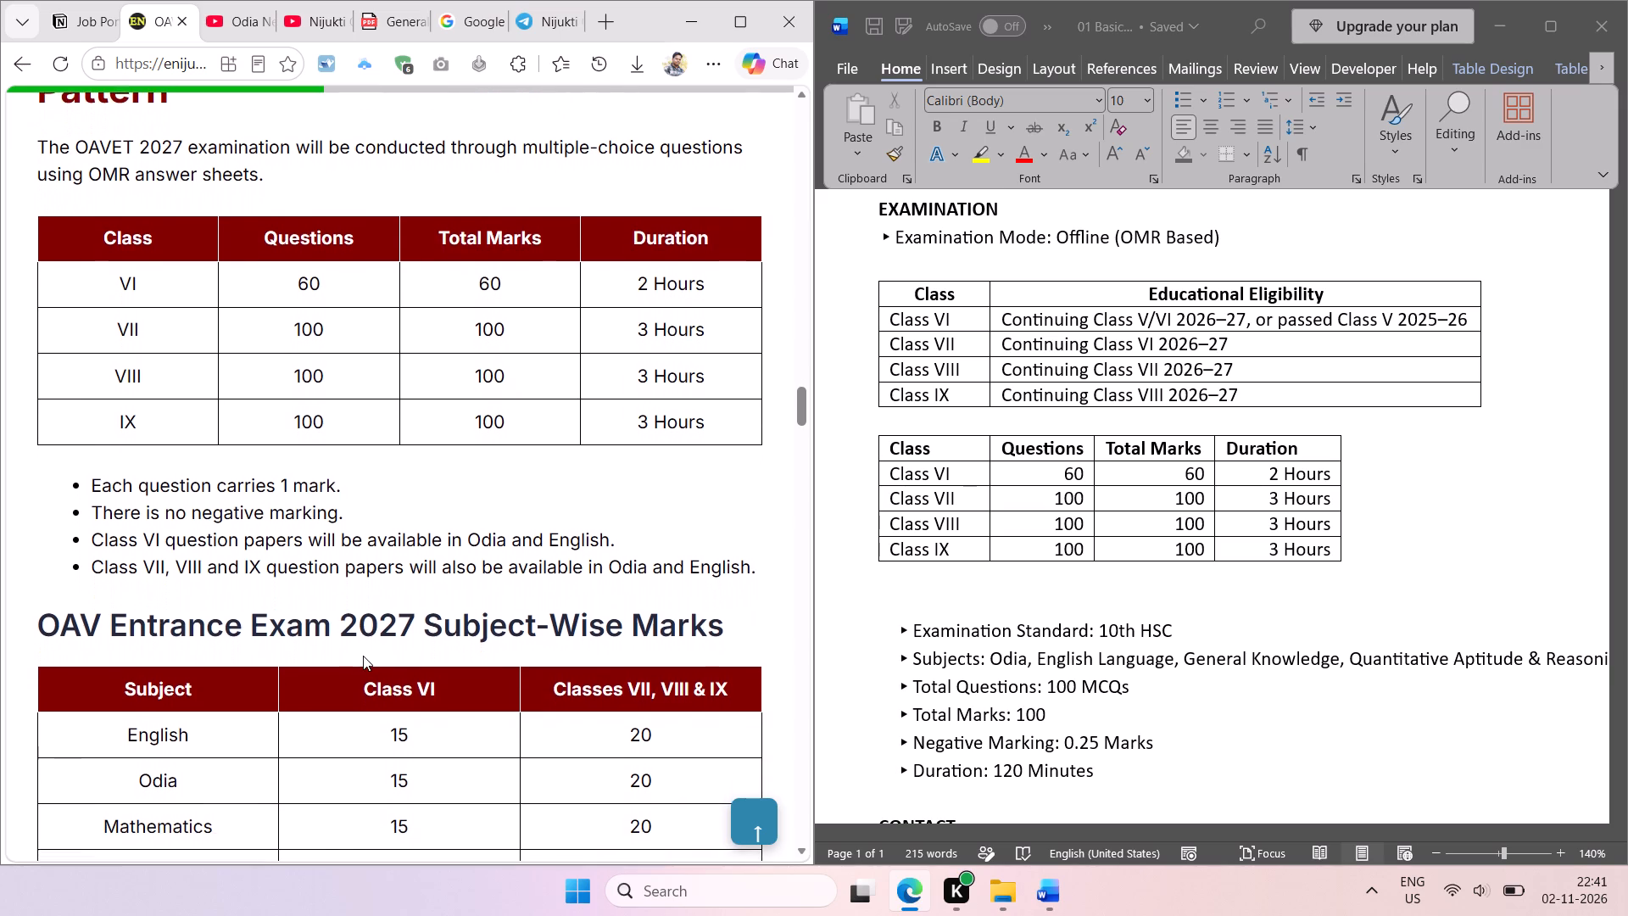
scroll(363, 656, down, 1)
scroll(305, 561, down, 1)
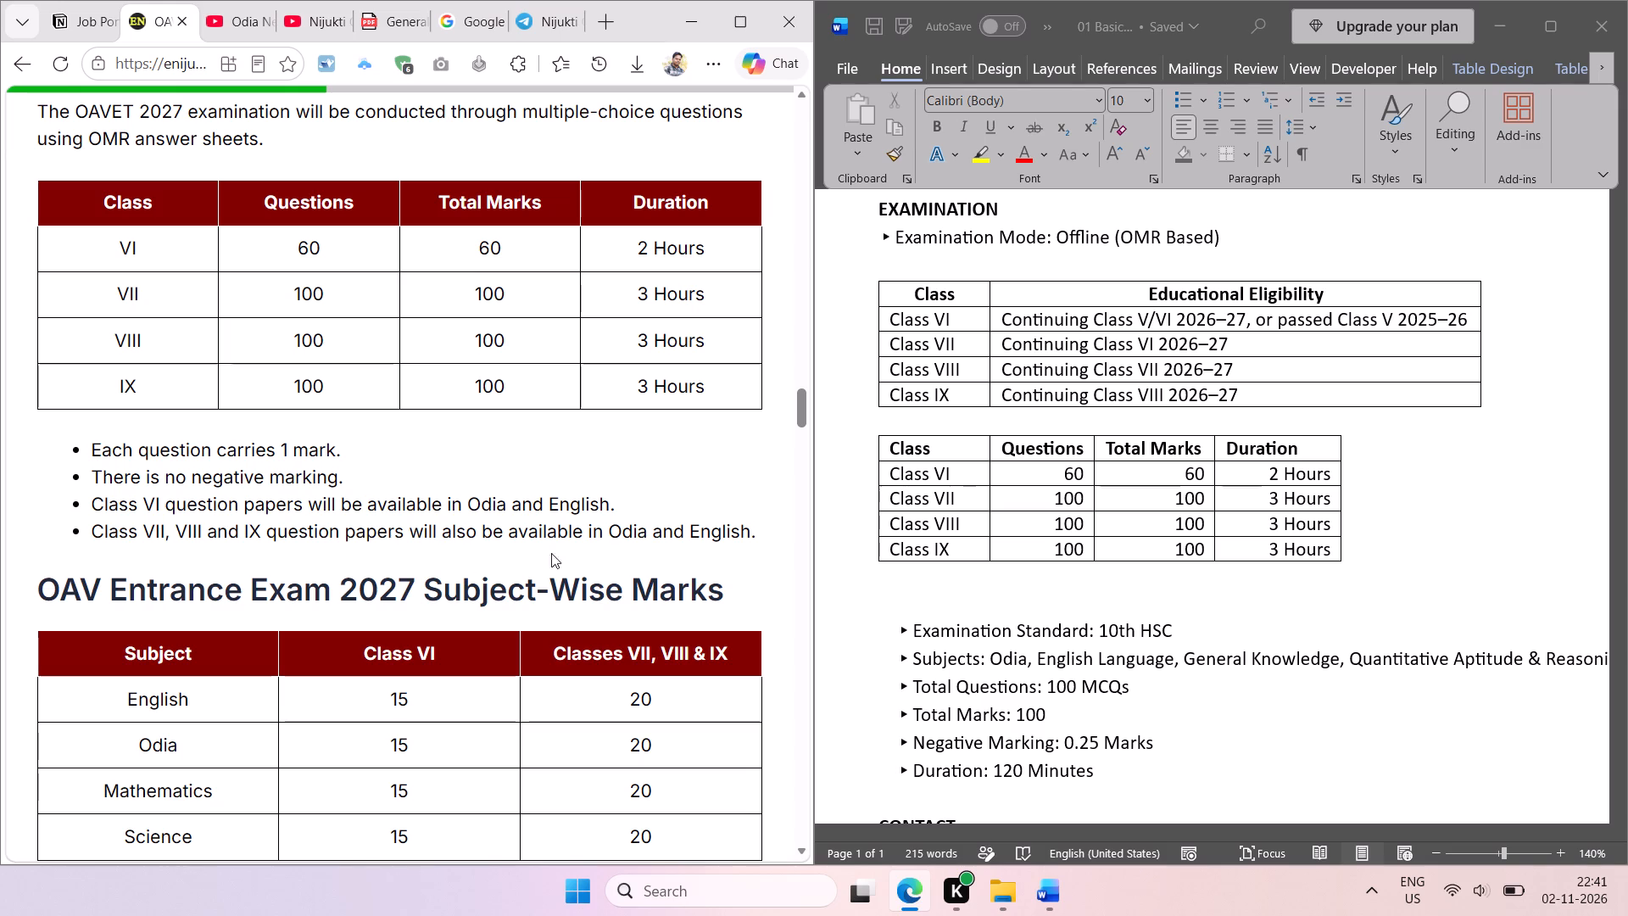
scroll(960, 623, down, 1)
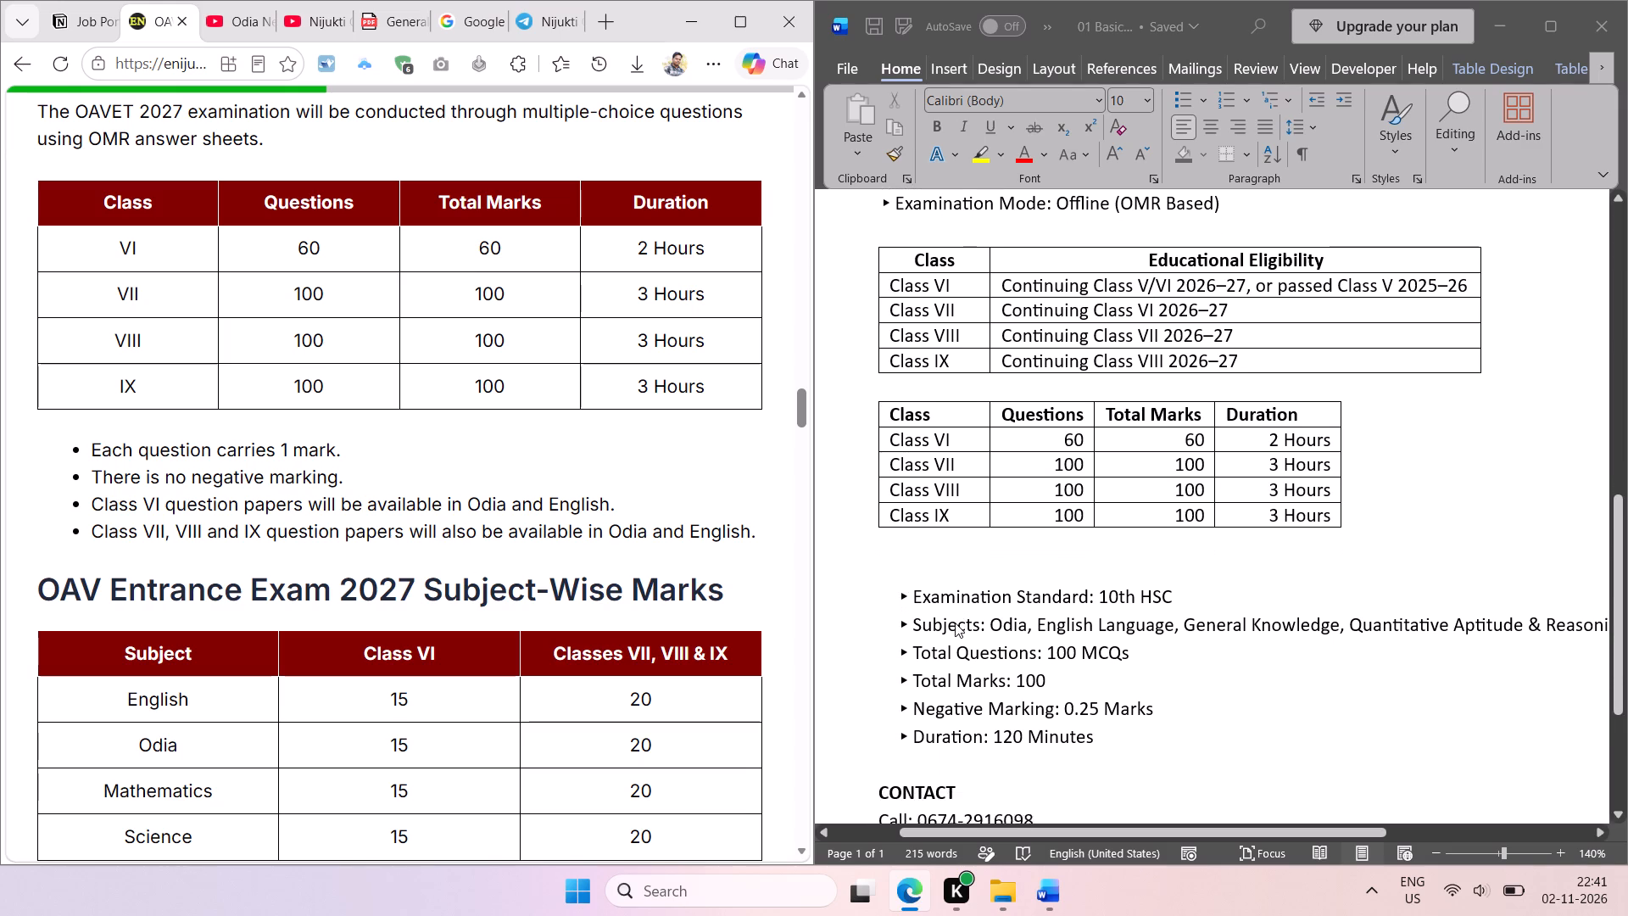
scroll(955, 623, down, 1)
Replace the word "Examination" in the "Examination Standard" bullet with "question paper" copied from the article, pasted as text only.
click(258, 503)
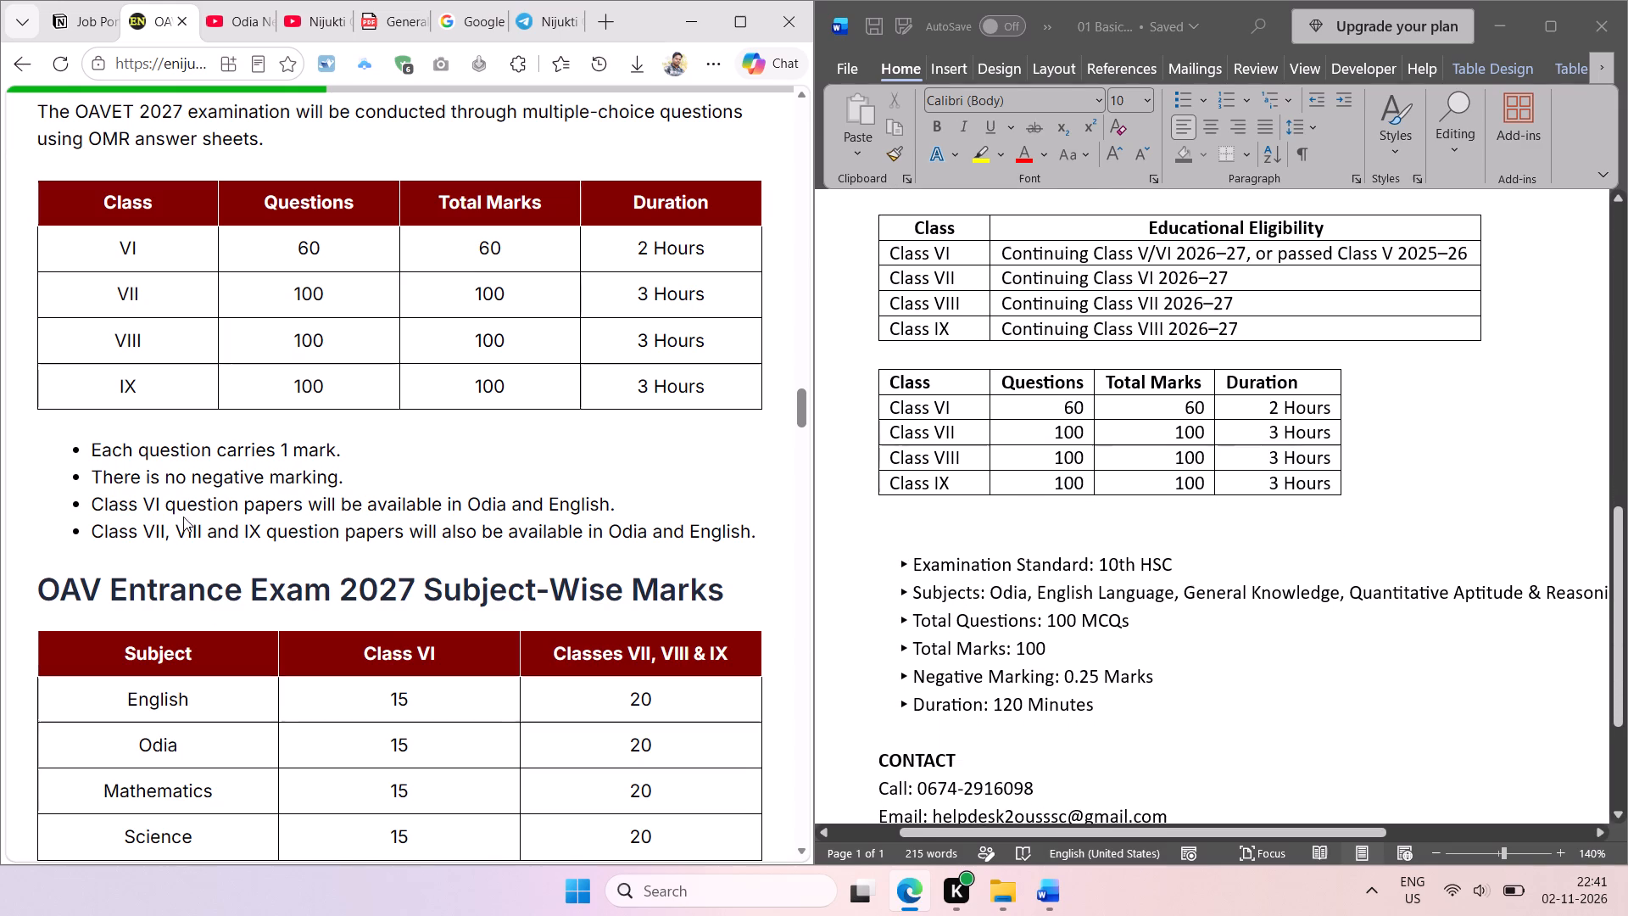
drag(164, 504, 298, 507)
key(ctrl+c)
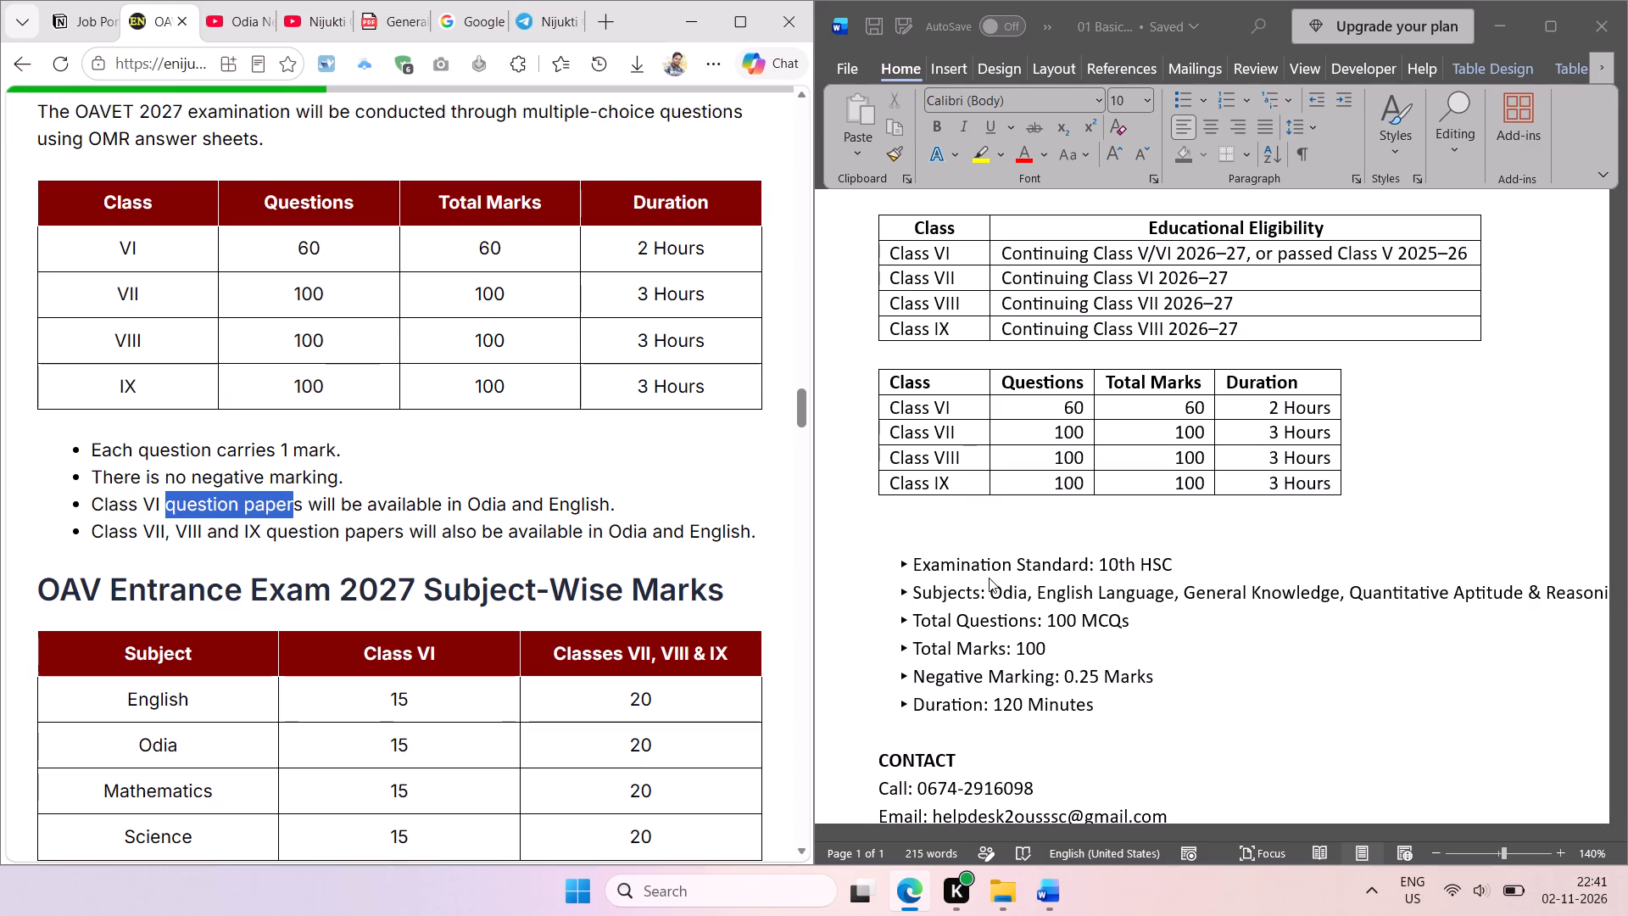
click(974, 569)
click(950, 559)
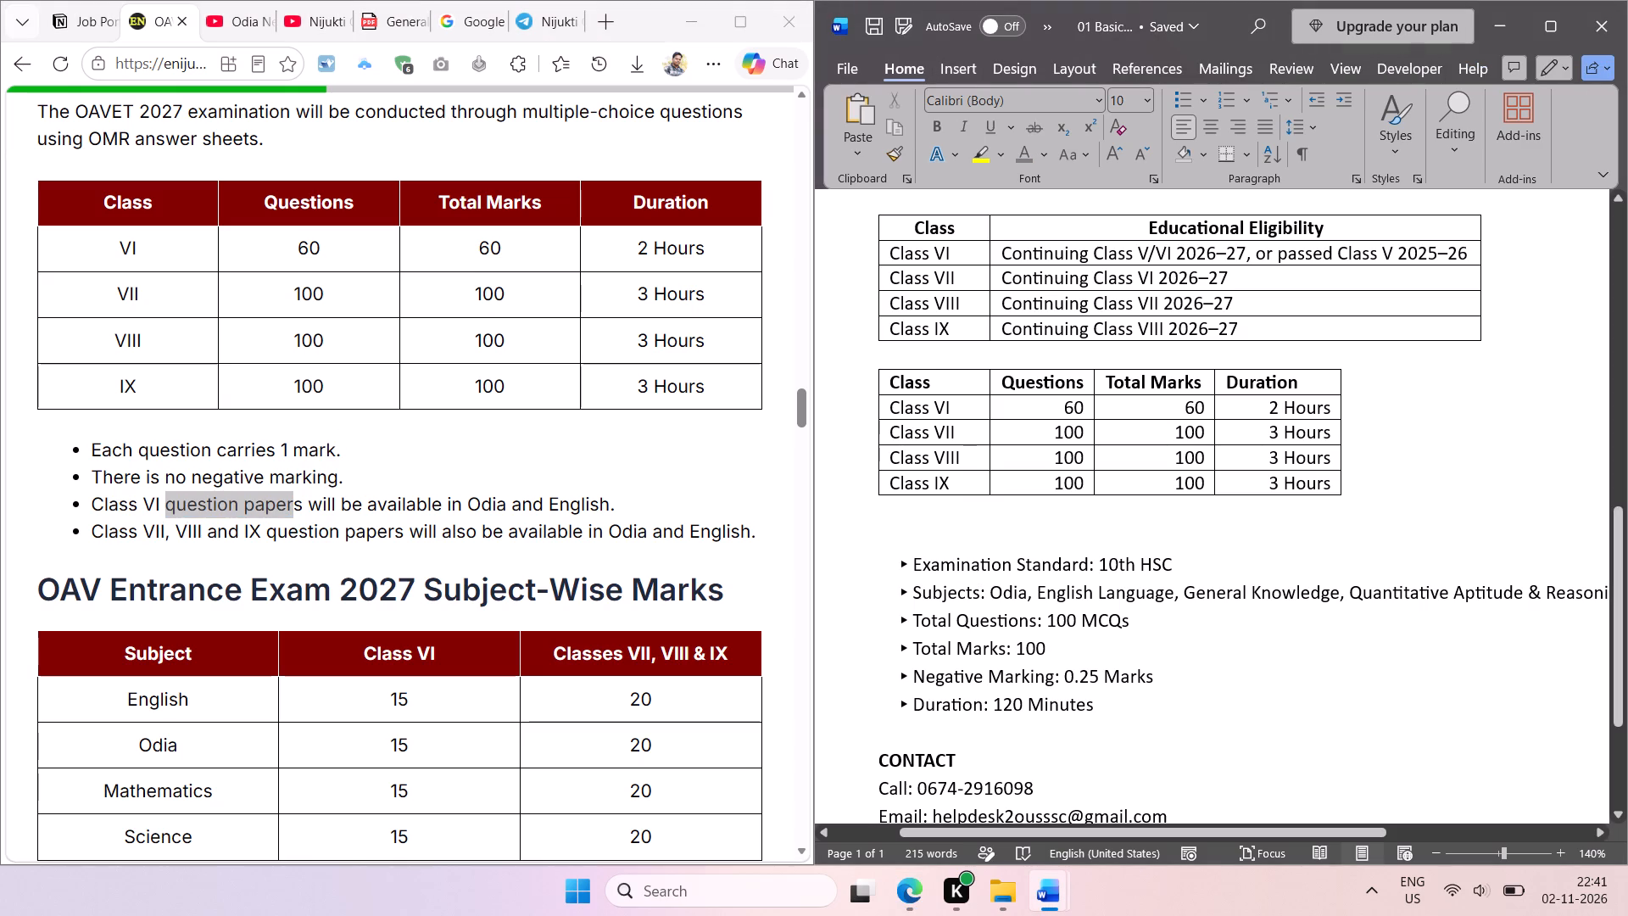
double_click(966, 560)
right_click(966, 560)
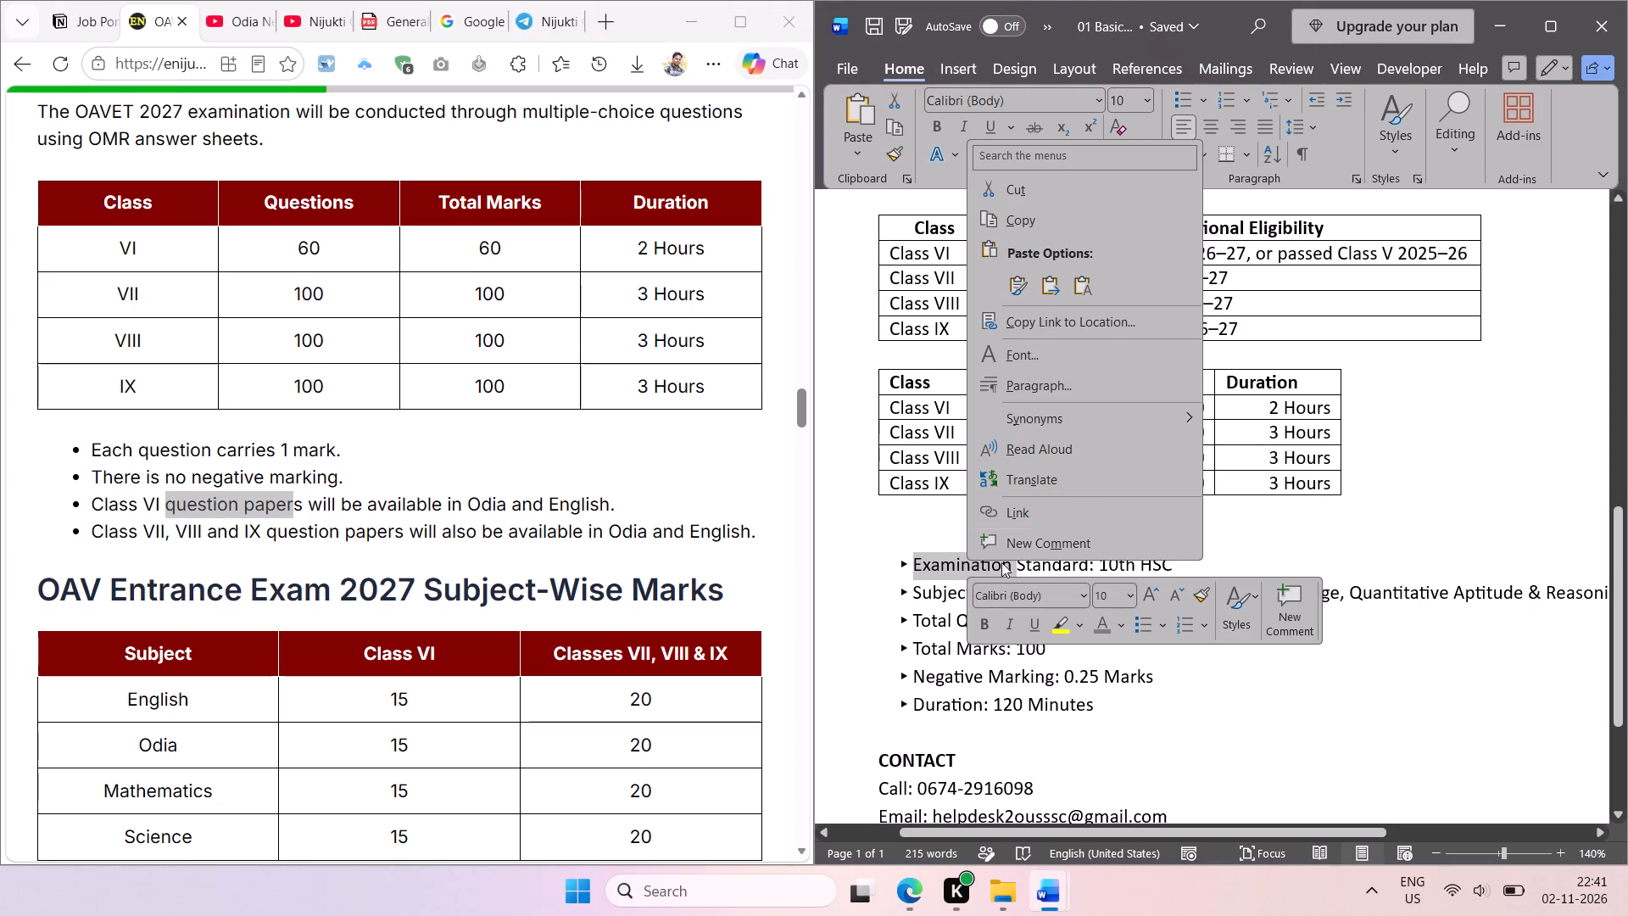
click(1092, 291)
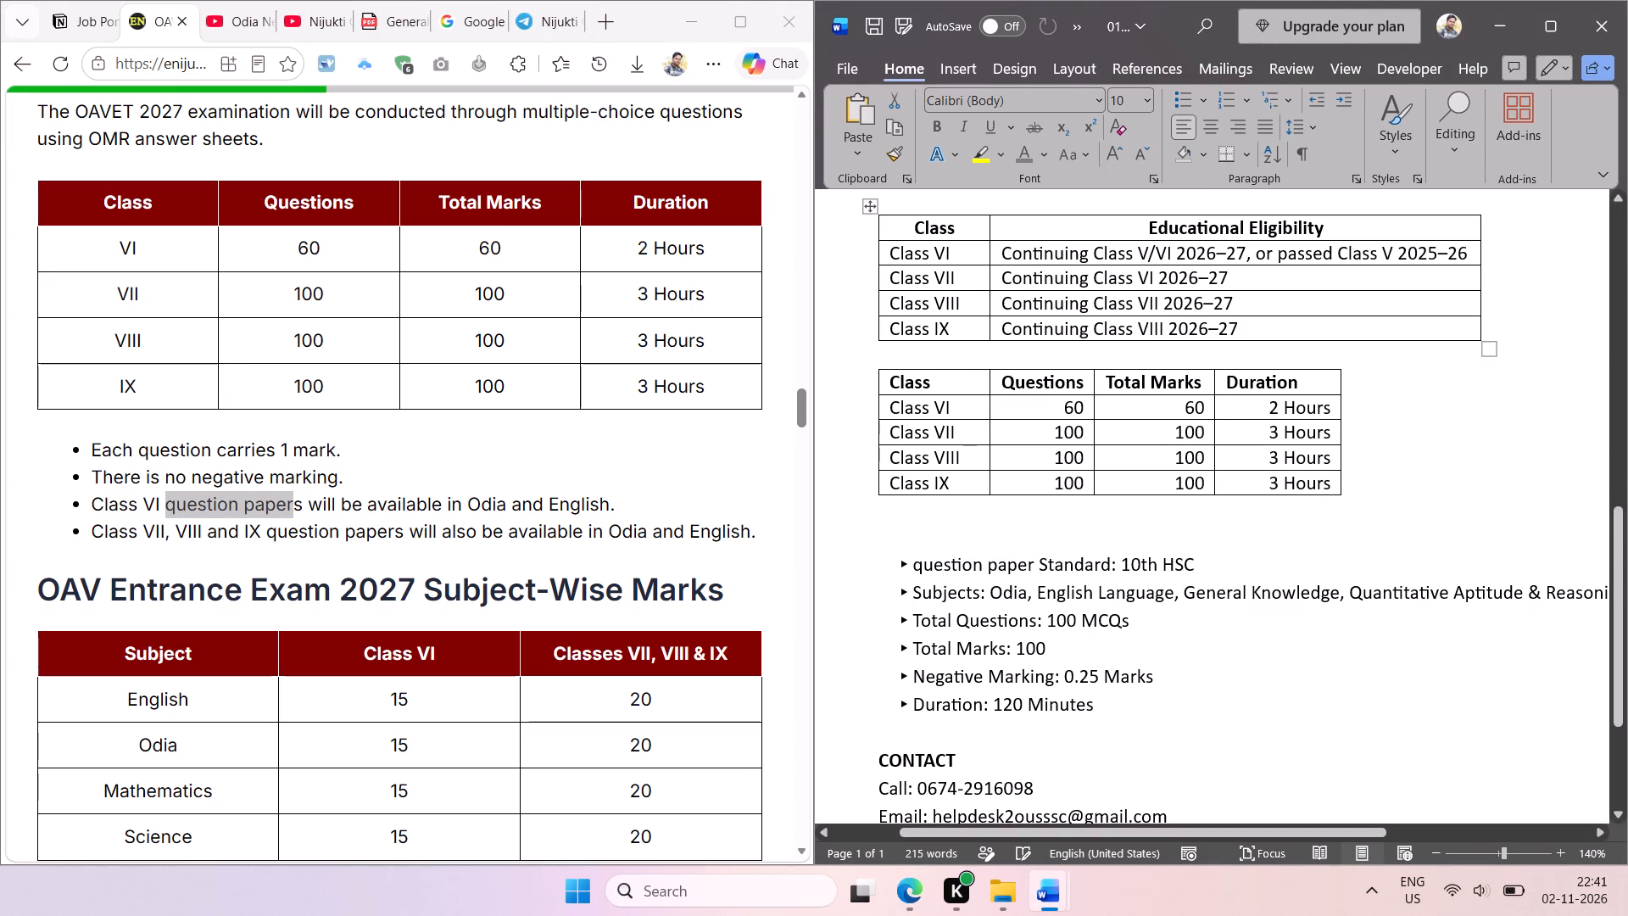
Shorten the first Examination bullet to "Question Paper", deleting "Standard: 10th HSC" and capitalising both words.
drag(1203, 559, 1054, 566)
key(BackSpace)
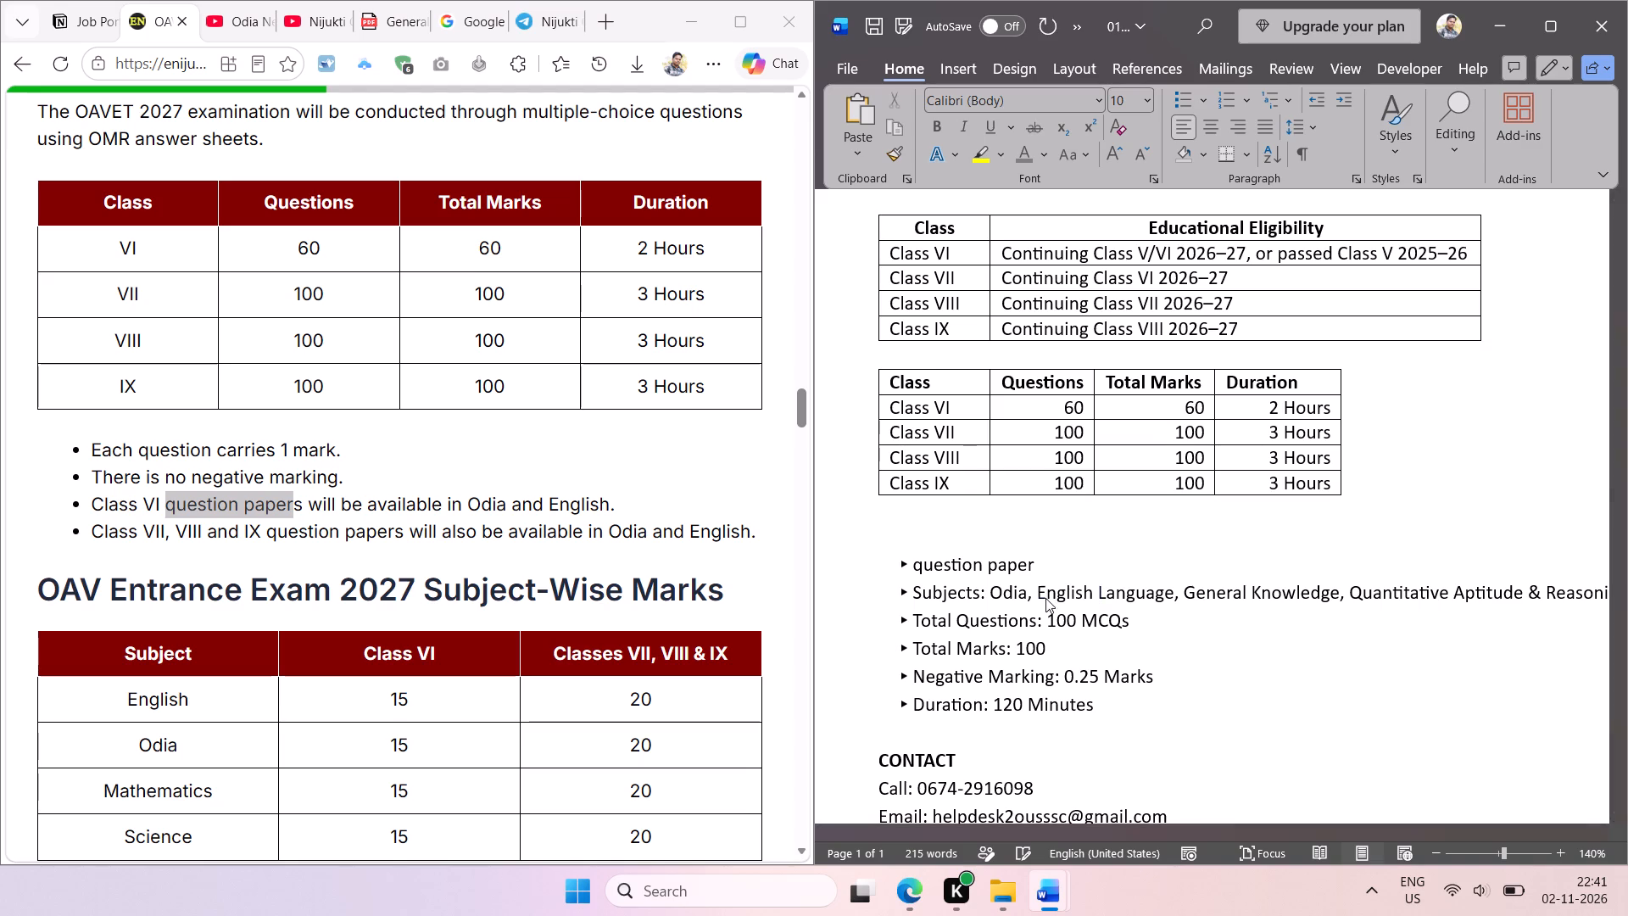
key(BackSpace)
click(994, 564)
key(BackSpace)
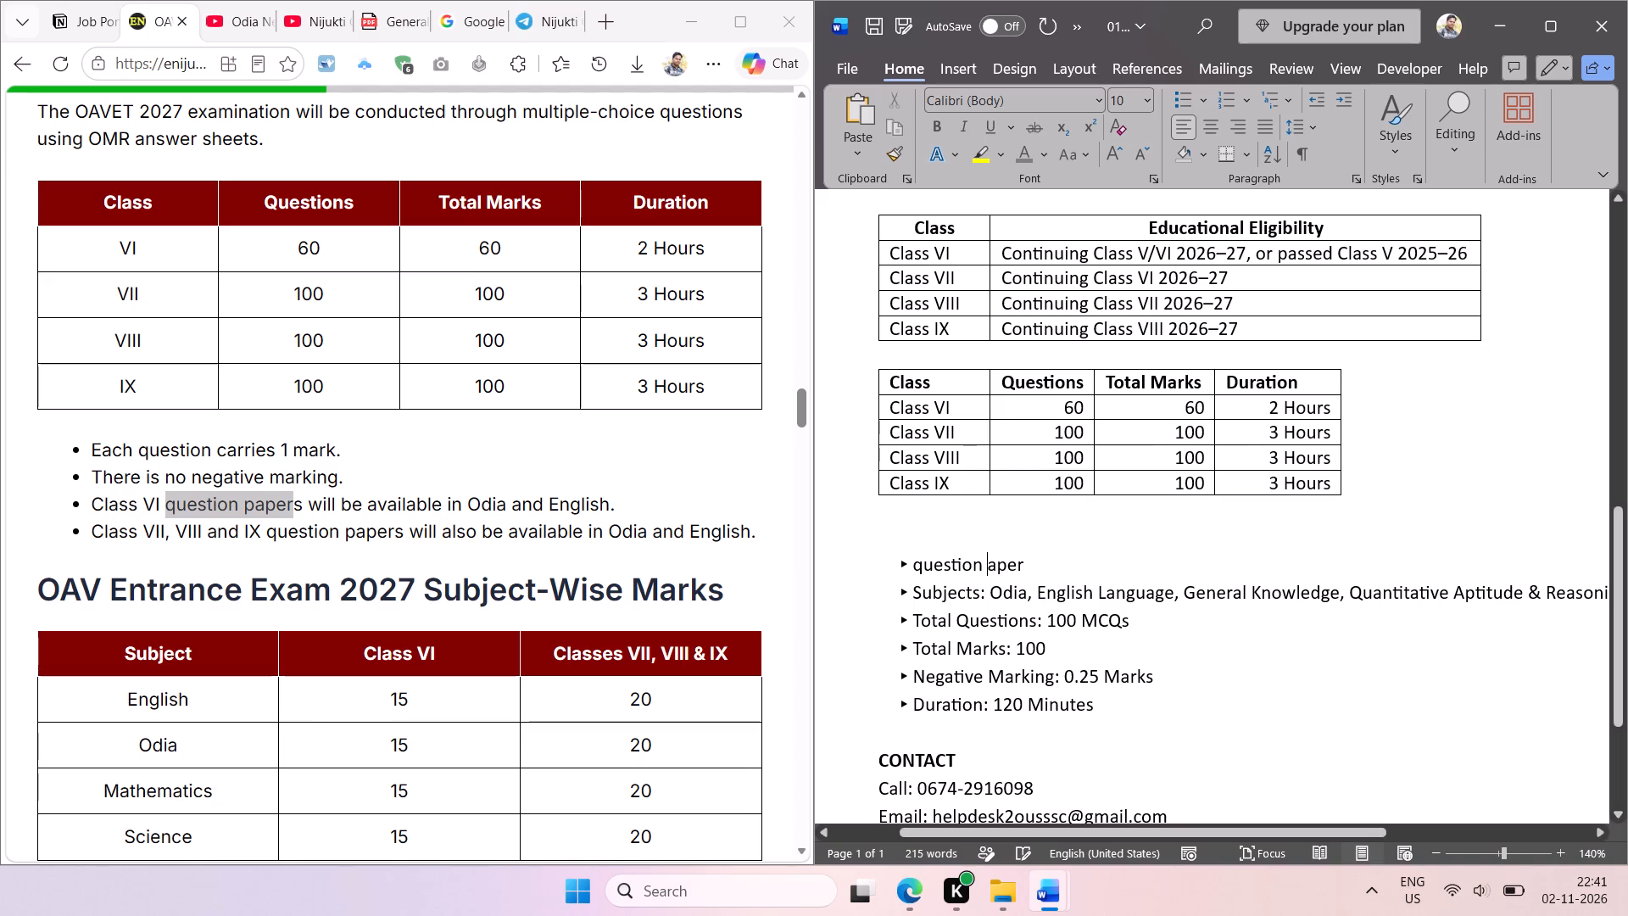
key(shift+p)
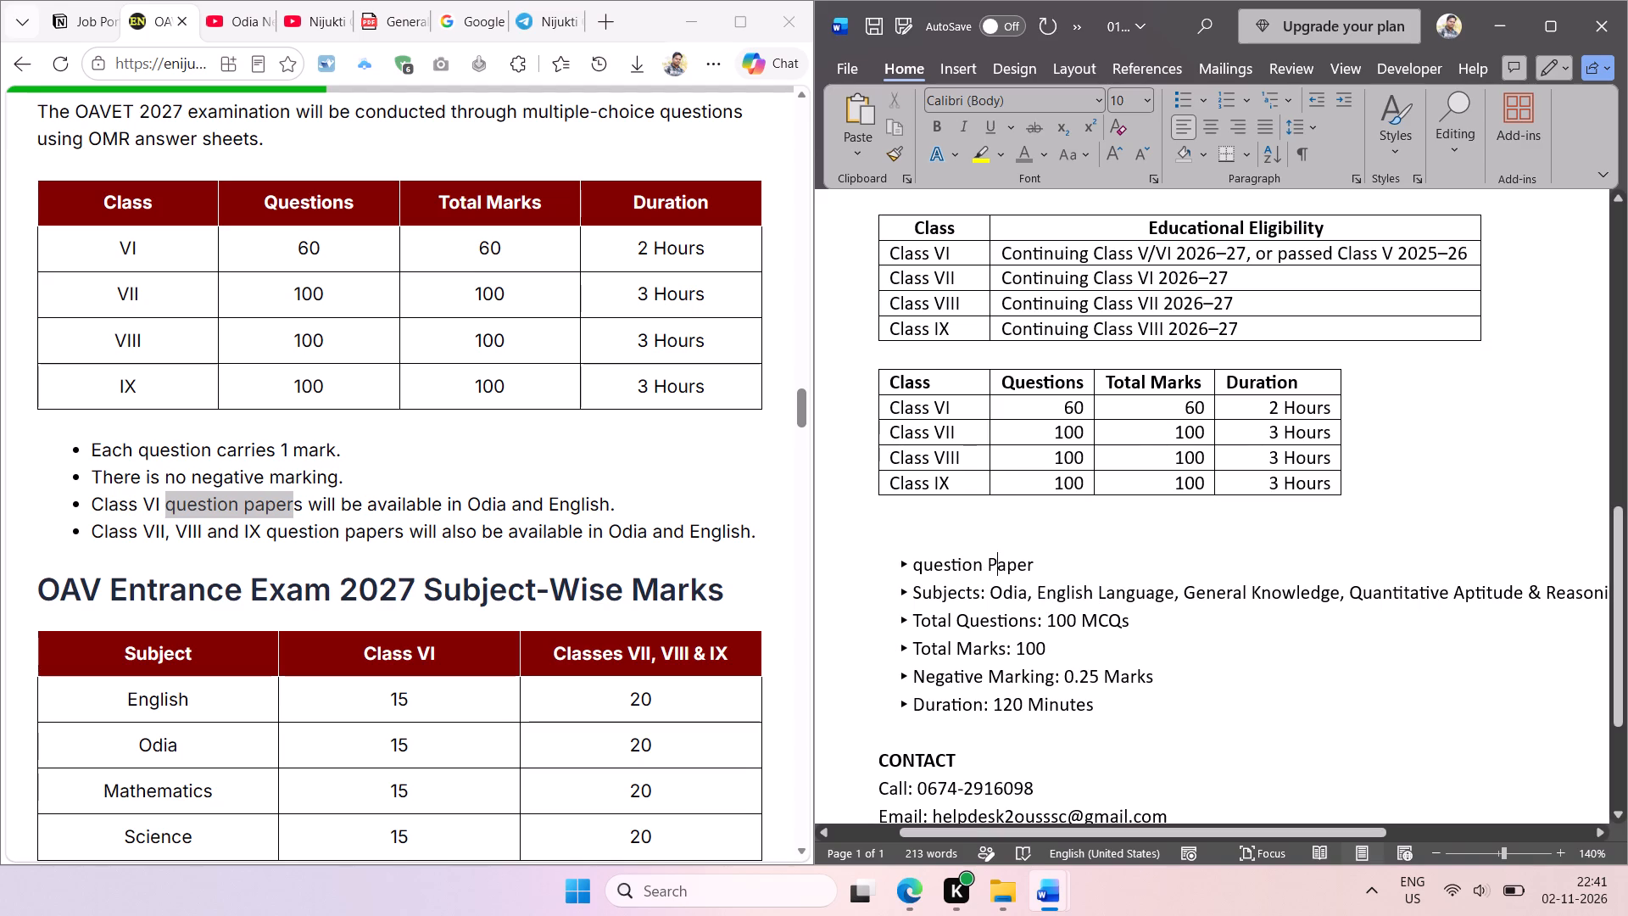
click(921, 564)
key(BackSpace)
key(shift+q)
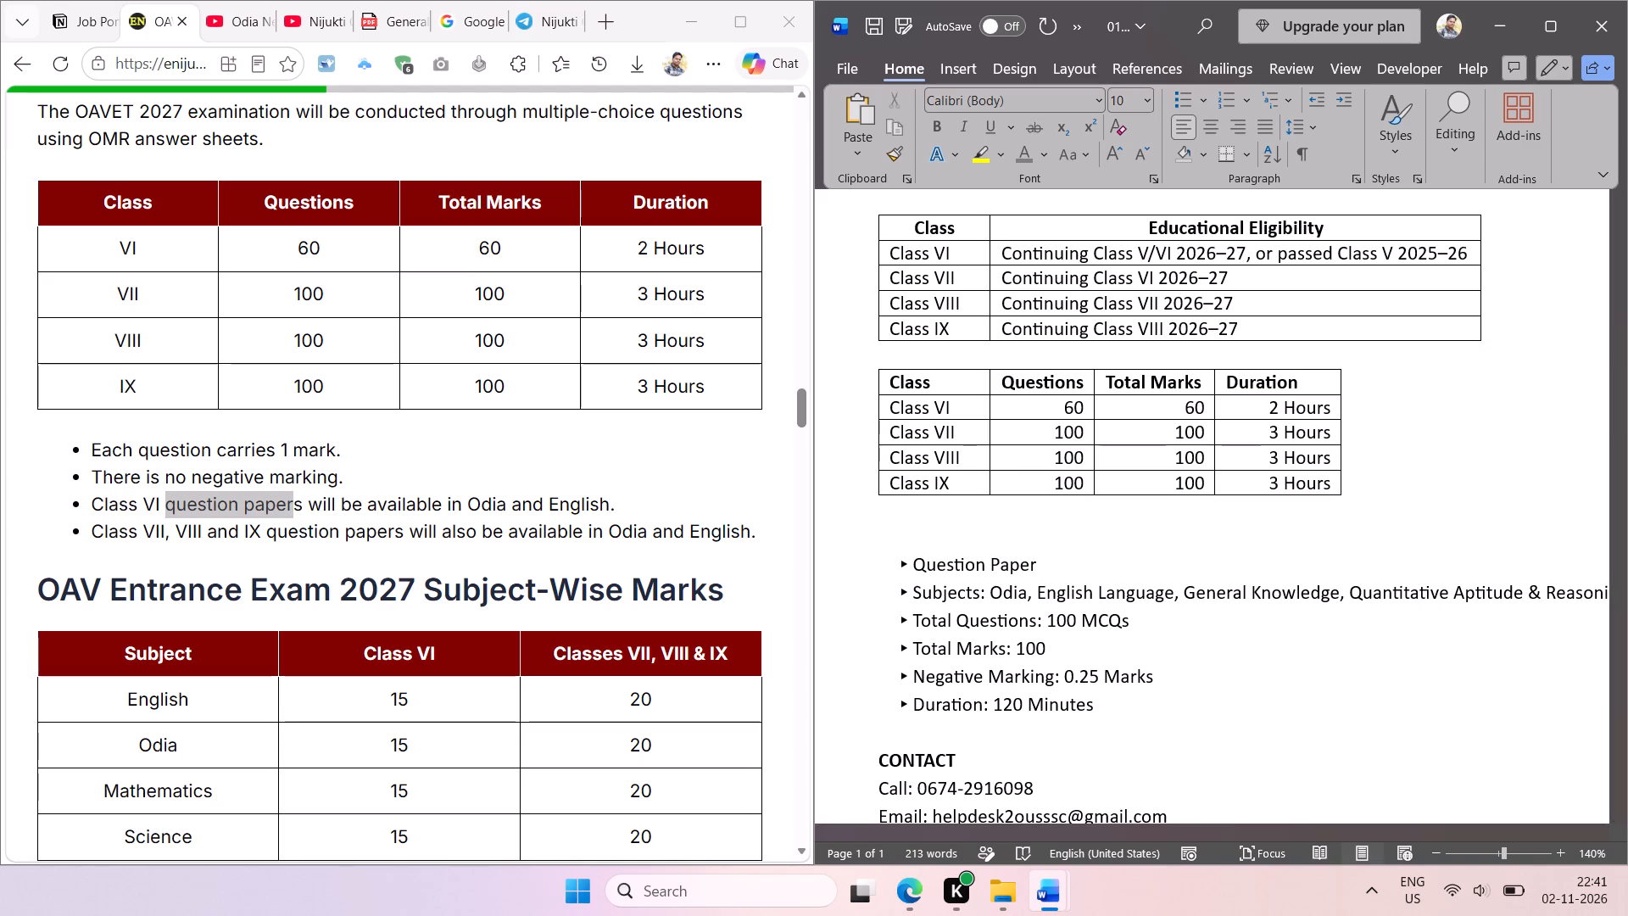
Complete the "Question Paper" bullet with ": Odia and English".
click(1092, 558)
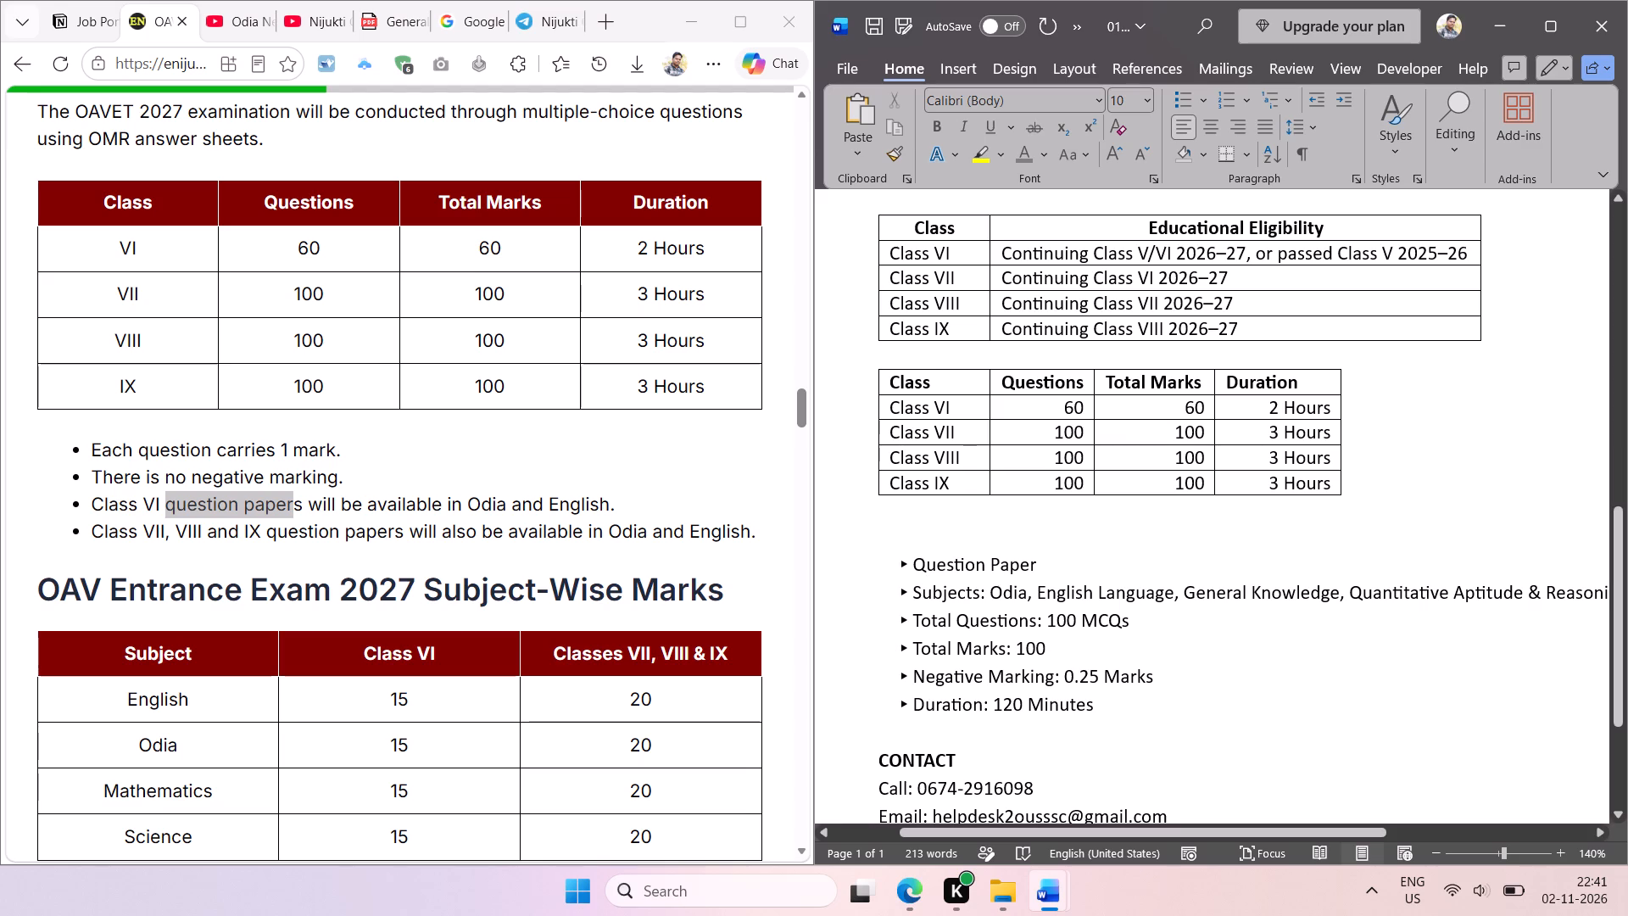
text(:)
key(space)
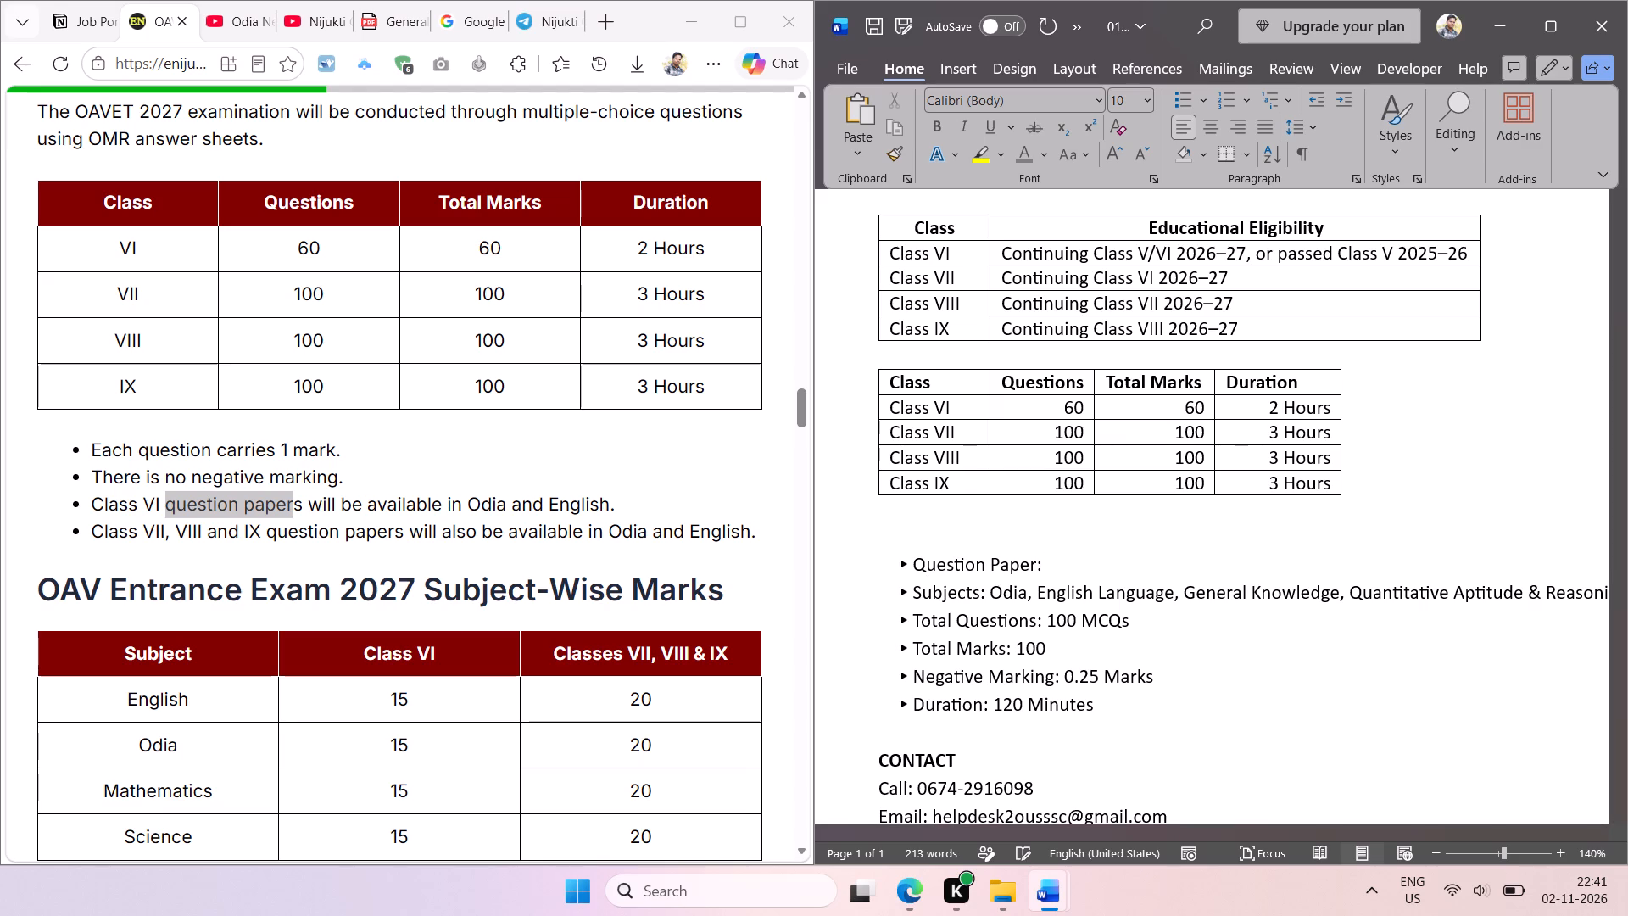
text(Odia)
key(space)
text(and)
key(space)
text(English)
Move the Question Paper bullet up closer to the second table, with reduced indentation and a blank line below it.
key(Return)
click(923, 544)
key(BackSpace)
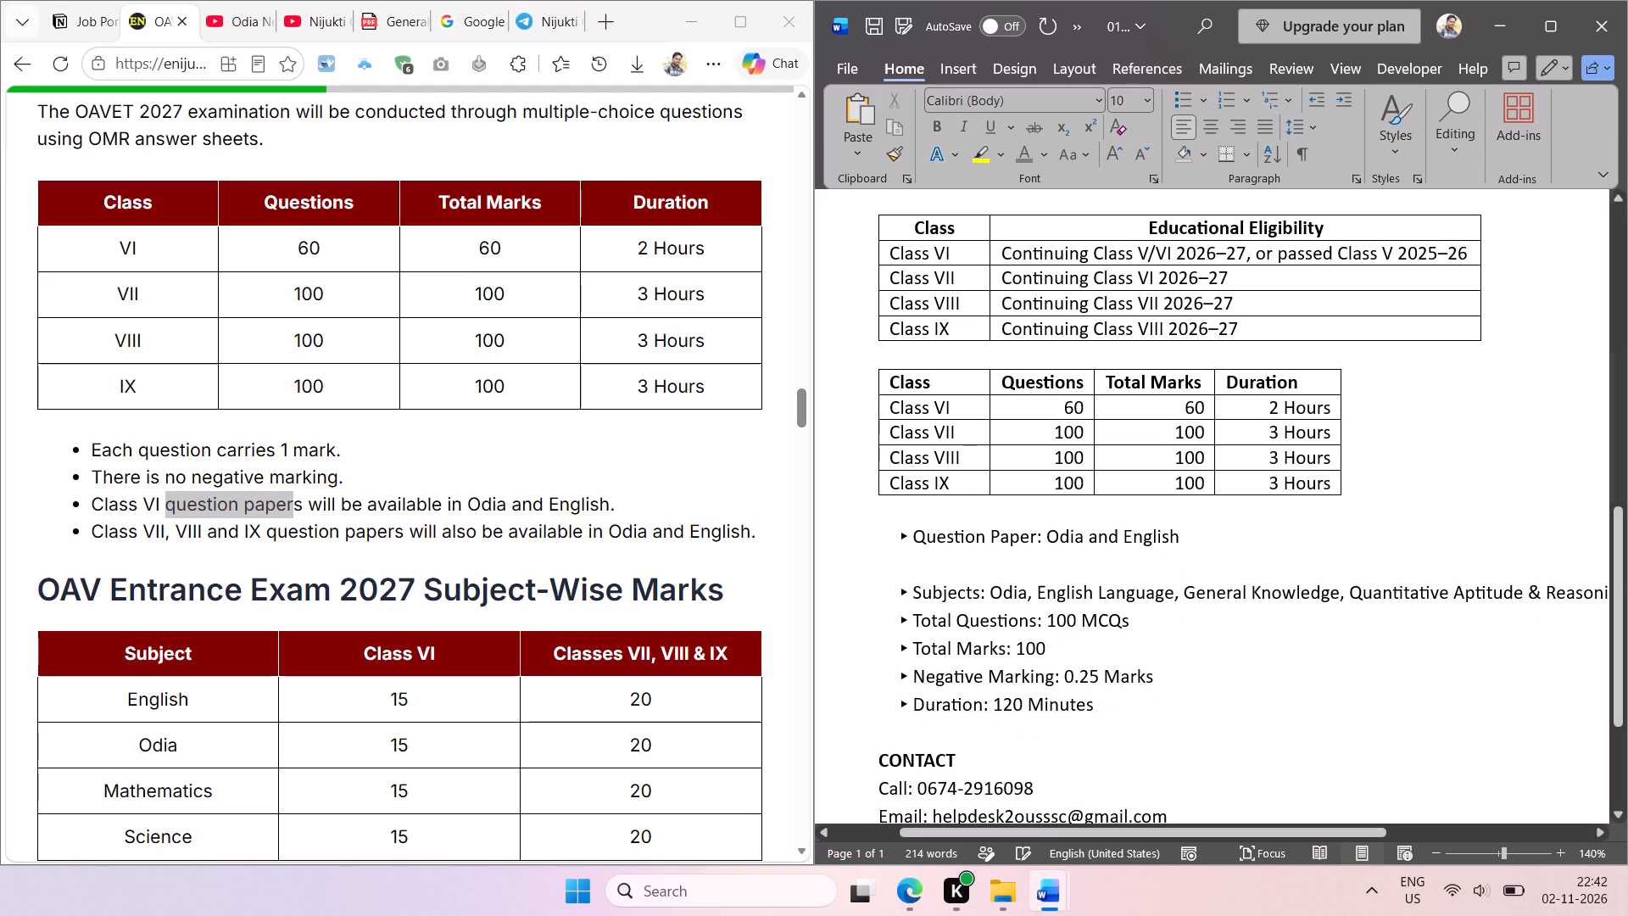
double_click(885, 536)
key(BackSpace)
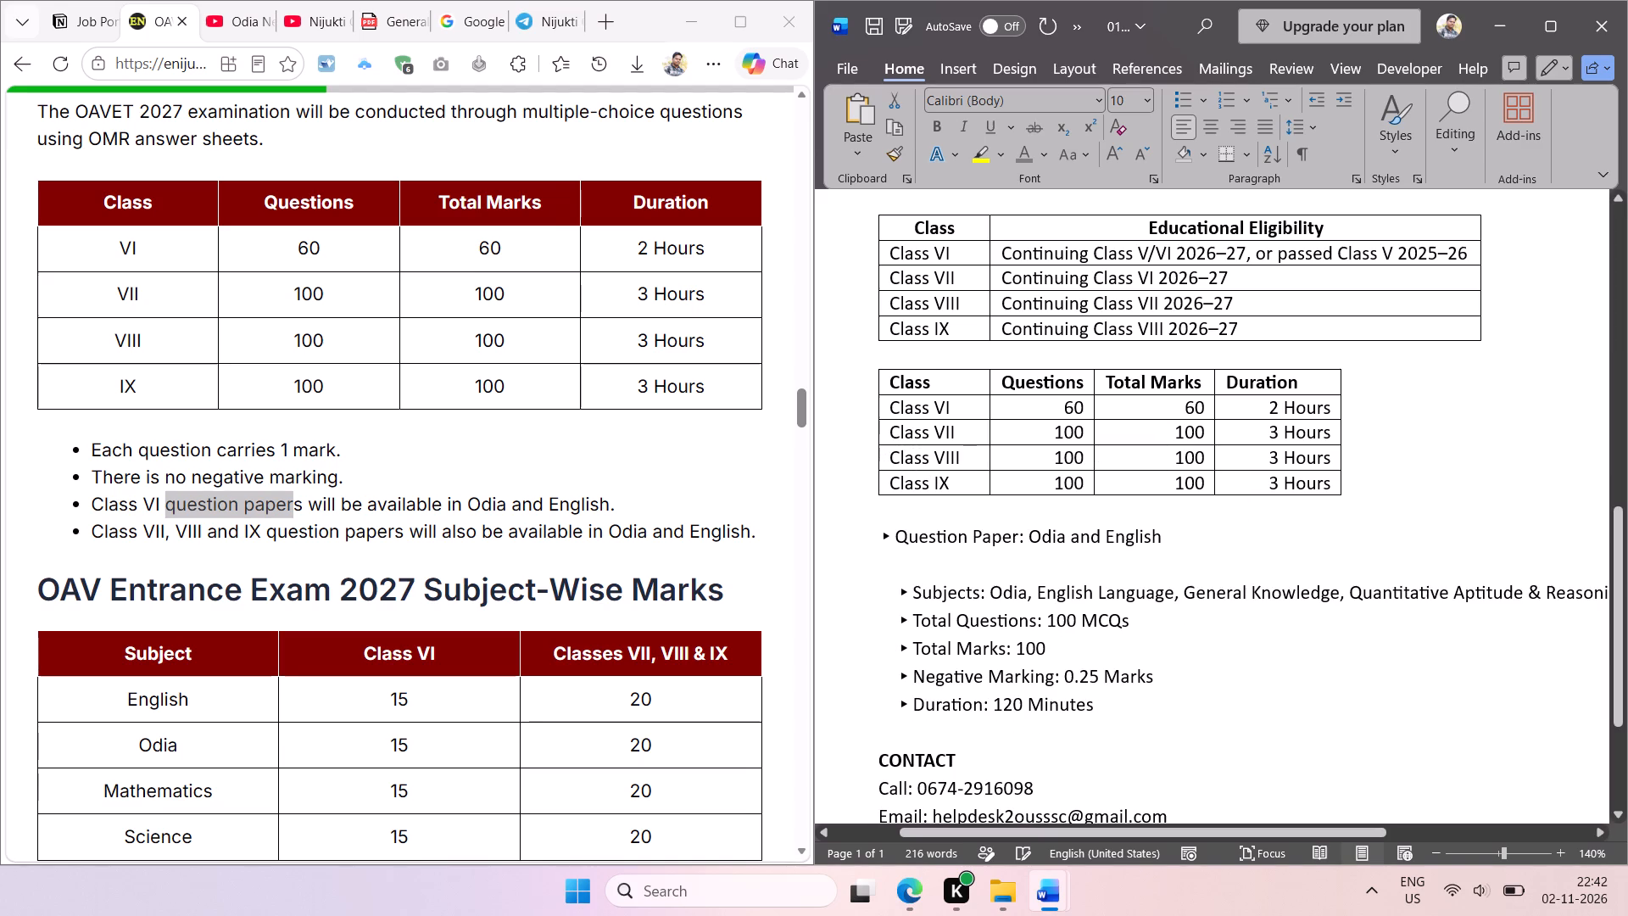
Add two more blank lines below the Question Paper bullet in Word, after checking the article's subject-wise marks.
click(405, 496)
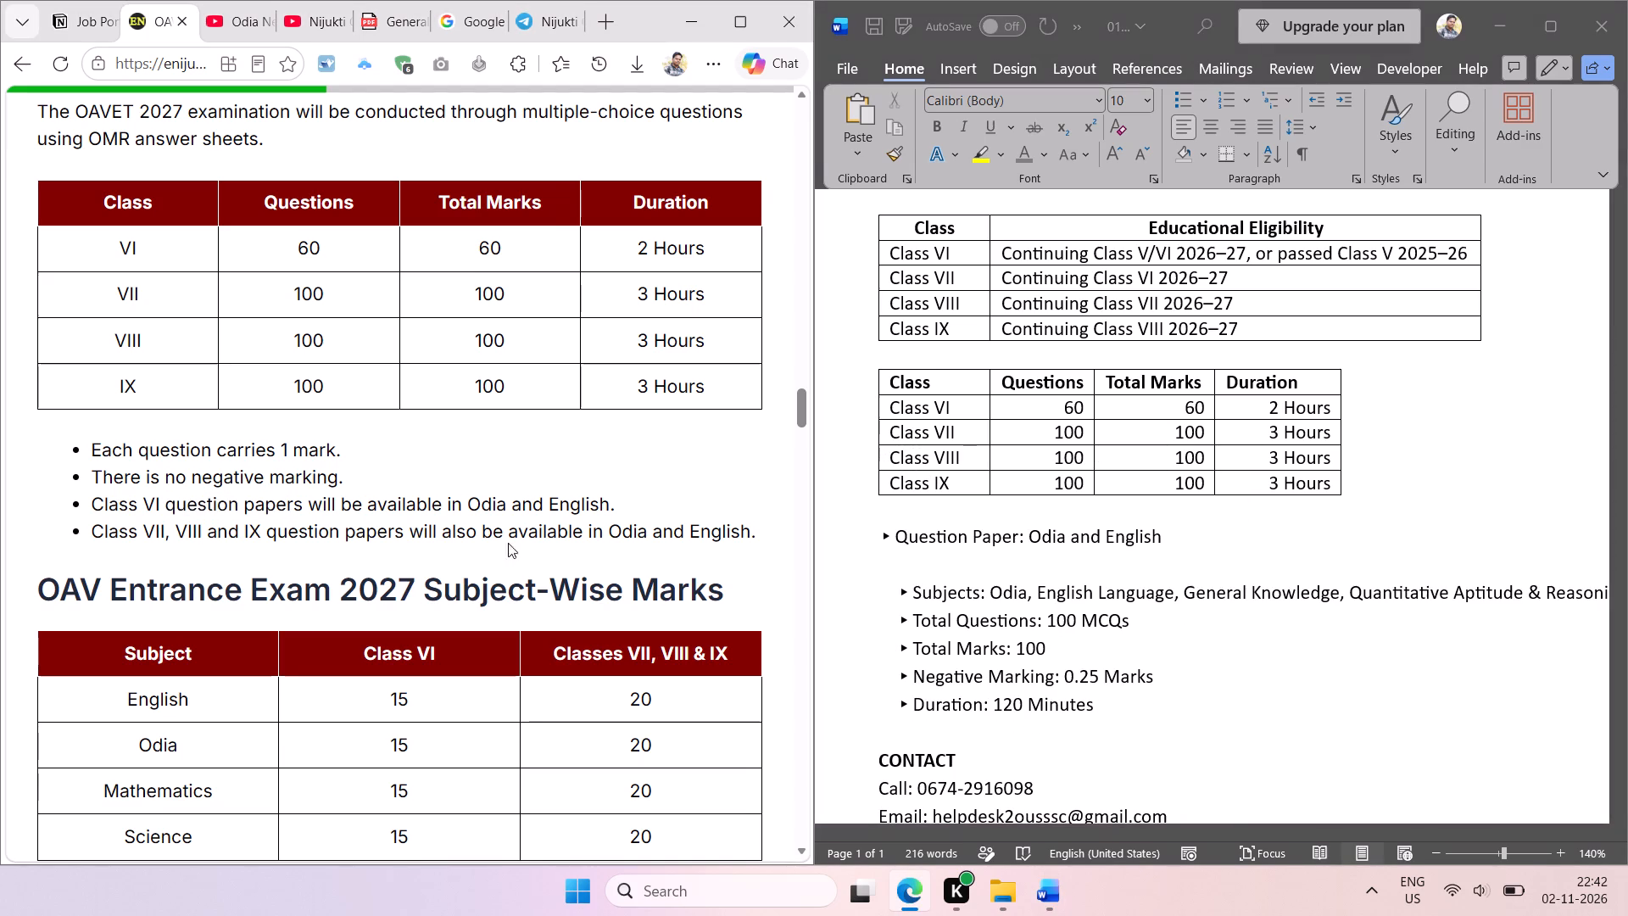
scroll(511, 520, down, 1)
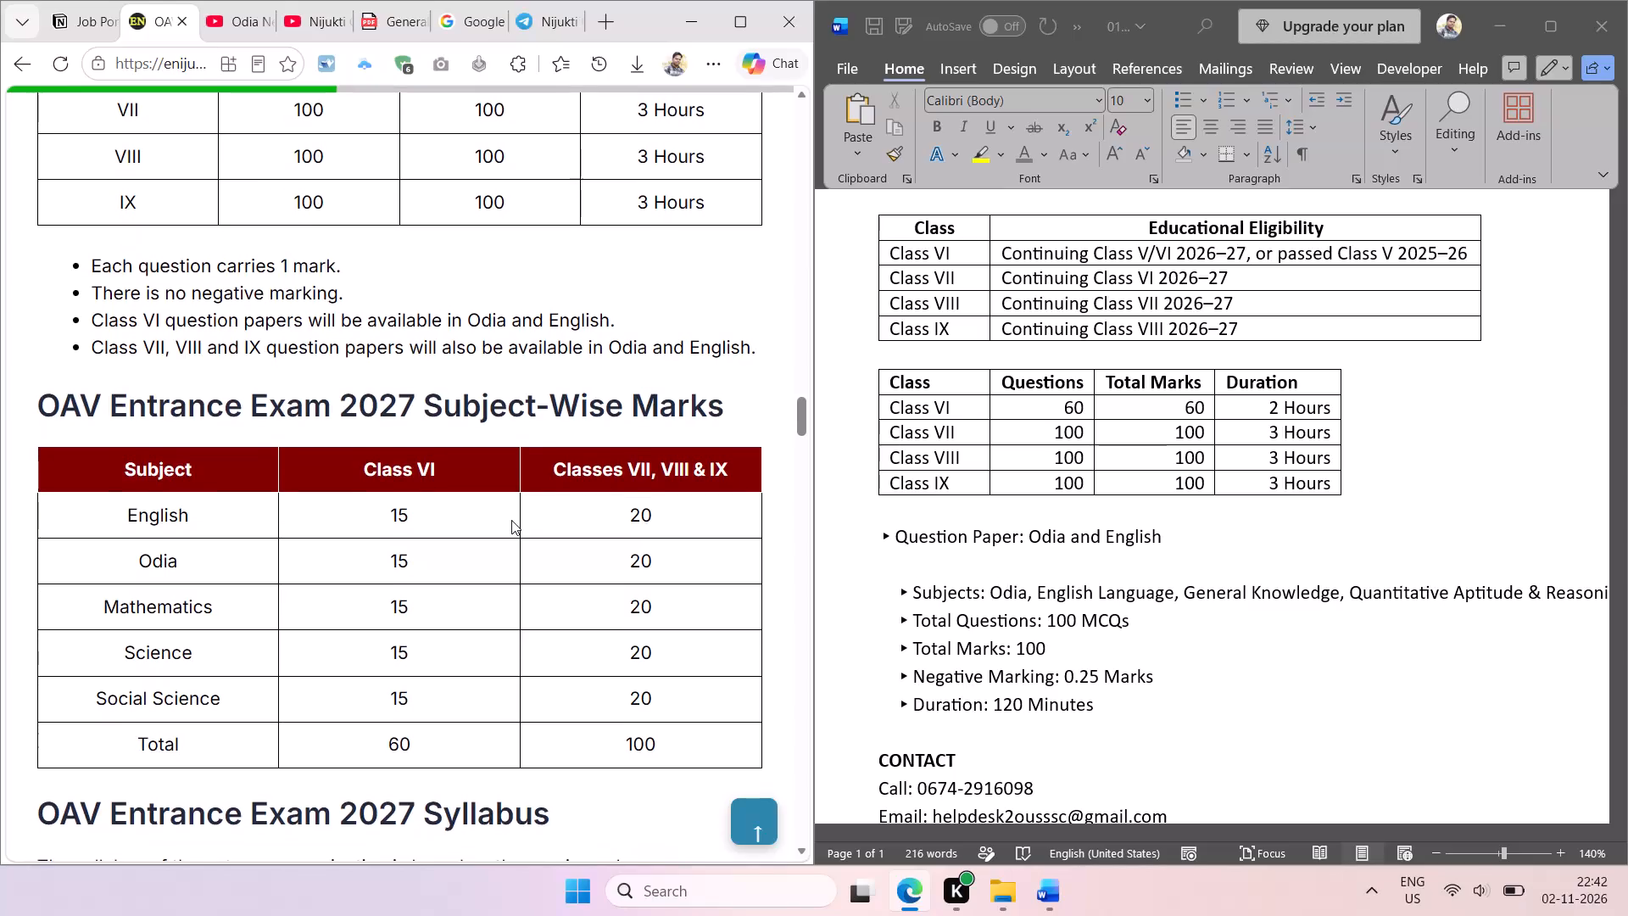
scroll(511, 520, down, 2)
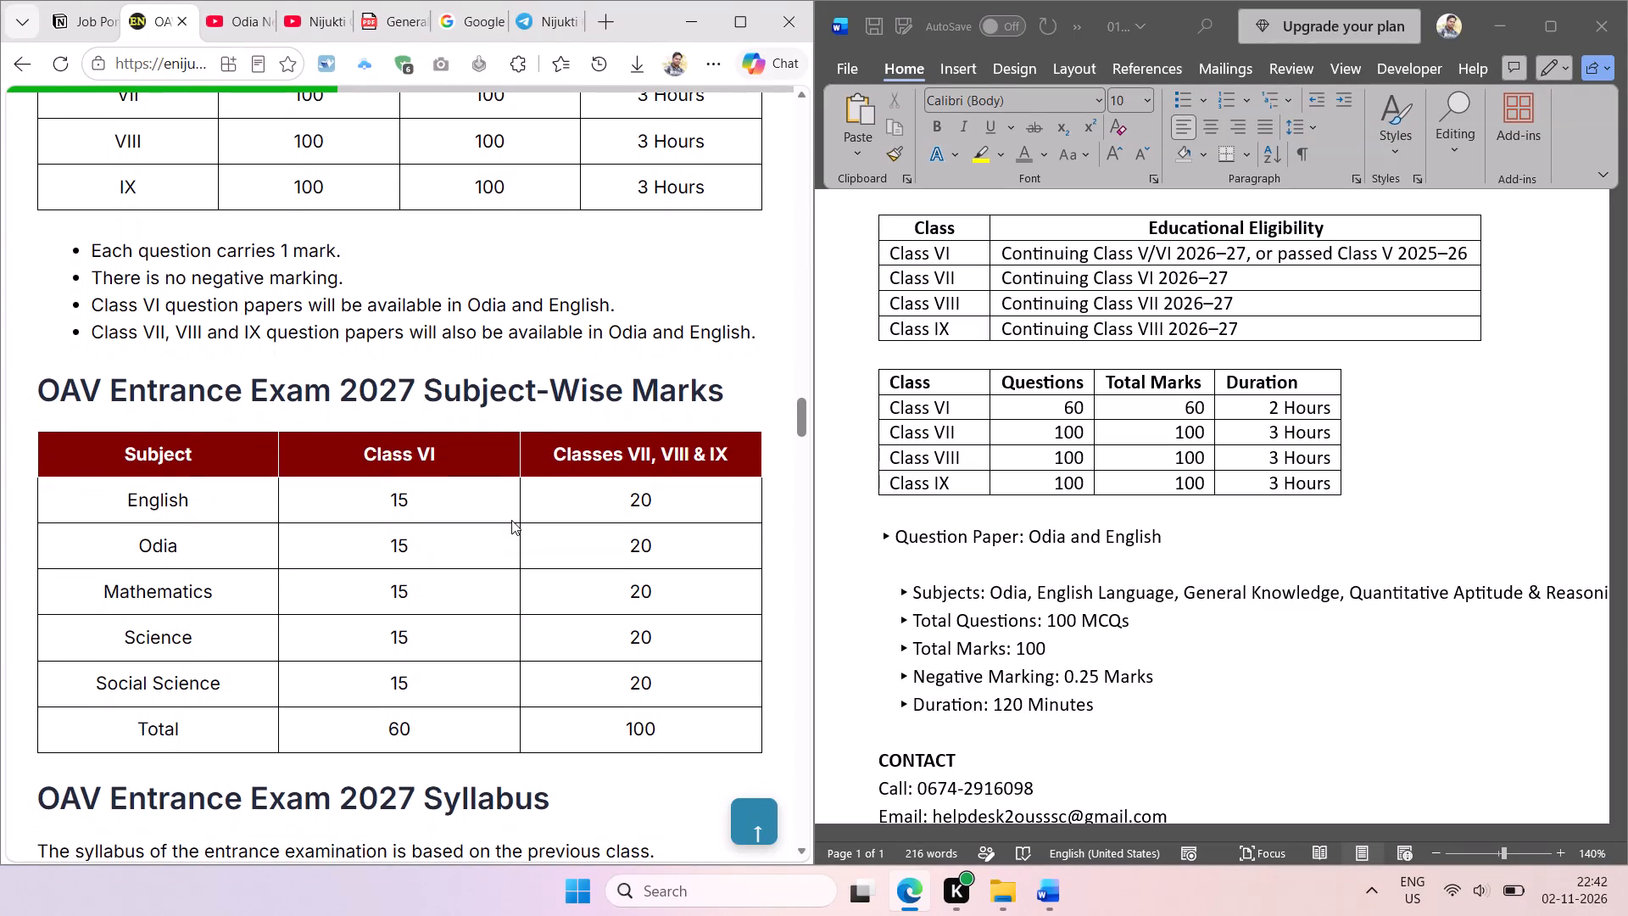
scroll(511, 520, down, 1)
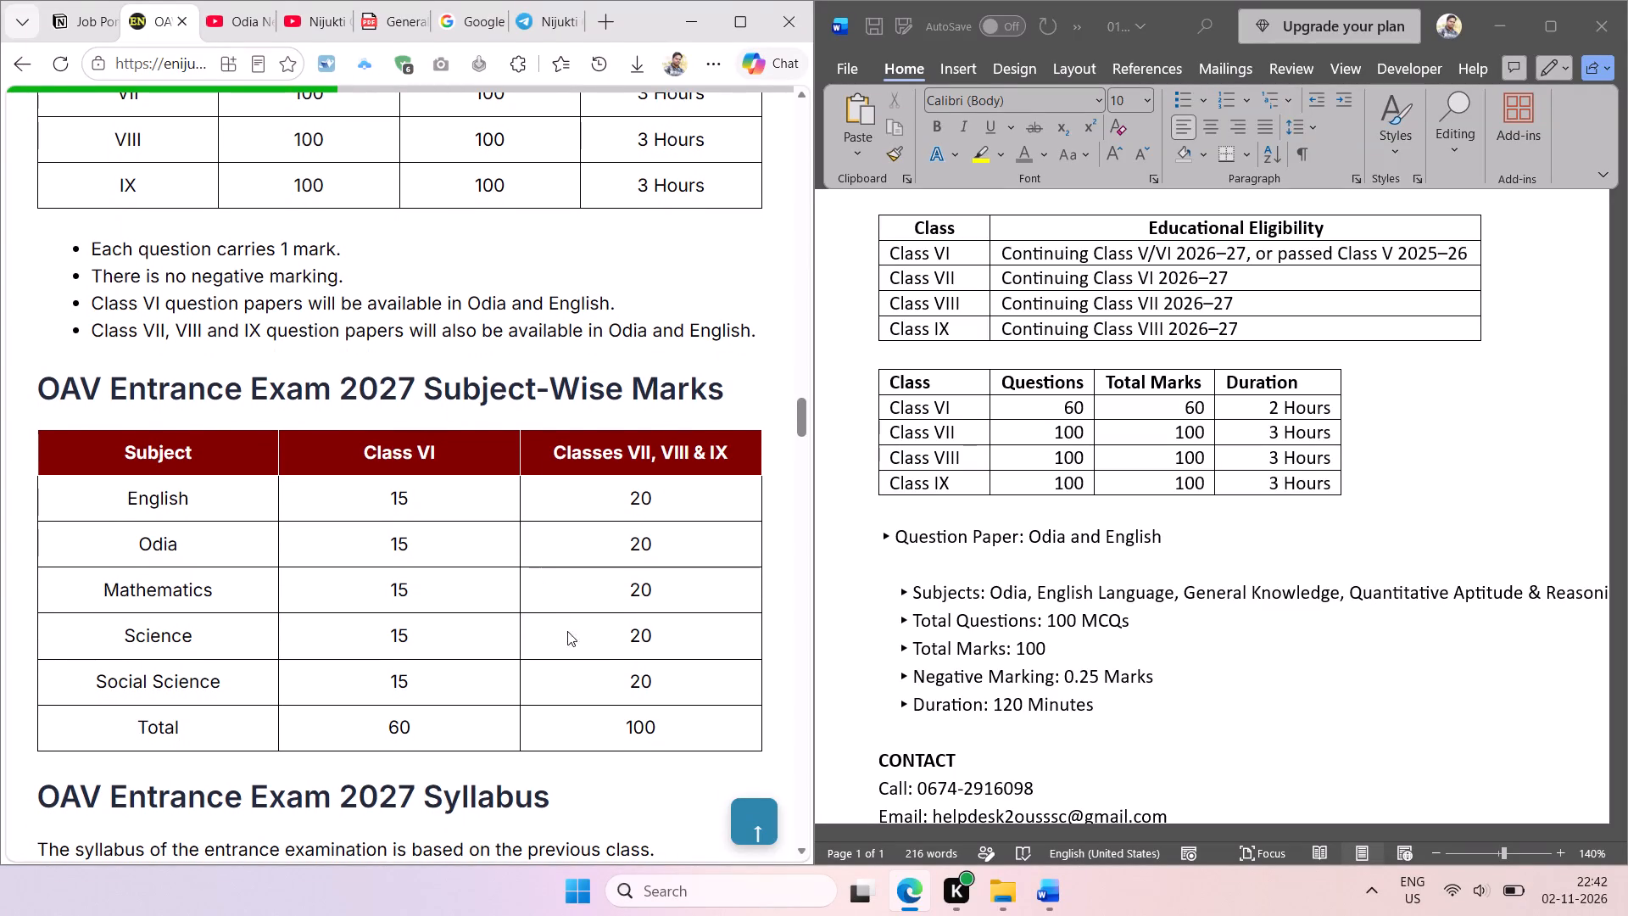
click(1196, 525)
click(1184, 539)
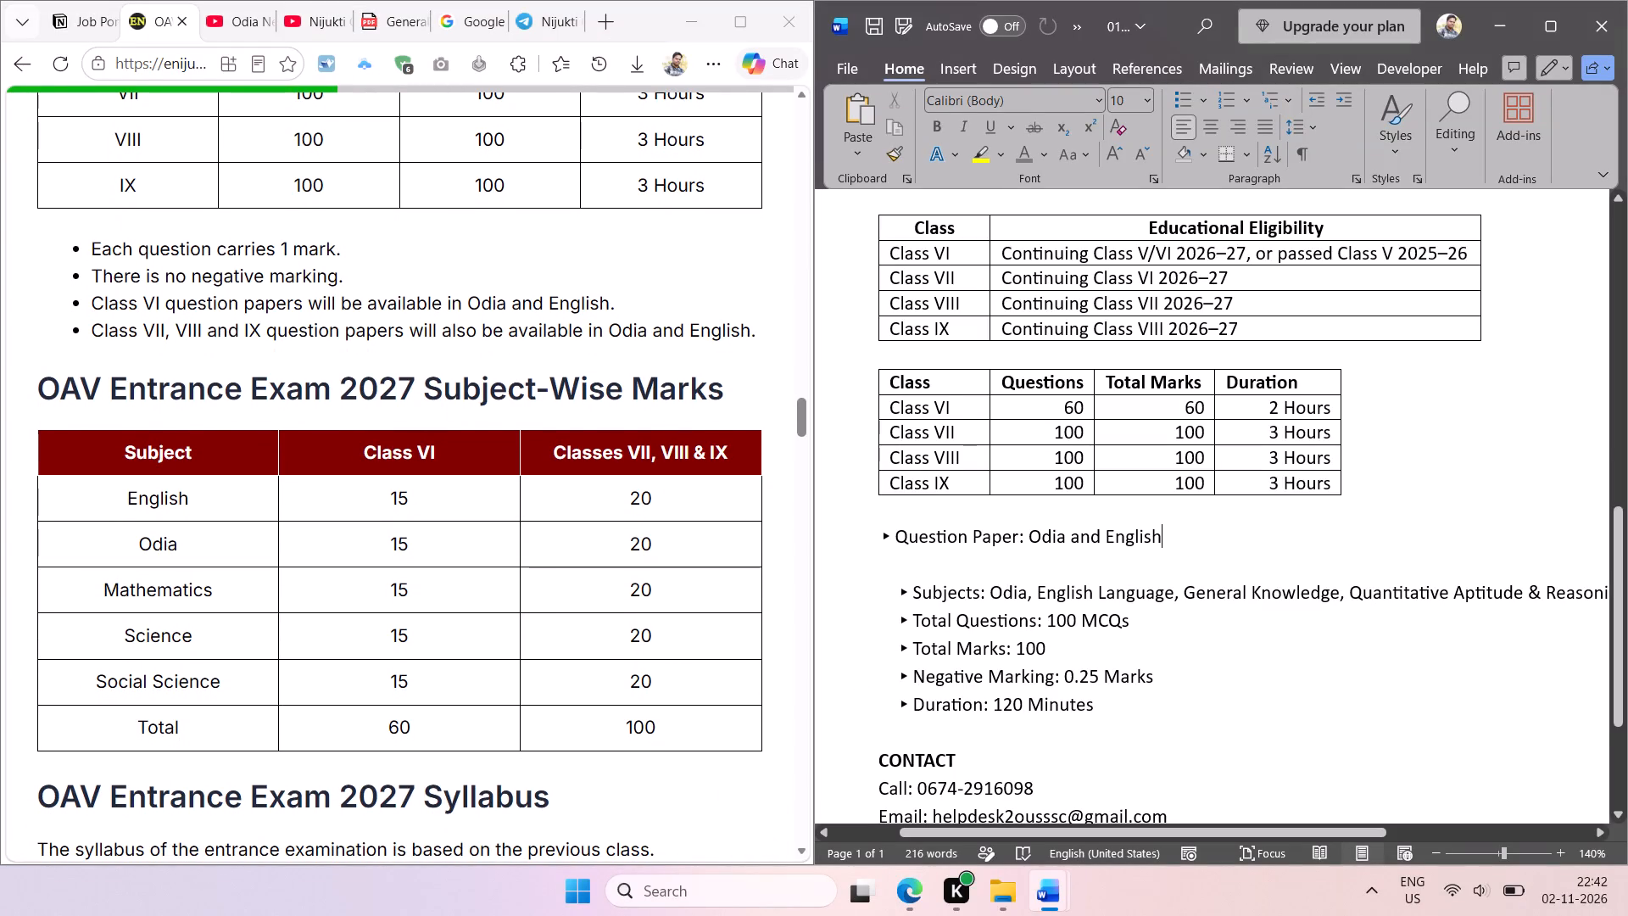
key(Return)
key(Return)
Examine the article's syllabus table, its notes and the subject-wise marks table for details to carry into the document.
scroll(641, 600, down, 3)
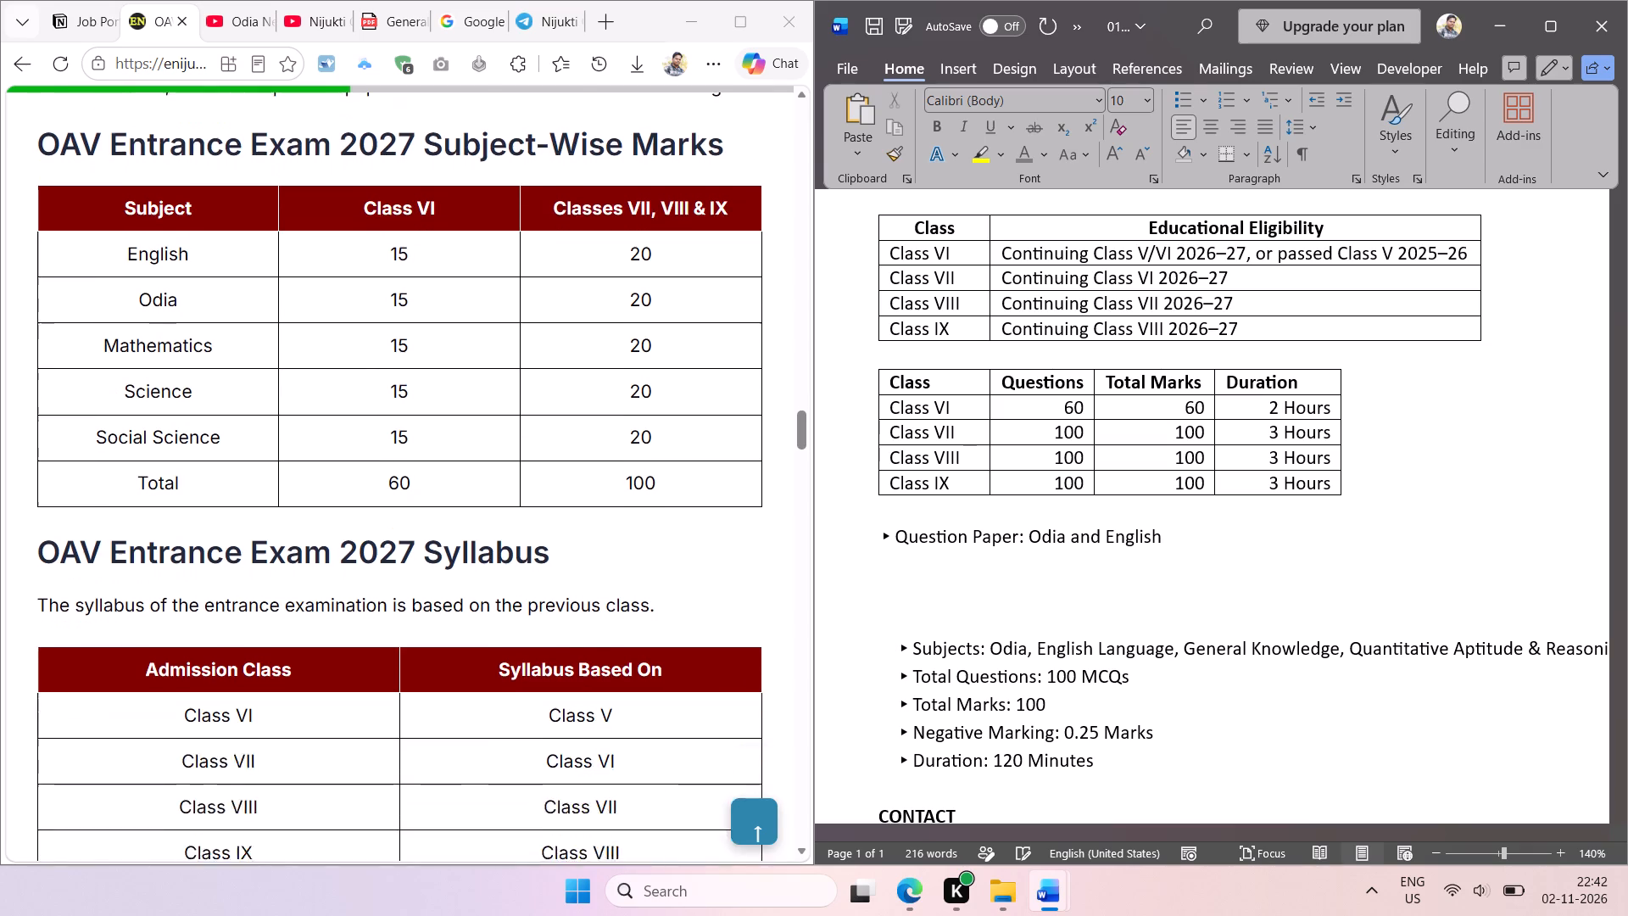
scroll(641, 600, down, 2)
scroll(641, 600, up, 2)
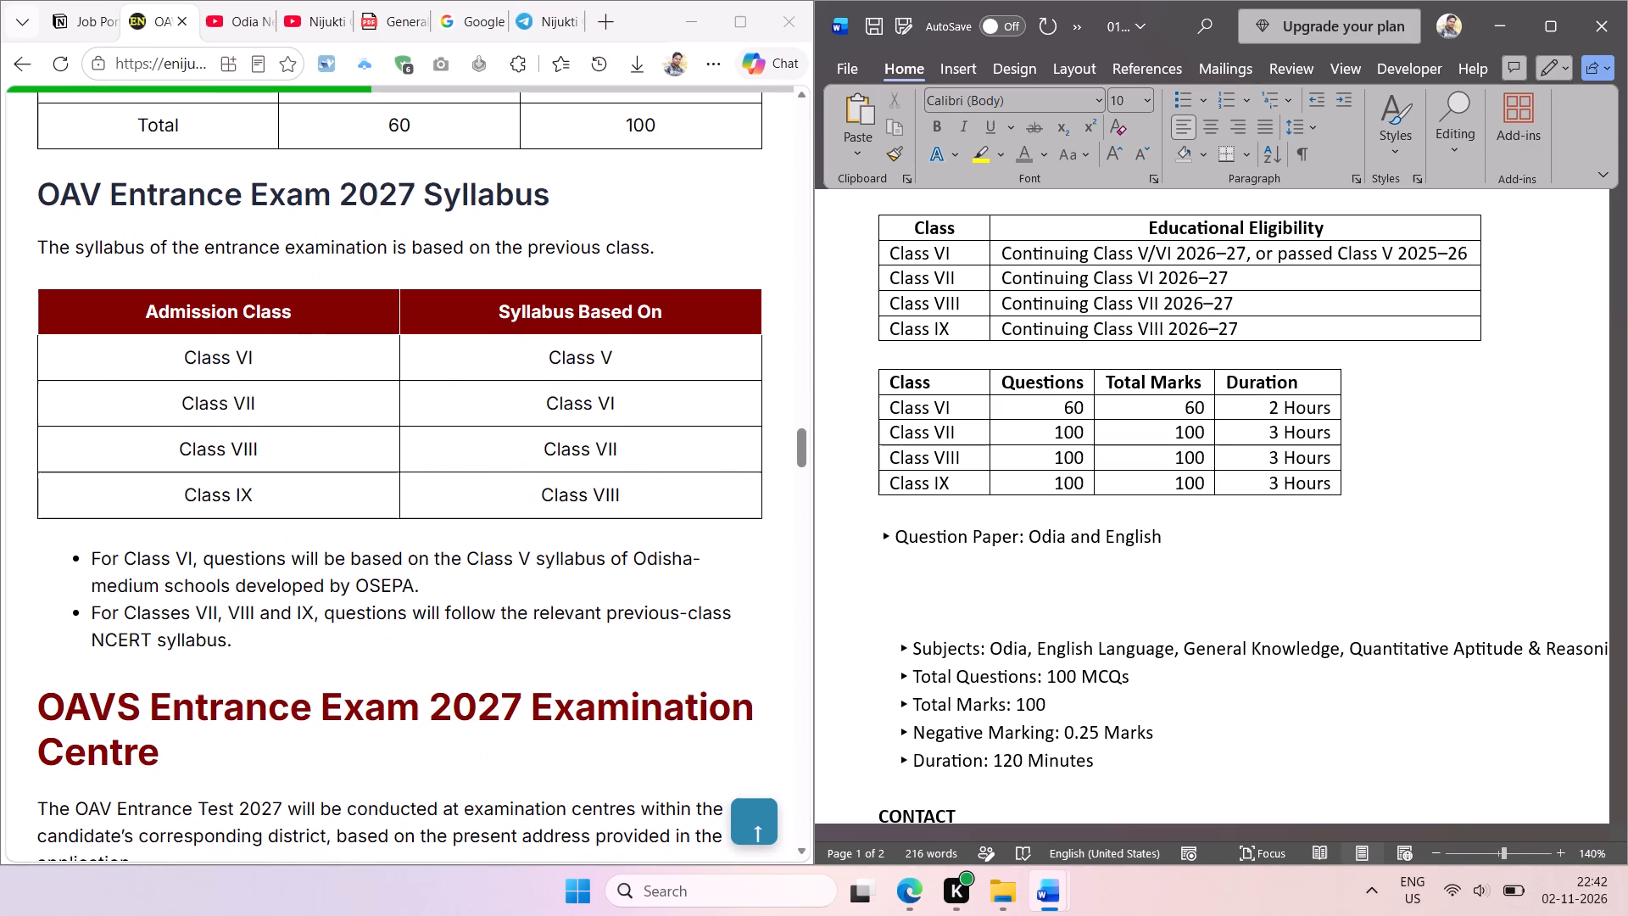
scroll(641, 600, up, 2)
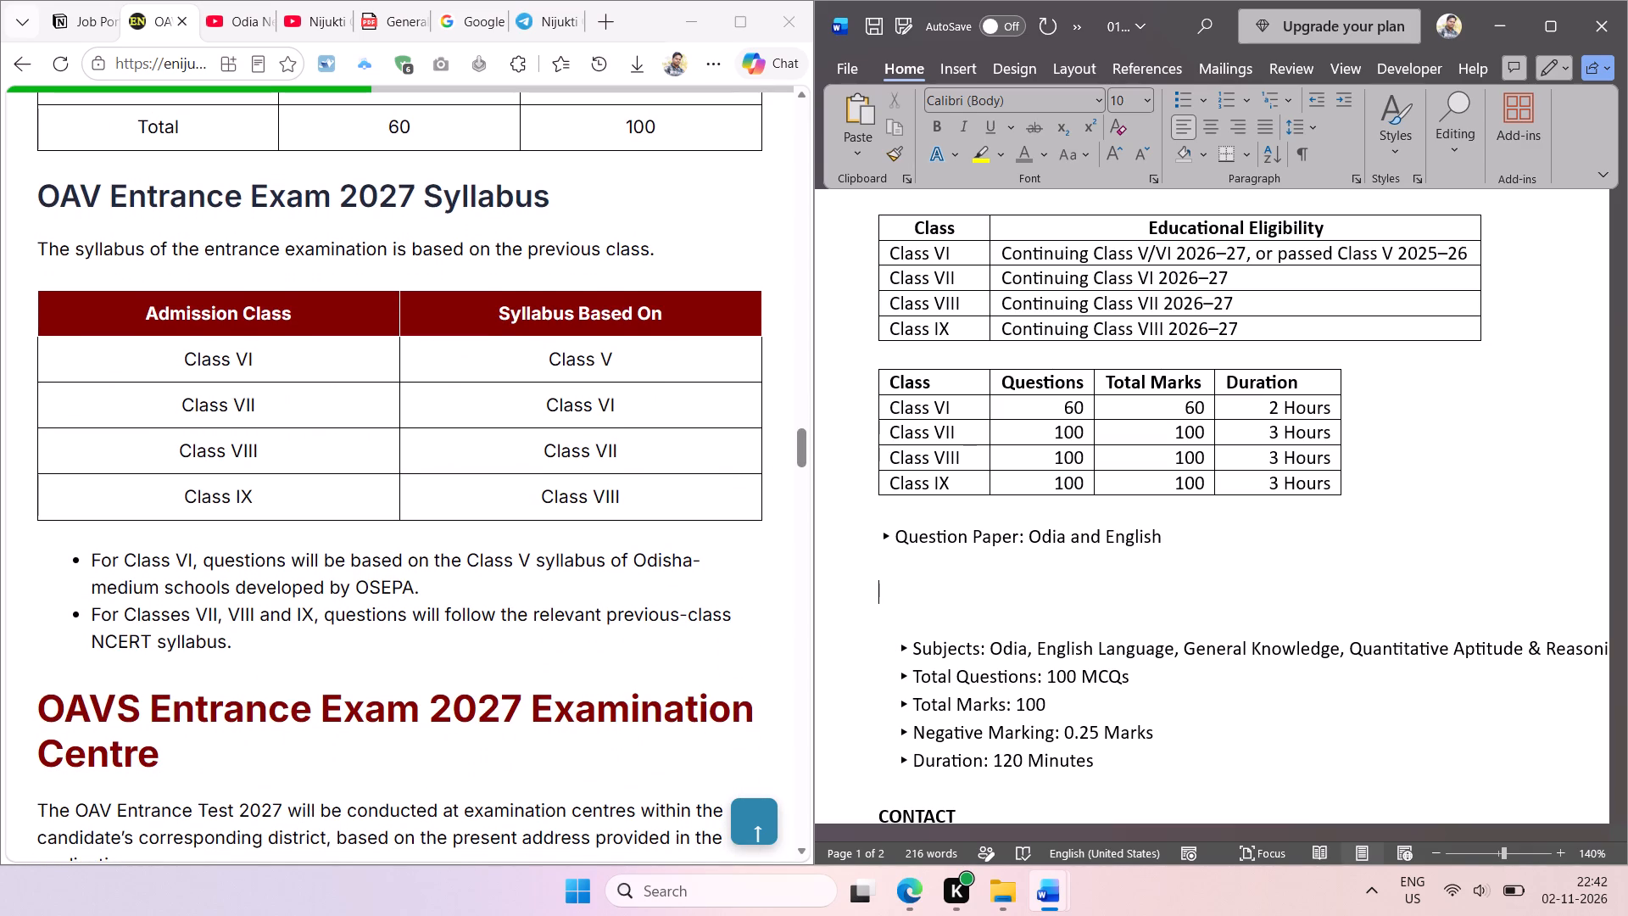
scroll(641, 600, up, 2)
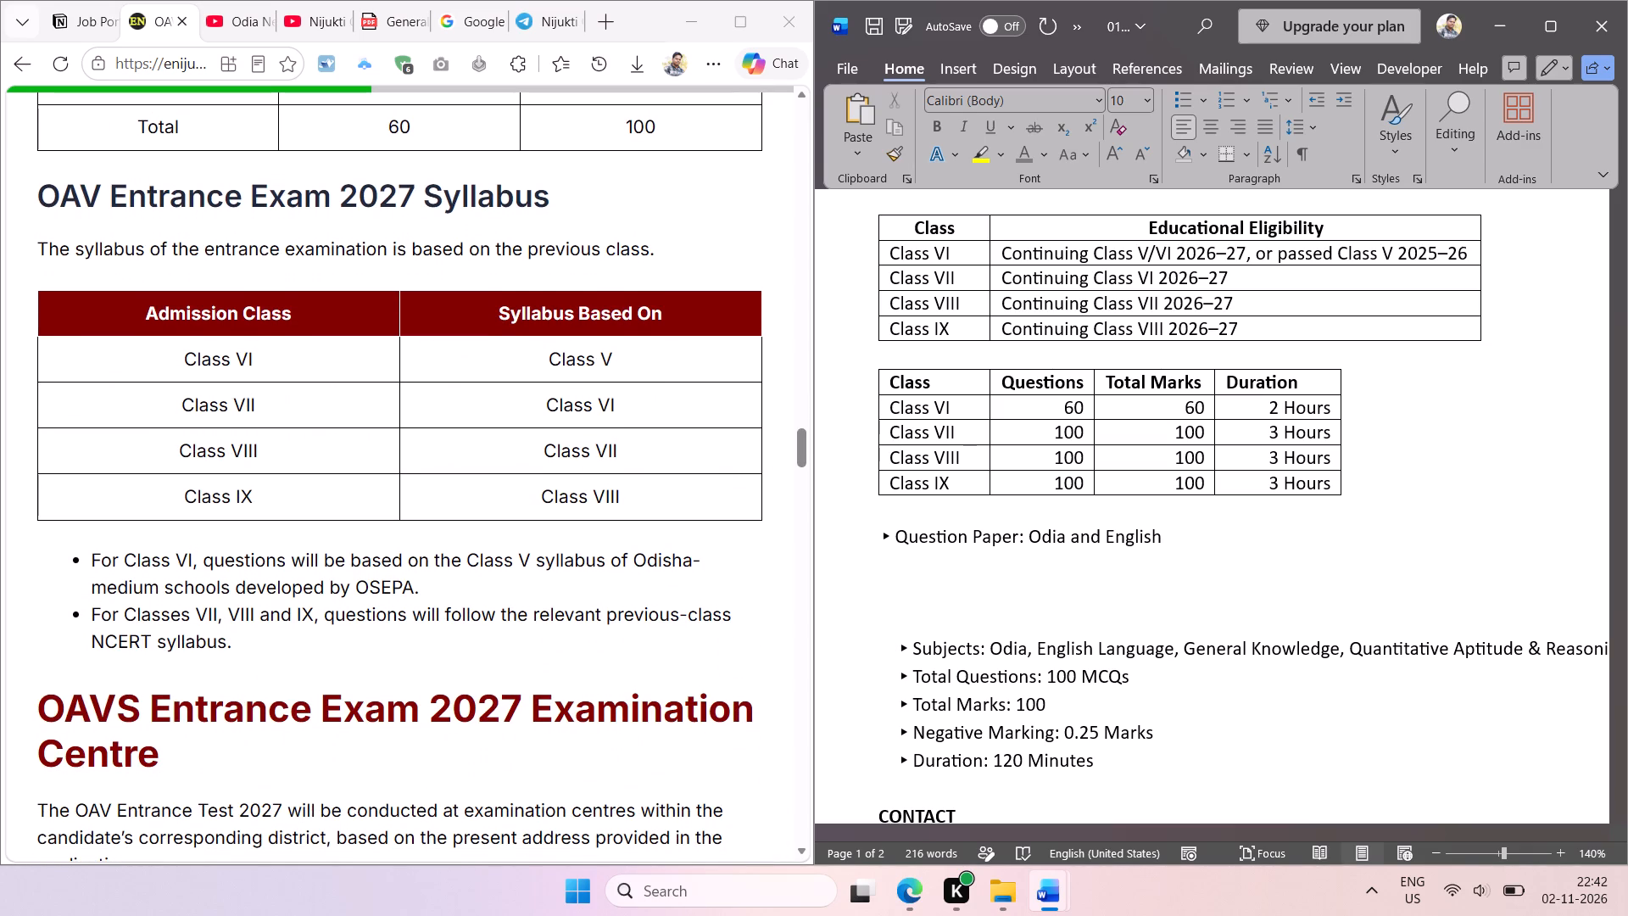
scroll(641, 600, up, 5)
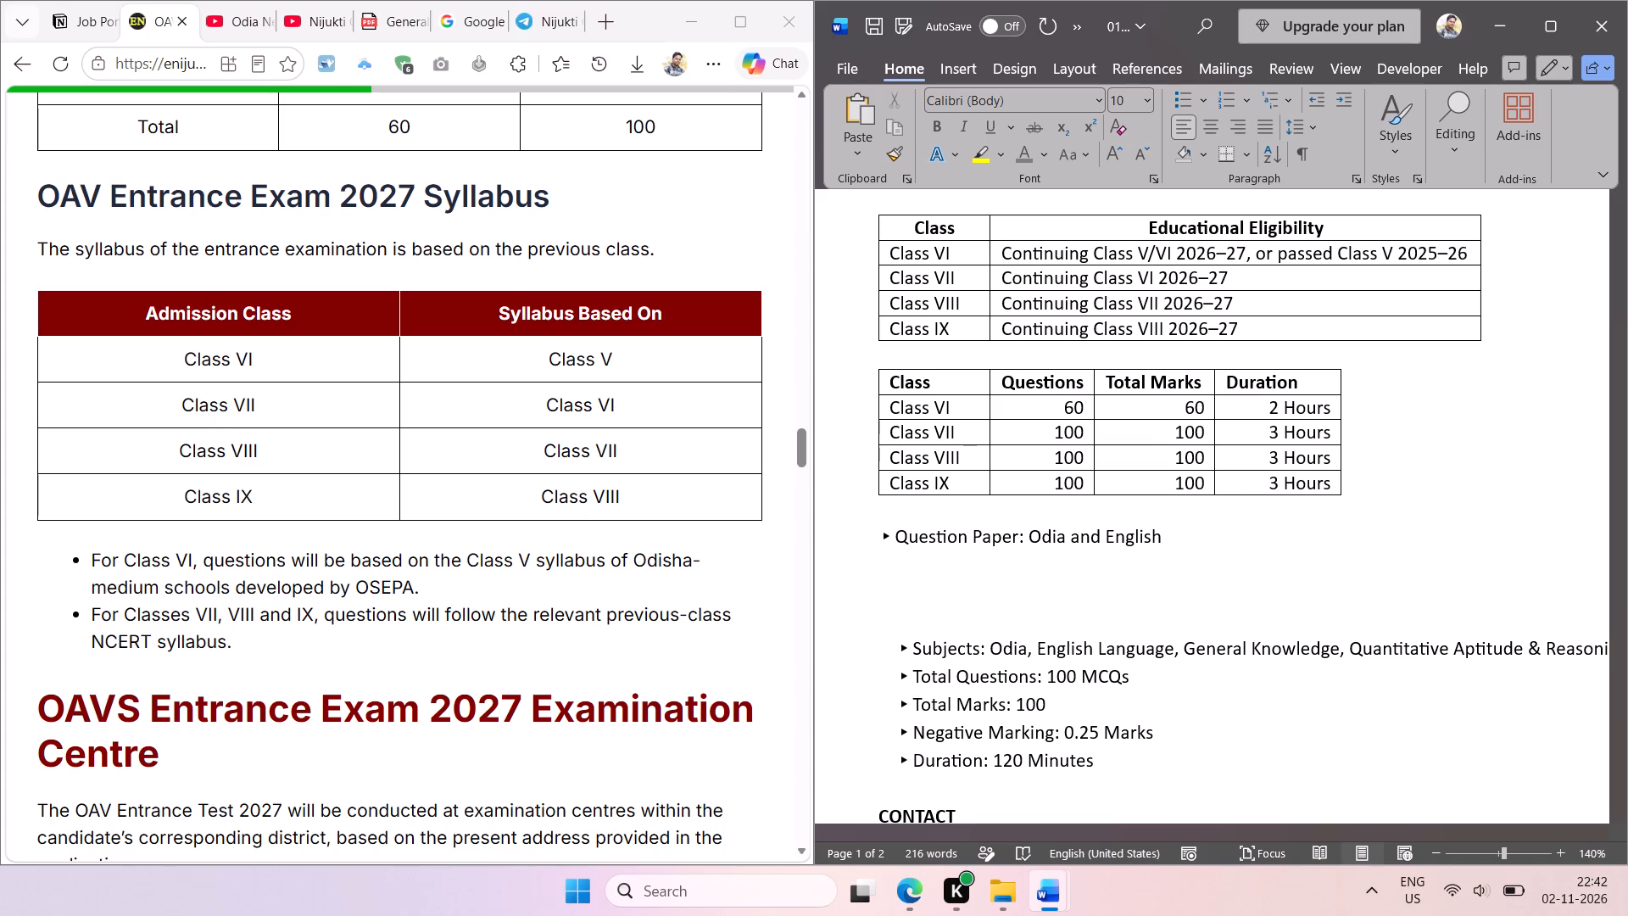
scroll(641, 600, up, 2)
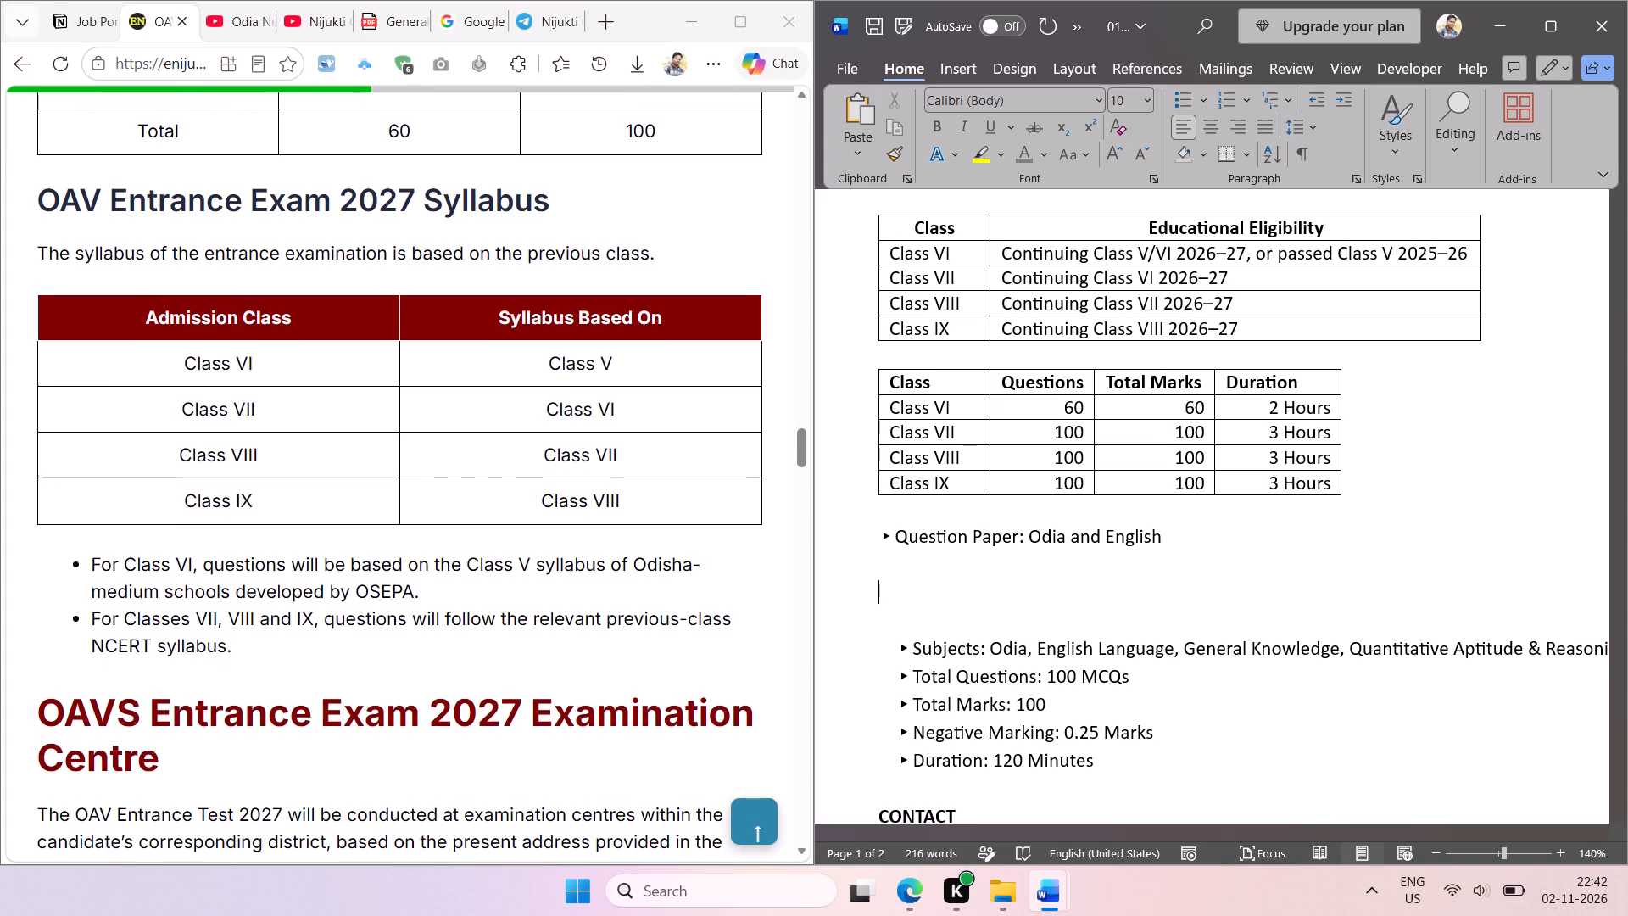
scroll(641, 600, up, 1)
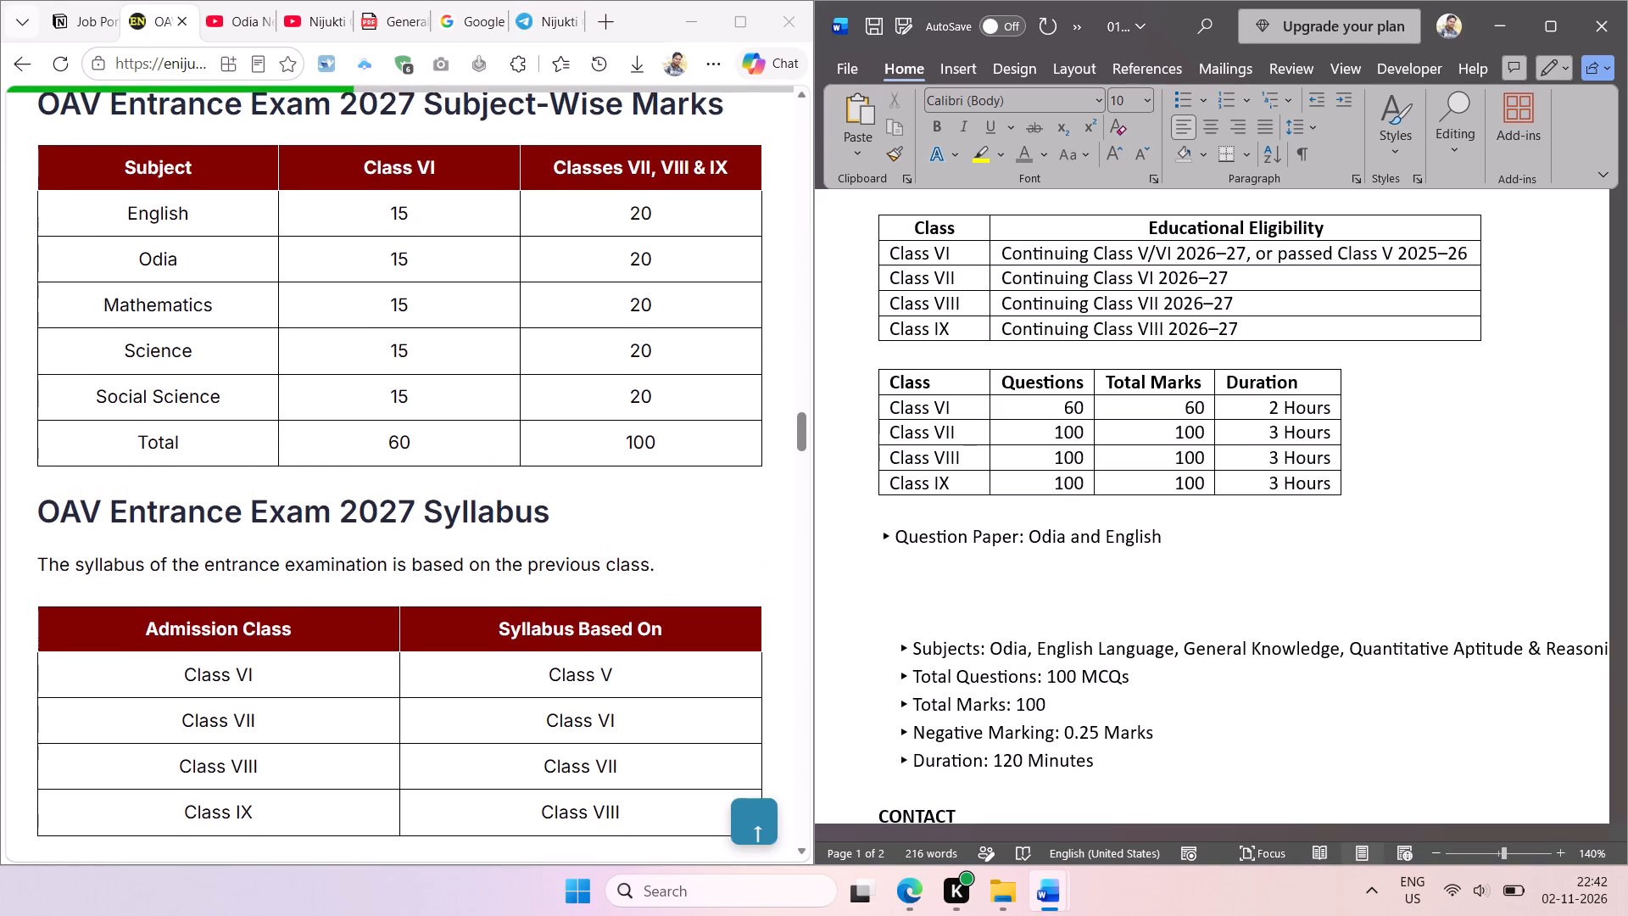
scroll(641, 600, up, 2)
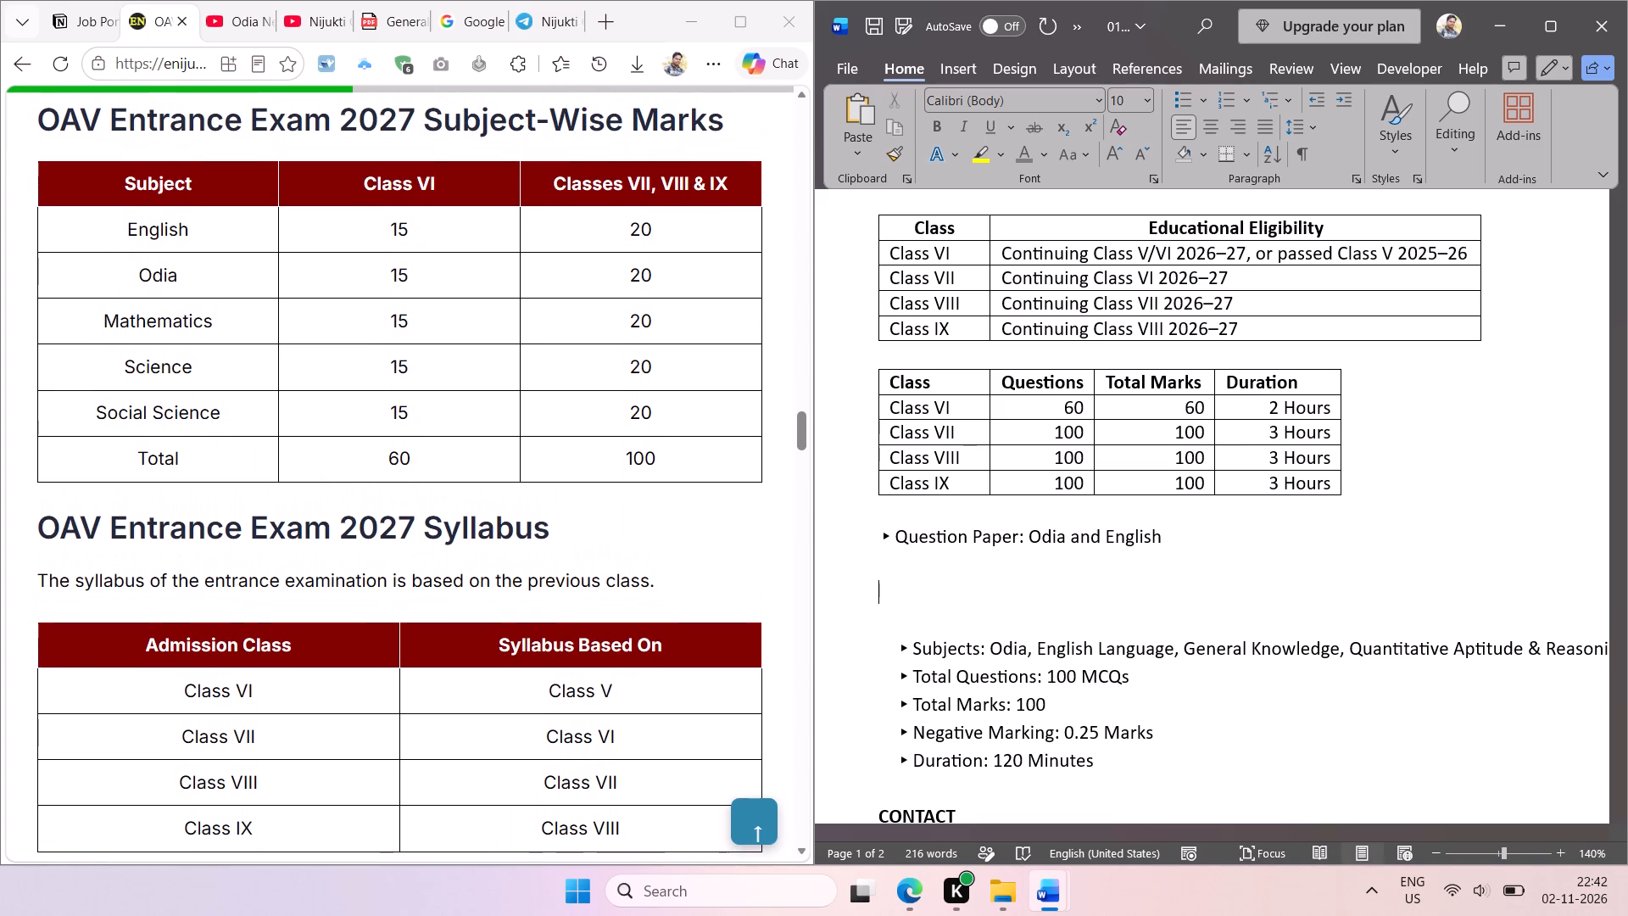
Compare the article's exam pattern, subject-wise marks and syllabus tables with the Examination section of the Word document.
scroll(641, 600, up, 5)
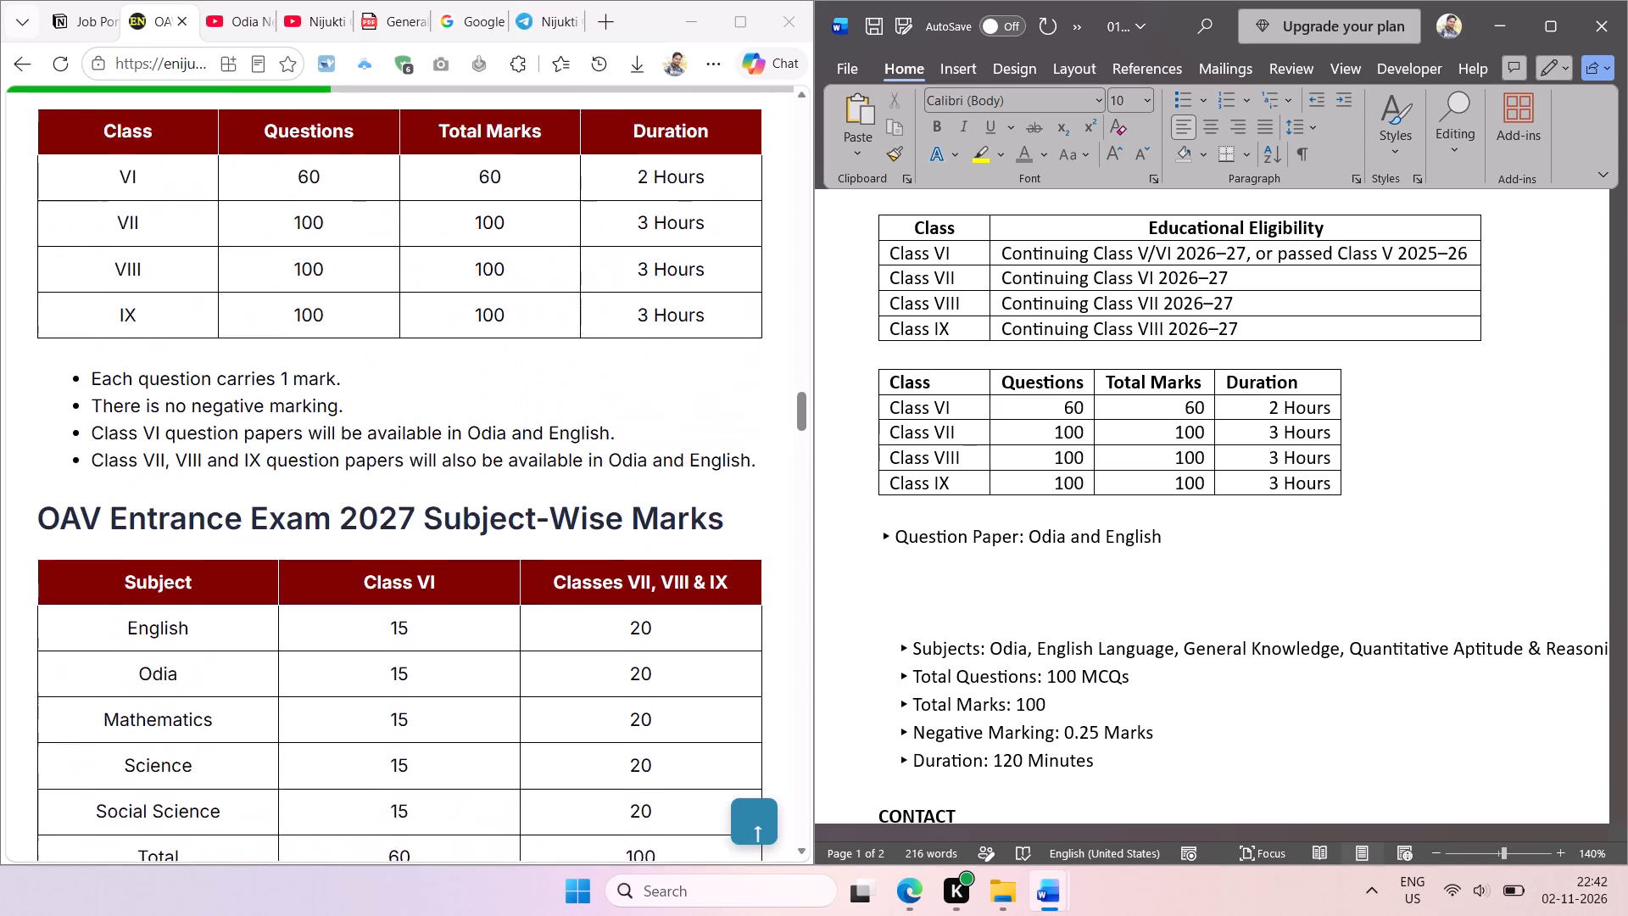
scroll(641, 600, up, 2)
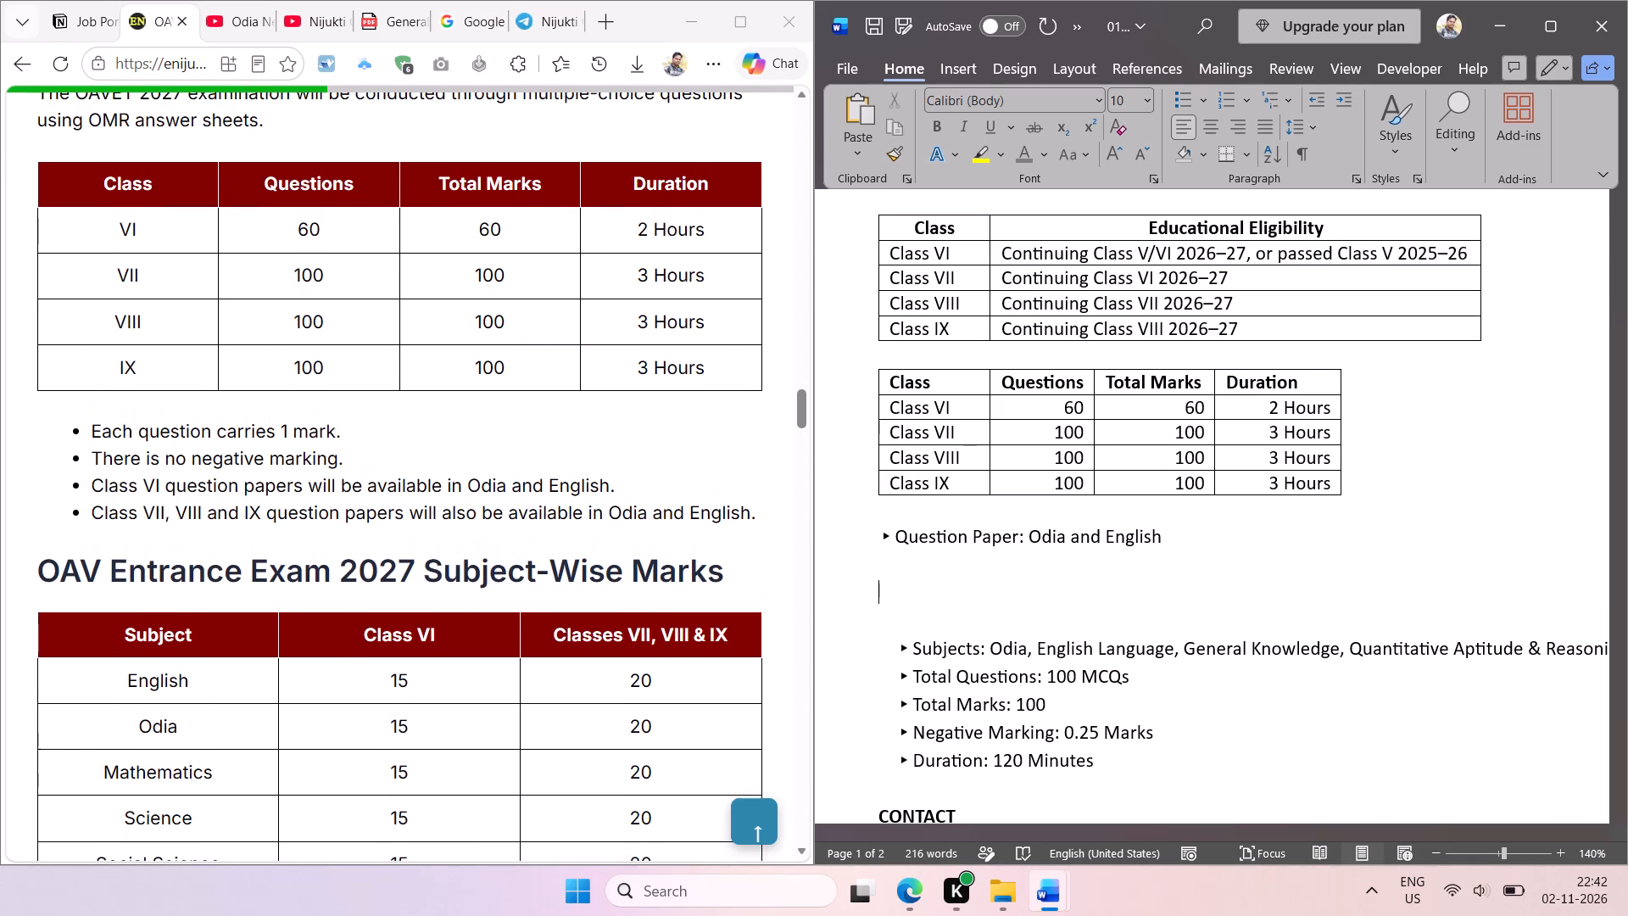
scroll(641, 600, up, 1)
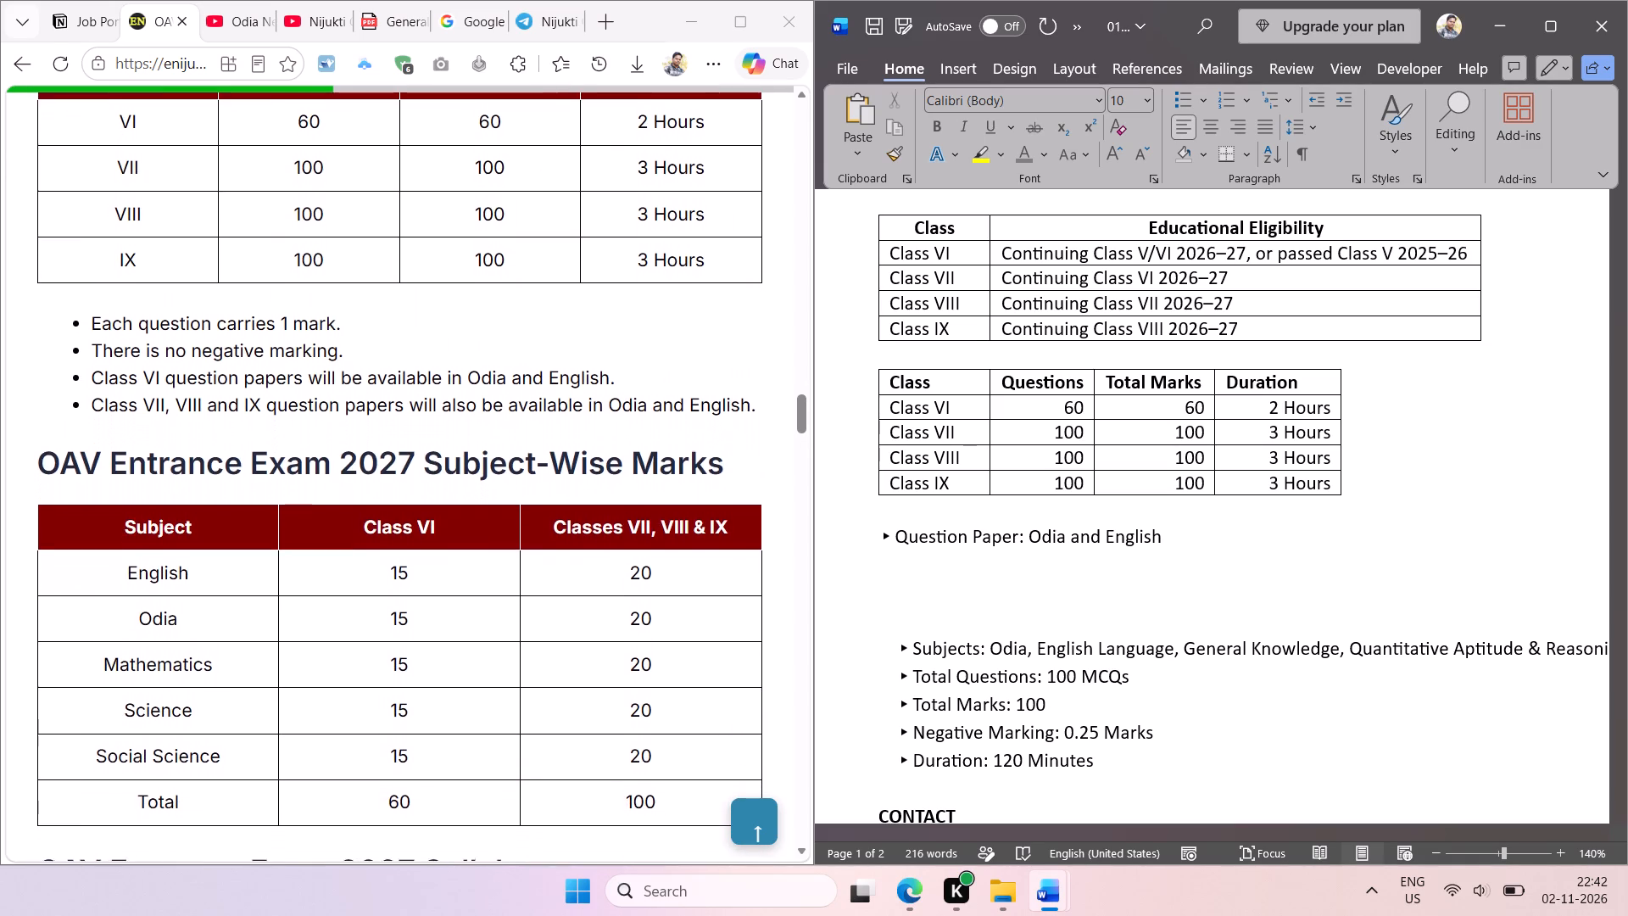
scroll(641, 600, up, 1)
scroll(868, 404, down, 1)
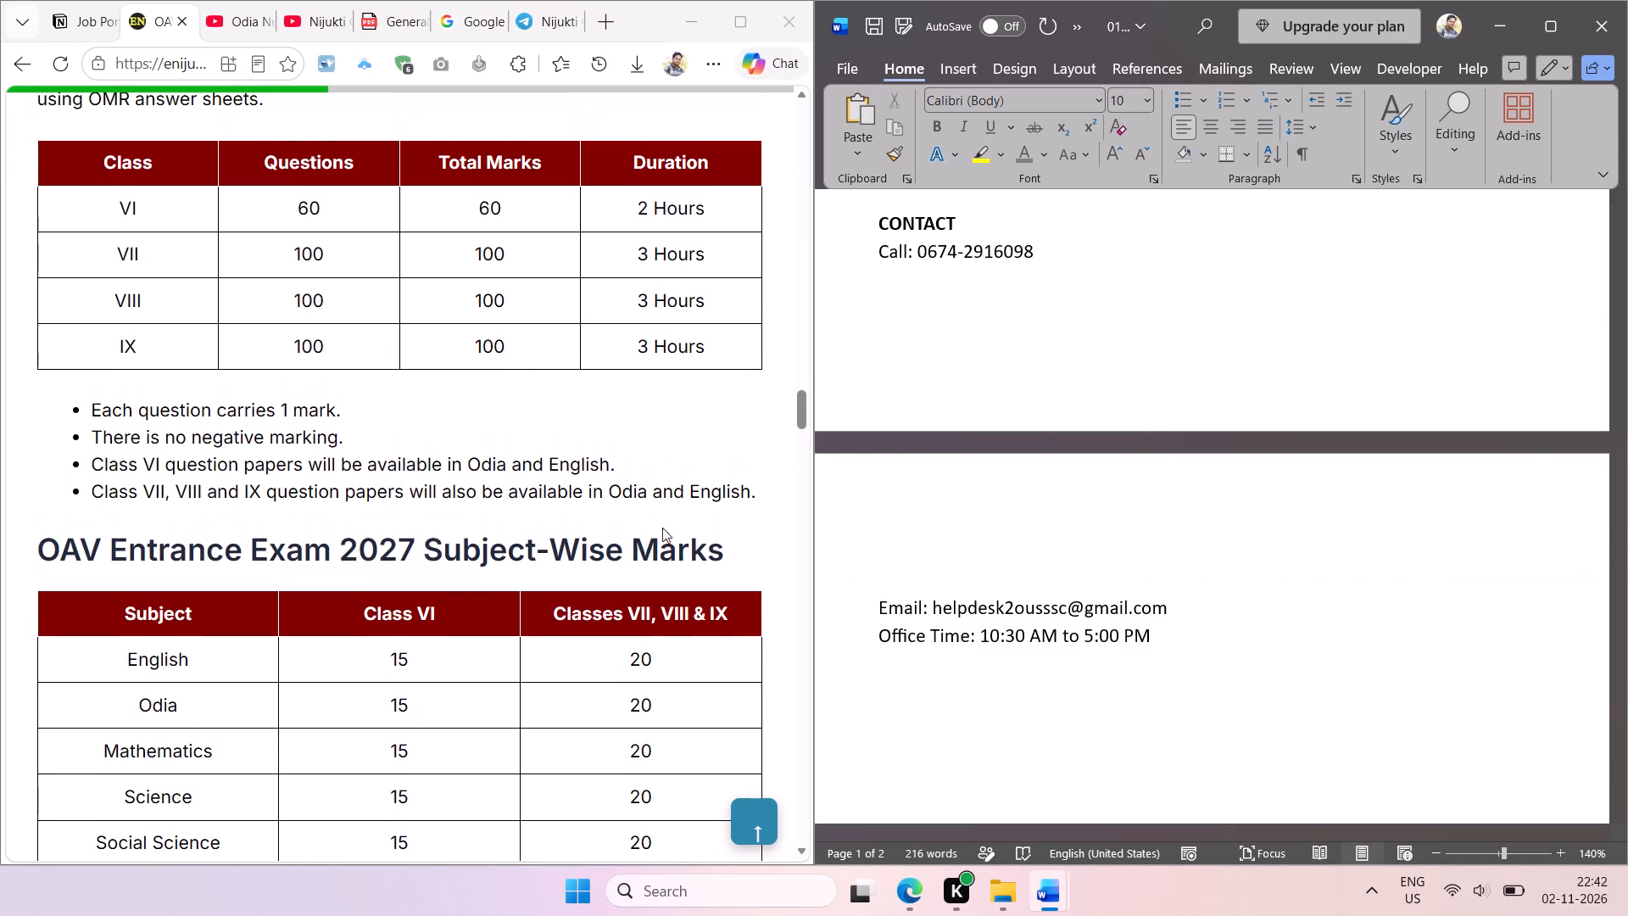
scroll(662, 528, down, 2)
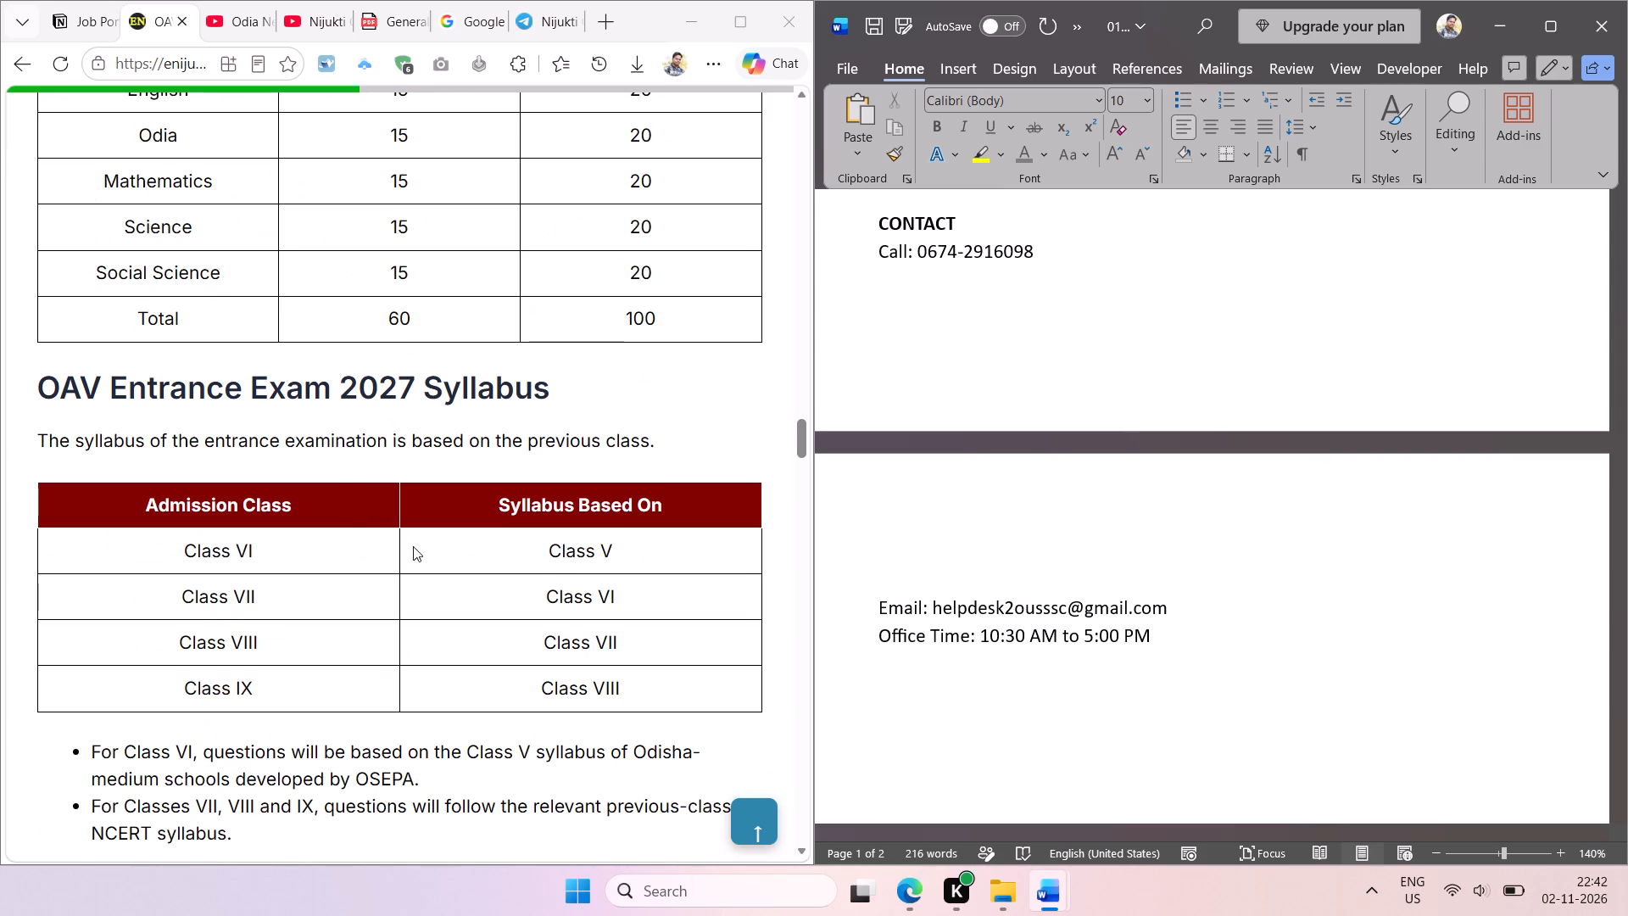
scroll(332, 485, down, 1)
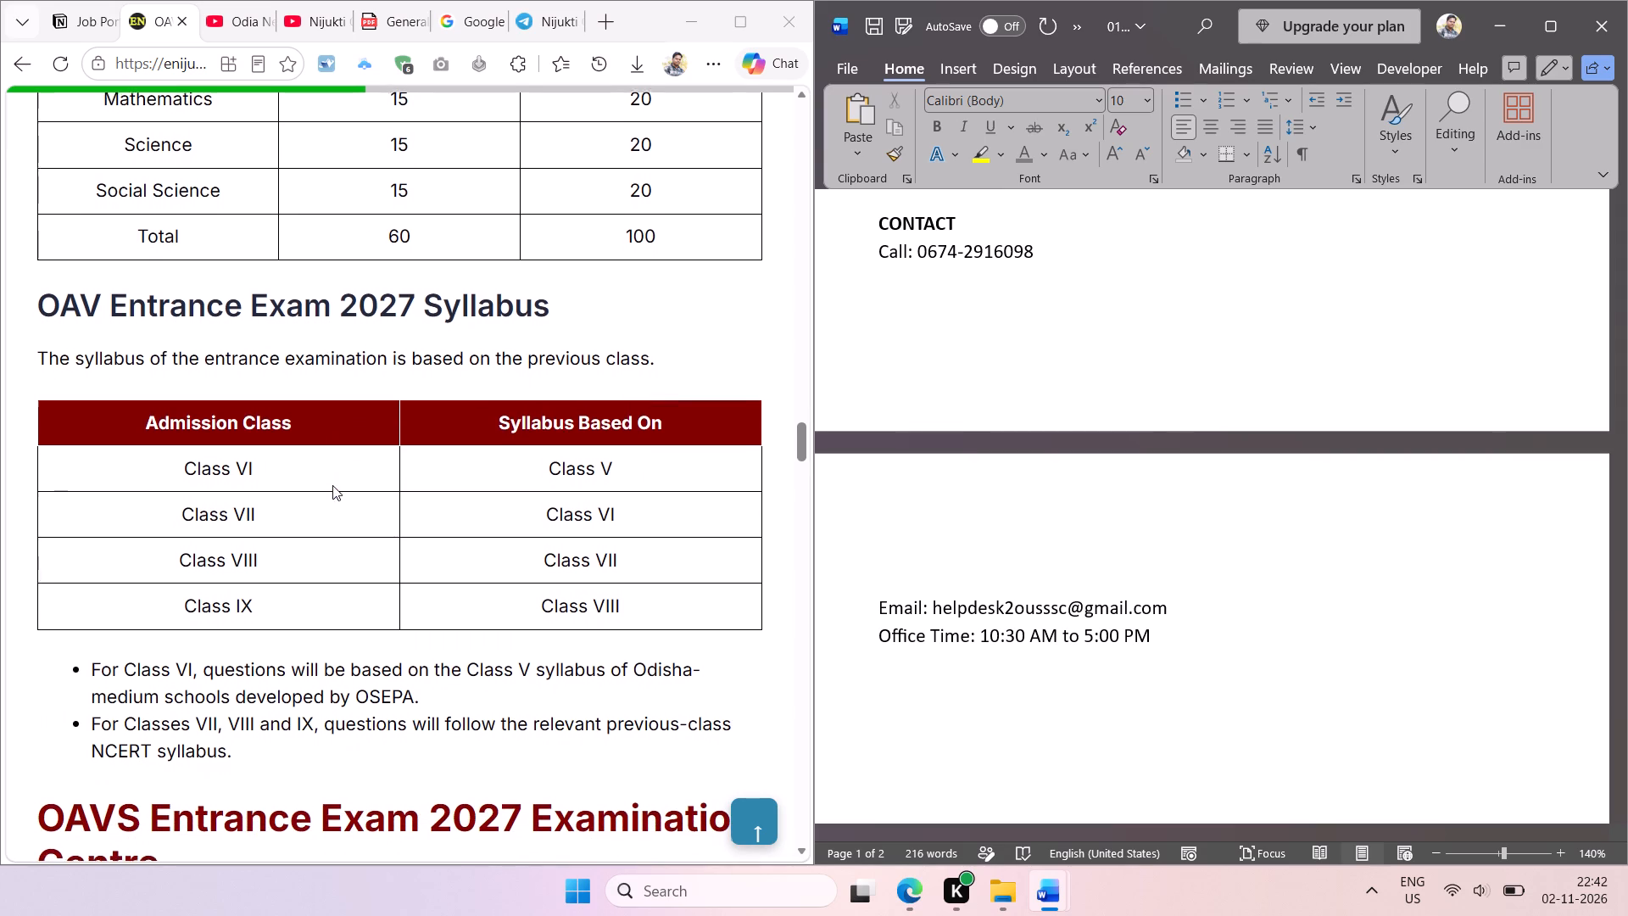
scroll(332, 485, down, 1)
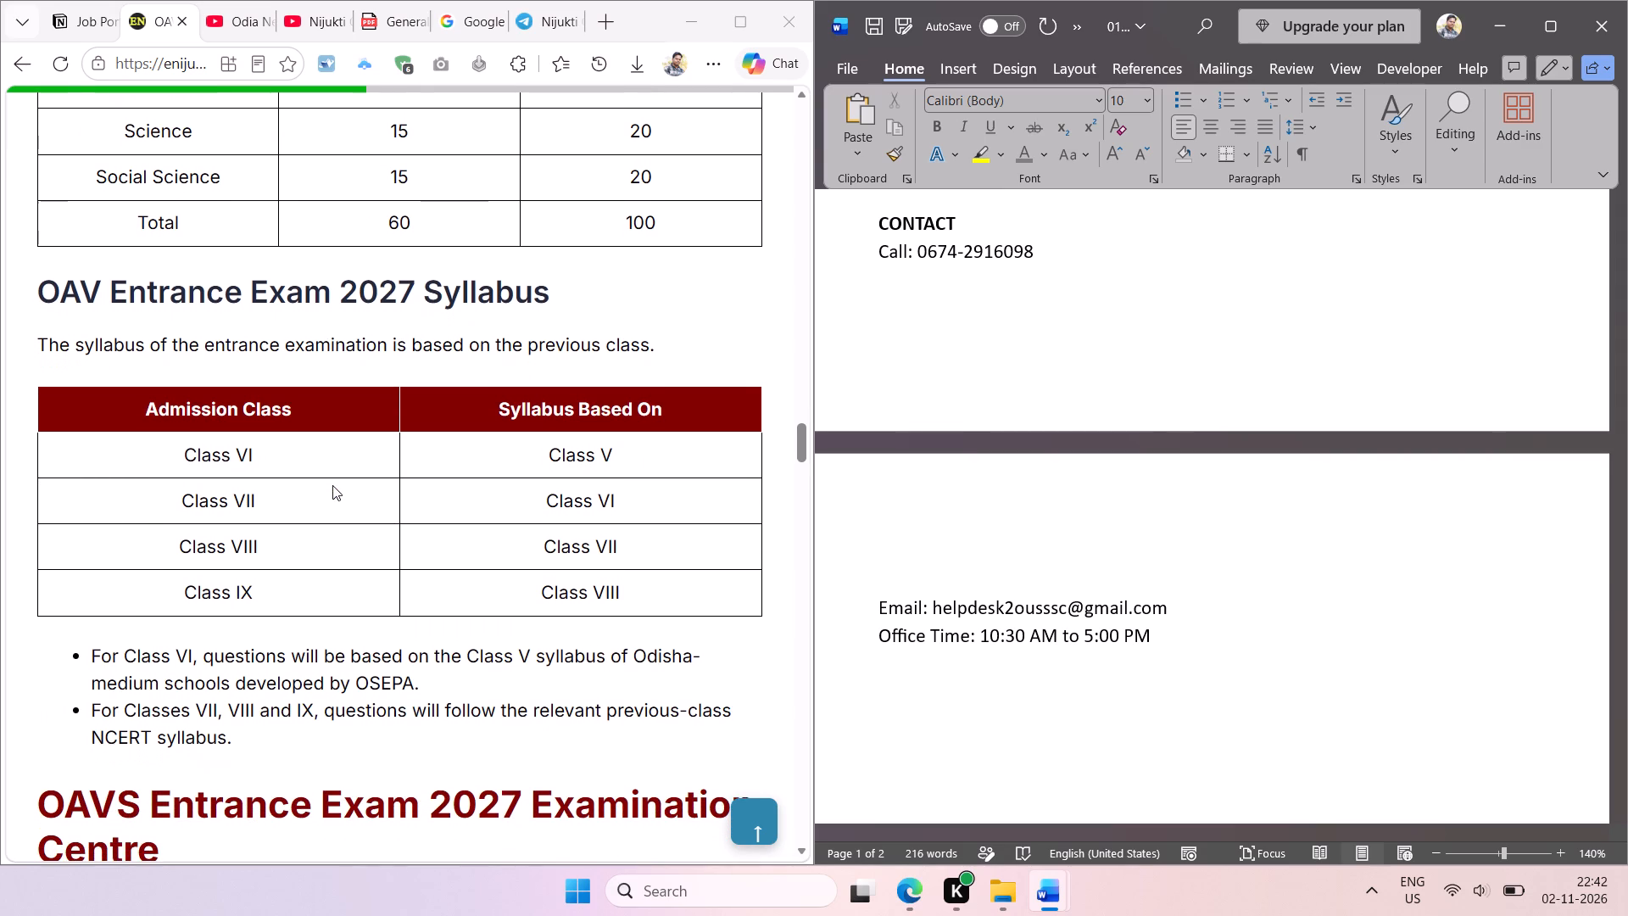
click(1190, 342)
scroll(1190, 342, up, 3)
scroll(1173, 485, up, 1)
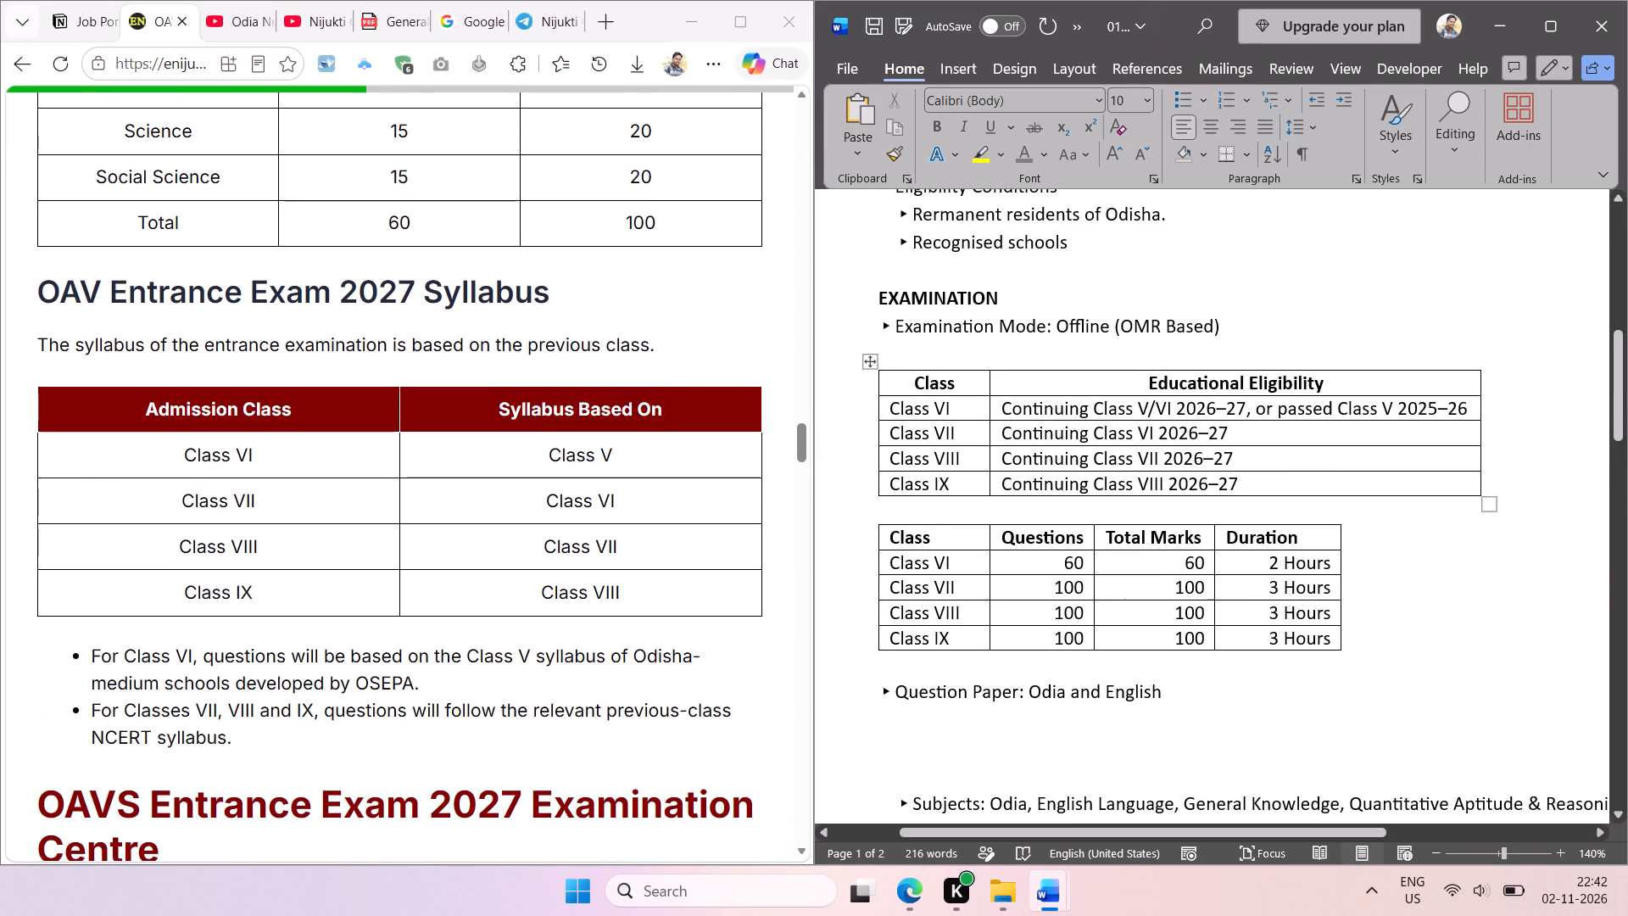
scroll(1164, 489, up, 1)
click(674, 311)
scroll(678, 371, up, 2)
scroll(649, 438, up, 1)
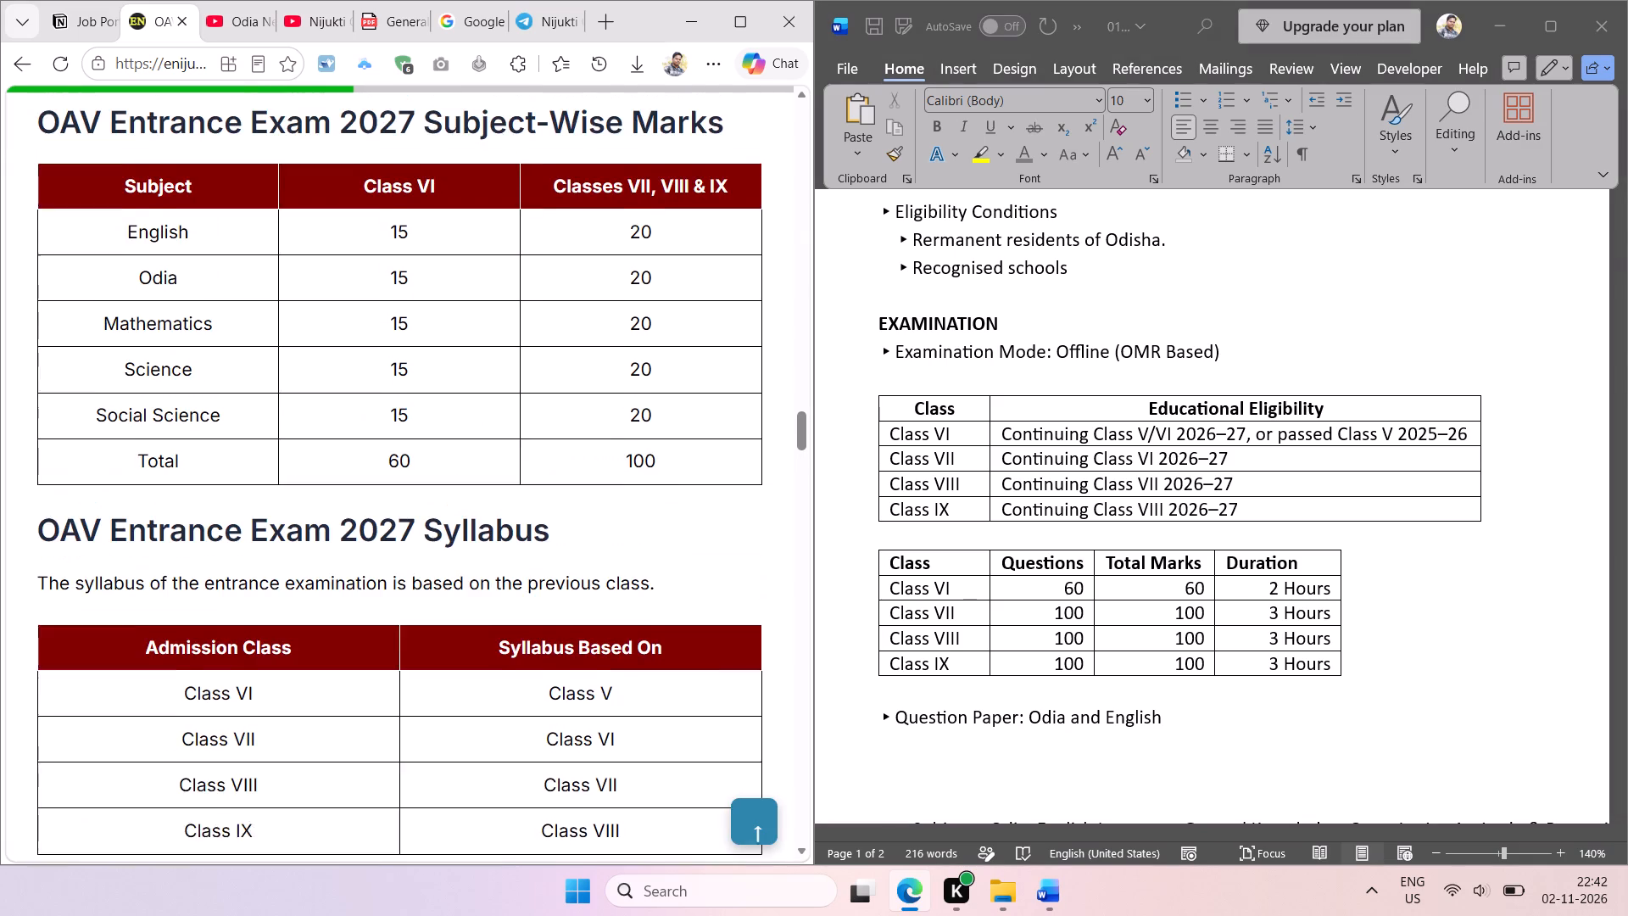
scroll(649, 438, up, 1)
scroll(1234, 612, down, 3)
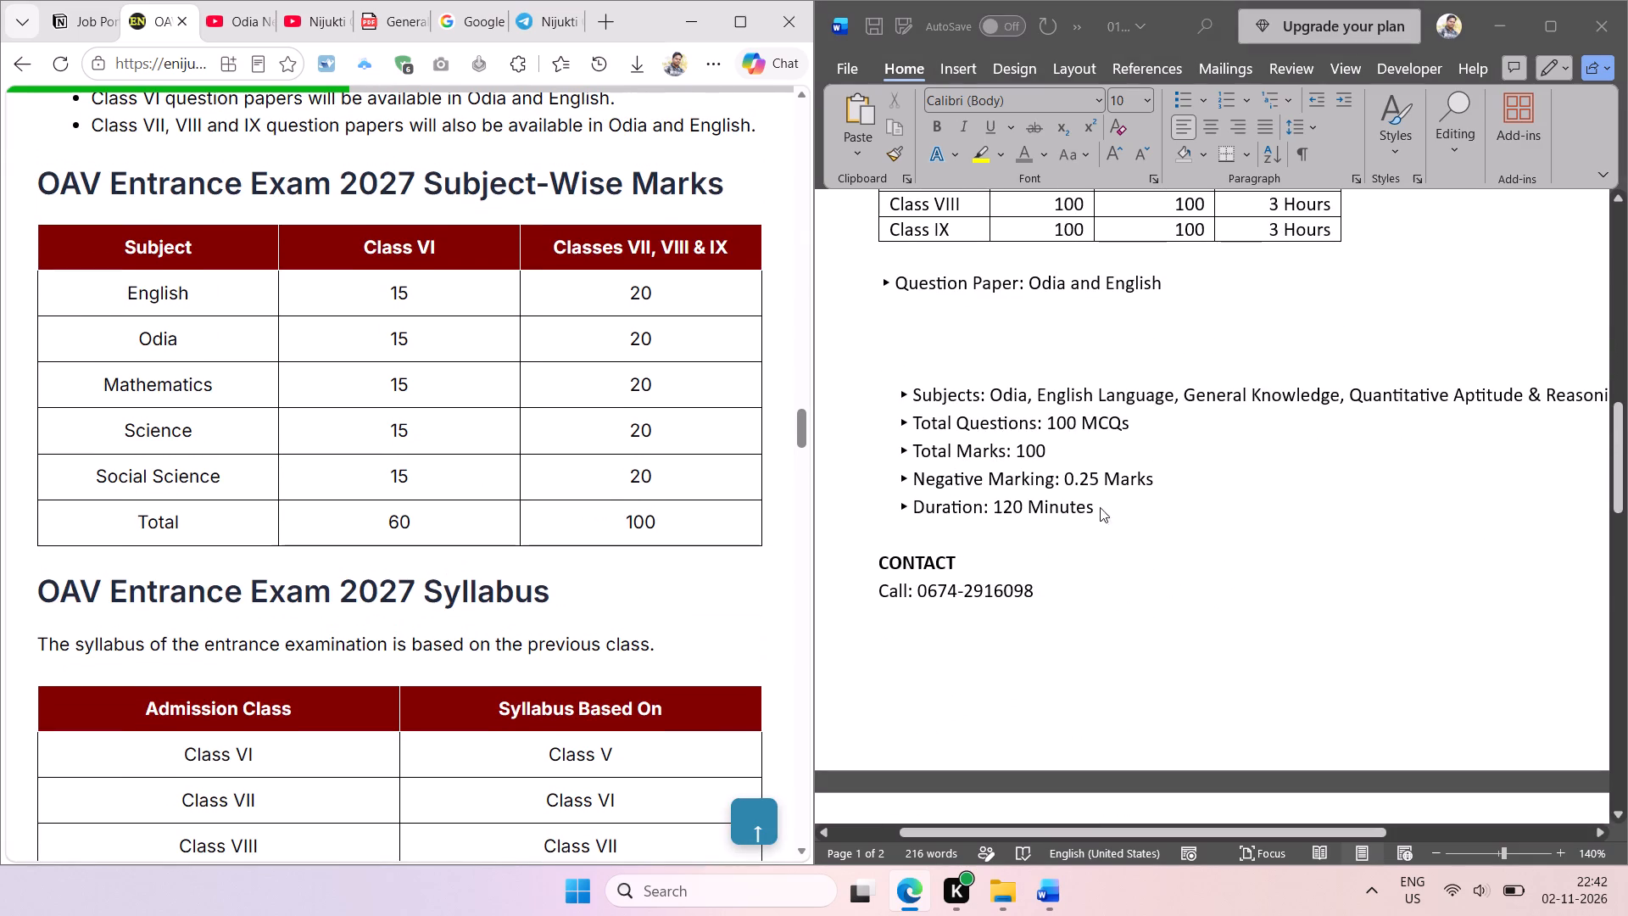
scroll(1001, 396, up, 1)
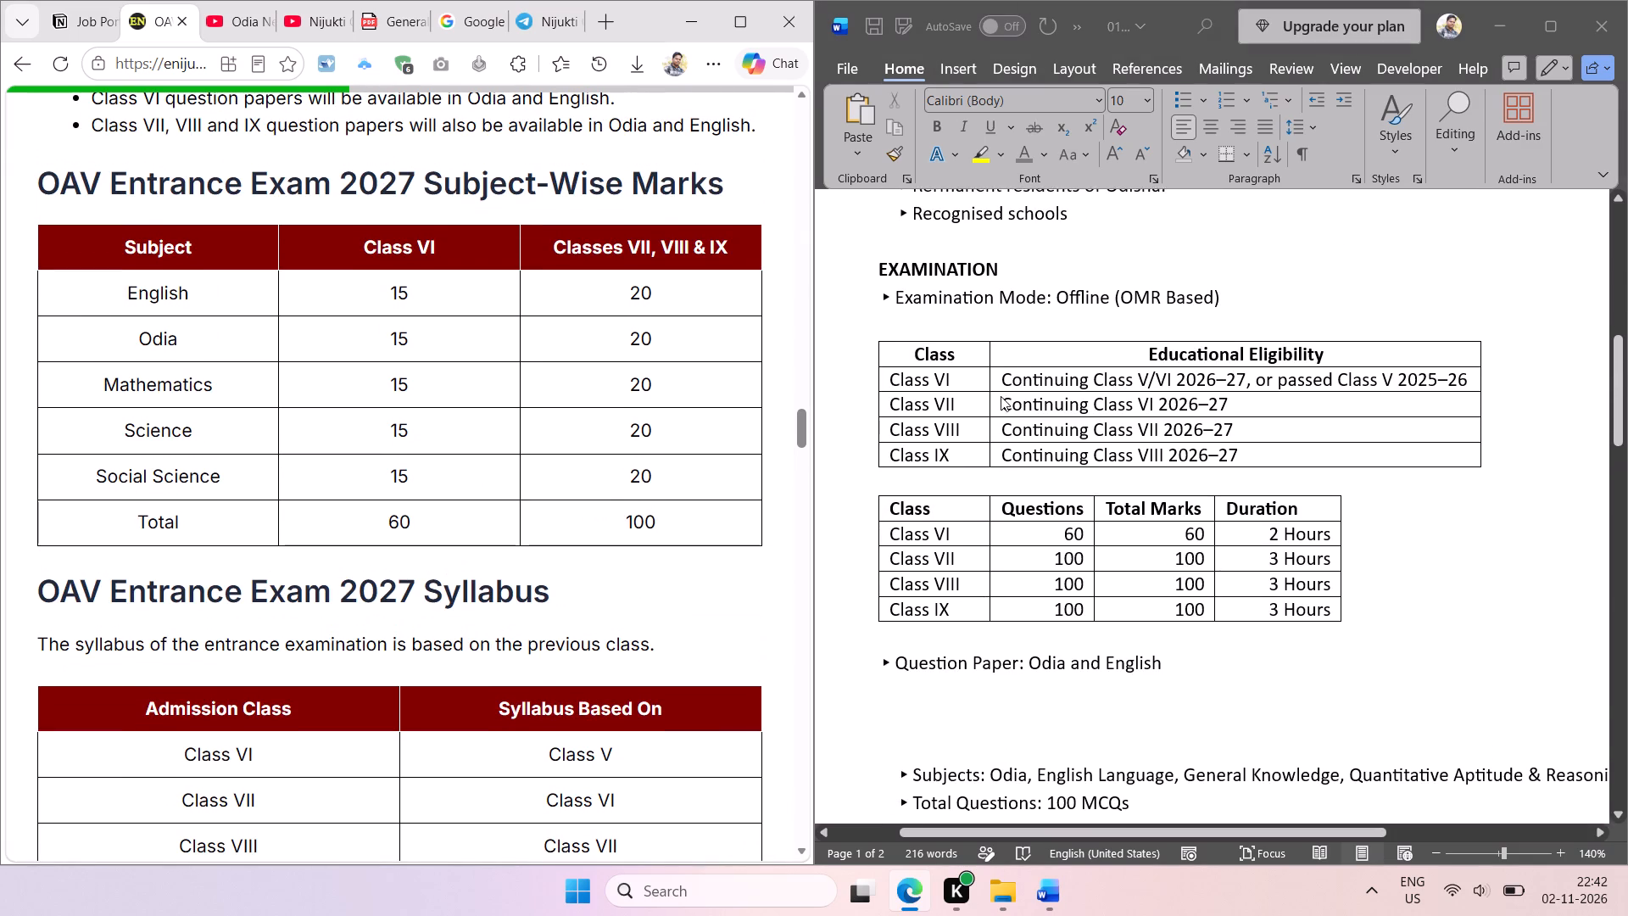
scroll(1001, 396, up, 1)
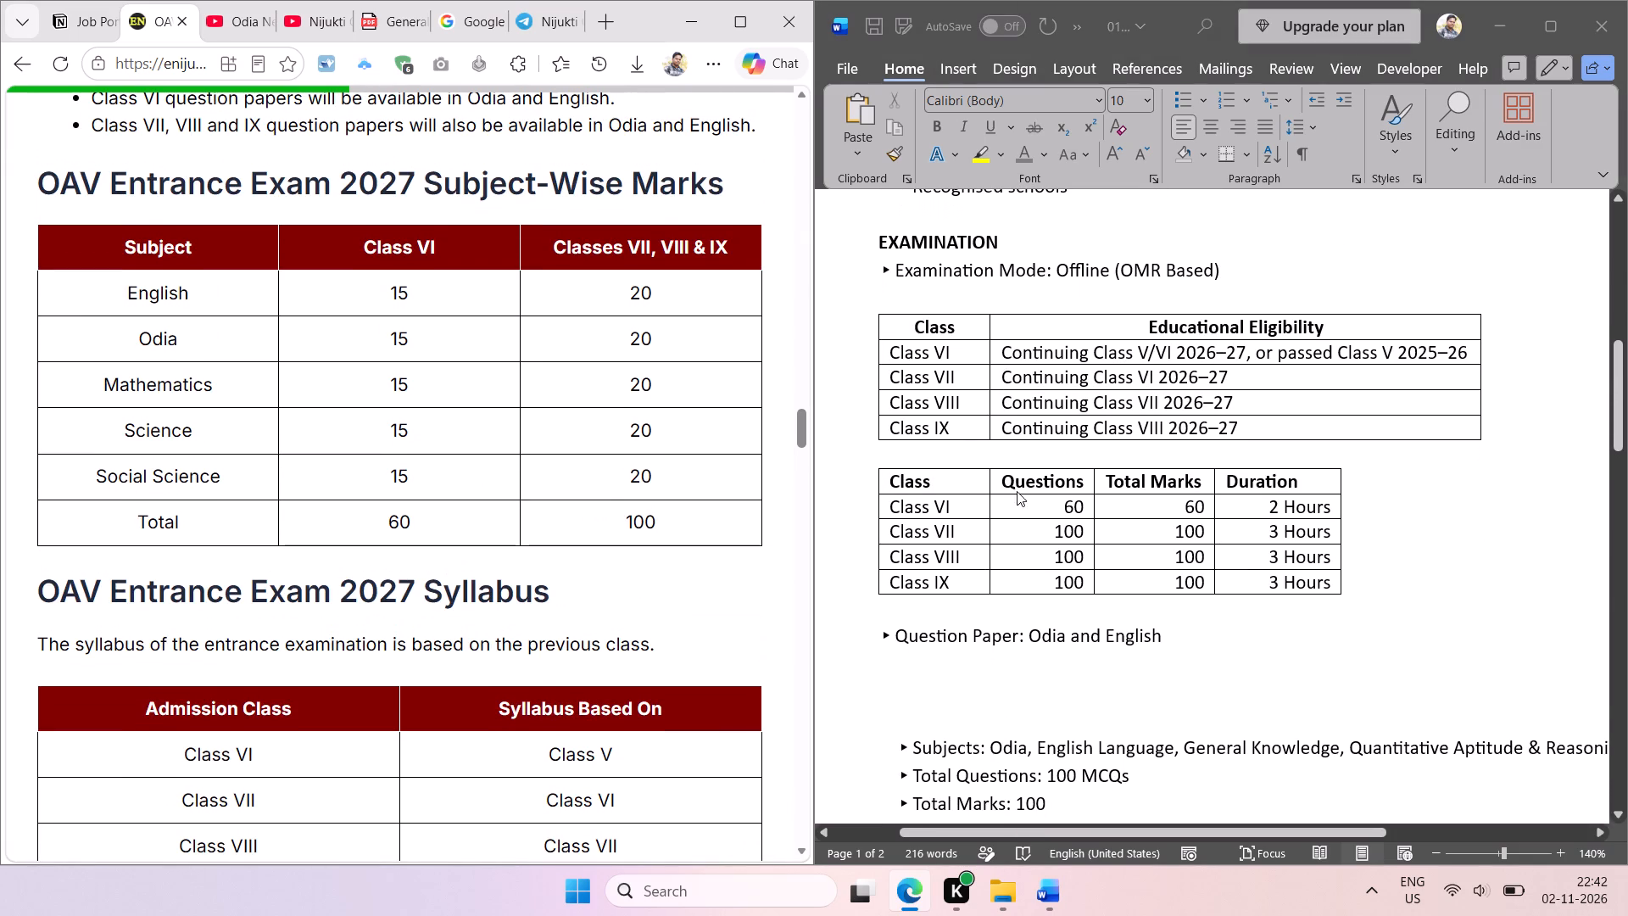
Move the "Question Paper: Odia and English" bullet directly below Examination Mode, and remove the blank line above the eligibility table.
click(1118, 617)
click(1196, 644)
drag(1168, 634, 931, 645)
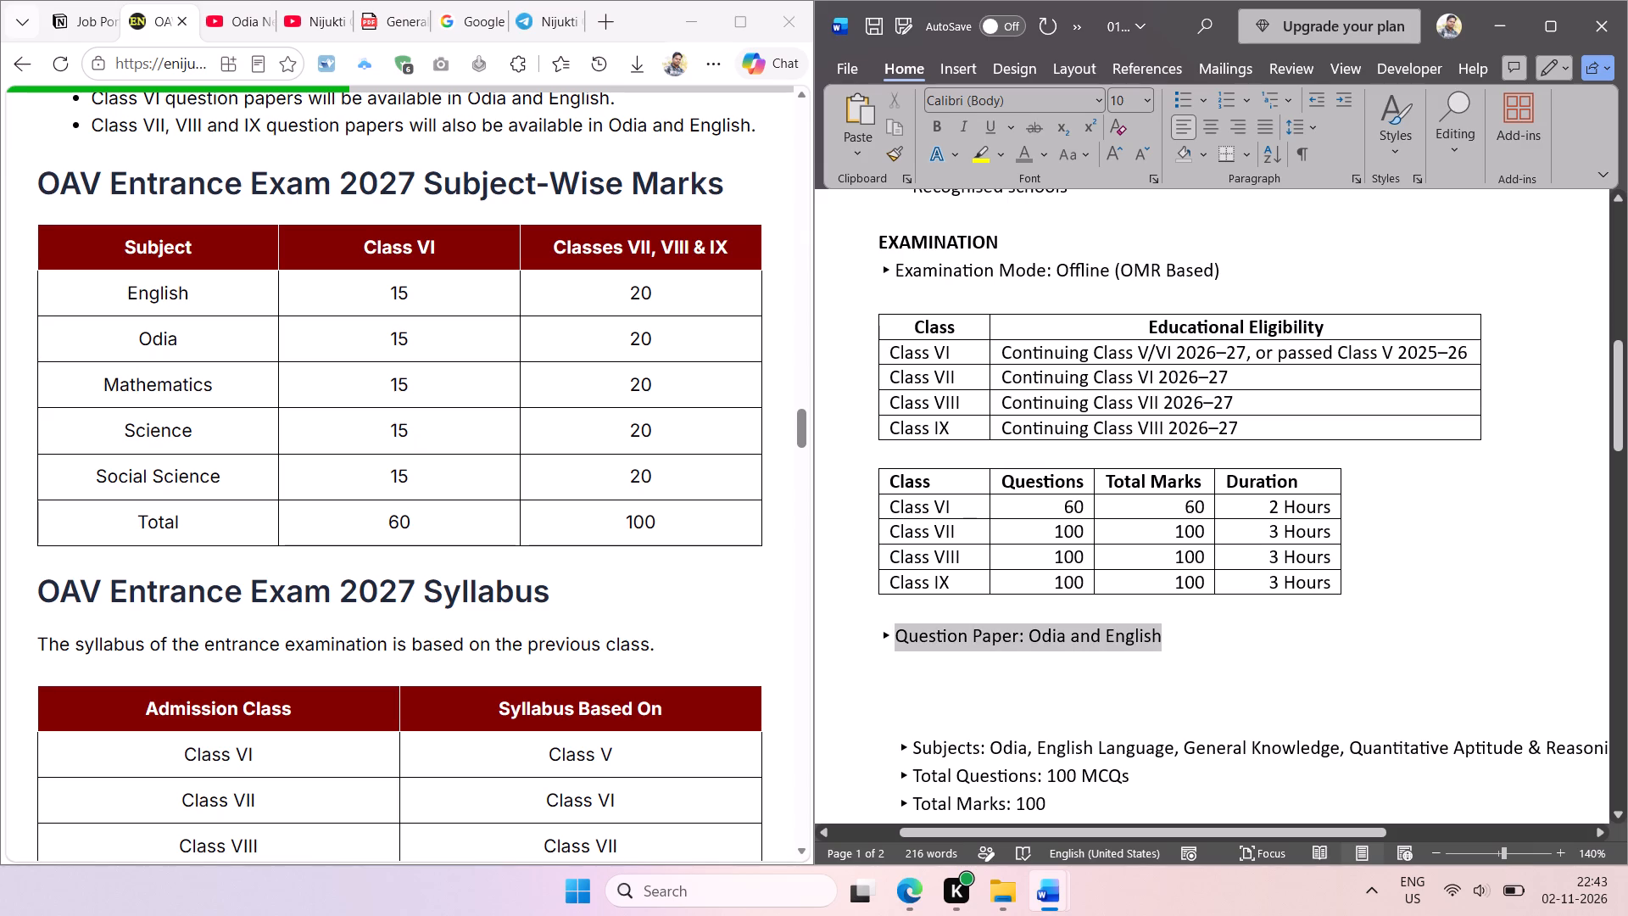
drag(931, 645, 884, 644)
key(ctrl+x)
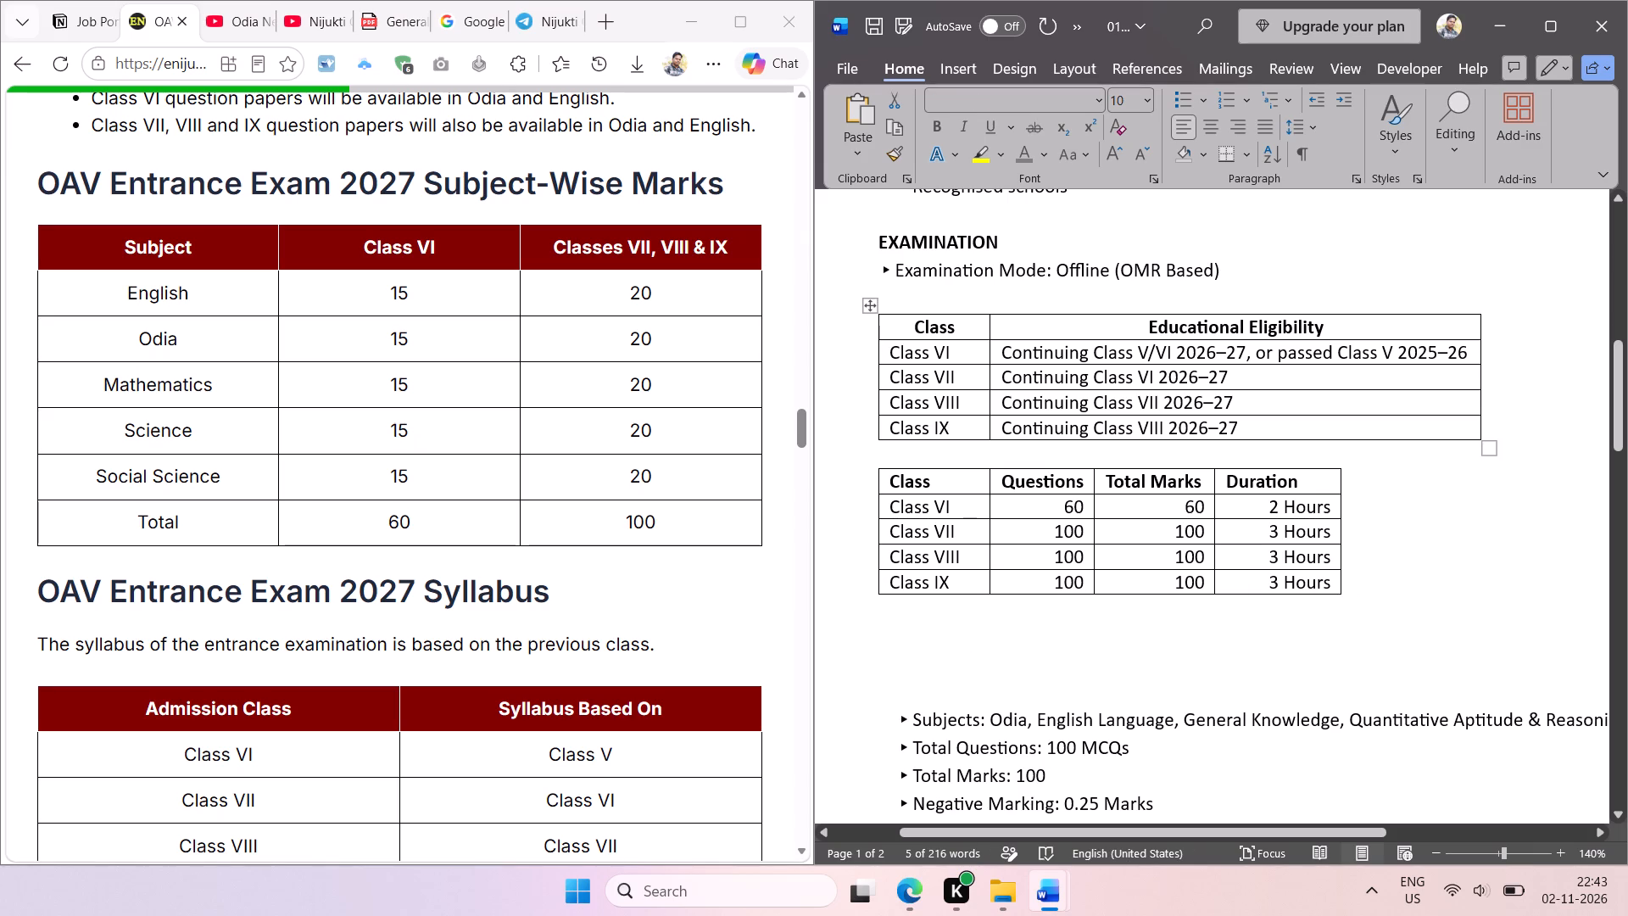
click(1231, 276)
key(Return)
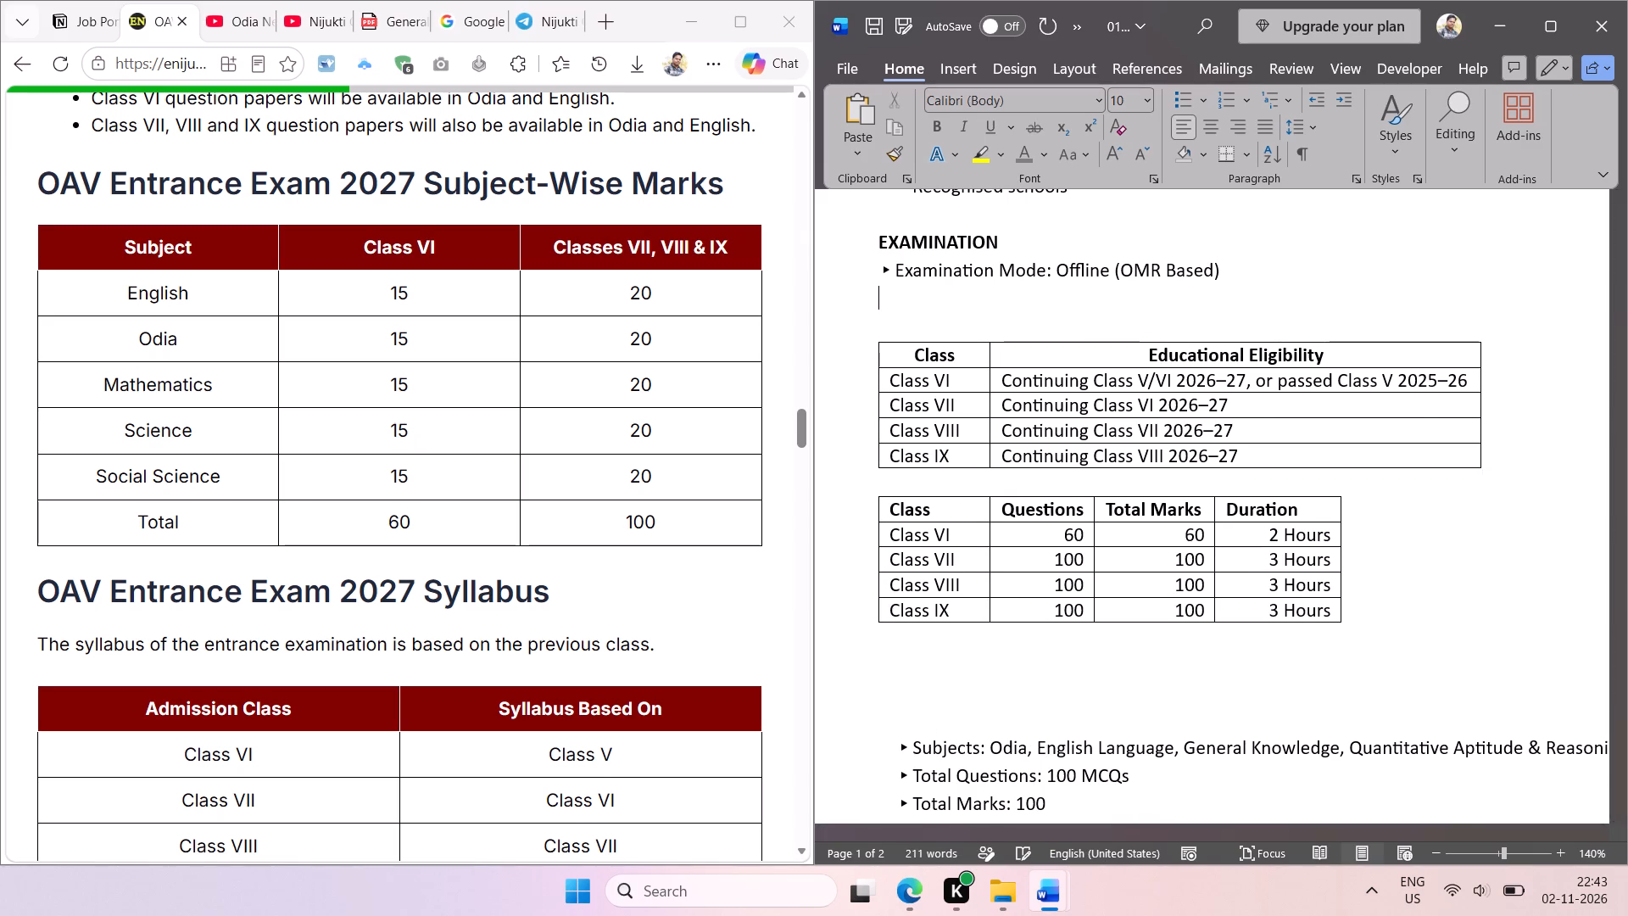
key(ctrl+v)
key(BackSpace)
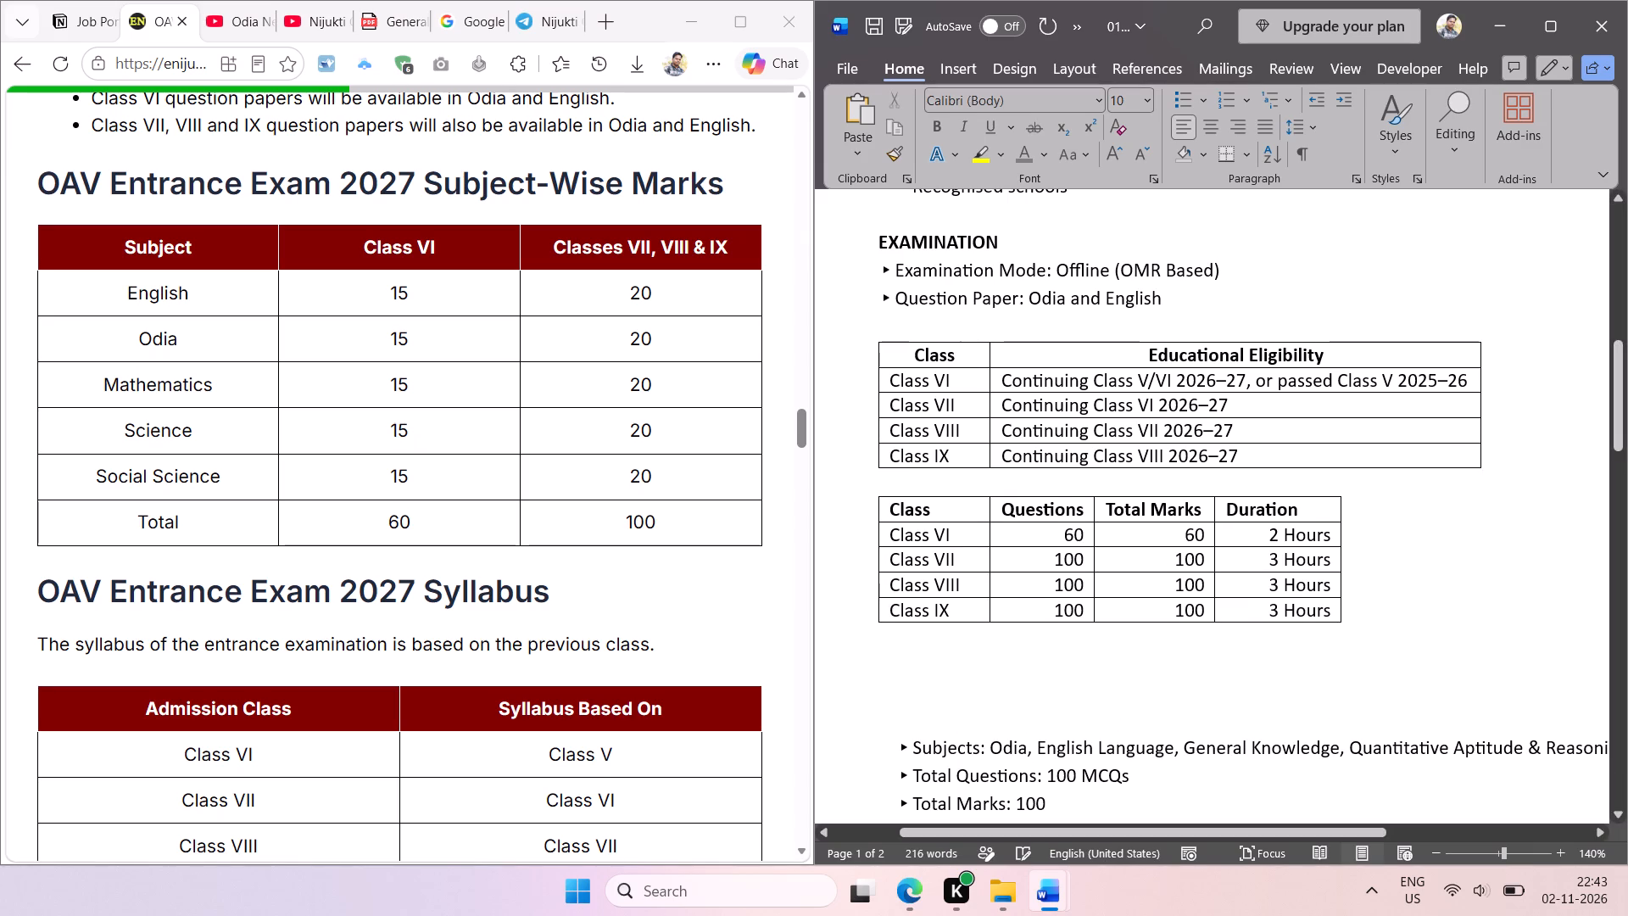
click(902, 327)
key(BackSpace)
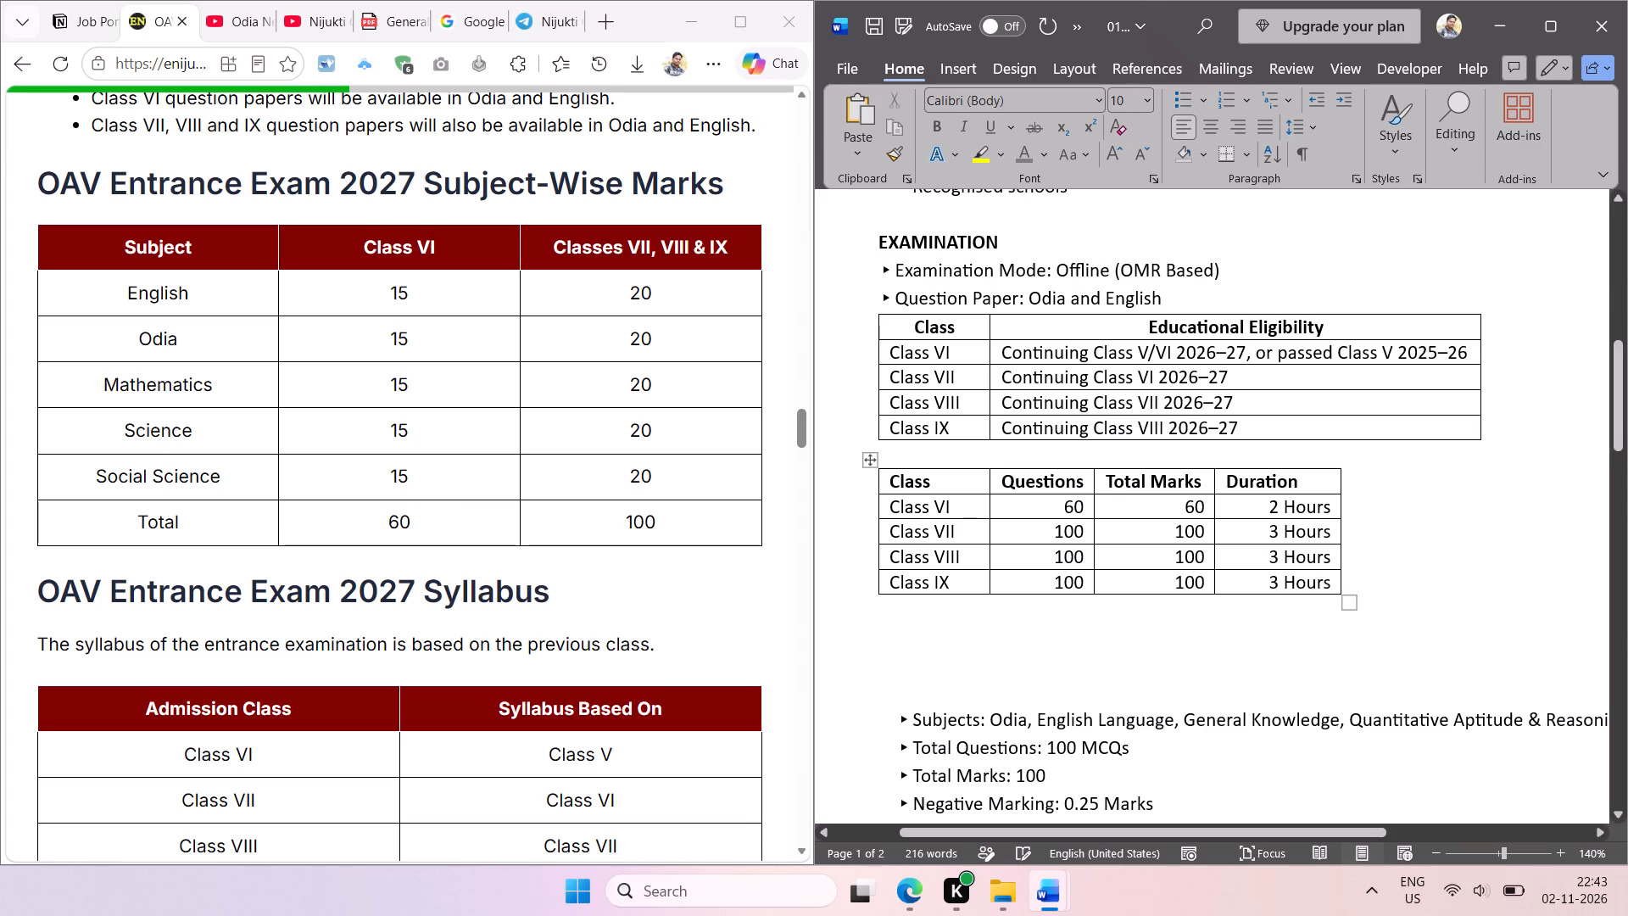
Insert a table with three columns and six rows below the questions, marks and duration table.
scroll(1086, 467, down, 1)
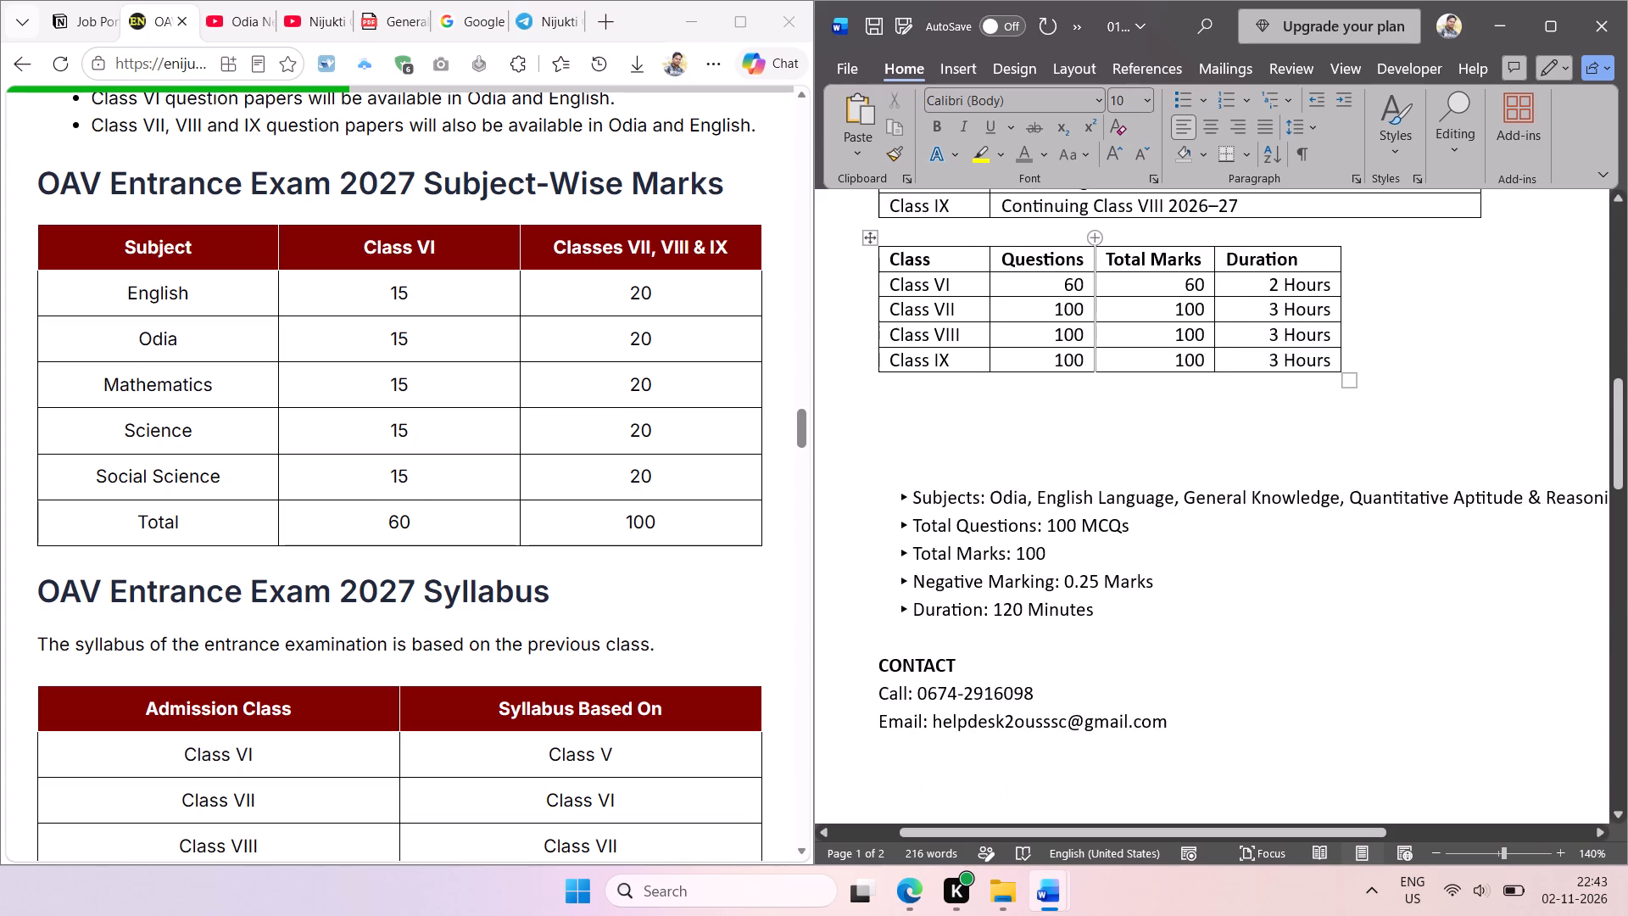
scroll(1006, 524, down, 1)
click(920, 436)
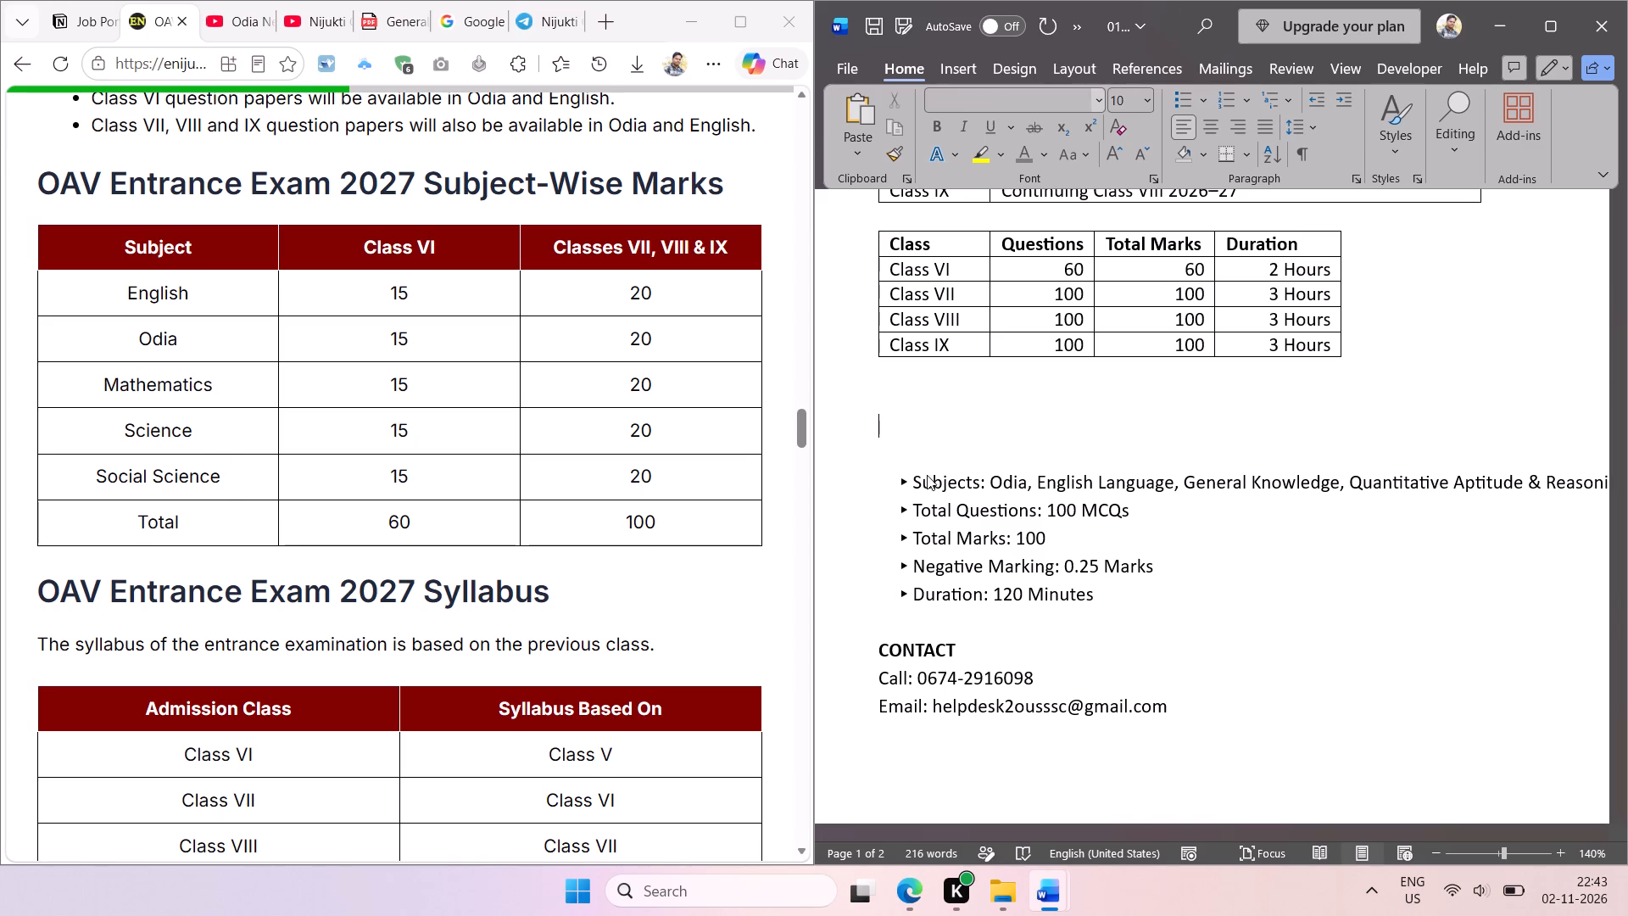
click(915, 390)
click(955, 63)
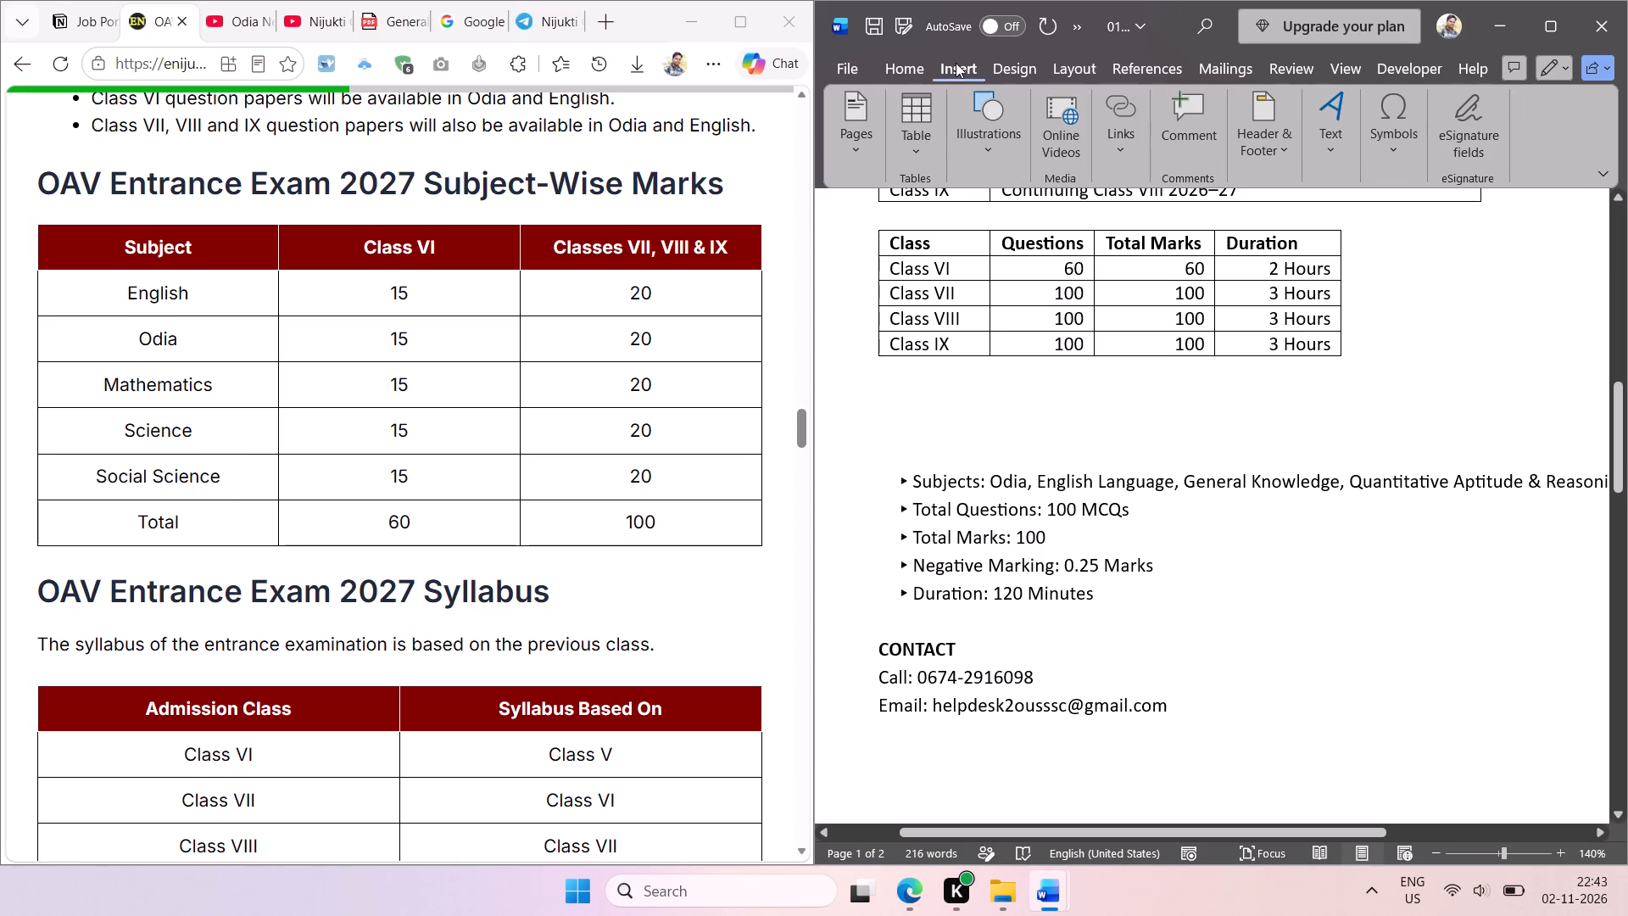
click(925, 155)
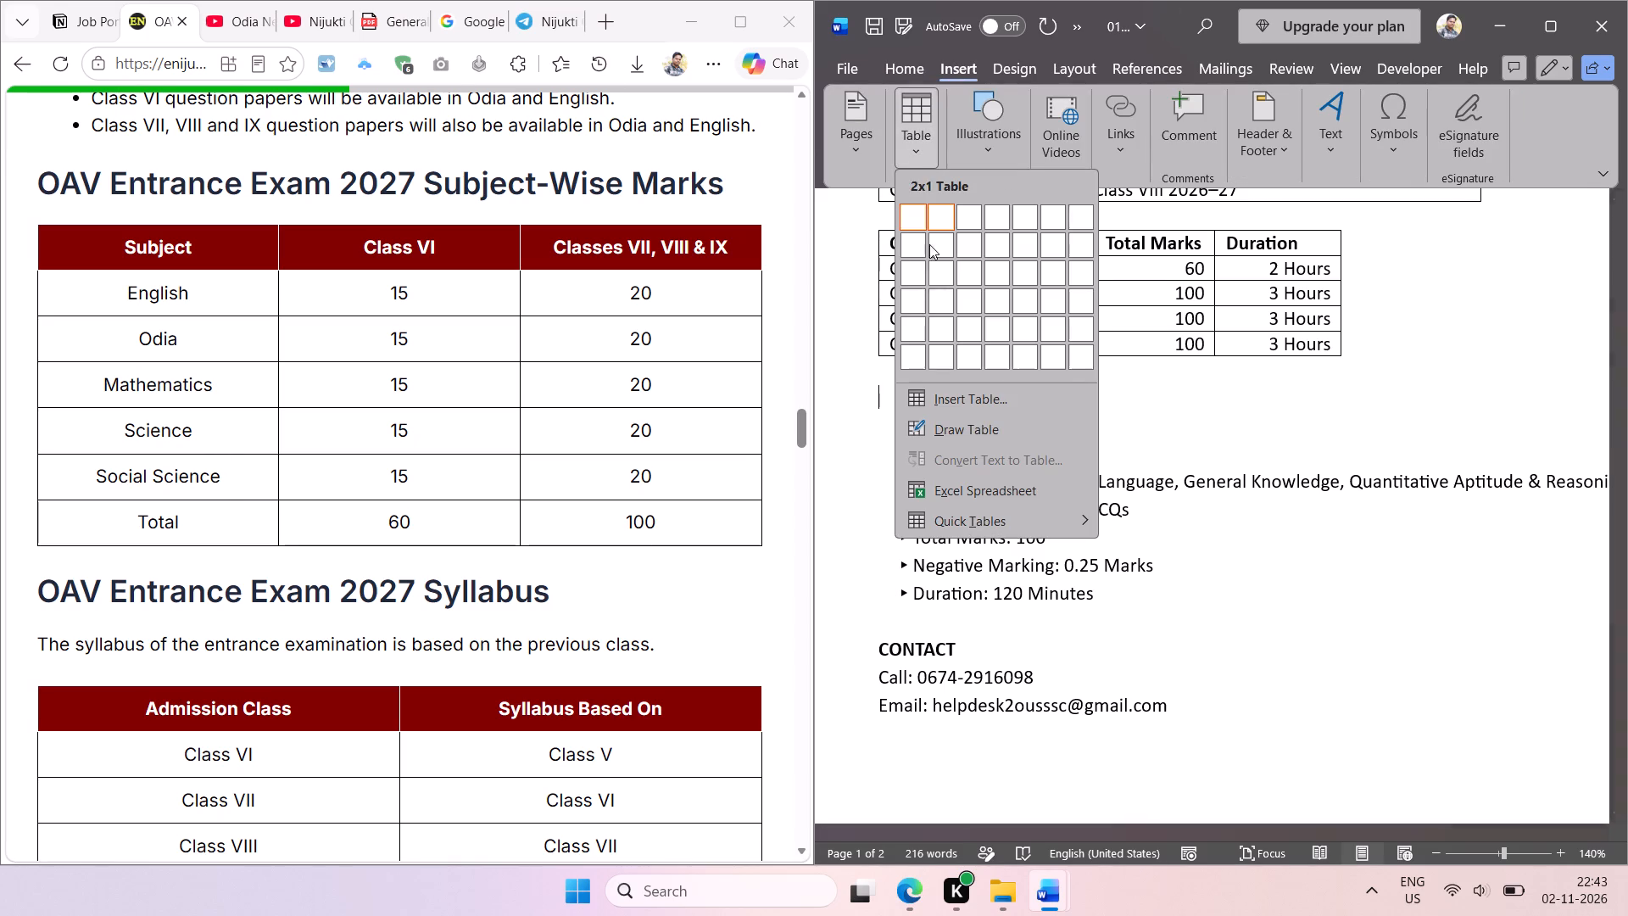
click(971, 360)
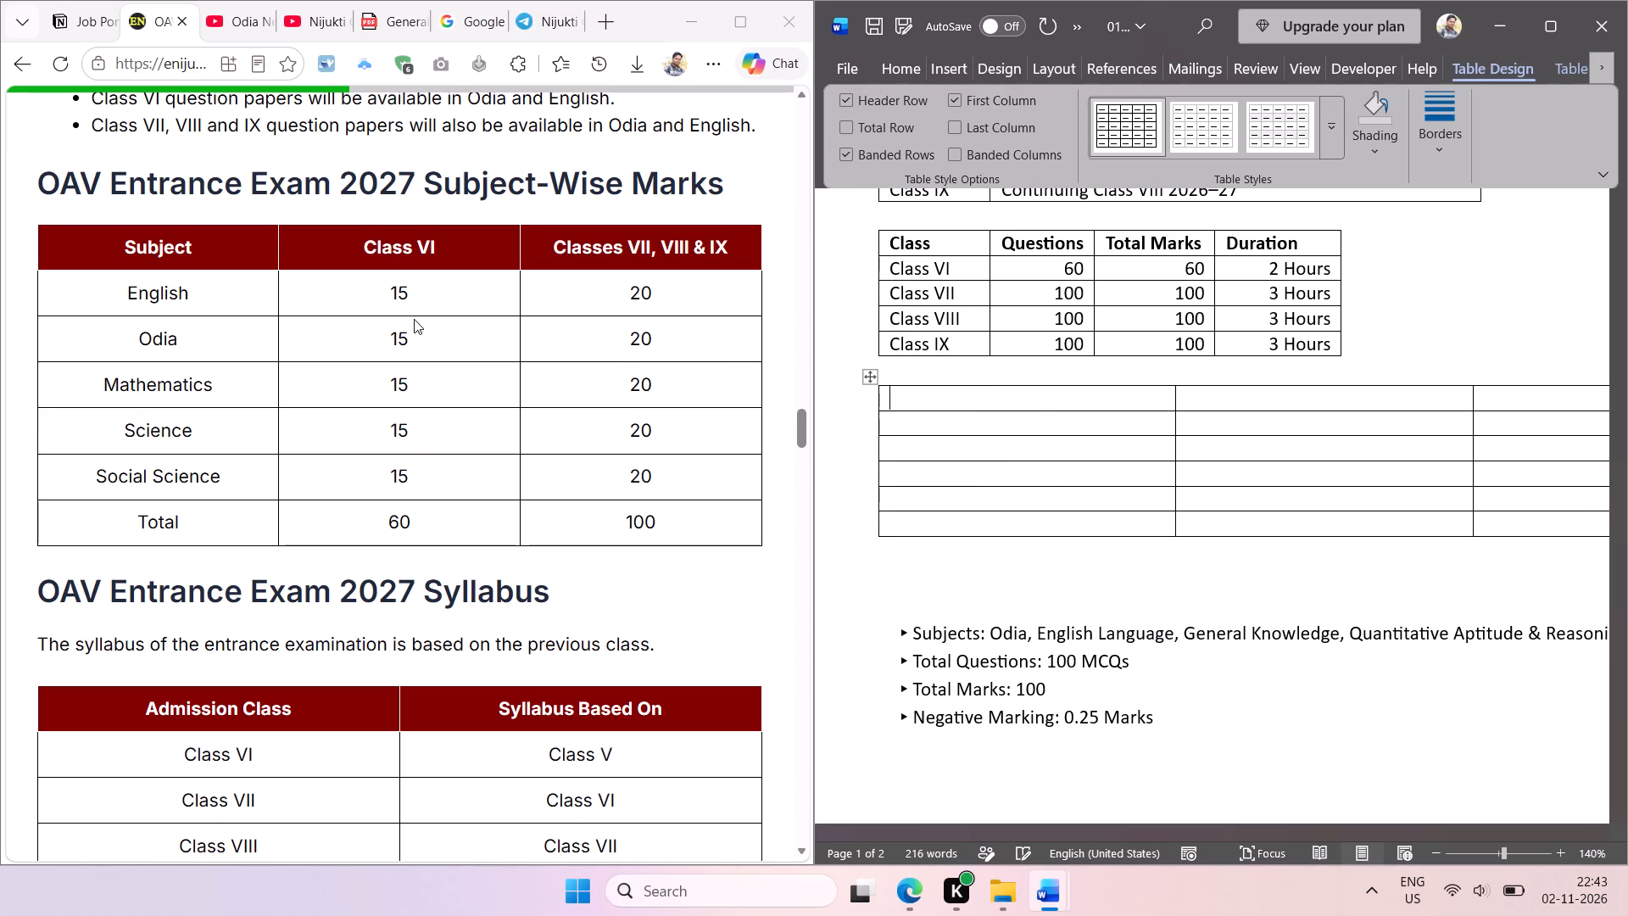
Fill the new table's first two header cells with "Subject" and "Class VI" from the article's subject-wise marks table.
click(240, 247)
double_click(179, 246)
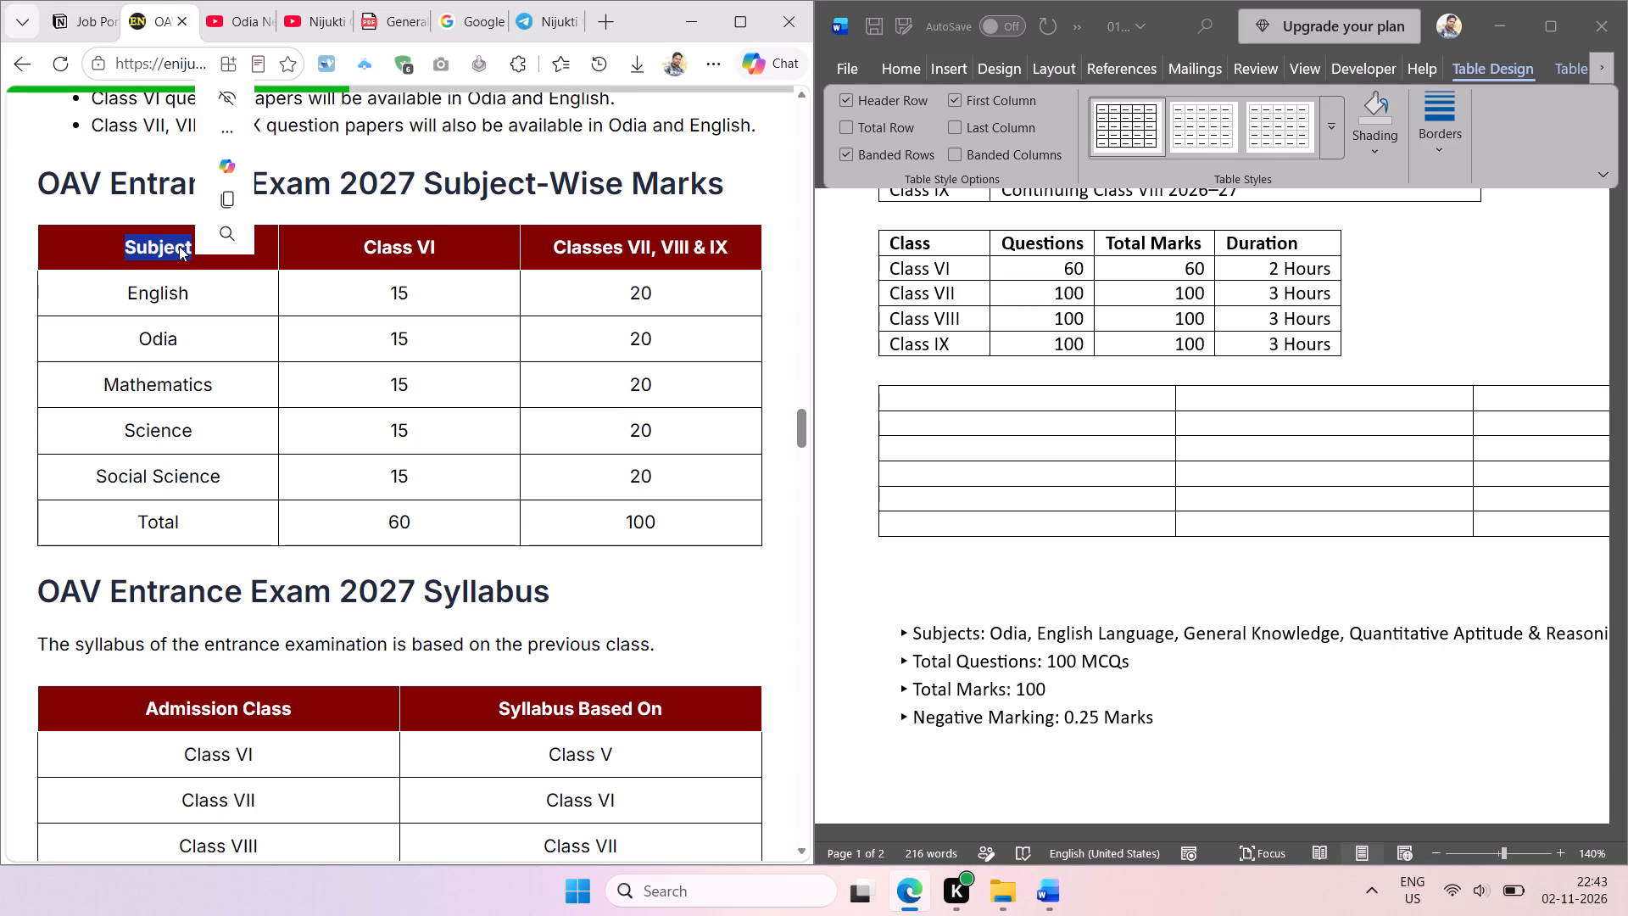
key(ctrl+c)
click(978, 383)
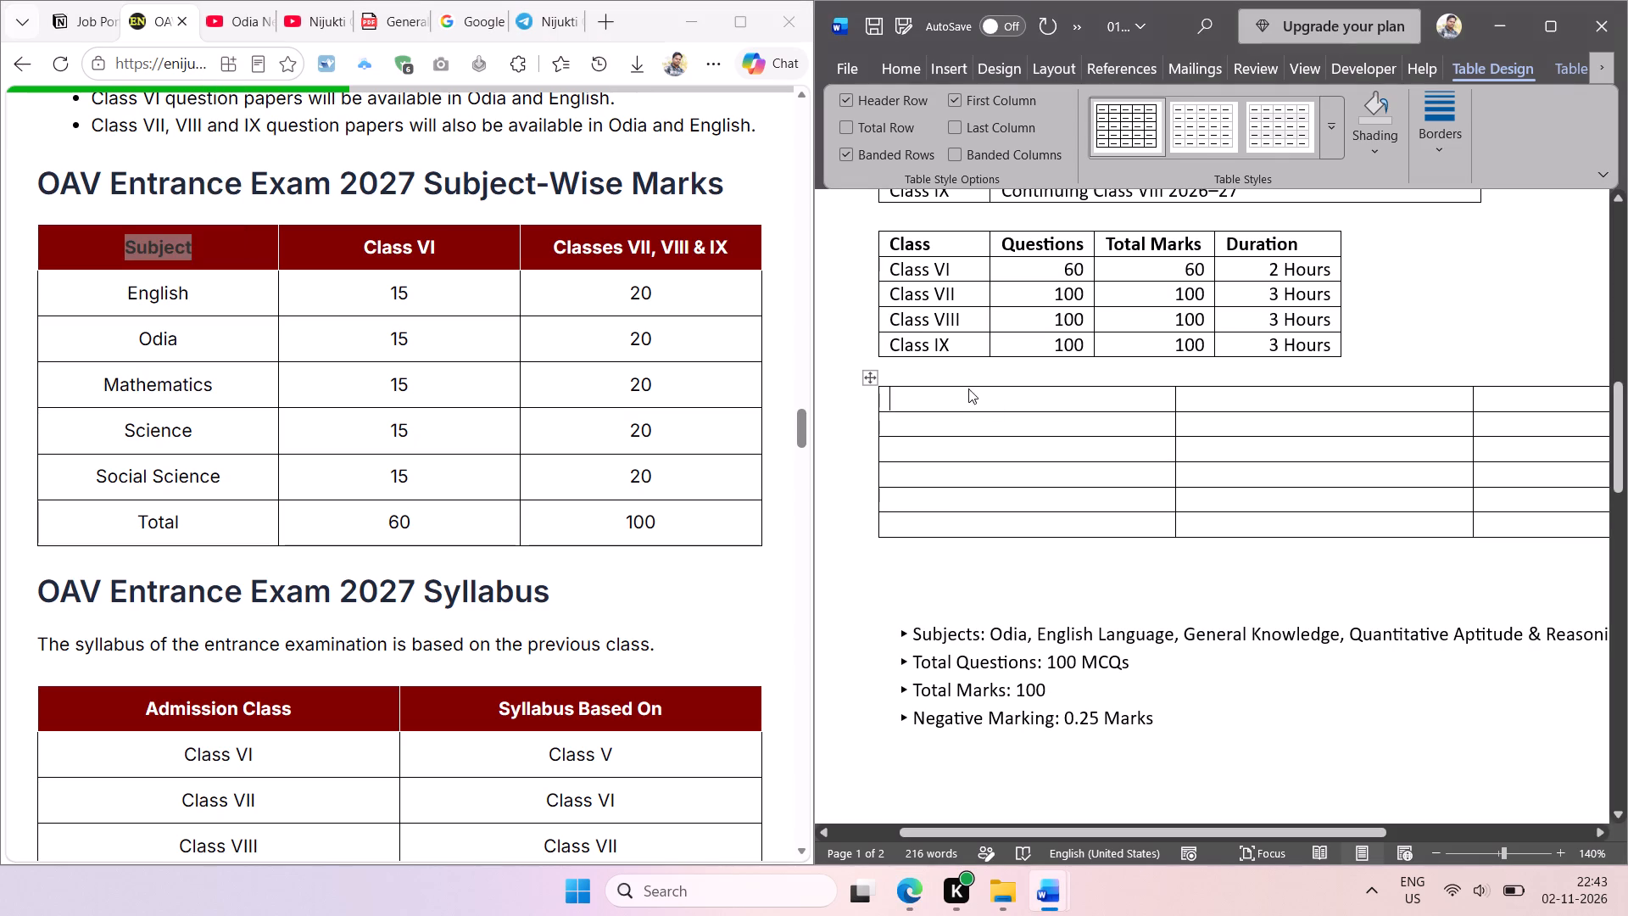
key(ctrl+v)
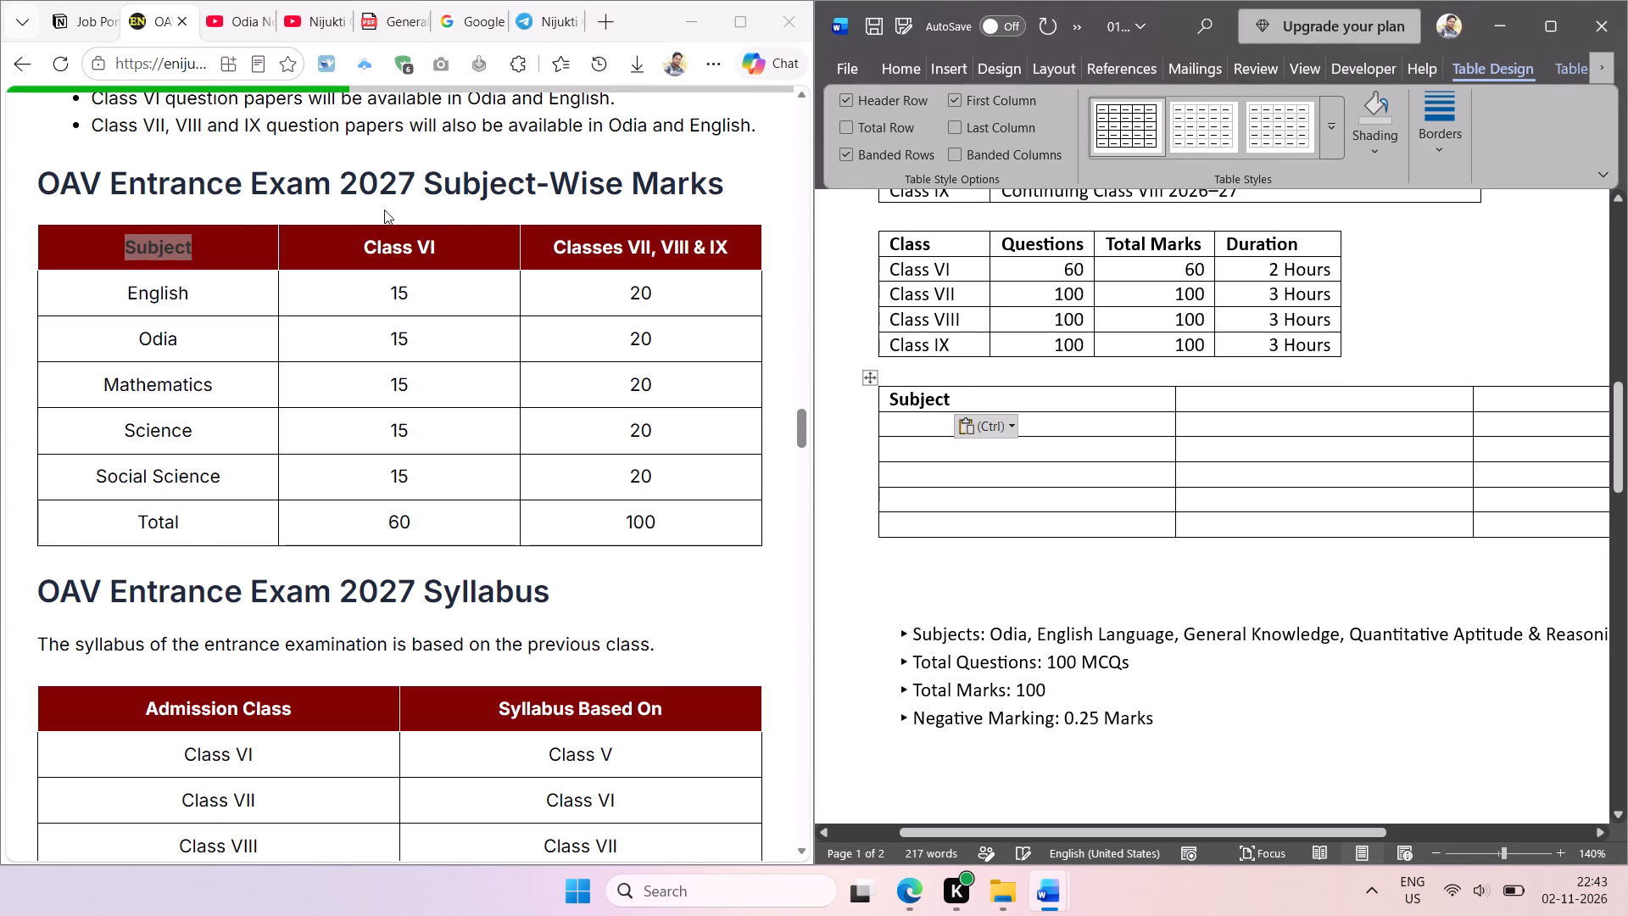
click(379, 228)
click(361, 242)
drag(364, 243, 429, 248)
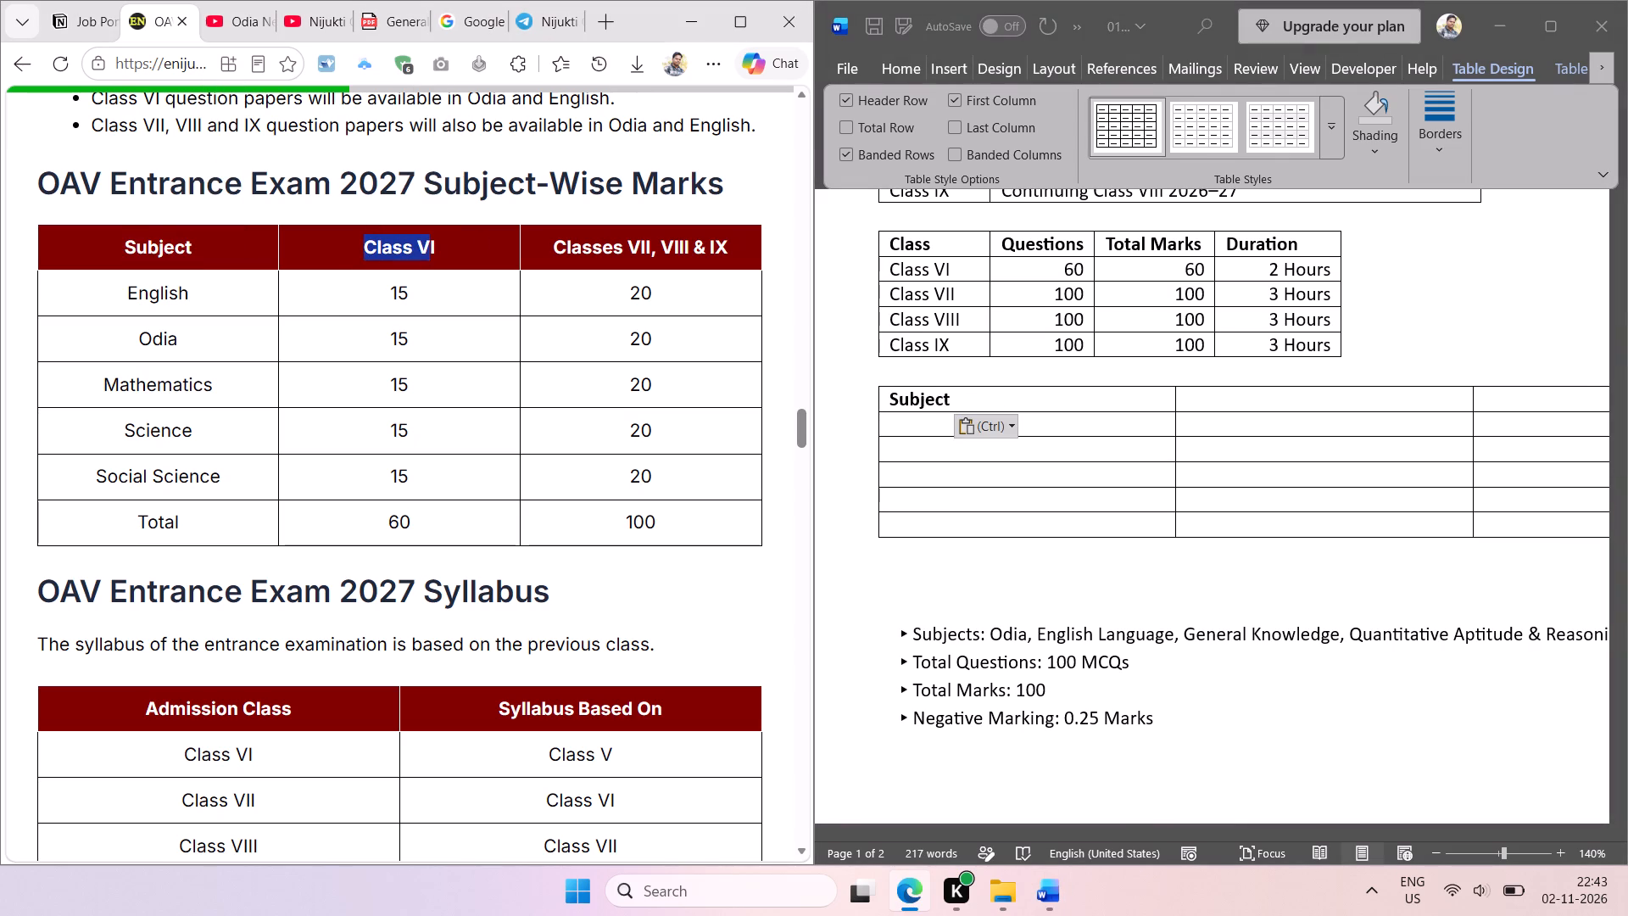
drag(429, 248, 436, 249)
key(ctrl+c)
click(1208, 399)
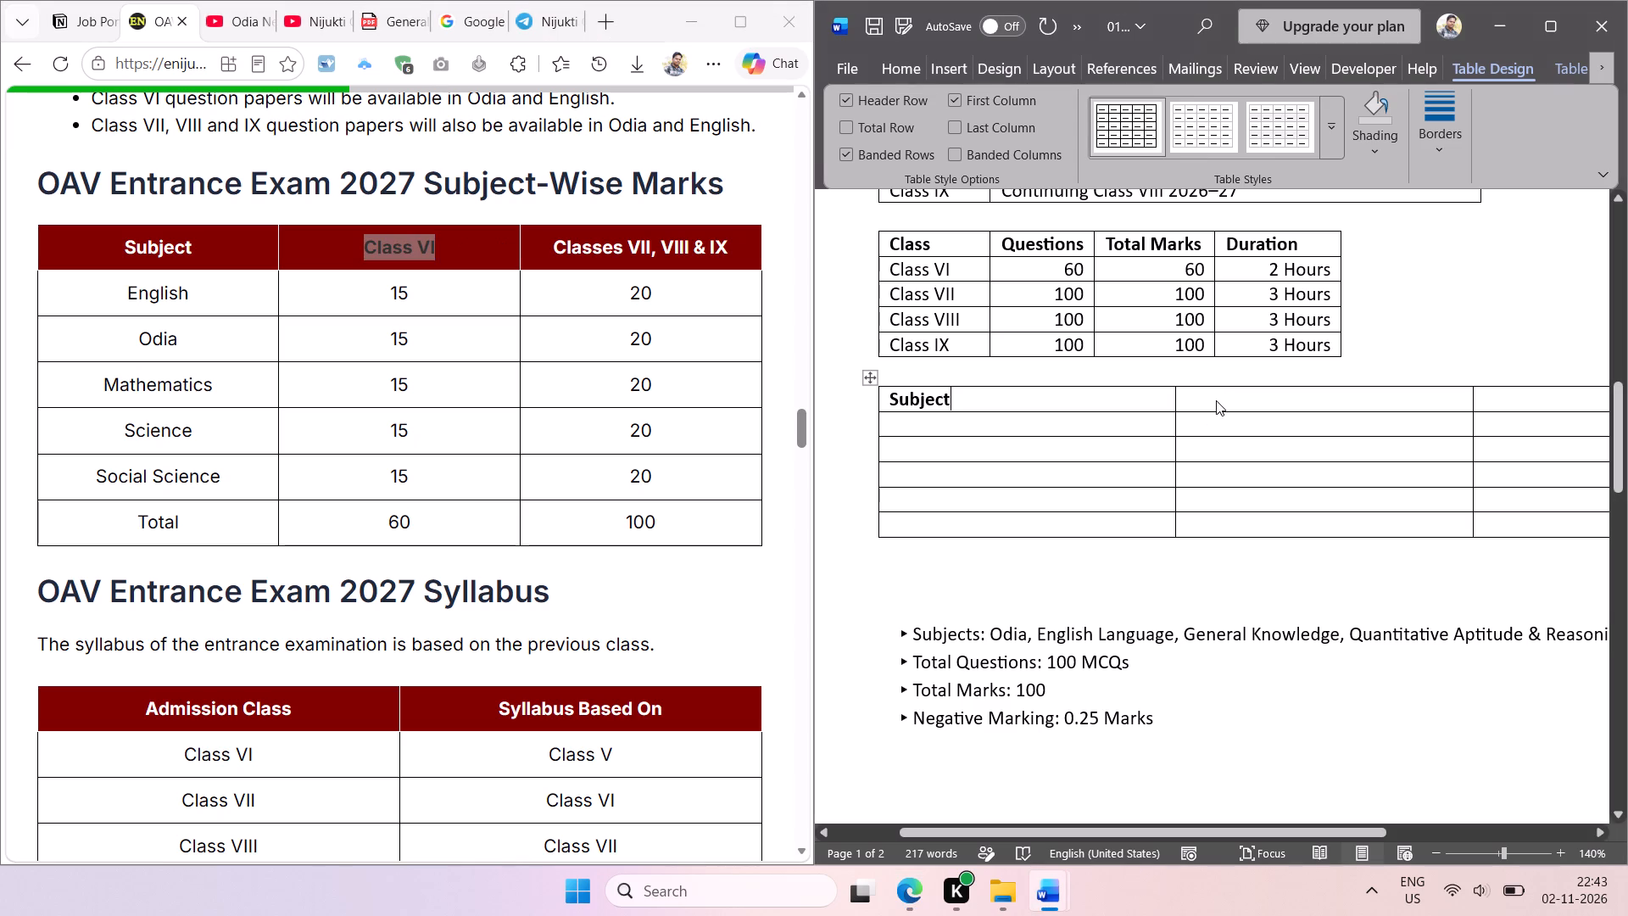
click(1216, 400)
key(ctrl+v)
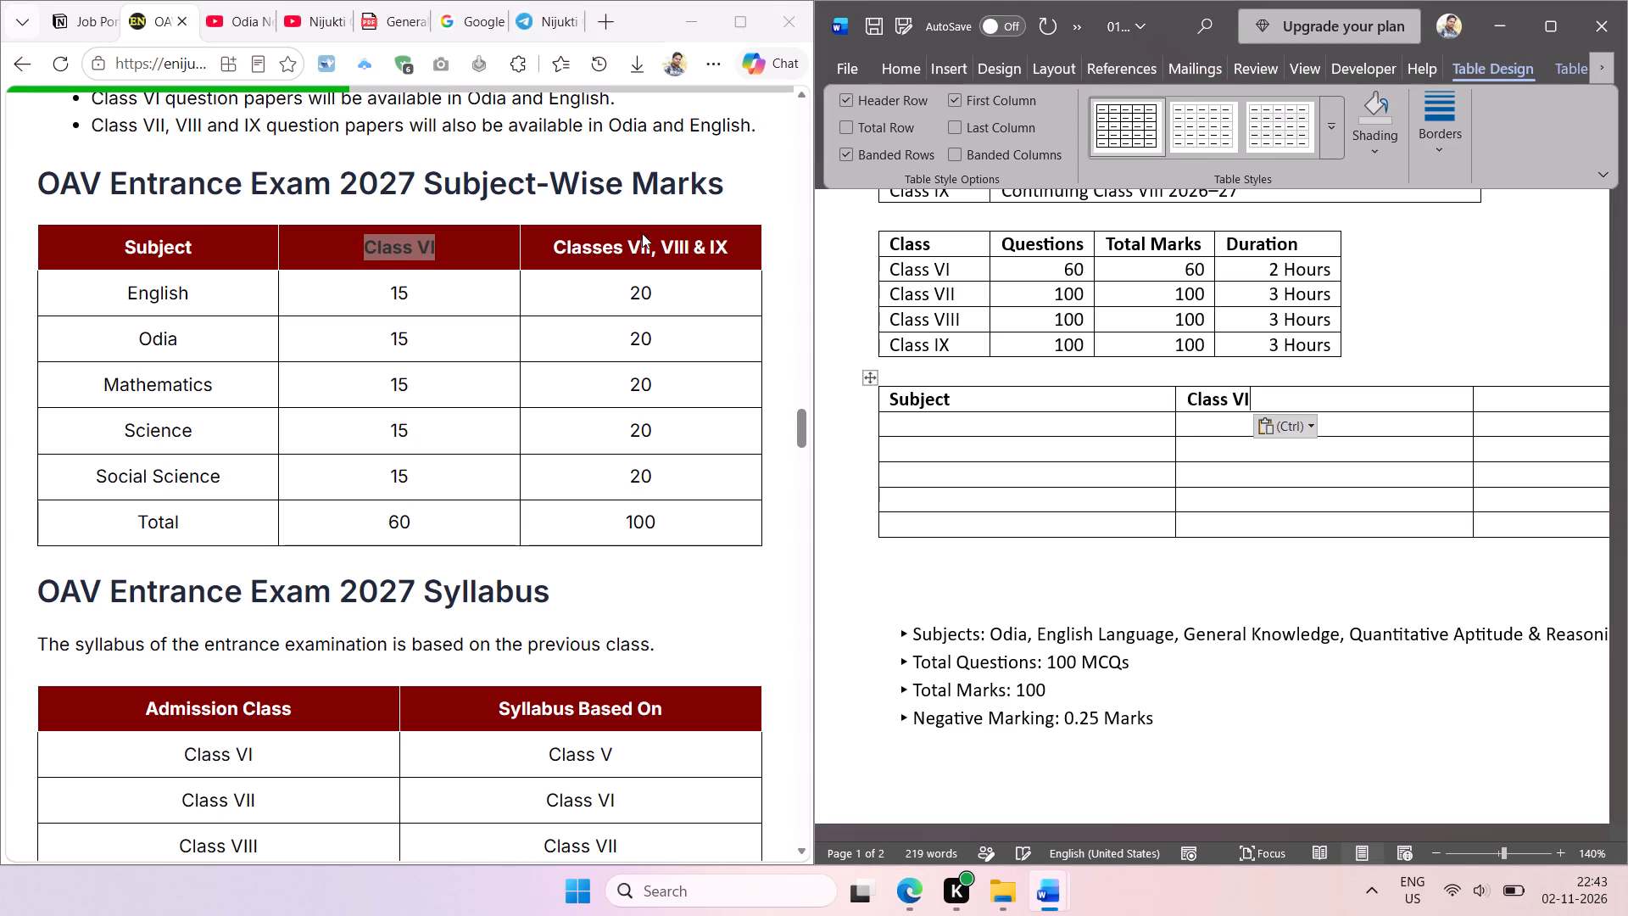
Copy the article's "Classes VII, VIII & IX" heading into the third header cell of the new Word table.
click(621, 249)
drag(550, 245, 731, 257)
key(ctrl+c)
click(1553, 394)
click(1532, 395)
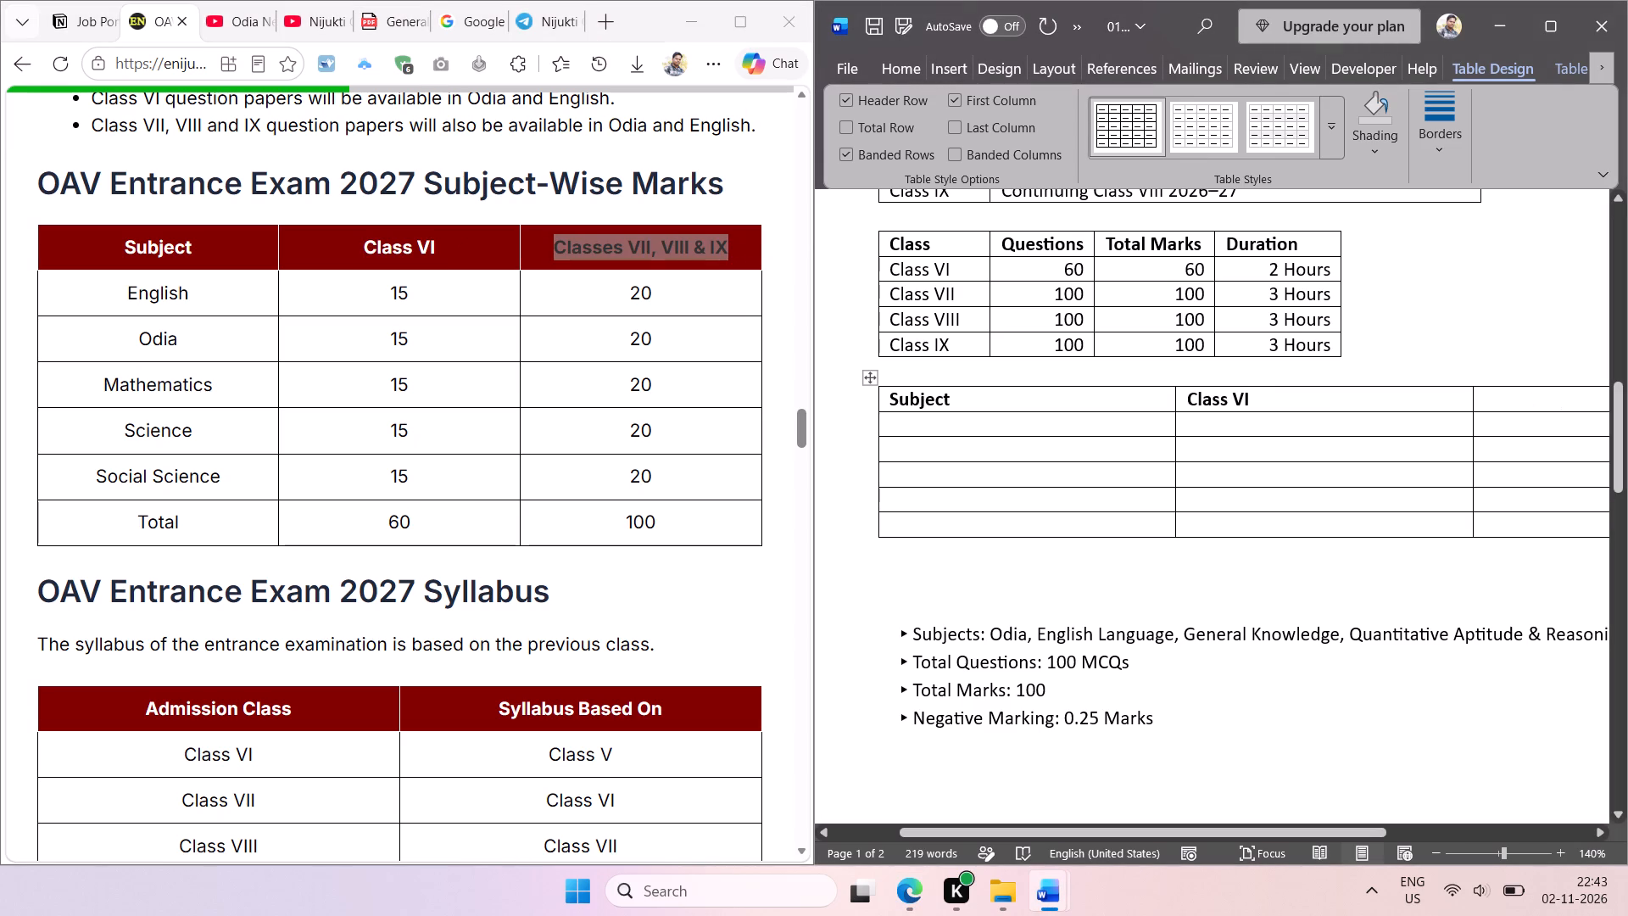
key(ctrl+v)
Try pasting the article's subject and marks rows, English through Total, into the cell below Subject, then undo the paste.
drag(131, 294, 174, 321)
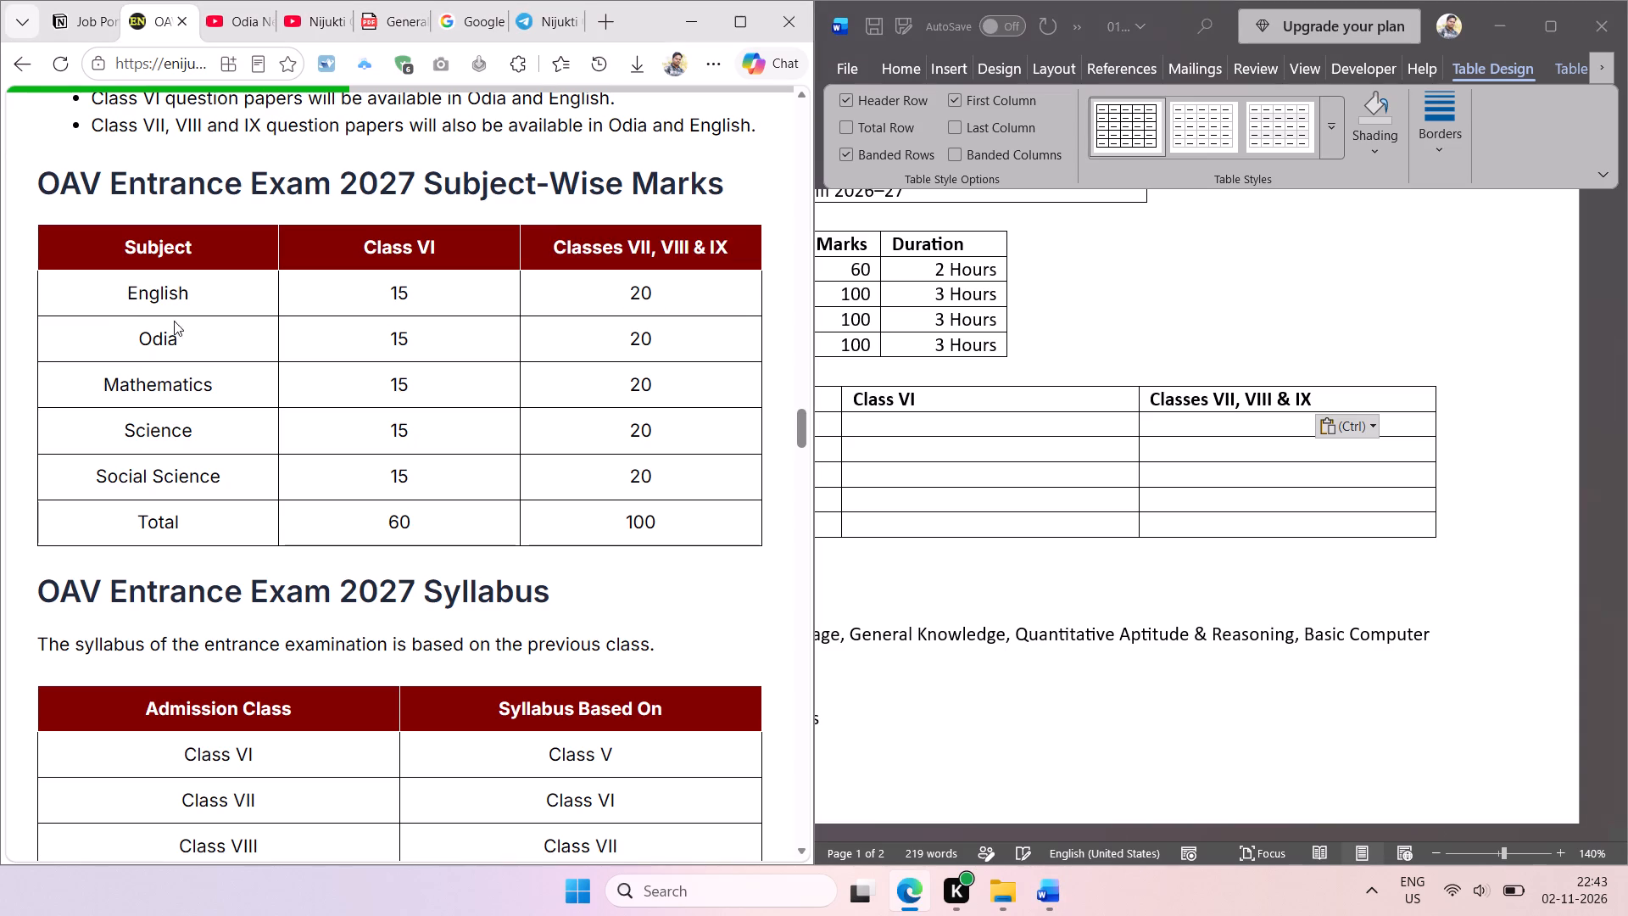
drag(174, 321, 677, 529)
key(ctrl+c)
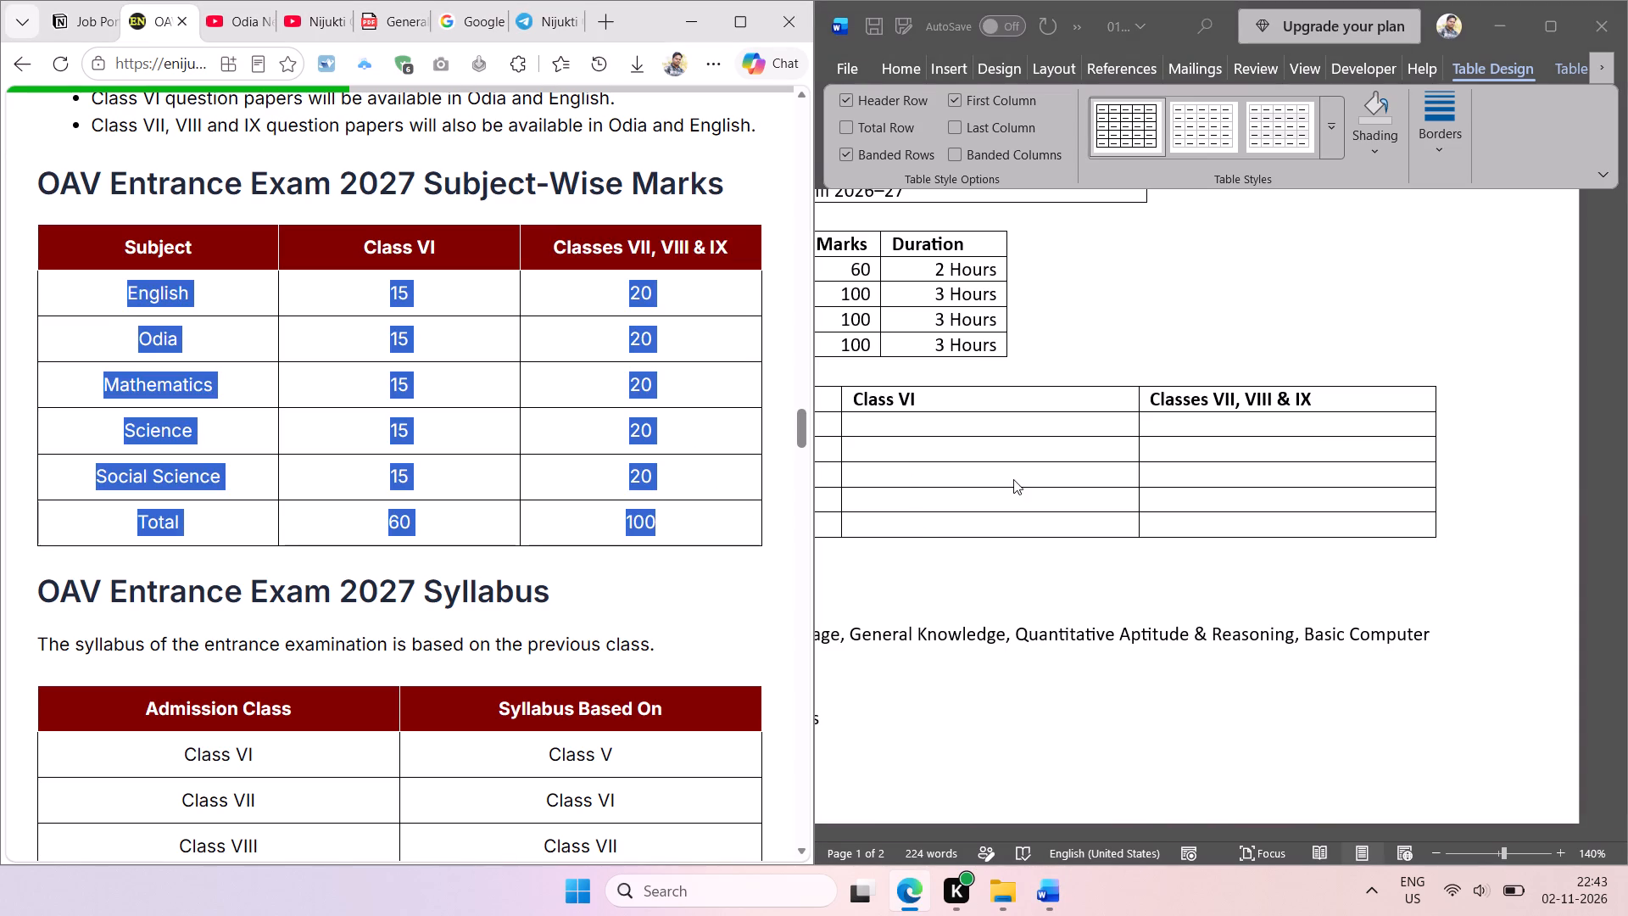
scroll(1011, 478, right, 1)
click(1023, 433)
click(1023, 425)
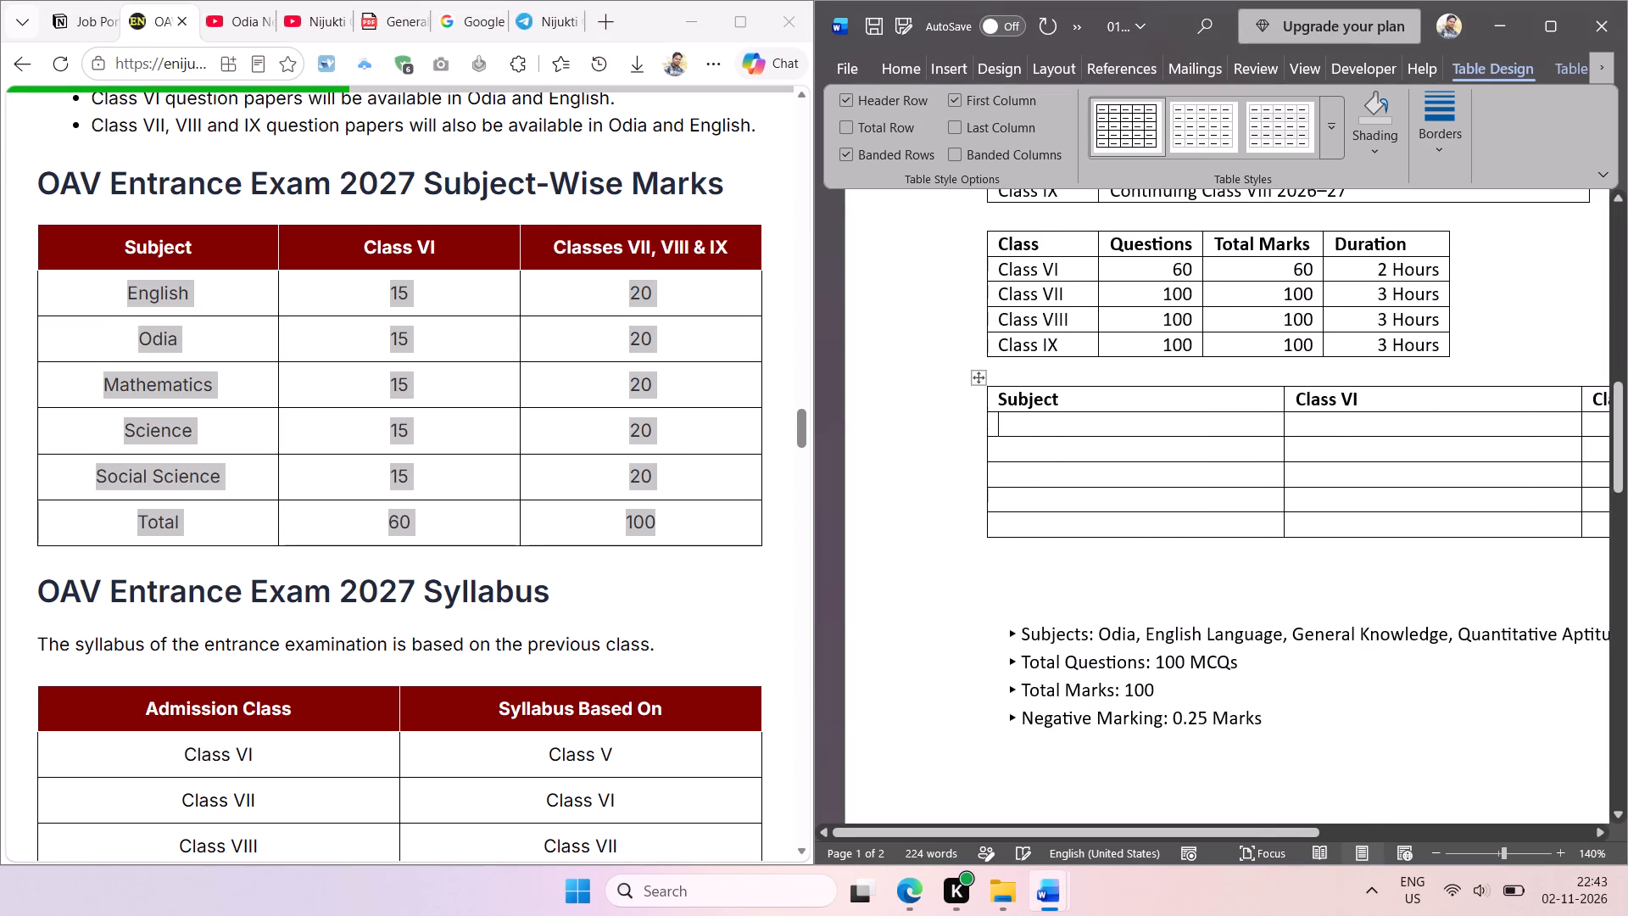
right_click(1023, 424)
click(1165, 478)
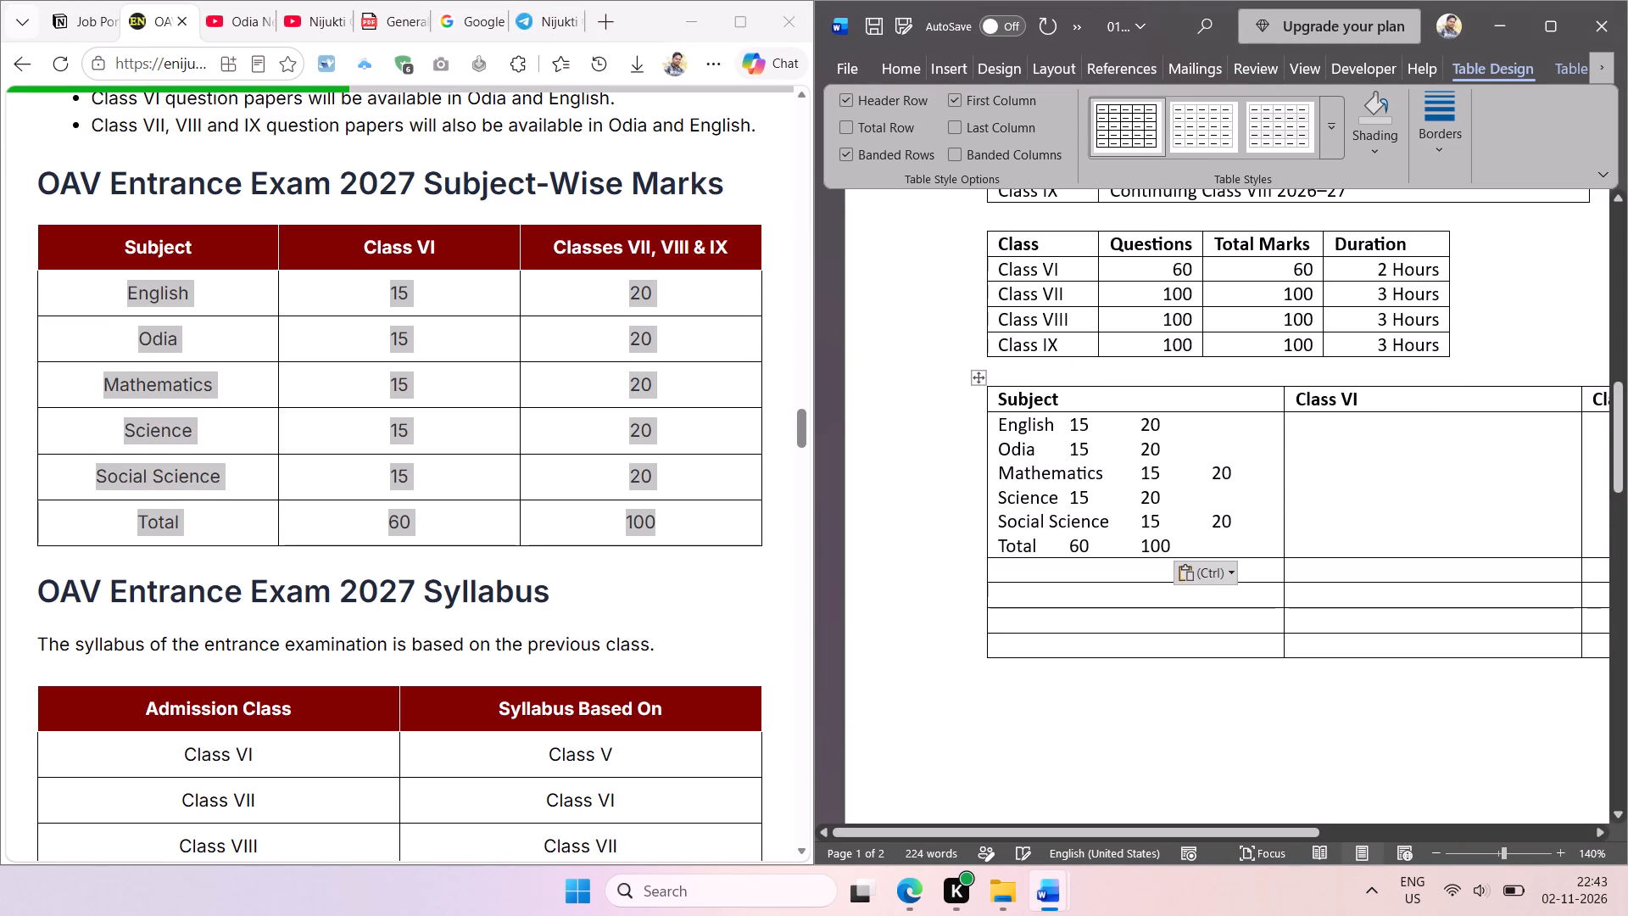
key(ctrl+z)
Copy "English" from the article's subject-wise marks table into the cell below Subject in the new Word table.
click(286, 326)
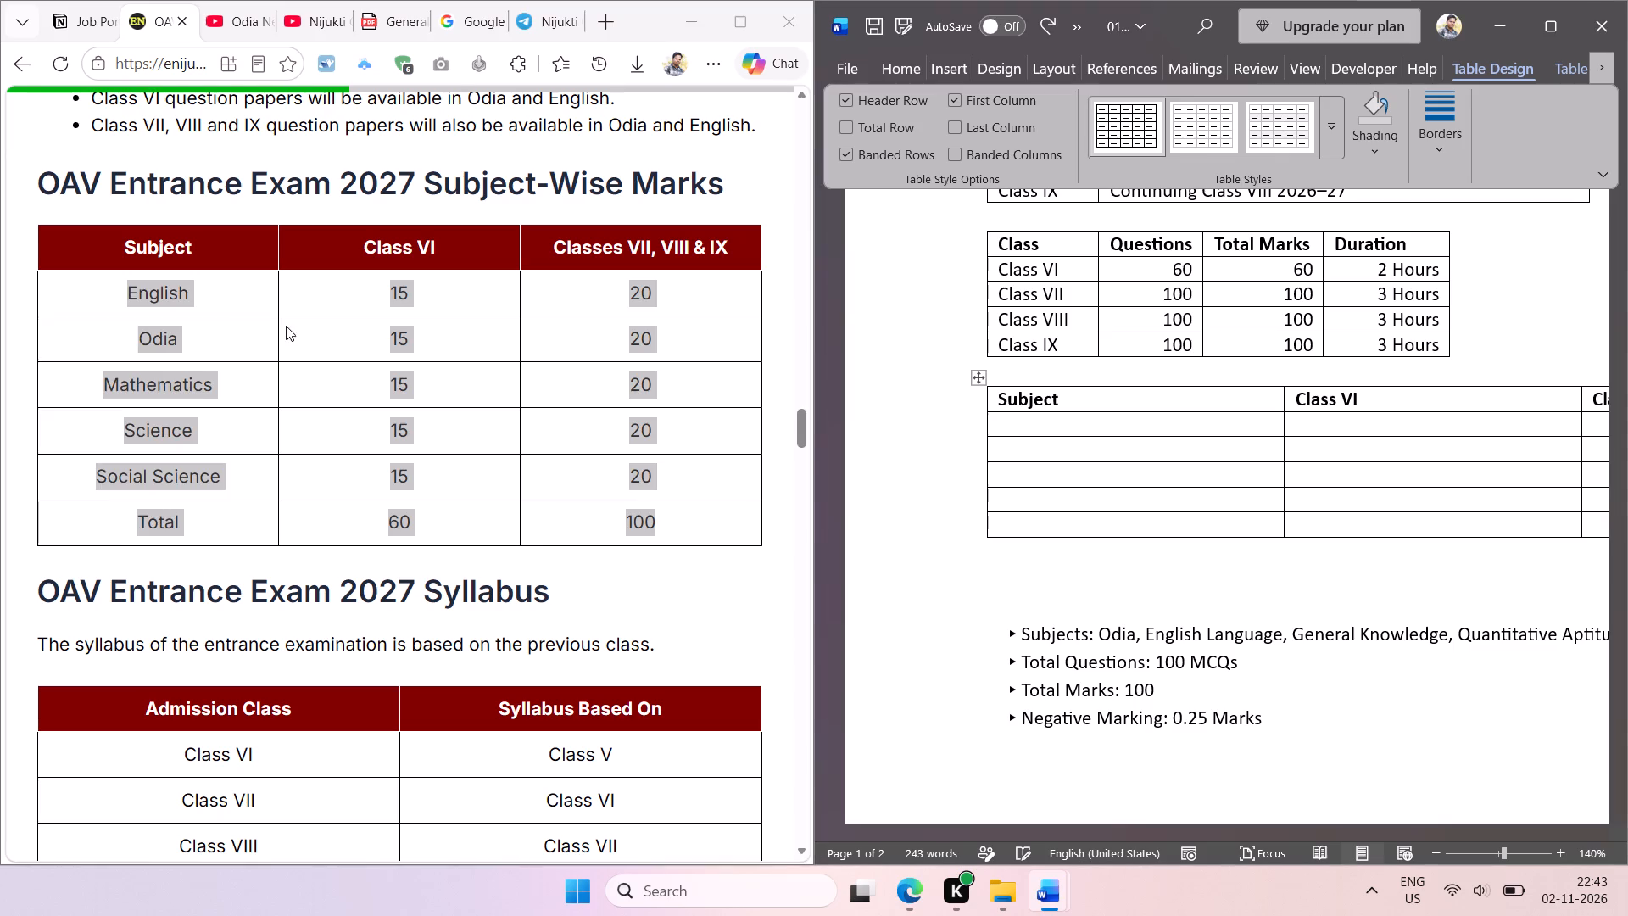
click(175, 291)
double_click(171, 298)
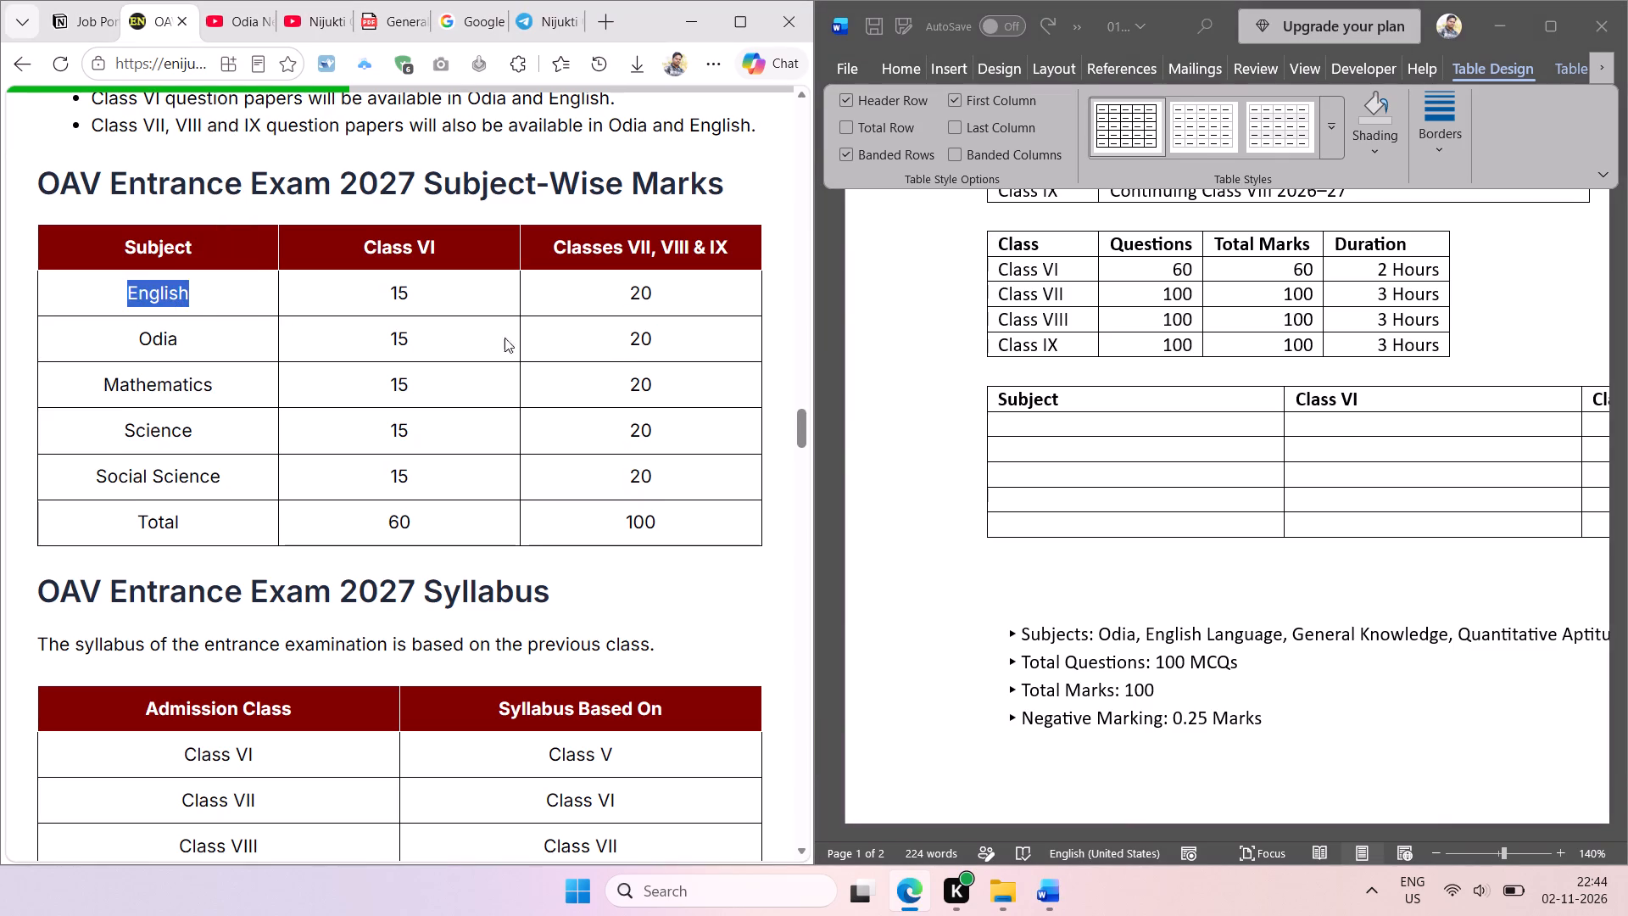
key(ctrl+c)
click(1141, 413)
click(1043, 419)
key(ctrl+v)
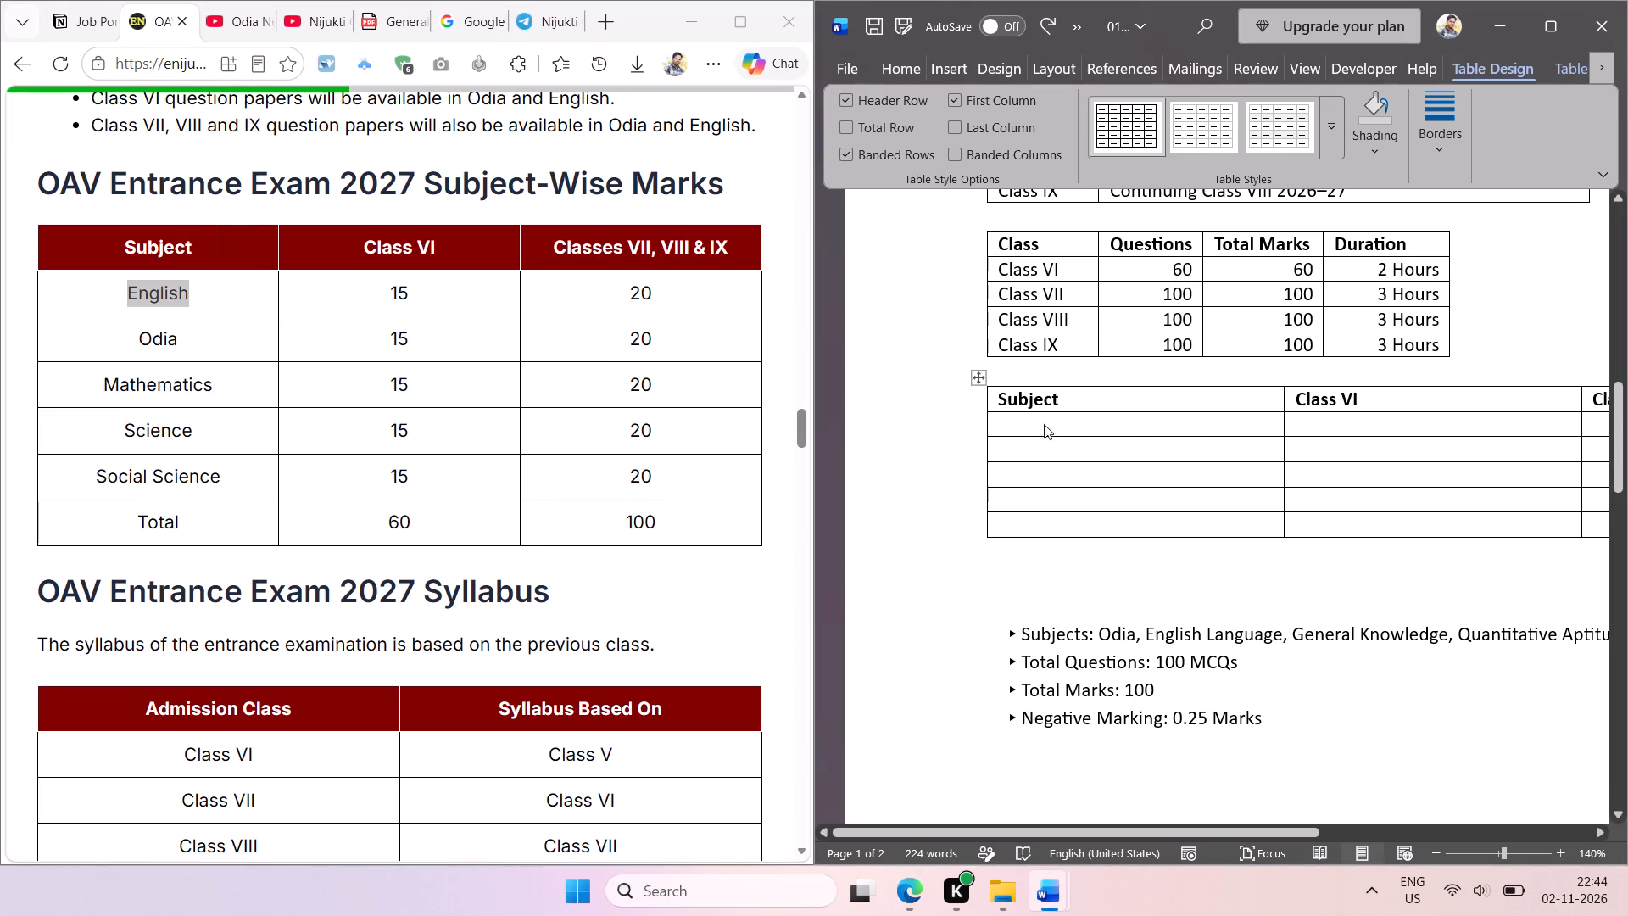
Narrow the Subject, Class VI and Classes VII, VIII & IX columns of the new table to suit their heading text.
click(378, 317)
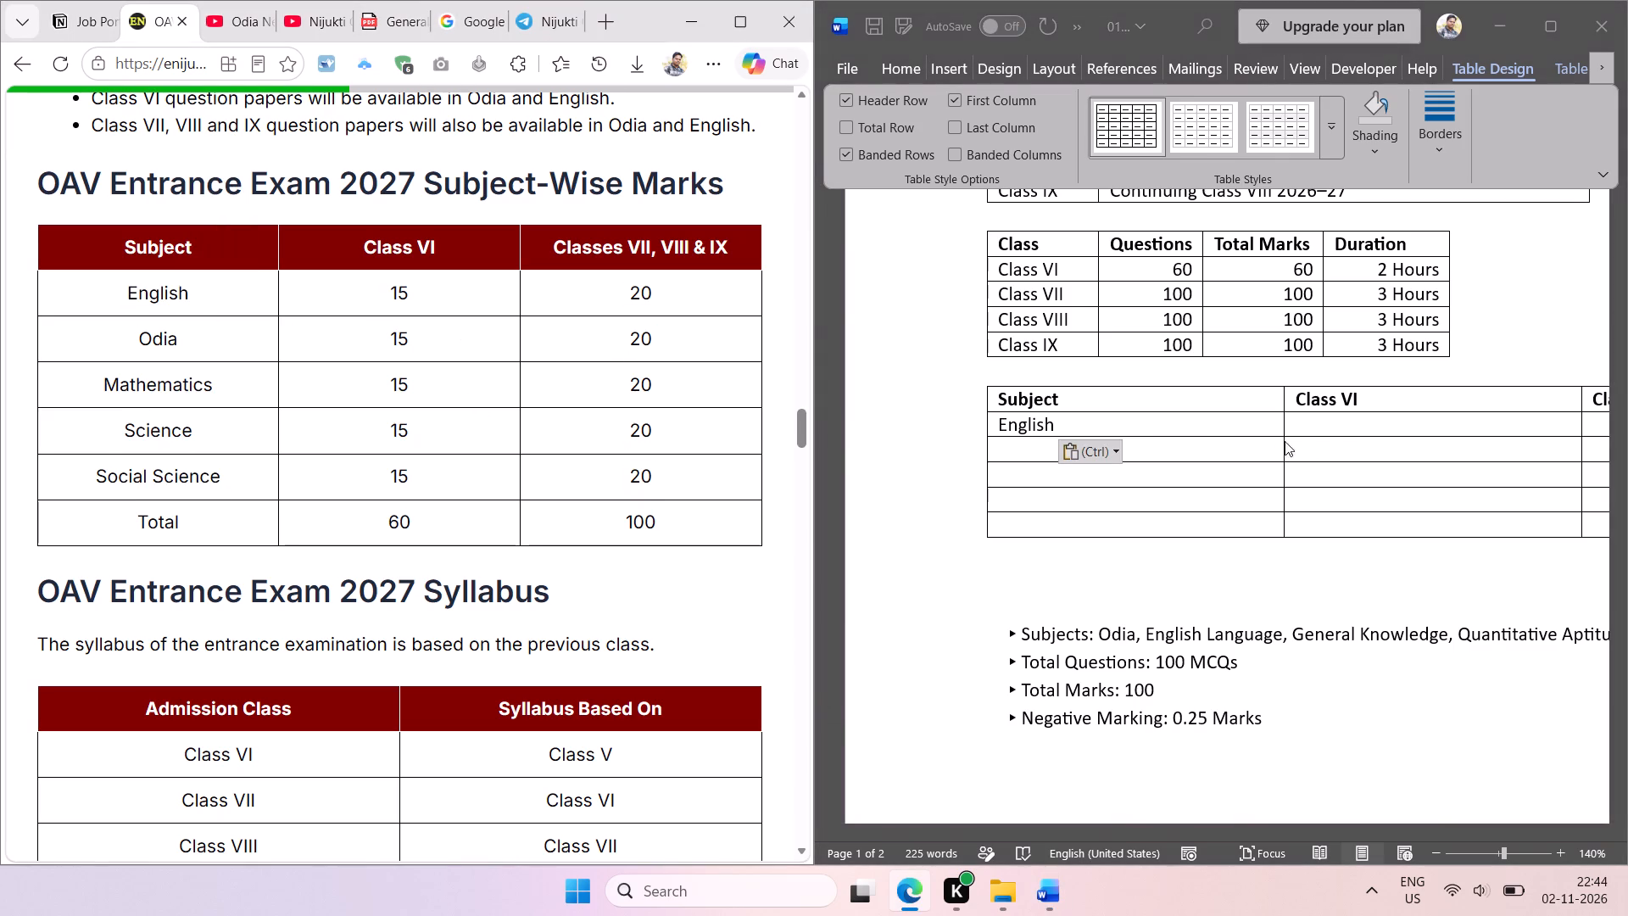
click(1336, 439)
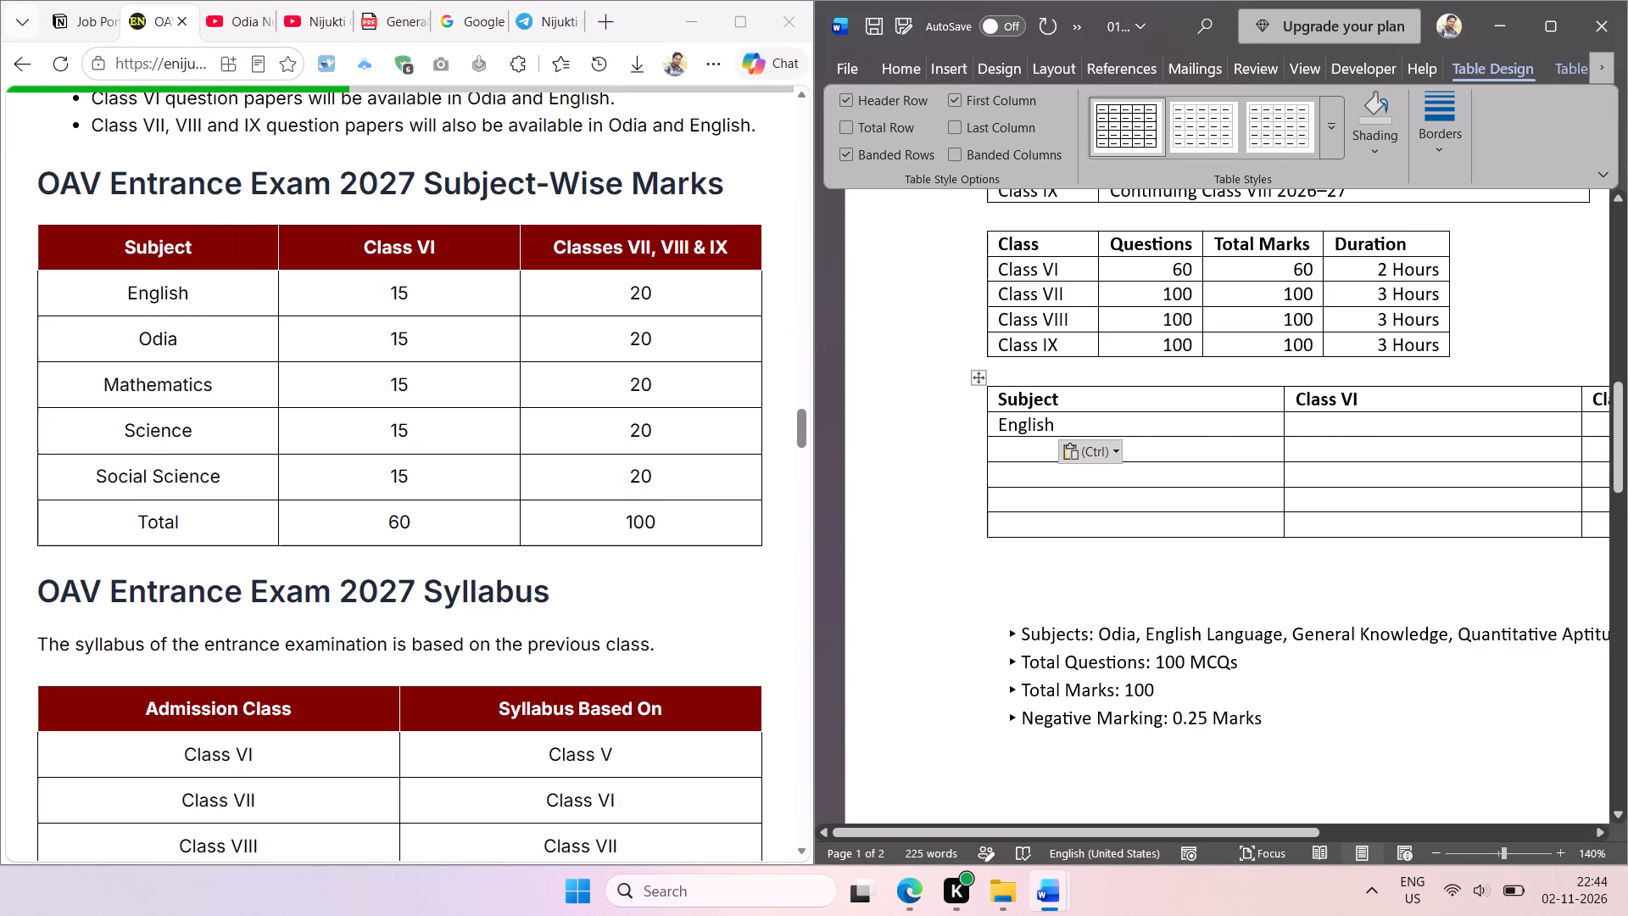
drag(1284, 423, 1136, 434)
scroll(1266, 457, left, 1)
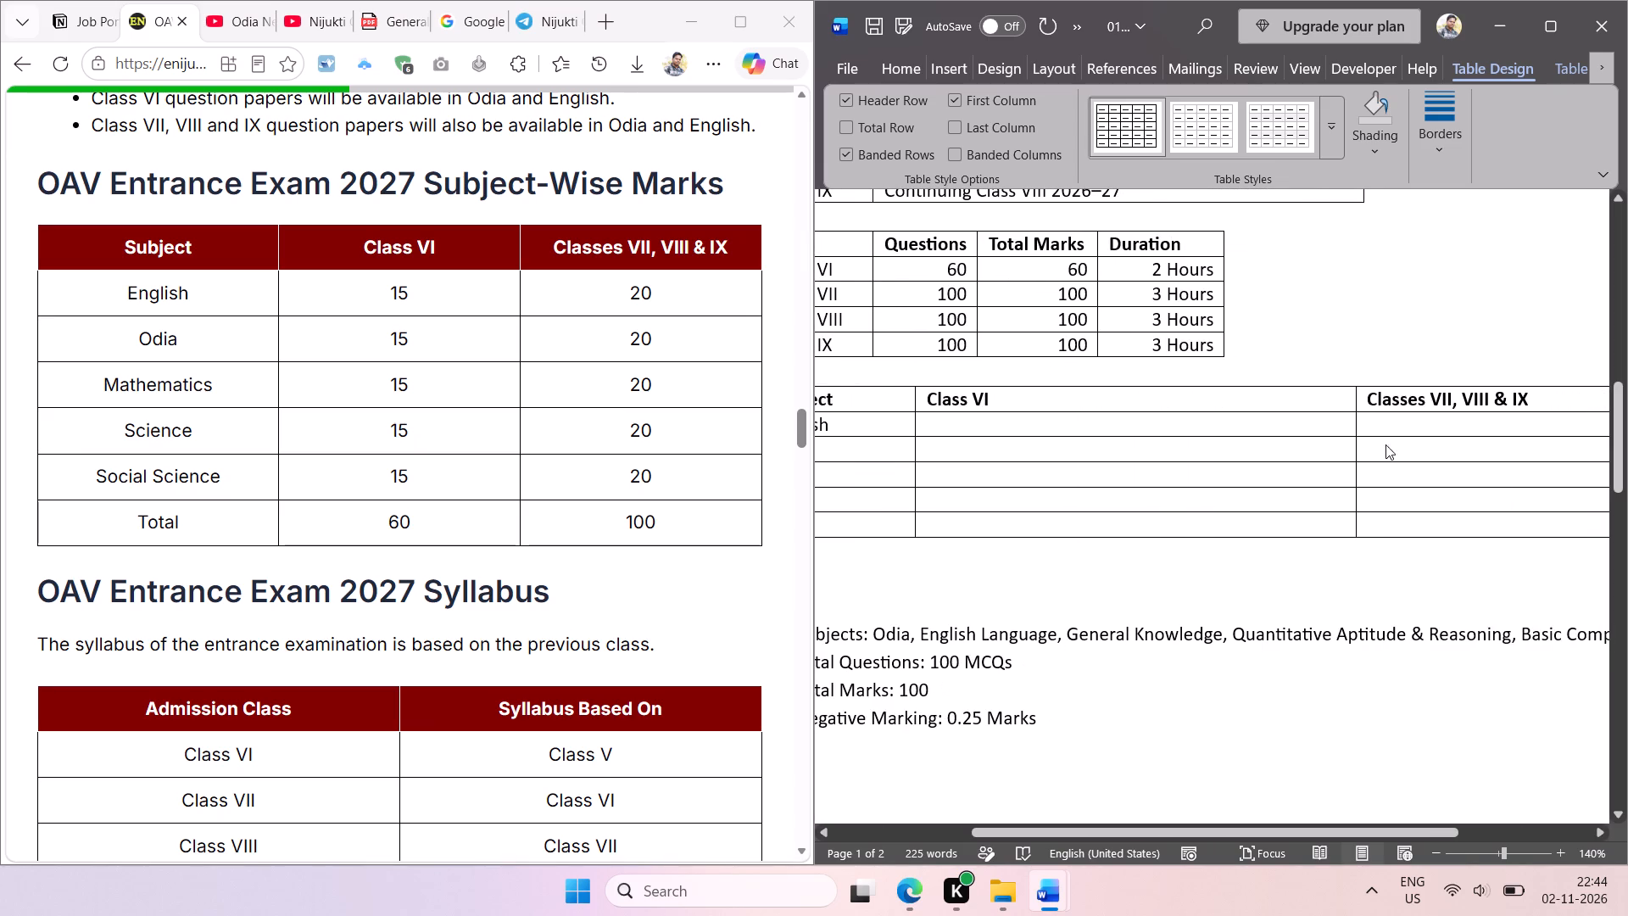
scroll(1385, 444, left, 1)
drag(1353, 434, 1144, 437)
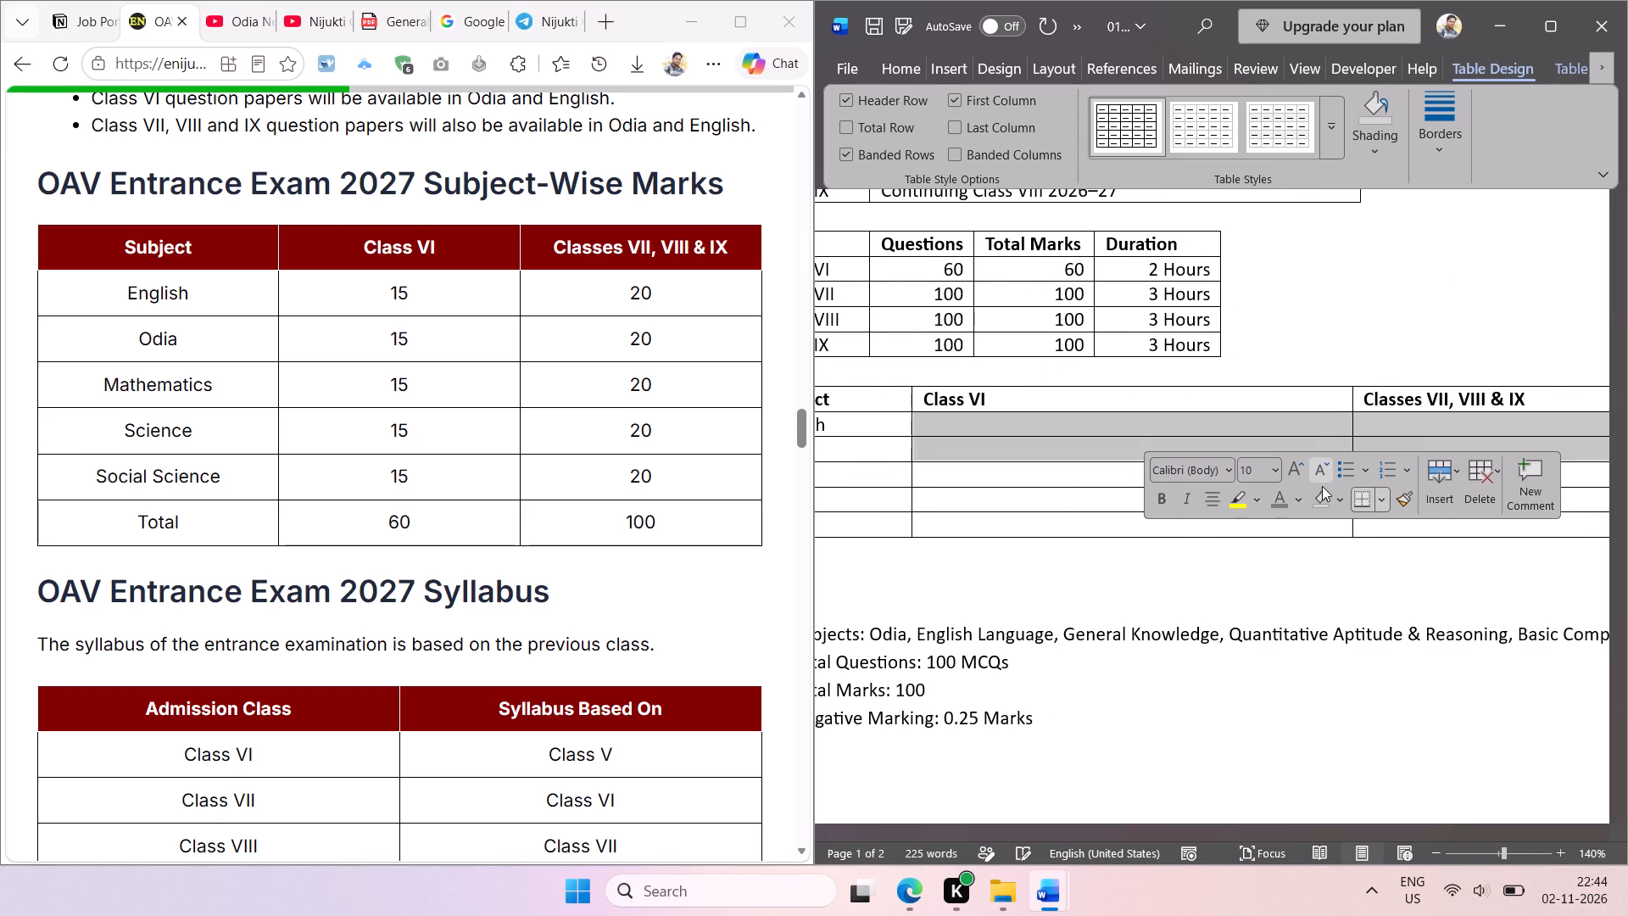
click(1322, 486)
click(1302, 416)
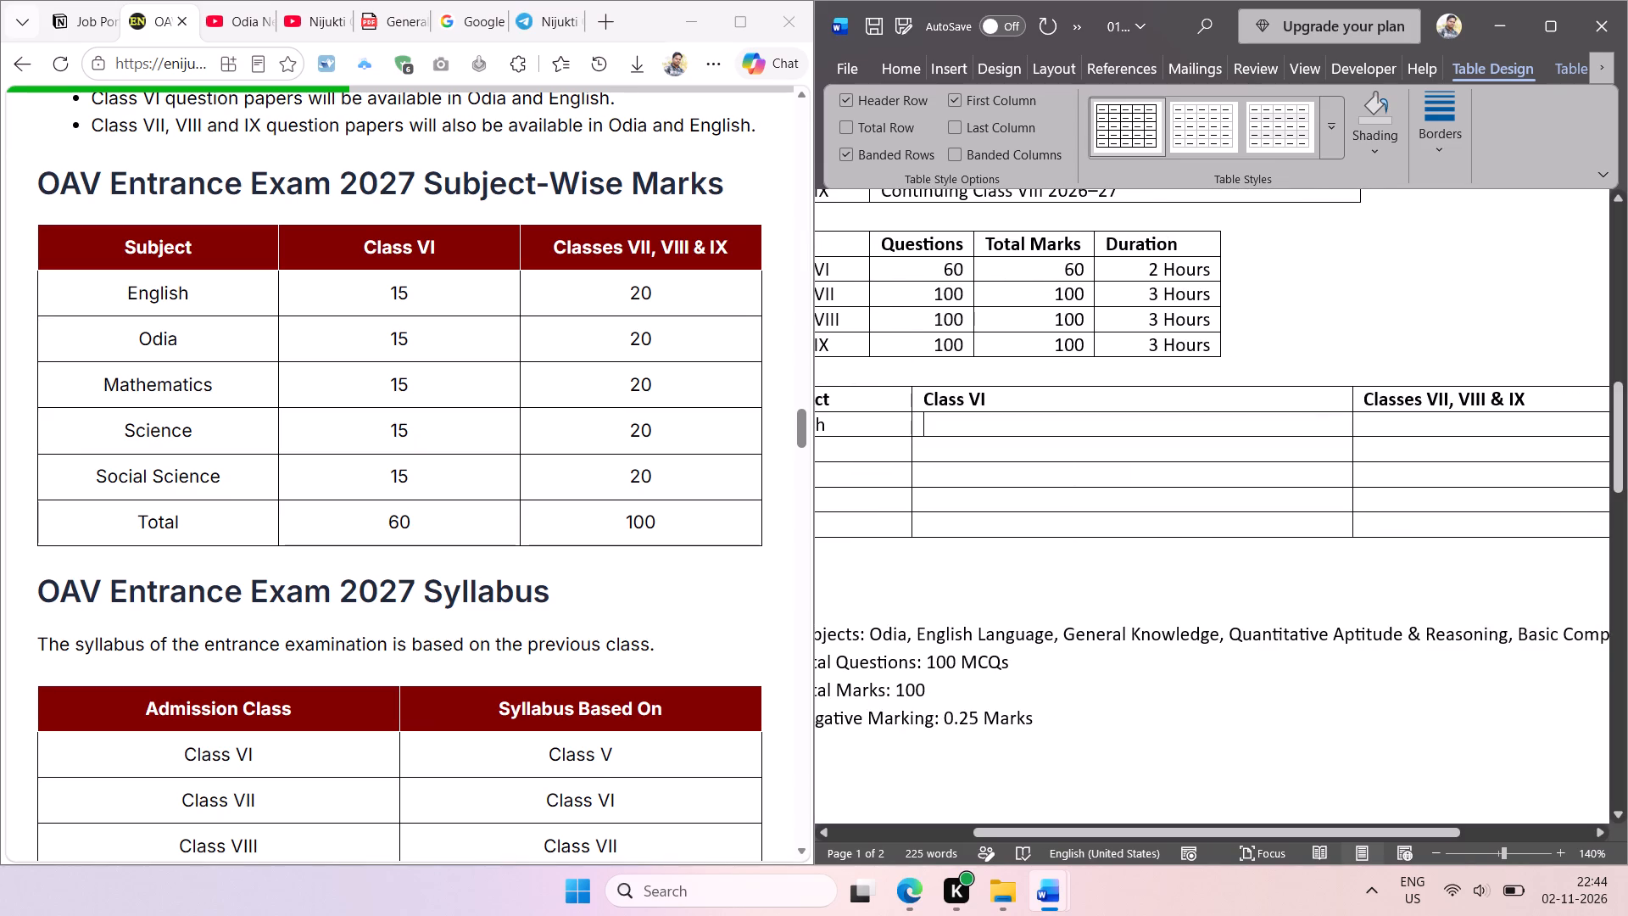
click(1354, 436)
drag(1352, 445, 1086, 446)
scroll(1354, 459, left, 1)
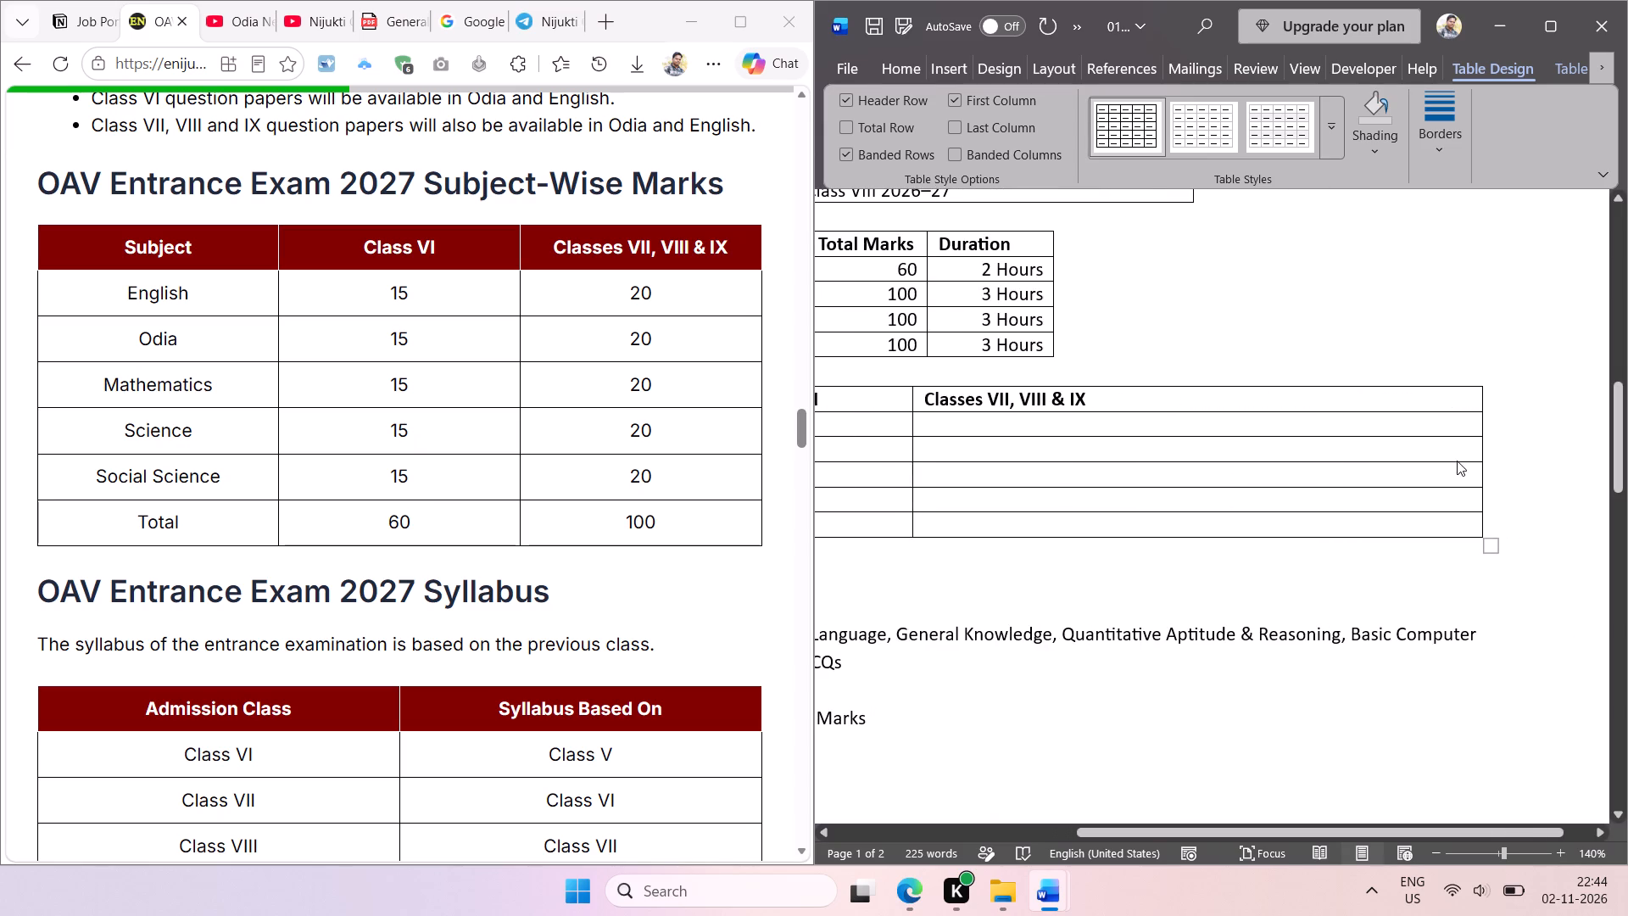
scroll(1457, 461, left, 1)
drag(1475, 457, 1124, 453)
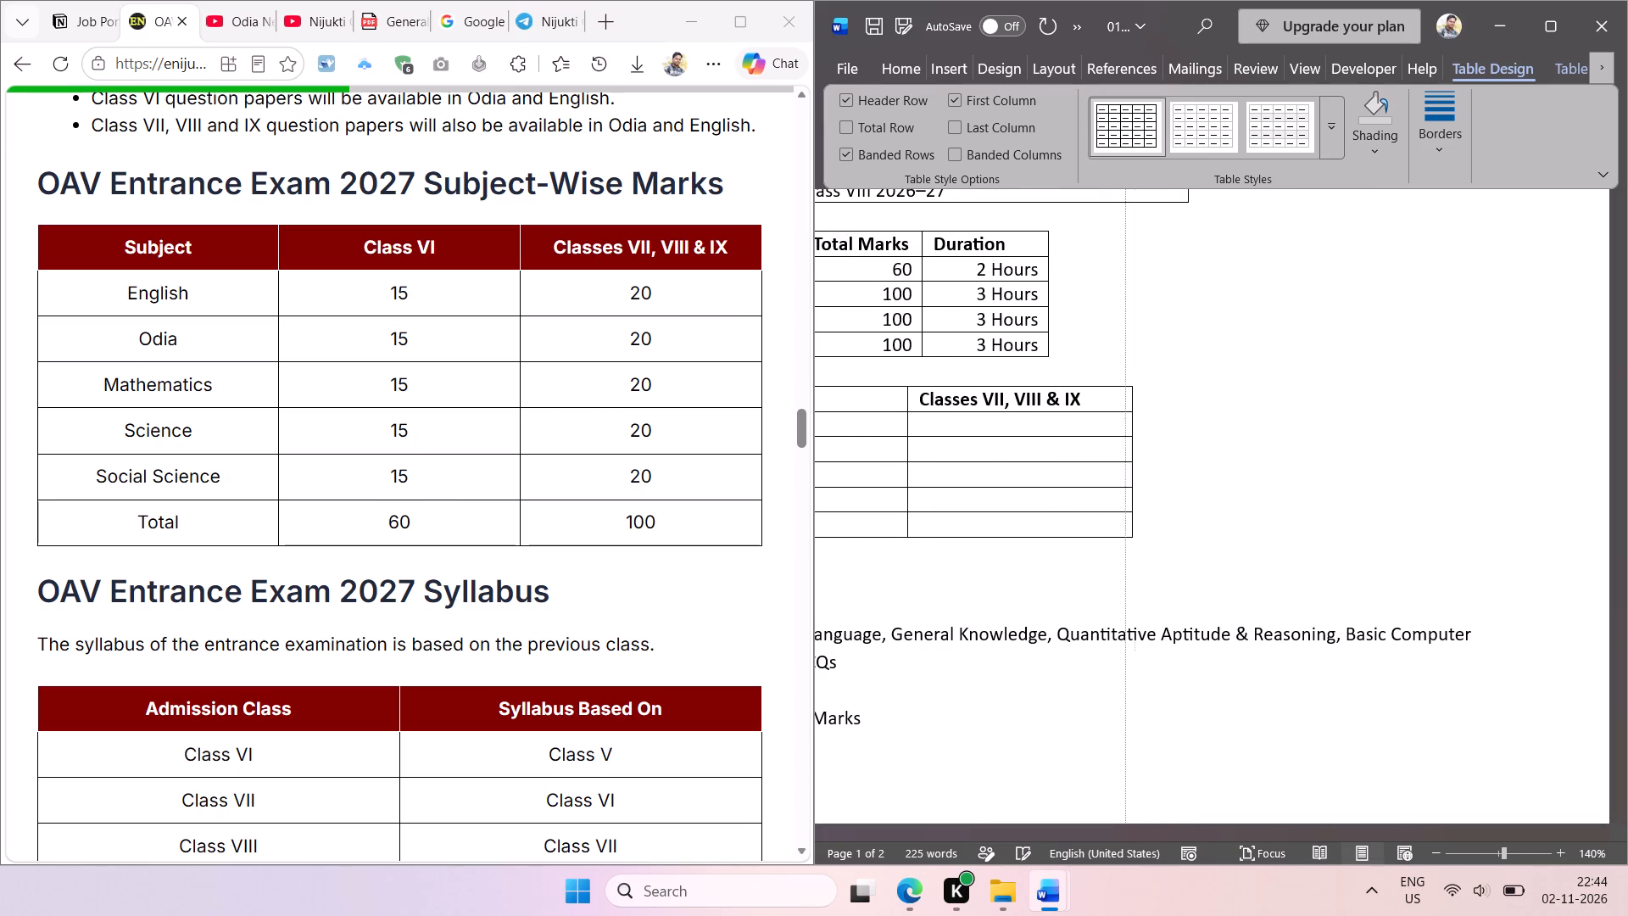
drag(1124, 453, 1123, 452)
scroll(1123, 450, right, 1)
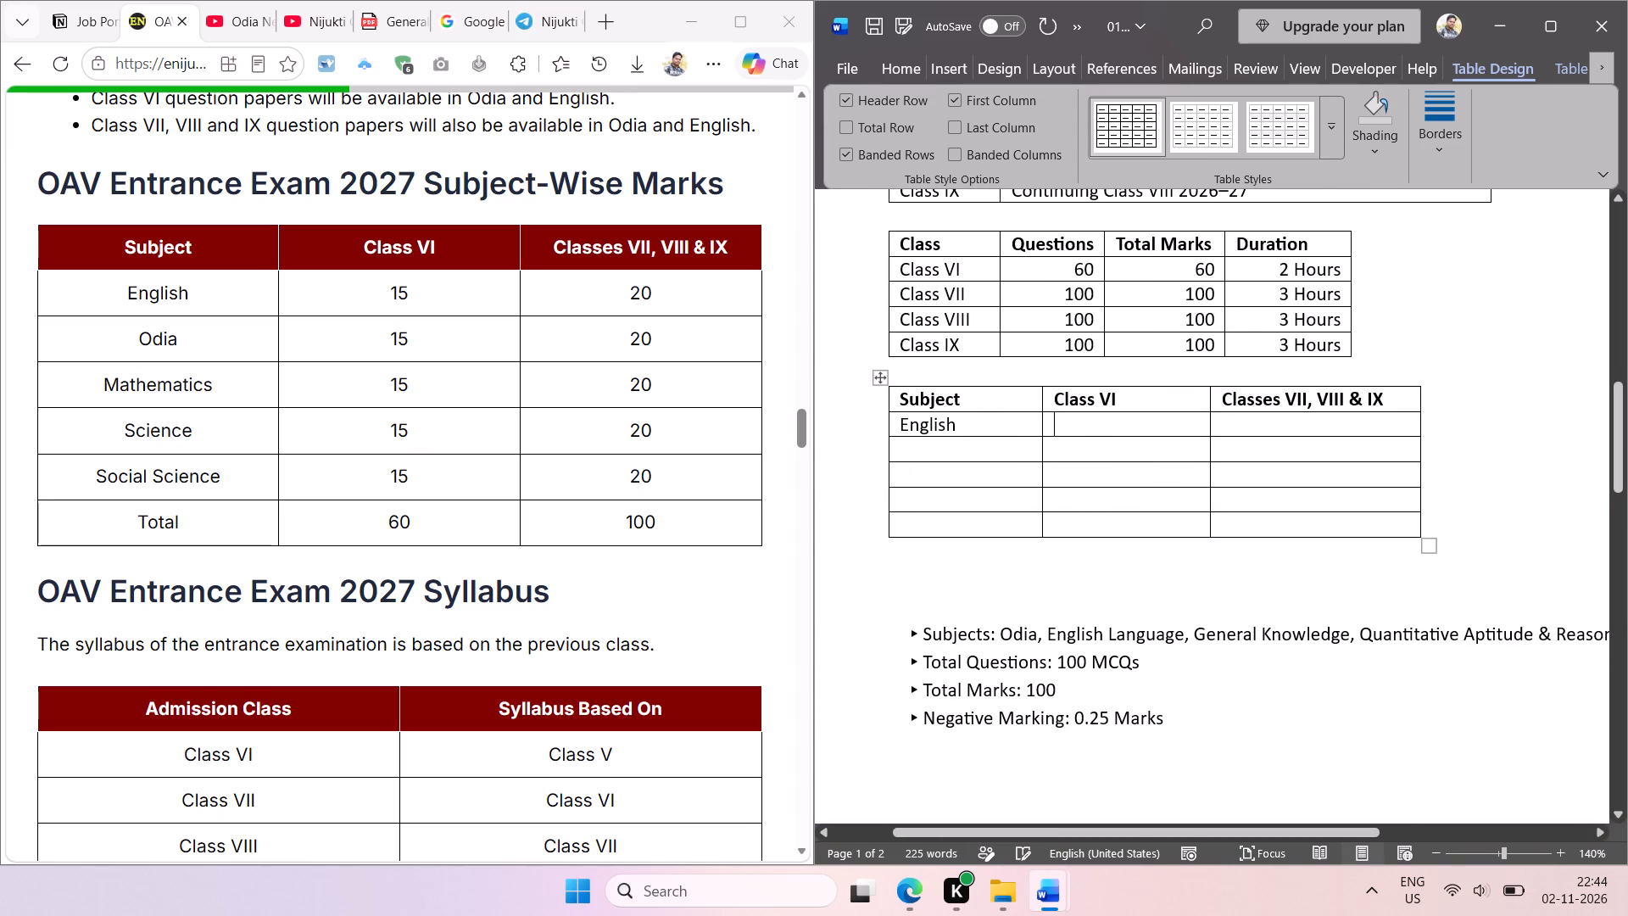
Edit the third column heading to read "Classes VII, VIII, IX", using a comma instead of the ampersand.
click(1368, 398)
key(BackSpace)
key(BackSpace)
key(BackSpace)
text(,)
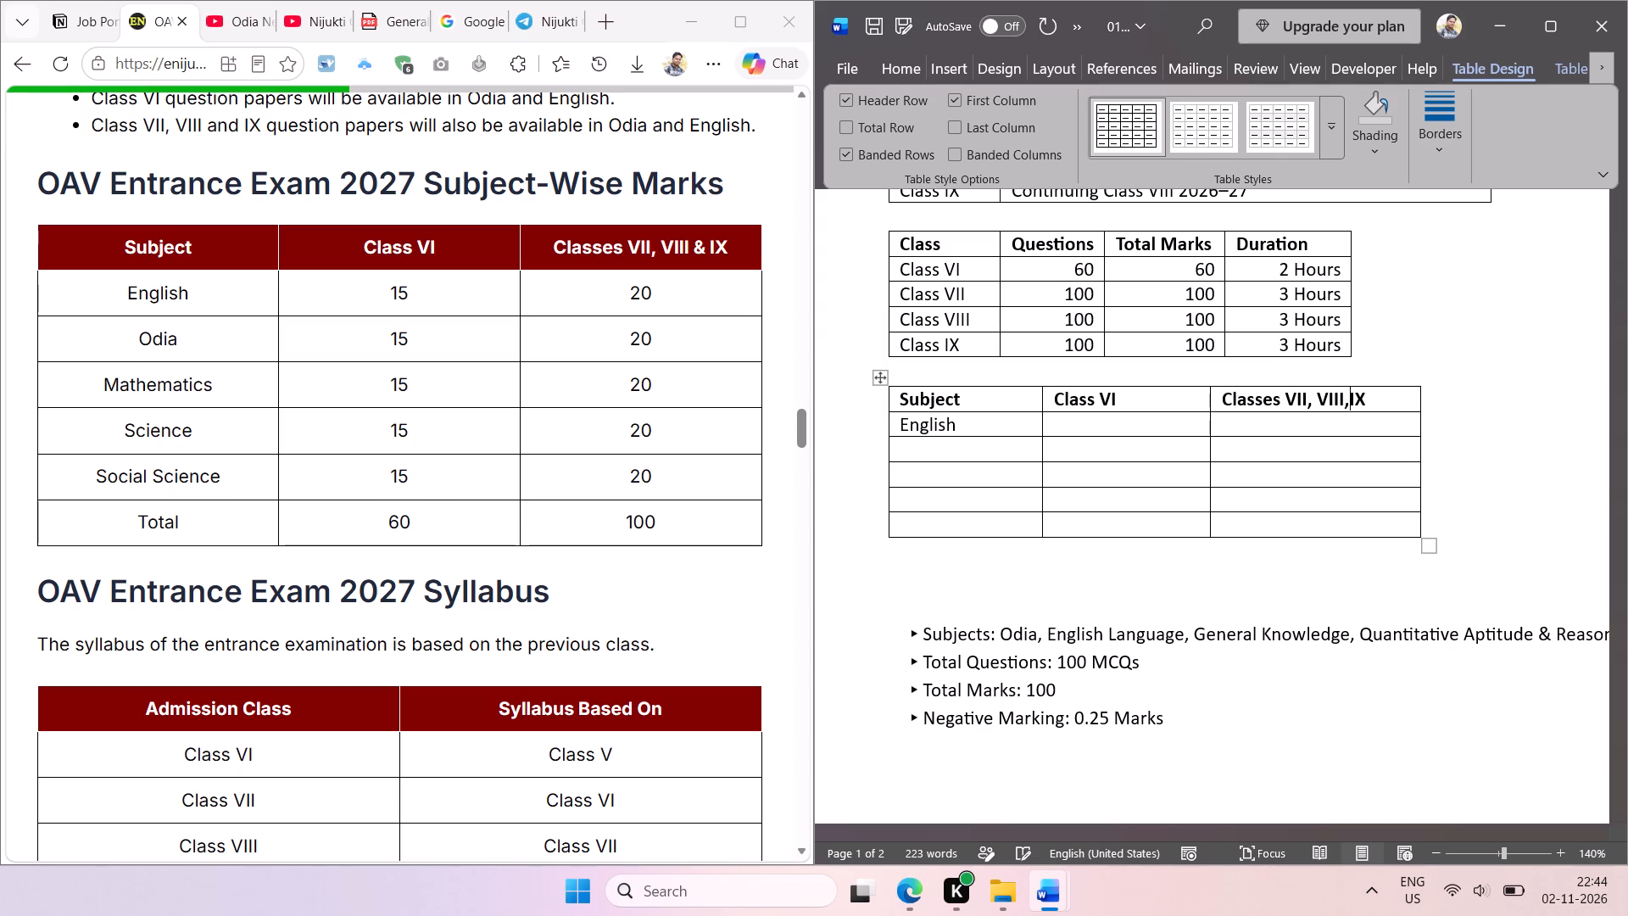
key(space)
Enter the English row's marks: 15 for Class VI and 20 for Classes VII, VIII, IX.
click(1084, 428)
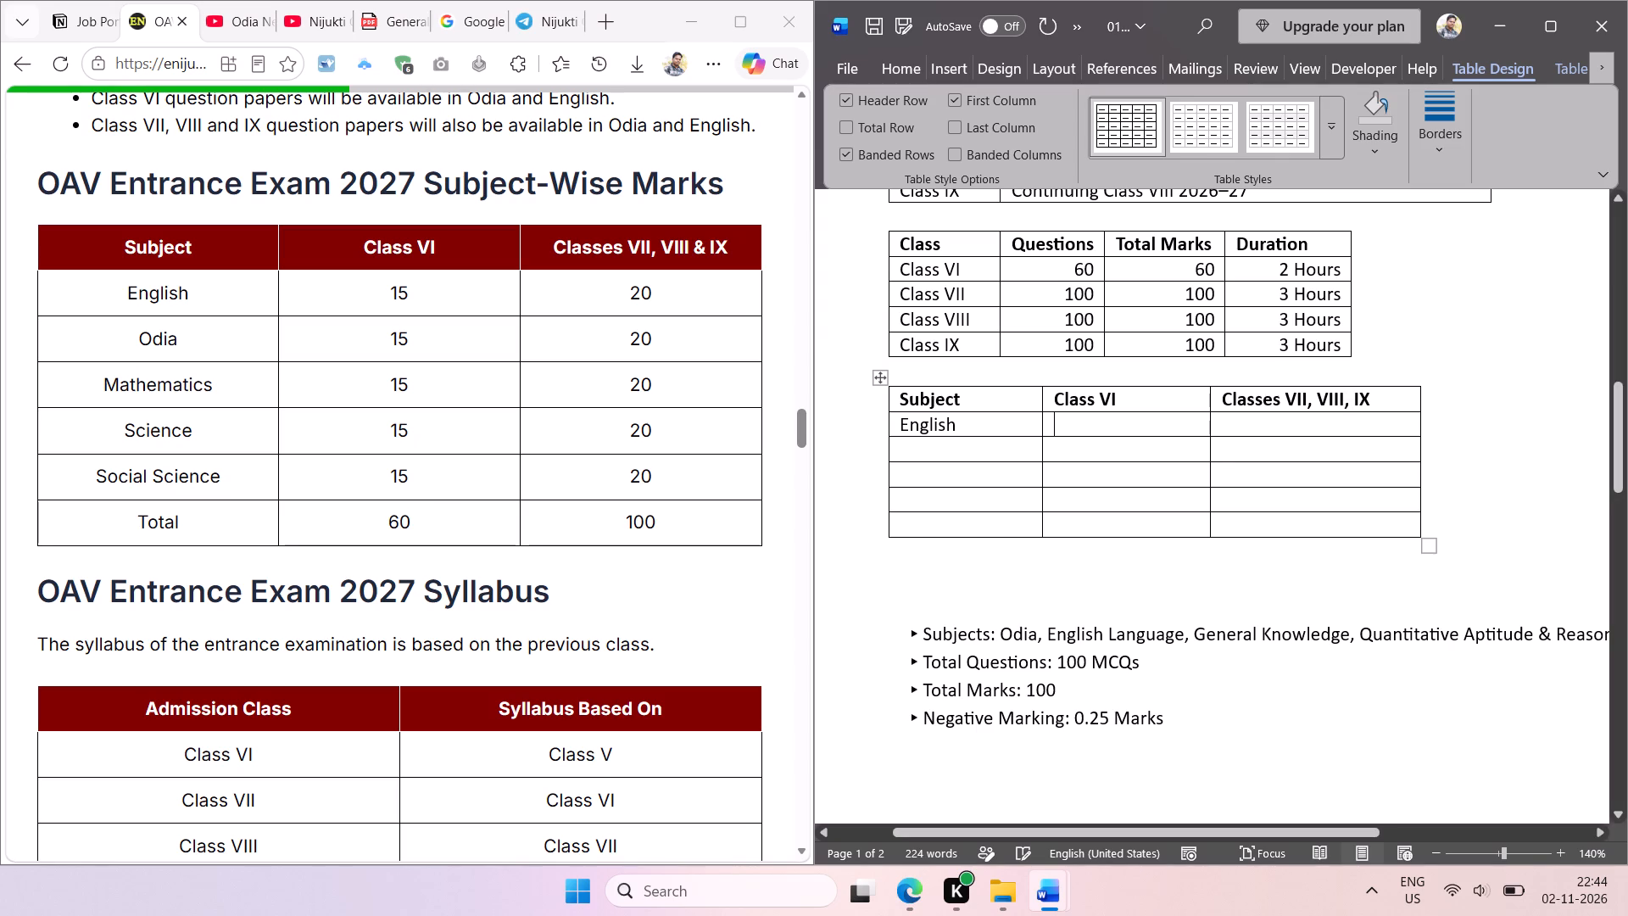
text(15)
key(Tab)
text(20)
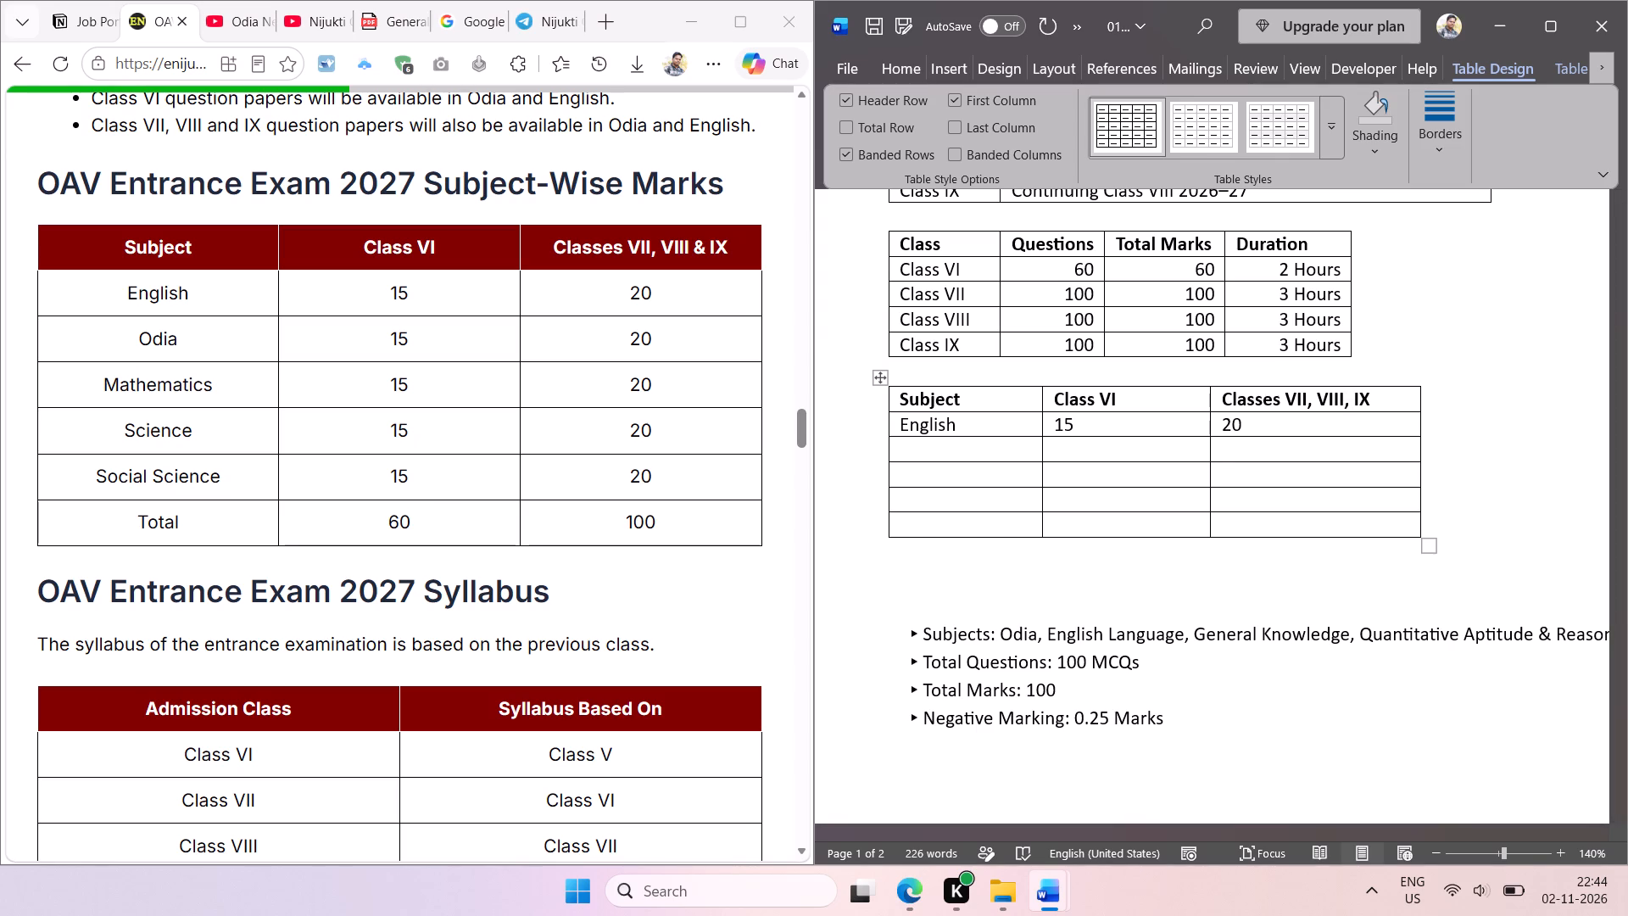
Copy "Odia" from the article's marks table into the Subject cell below English.
double_click(151, 338)
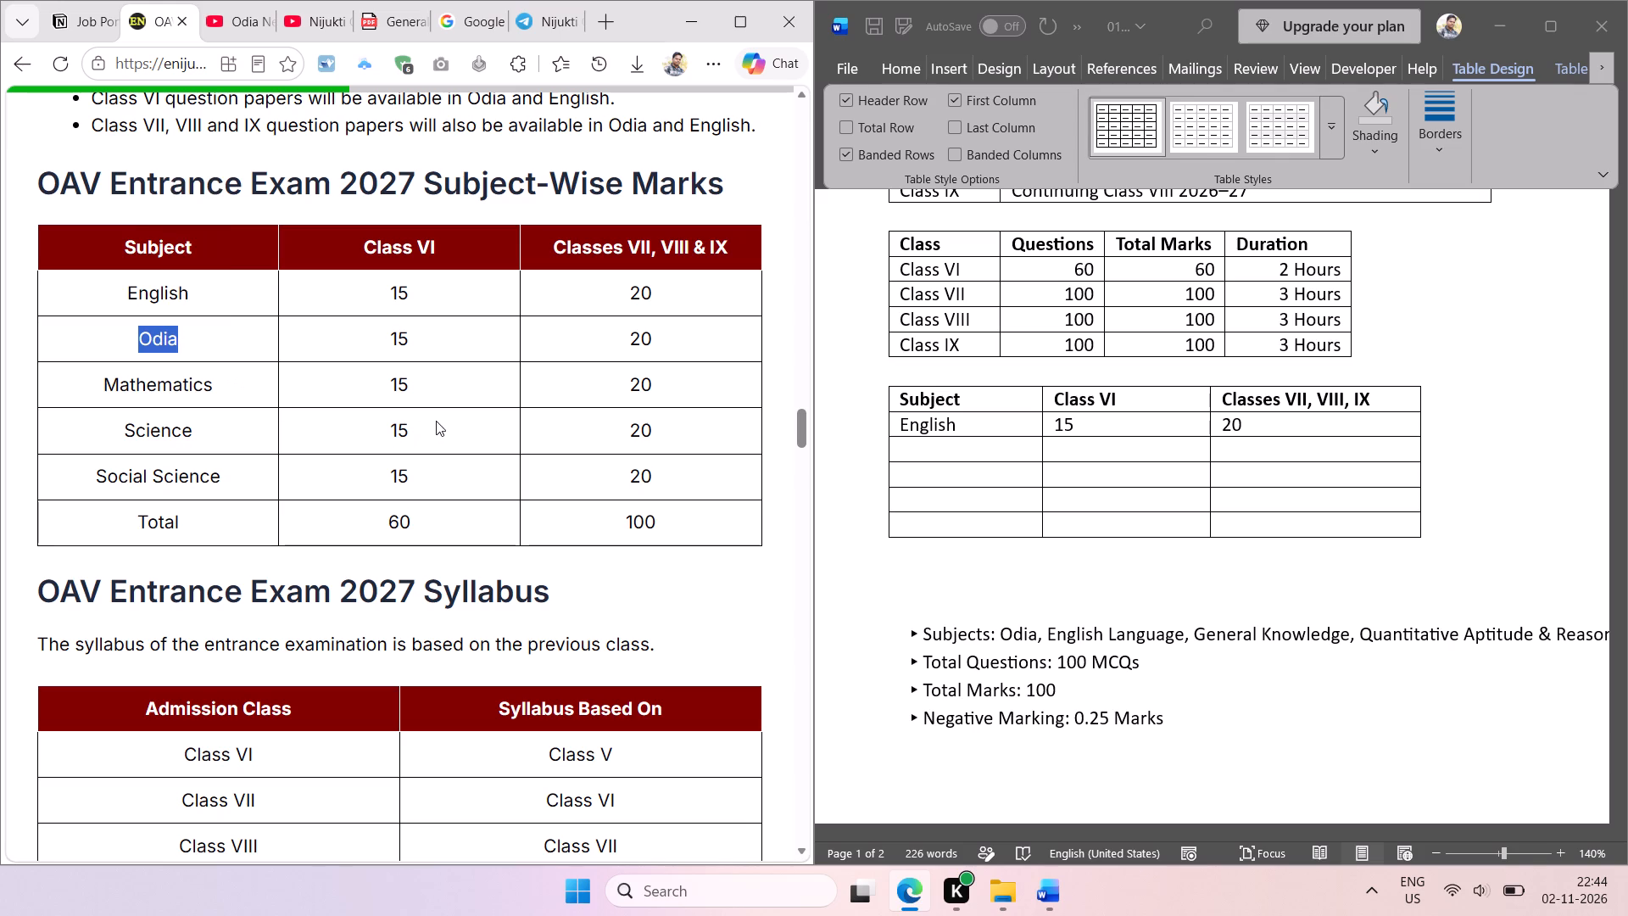
key(ctrl+c)
click(937, 444)
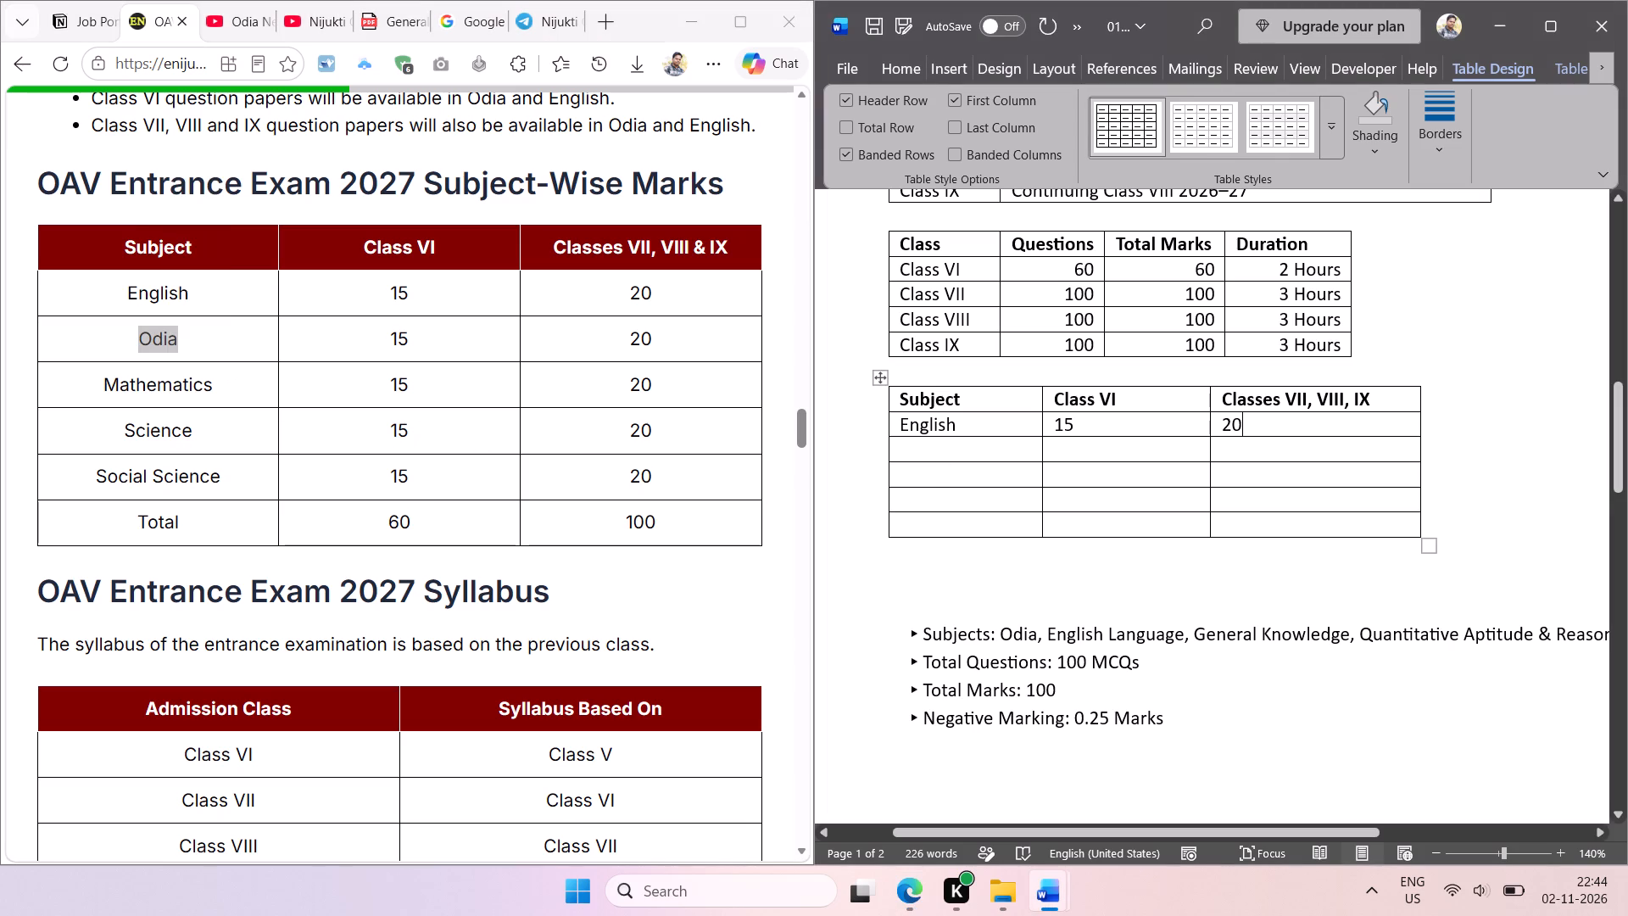
click(928, 448)
key(ctrl+v)
Copy the English row's marks, 15 and 20, into the Odia row and the two rows below it.
drag(1055, 427, 1229, 433)
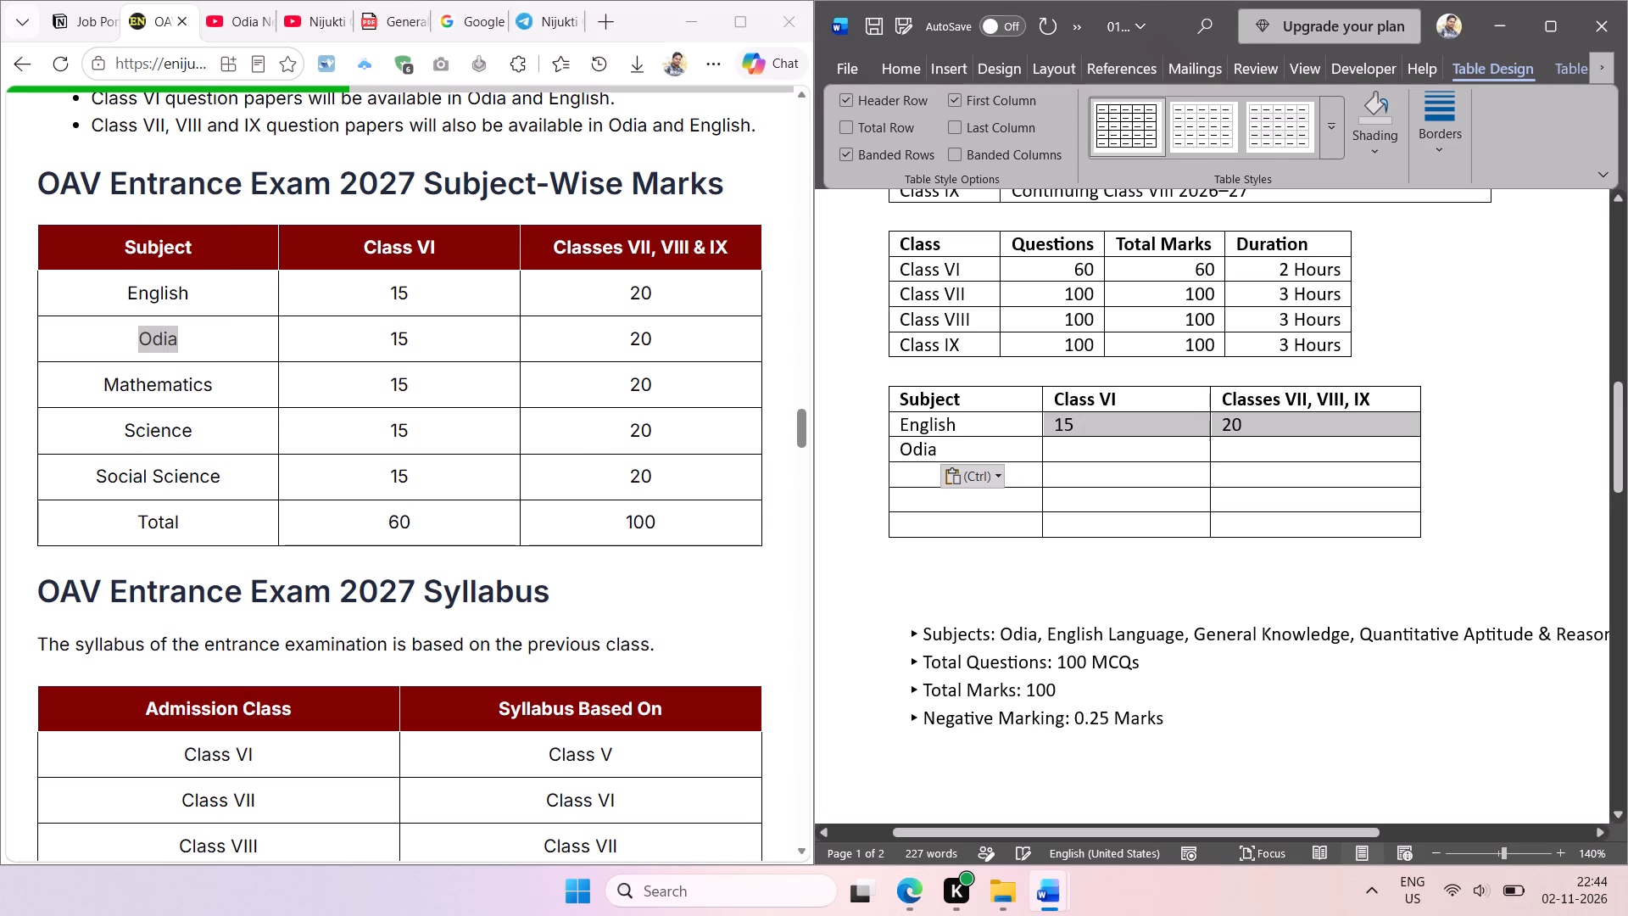
drag(1229, 433, 1229, 429)
key(ctrl+c)
click(1141, 451)
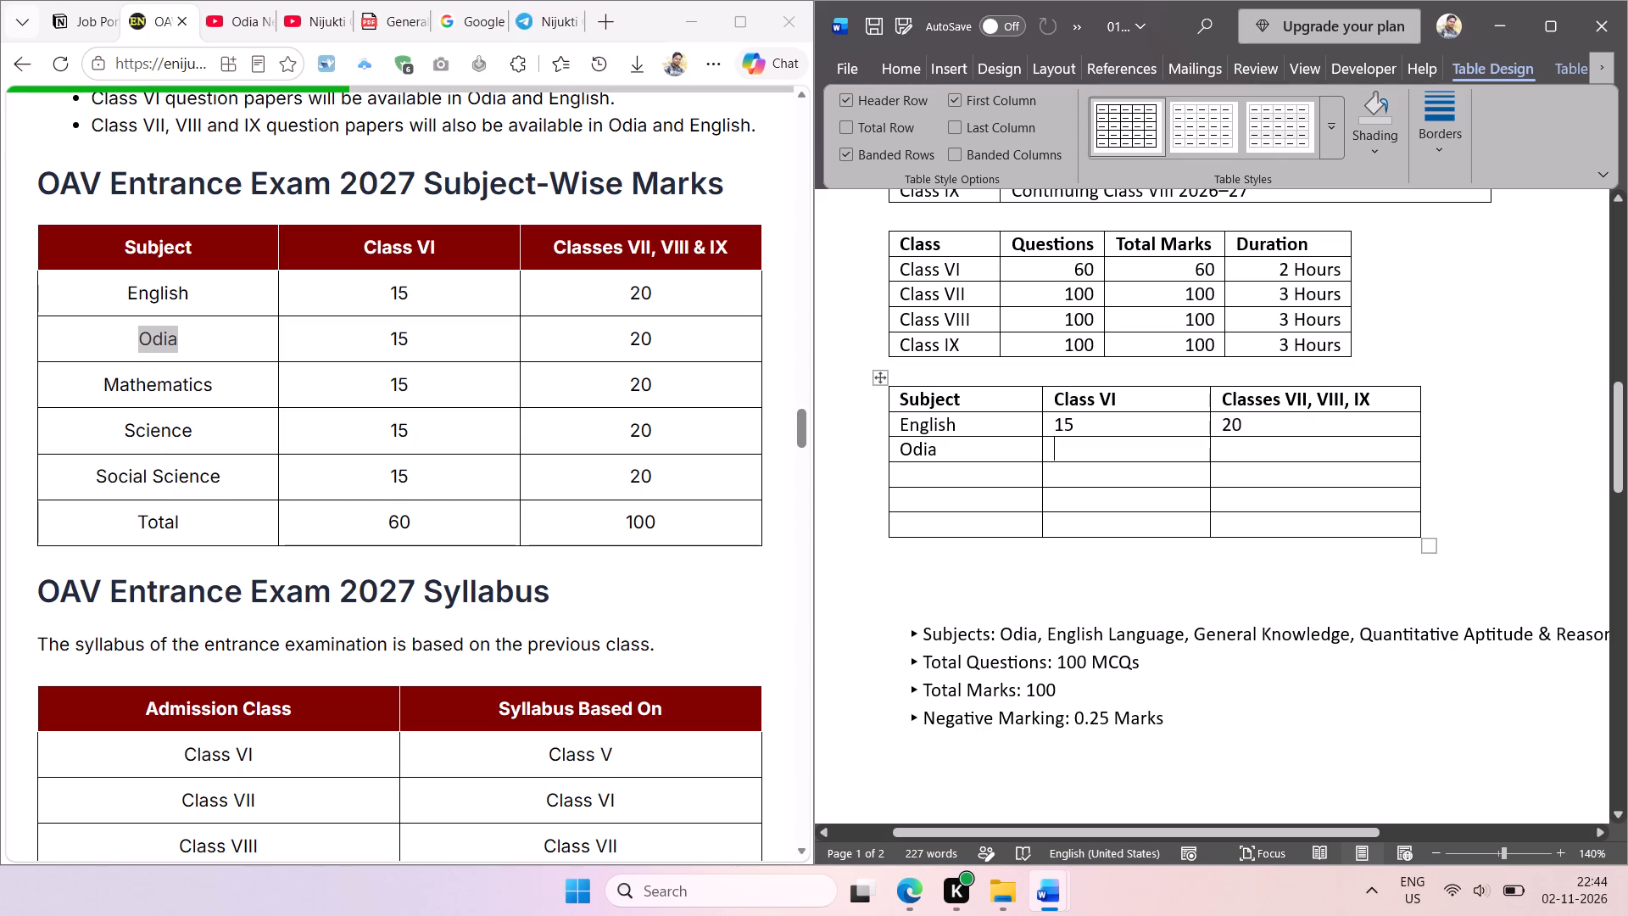
key(ctrl+v)
click(1087, 472)
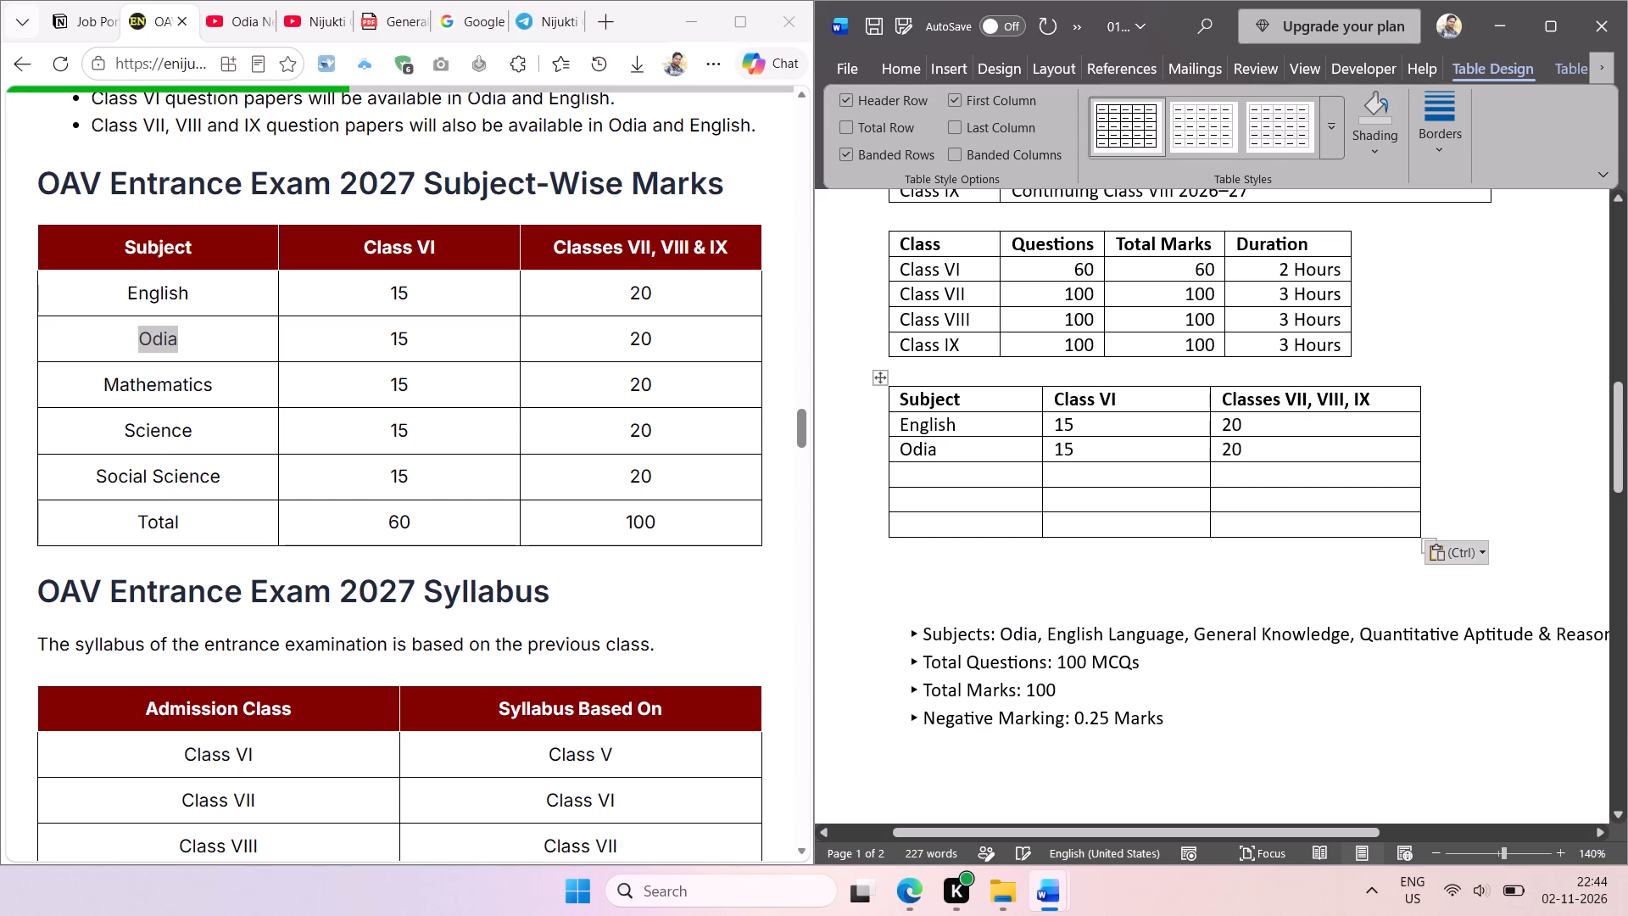
key(ctrl+v)
click(1084, 496)
key(ctrl+v)
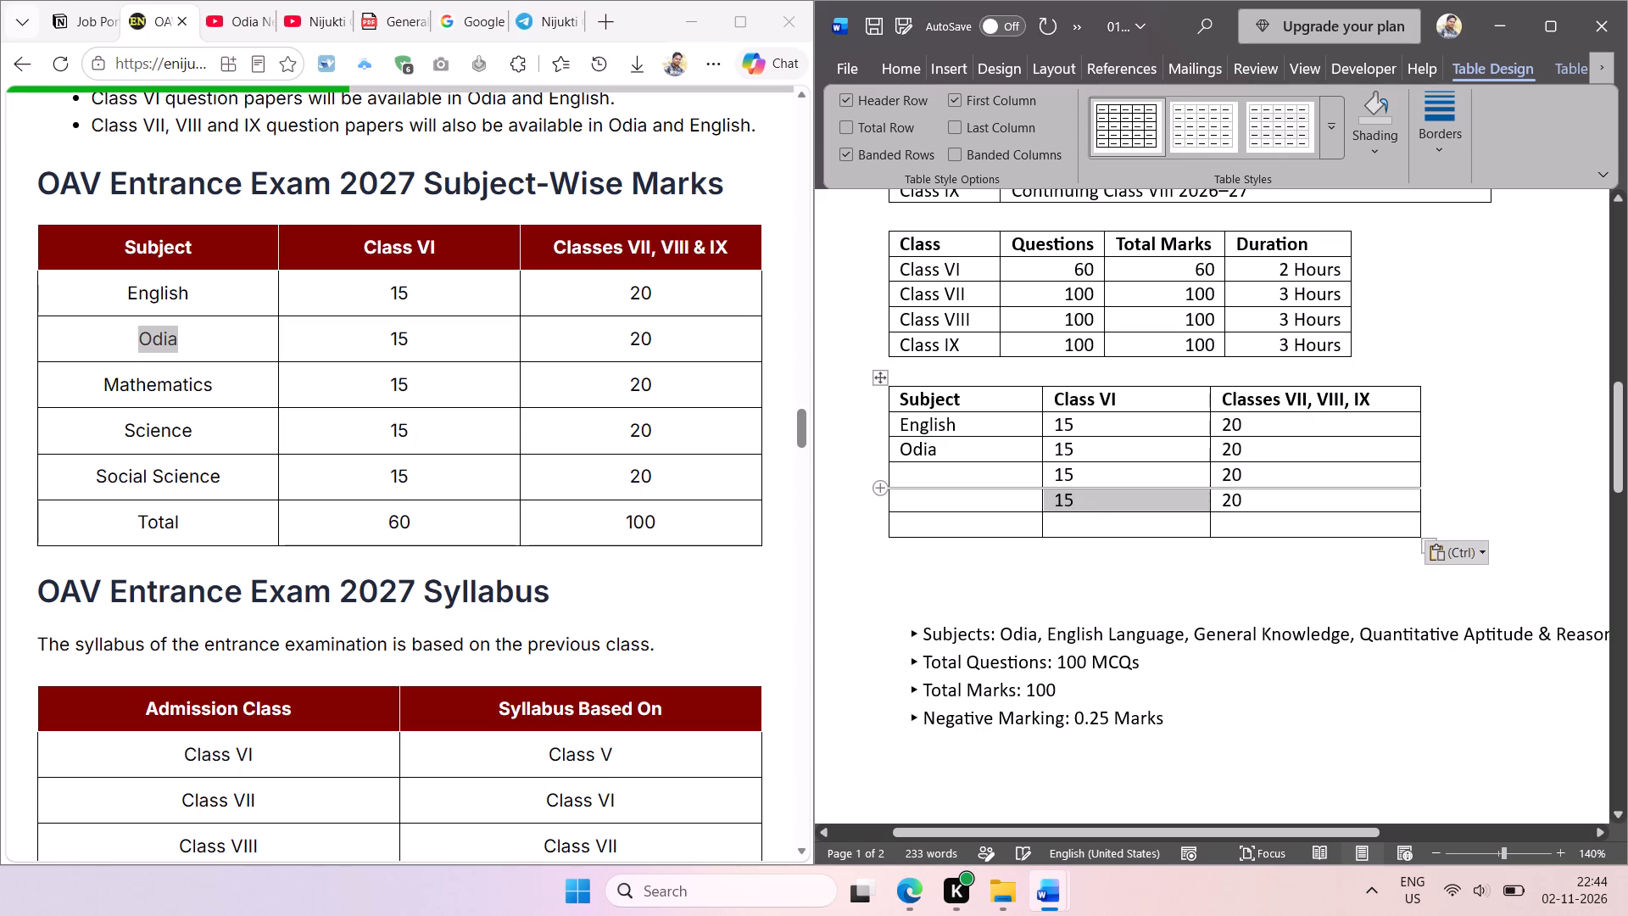
Copy "Mathematics" and "Science" from the article into the two Subject cells below Odia.
double_click(164, 391)
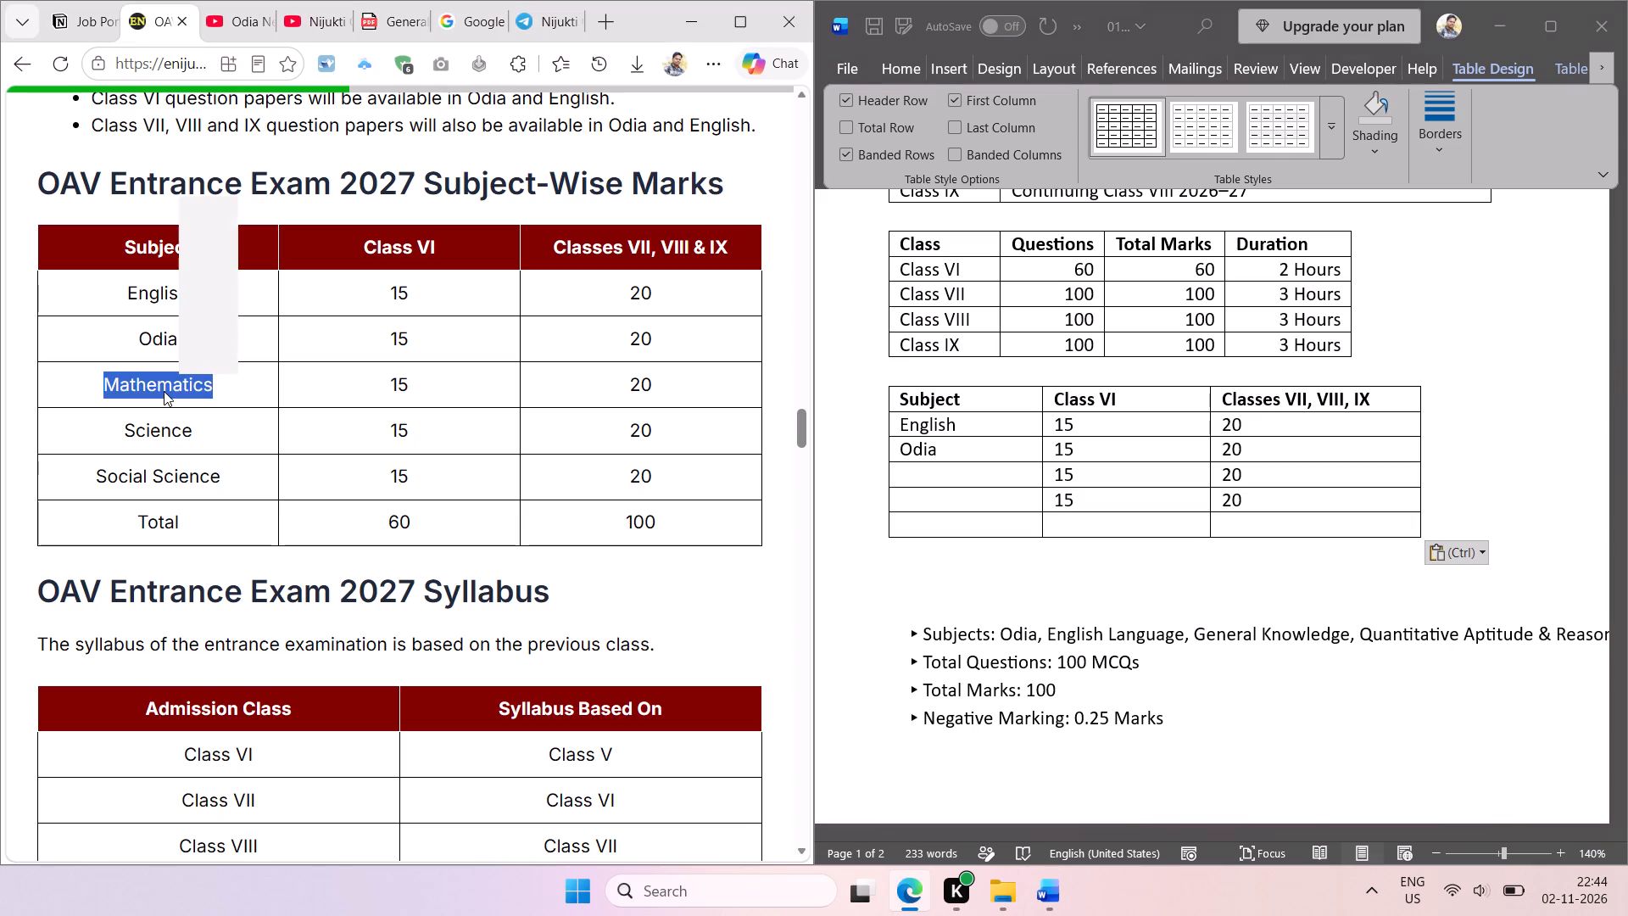
key(ctrl+c)
click(912, 464)
click(914, 477)
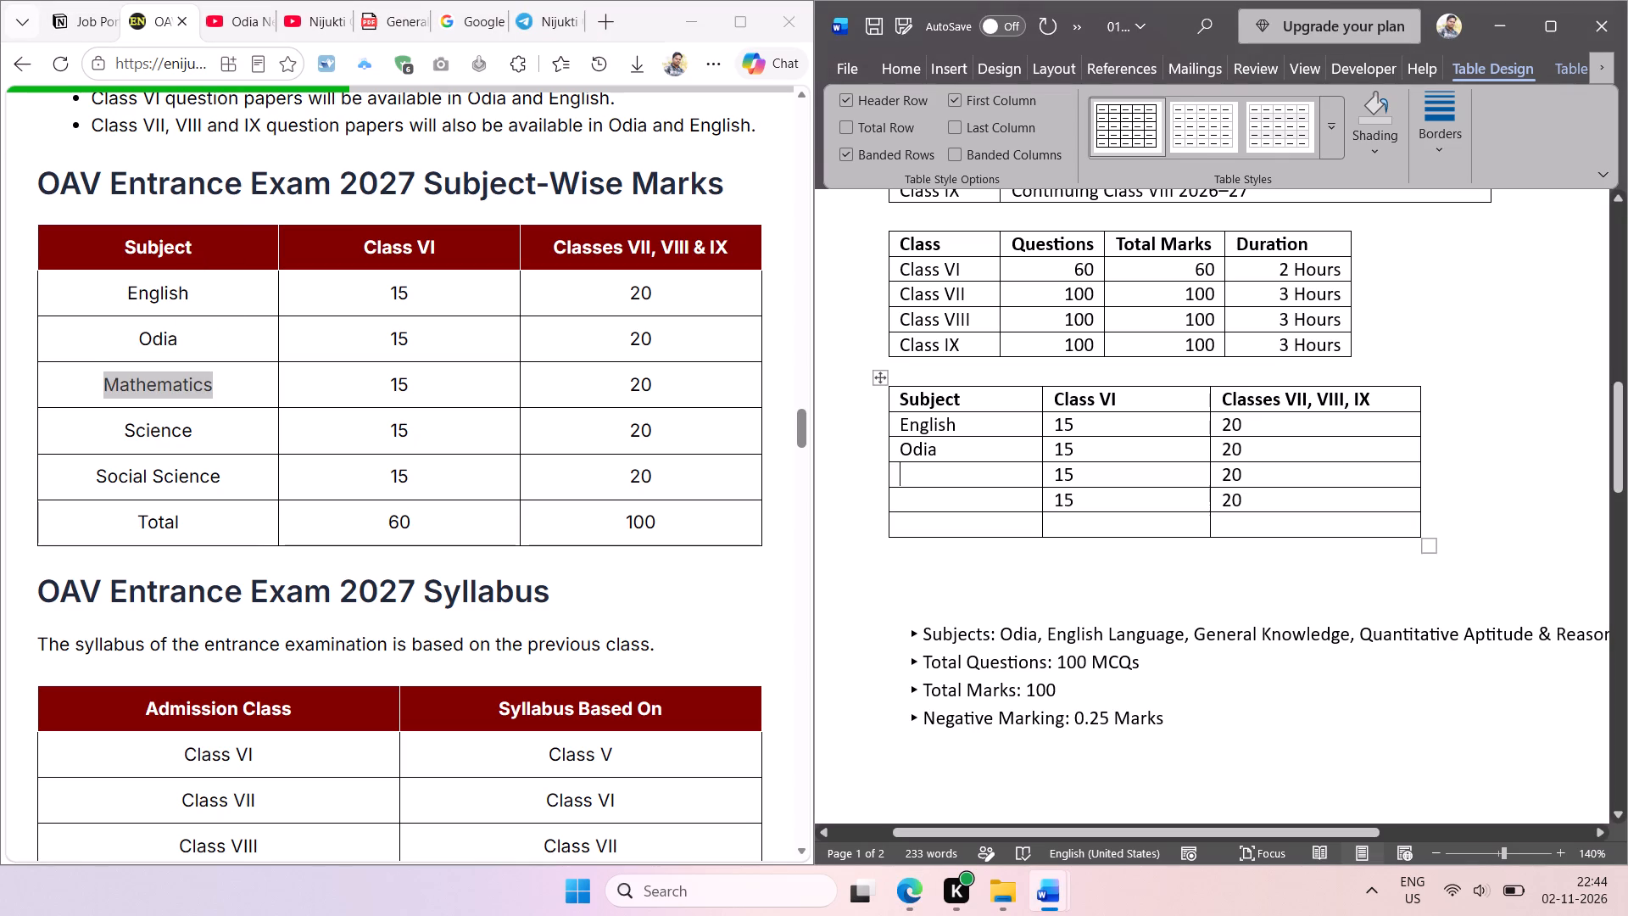
key(ctrl+v)
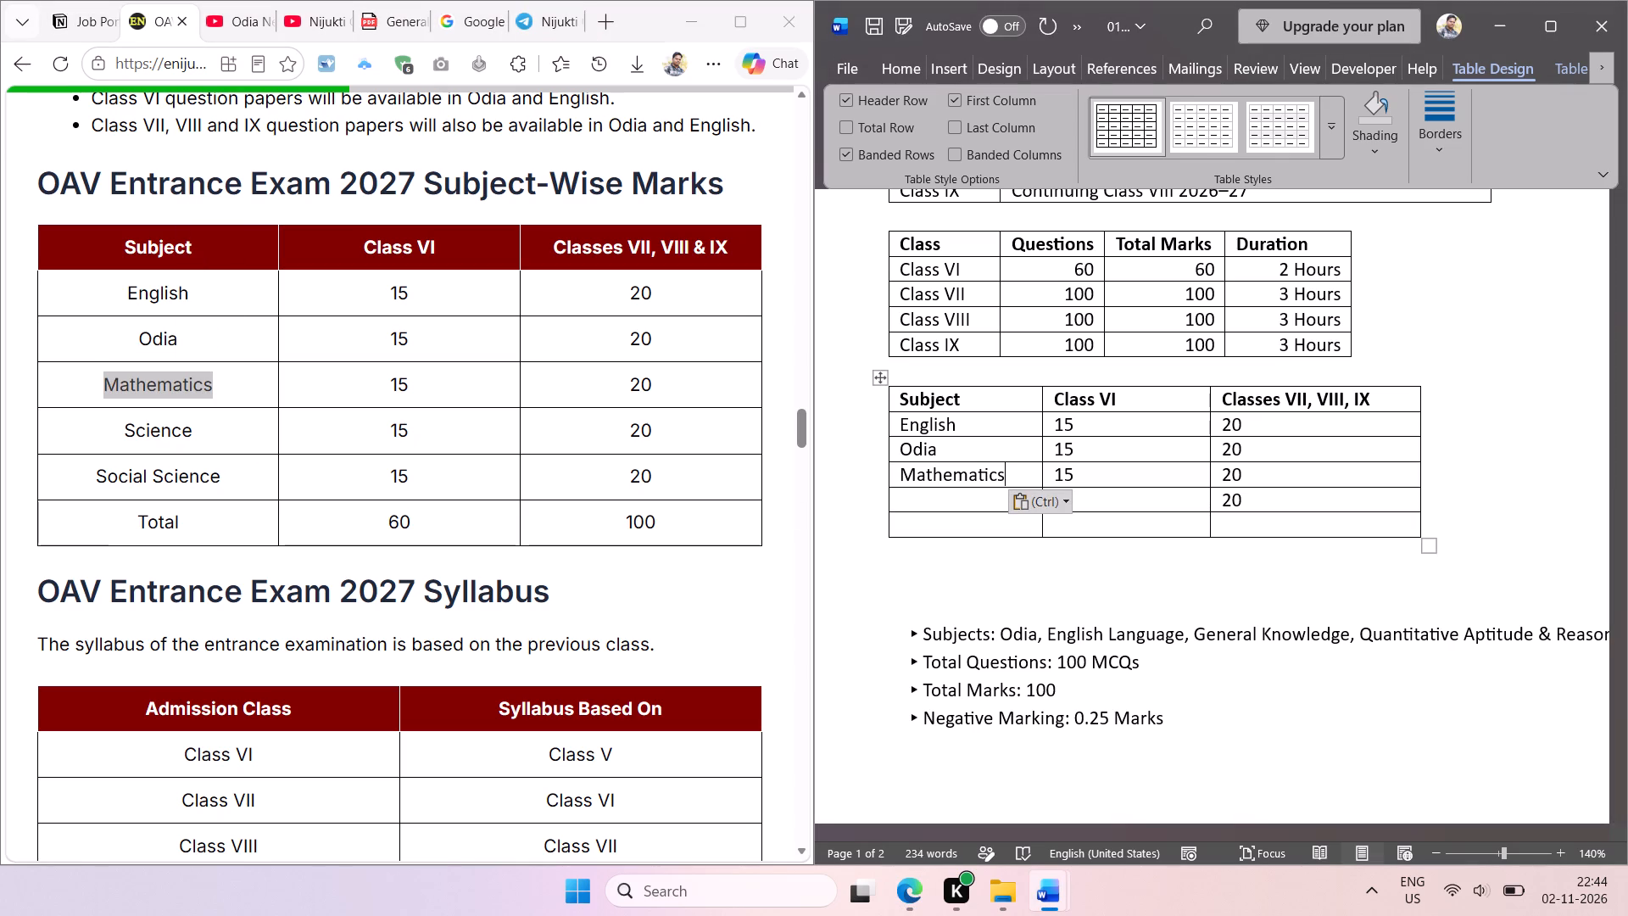
double_click(171, 433)
key(ctrl+c)
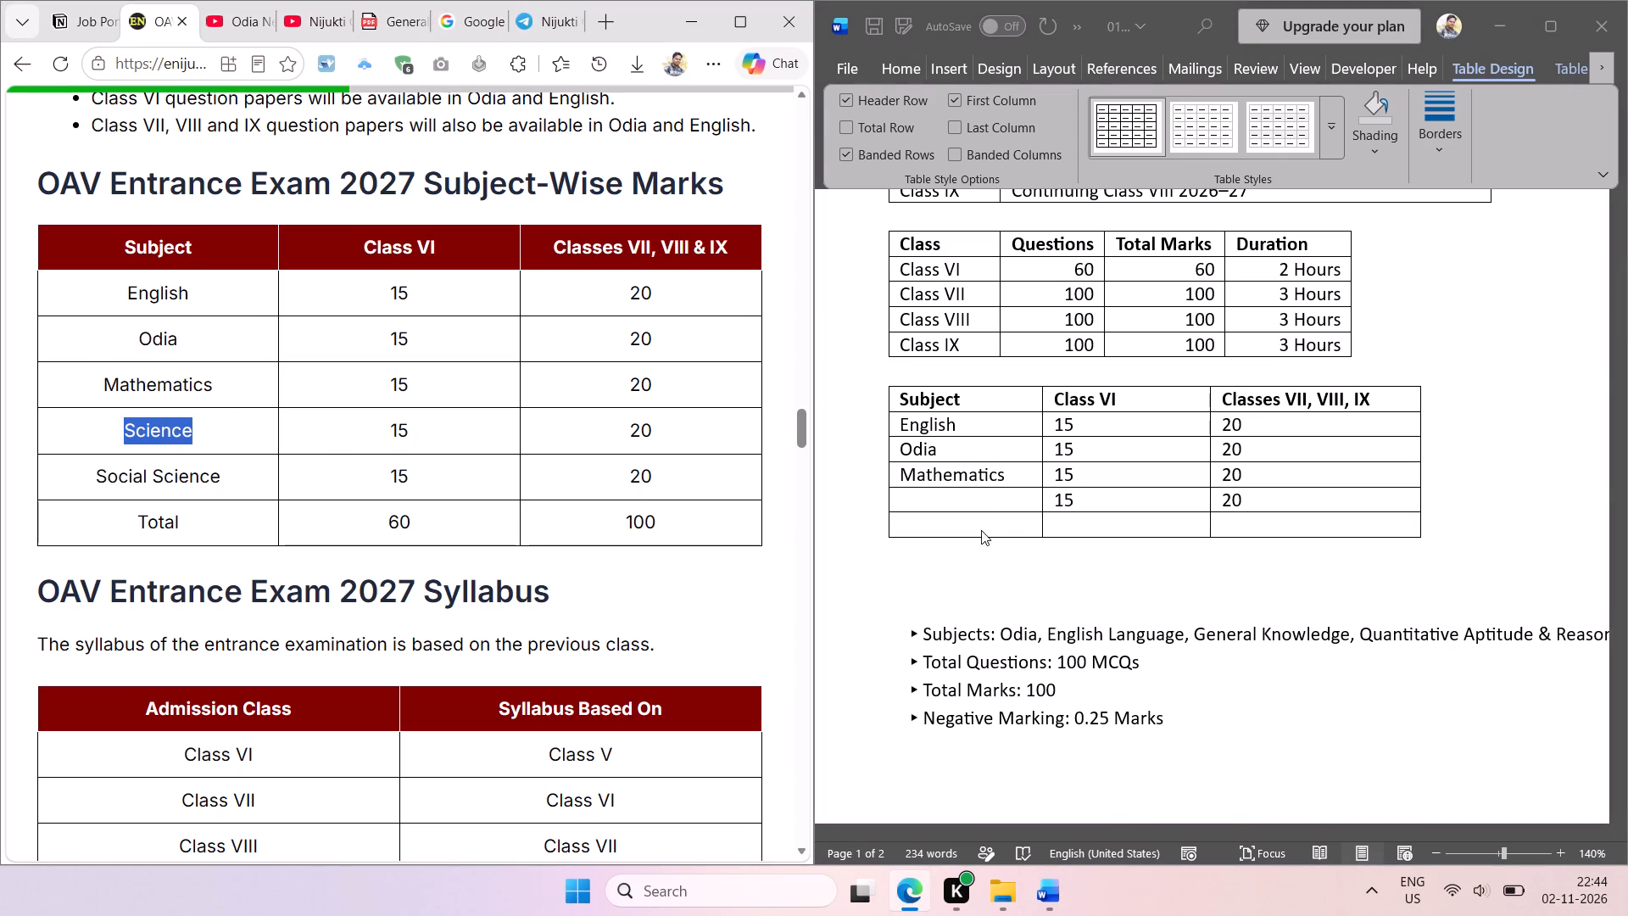
click(979, 505)
click(956, 500)
key(ctrl+v)
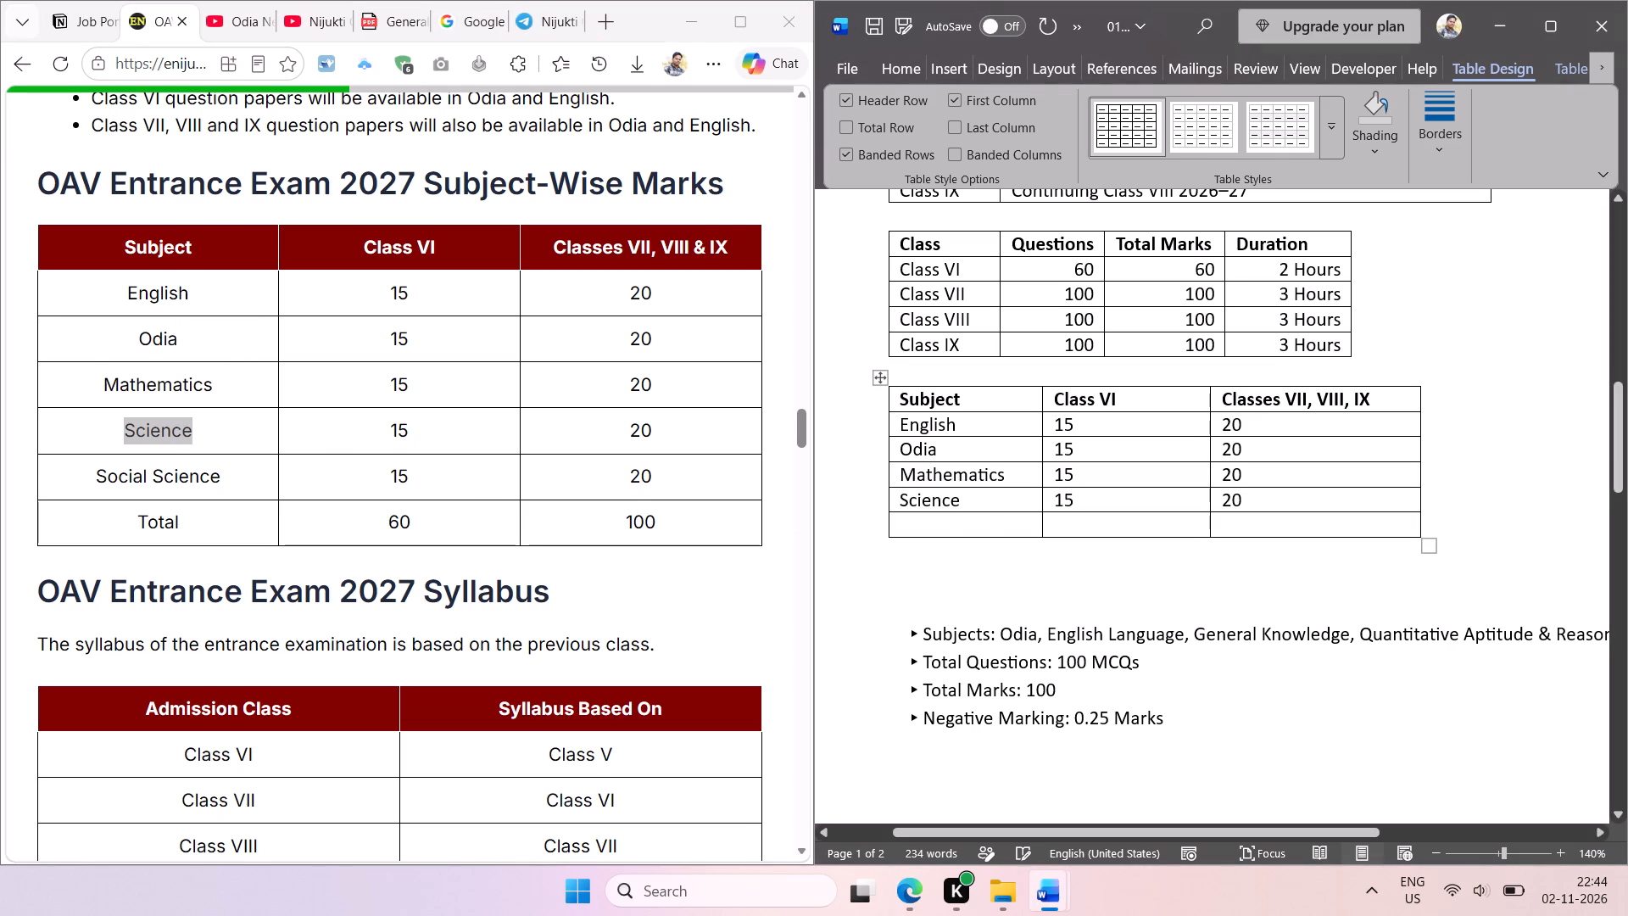
Copy "Social Science" from the article into the Subject cell of the table's last row.
click(183, 466)
drag(220, 477, 120, 474)
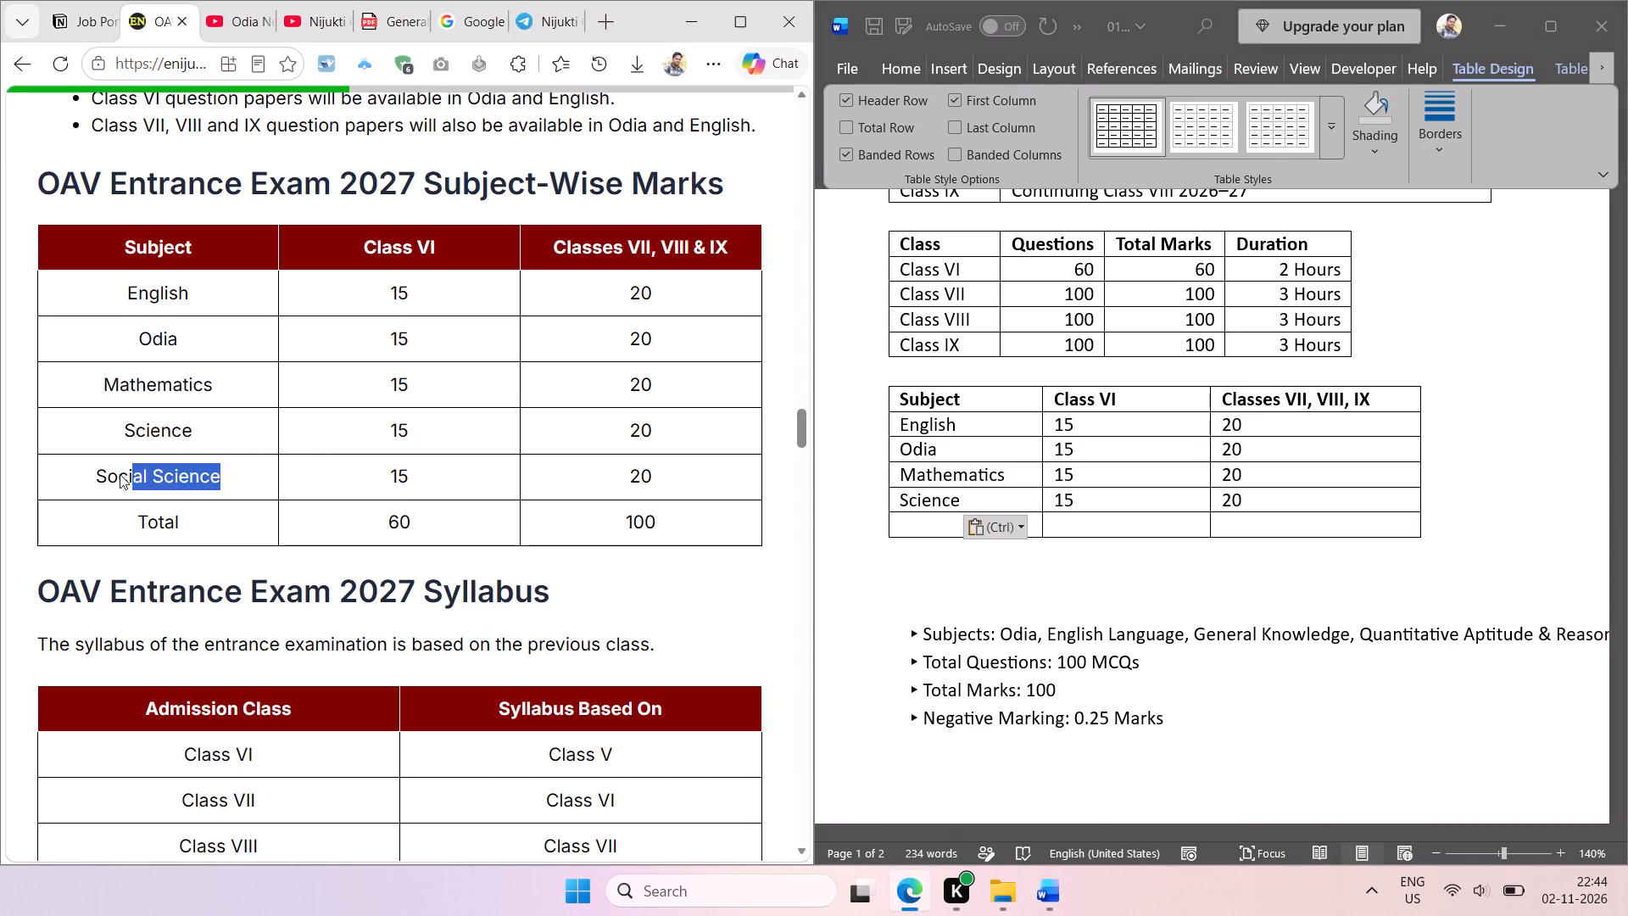
drag(120, 474, 86, 474)
key(ctrl+c)
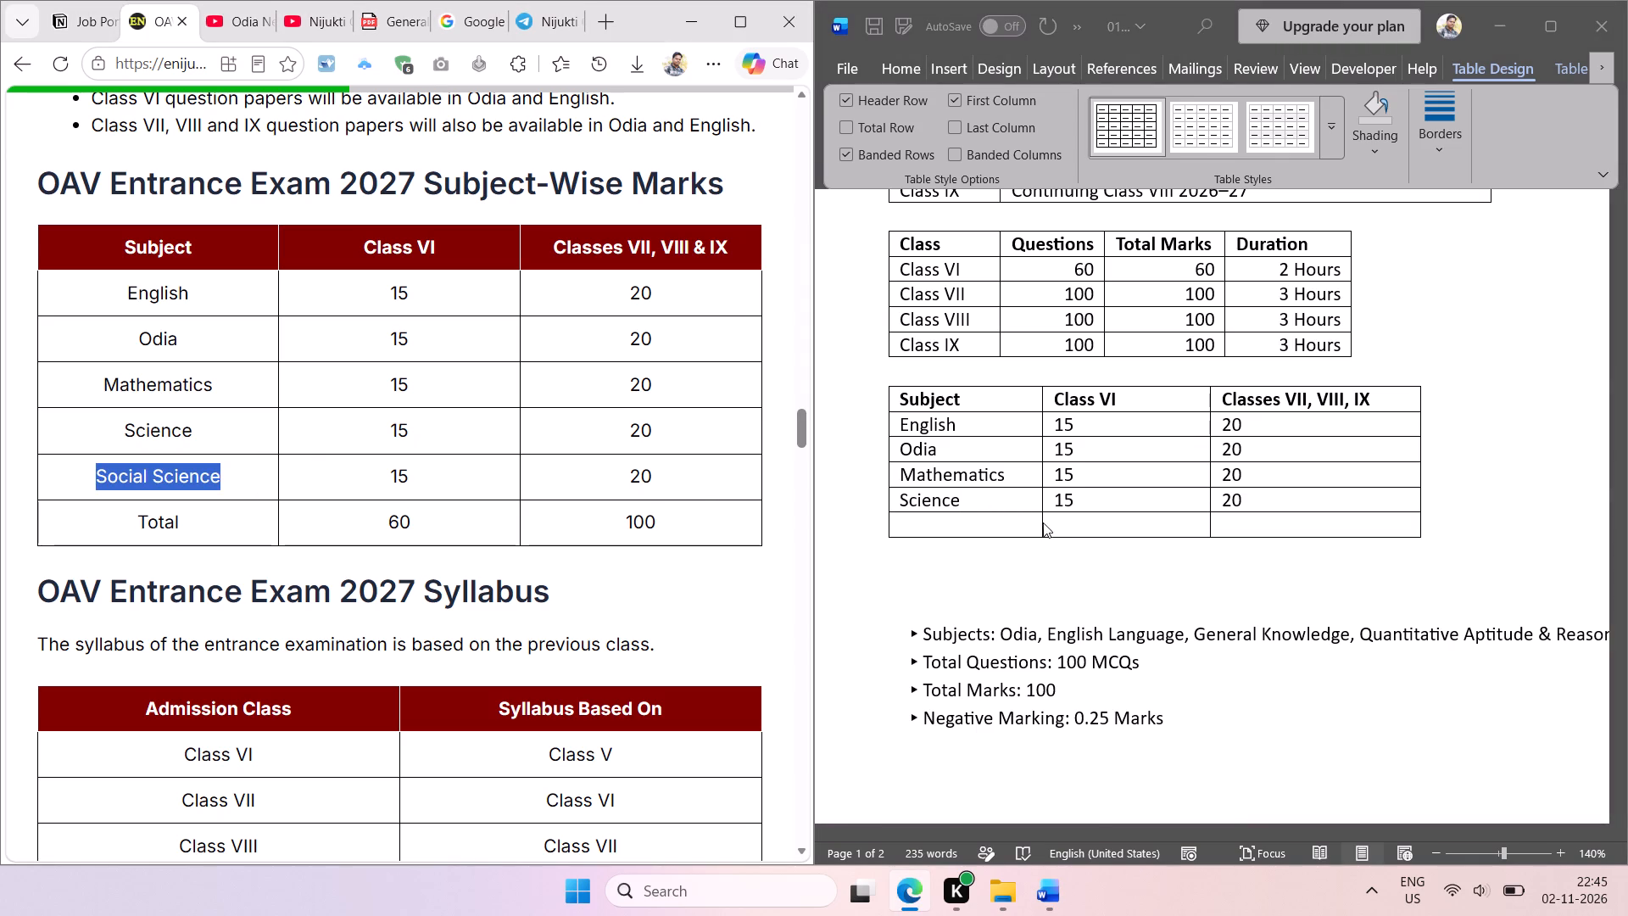
click(1017, 516)
click(972, 523)
key(ctrl+v)
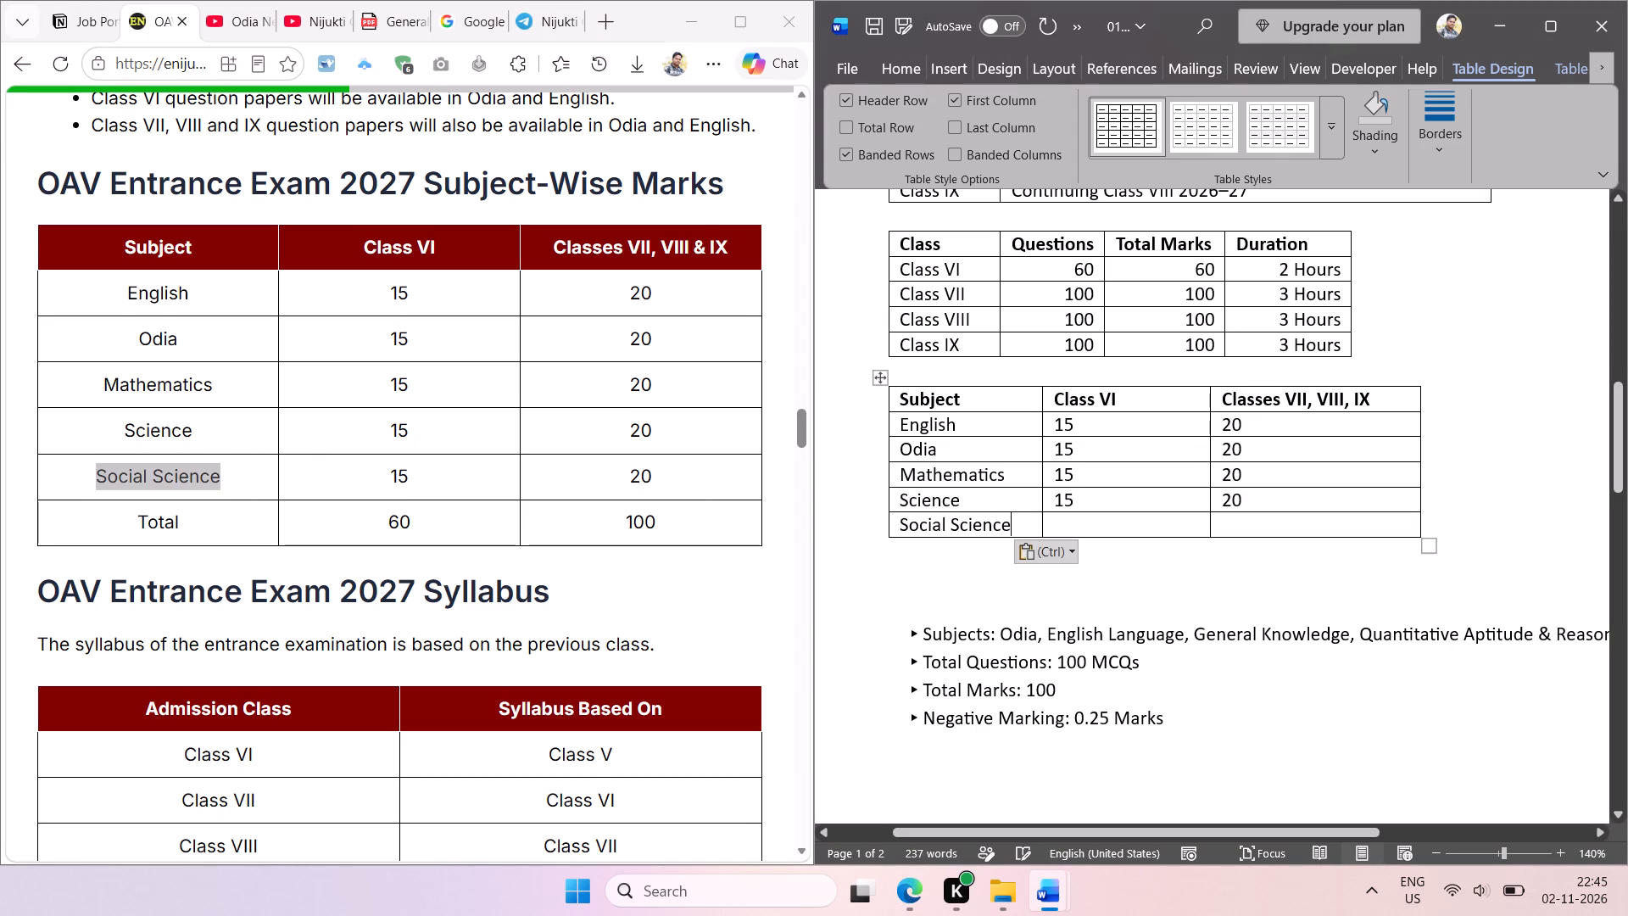
Copy the Science row's marks, 15 and 20, into the Social Science row.
drag(1058, 498, 1244, 508)
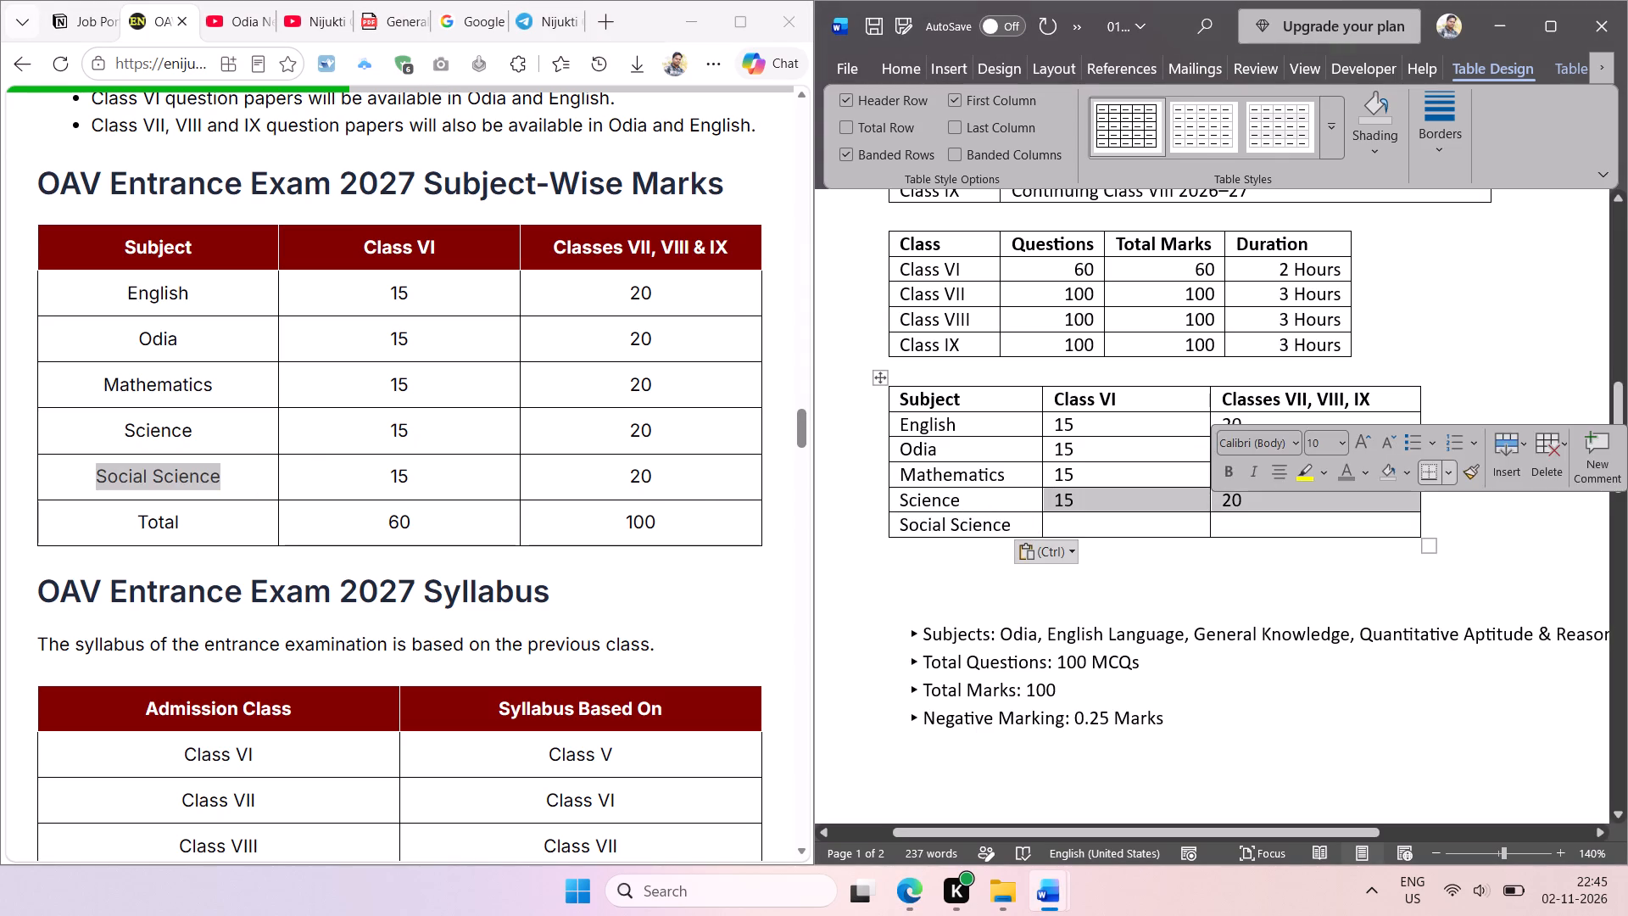
key(ctrl+c)
click(1121, 536)
click(1113, 521)
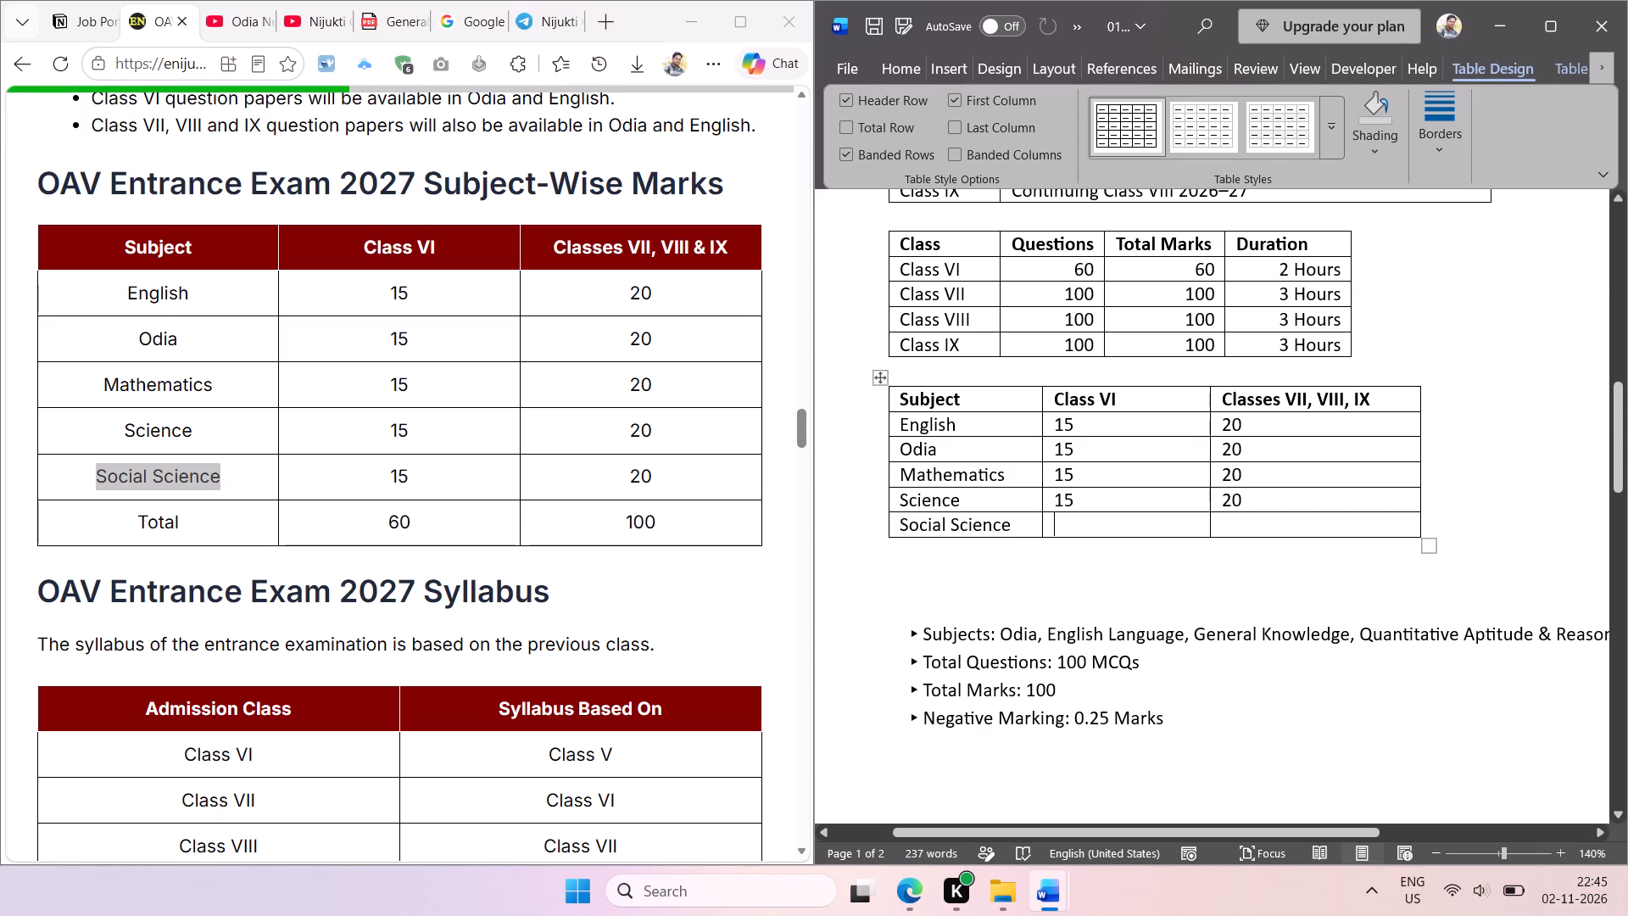
key(ctrl+v)
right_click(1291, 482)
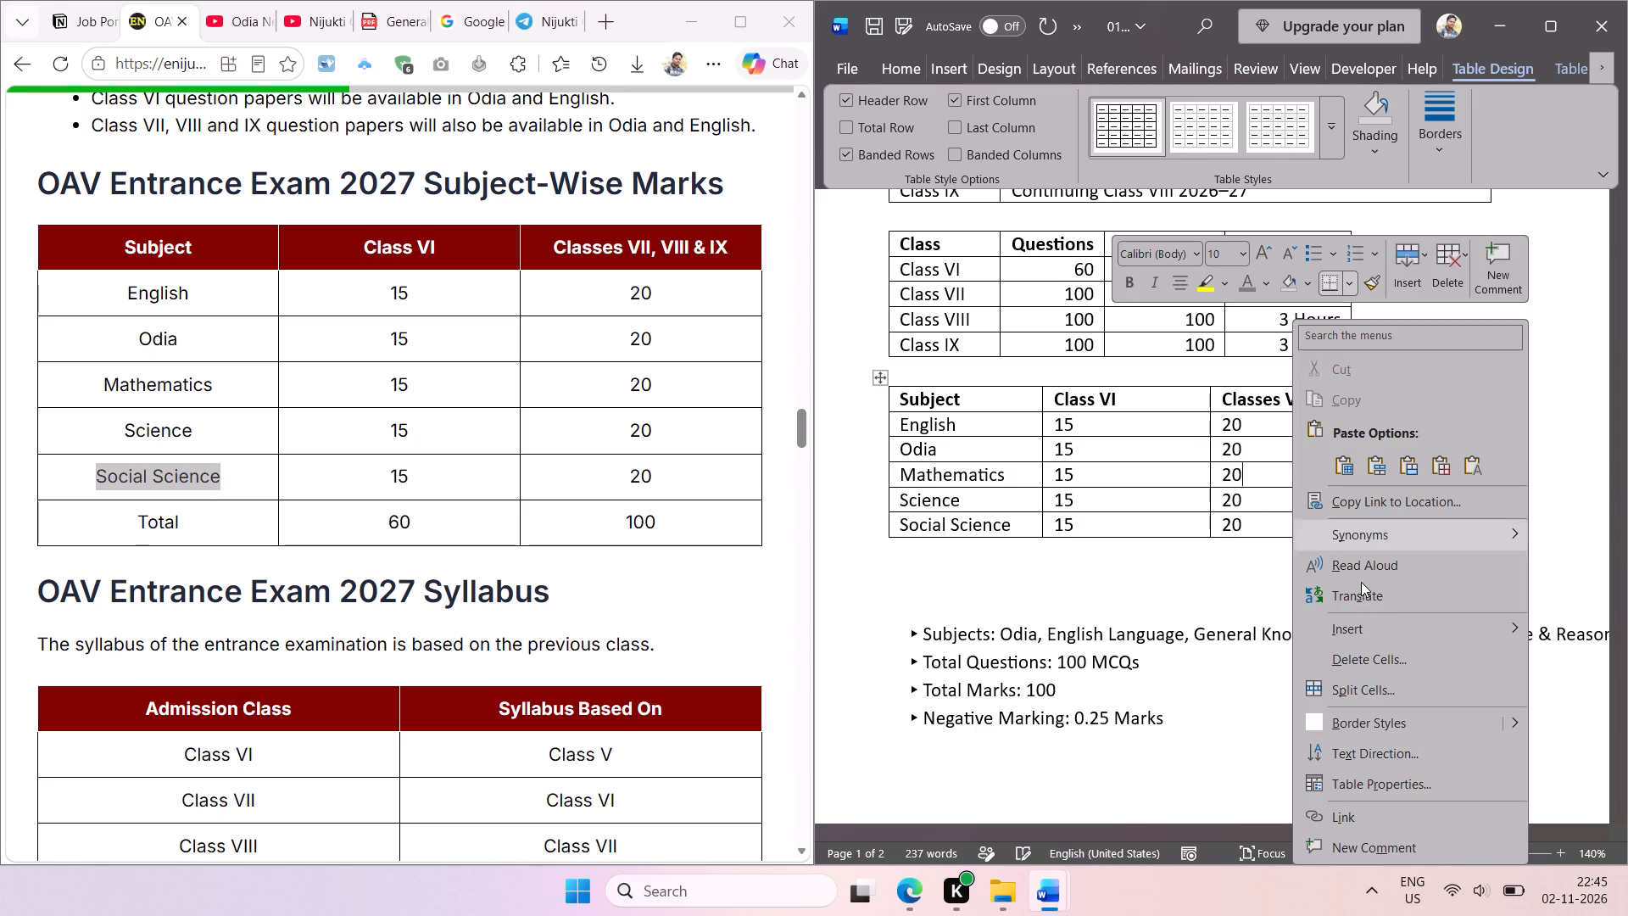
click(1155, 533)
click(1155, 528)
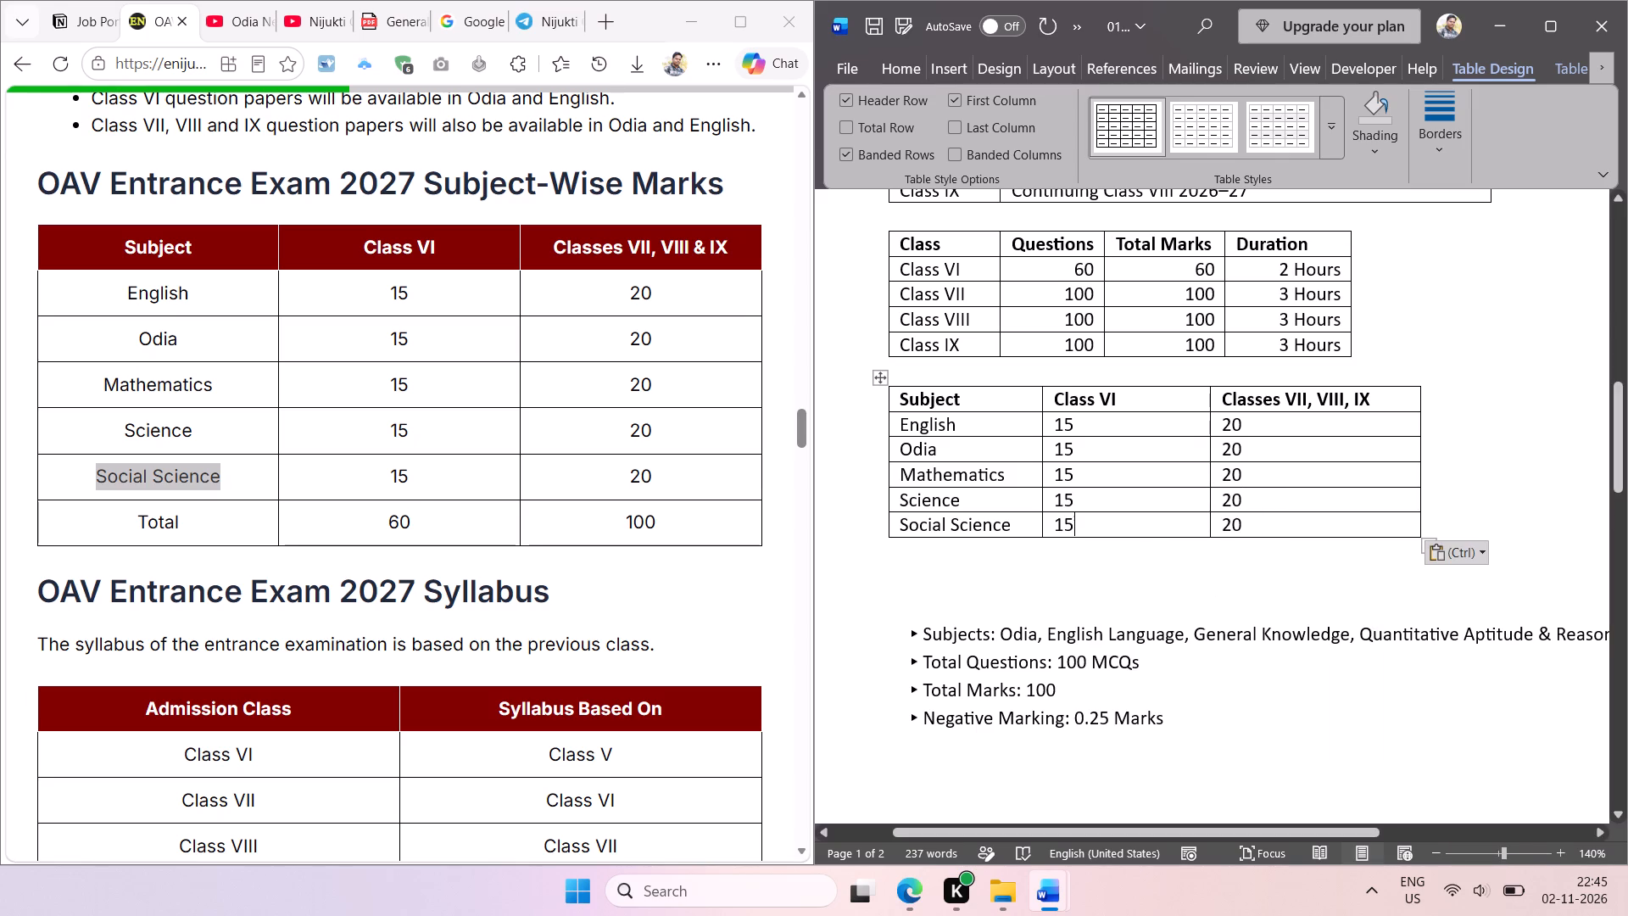
Add a row below Social Science in the subject table and fill it with "Total" copied from the article, 60 and 100.
right_click(1154, 527)
click(1244, 623)
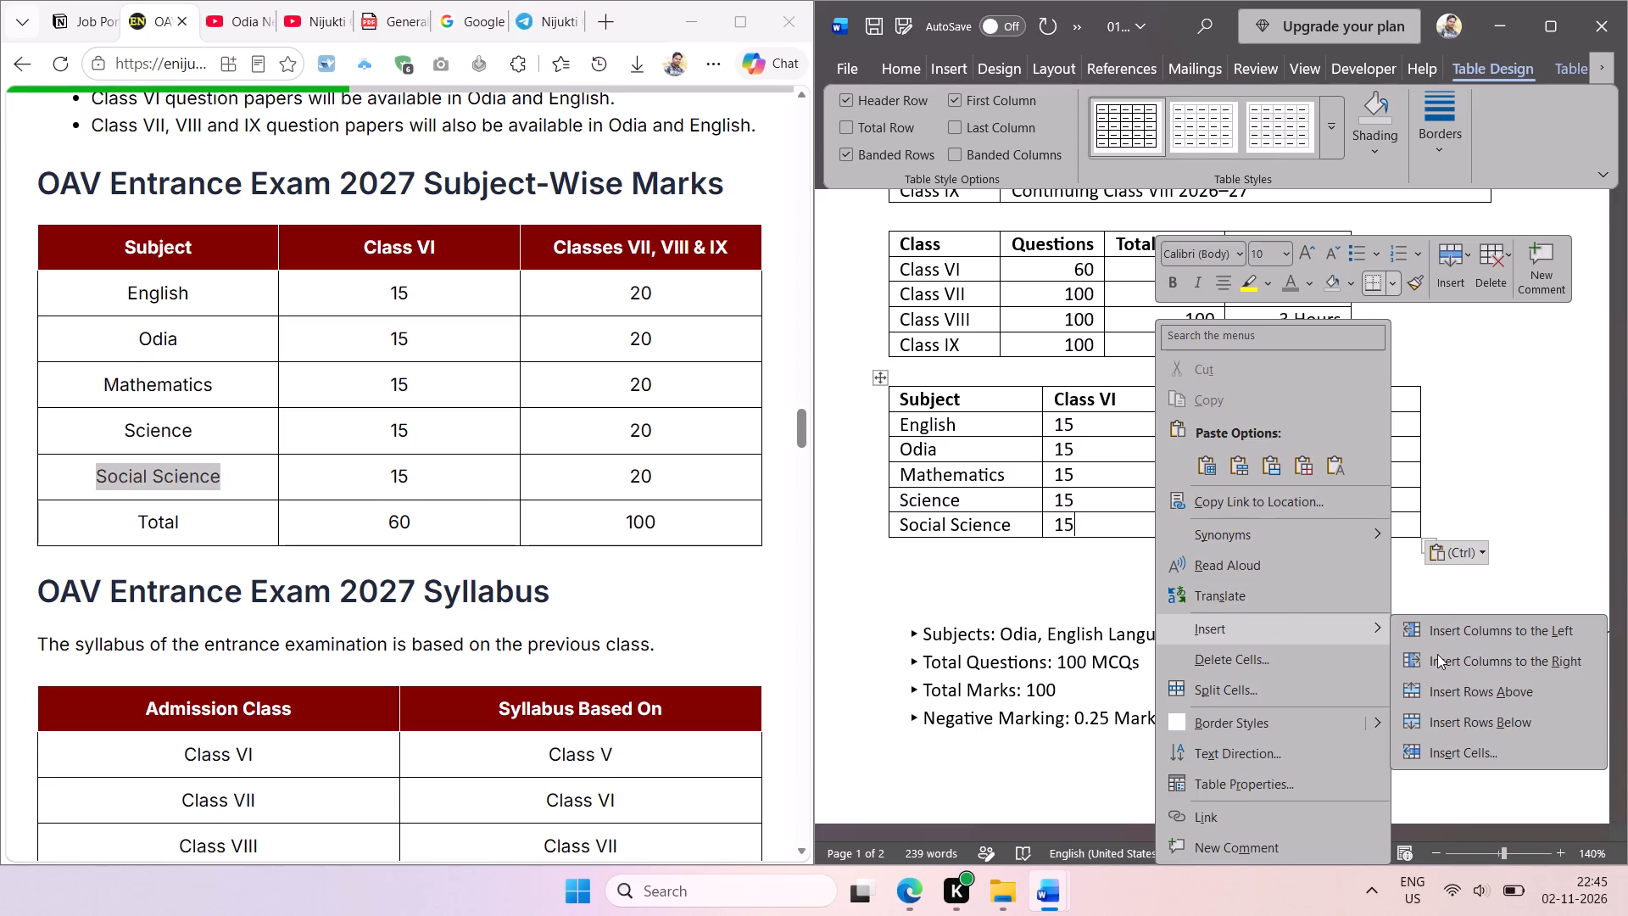
click(1464, 720)
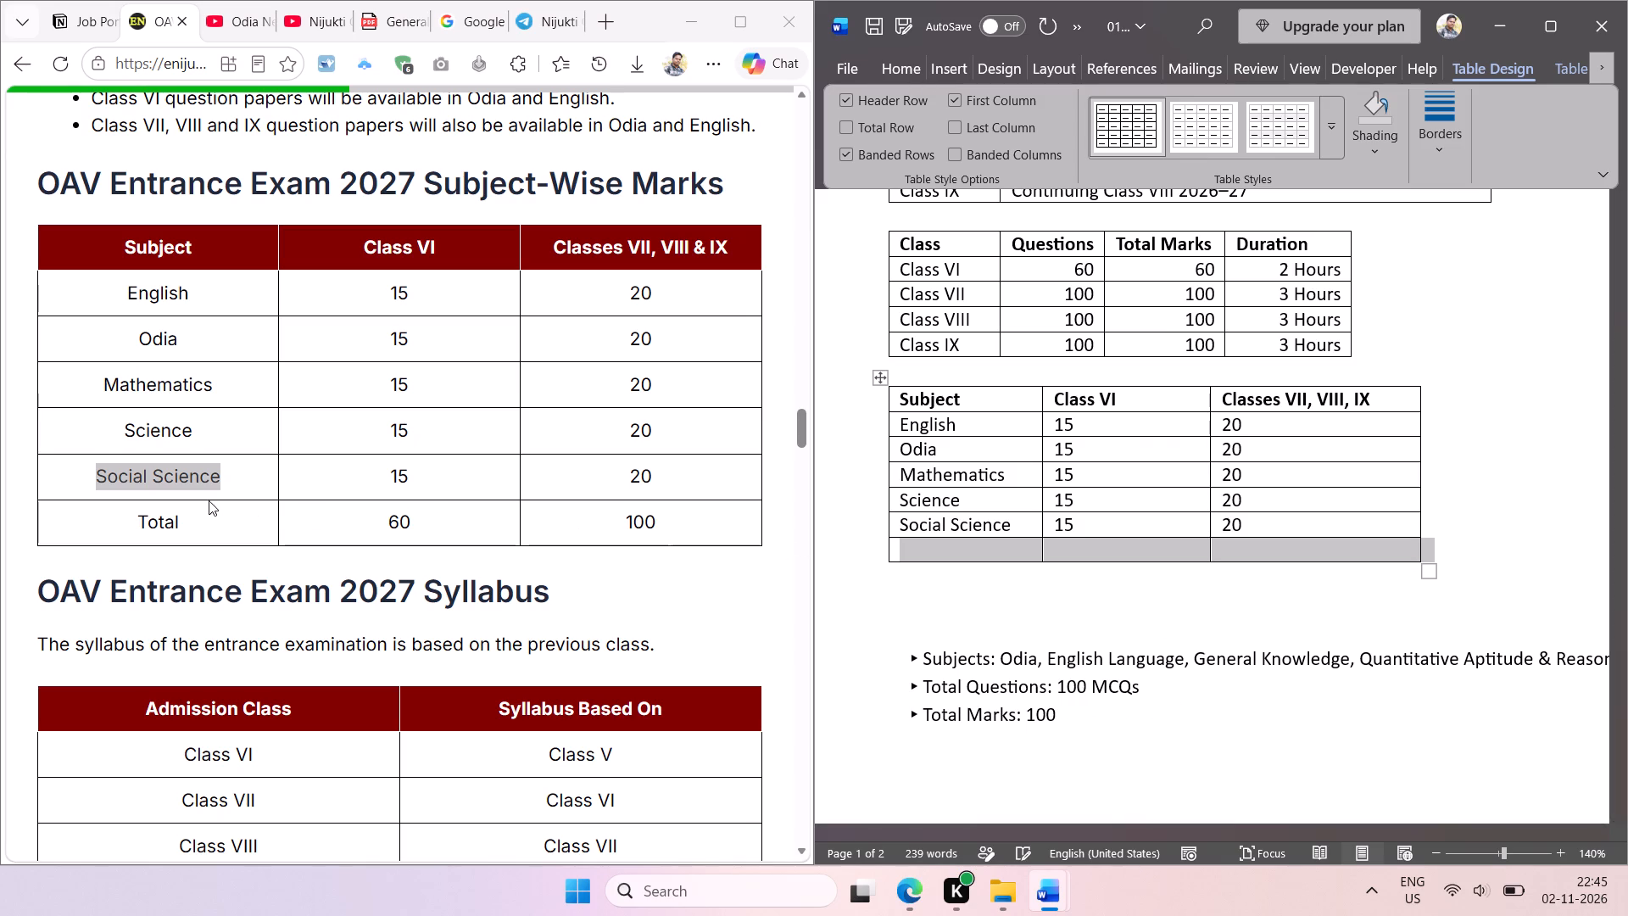
click(204, 500)
double_click(164, 520)
key(ctrl+c)
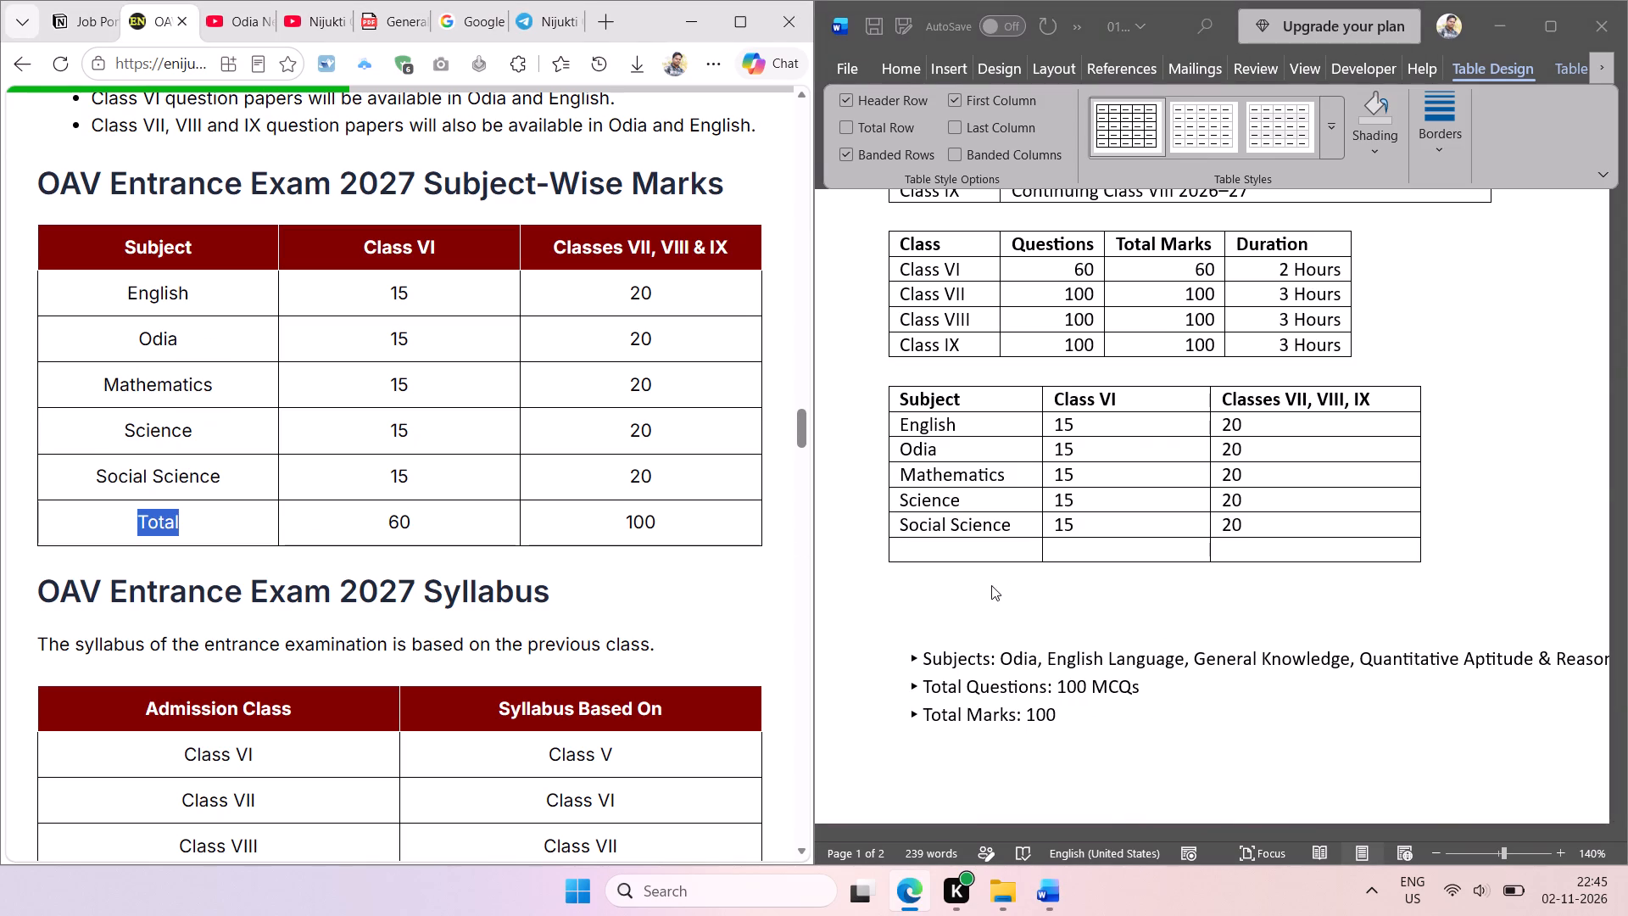
click(984, 555)
click(963, 547)
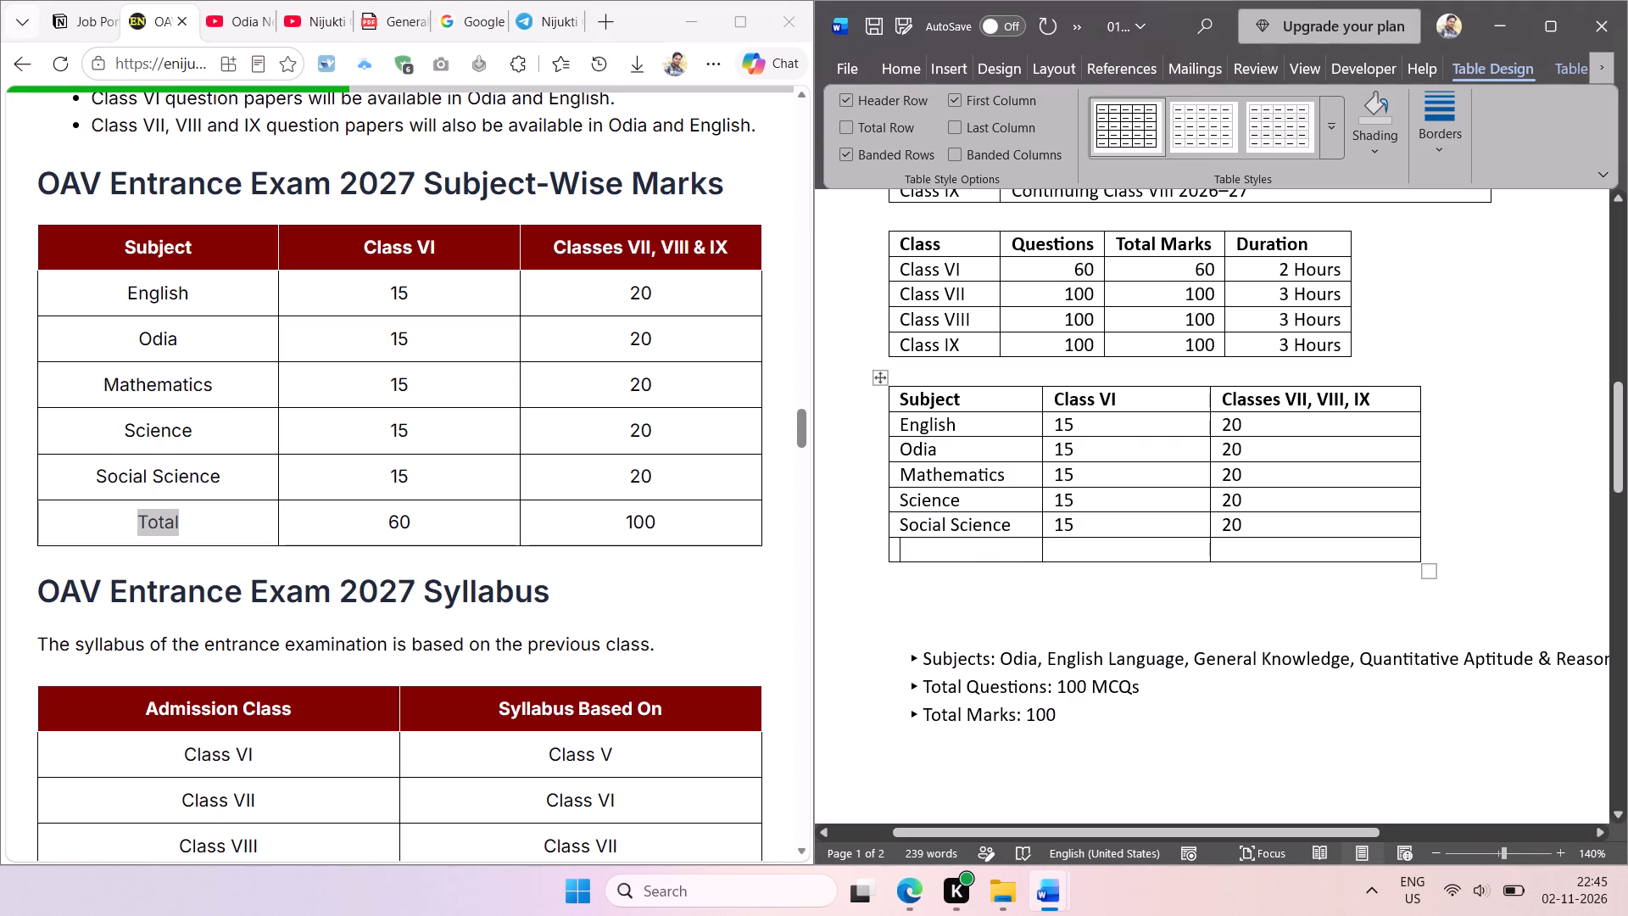
key(ctrl+v)
key(Tab)
text(60)
key(Tab)
text(100)
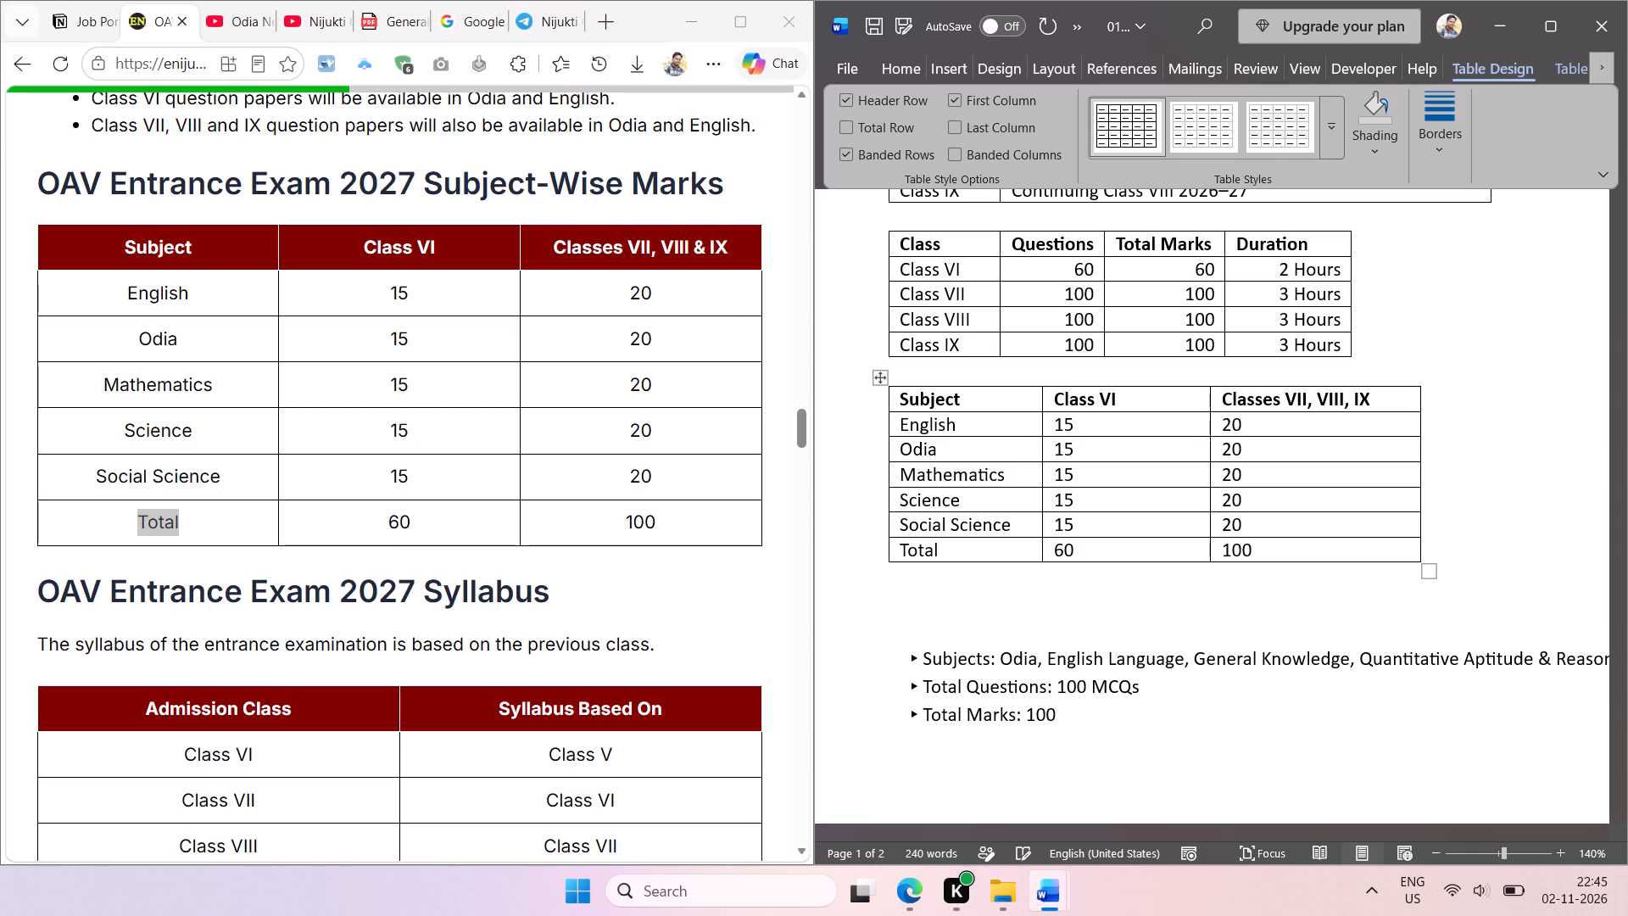
Make the Total row of the subject table bold.
drag(1278, 556, 982, 556)
key(ctrl+b)
click(1027, 586)
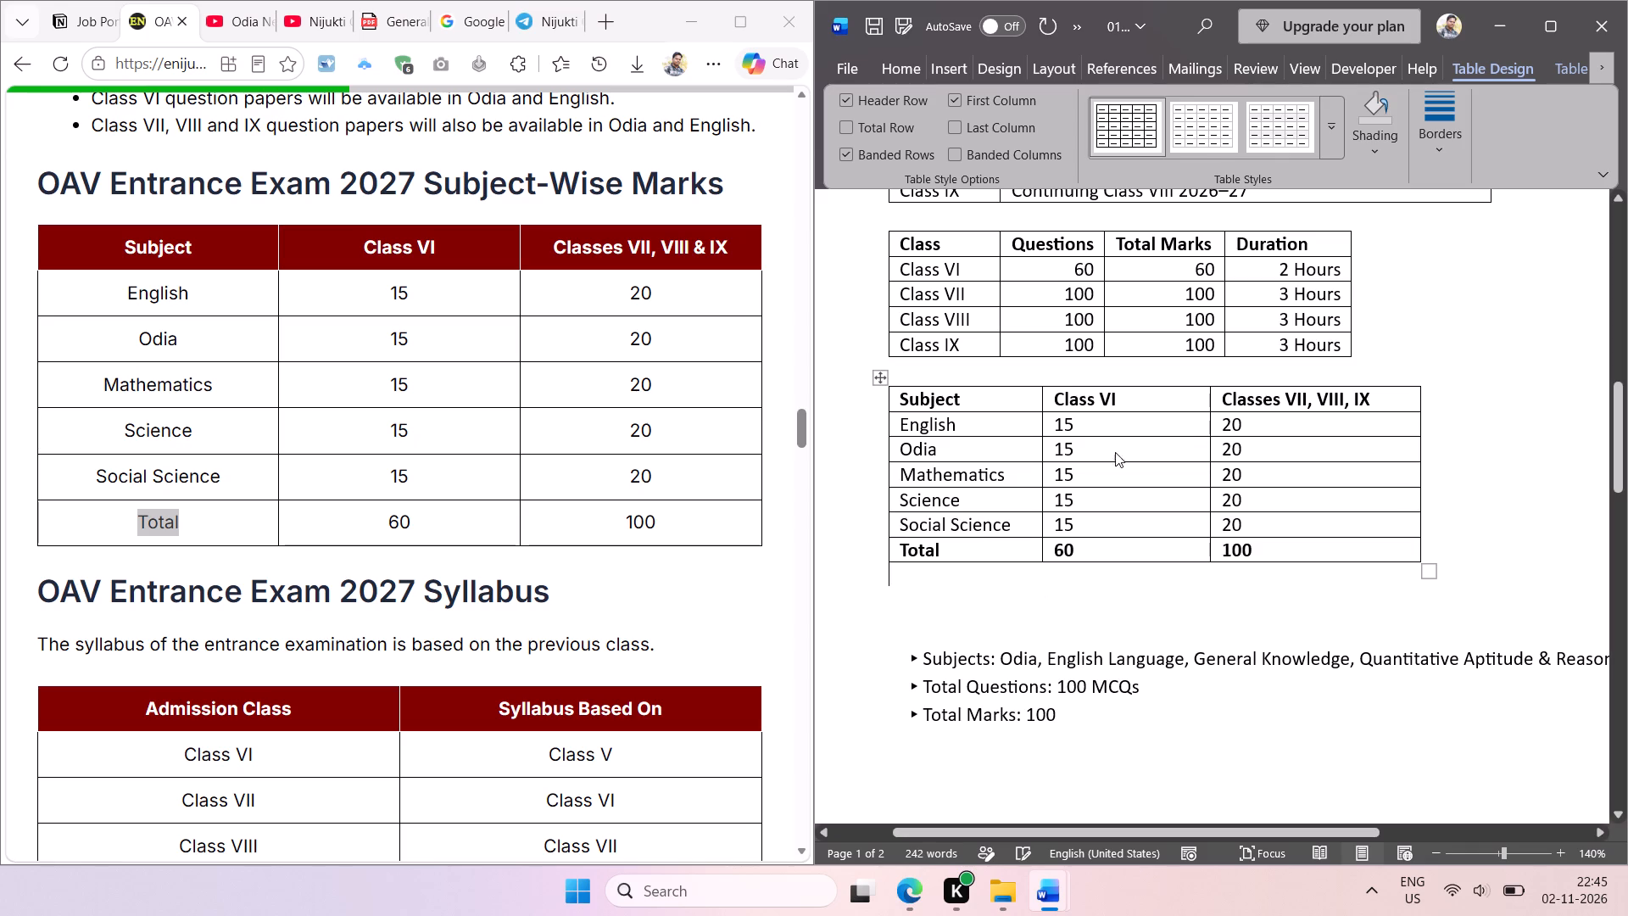
Centre the marks in both class columns of the subject table, from the English row through the Total row.
drag(1048, 424, 1098, 457)
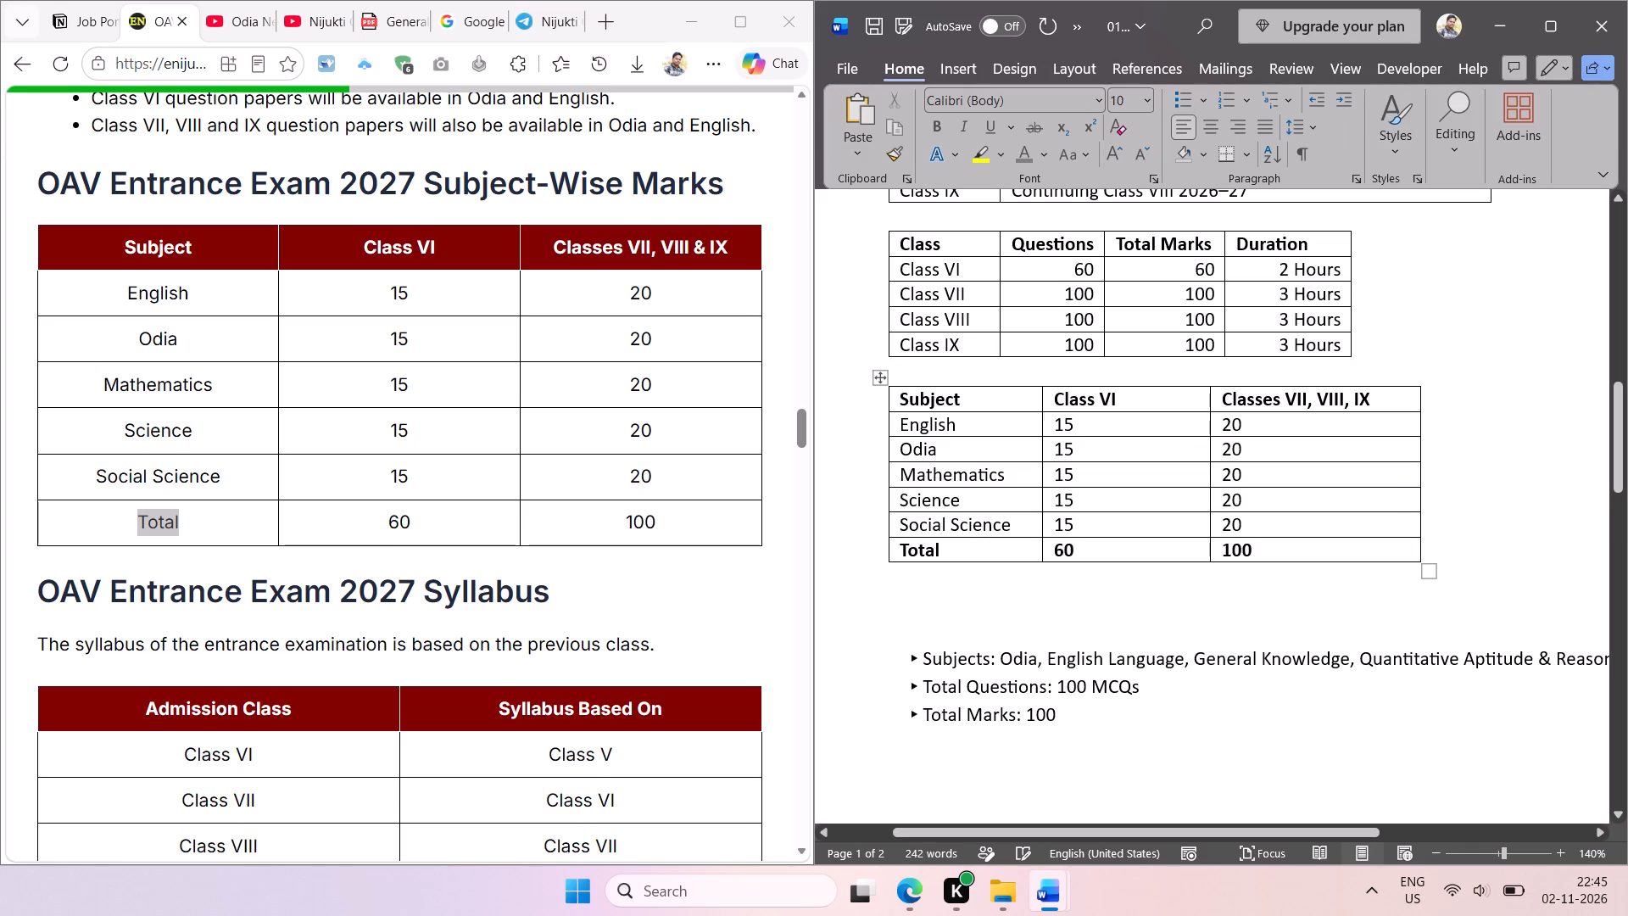
drag(1098, 457, 1227, 549)
click(1209, 120)
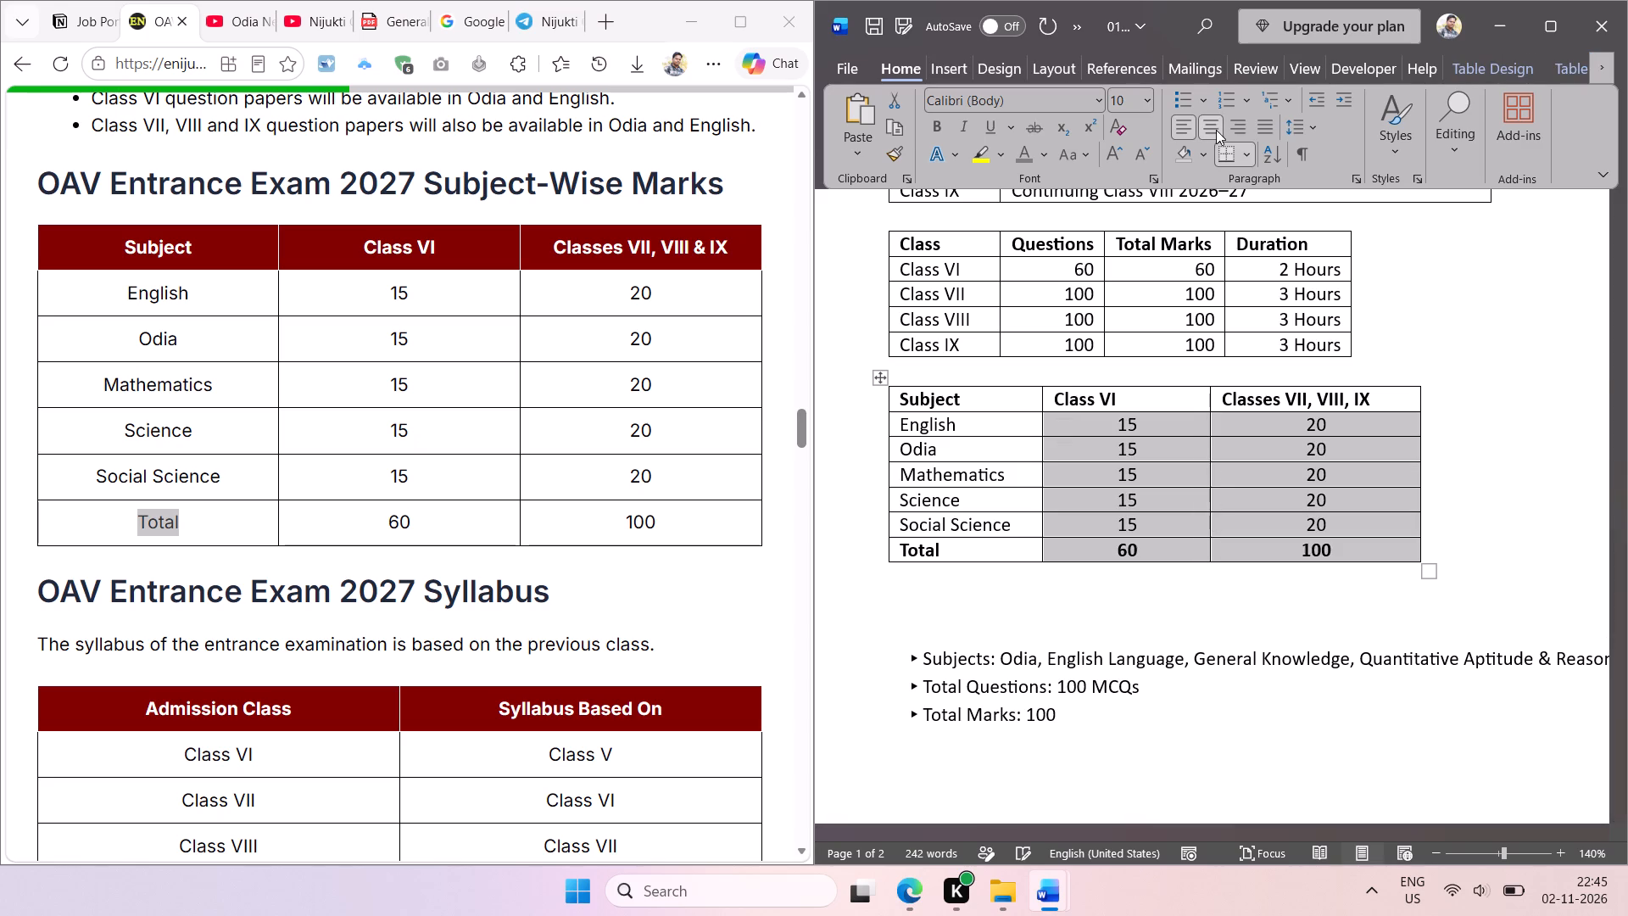
click(1227, 625)
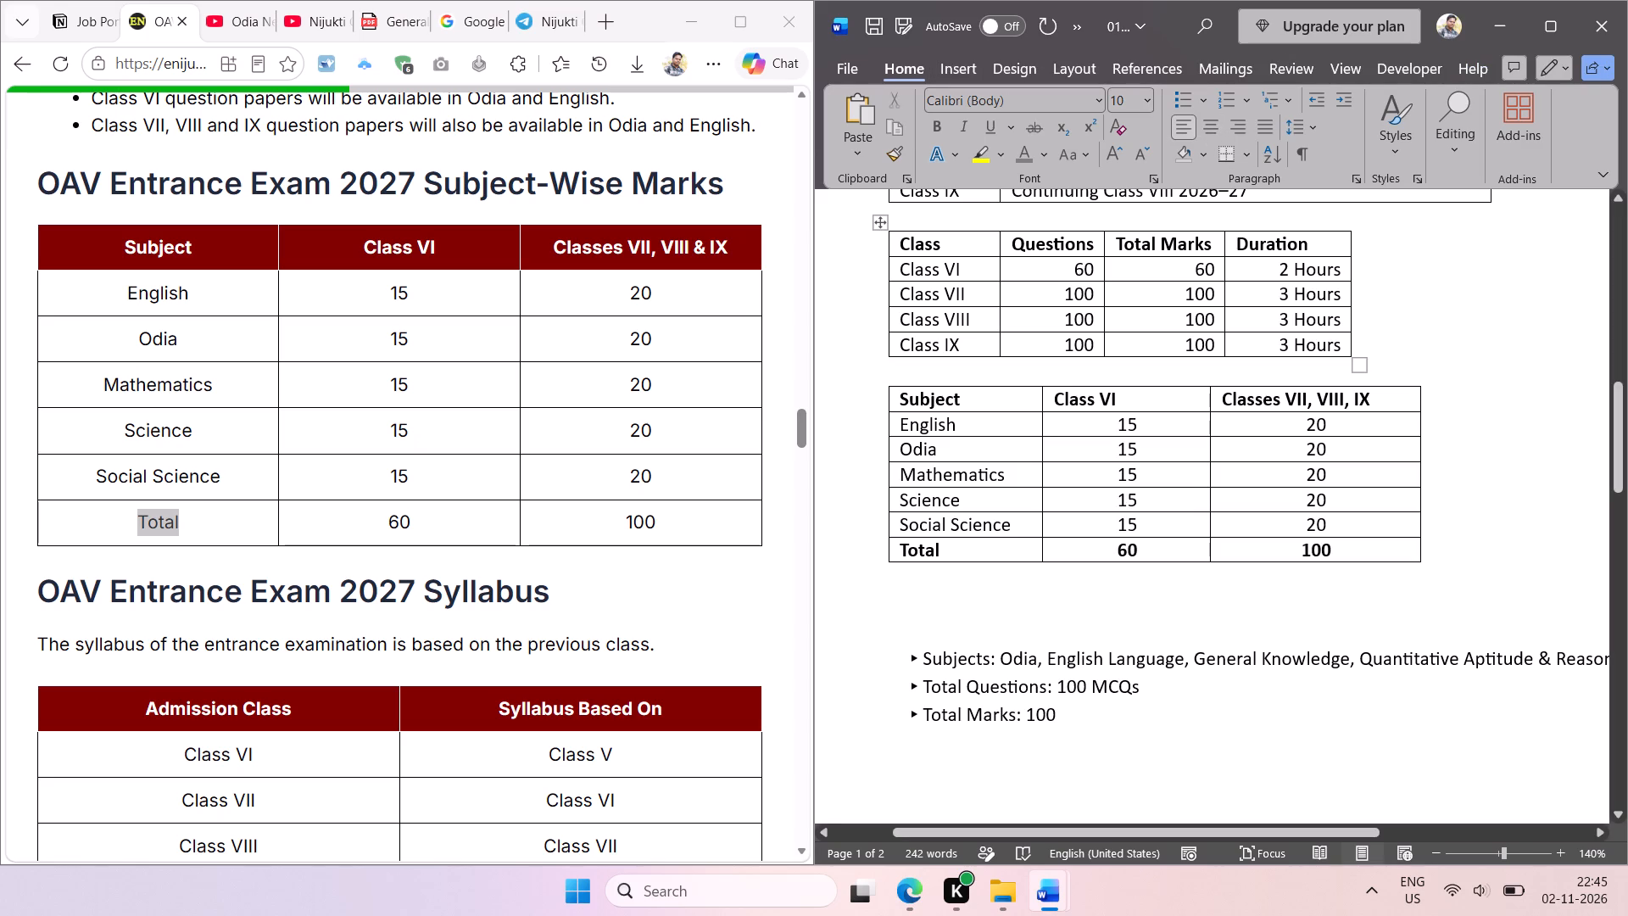
Centre the Questions, Total Marks and Duration values for Class VI to Class IX in the exam pattern table.
drag(1041, 272, 1265, 360)
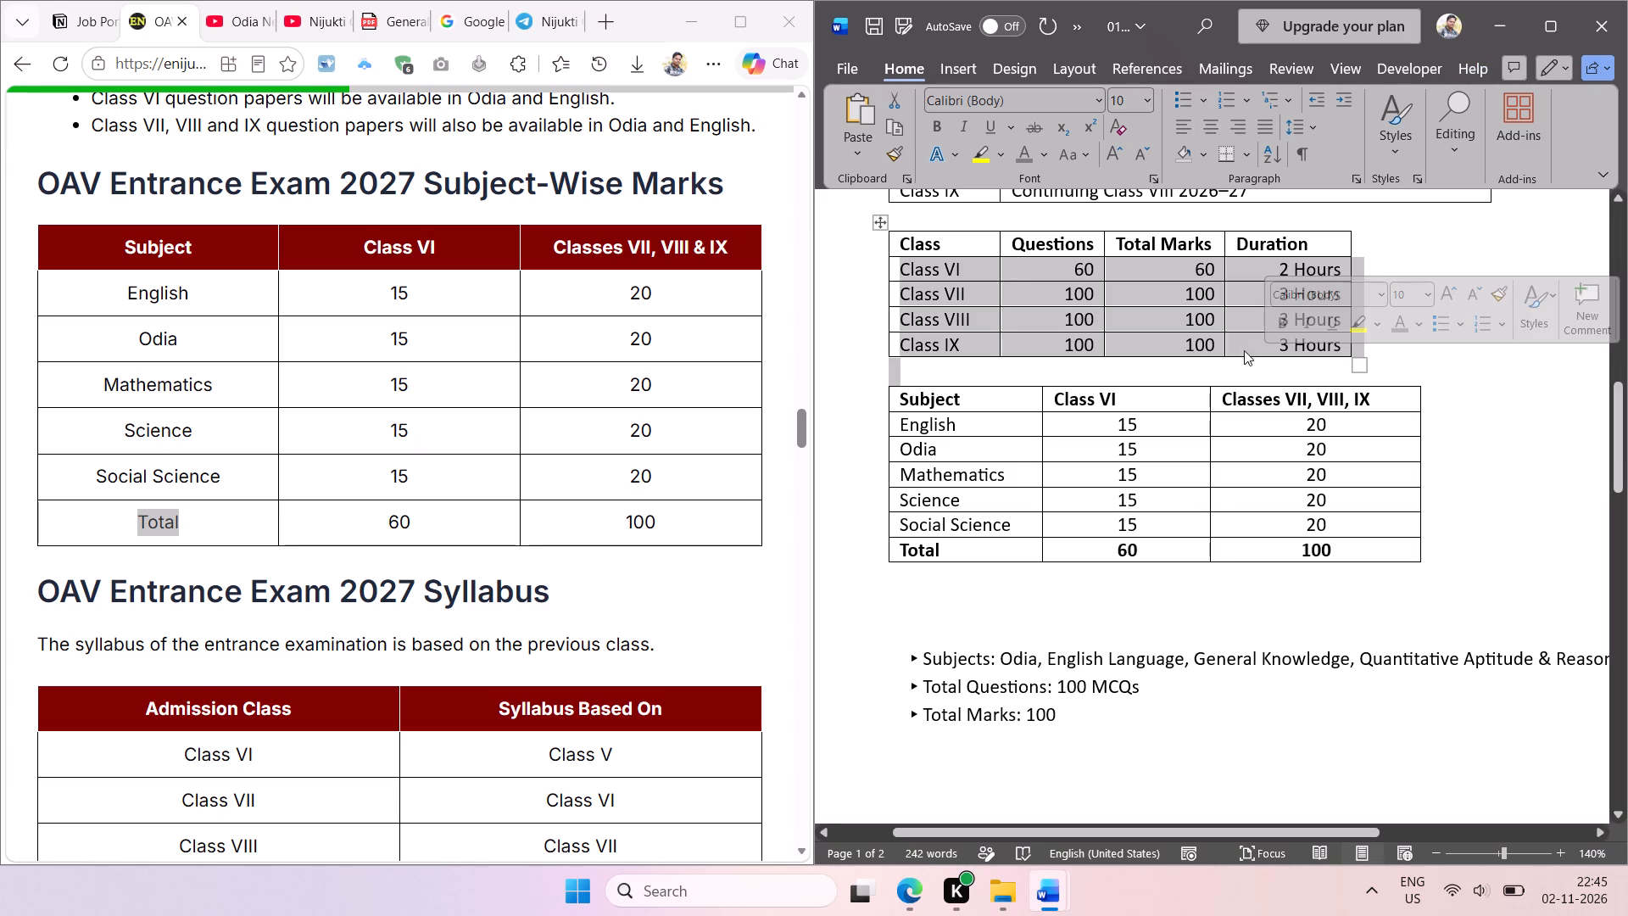
click(1190, 305)
drag(1047, 264, 1263, 342)
click(1213, 129)
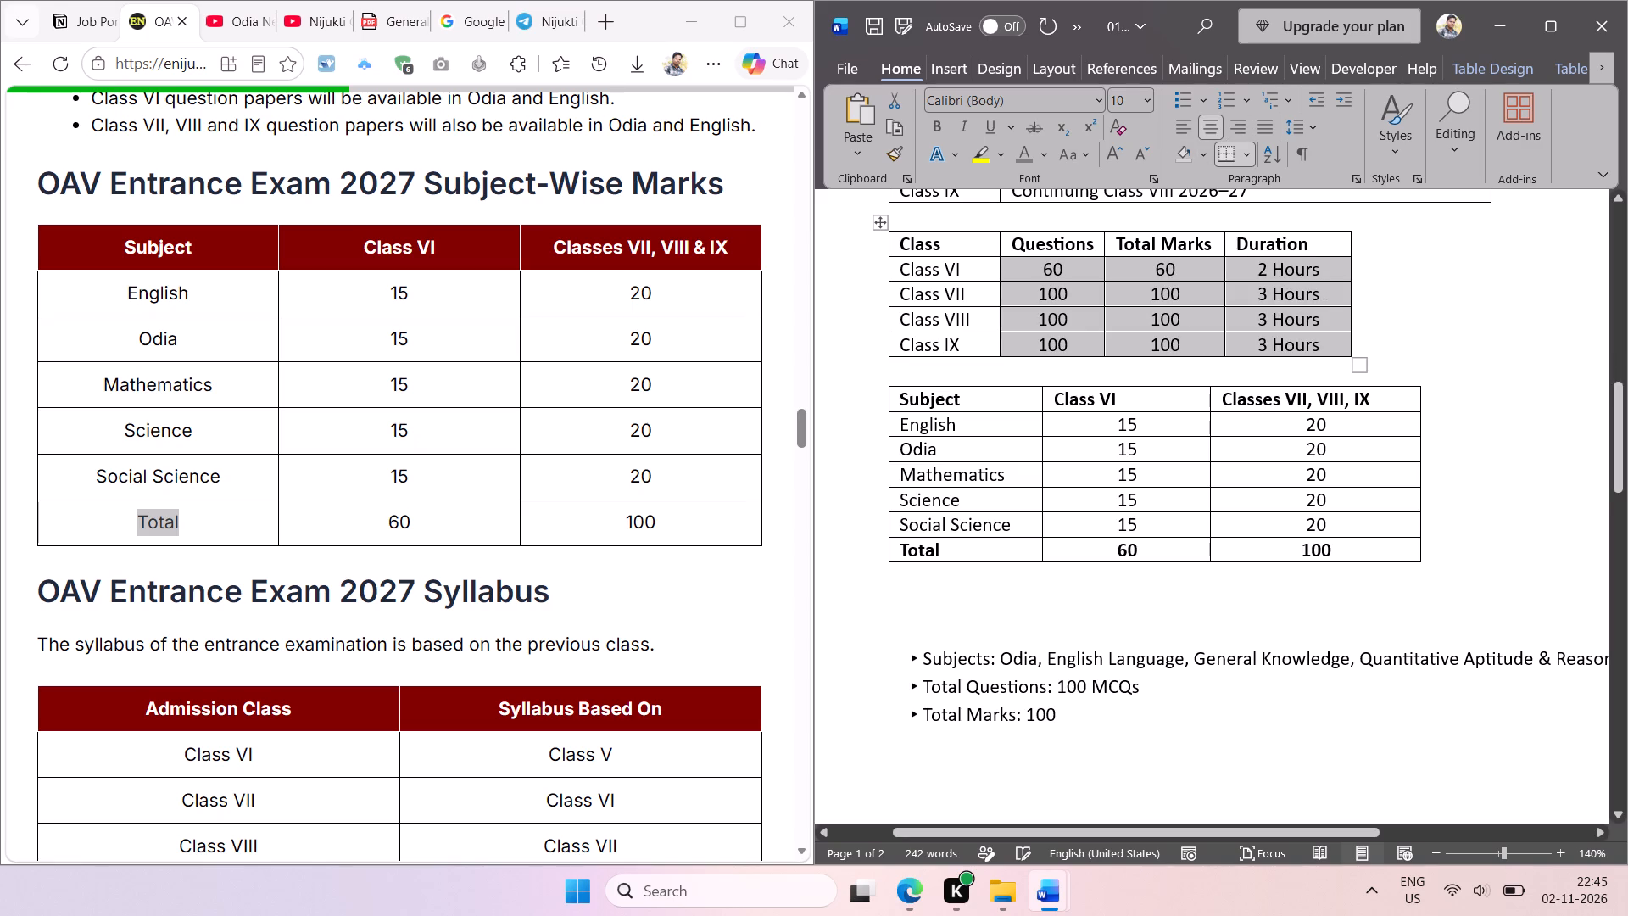
click(1242, 507)
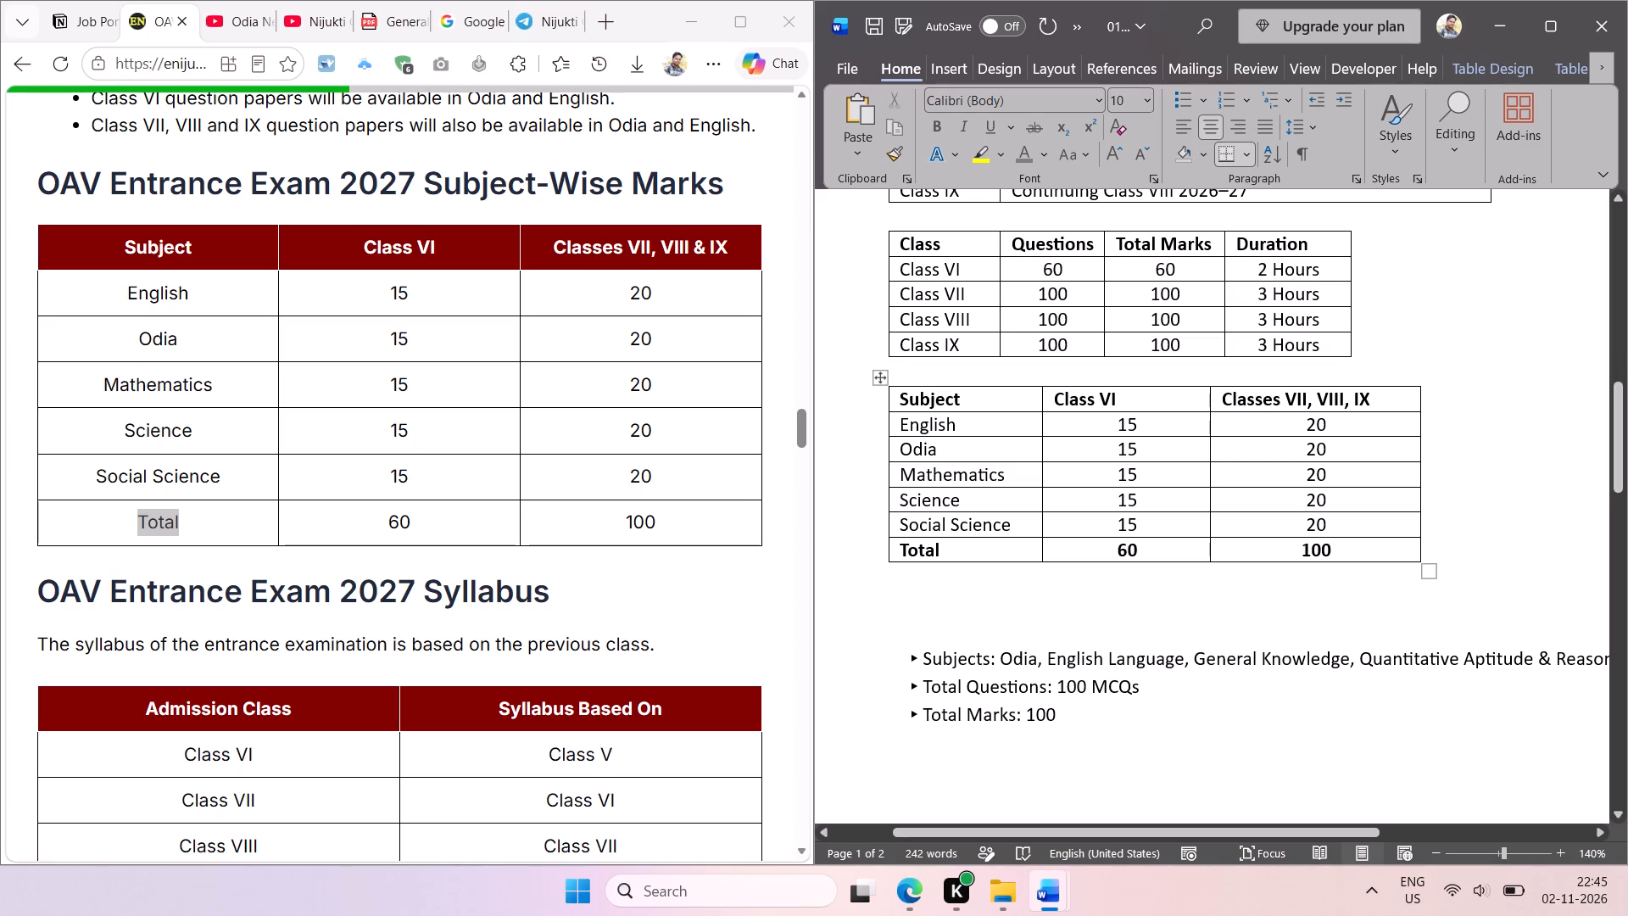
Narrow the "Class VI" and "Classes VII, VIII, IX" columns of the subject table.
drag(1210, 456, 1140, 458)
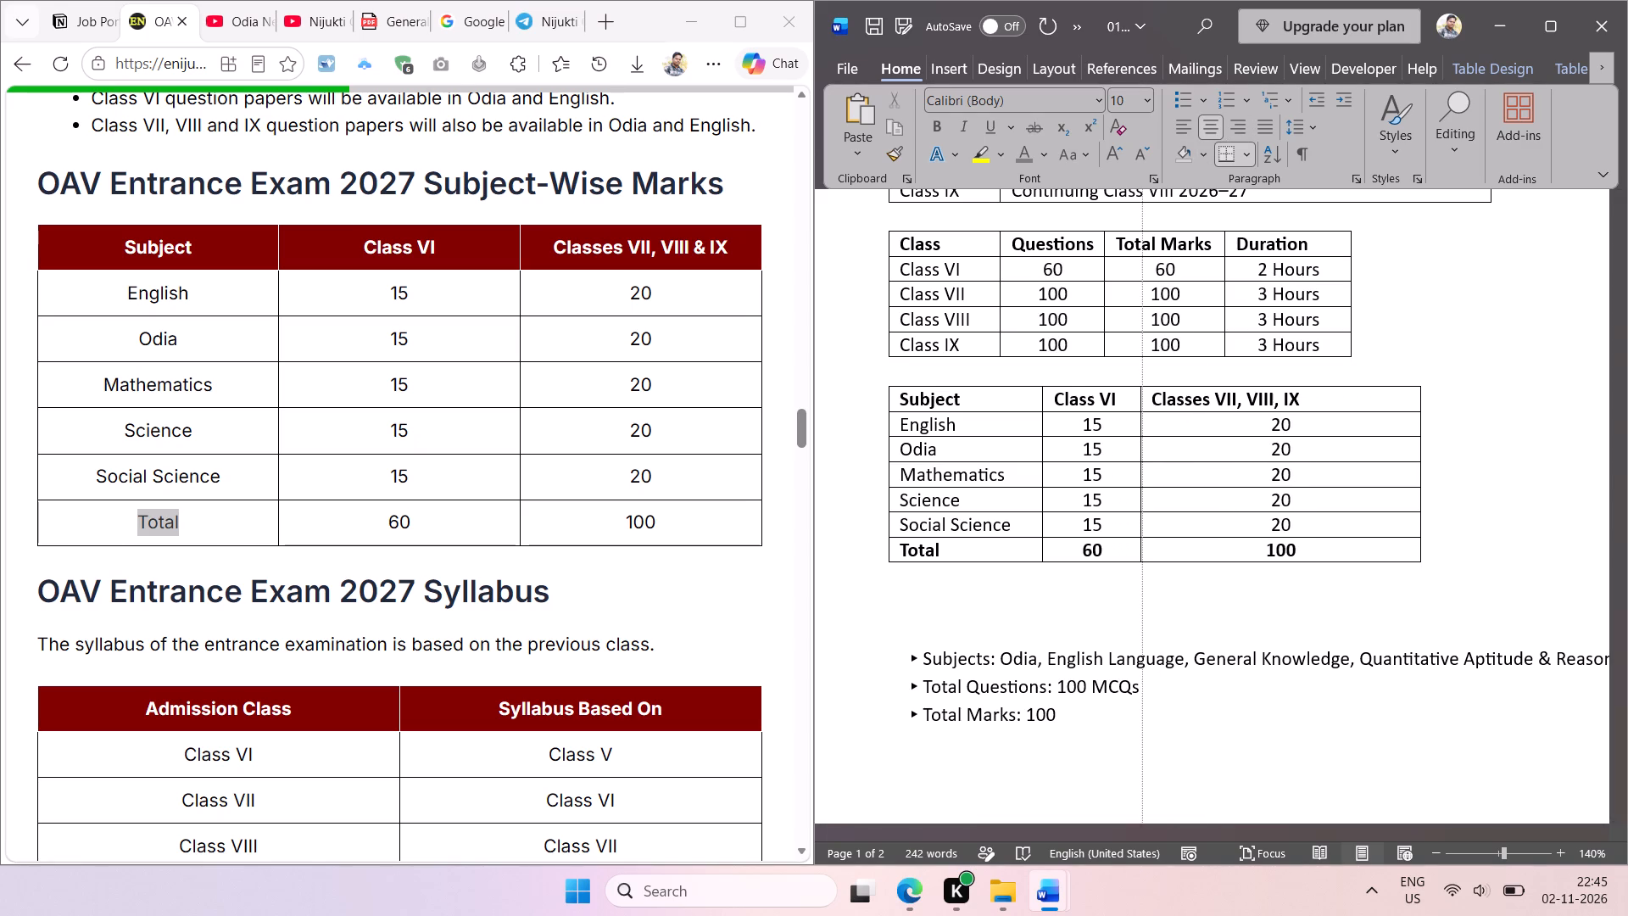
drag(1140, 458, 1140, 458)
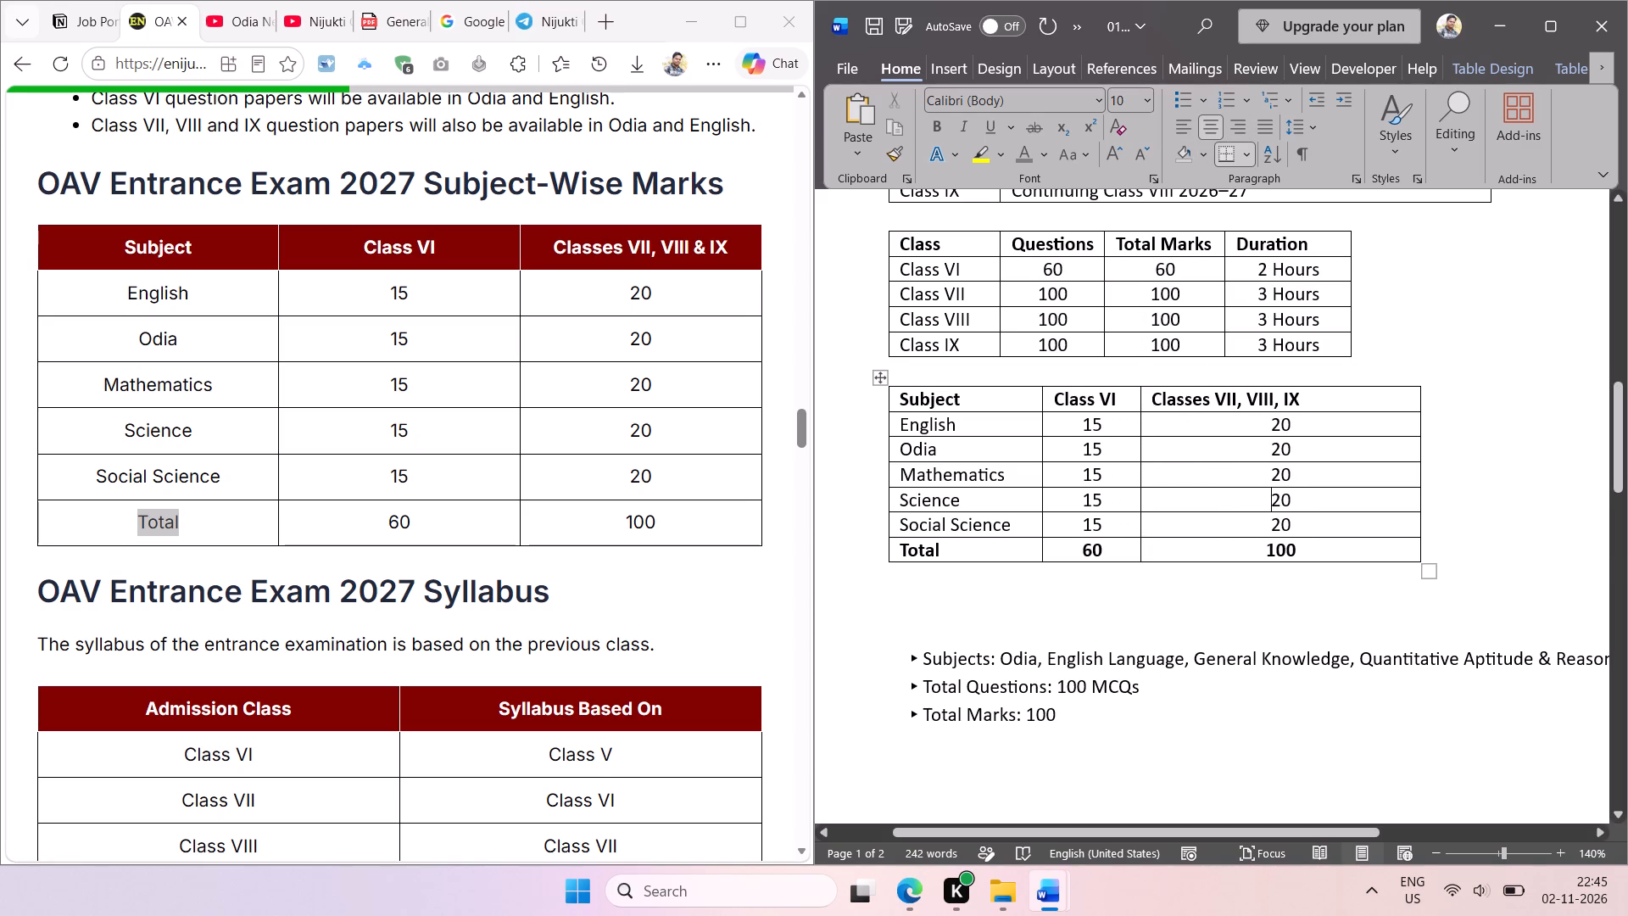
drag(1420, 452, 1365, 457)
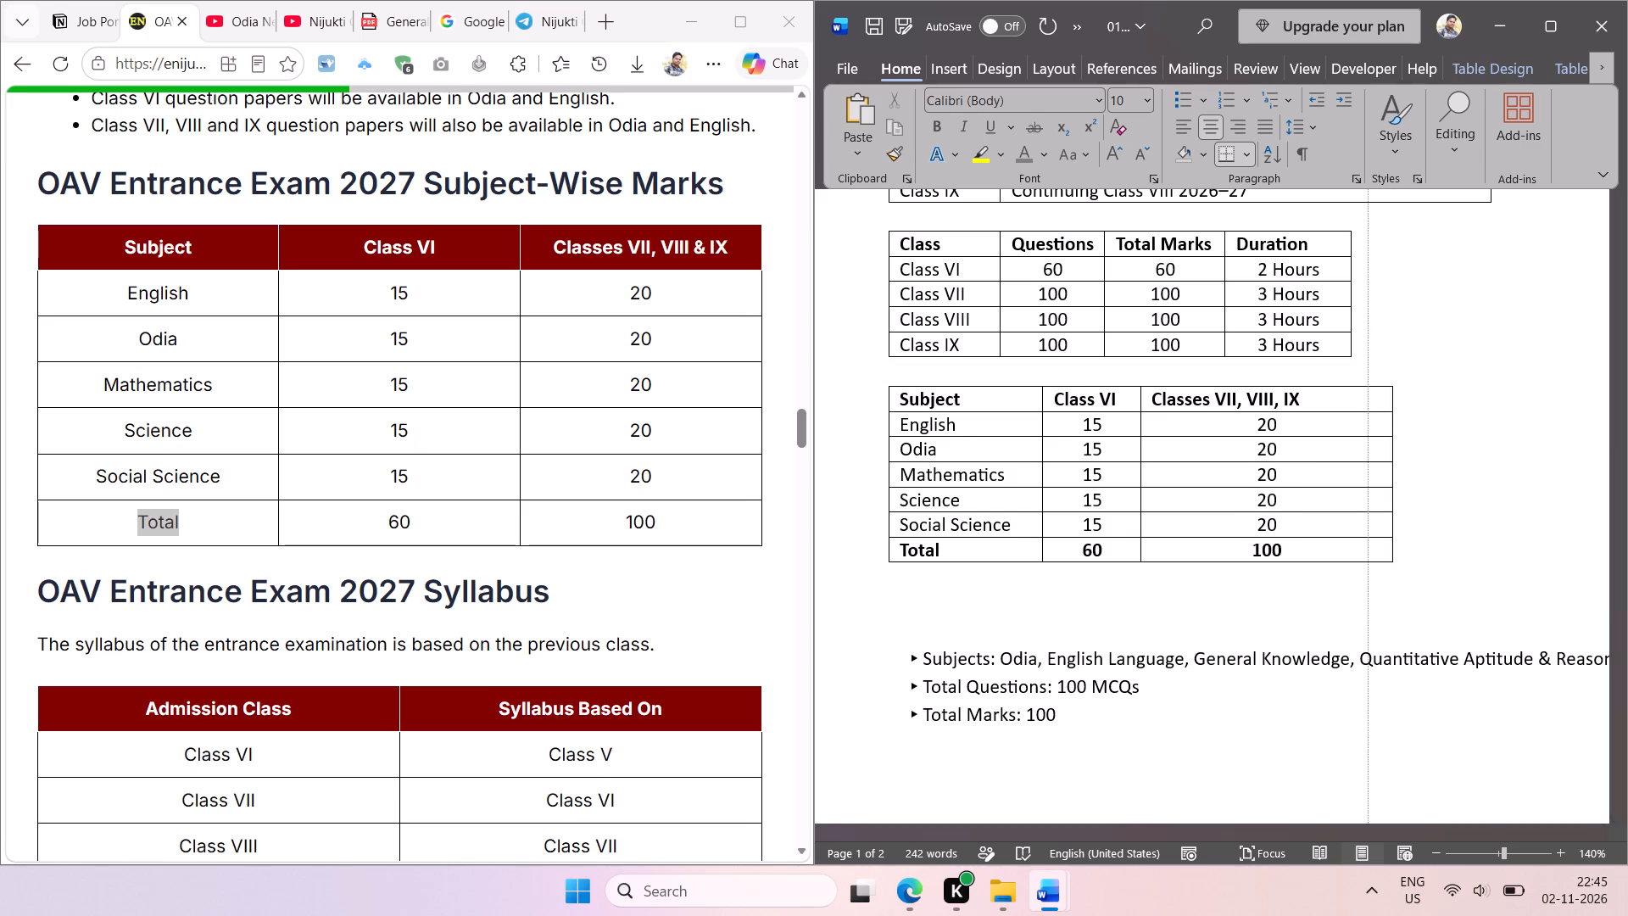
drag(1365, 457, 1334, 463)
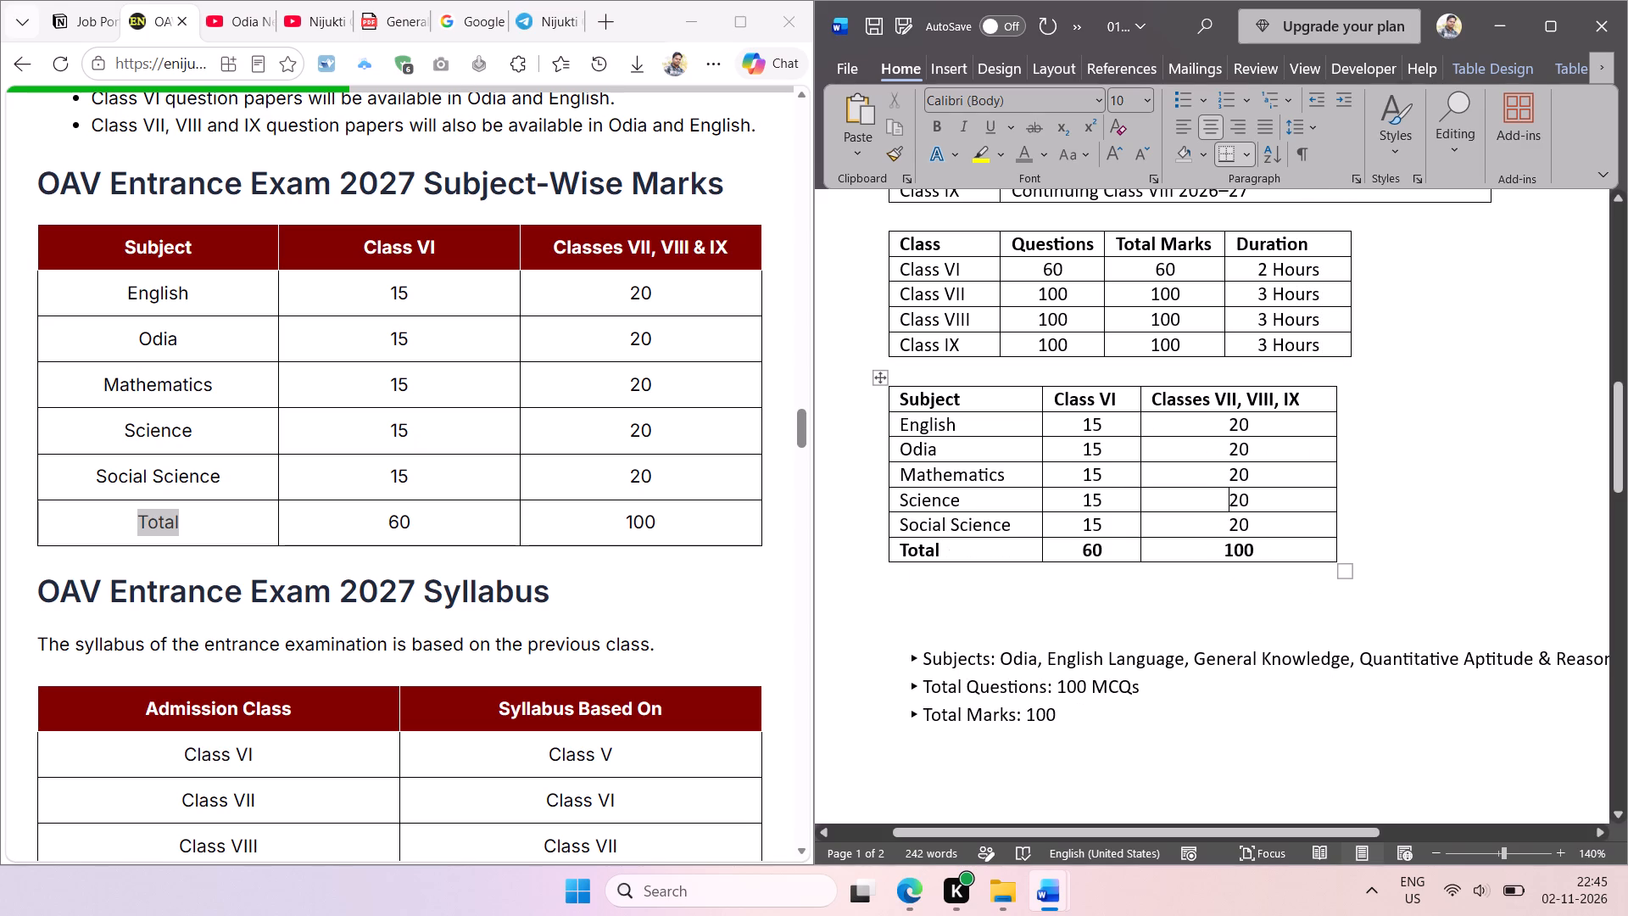
Centre the header row of the subject table and save the document.
drag(895, 397, 1266, 408)
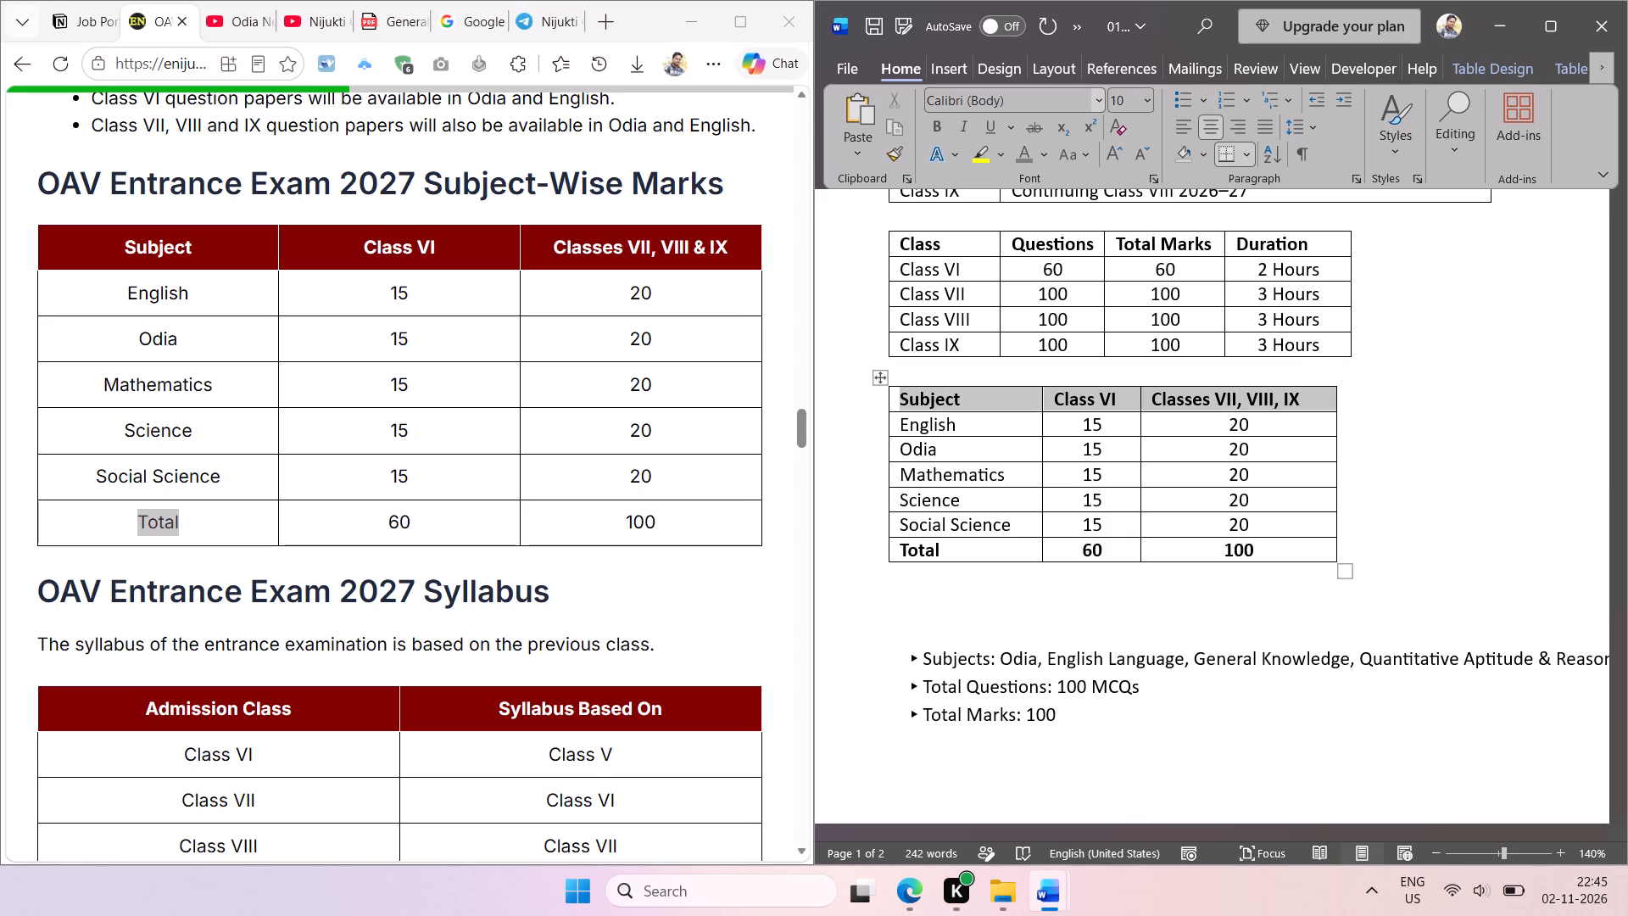
click(1190, 132)
click(1205, 133)
click(1200, 449)
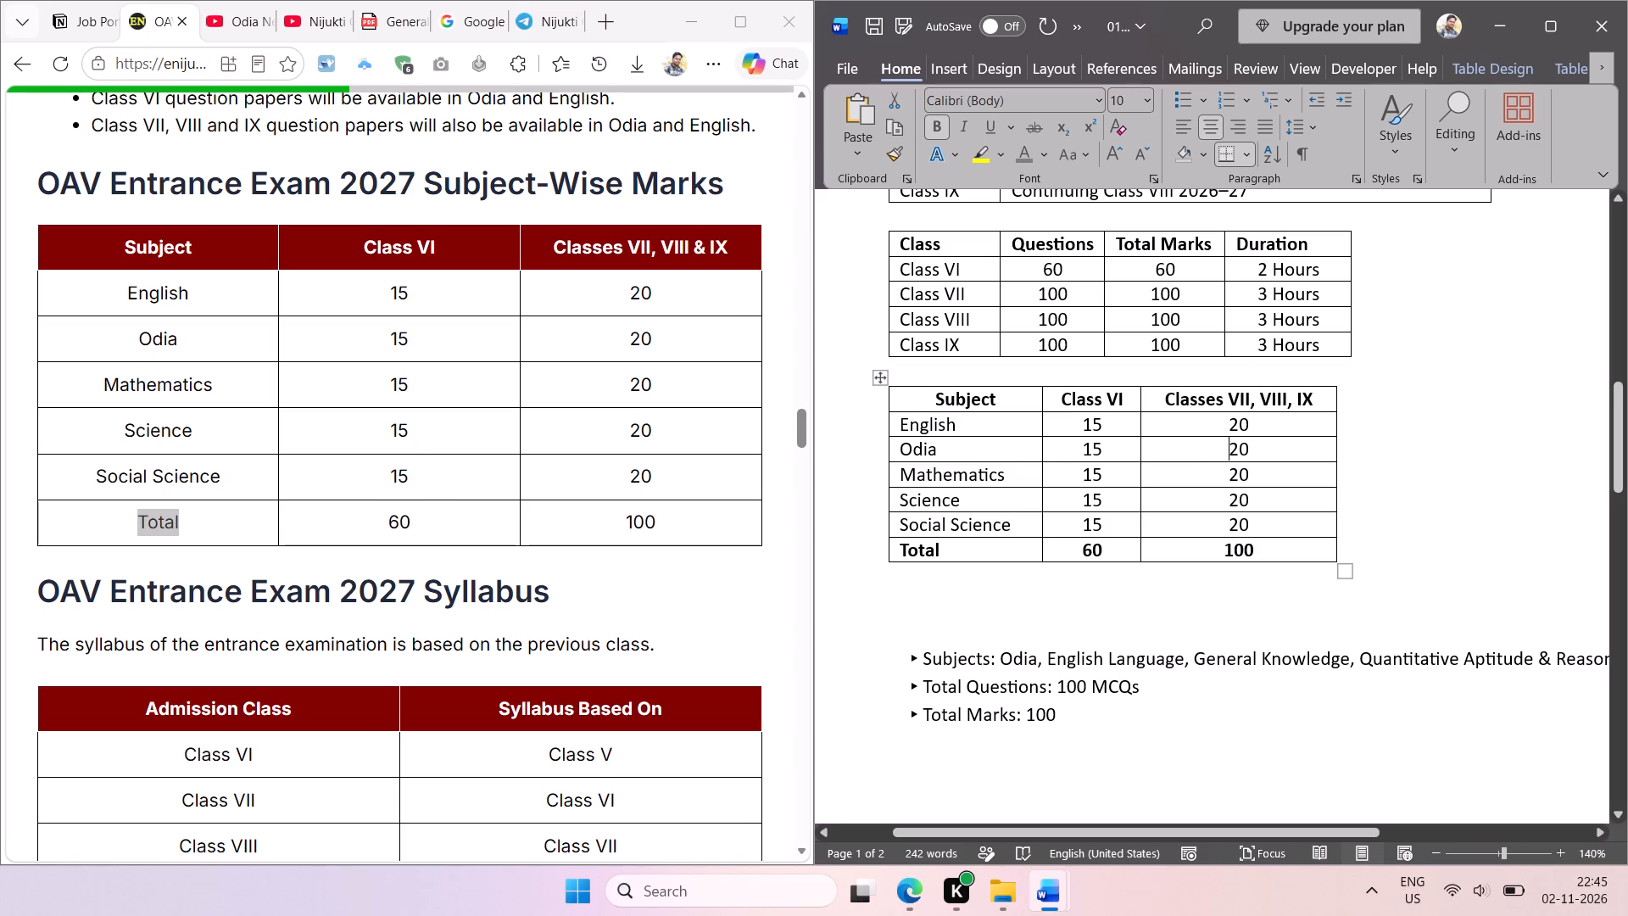
key(ctrl+s)
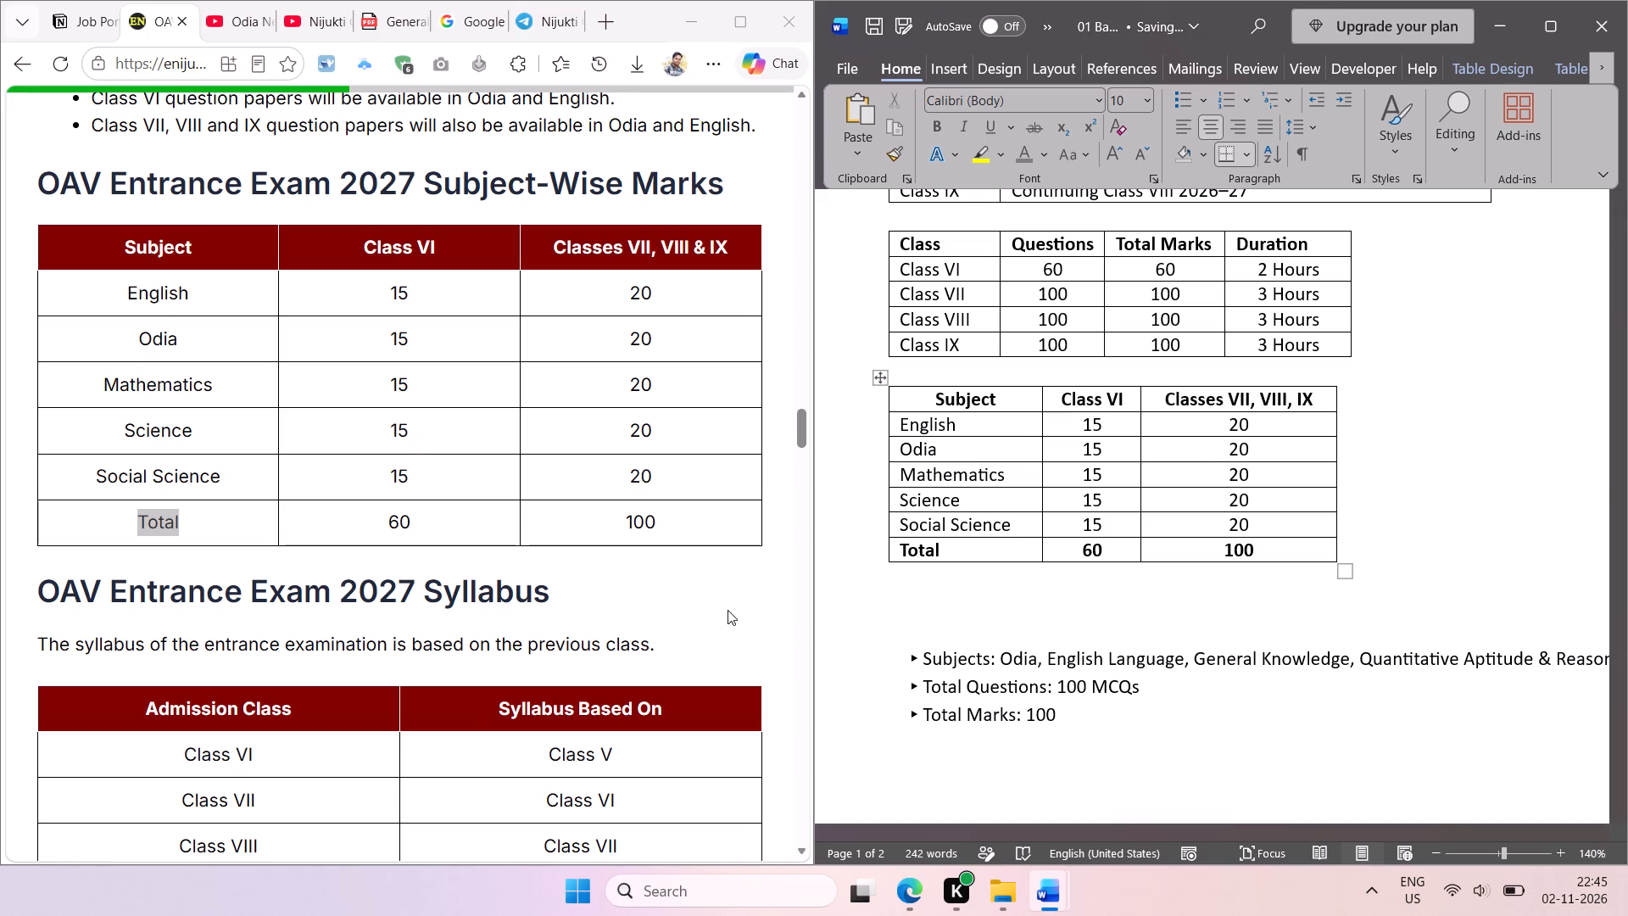
Copy "Wise Marks" from the article heading and append it to the Subject header so it reads "Subject wise Marks".
scroll(1068, 584, down, 2)
scroll(938, 584, up, 1)
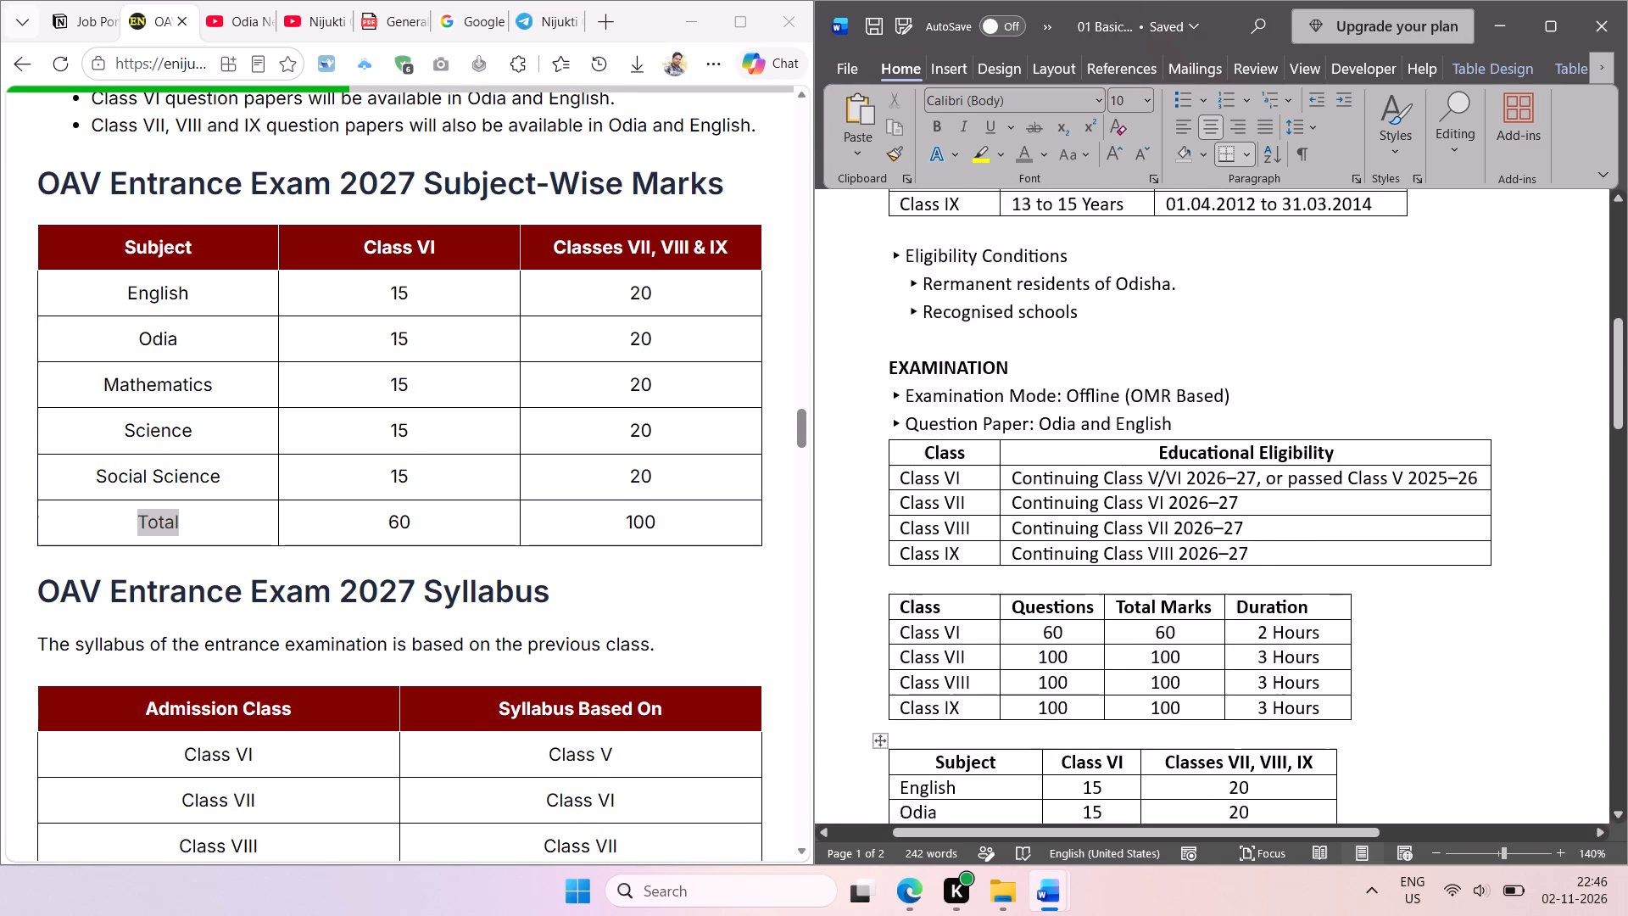
scroll(989, 570, up, 1)
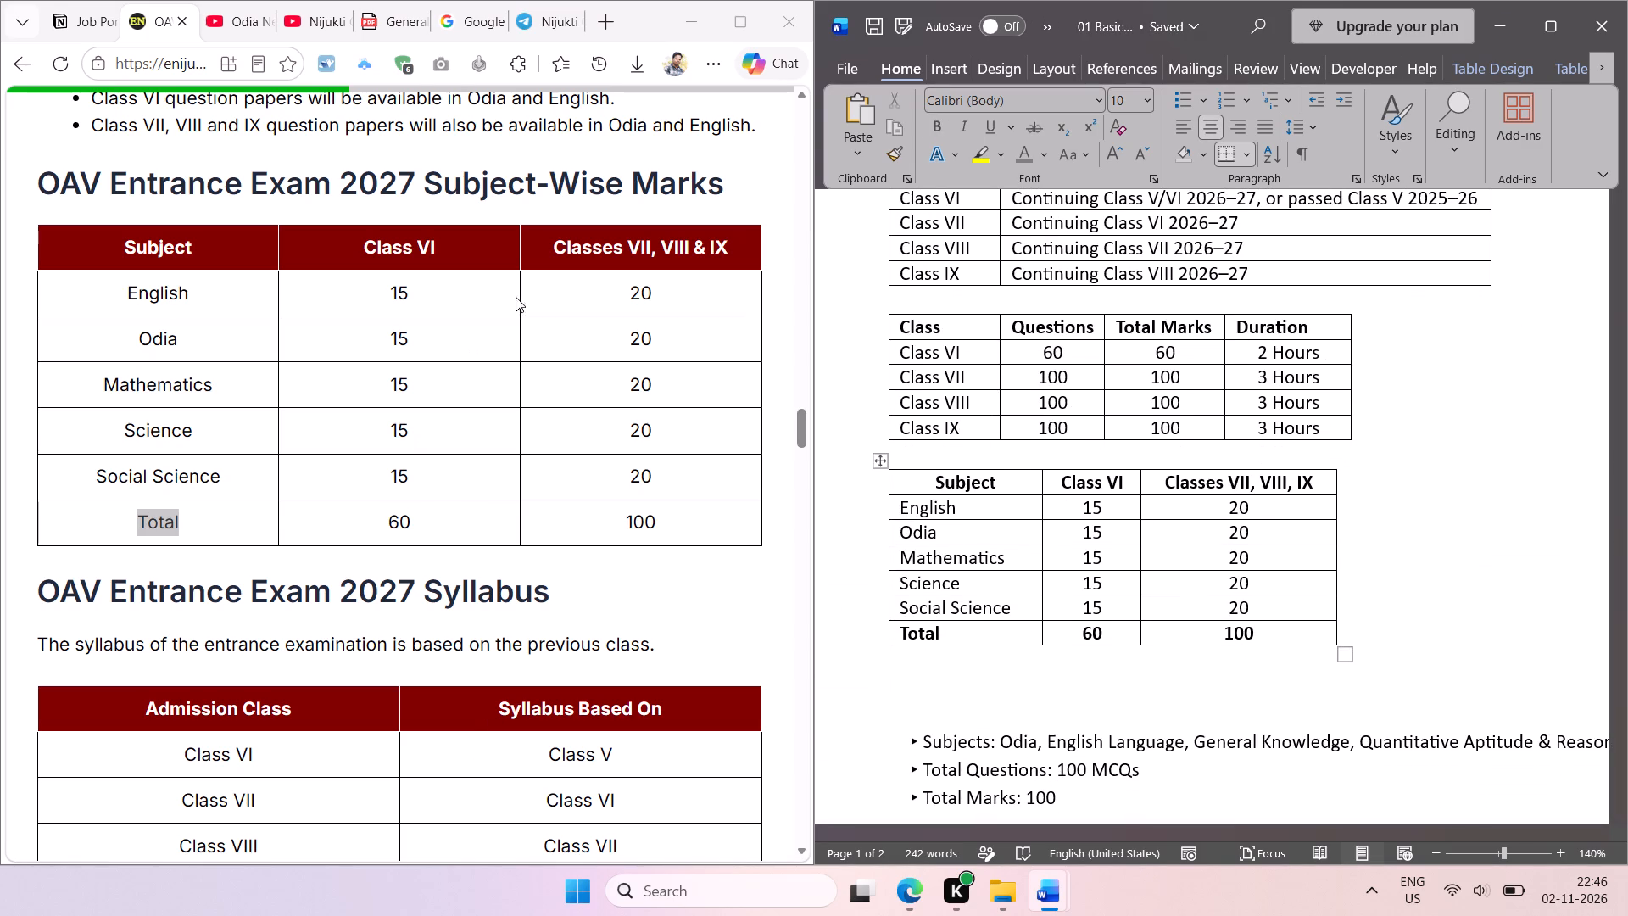
click(472, 206)
scroll(457, 189, up, 1)
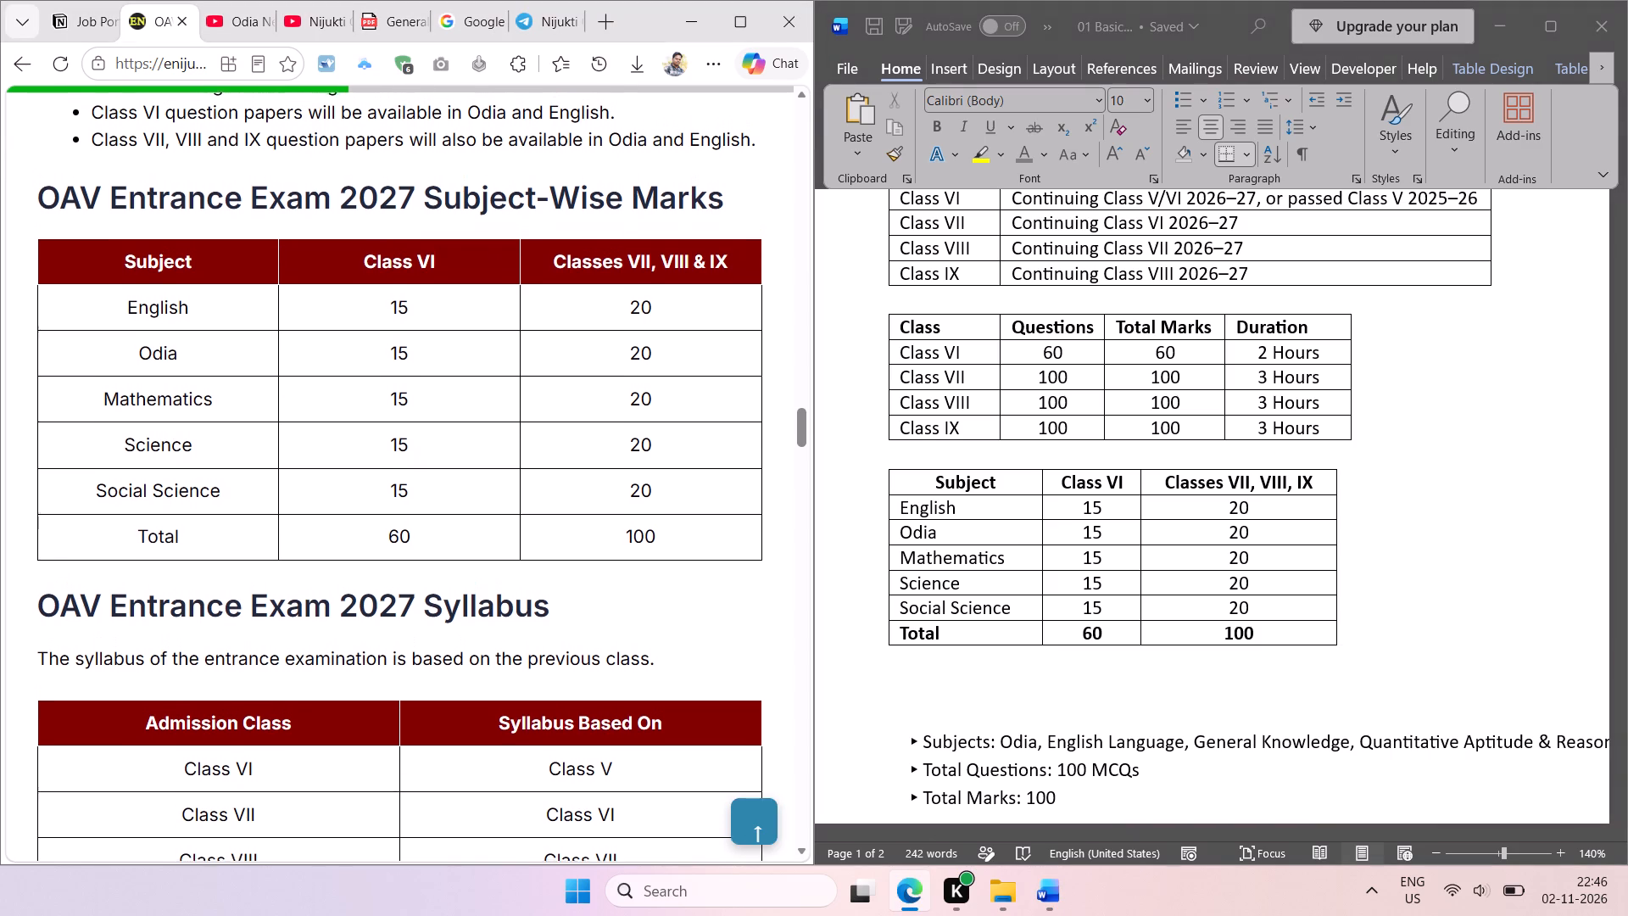
scroll(460, 201, up, 1)
click(432, 205)
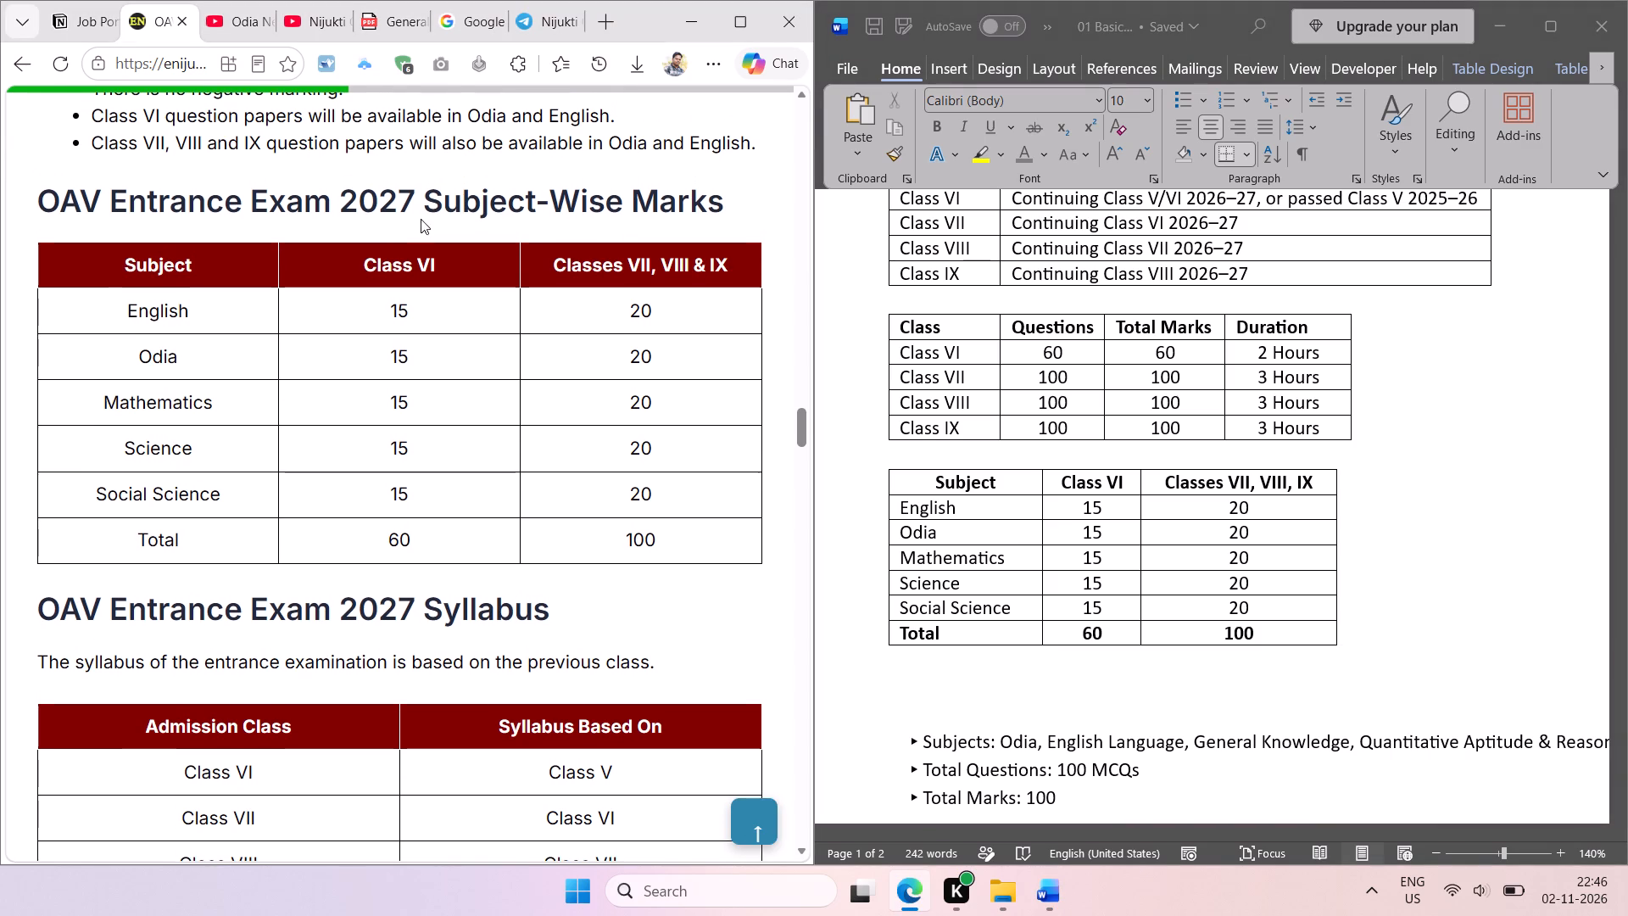
drag(427, 193, 718, 209)
click(642, 198)
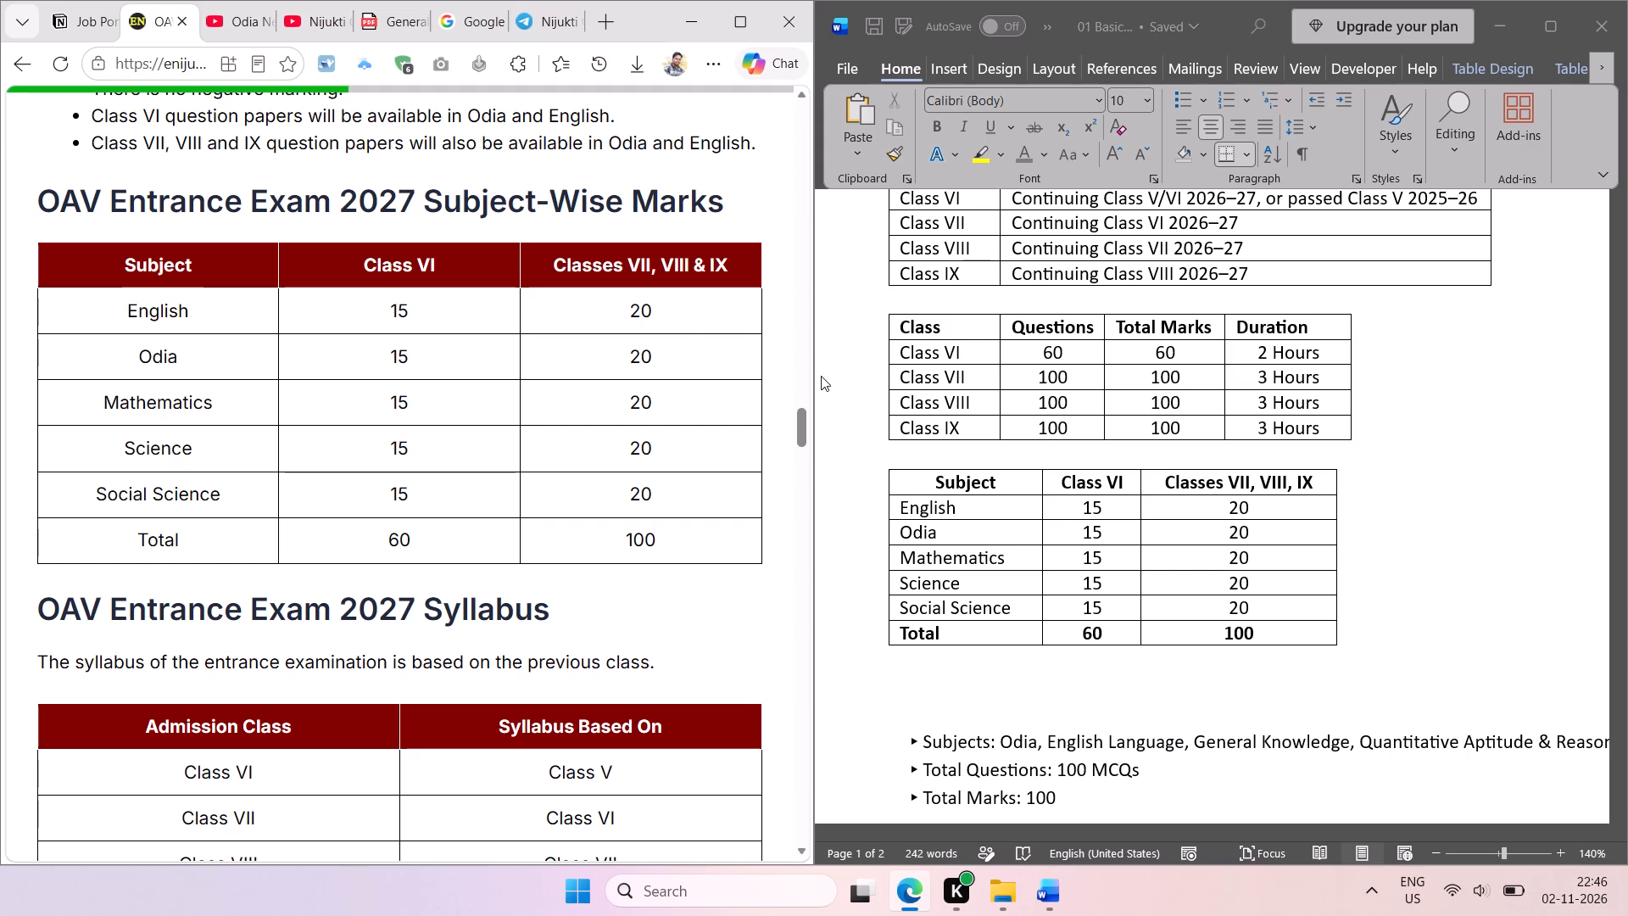
drag(555, 194, 723, 197)
key(ctrl+c)
click(1024, 477)
click(999, 481)
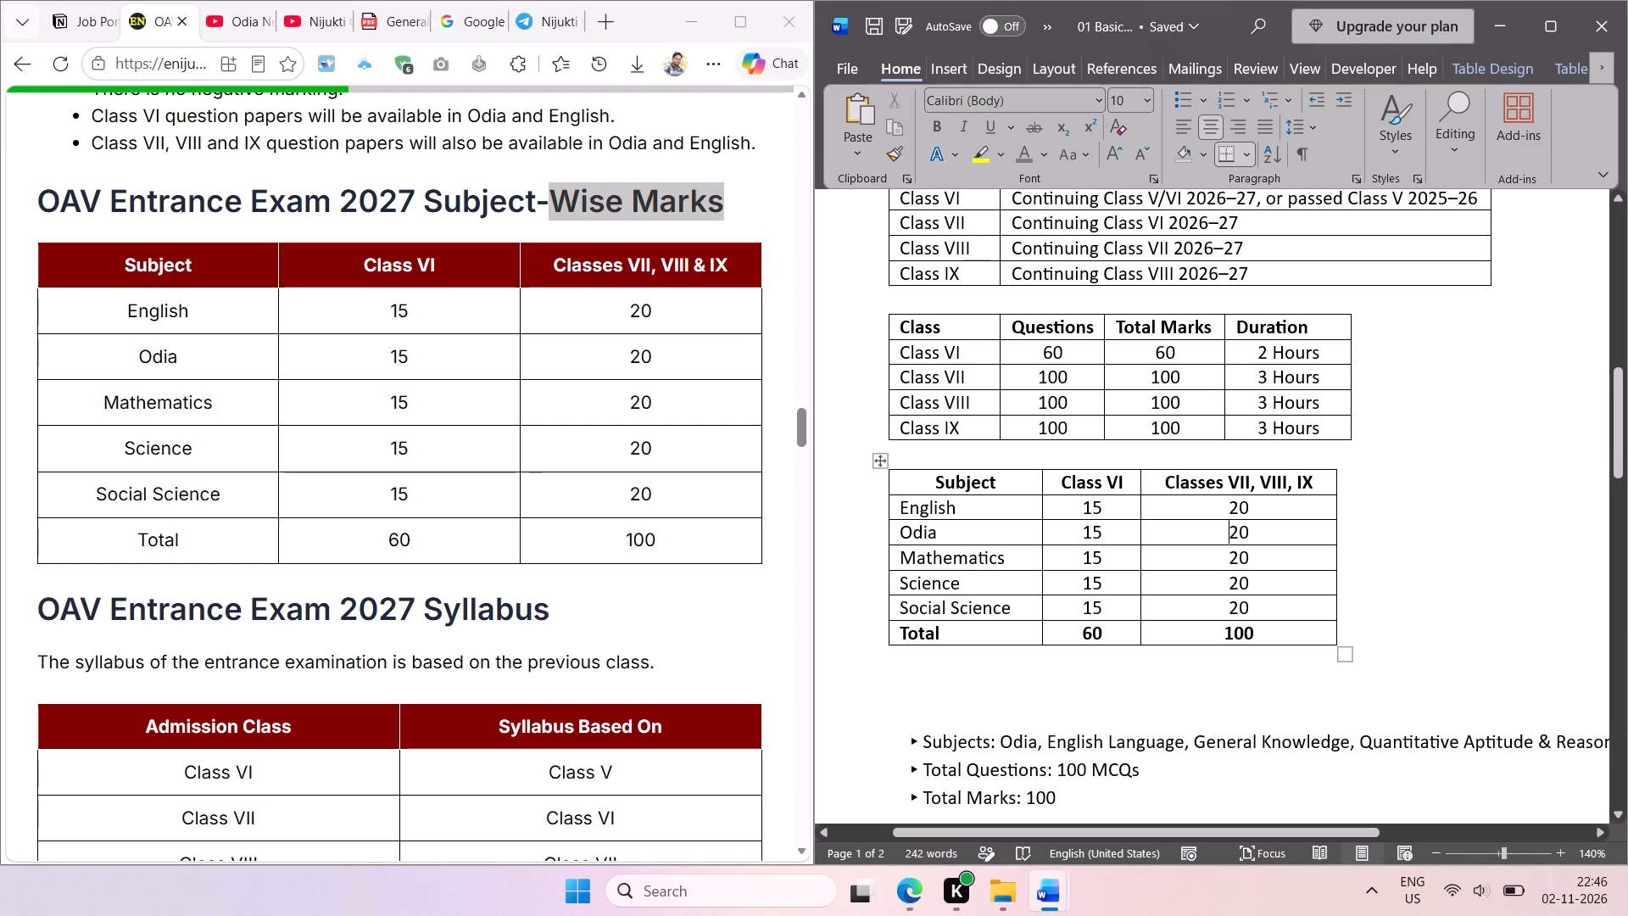
key(space)
key(ctrl+v)
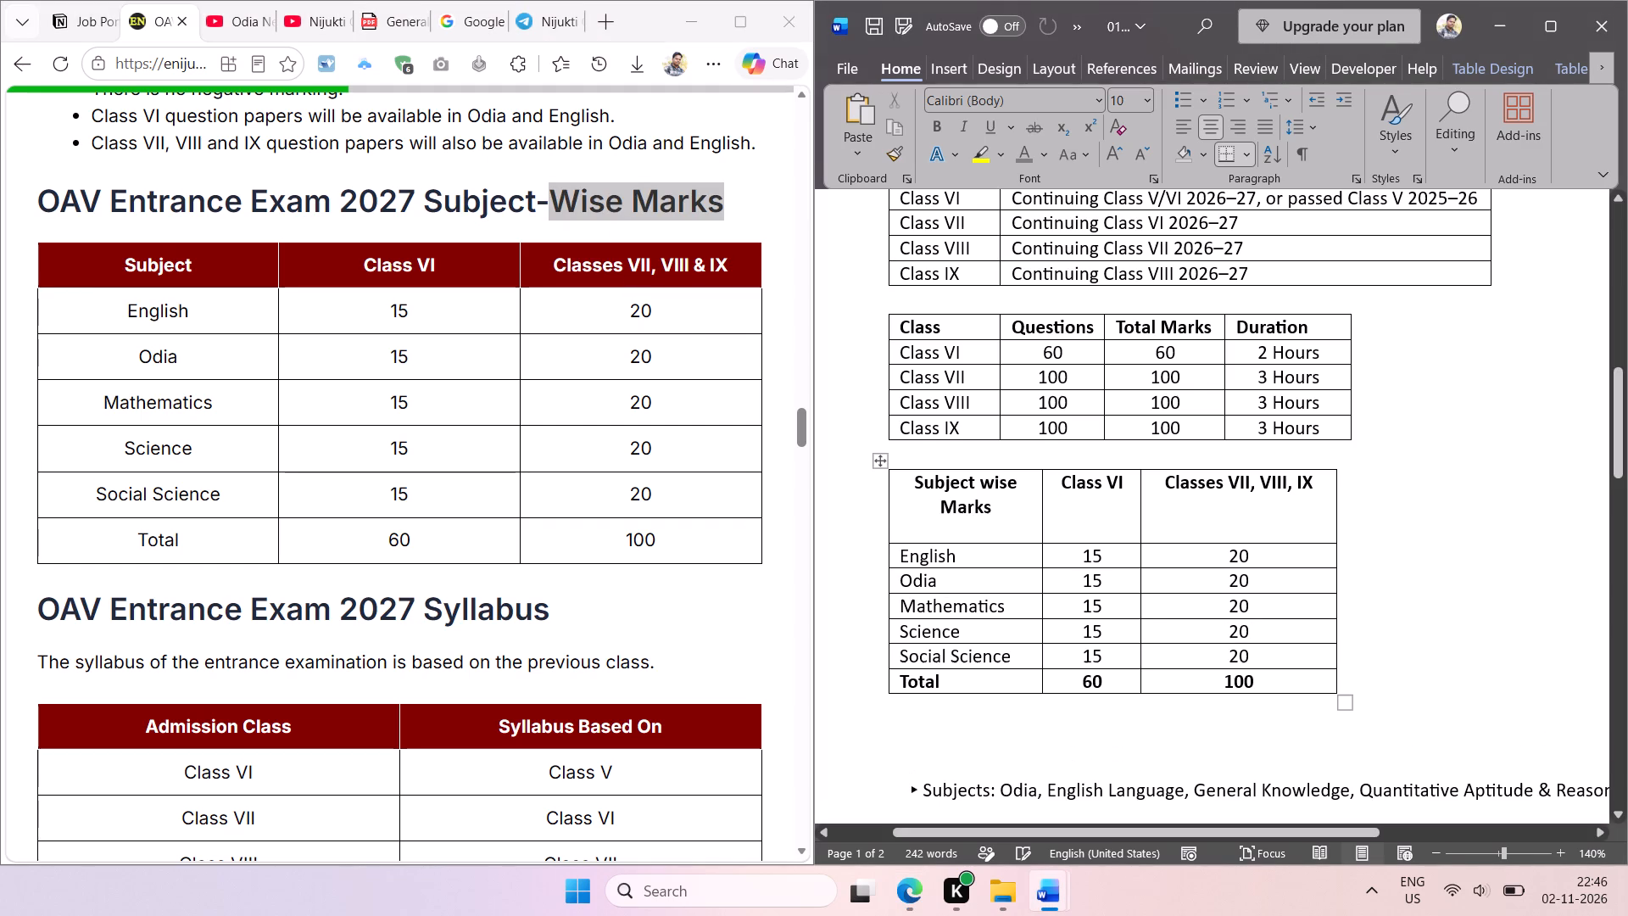
Widen the first column of the subject table so "Subject wise Marks" fits on one line.
drag(1042, 494, 1099, 491)
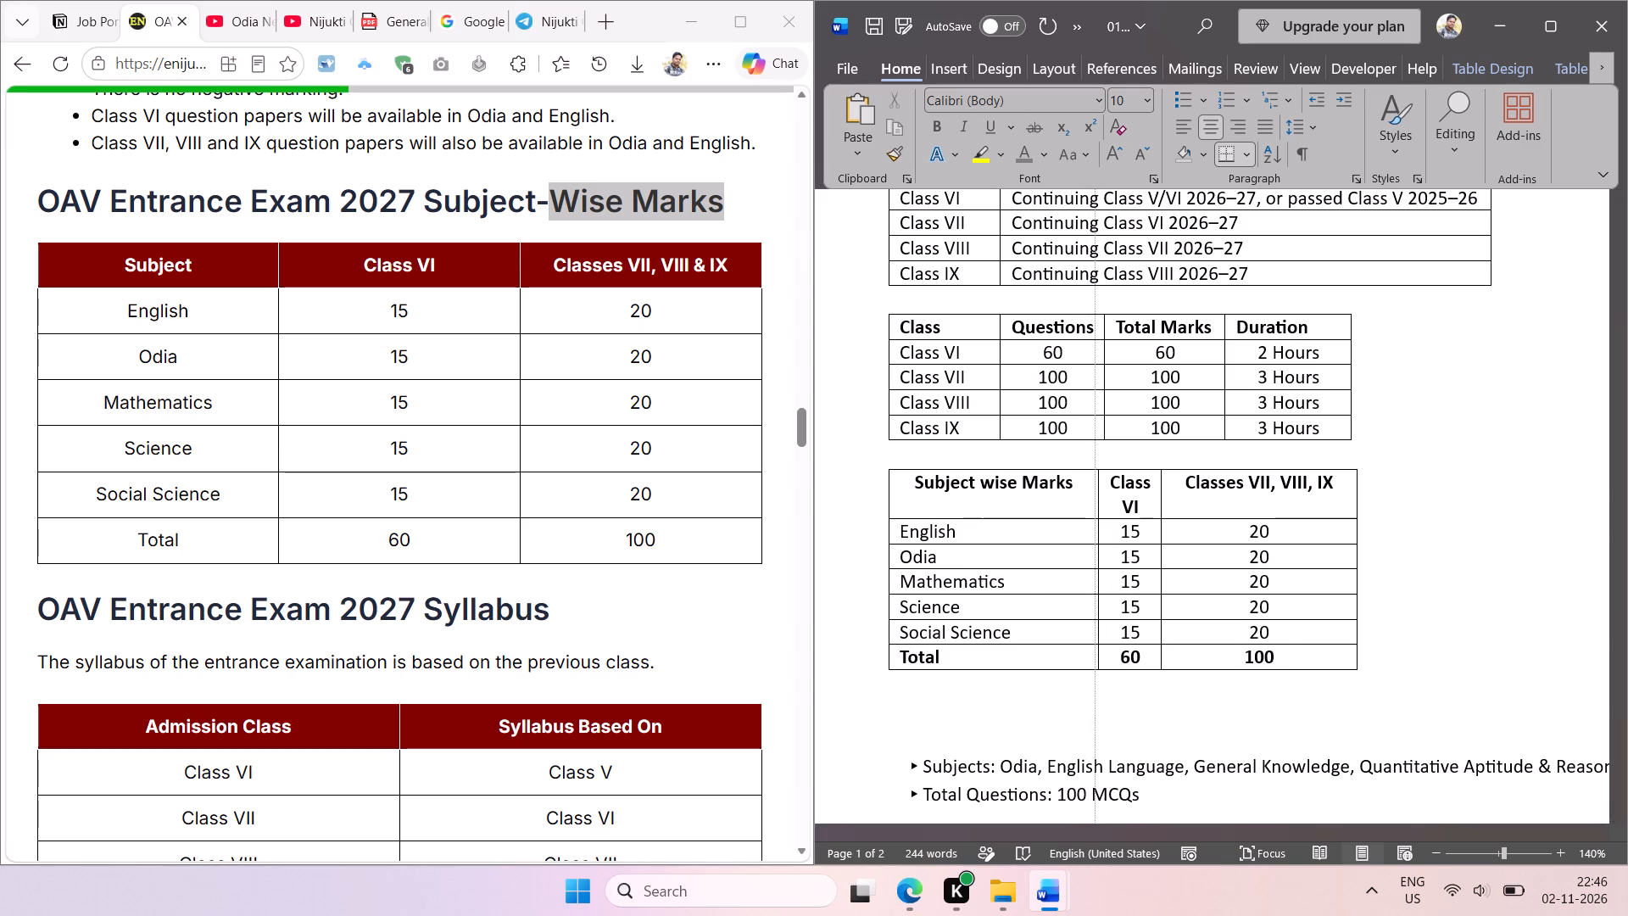
drag(1099, 491, 1096, 492)
Remove the blank line beneath "Subject wise Marks" in the header cell, keeping the heading text intact.
click(1055, 498)
key(BackSpace)
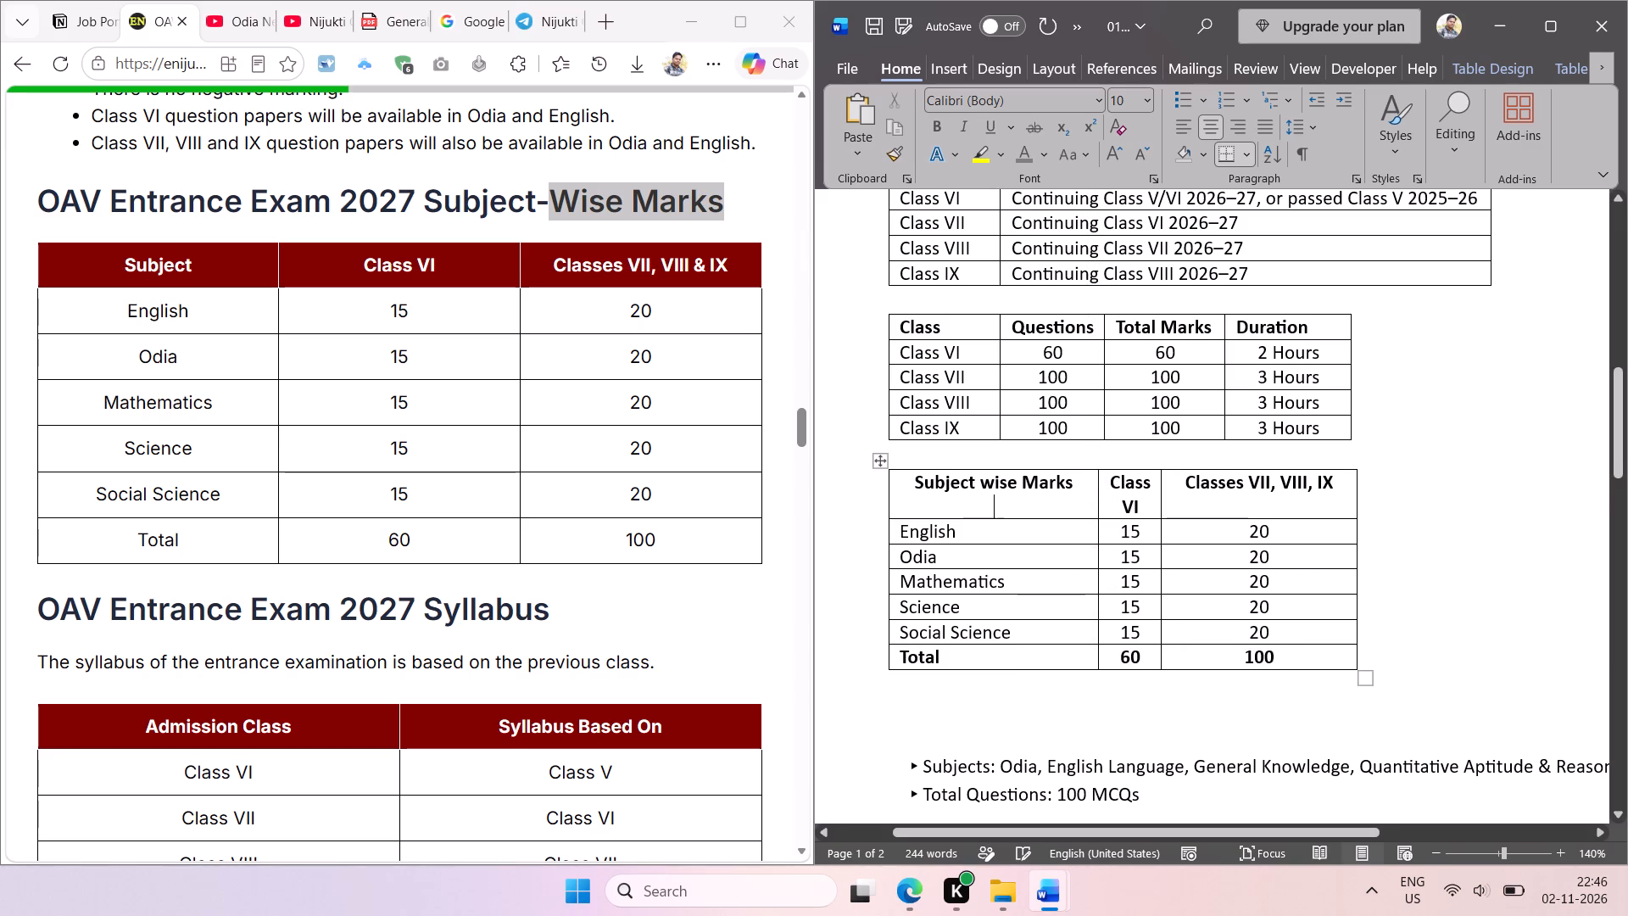
key(BackSpace)
key(BackSpace)
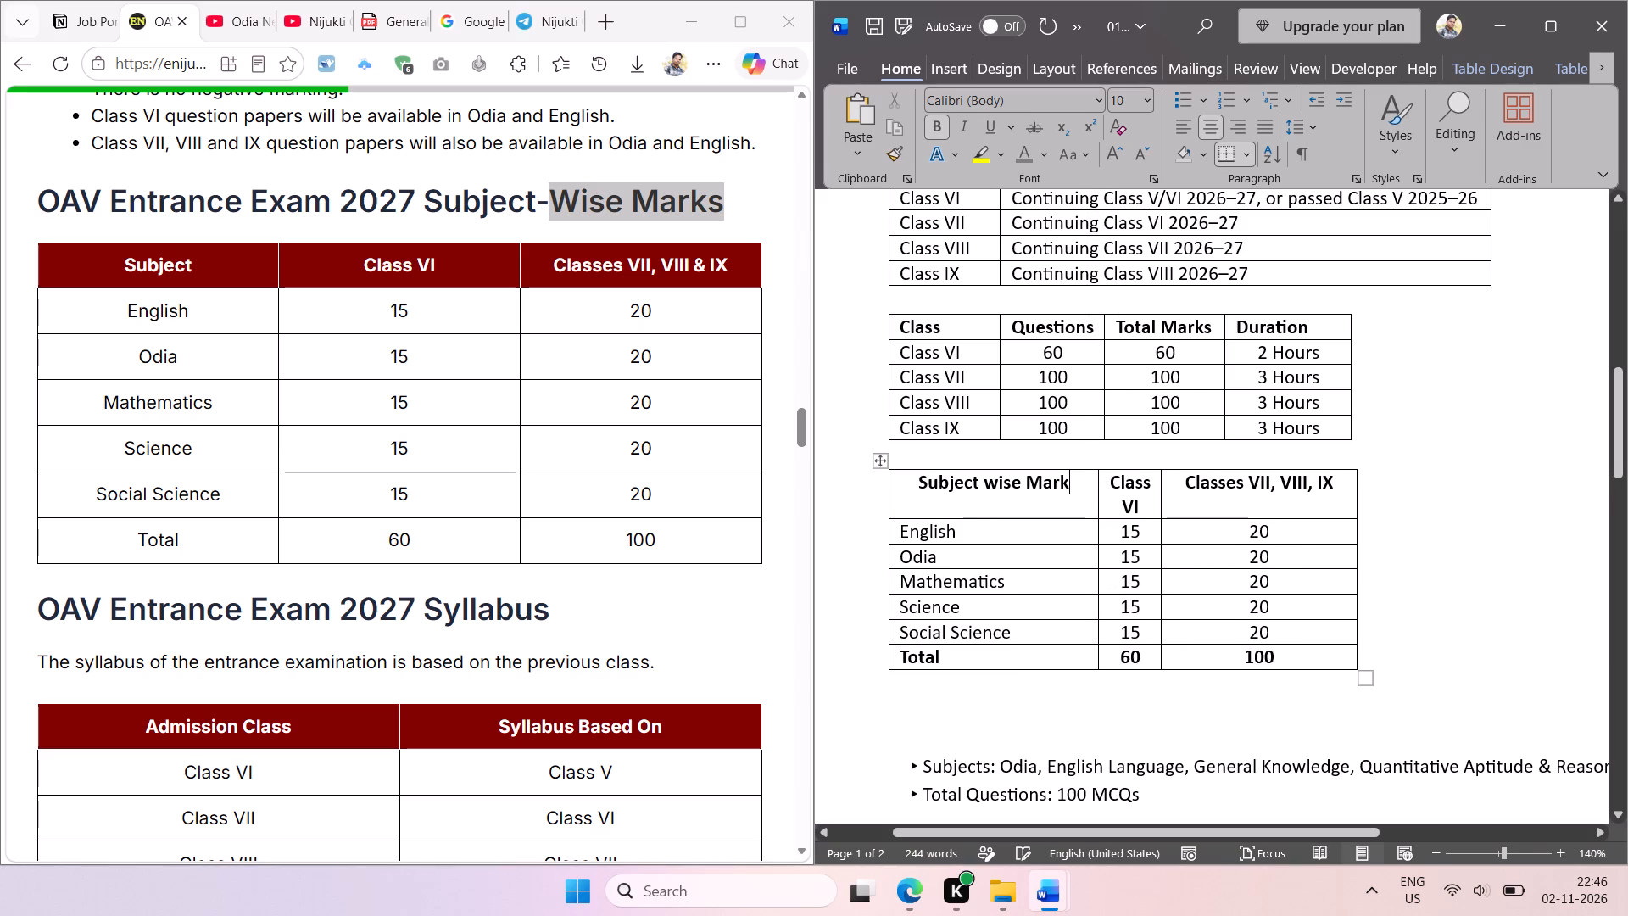
key(s)
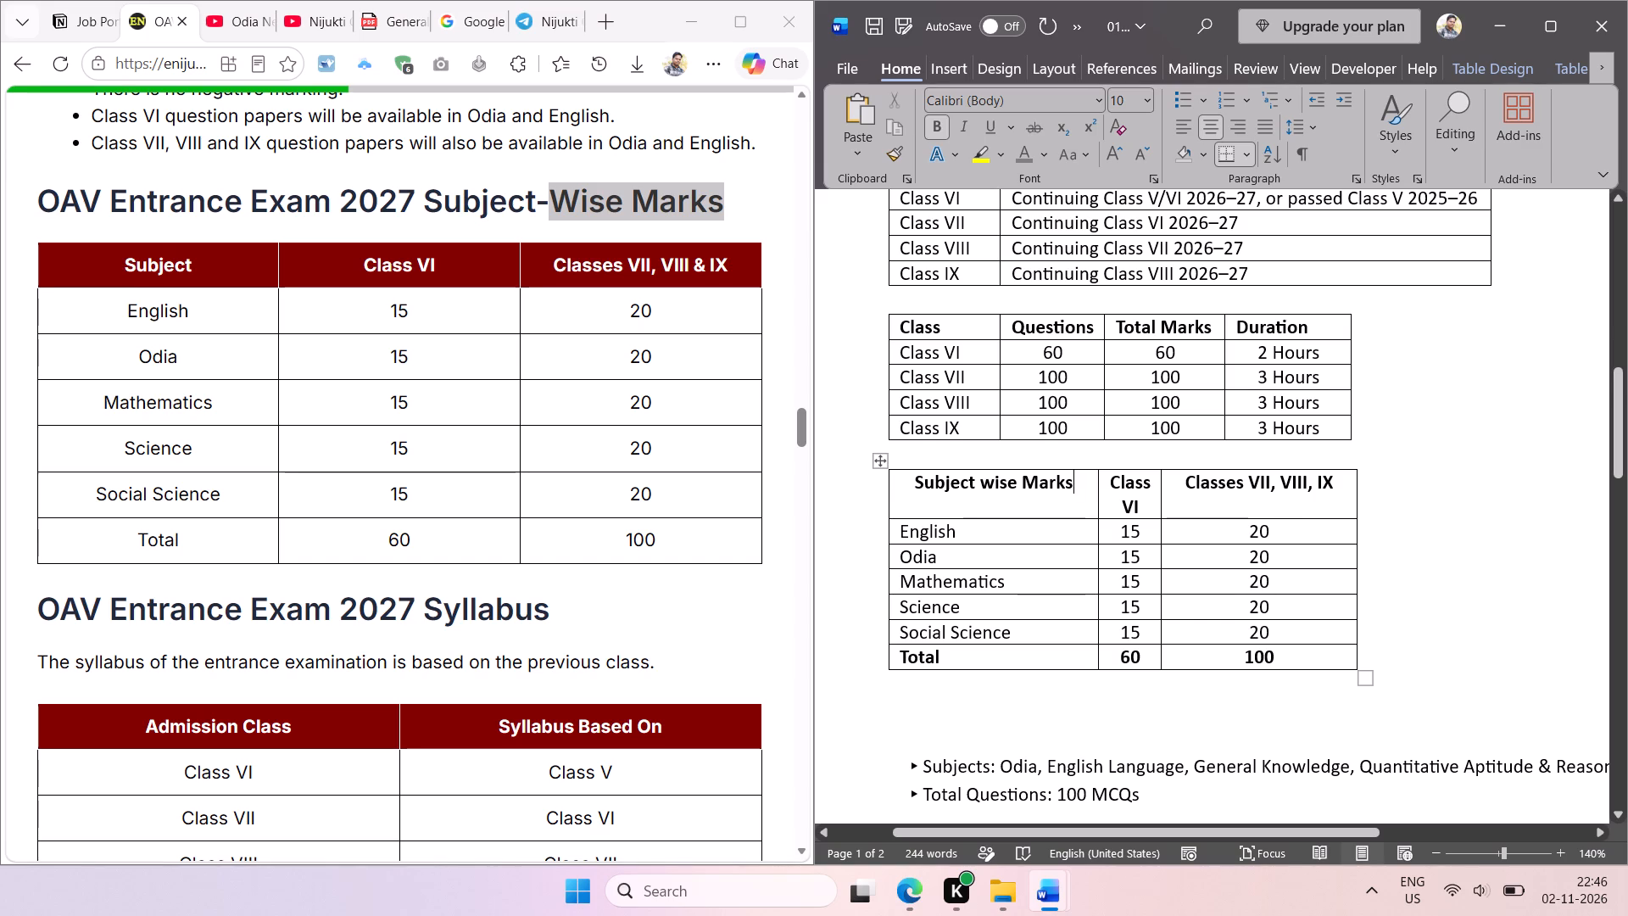
Extend the subject table's outer edge to about the eligibility table's width and widen the Class VI column so its header fits one line.
drag(1357, 517, 1499, 516)
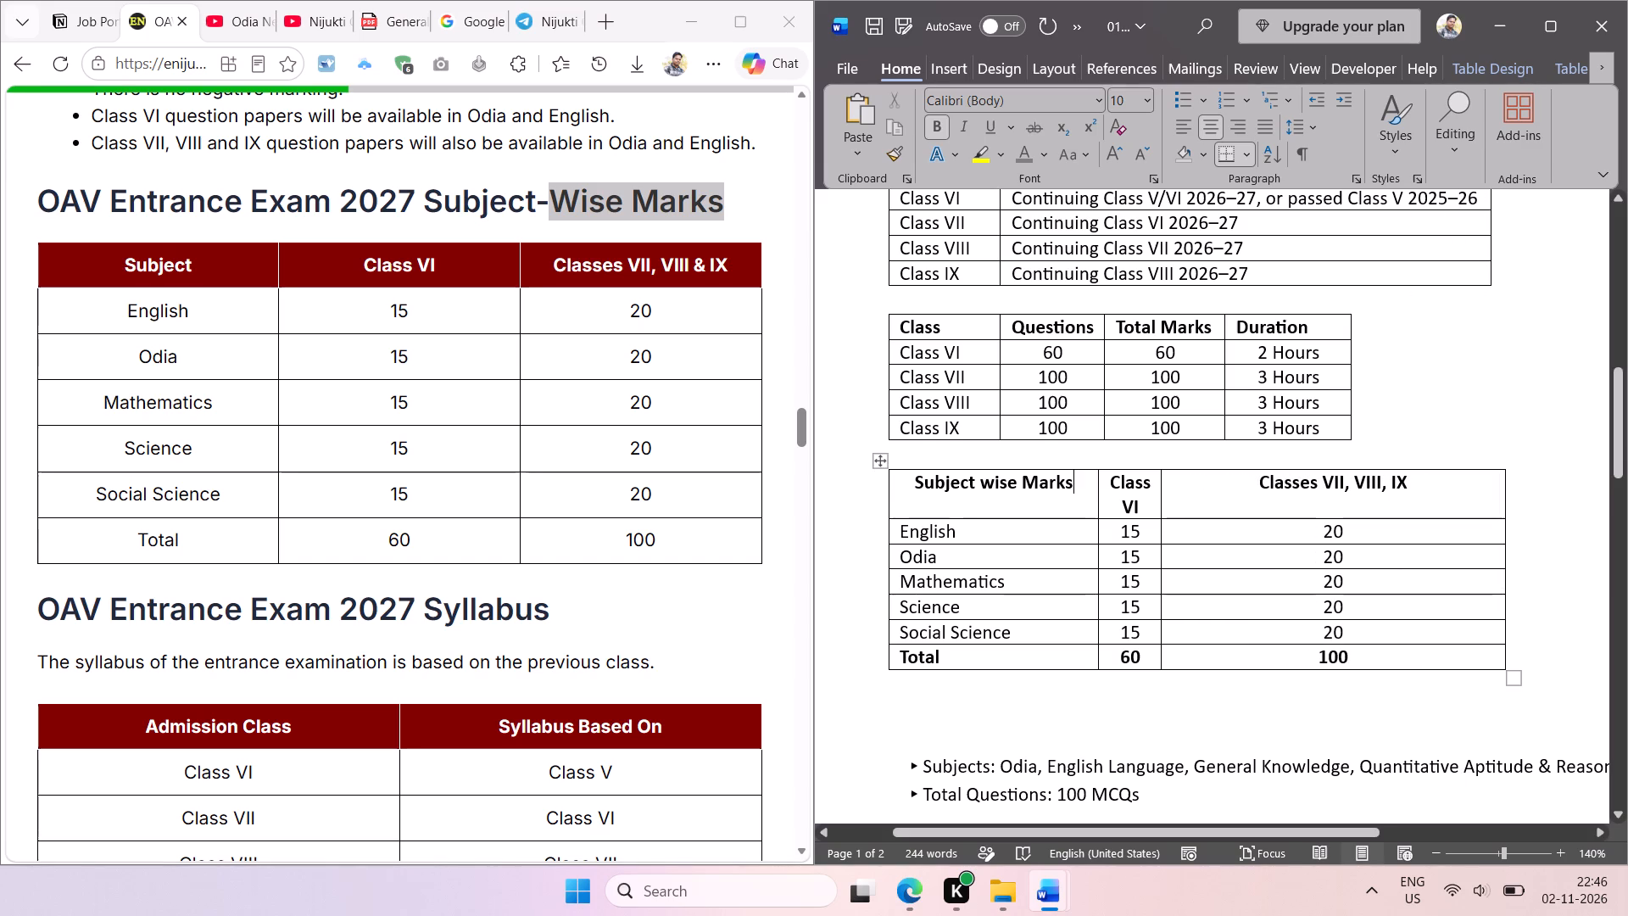
drag(1158, 551, 1241, 547)
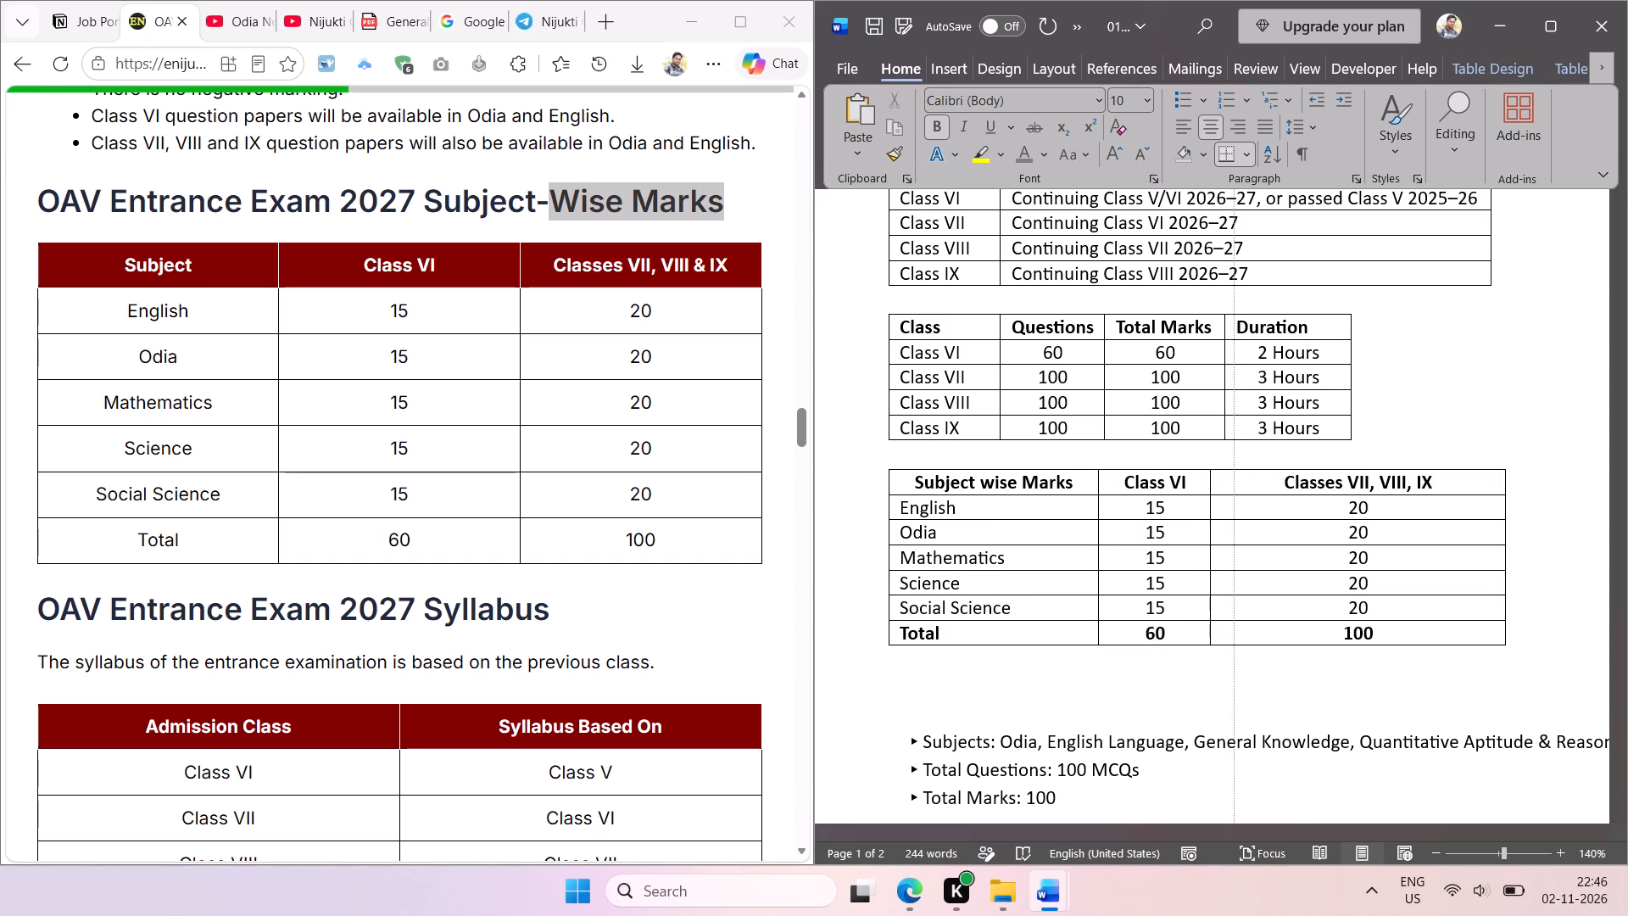
drag(1241, 547, 1228, 548)
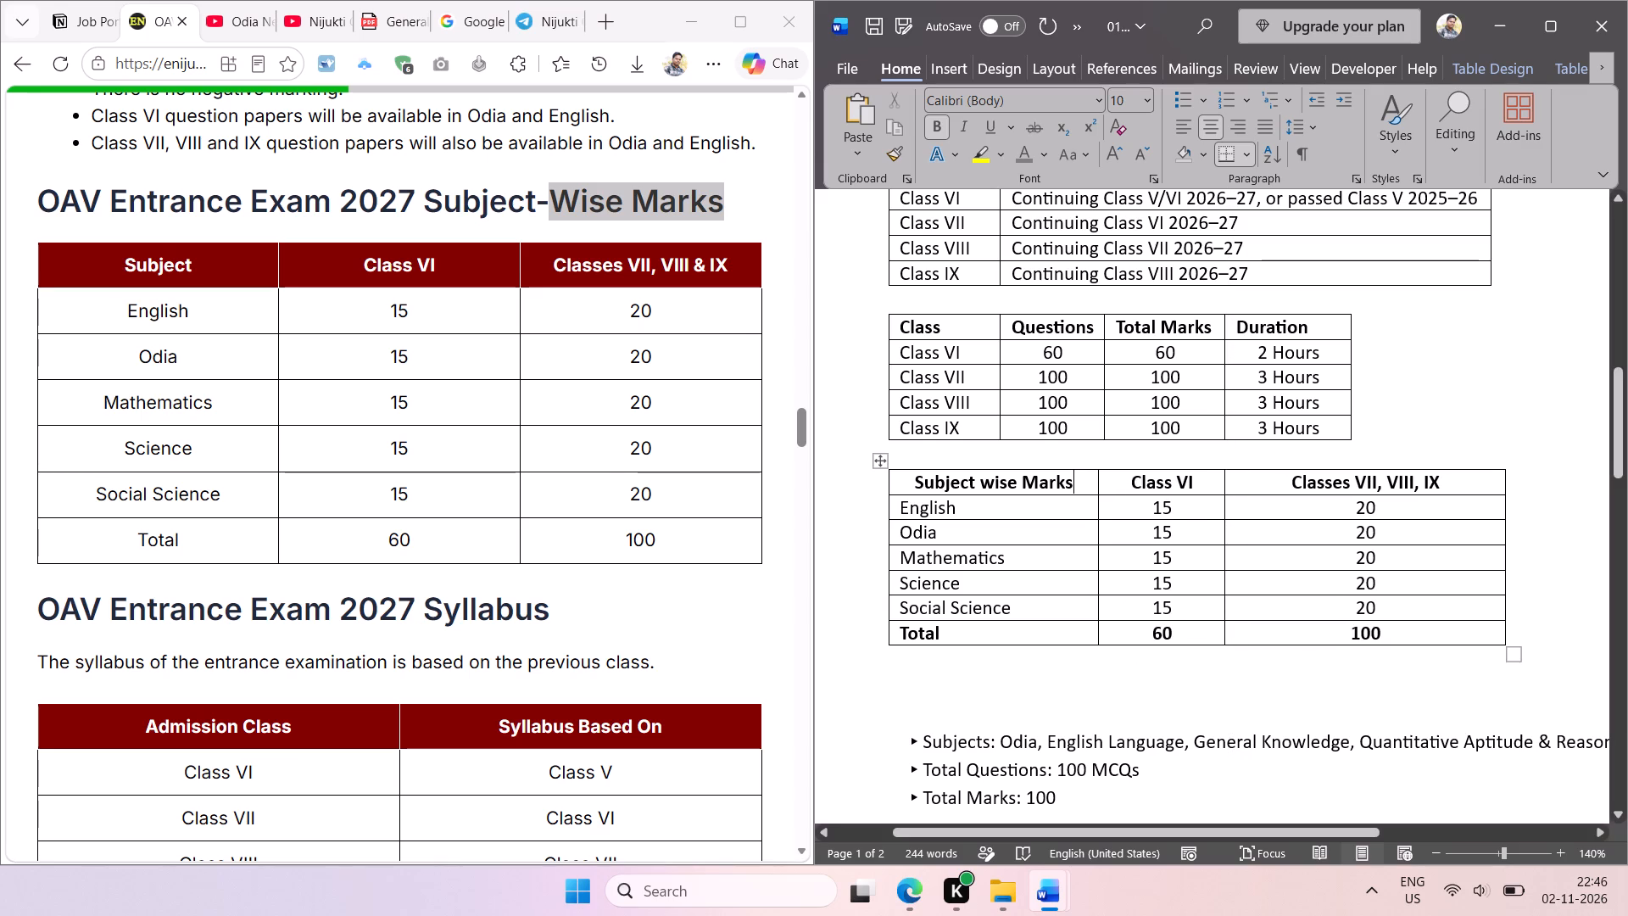
Narrow the "Classes VII, VIII, IX" column of the subject marks table to fit its header more closely, and save the document.
drag(1504, 530, 1418, 538)
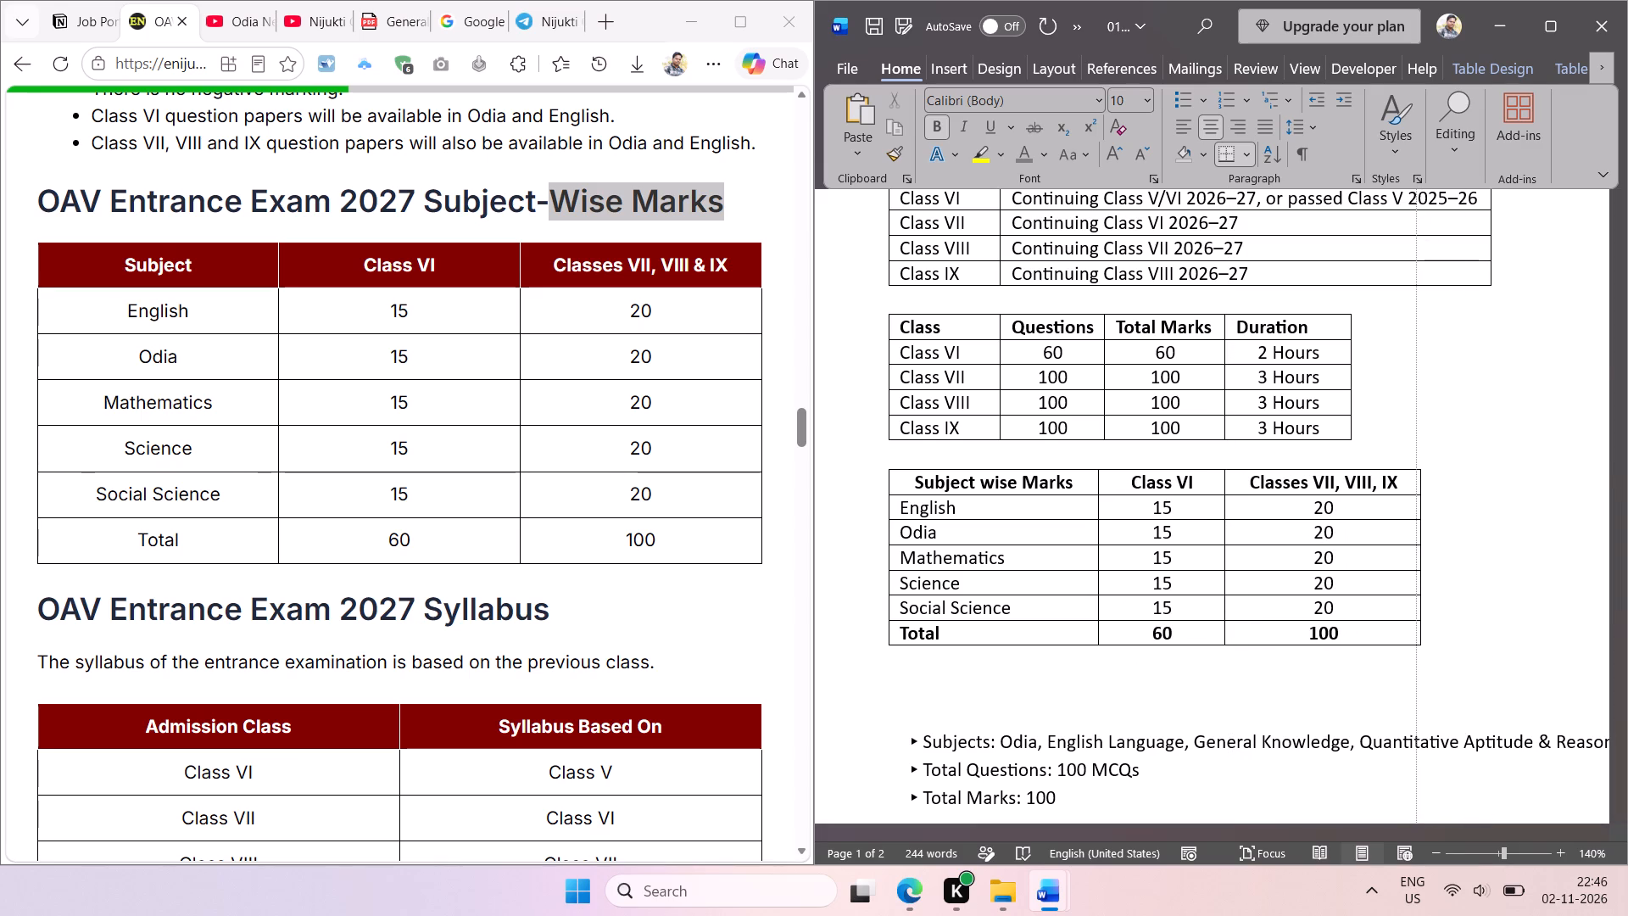
drag(1418, 538, 1418, 537)
key(ctrl+s)
Insert six blank lines below the subject marks table so the bullets starting with "Subjects" move onto the second page.
click(943, 681)
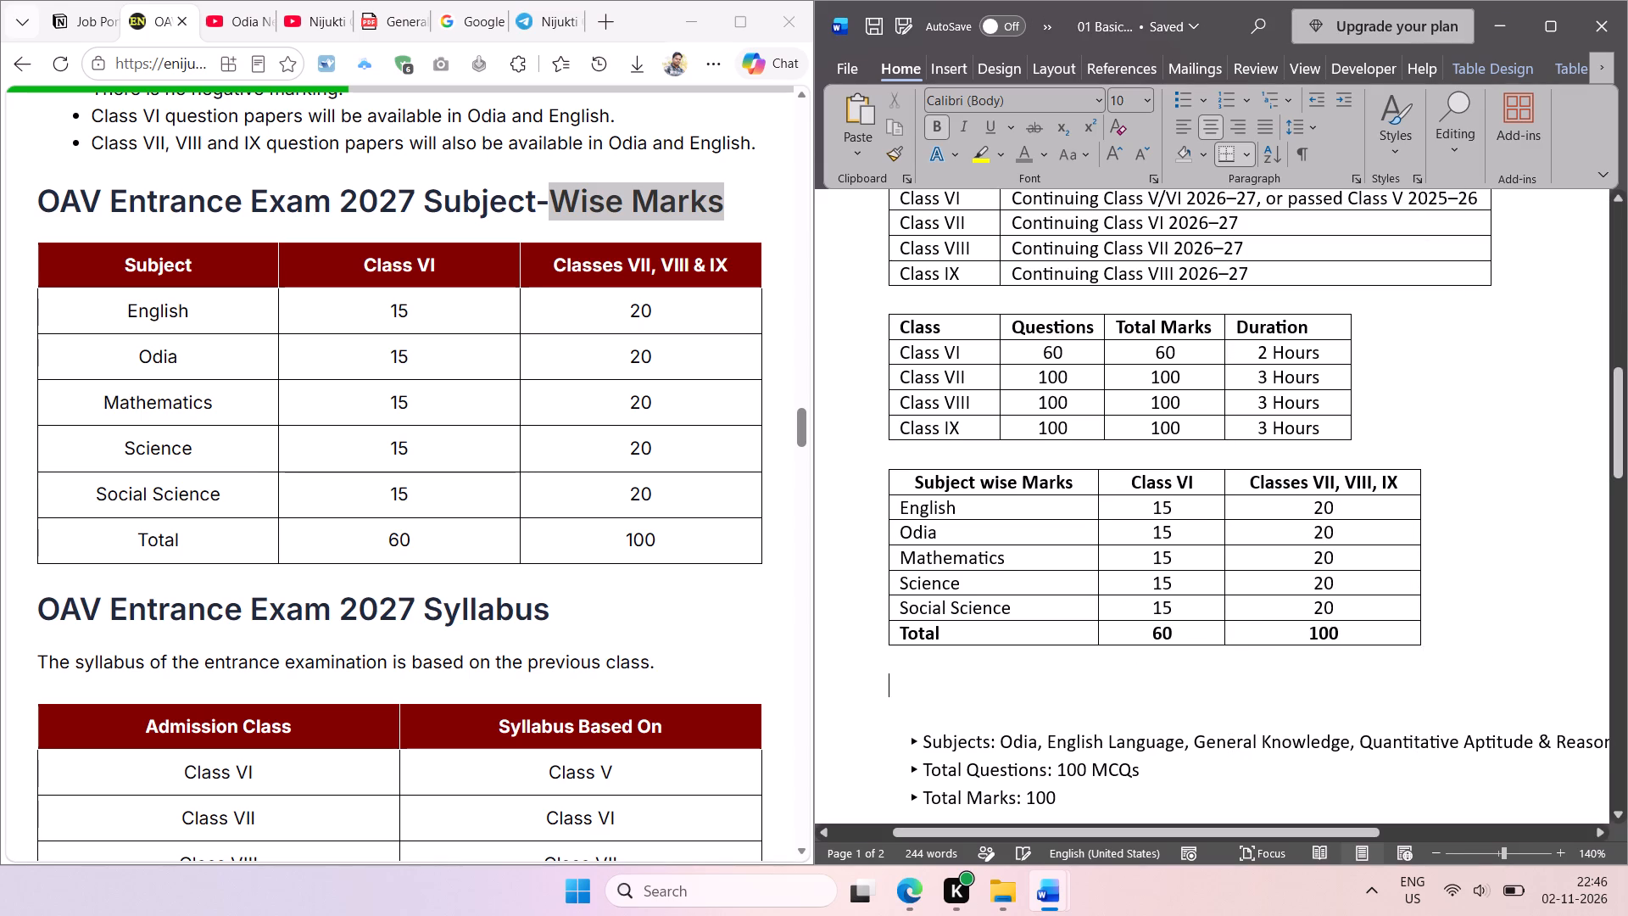
scroll(964, 685, down, 1)
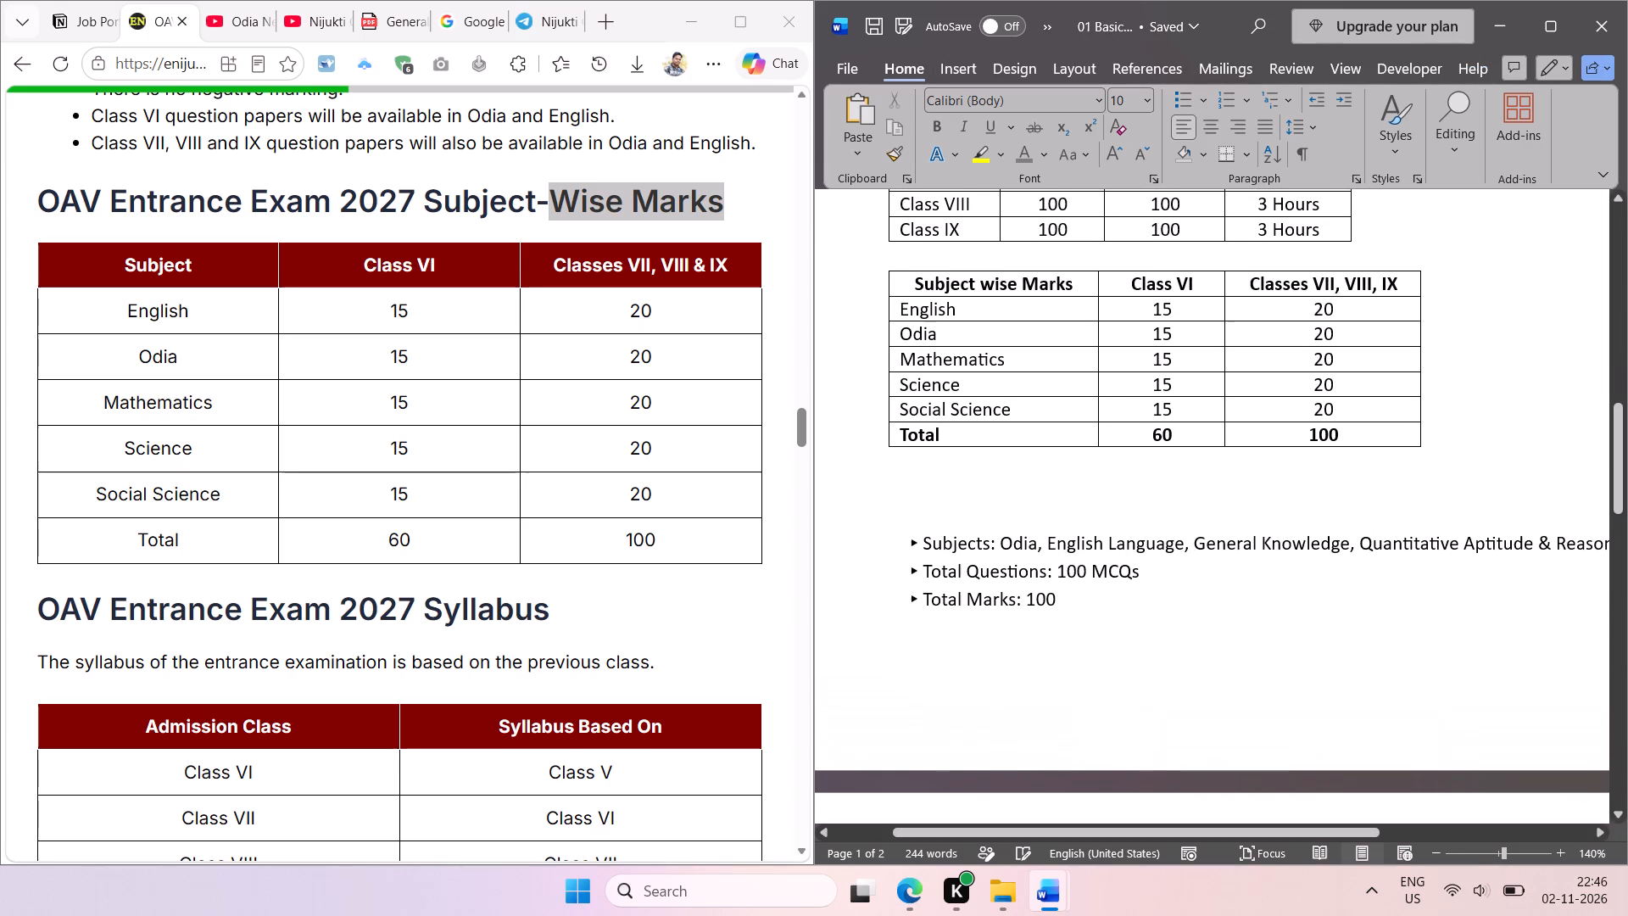
scroll(950, 629, down, 1)
click(555, 563)
scroll(555, 563, down, 4)
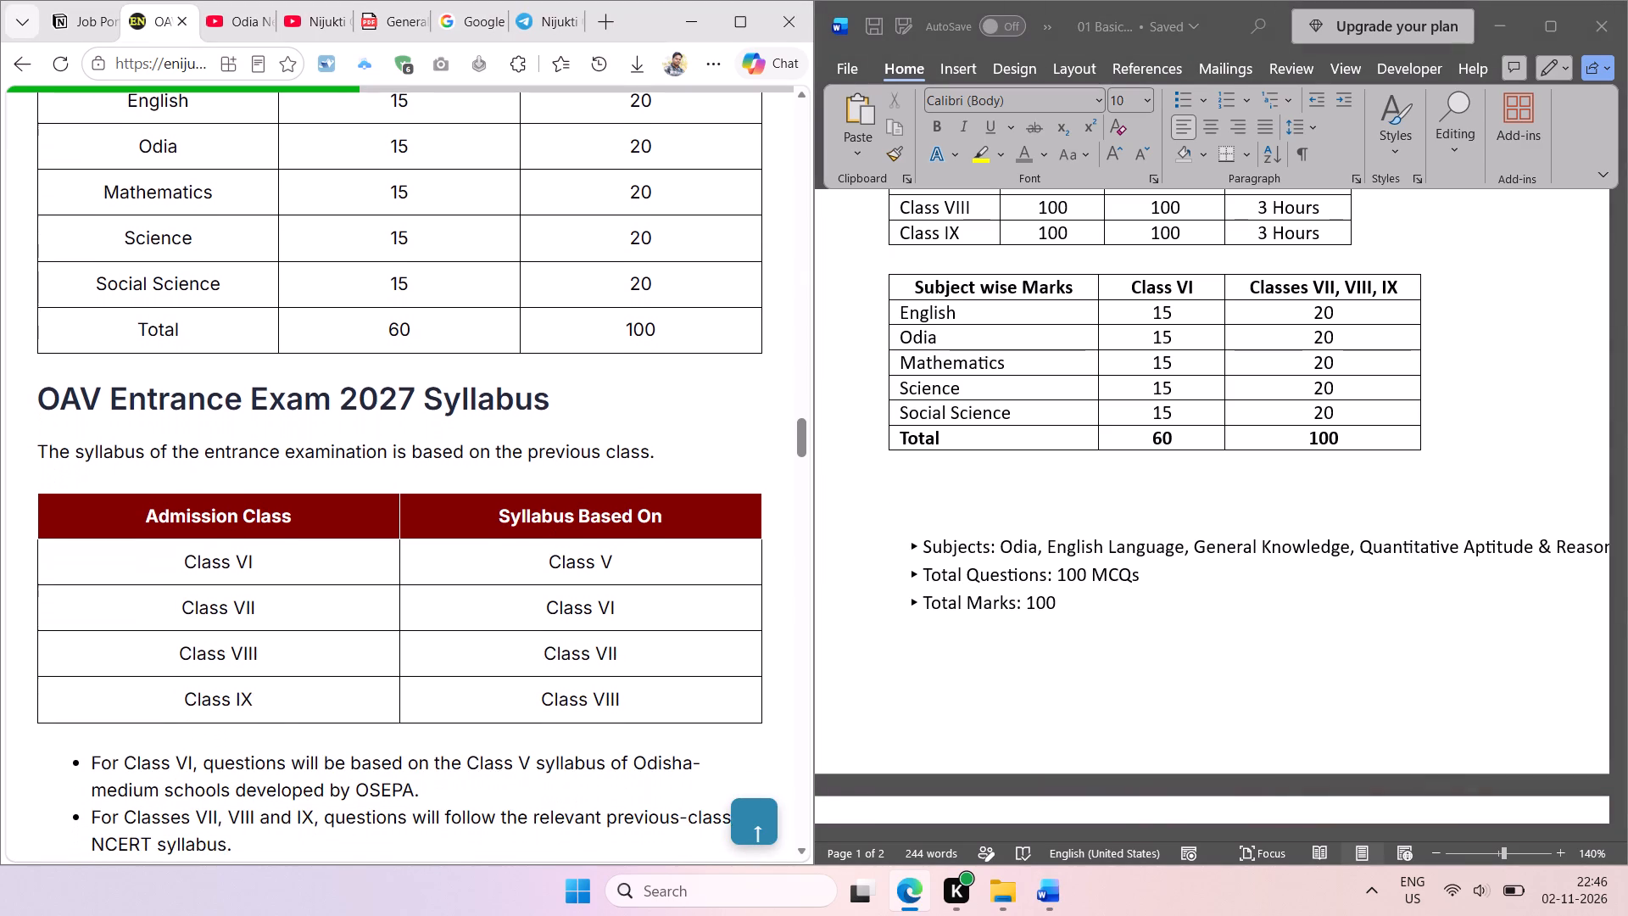
scroll(555, 563, down, 1)
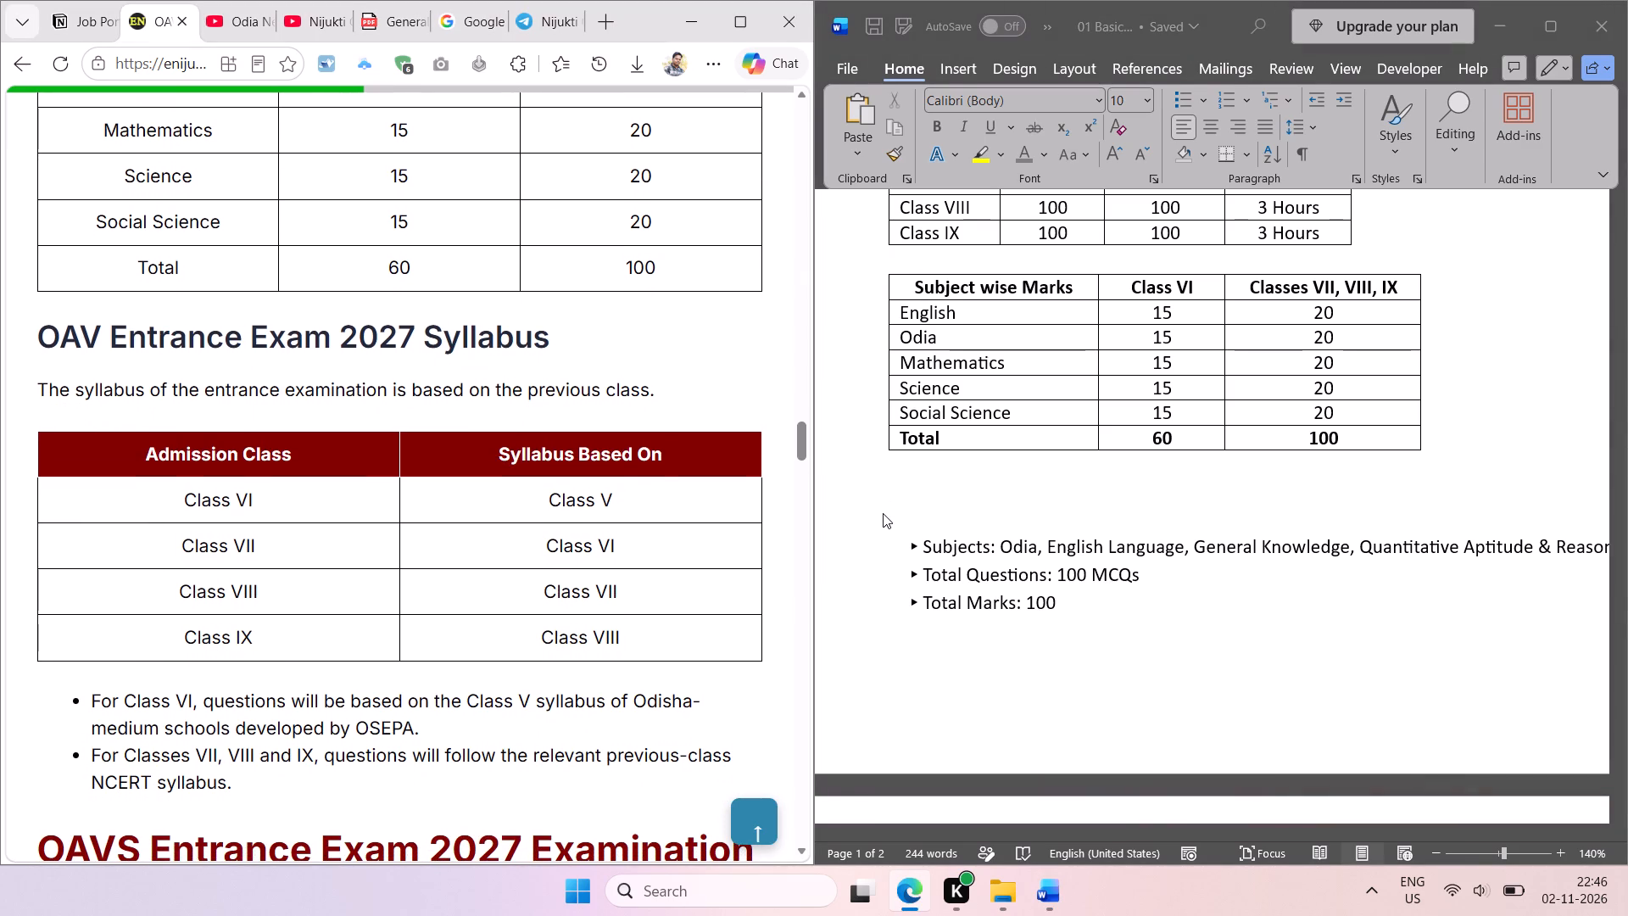
click(945, 493)
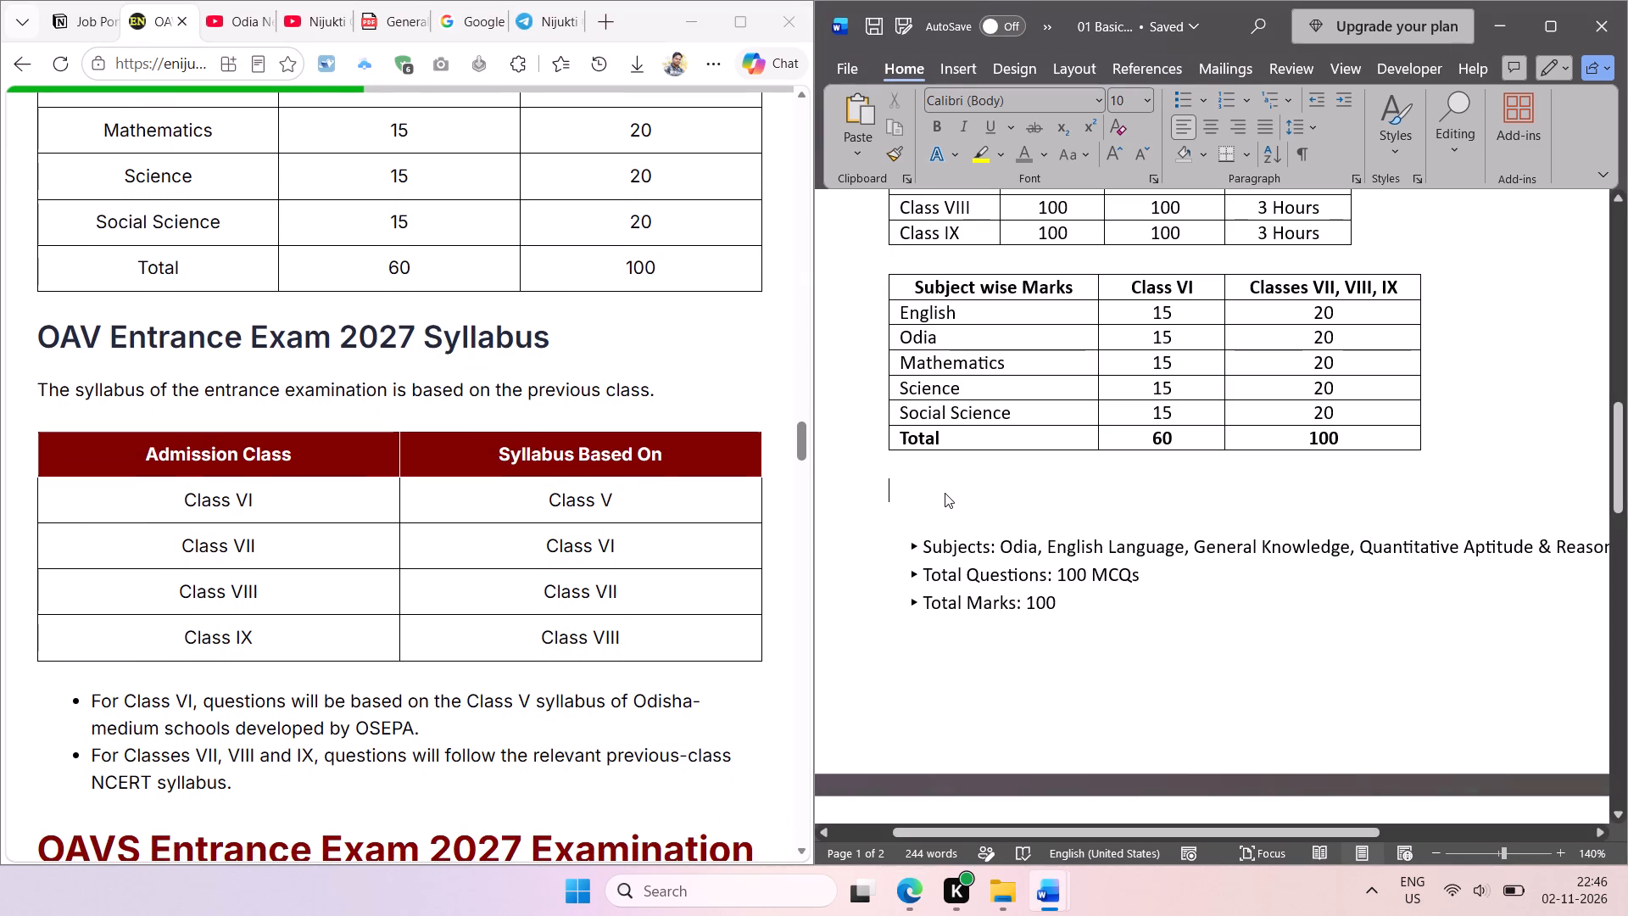
key(Return)
key(Return)
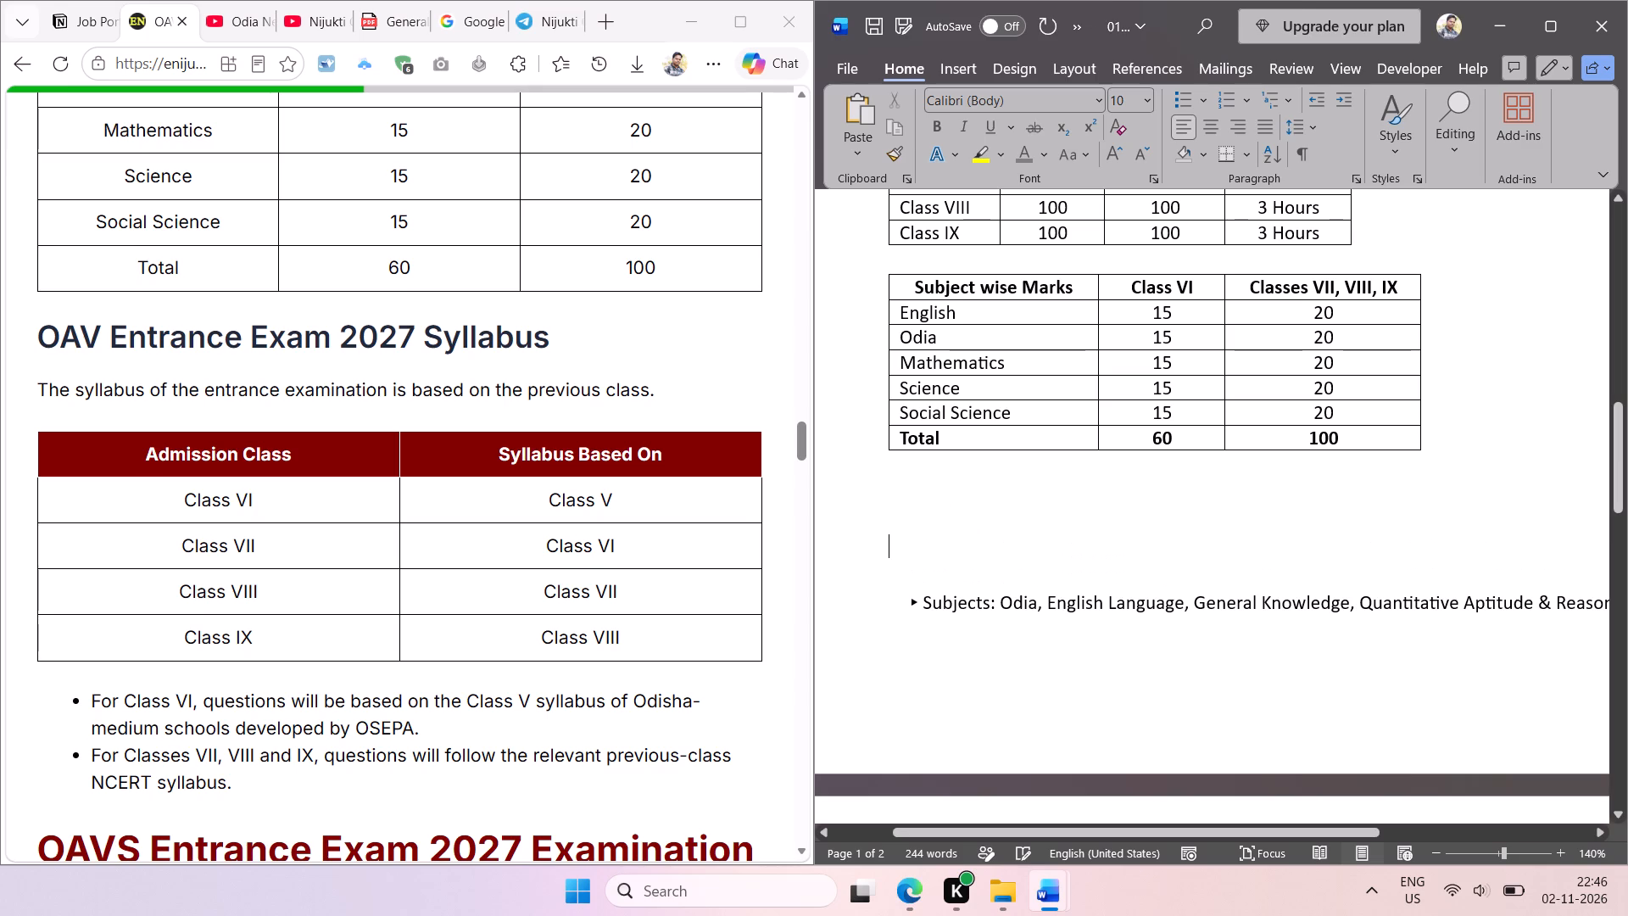
scroll(980, 528, down, 1)
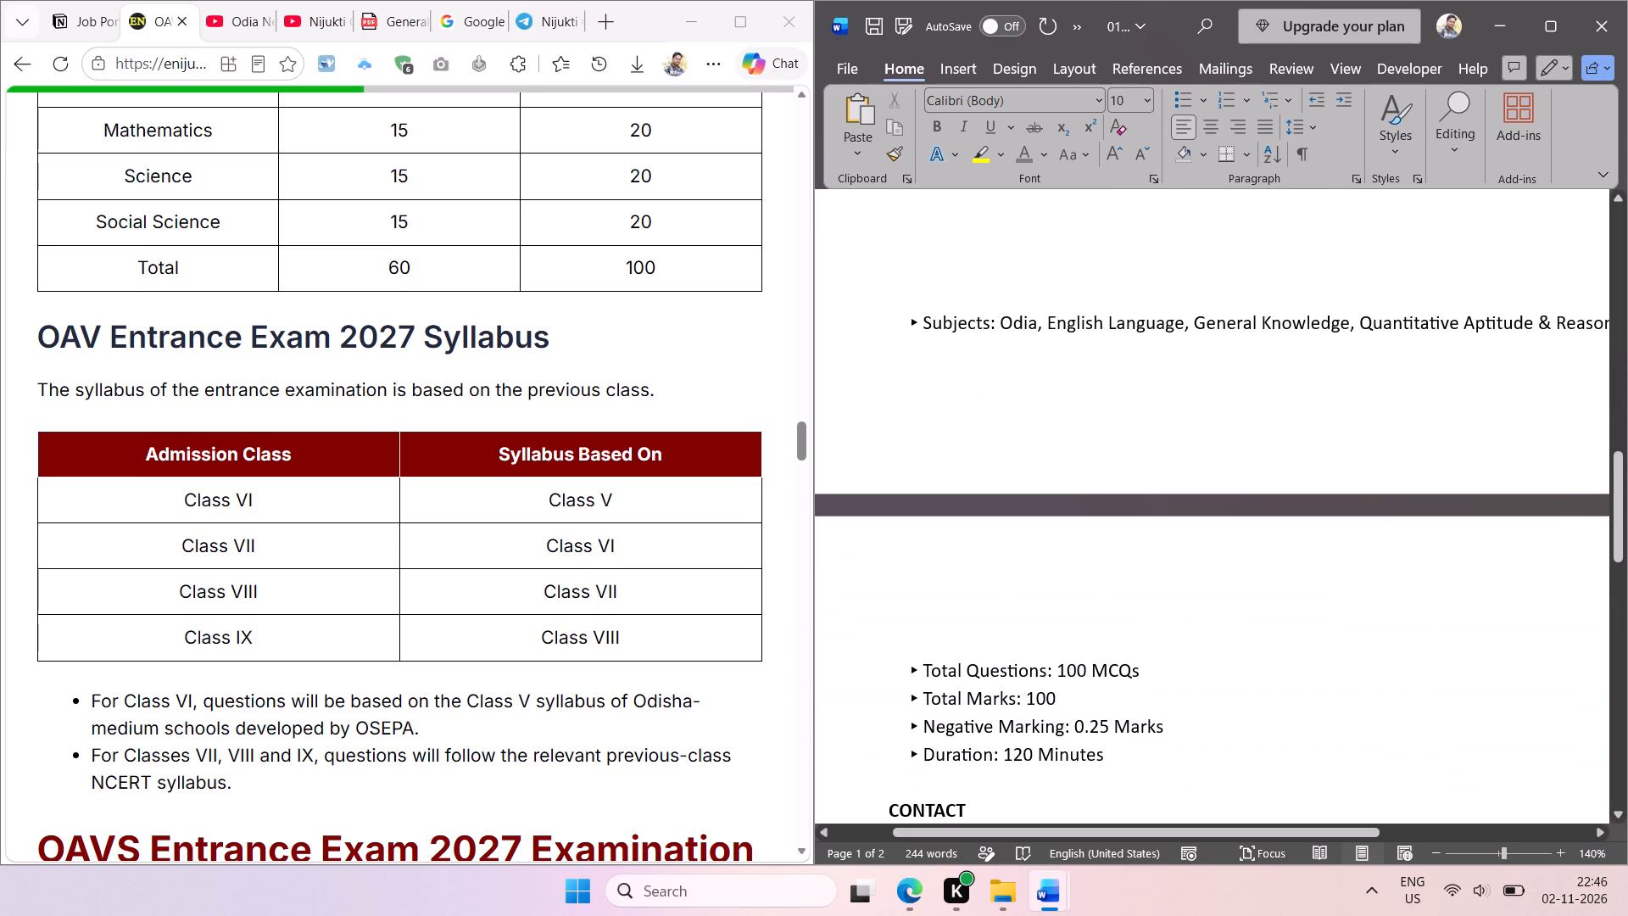
key(Return)
key(Return)
key(Return)
key(Return)
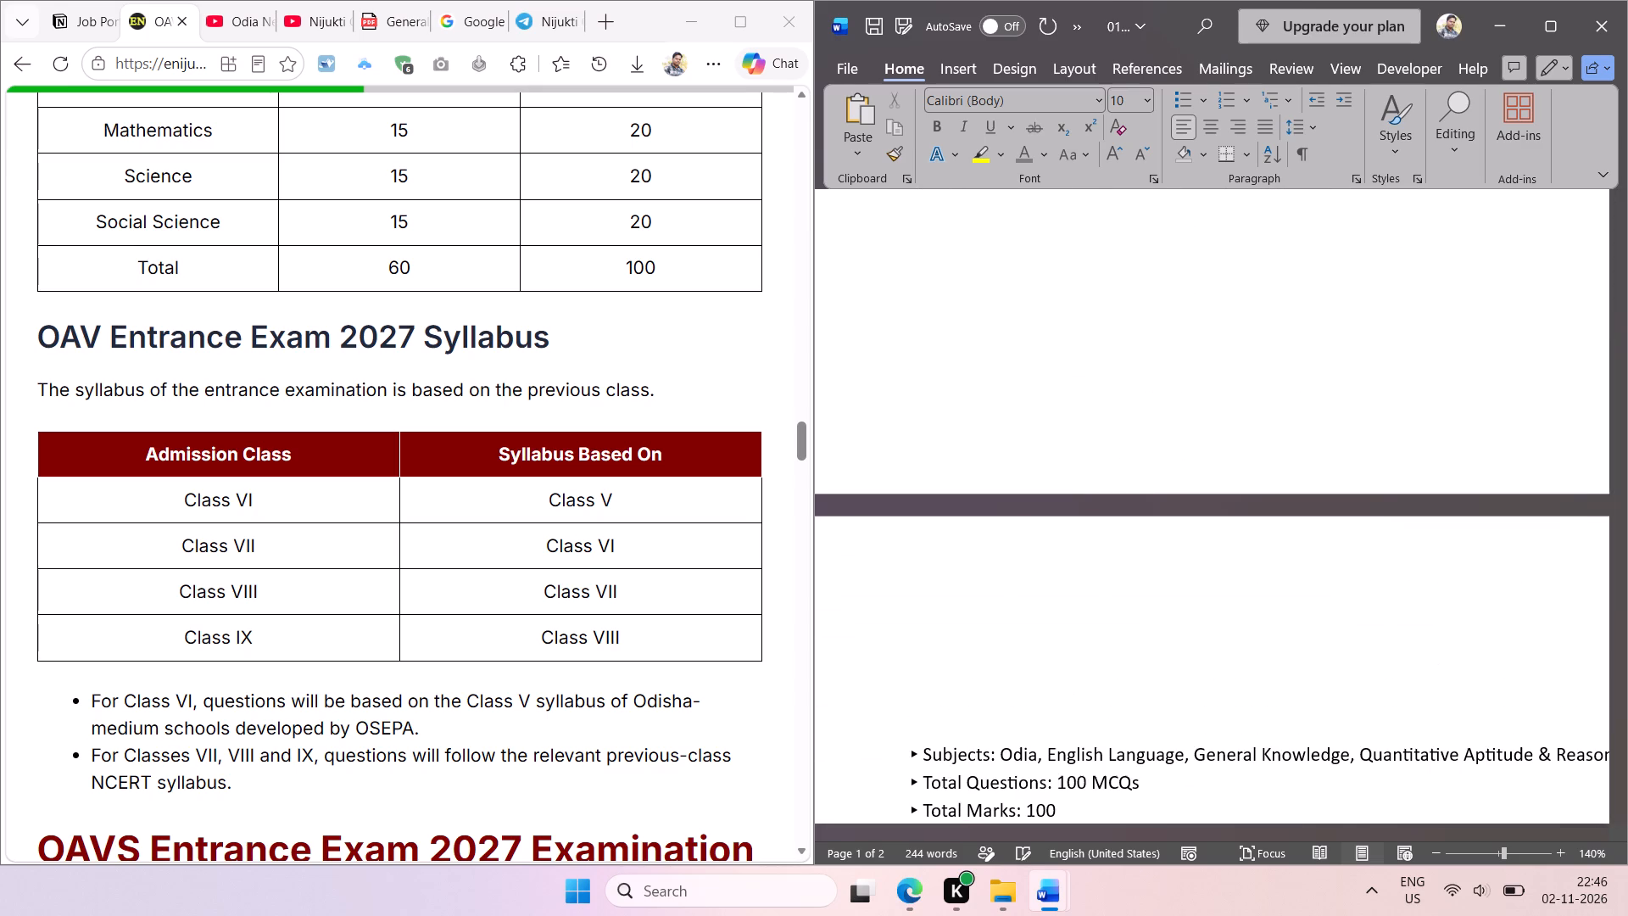
scroll(963, 603, down, 2)
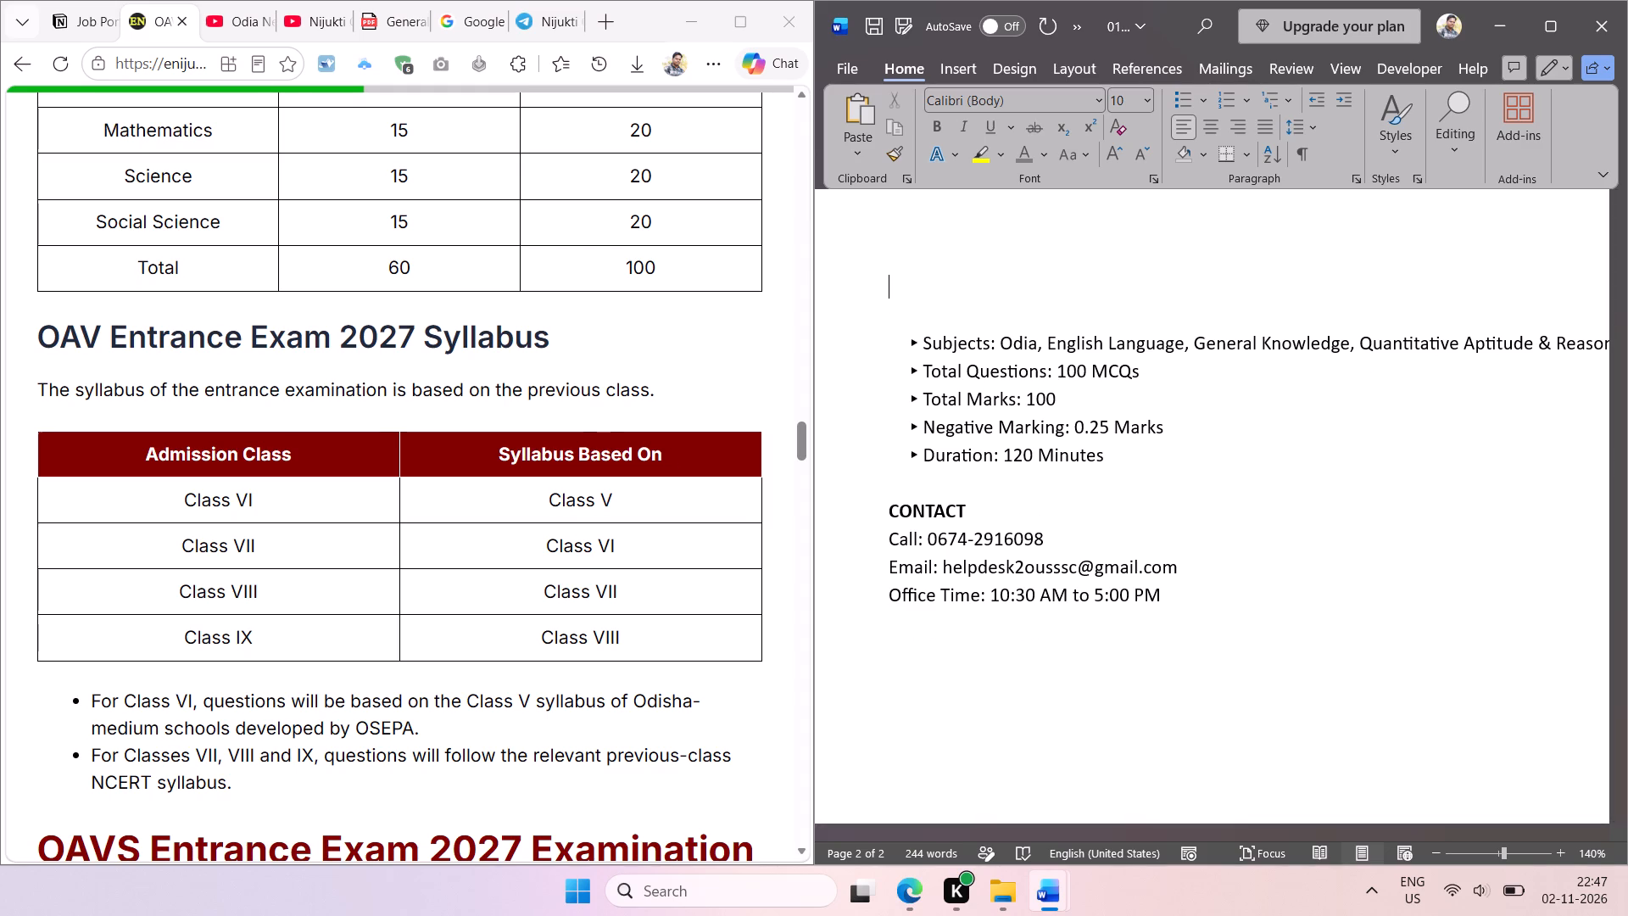
Copy "Syllabus" from the article's syllabus heading and paste it above the Subjects bullet on the second page.
click(445, 337)
double_click(501, 333)
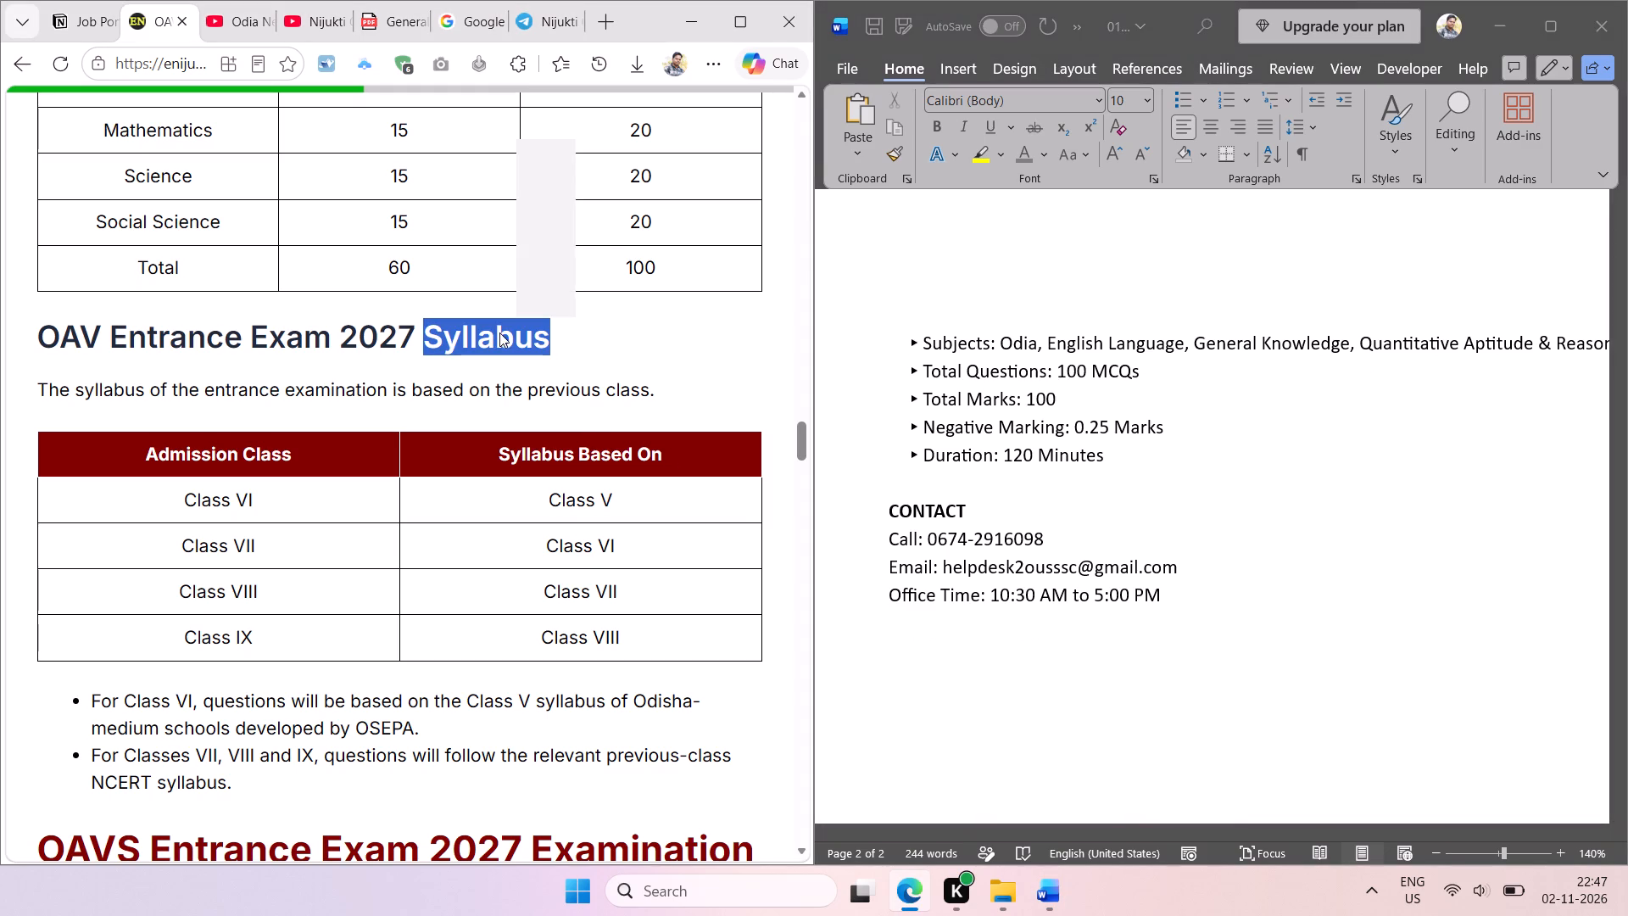
key(ctrl+c)
click(950, 237)
key(ctrl+v)
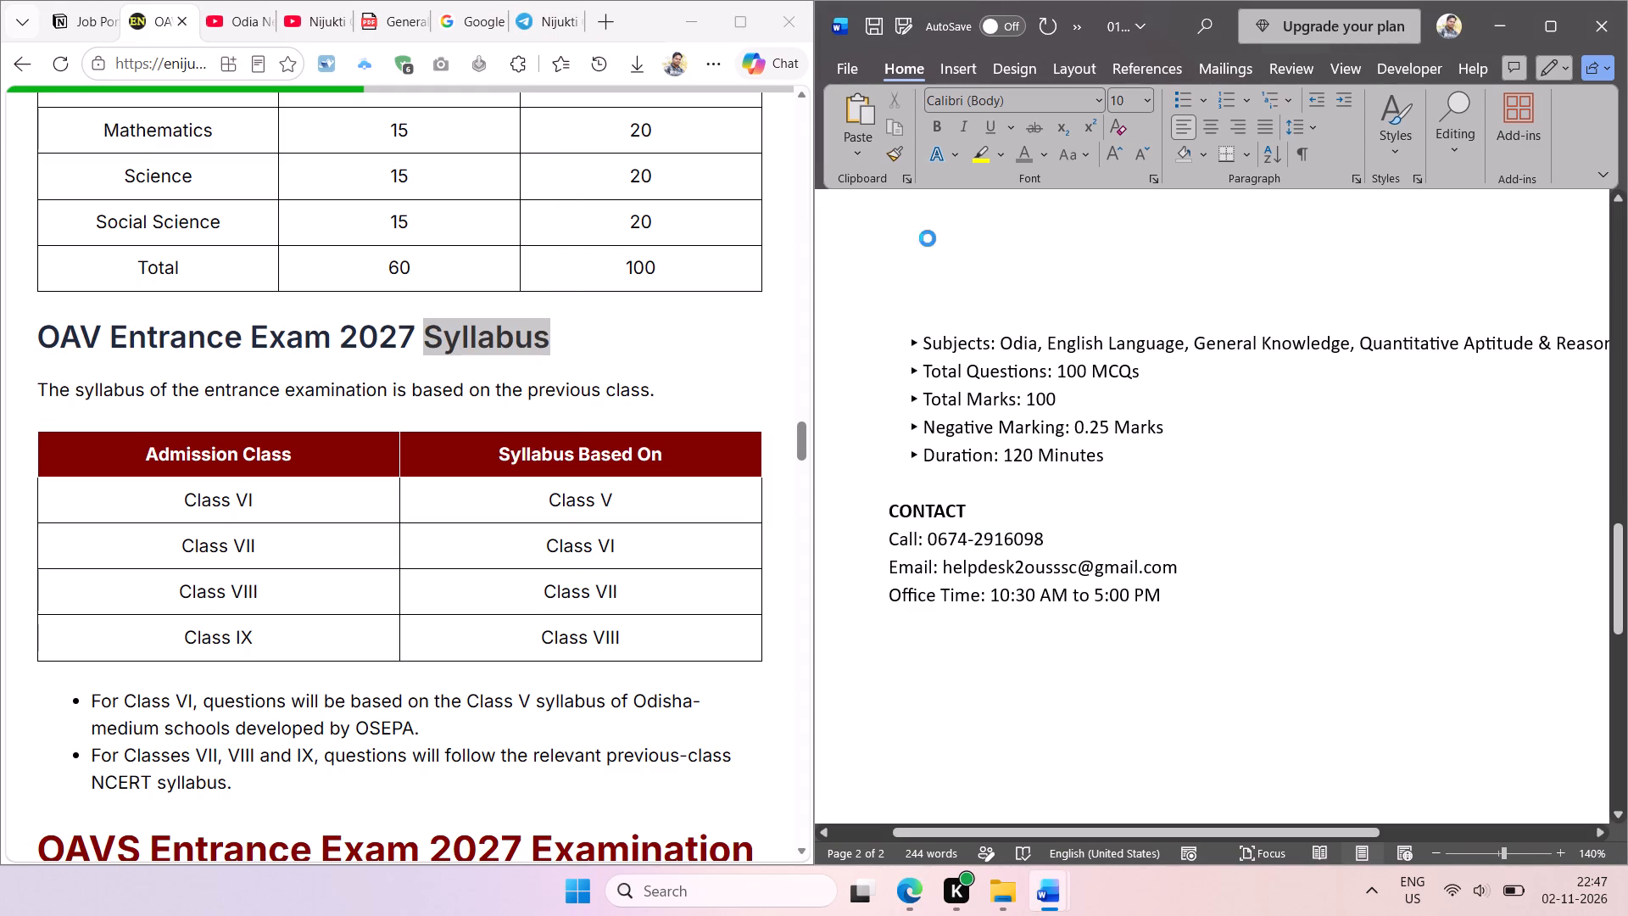
Copy the arrow bullet from the Subjects line to the front of "Syllabus" and remove the extra indent before it.
drag(923, 370, 872, 370)
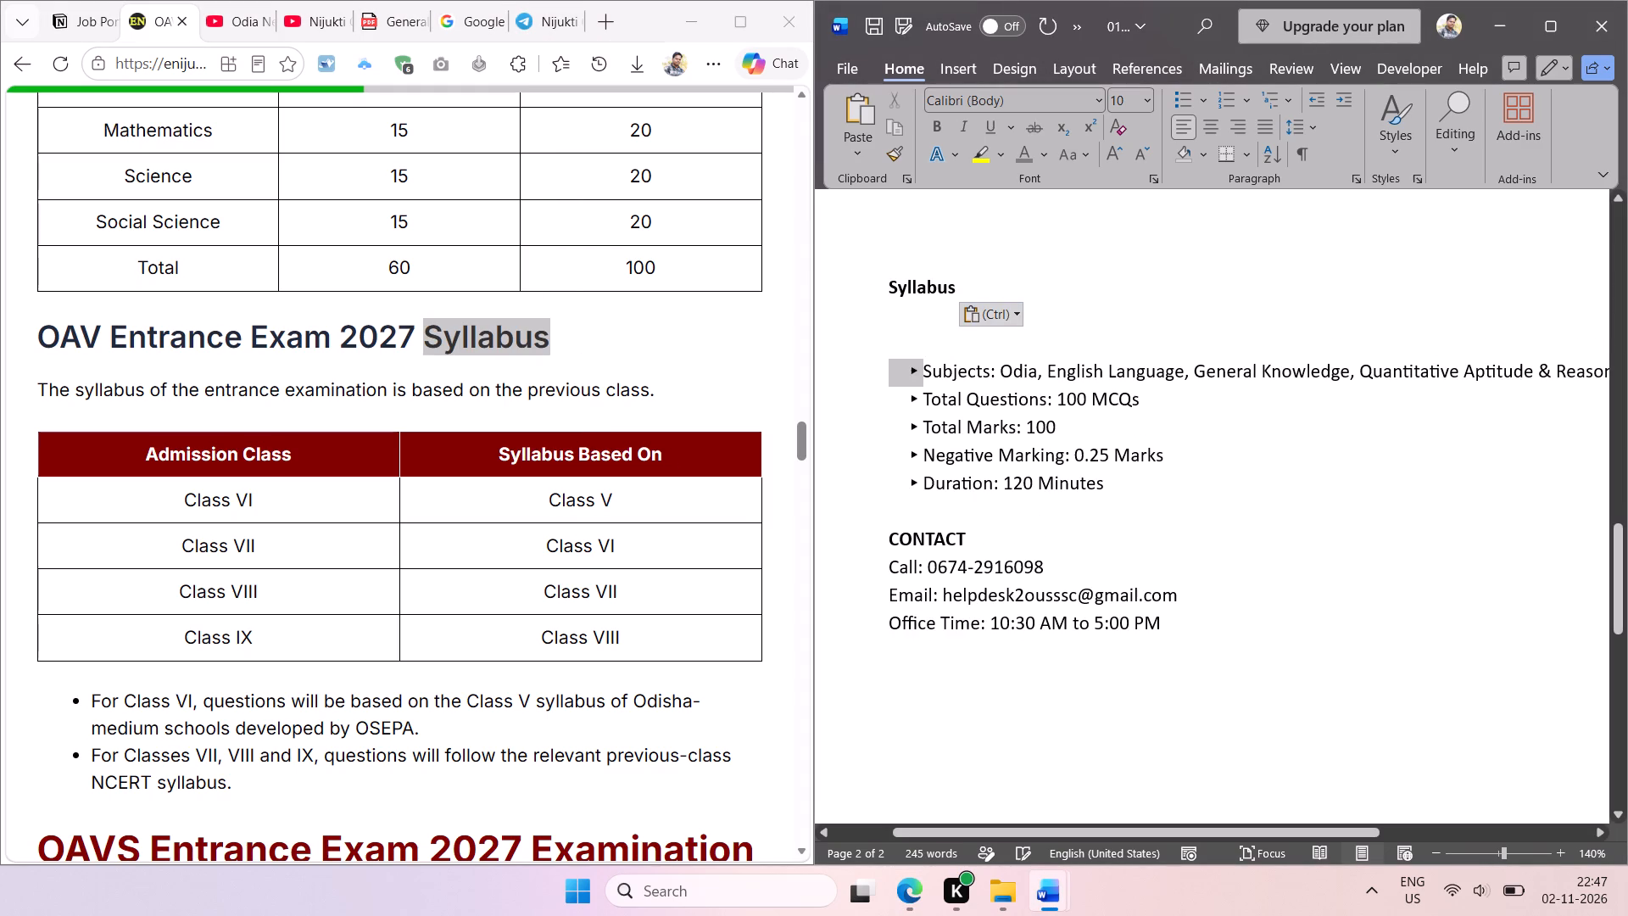
key(ctrl+c)
click(888, 284)
key(ctrl+v)
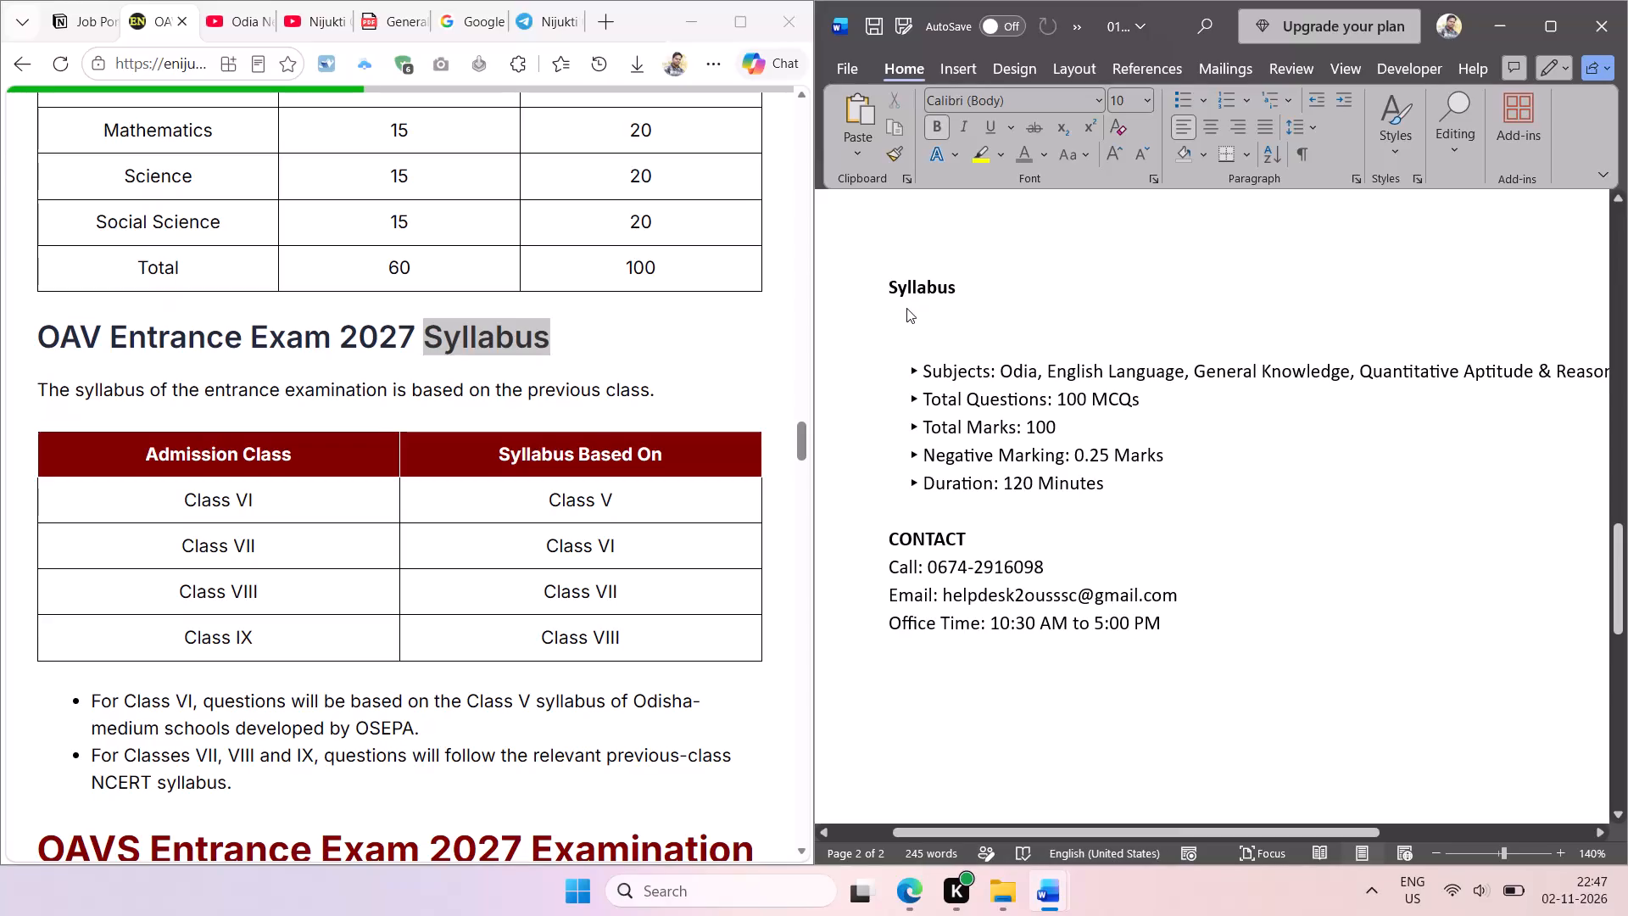
double_click(895, 282)
key(BackSpace)
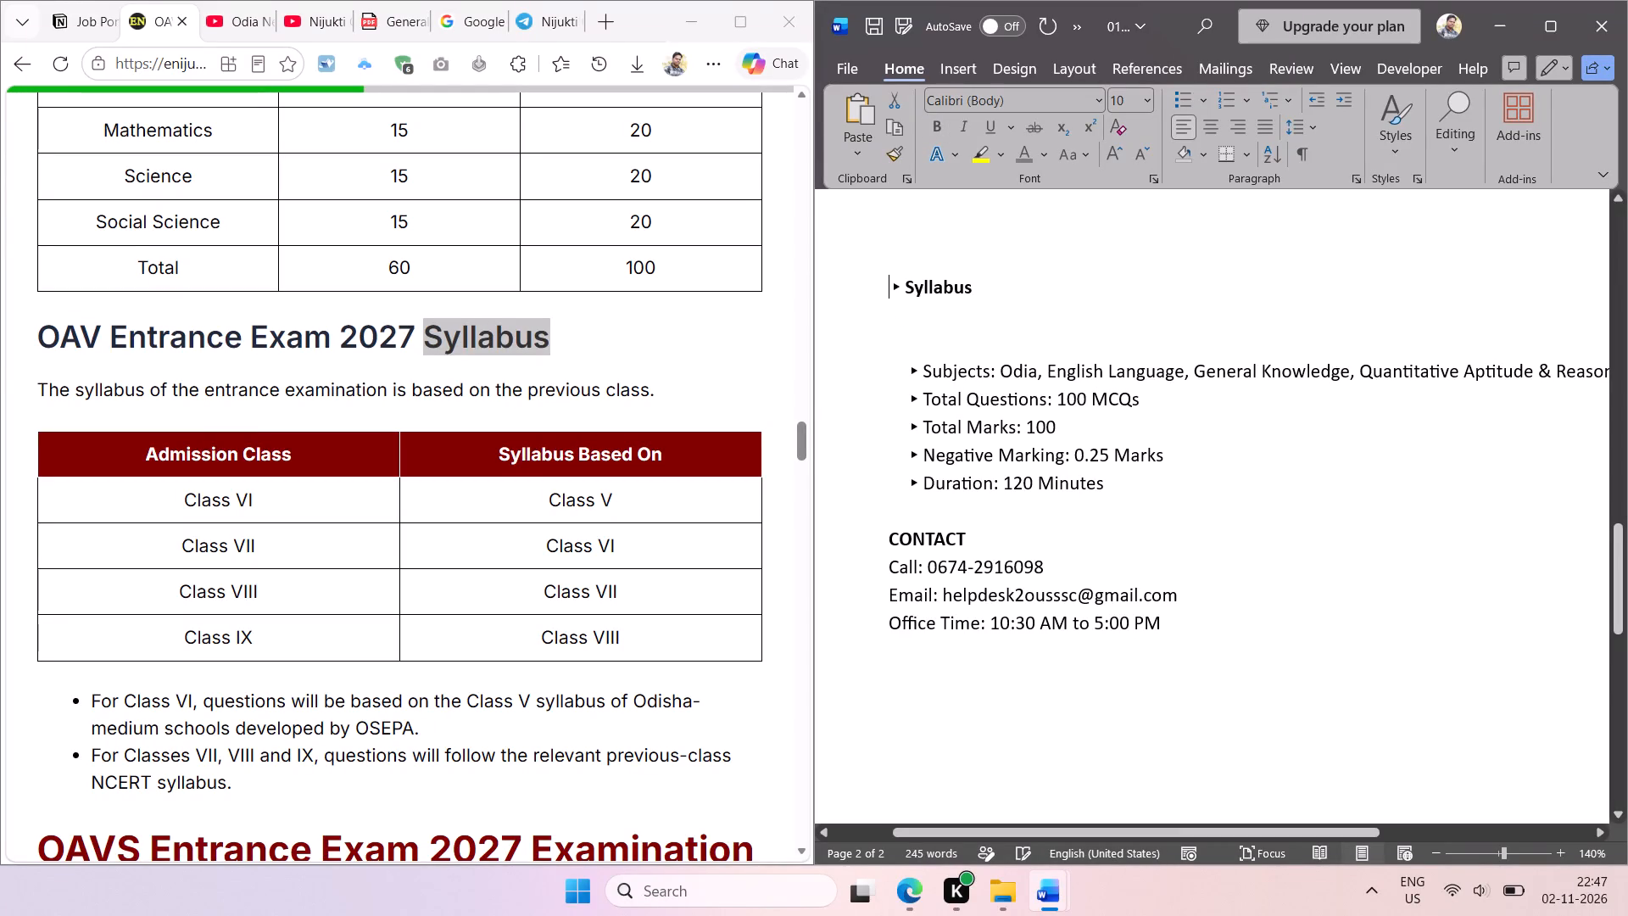
Delete the blank line above the Syllabus line at the top of the second page.
click(902, 259)
key(BackSpace)
Remove the bold formatting from the bulleted Syllabus line and save the document.
drag(990, 579, 861, 574)
key(ctrl+b)
key(ctrl+b)
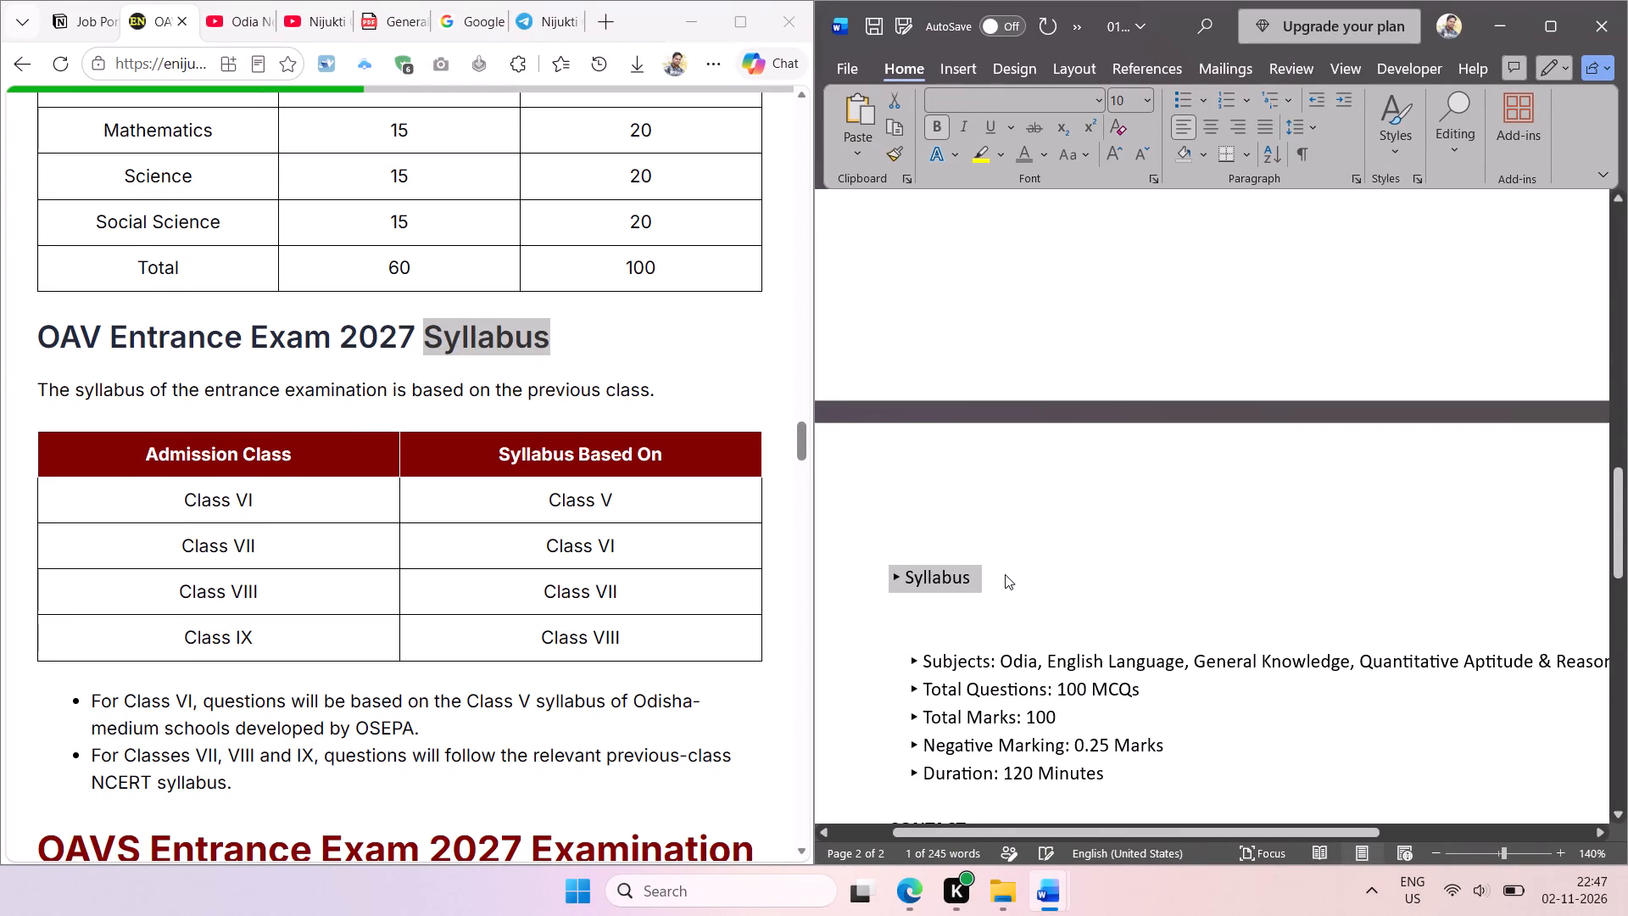
click(1005, 574)
key(ctrl+s)
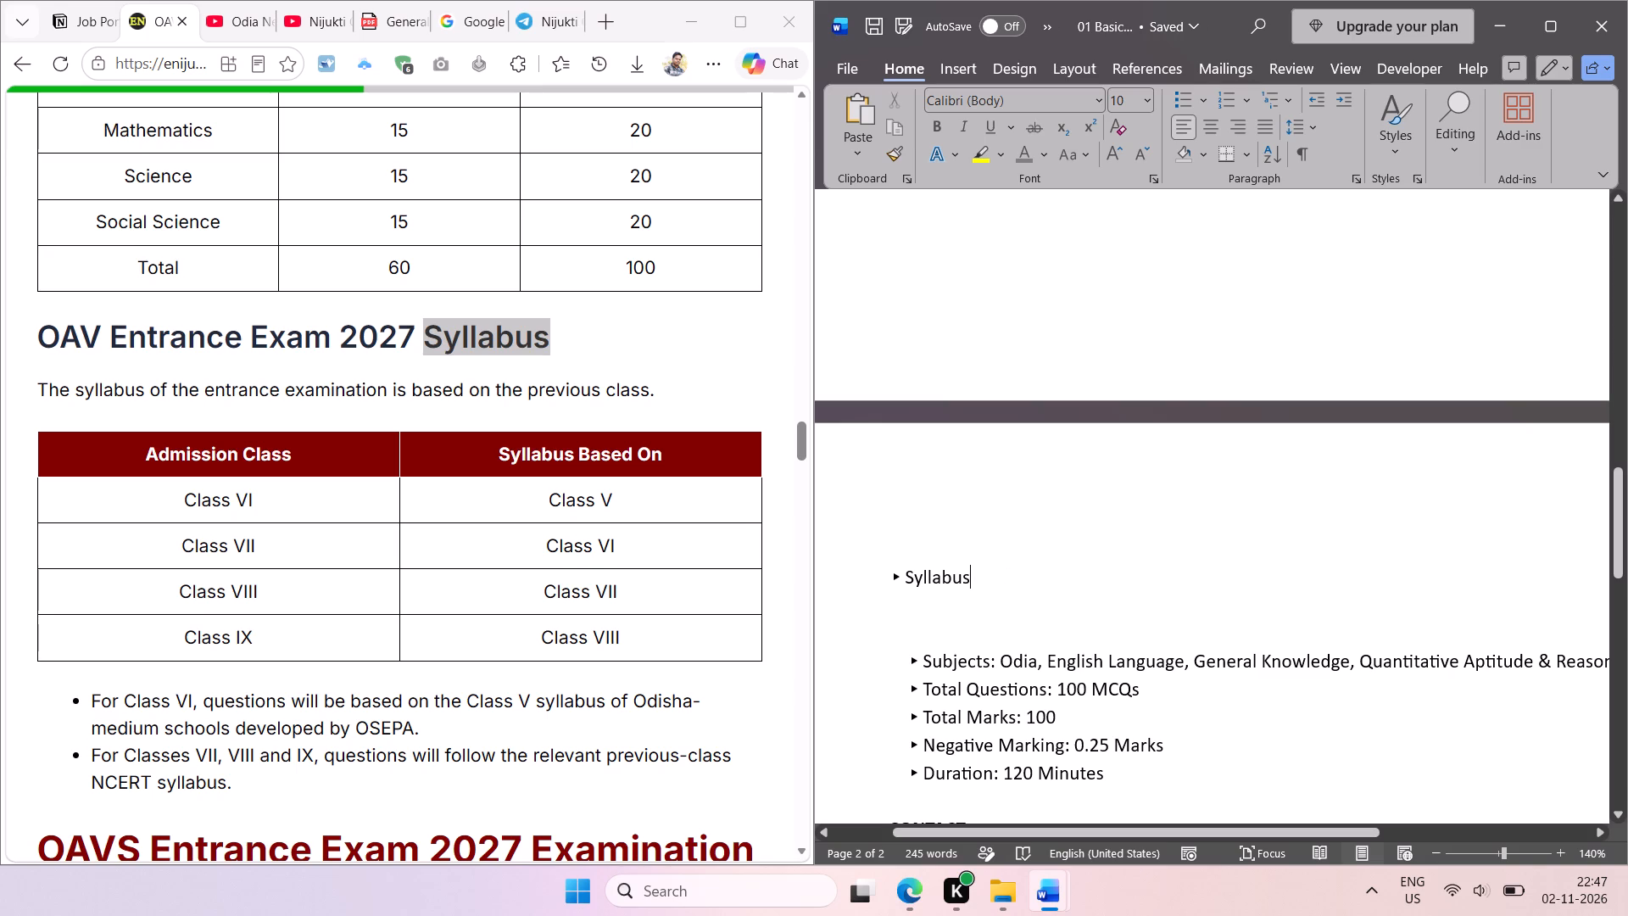
Copy the Educational Eligibility table from the Examination section and paste it beneath the Syllabus line.
scroll(1007, 548, up, 6)
scroll(1034, 439, down, 1)
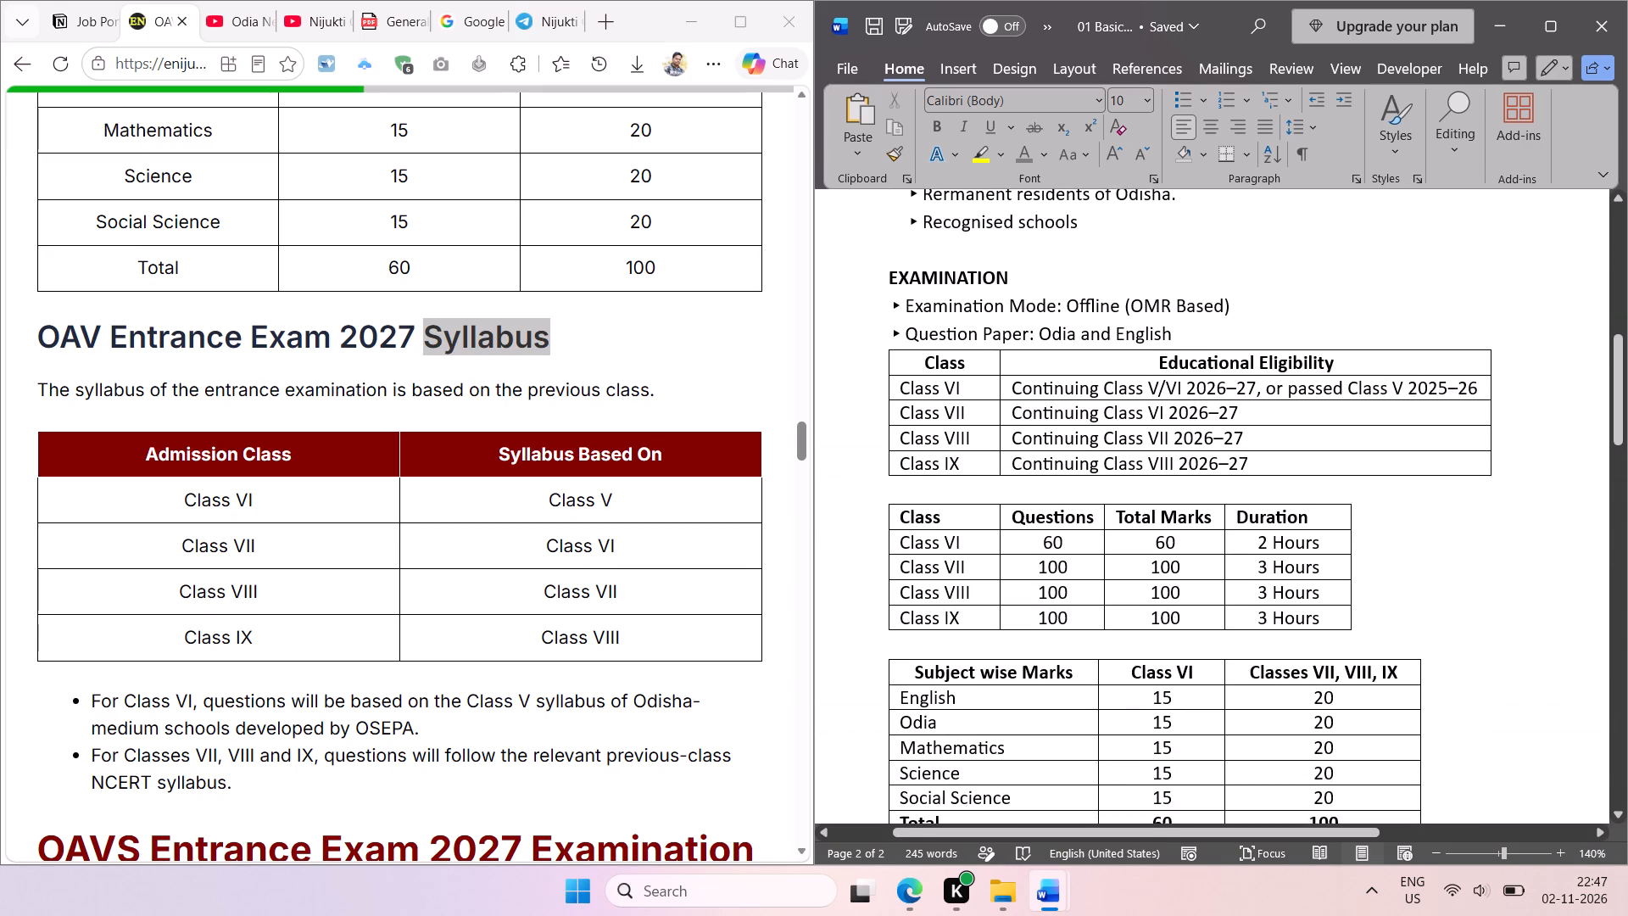
scroll(1038, 463, down, 1)
drag(916, 287, 1109, 363)
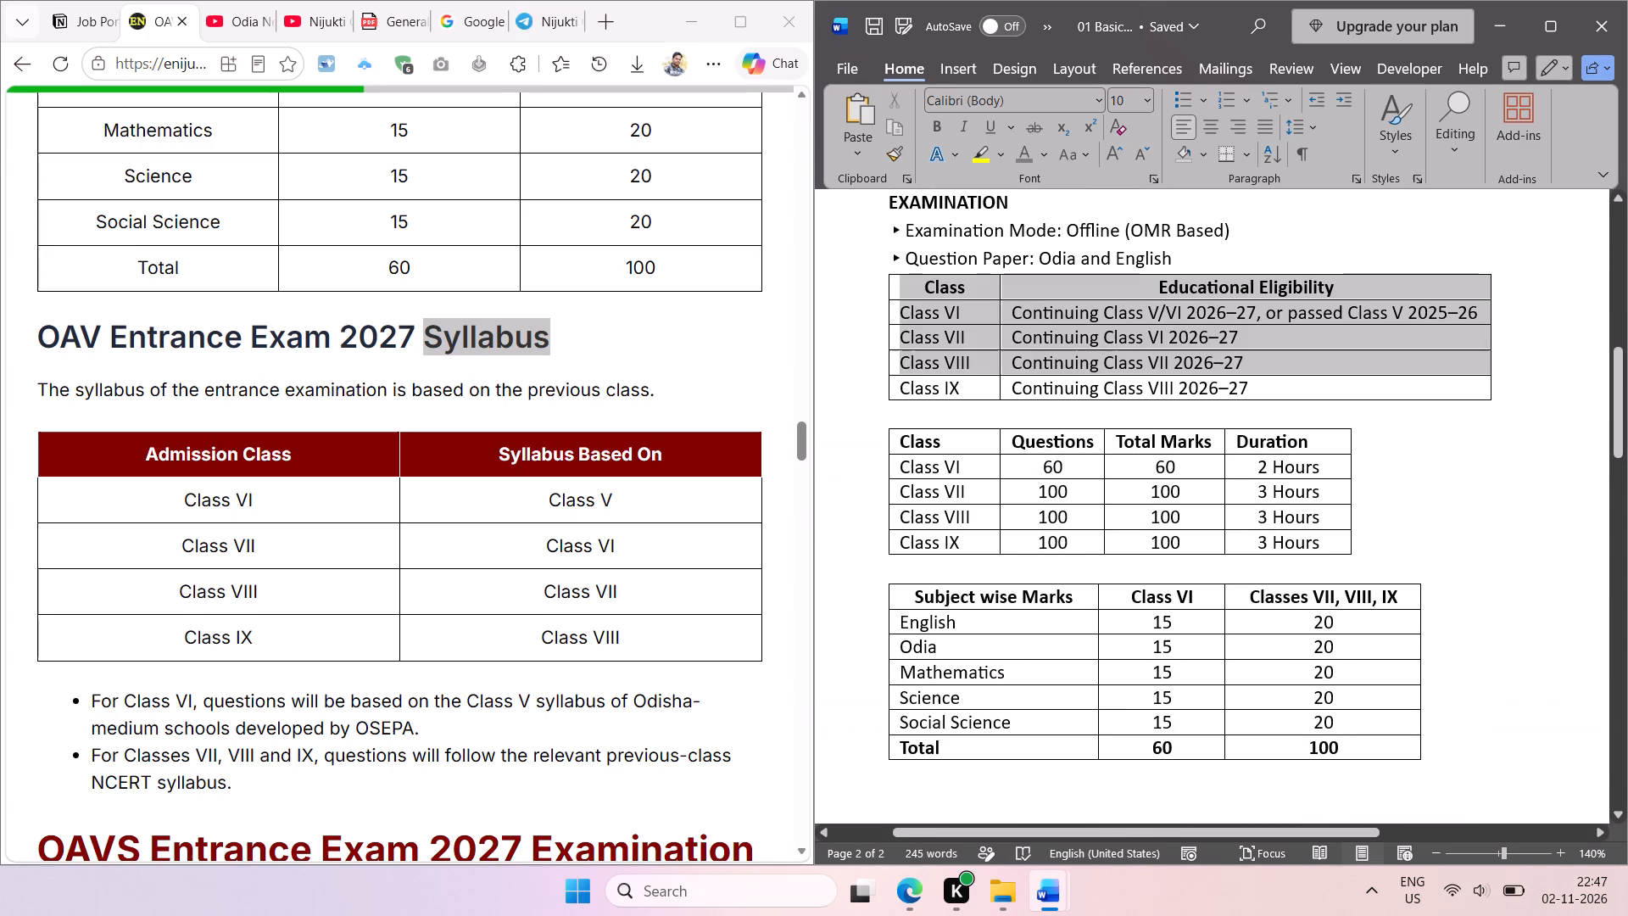
drag(1109, 363, 1125, 386)
key(ctrl+c)
scroll(1079, 511, down, 3)
click(932, 501)
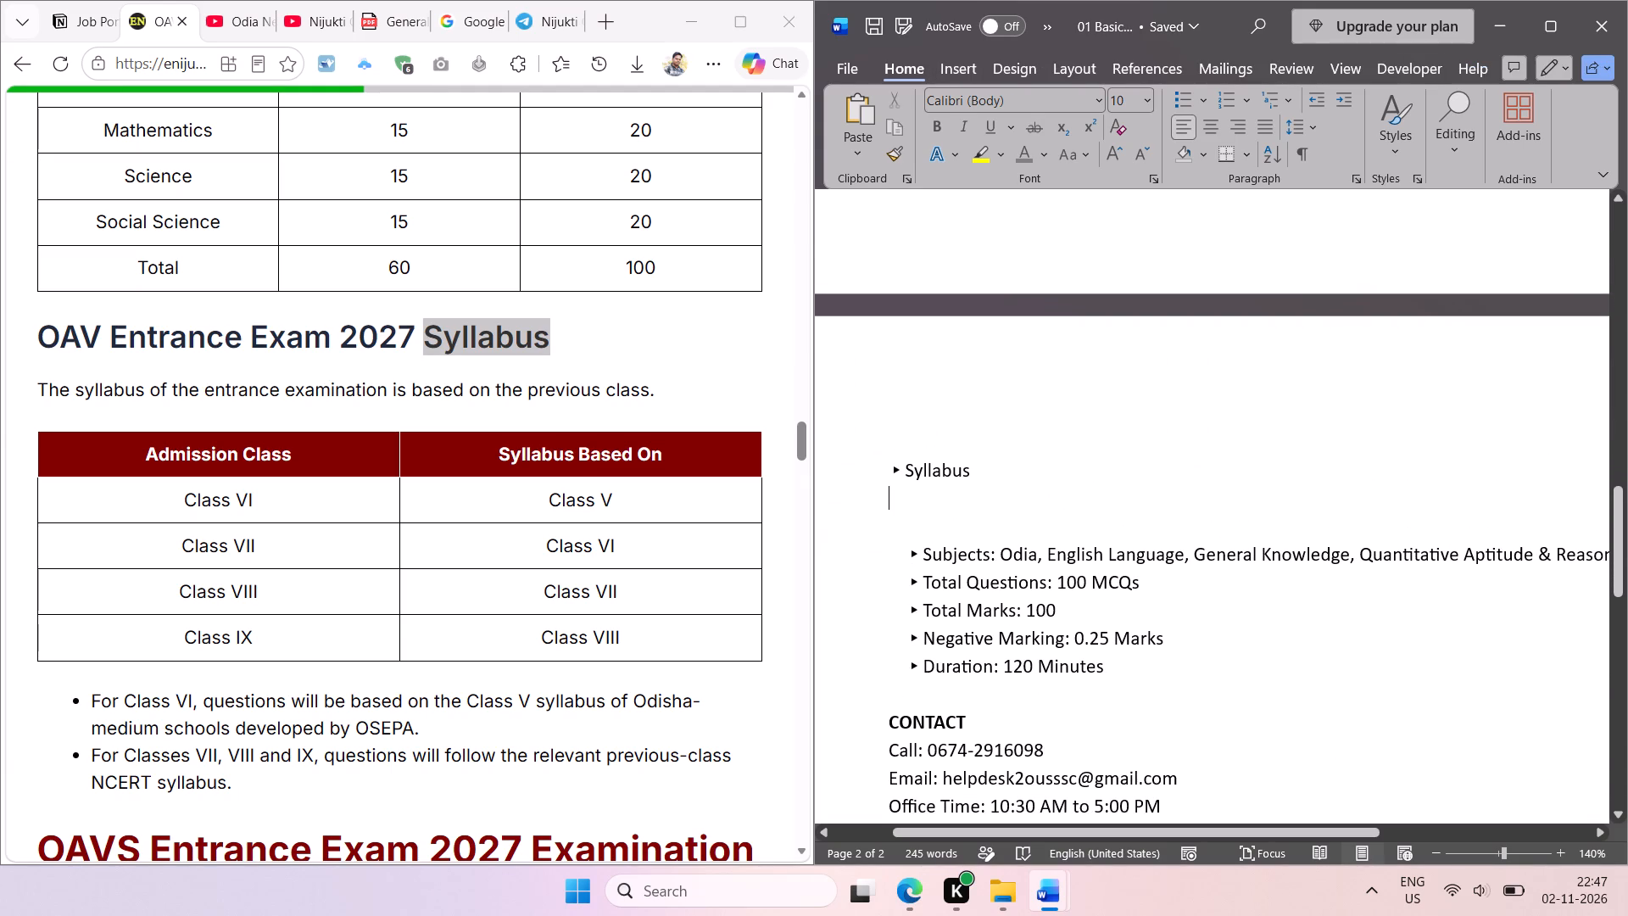
key(ctrl+v)
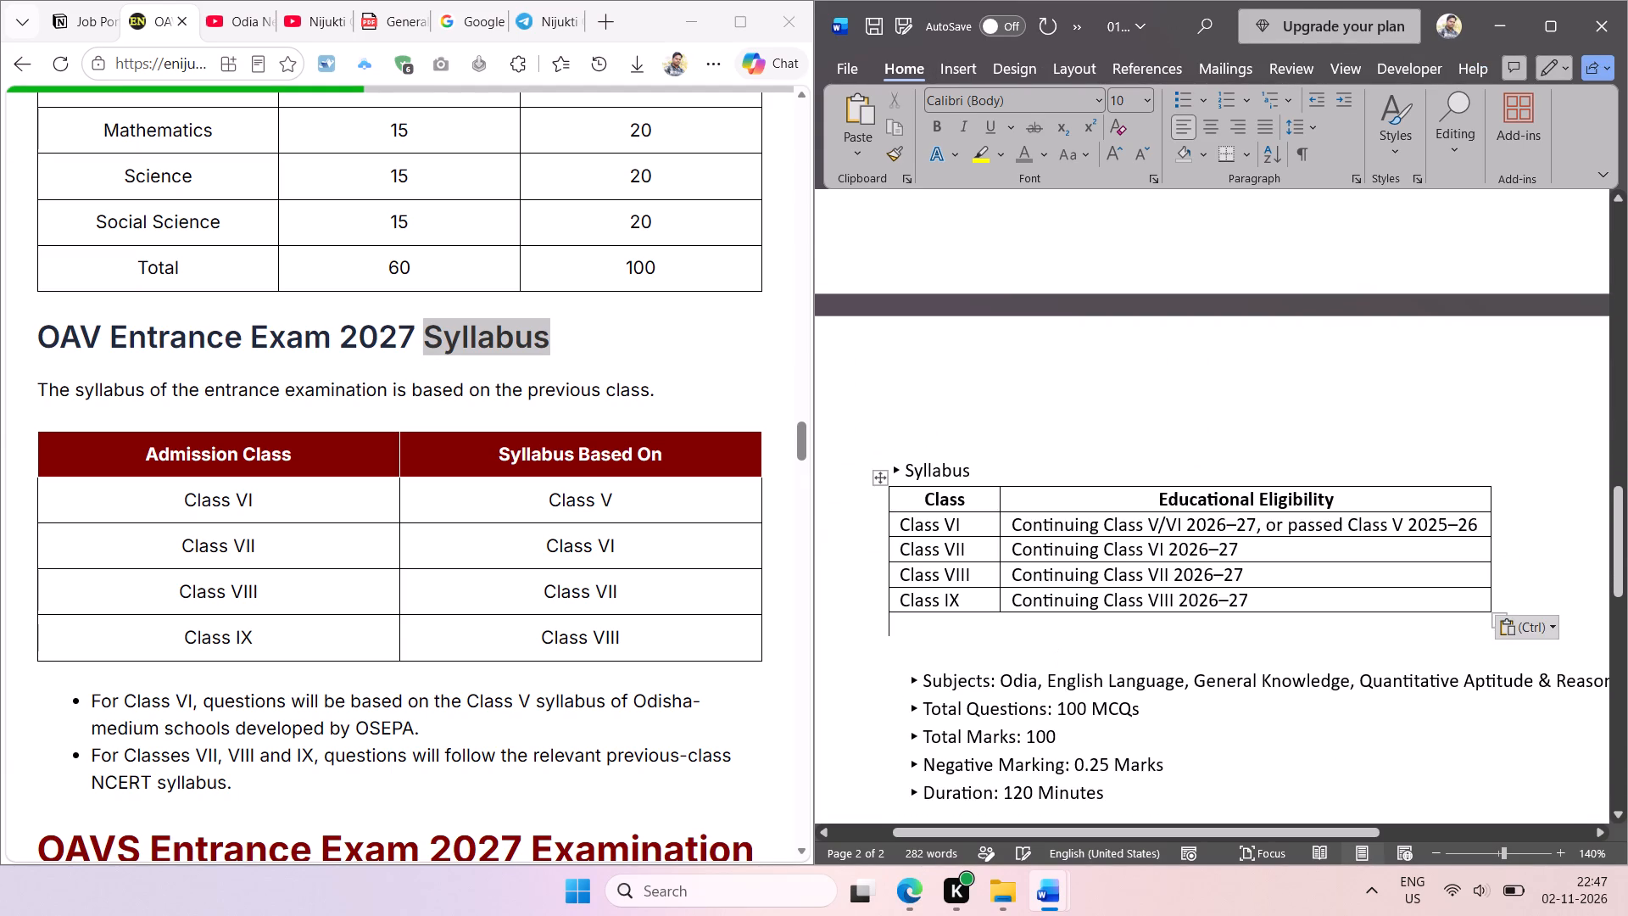
Add "Addmission" before "Class" in the first header cell of the pasted syllabus table.
click(920, 500)
text(Addmission)
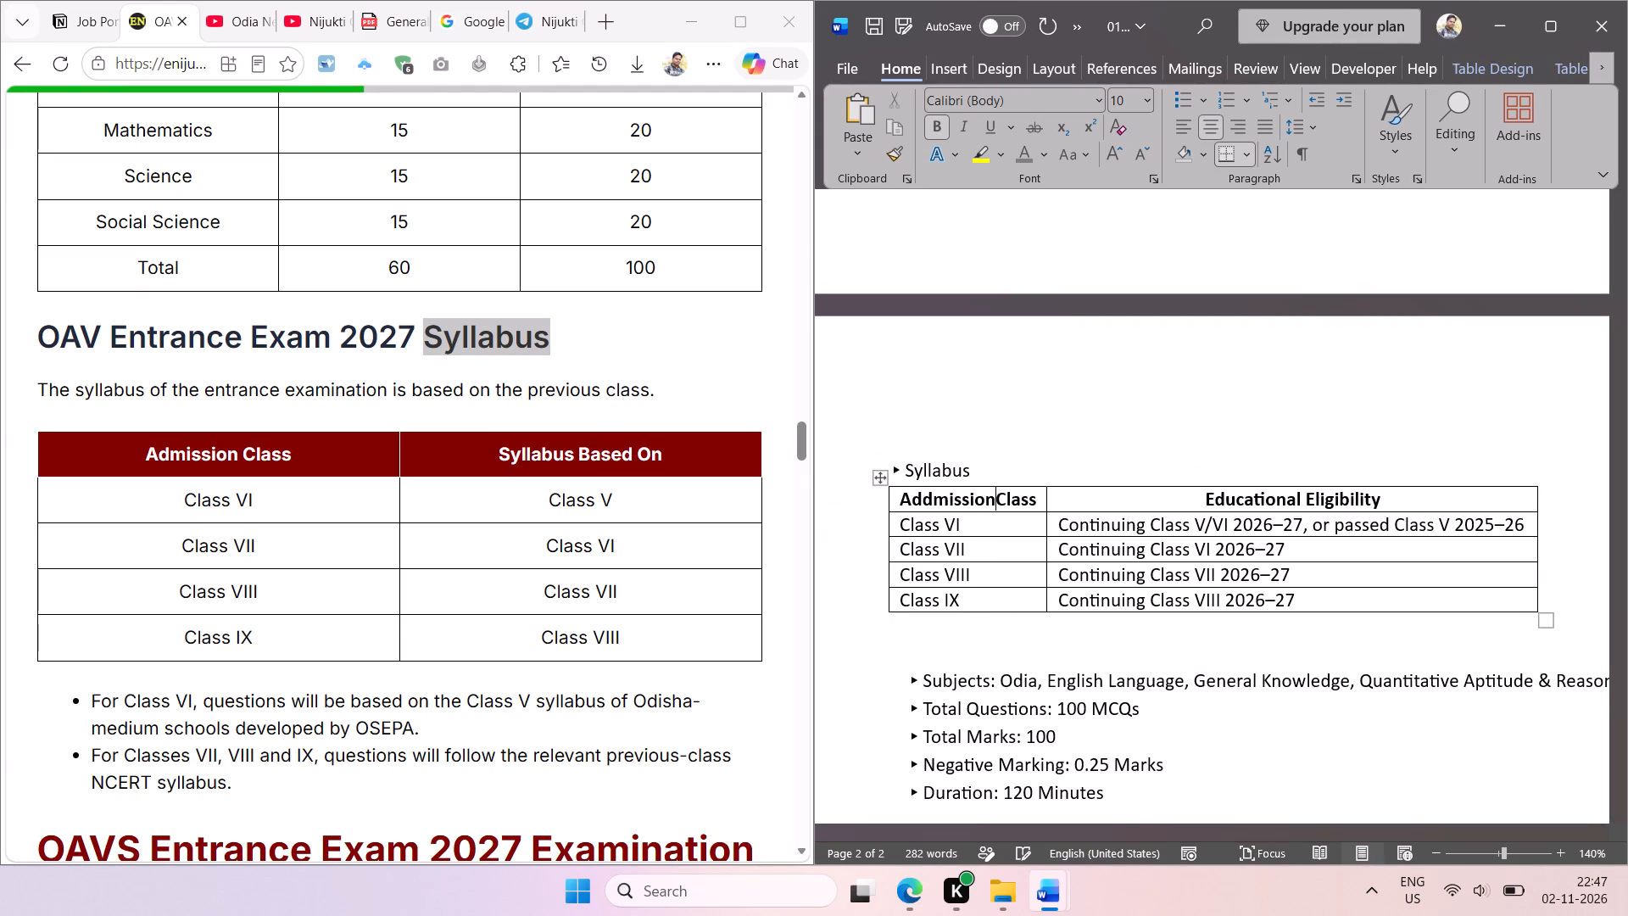
key(space)
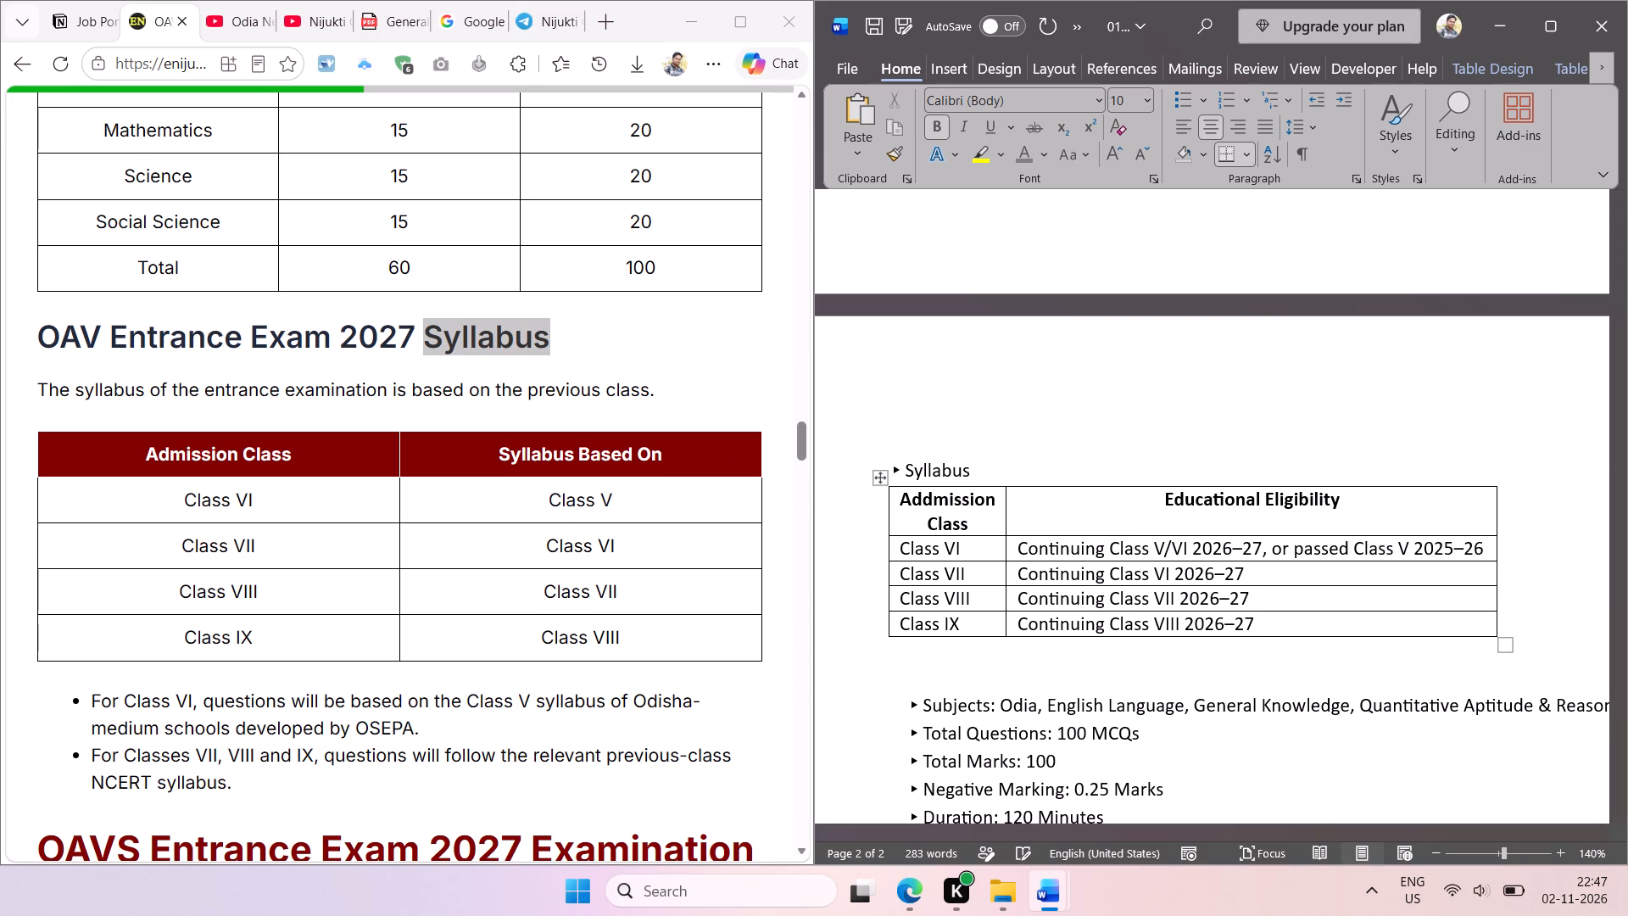
Replace the "Educational Eligibility" header in the syllabus table with "Syllabus Based On" copied from the article's table.
drag(499, 452, 661, 458)
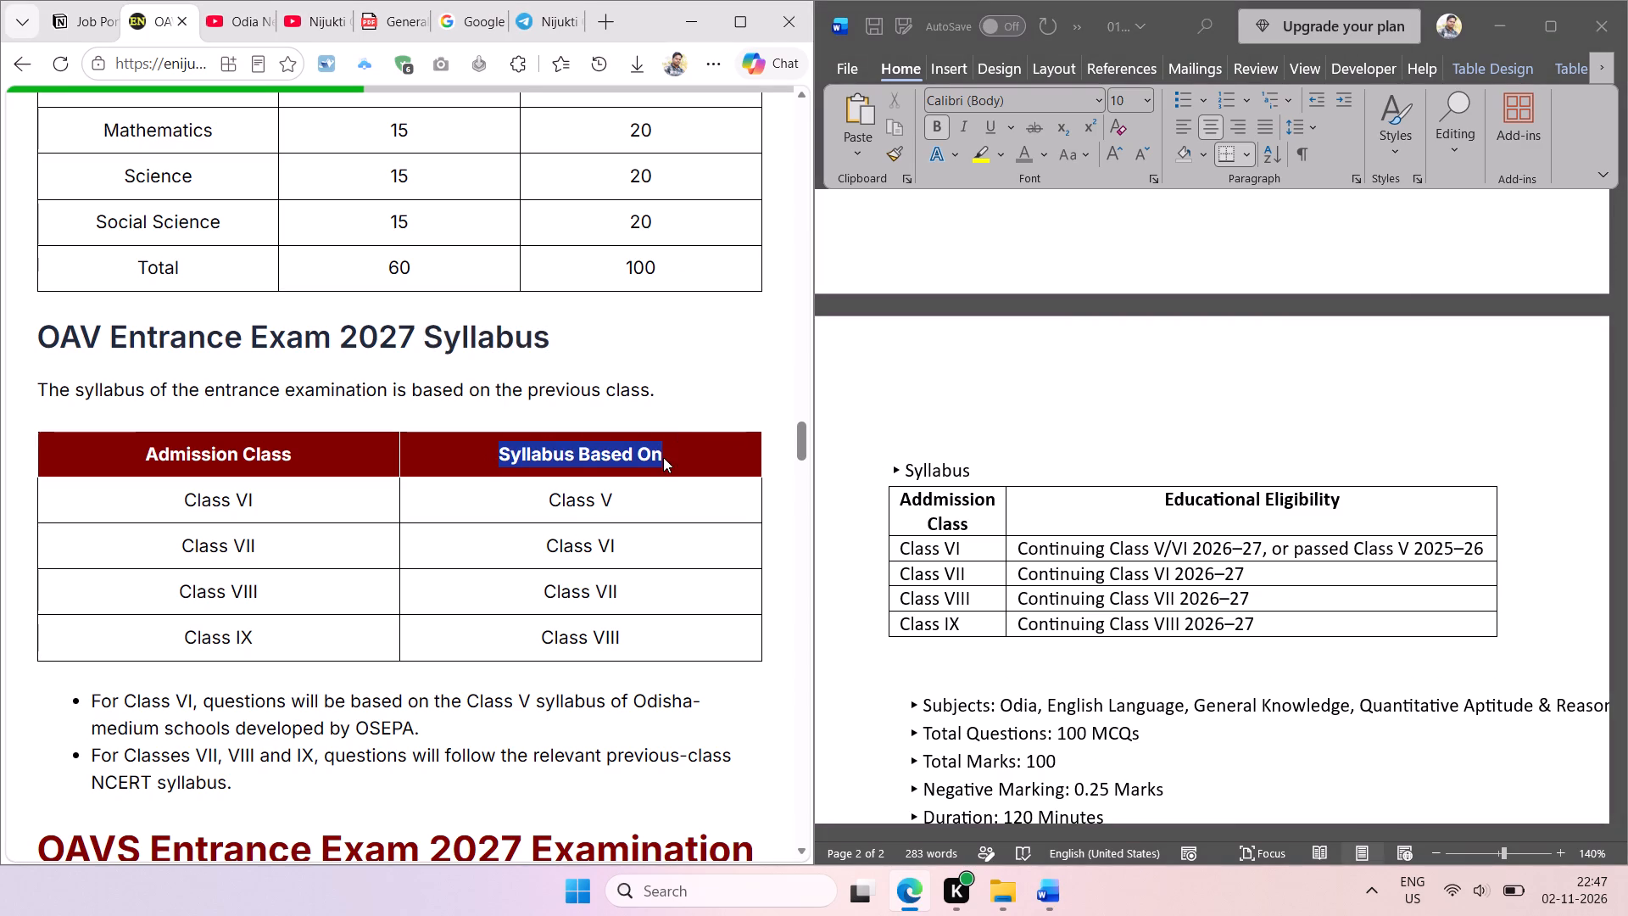
key(ctrl+c)
click(1283, 502)
click(1330, 497)
drag(1356, 502, 1177, 502)
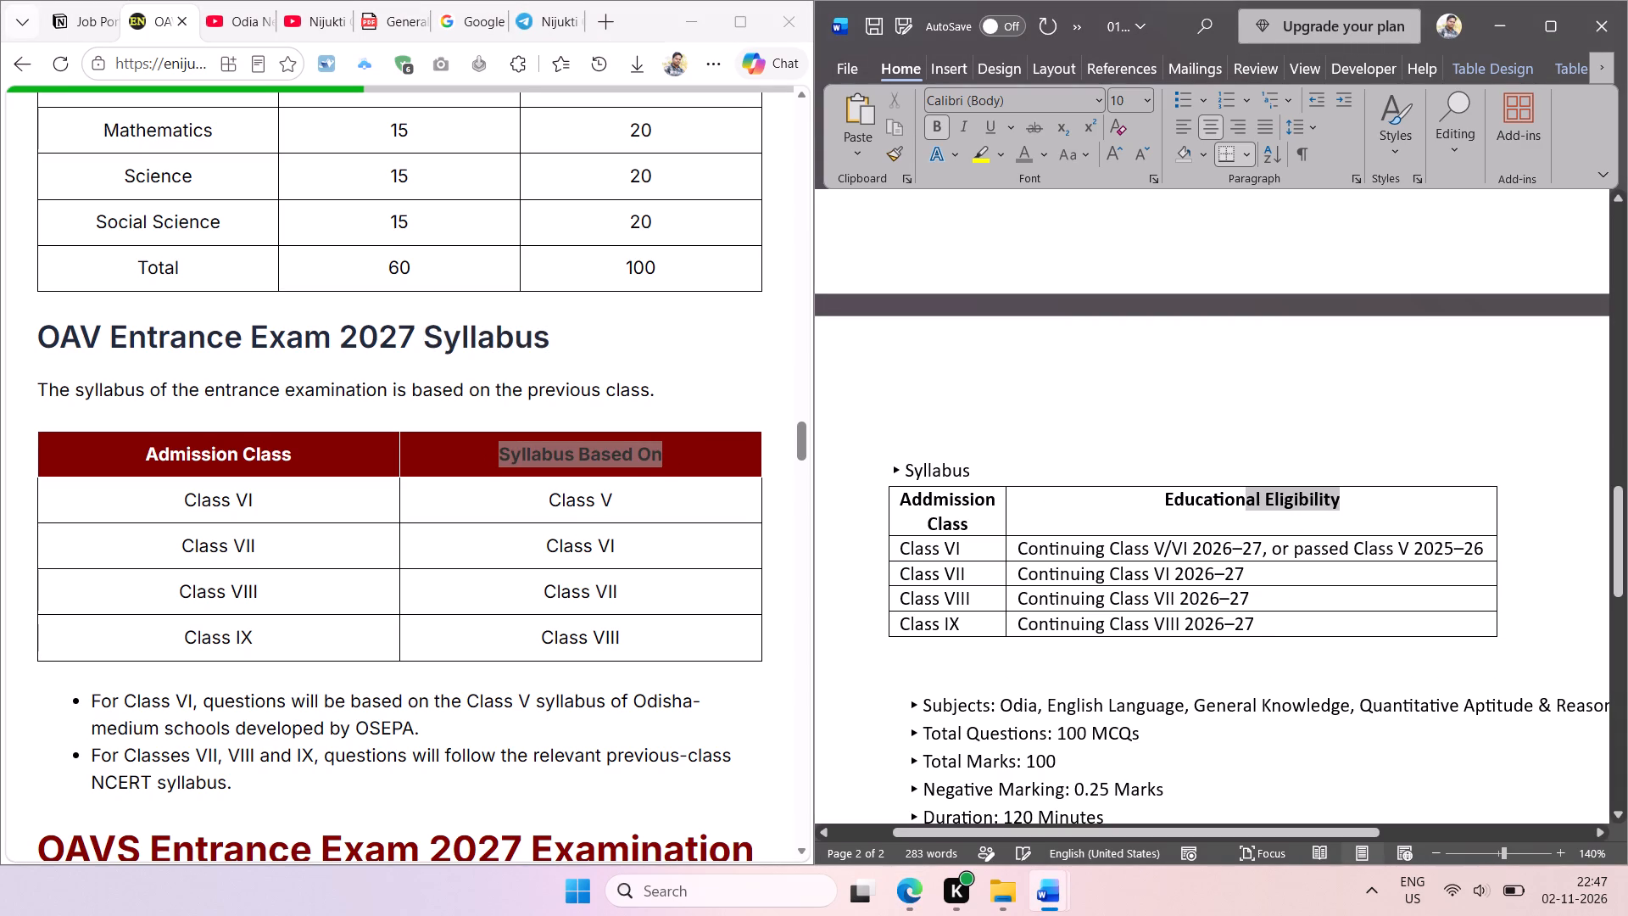
drag(1177, 502, 1171, 504)
key(ctrl+v)
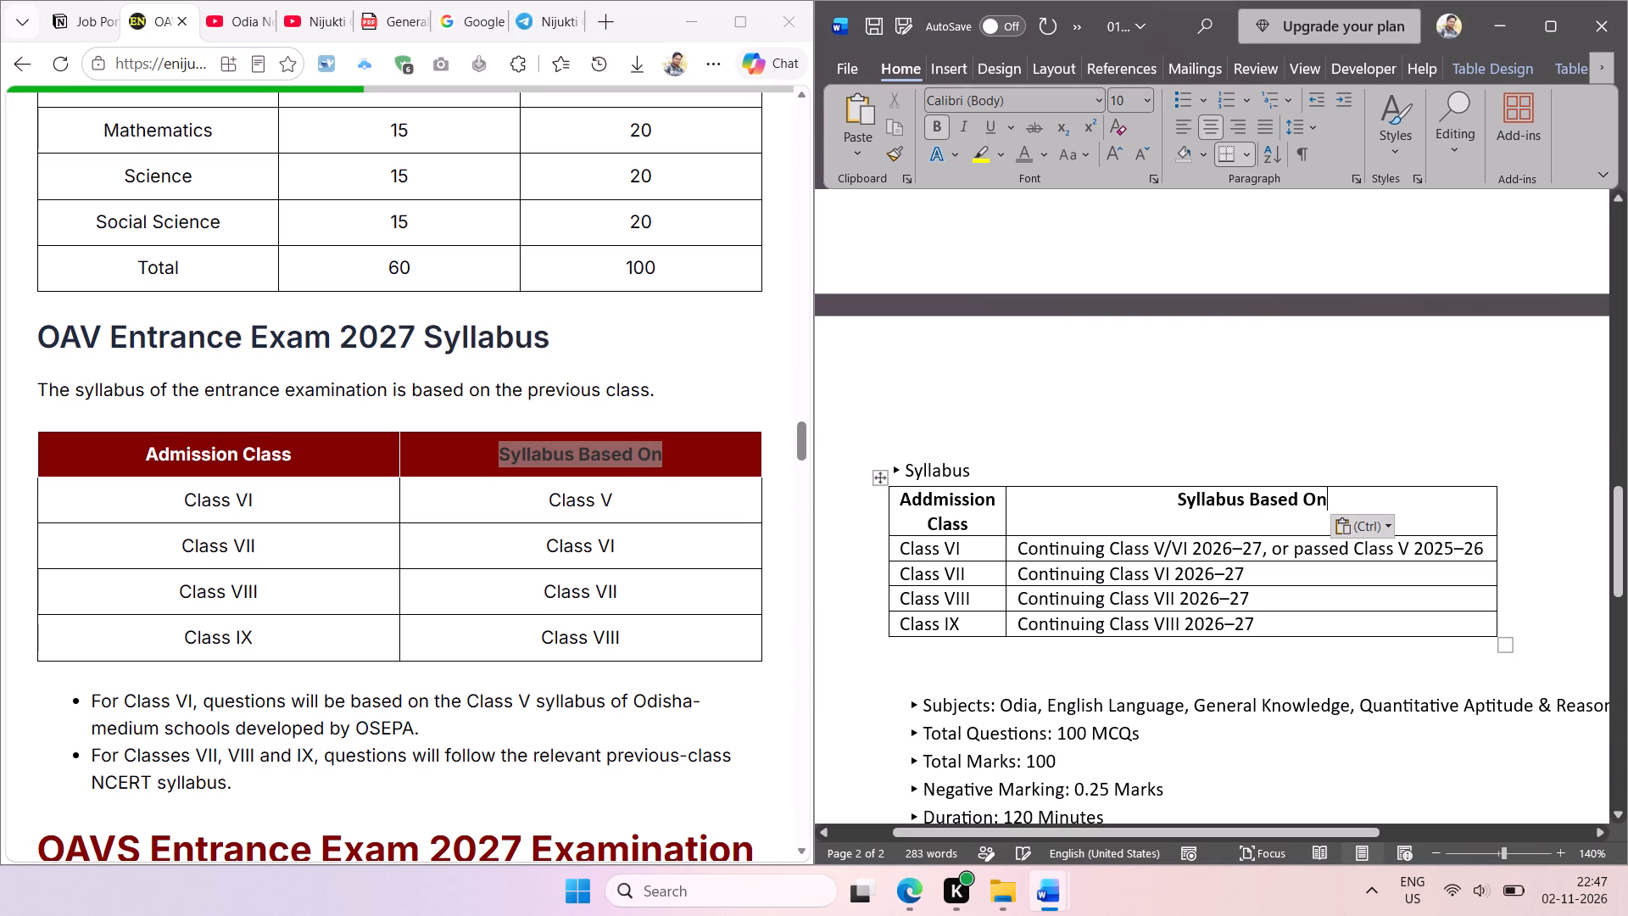
Clear the four entries under "Syllabus Based On" in the syllabus table.
drag(1019, 549, 1135, 621)
key(Delete)
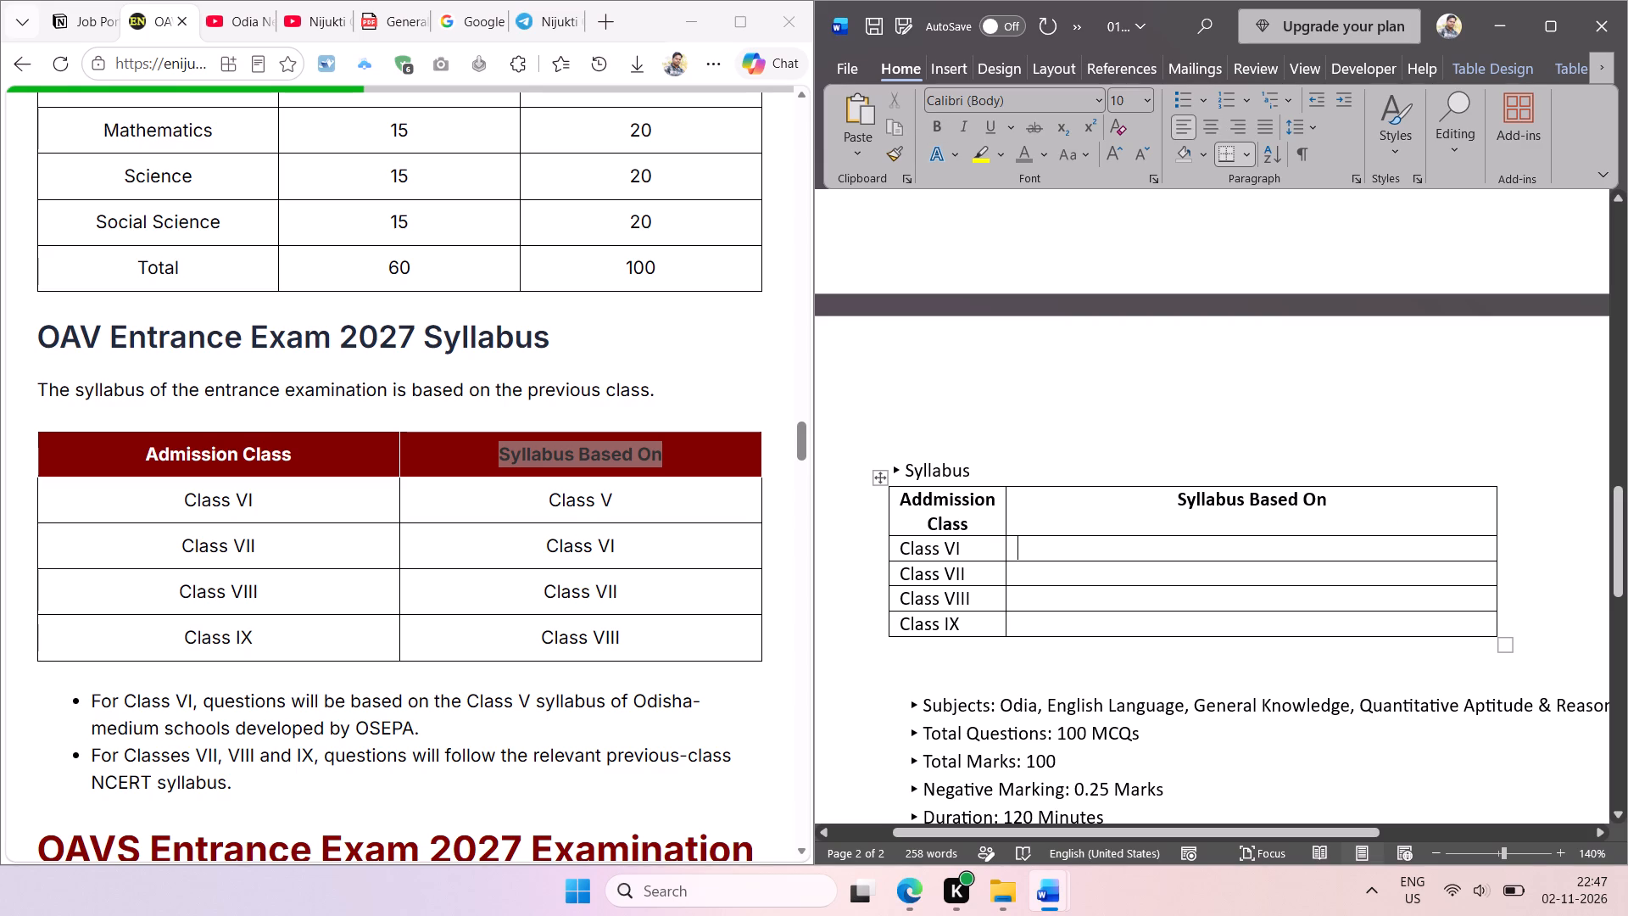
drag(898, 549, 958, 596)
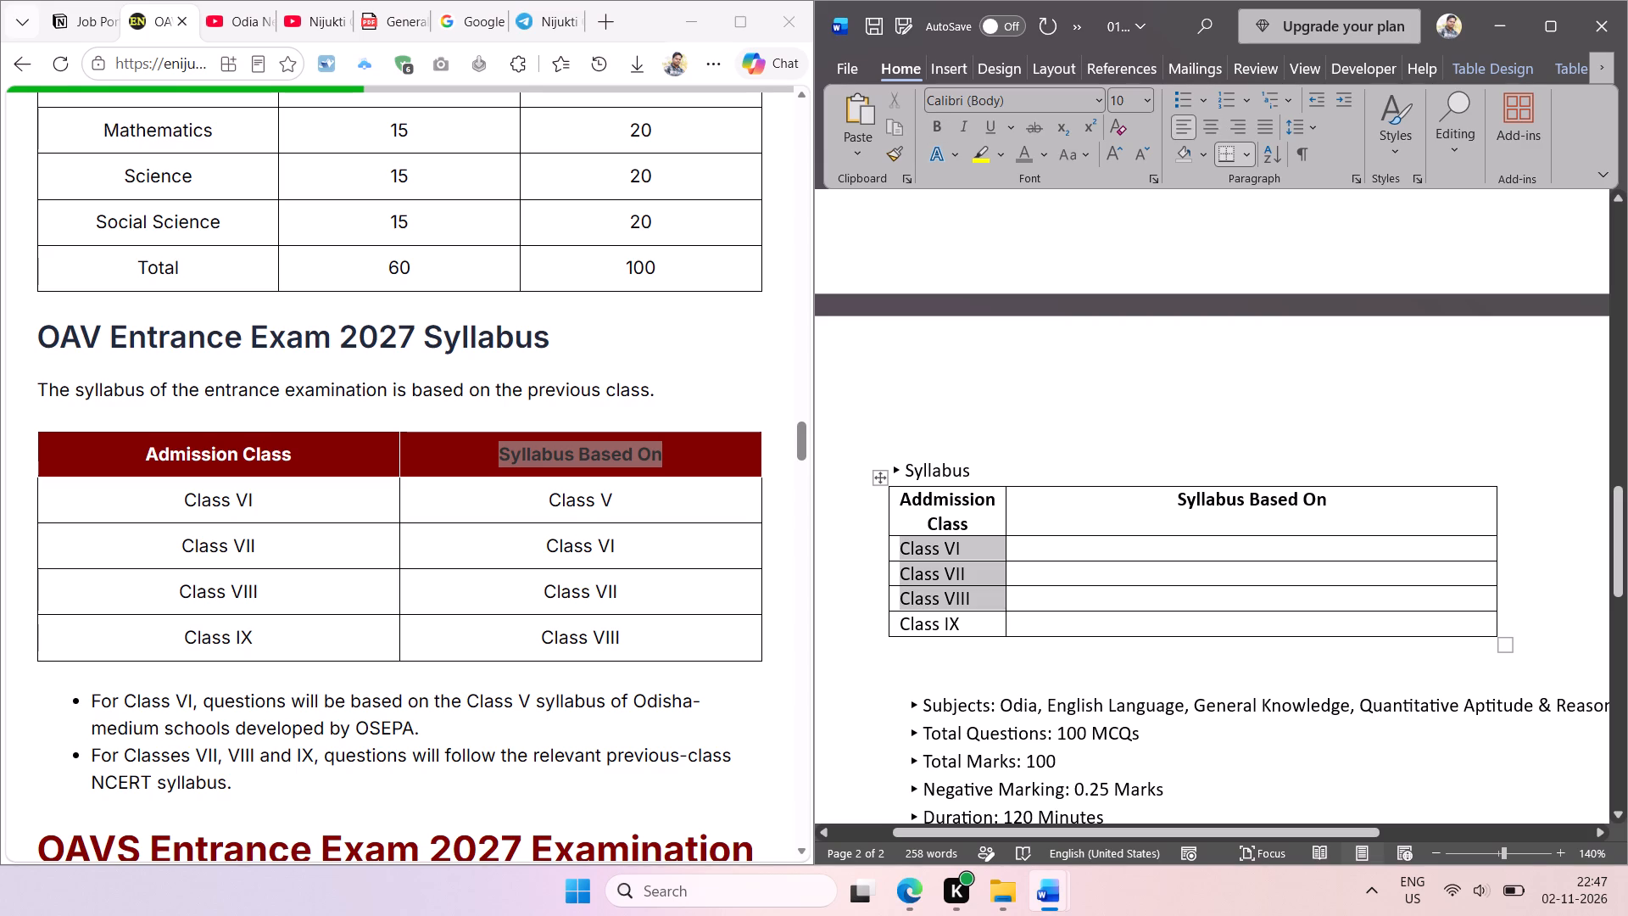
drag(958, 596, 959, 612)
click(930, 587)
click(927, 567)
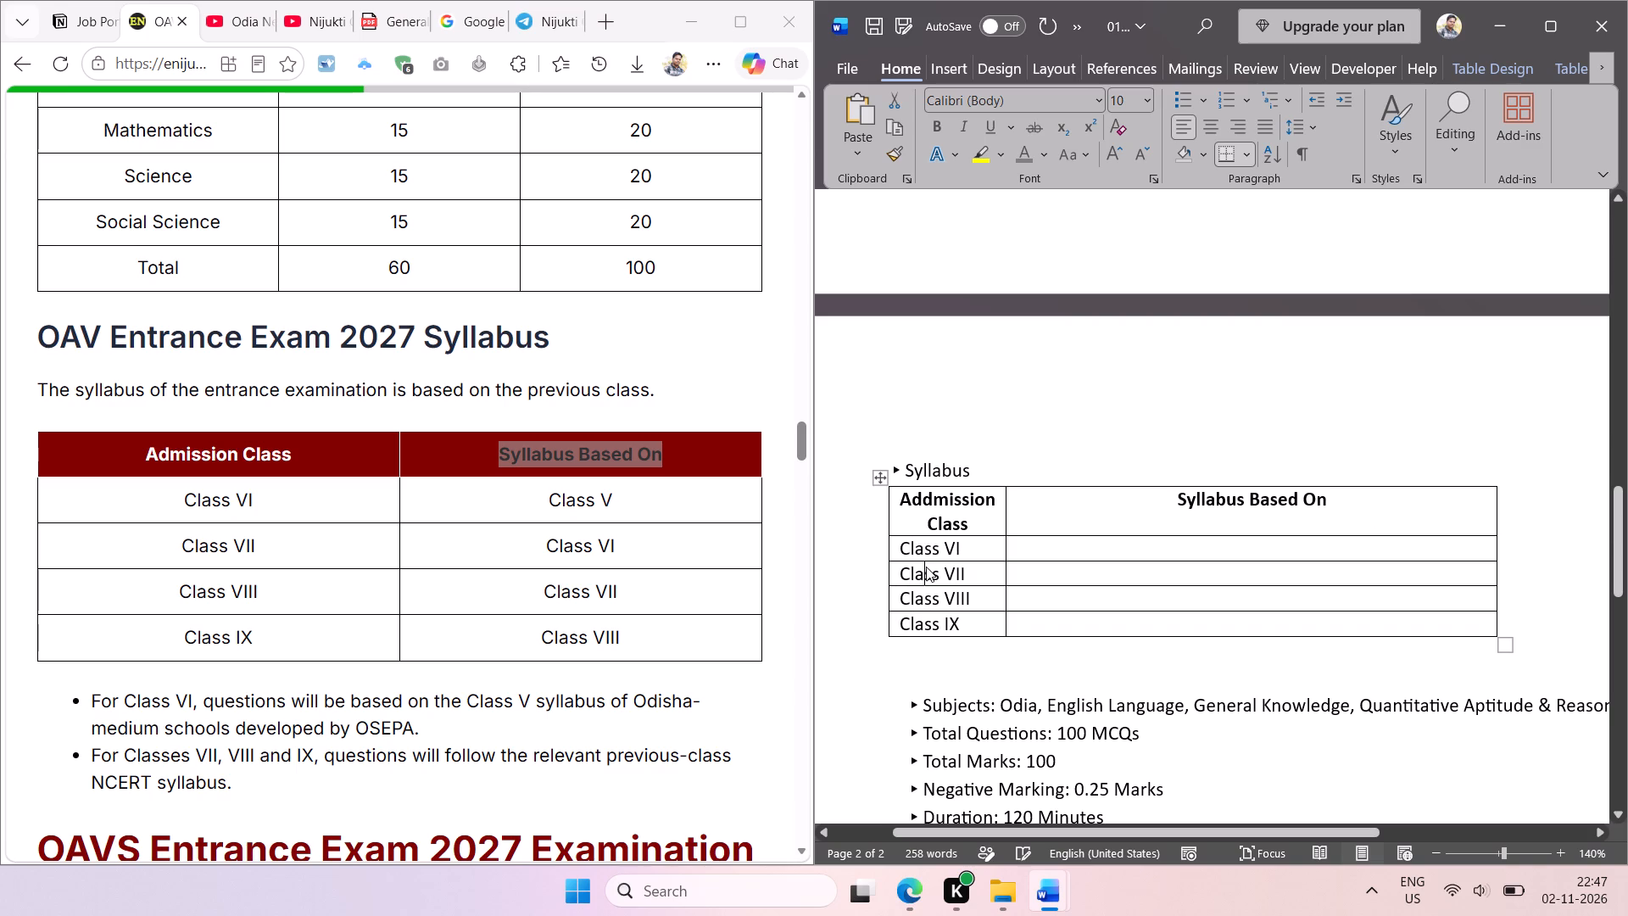
Copy Class VI, Class VII and Class VIII from the first column into the Syllabus Based On cells for Classes VII, VIII and IX.
drag(895, 542, 959, 591)
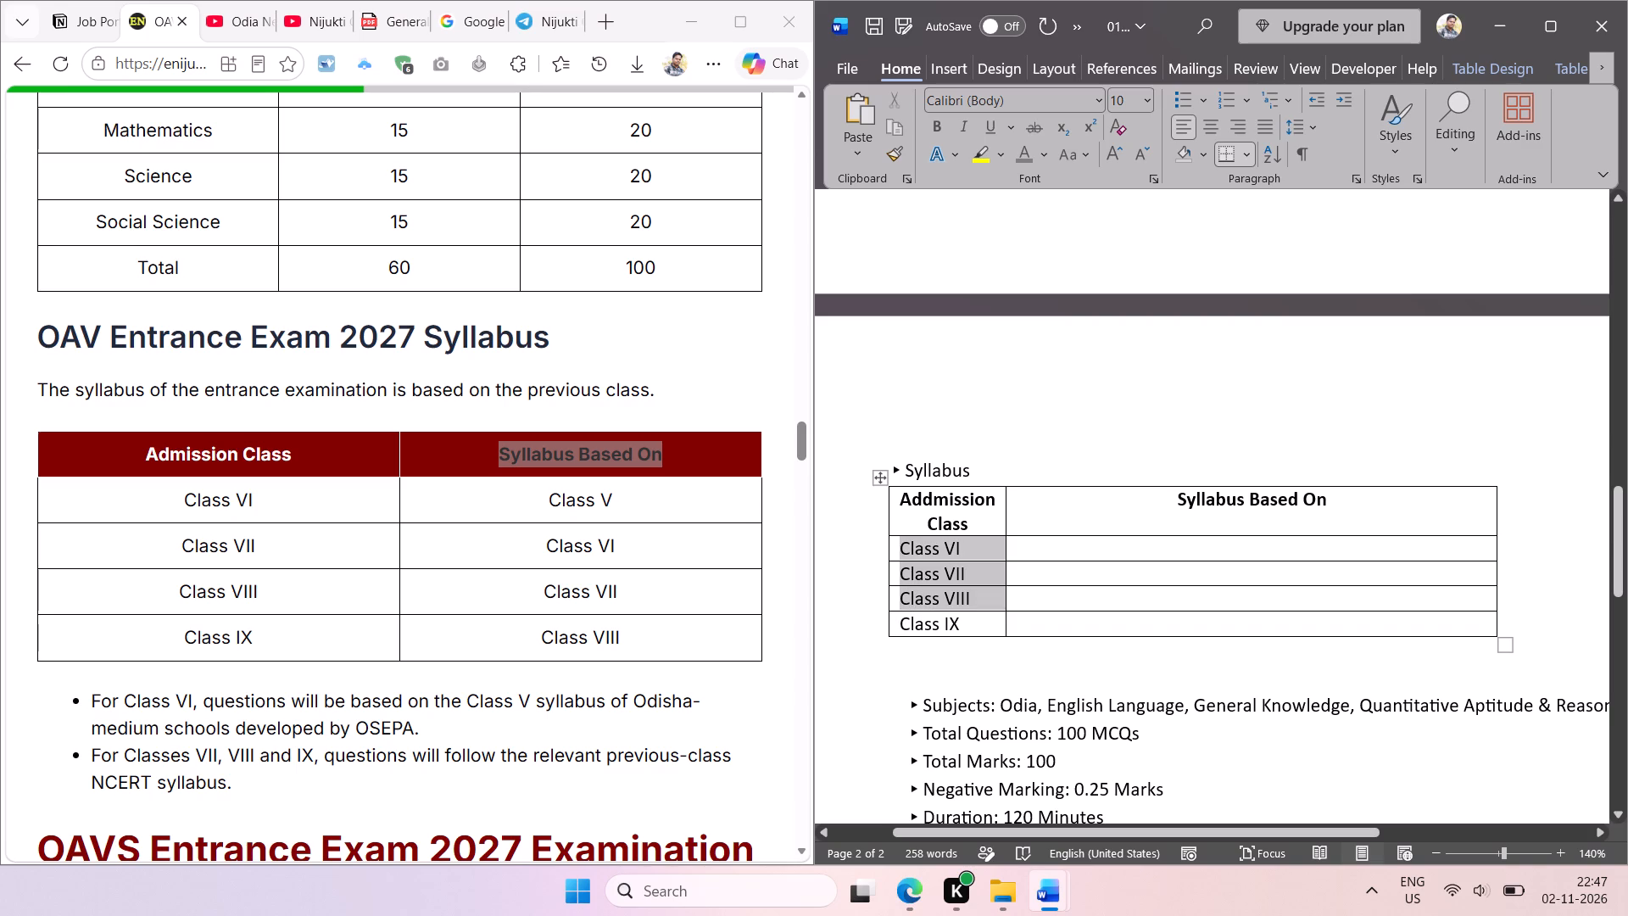
drag(959, 591, 962, 594)
key(ctrl+c)
click(1104, 565)
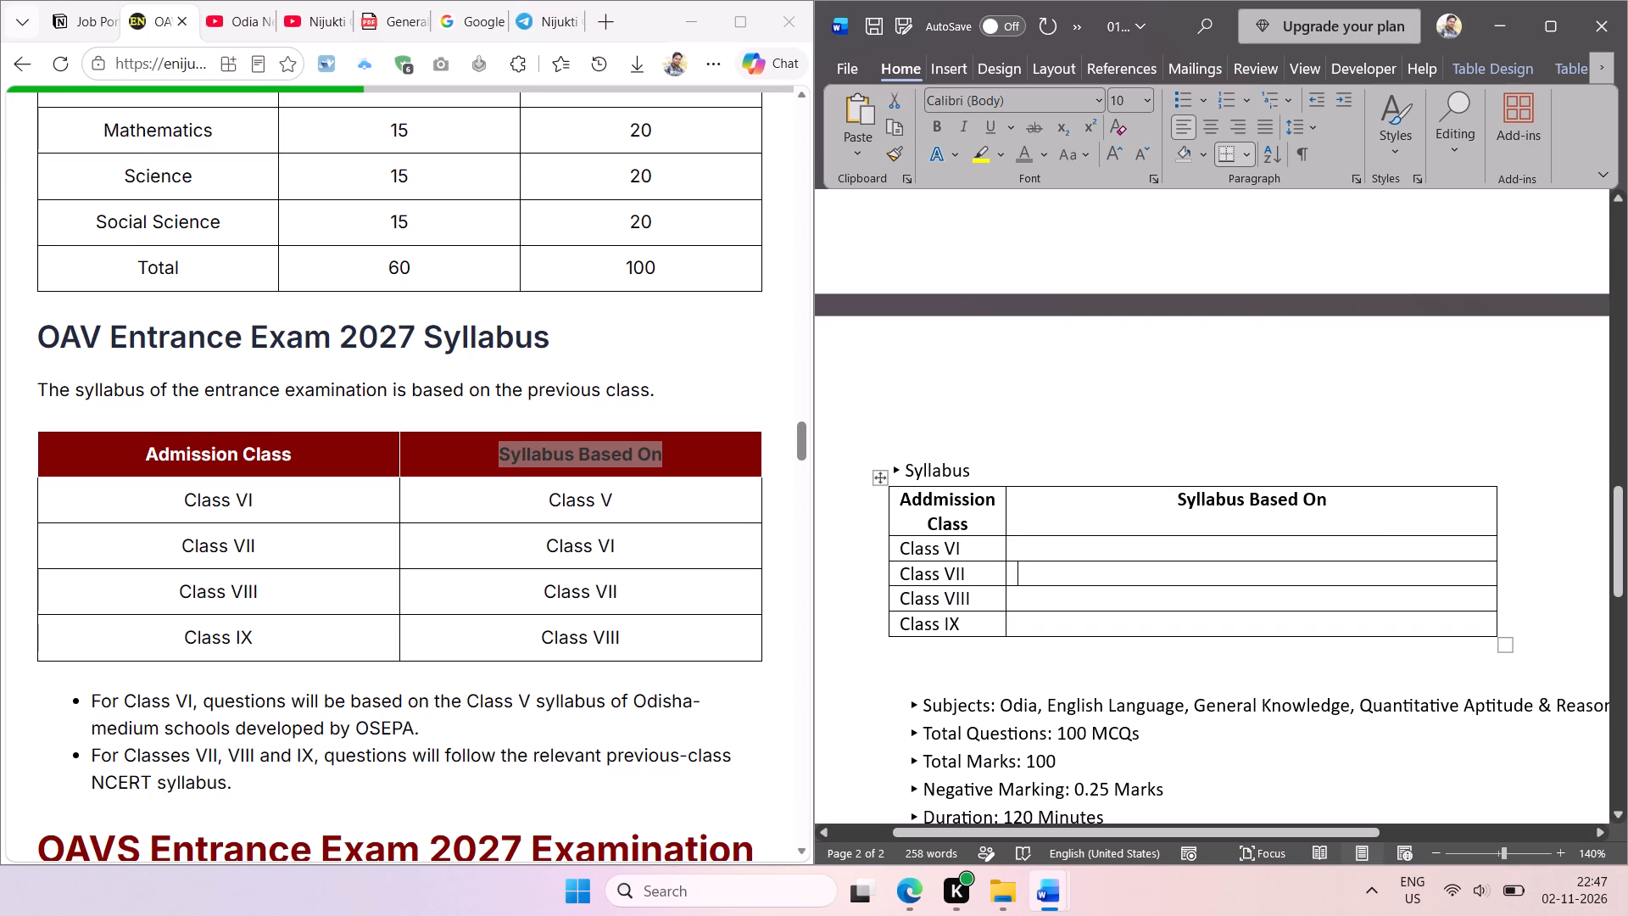
key(ctrl+v)
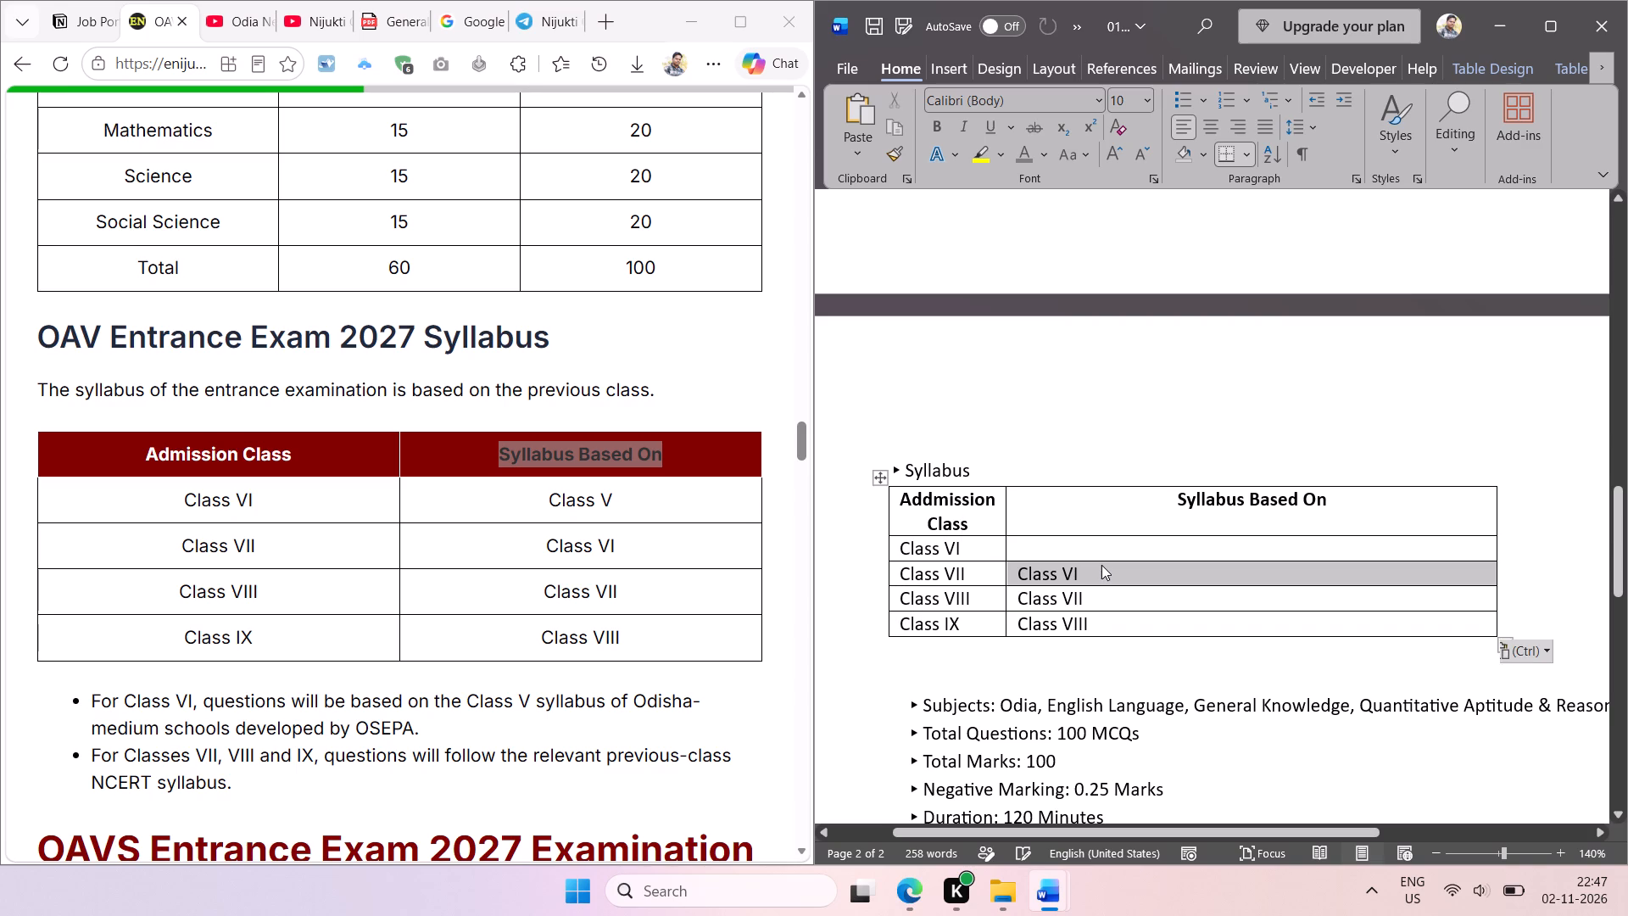
click(1101, 565)
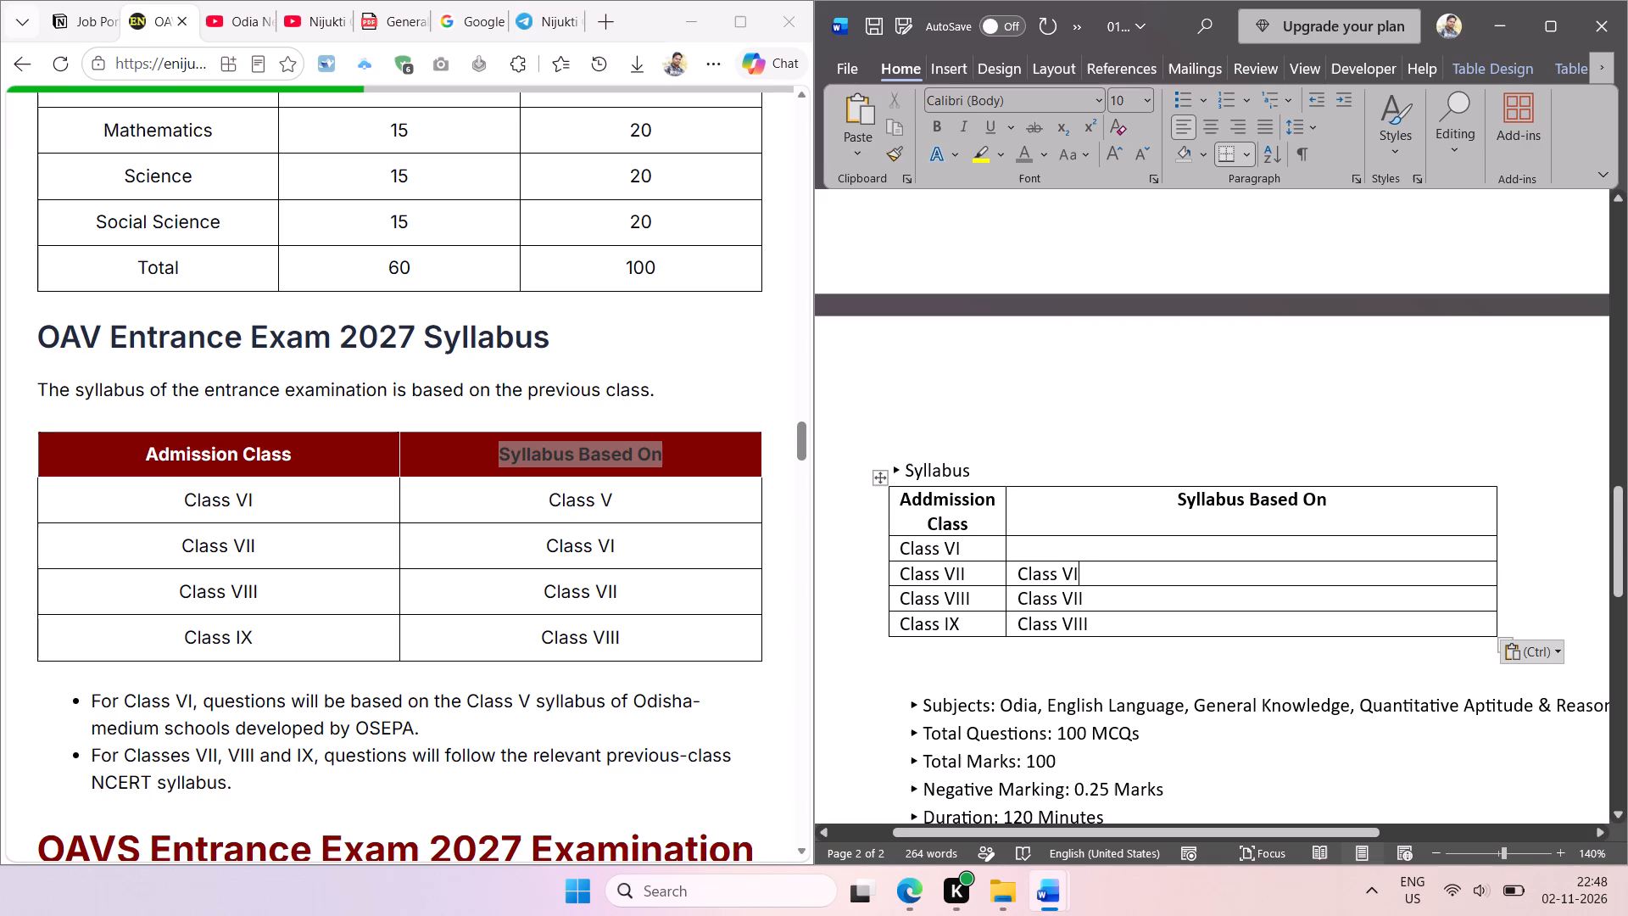
Fill the empty Syllabus Based On cell for Class VI with "Class V", adapted from a copy of the "Class VI" entry below it.
click(1061, 545)
double_click(1040, 577)
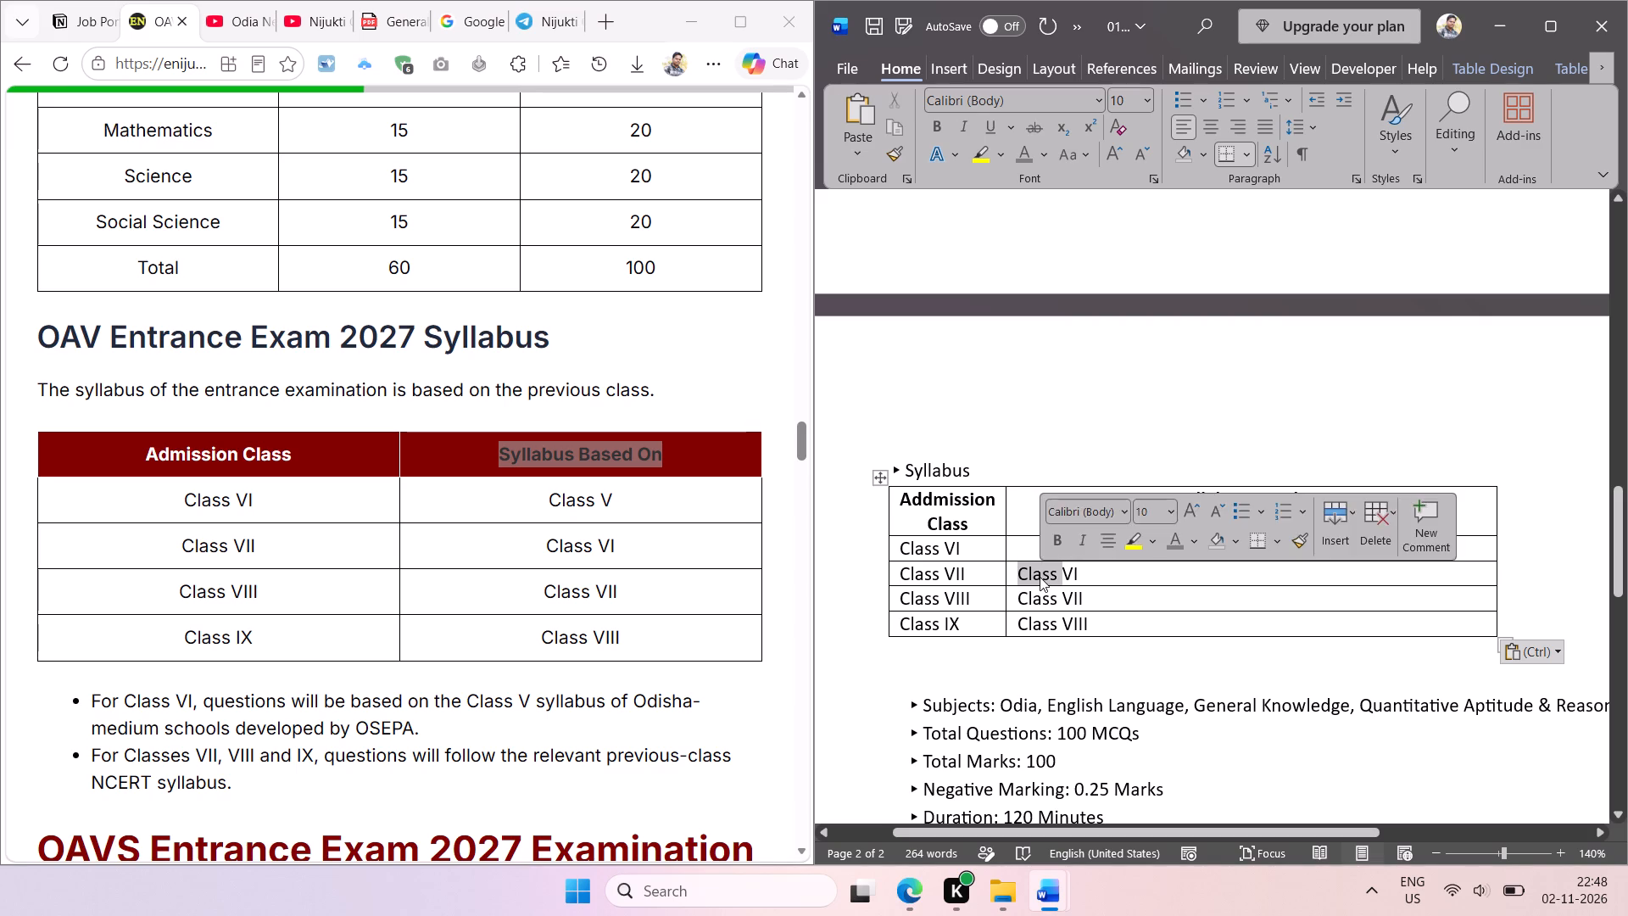
key(ctrl+c)
click(1087, 585)
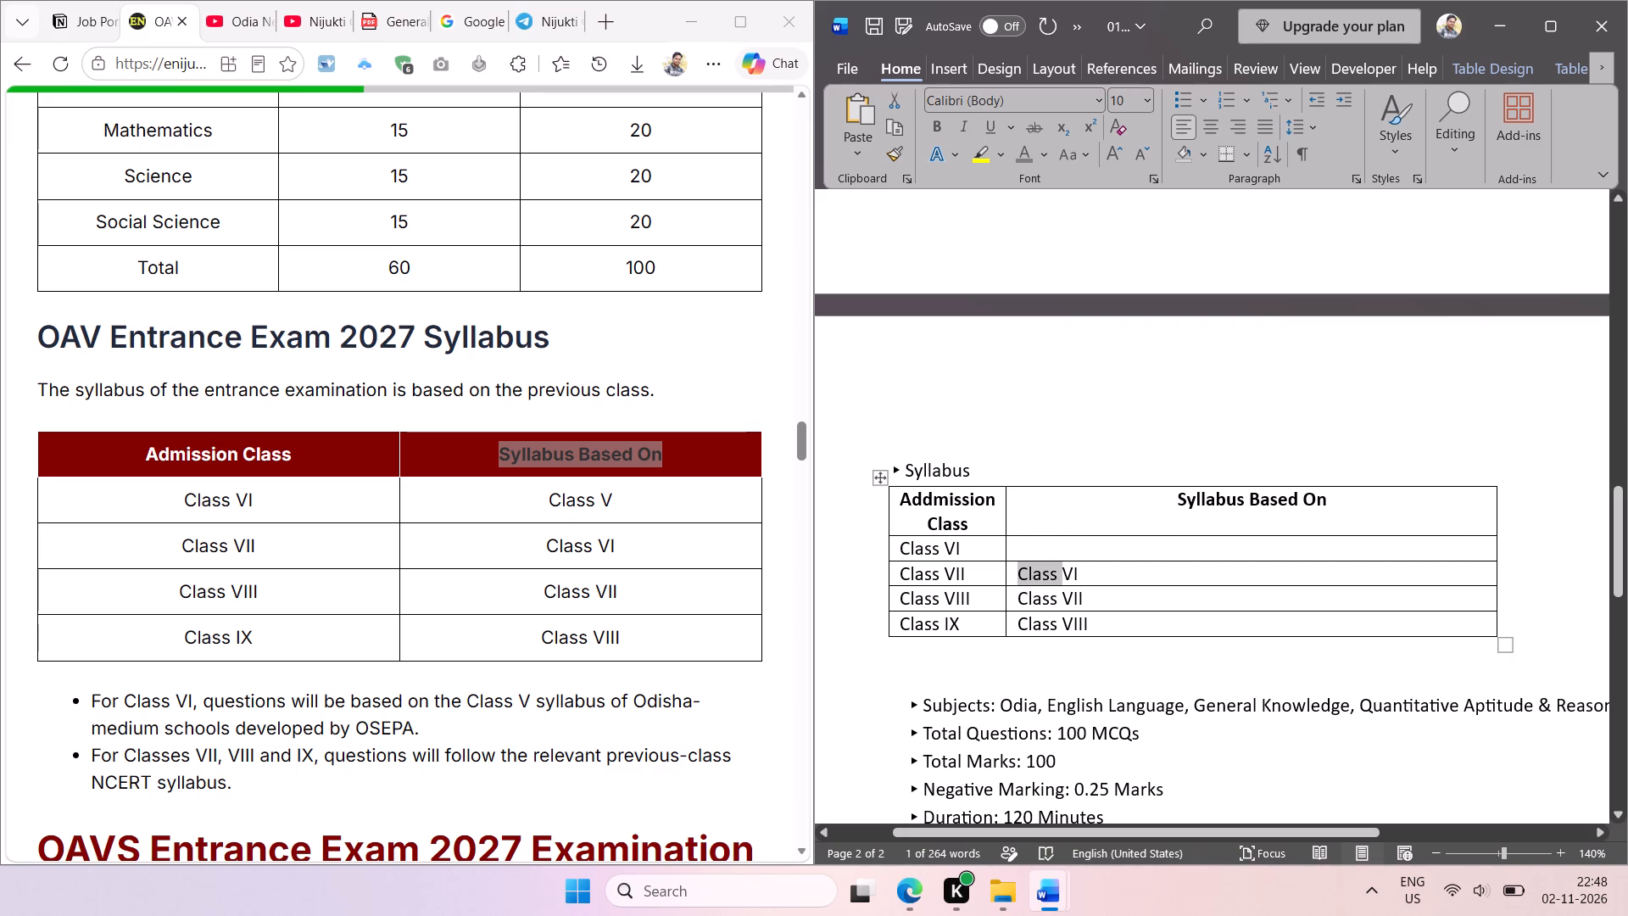
drag(1088, 577, 1028, 578)
key(ctrl+c)
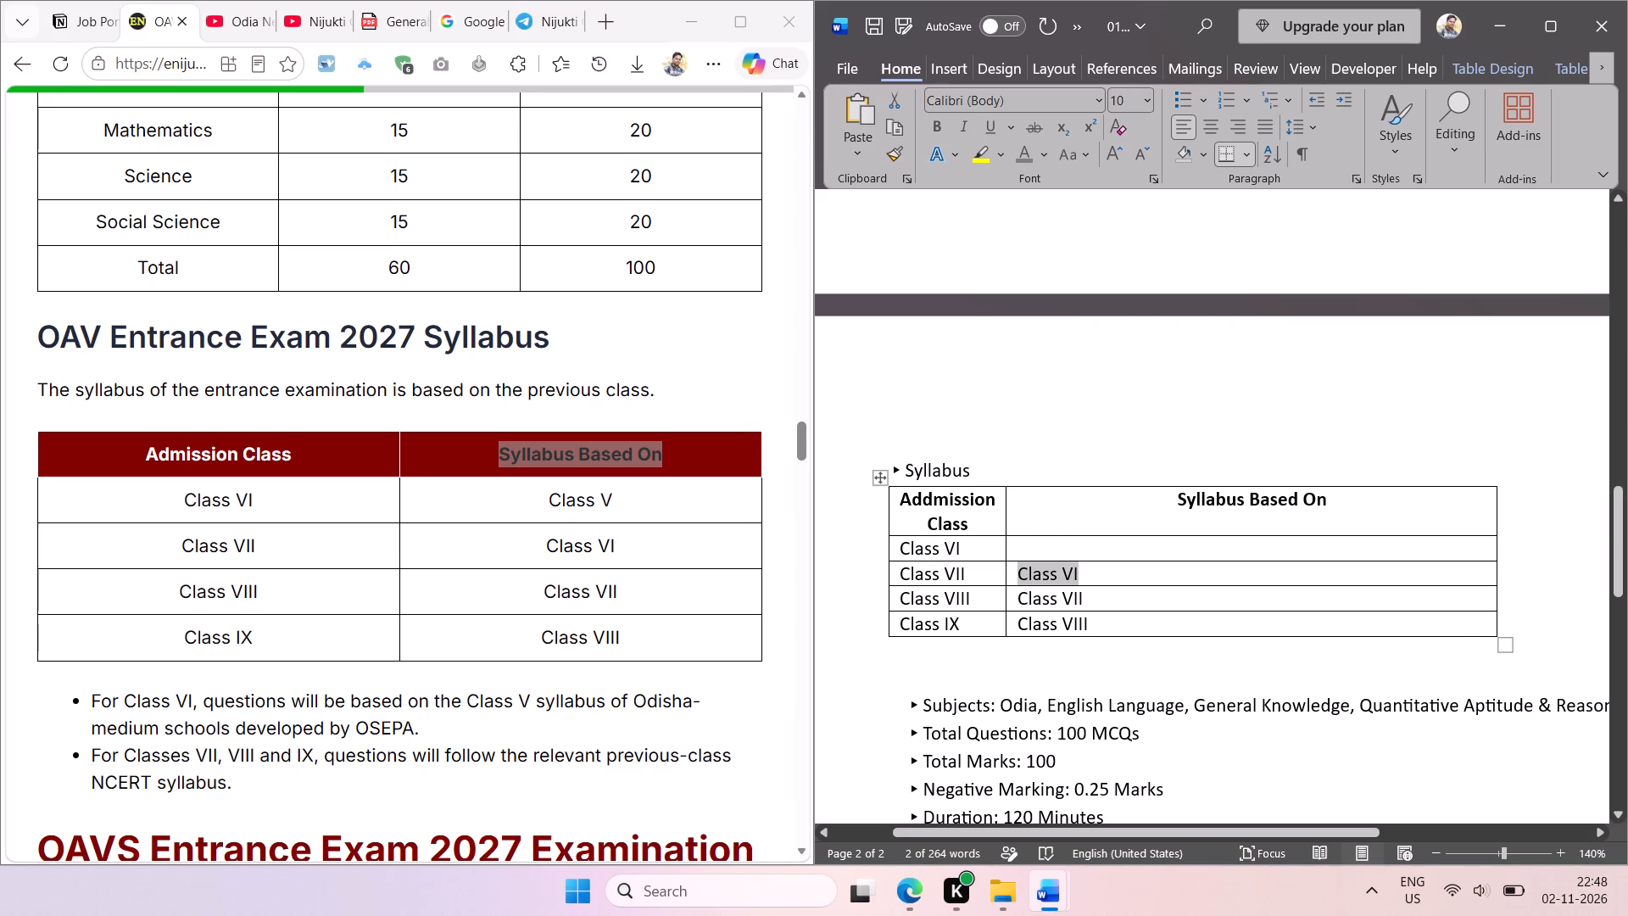
click(1044, 547)
key(ctrl+v)
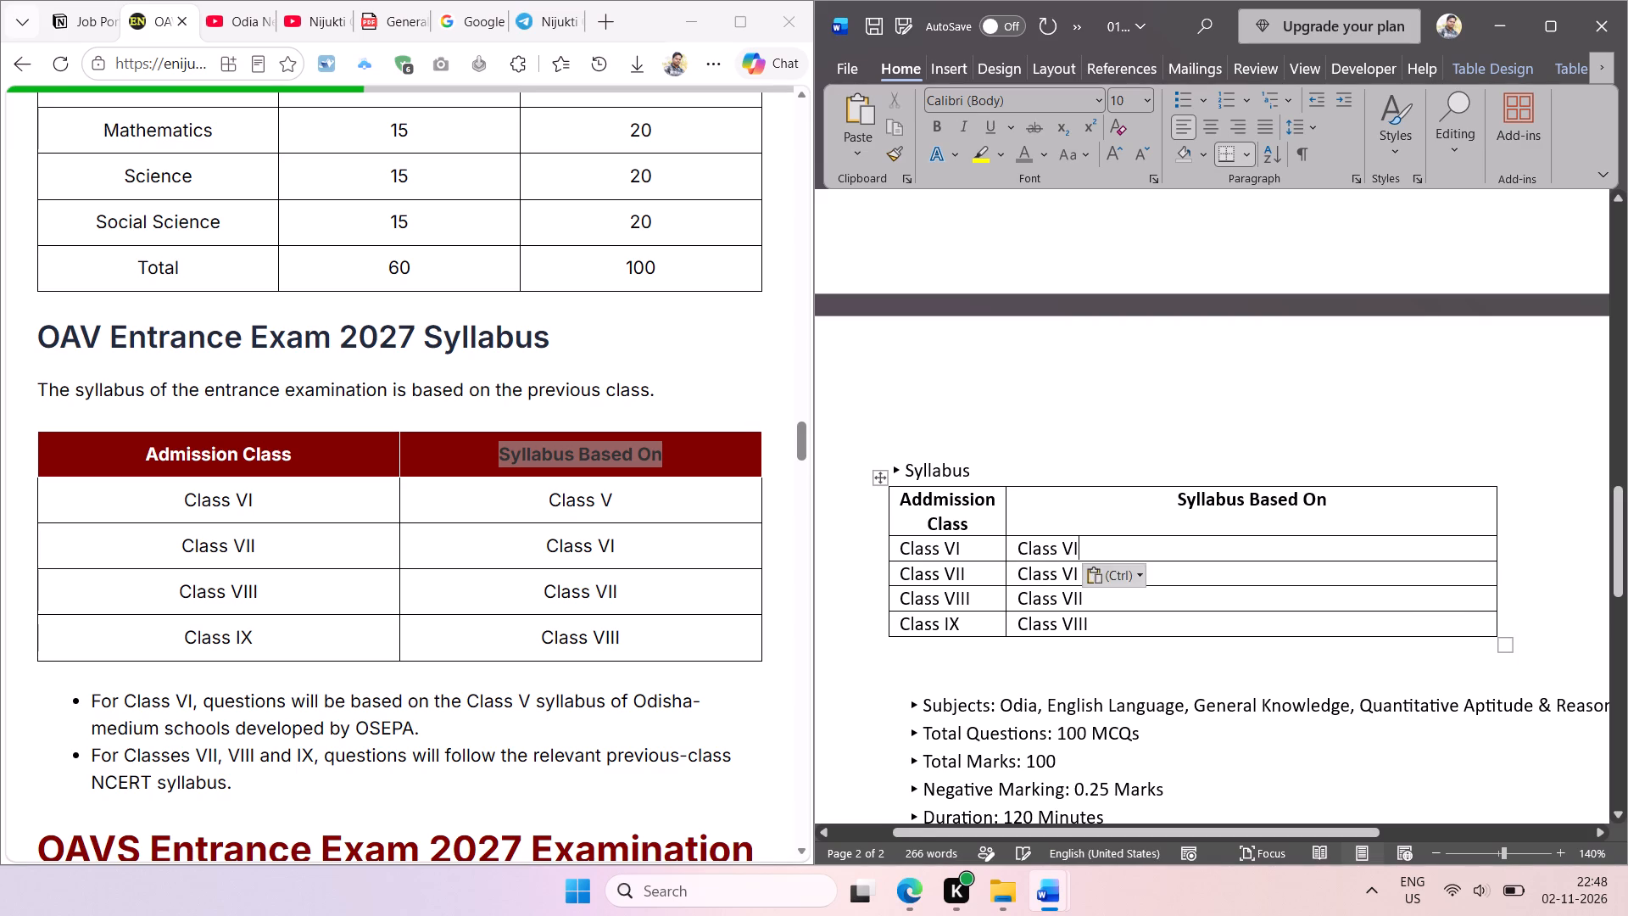
key(BackSpace)
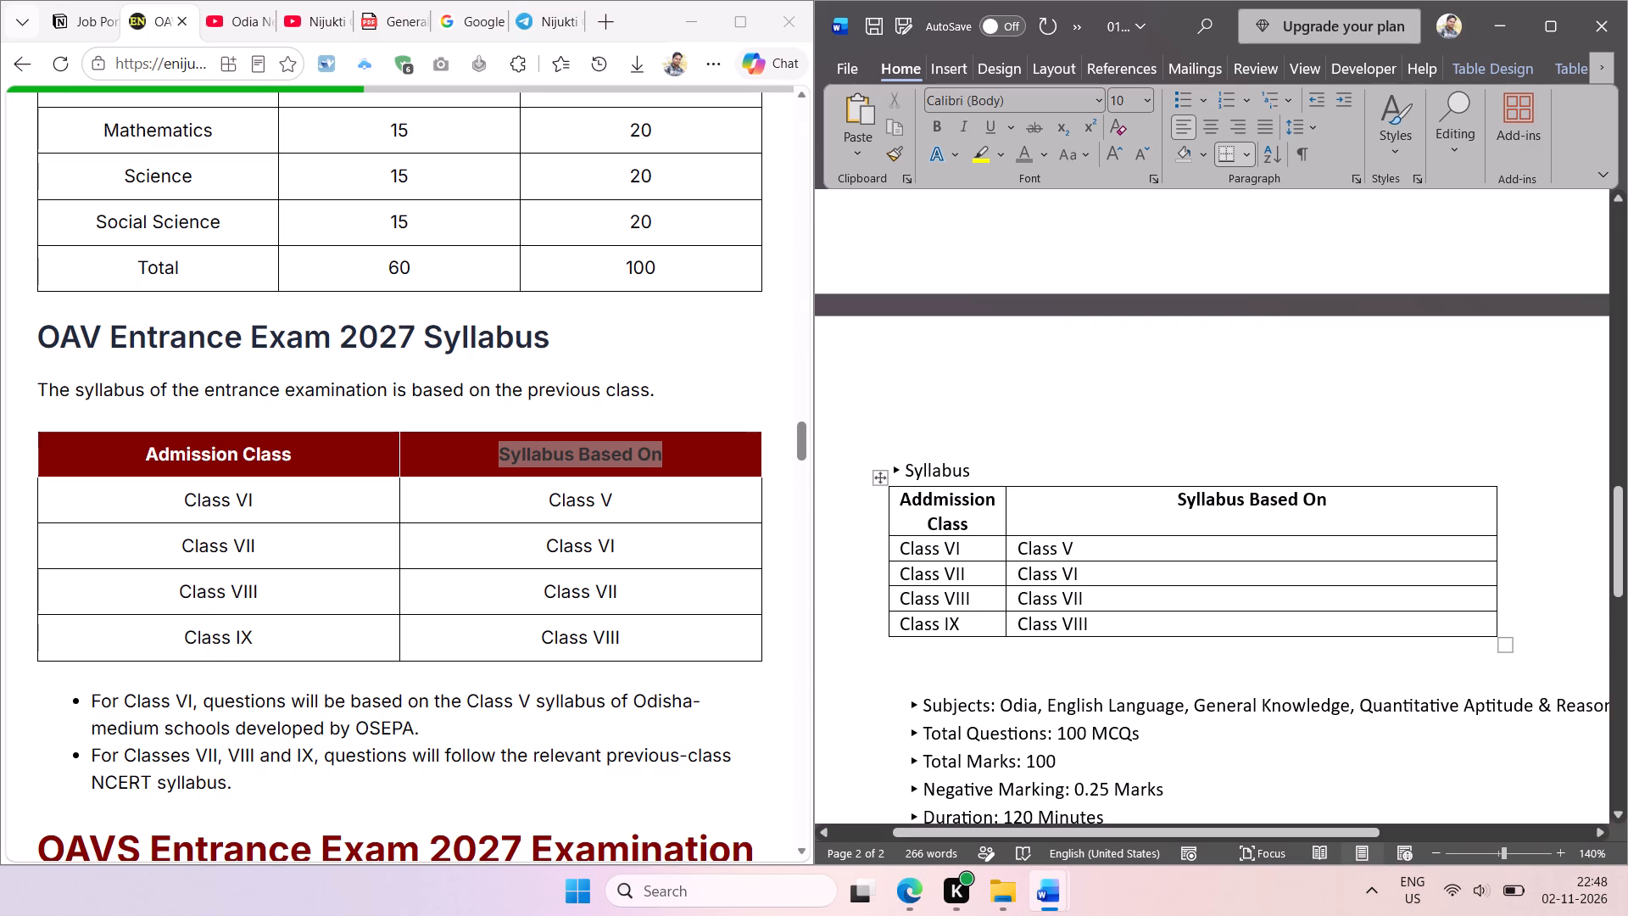
Widen the syllabus table's first column so "Addmission Class" fits on one line, and narrow the Syllabus Based On column.
drag(1005, 520, 1079, 521)
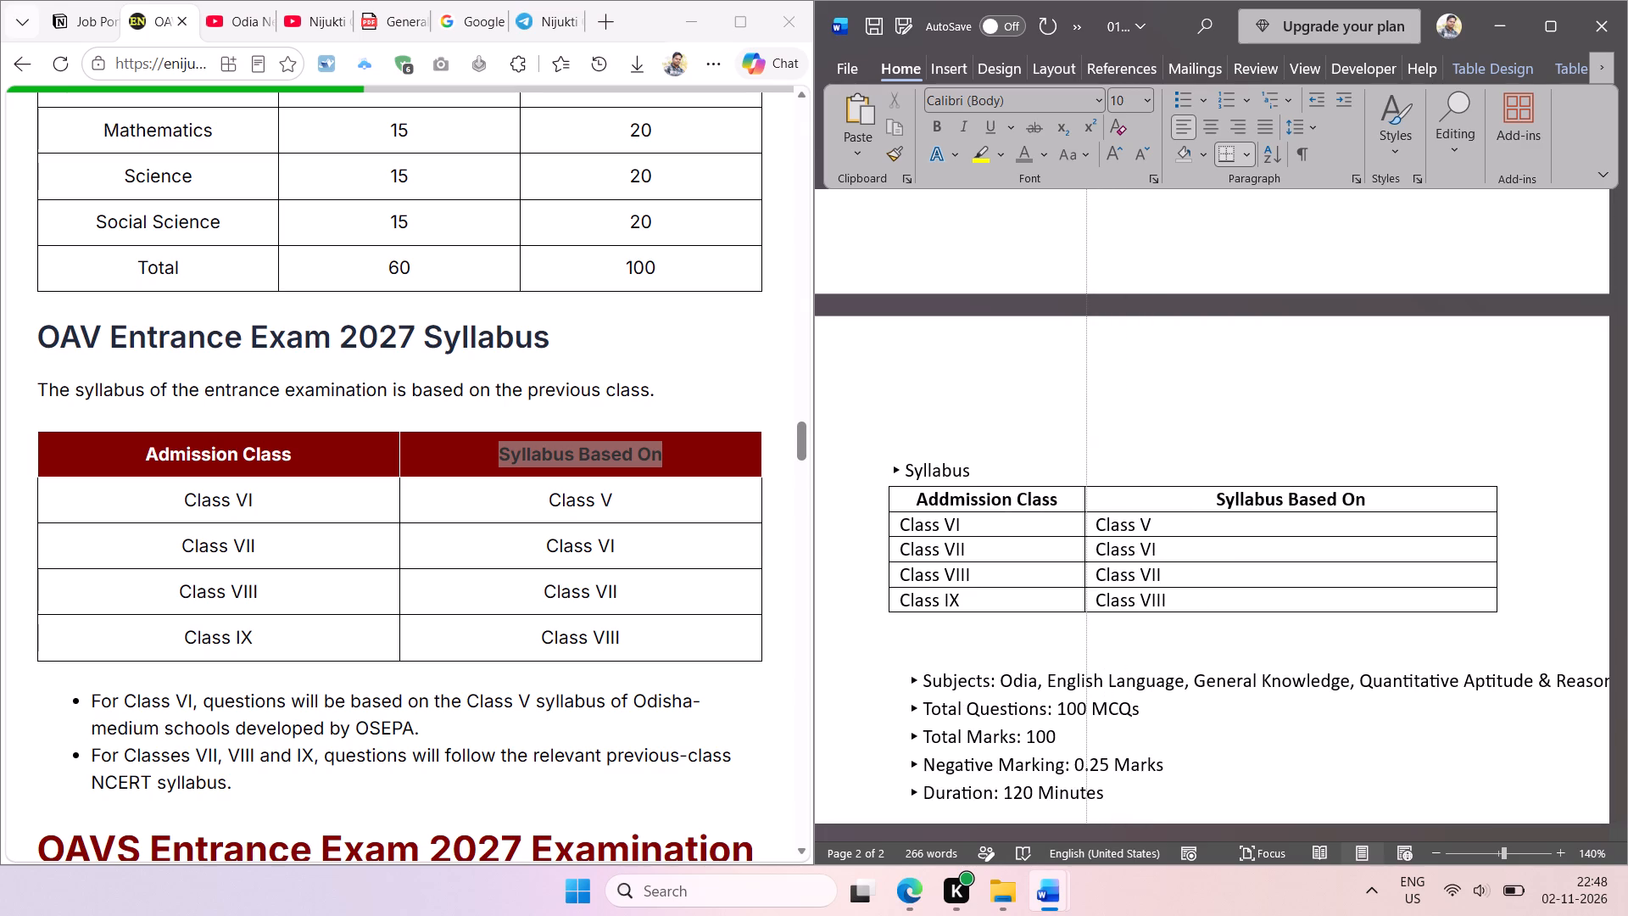
drag(1079, 521, 1071, 522)
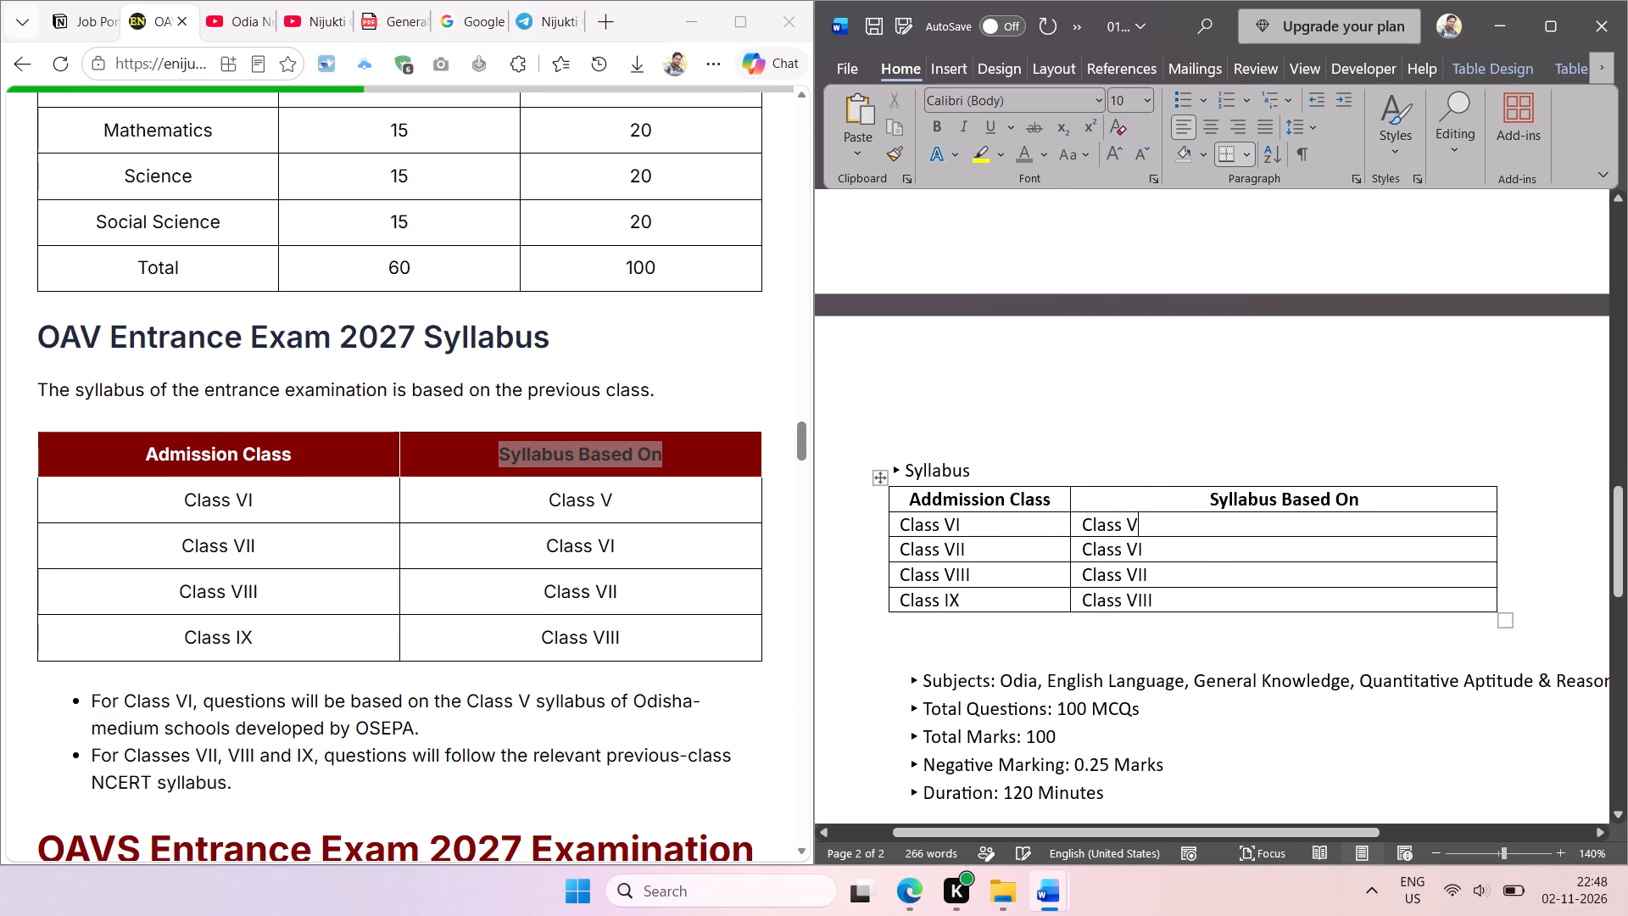
drag(1497, 540, 1371, 545)
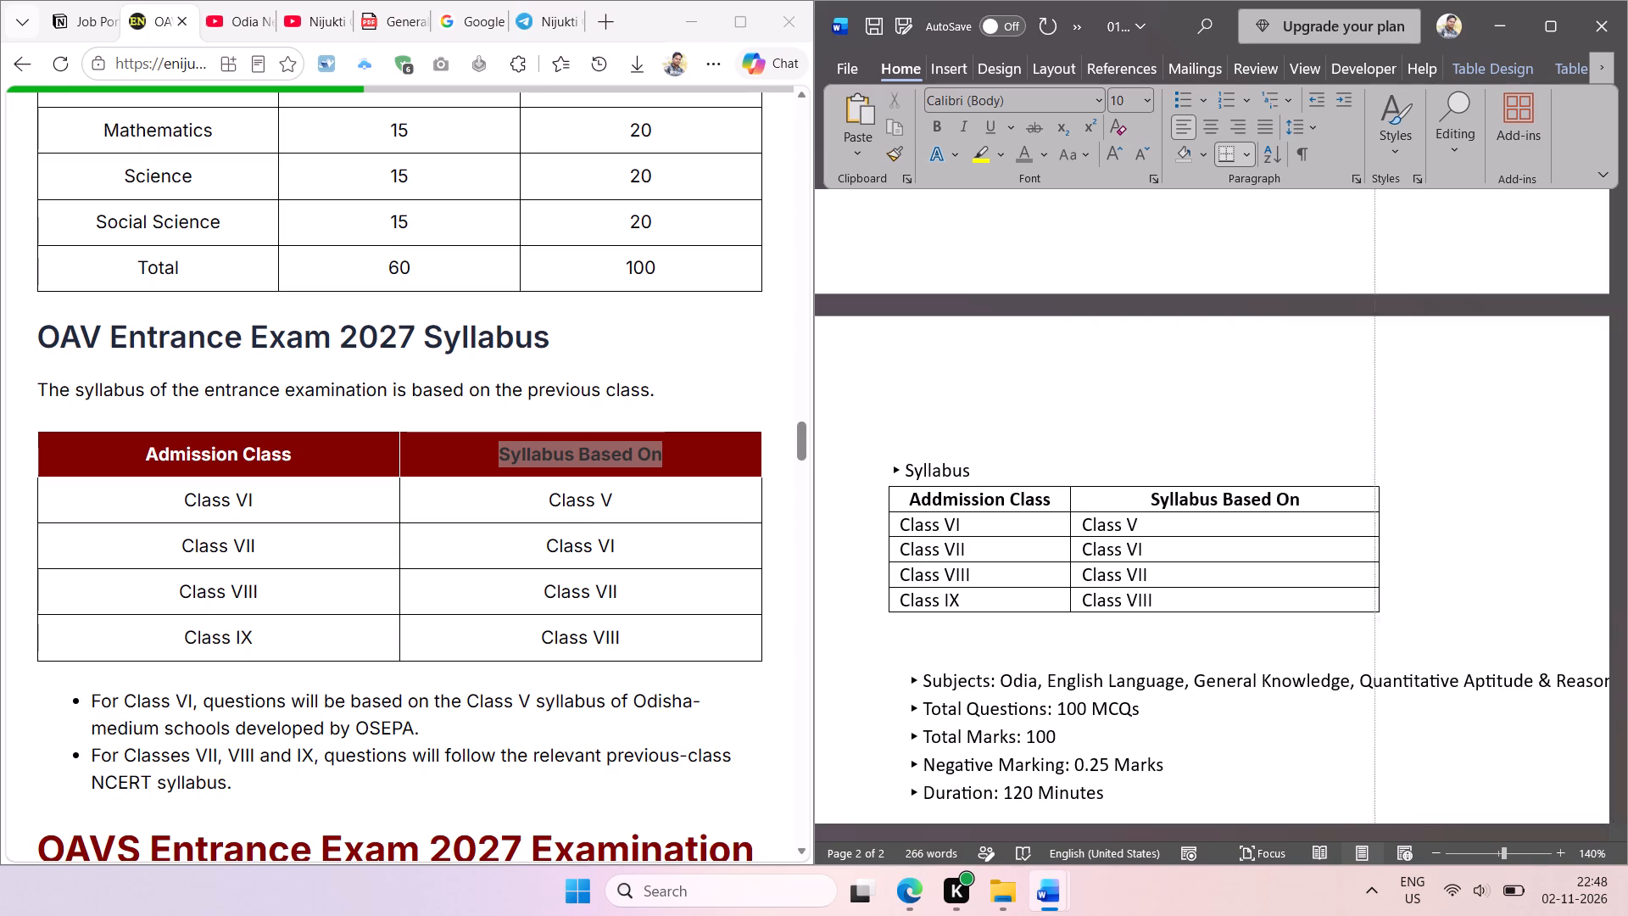
drag(1371, 545, 1287, 548)
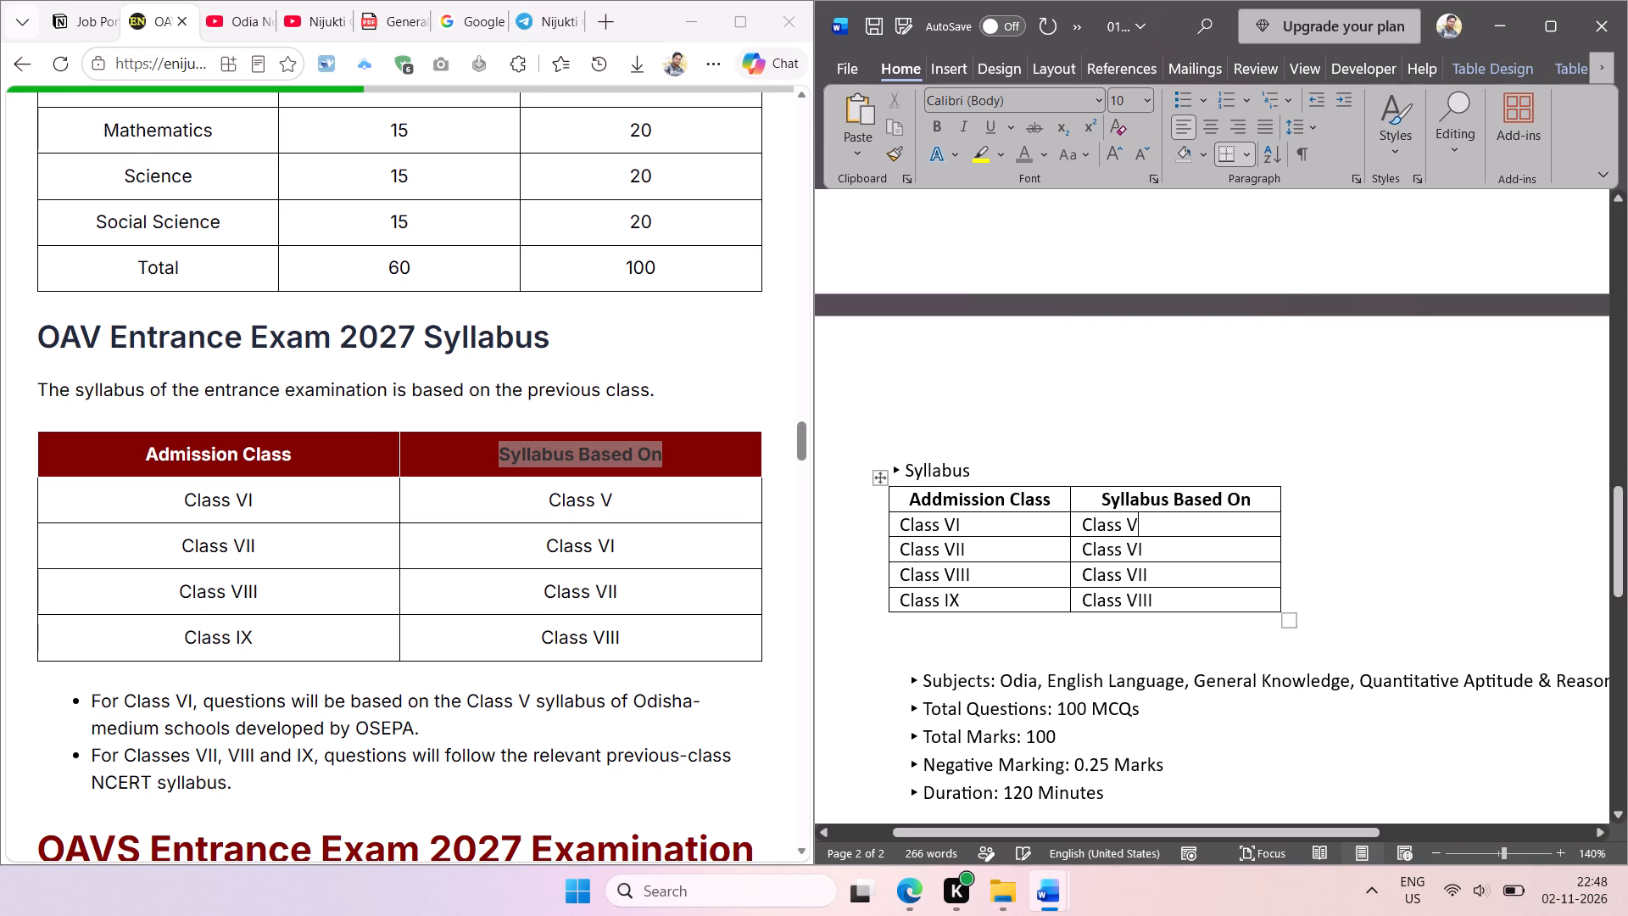
Centre the text in all cells of the syllabus table and save the document.
drag(905, 497, 1157, 595)
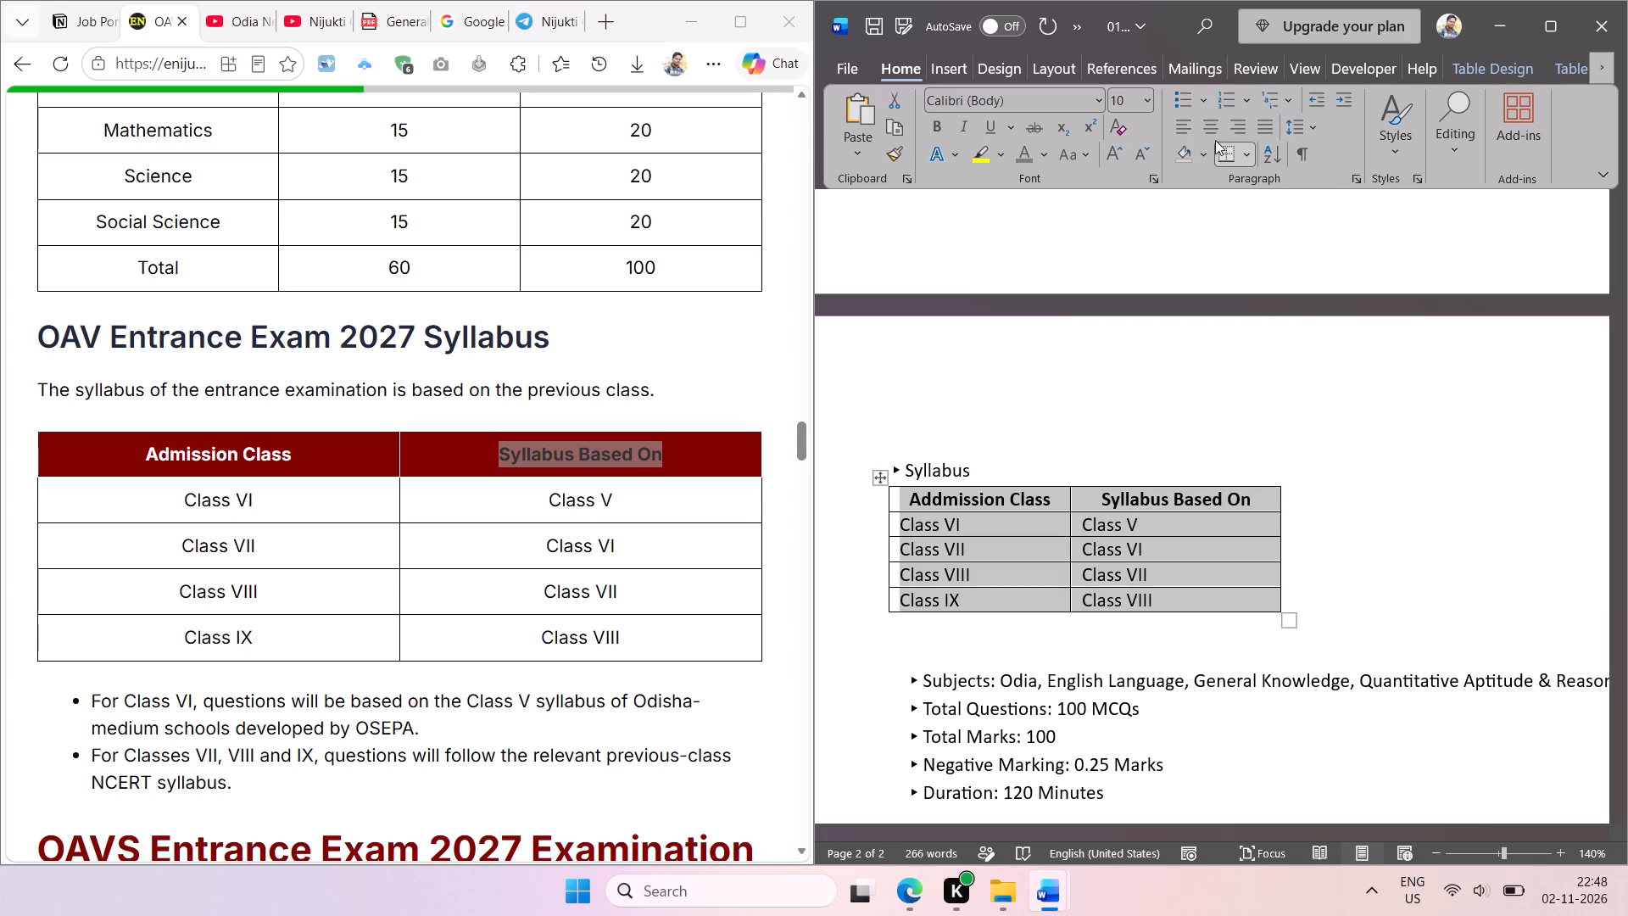
click(1215, 140)
click(1213, 129)
click(1179, 476)
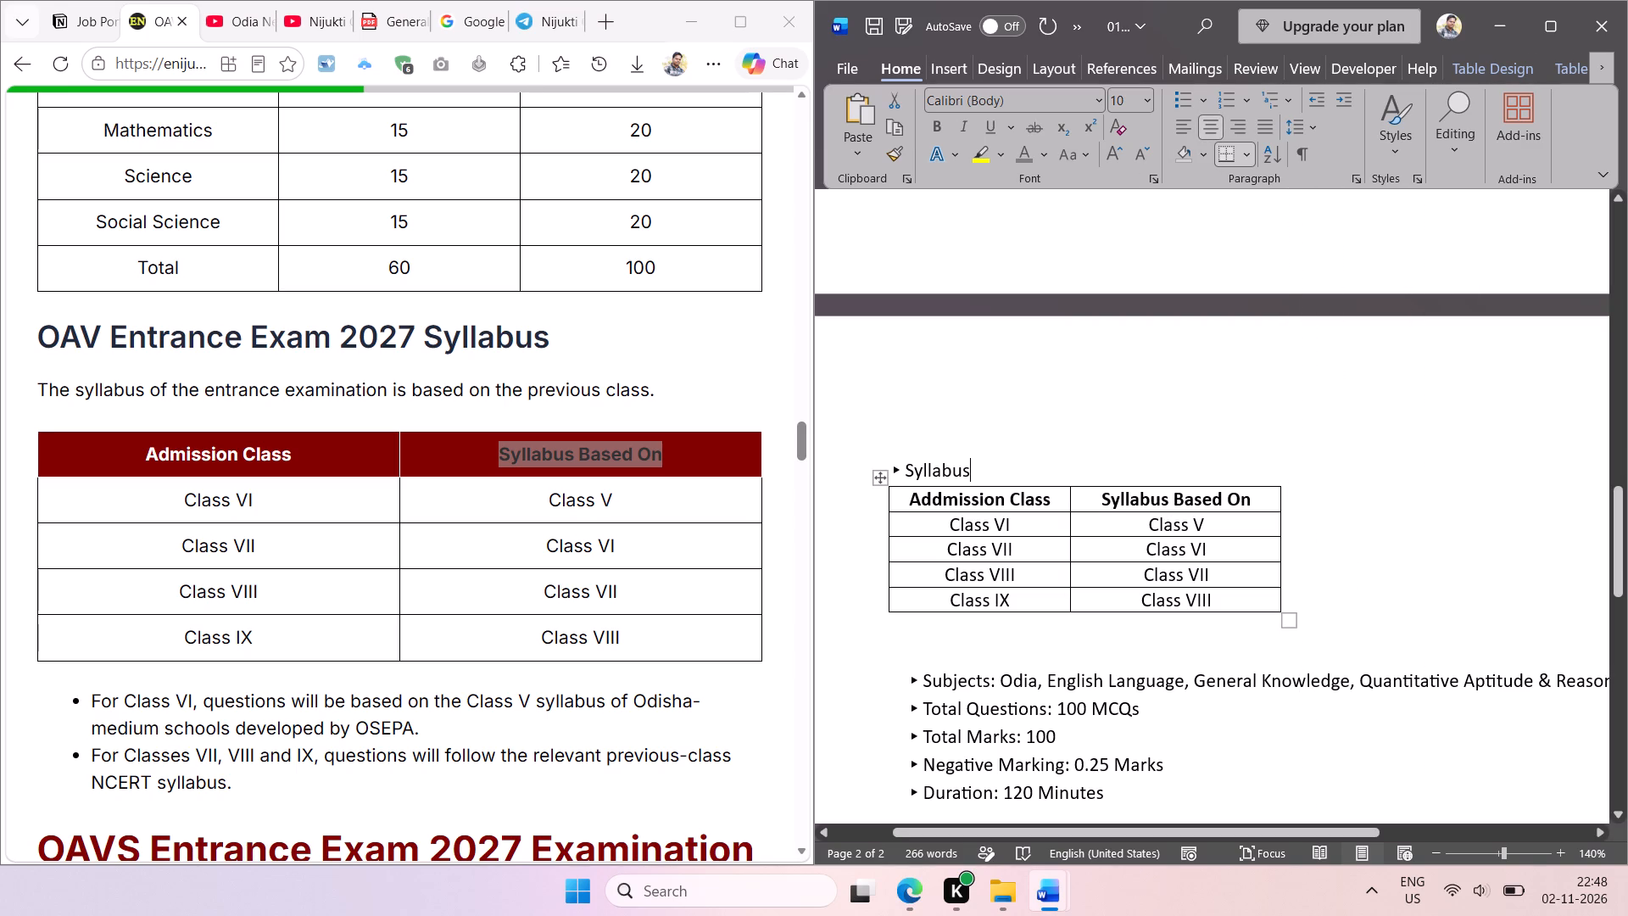
key(ctrl+s)
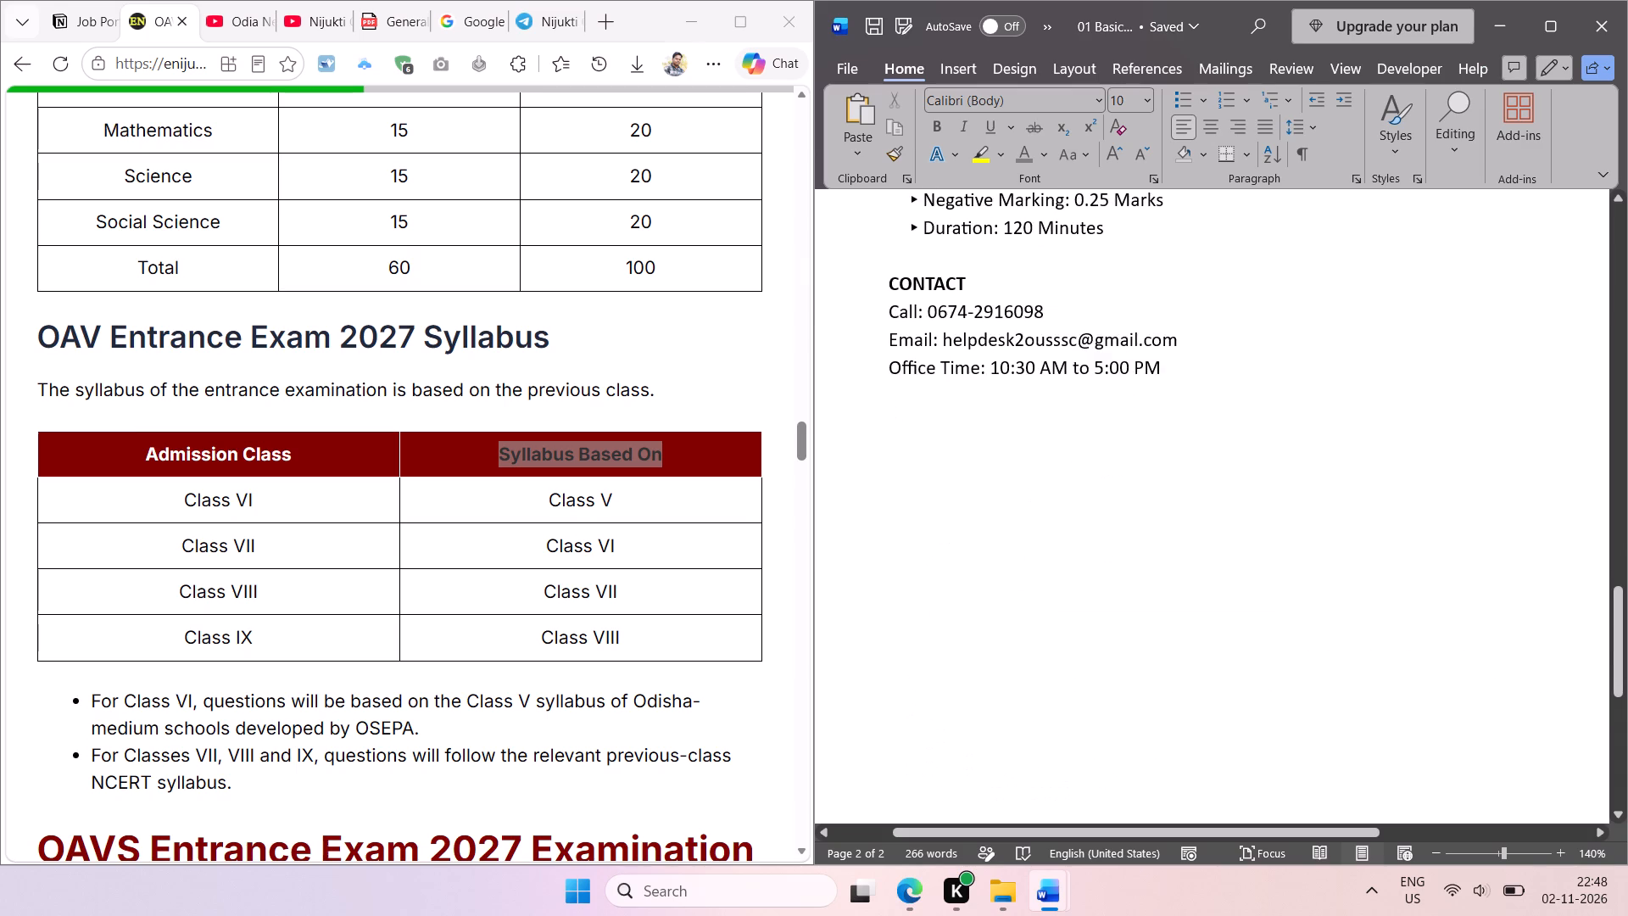
Add blank lines under the Syllabus heading and paste the article's two notes on Class VI and Classes VII, VIII and IX as text only.
click(988, 222)
key(Return)
key(Return)
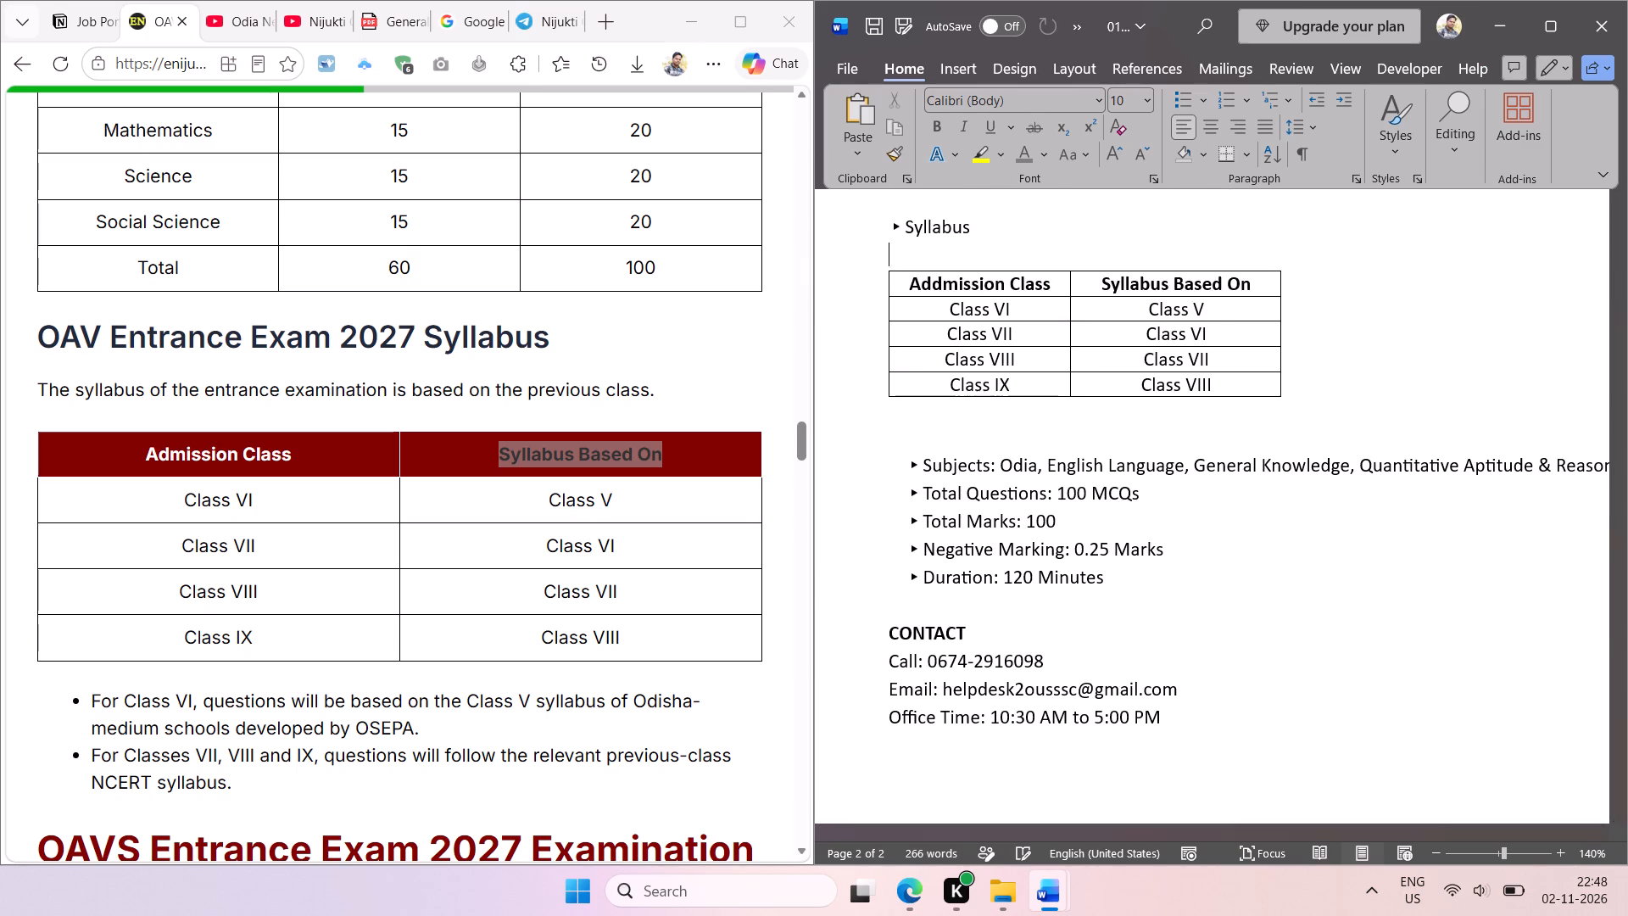
click(248, 786)
drag(241, 787, 75, 707)
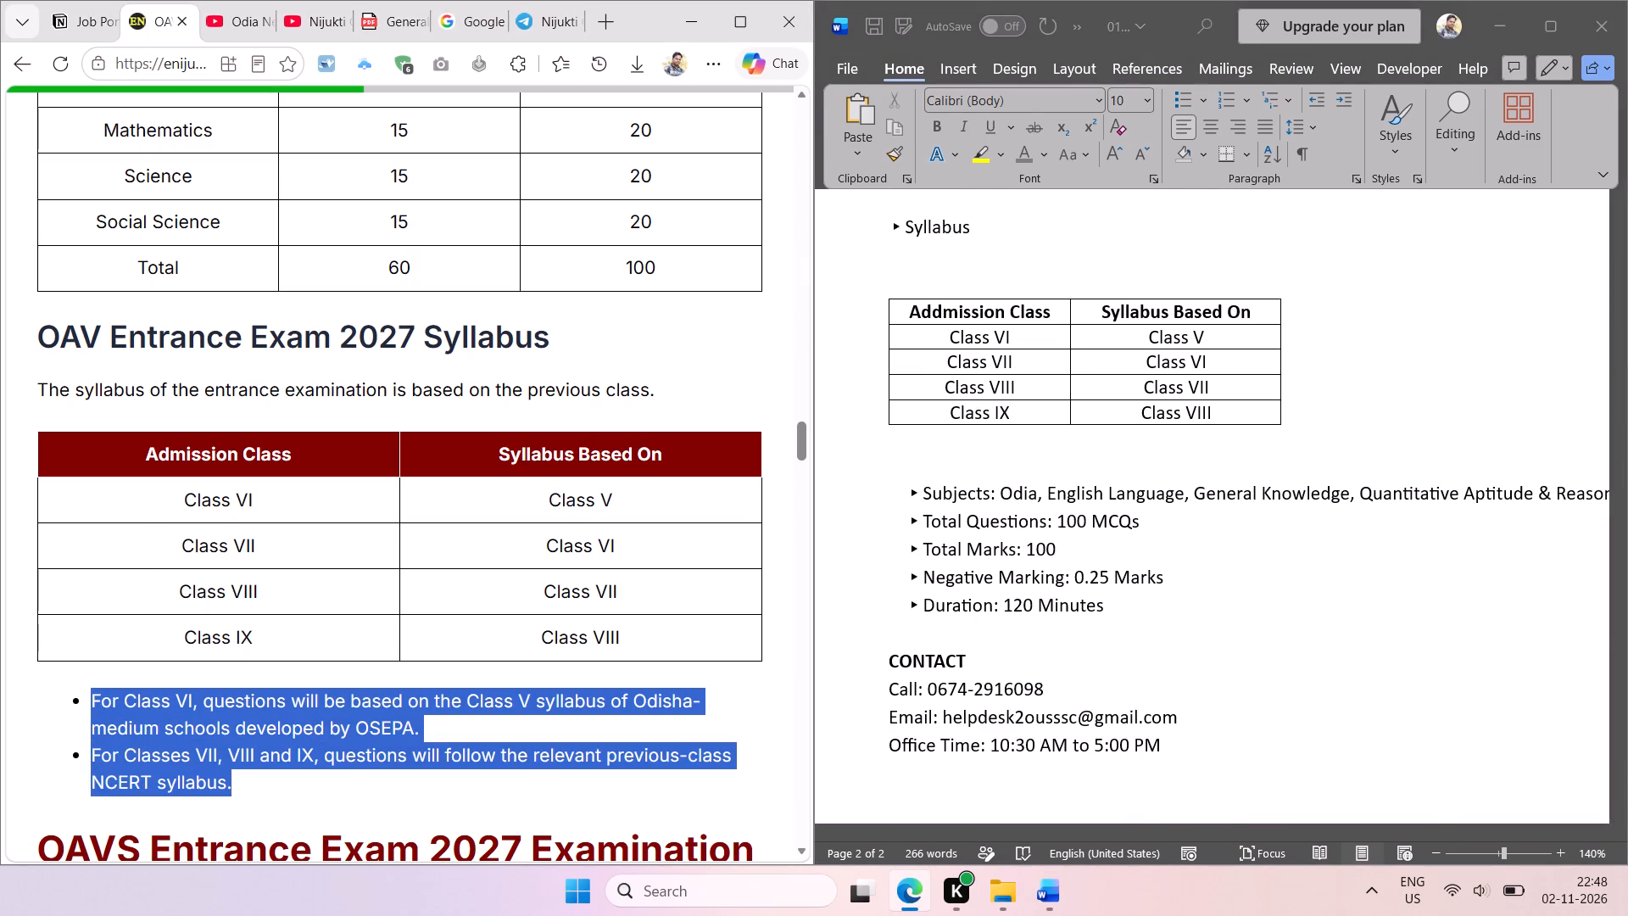
key(ctrl+c)
click(923, 256)
click(899, 246)
right_click(899, 245)
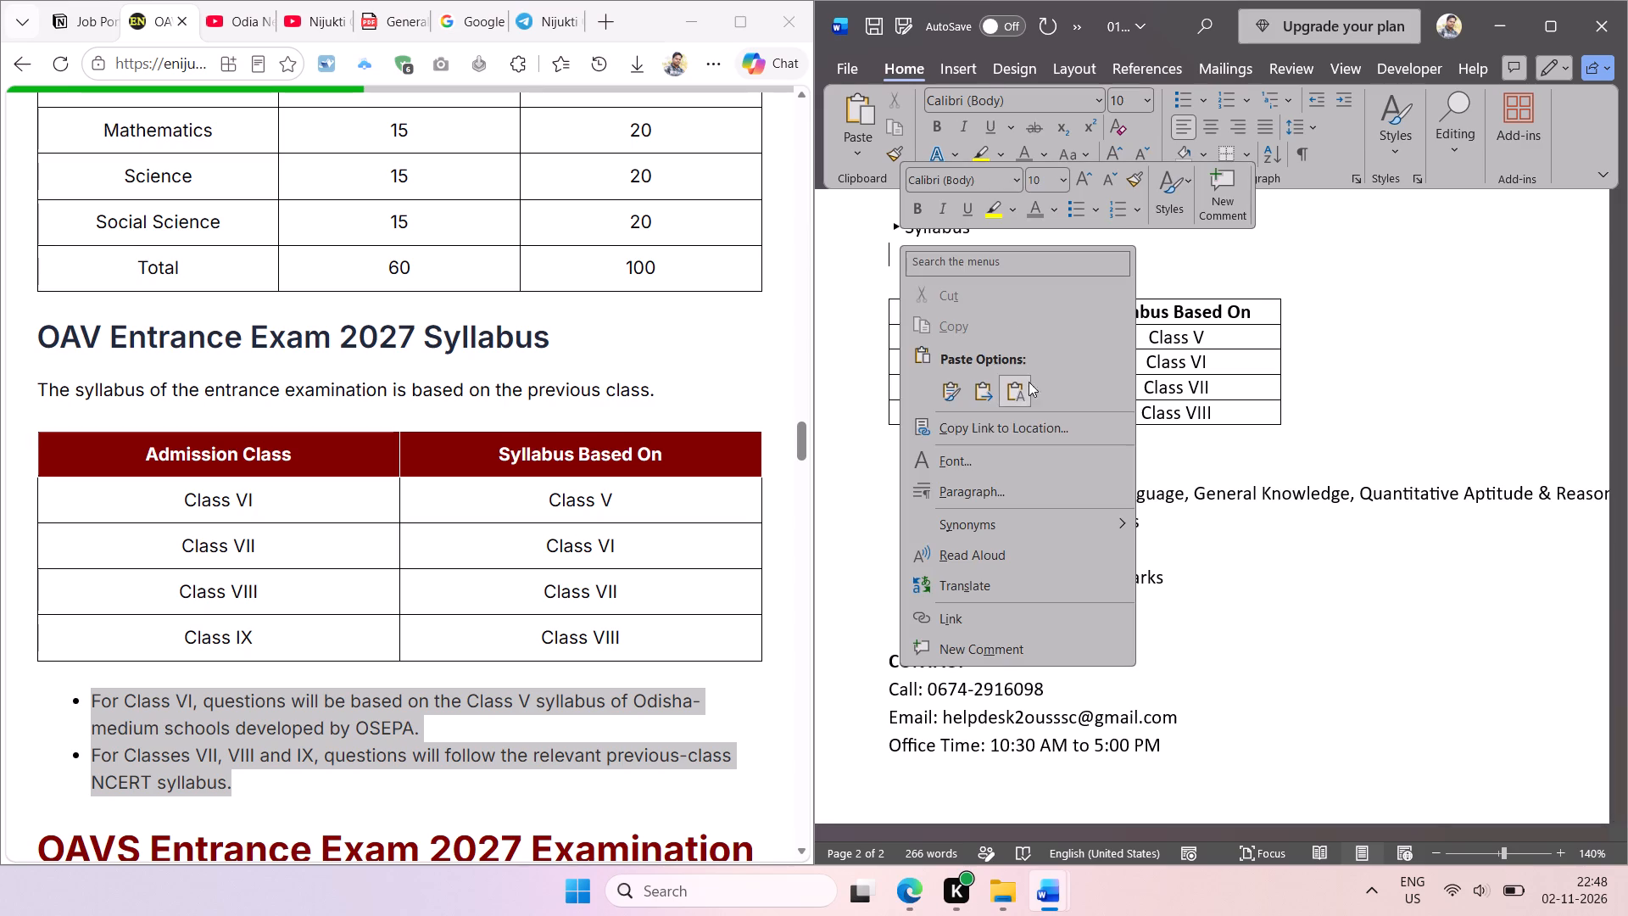
click(1019, 401)
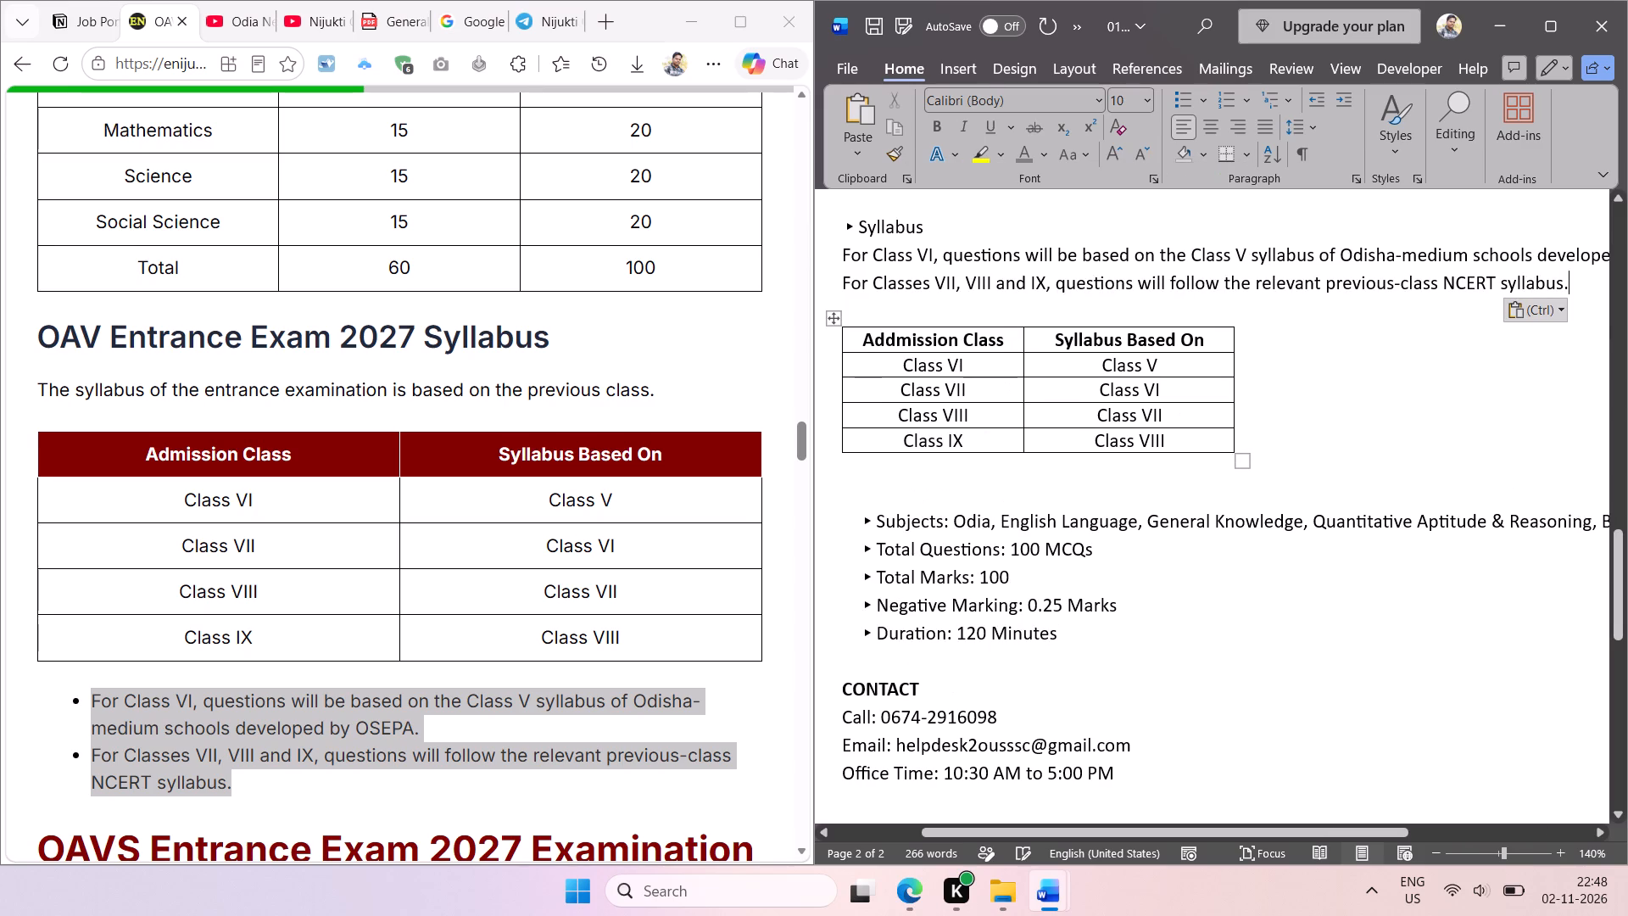
Copy the arrow bullet from the Syllabus heading to the start of the Class VI note and indent that line with five spaces.
scroll(1020, 298, right, 1)
scroll(1006, 276, up, 1)
drag(1002, 366, 1001, 367)
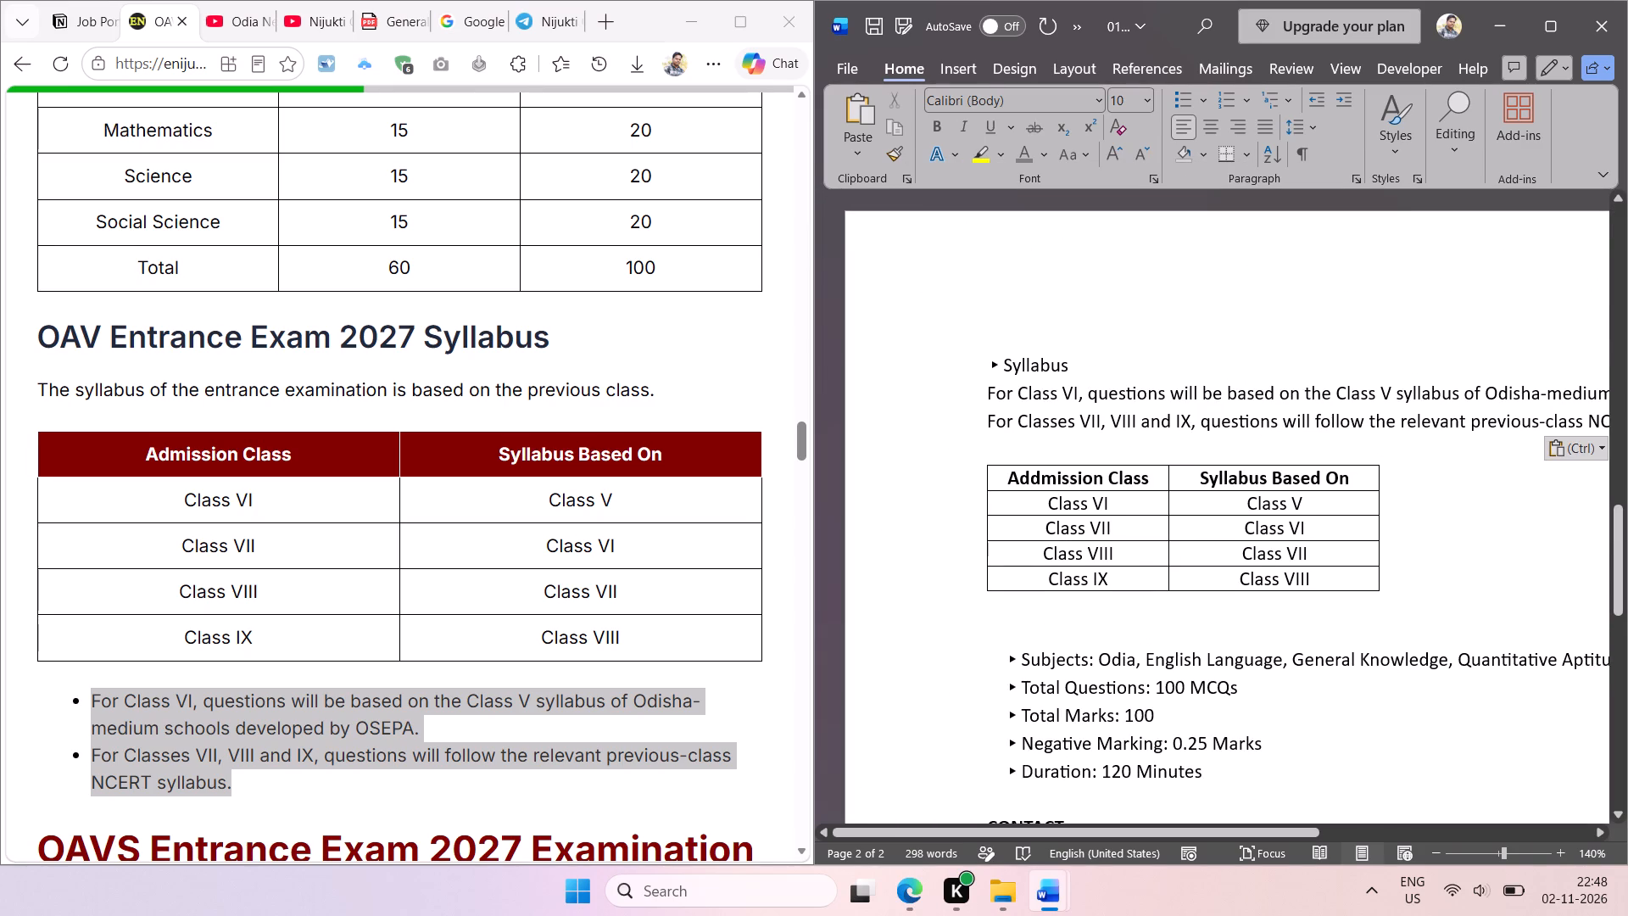
drag(1001, 367, 959, 367)
key(ctrl+c)
click(984, 396)
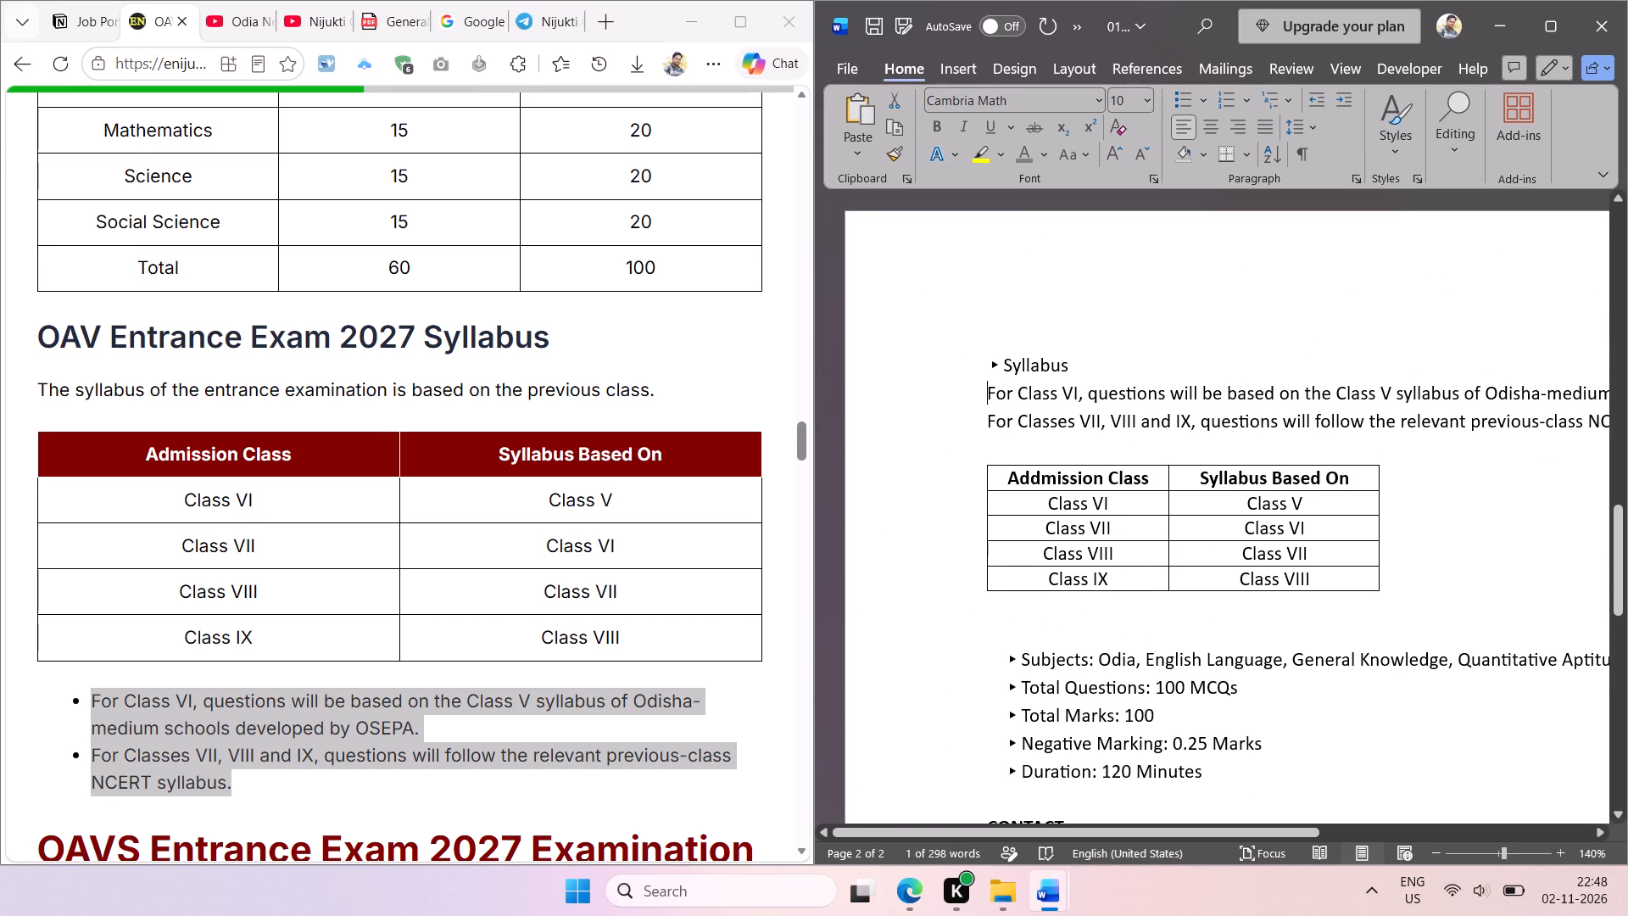
key(ctrl+v)
click(986, 392)
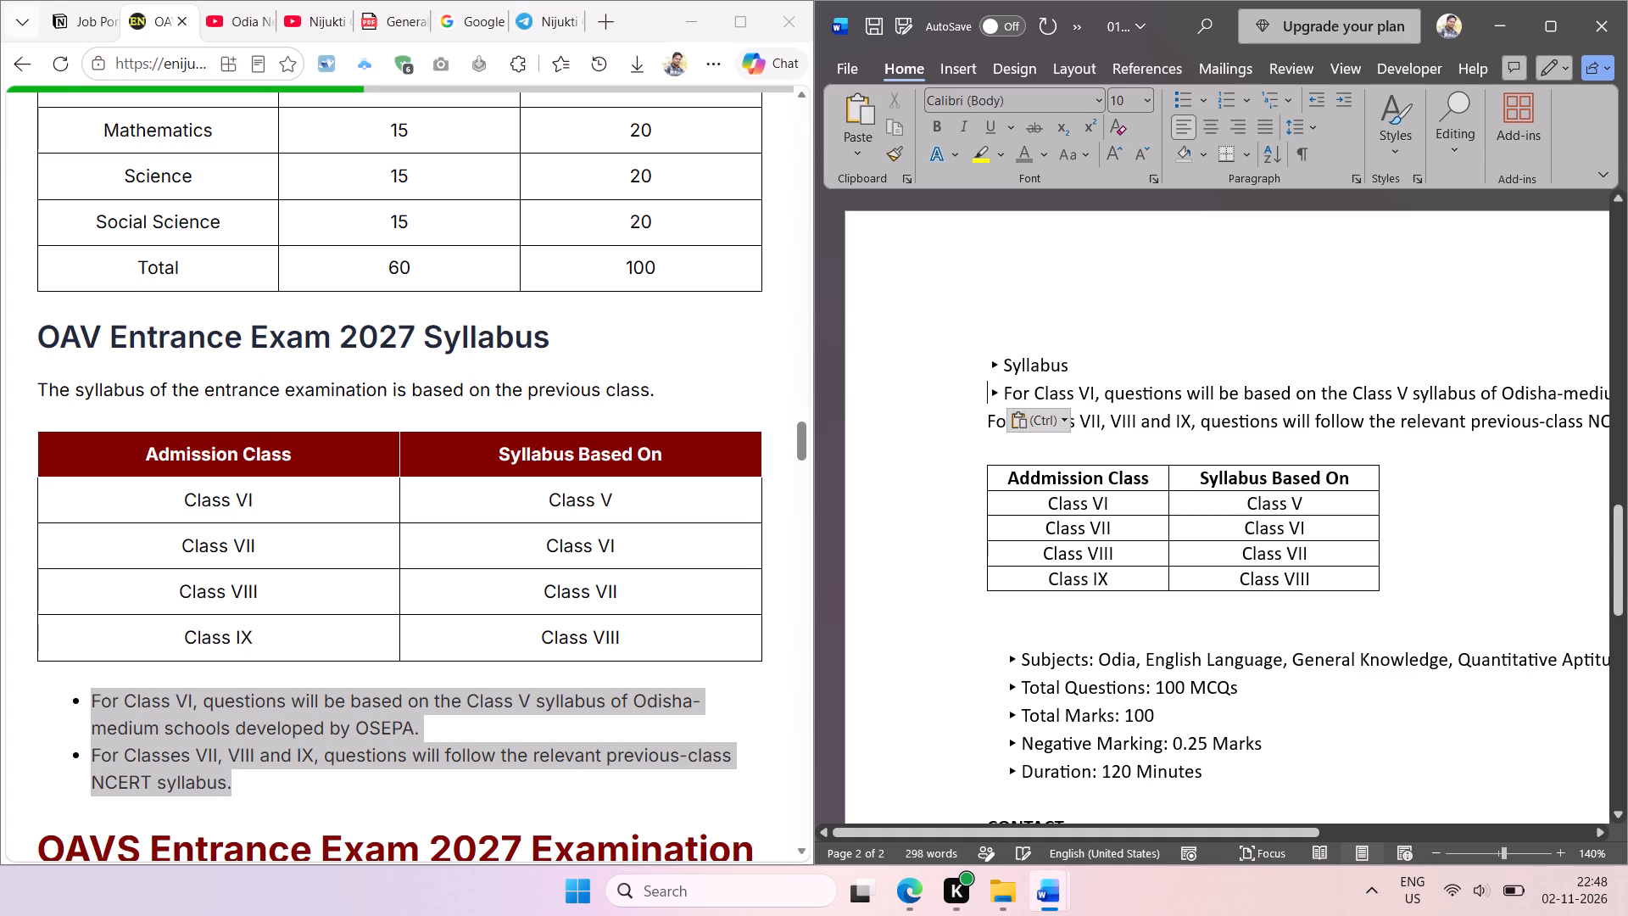
key(space)
key(space)
key(space)
key(space)
key(space)
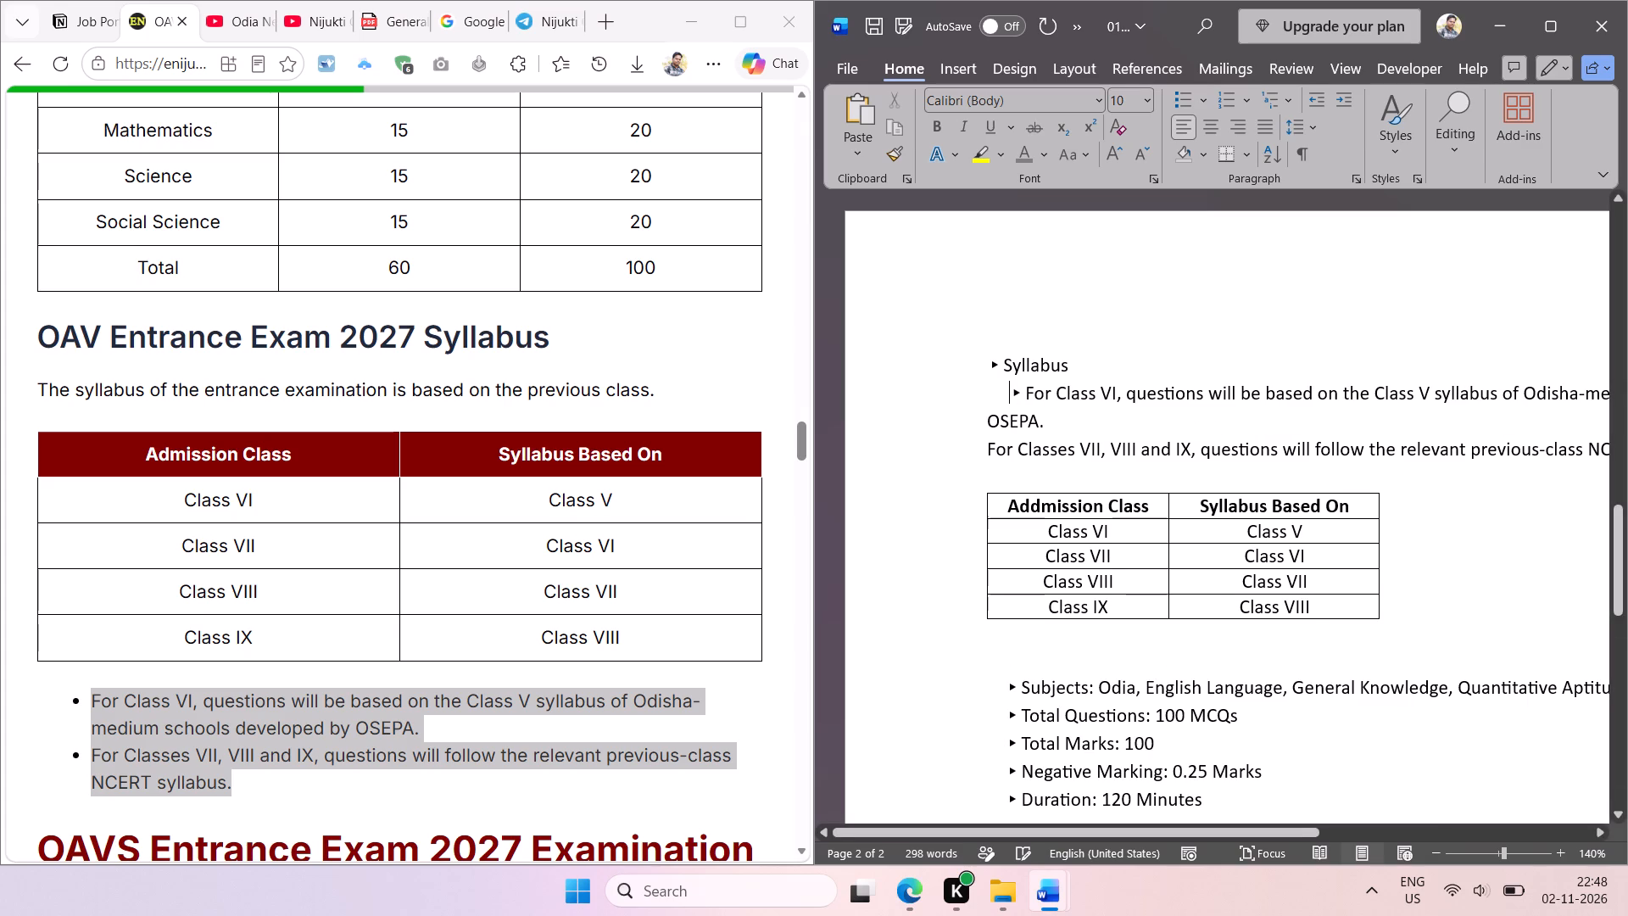
Change the opening of the bulleted note from "For Class VI," to "Class VI:".
drag(1053, 391, 1023, 399)
key(BackSpace)
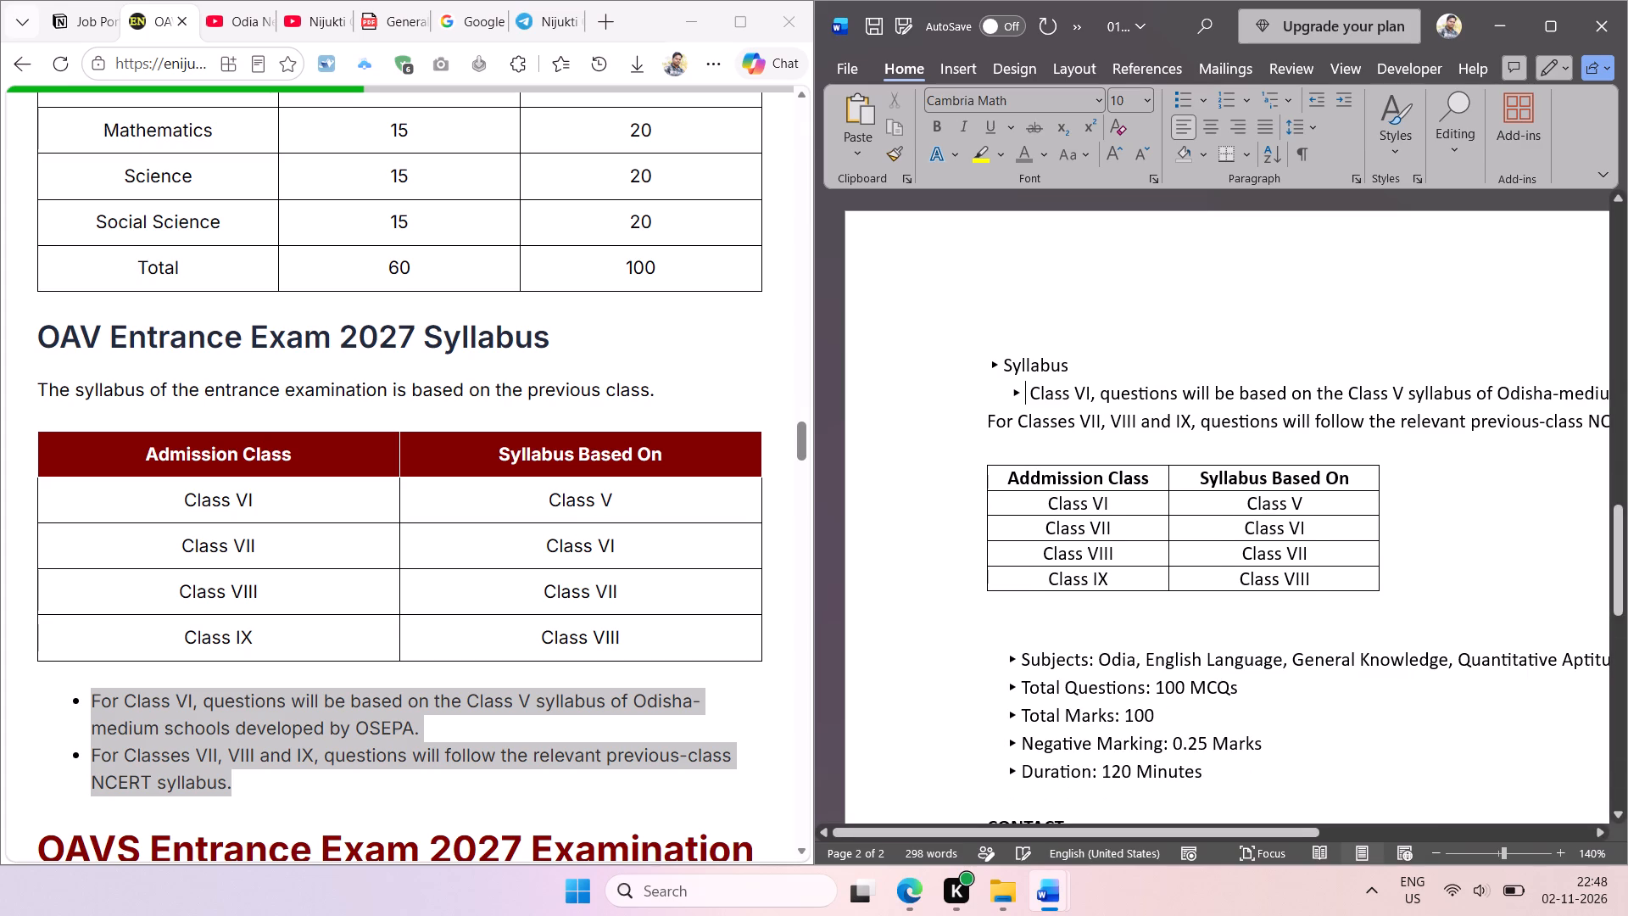
click(1029, 394)
key(BackSpace)
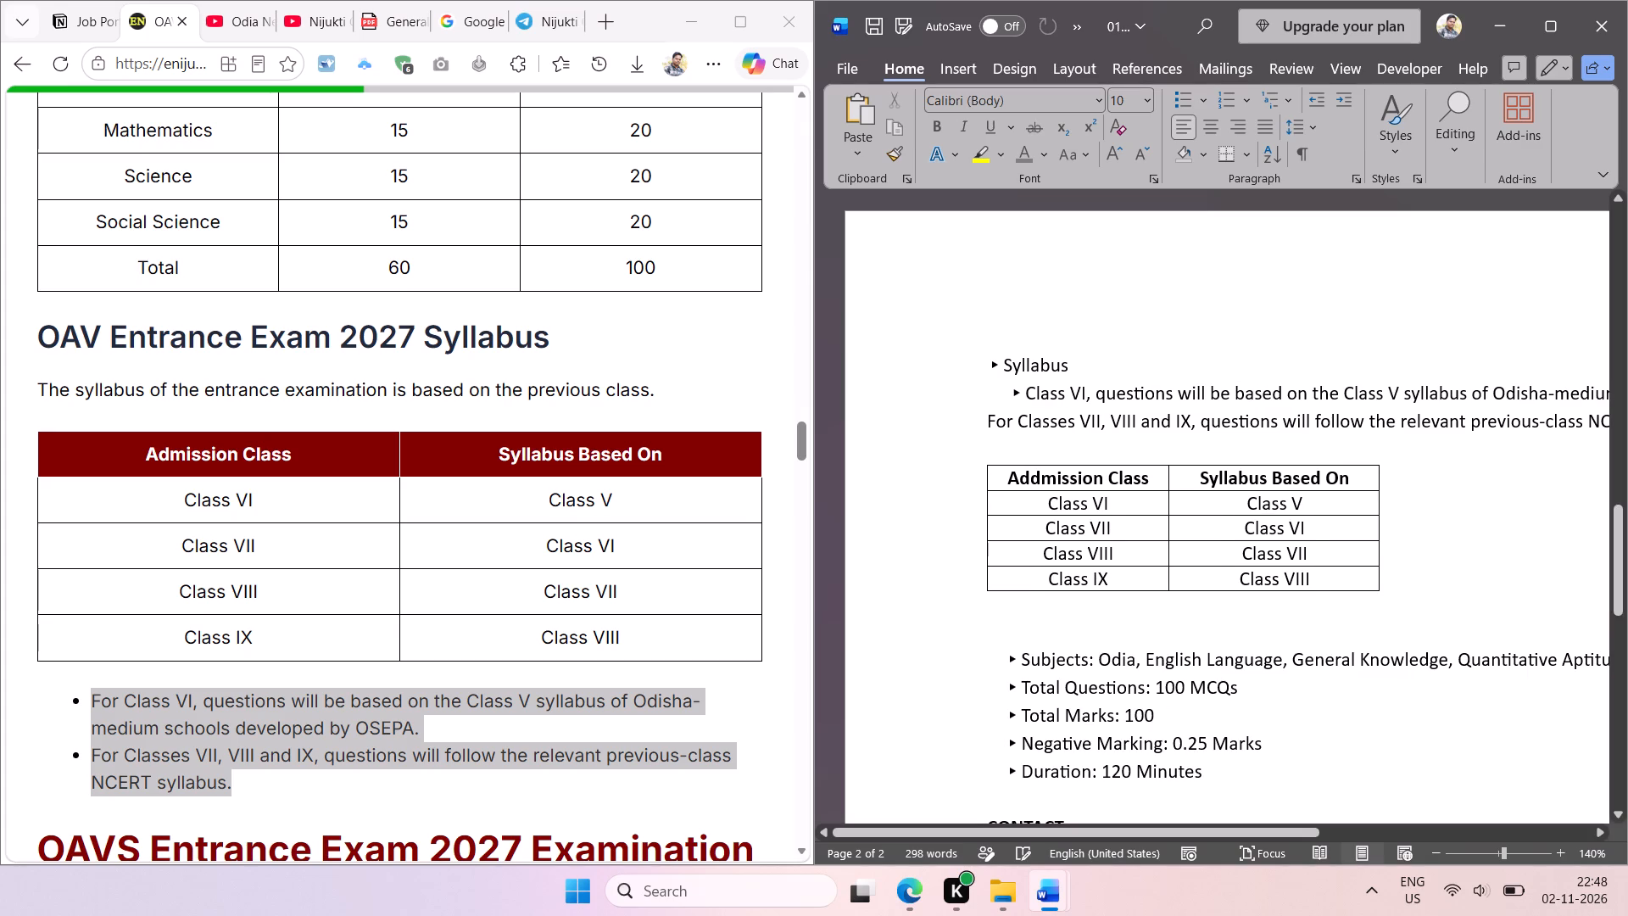
click(1099, 393)
key(BackSpace)
key(BackSpace)
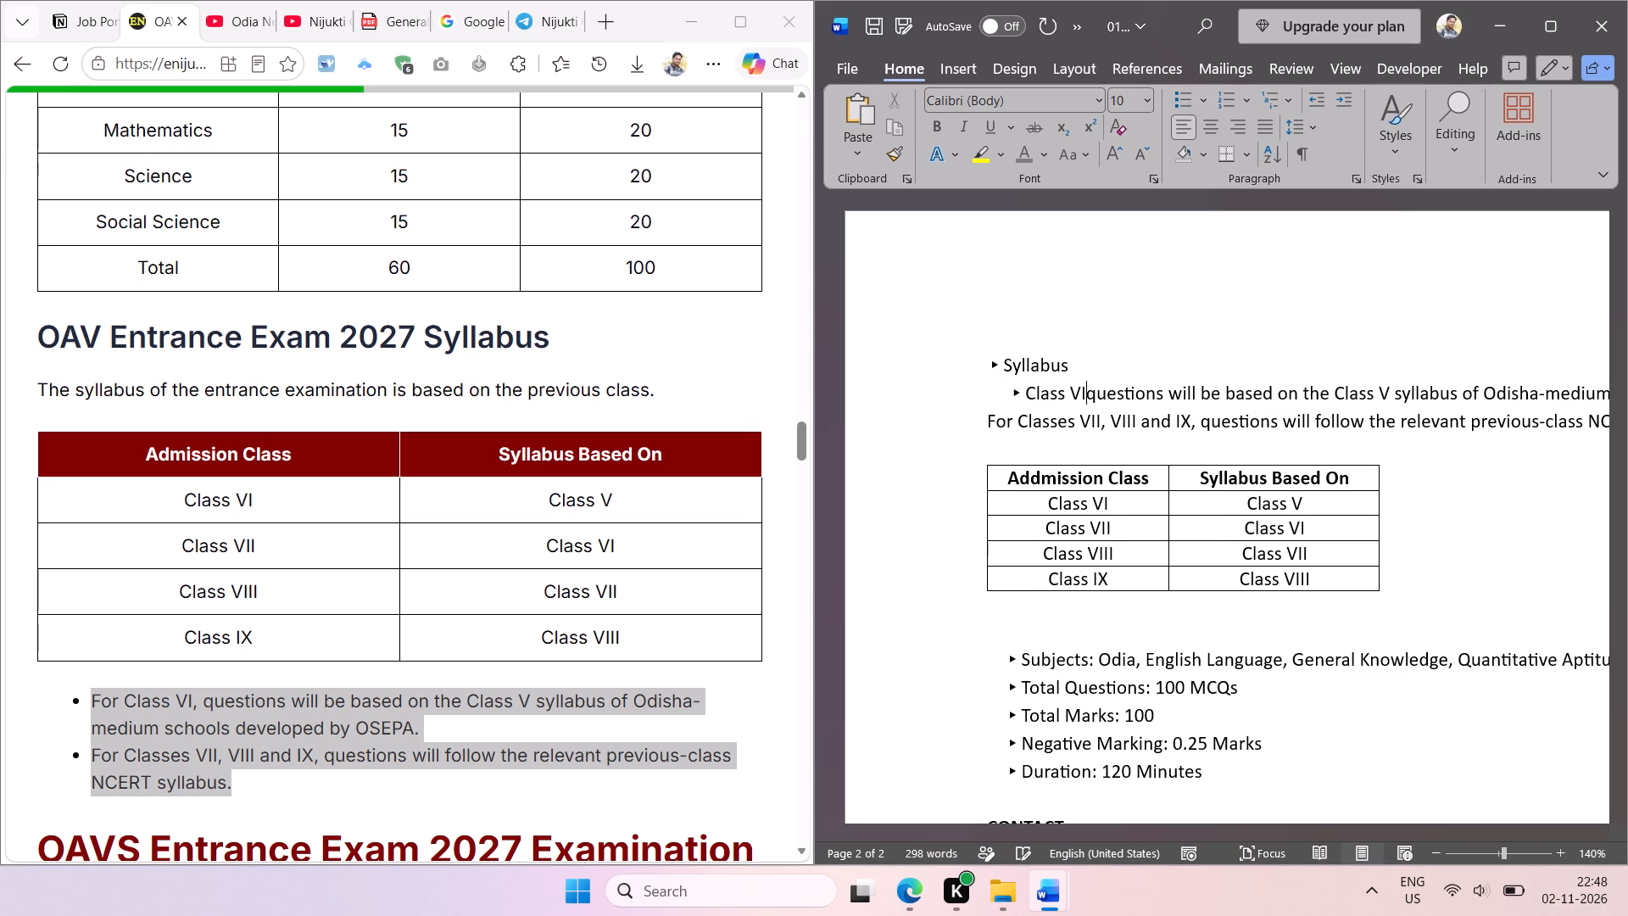
text(:)
key(space)
Delete "will be based on the" from the Class VI note and capitalise "Questions".
scroll(1111, 421, left, 1)
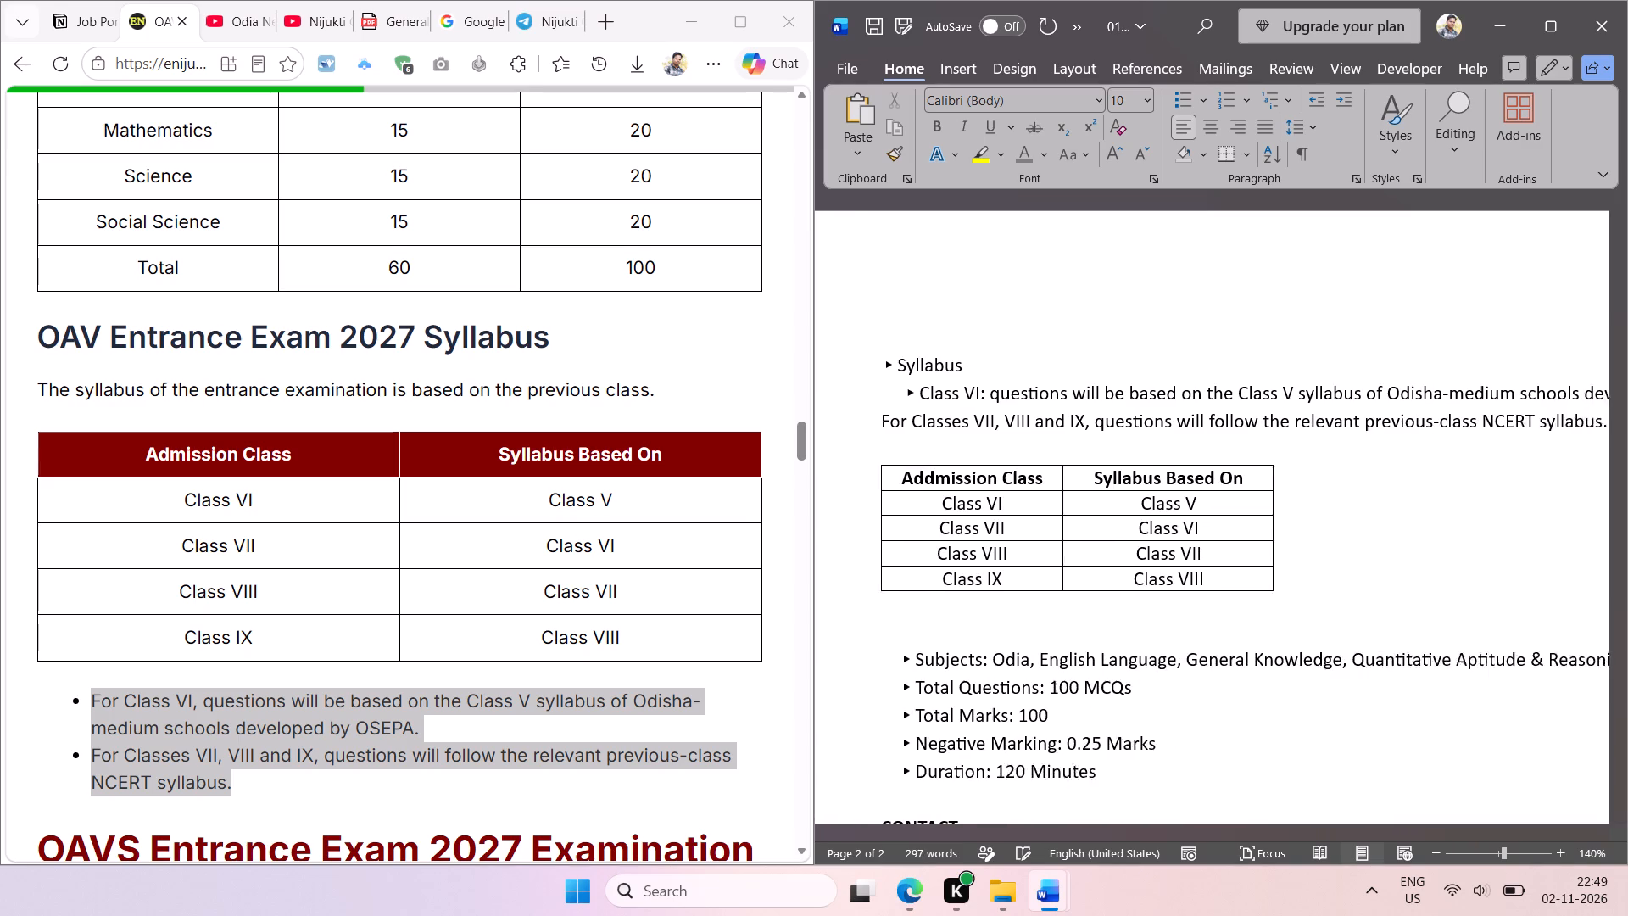
scroll(1111, 421, left, 1)
scroll(1263, 394, right, 1)
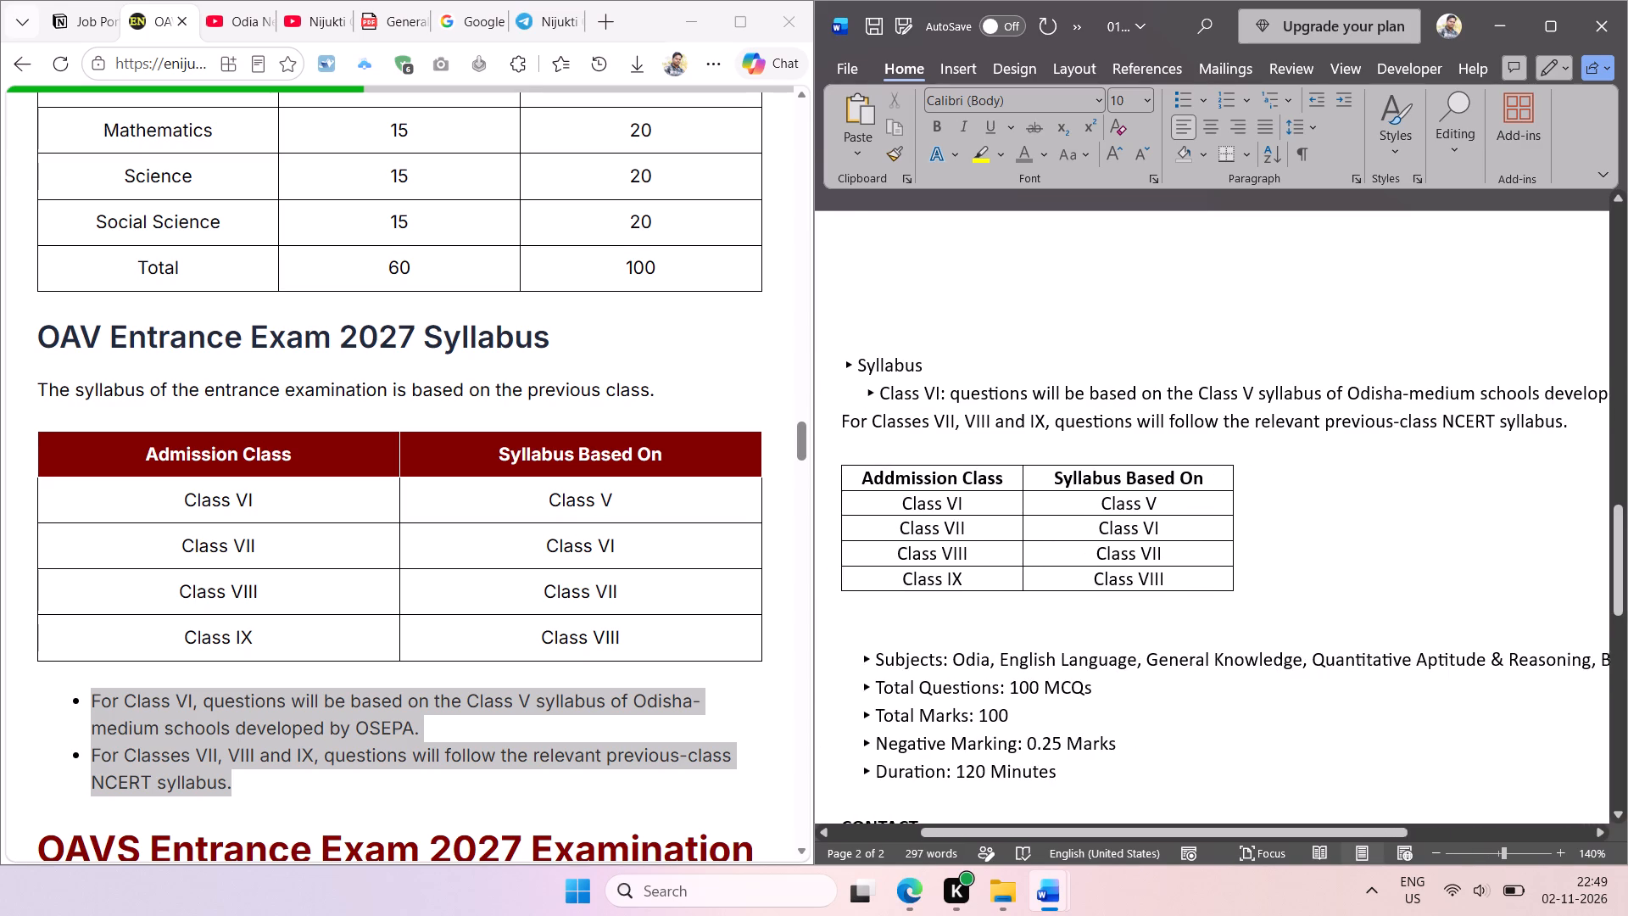
scroll(1263, 394, right, 1)
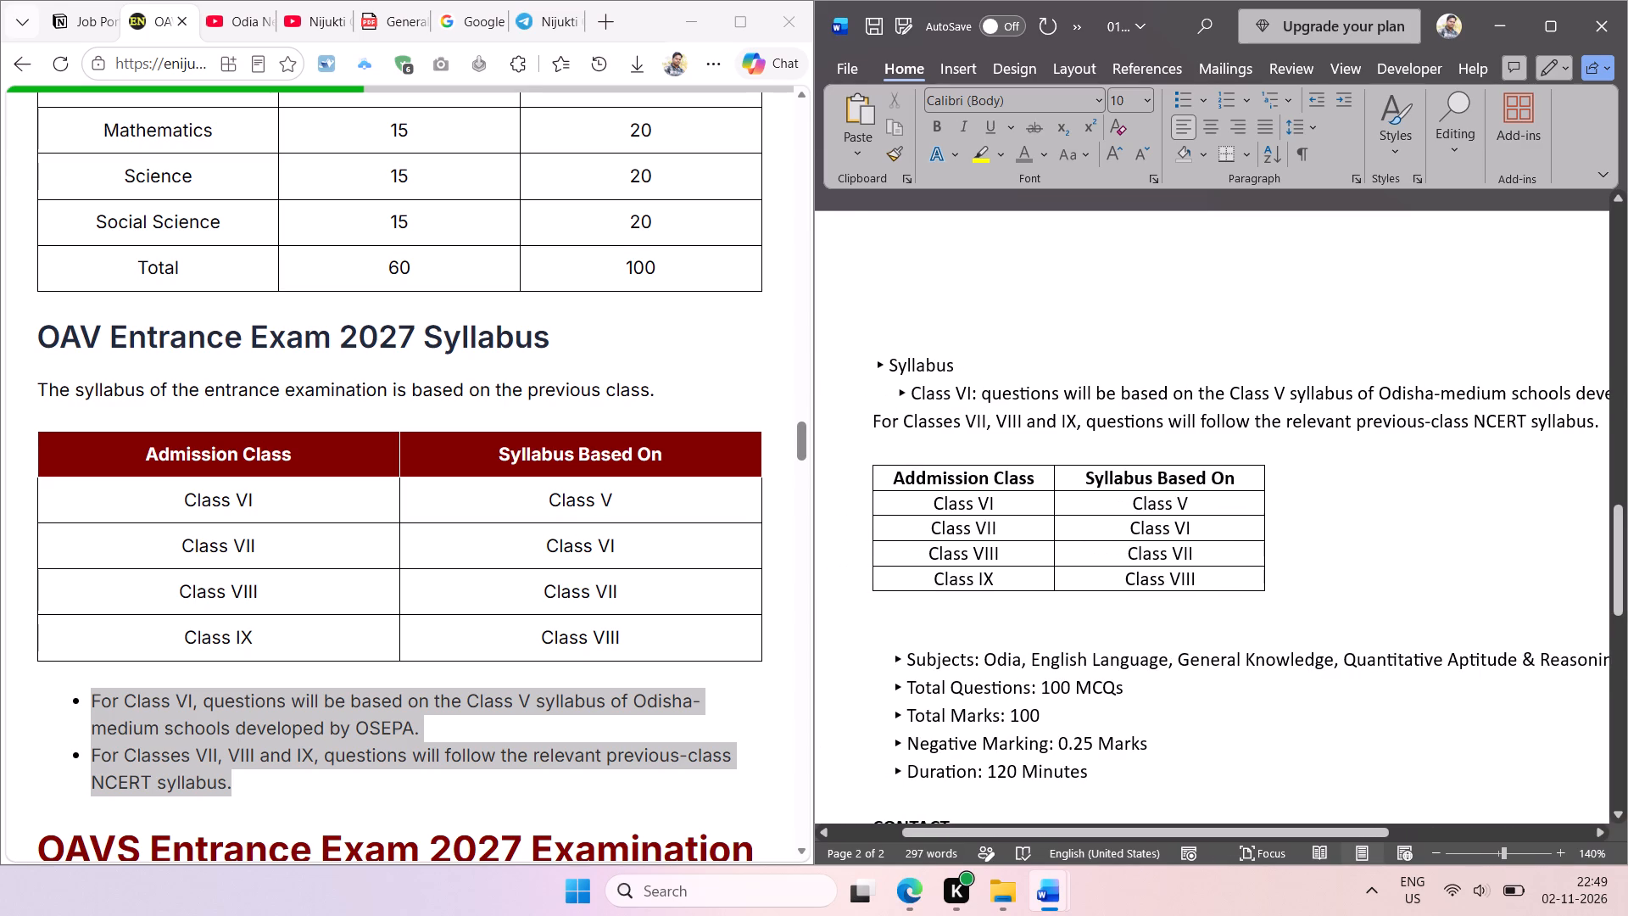
scroll(1263, 393, right, 1)
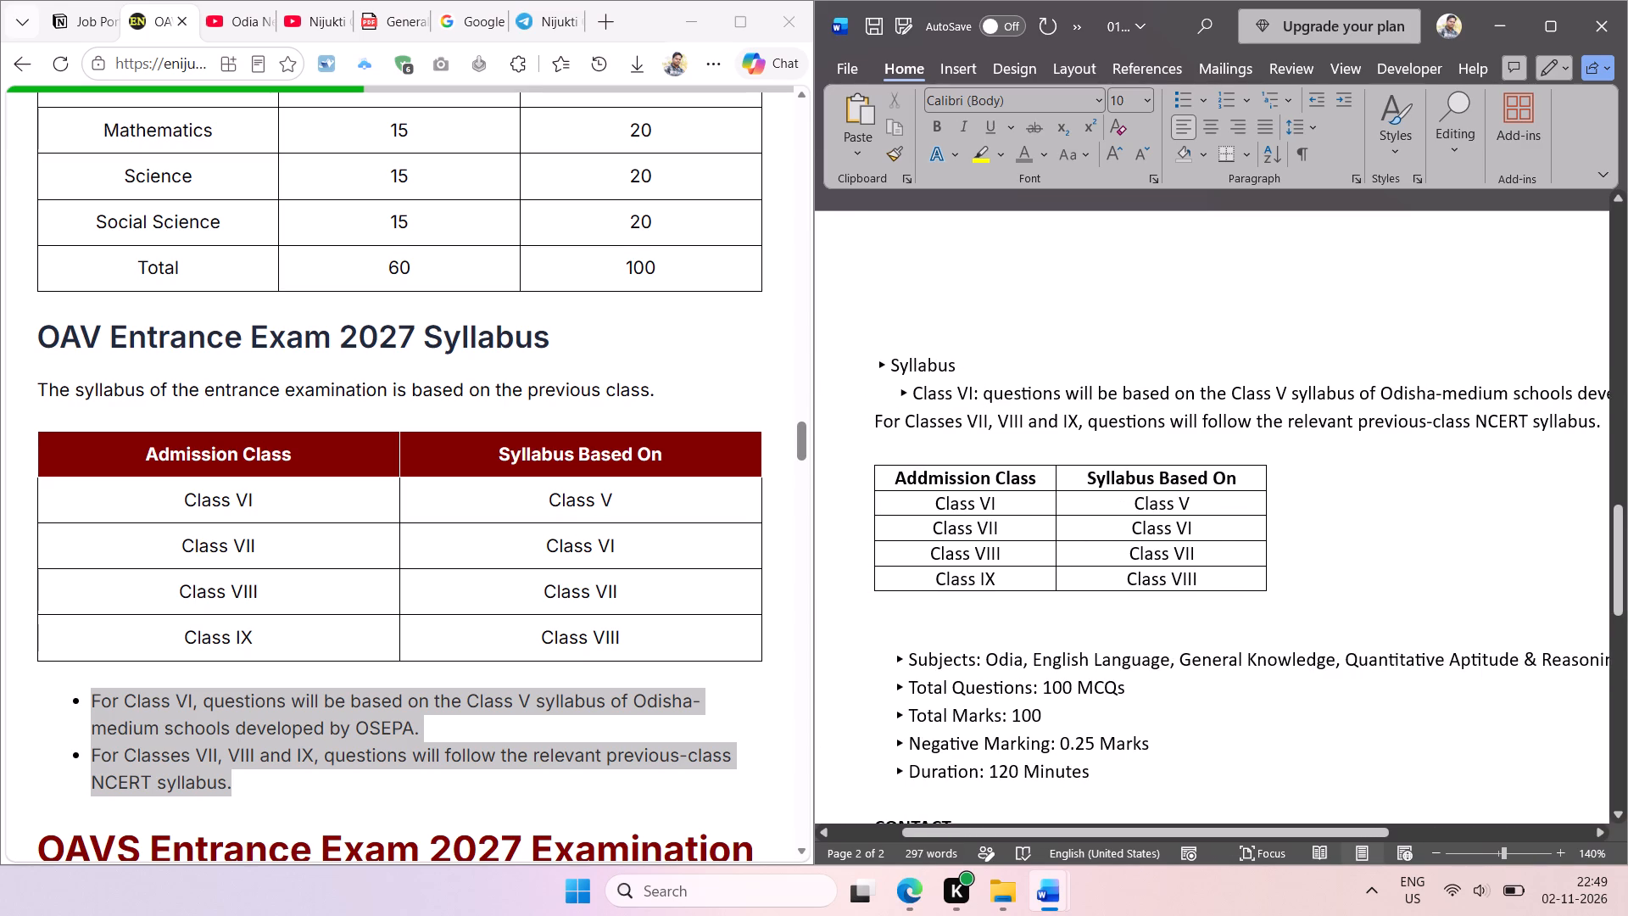
drag(1230, 394, 1138, 399)
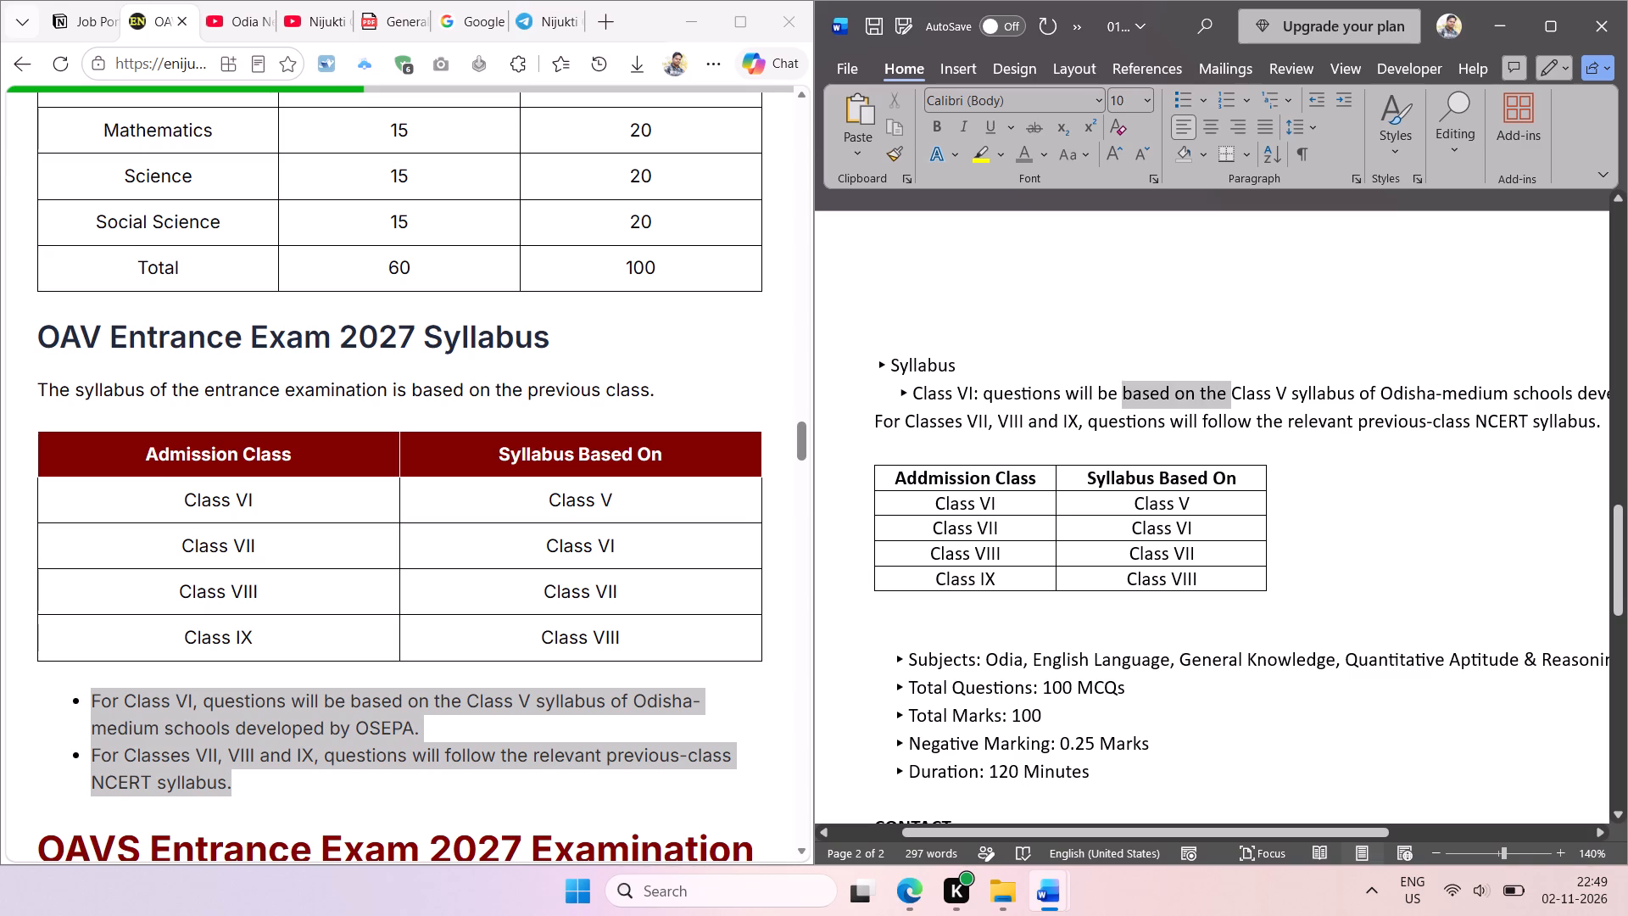
drag(1138, 399, 1079, 401)
key(BackSpace)
click(990, 398)
key(BackSpace)
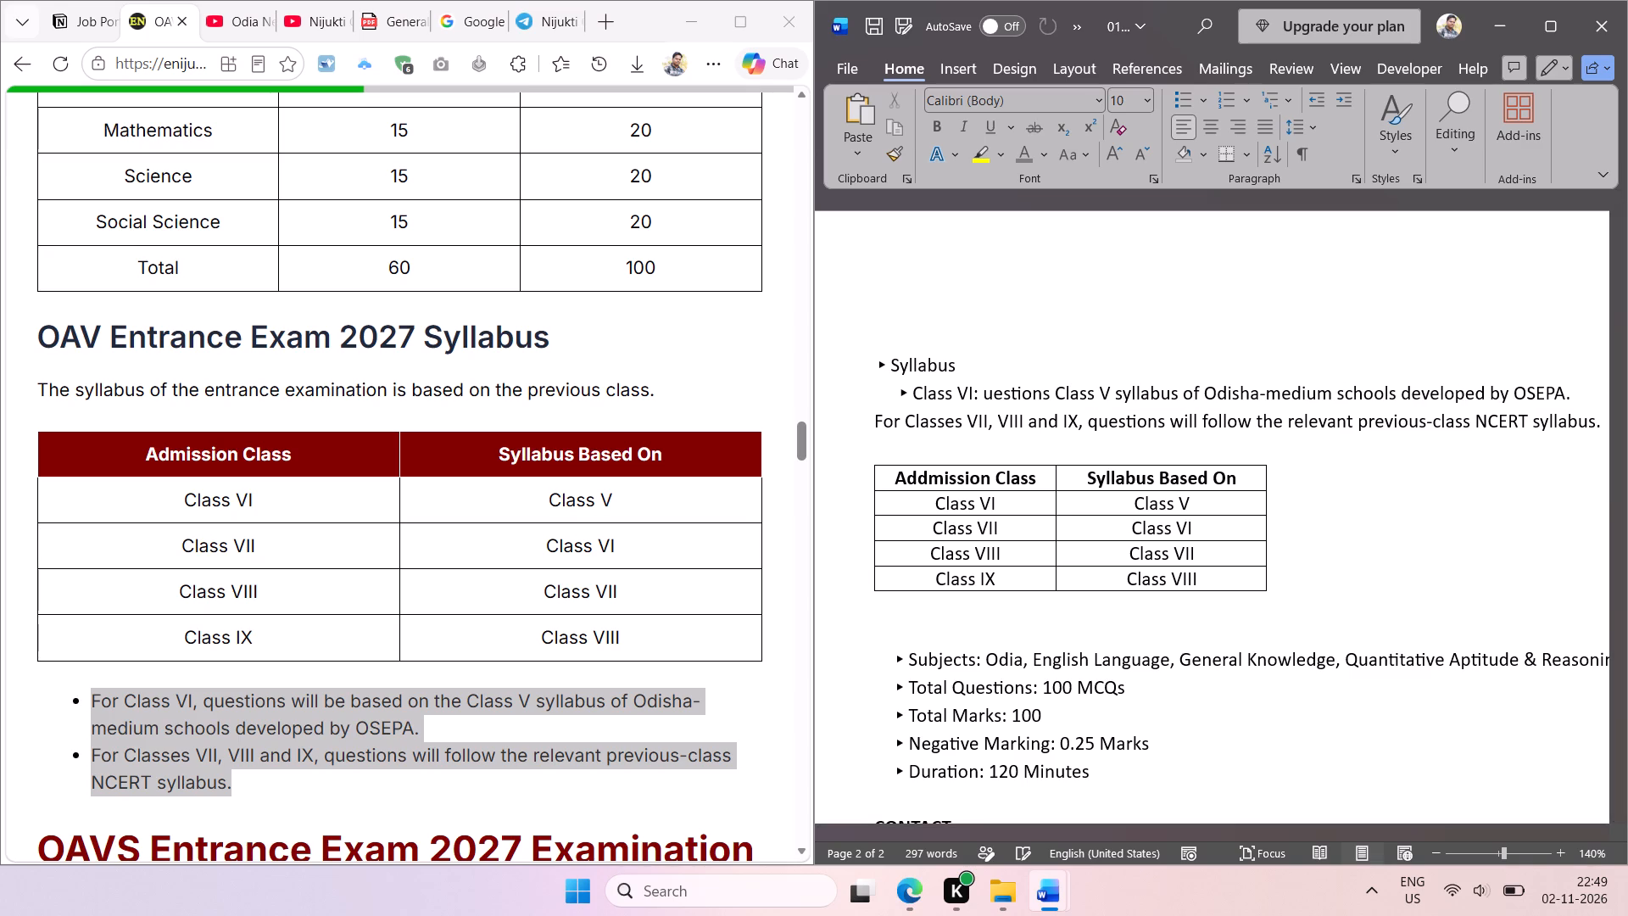
key(shift+q)
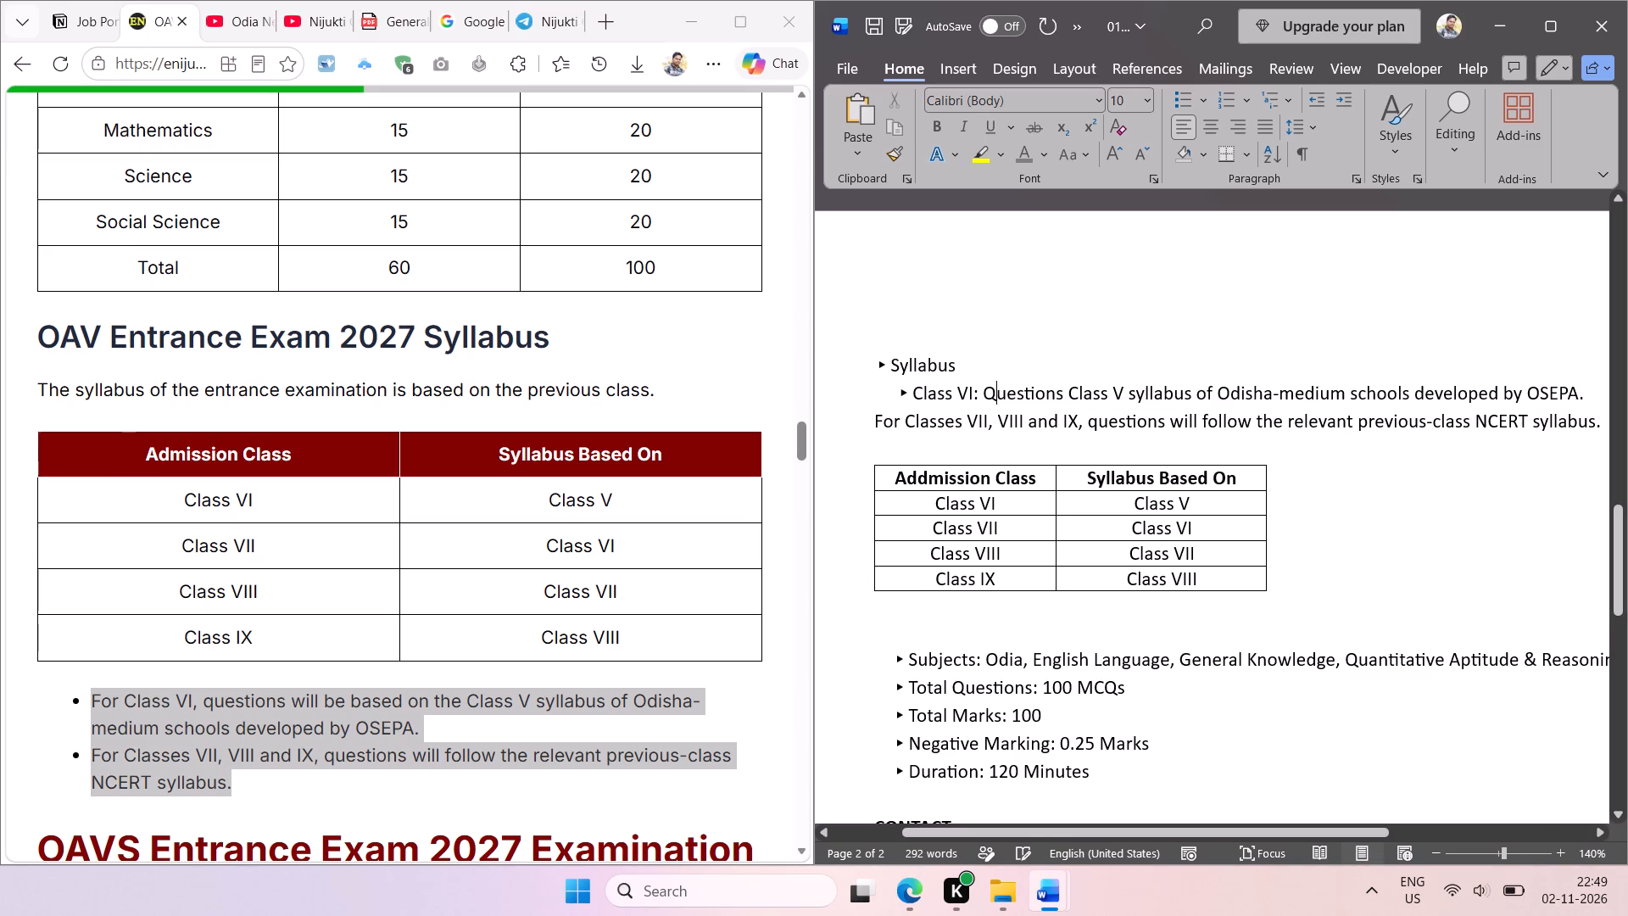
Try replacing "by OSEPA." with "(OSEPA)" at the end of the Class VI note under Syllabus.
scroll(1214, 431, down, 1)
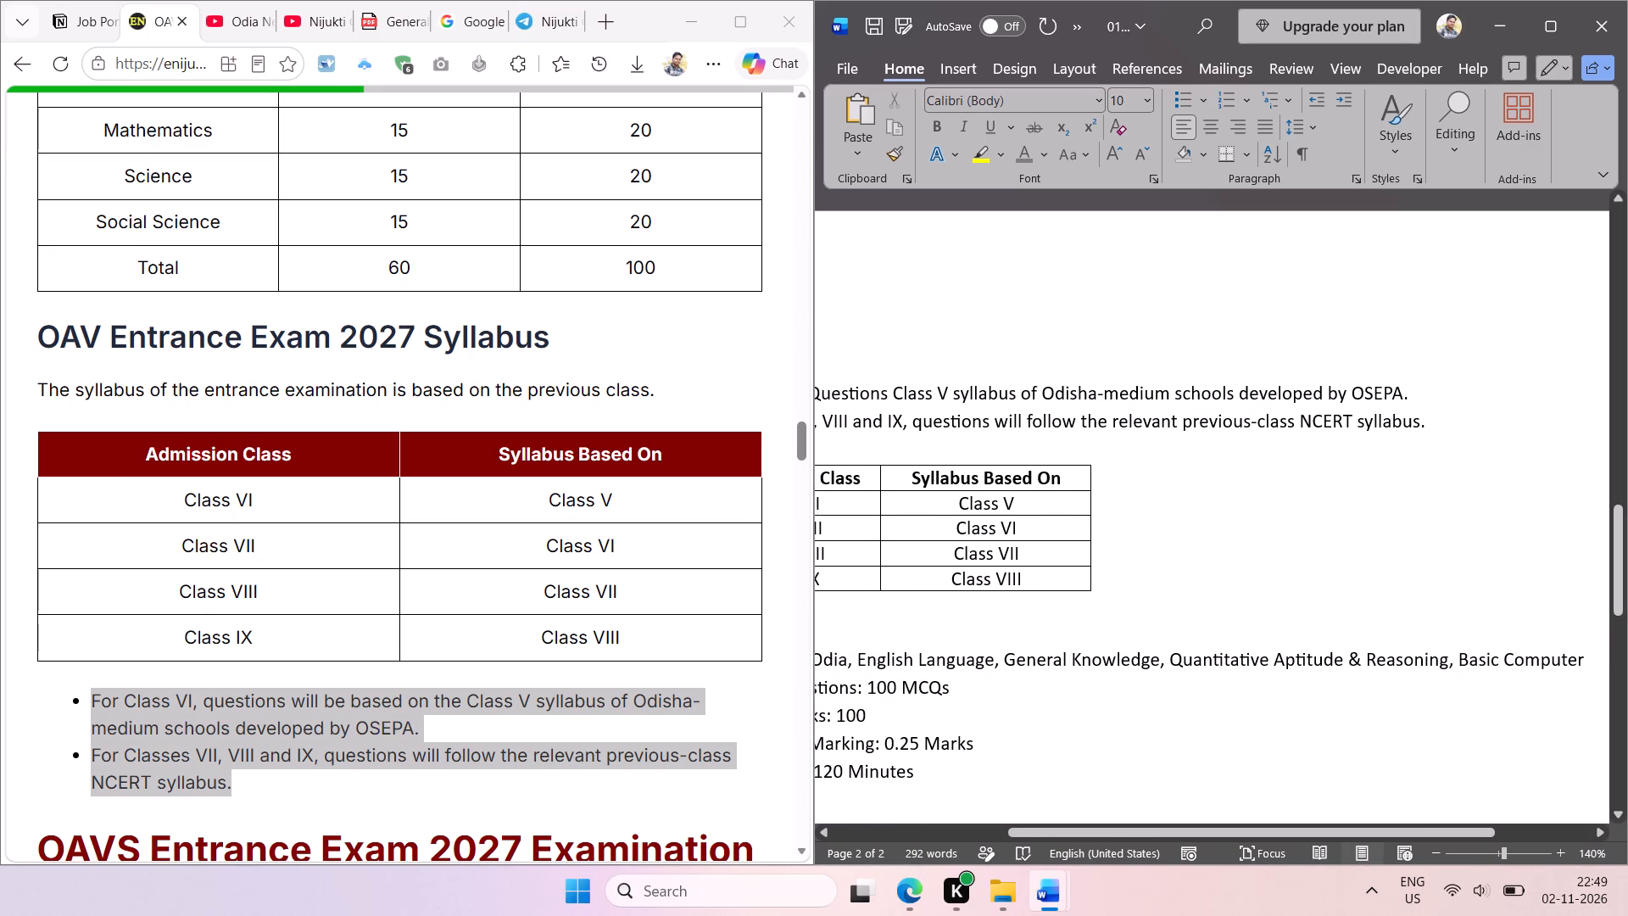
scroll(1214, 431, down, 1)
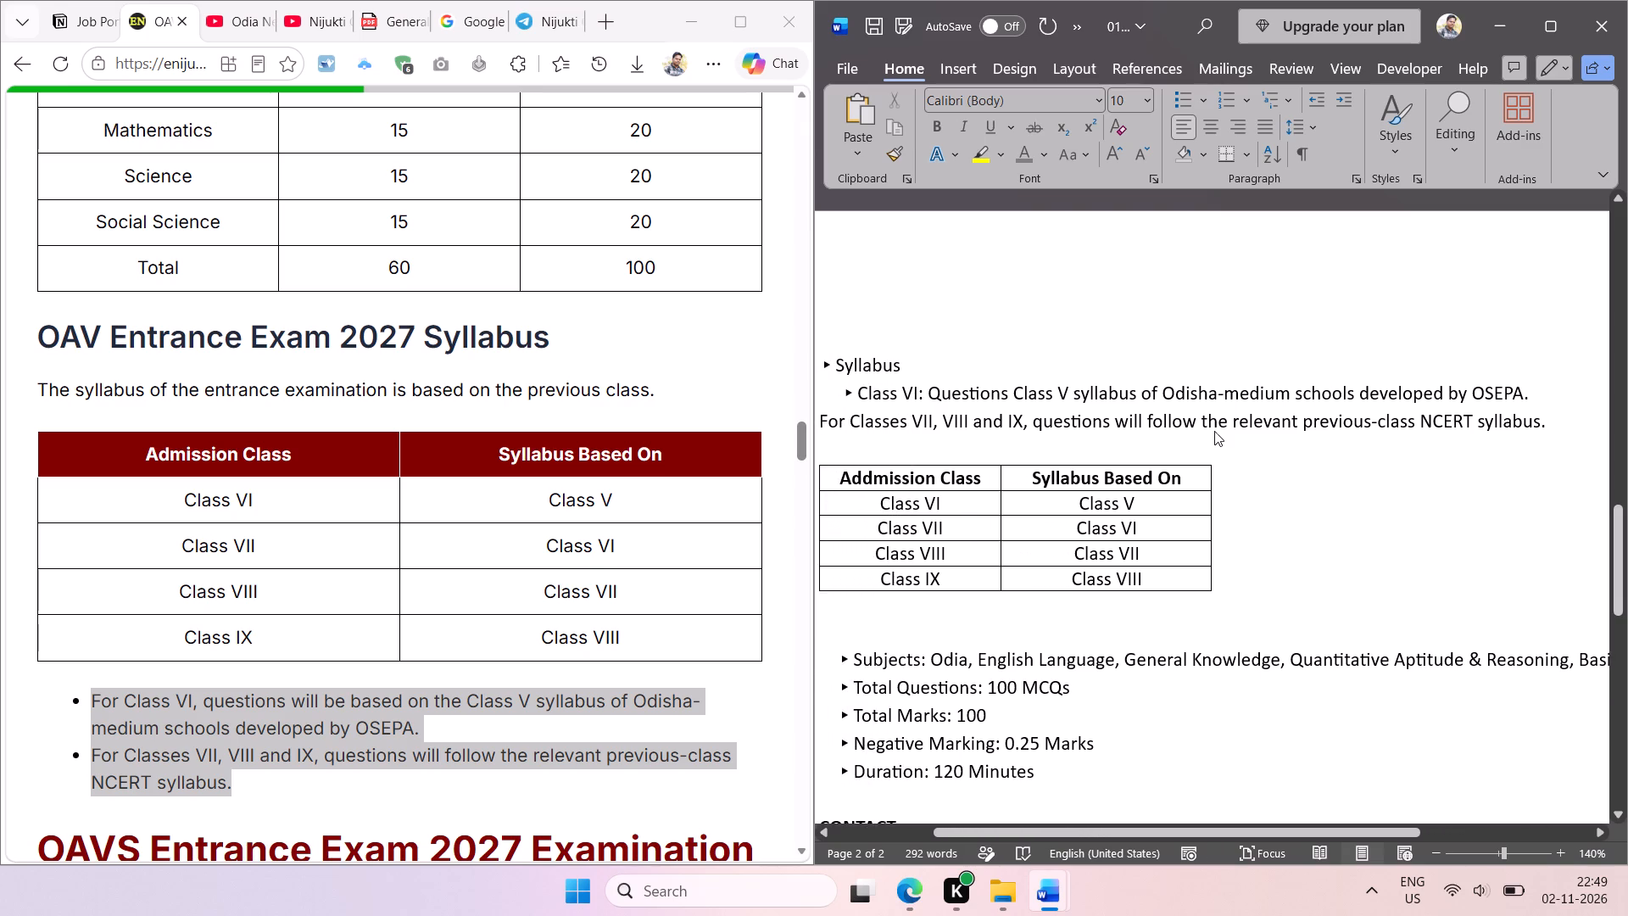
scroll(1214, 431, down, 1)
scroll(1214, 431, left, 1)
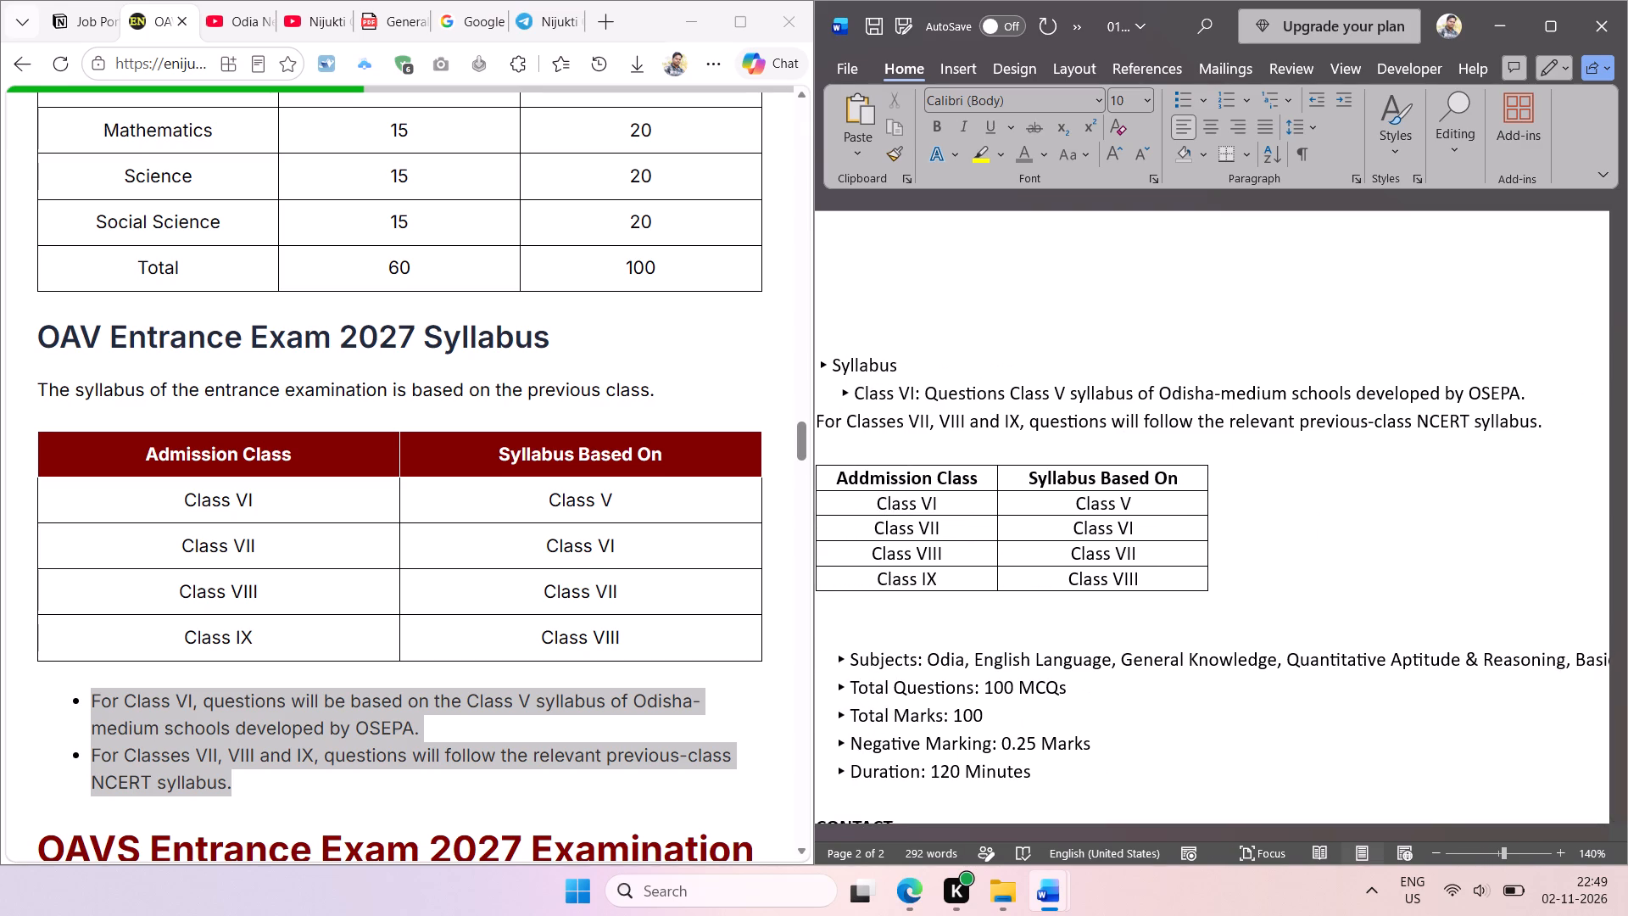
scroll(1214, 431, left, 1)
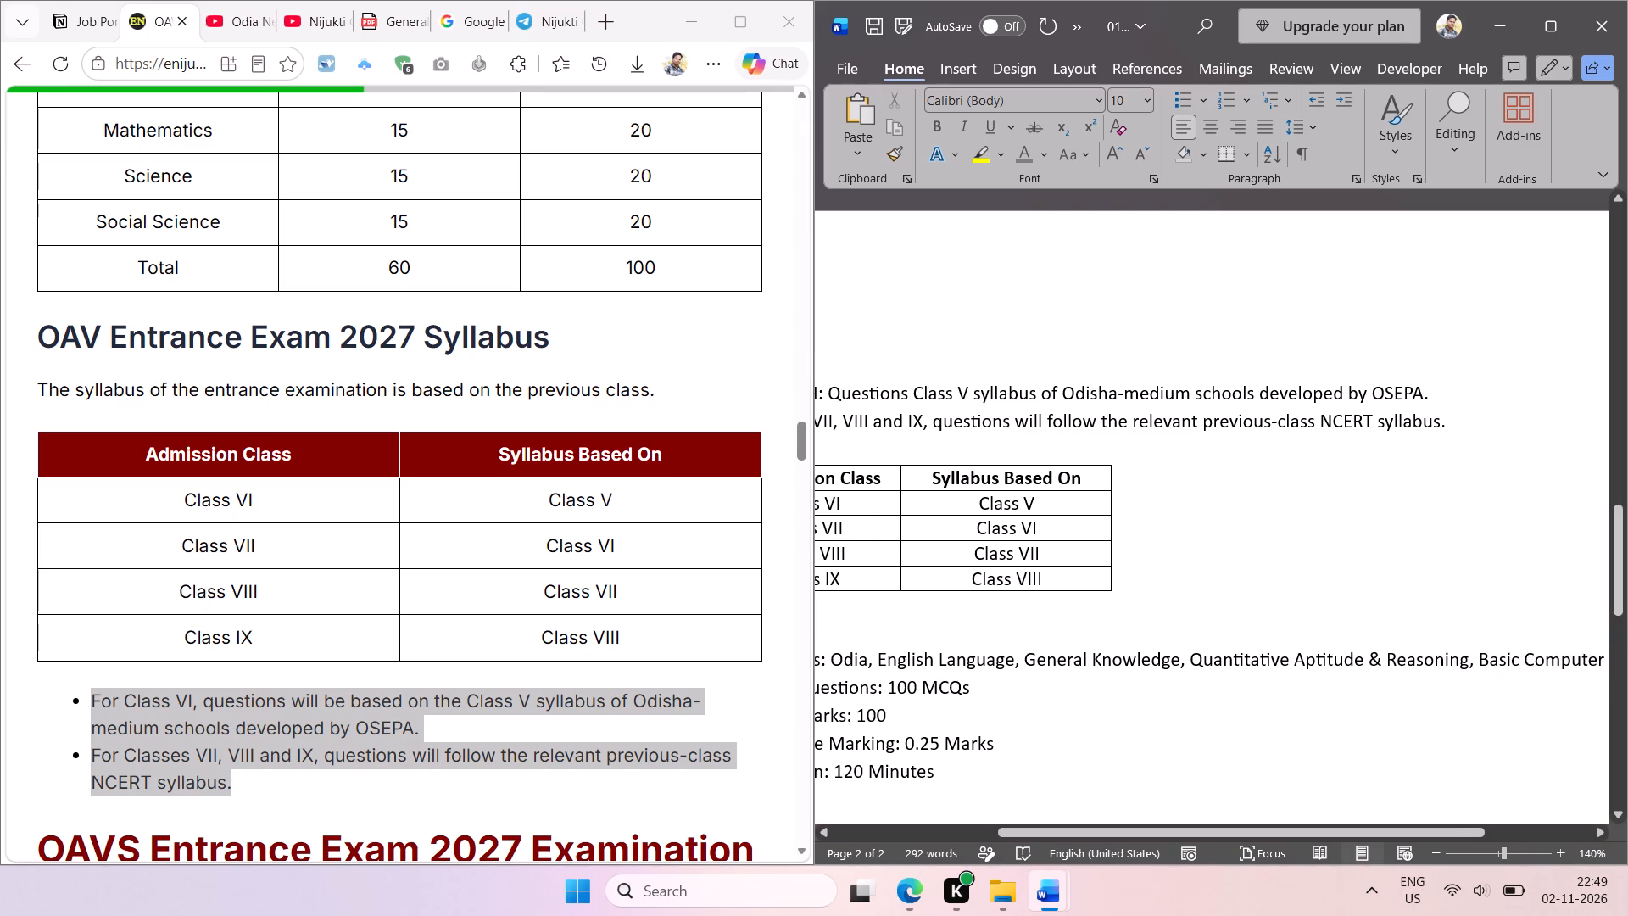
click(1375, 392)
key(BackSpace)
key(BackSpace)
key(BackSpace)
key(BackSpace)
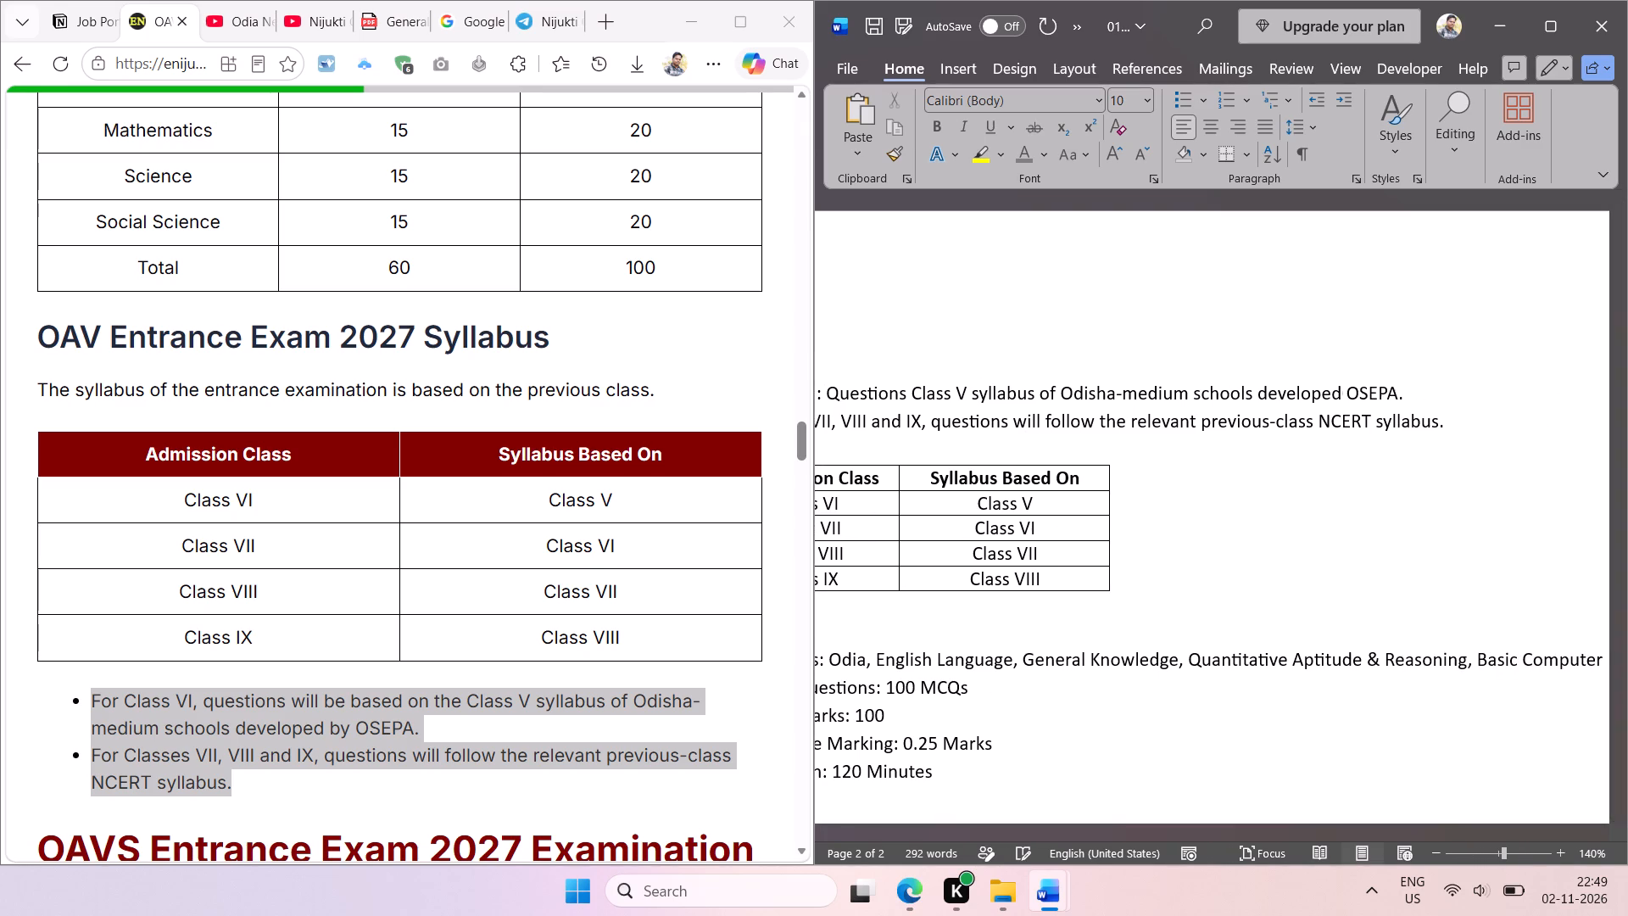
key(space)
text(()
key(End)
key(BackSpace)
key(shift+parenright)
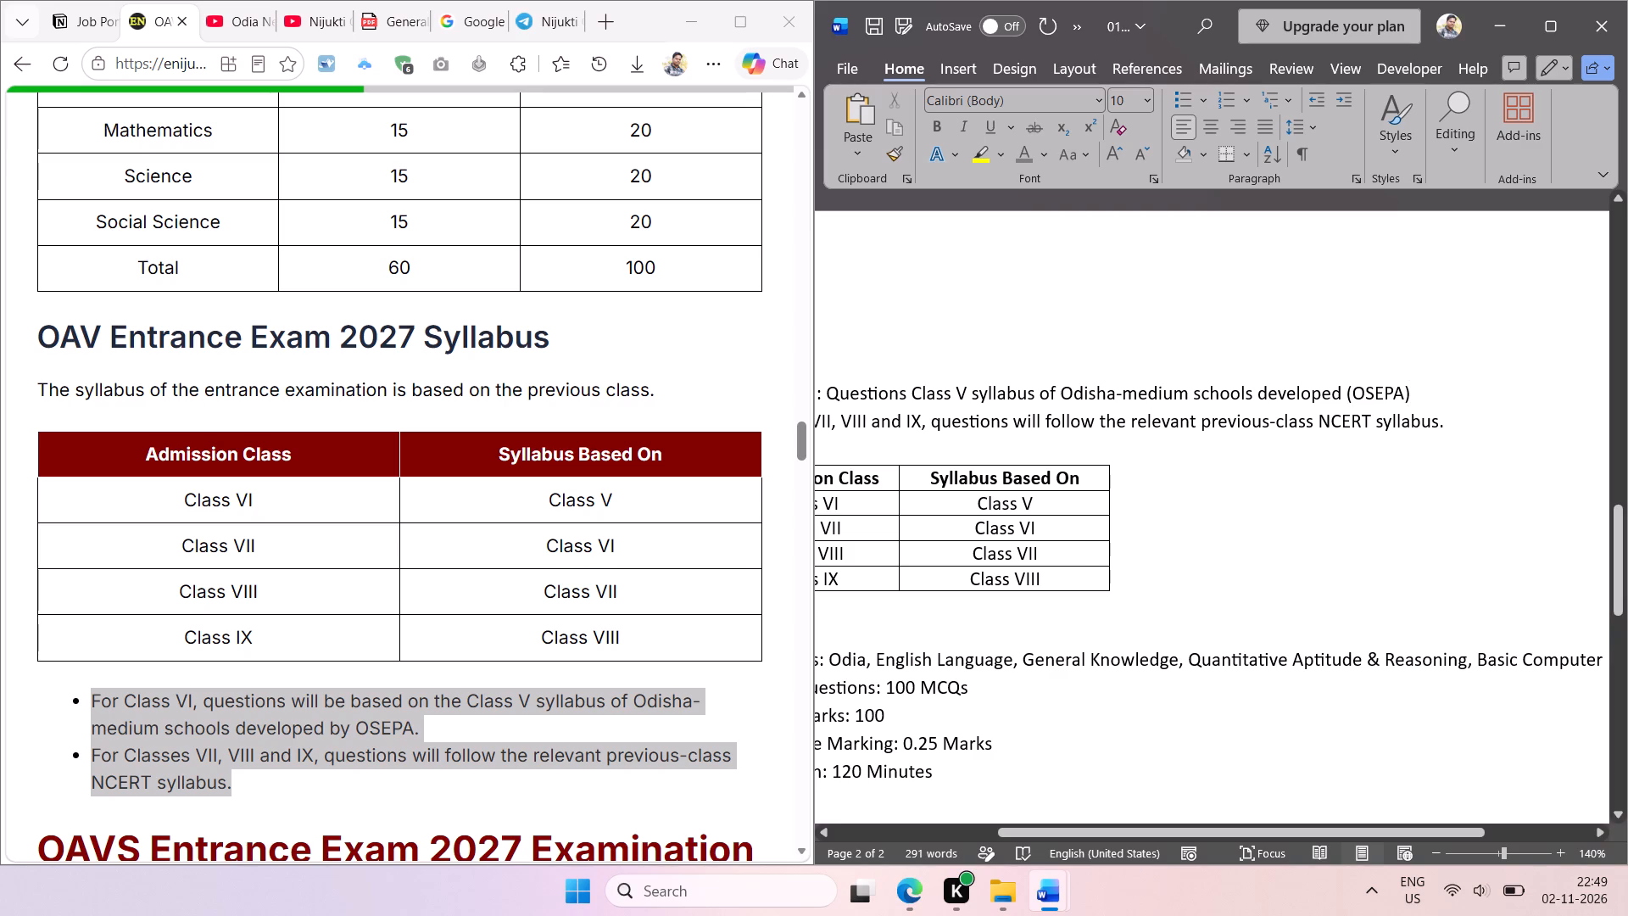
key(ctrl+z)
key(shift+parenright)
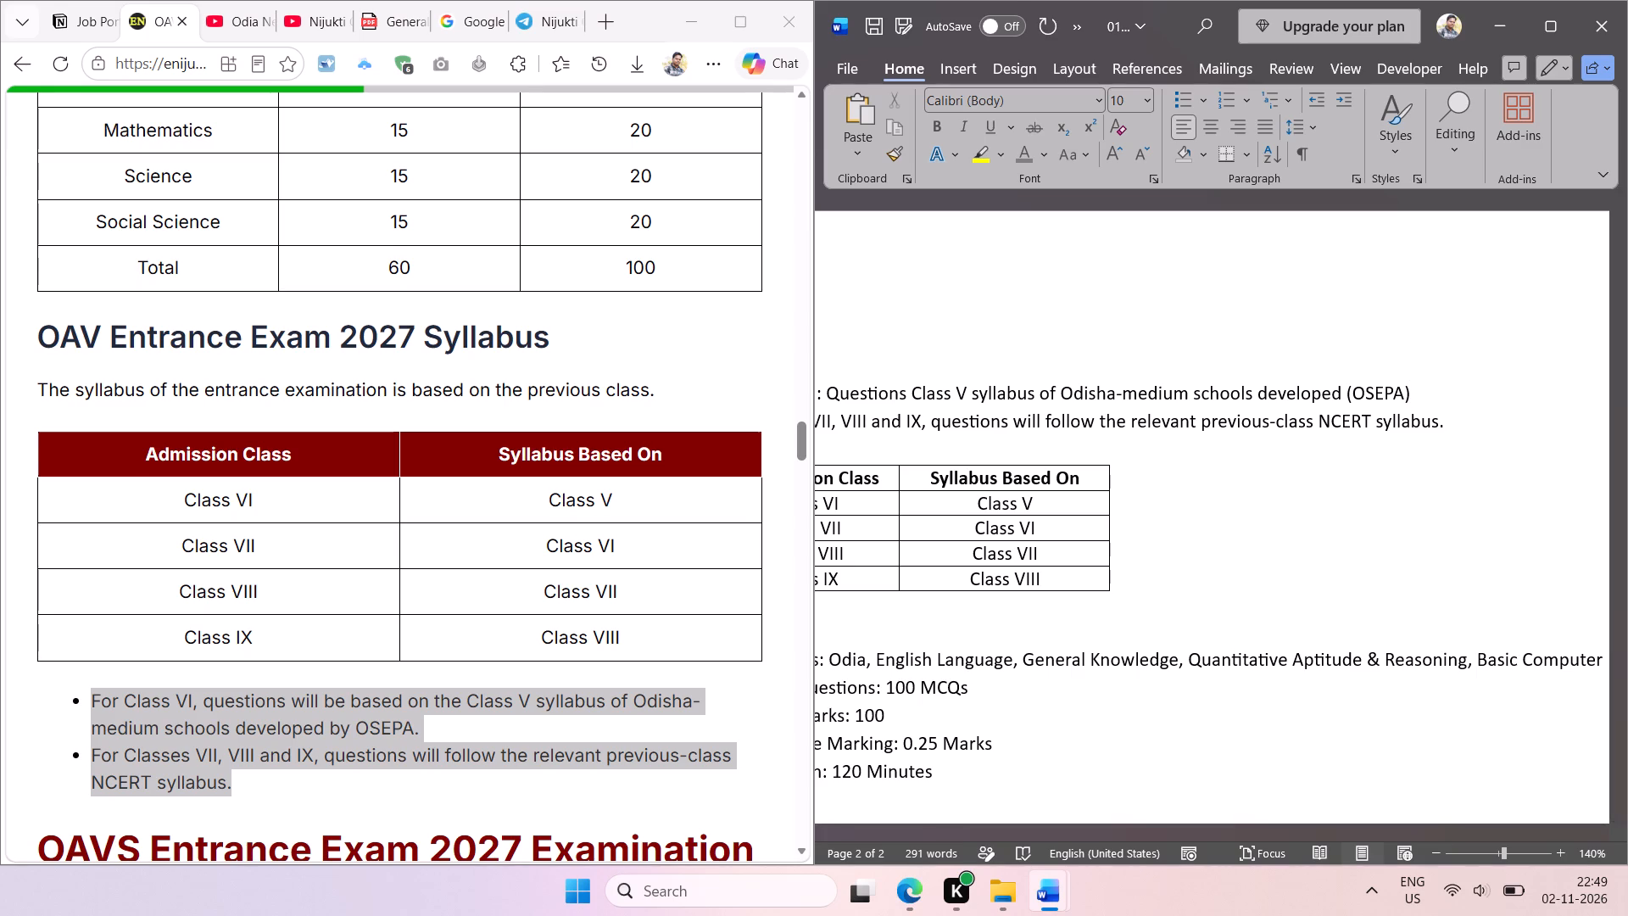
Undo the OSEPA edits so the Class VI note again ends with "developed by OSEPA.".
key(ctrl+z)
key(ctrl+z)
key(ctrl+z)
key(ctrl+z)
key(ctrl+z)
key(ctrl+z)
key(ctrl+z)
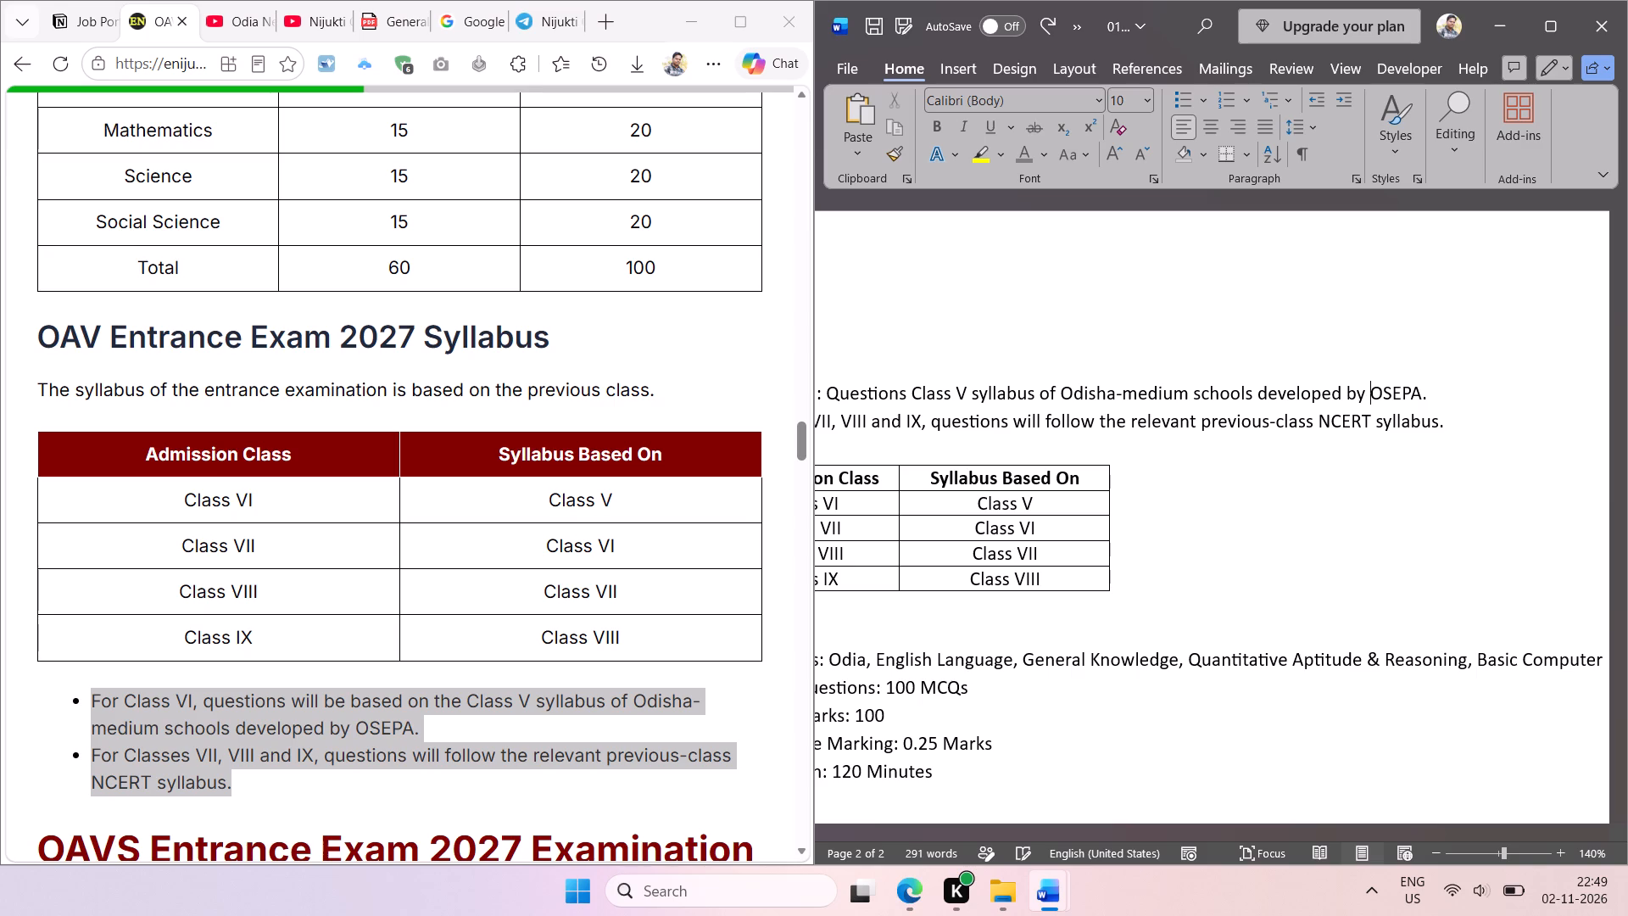
Copy the indented arrow bullet from the Class VI note over the word "For" that opens the Classes VII, VIII and IX note.
scroll(1073, 458, right, 1)
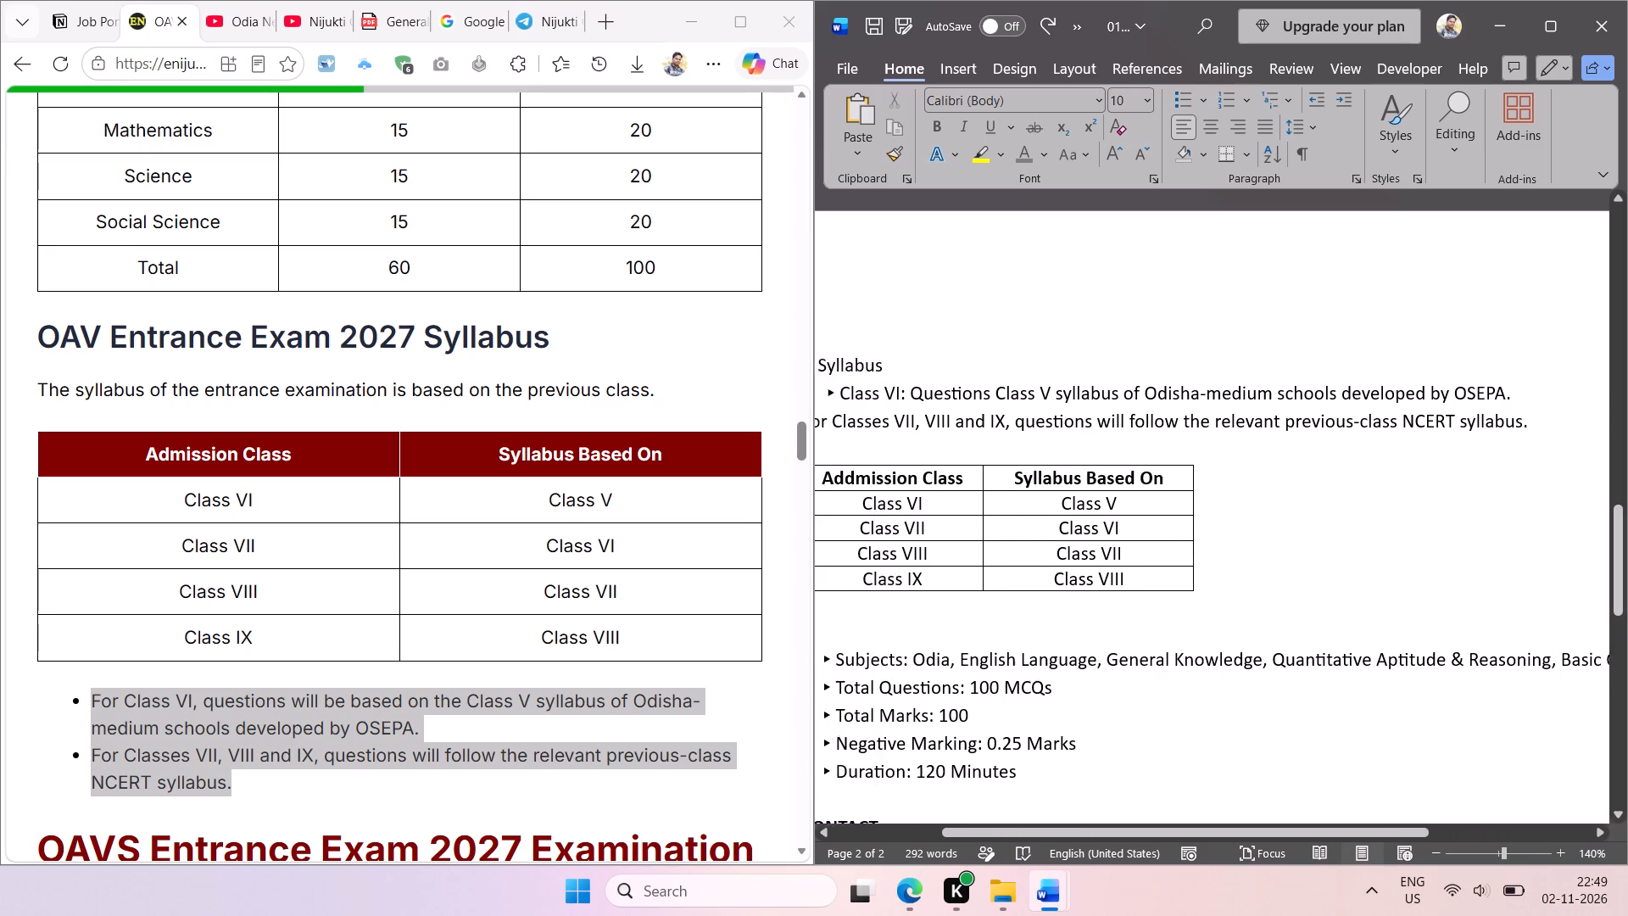
scroll(1045, 453, right, 1)
drag(1018, 395, 1014, 395)
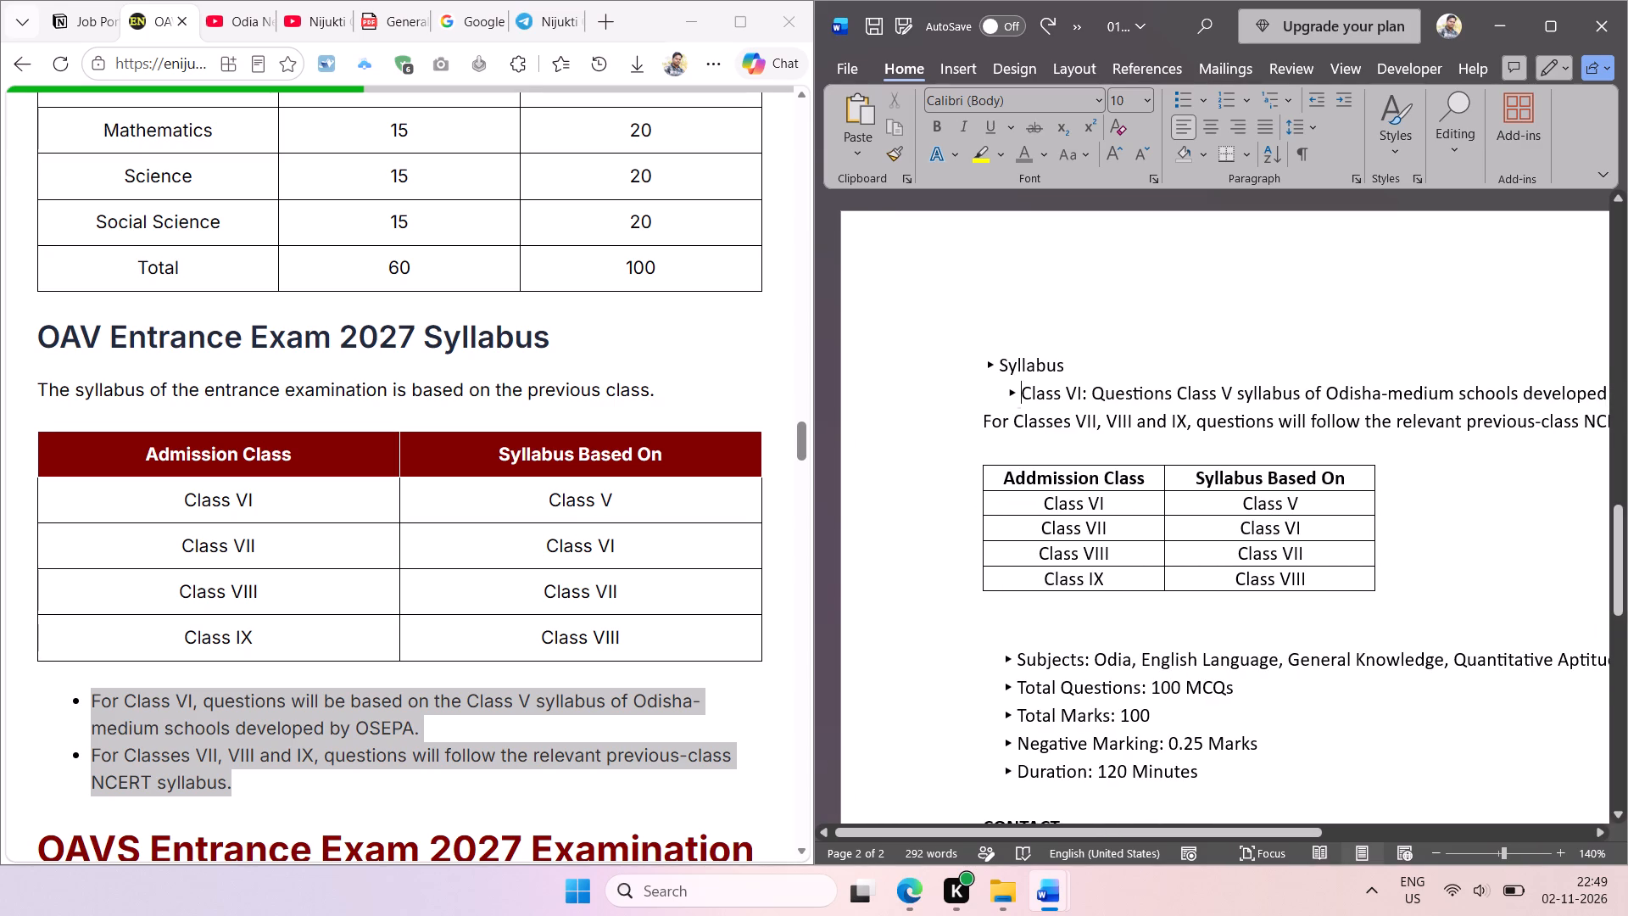
drag(1014, 395, 945, 395)
key(ctrl+c)
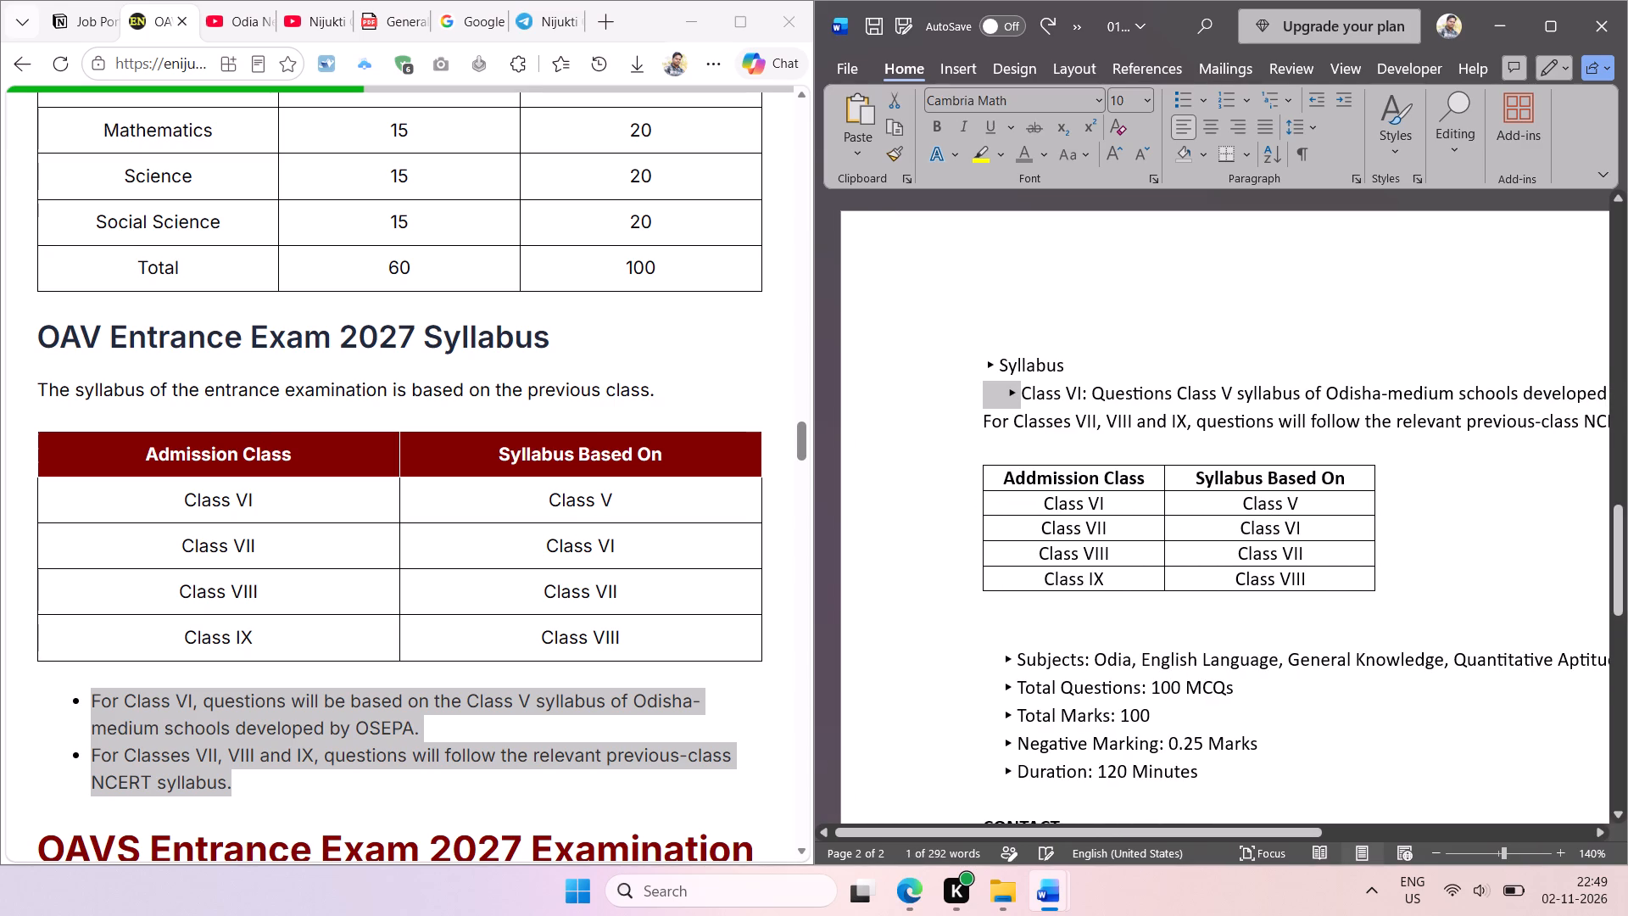
drag(1012, 422, 913, 426)
key(ctrl+v)
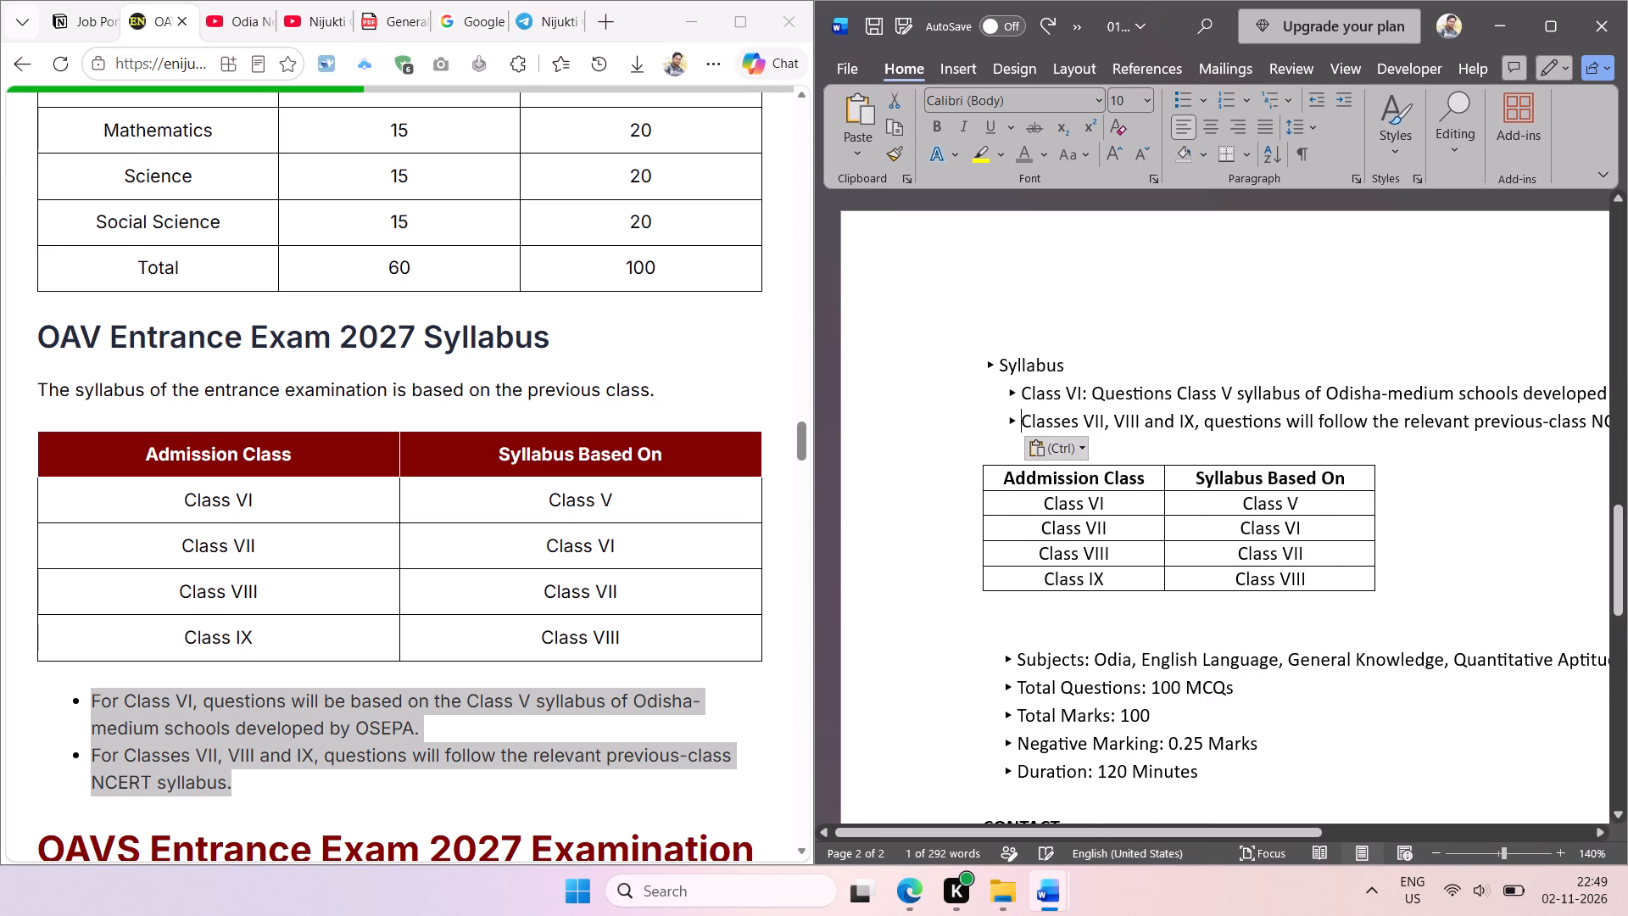
Reword the opening of the second bulleted note as "Classes VII, VIII, IX: Questions".
double_click(1162, 420)
key(BackSpace)
key(BackSpace)
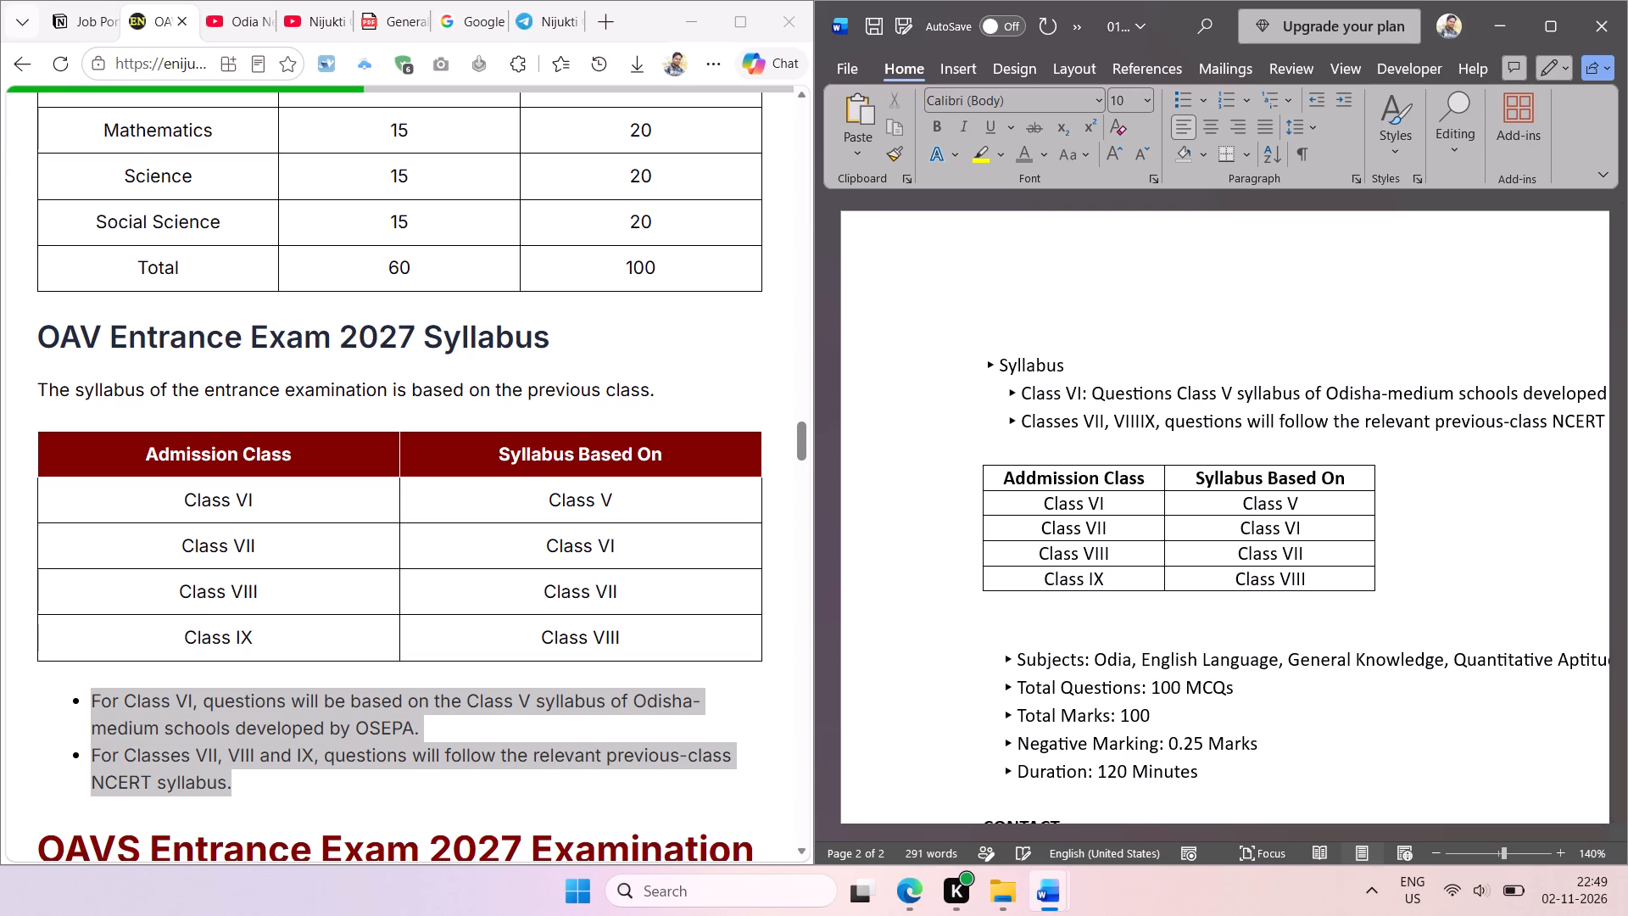
text(,)
key(space)
click(1185, 424)
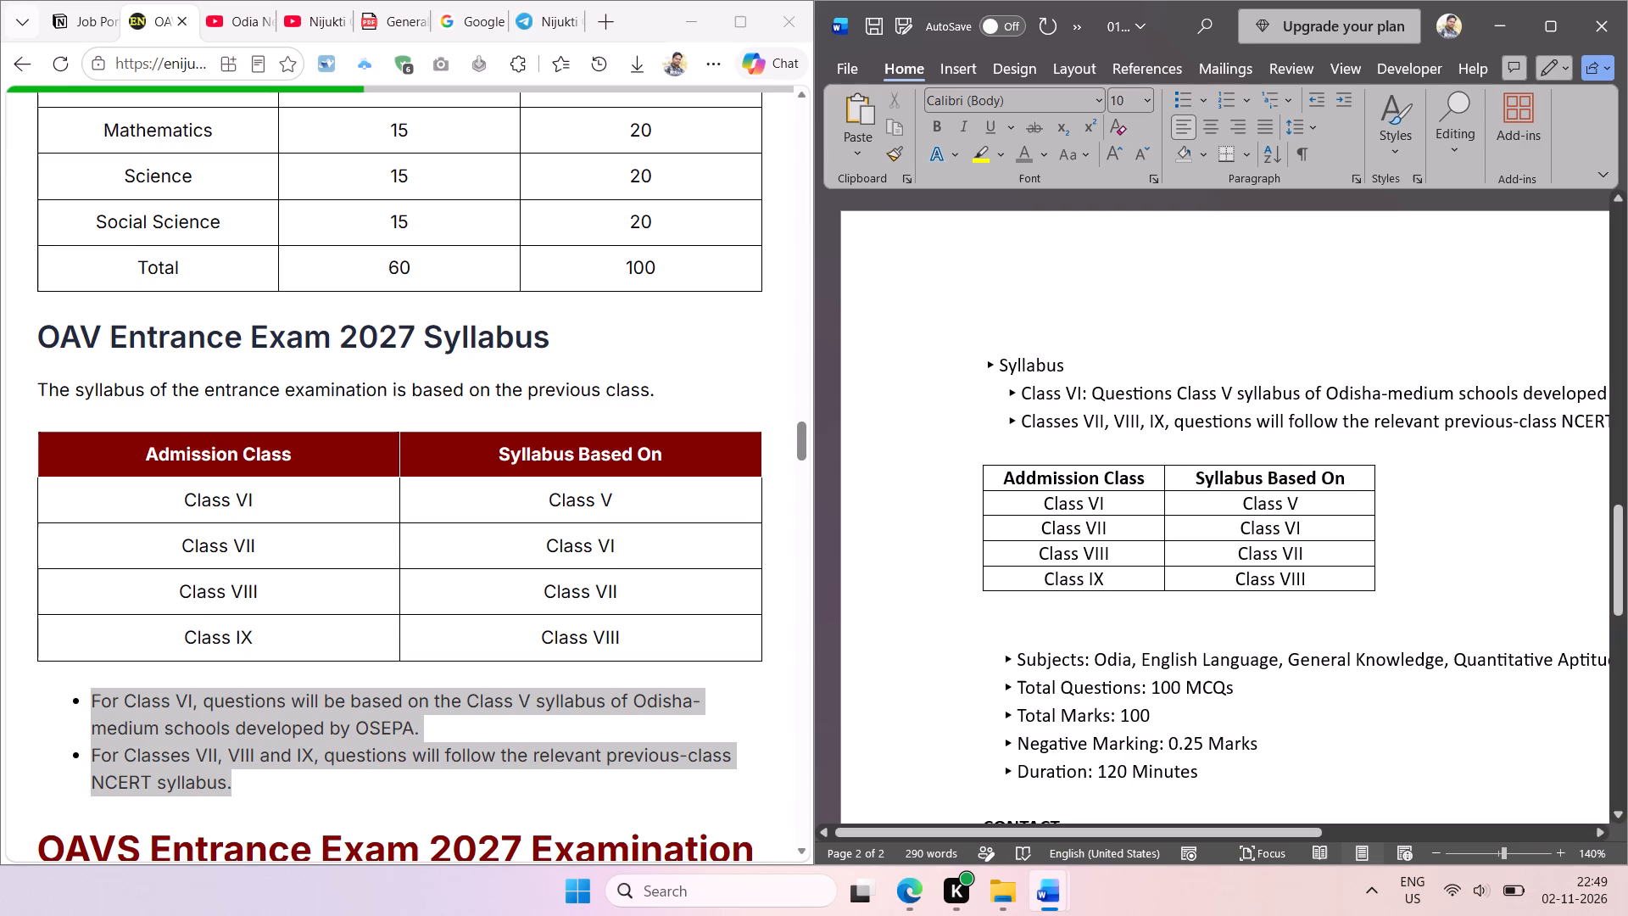
key(BackSpace)
key(BackSpace)
key(BackSpace)
text(: Q)
Delete "will follow the relevant" from the Classes VII, VIII, IX note.
scroll(1190, 444, left, 1)
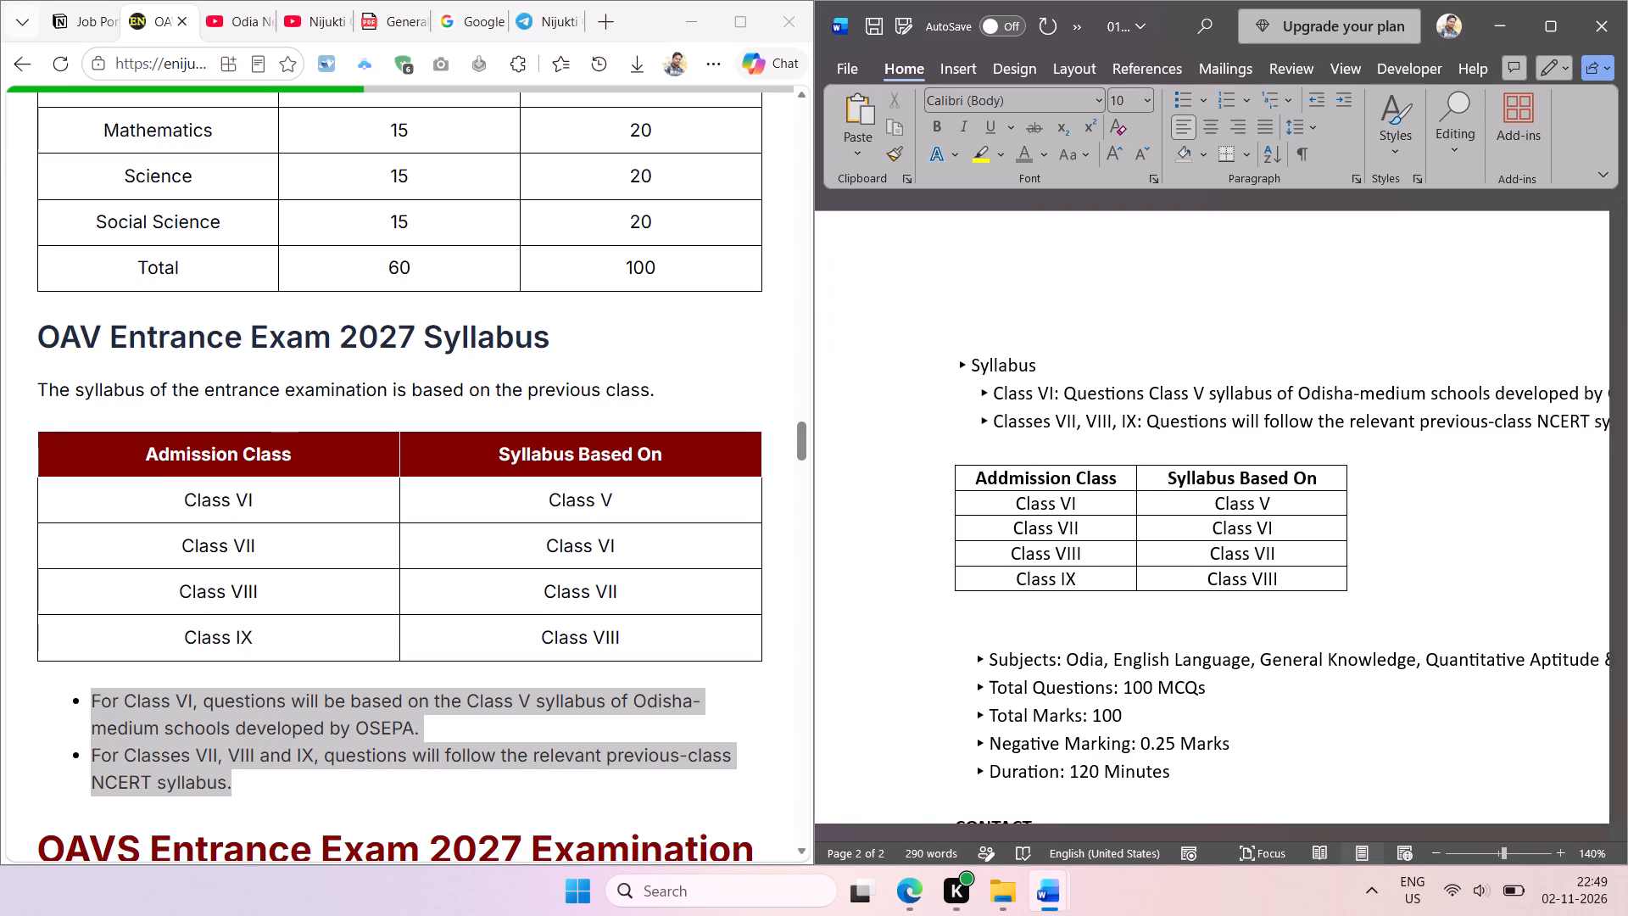
scroll(1190, 444, left, 2)
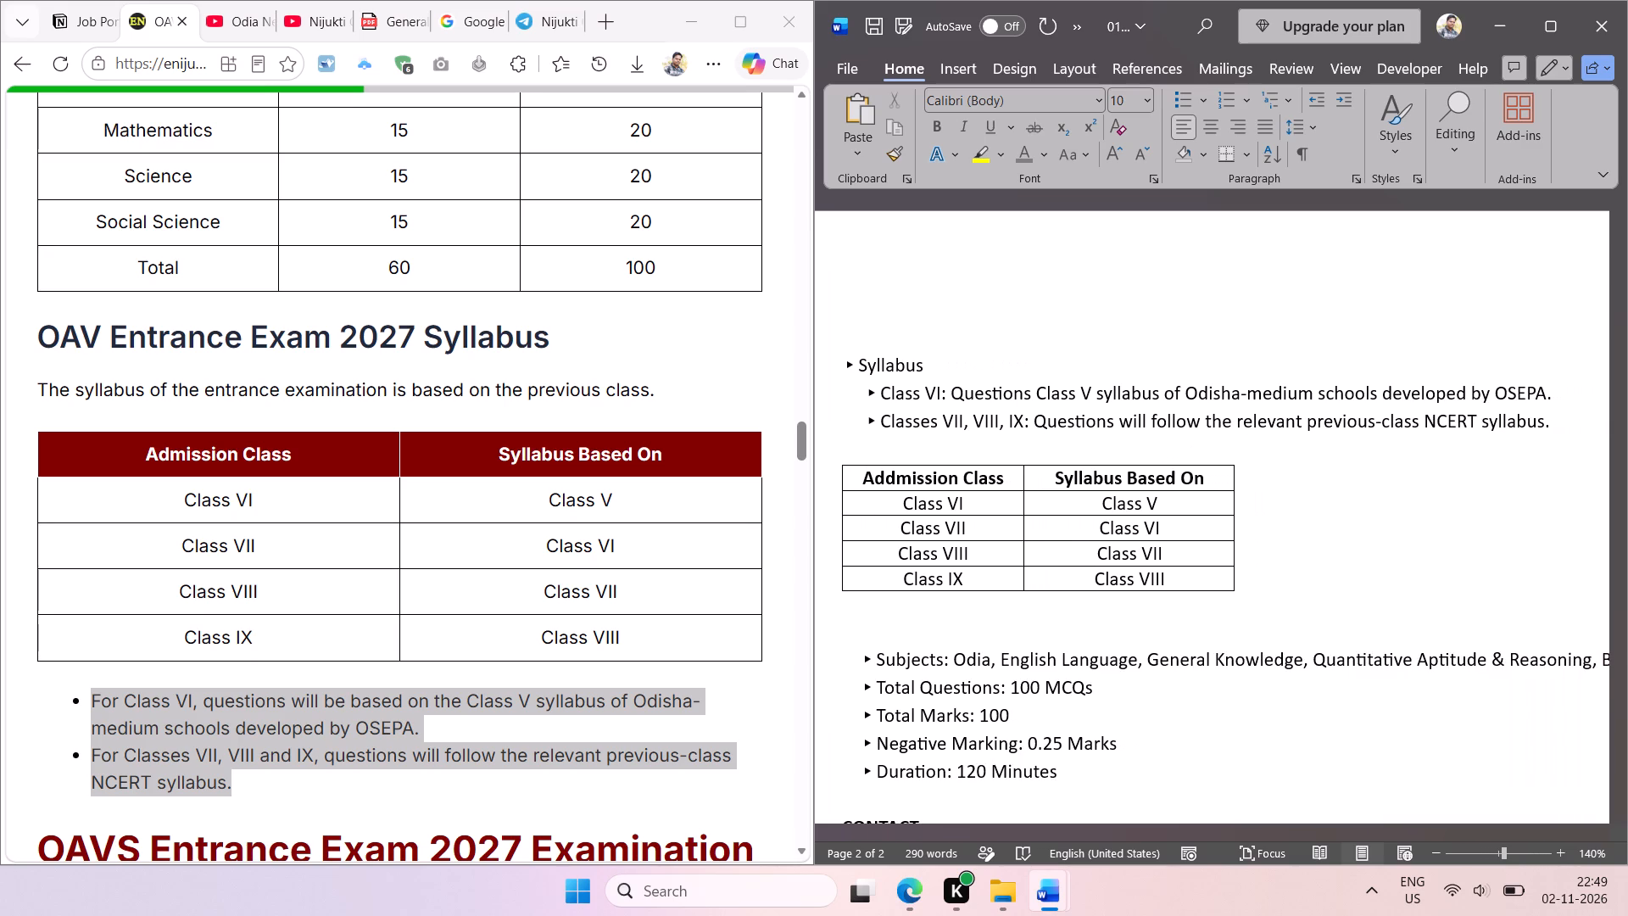
scroll(1190, 444, left, 1)
drag(1315, 419, 1135, 423)
key(BackSpace)
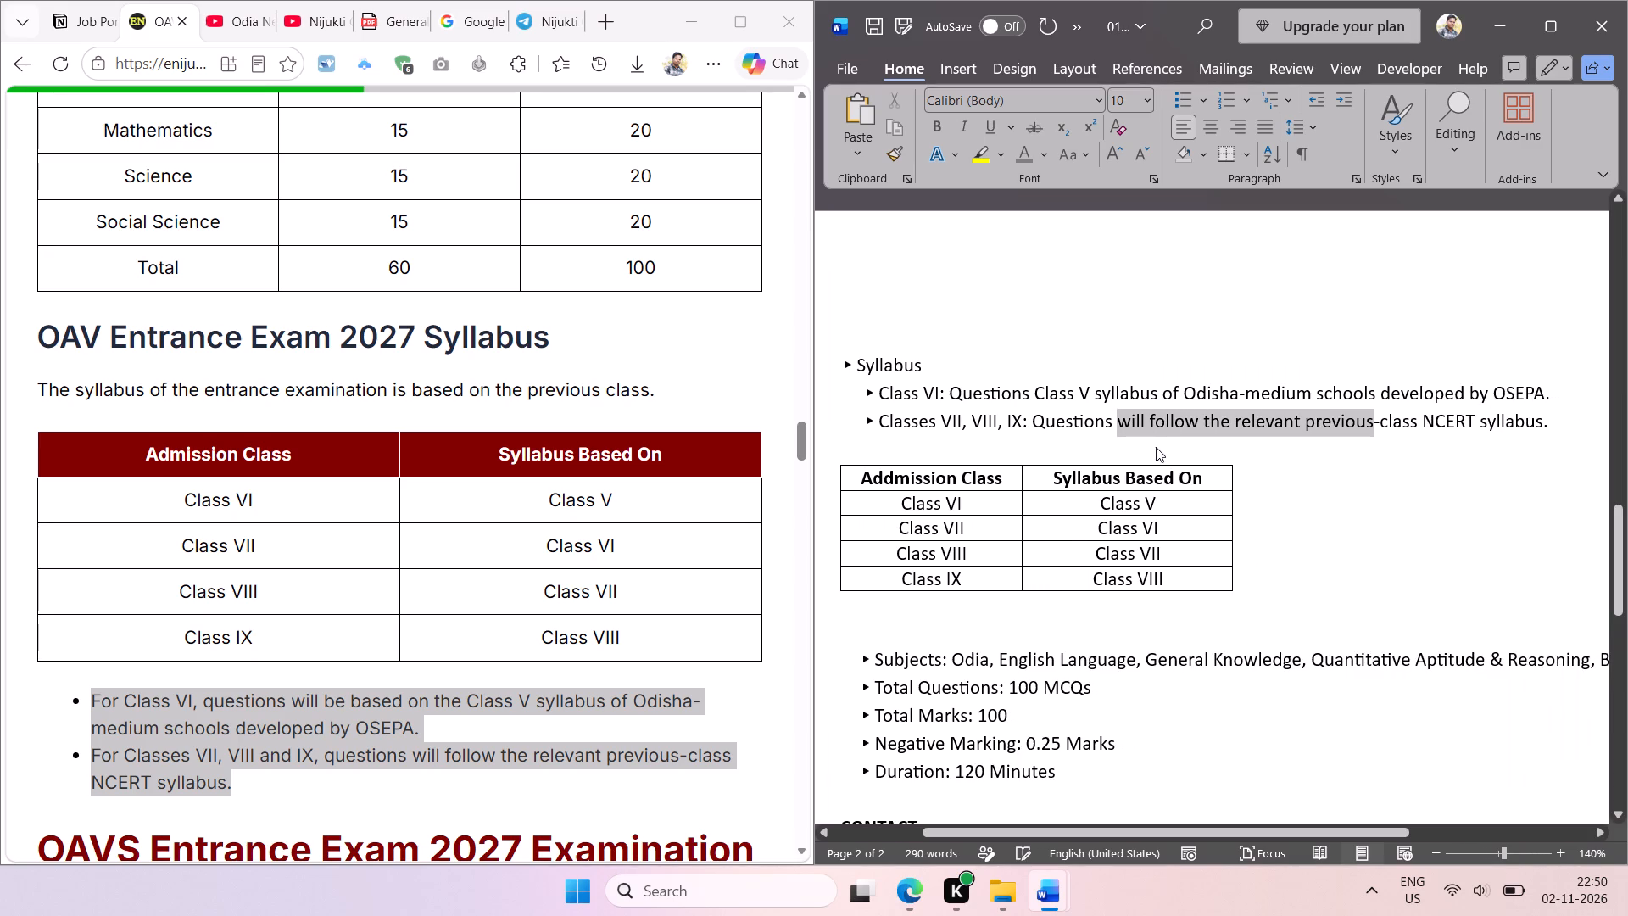
key(ctrl+z)
click(1307, 430)
drag(1302, 422, 1187, 423)
key(BackSpace)
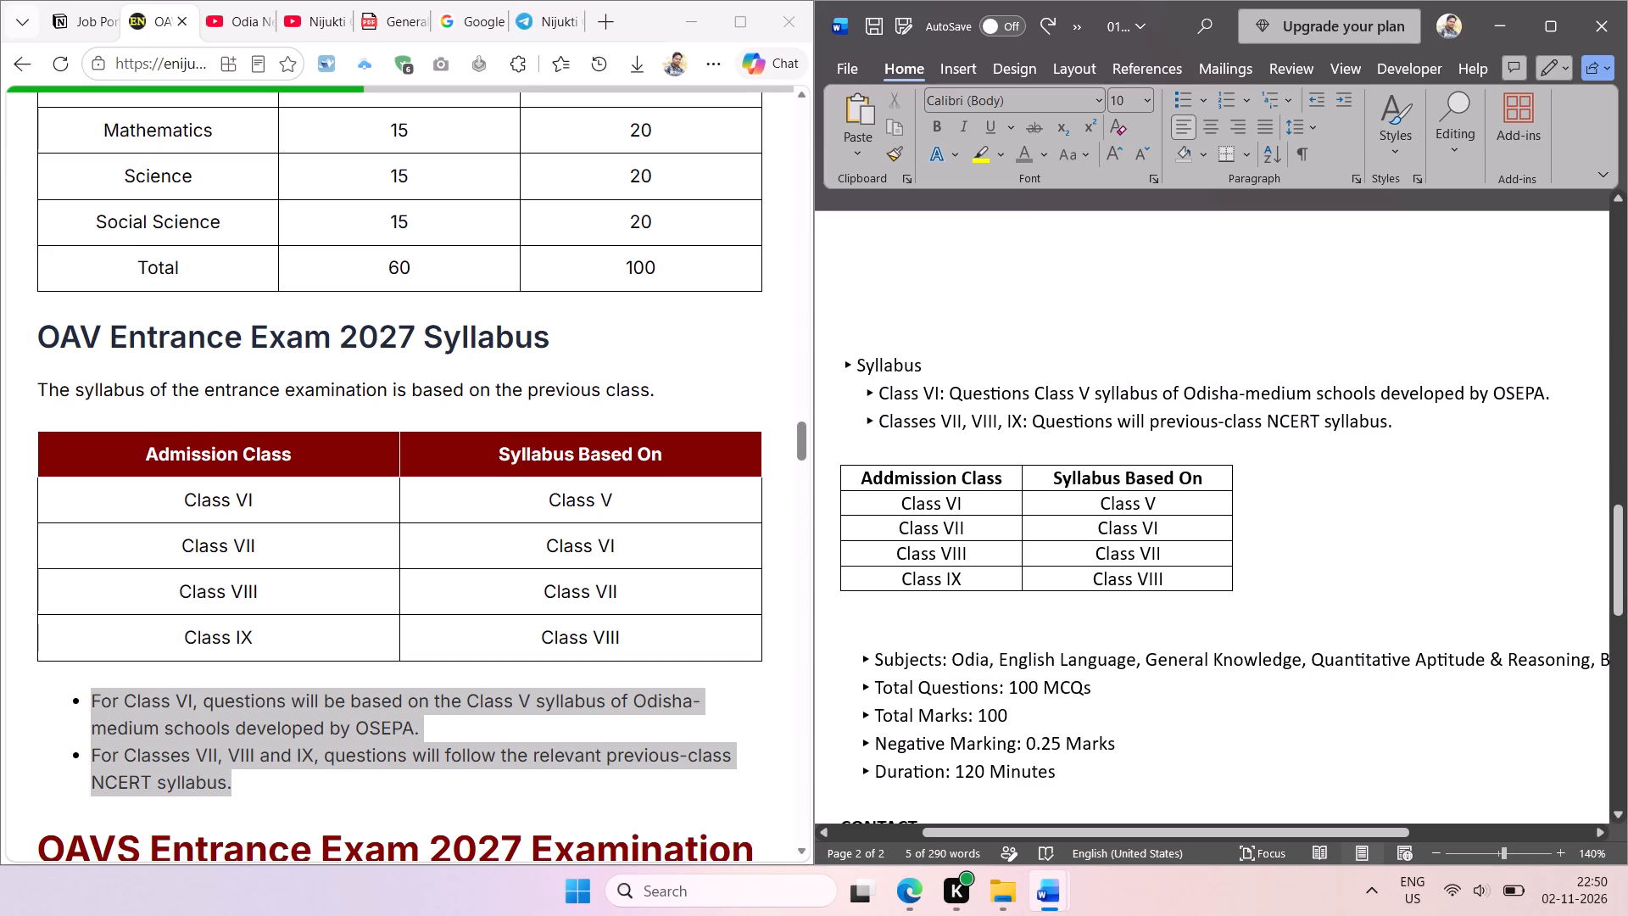
key(BackSpace)
key(BackSpace)
key(BackSpace)
key(BackSpace)
key(BackSpace)
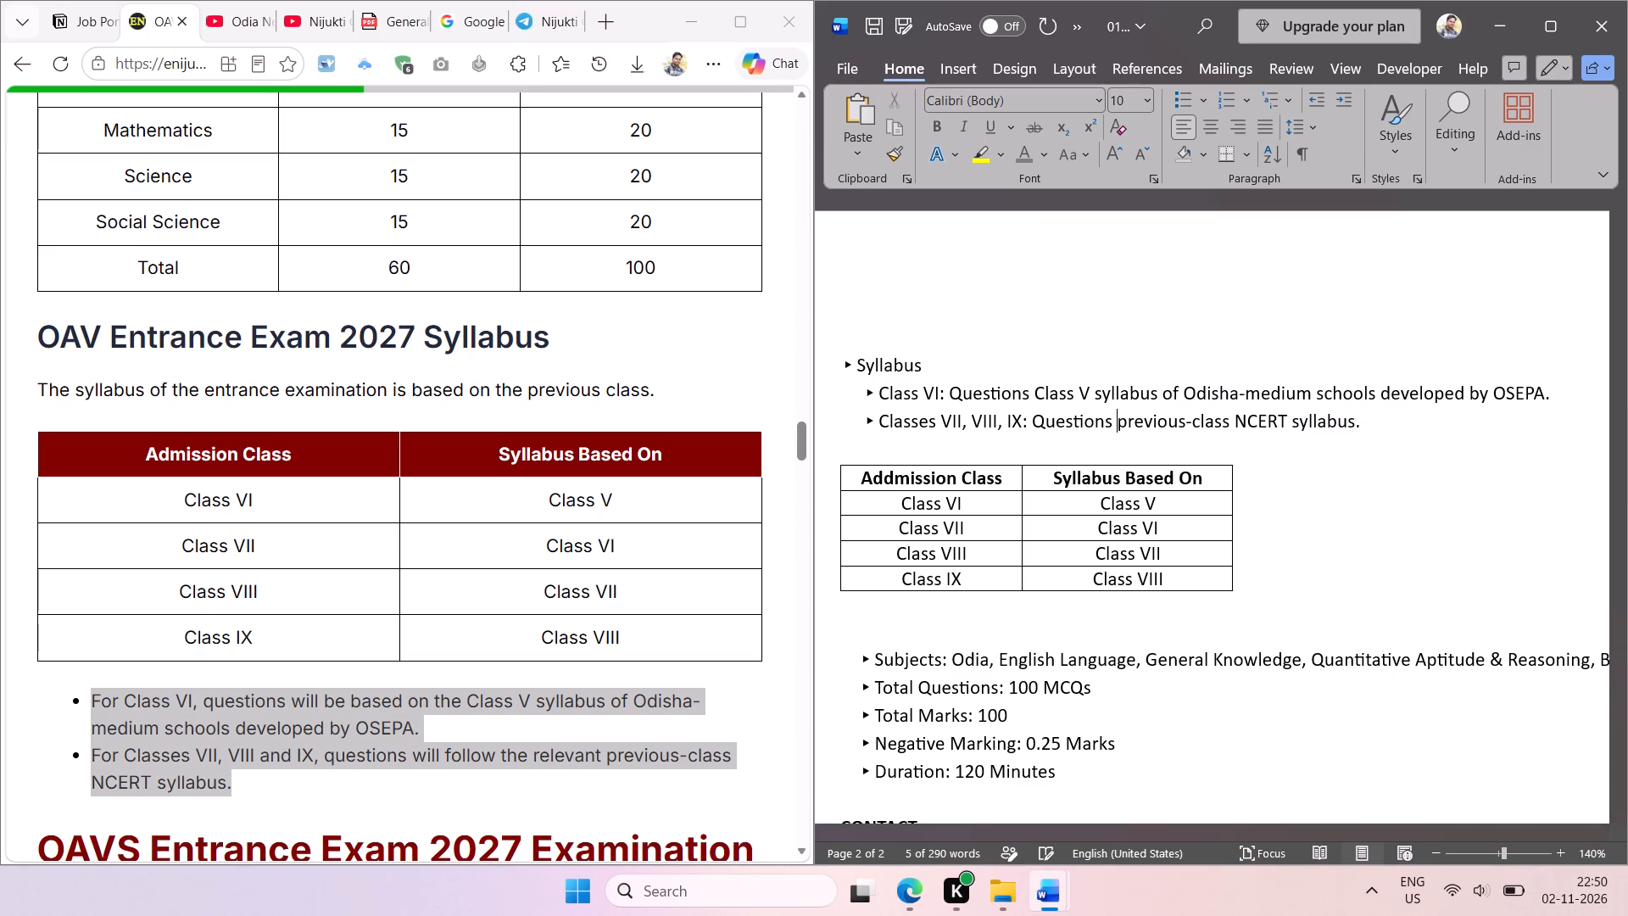
Replace the hyphen in "previous-class" with a space in the Classes VII, VIII, IX note.
click(1194, 420)
key(BackSpace)
key(space)
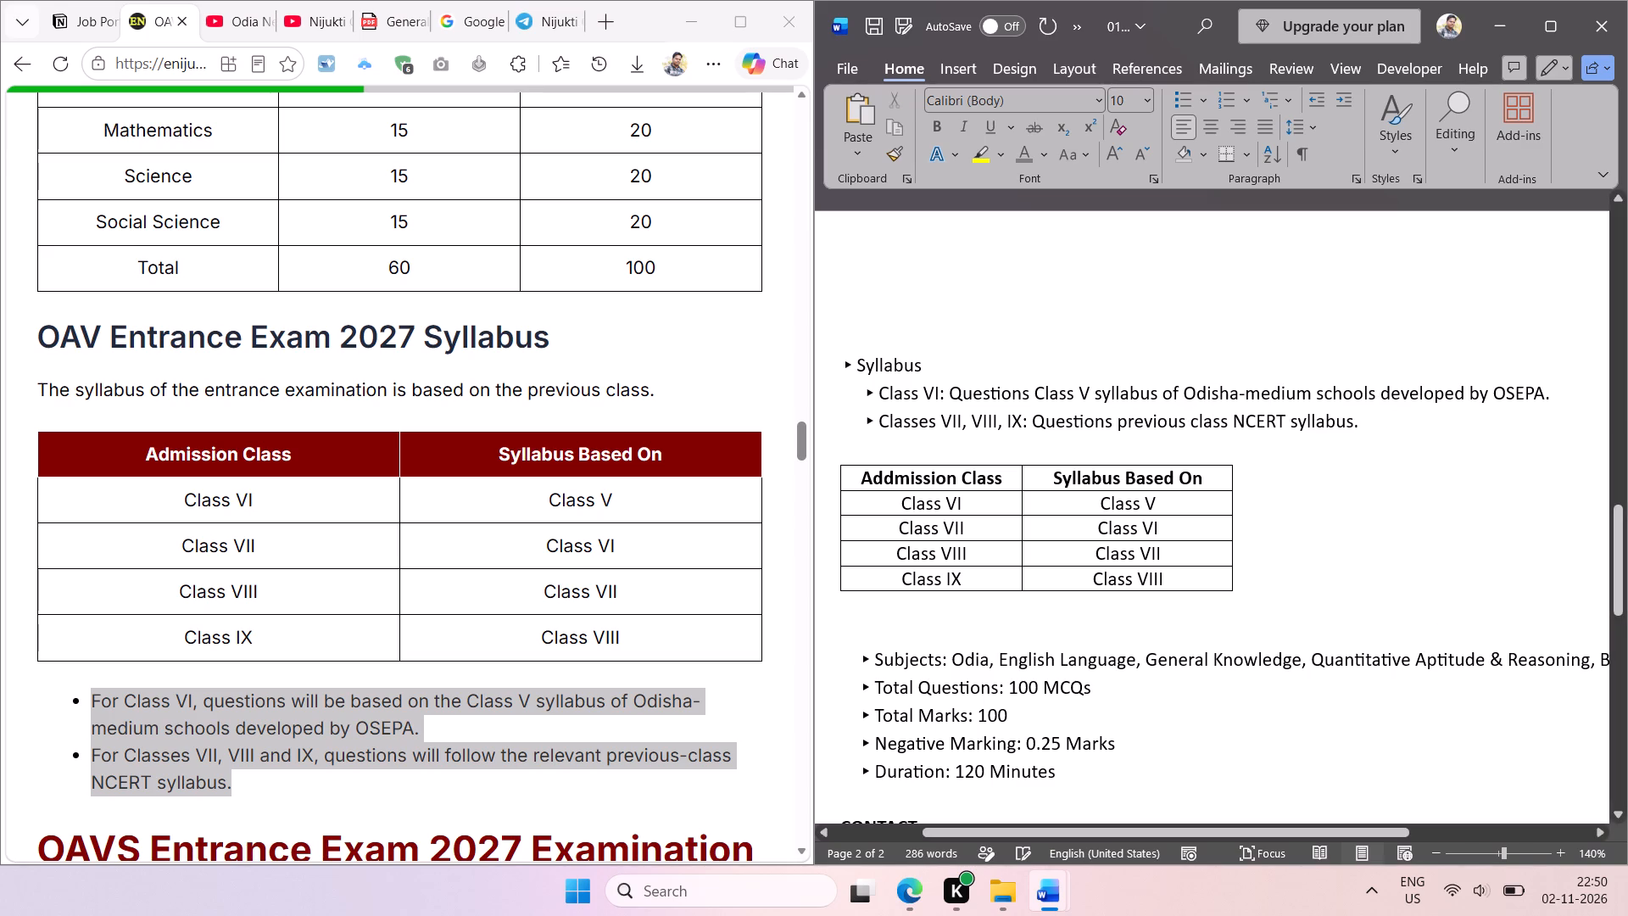
Remove the blank line between the syllabus notes and the admission class table, and save the document.
scroll(1287, 450, right, 1)
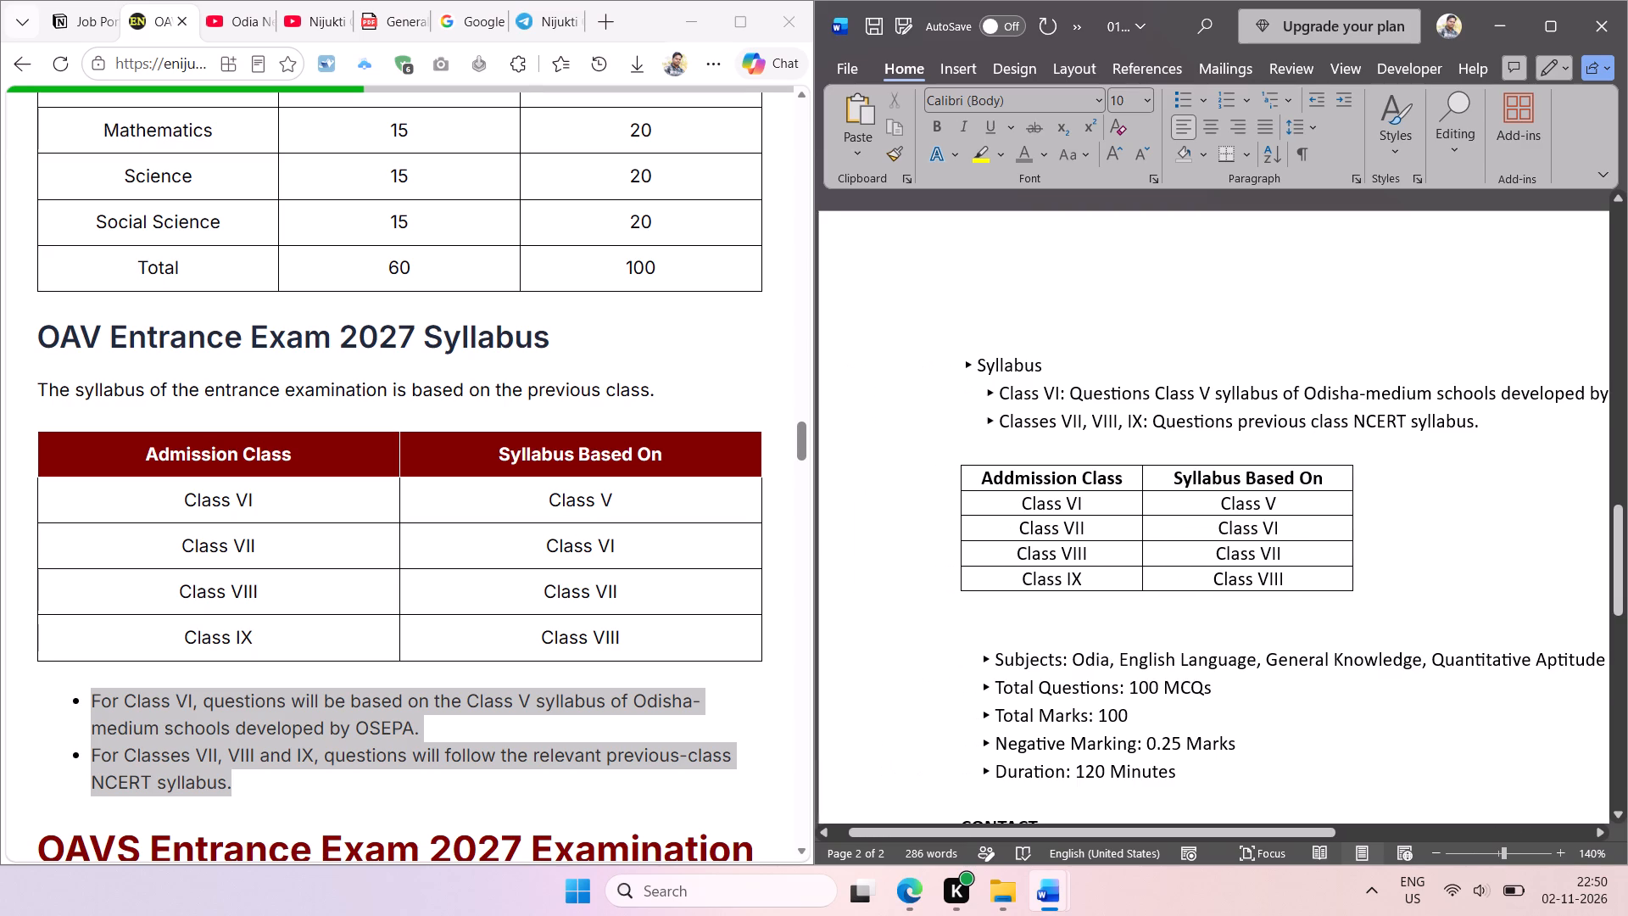
scroll(1045, 443, right, 1)
click(1037, 443)
key(BackSpace)
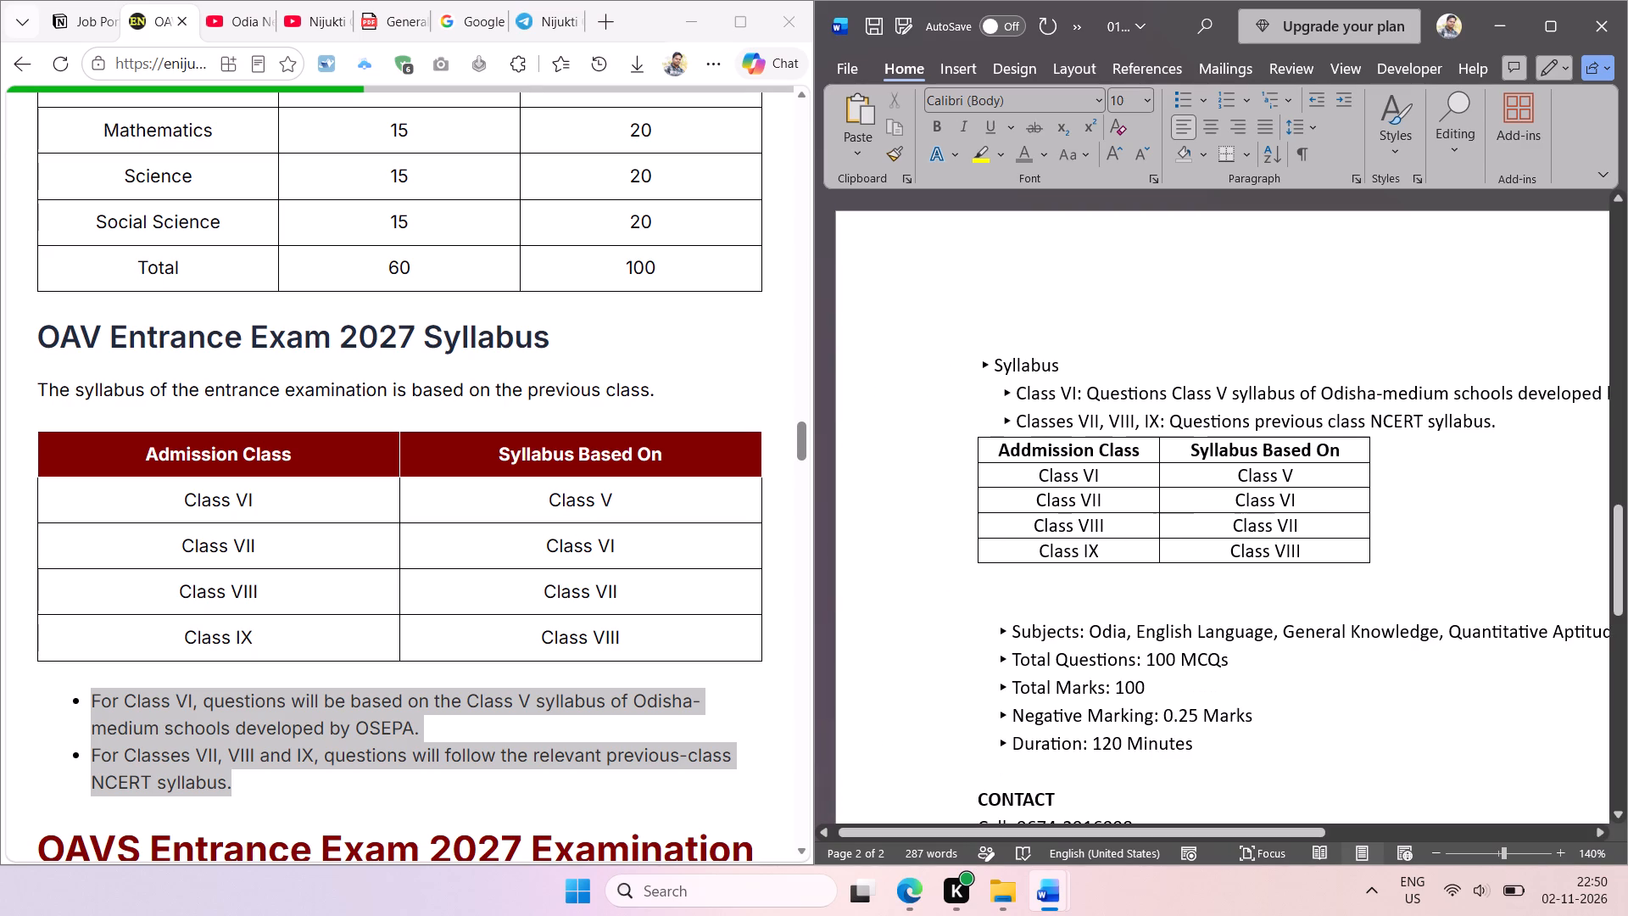
key(ctrl+s)
In the Edge article, review the sections after the syllabus, covering examination centre, Iconic OAV, online application and required documents.
scroll(513, 600, down, 2)
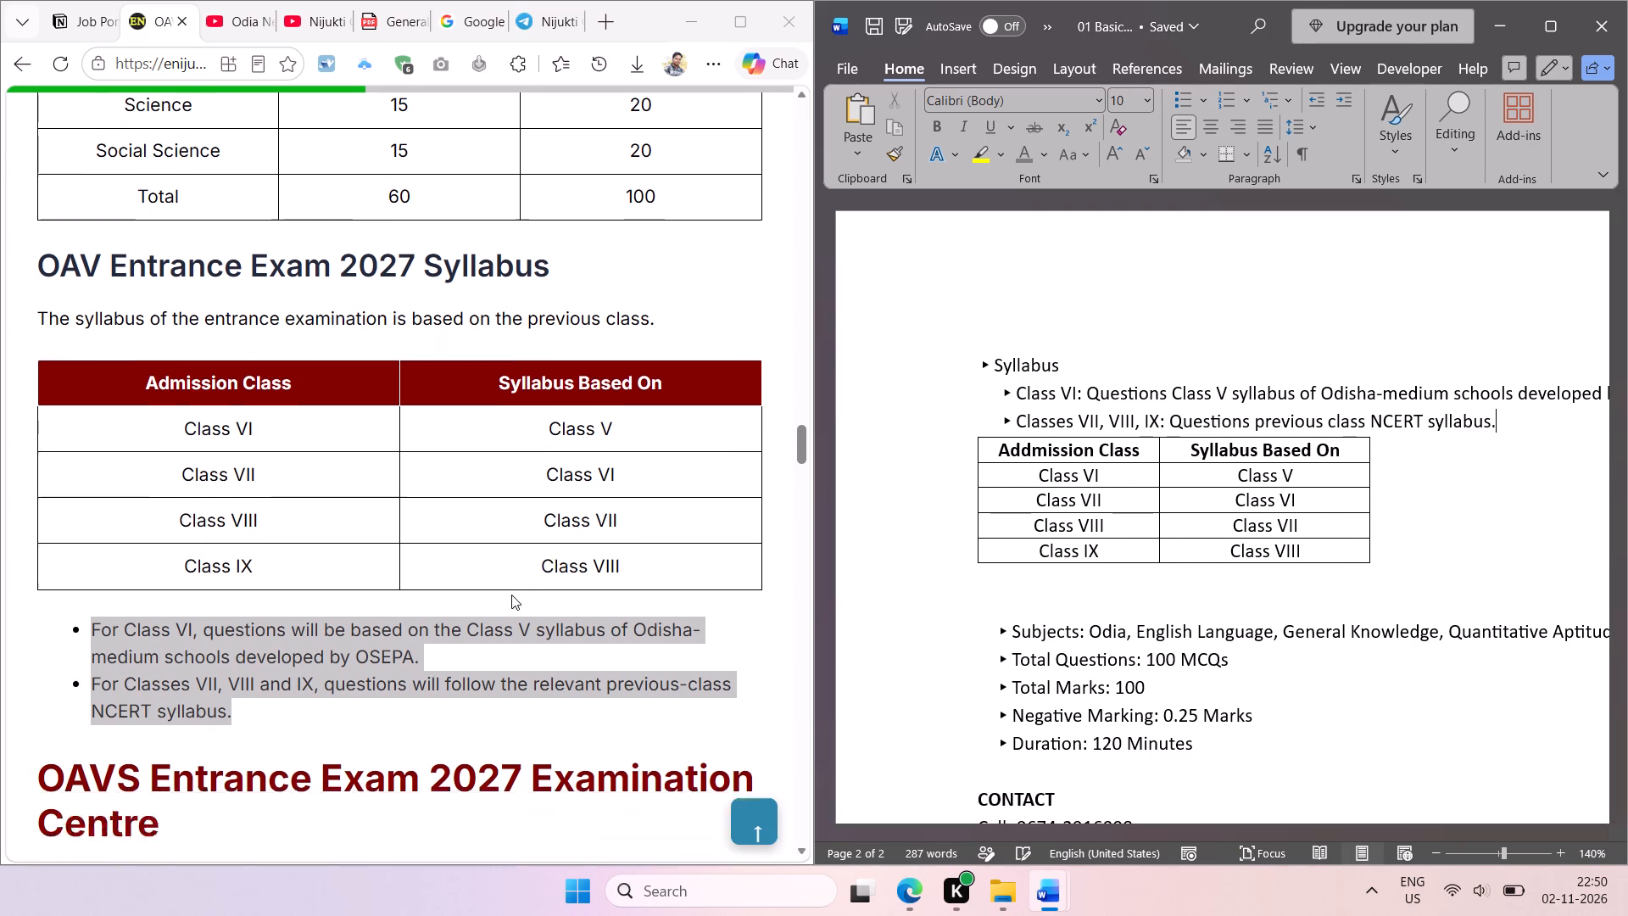
scroll(511, 595, down, 3)
scroll(490, 480, down, 2)
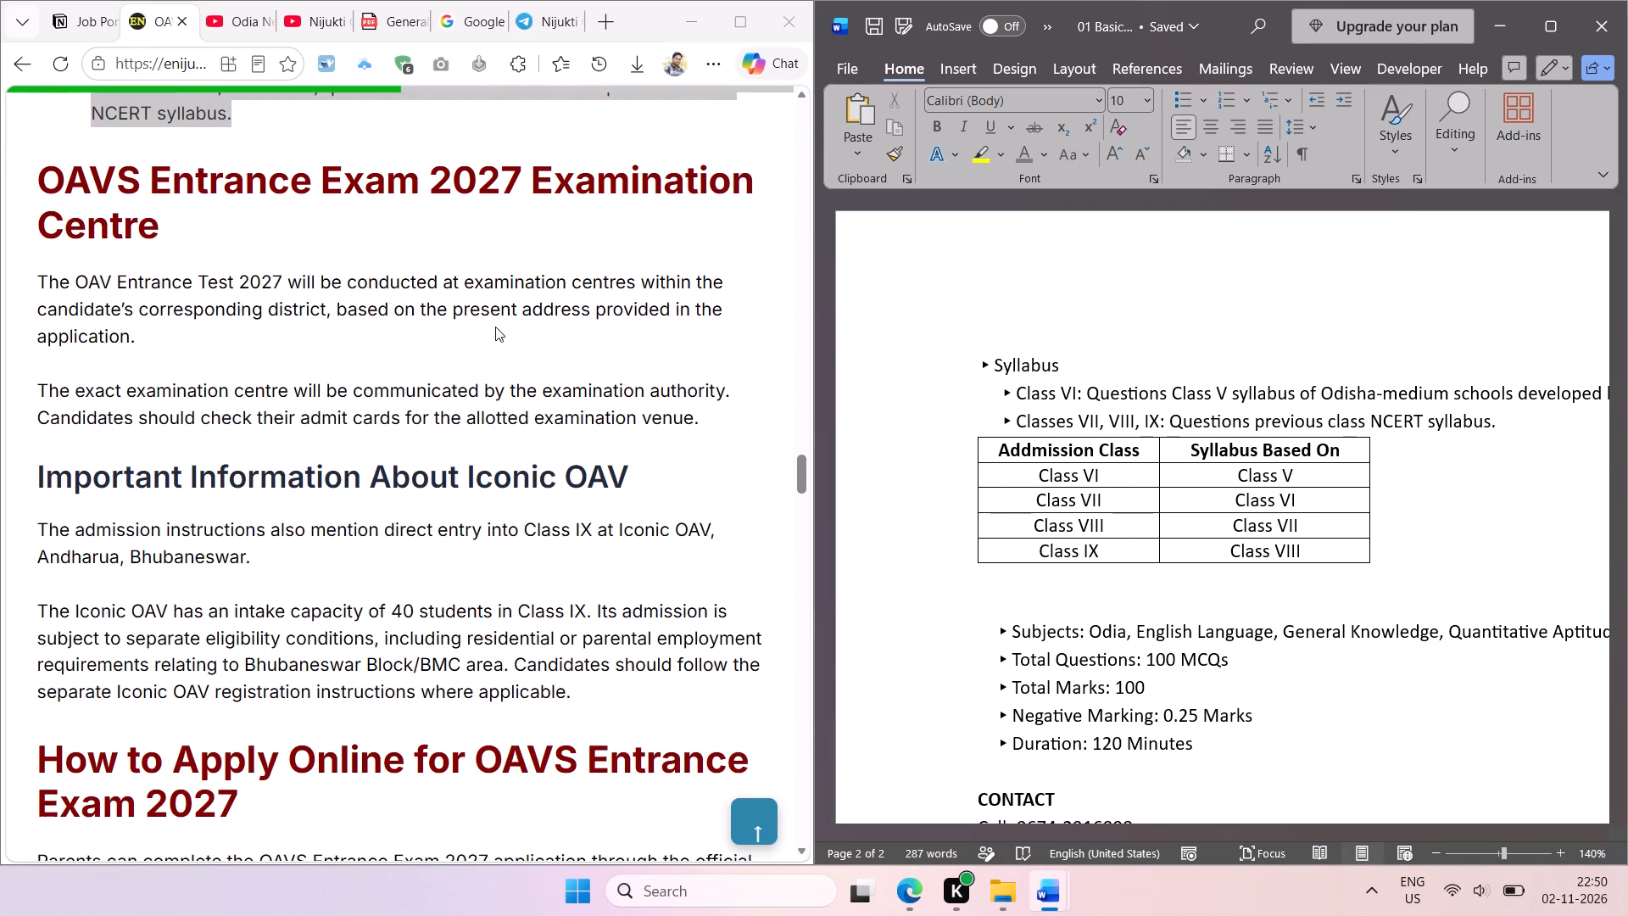
click(495, 327)
scroll(494, 327, down, 1)
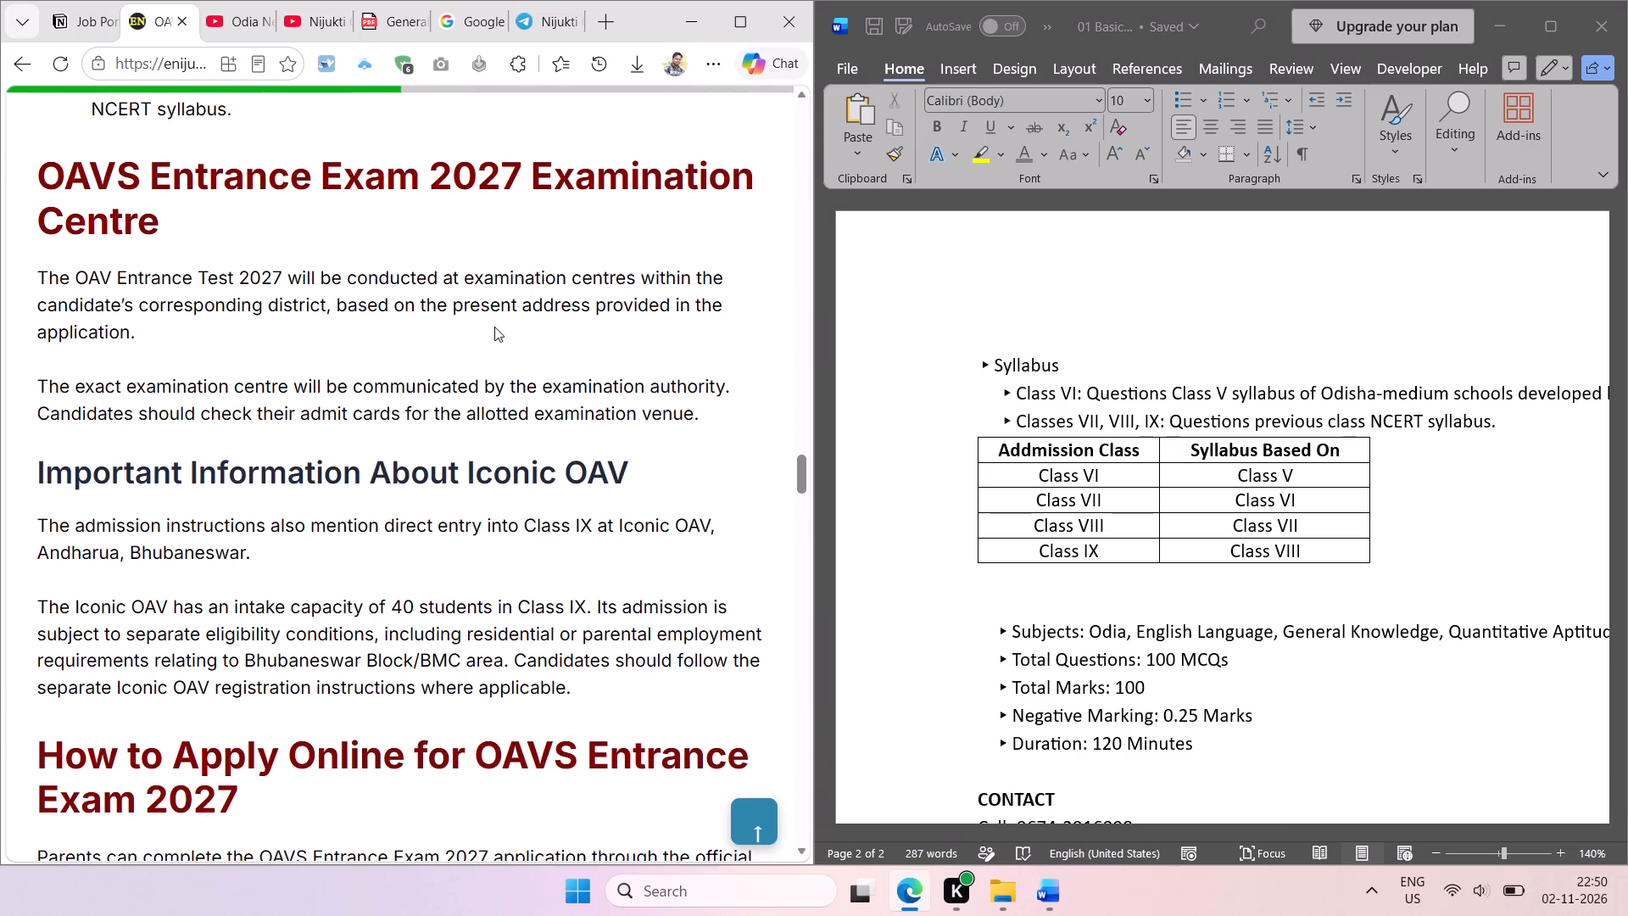
scroll(494, 327, down, 4)
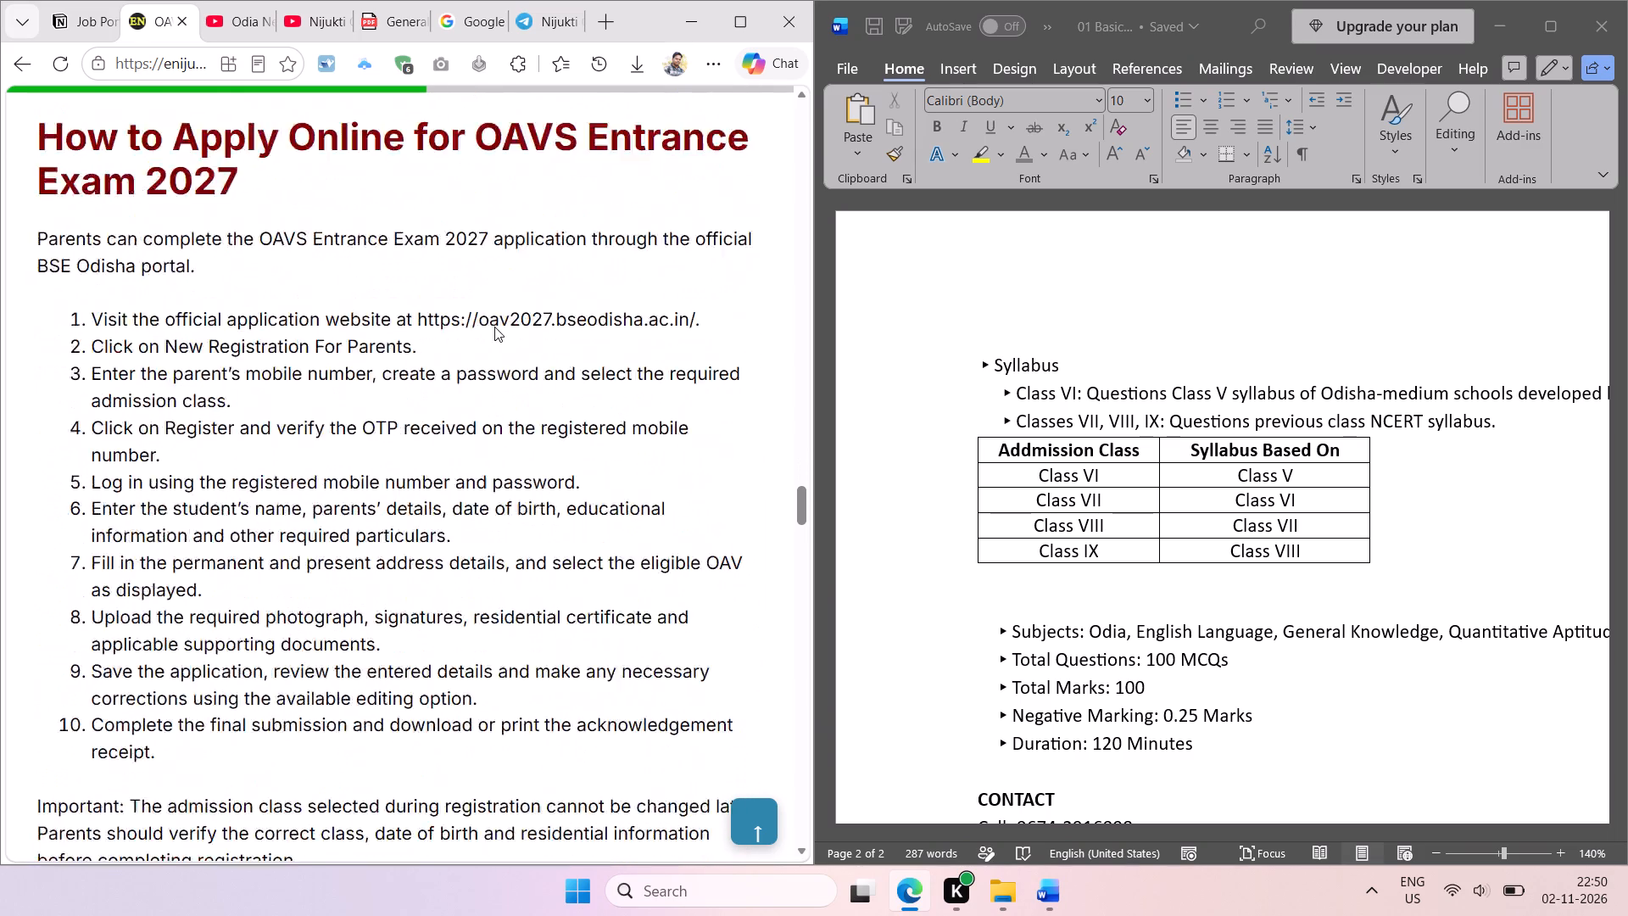
scroll(494, 327, down, 3)
scroll(494, 327, up, 1)
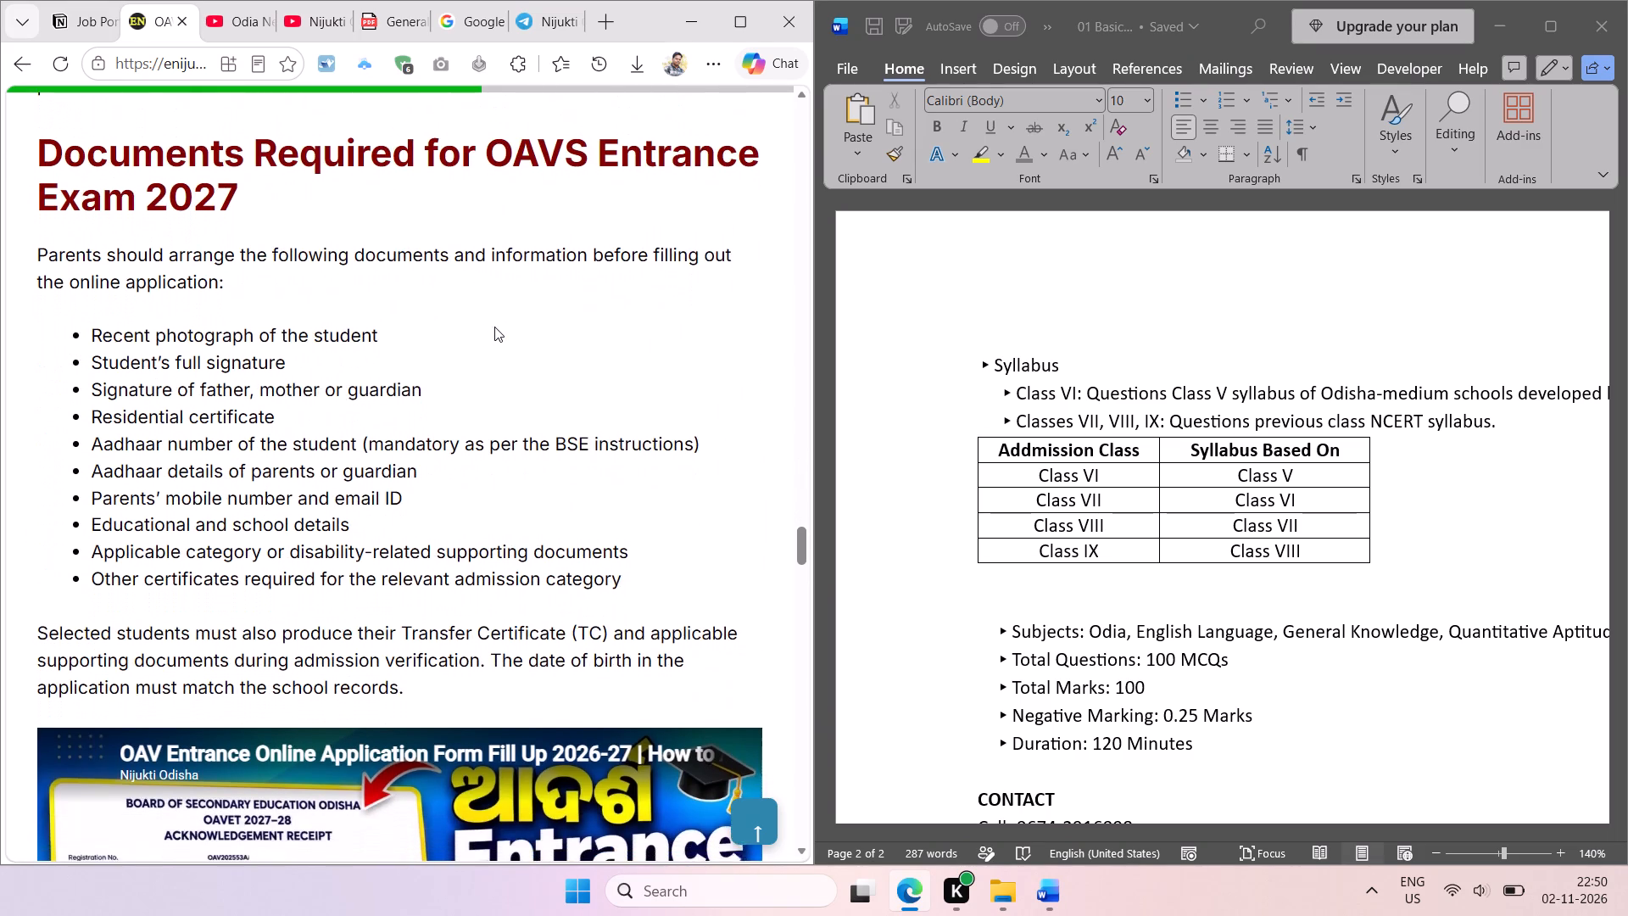
scroll(494, 327, up, 1)
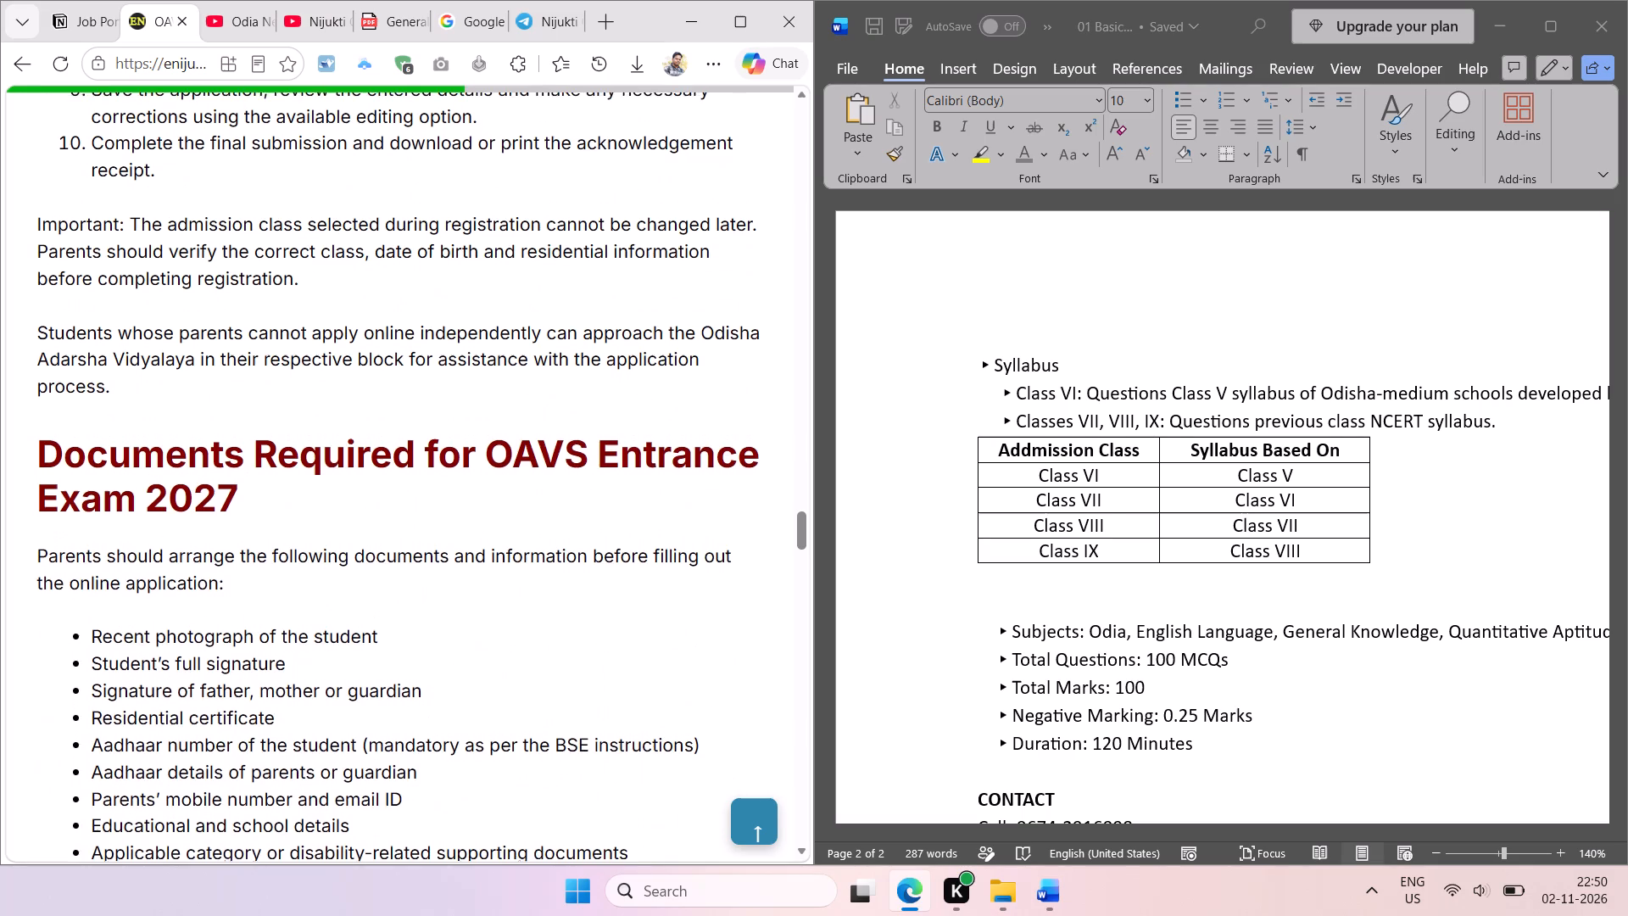
scroll(494, 327, up, 3)
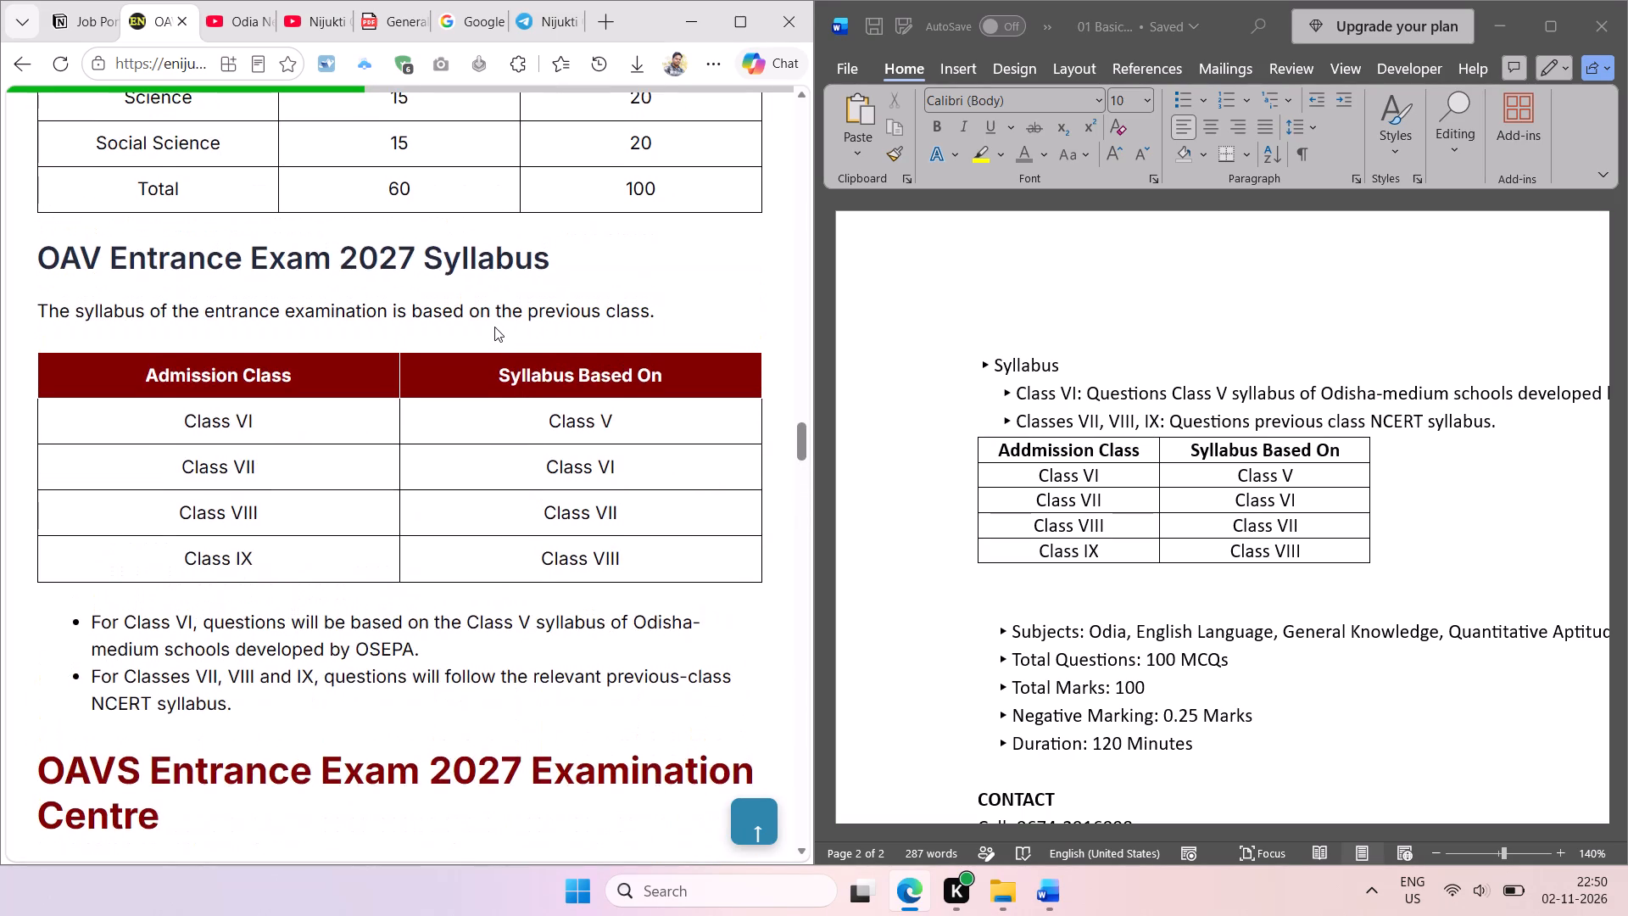
scroll(494, 327, down, 6)
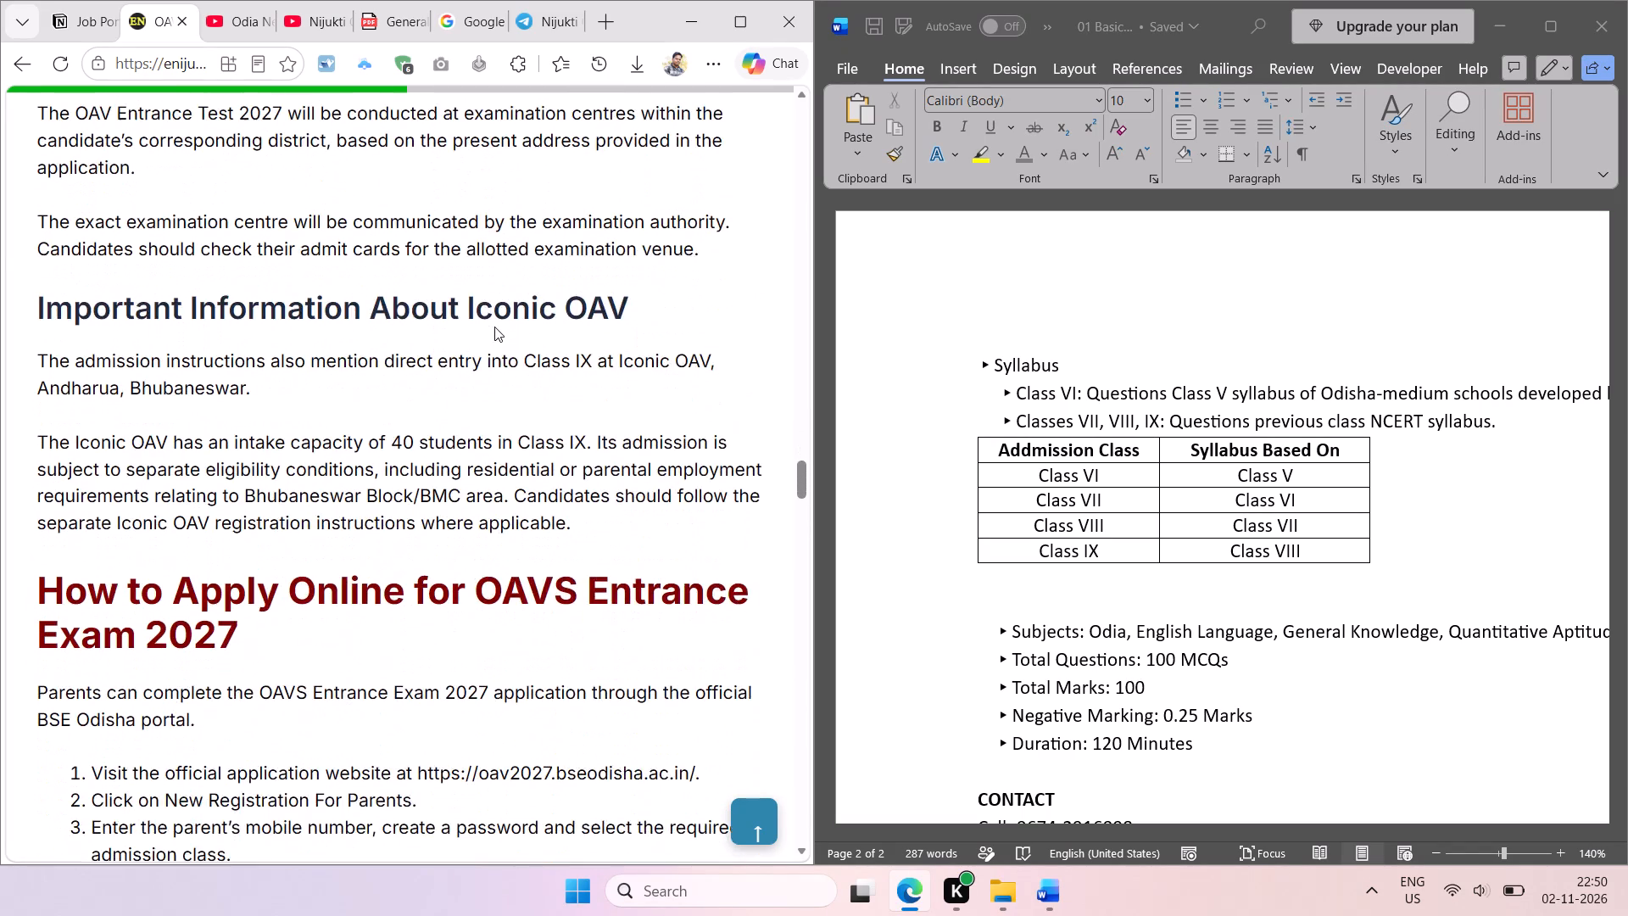
scroll(494, 327, down, 5)
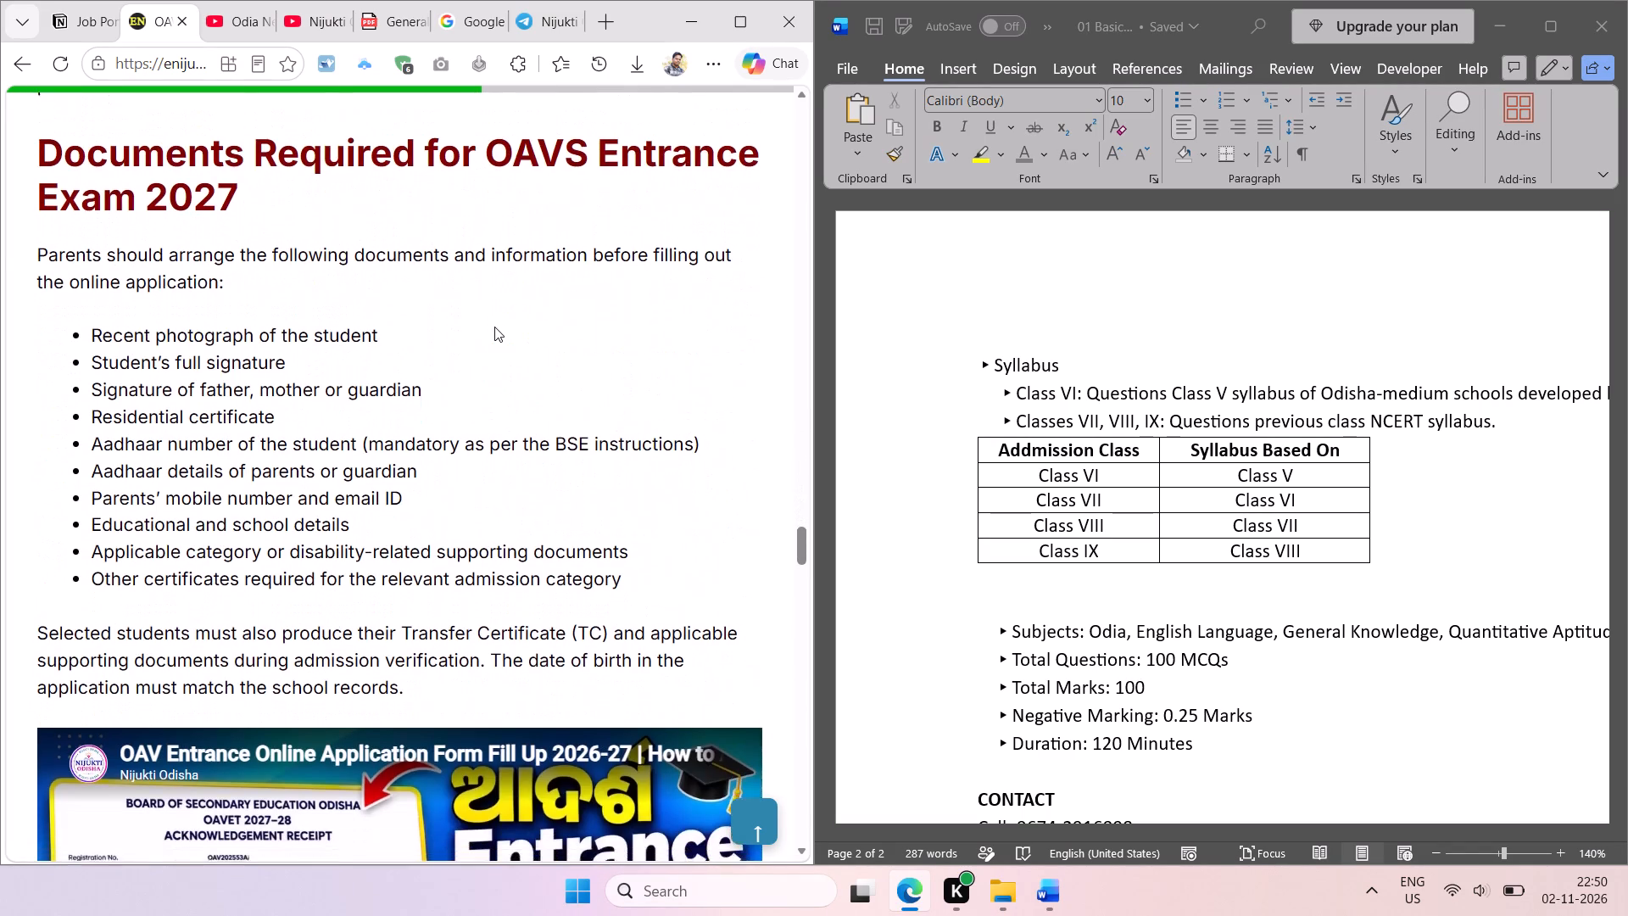
Find the official links table further down the article and open the OAVS official website.
scroll(494, 327, down, 4)
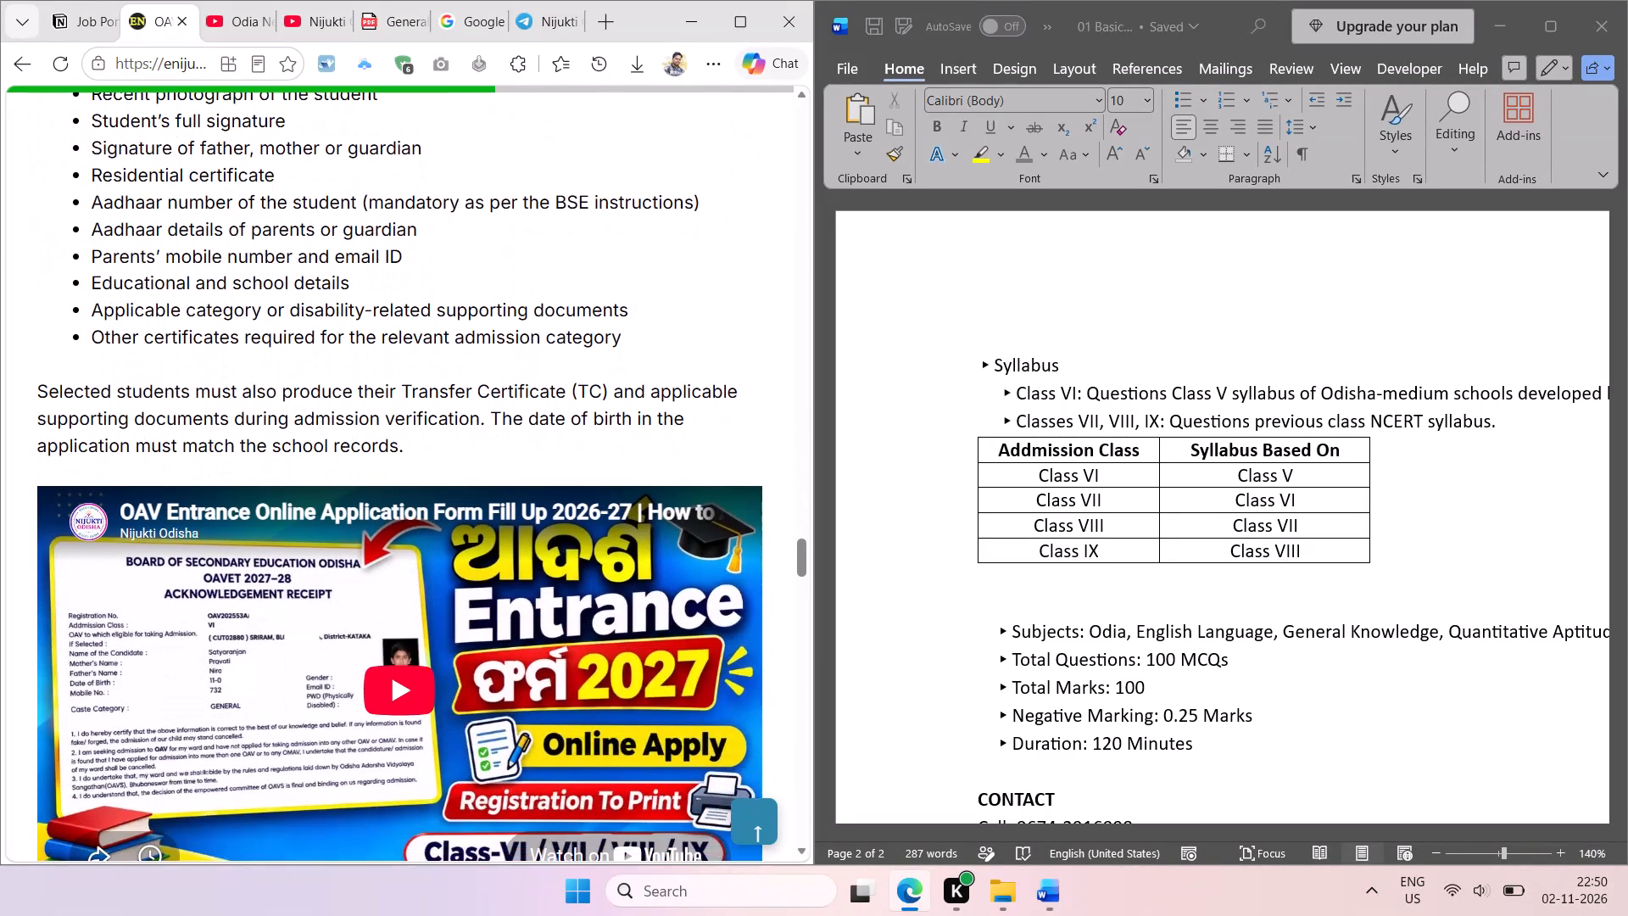
scroll(494, 327, down, 6)
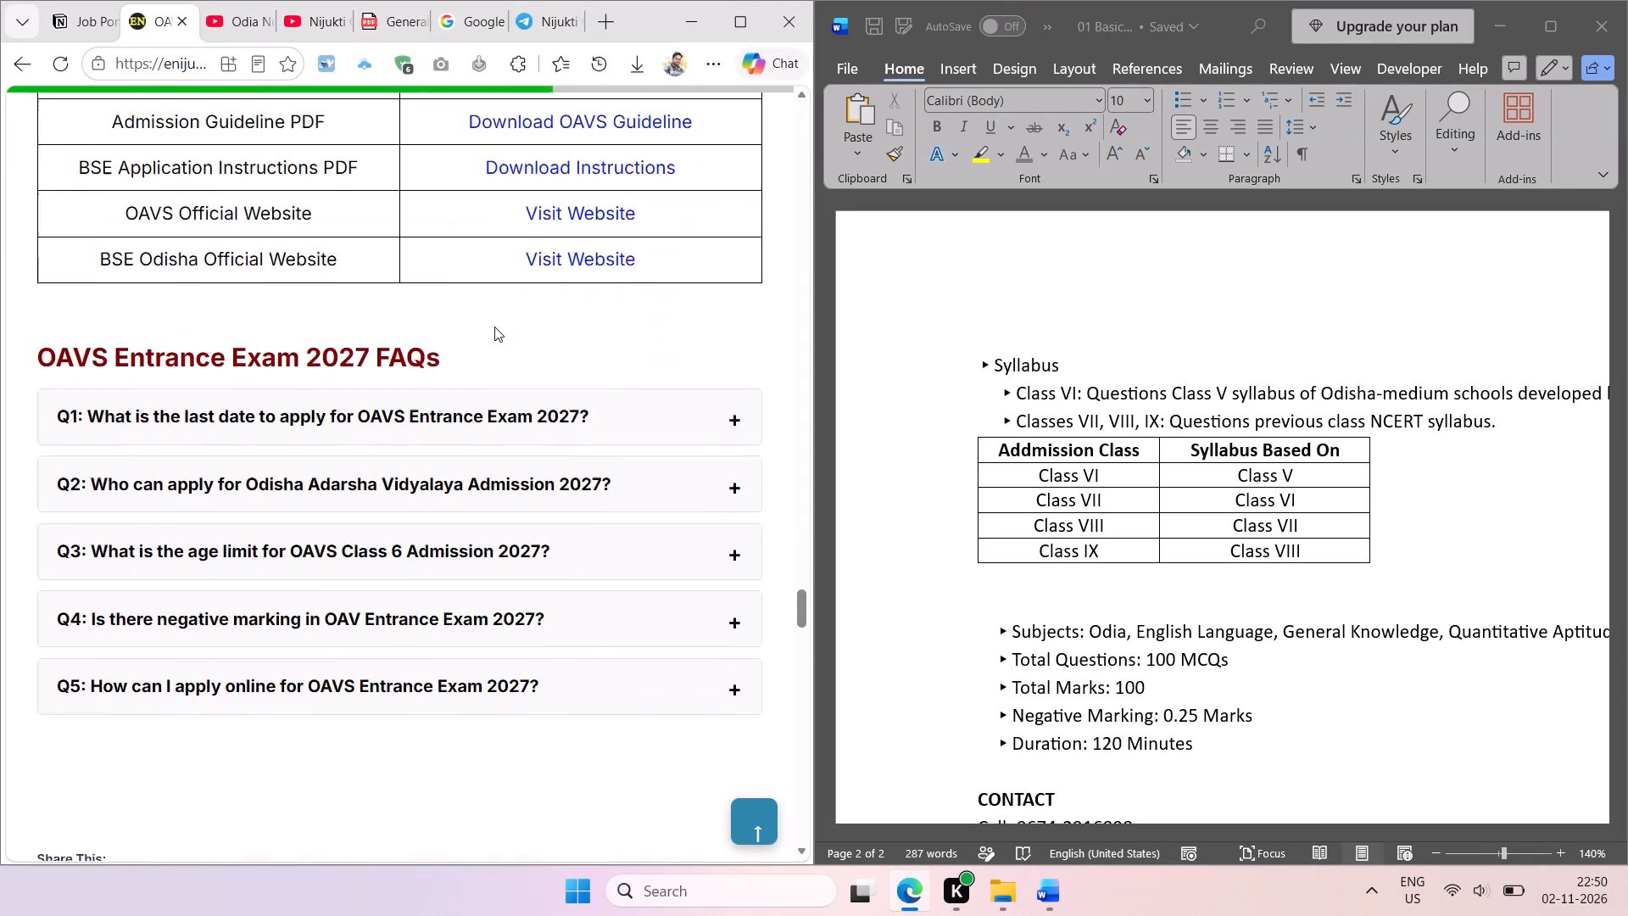
scroll(494, 327, up, 1)
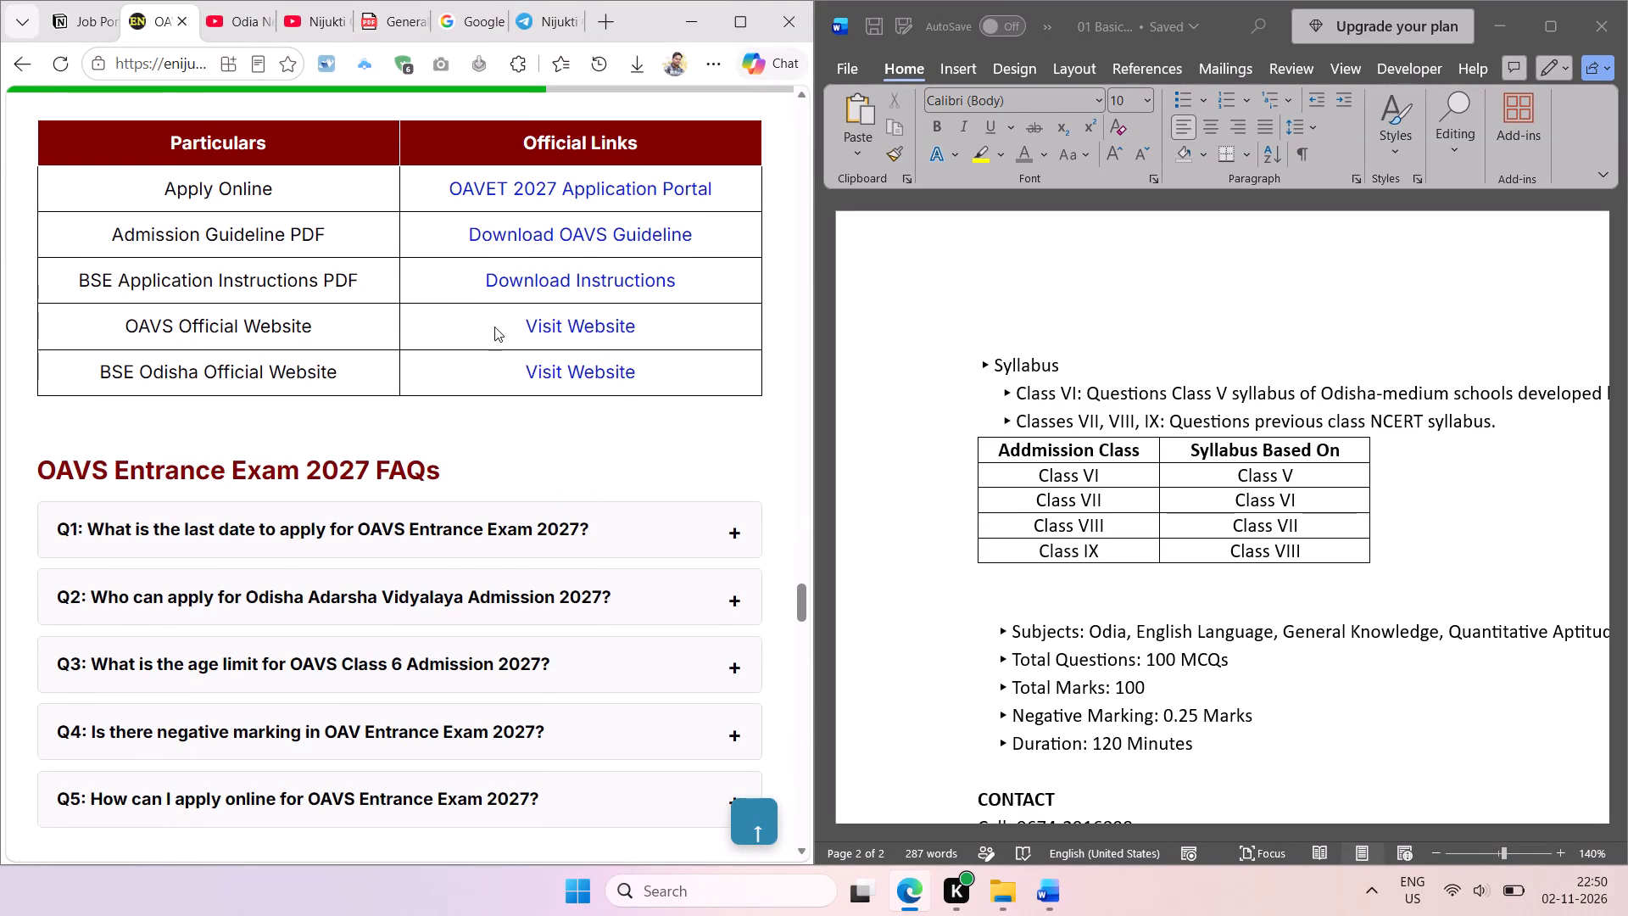
click(1085, 600)
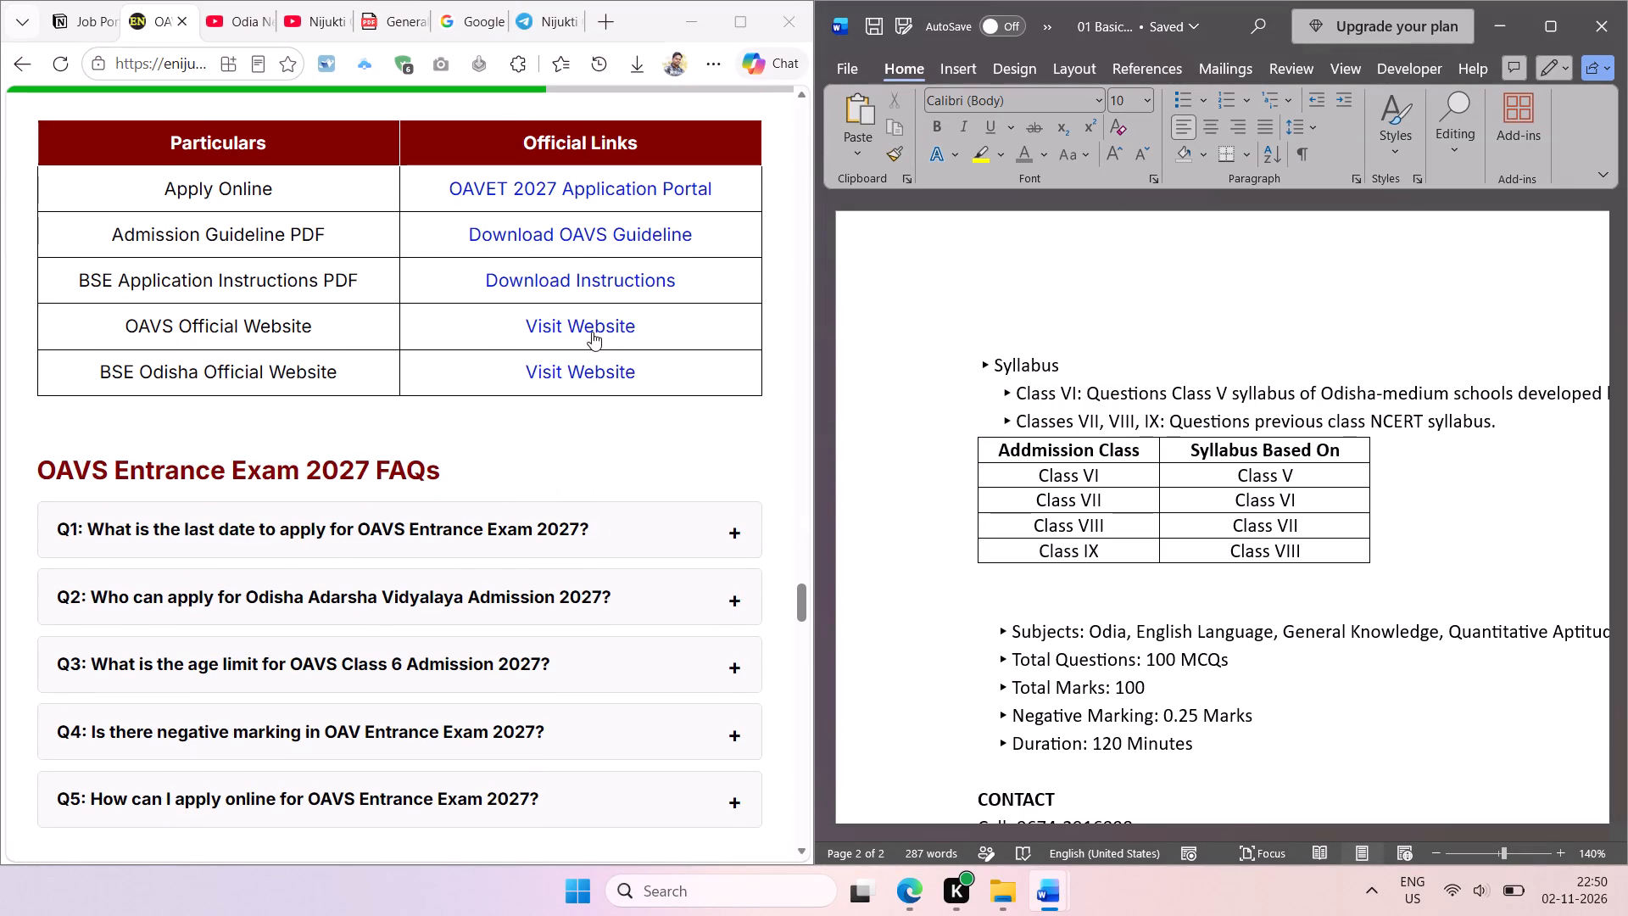
click(592, 332)
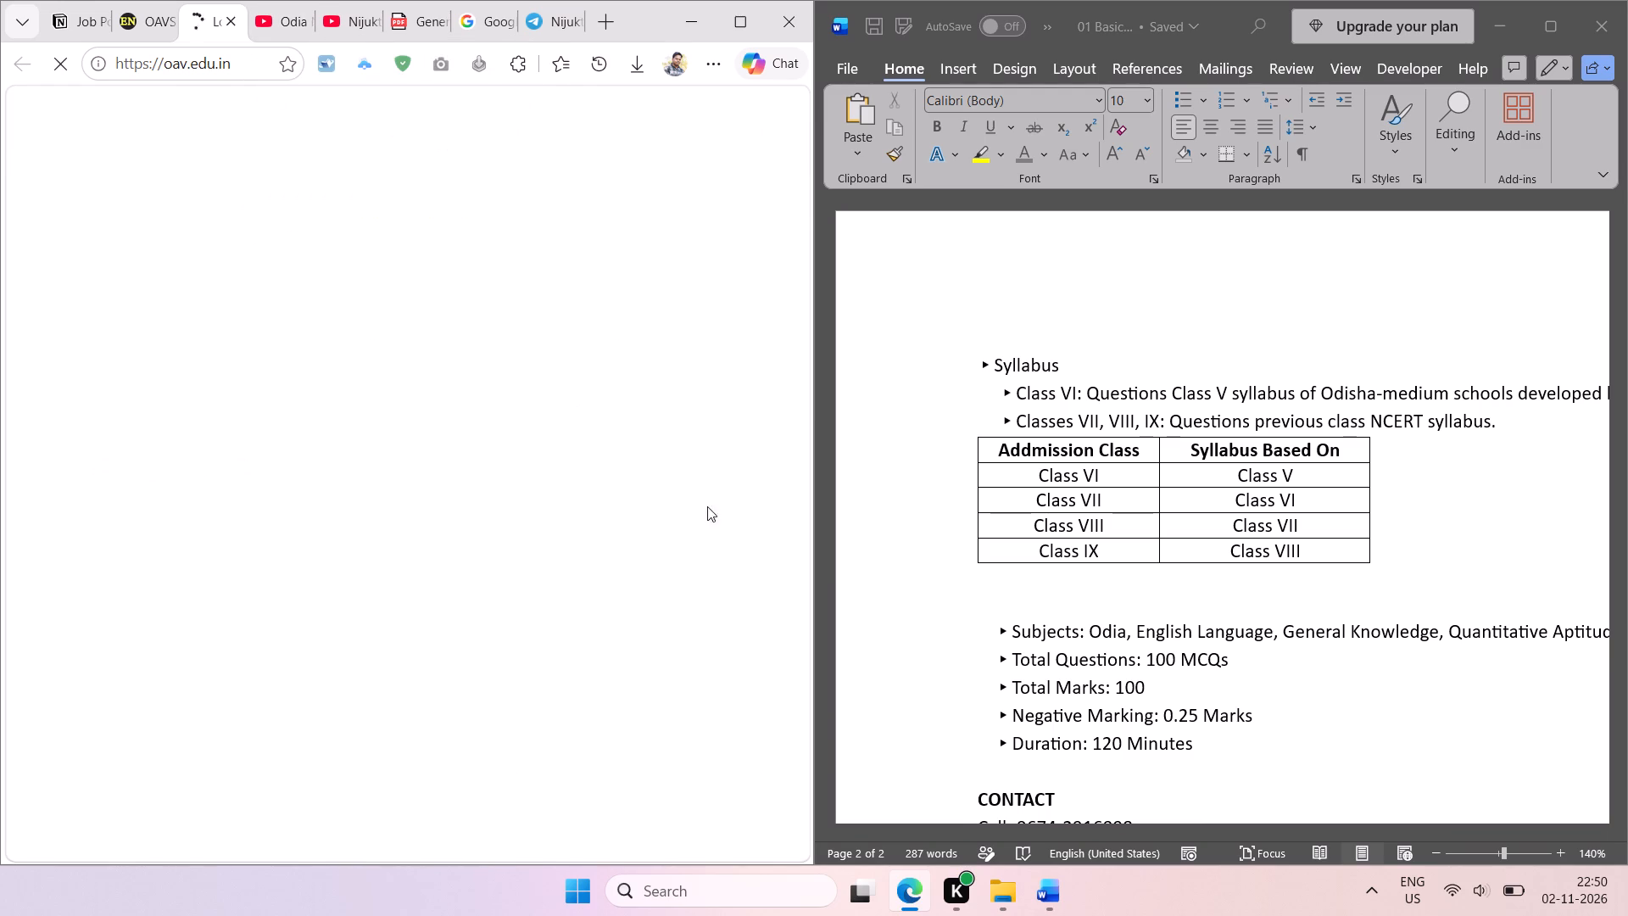
In Word, delete the leftover bullets from Subjects to Duration between the admission class table and CONTACT, and save the document.
click(1110, 623)
scroll(1114, 622, down, 1)
click(1179, 494)
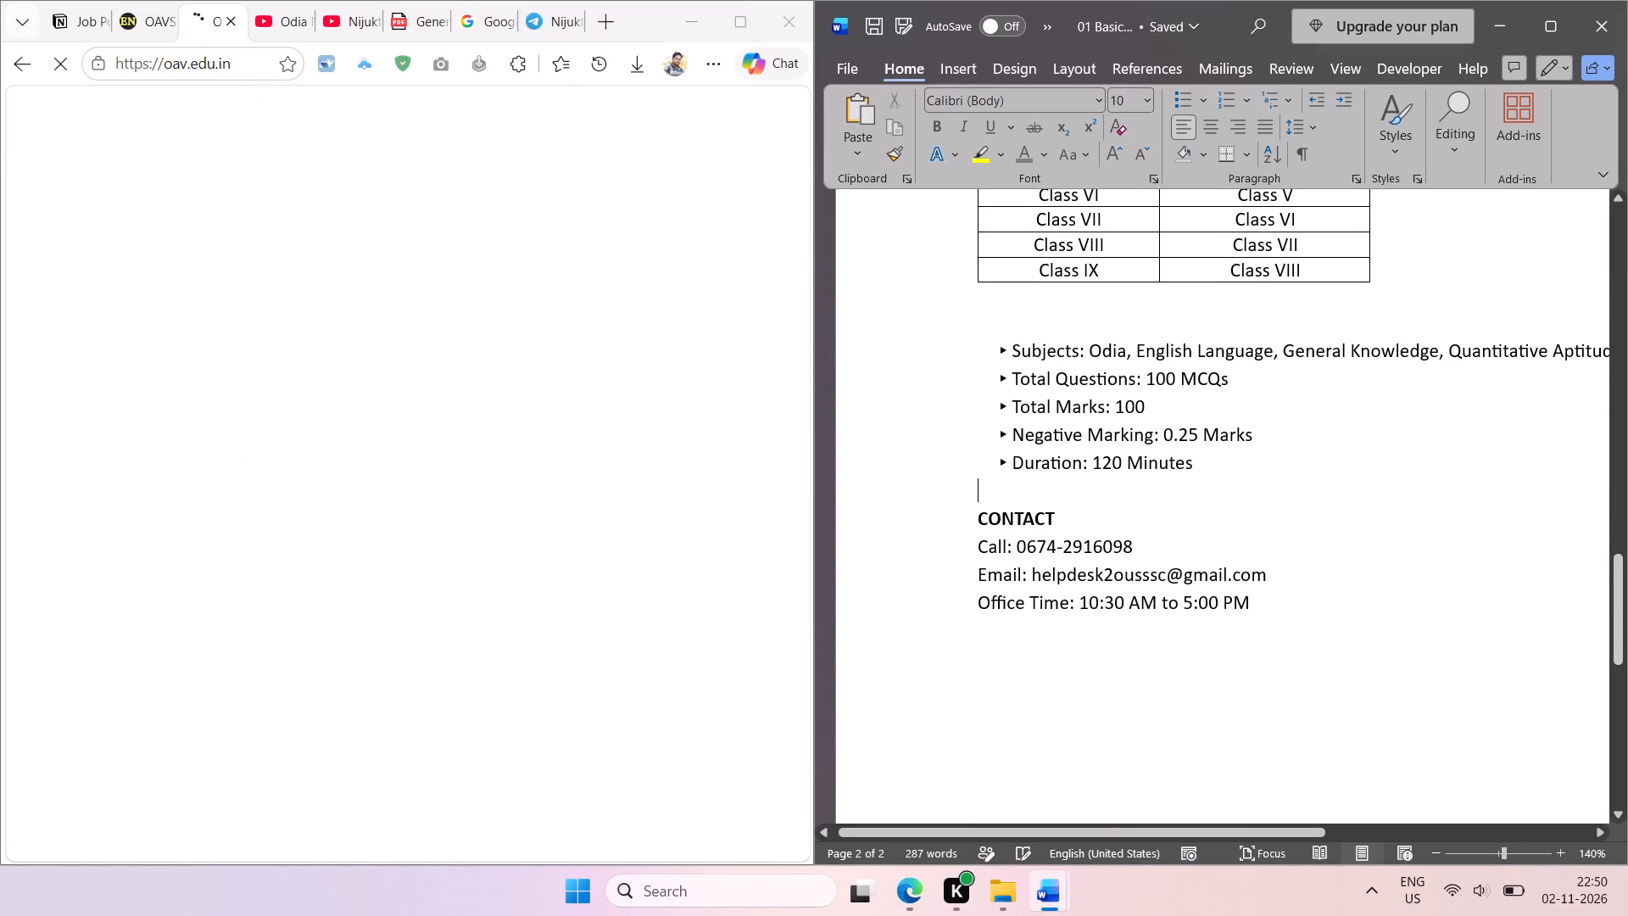
drag(1198, 465, 969, 316)
key(BackSpace)
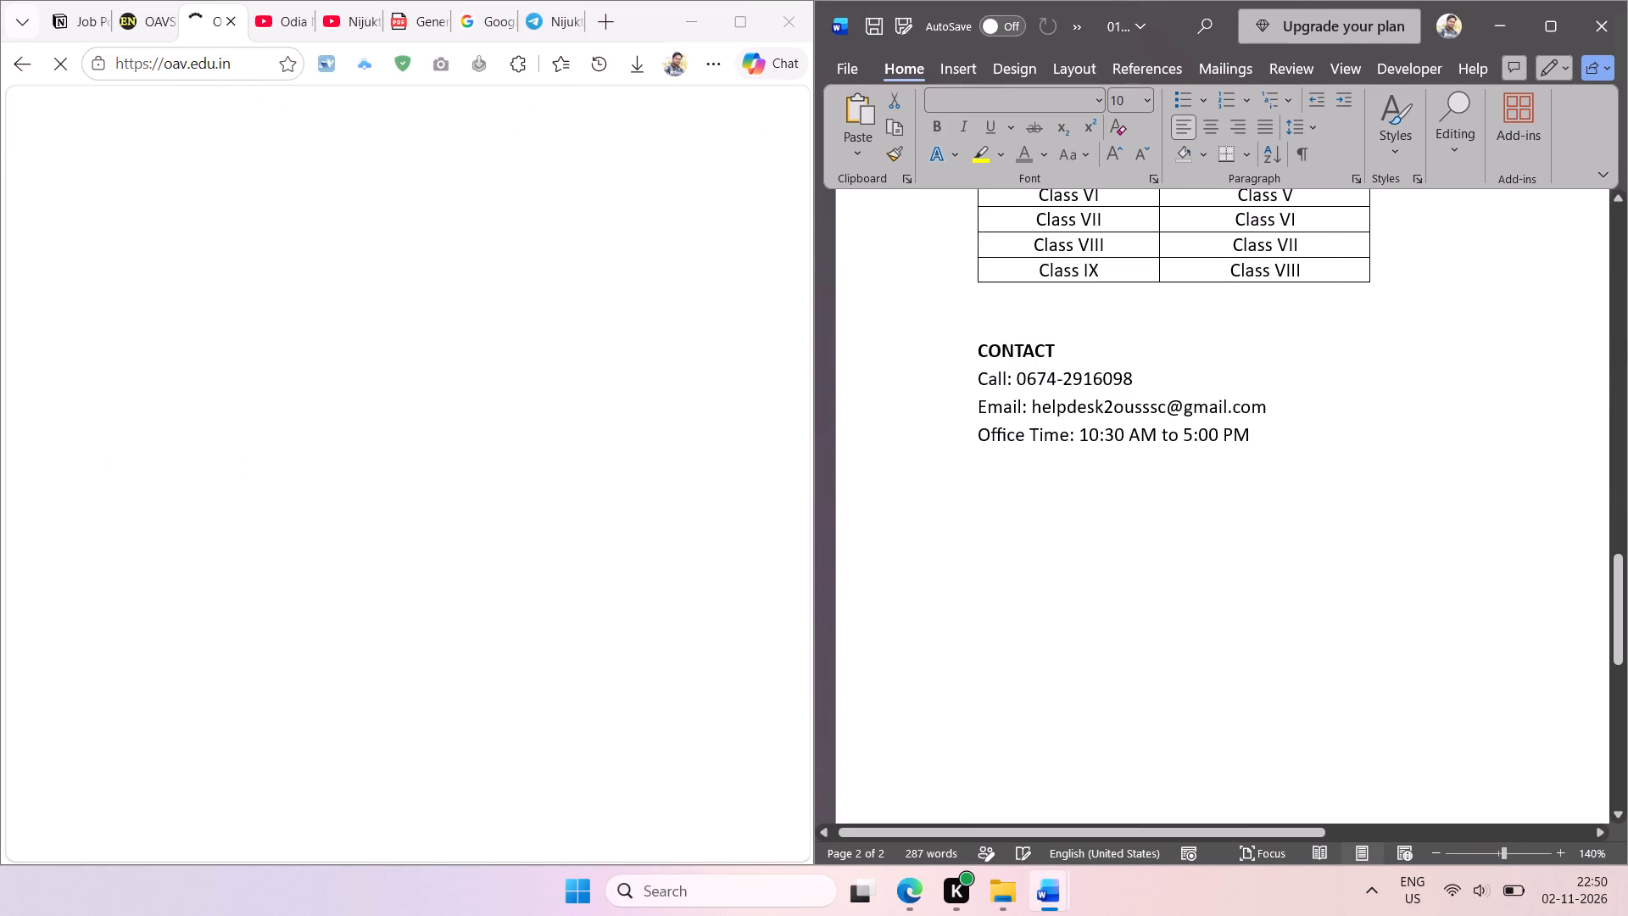
click(1051, 323)
key(ctrl+s)
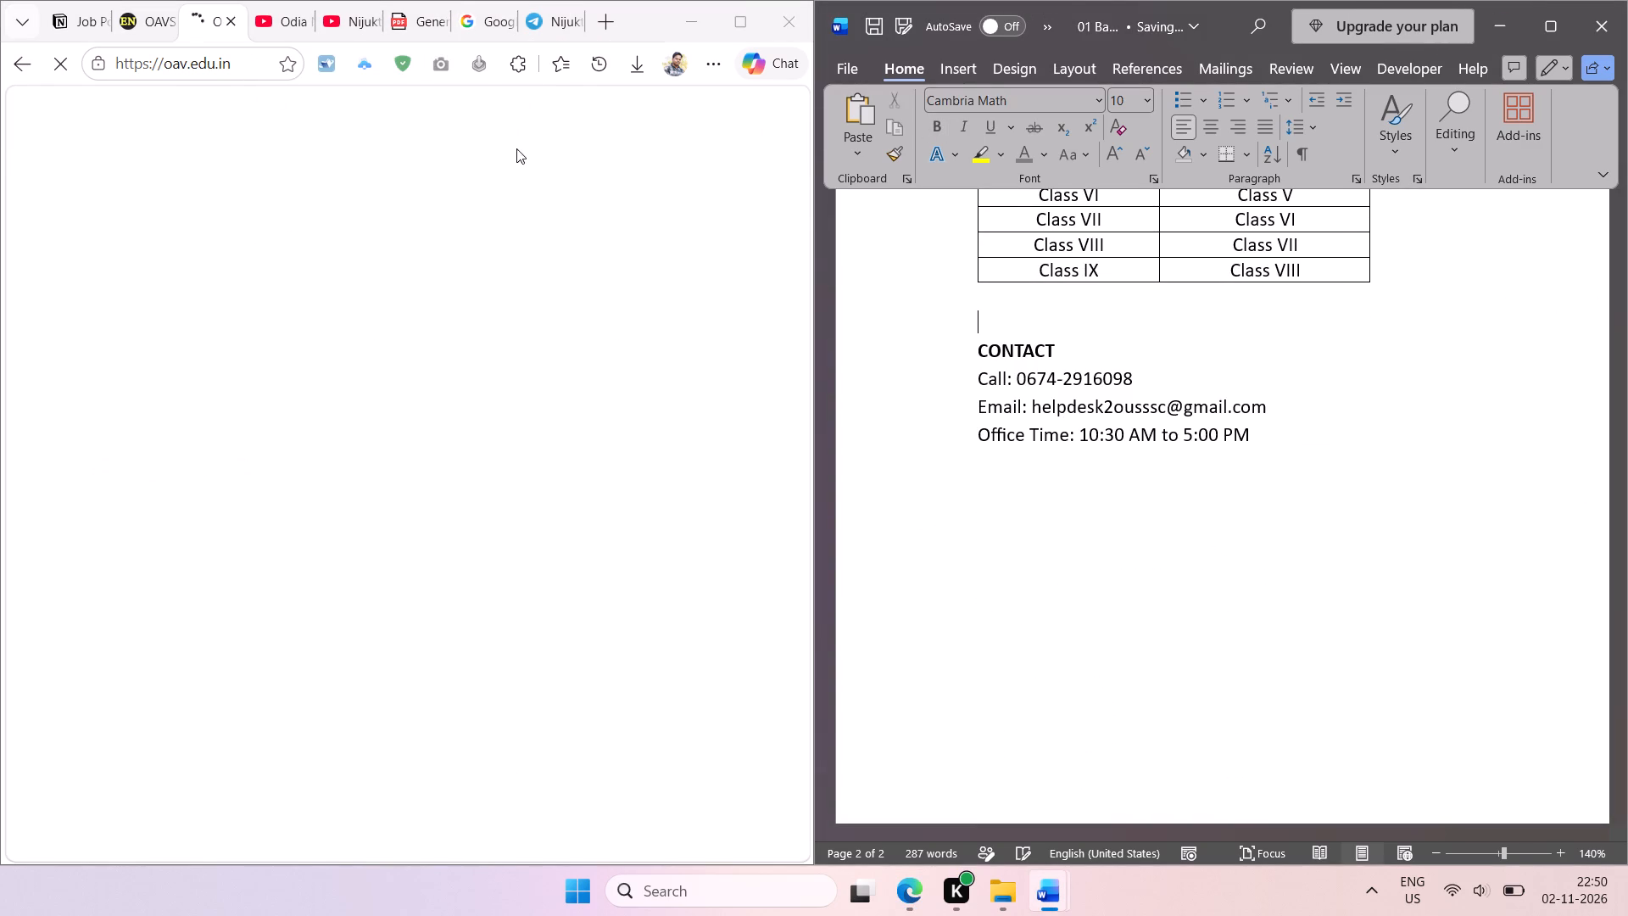
On the OAVS website in Edge, find the footer and copy the Odisha Adarsha Vidyalaya Sangathan name, address, phone and email lines.
scroll(353, 384, down, 1)
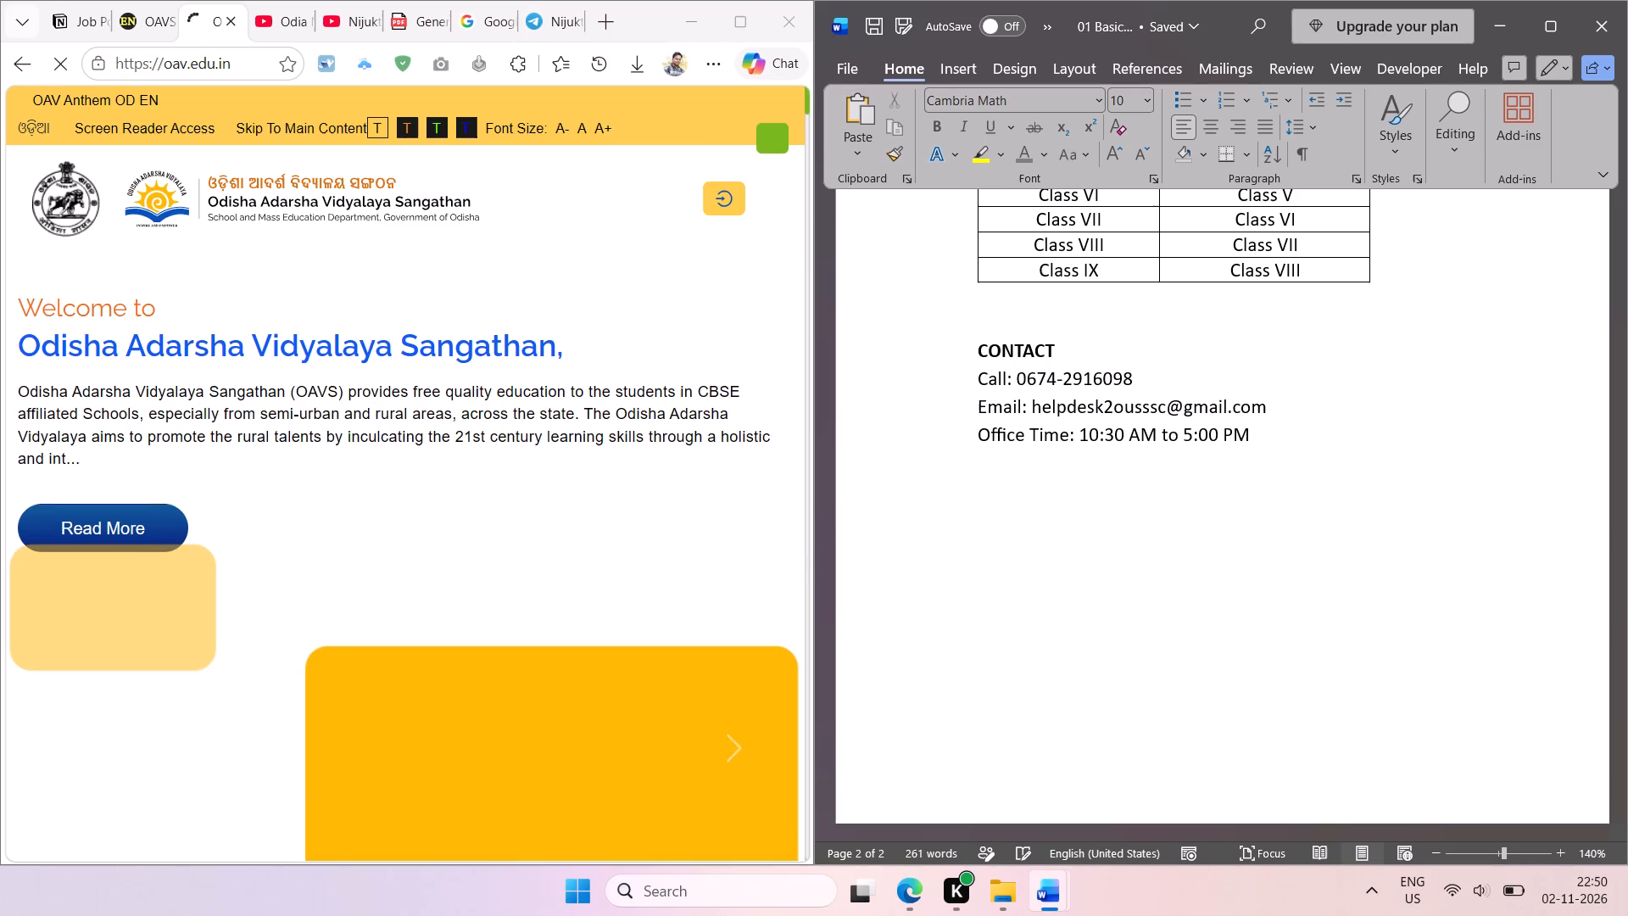
scroll(342, 391, down, 1)
scroll(488, 405, up, 2)
scroll(506, 374, down, 2)
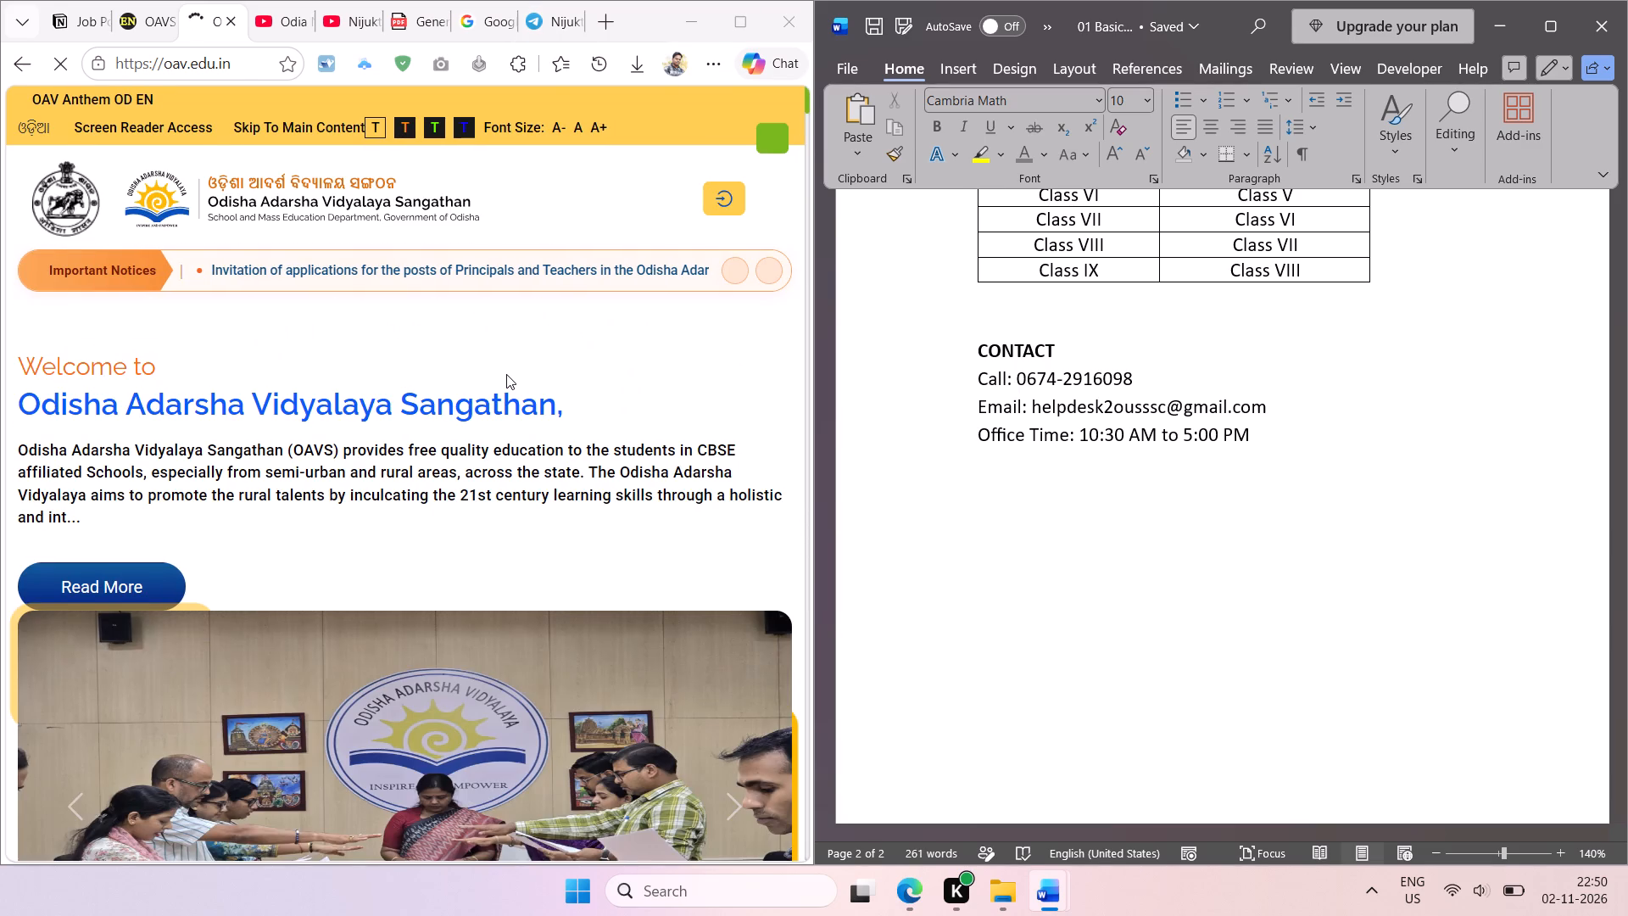
scroll(506, 374, down, 4)
scroll(475, 412, up, 6)
scroll(448, 446, down, 10)
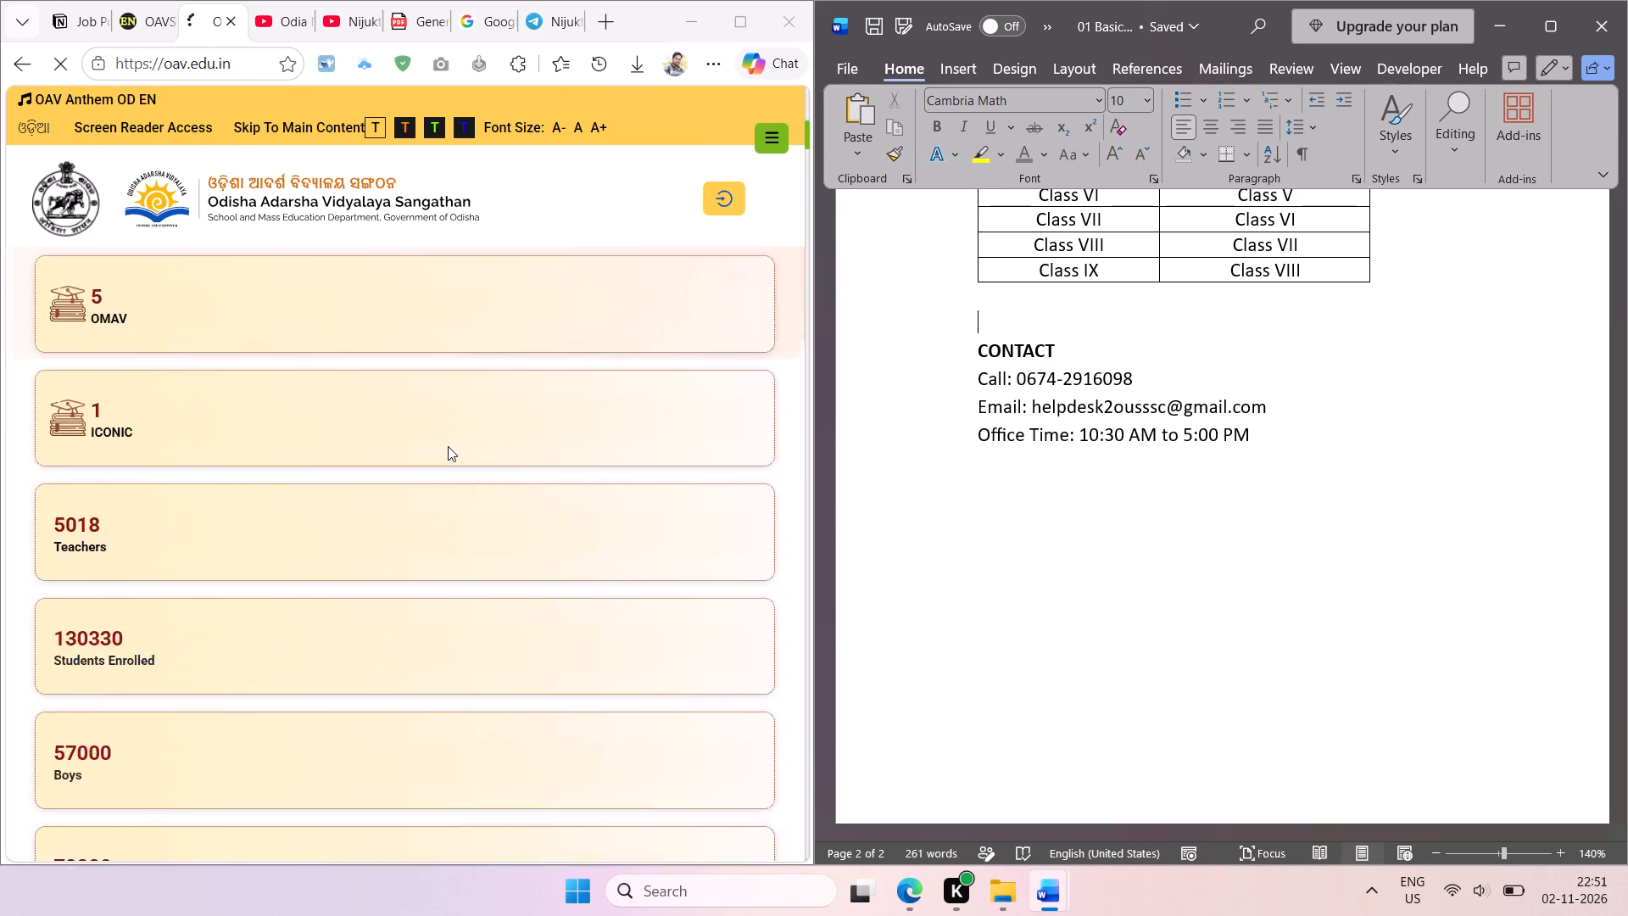
scroll(448, 446, down, 16)
scroll(438, 506, down, 8)
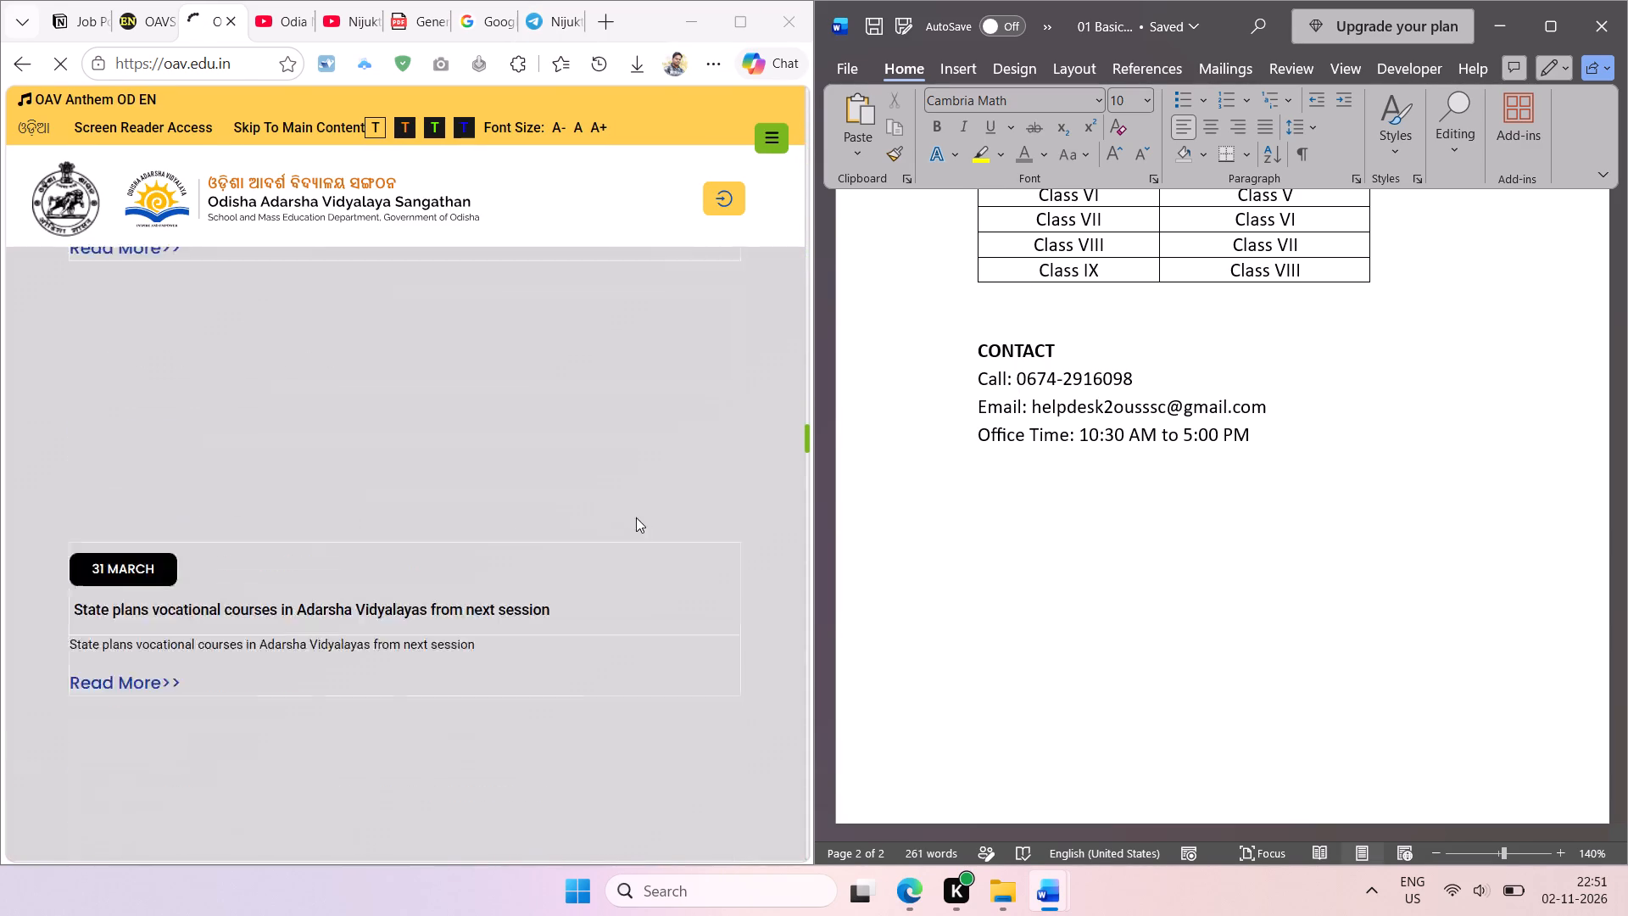
scroll(633, 517, down, 18)
scroll(622, 520, down, 6)
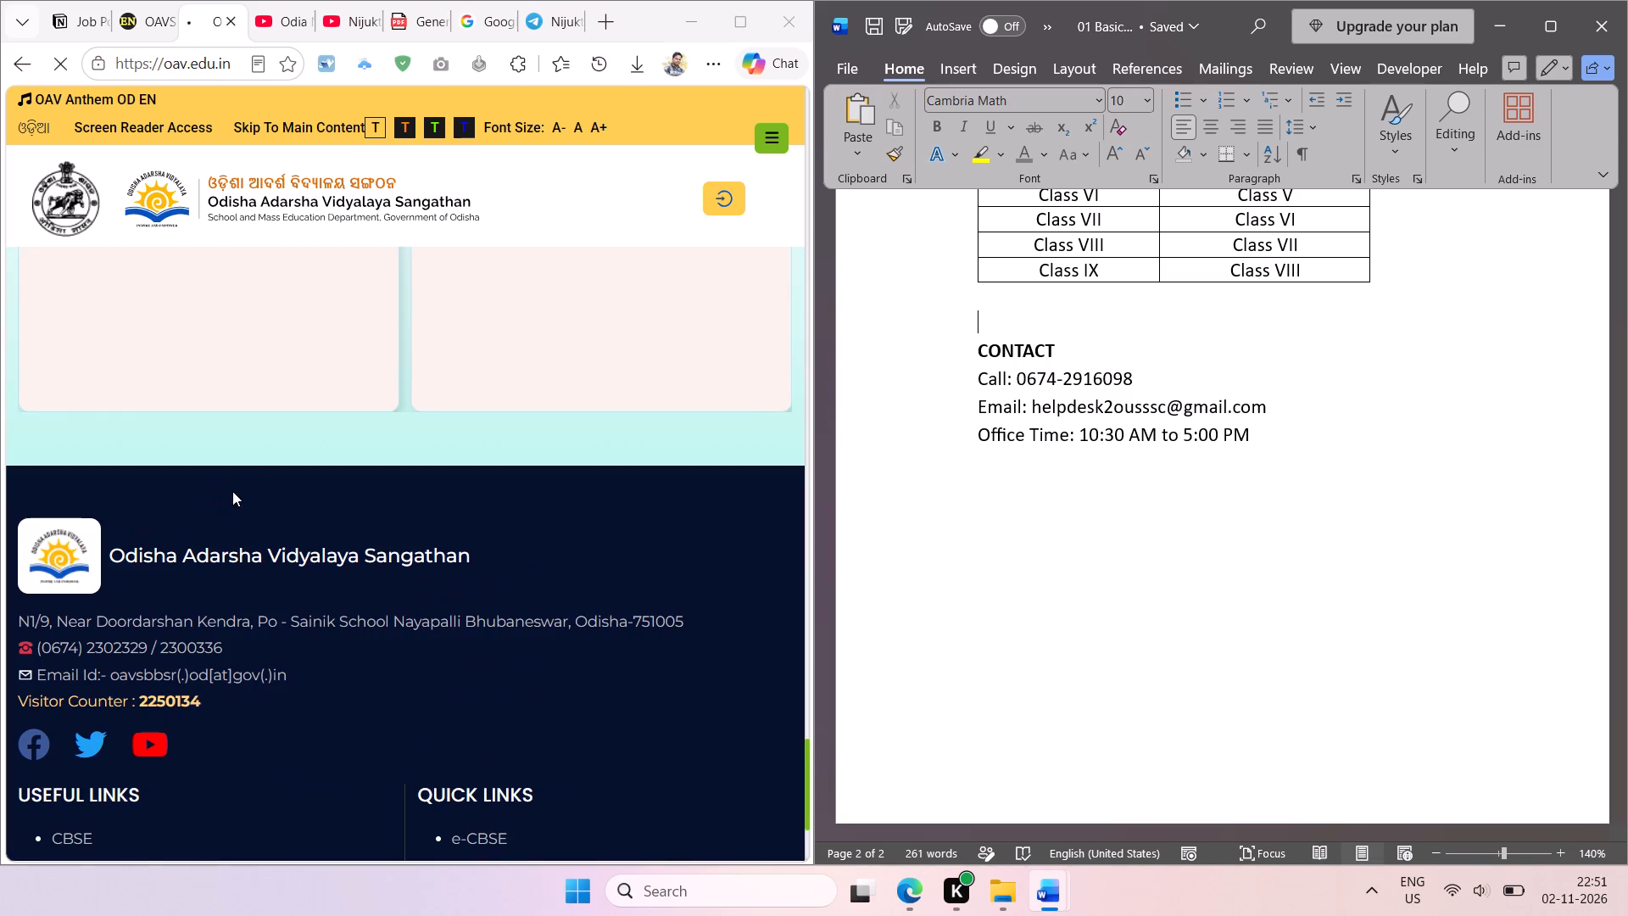
scroll(314, 603, down, 1)
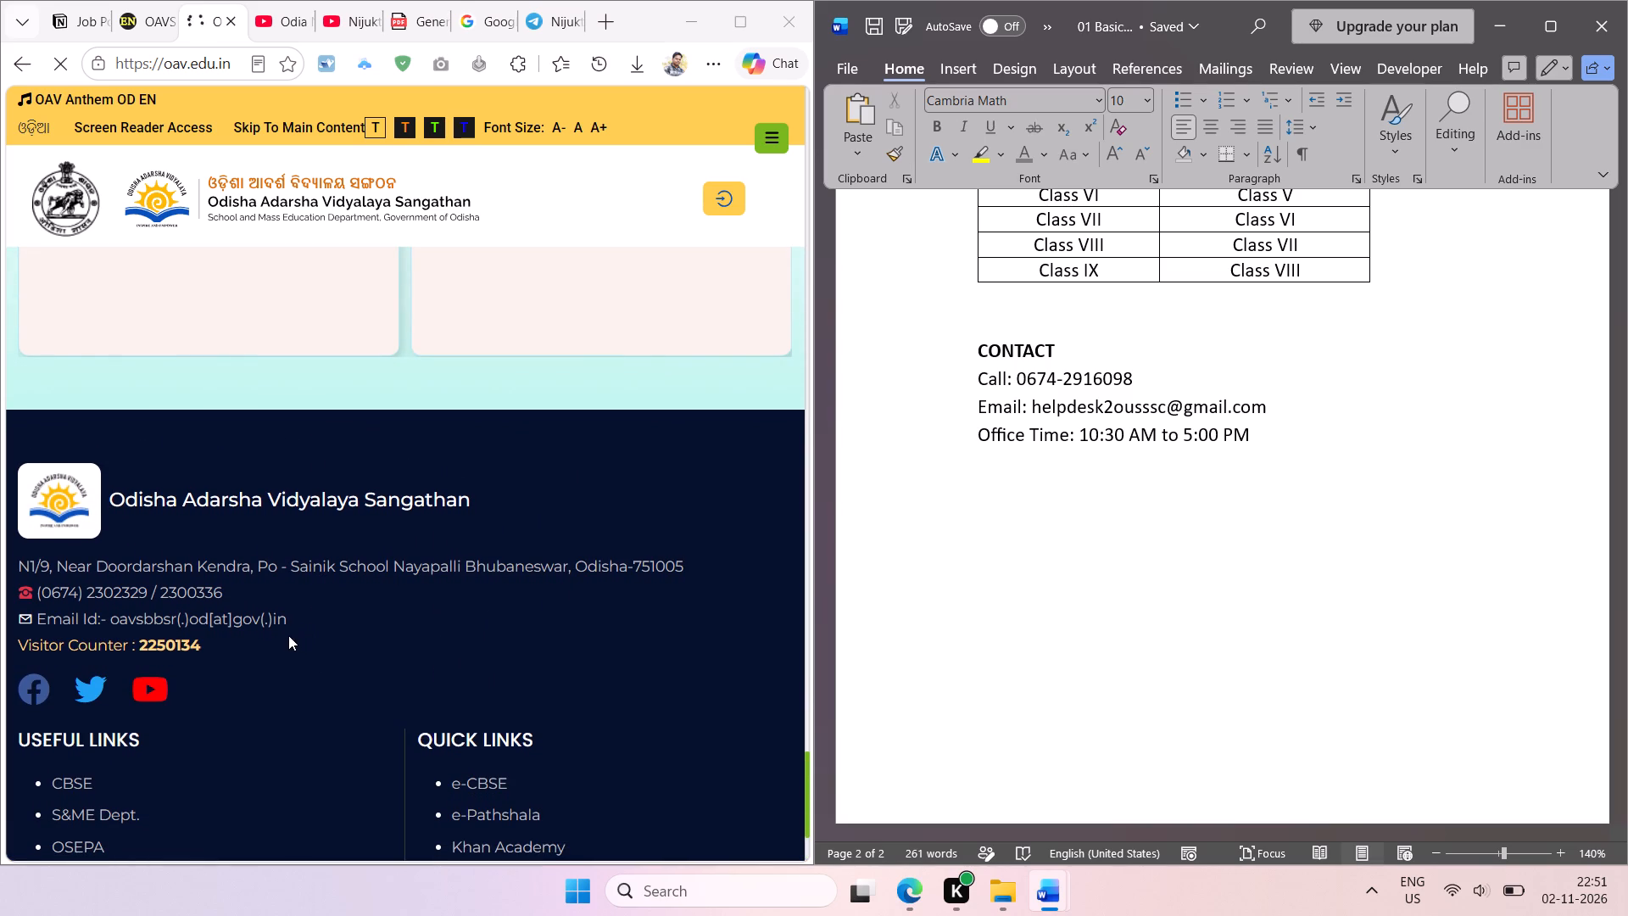
drag(301, 619, 1, 579)
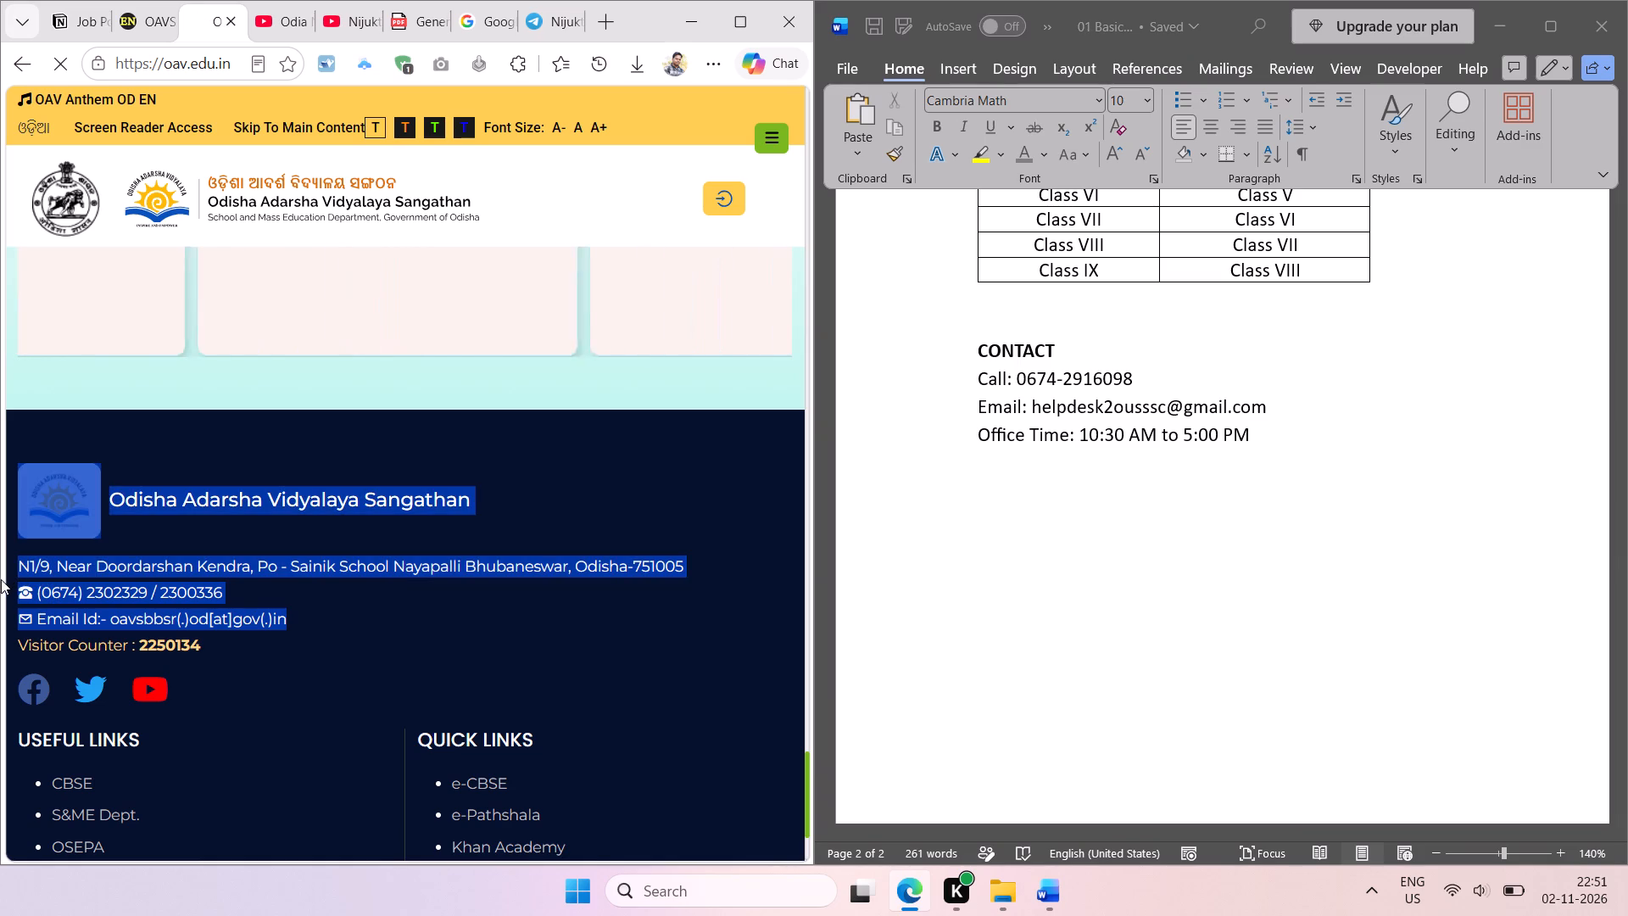
drag(1, 579, 39, 541)
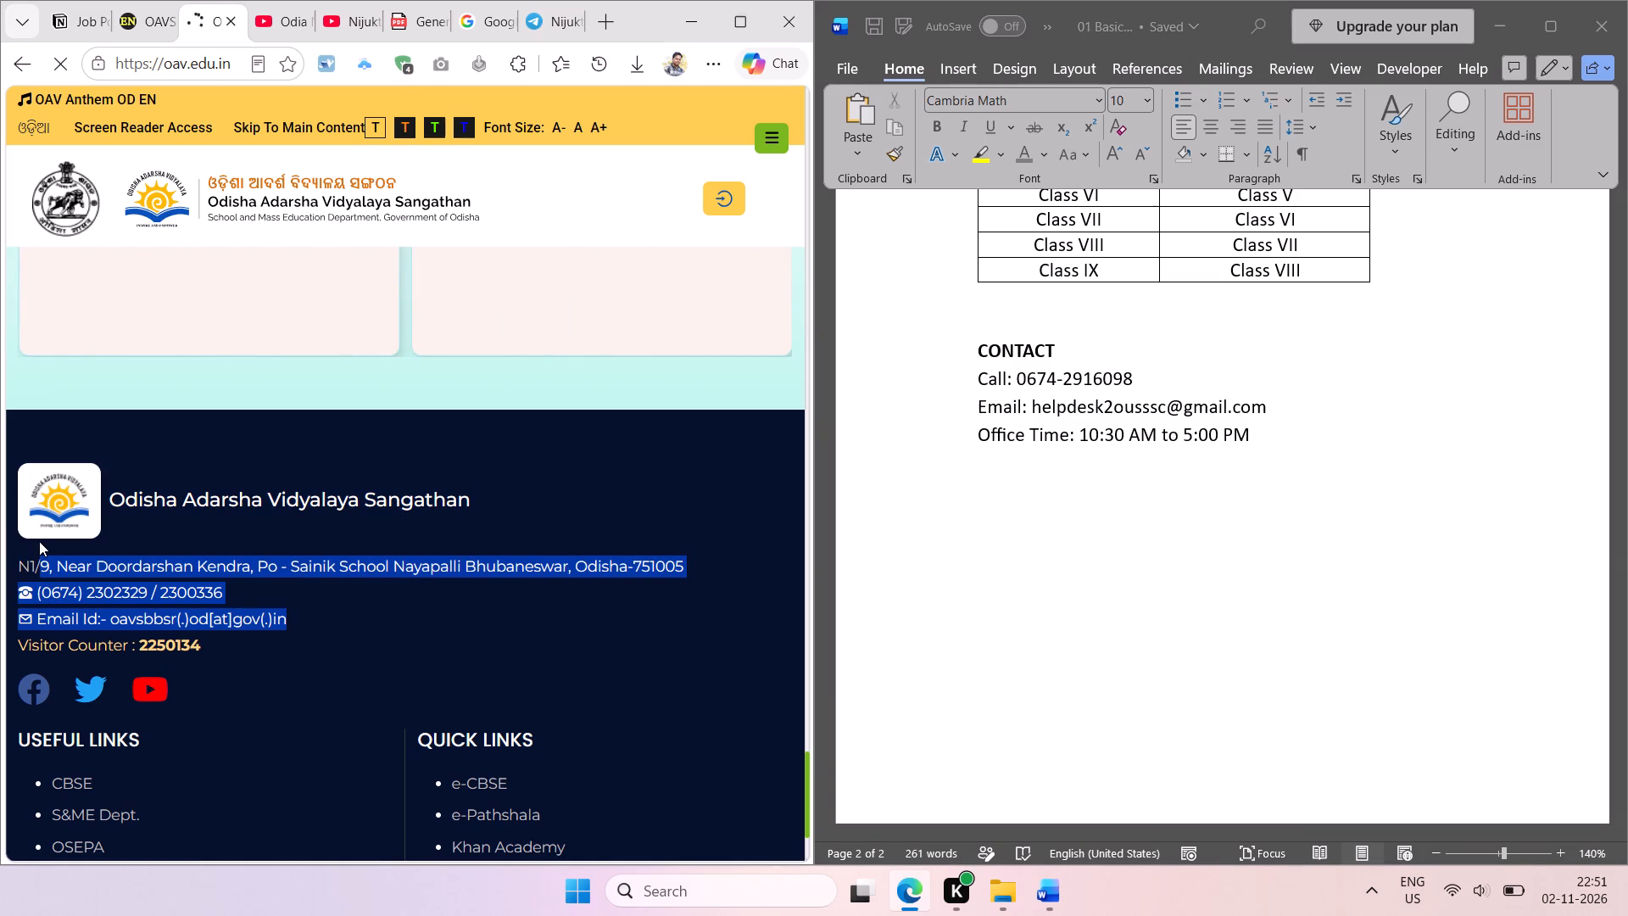
drag(39, 541, 111, 517)
key(ctrl+c)
In Word, paste the copied contact details below the Office Time line, leaving two blank lines between them.
click(1007, 491)
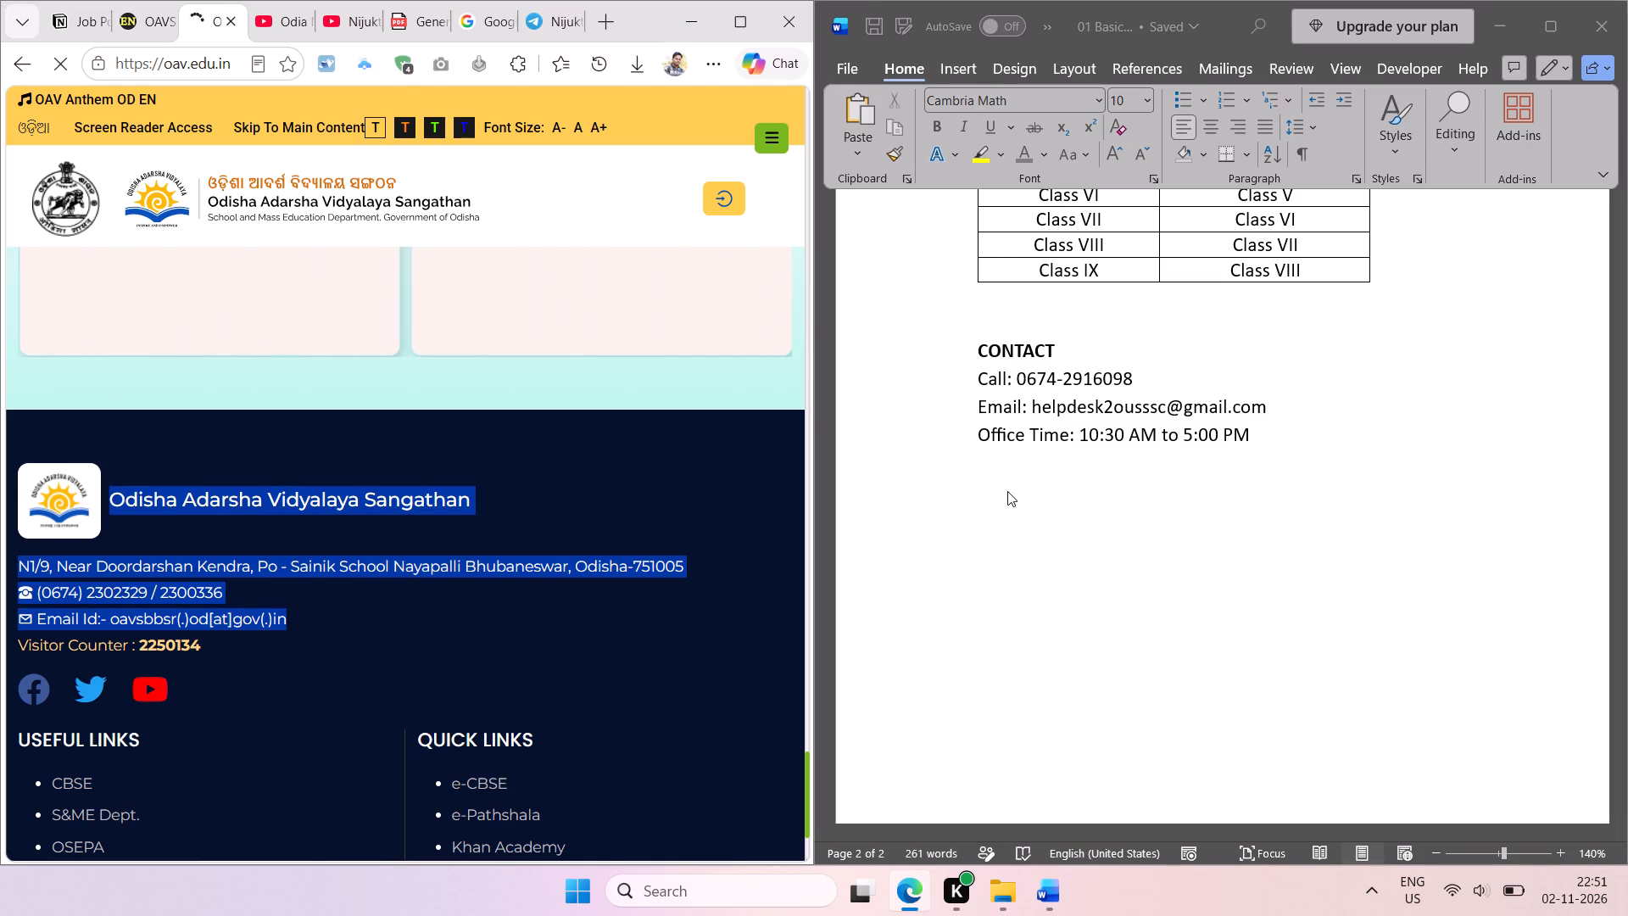
click(1010, 483)
click(1276, 437)
key(Return)
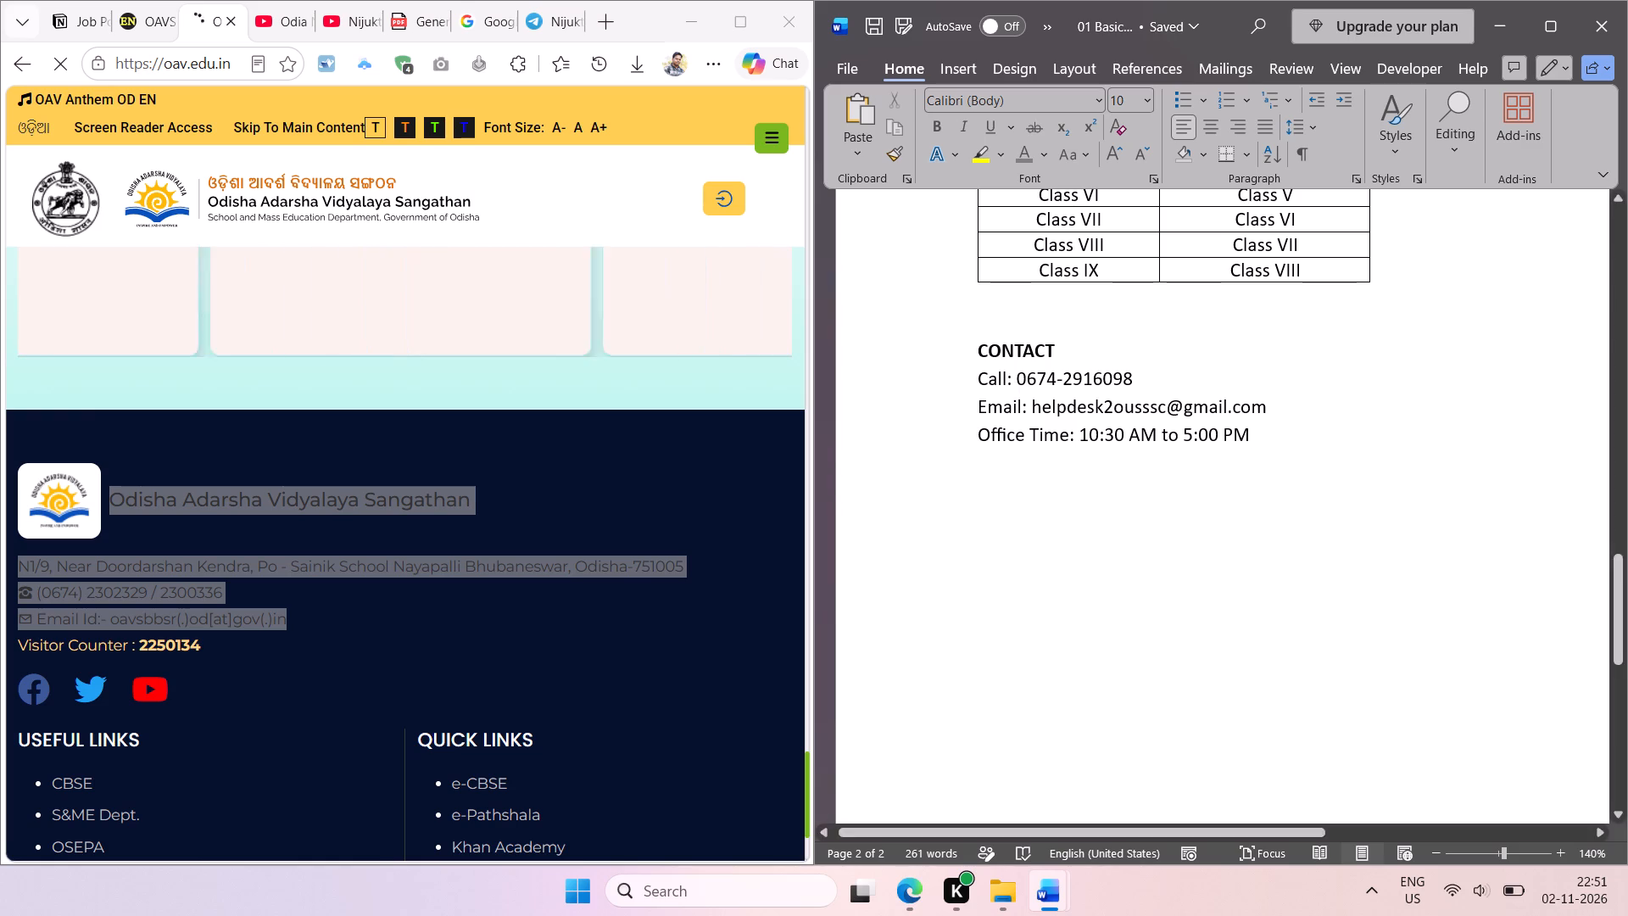
key(Return)
key(Return)
click(1023, 507)
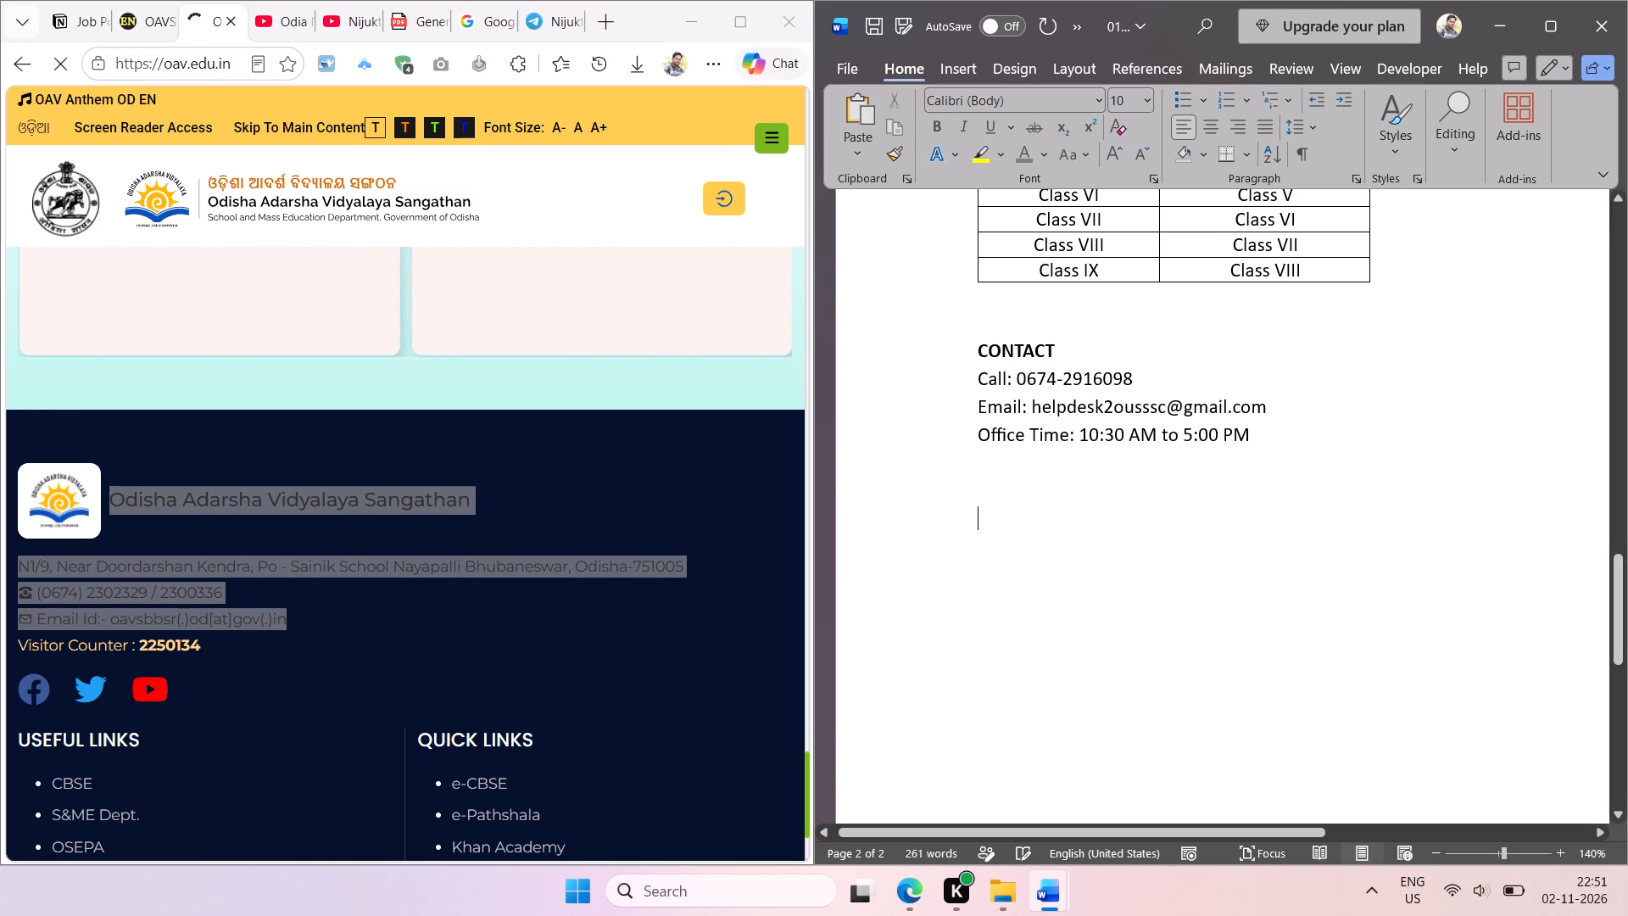
key(ctrl+v)
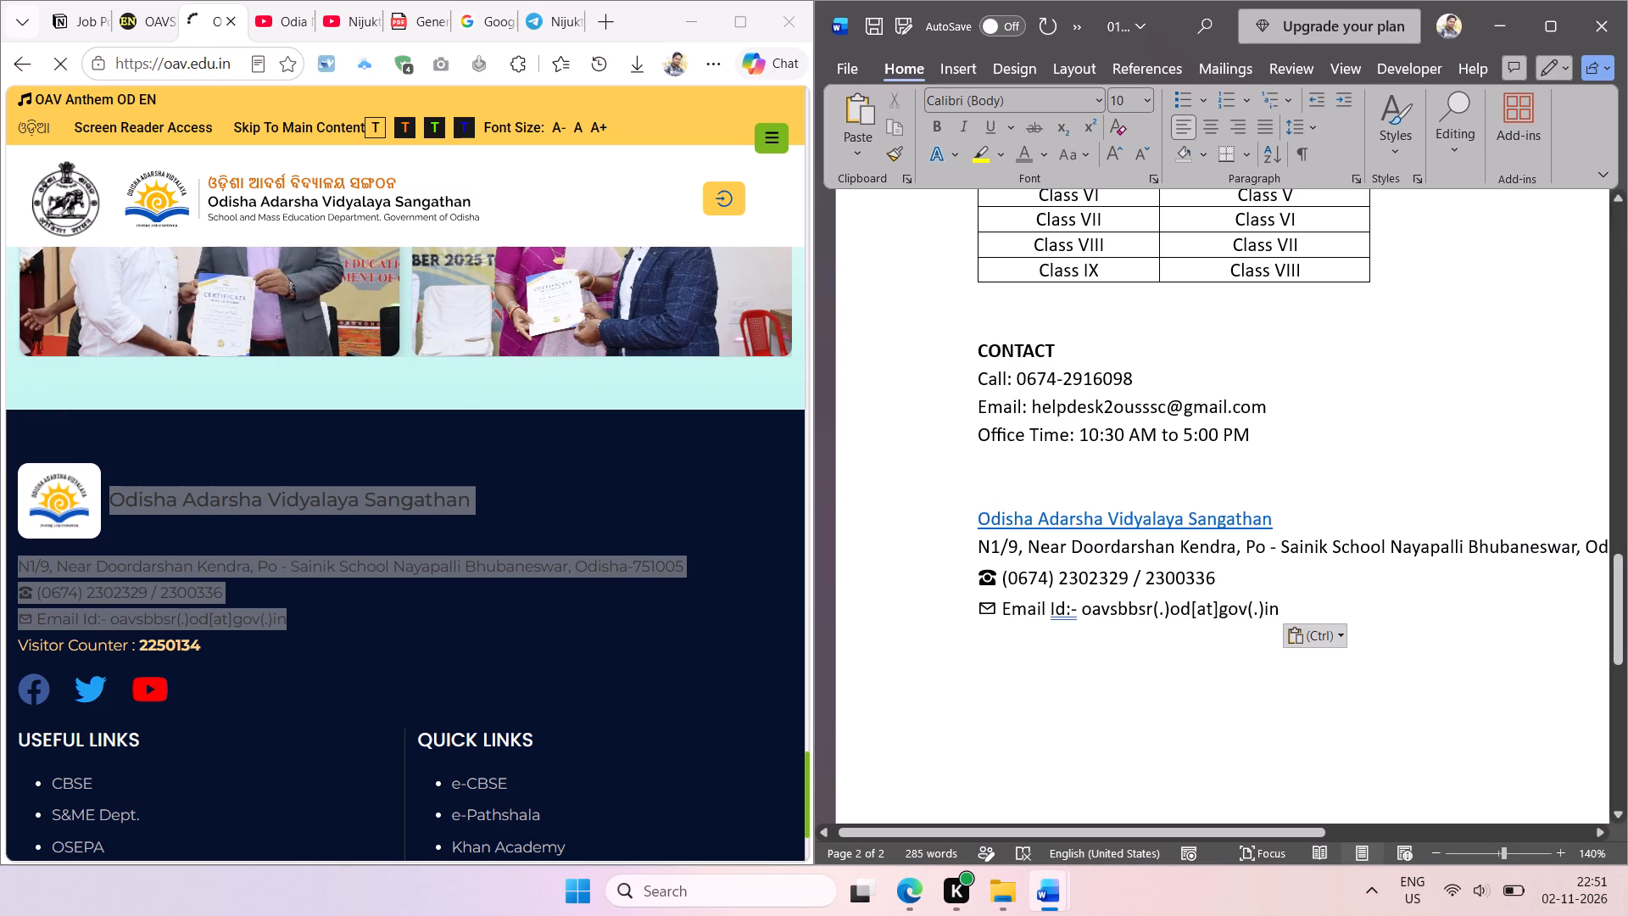
Move the two office phone numbers from the pasted details into the Call line, replacing its old number after the area code.
click(1185, 586)
drag(1224, 582, 999, 577)
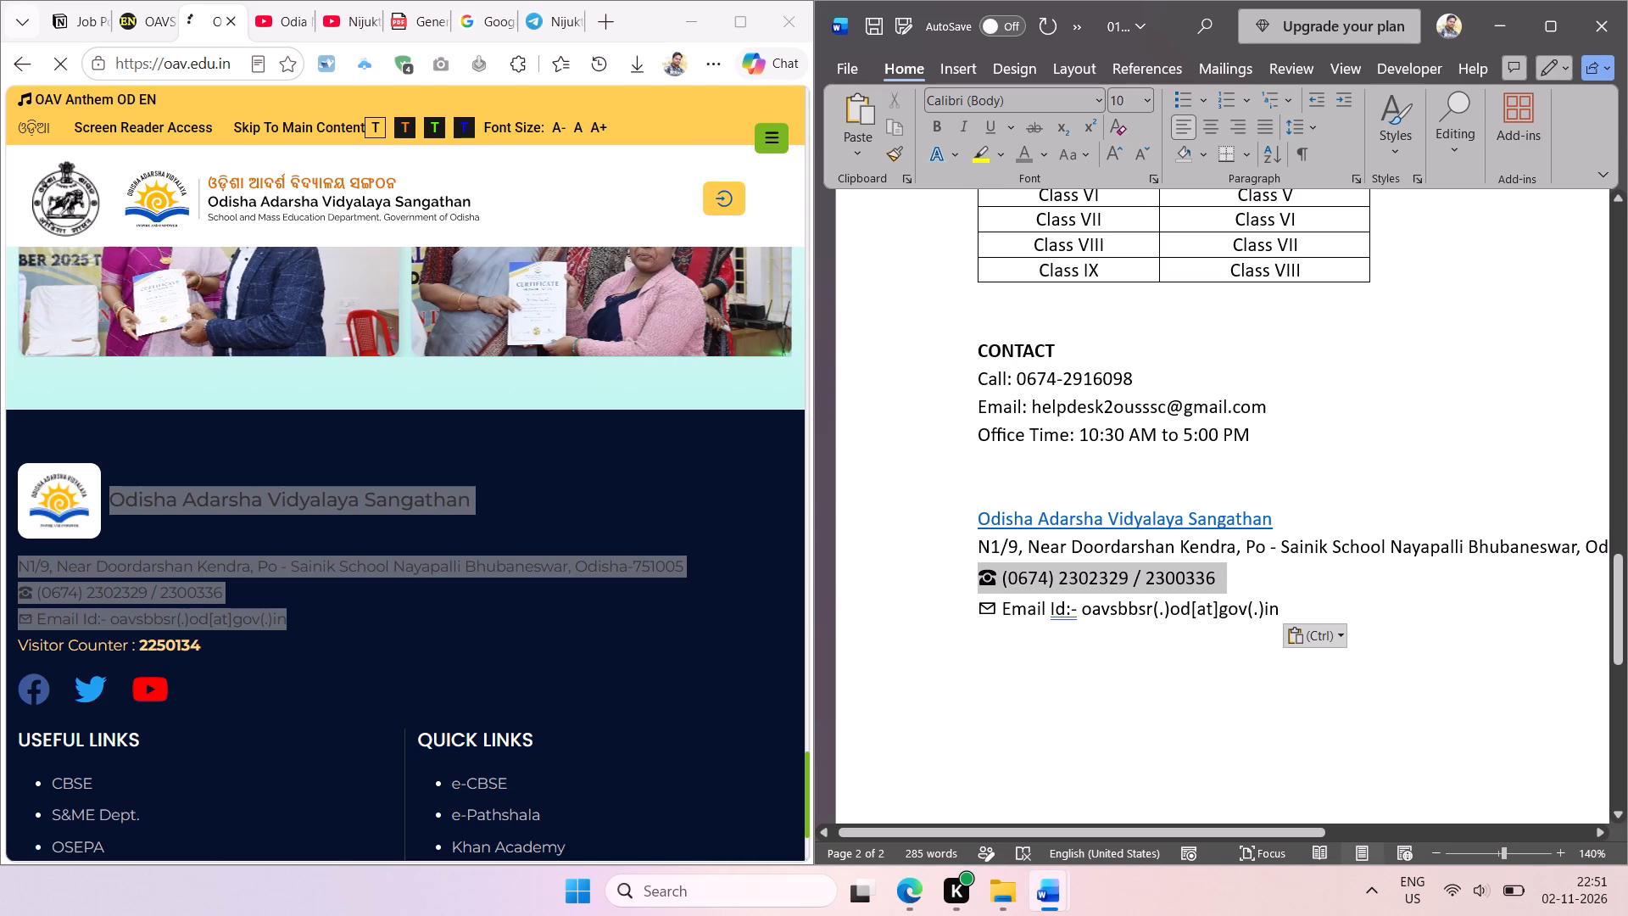
drag(999, 577, 1001, 580)
key(ctrl+c)
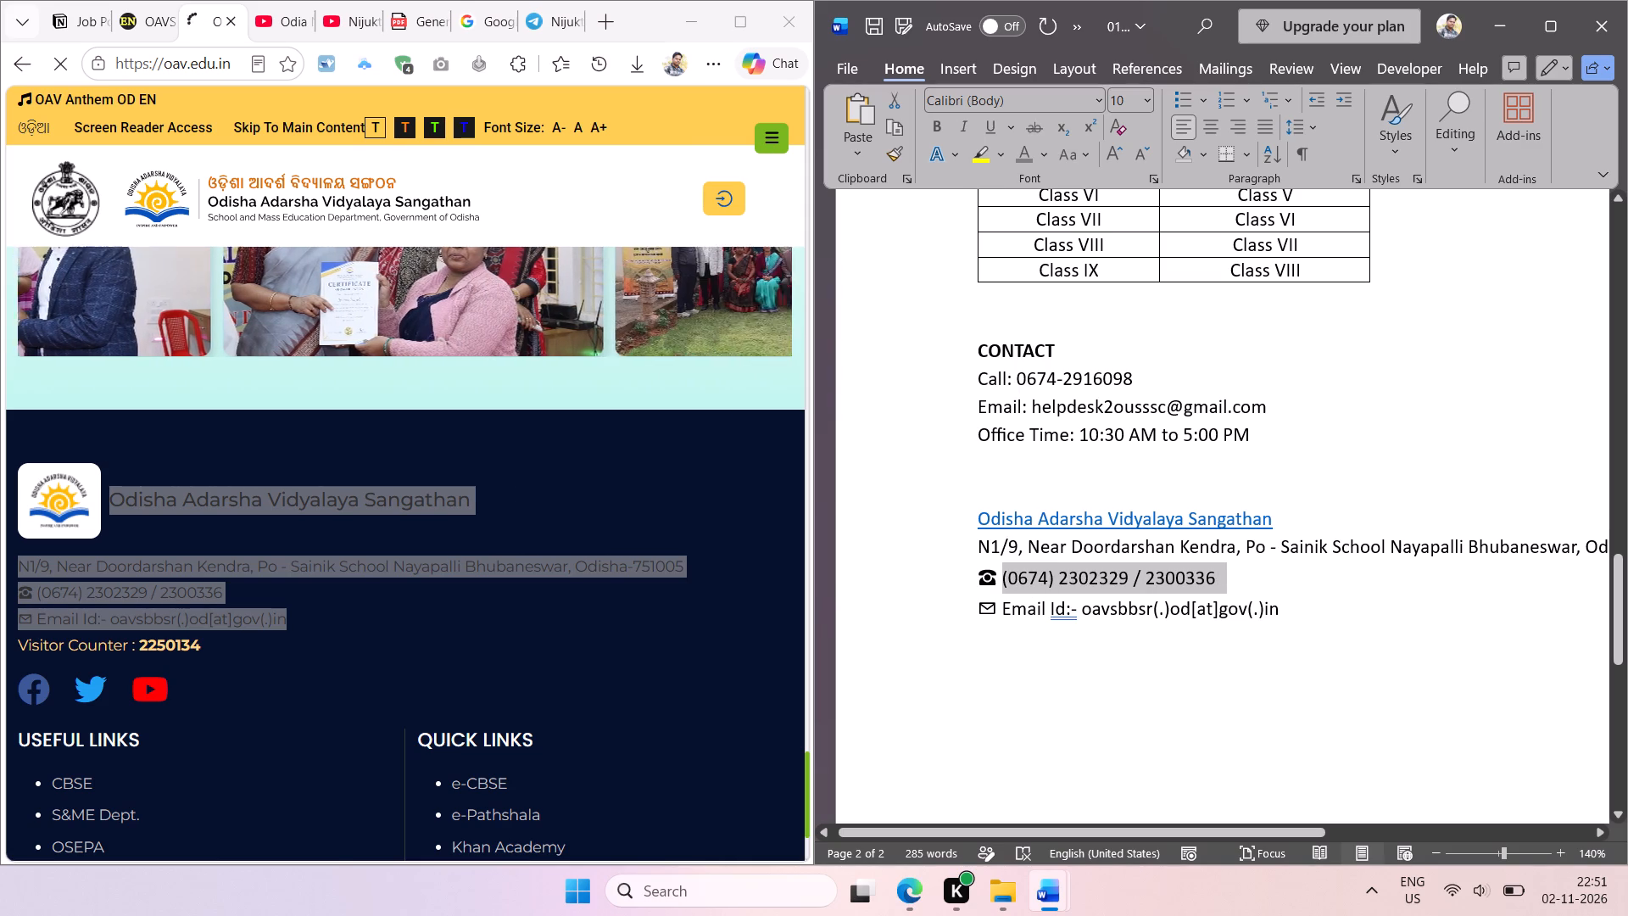
click(1112, 368)
drag(1143, 382, 1021, 379)
click(1106, 582)
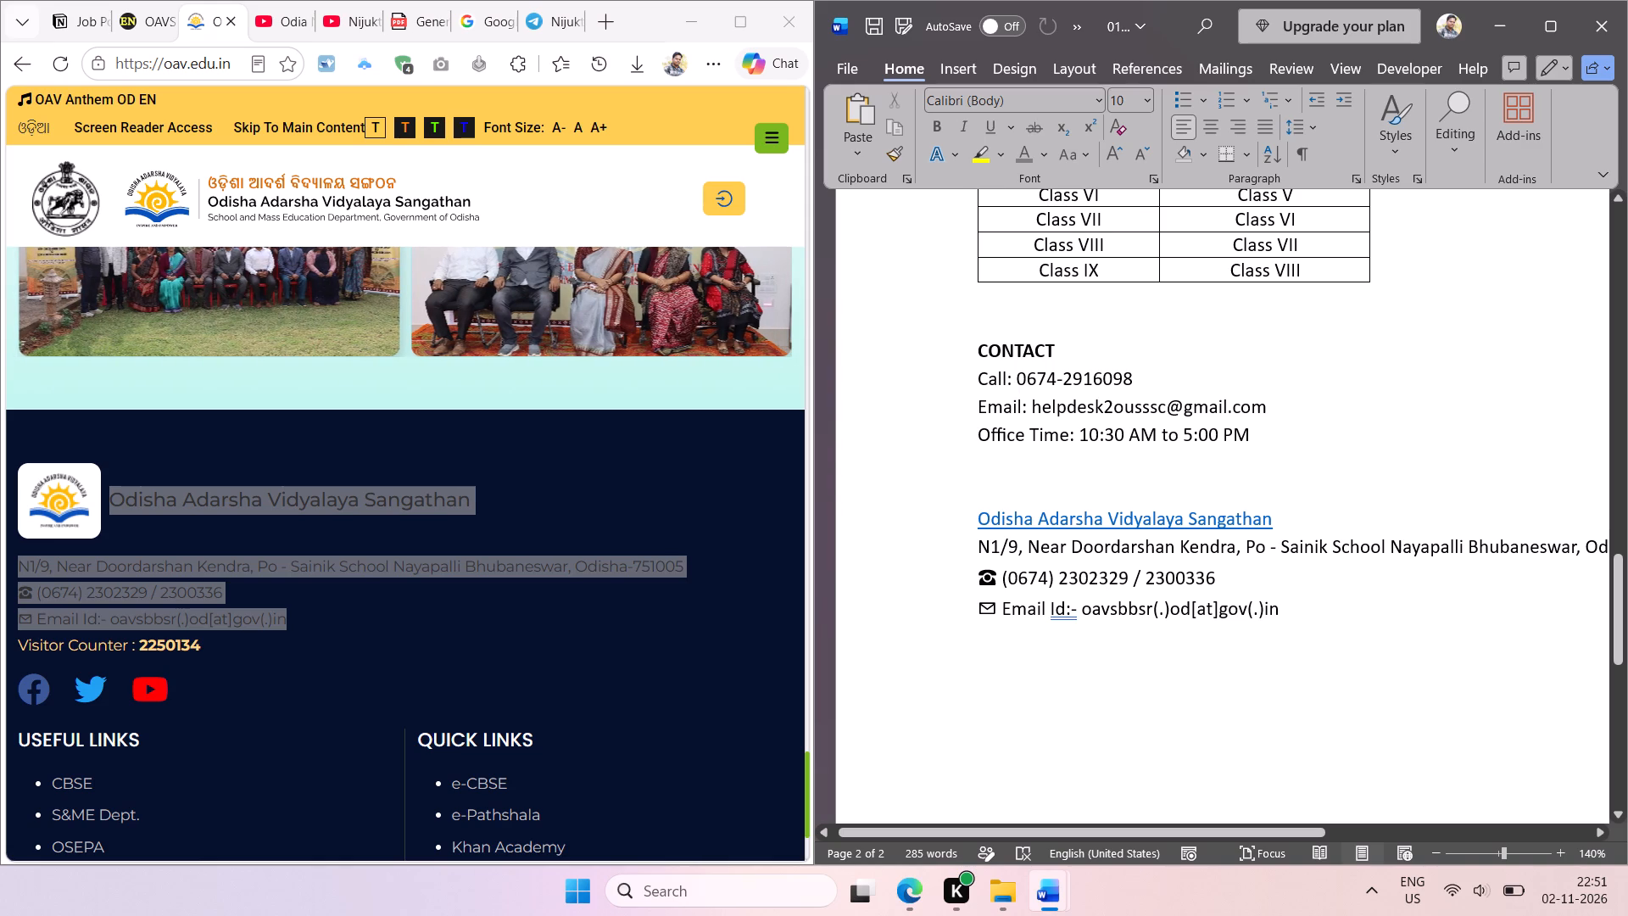
drag(1227, 573, 1116, 577)
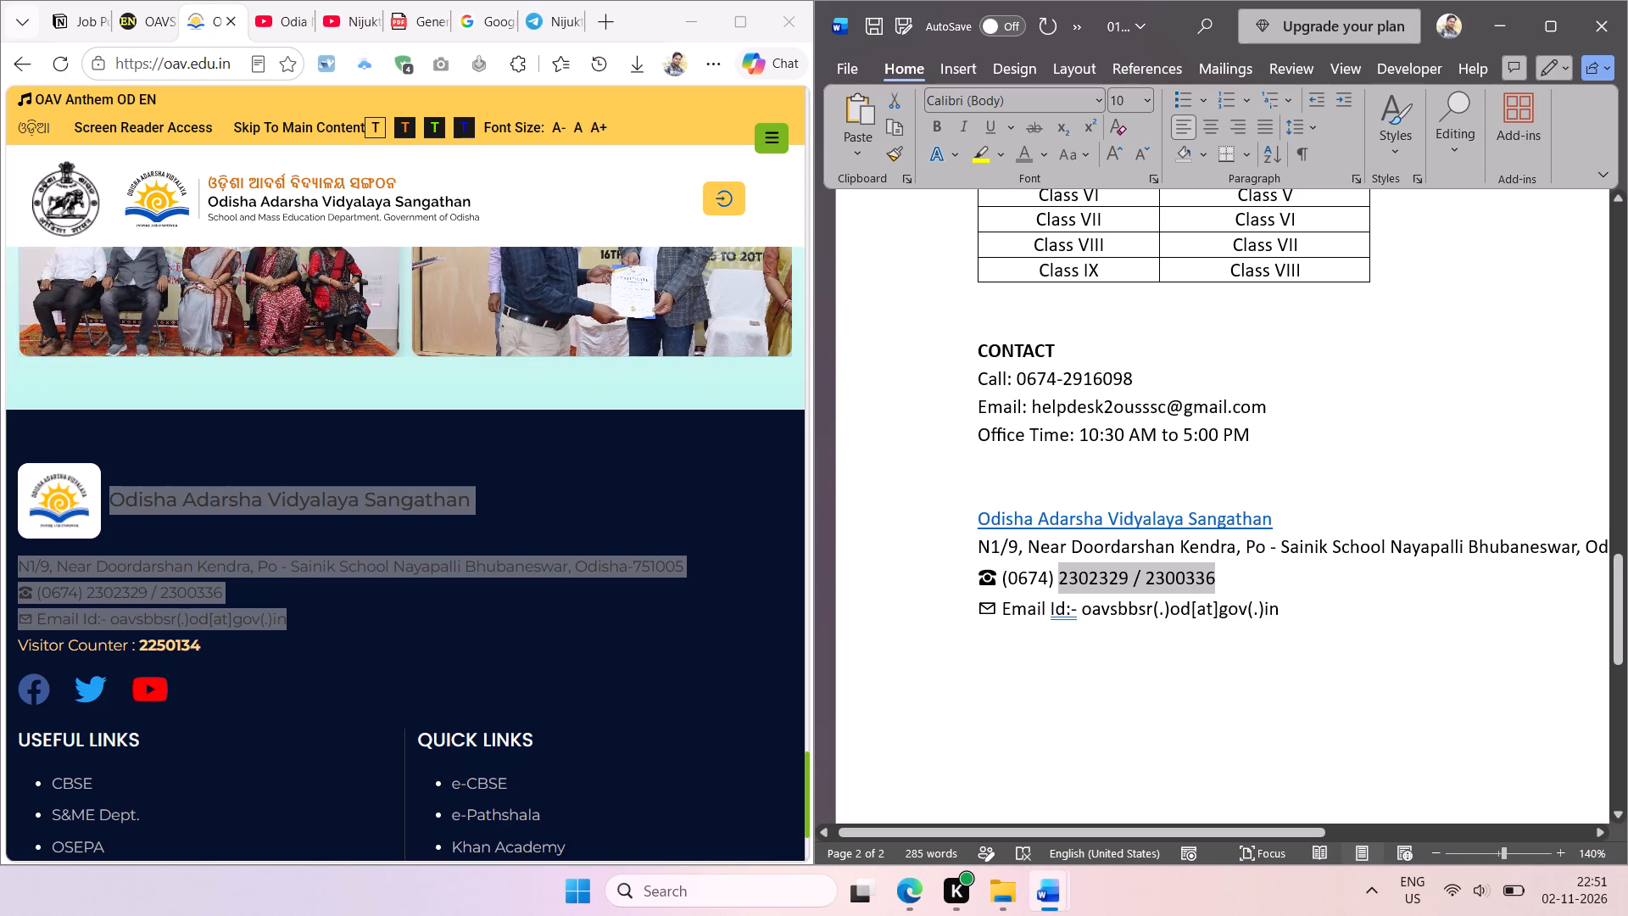
key(ctrl+x)
double_click(1116, 377)
key(ctrl+v)
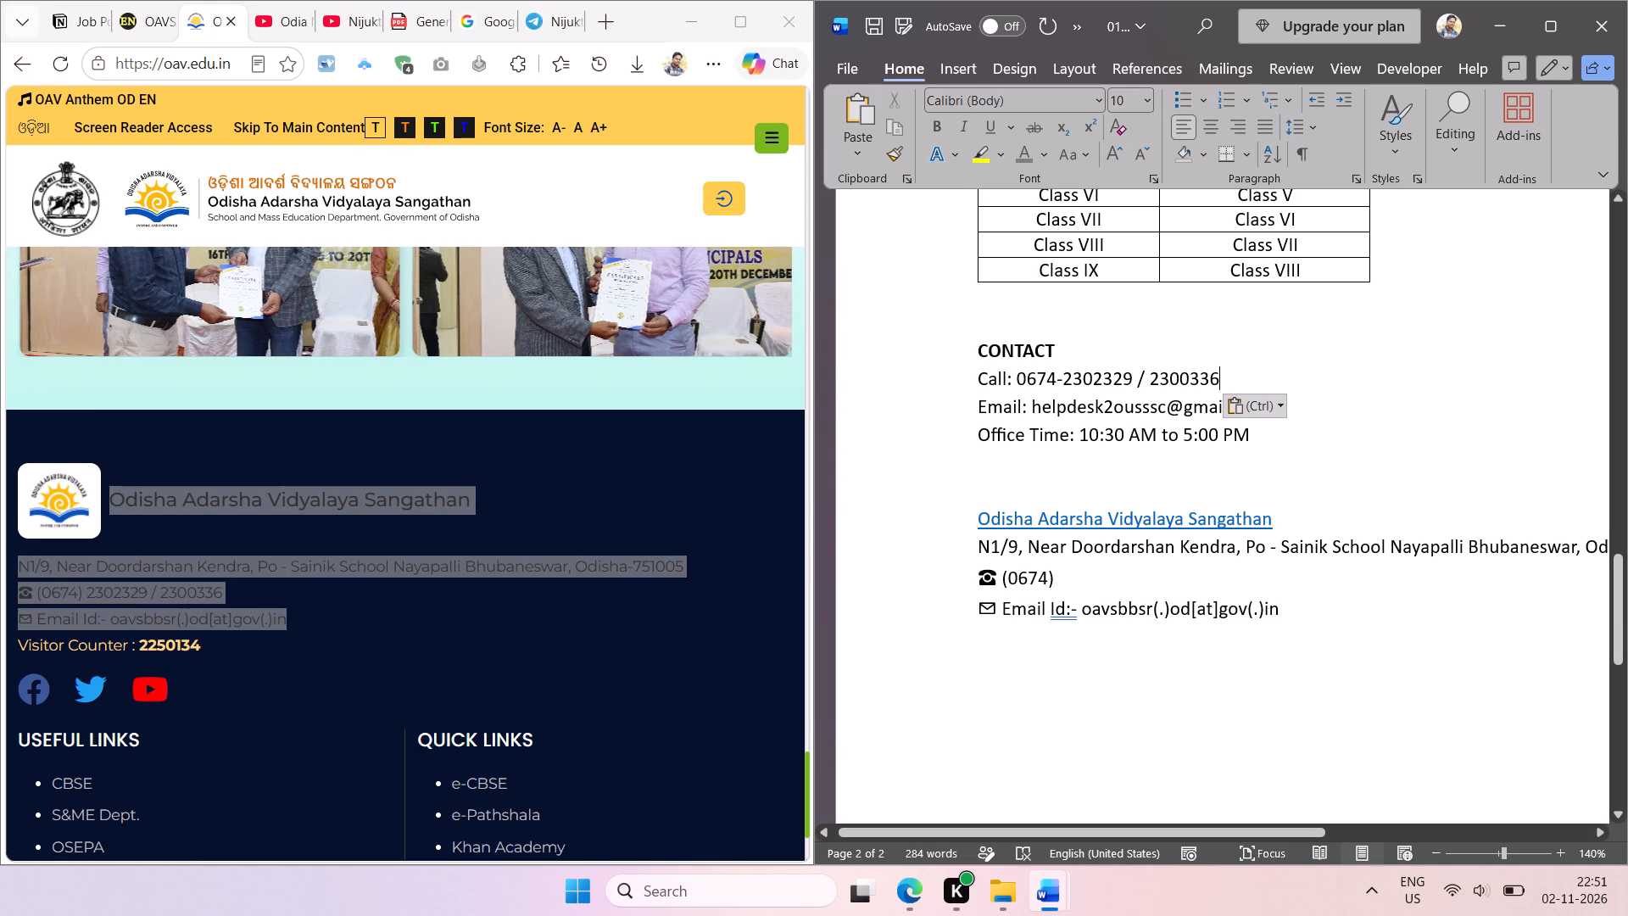
Delete the remaining phone line with its icon and area code from the pasted contact details.
drag(1094, 579, 973, 575)
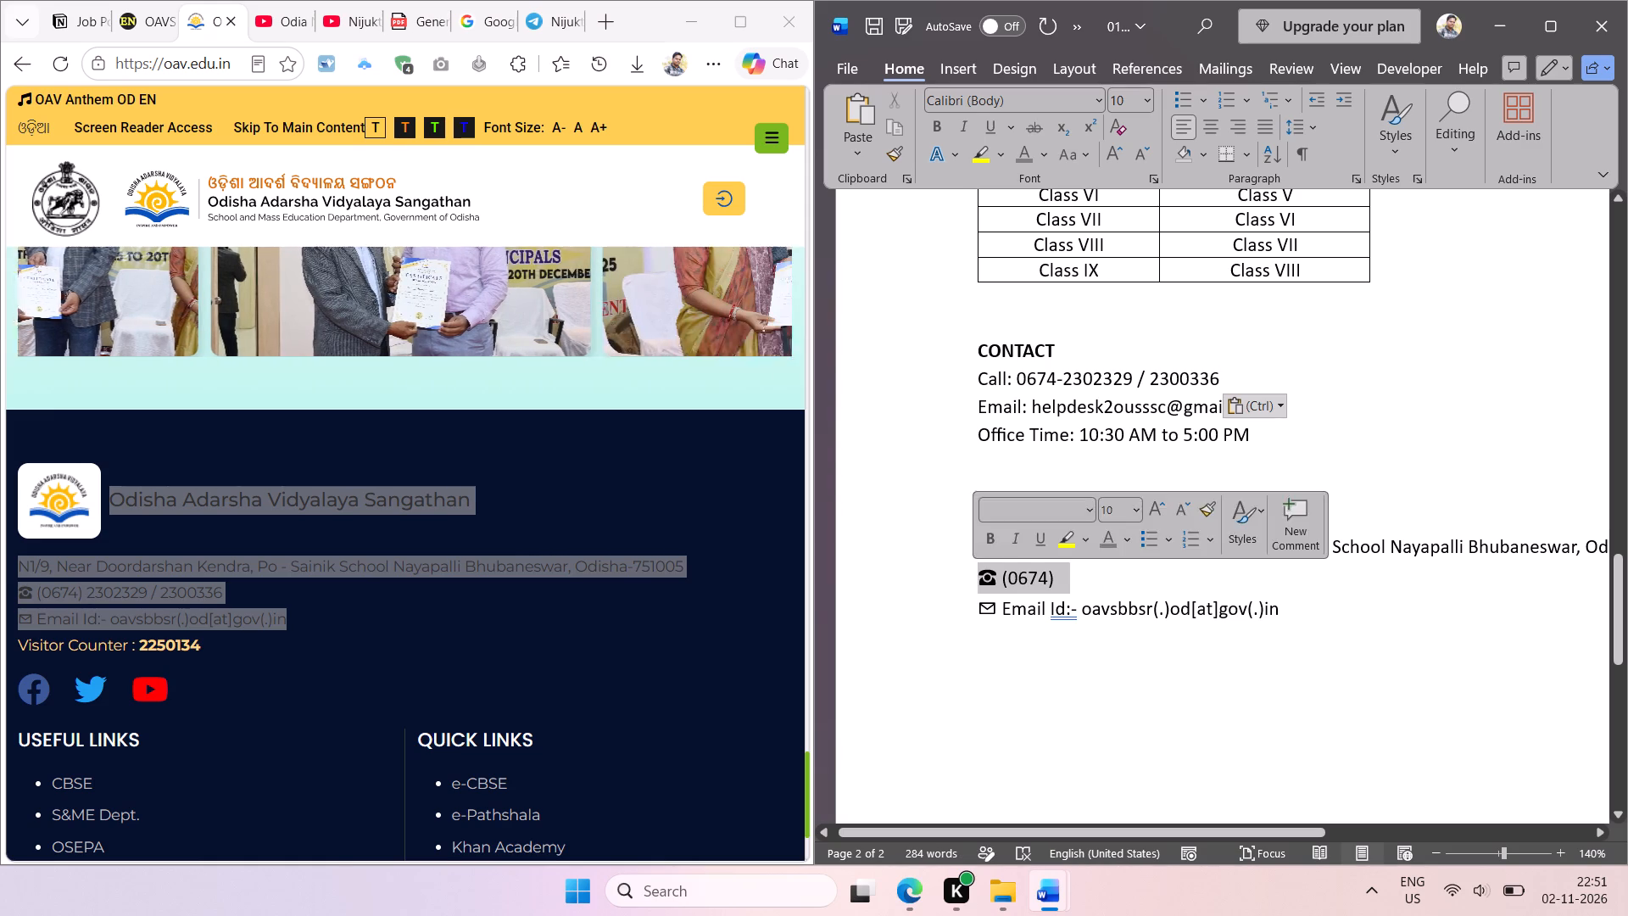
key(BackSpace)
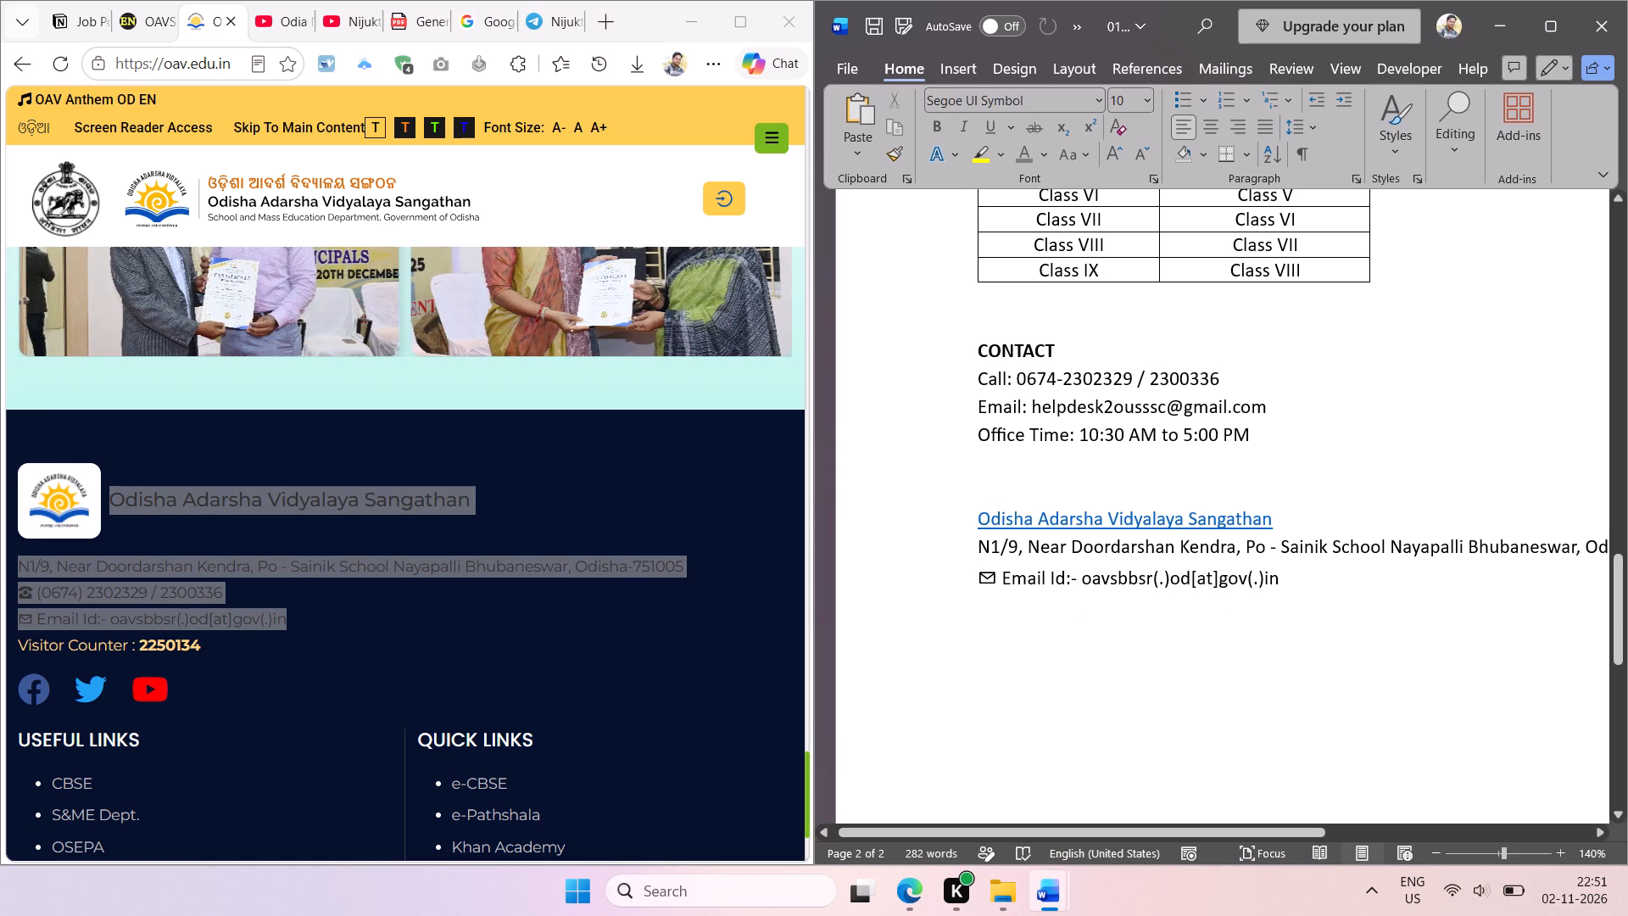
Convert the pasted email address to standard format by replacing each "(.)" with a dot and "[at]" with @.
click(1172, 585)
key(BackSpace)
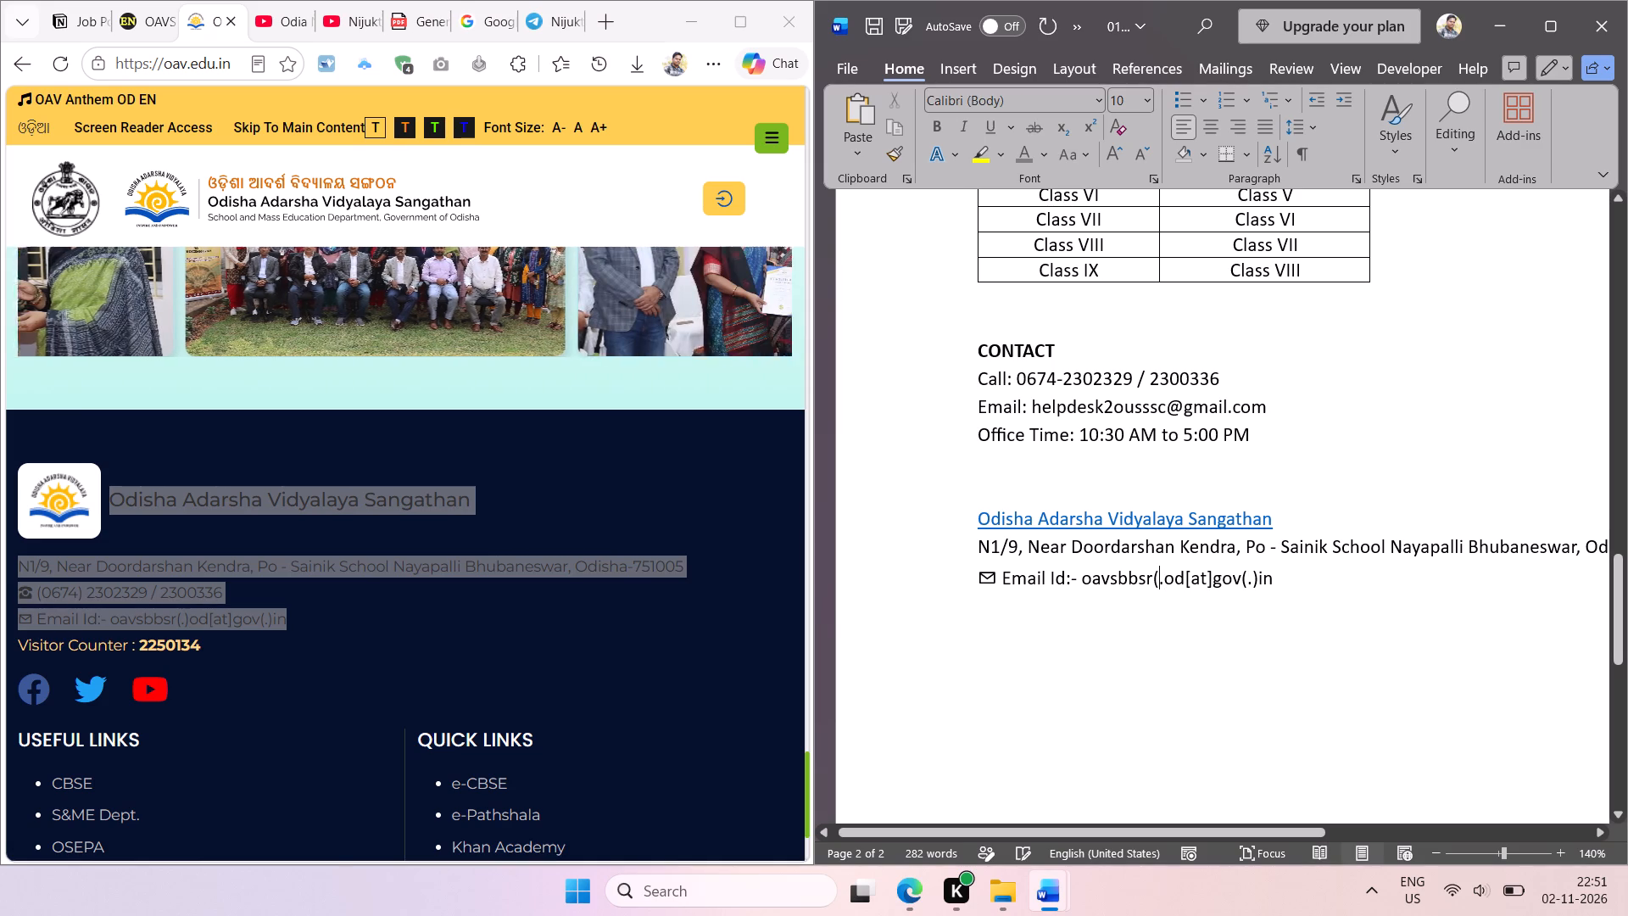
key(Left)
key(BackSpace)
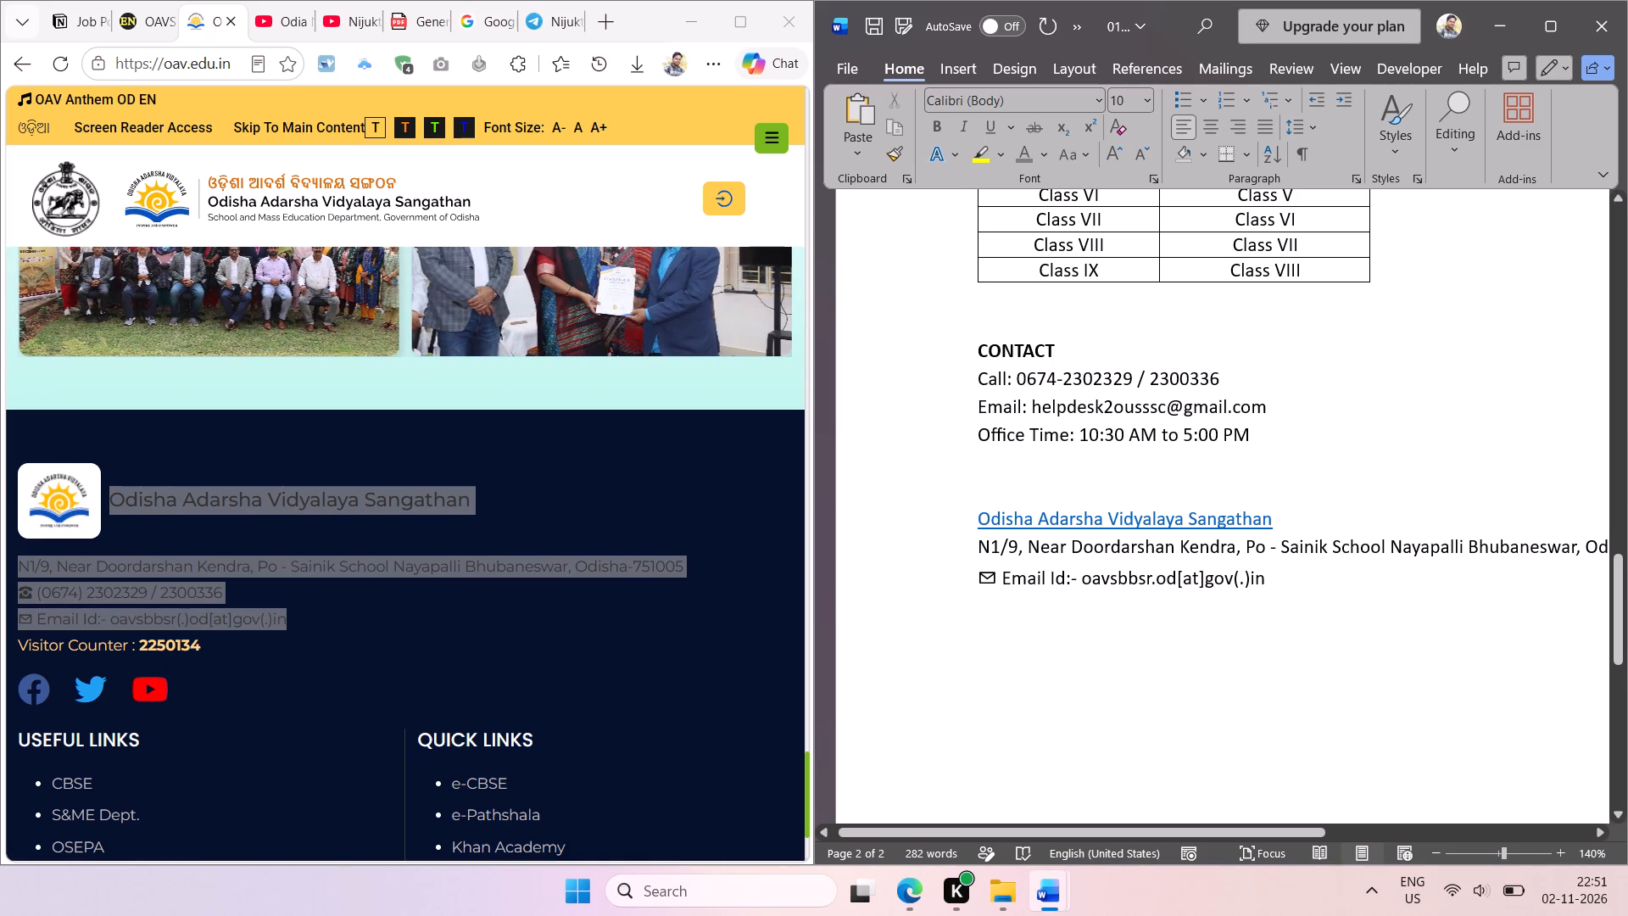
click(1207, 580)
key(BackSpace)
key(BackSpace)
key(BackSpace)
key(BackSpace)
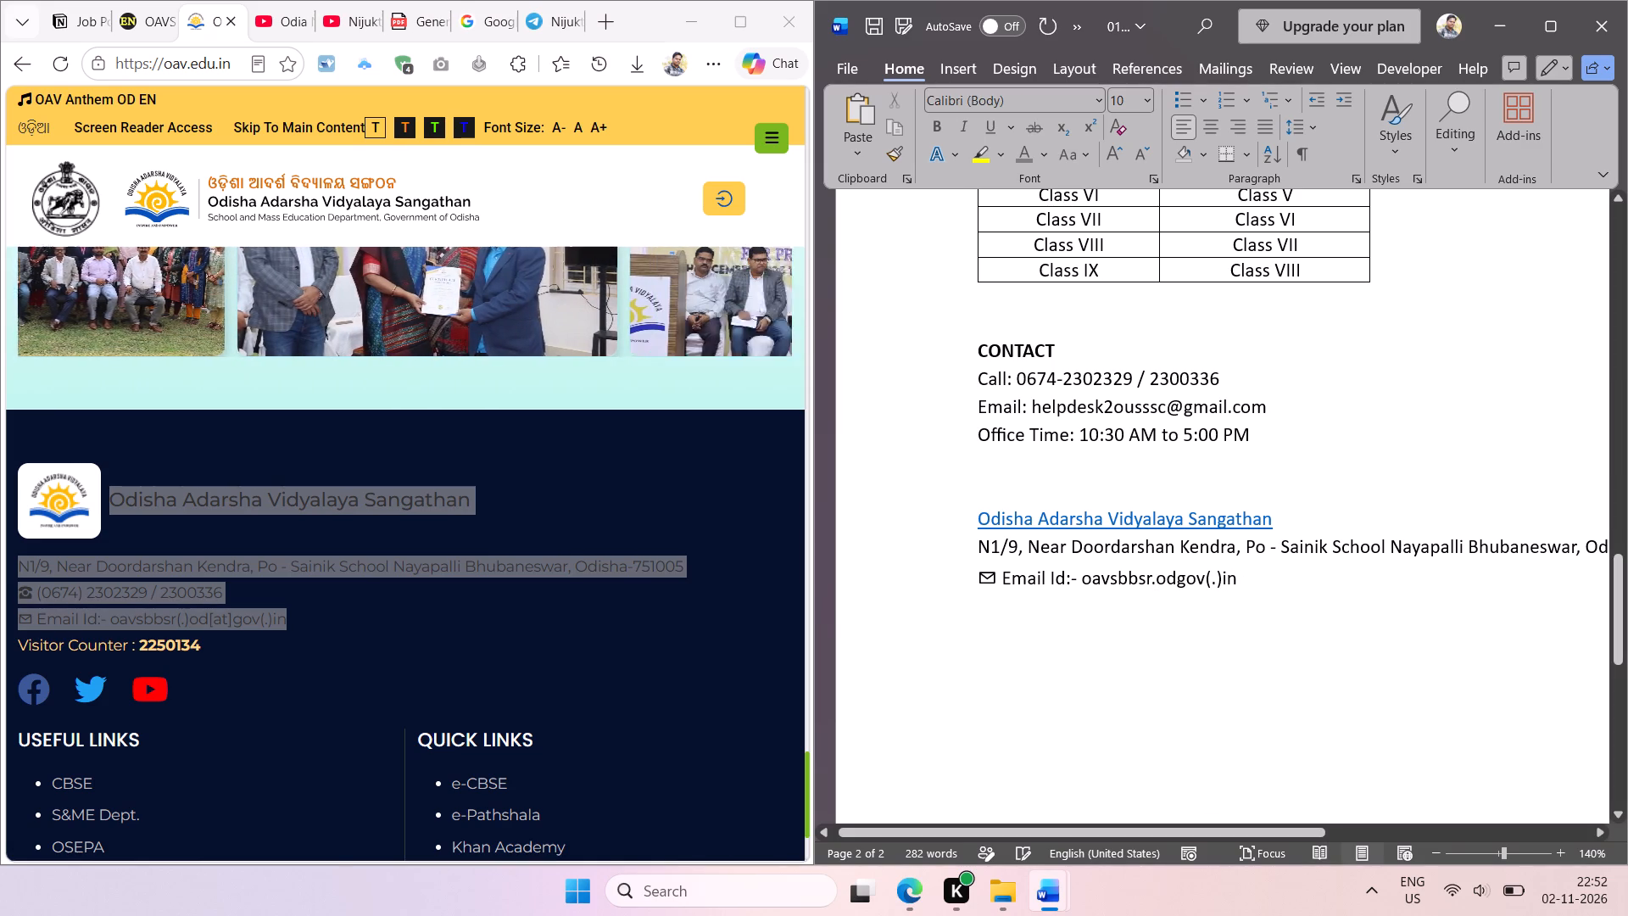
key(shift+at)
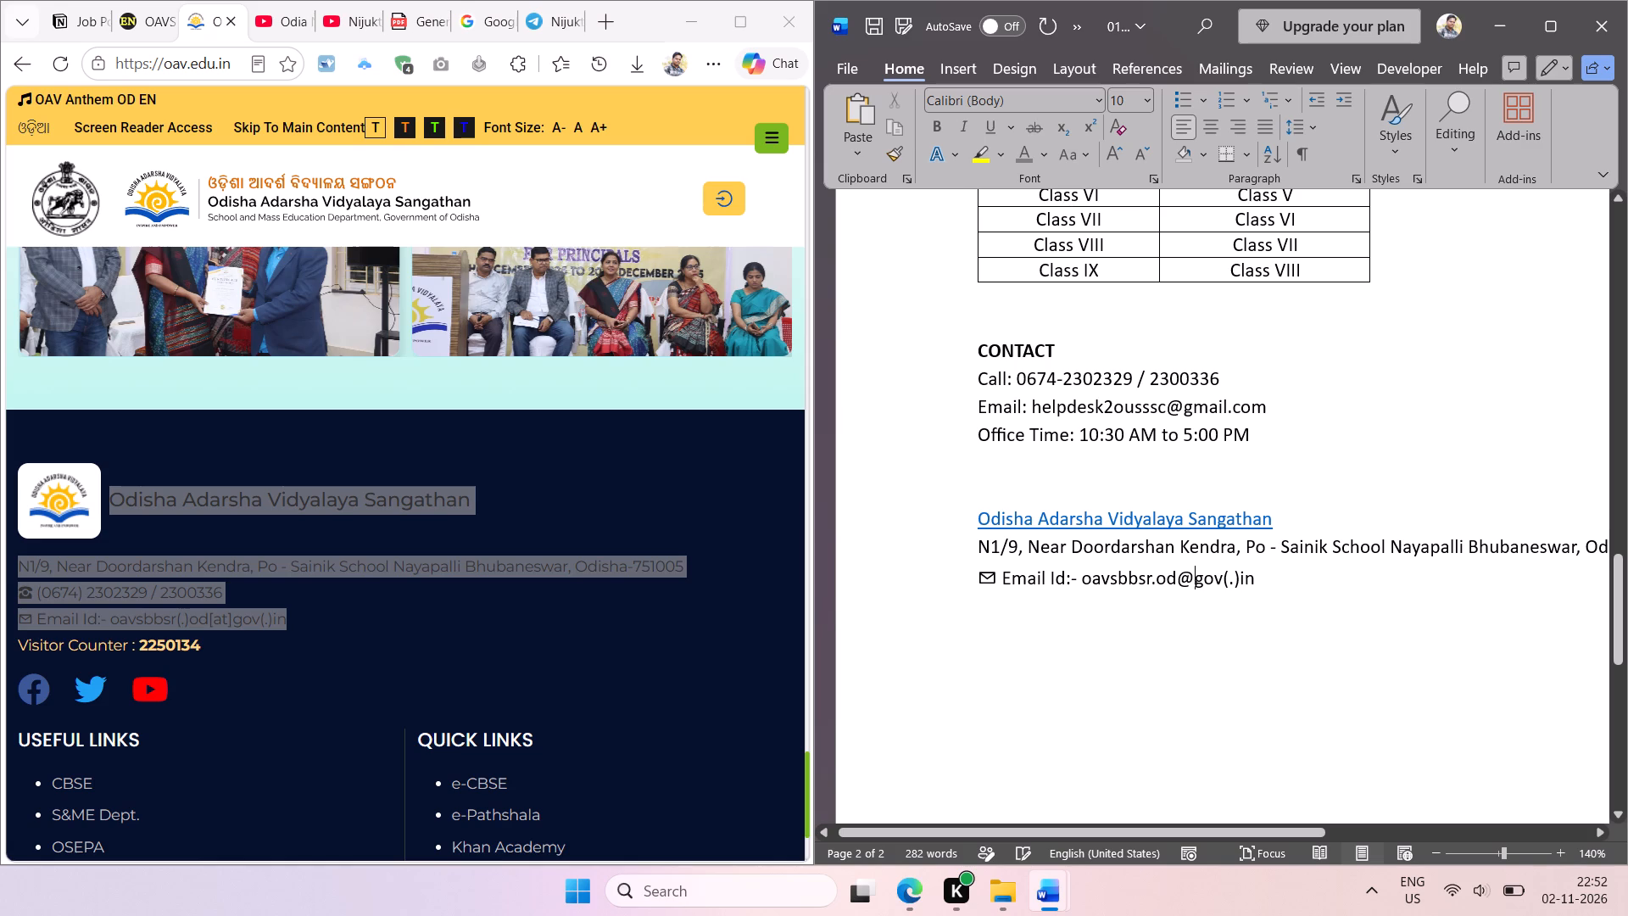
click(1241, 584)
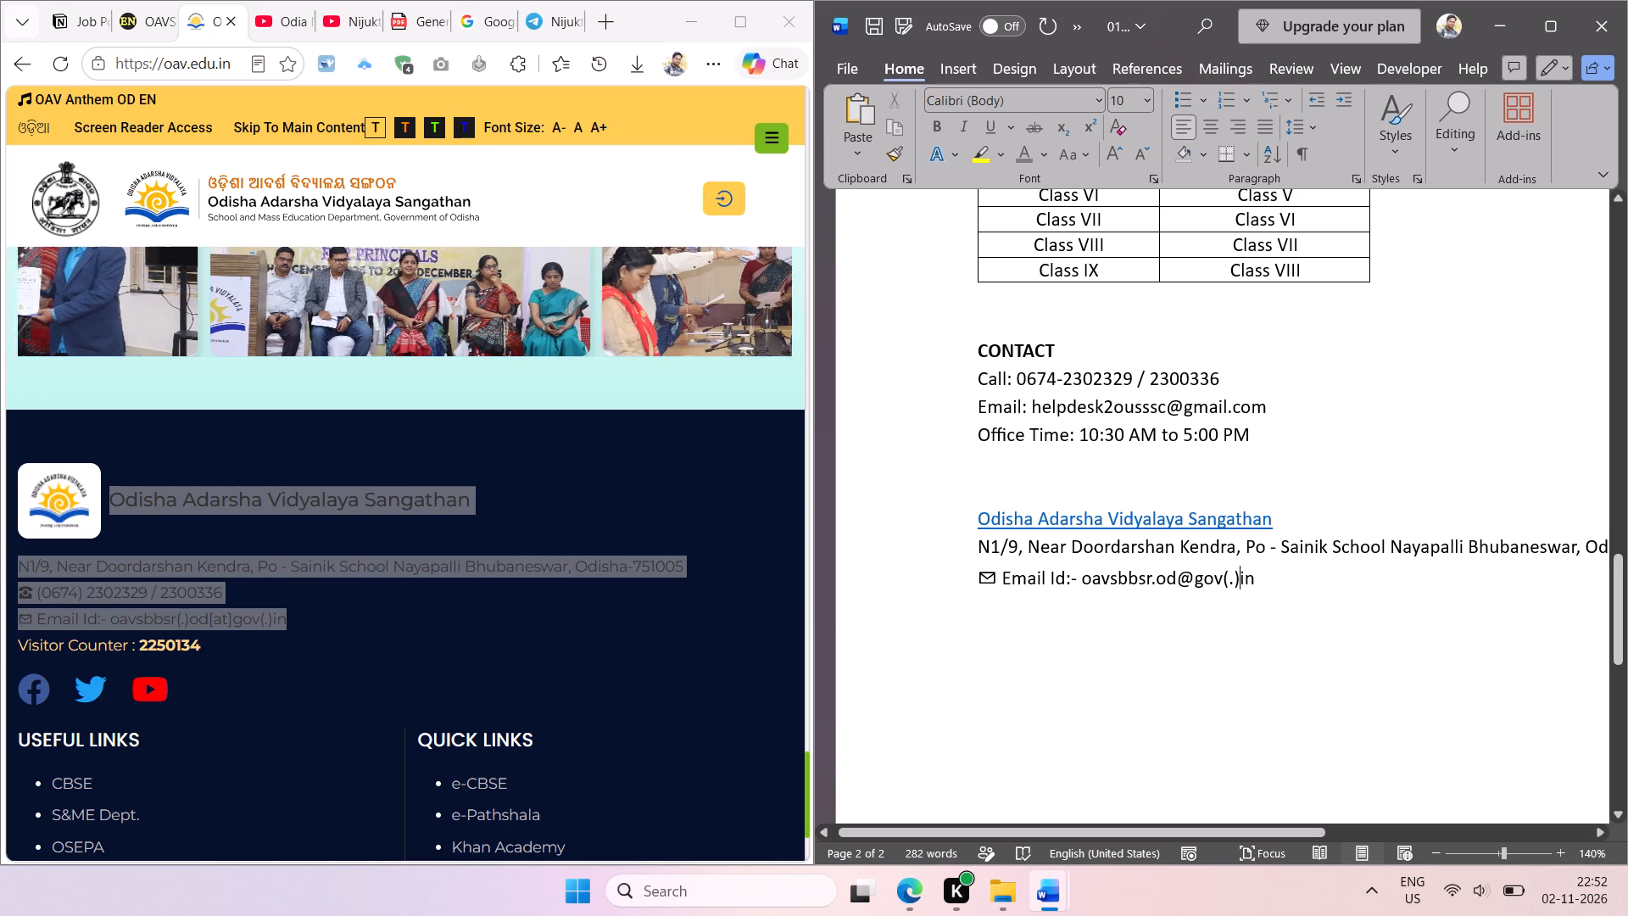
key(BackSpace)
key(Left)
key(BackSpace)
Copy the corrected office email address over the old address in the CONTACT section's Email line.
drag(1250, 576, 1145, 580)
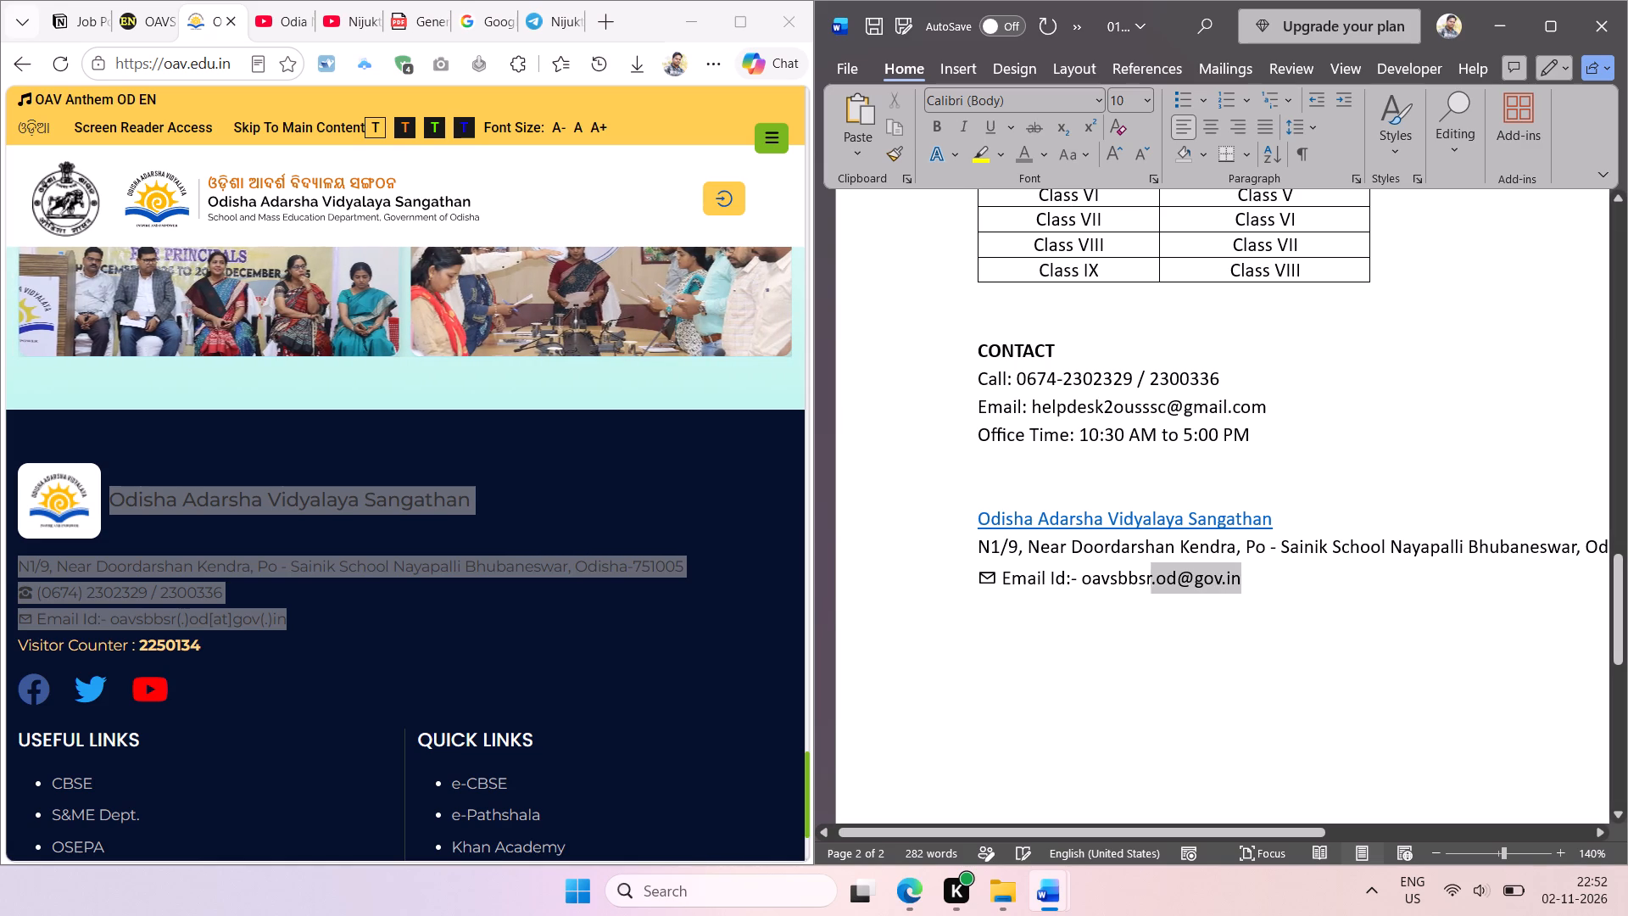
drag(1145, 580, 1125, 582)
key(ctrl+c)
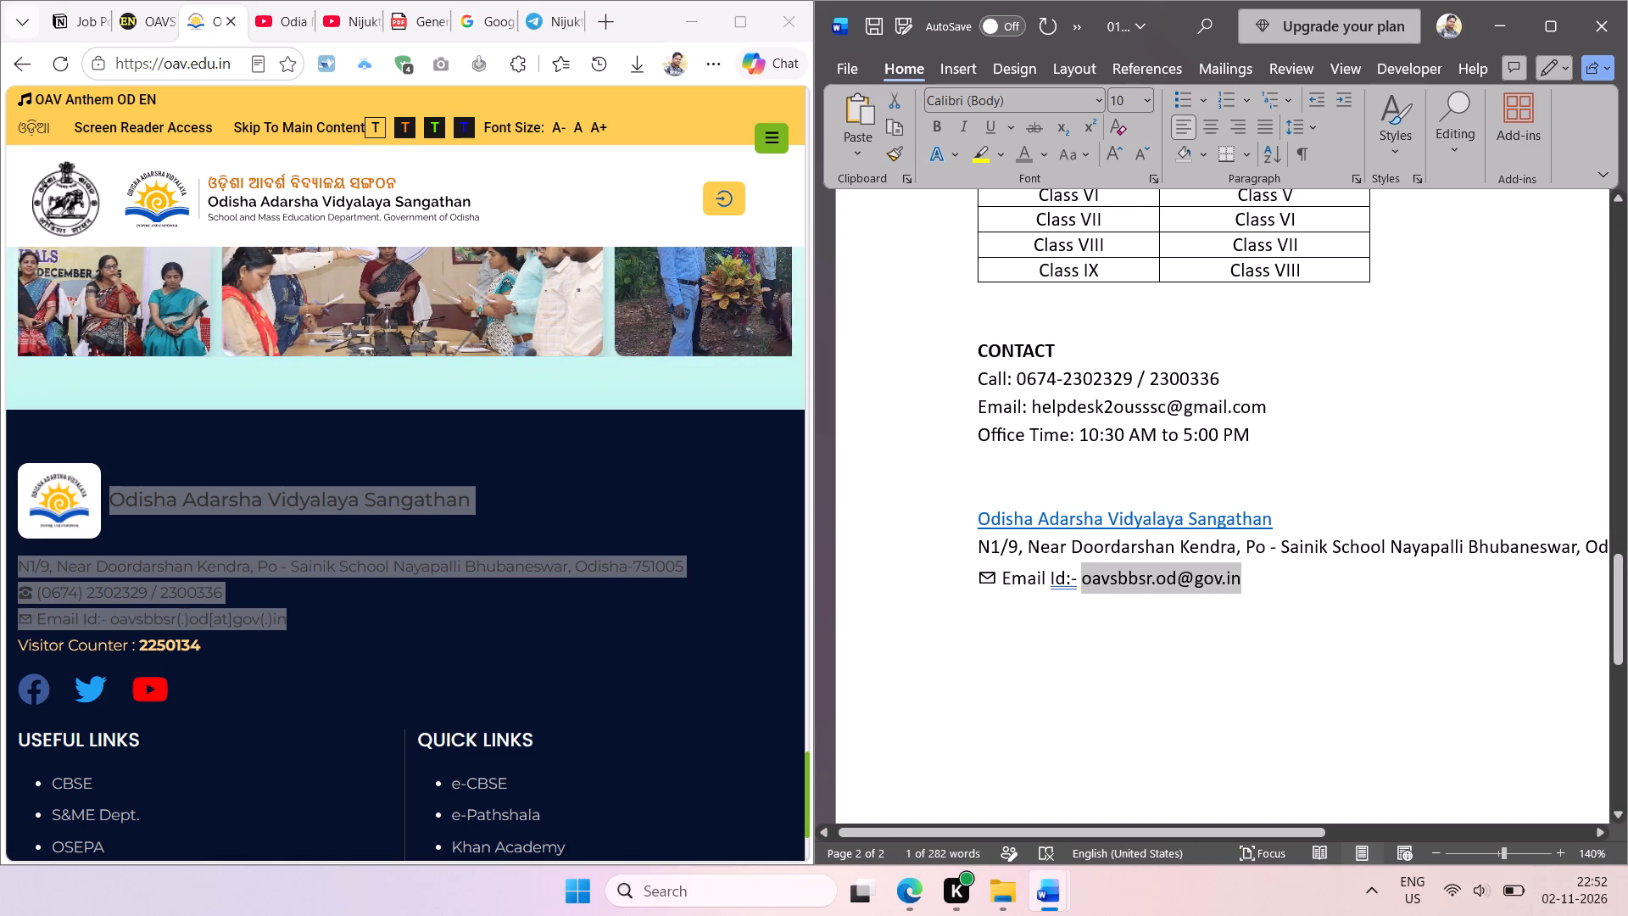
drag(1276, 411, 1112, 411)
key(ctrl+v)
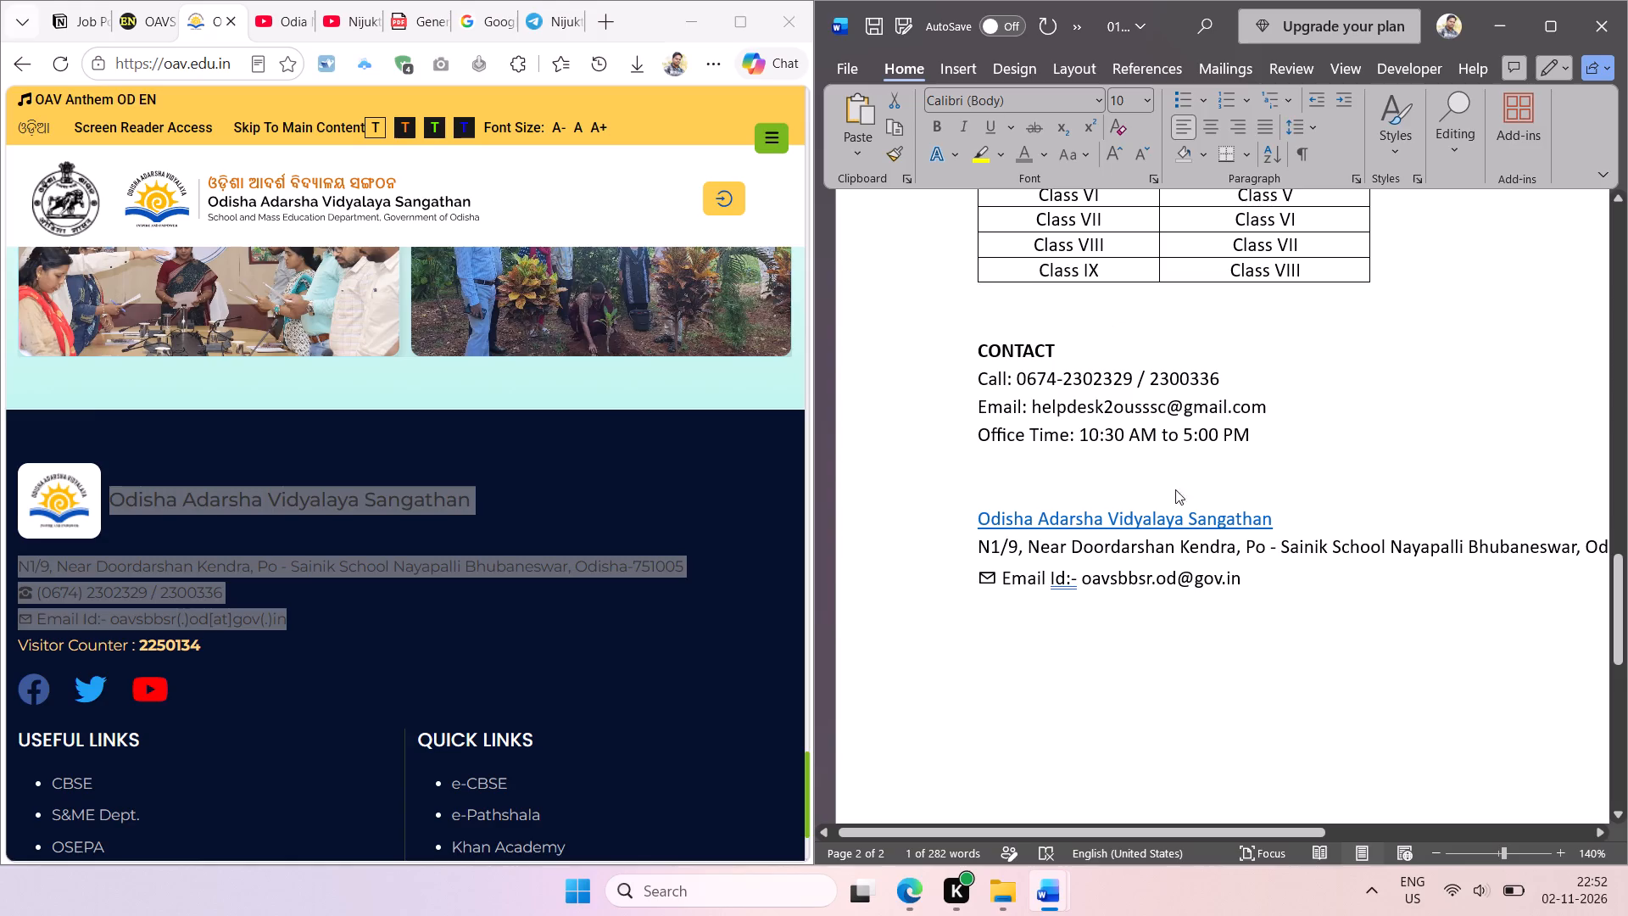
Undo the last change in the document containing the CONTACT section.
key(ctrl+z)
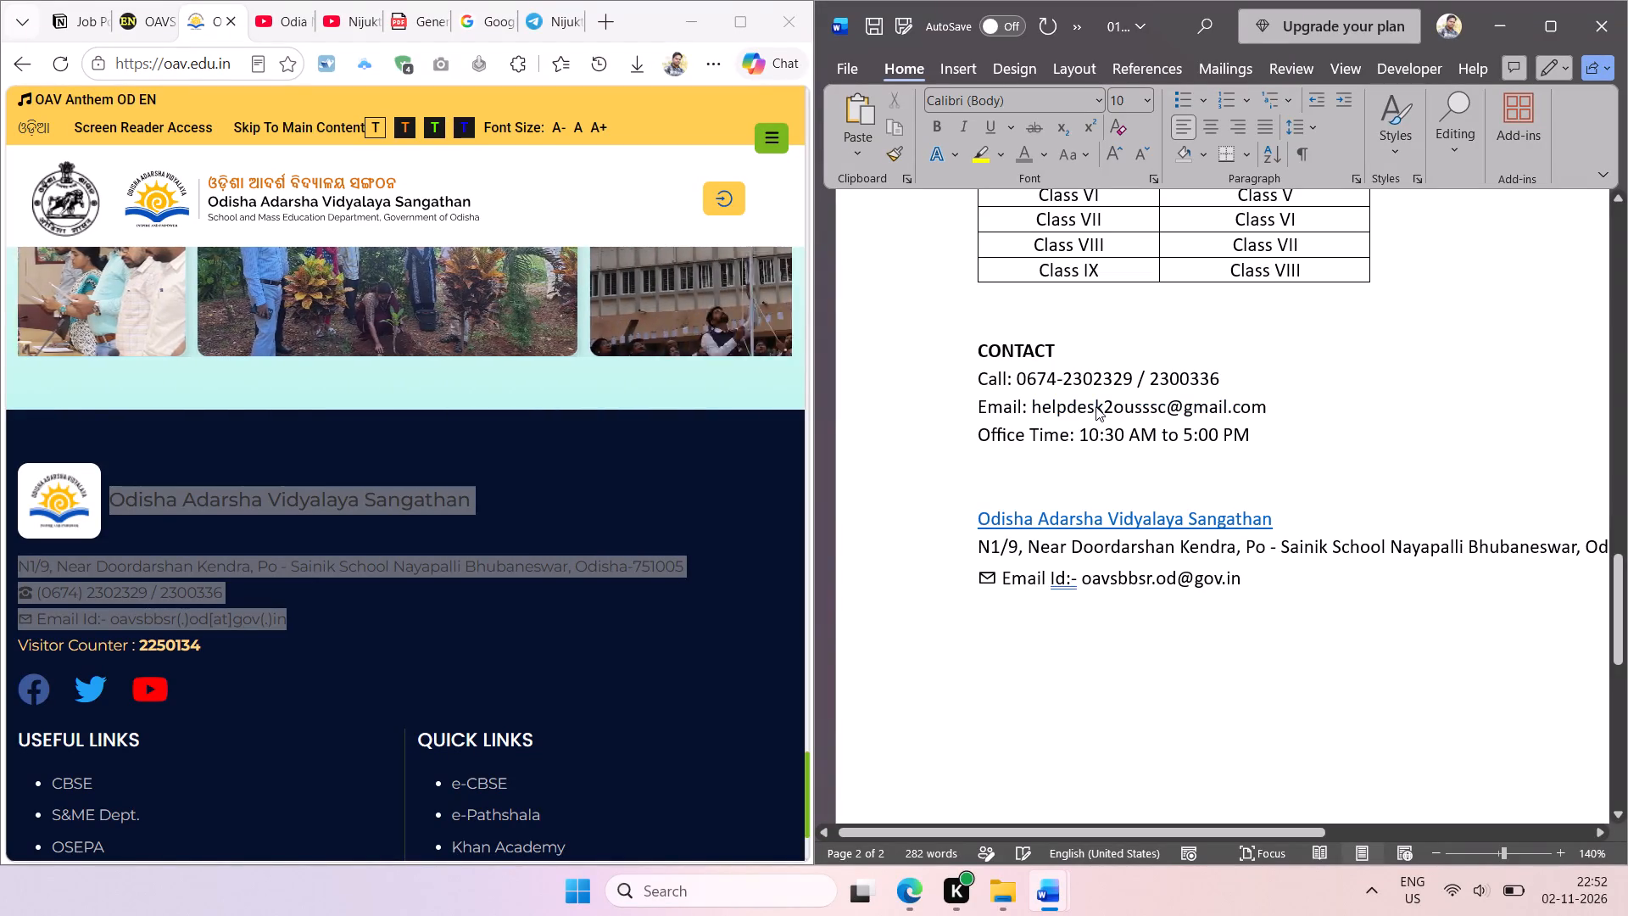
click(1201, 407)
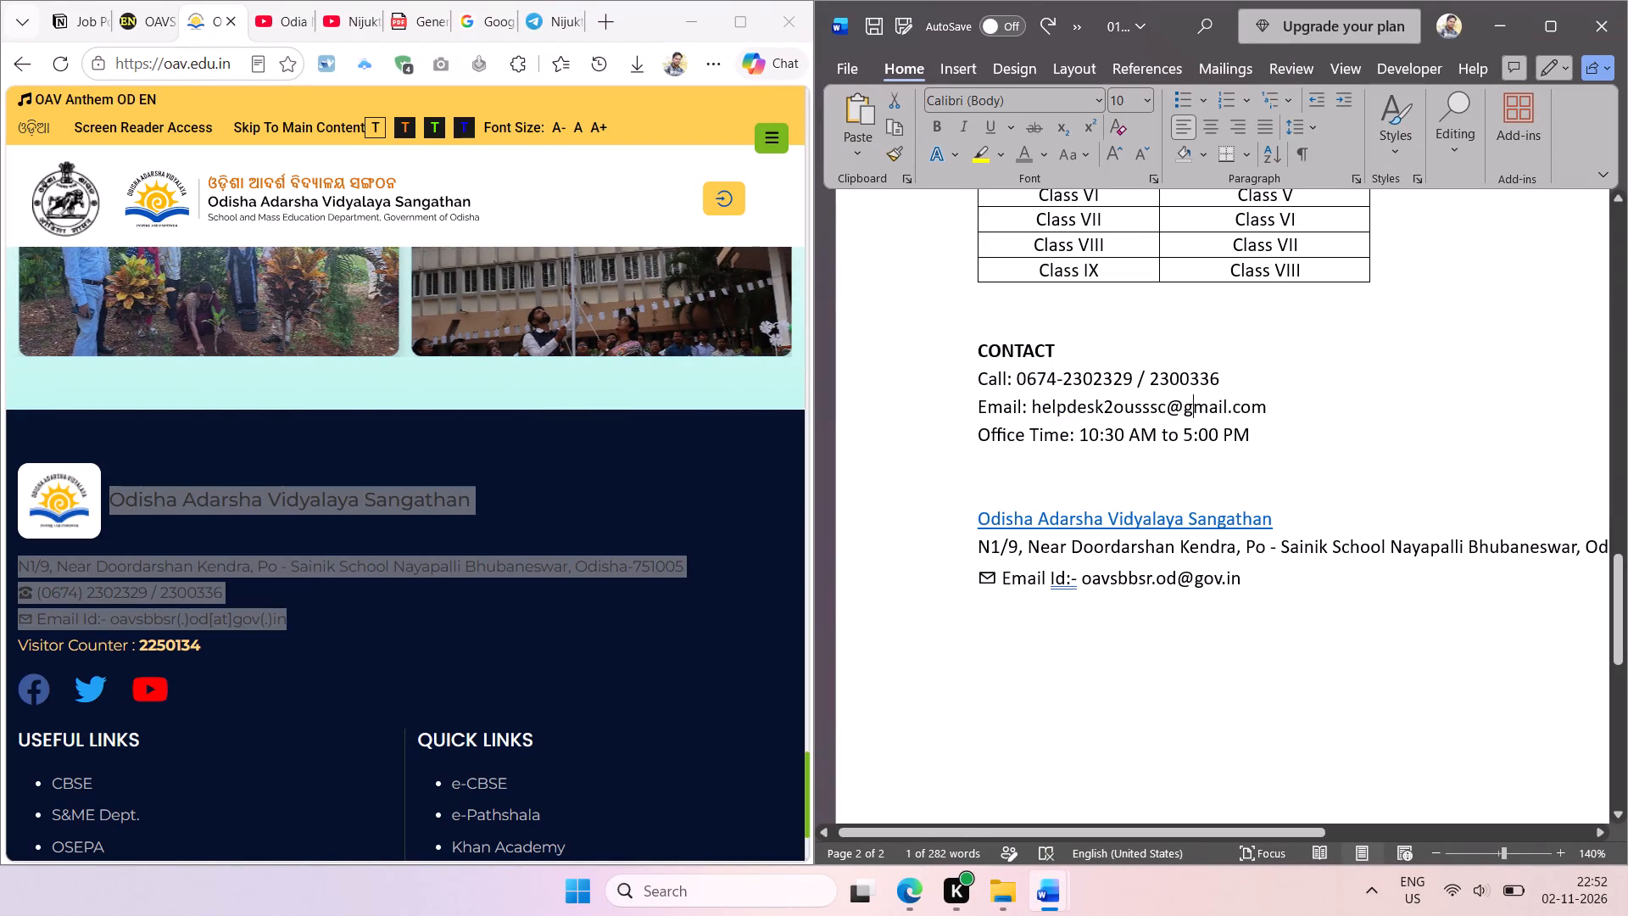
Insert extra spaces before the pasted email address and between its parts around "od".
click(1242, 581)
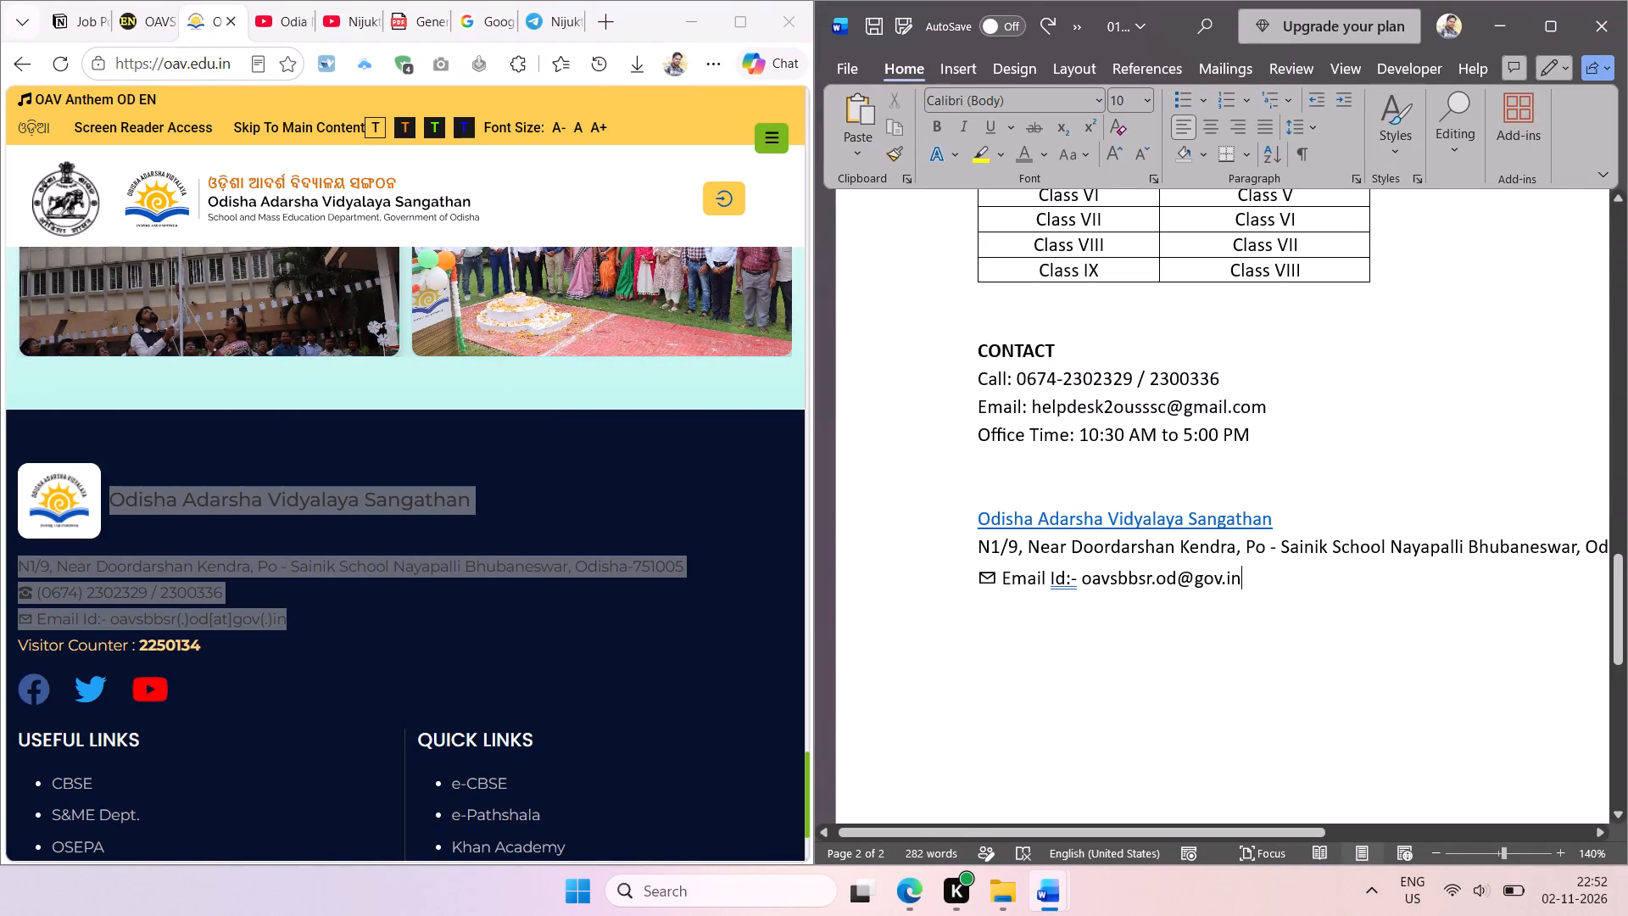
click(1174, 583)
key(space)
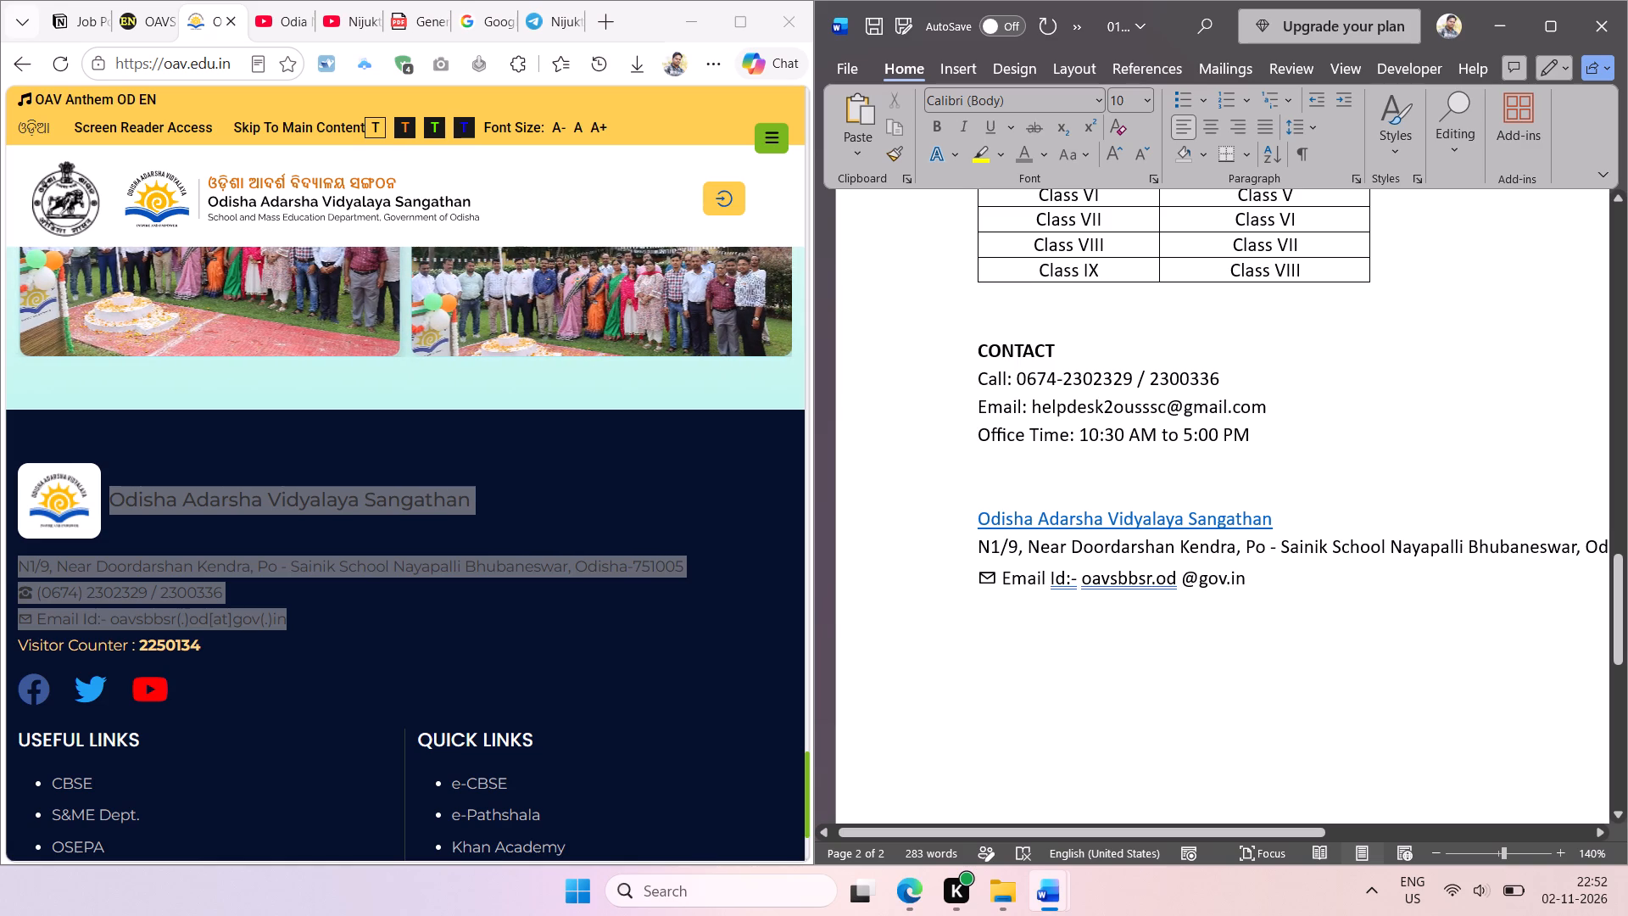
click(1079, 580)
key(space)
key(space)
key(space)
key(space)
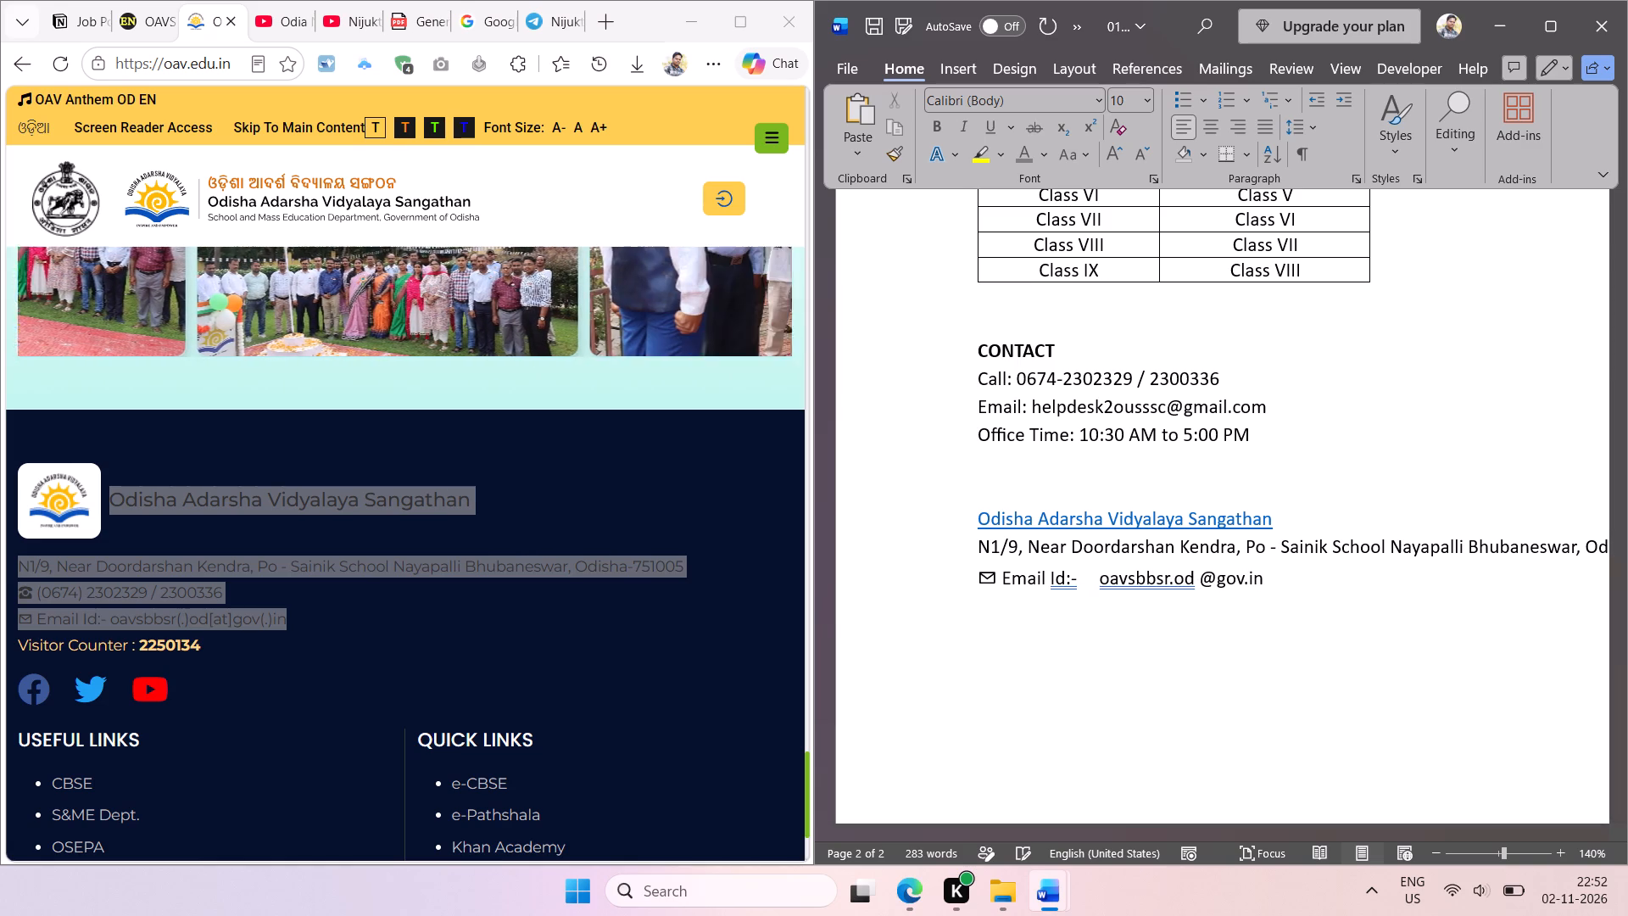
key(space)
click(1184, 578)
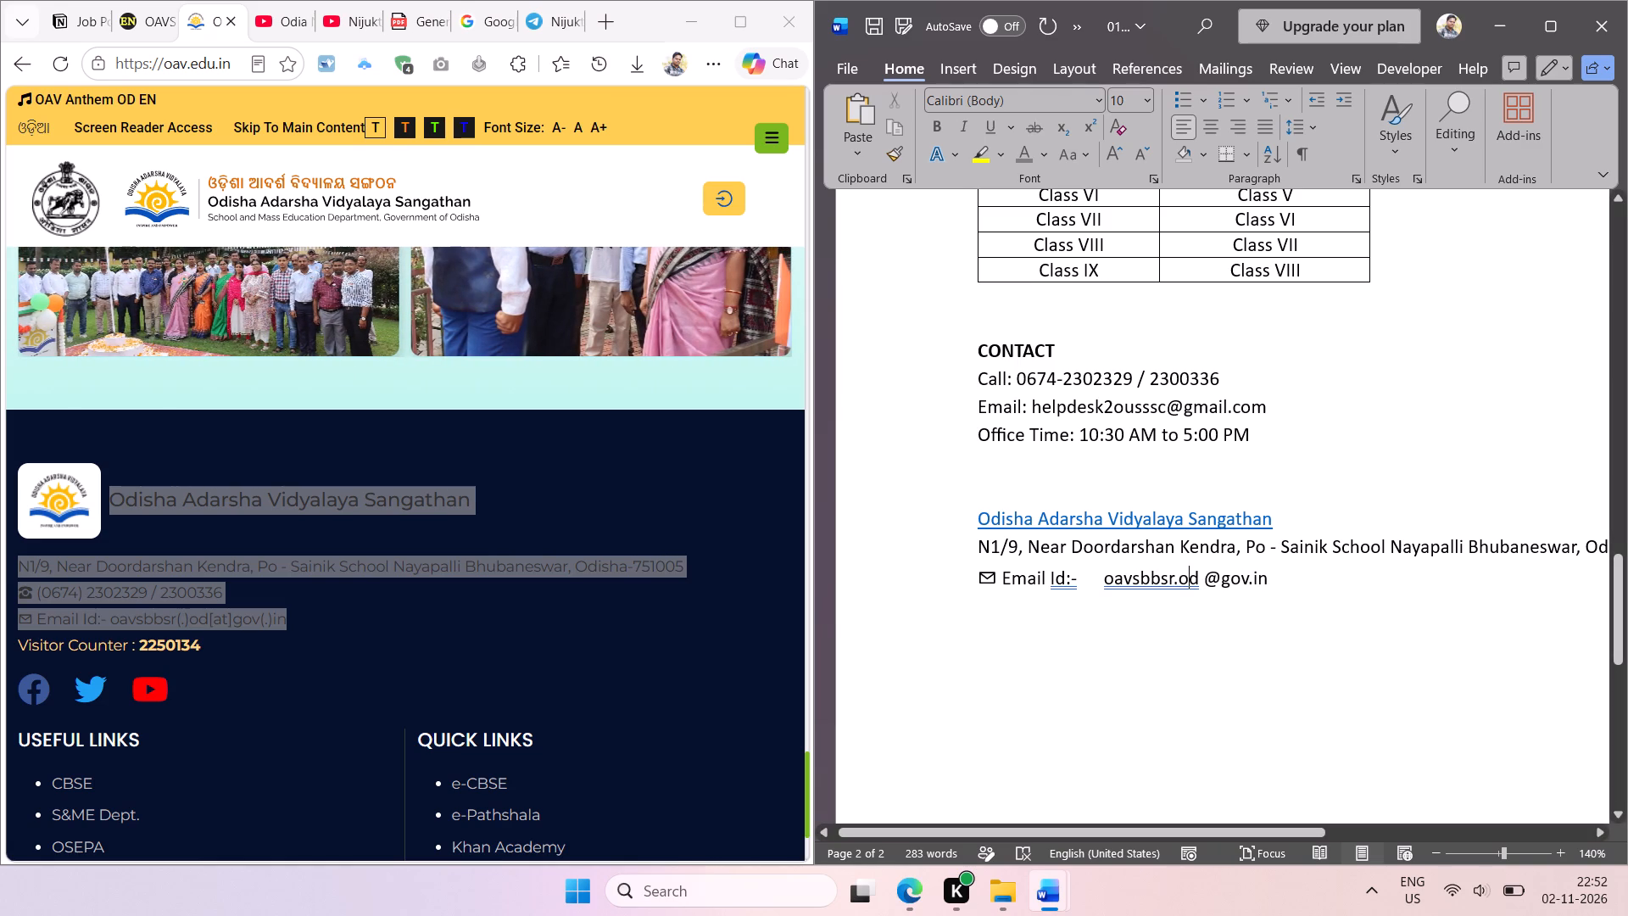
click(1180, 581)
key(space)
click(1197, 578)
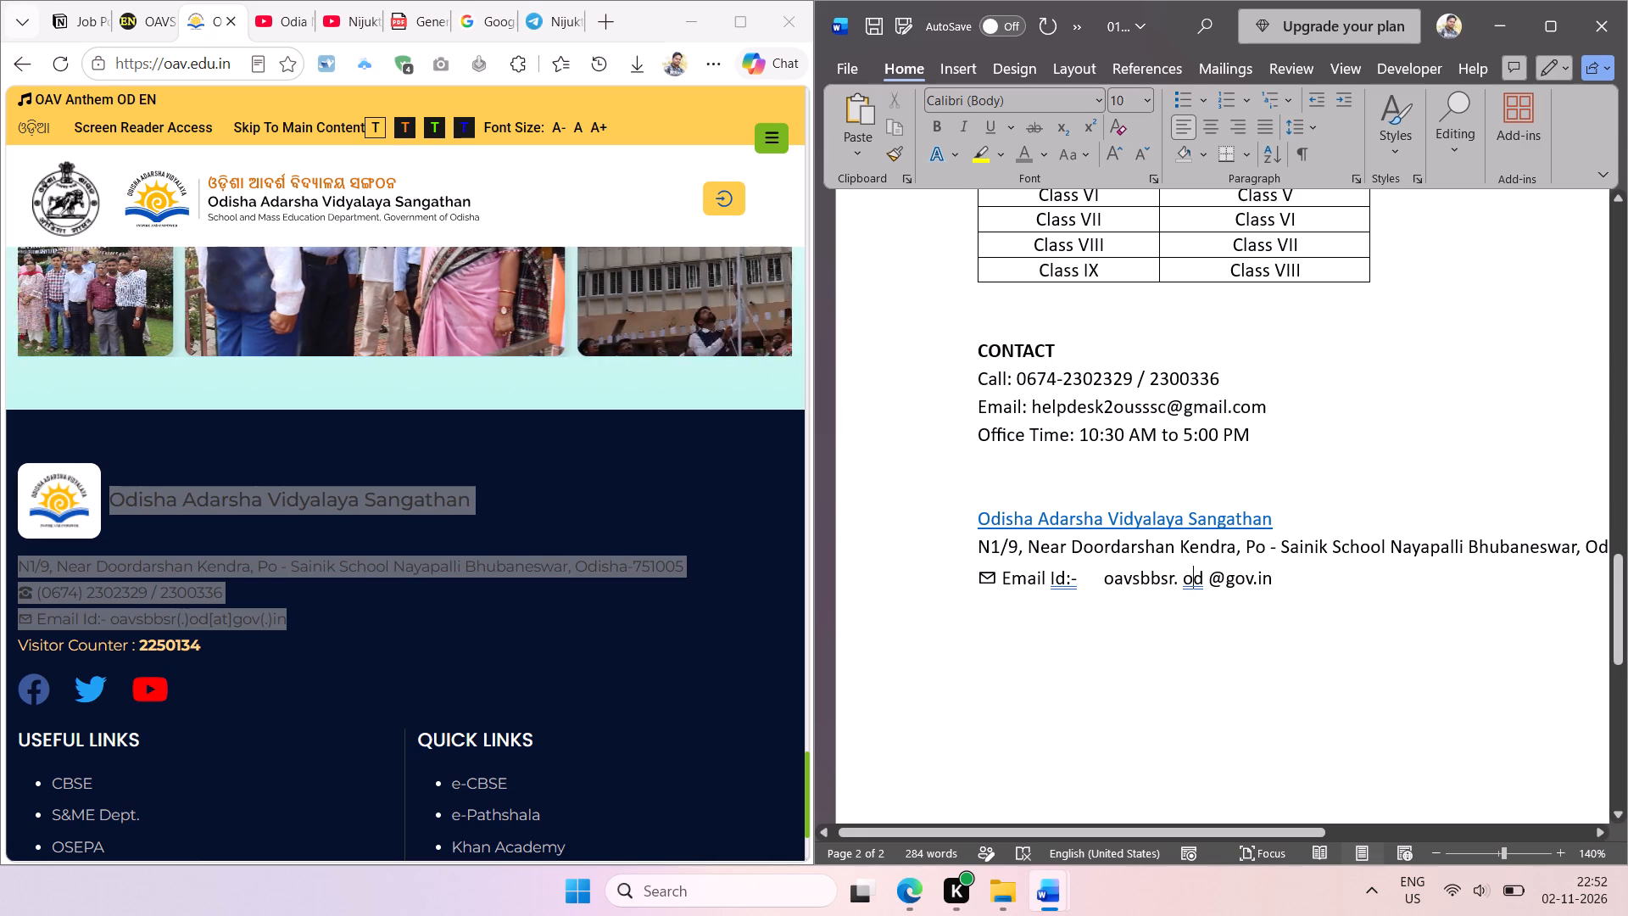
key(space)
Copy the email address text from the pasted contact details.
click(1213, 578)
drag(1300, 582, 1282, 582)
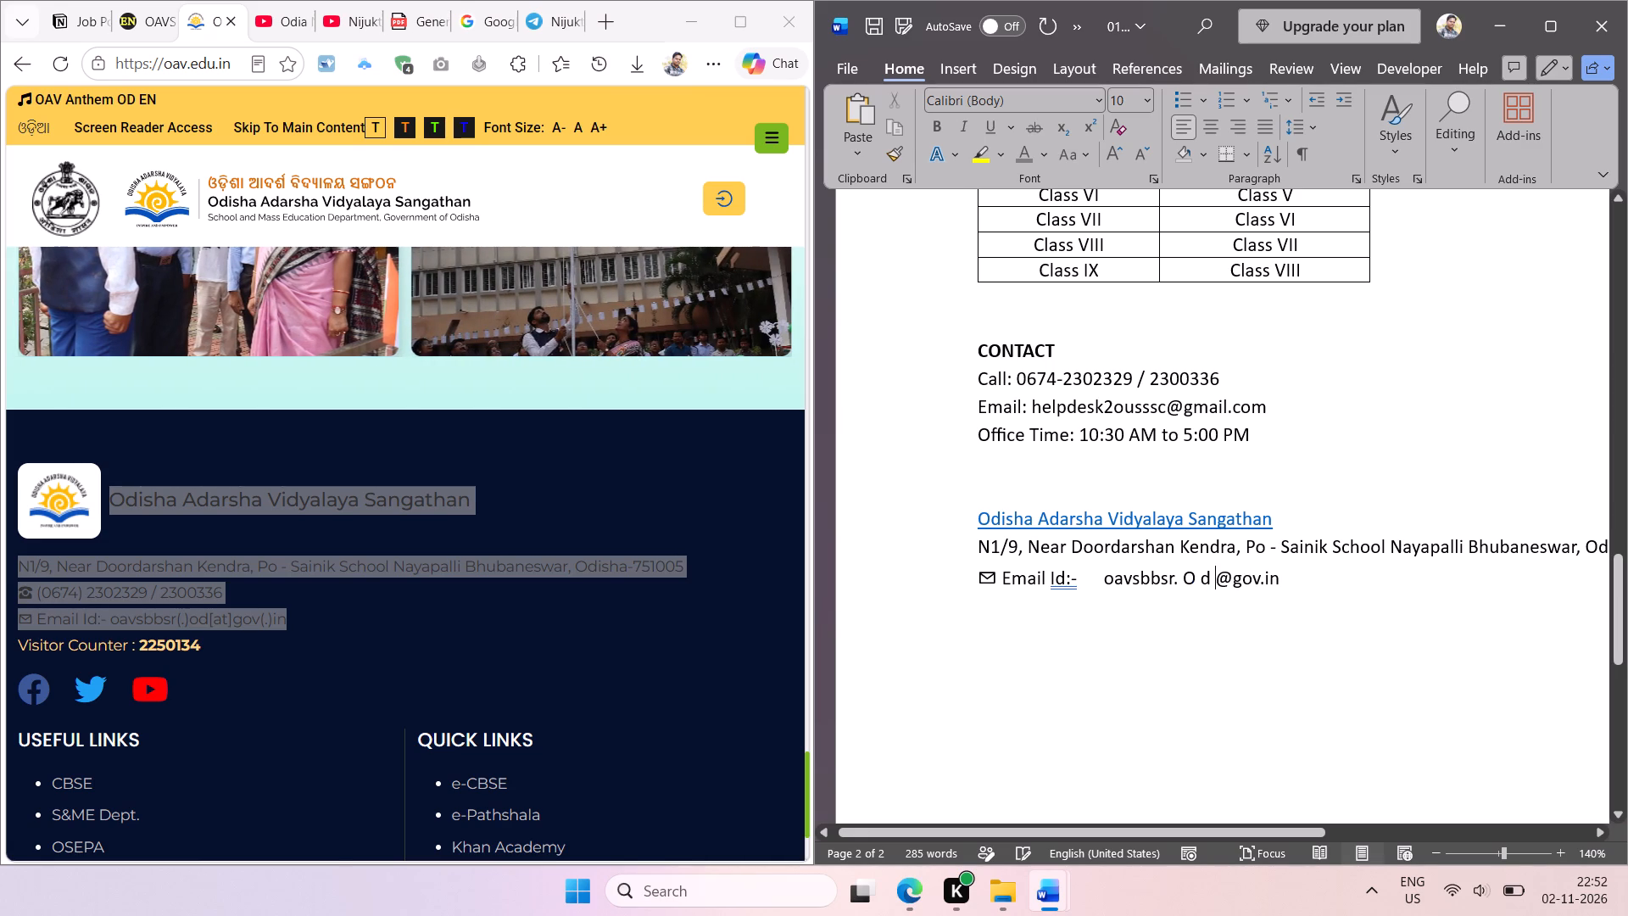
drag(1282, 582, 1140, 584)
key(ctrl+c)
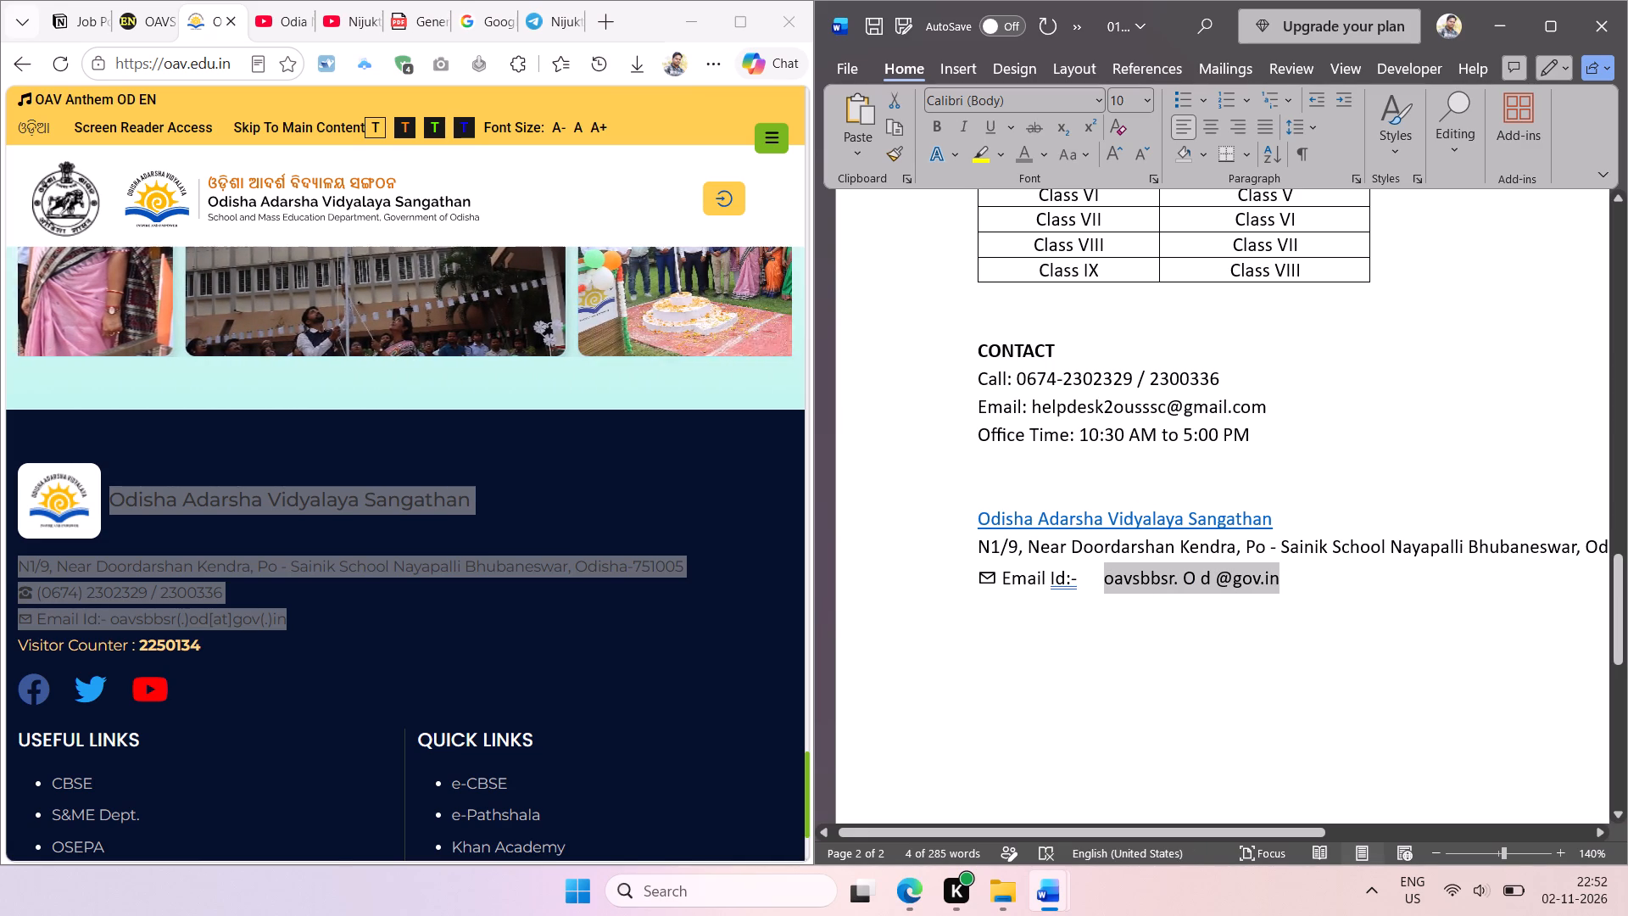
Replace the address in the CONTACT section's Email line with the copied office email address.
drag(1278, 405, 1106, 412)
key(ctrl+v)
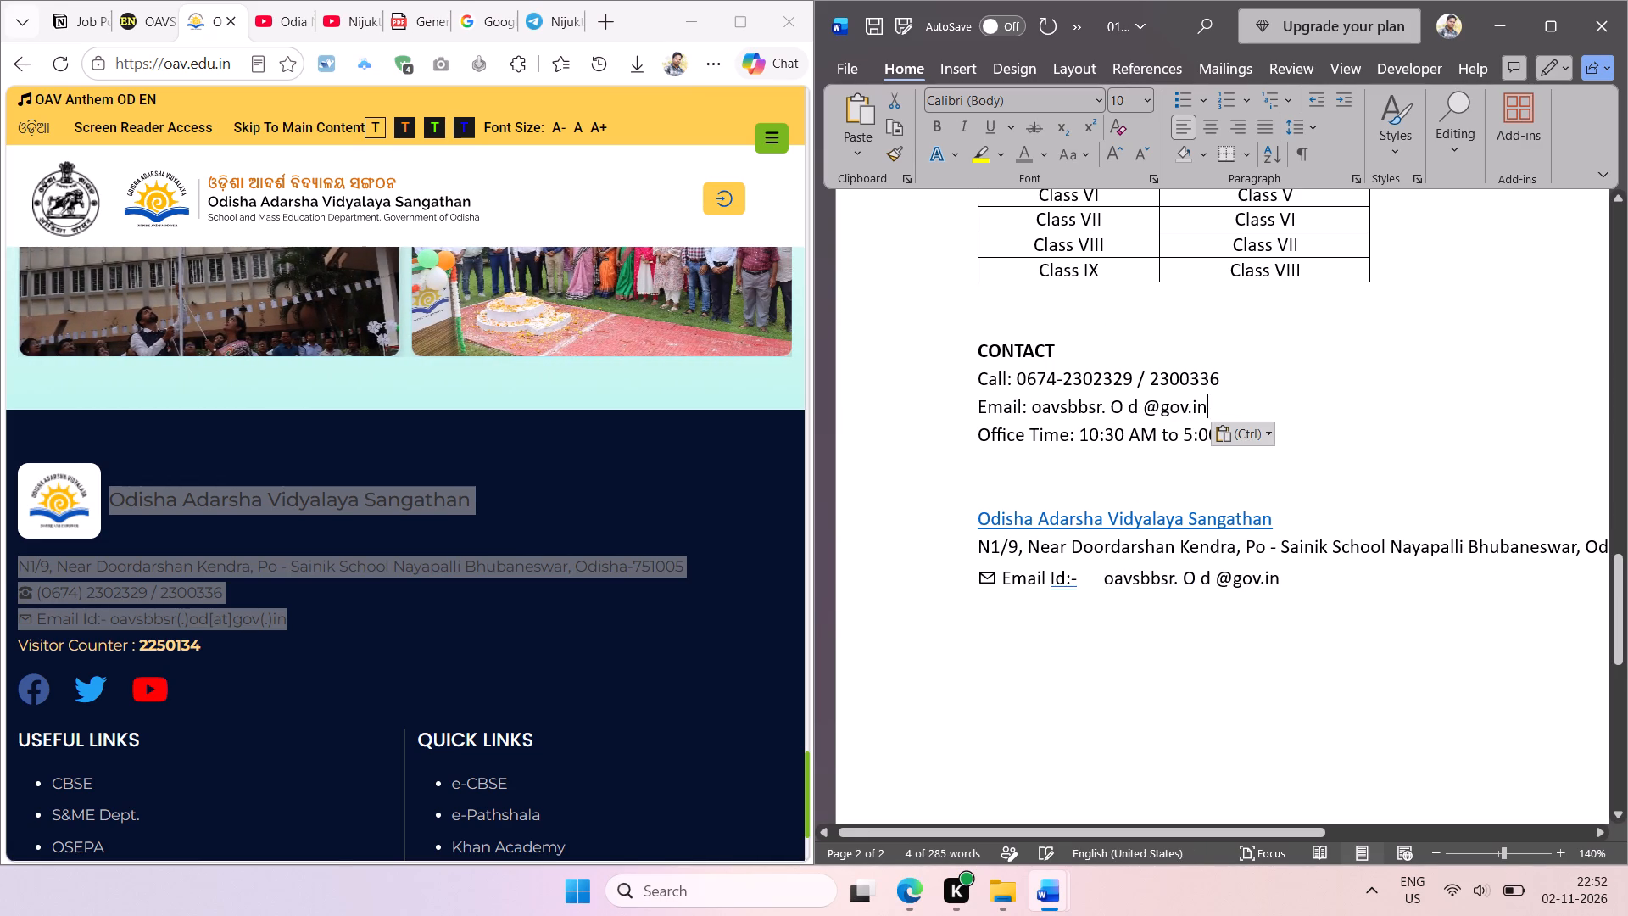
Remove the spaces inside the CONTACT section's email address and change its capital O to lowercase.
click(1129, 407)
key(BackSpace)
key(BackSpace)
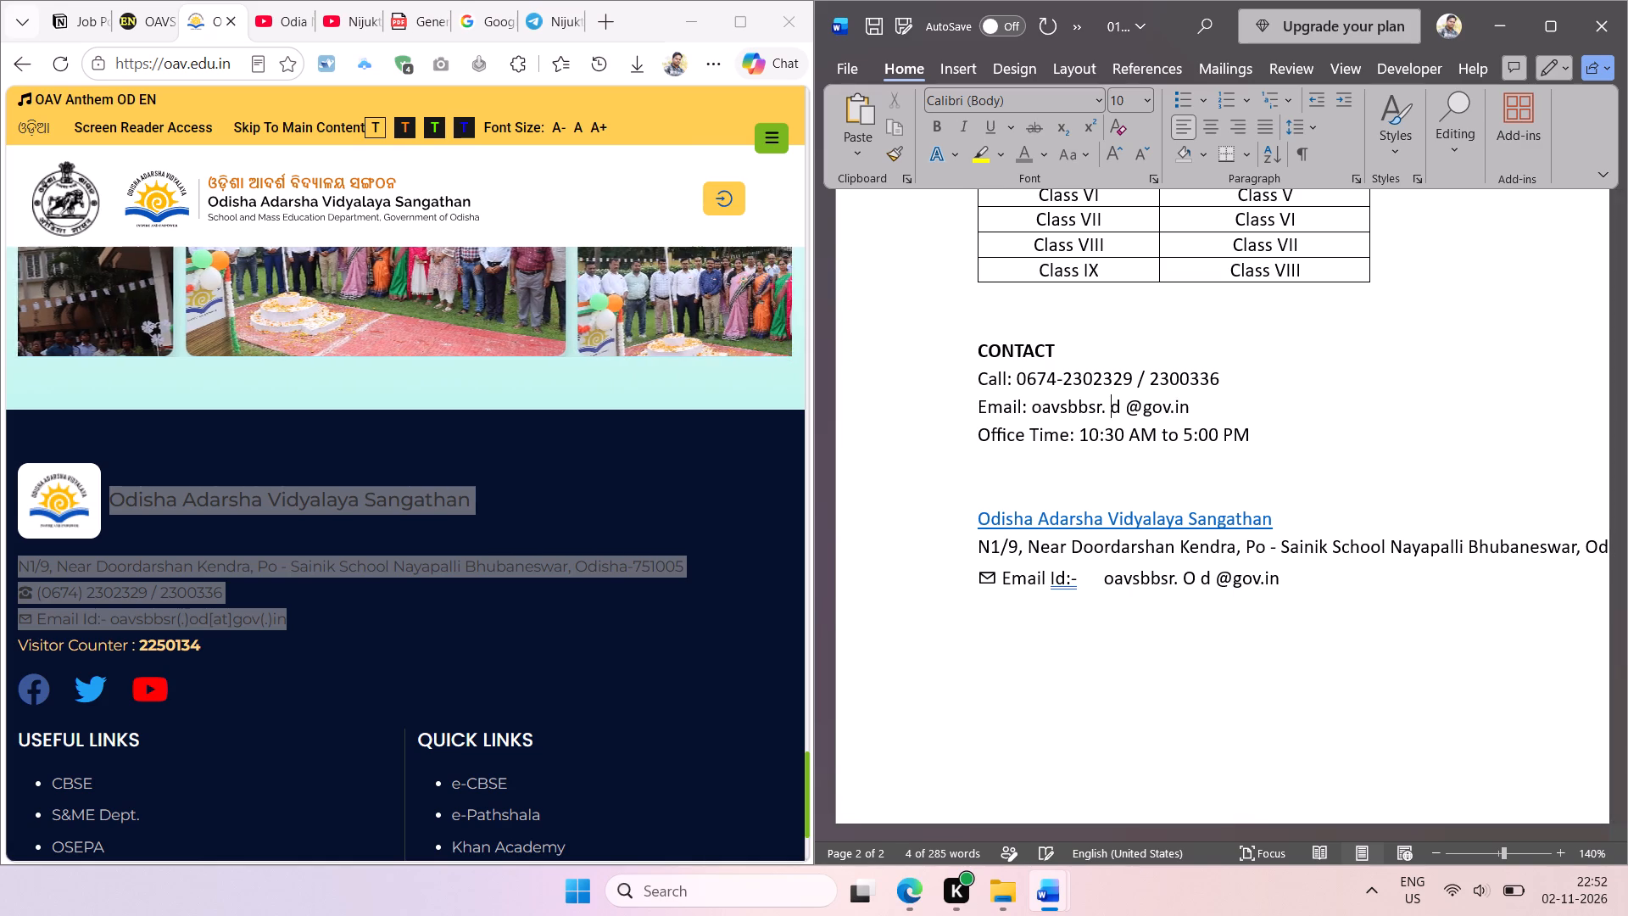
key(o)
click(1110, 406)
key(BackSpace)
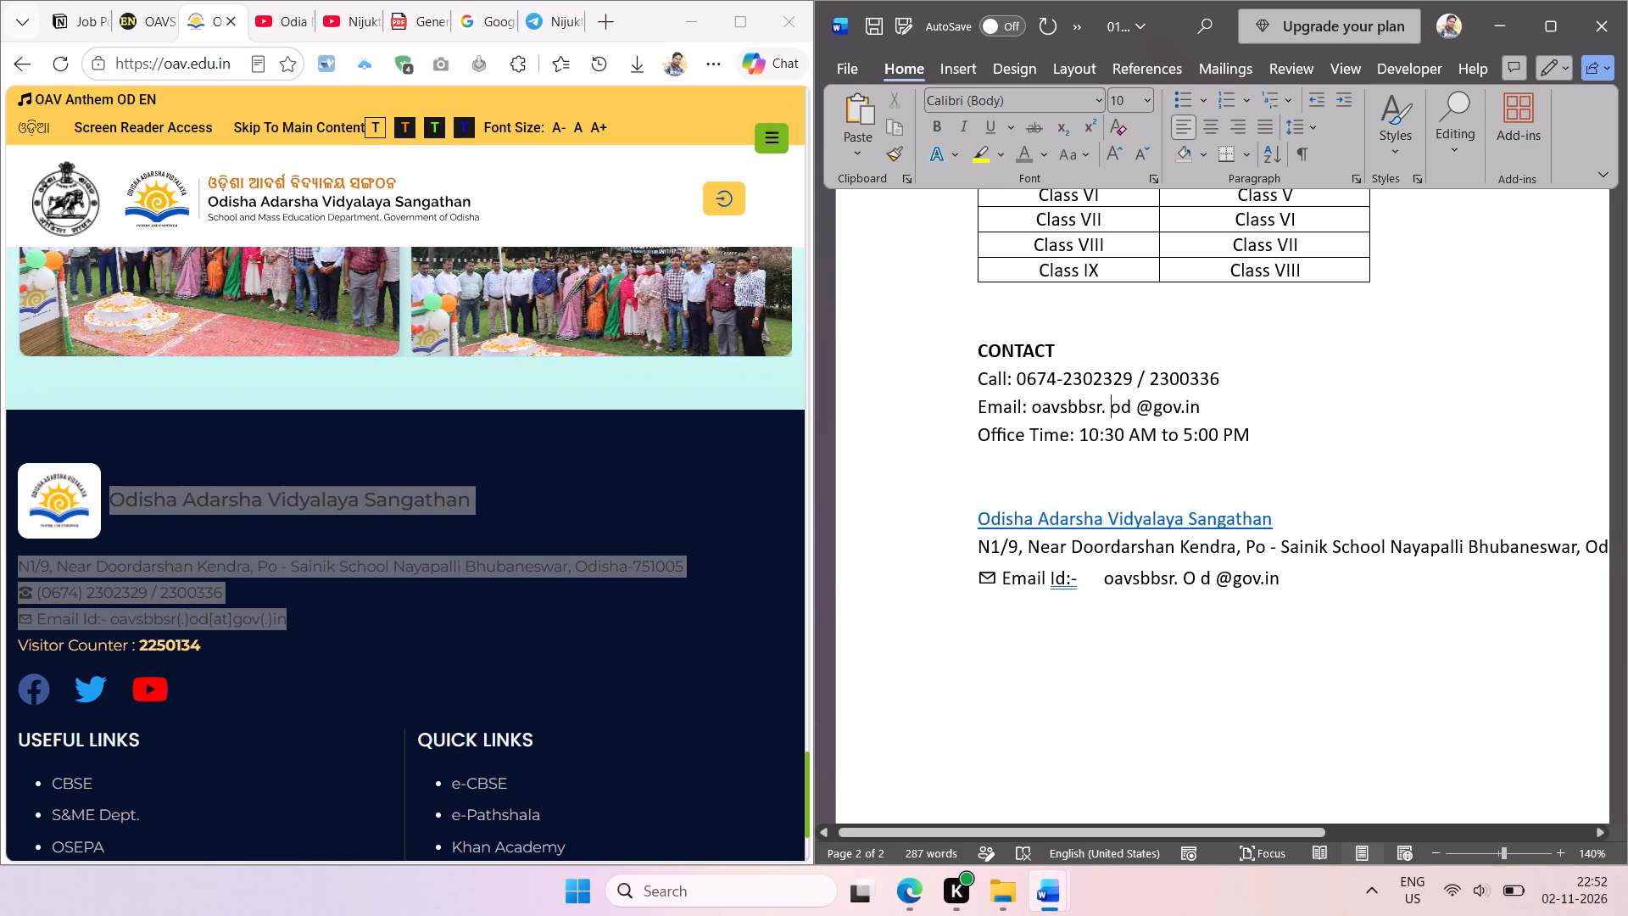
click(1133, 405)
key(BackSpace)
click(1198, 410)
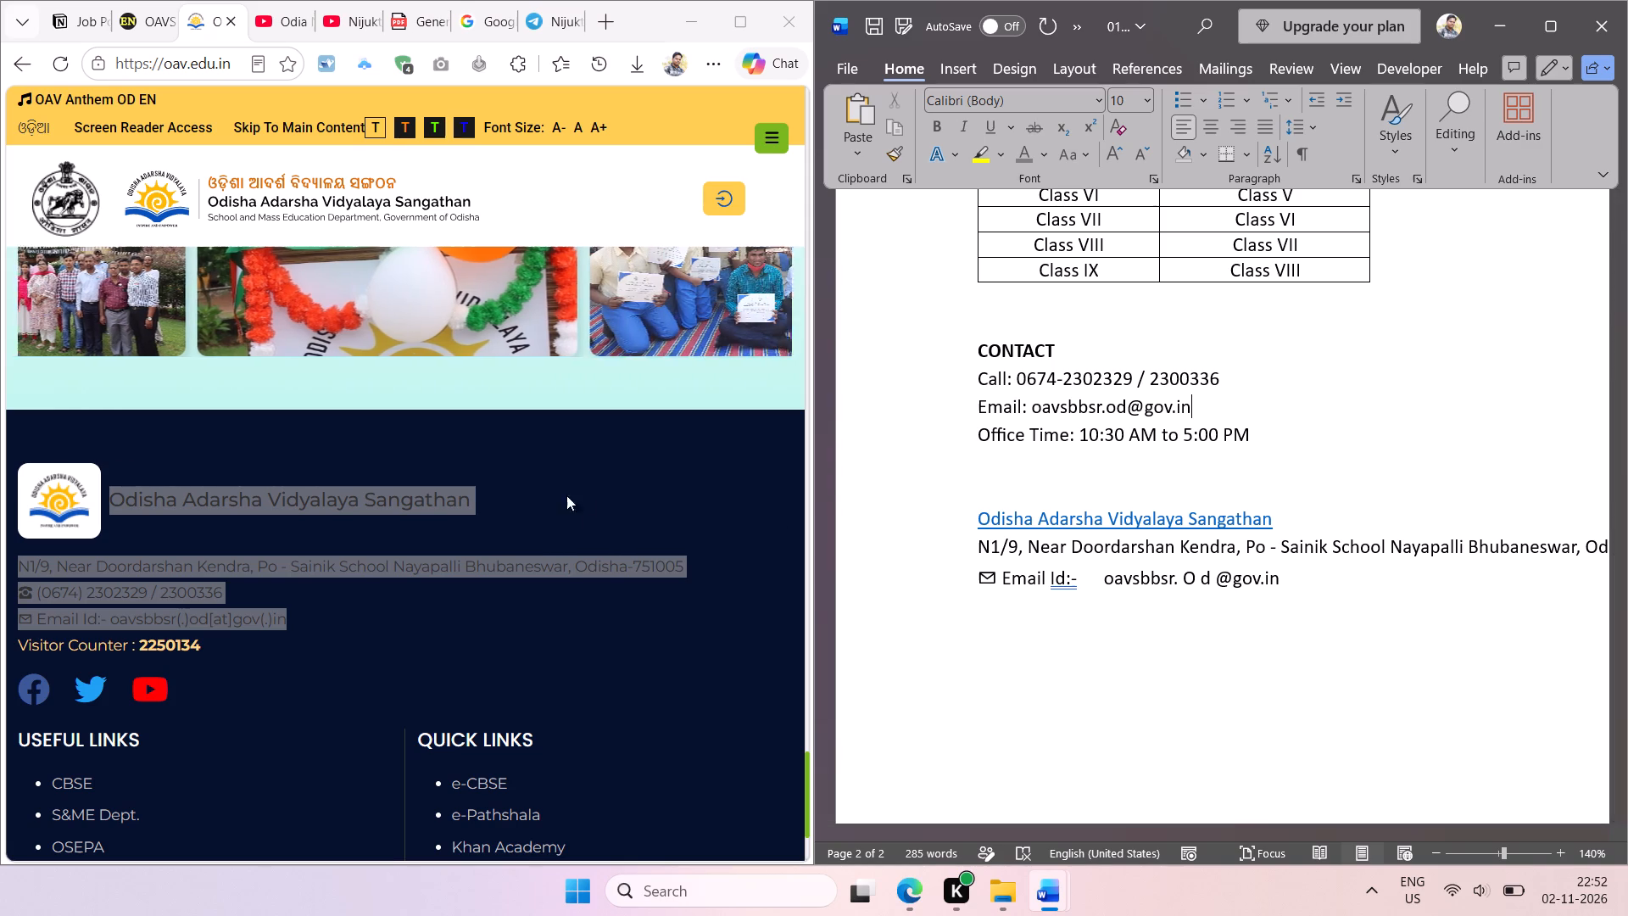
Copy the linked Odisha Adarsha Vidyalaya Sangathan heading and paste it as plain text beneath the Email Id line.
click(1282, 513)
drag(1275, 523, 1044, 524)
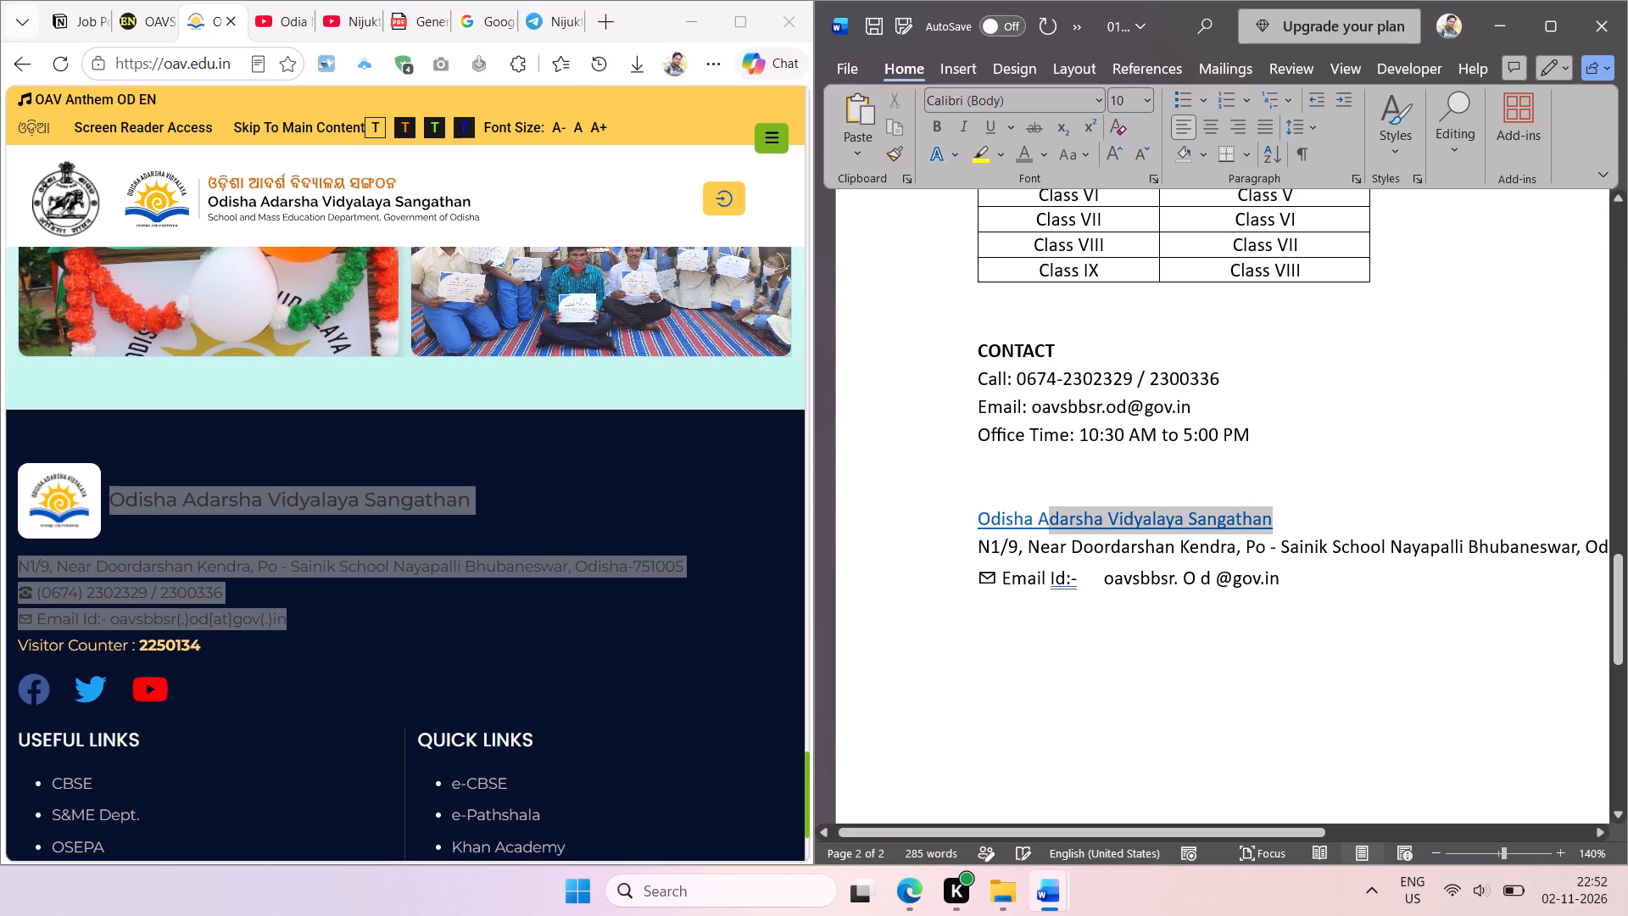
drag(1044, 524, 977, 525)
key(ctrl+c)
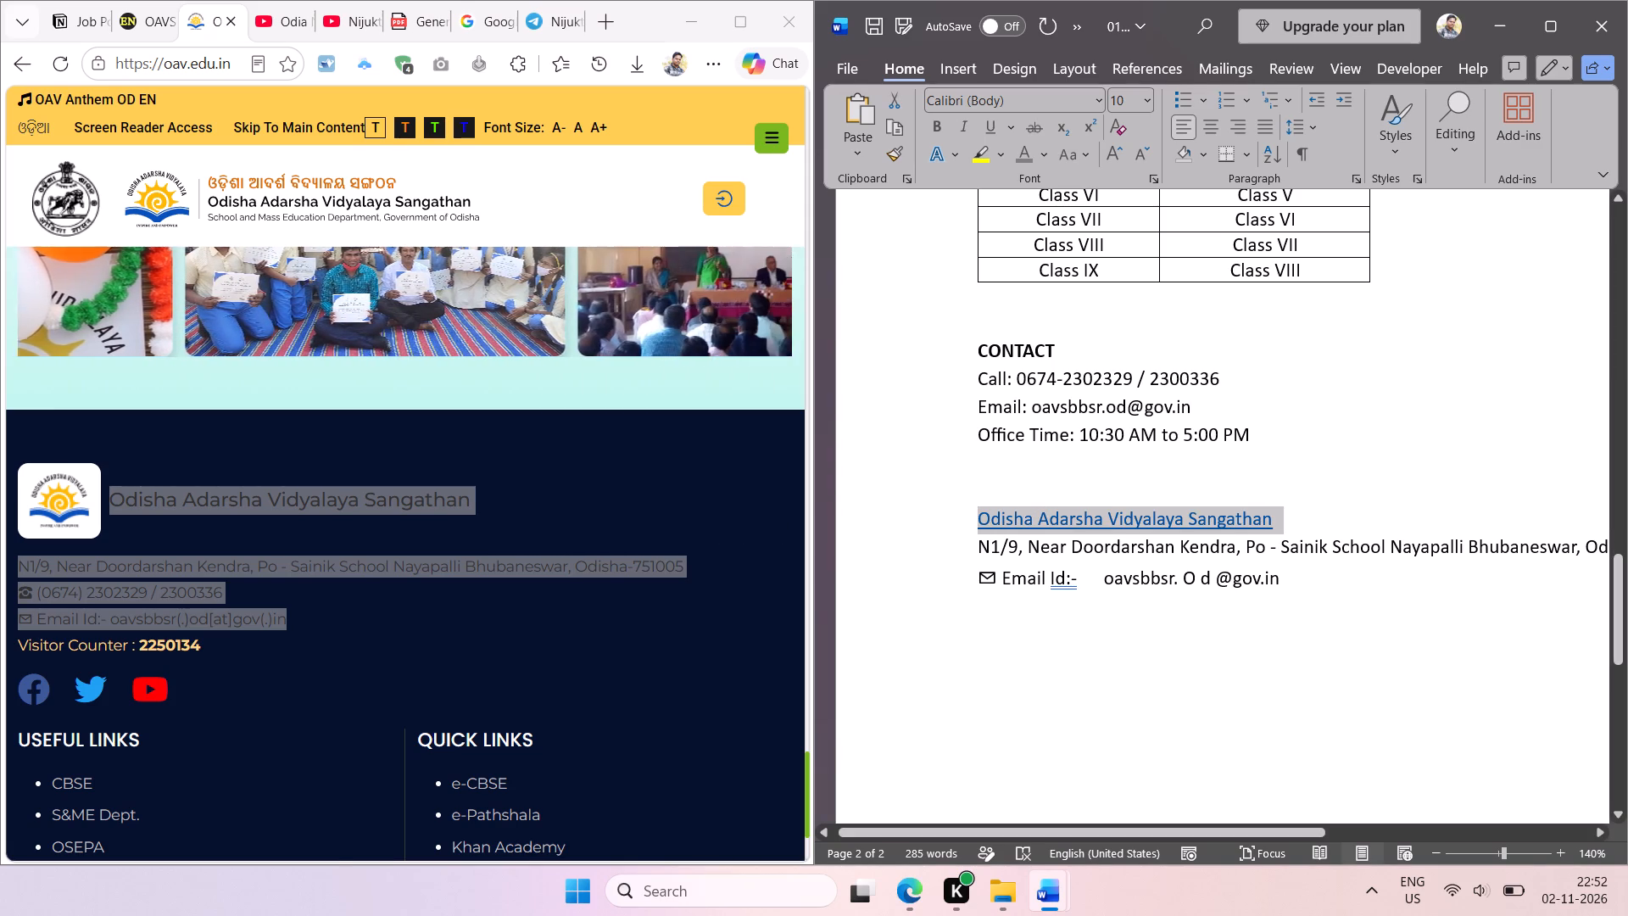
click(1039, 636)
right_click(1039, 634)
click(1190, 363)
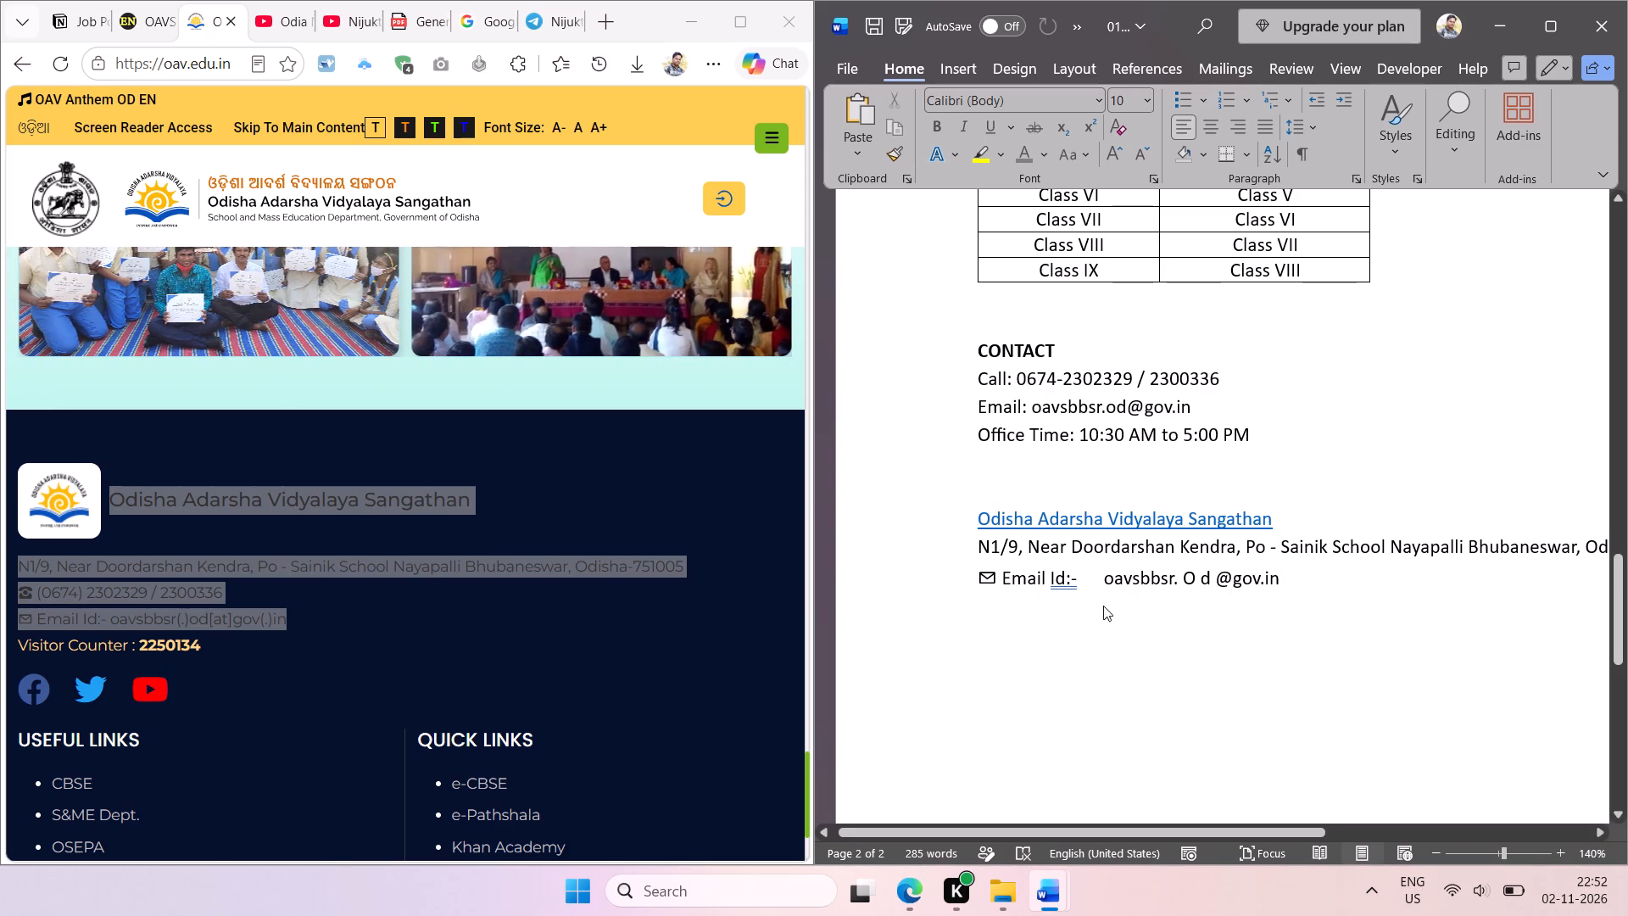
Copy the plain-text Odisha Adarsha Vidyalaya Sangathan onto its own line directly under the CONTACT heading, leaving no blank line after it.
drag(1281, 610, 1029, 612)
key(ctrl+c)
click(1088, 351)
key(Return)
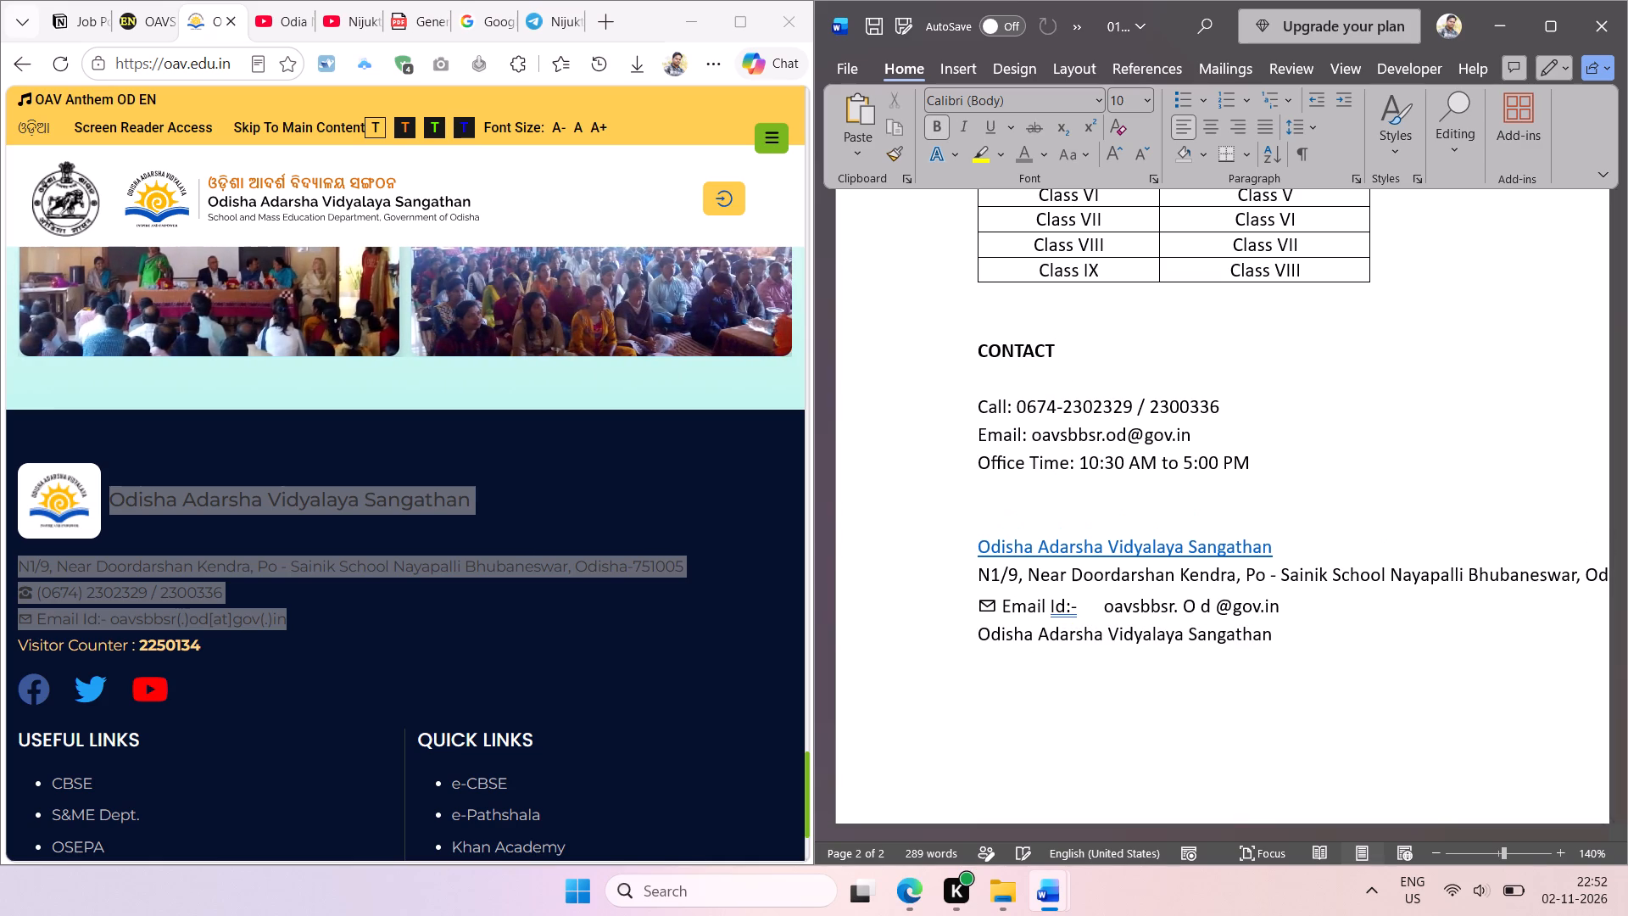
key(ctrl+v)
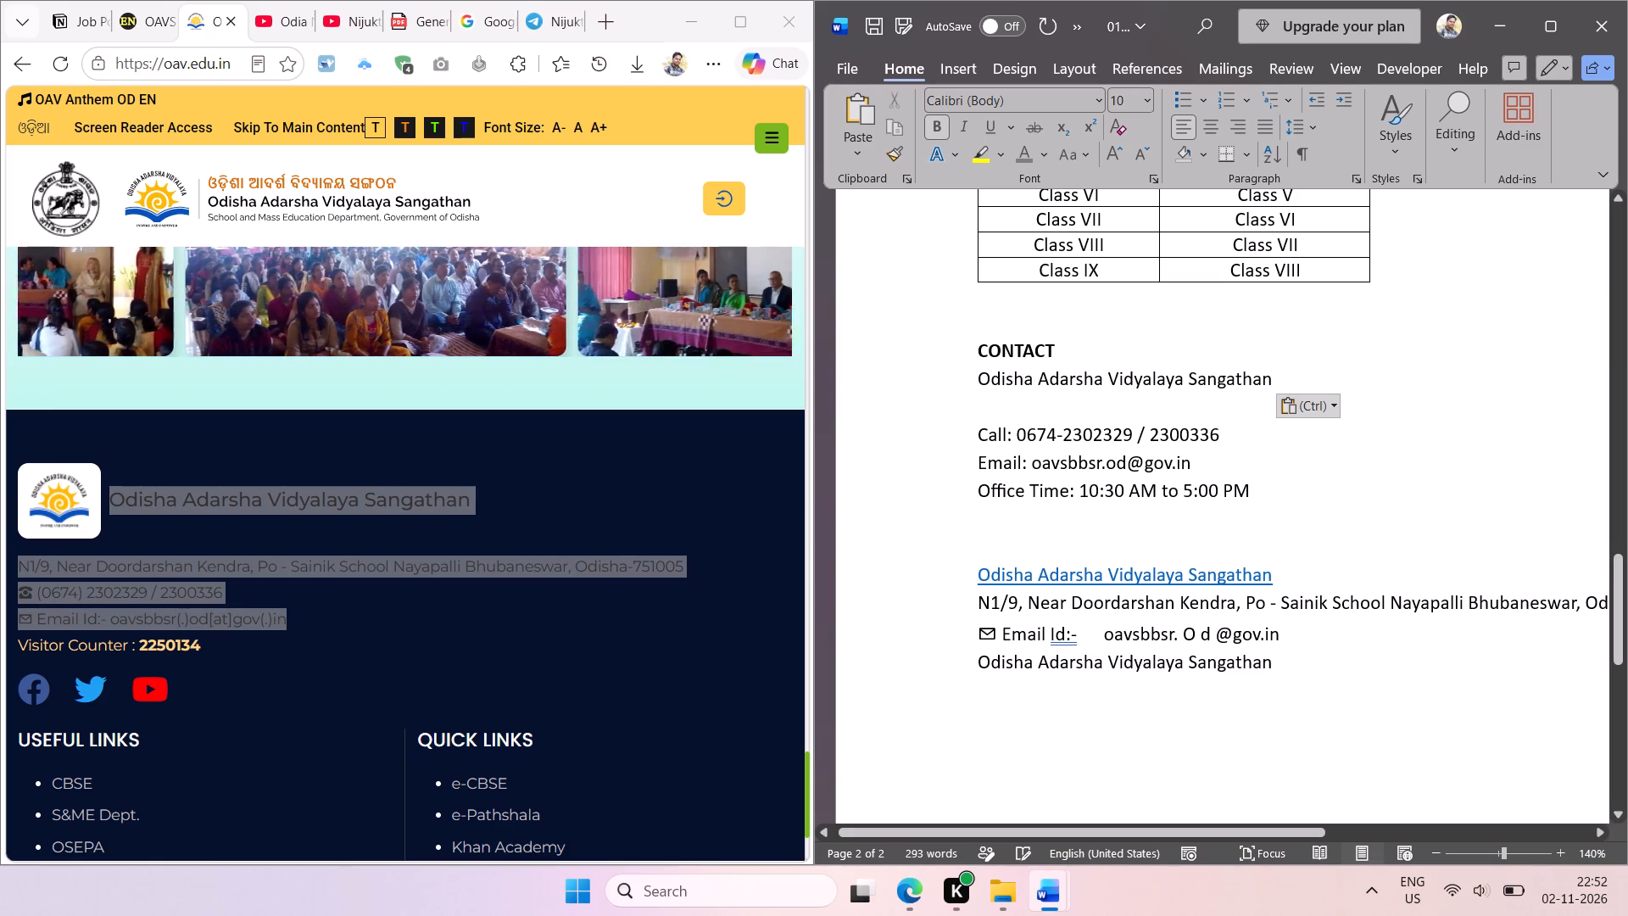
key(BackSpace)
Delete the Office Time line and all the leftover pasted contact details below the Email line.
drag(1279, 640, 1252, 636)
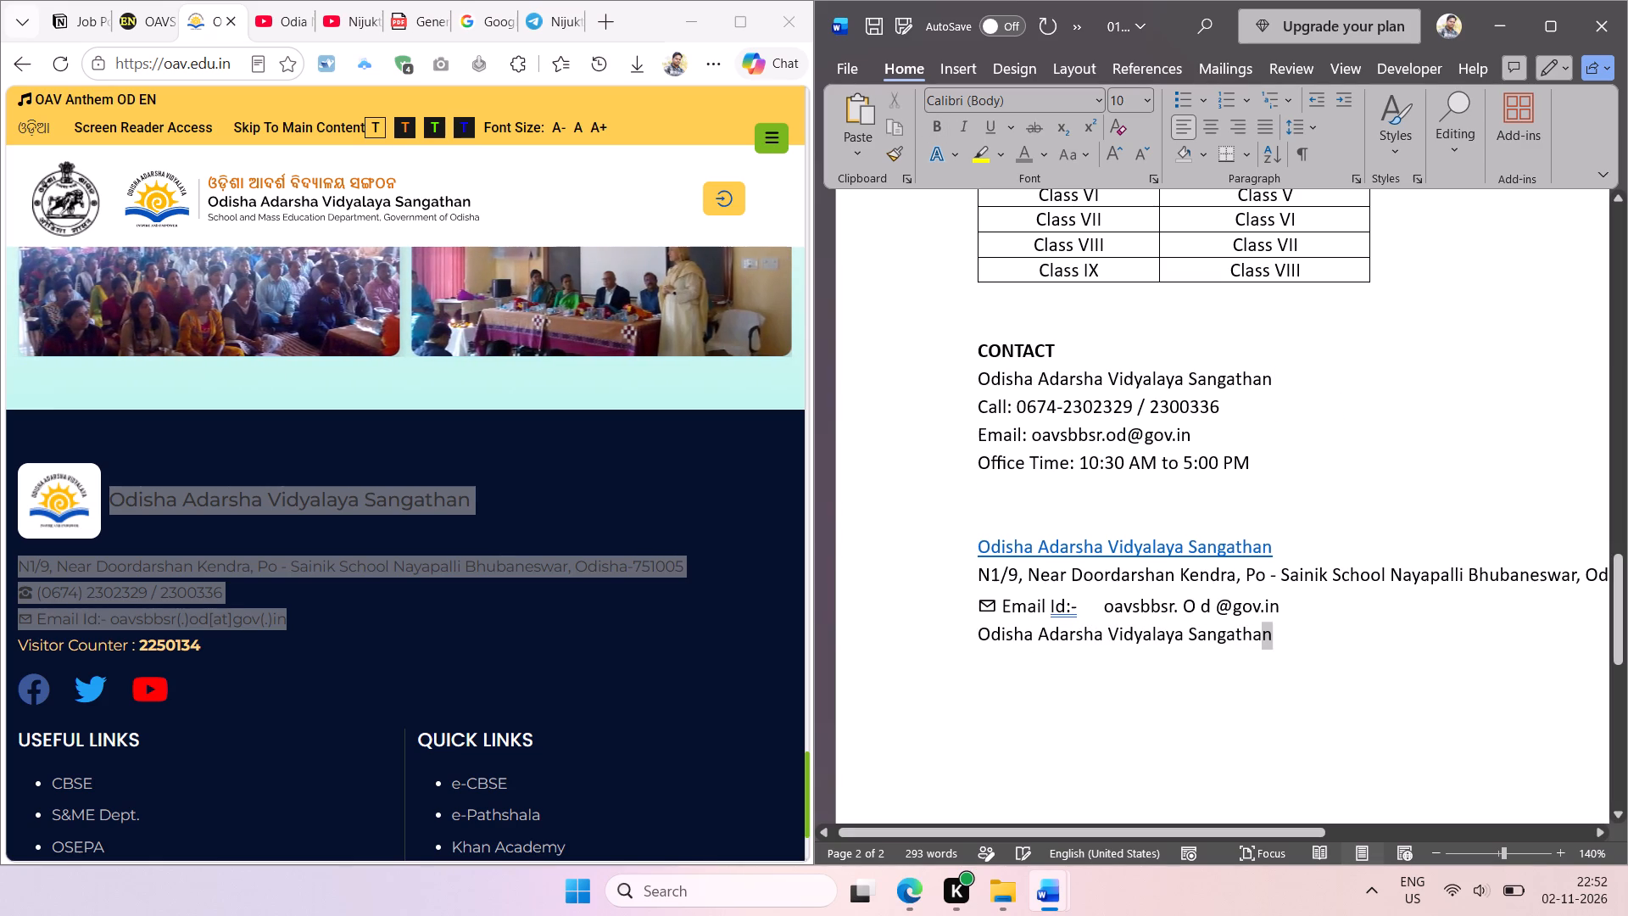
drag(1252, 636, 995, 465)
key(BackSpace)
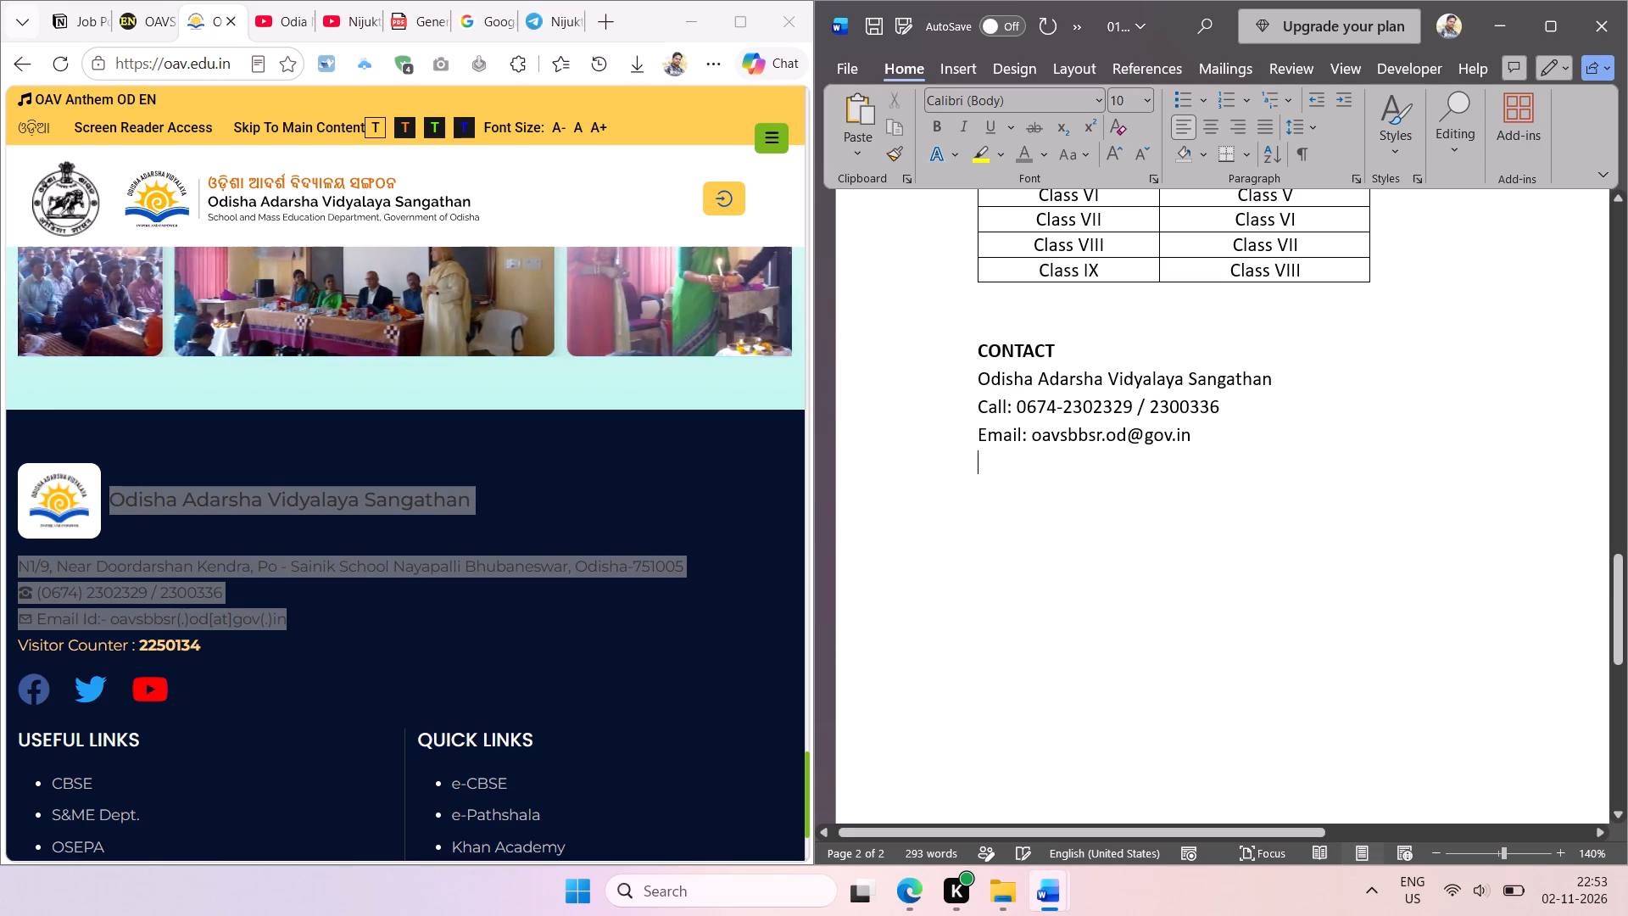
key(BackSpace)
Save the document with the updated CONTACT section.
click(1238, 427)
key(ctrl+s)
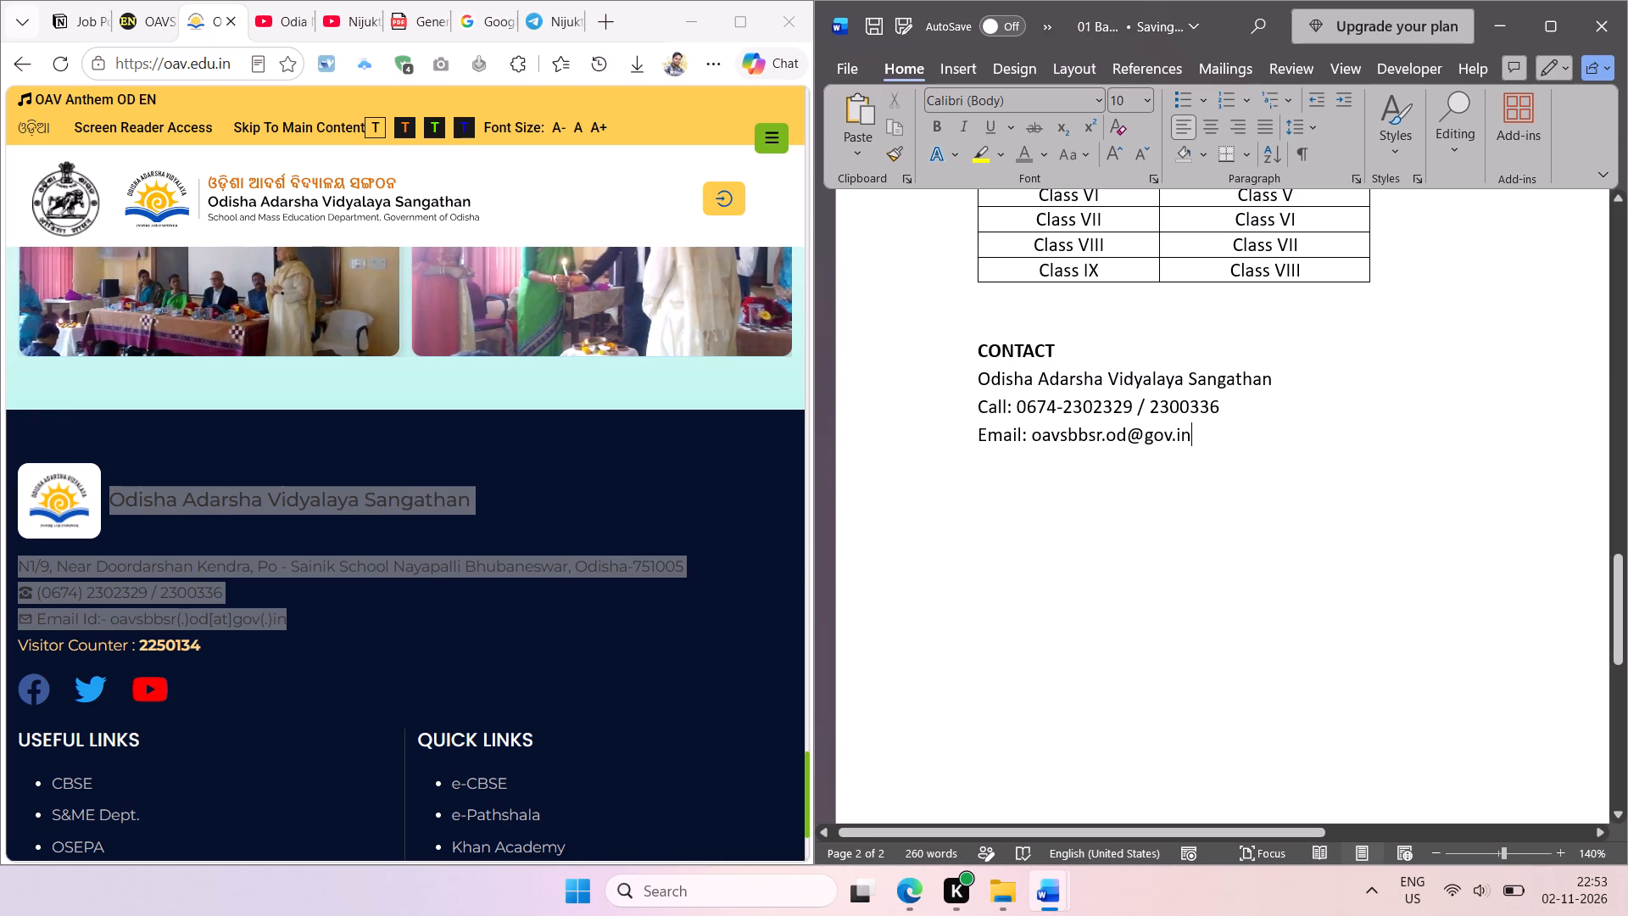
Leave the official OAV website and bring up the OAVS Entrance Exam 2027 article in the browser.
click(739, 453)
scroll(740, 465, up, 7)
scroll(595, 161, up, 9)
scroll(231, 31, up, 8)
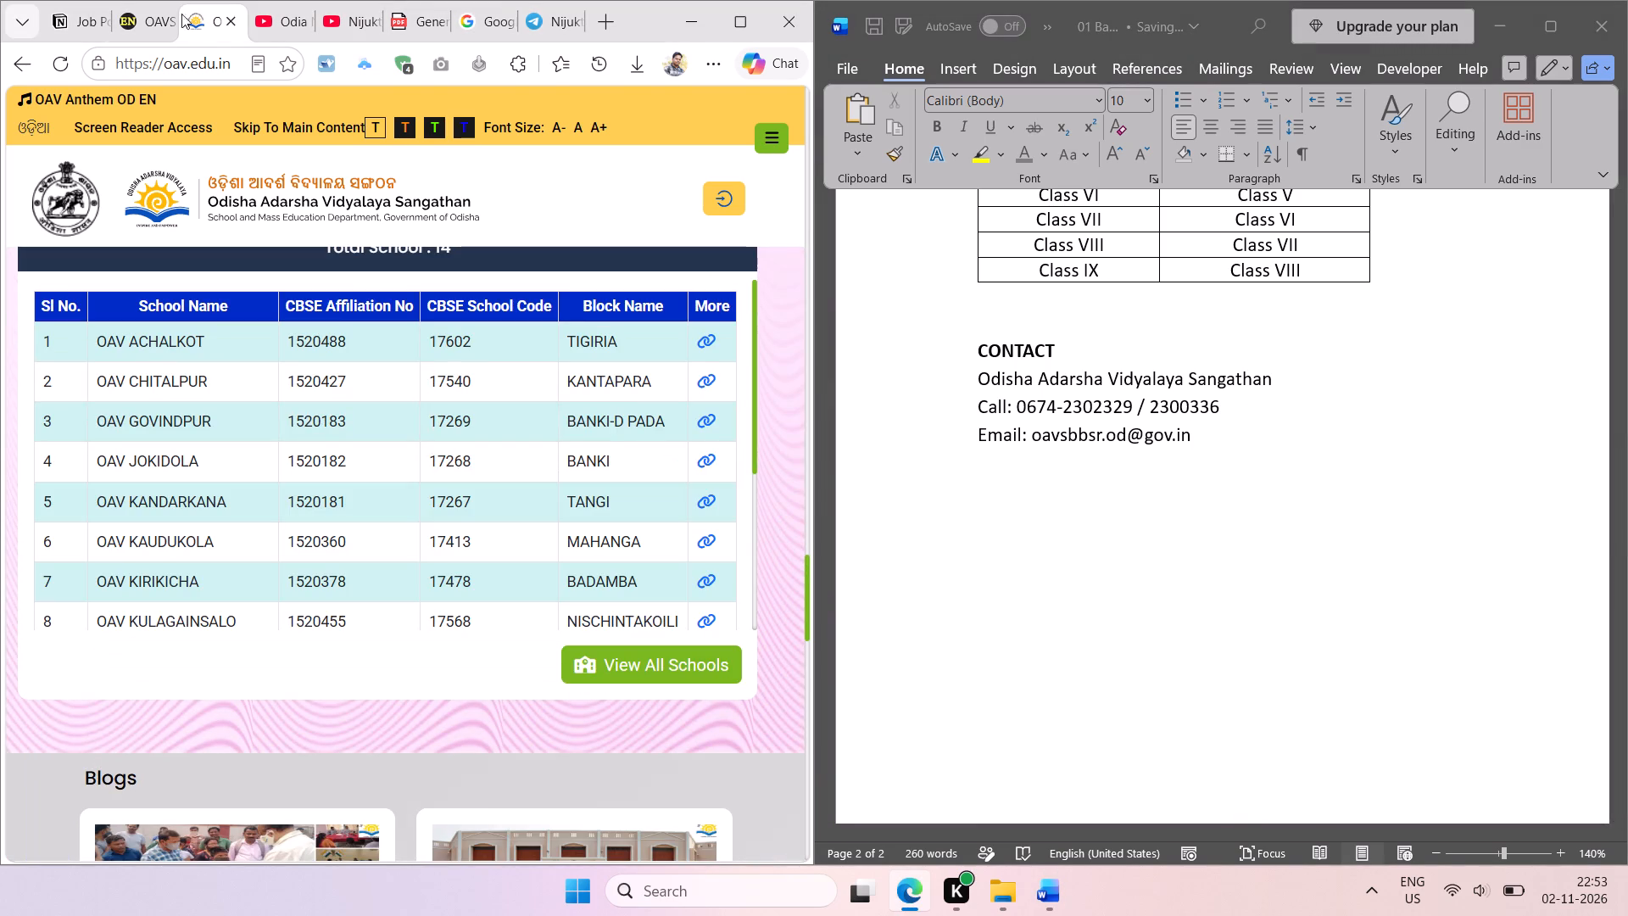
click(155, 12)
Save the Odisha Adarsha Vidyalaya basic details document again and close it.
click(1152, 474)
scroll(1157, 481, up, 14)
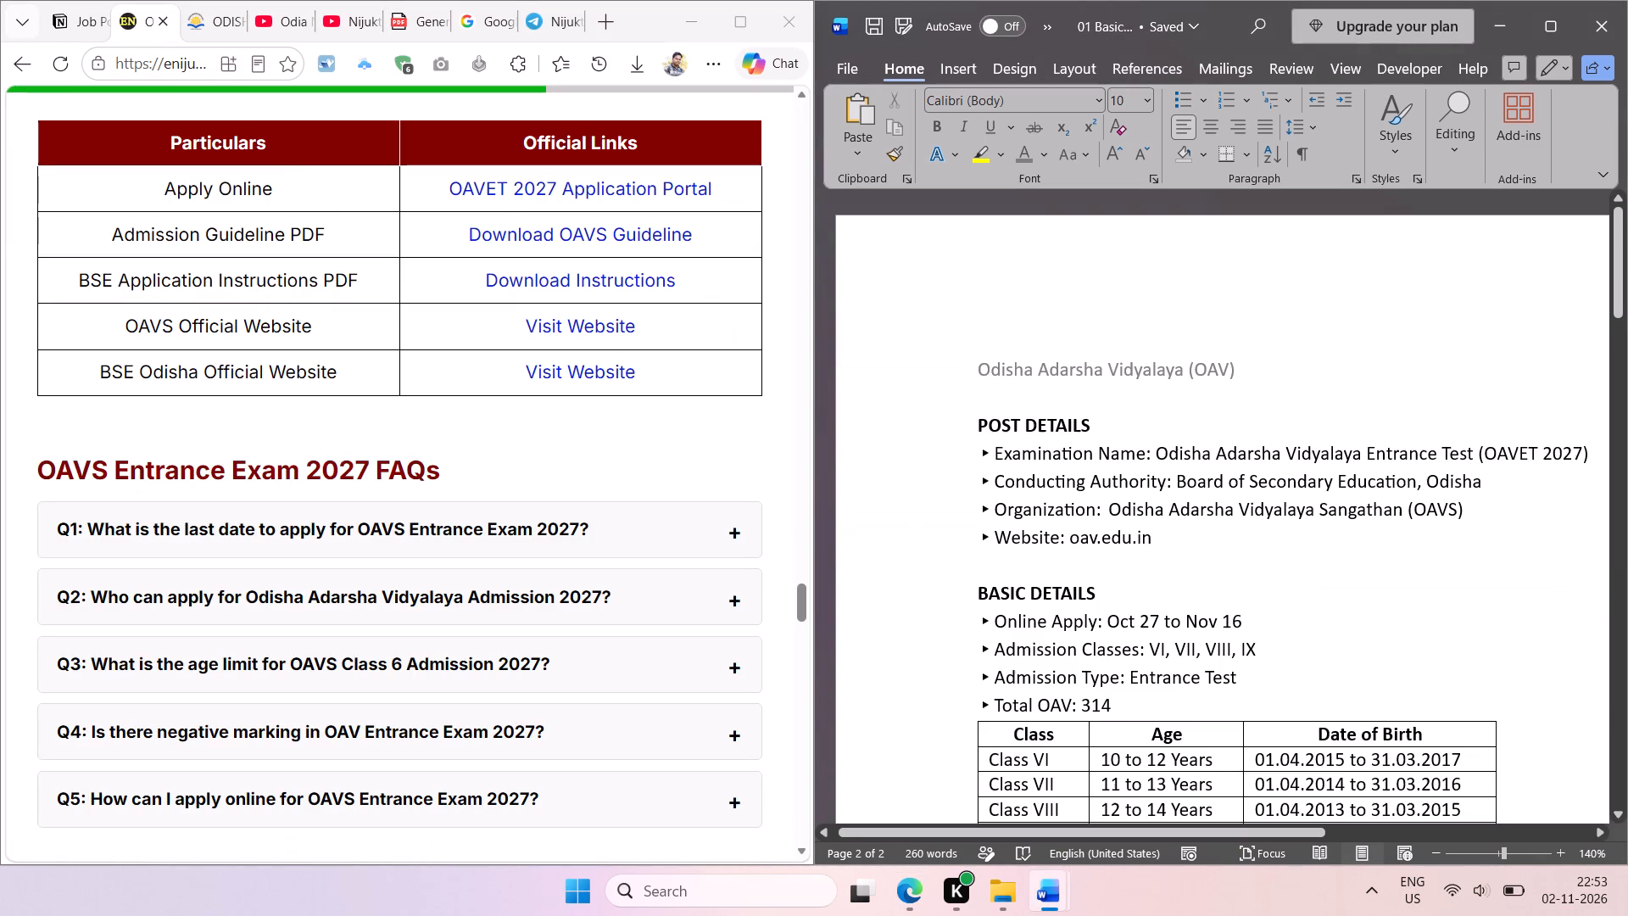
scroll(1154, 488, up, 9)
scroll(1140, 355, up, 3)
click(1174, 332)
key(ctrl+s)
click(1613, 34)
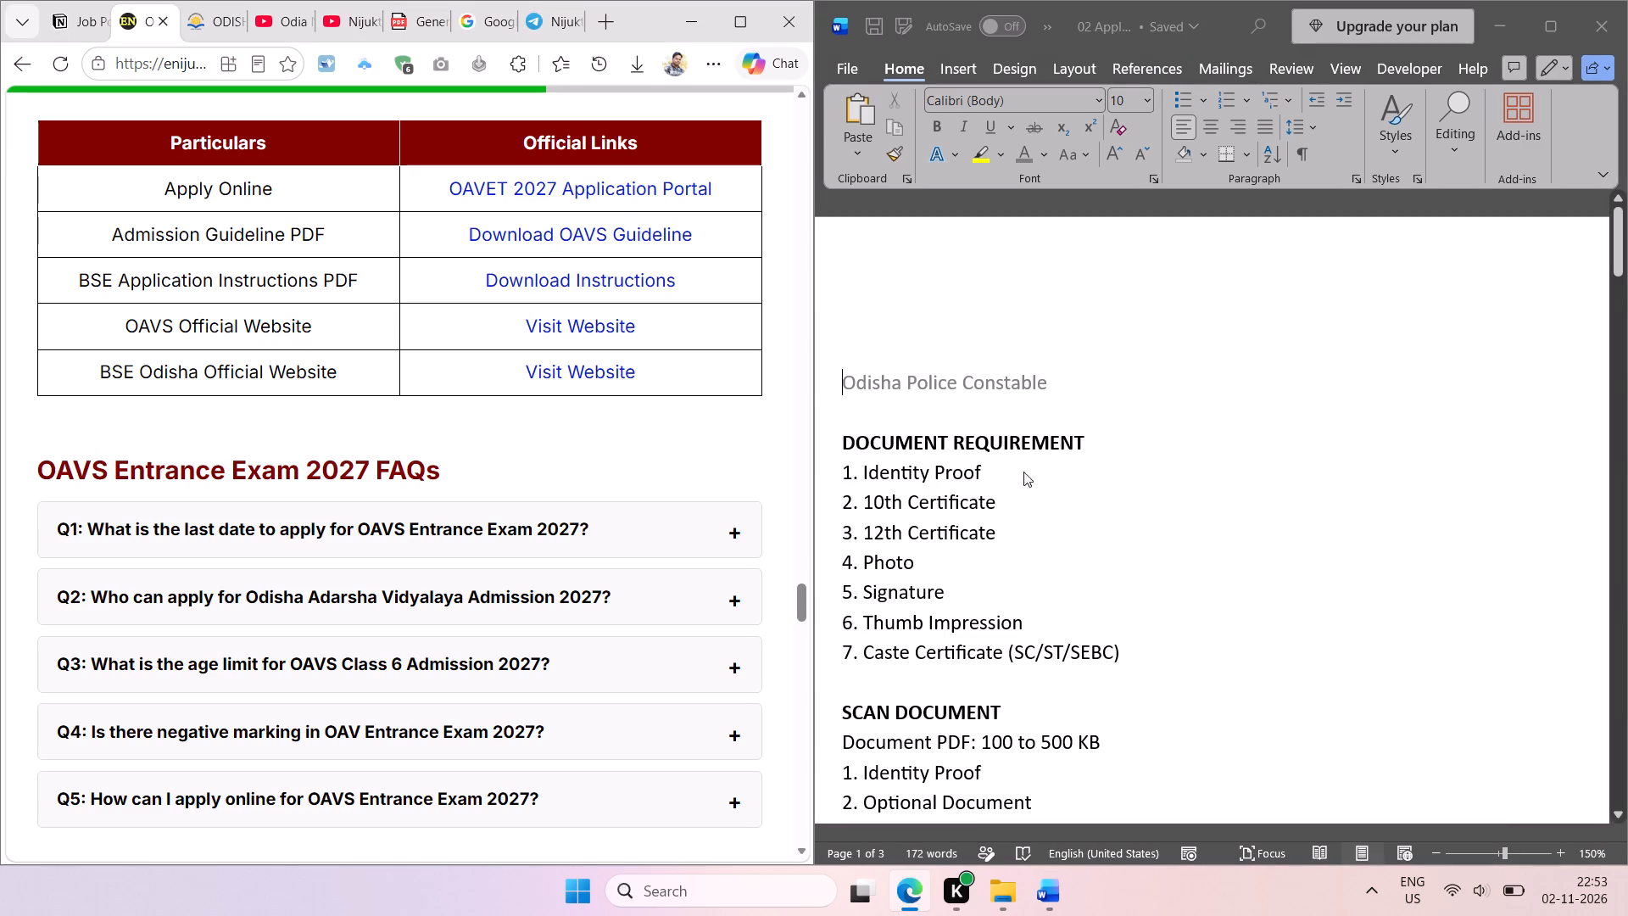
Copy "Odisha Adarsha Vidyalaya Sangathan (OAVS)" from the article's opening paragraph and paste it as text only over "Constable" in the 02 Apply New title.
click(1117, 411)
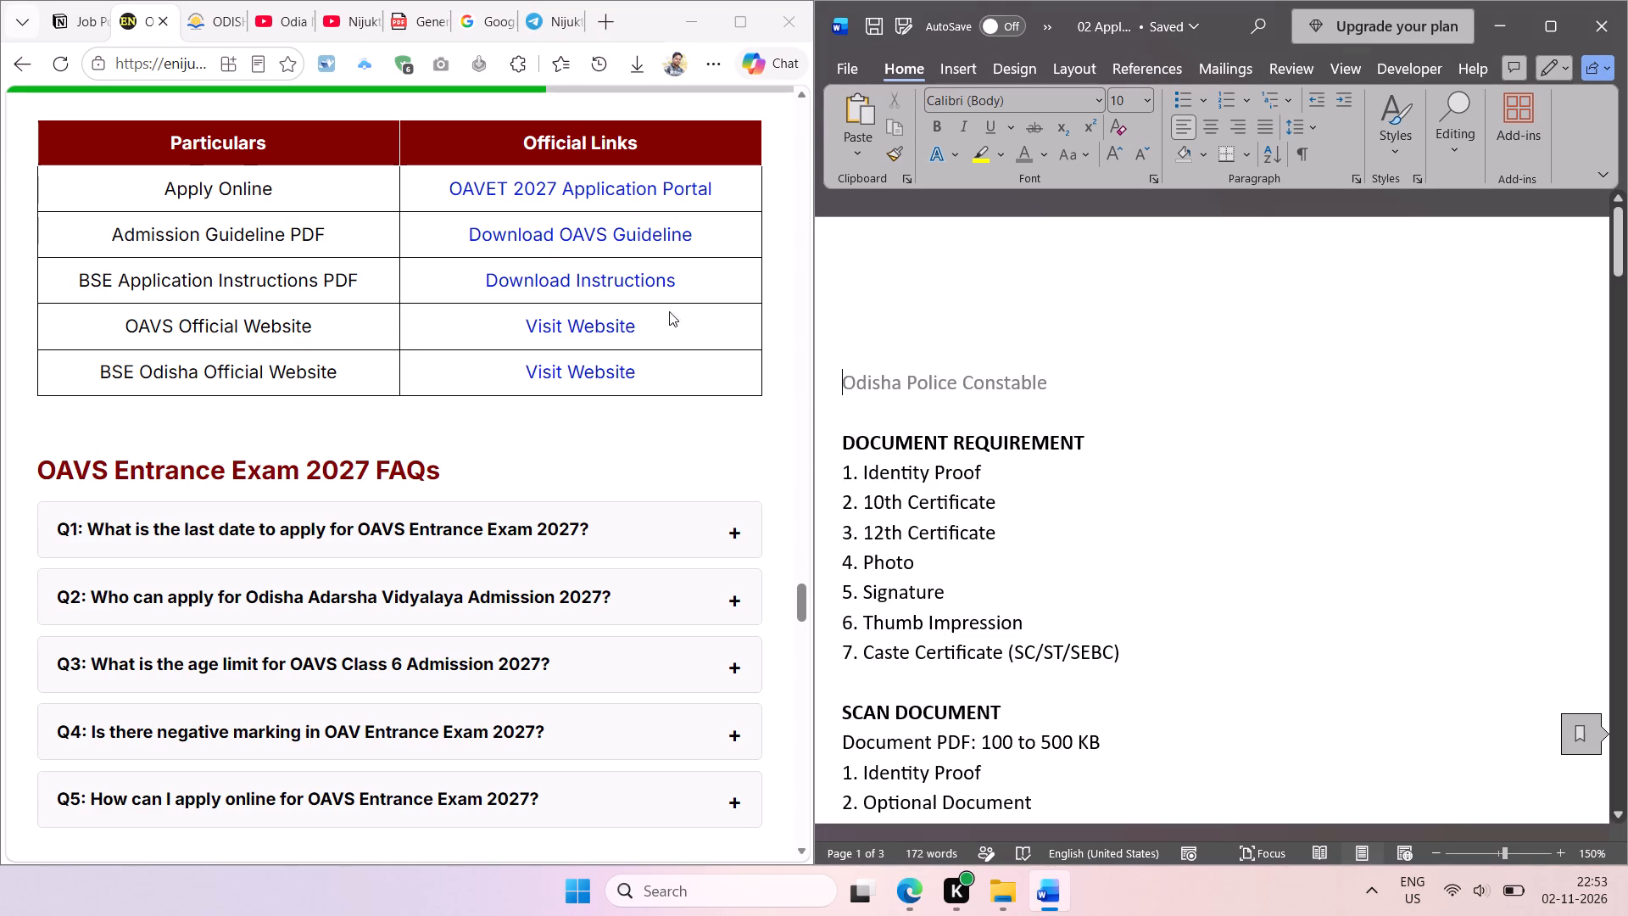
scroll(370, 342, up, 14)
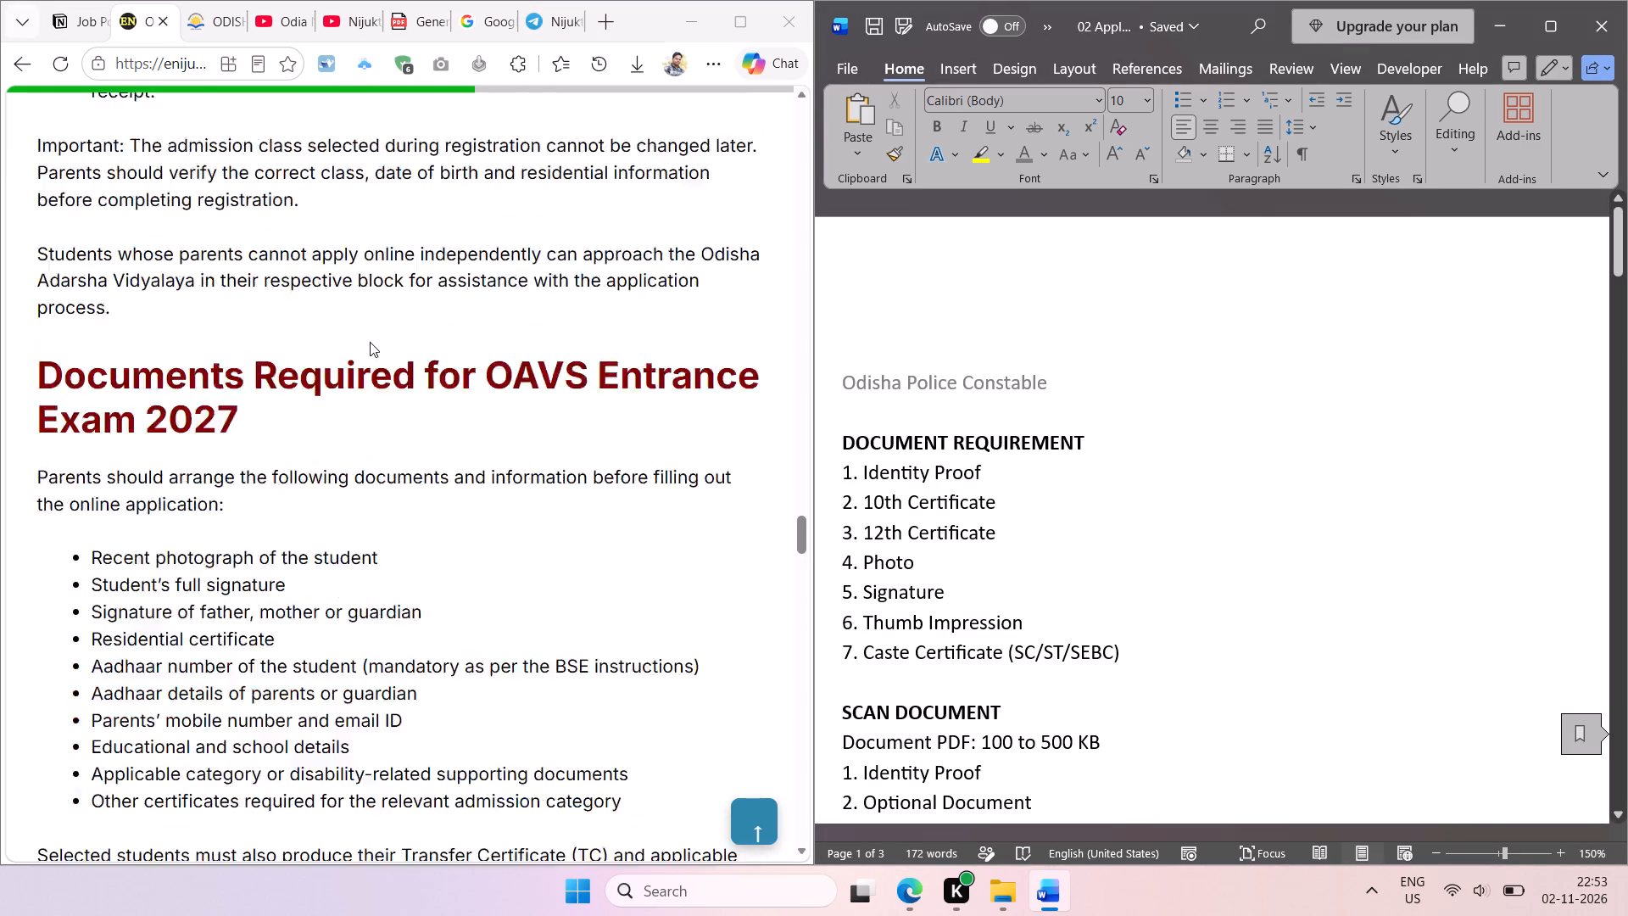
scroll(370, 342, up, 11)
scroll(347, 330, up, 10)
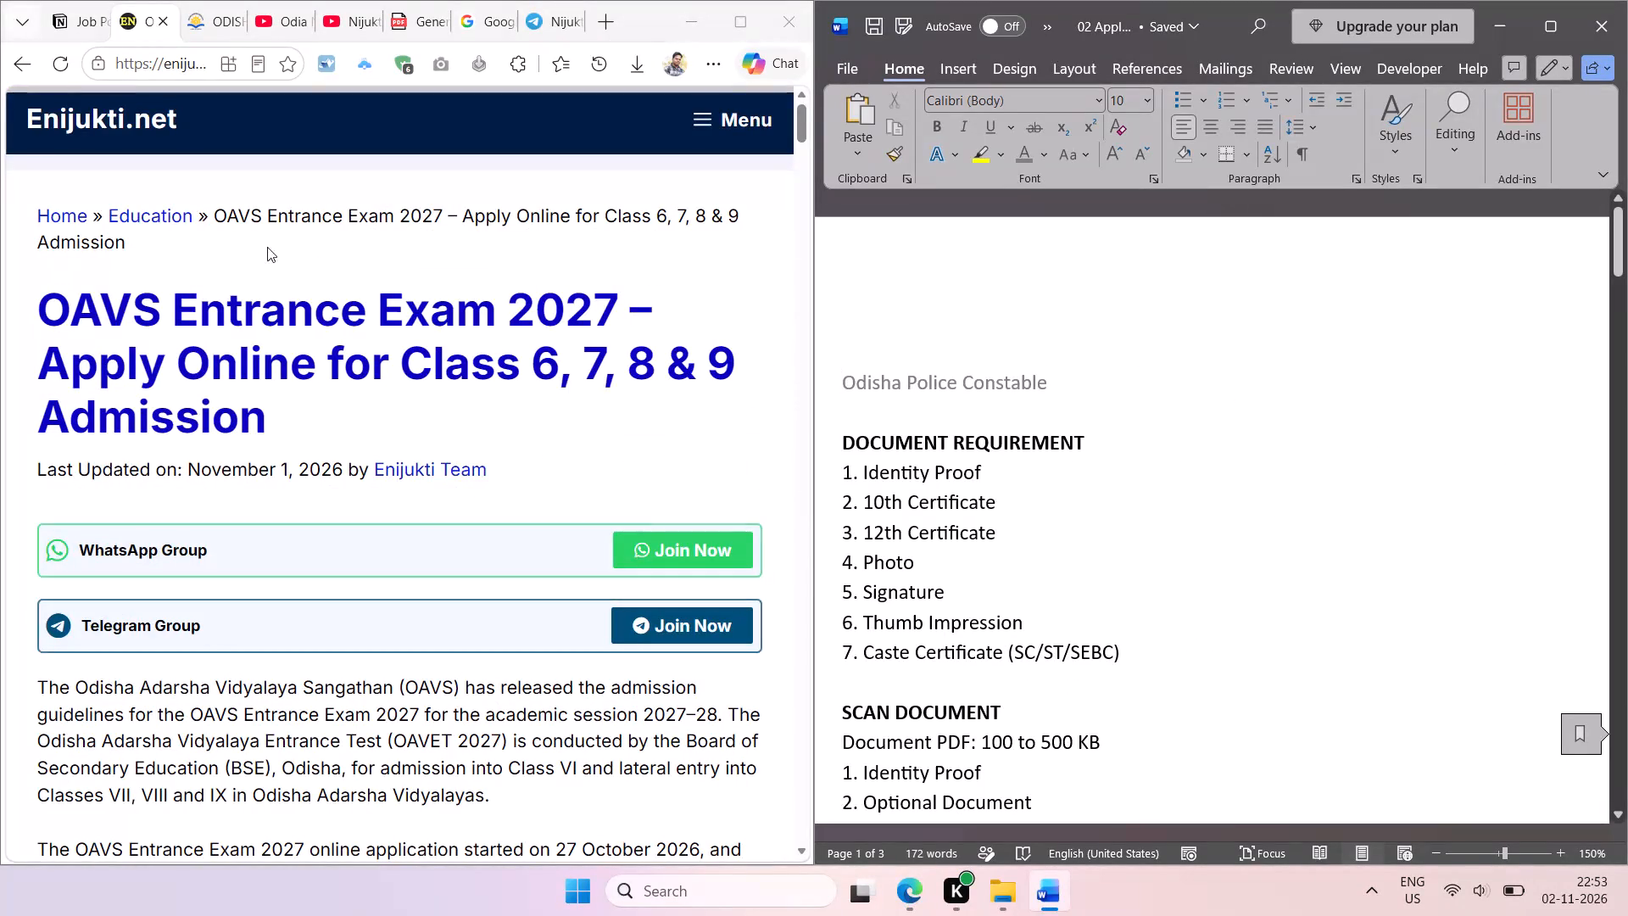
scroll(310, 471, down, 2)
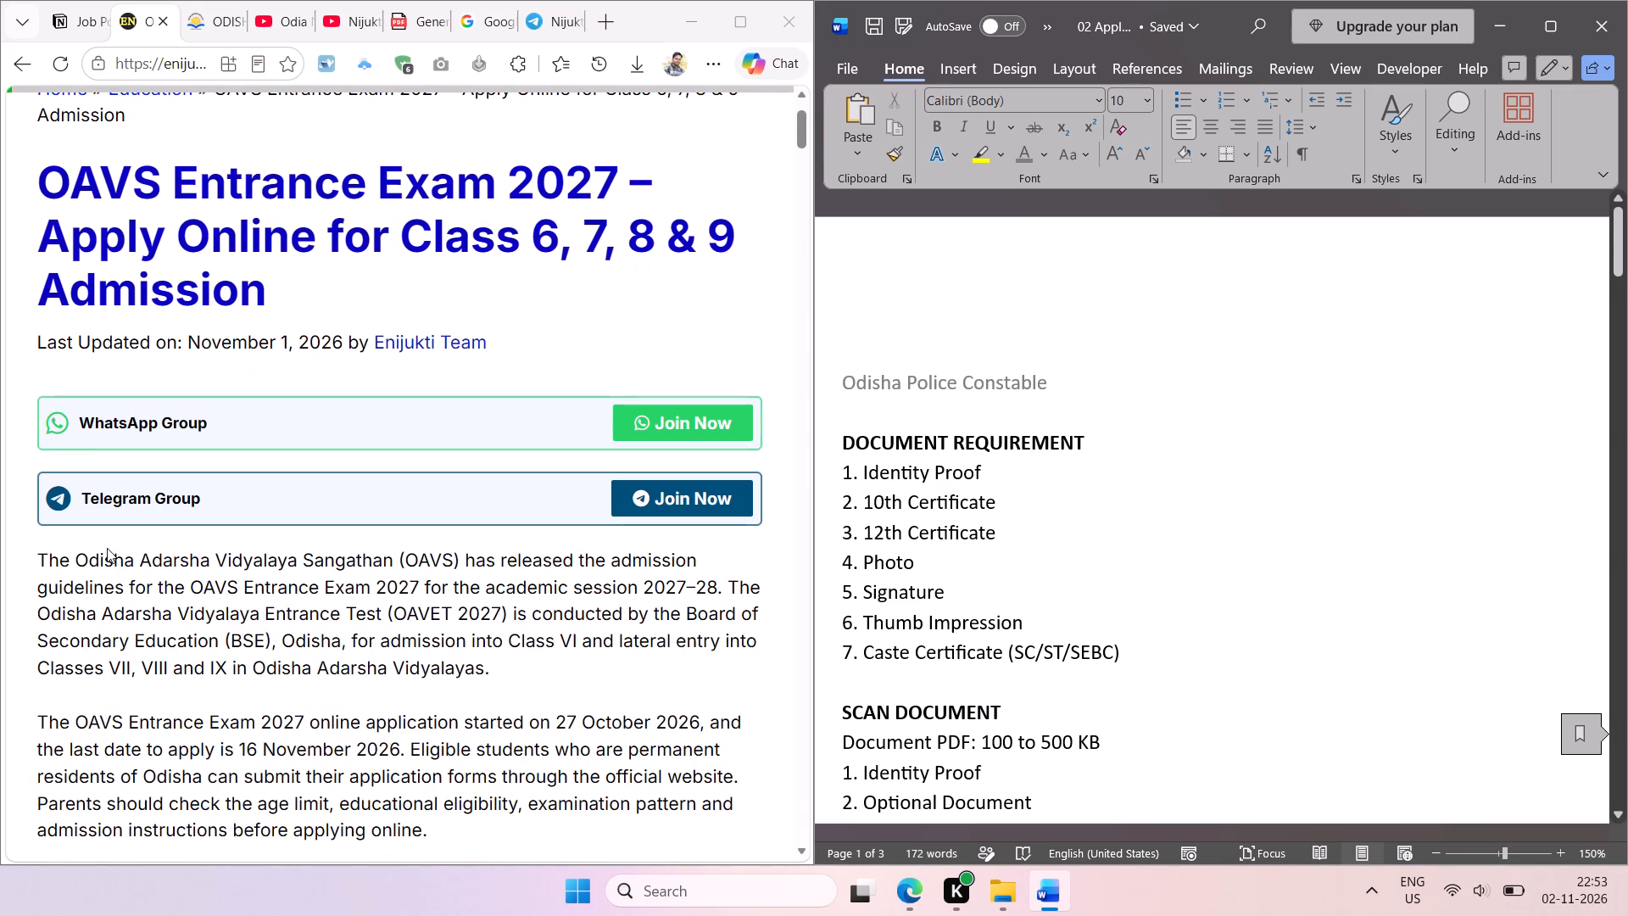
drag(82, 553, 293, 555)
click(251, 565)
click(92, 556)
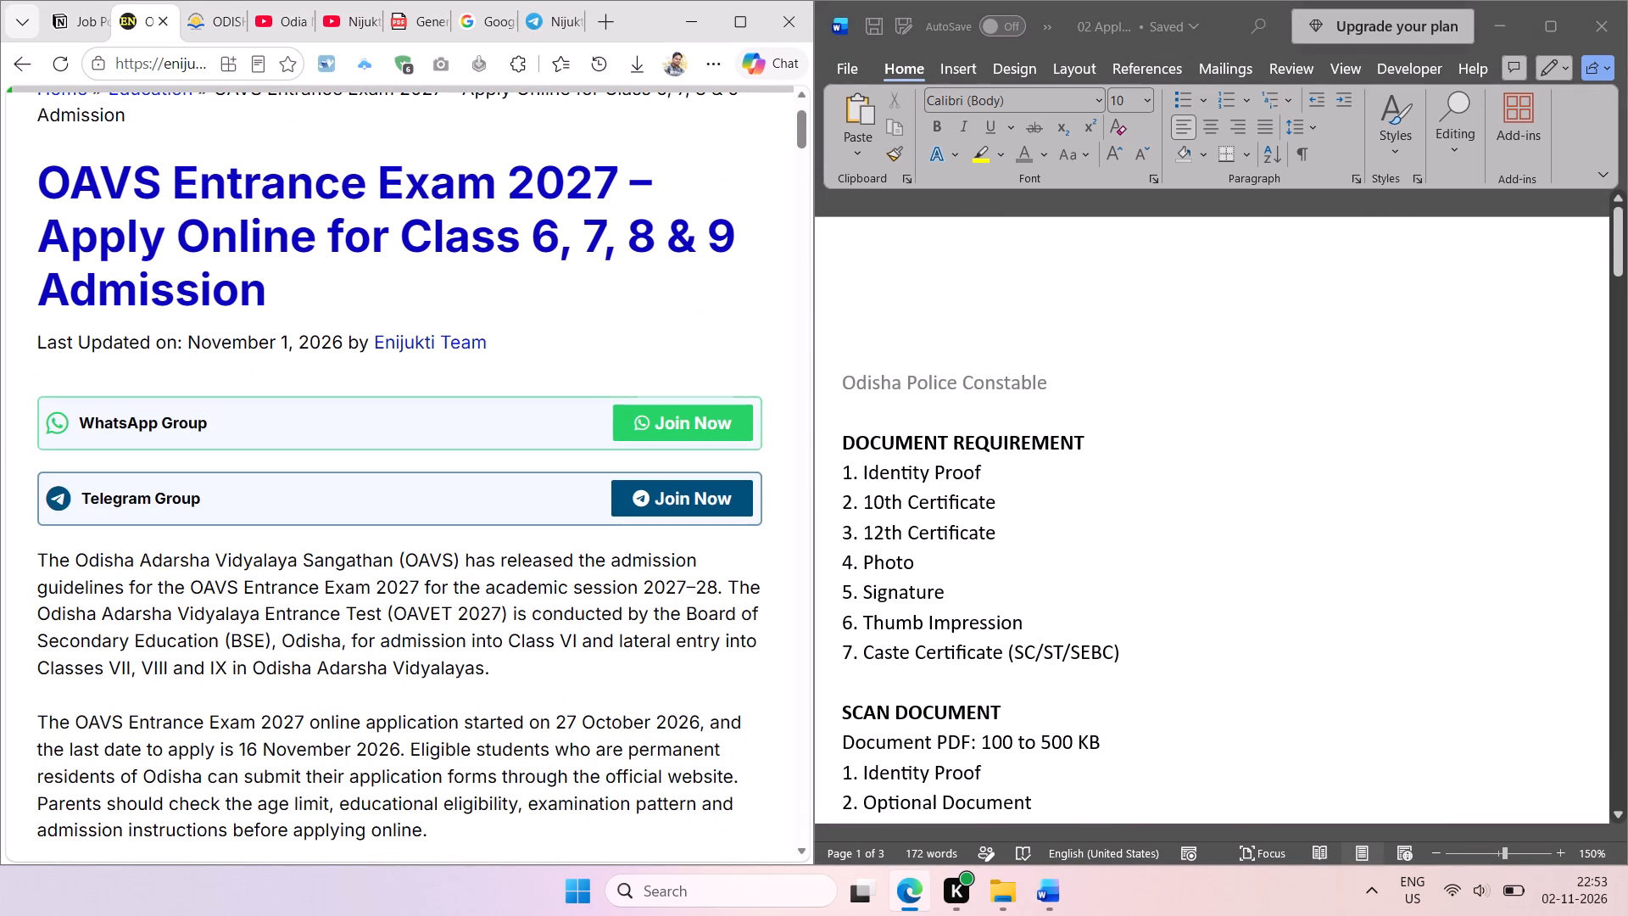
drag(75, 556, 456, 566)
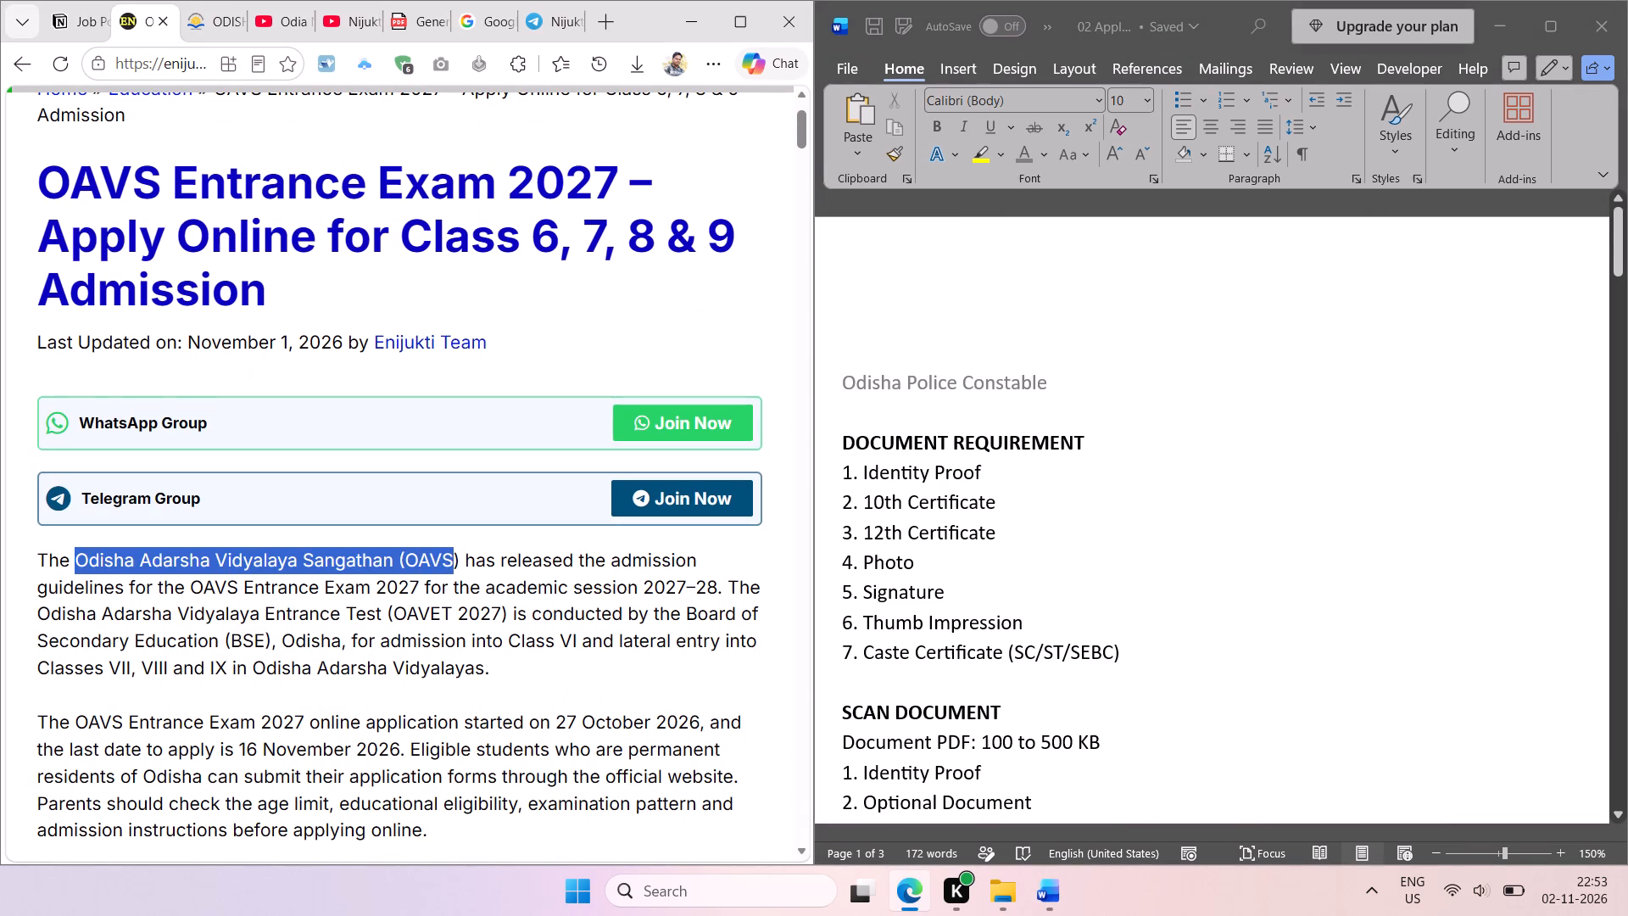
drag(456, 566, 460, 566)
key(ctrl+c)
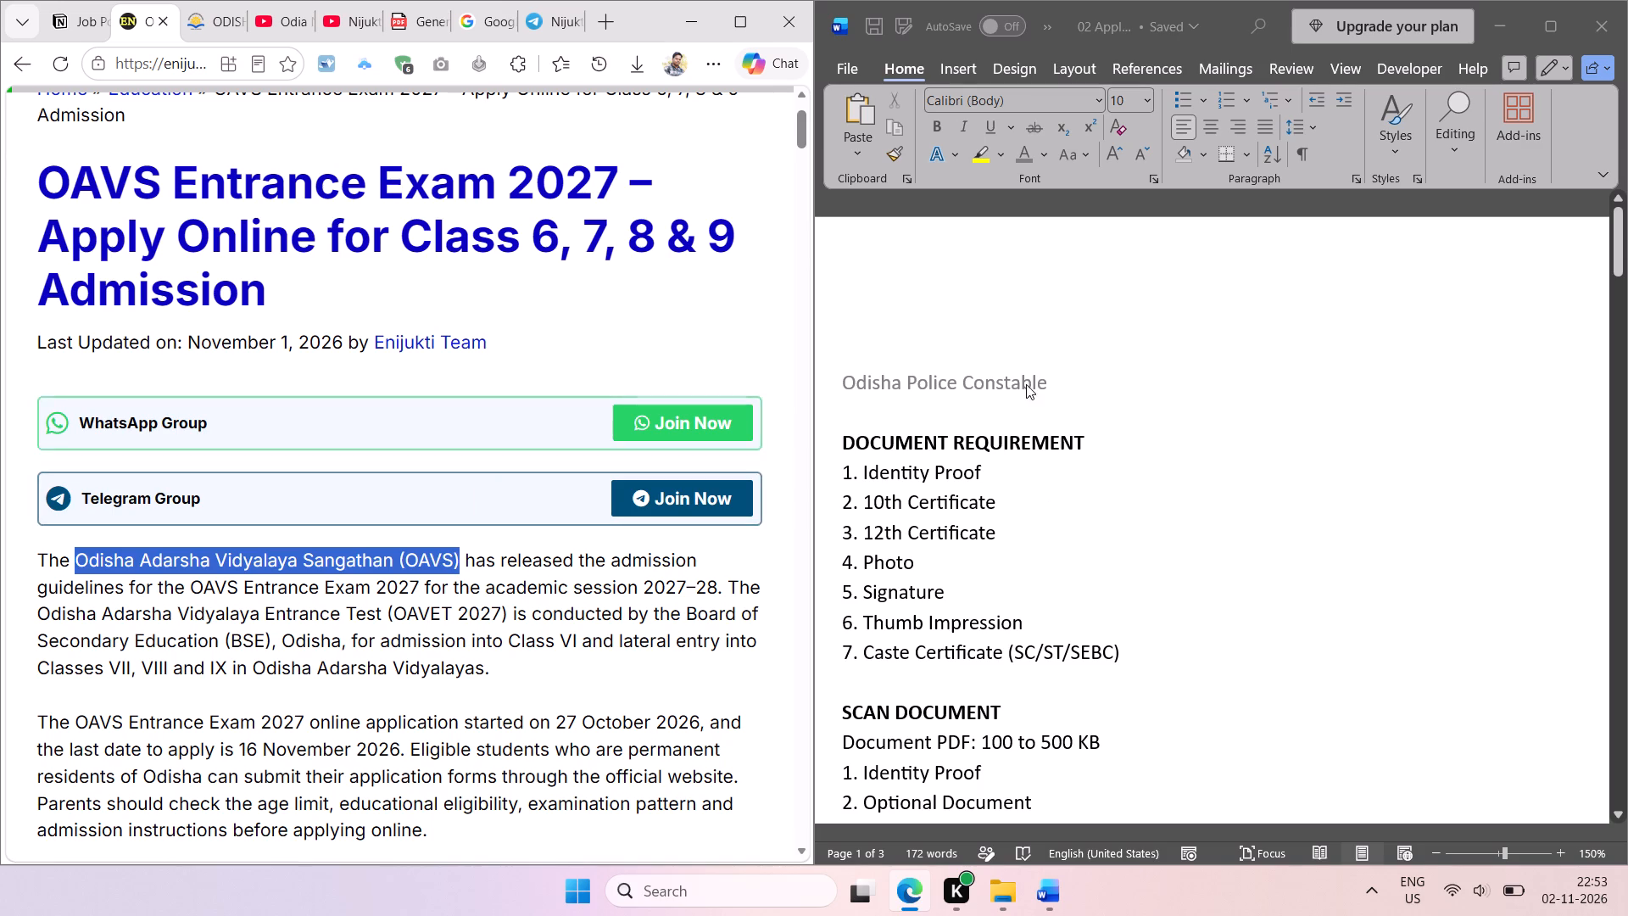
click(1026, 377)
double_click(990, 377)
right_click(990, 377)
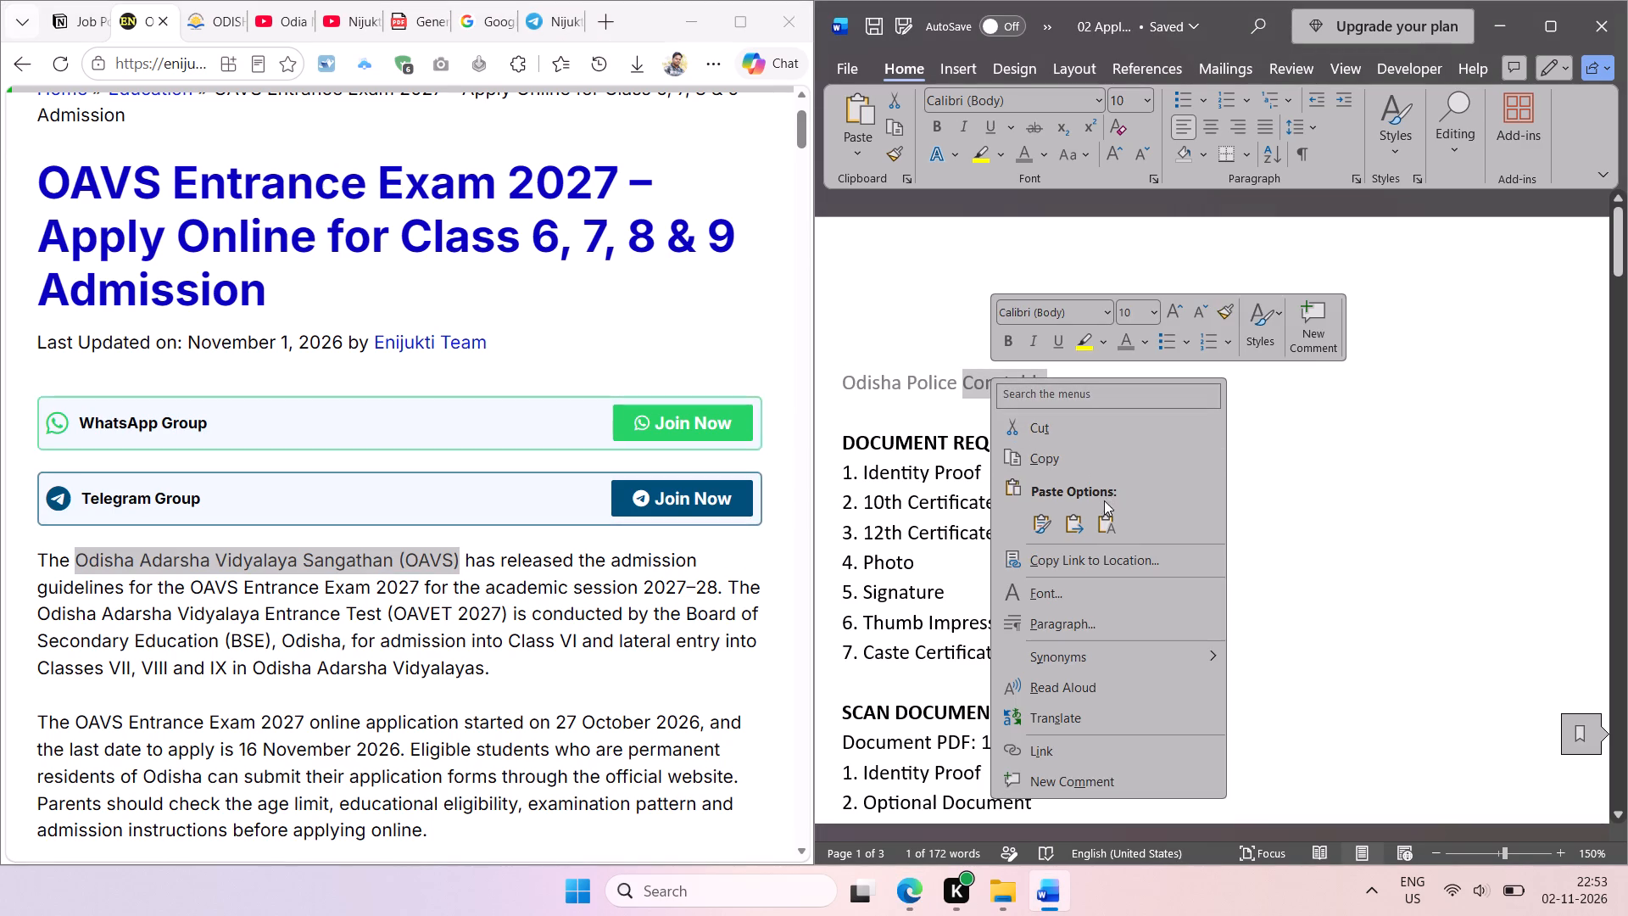
click(1105, 519)
Delete "Odisha Police" and "Sangathan" from the title, leaving "Odisha Adarsha Vidyalaya (OAVS)", and save the document.
drag(962, 386, 901, 386)
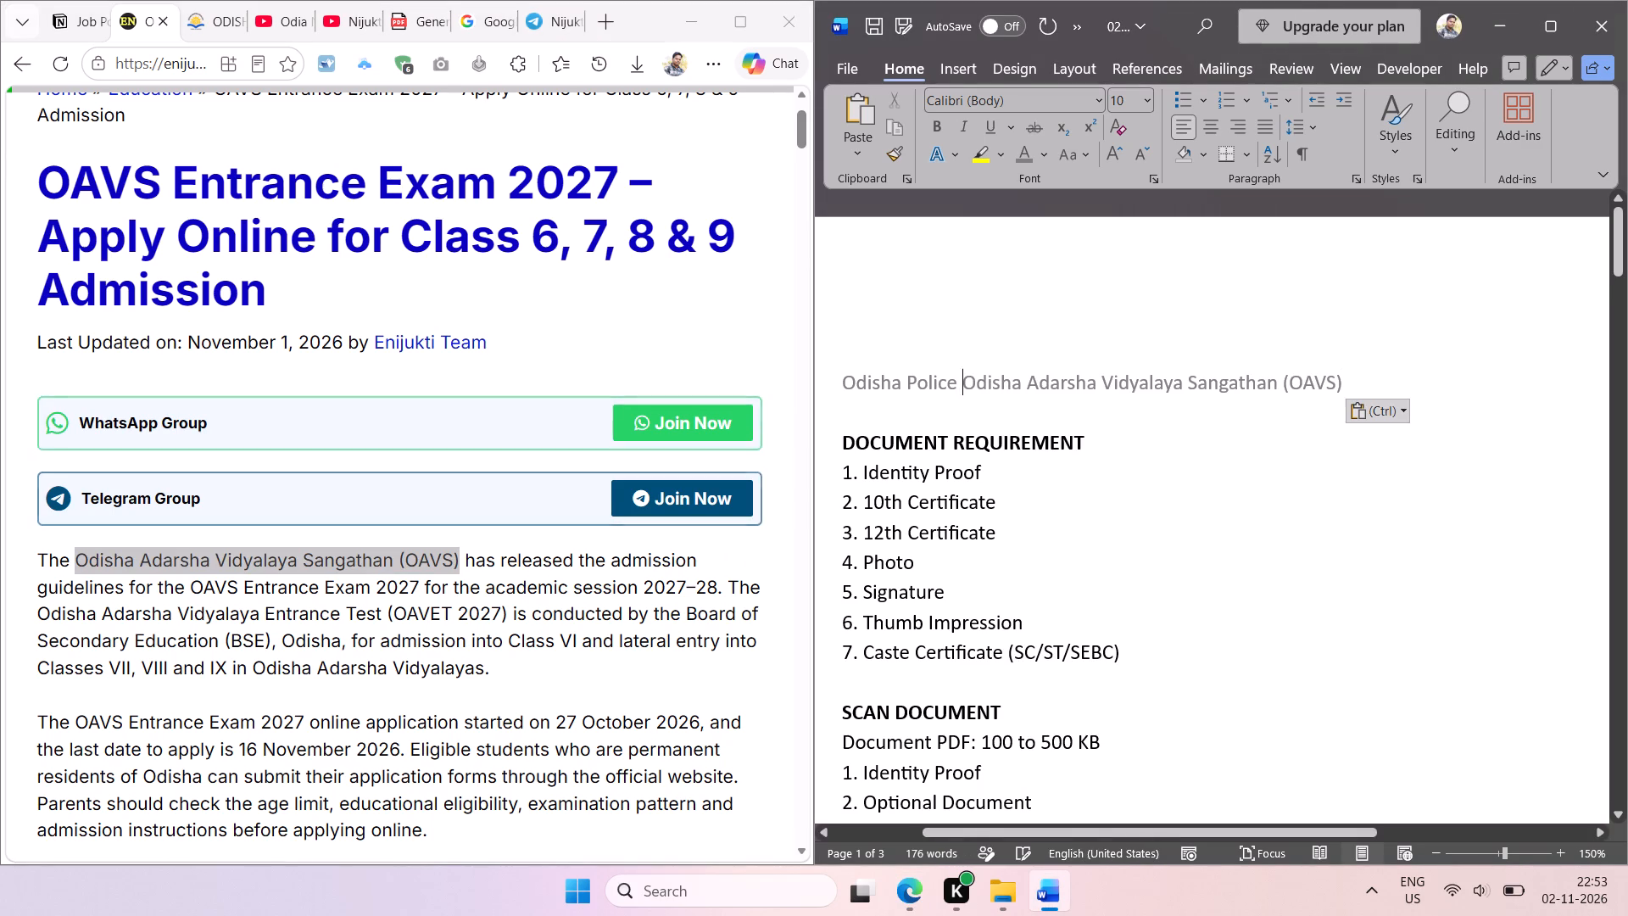
drag(901, 386, 838, 384)
key(BackSpace)
double_click(1098, 385)
key(BackSpace)
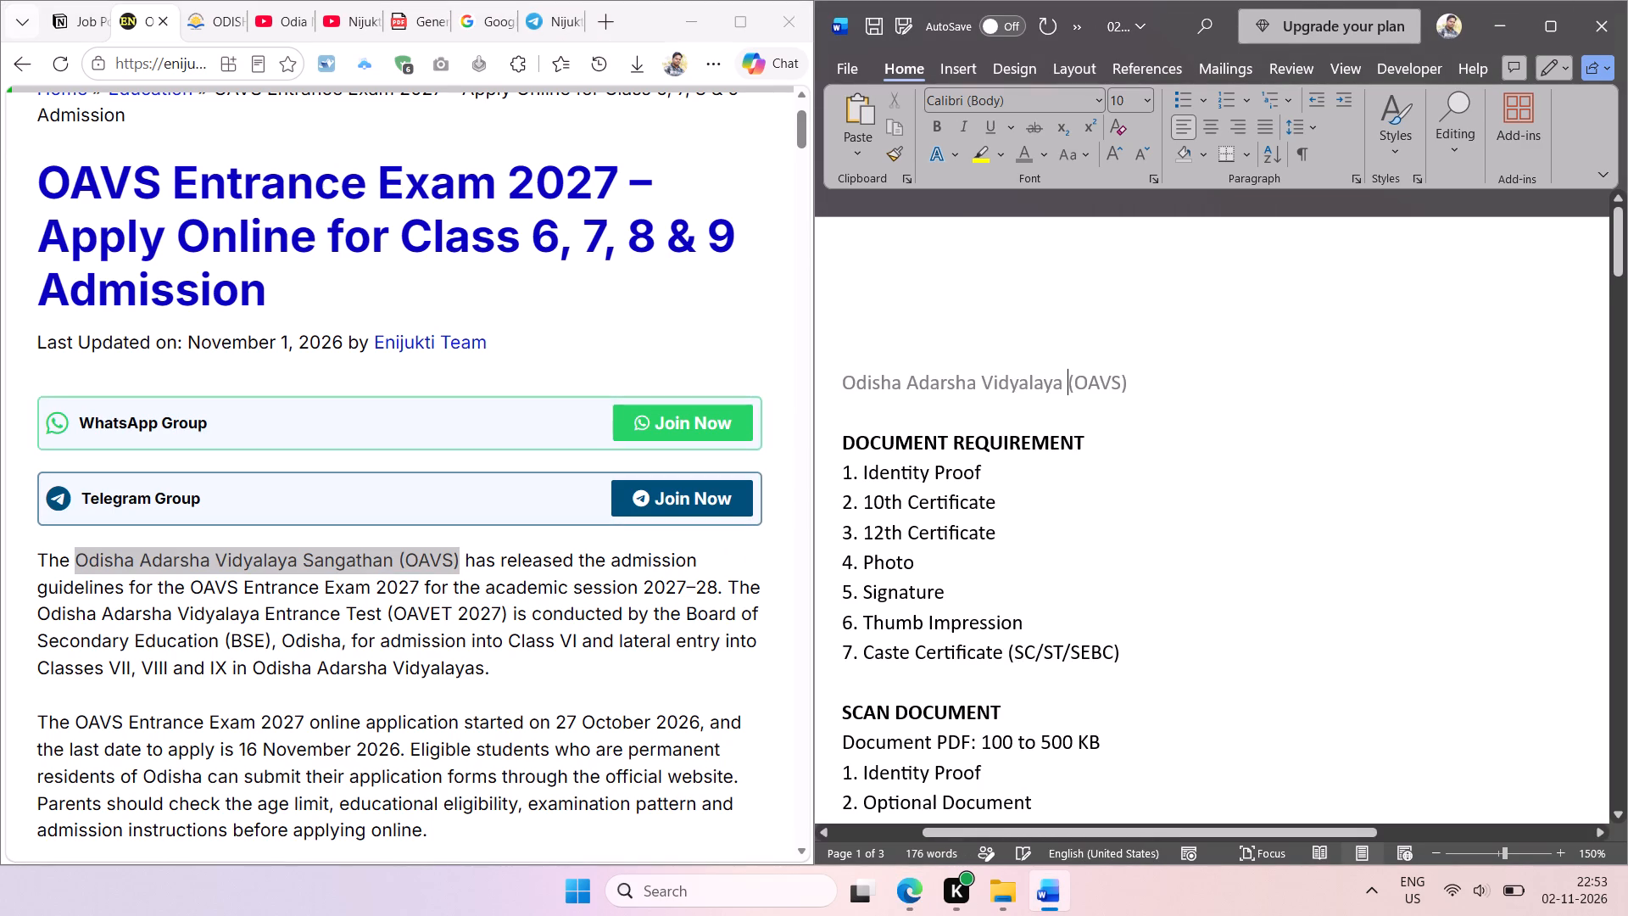
click(1093, 411)
key(ctrl+s)
Look through the article's educational qualification, eligibility conditions and selection process sections.
click(633, 552)
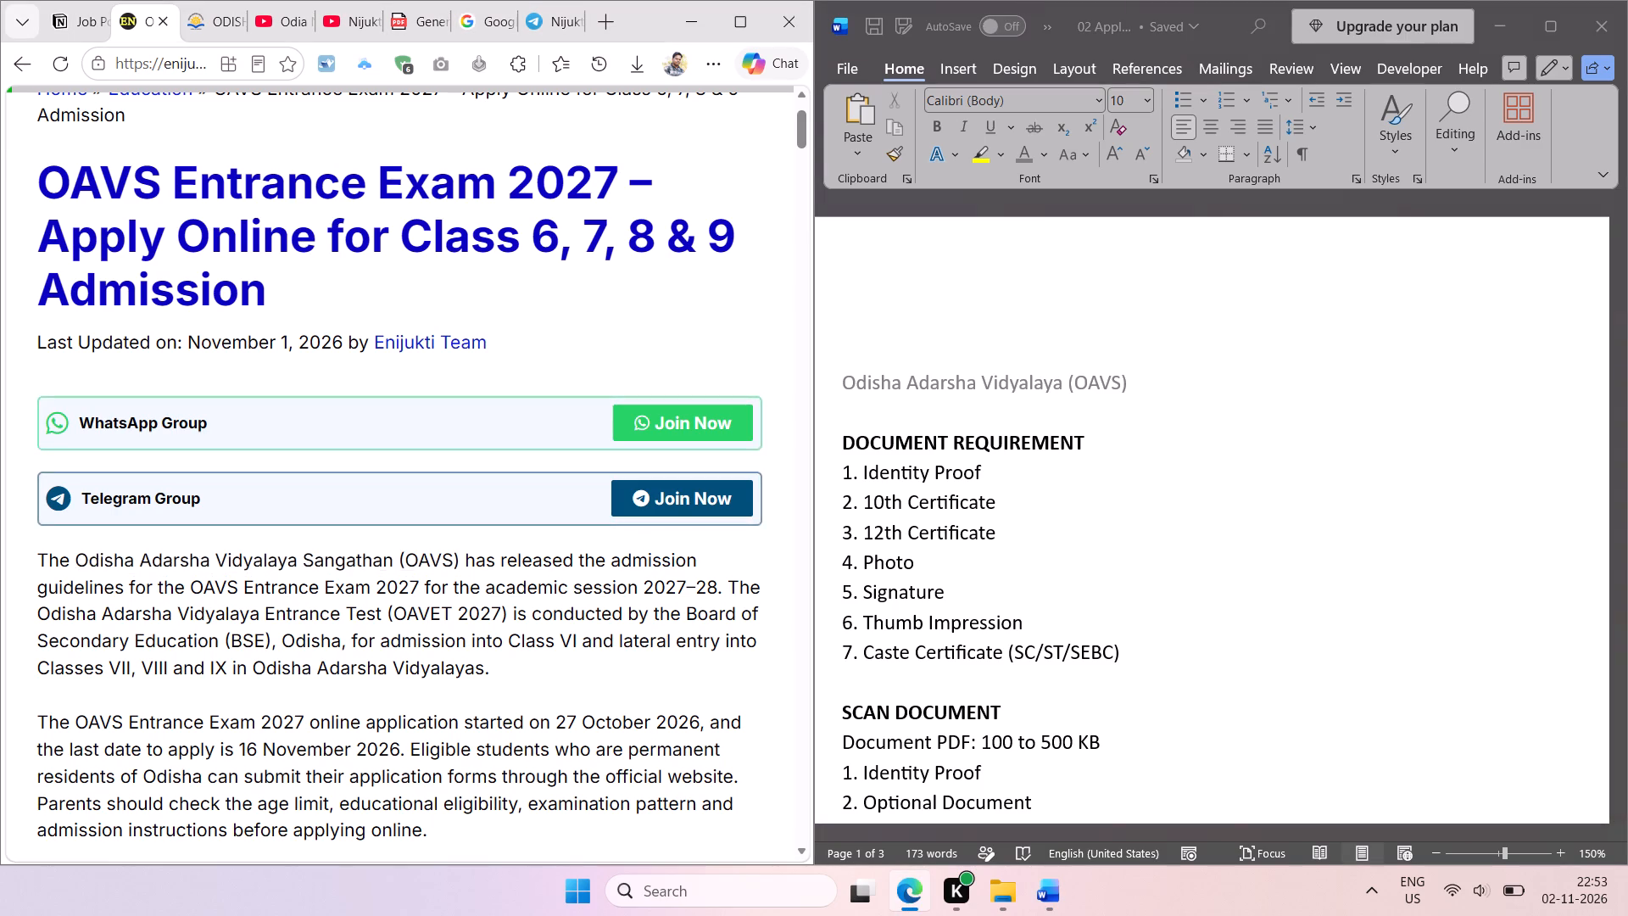
scroll(643, 558, down, 8)
scroll(565, 489, down, 14)
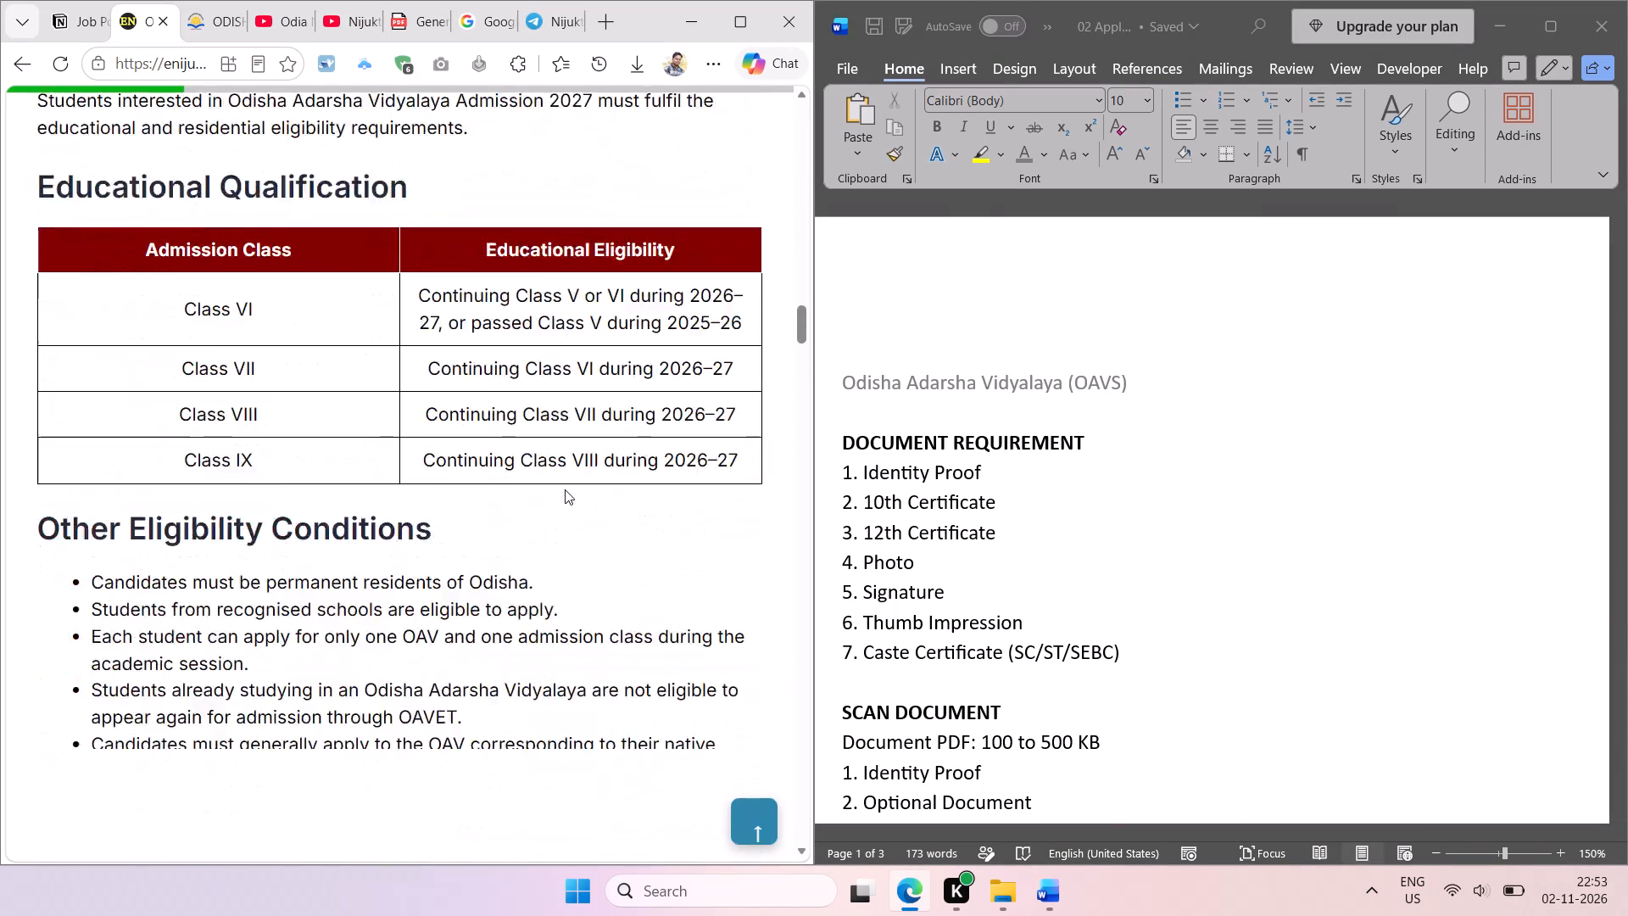
scroll(565, 489, up, 1)
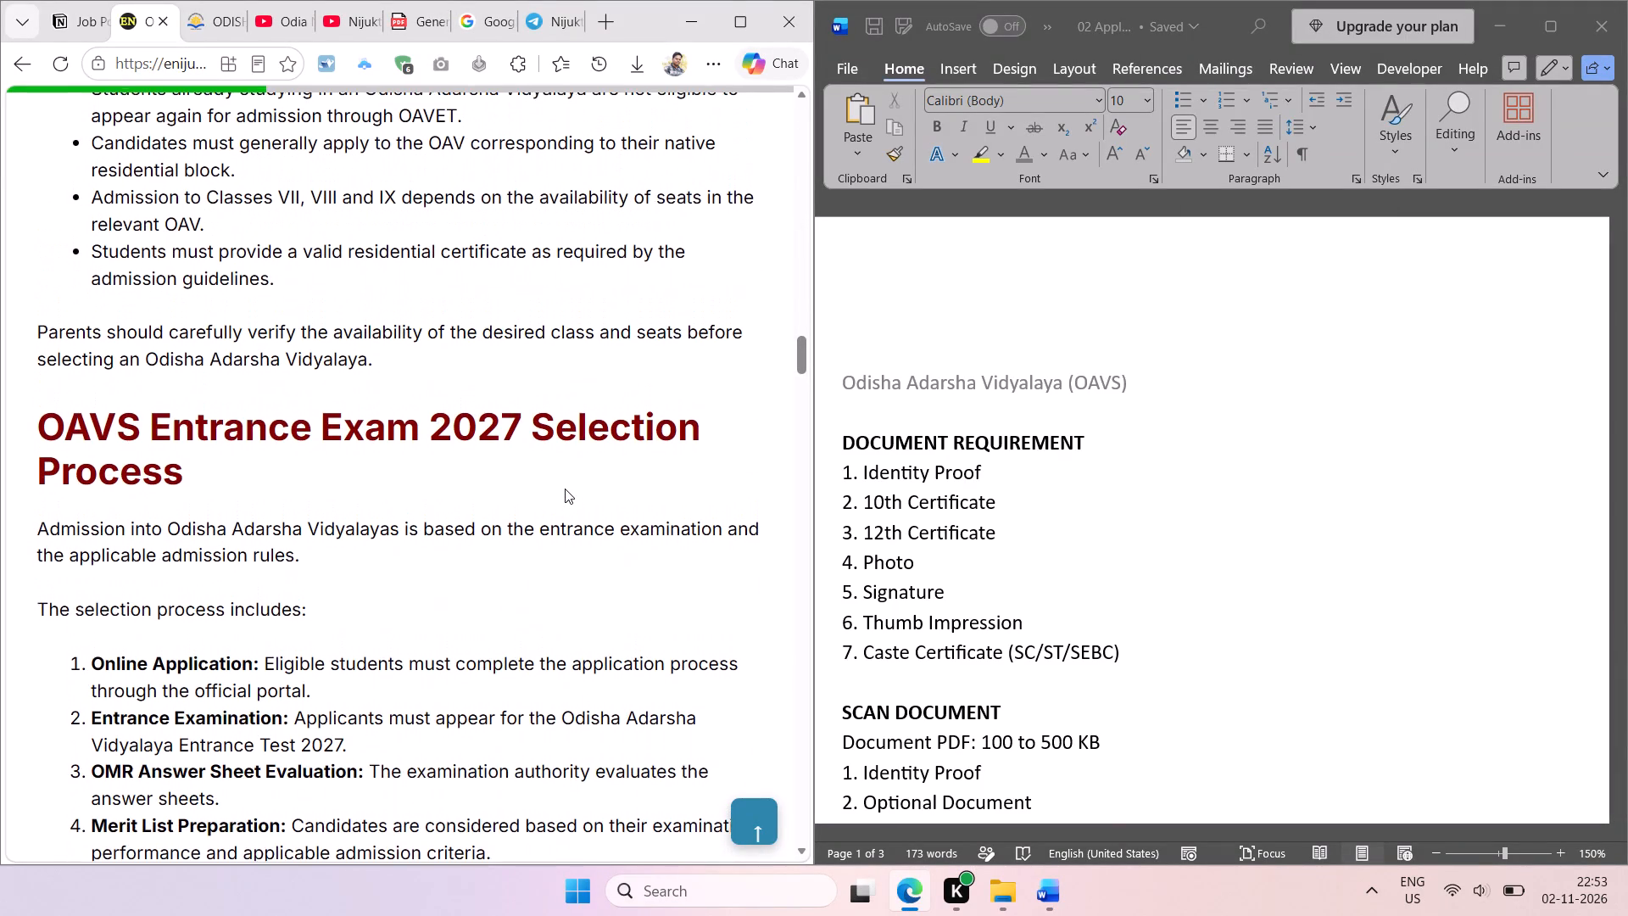
scroll(565, 489, up, 1)
scroll(565, 489, down, 1)
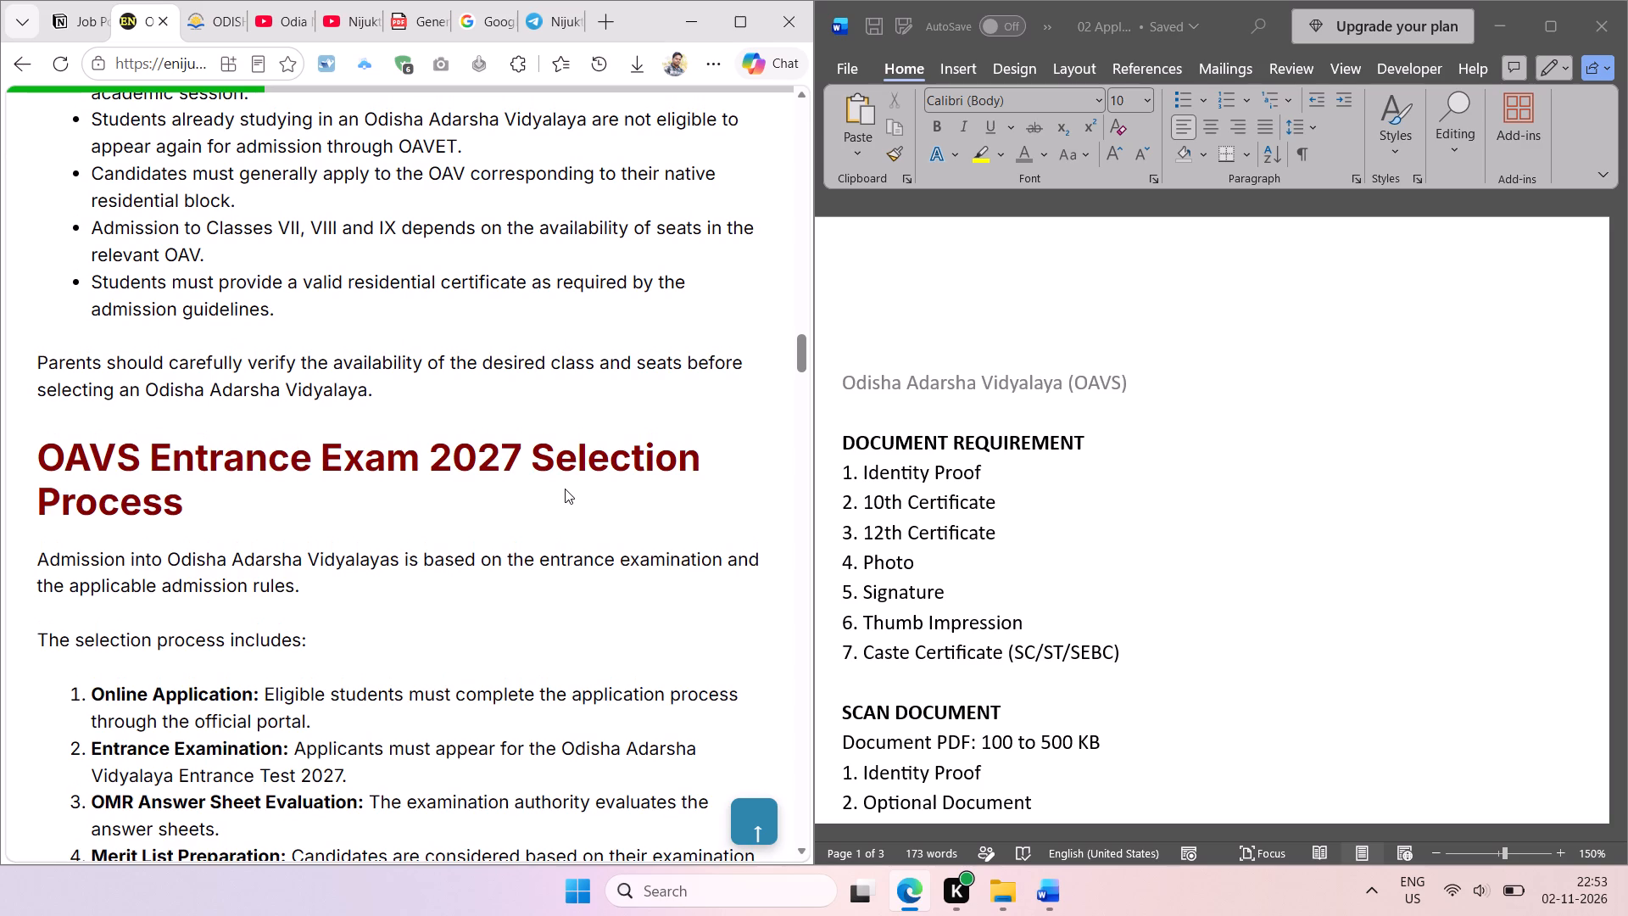
scroll(565, 489, down, 1)
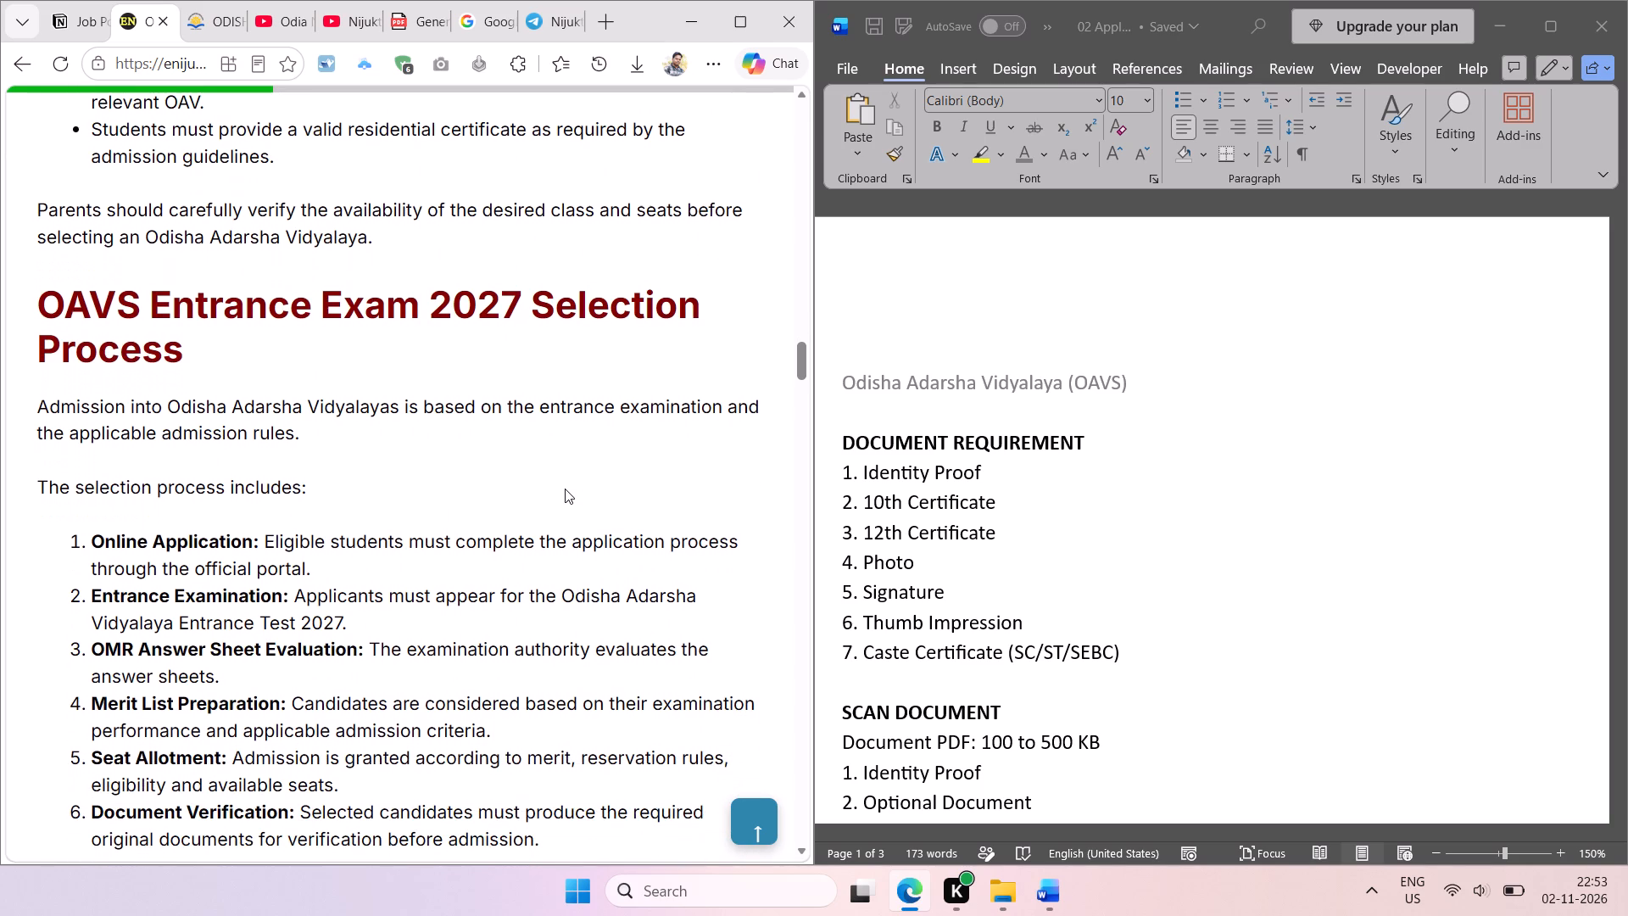
scroll(565, 489, down, 1)
Save the 02 Apply New document and close it.
click(1081, 317)
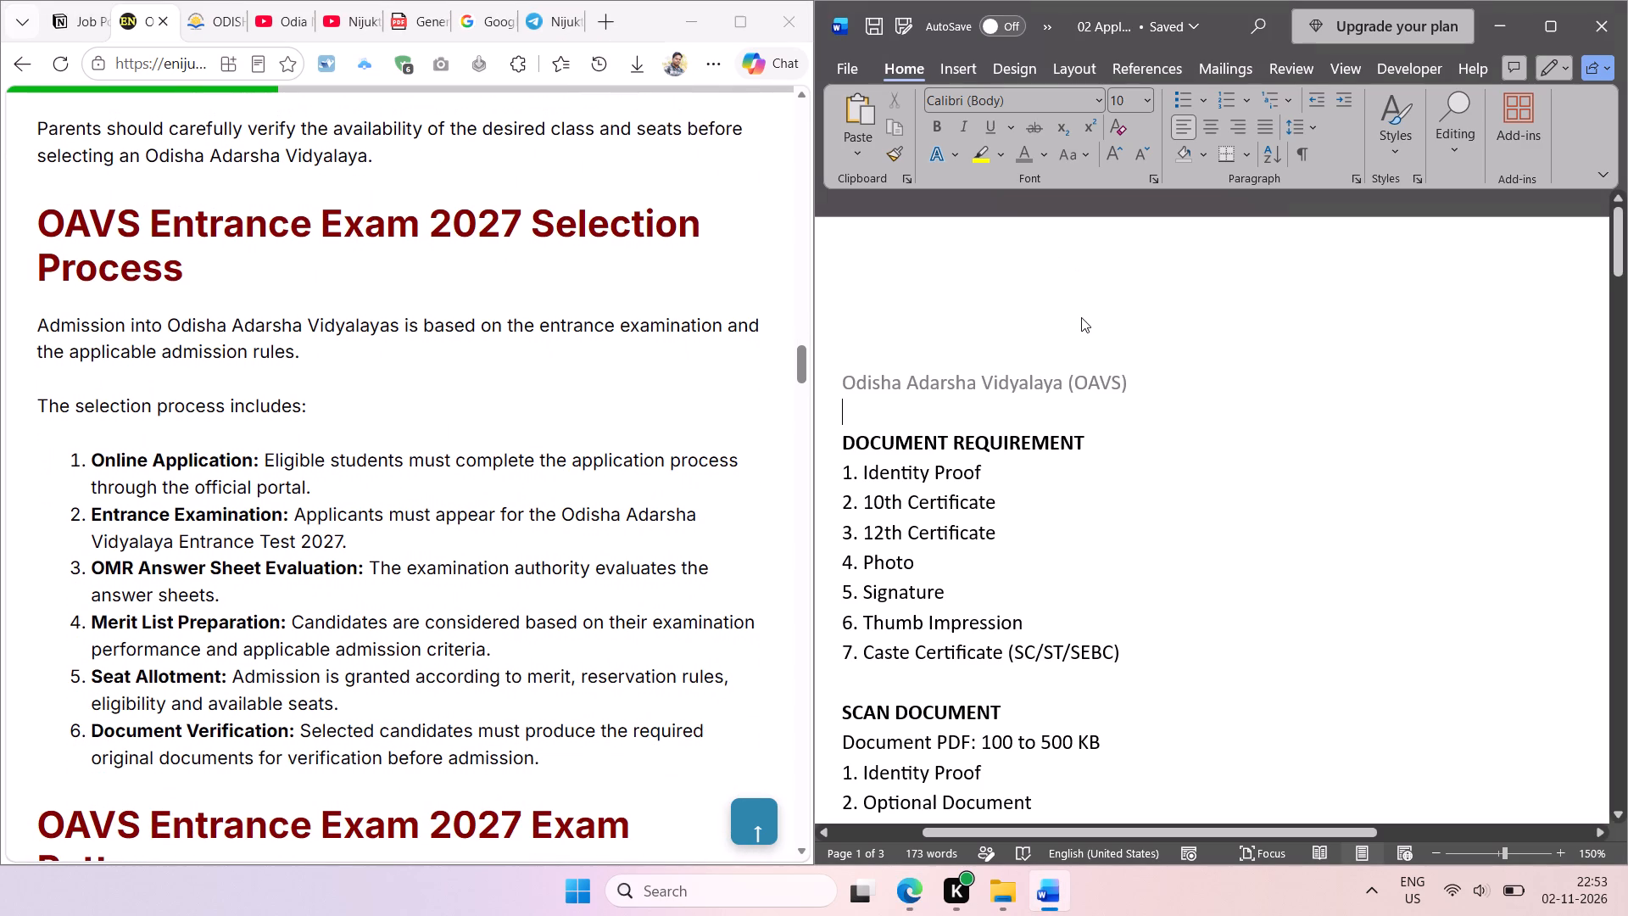
key(ctrl+s)
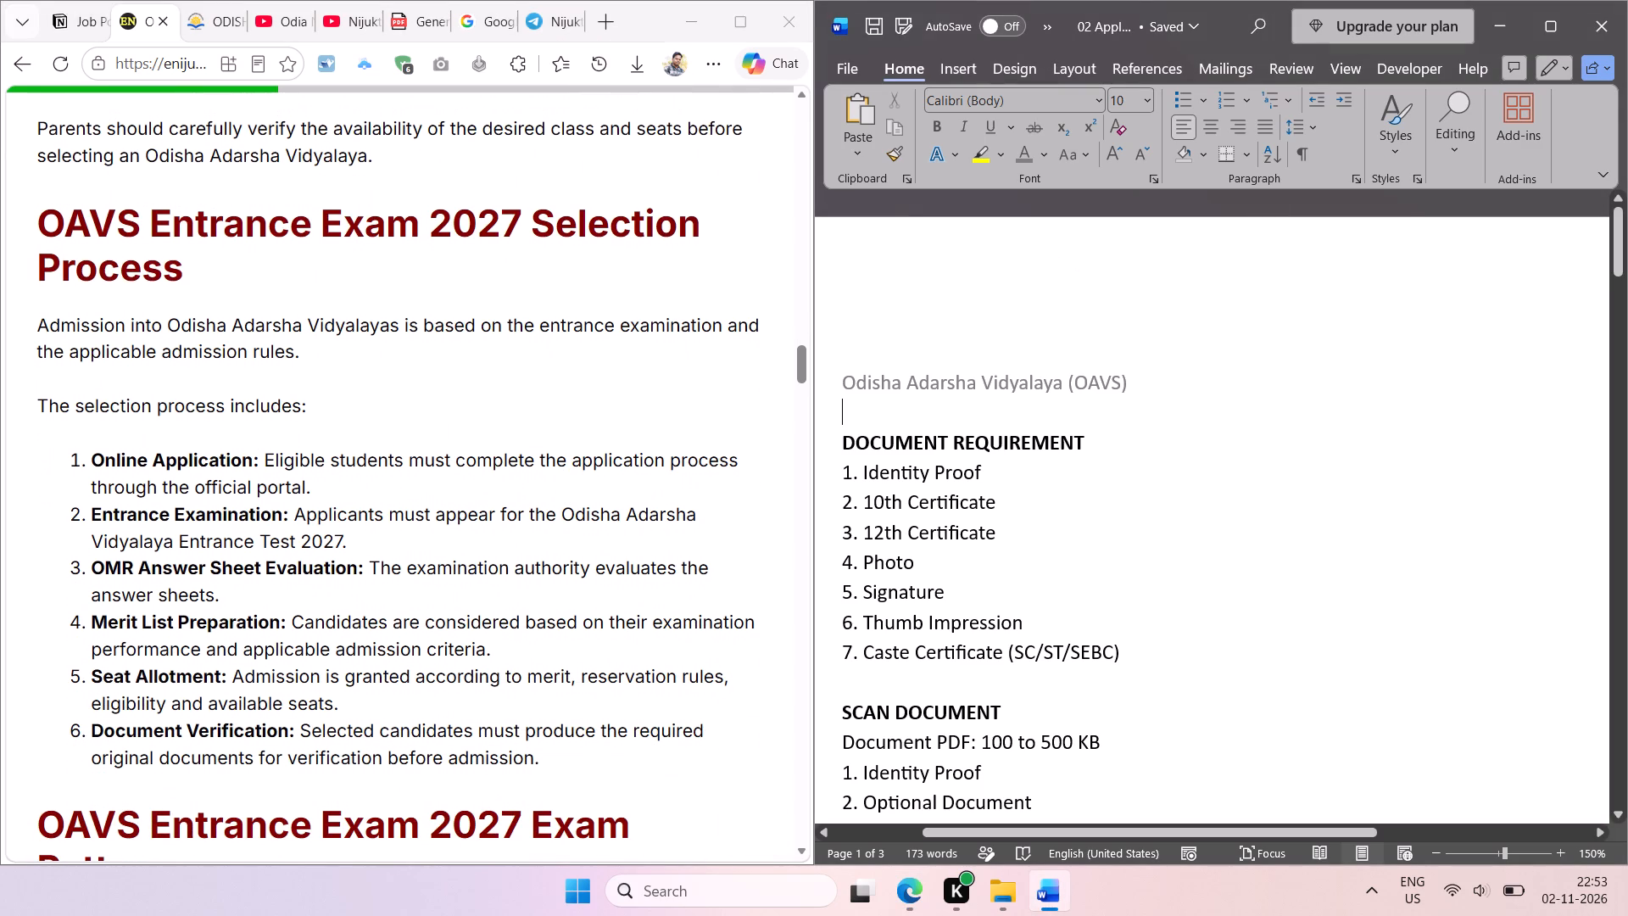
click(1127, 451)
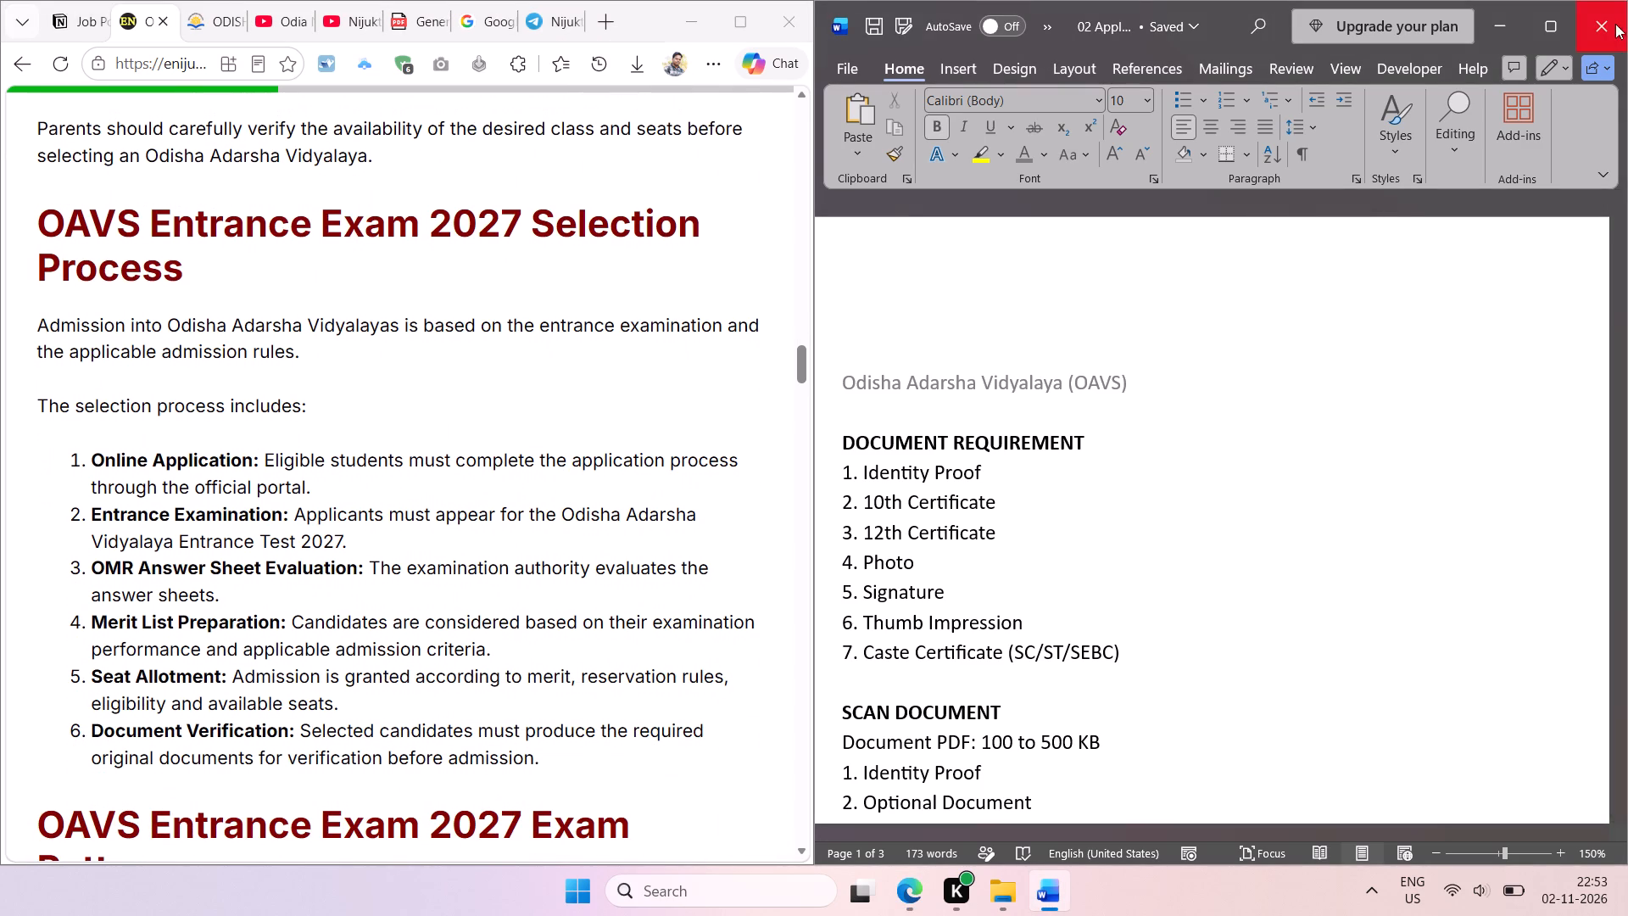
click(1616, 31)
Open the 01 Basic Details document from the OAV Entrance Test 2027-28 folder.
click(1122, 205)
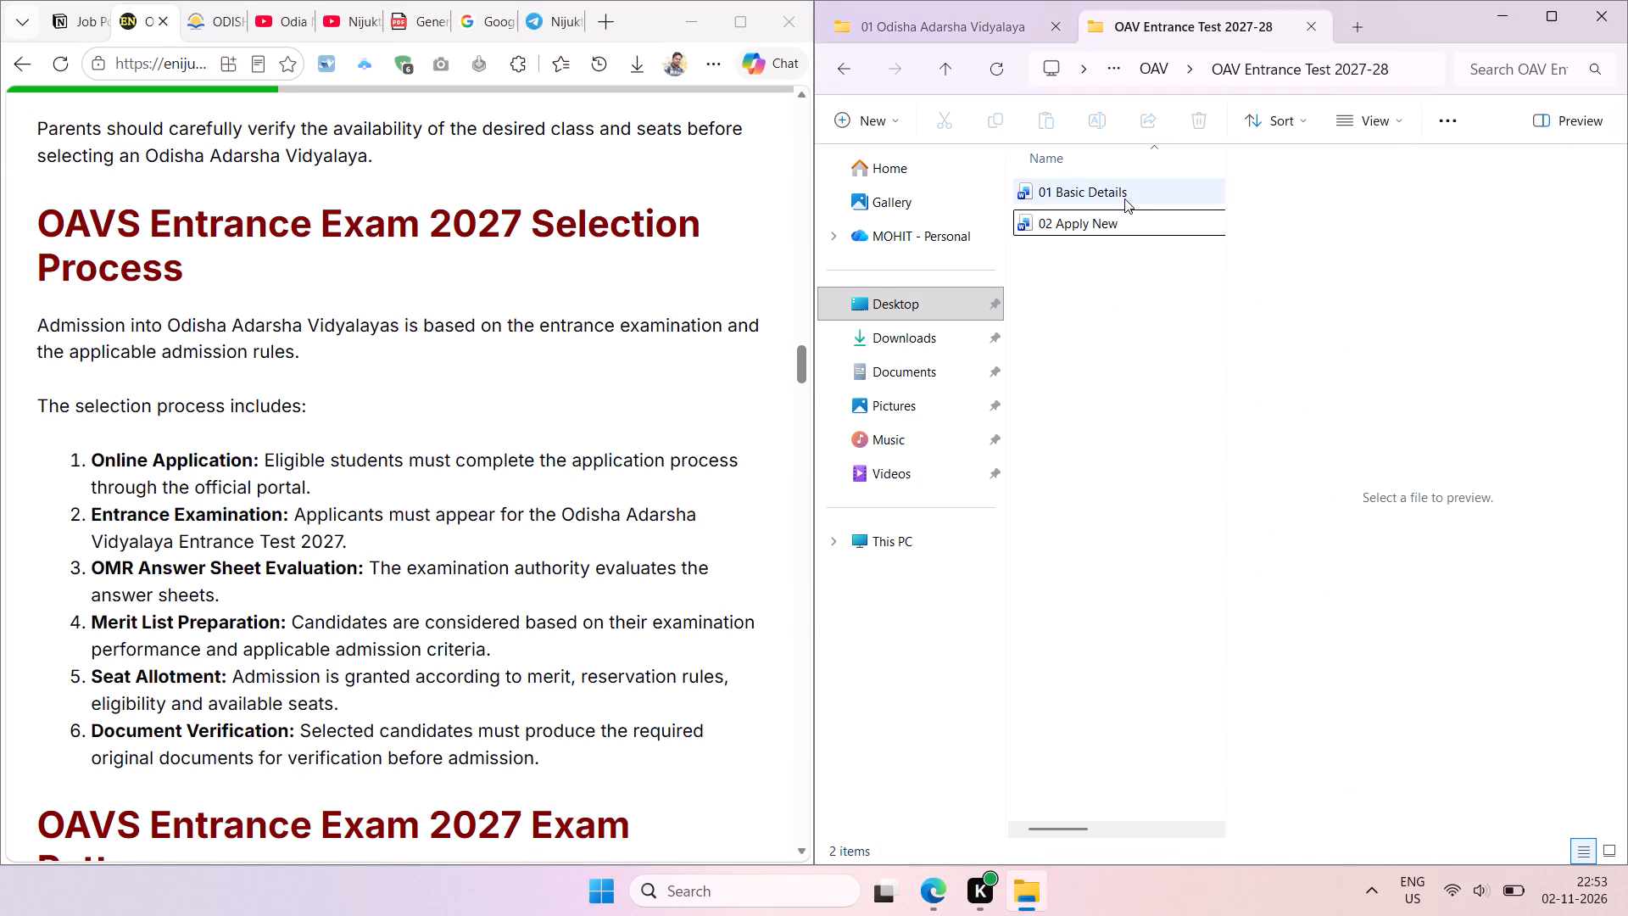
click(1124, 198)
double_click(1166, 193)
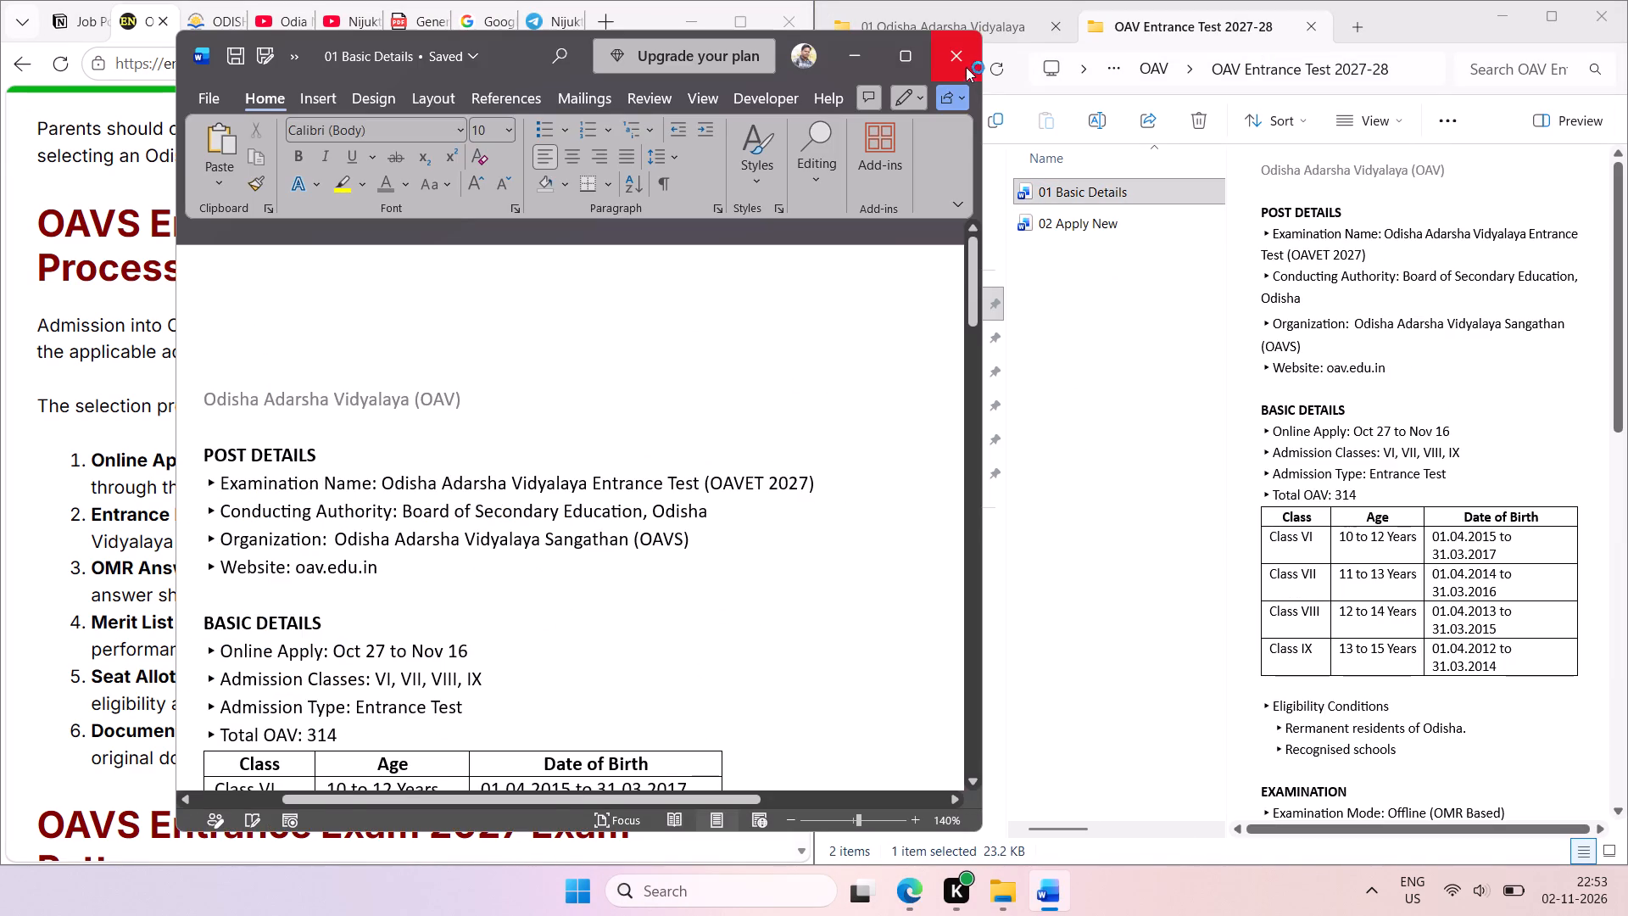
click(892, 193)
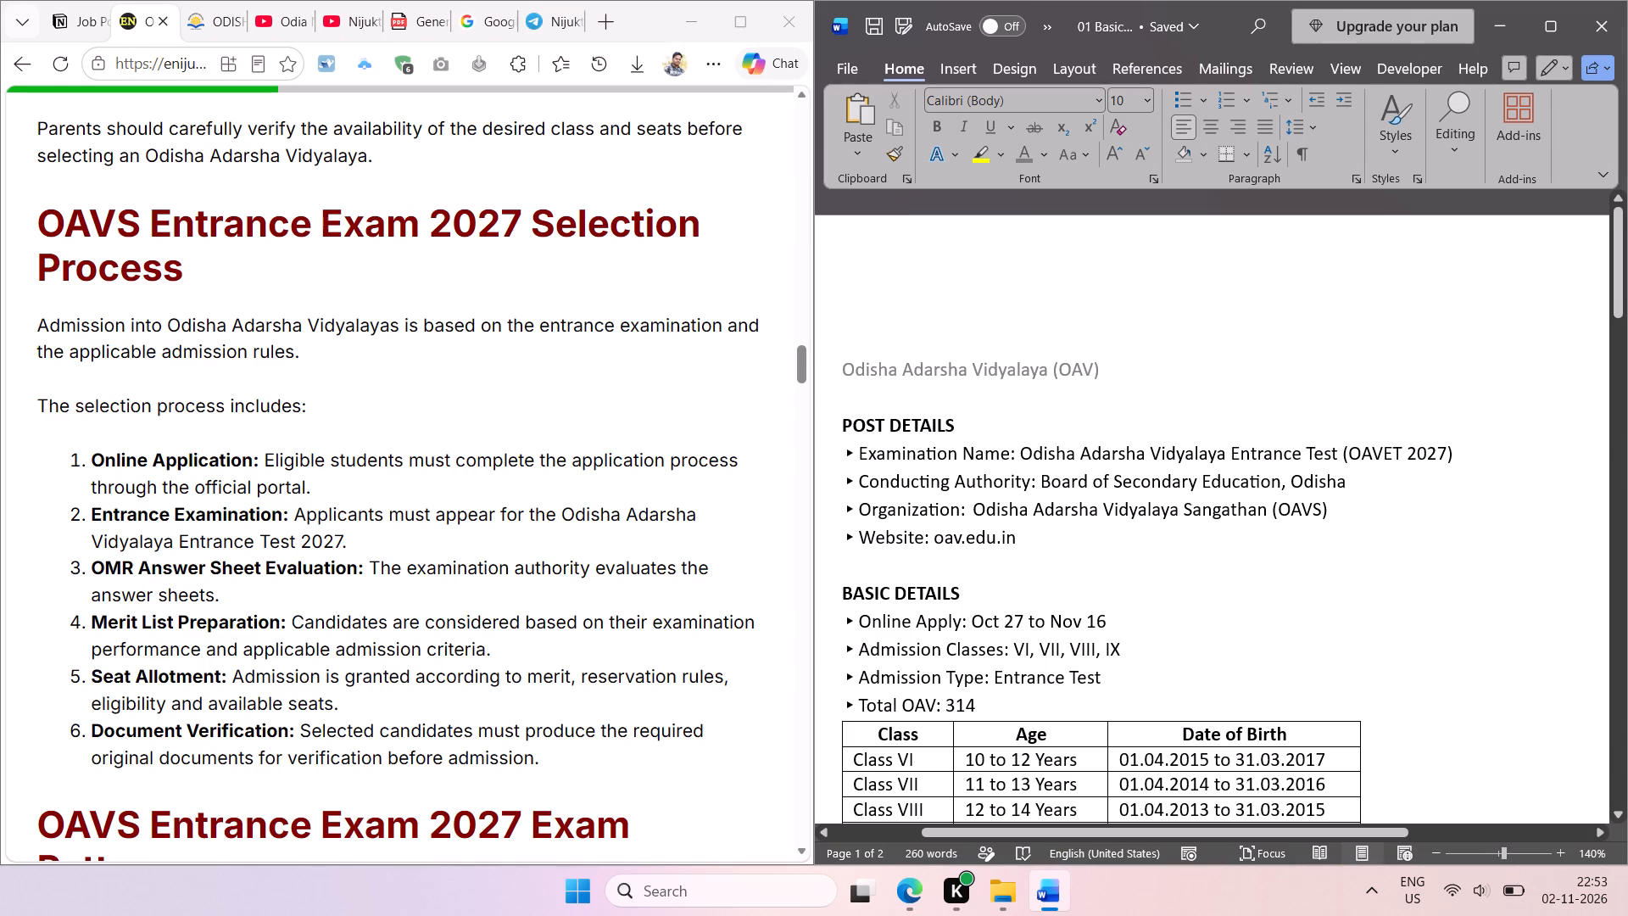
Copy the Selection Process section from the article, from its heading words through the Document Verification point.
click(1099, 529)
scroll(1099, 529, down, 6)
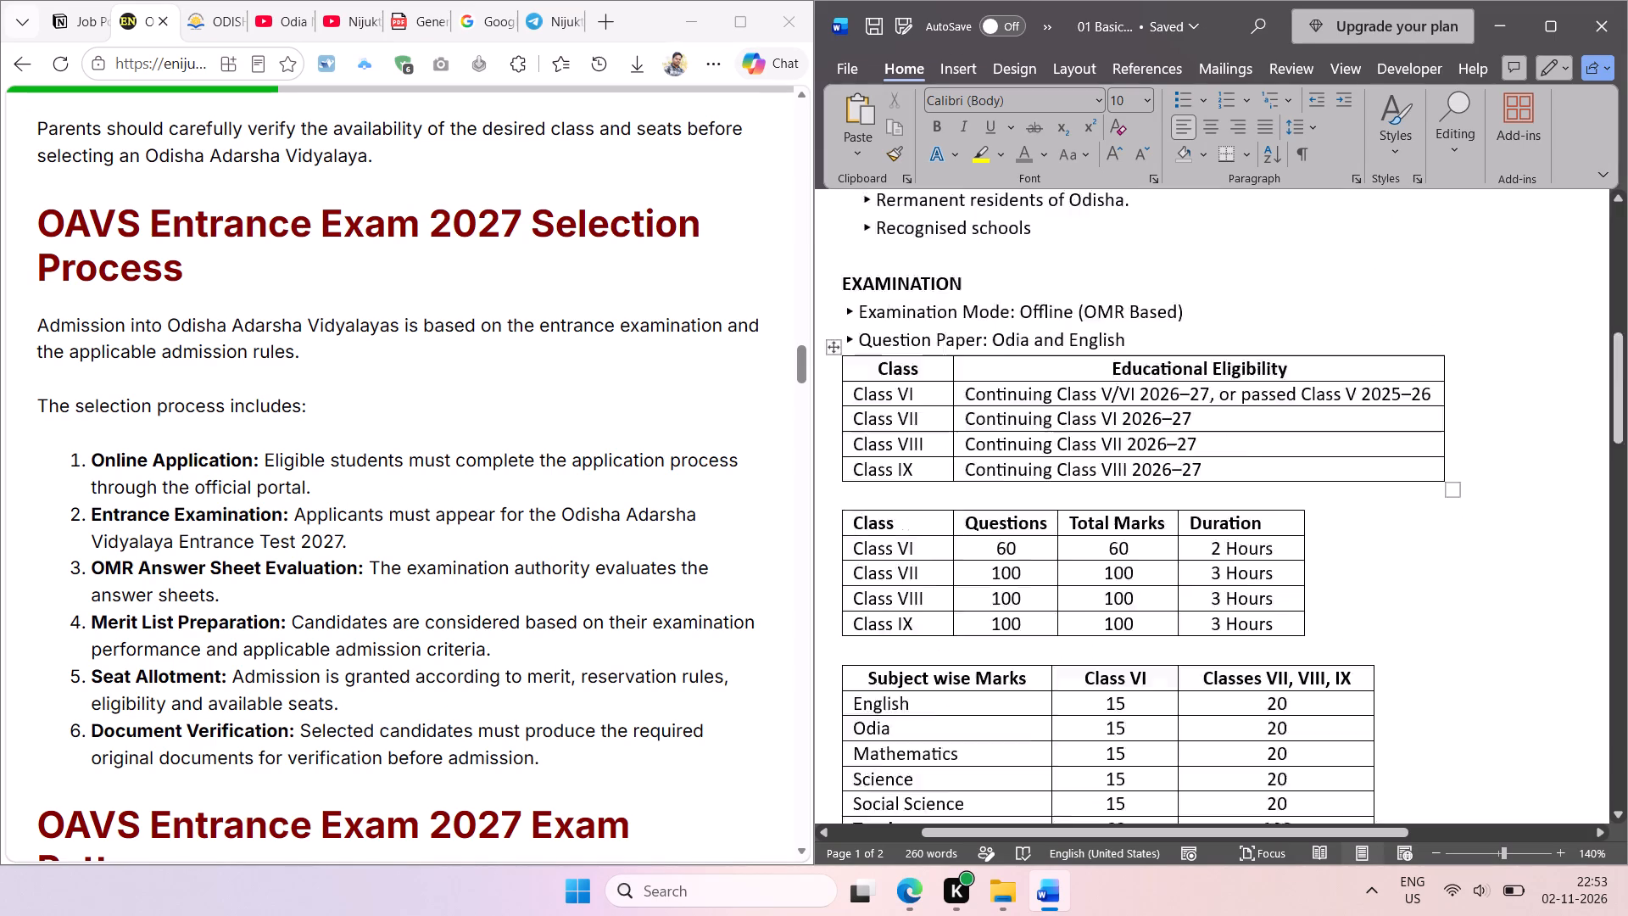
scroll(1099, 529, down, 5)
scroll(1035, 553, up, 1)
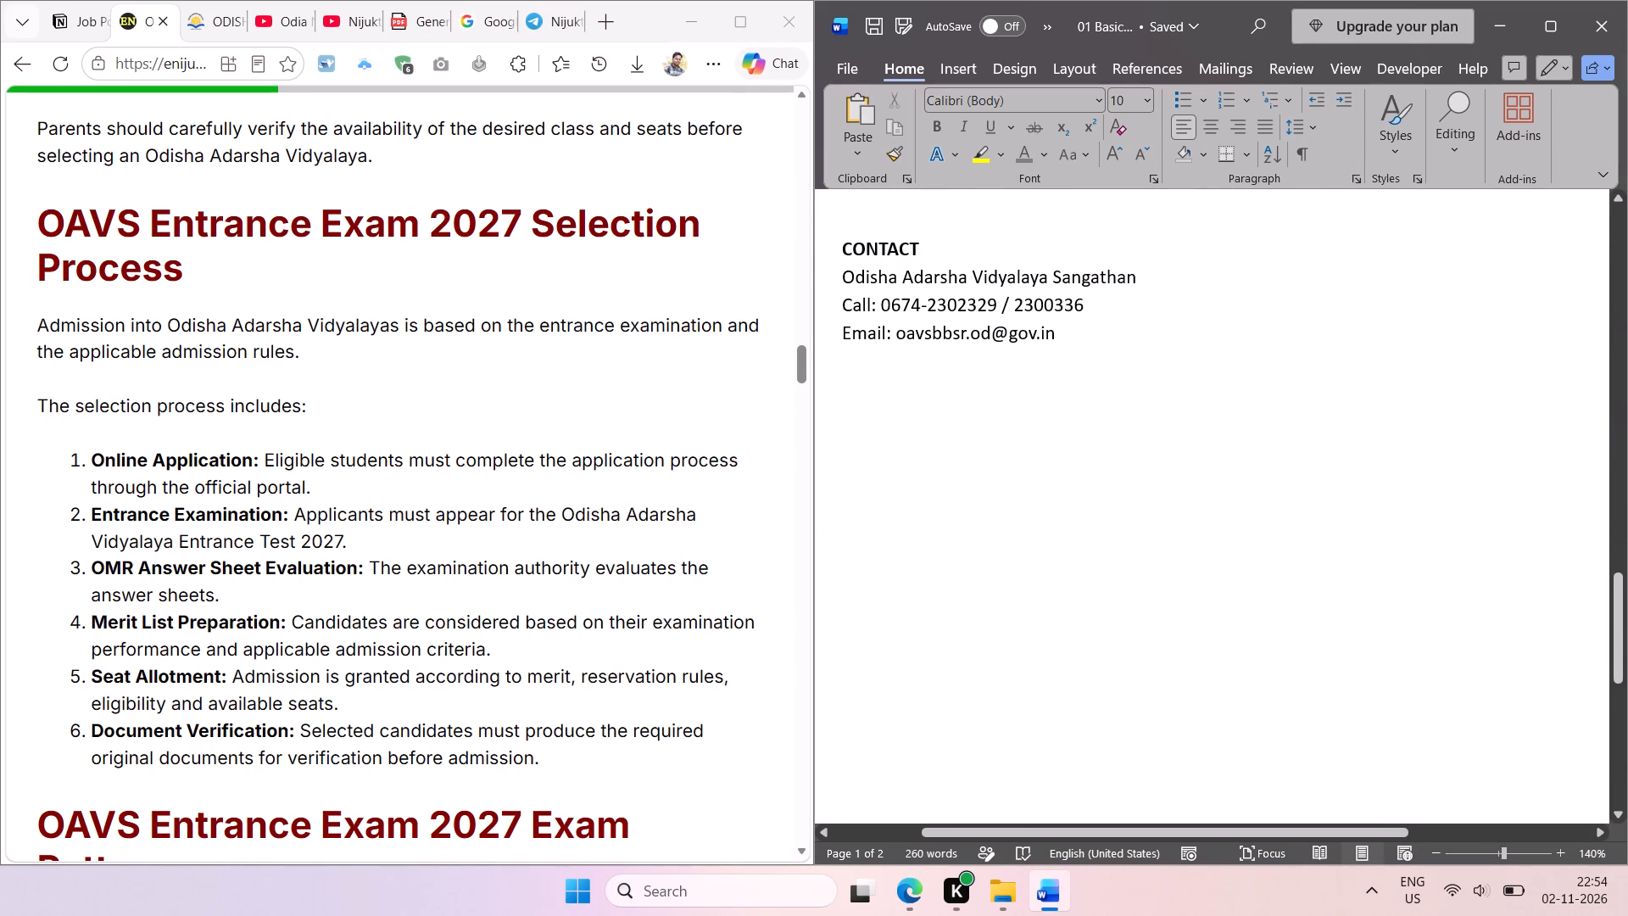
scroll(1031, 548, up, 1)
click(542, 204)
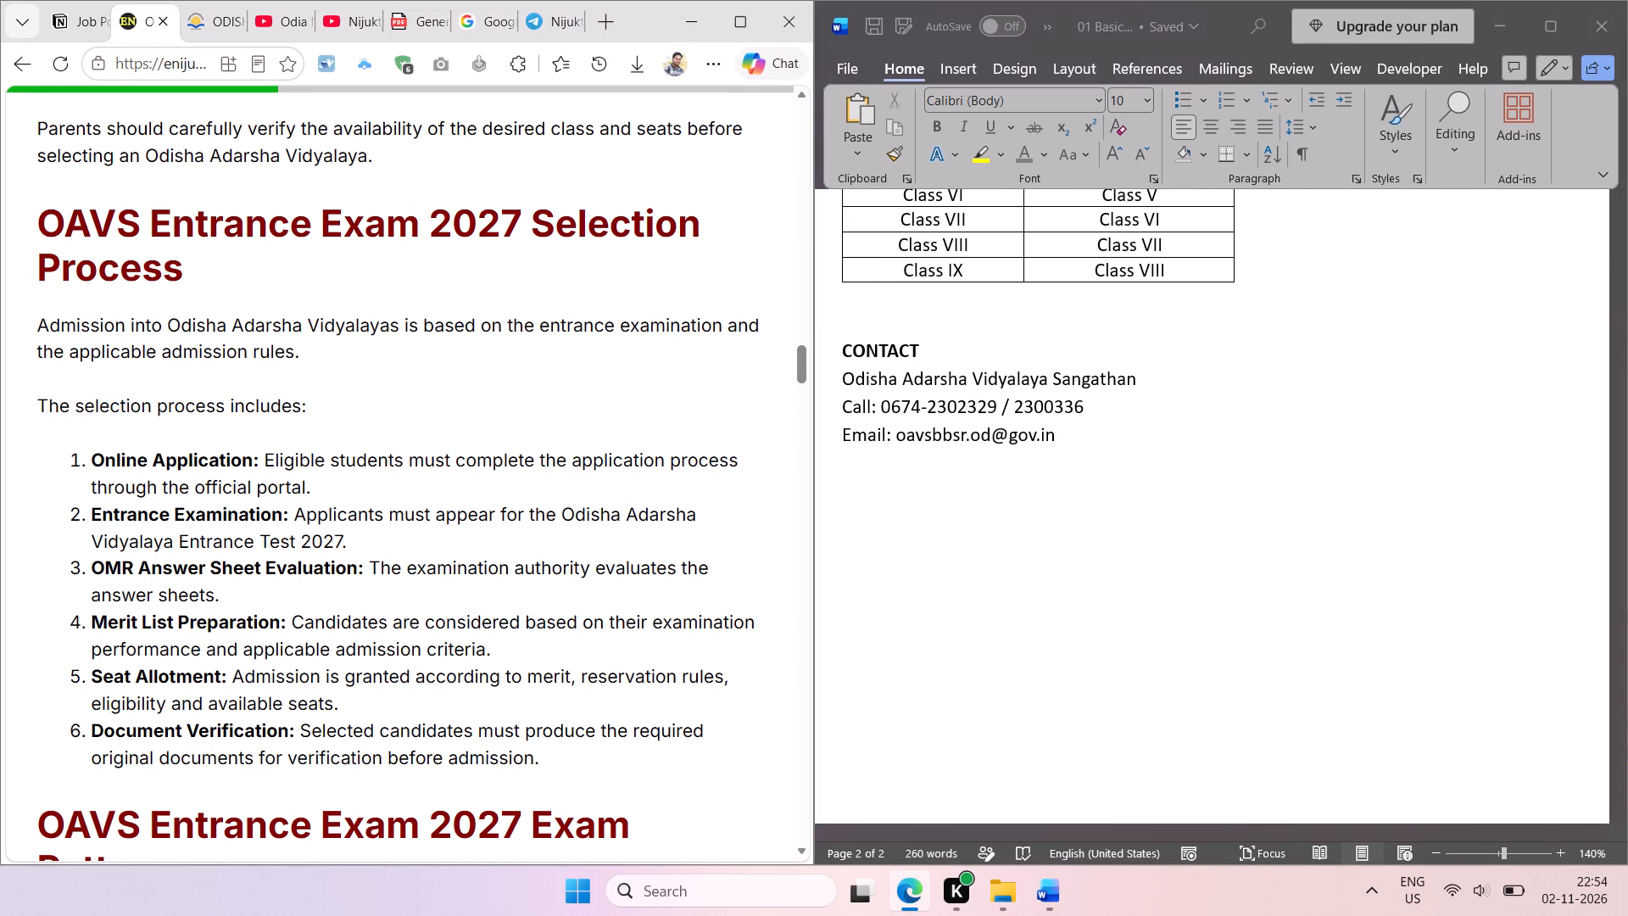
drag(542, 216, 549, 751)
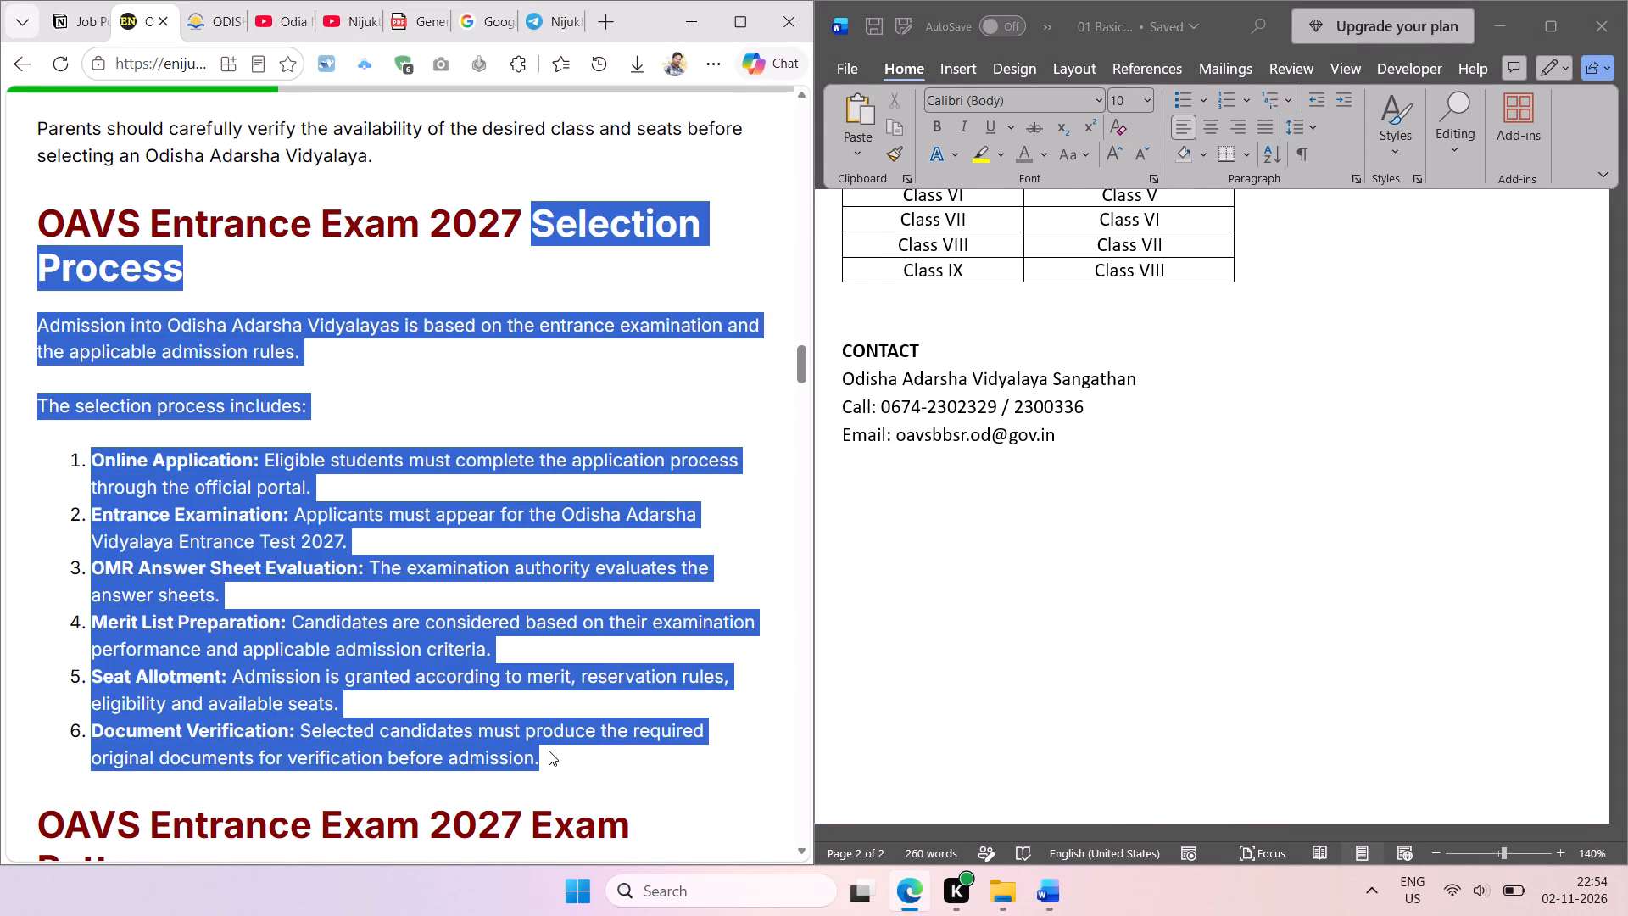
drag(549, 751, 550, 750)
key(ctrl+c)
Insert several blank lines above the CONTACT heading in the Basic Details document and paste the copied selection process text there.
click(914, 331)
click(828, 330)
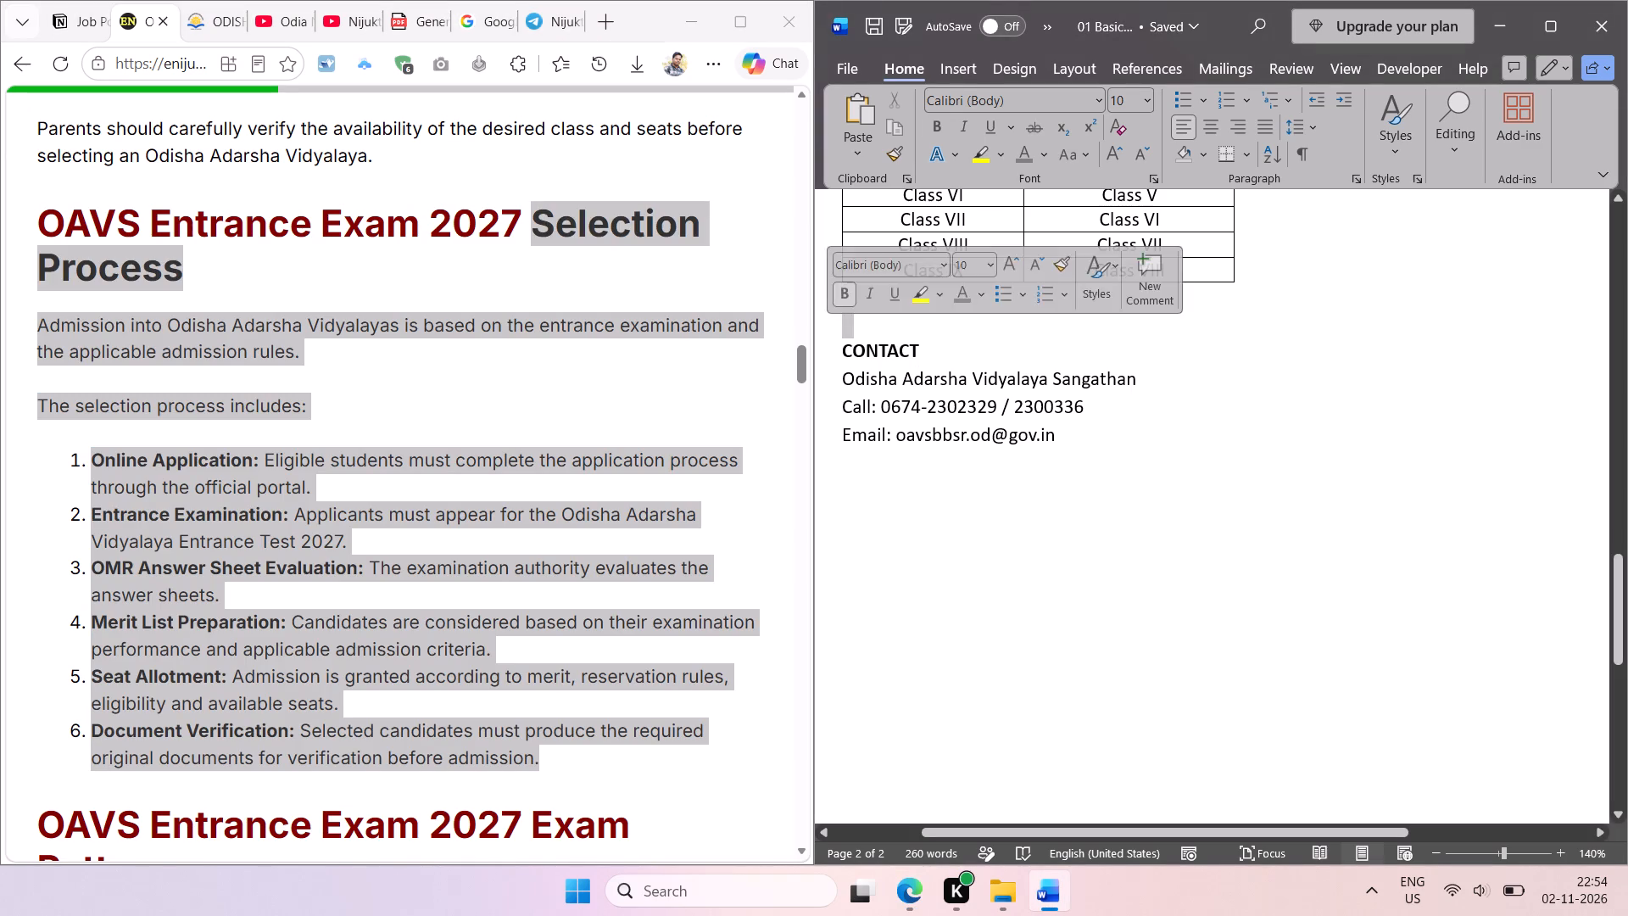
click(840, 347)
key(Return)
key(Return)
key(Return)
key(Return)
key(Return)
key(Return)
key(Return)
key(Return)
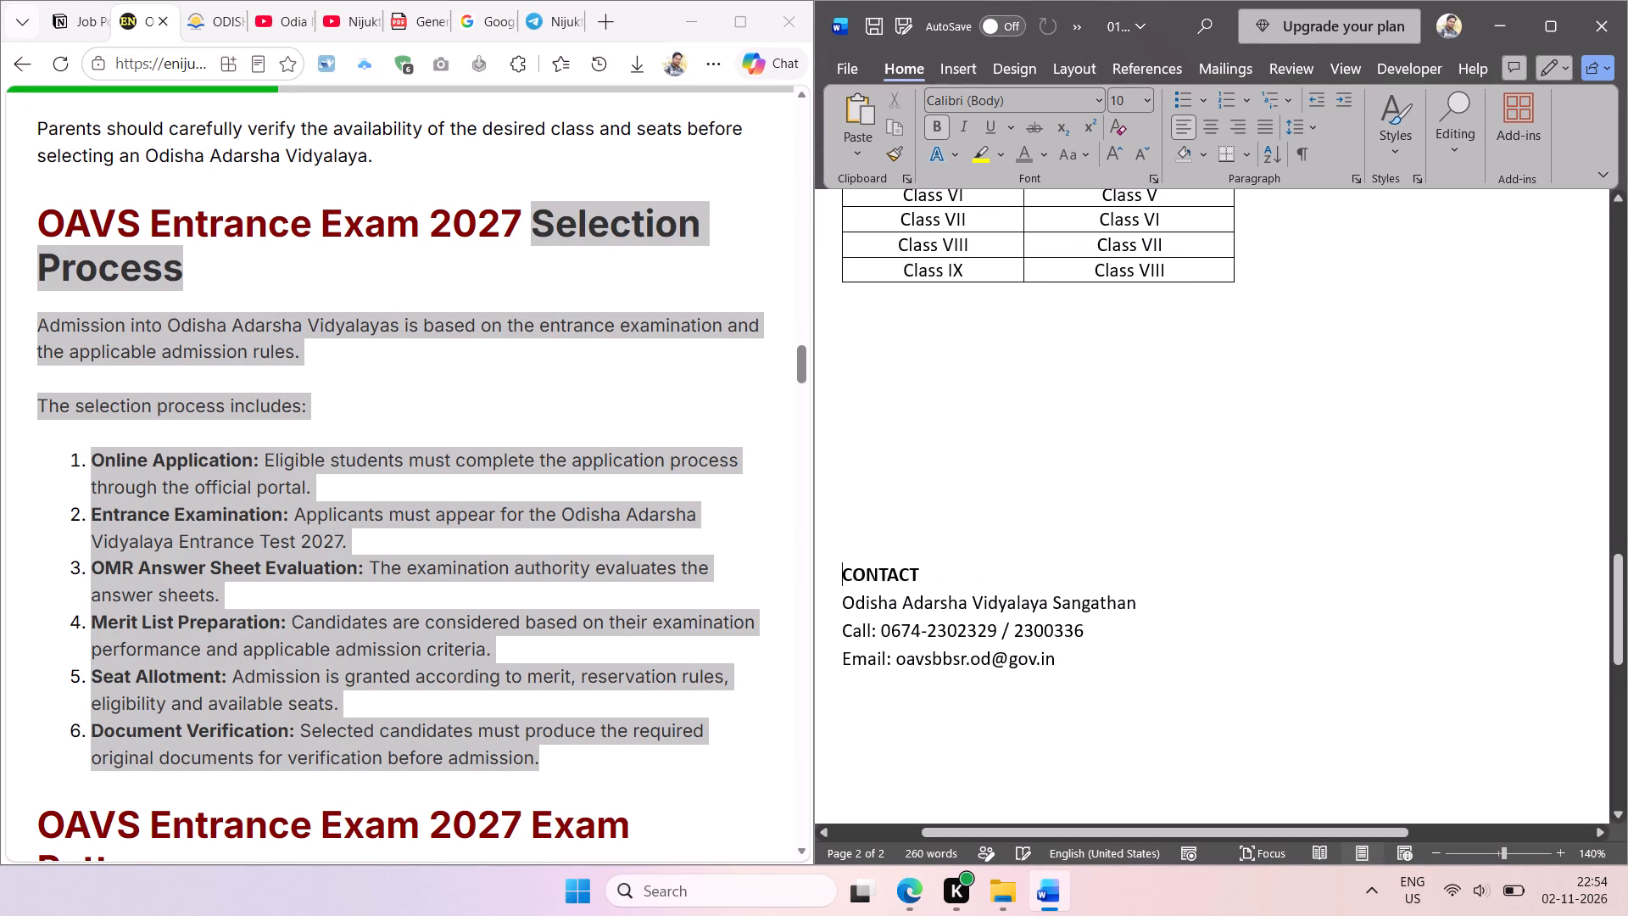
click(856, 336)
click(859, 375)
key(ctrl+v)
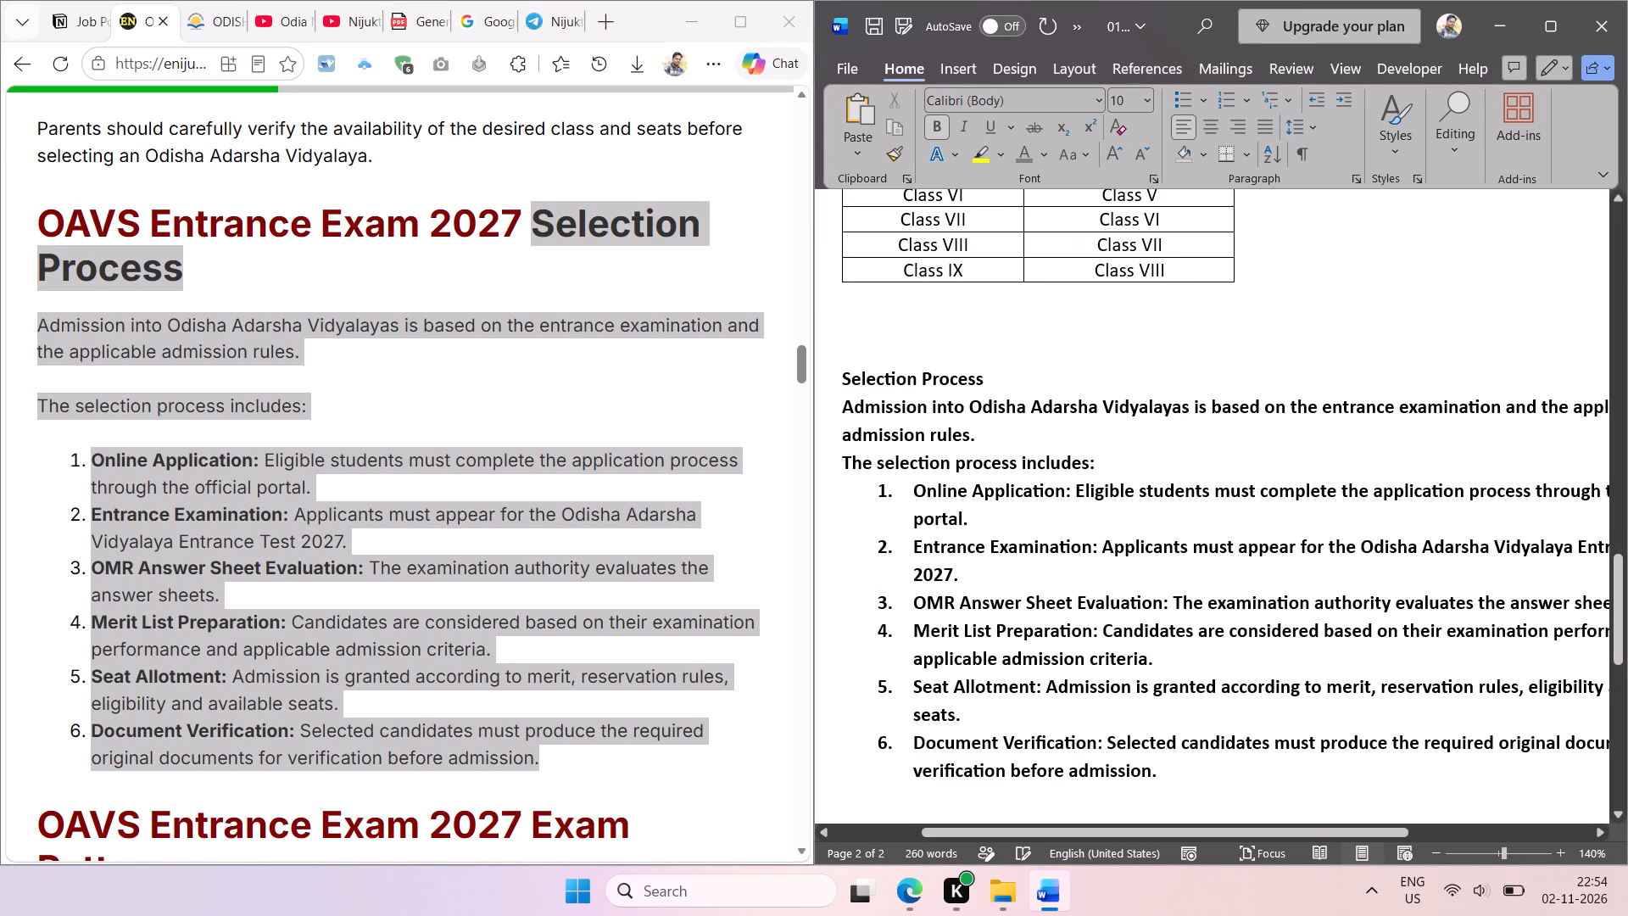
Change the pasted "Selection Process" heading to uppercase.
drag(1001, 378, 871, 380)
key(shift+F3)
Remove the bold formatting from all pasted text below the SELECTION PROCESS heading.
click(863, 405)
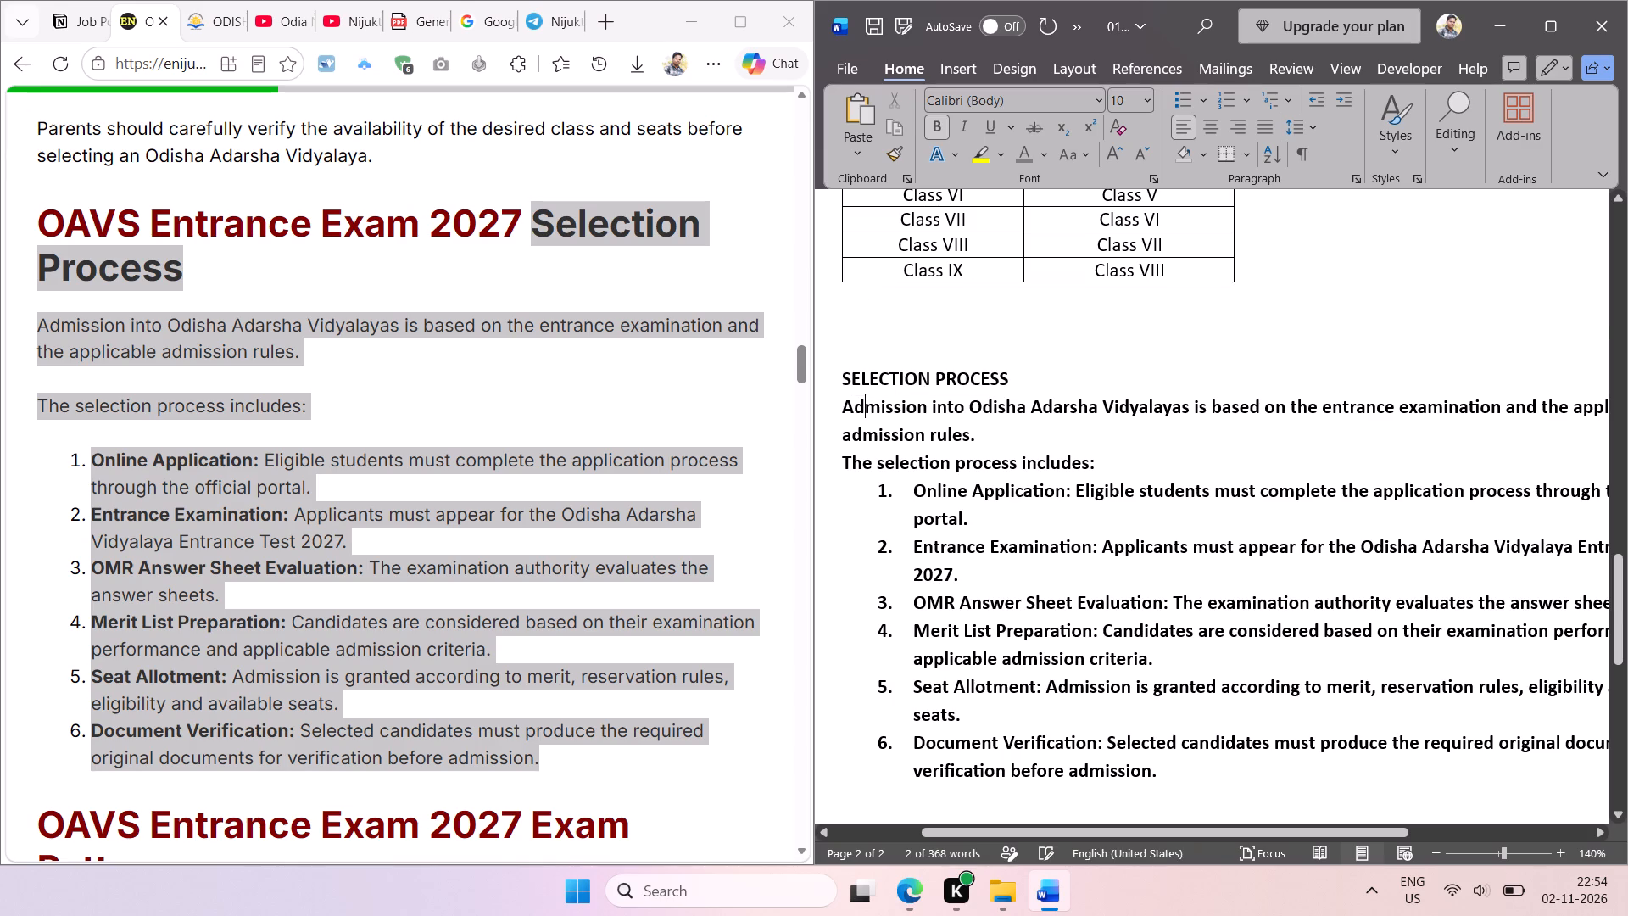
click(842, 400)
scroll(1030, 522, down, 2)
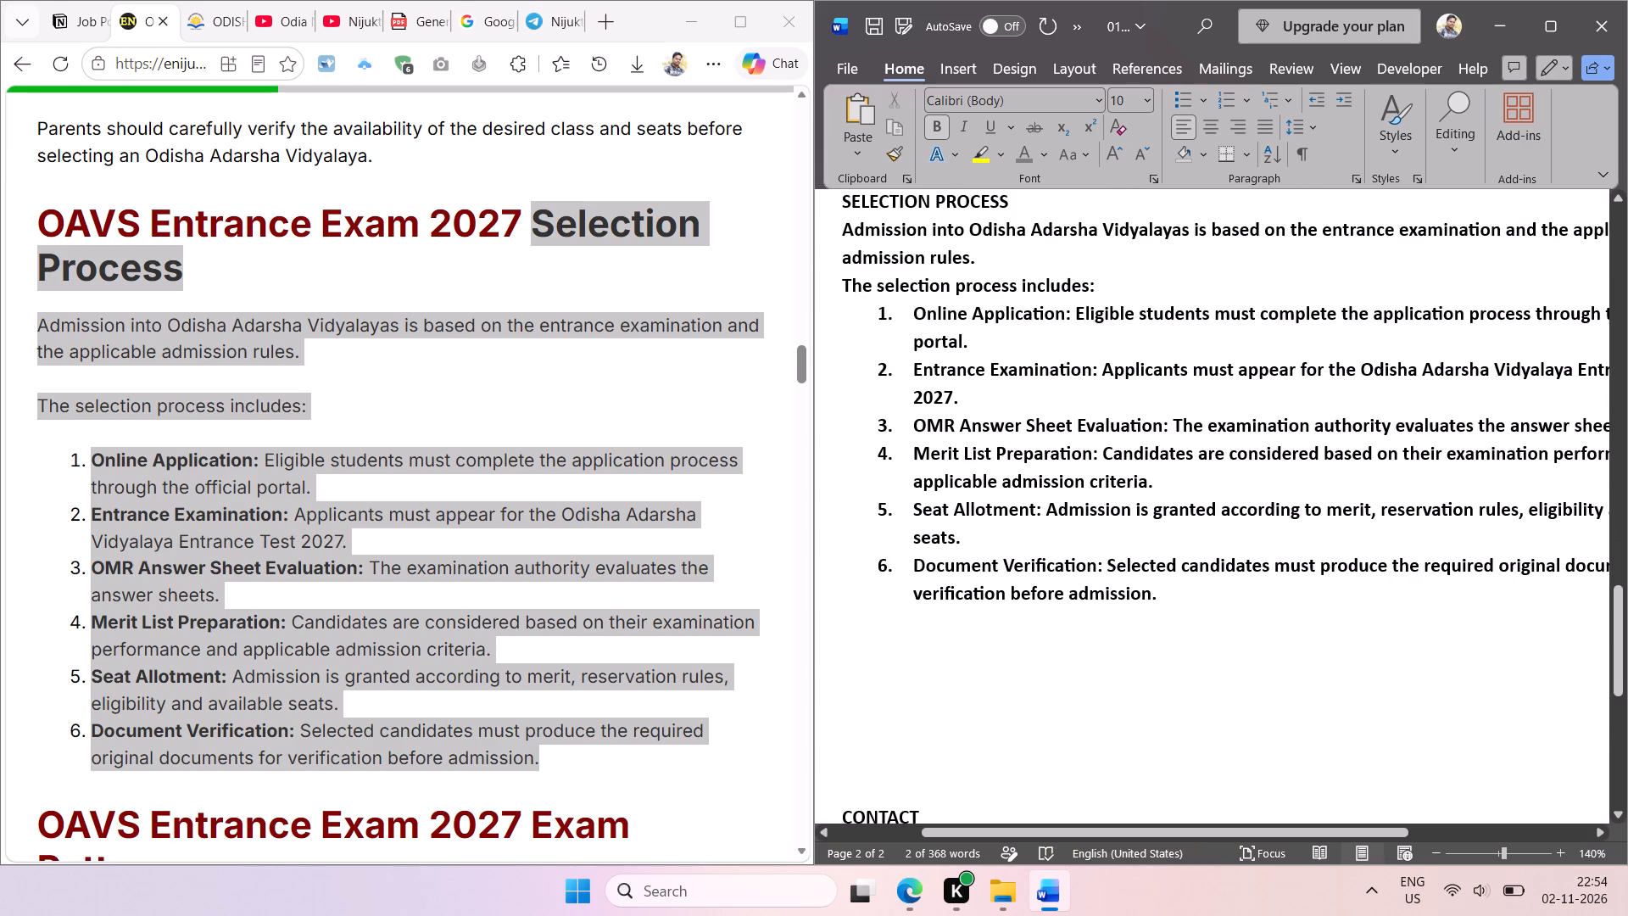
shift+click(1088, 701)
key(ctrl+b)
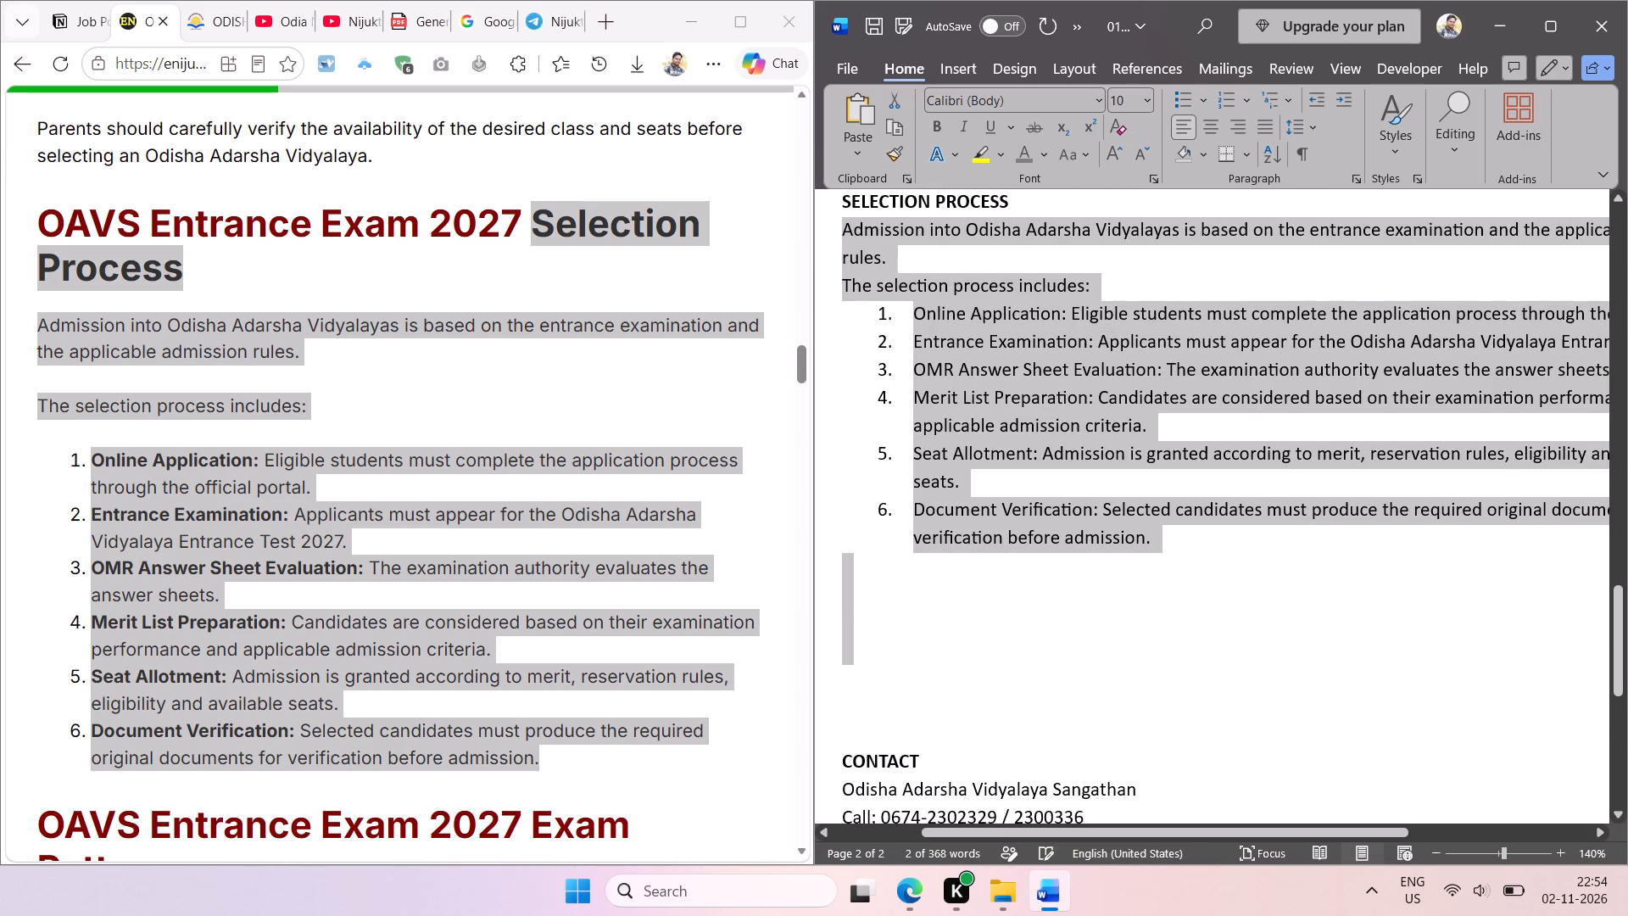
click(1065, 611)
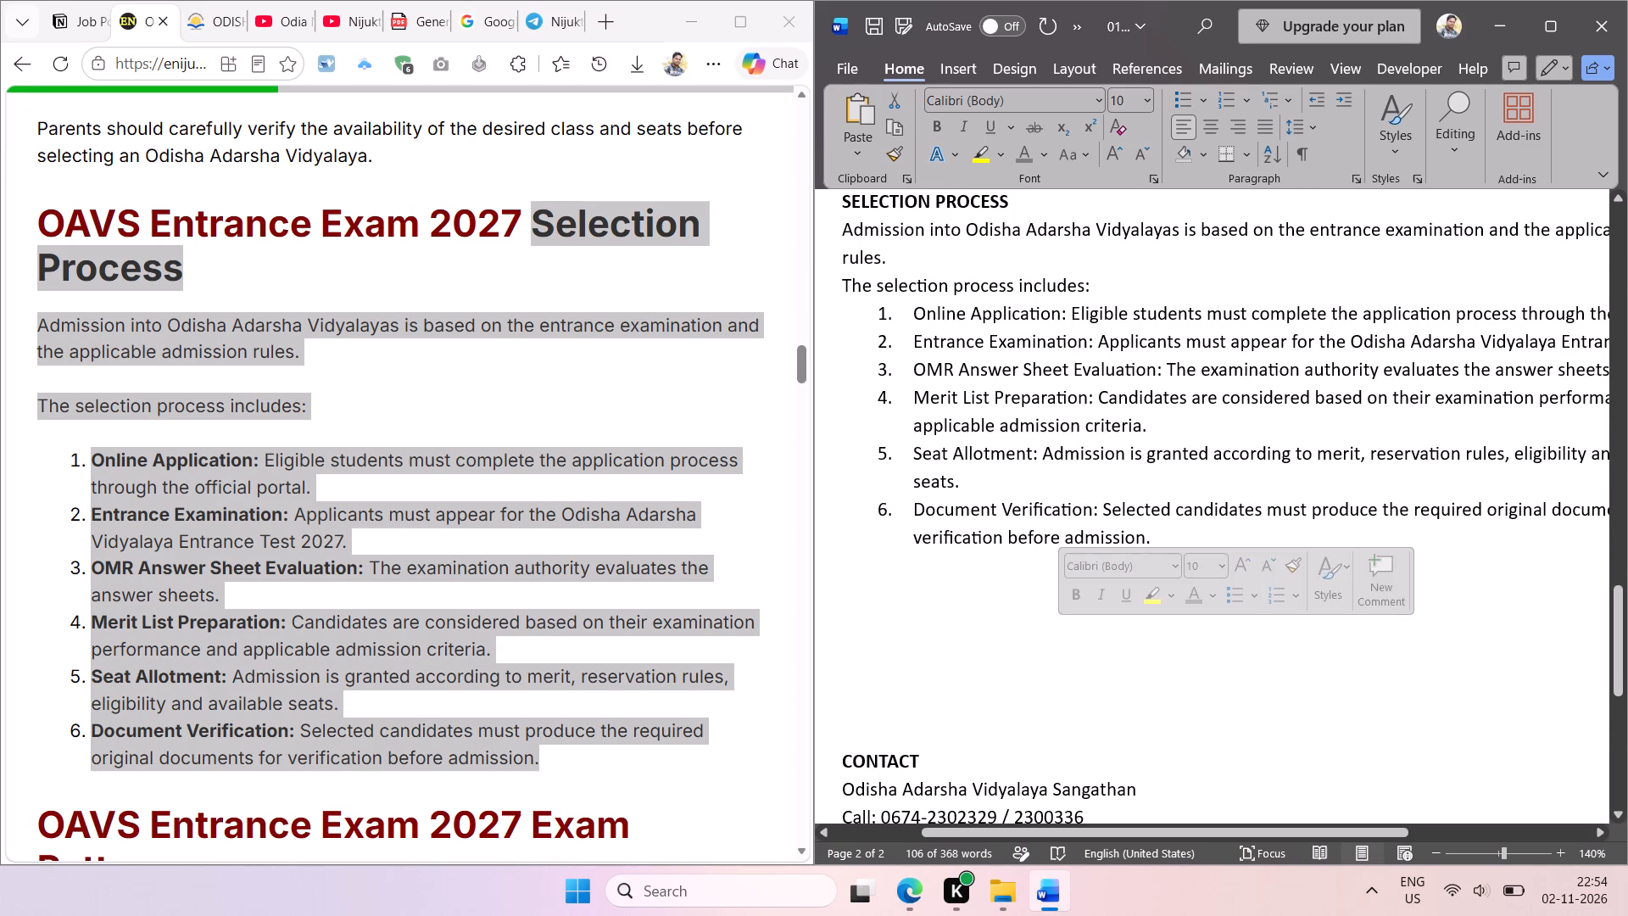
Delete the admission introduction and the "The selection process includes:" line beneath the SELECTION PROCESS heading.
scroll(982, 316, up, 1)
scroll(982, 316, left, 1)
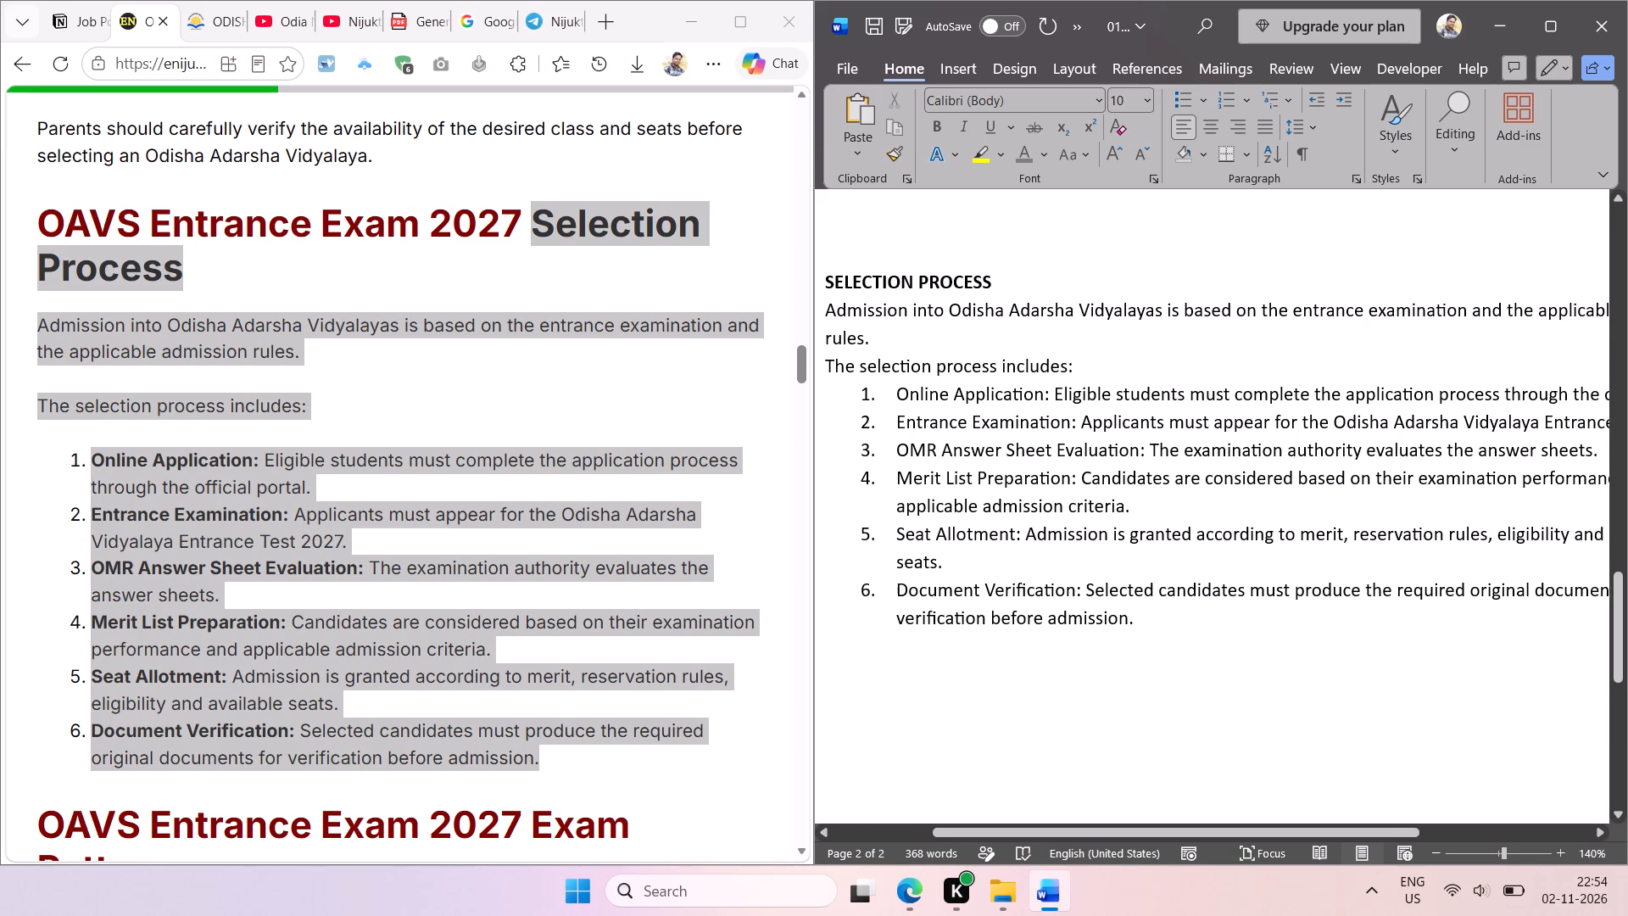
scroll(982, 316, left, 1)
click(484, 396)
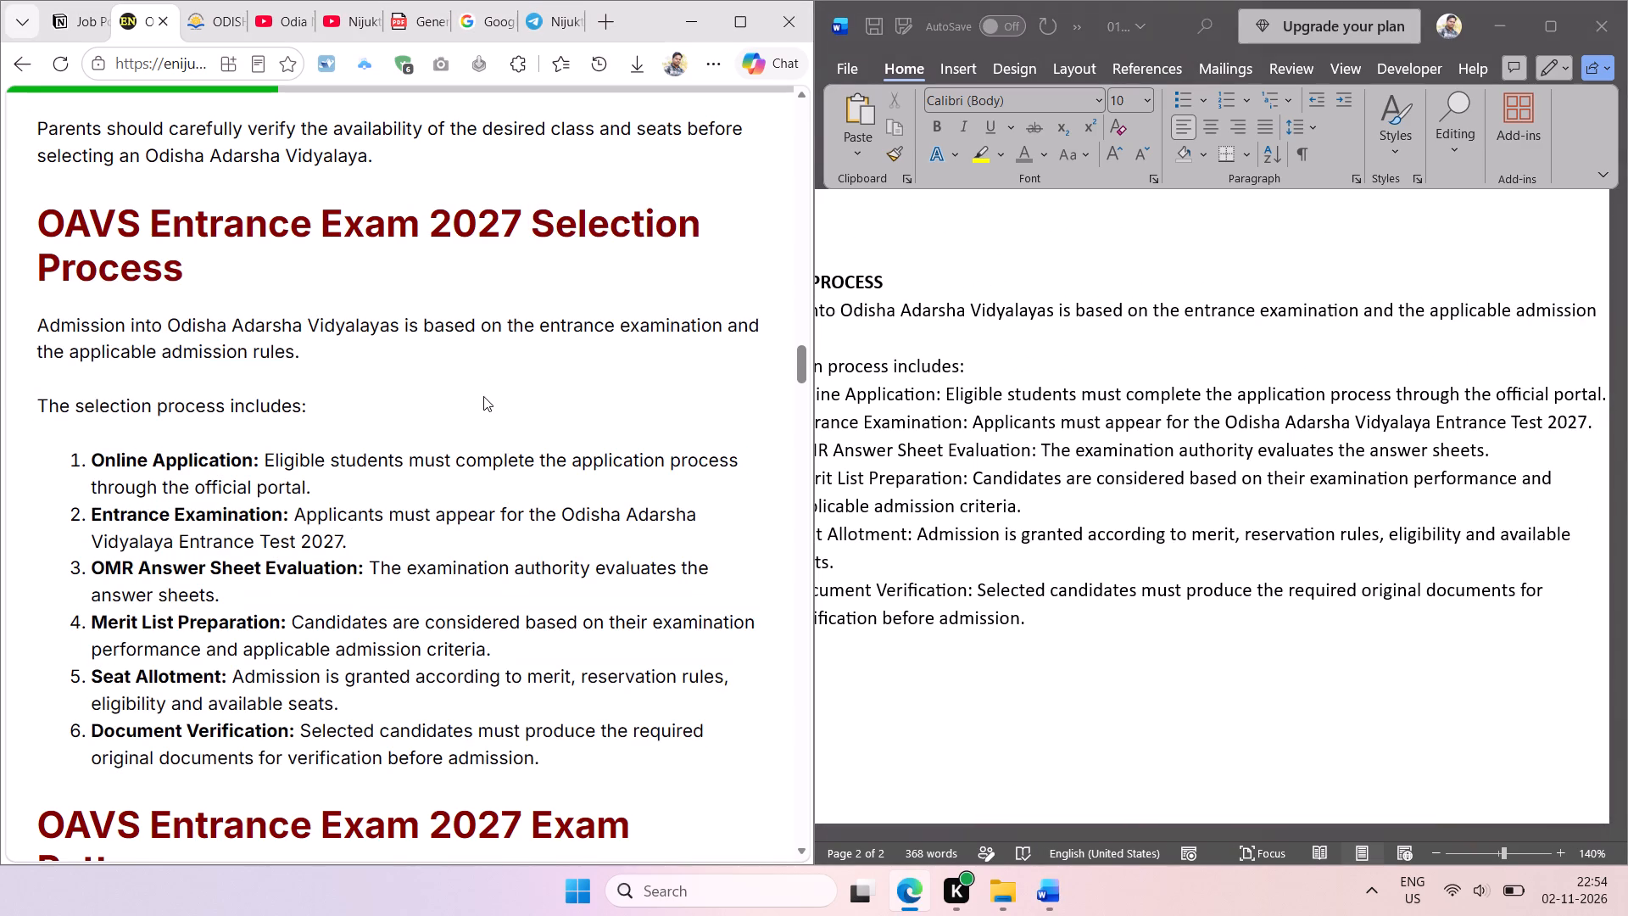
scroll(483, 396, right, 3)
scroll(967, 383, right, 1)
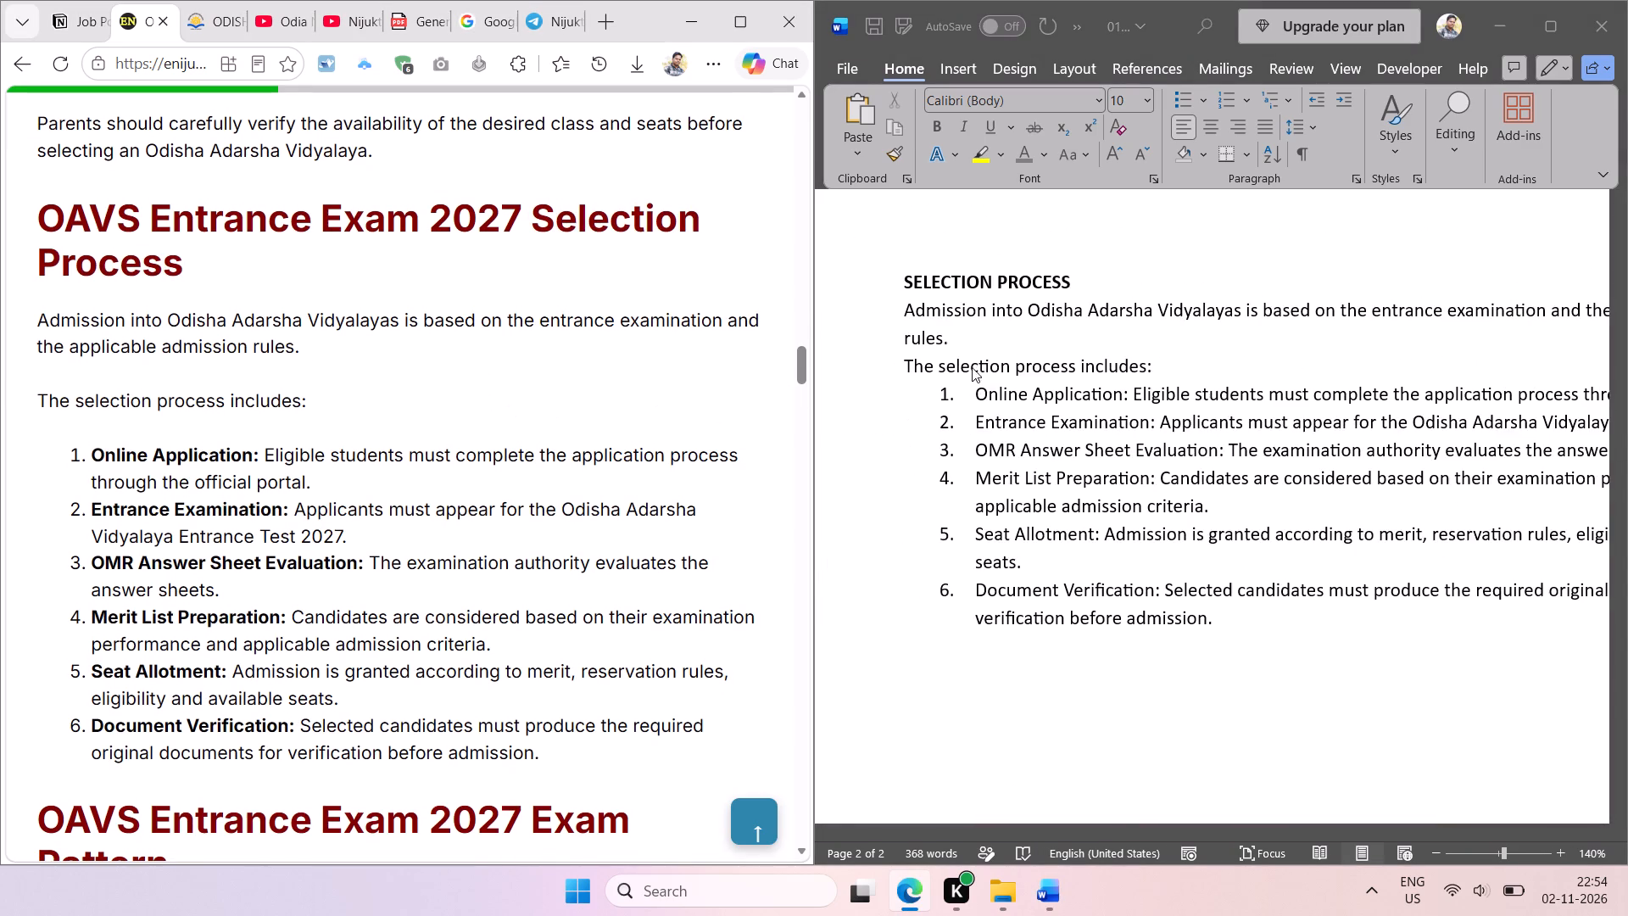
scroll(972, 367, right, 1)
click(1154, 350)
click(1257, 349)
drag(1262, 361, 983, 312)
key(BackSpace)
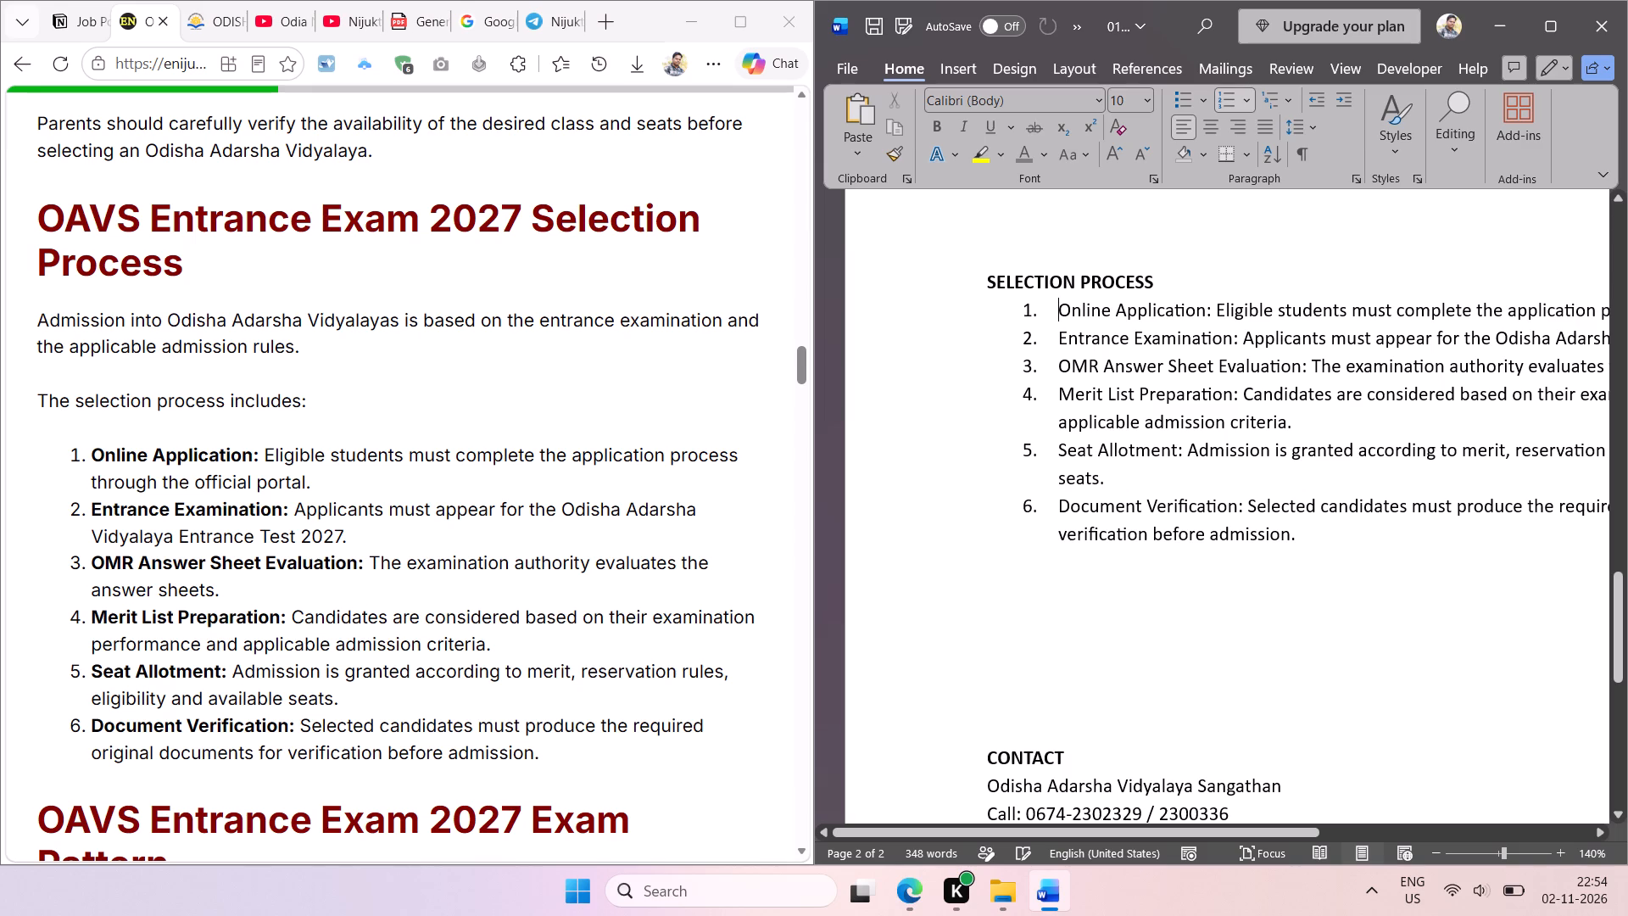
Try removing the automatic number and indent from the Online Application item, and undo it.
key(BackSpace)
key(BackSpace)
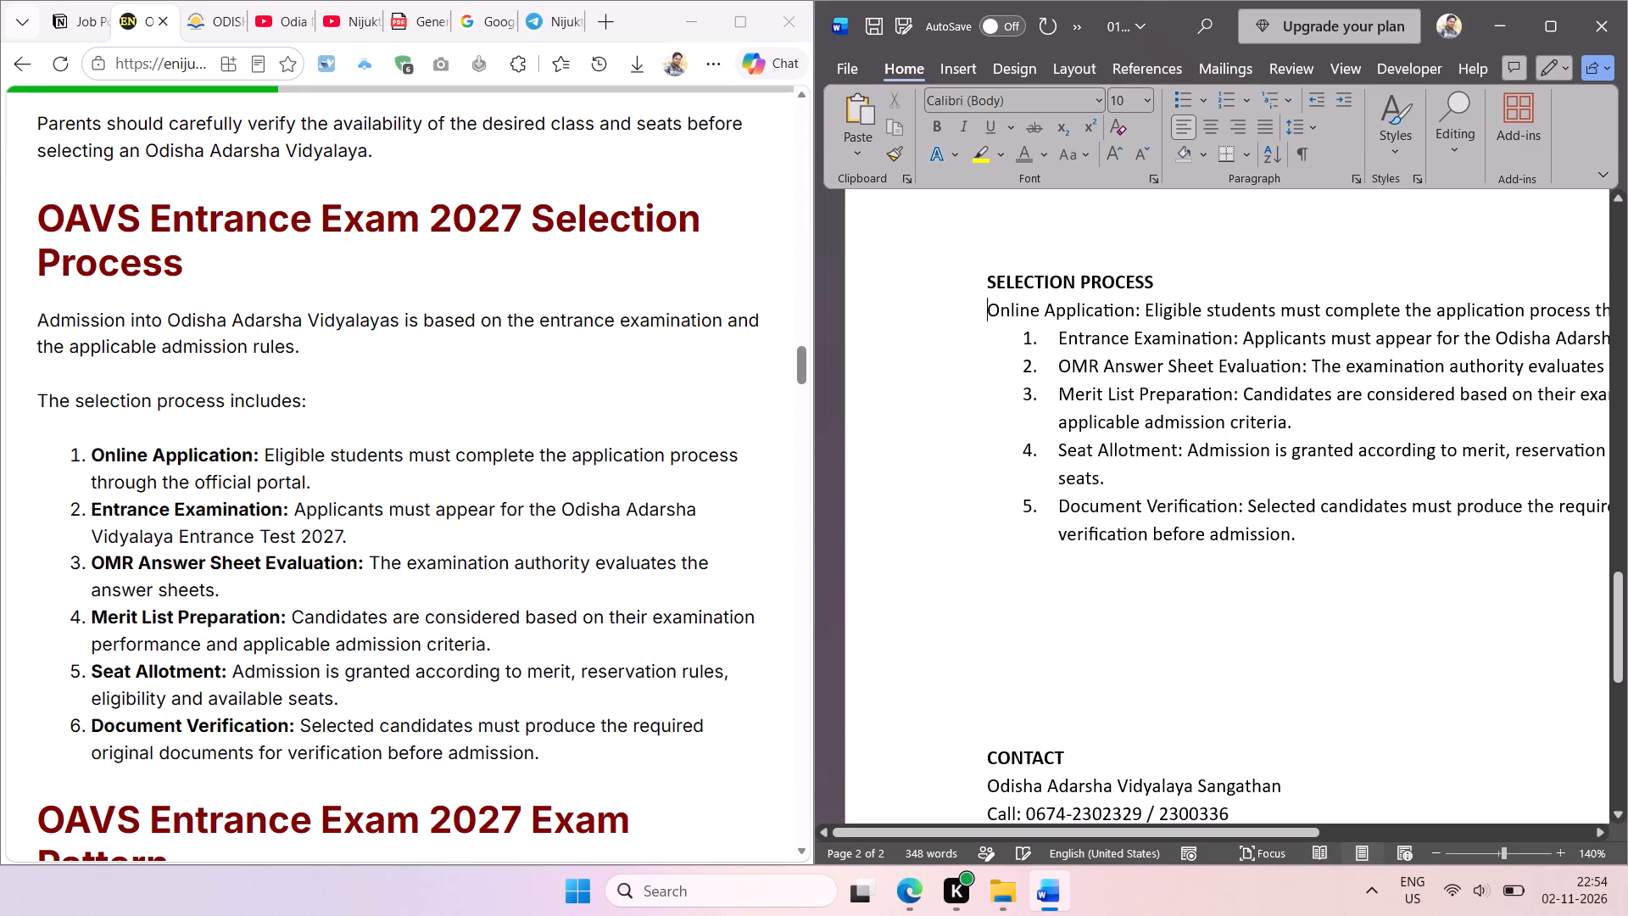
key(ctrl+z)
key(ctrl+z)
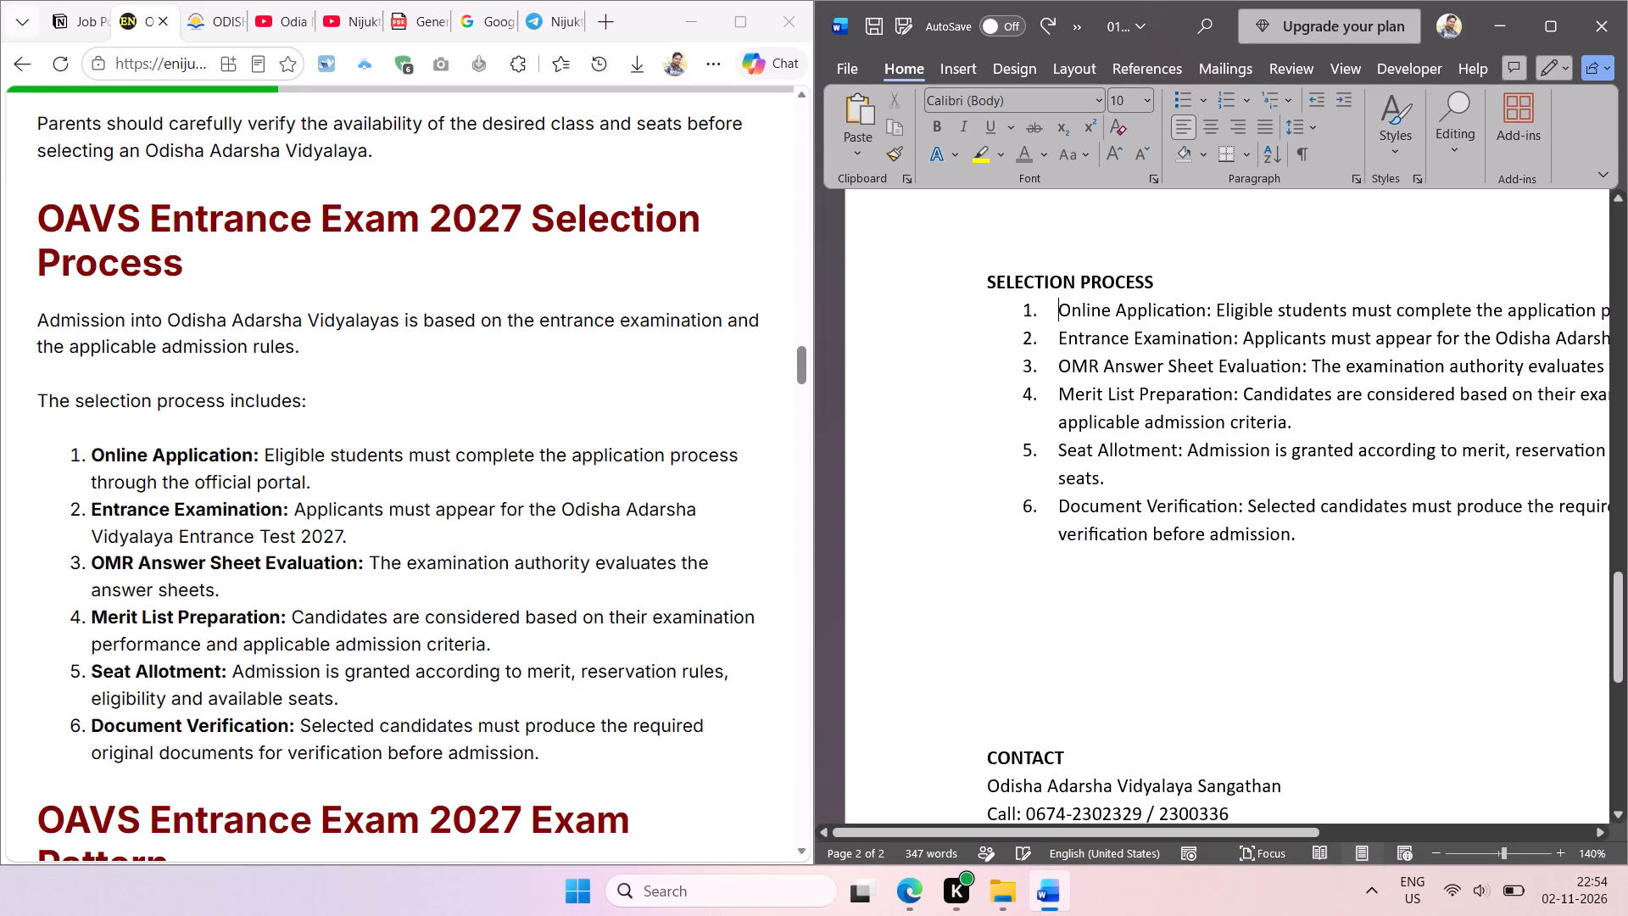
Remove the automatic numbering and the indent from all six selection process items.
drag(1307, 545, 1030, 316)
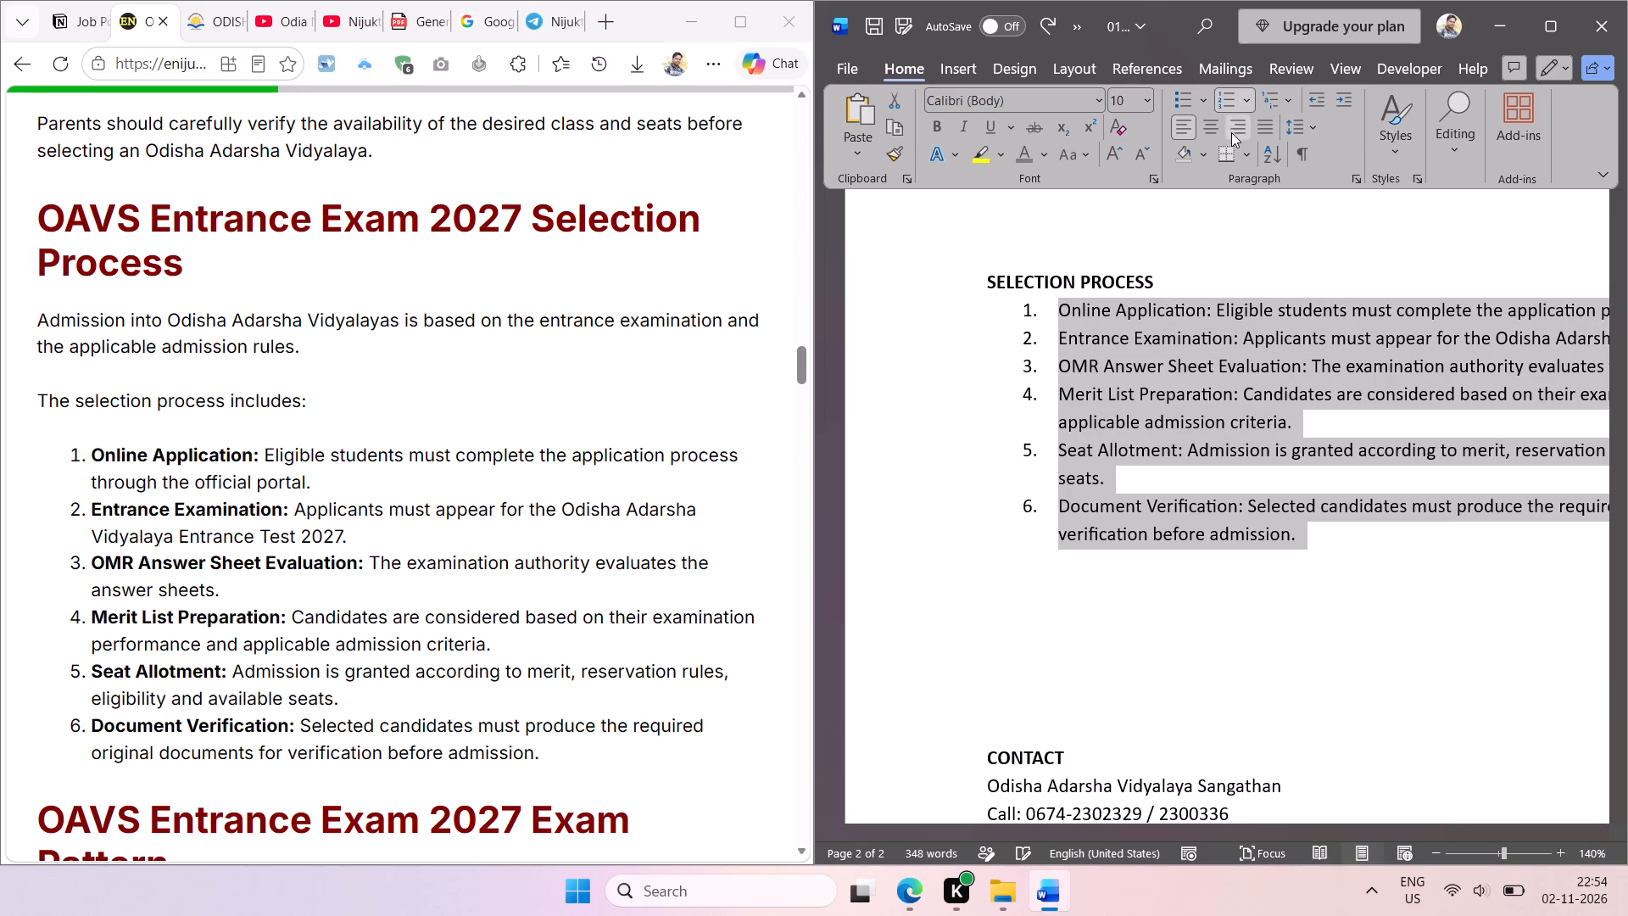
click(1224, 104)
double_click(1318, 101)
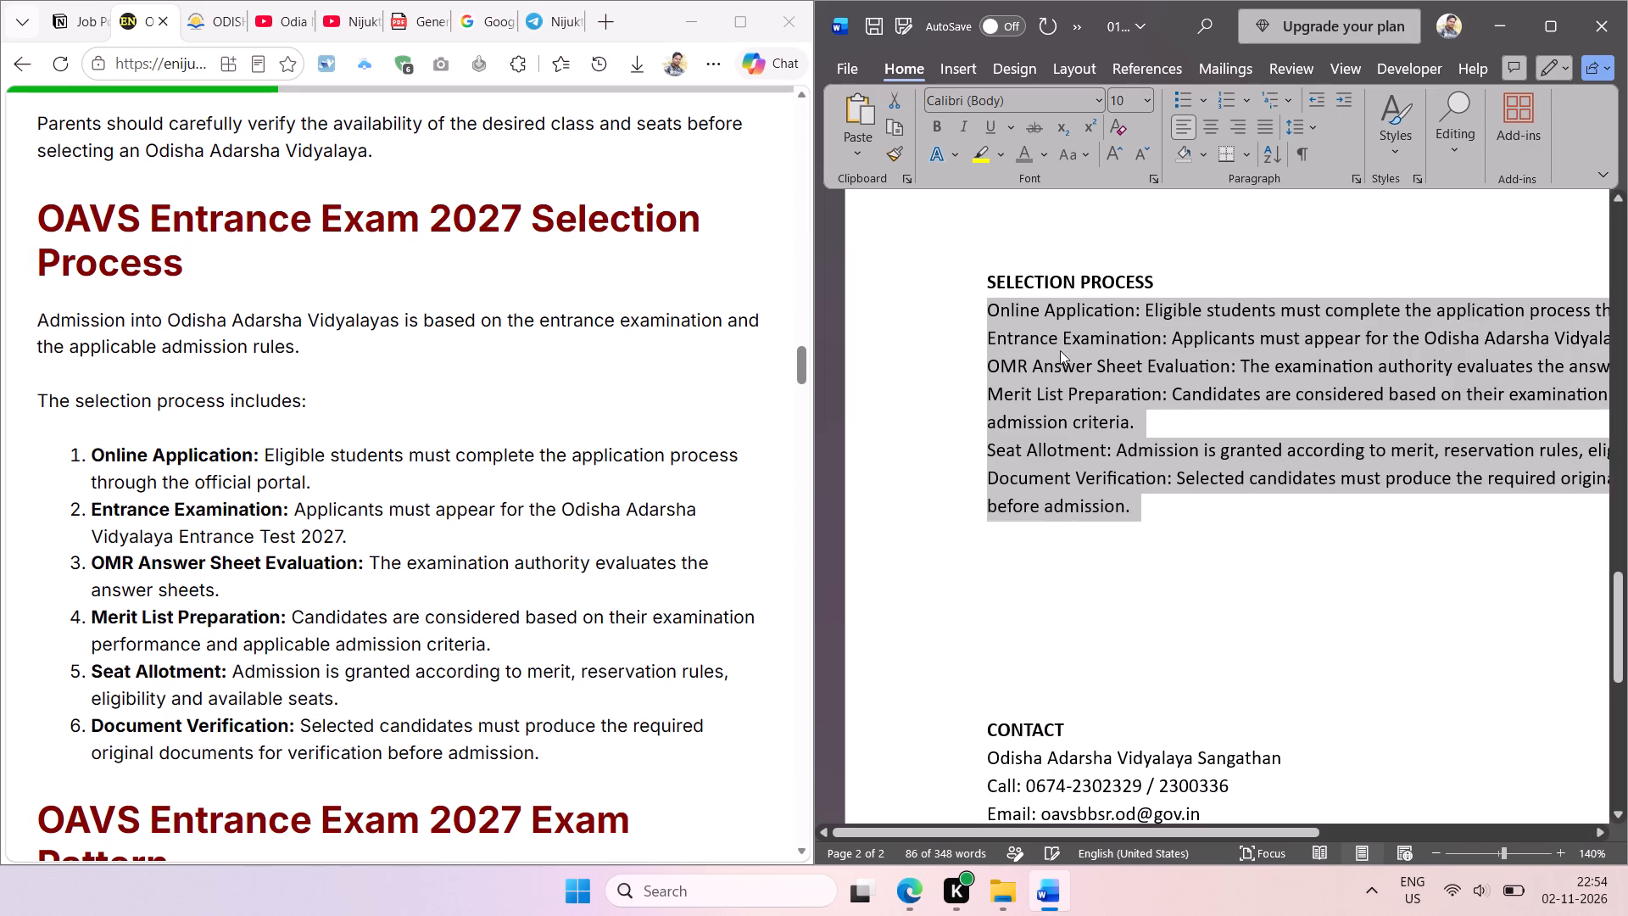
Number the Online Application, Entrance Examination and OMR Answer Sheet Evaluation lines 1., 2. and 3. as plain text without automatic list formatting.
click(1045, 356)
click(991, 297)
text(1.)
key(space)
key(ctrl+z)
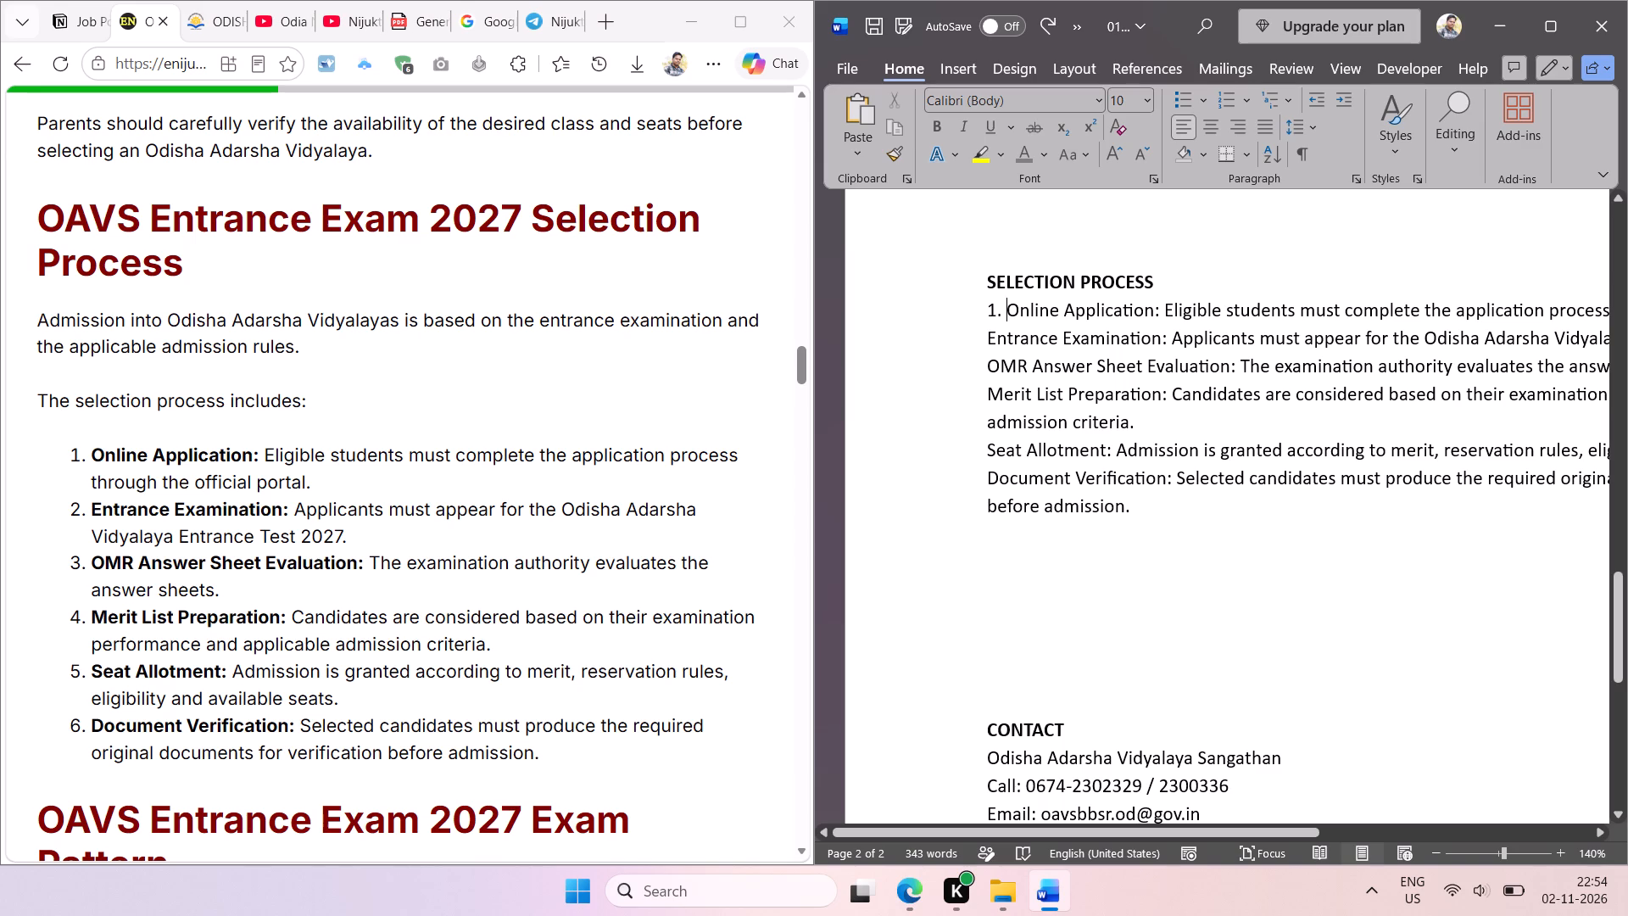
click(984, 333)
text(2.)
key(space)
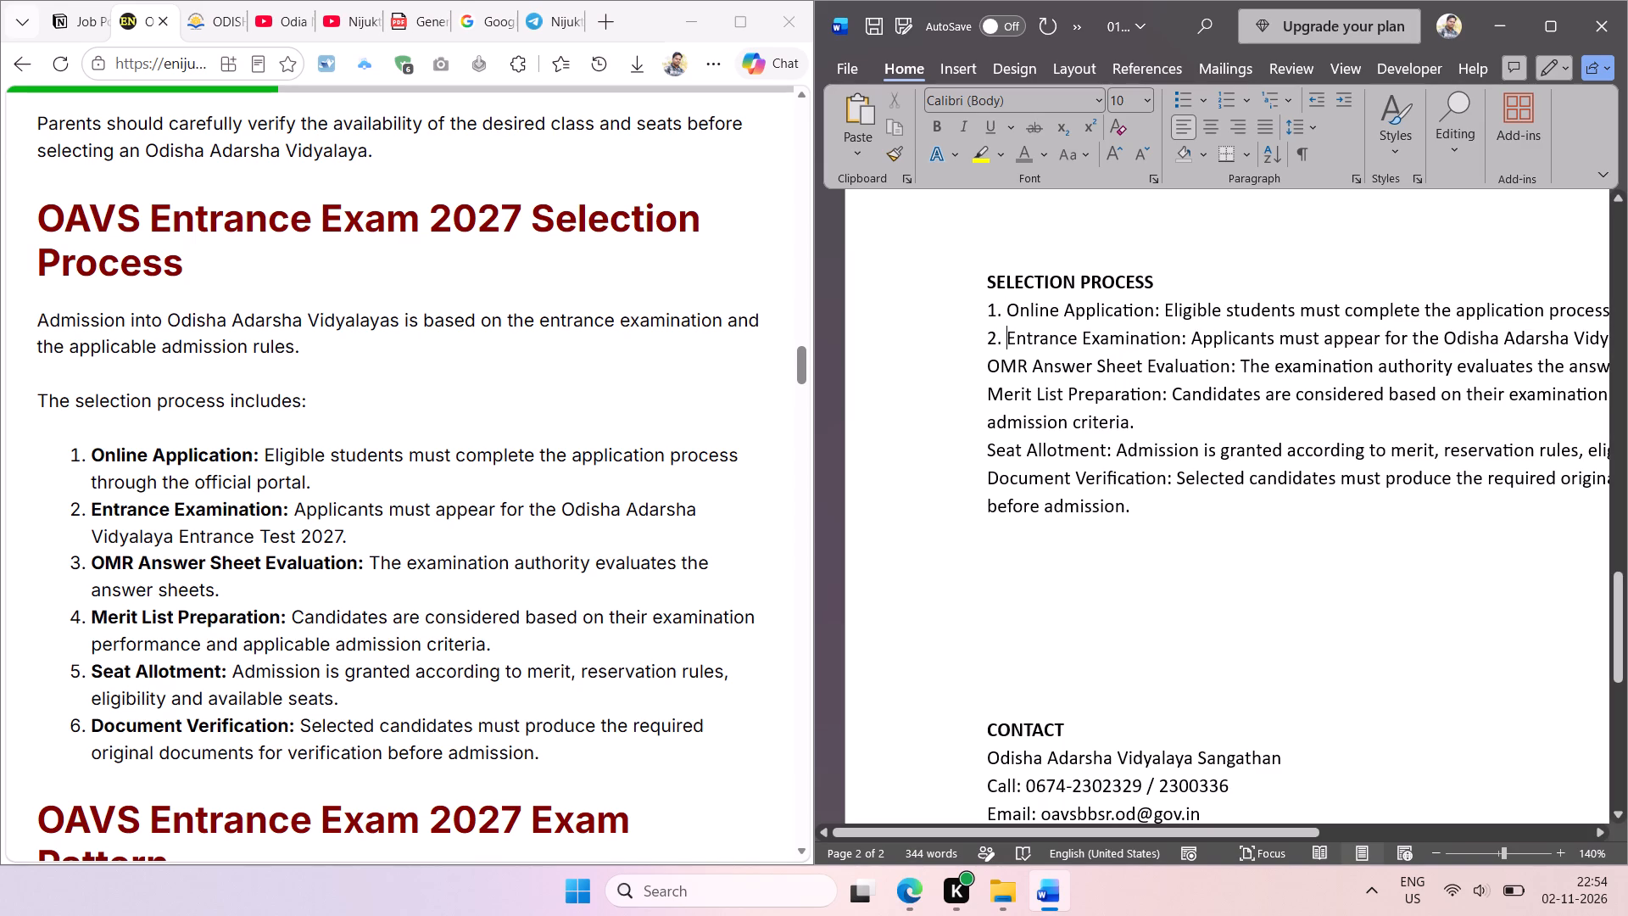
click(984, 372)
text(3.)
key(space)
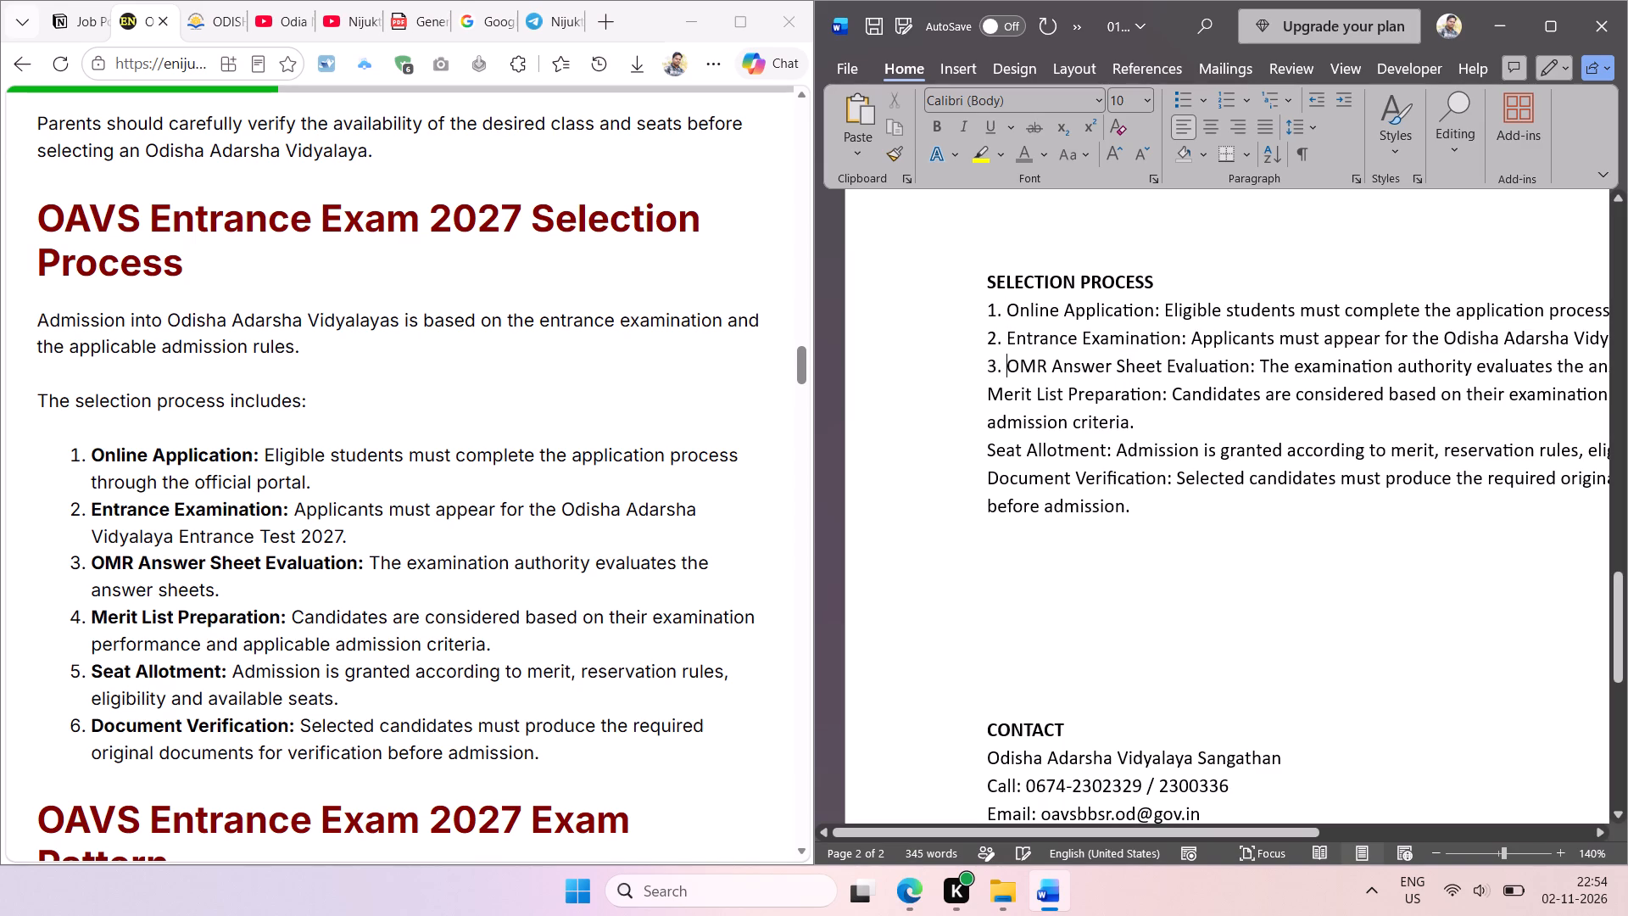
Number the Merit List Preparation, Seat Allotment and Document Verification lines 4., 5. and 6. as plain text.
click(982, 390)
text(4.)
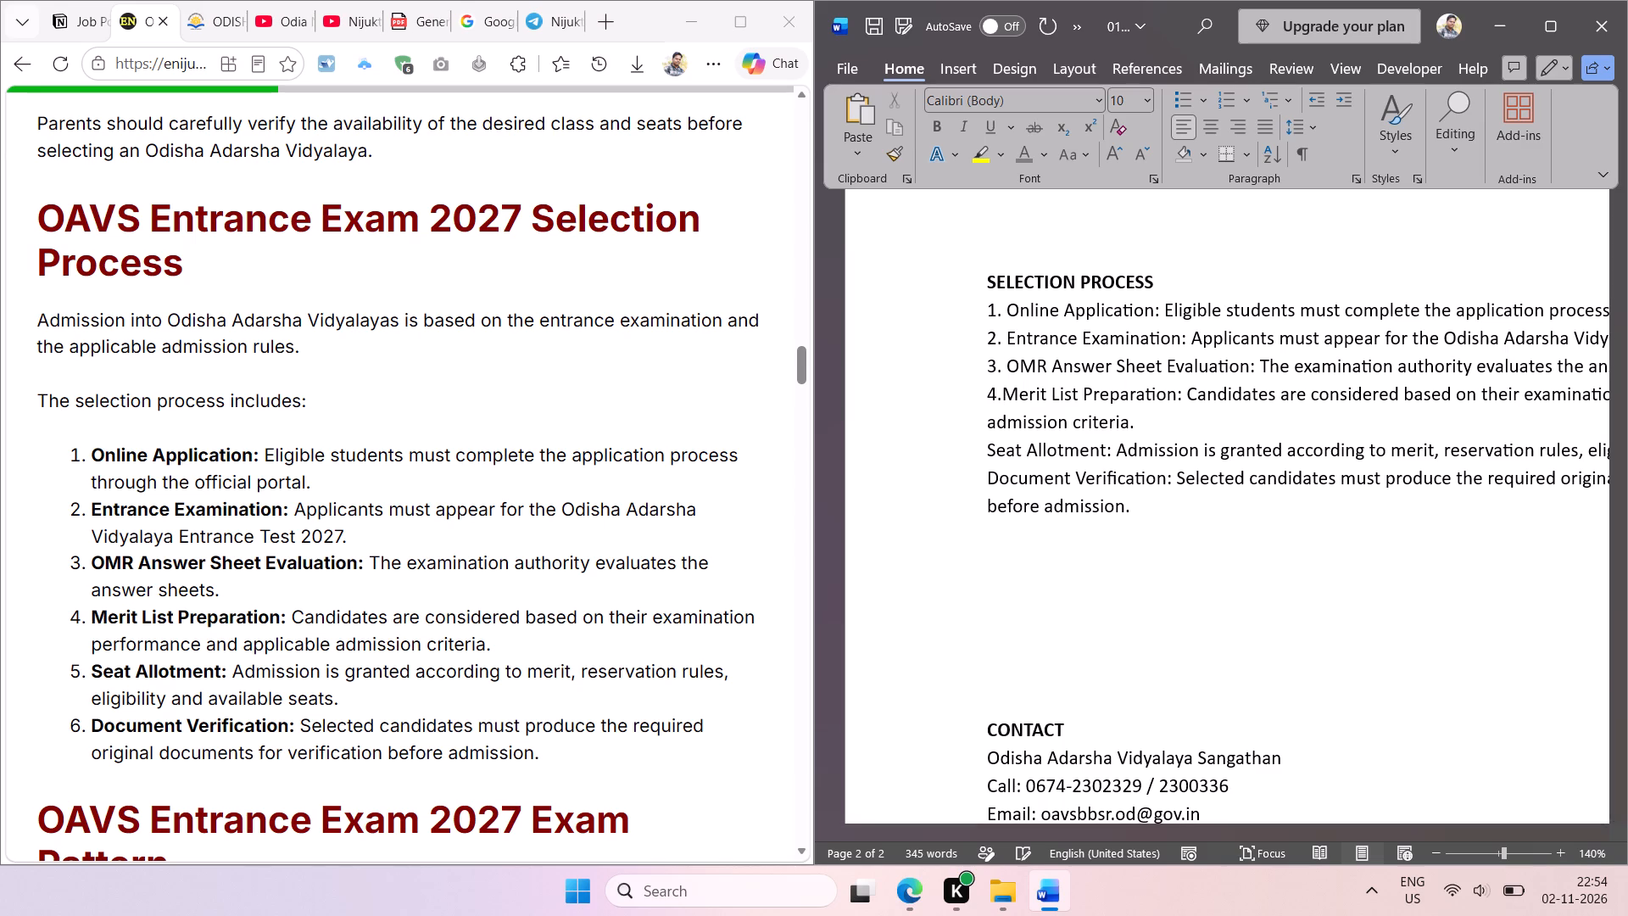
key(space)
click(985, 456)
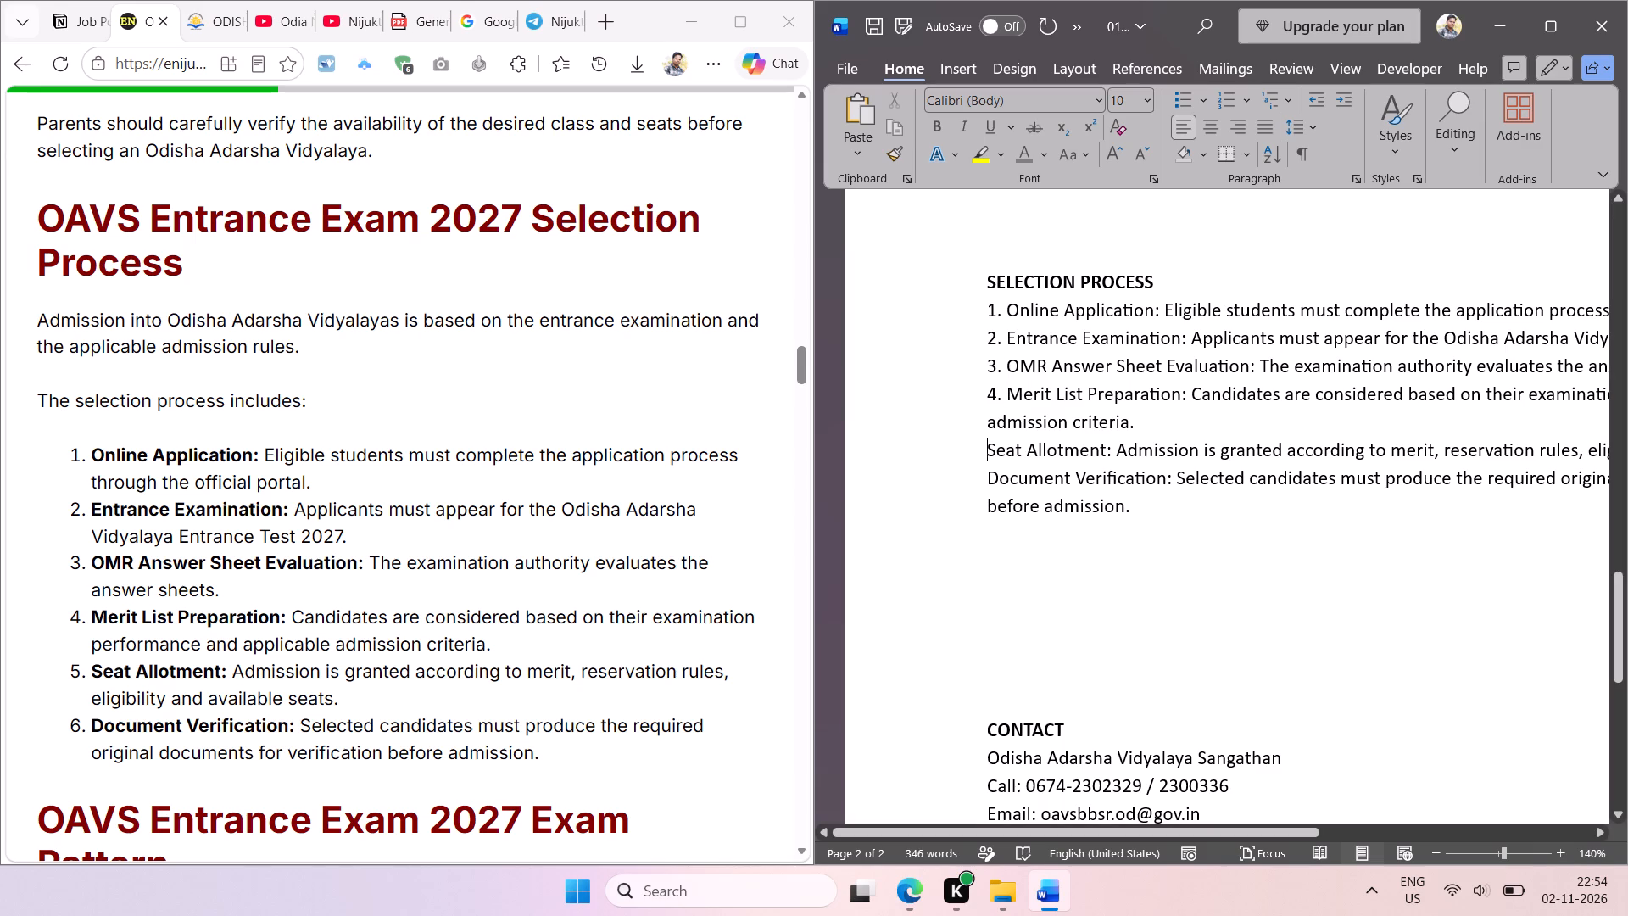
text(5.)
key(space)
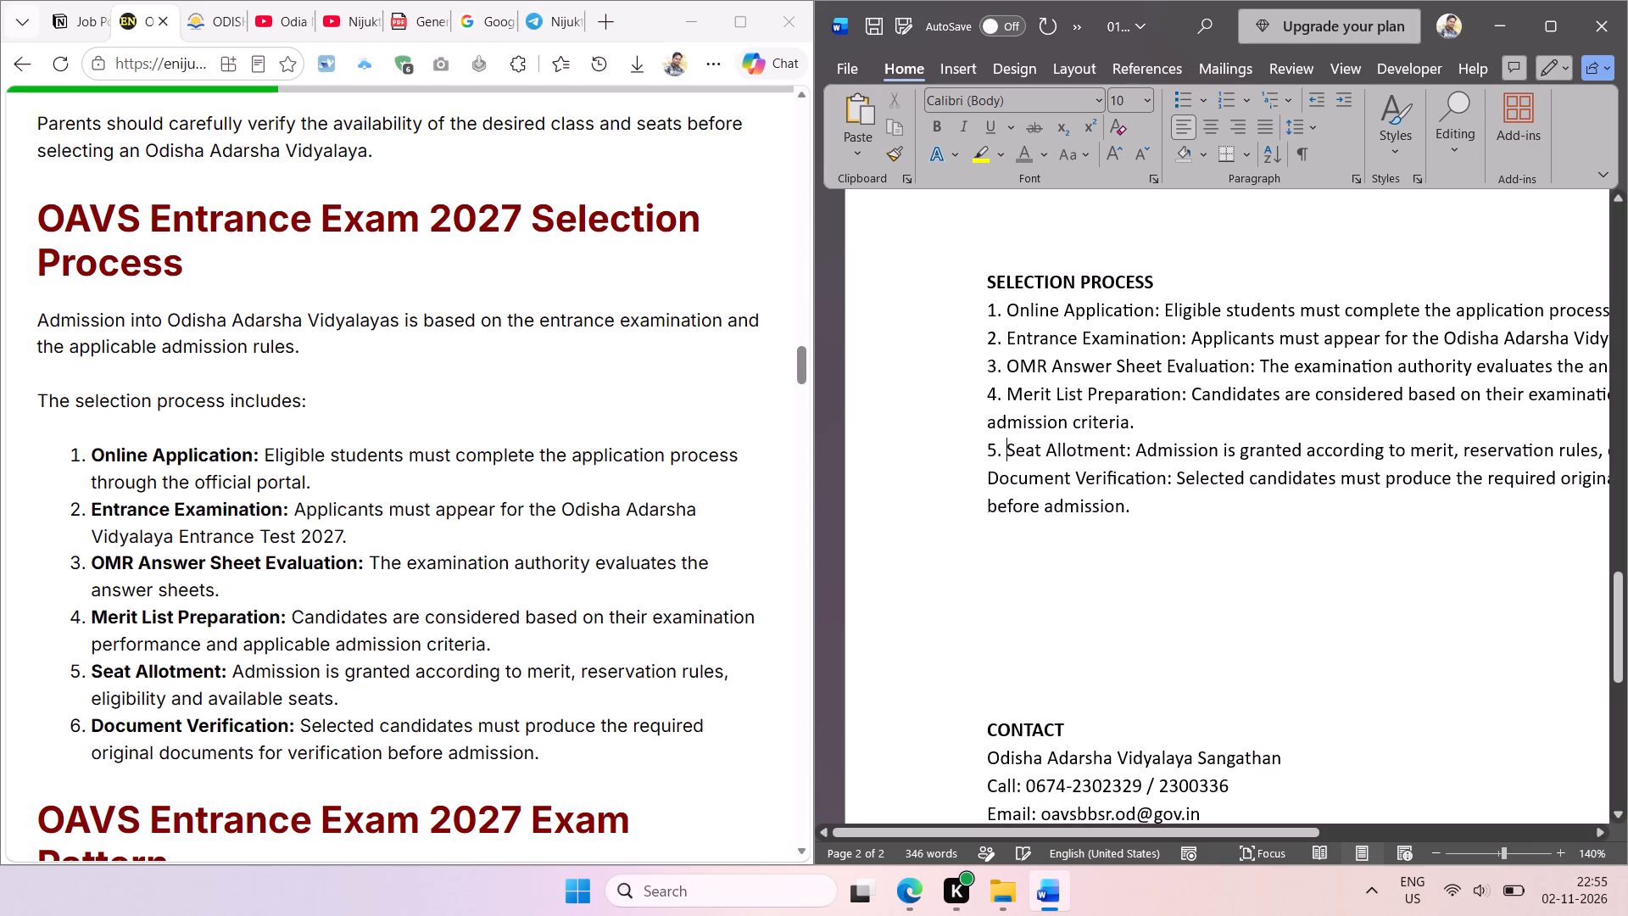
click(989, 482)
text(6.)
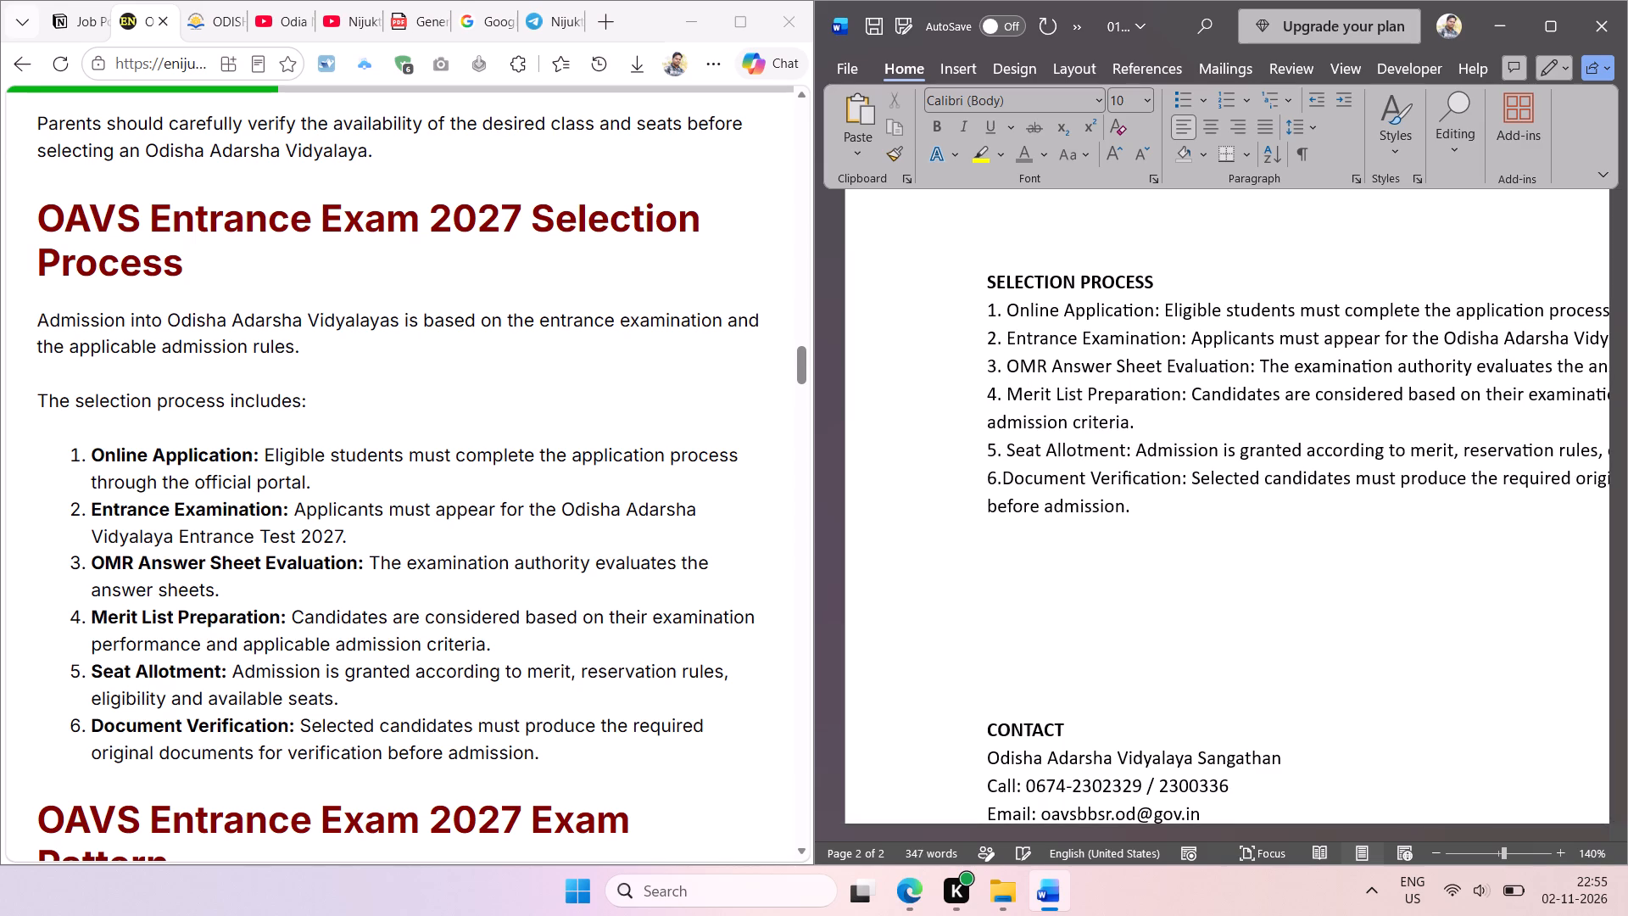
key(space)
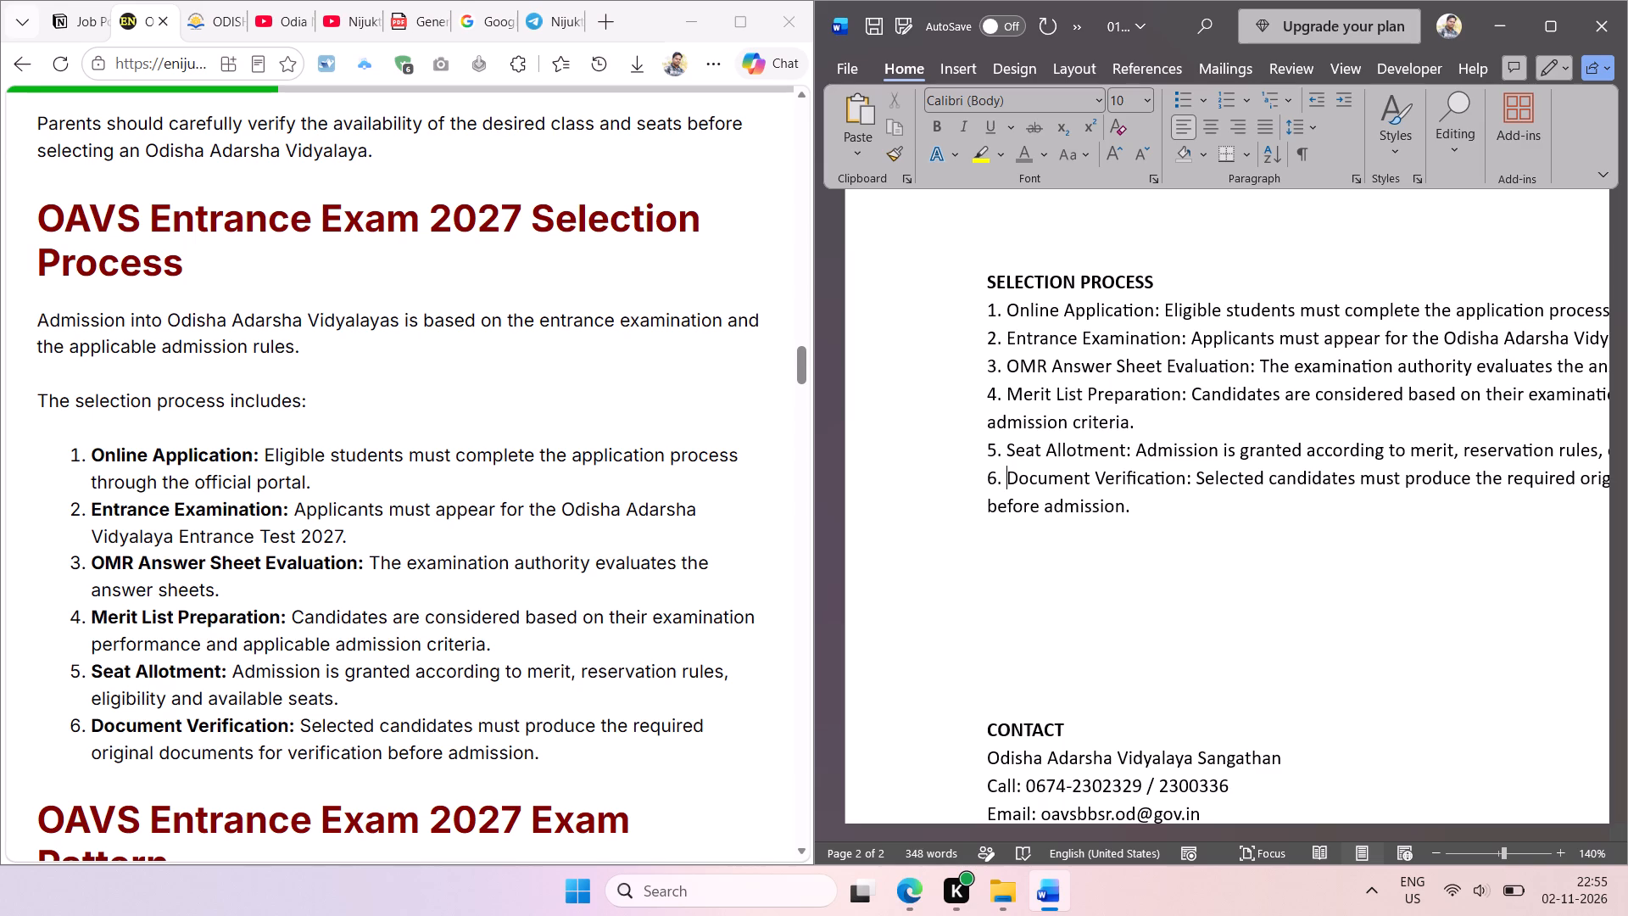
Shorten item 1 to "Online Application" by deleting its colon and description.
scroll(1265, 450, left, 1)
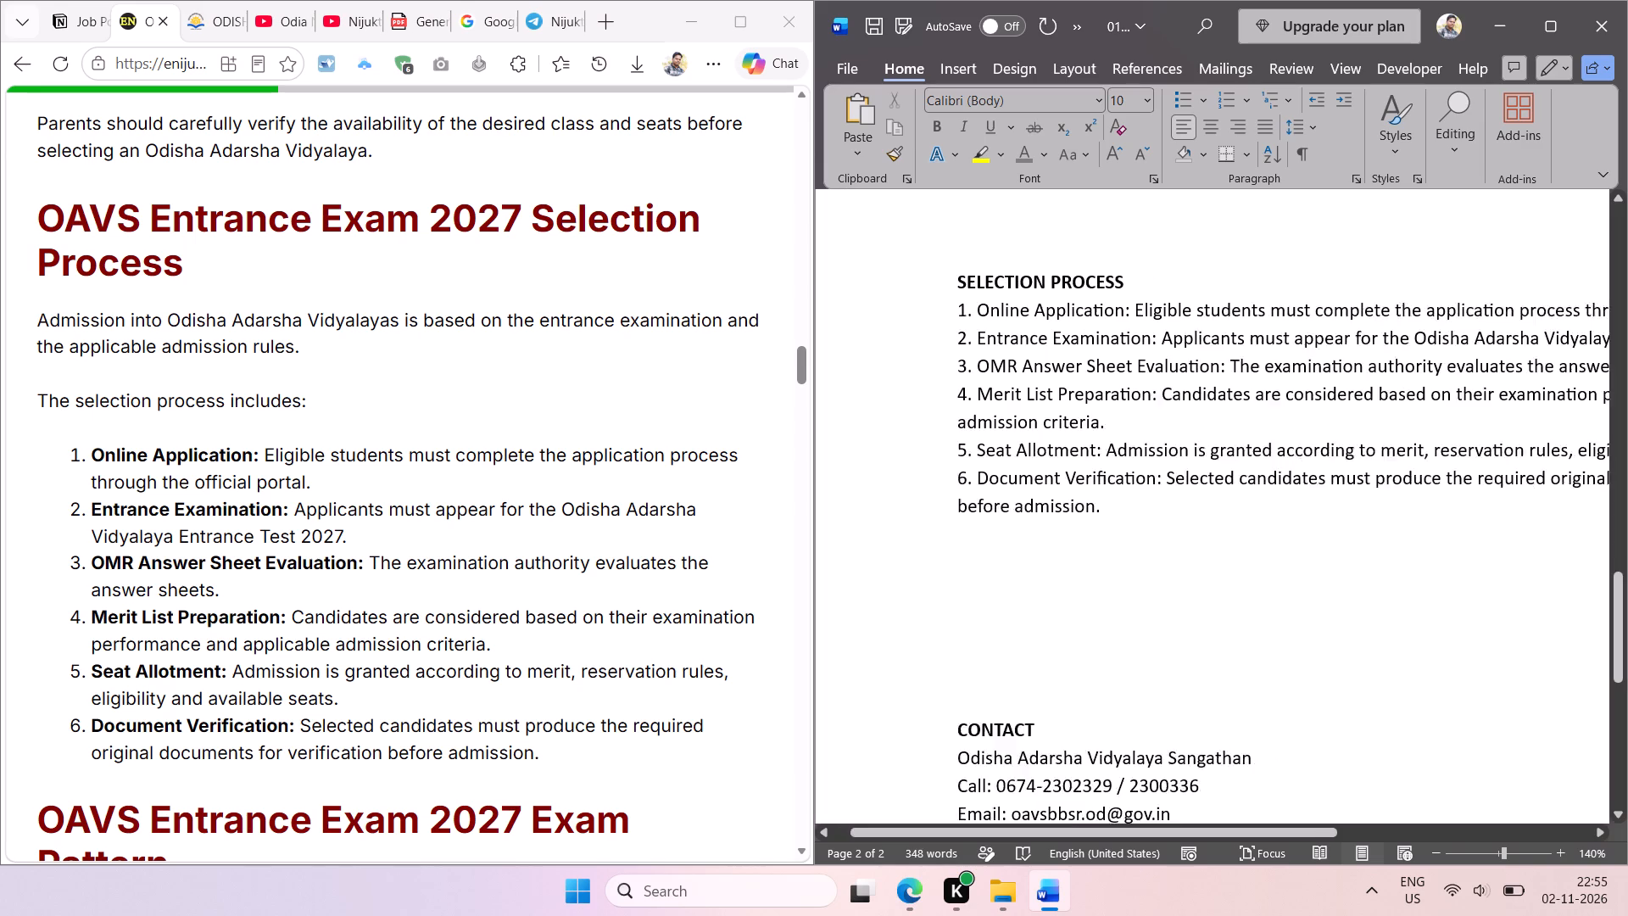
scroll(1214, 394, left, 1)
drag(1564, 304, 1314, 302)
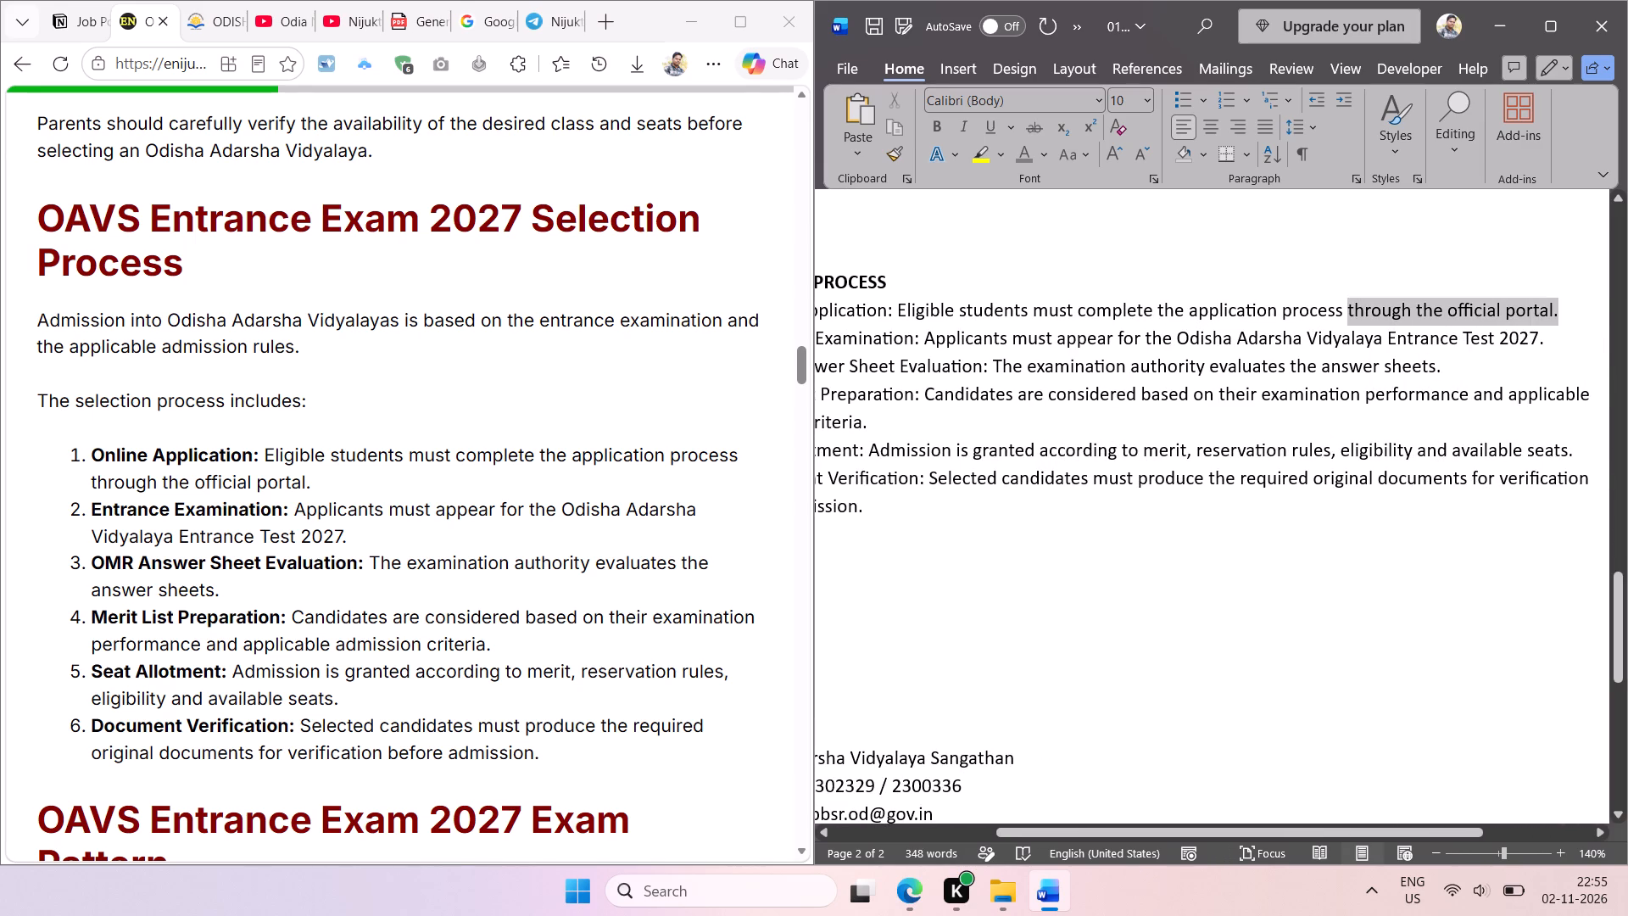
drag(1314, 302, 934, 298)
key(BackSpace)
key(BackSpace)
key(BackSpace)
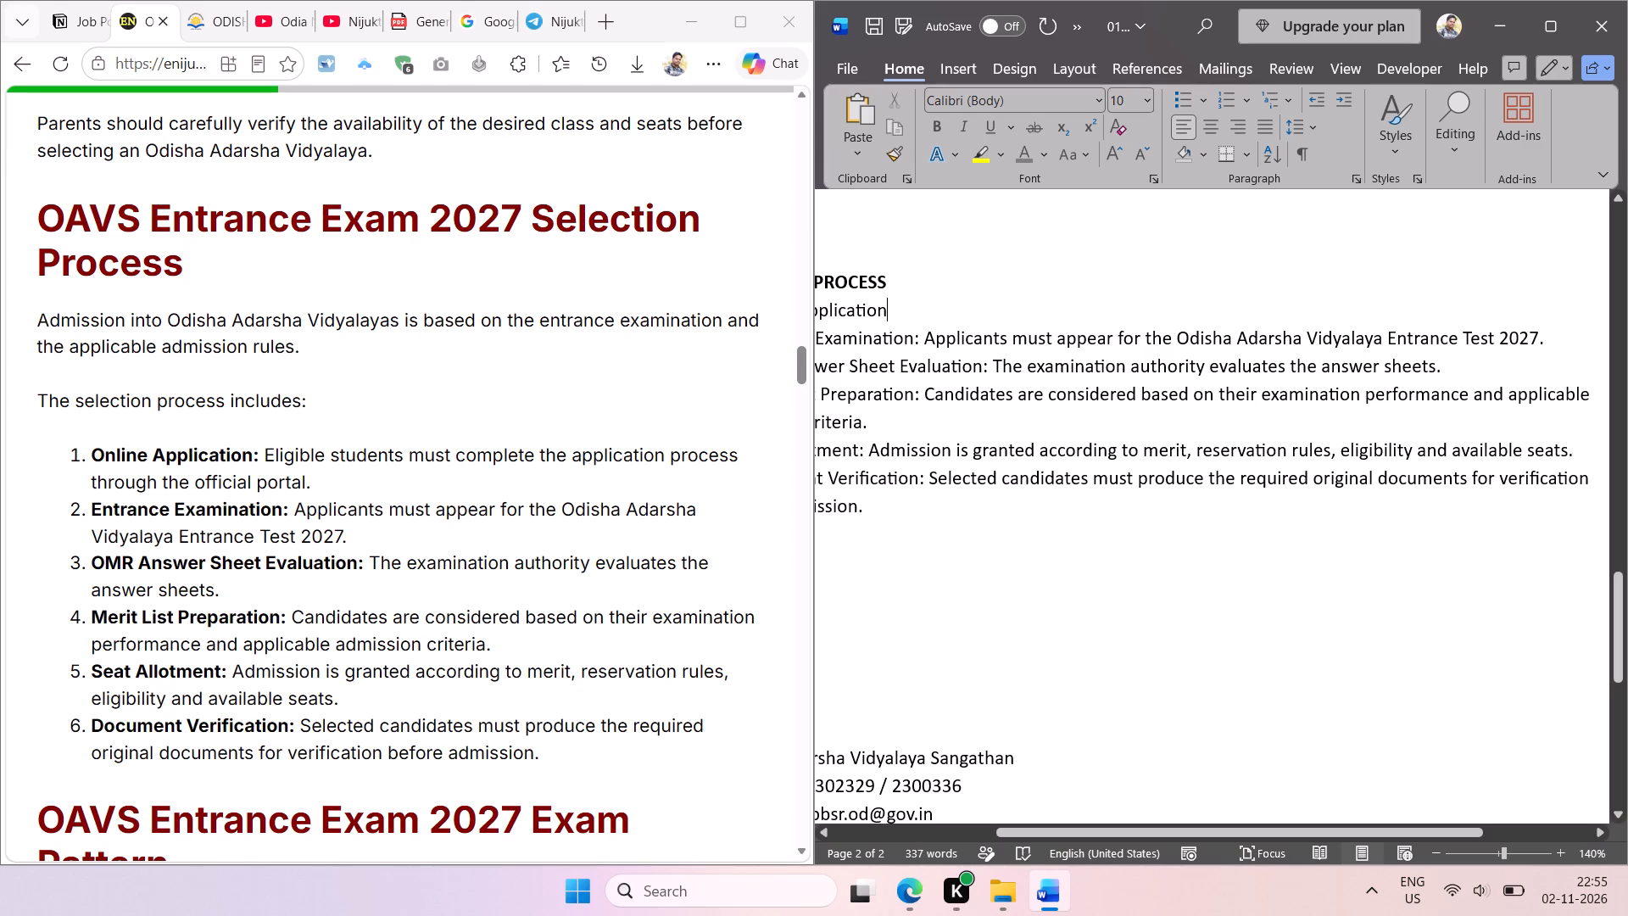
Delete "Applicants must appear for the" from item 2, leaving "Entrance Examination: Odisha Adarsha Vidyalaya Entrance Test 2027.".
scroll(1451, 385, right, 1)
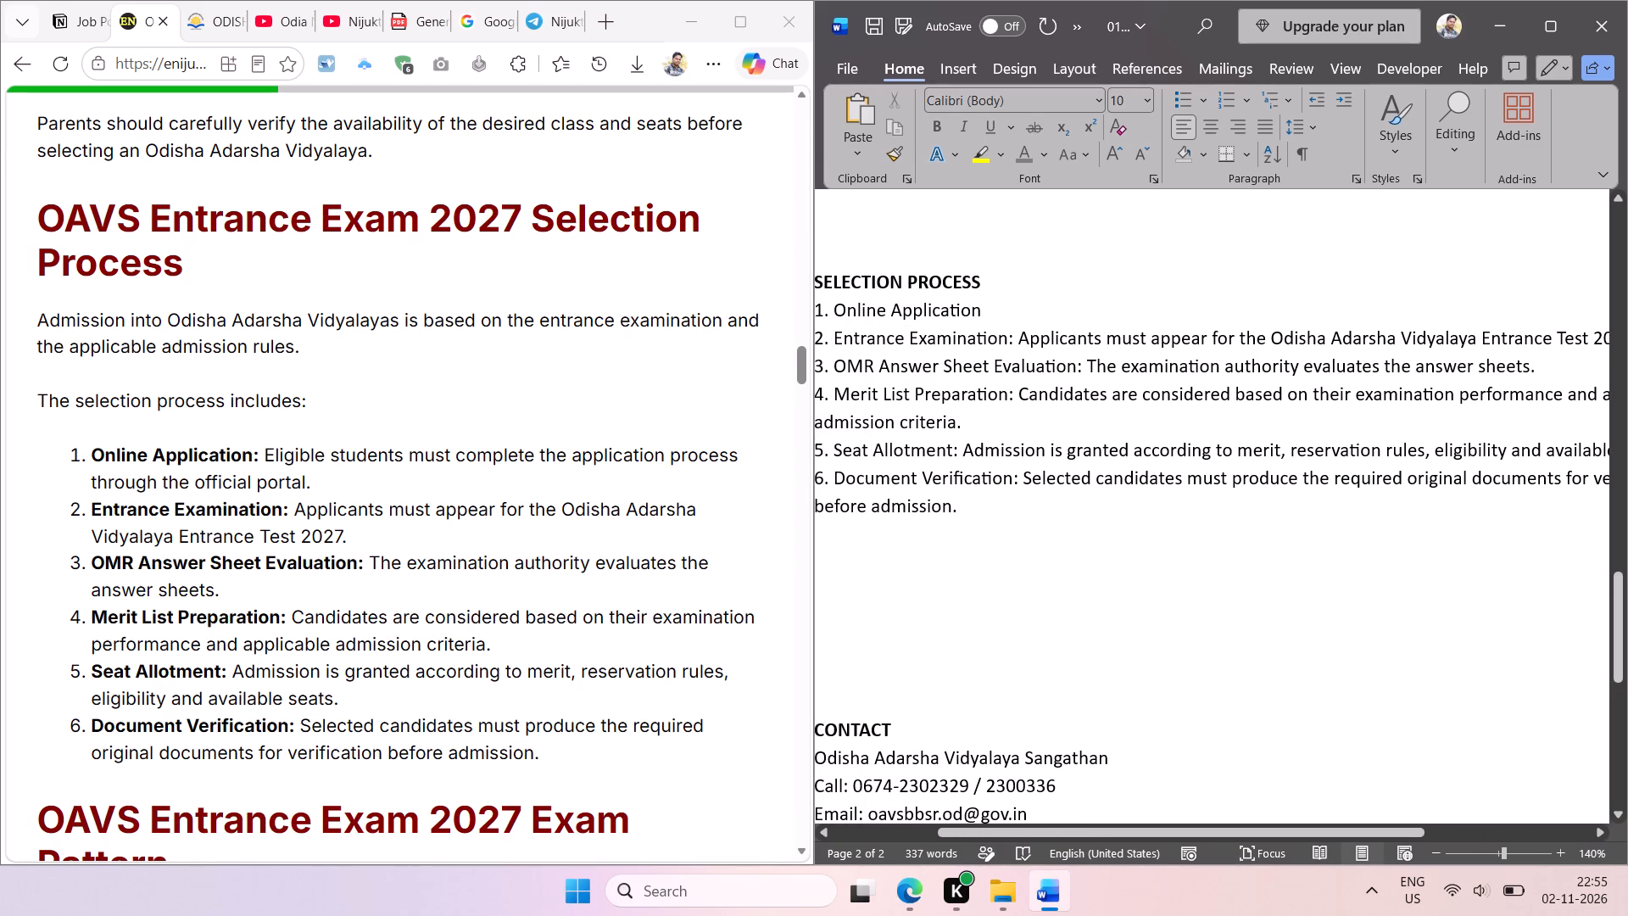
scroll(1266, 343, right, 1)
drag(1274, 336, 1079, 337)
key(BackSpace)
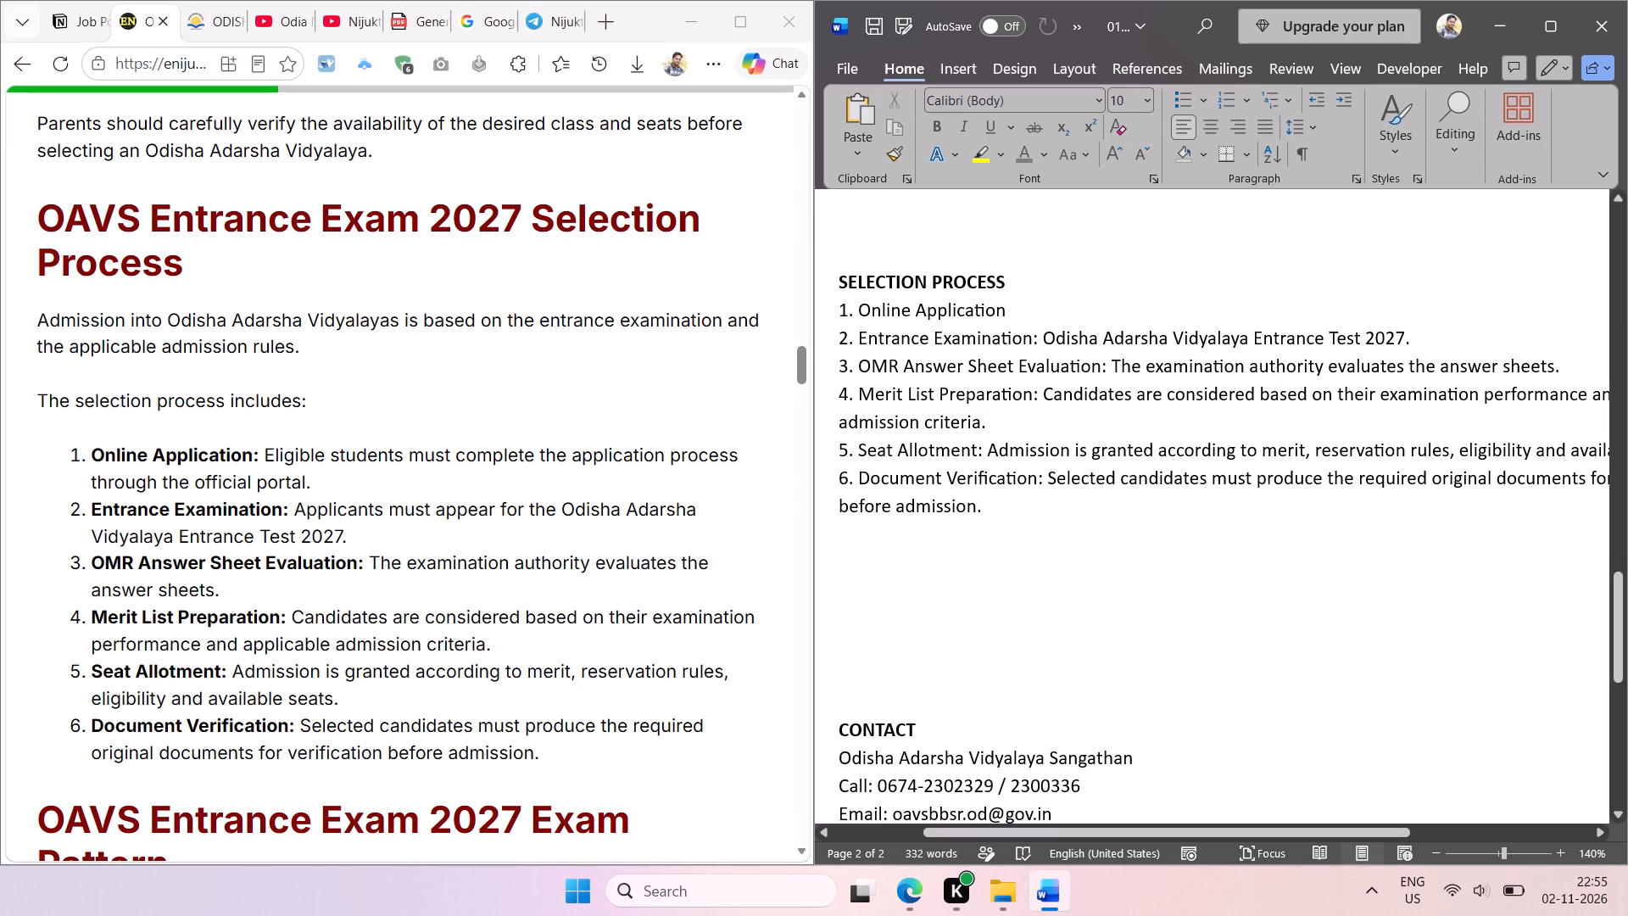
Shorten item 3 to "OMR Answer Sheet Evaluation: Answer sheets." with a capital A.
drag(1438, 360, 1135, 366)
key(BackSpace)
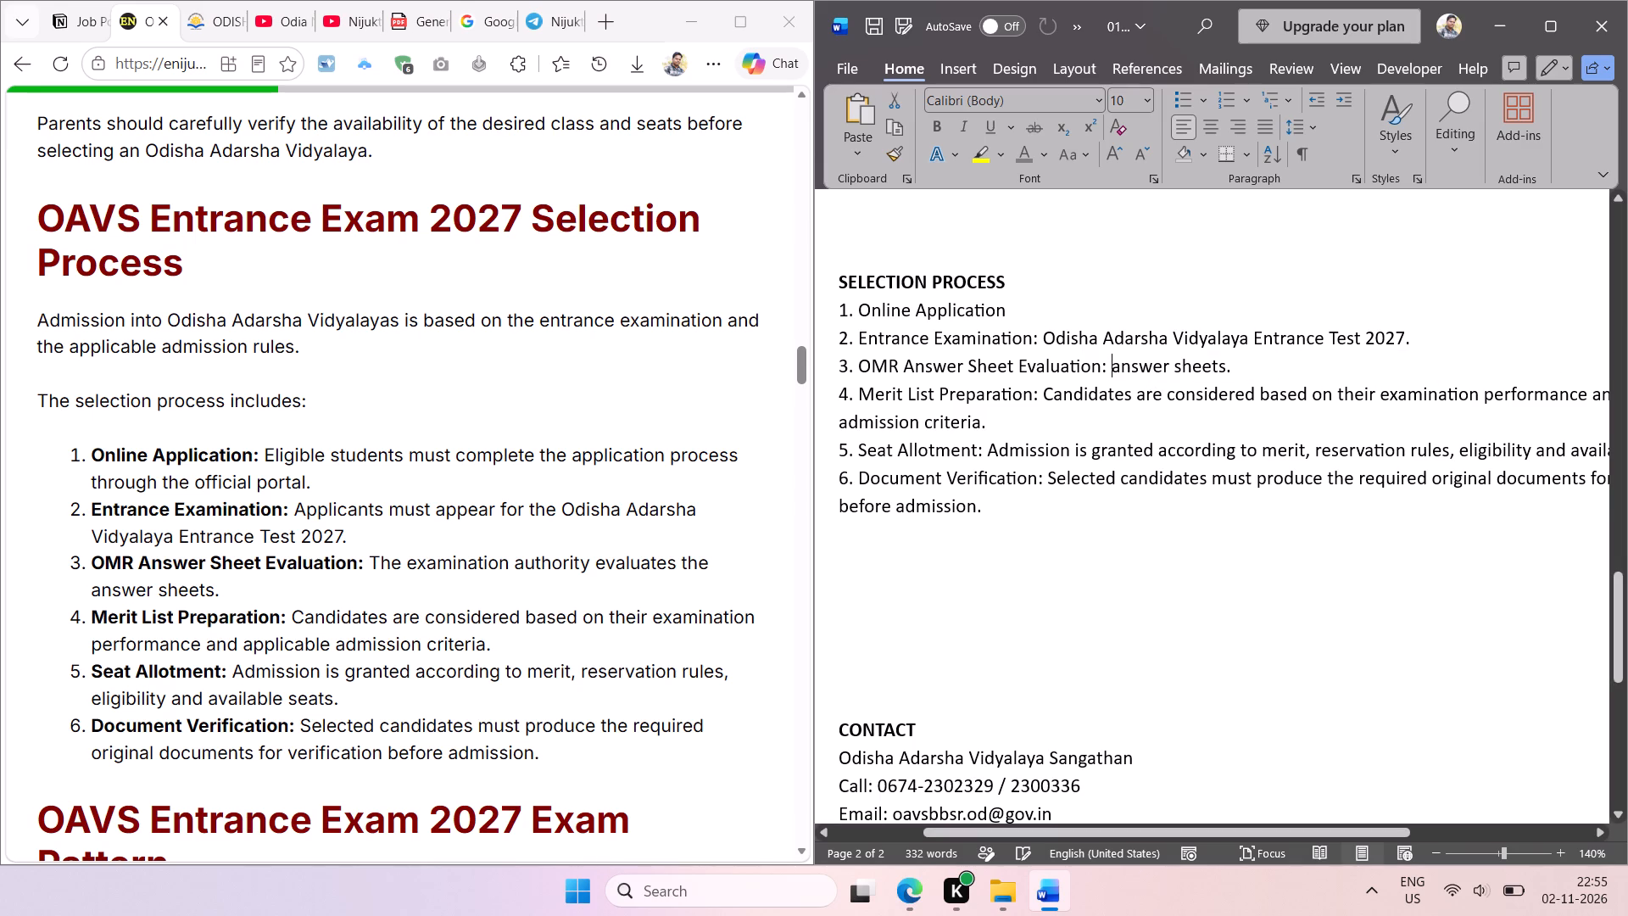
click(1124, 365)
key(BackSpace)
key(shift+a)
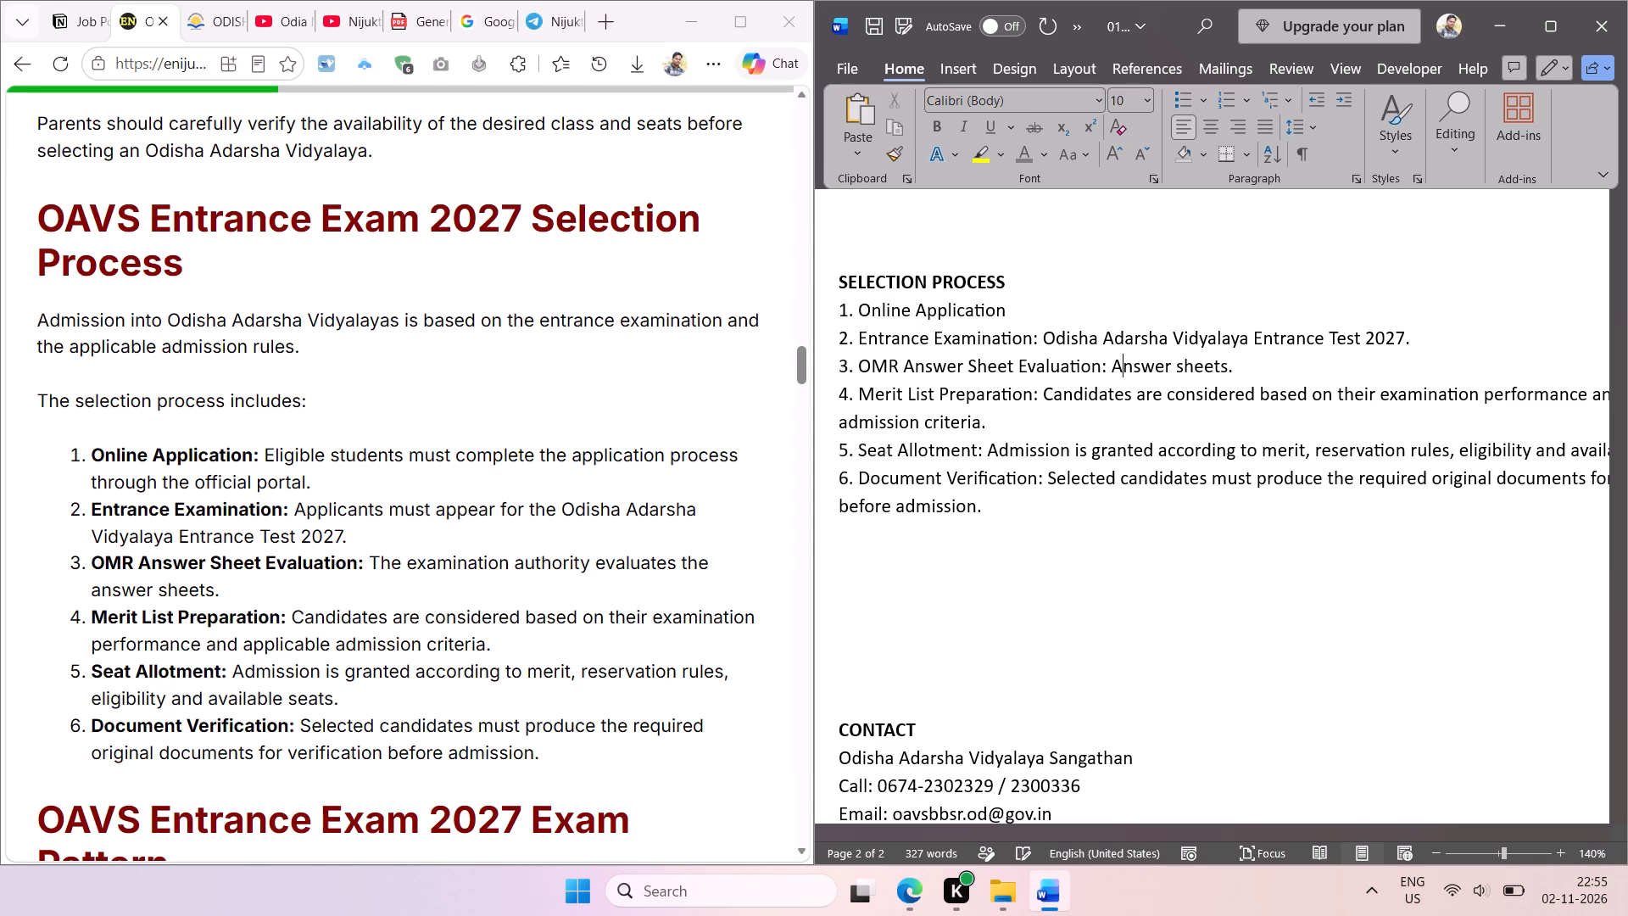
Remove the full stops at the ends of items 3 and 2 in the Selection Process list.
click(1246, 375)
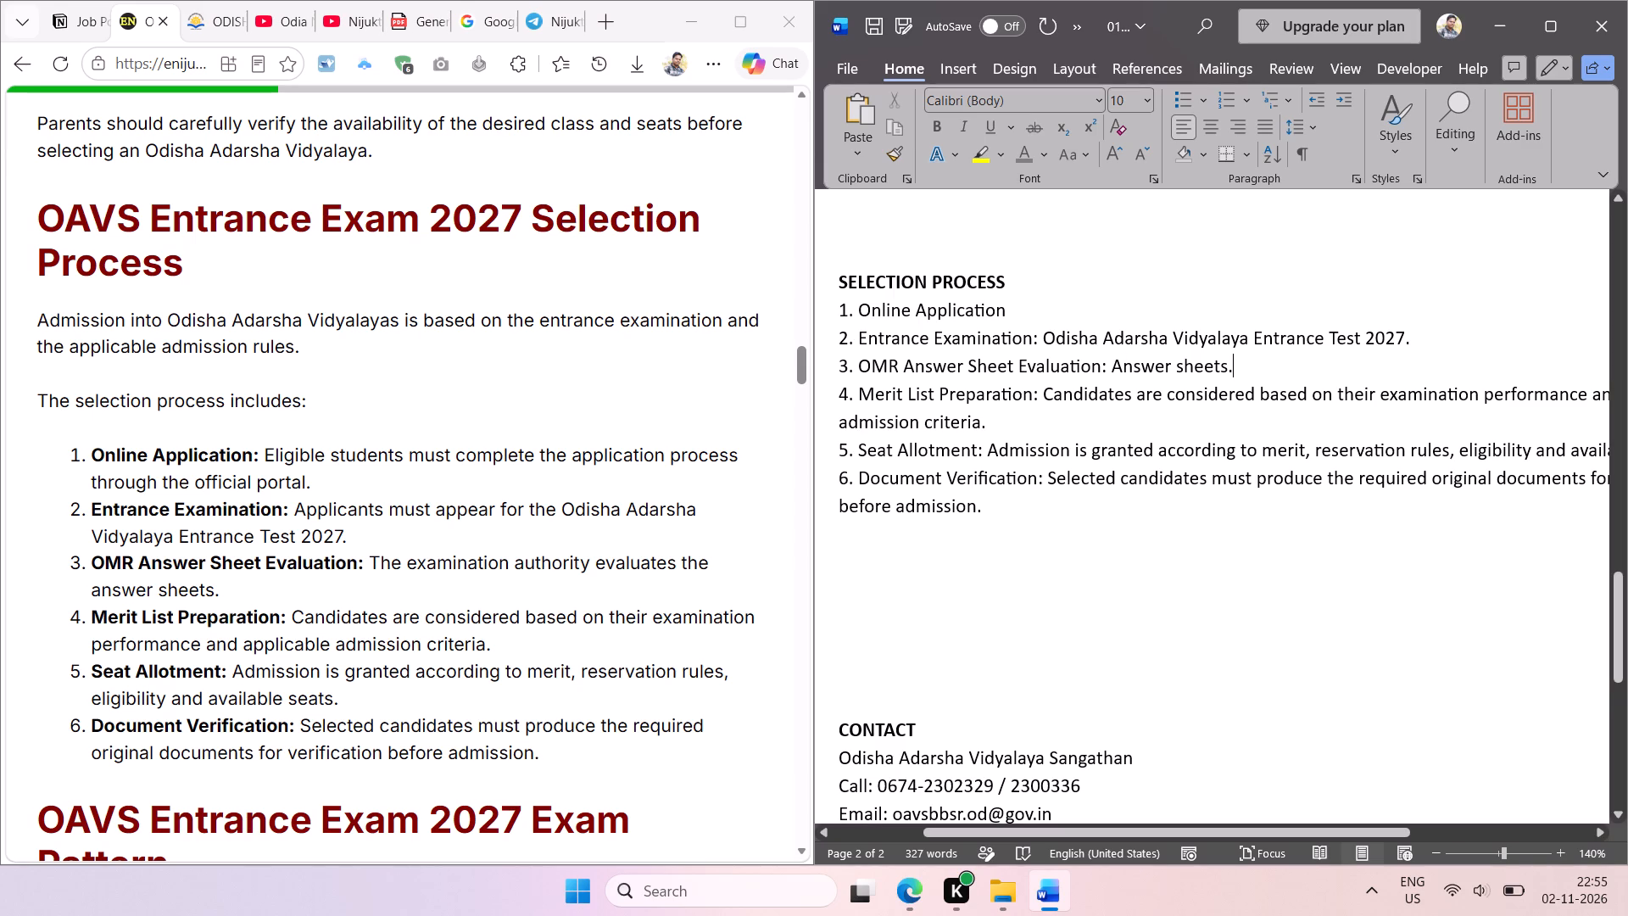
key(BackSpace)
click(1455, 336)
key(BackSpace)
Delete "examination performance and" from the Merit List Preparation description in item 4.
double_click(845, 426)
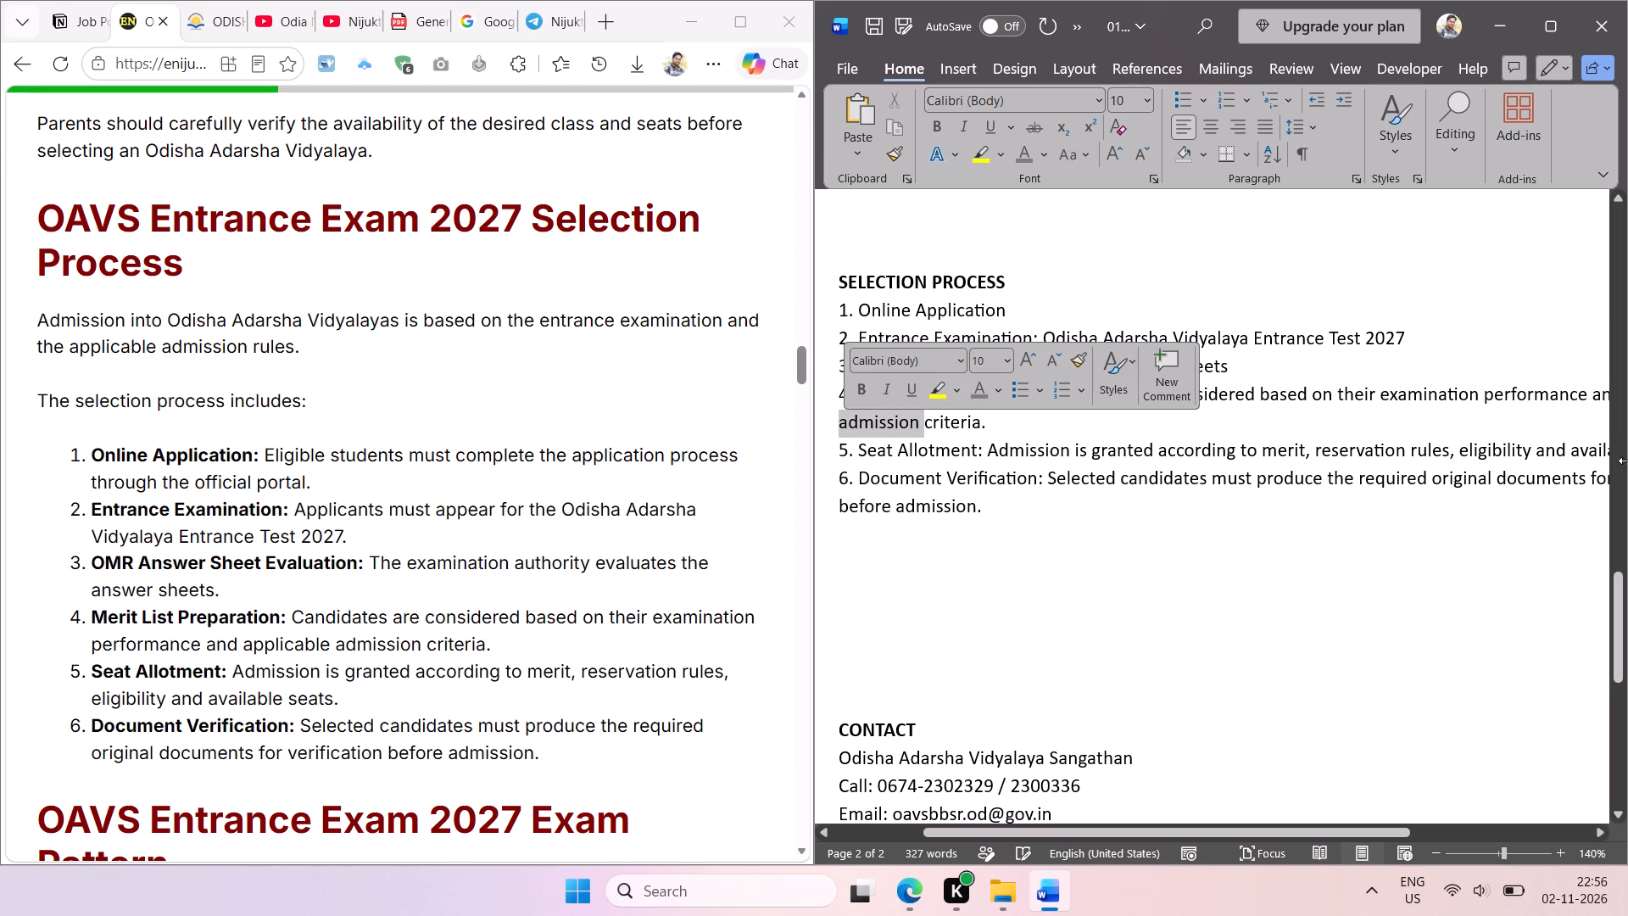
click(1464, 383)
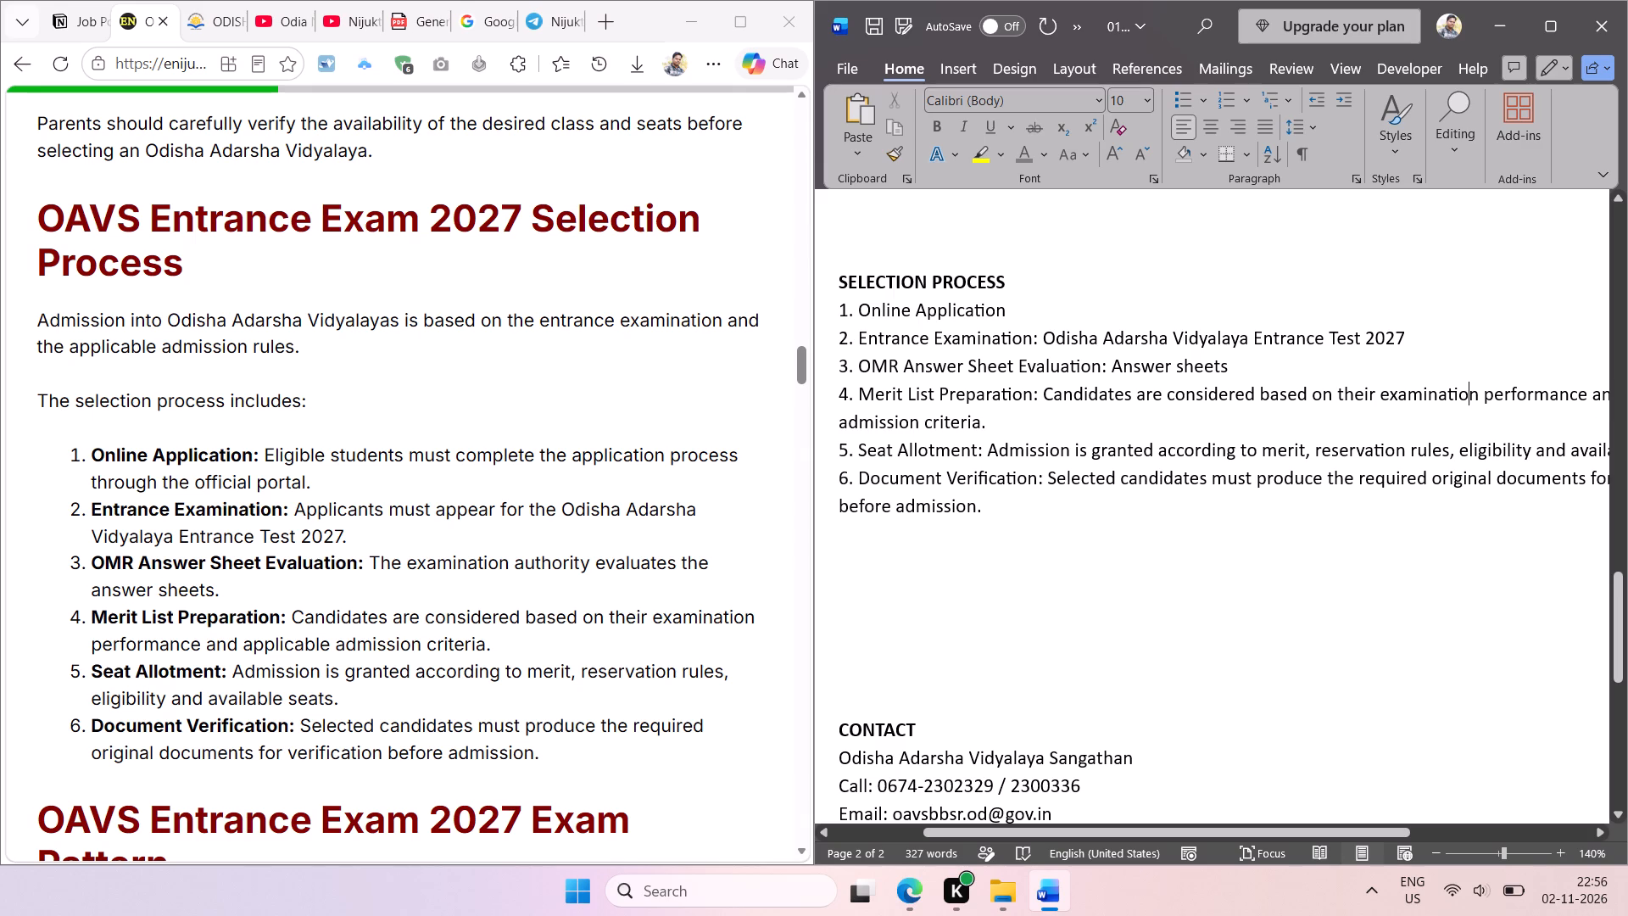
drag(1601, 394, 1387, 393)
key(BackSpace)
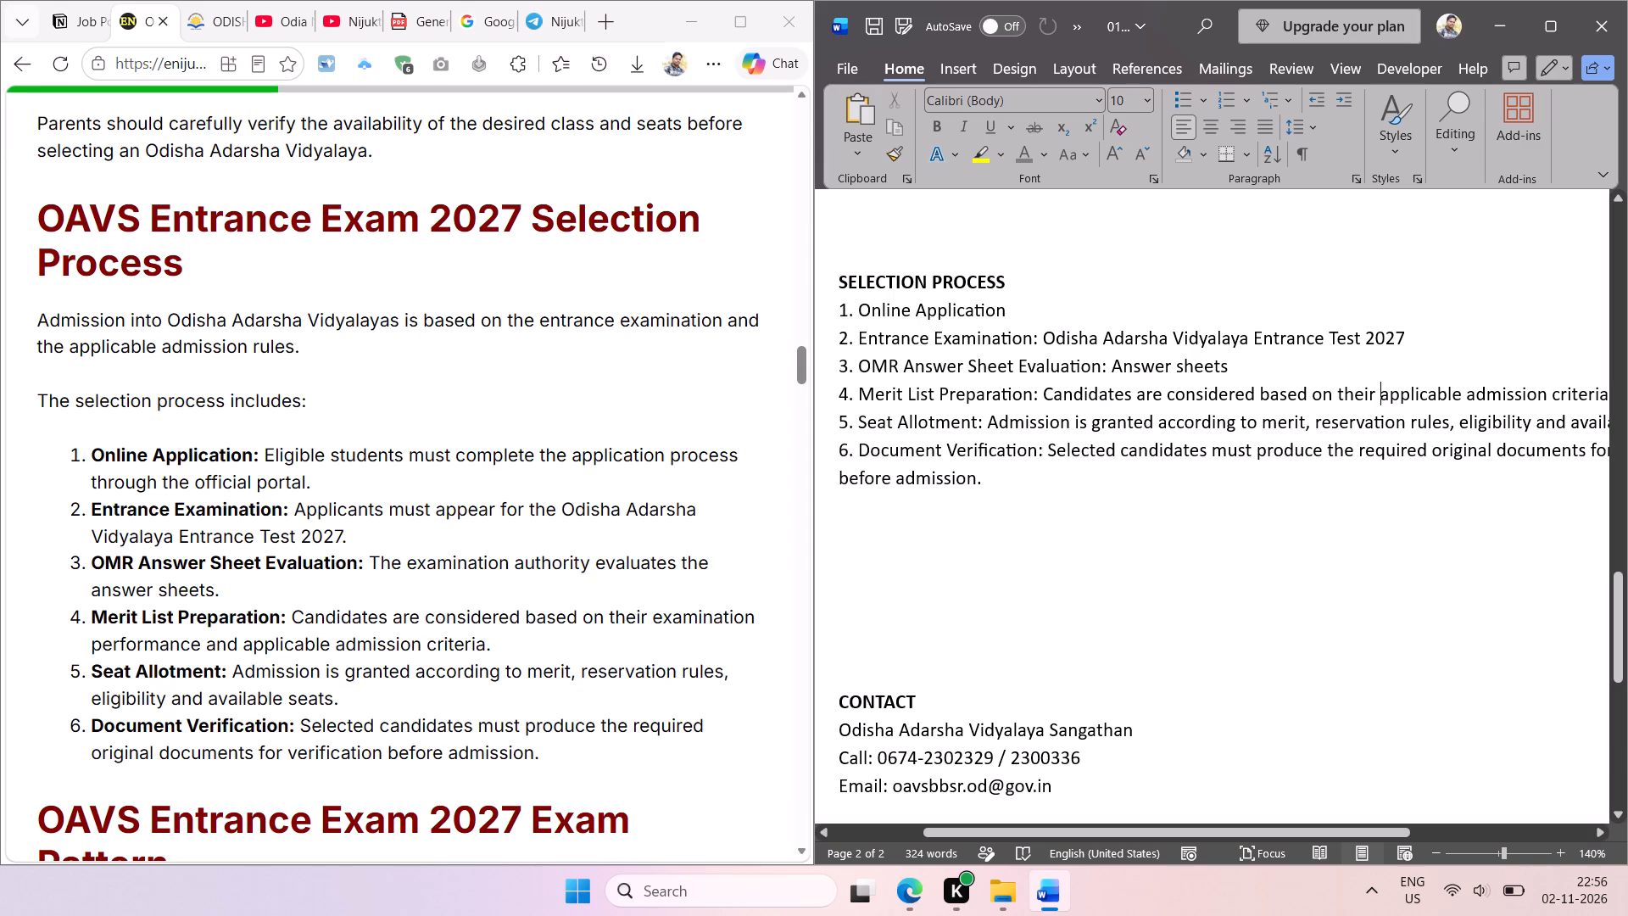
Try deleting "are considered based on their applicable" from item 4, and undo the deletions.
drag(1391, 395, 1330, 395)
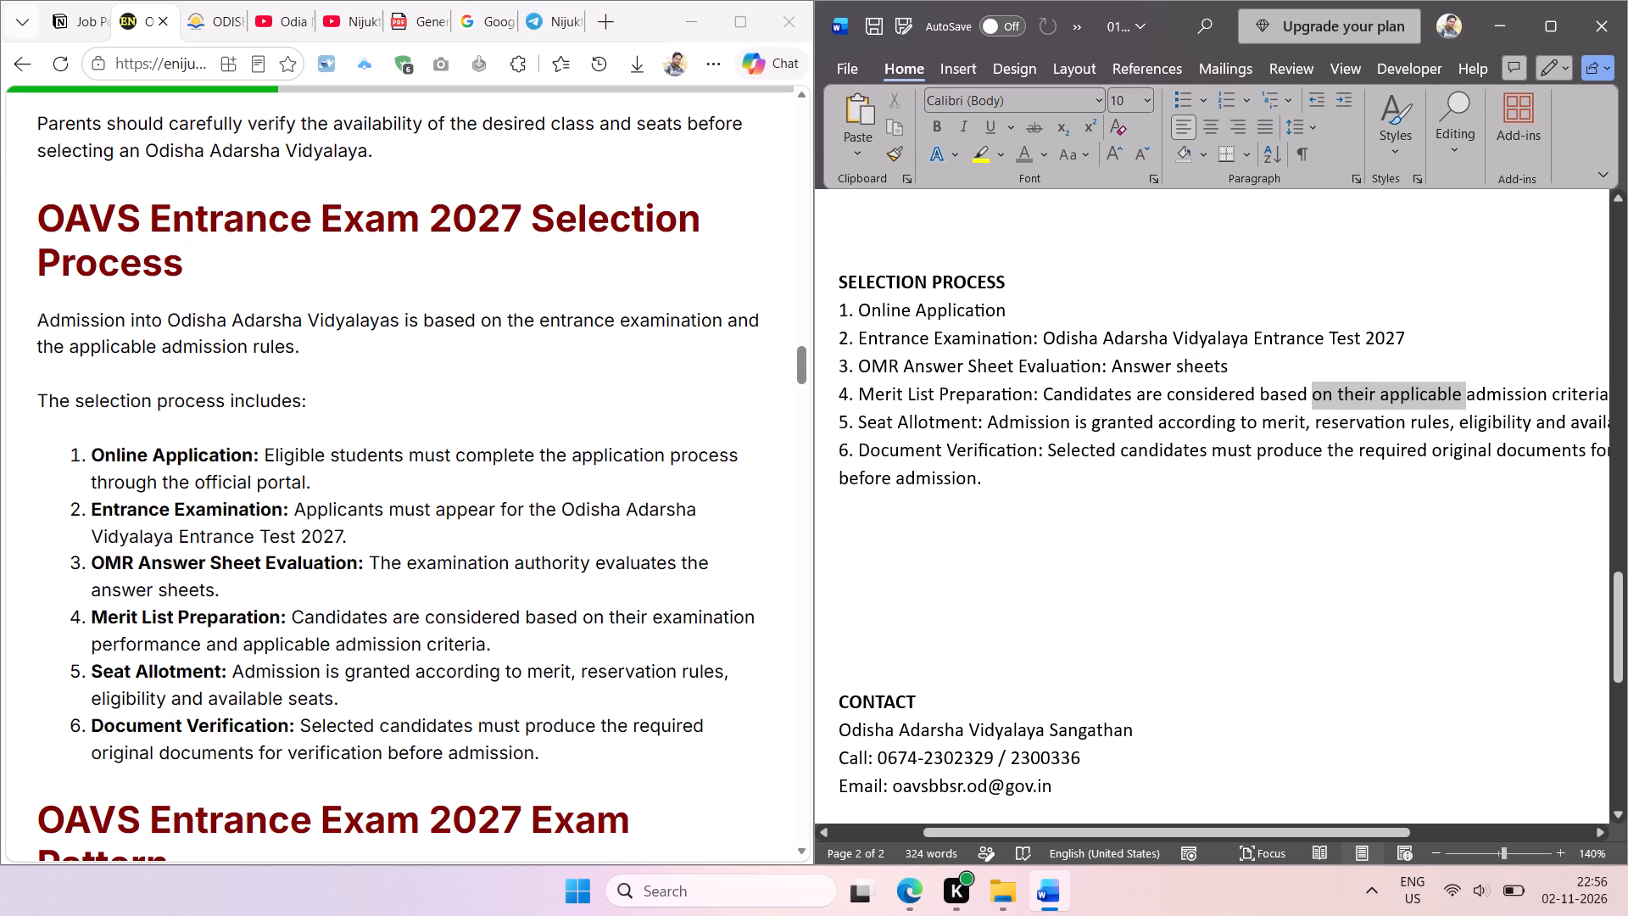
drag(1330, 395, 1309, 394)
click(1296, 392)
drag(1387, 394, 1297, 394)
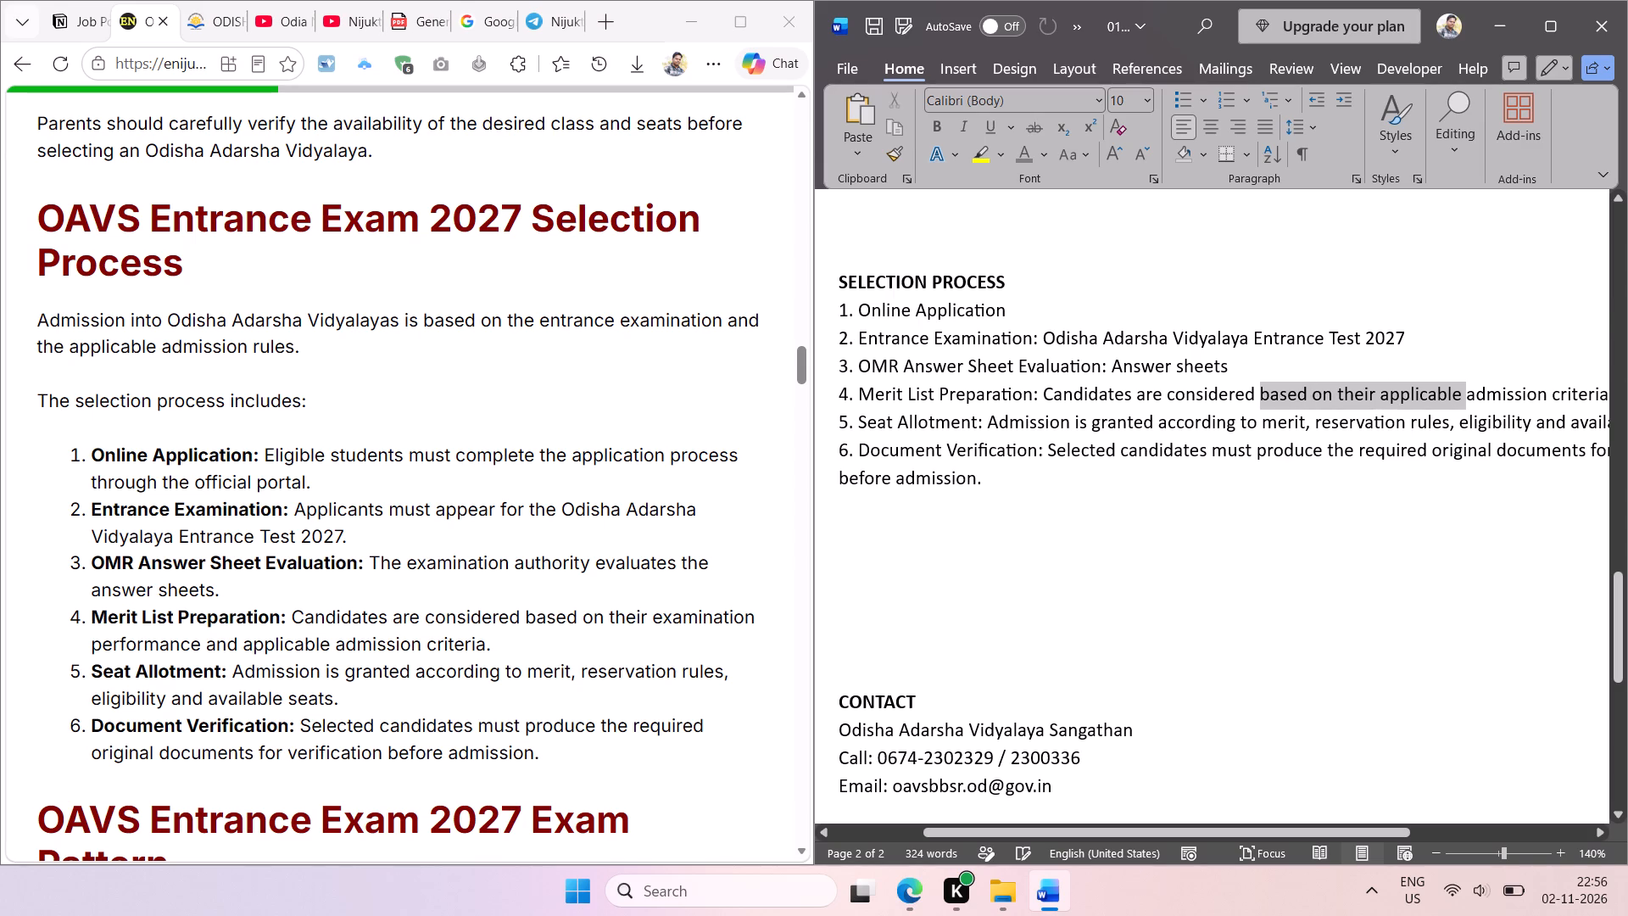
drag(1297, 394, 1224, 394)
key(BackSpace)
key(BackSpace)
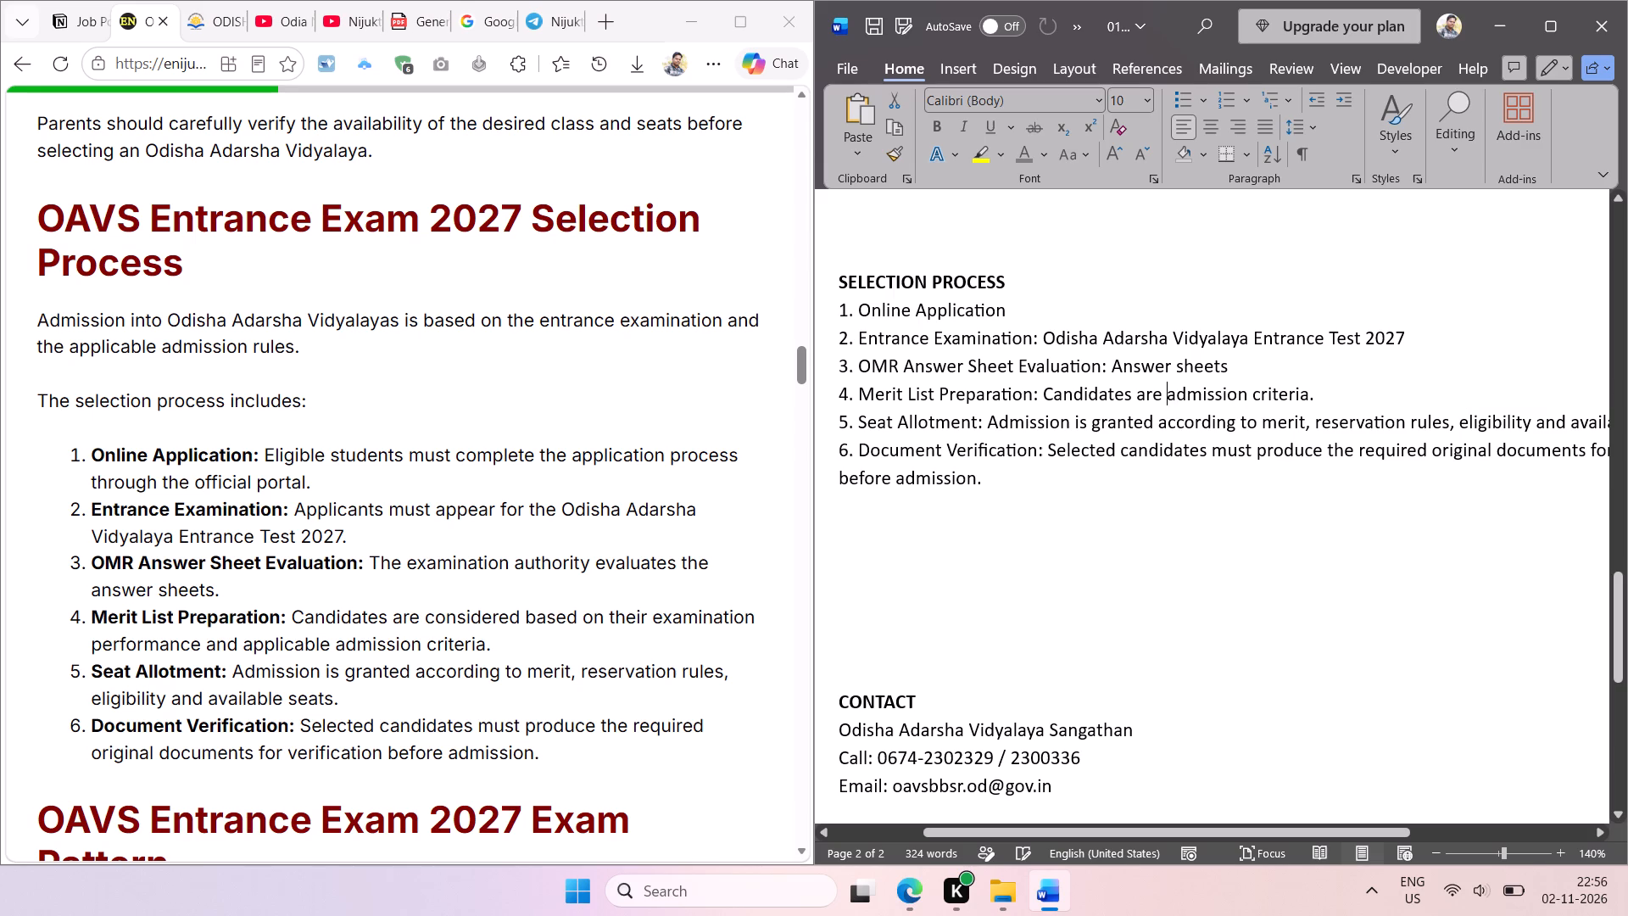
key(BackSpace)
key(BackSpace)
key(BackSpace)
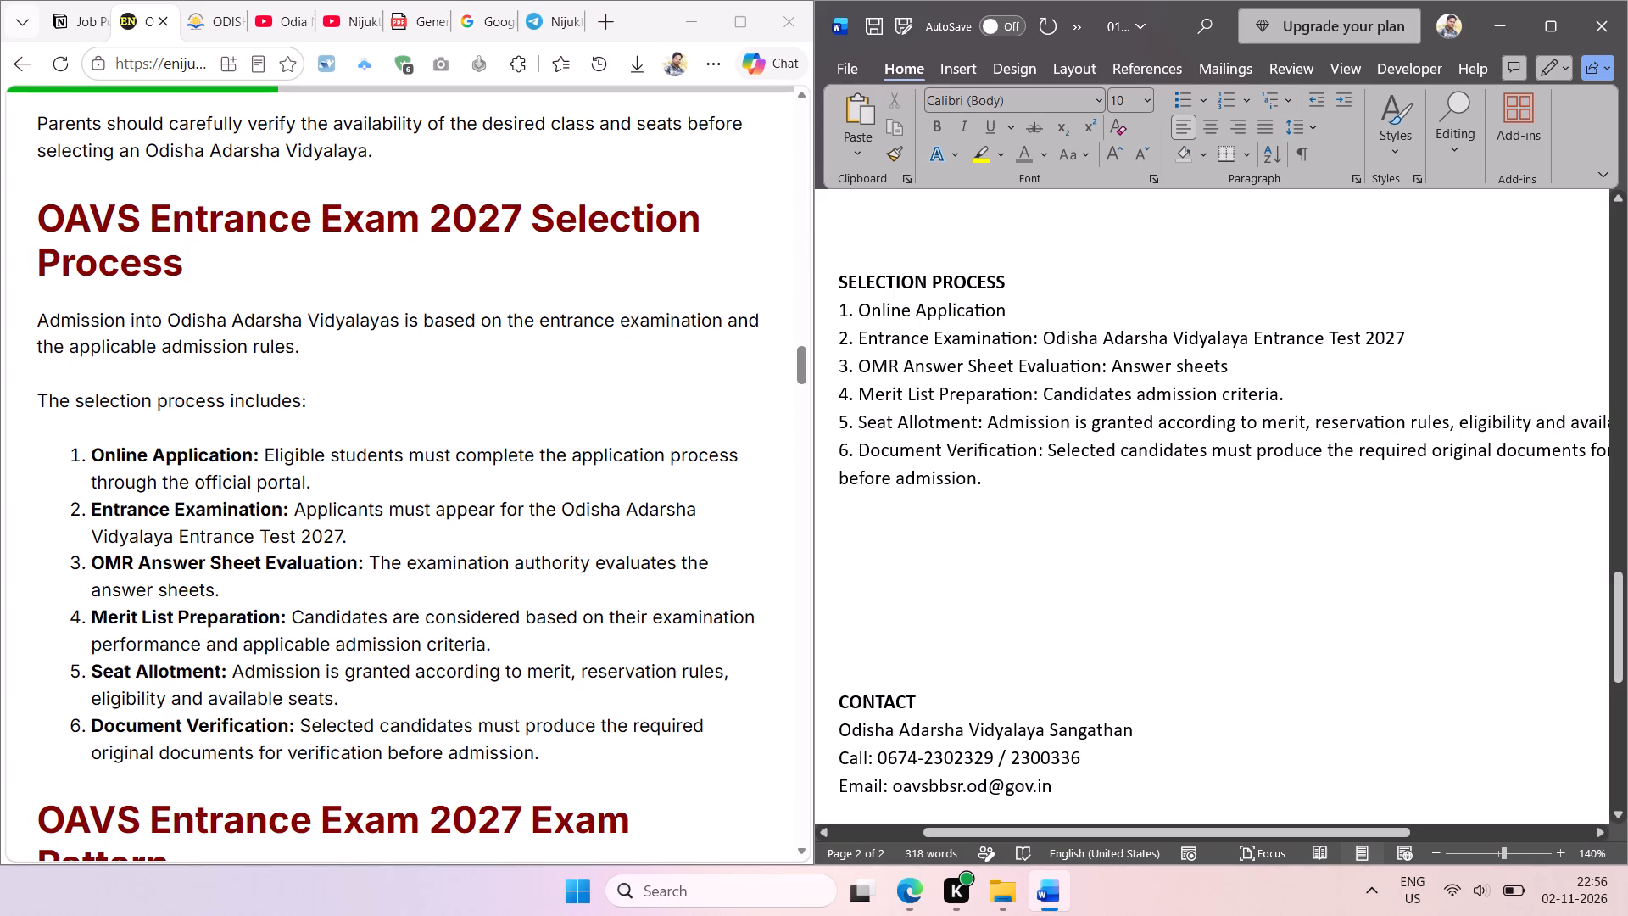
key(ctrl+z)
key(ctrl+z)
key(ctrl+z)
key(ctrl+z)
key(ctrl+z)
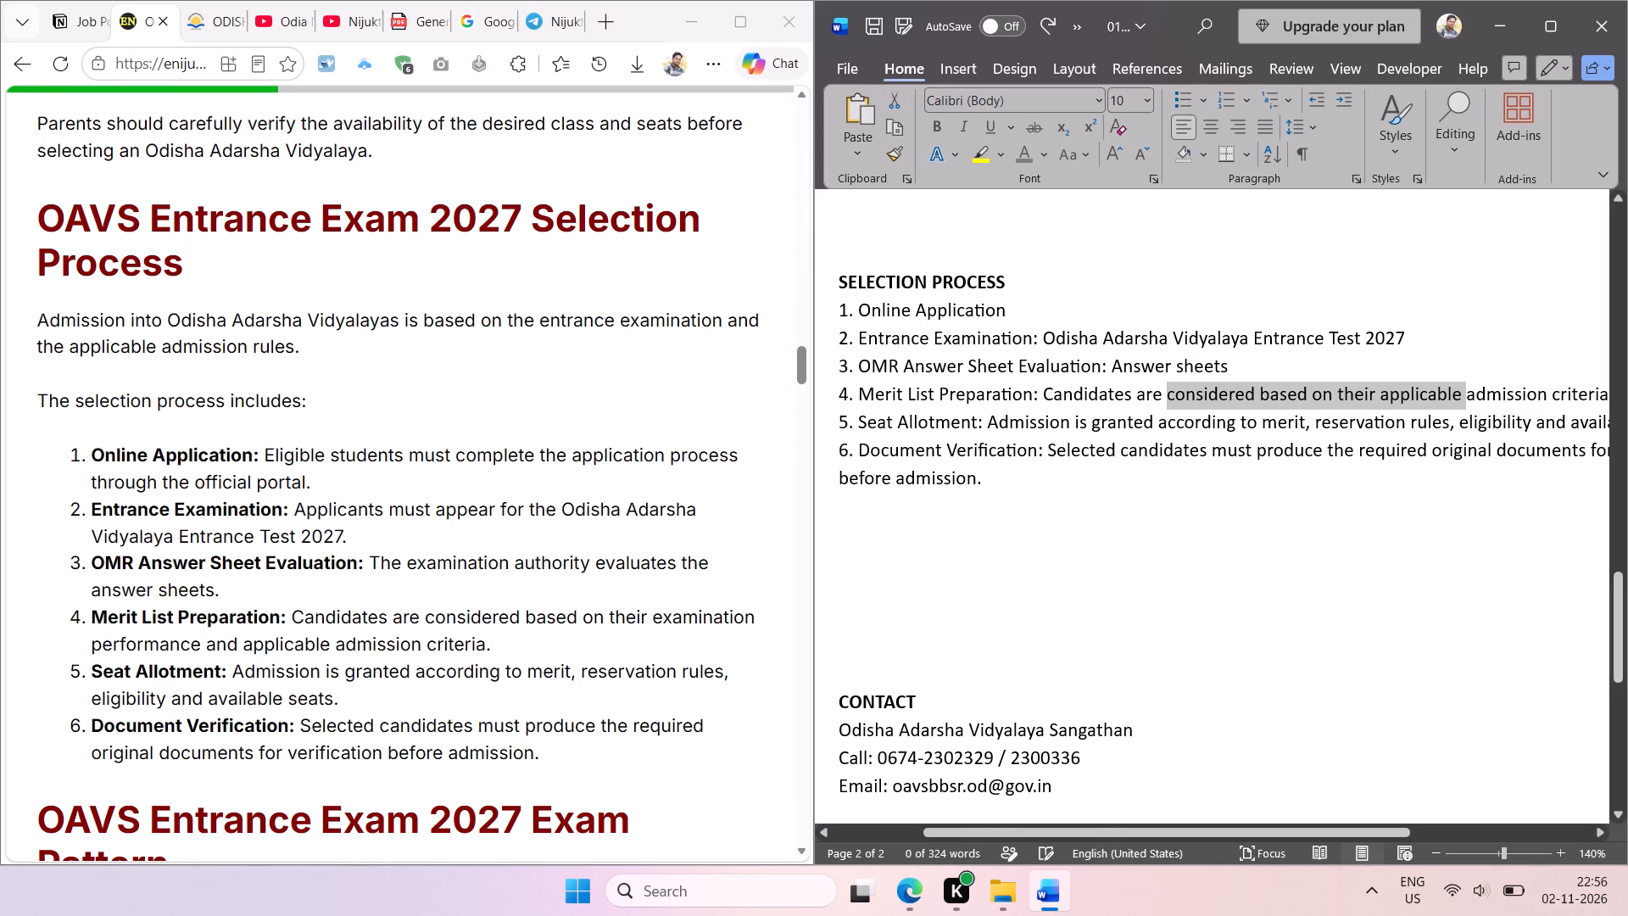
Shorten item 4 to "Merit List Preparation: Applicable admission criteria" with a capital A and no full stop.
click(1294, 402)
drag(1323, 393, 1191, 389)
key(BackSpace)
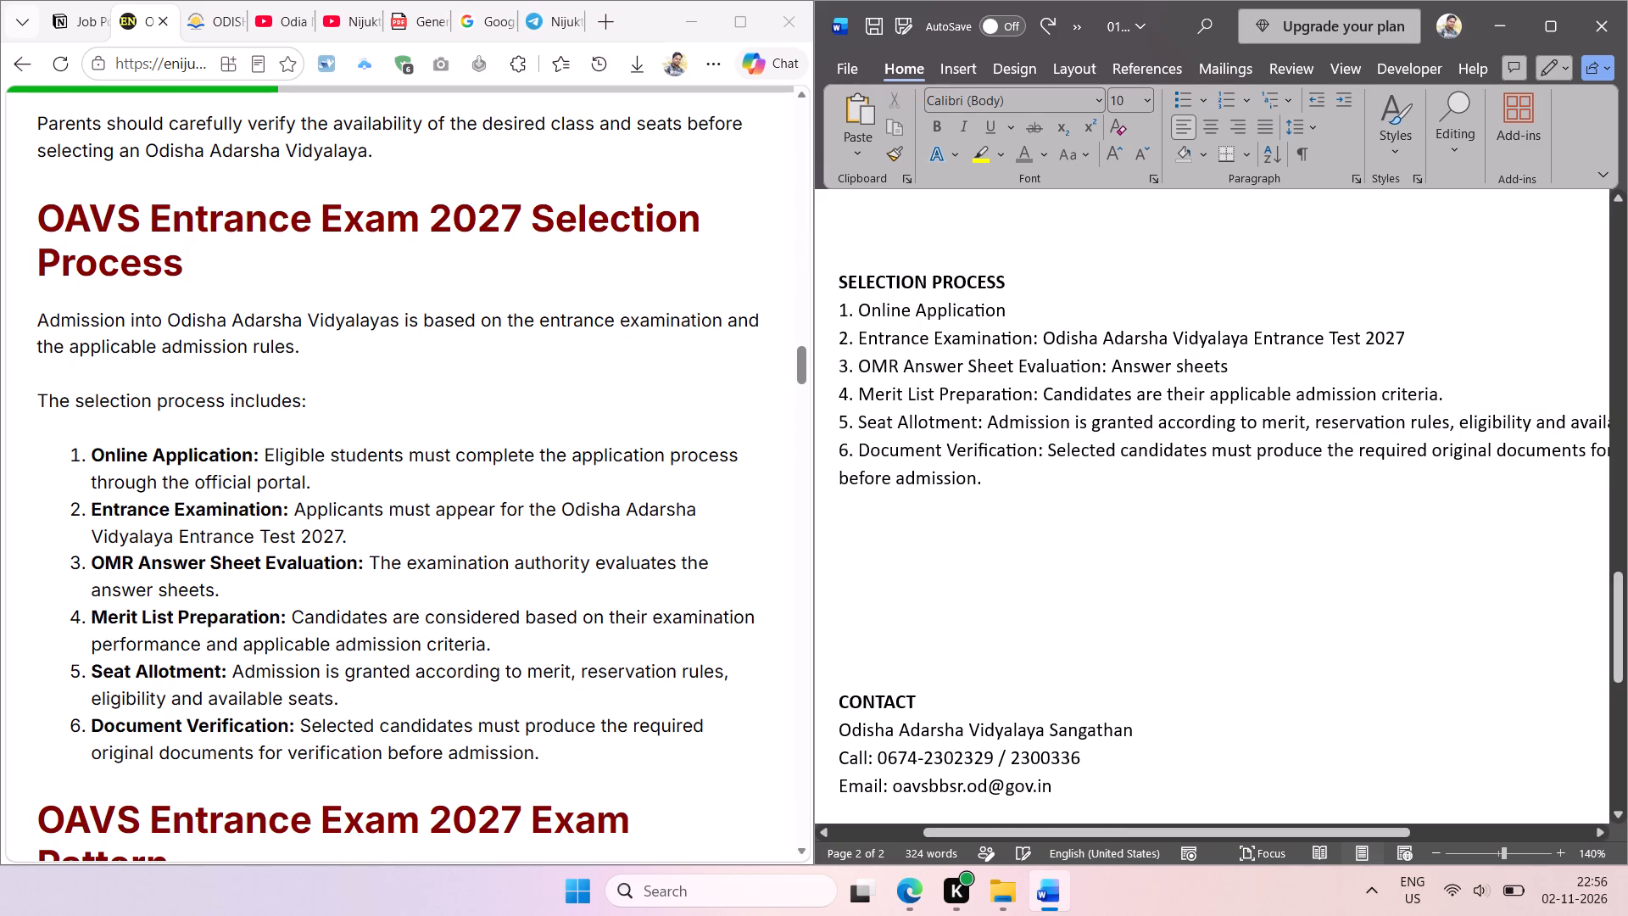
click(1218, 393)
key(BackSpace)
key(BackSpace)
key(BackSpace)
key(BackSpace)
key(BackSpace)
key(BackSpace)
key(BackSpace)
key(BackSpace)
key(BackSpace)
key(BackSpace)
key(BackSpace)
key(BackSpace)
key(BackSpace)
key(BackSpace)
key(BackSpace)
key(BackSpace)
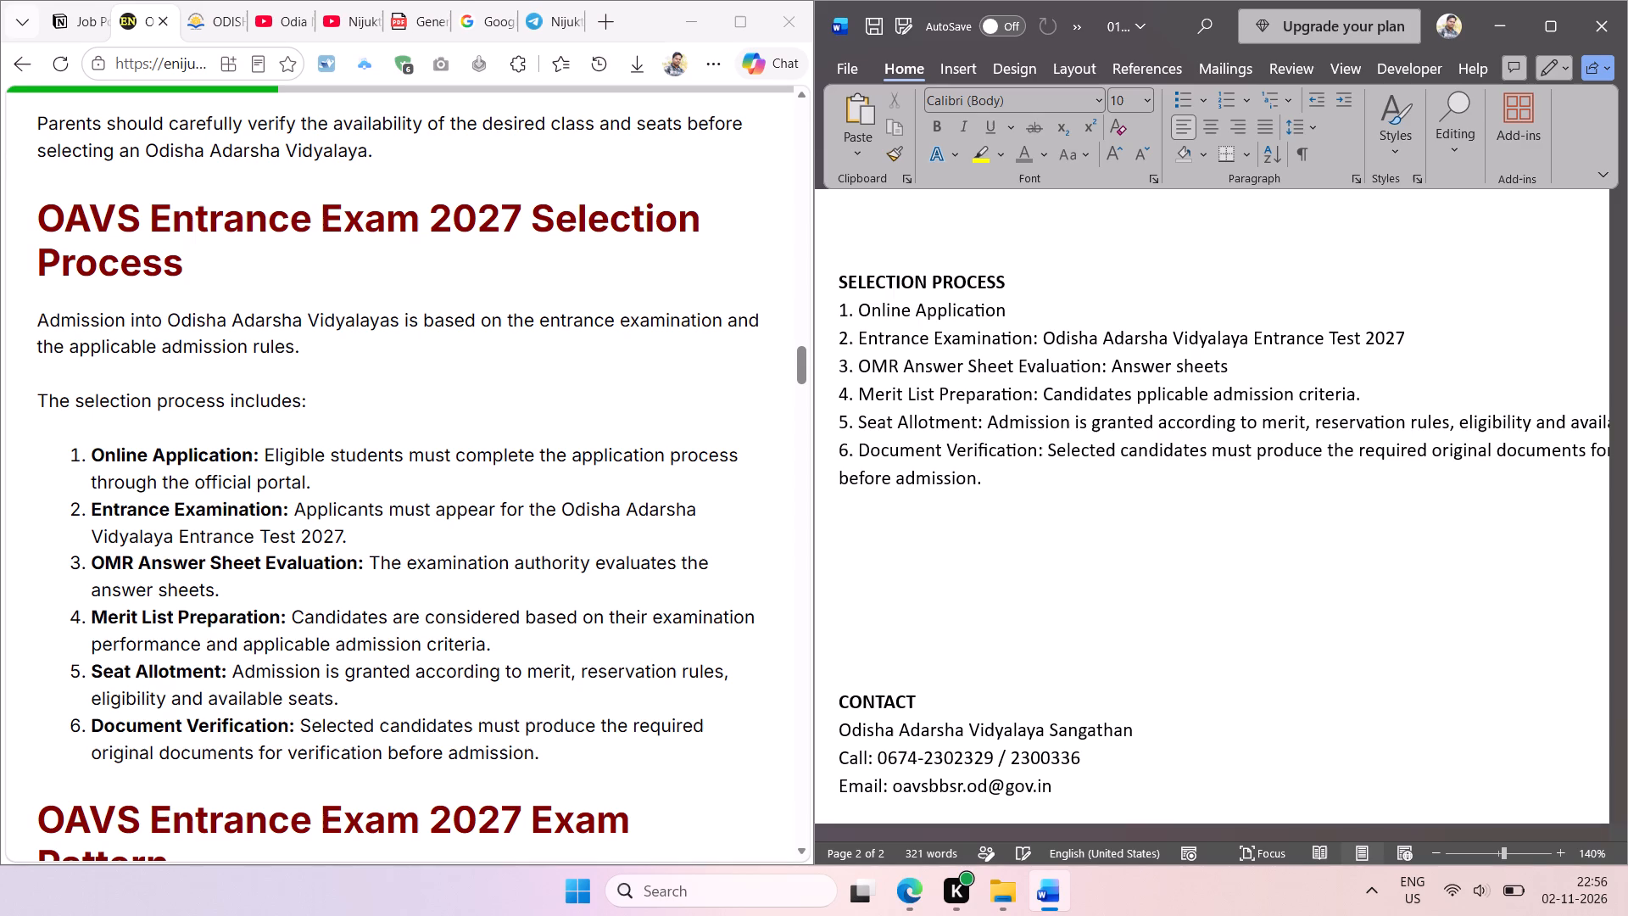
key(BackSpace)
key(BackSpace)
key(BackSpace)
key(BackSpace)
key(BackSpace)
key(BackSpace)
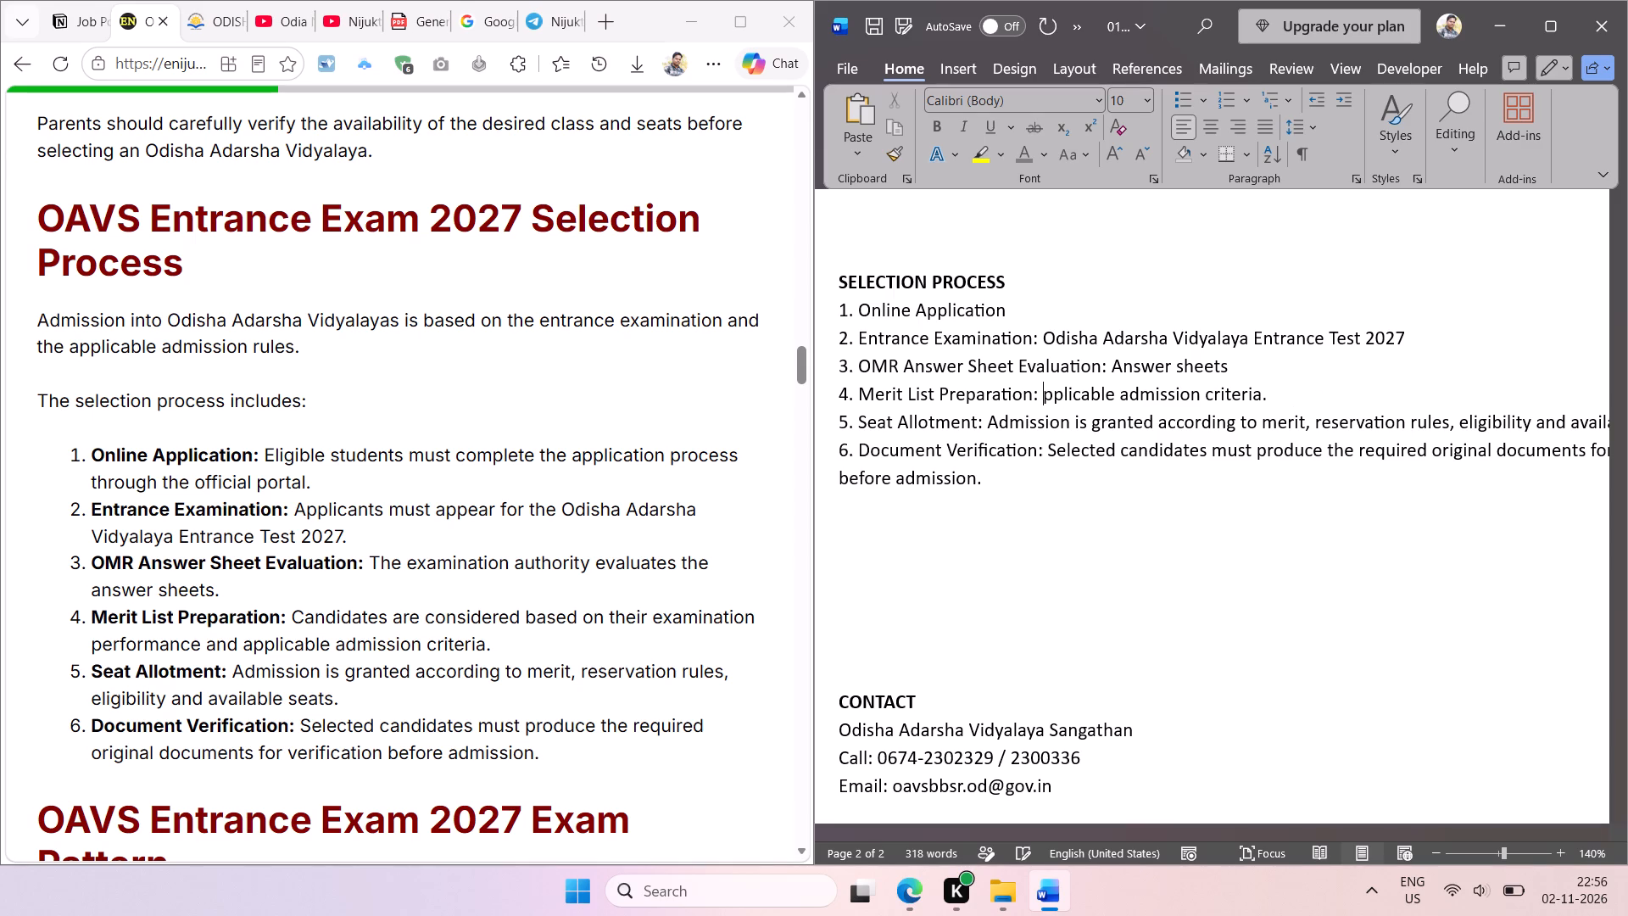
key(shift+a)
click(1330, 388)
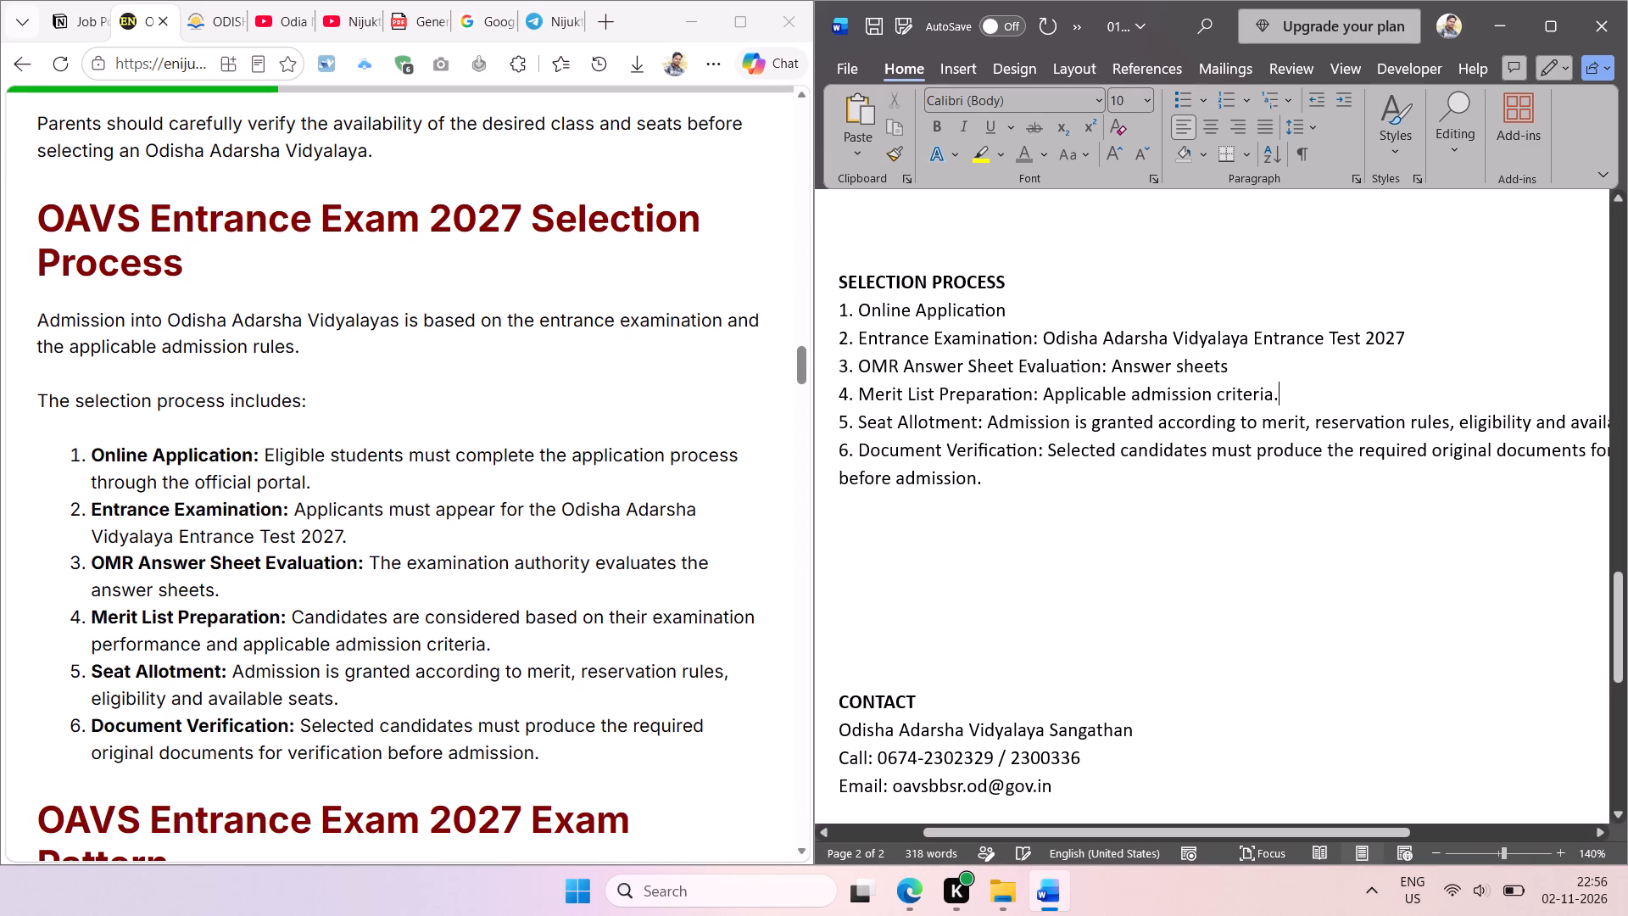
key(BackSpace)
Delete "Admission is granted according to" from item 5 so its description starts with "Merit" with a capital M.
click(1274, 423)
key(BackSpace)
key(BackSpace)
key(BackSpace)
key(BackSpace)
key(BackSpace)
key(BackSpace)
key(BackSpace)
key(BackSpace)
key(BackSpace)
key(BackSpace)
key(BackSpace)
key(BackSpace)
key(BackSpace)
key(BackSpace)
key(BackSpace)
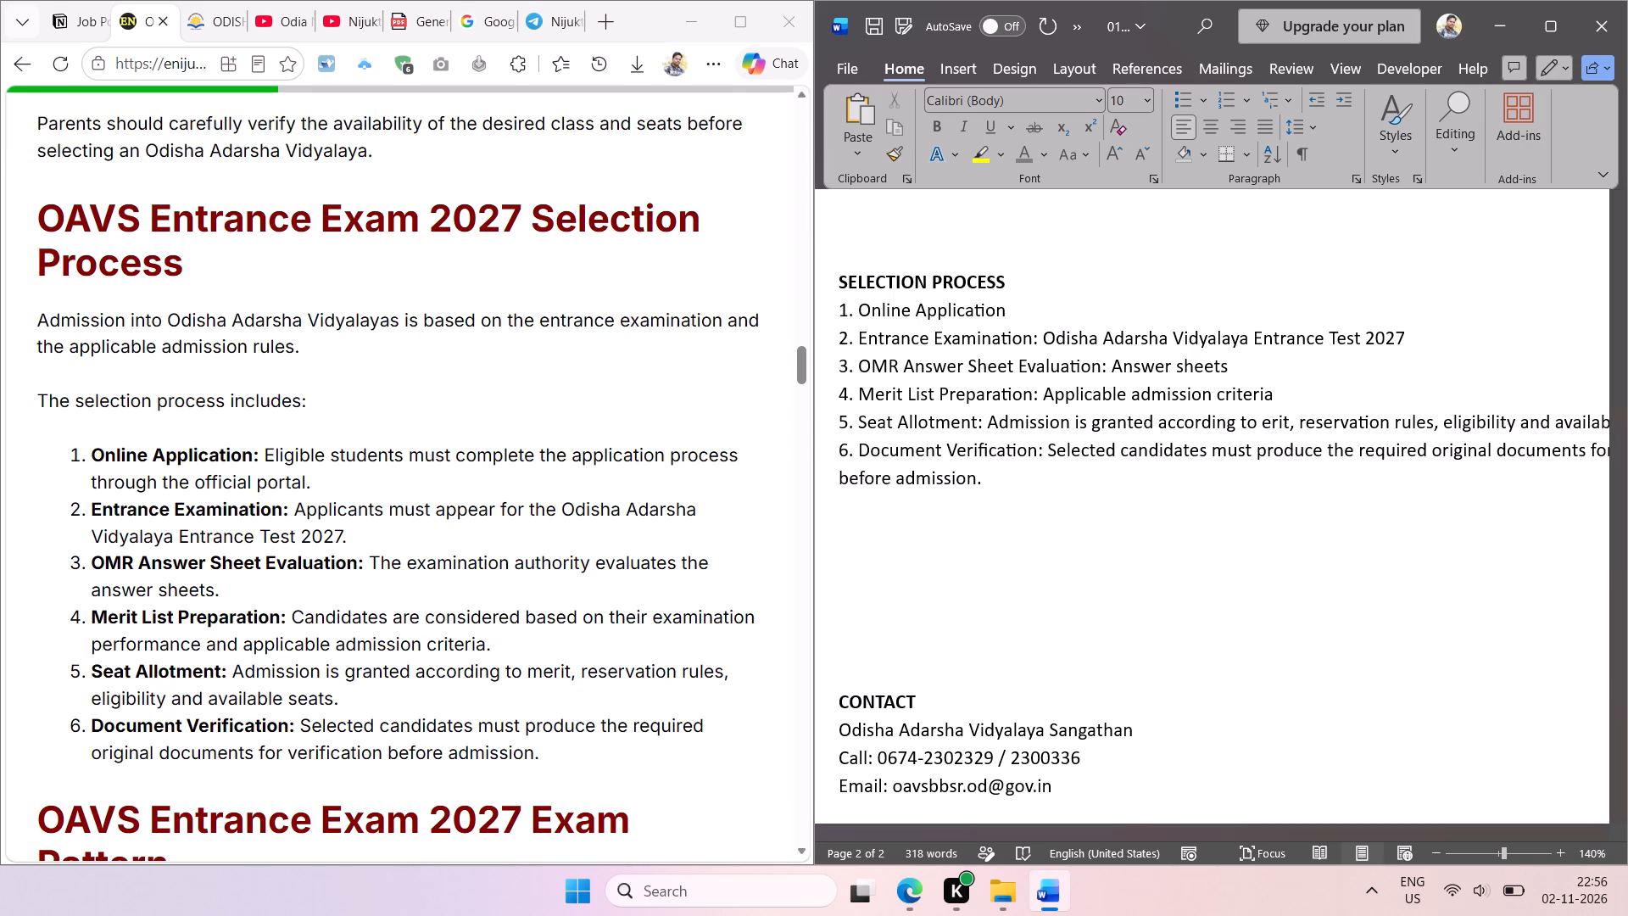
key(BackSpace)
key(BackSpace)
key(BackSpace)
key(BackSpace)
key(BackSpace)
key(BackSpace)
key(BackSpace)
key(BackSpace)
key(BackSpace)
key(BackSpace)
key(BackSpace)
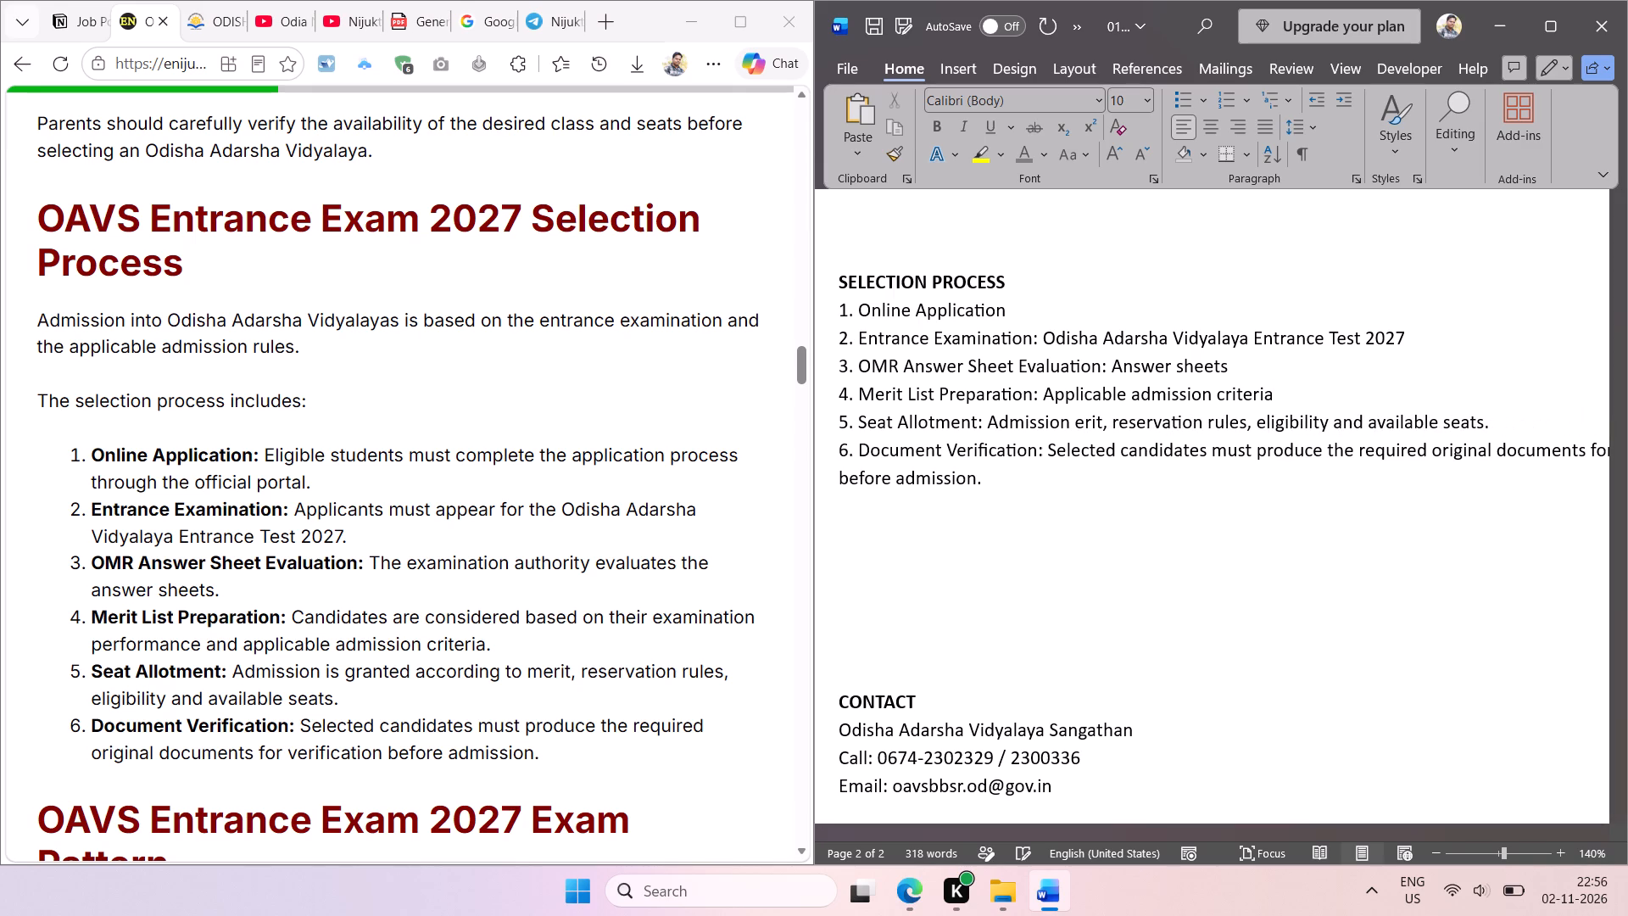
key(BackSpace)
key(BackSpace)
key(BackSpace)
key(BackSpace)
key(BackSpace)
key(BackSpace)
key(BackSpace)
key(BackSpace)
key(BackSpace)
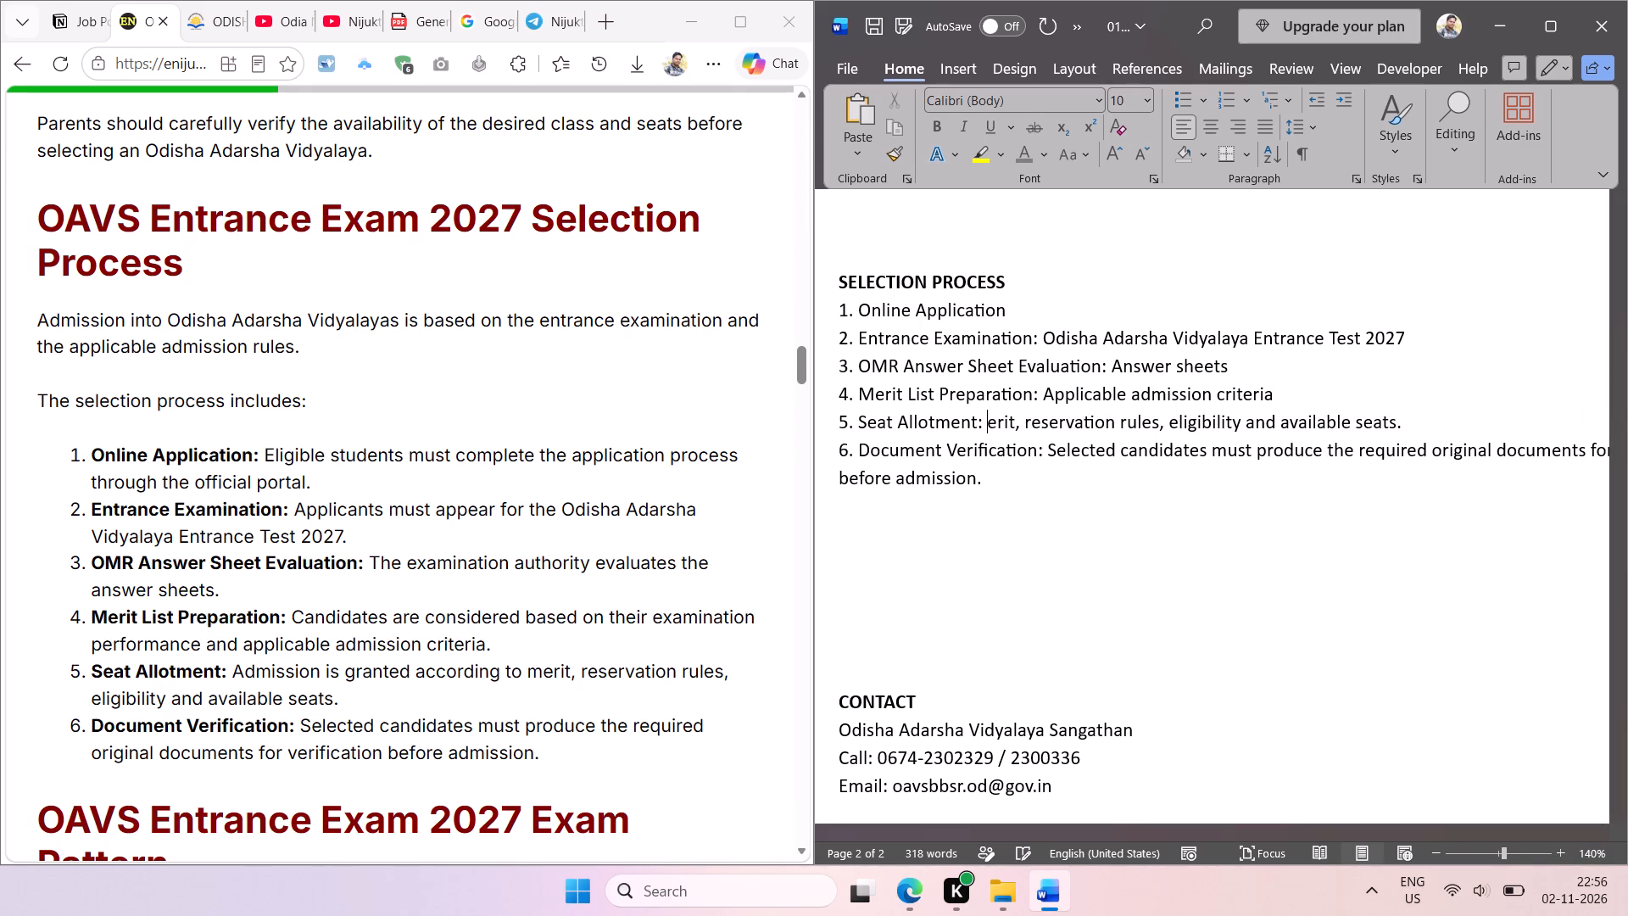
key(shift+m)
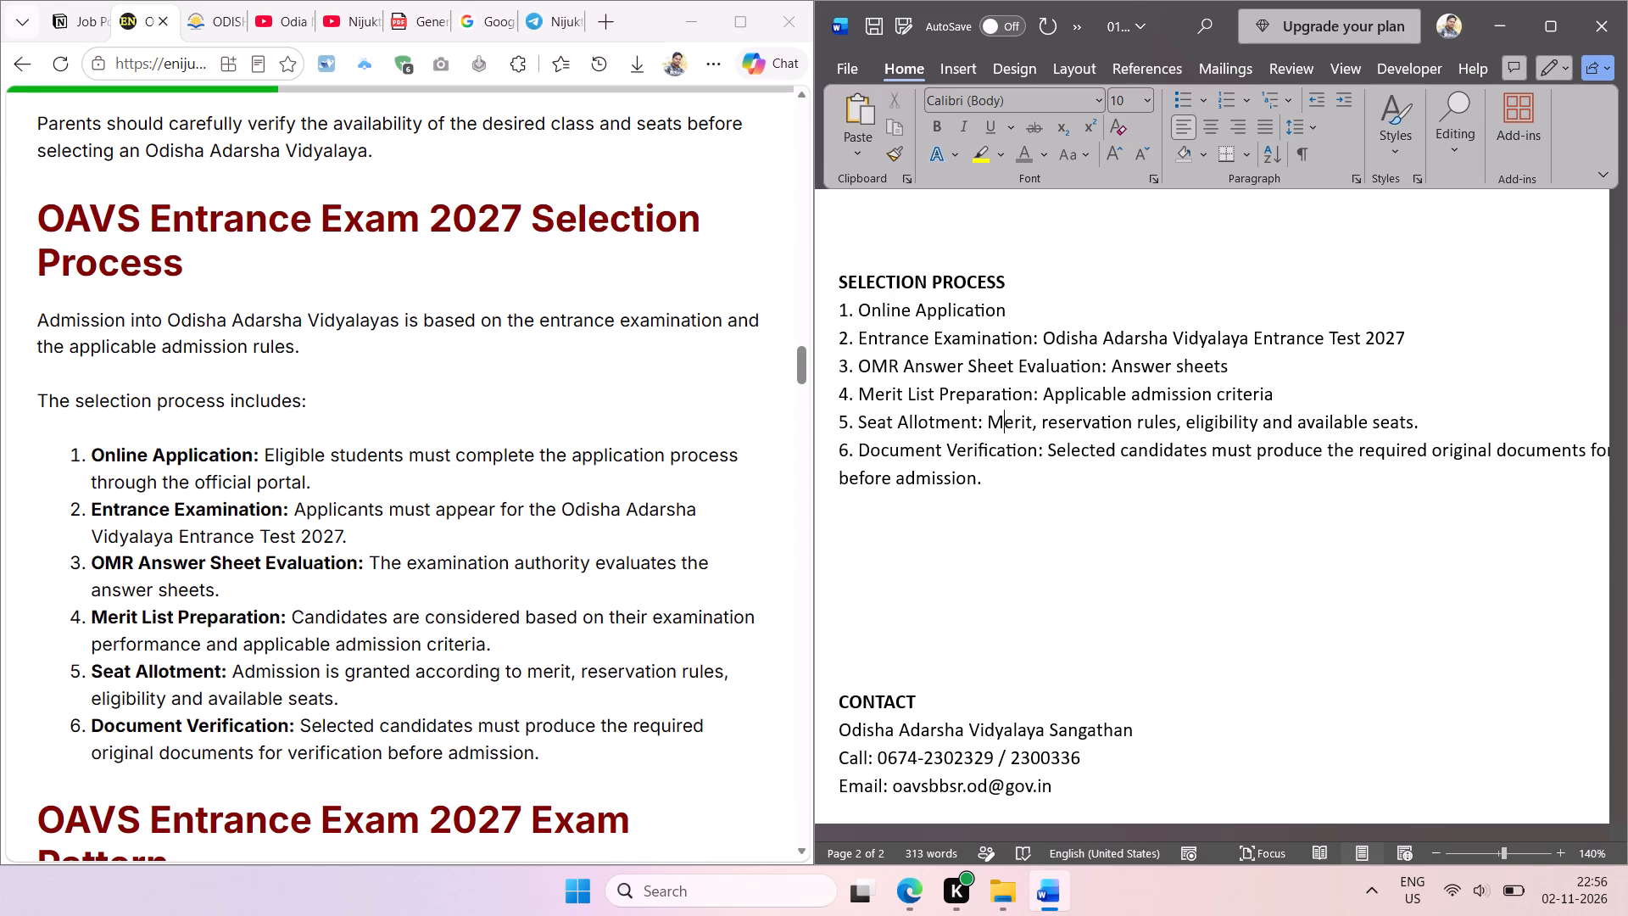
Replace "and" with a comma in item 5 and remove its full stop, giving "Merit, reservation rules, eligibility, available seats".
click(1297, 422)
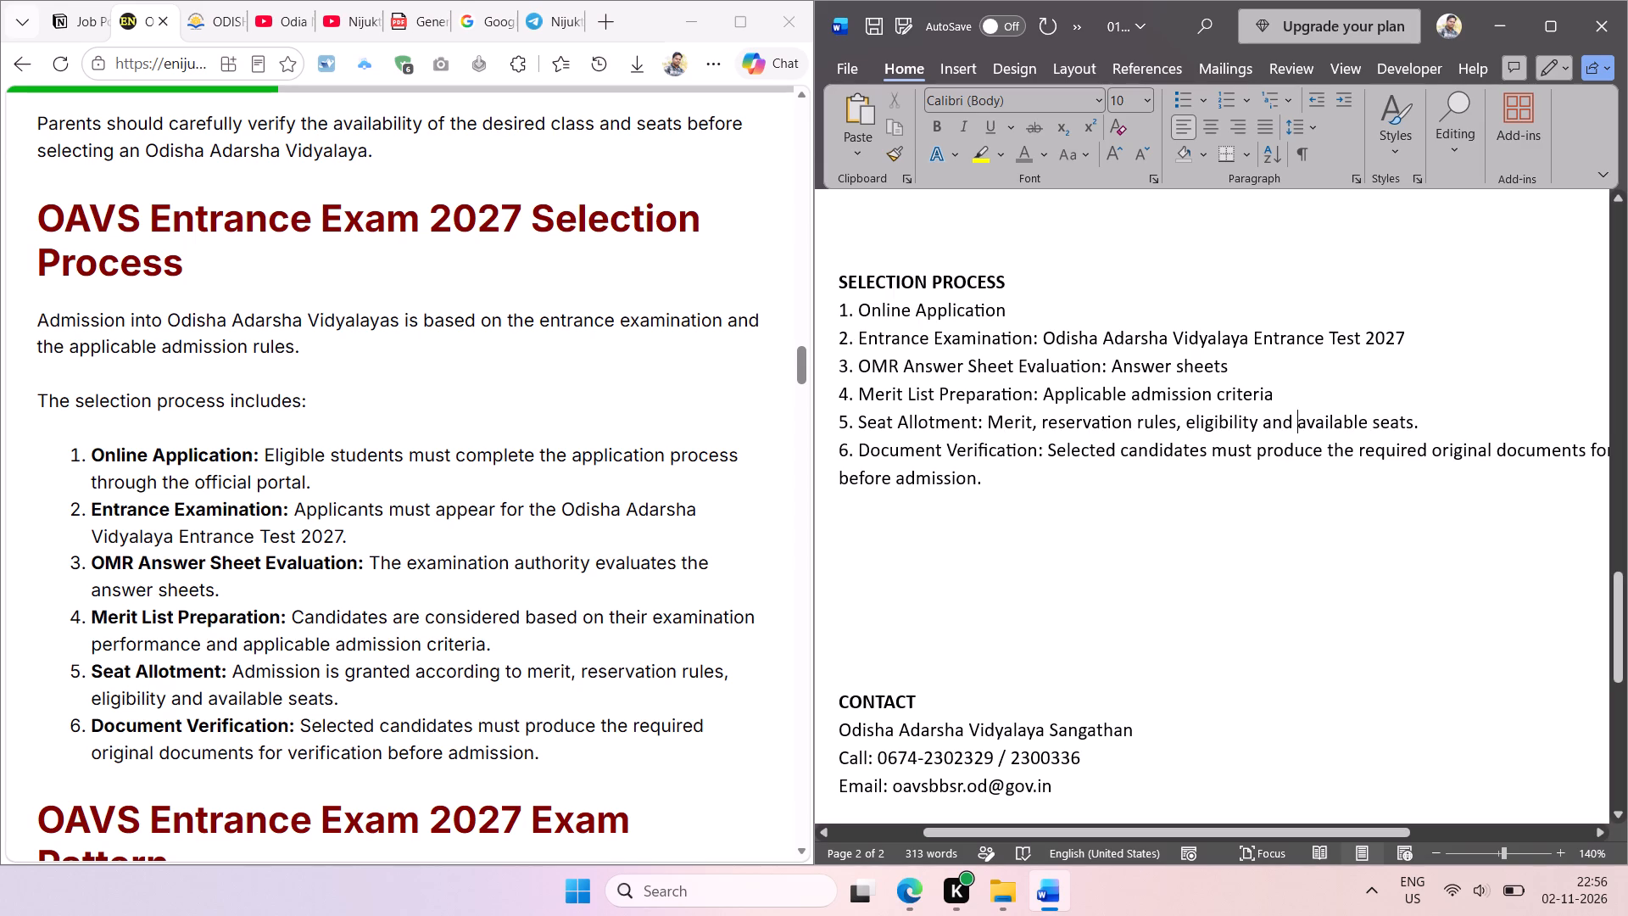
click(1303, 426)
key(BackSpace)
key(BackSpace)
key(BackSpace)
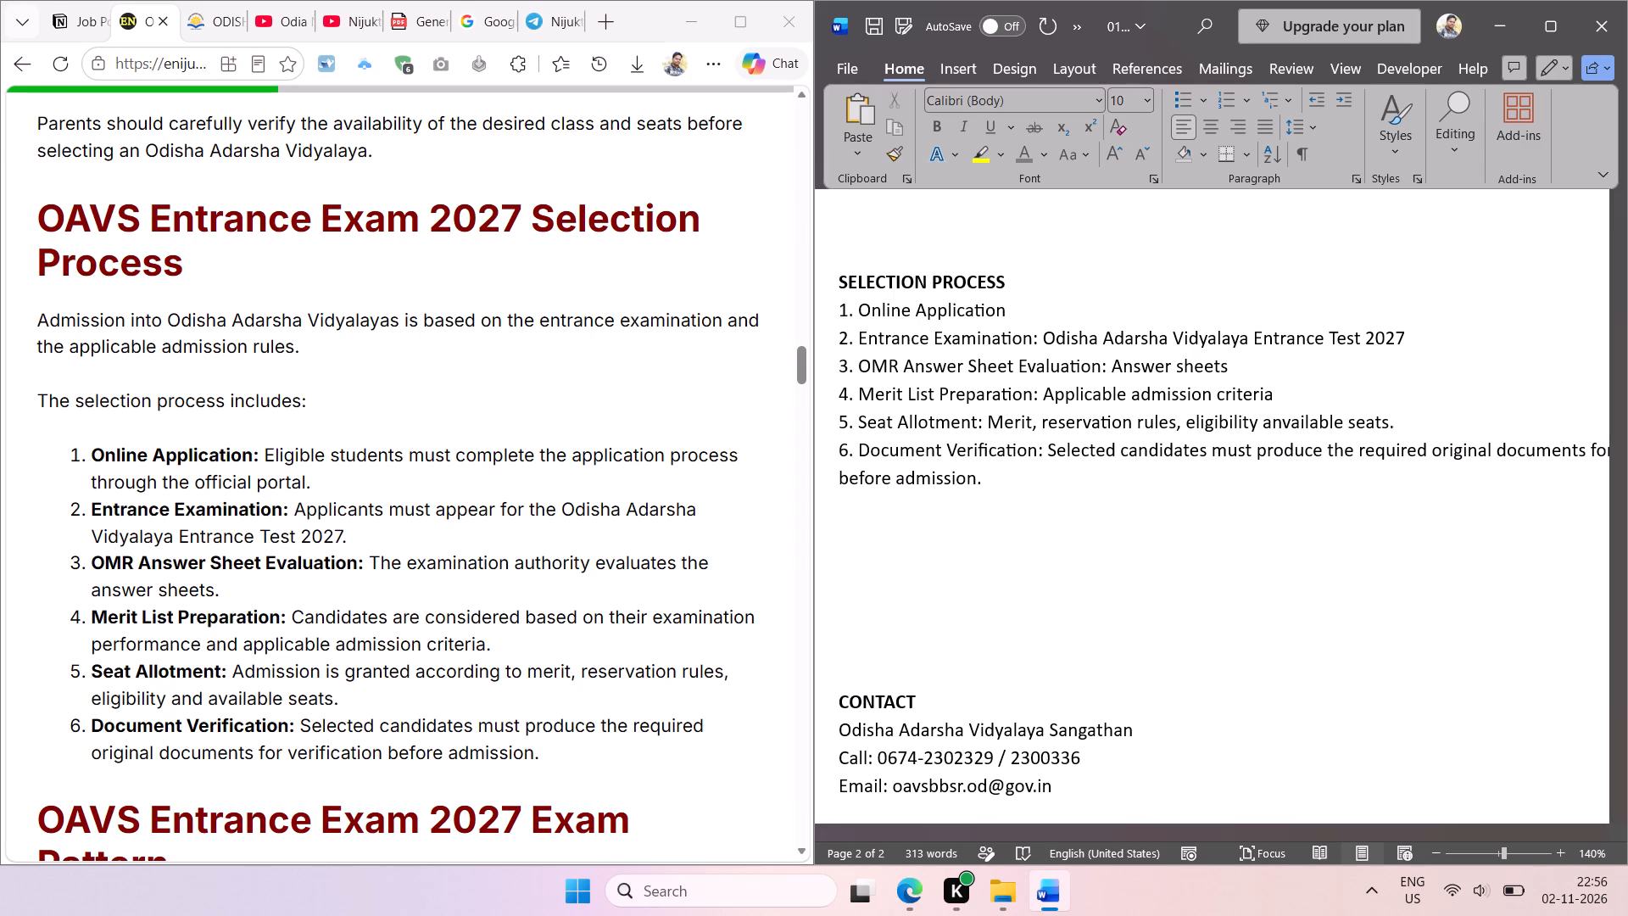
key(BackSpace)
key(BackSpace)
key(BackSpace)
text(,)
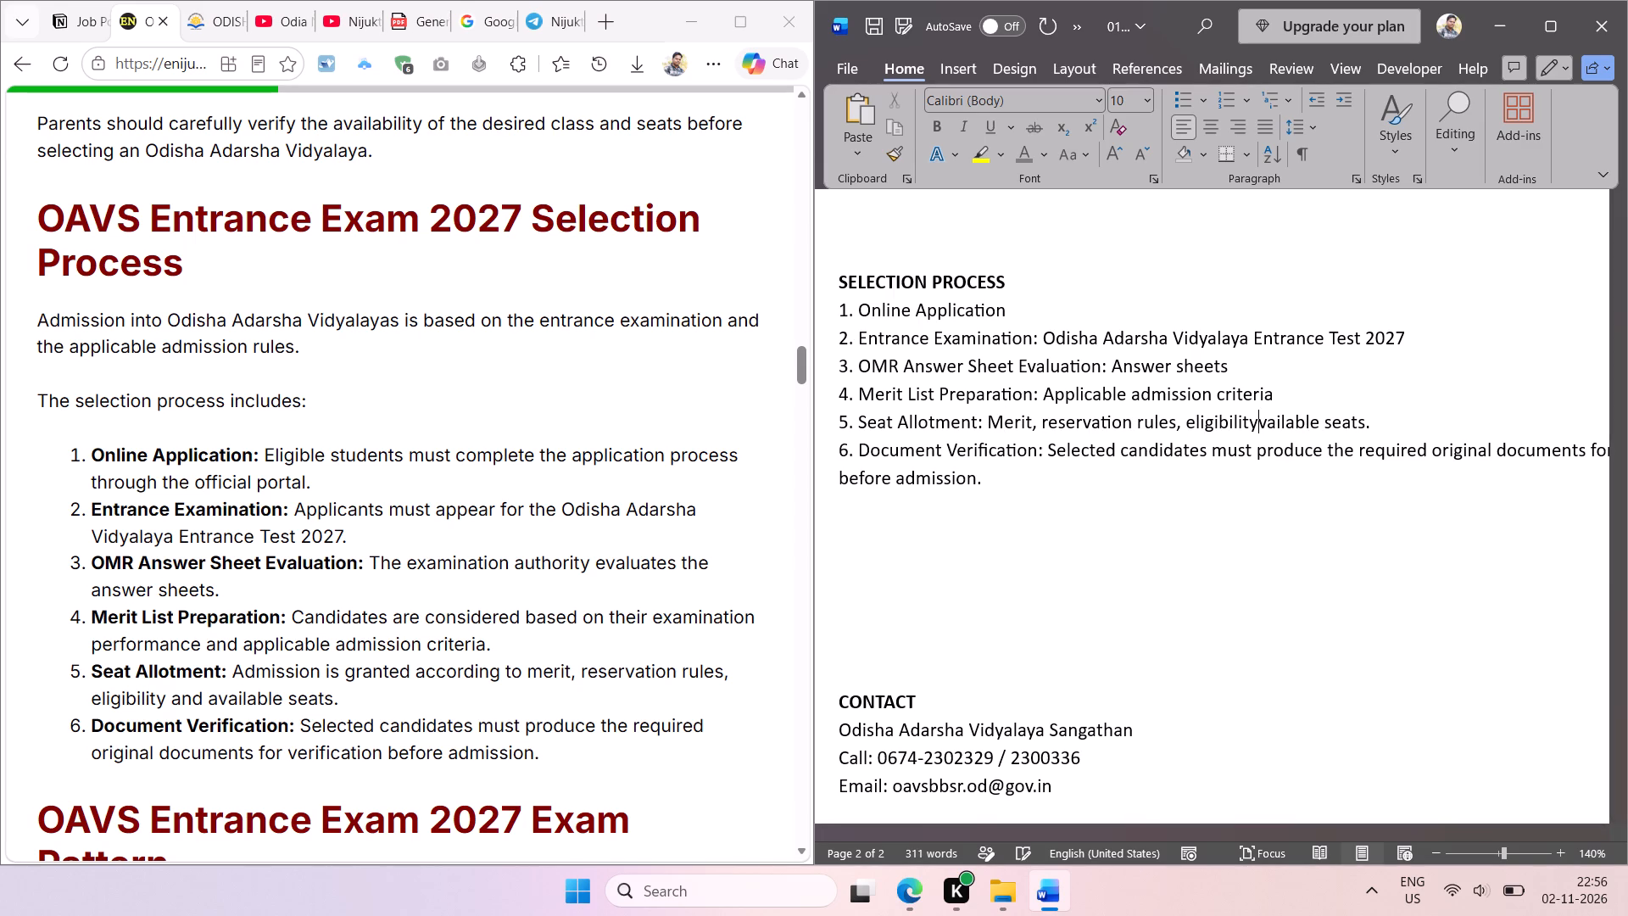
key(space)
key(a)
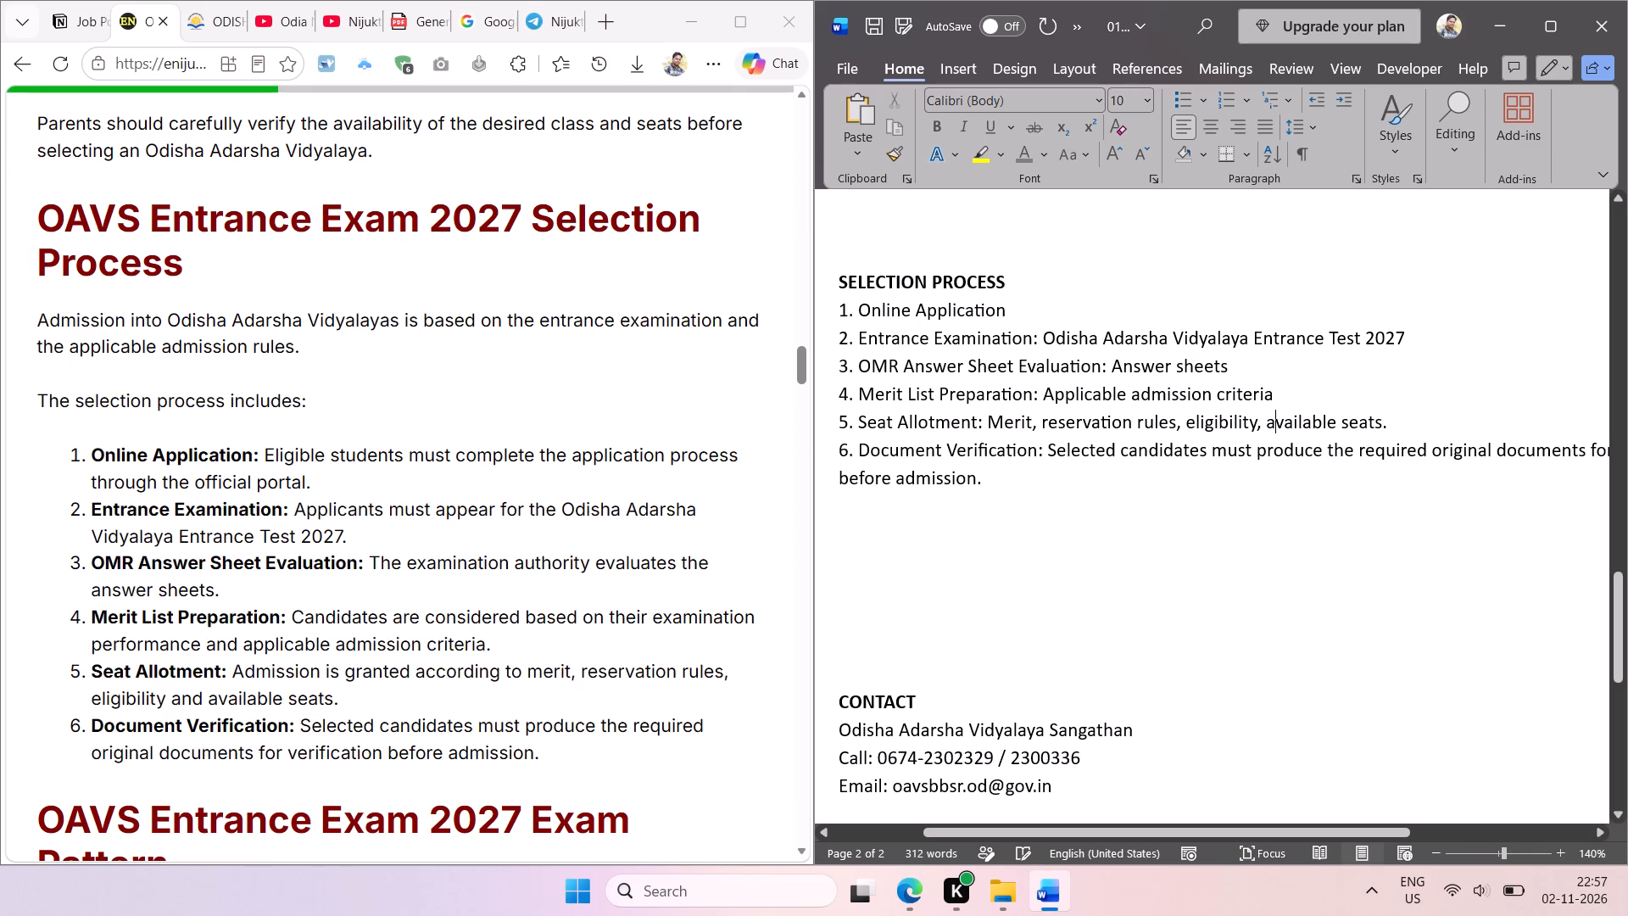
click(1406, 421)
key(BackSpace)
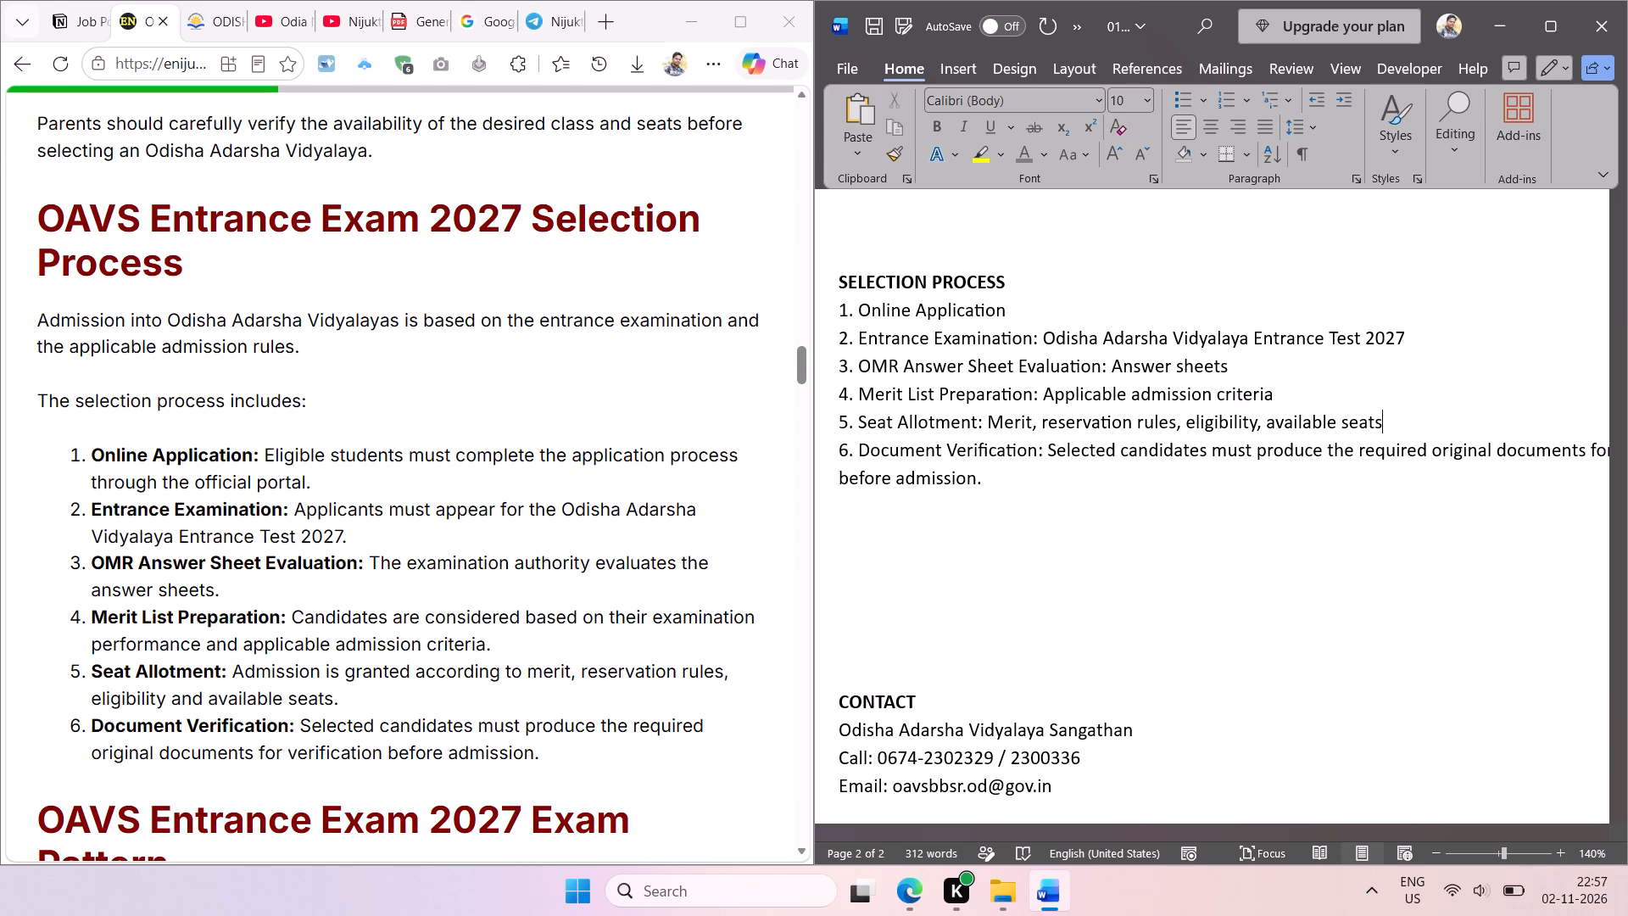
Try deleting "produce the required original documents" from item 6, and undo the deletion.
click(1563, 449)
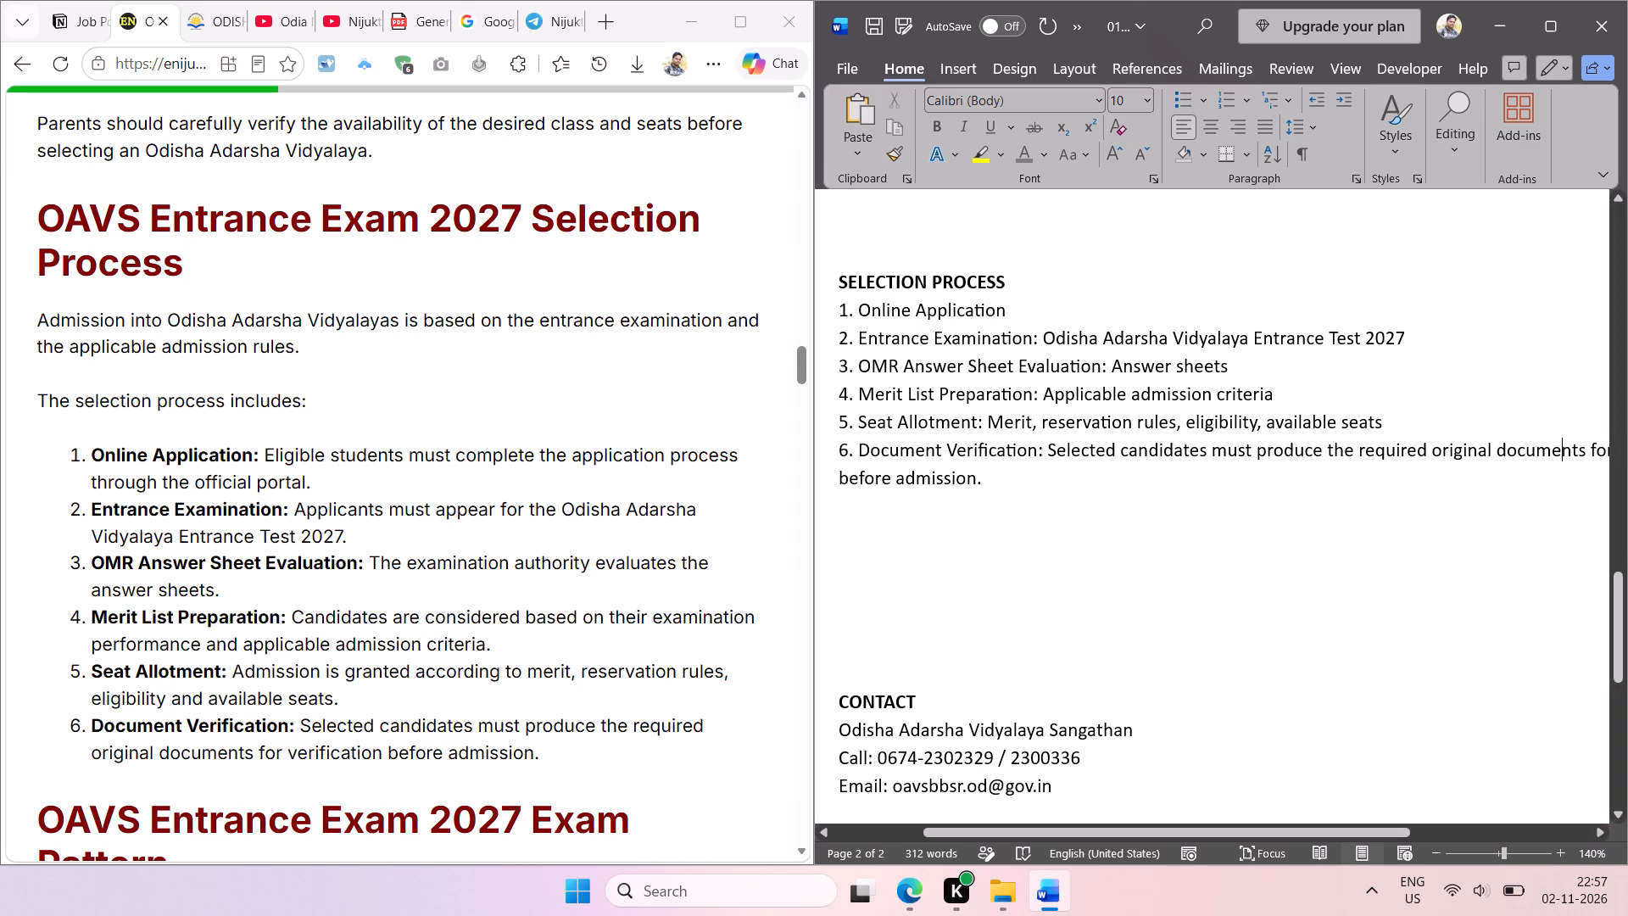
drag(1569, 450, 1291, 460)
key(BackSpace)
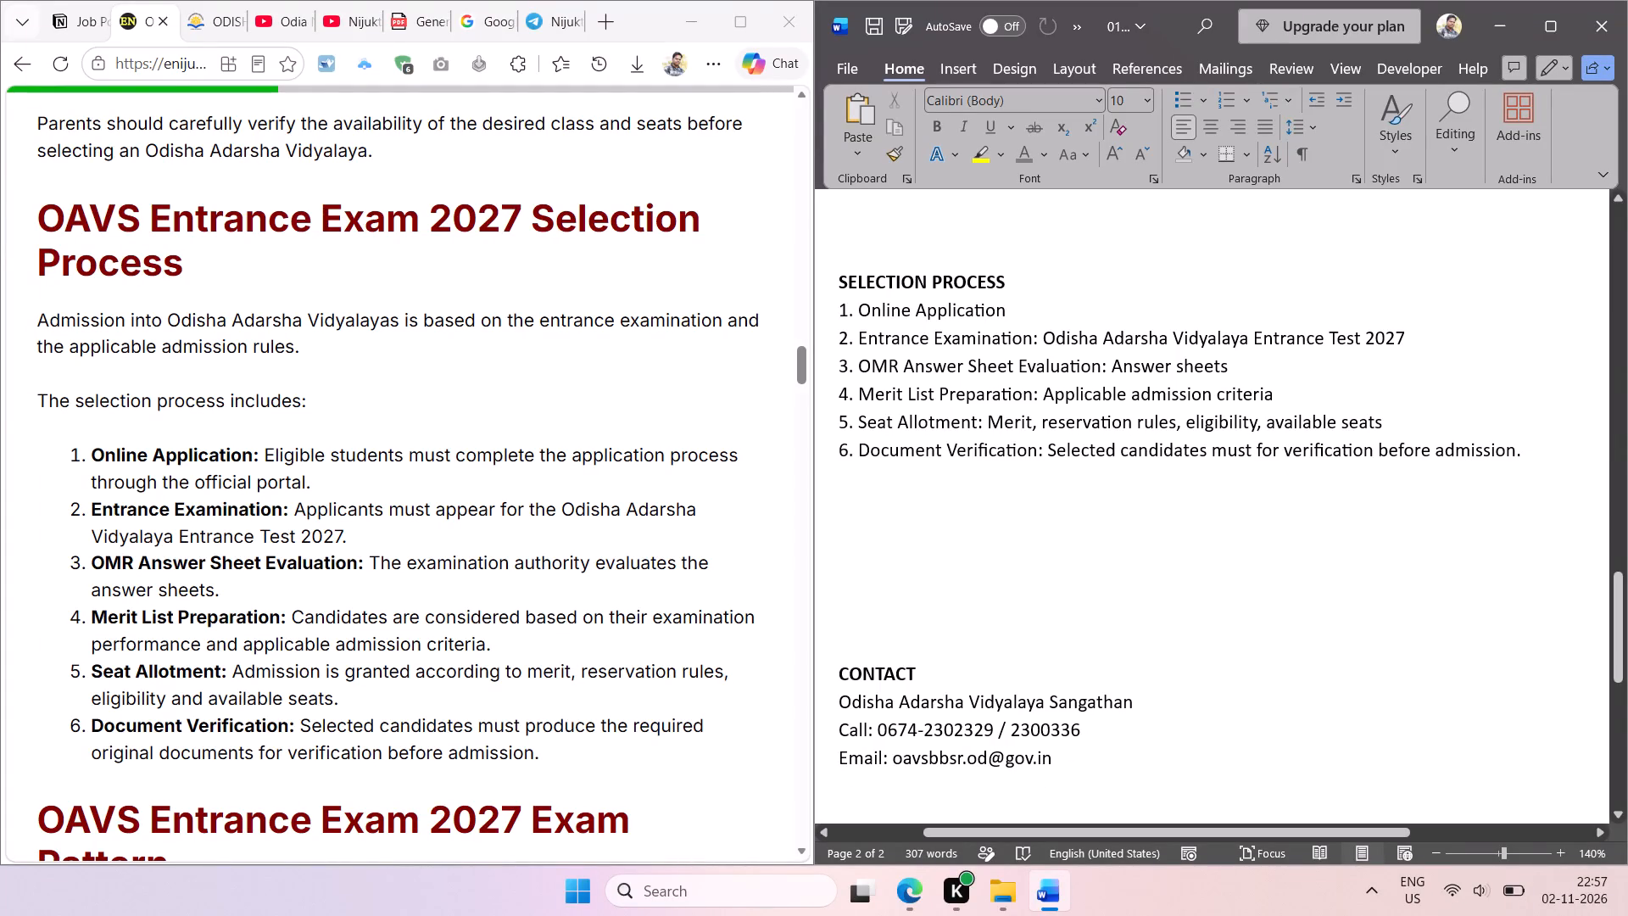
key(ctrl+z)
Shorten item 6 to "Document Verification: Original documents for verification before admission." with a capital O.
click(1384, 470)
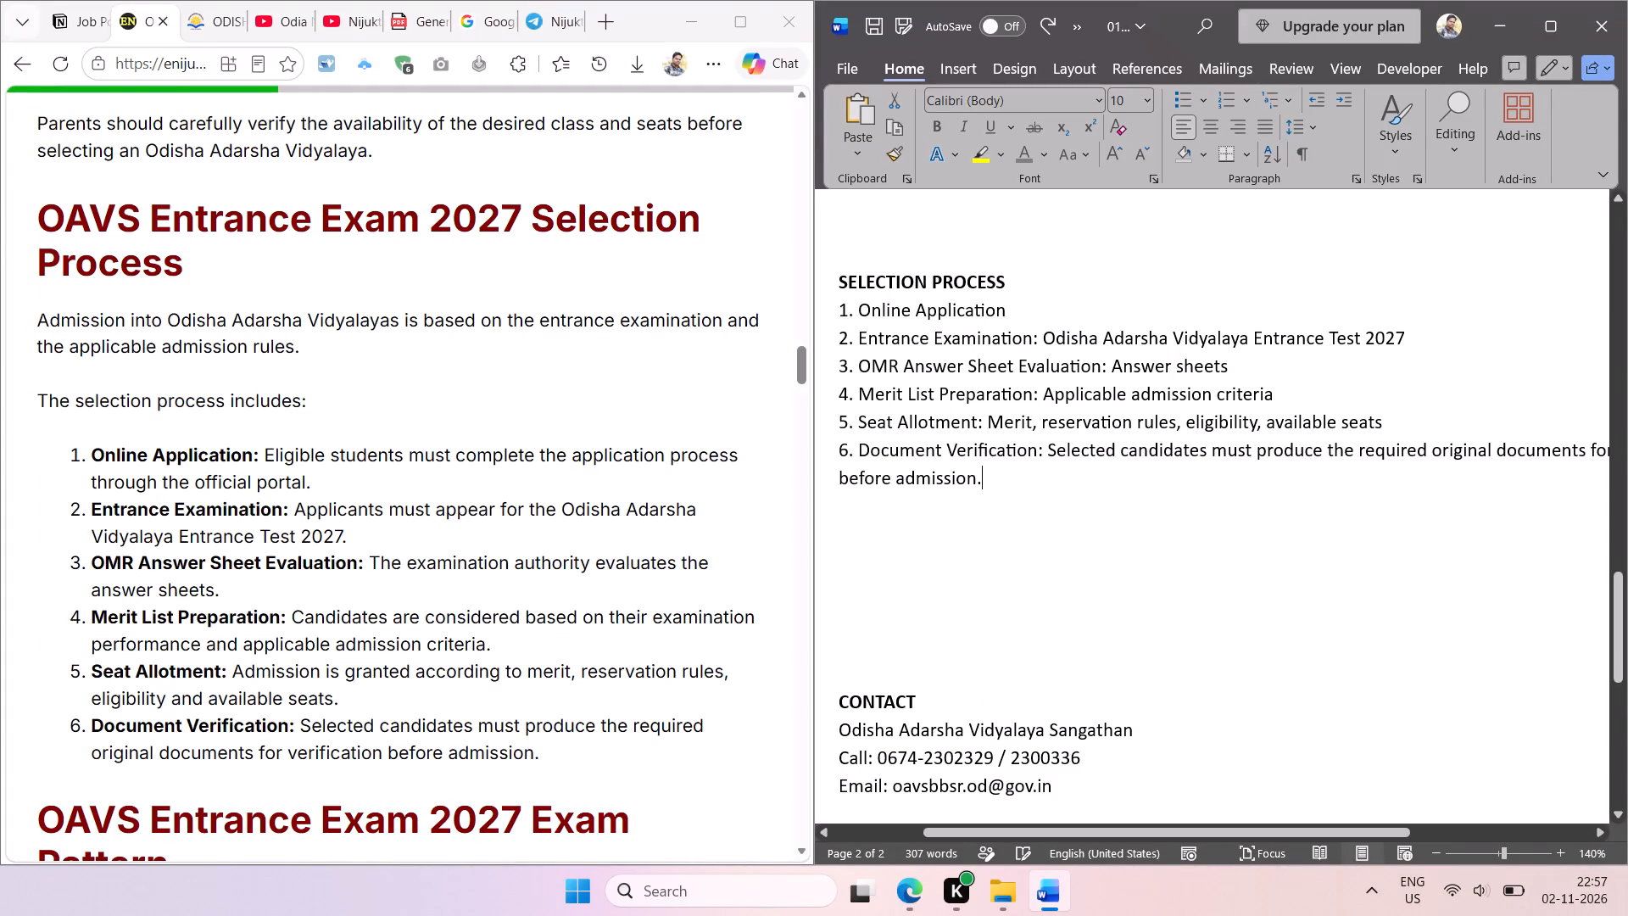
drag(1393, 459, 1199, 458)
key(BackSpace)
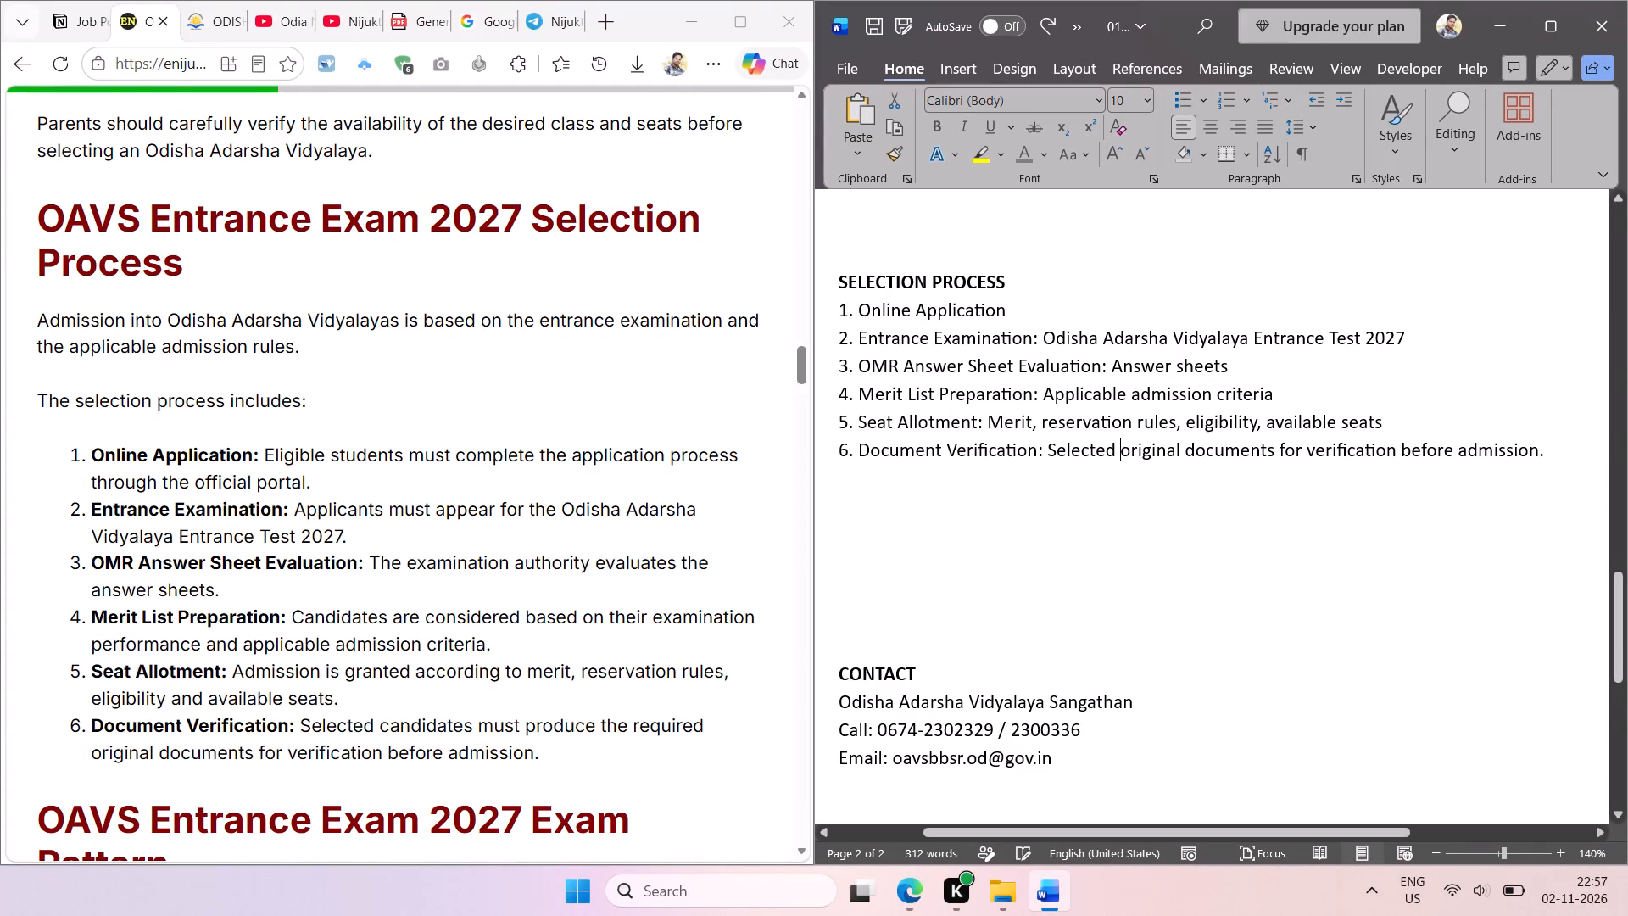
click(1130, 447)
key(BackSpace)
key(BackSpace)
key(BackSpace)
key(BackSpace)
key(BackSpace)
key(BackSpace)
key(BackSpace)
key(BackSpace)
key(BackSpace)
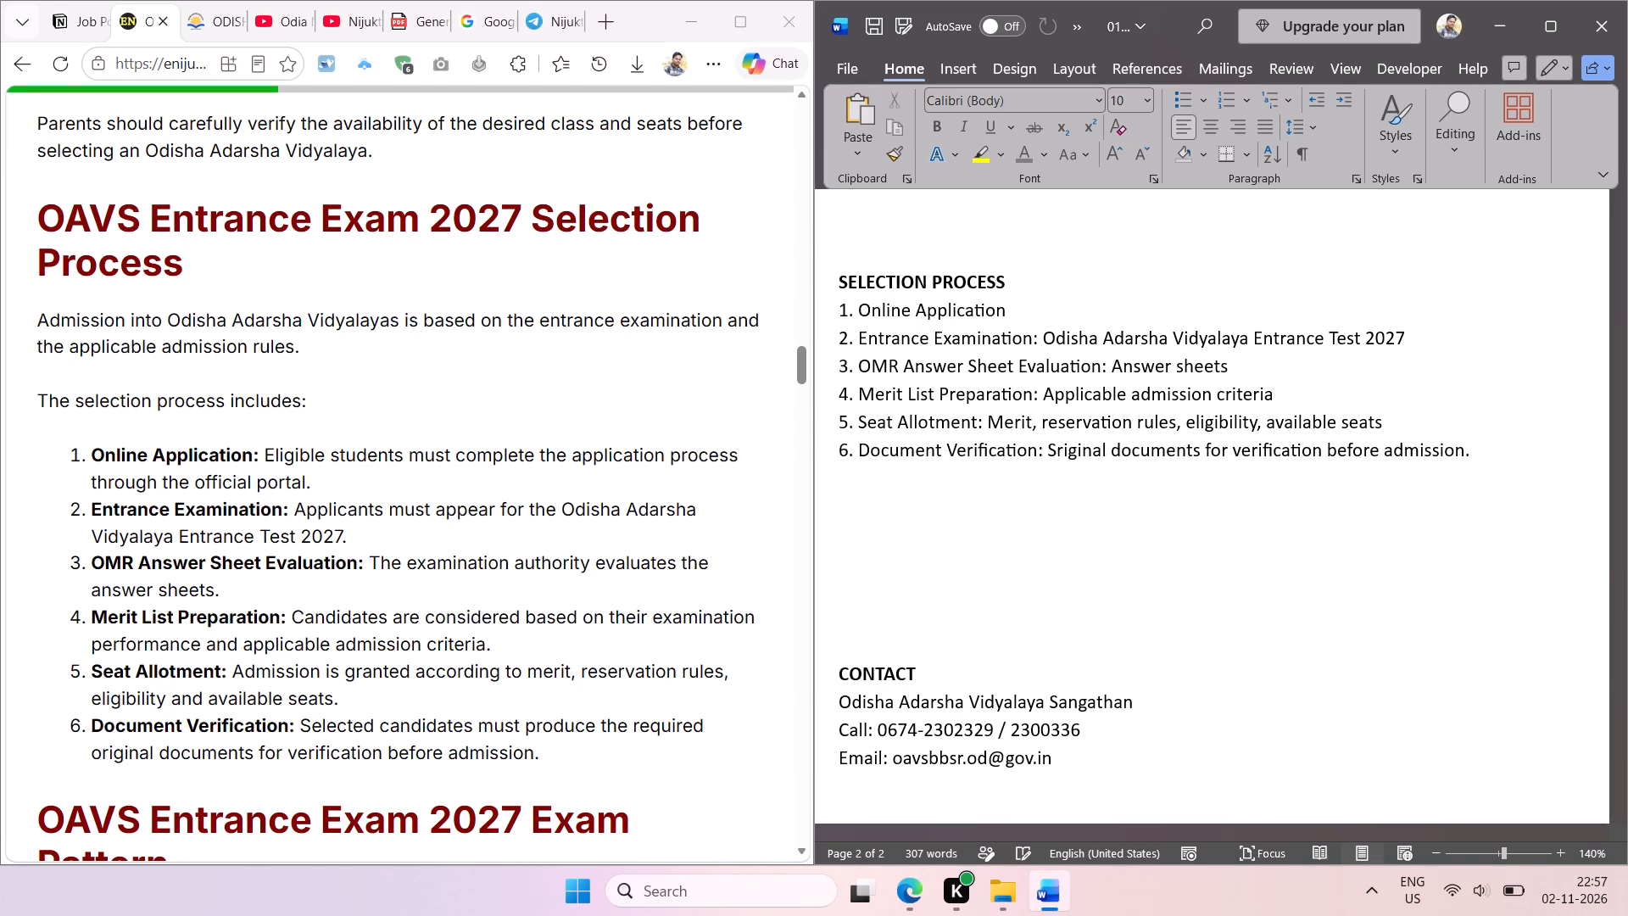
key(BackSpace)
key(shift+o)
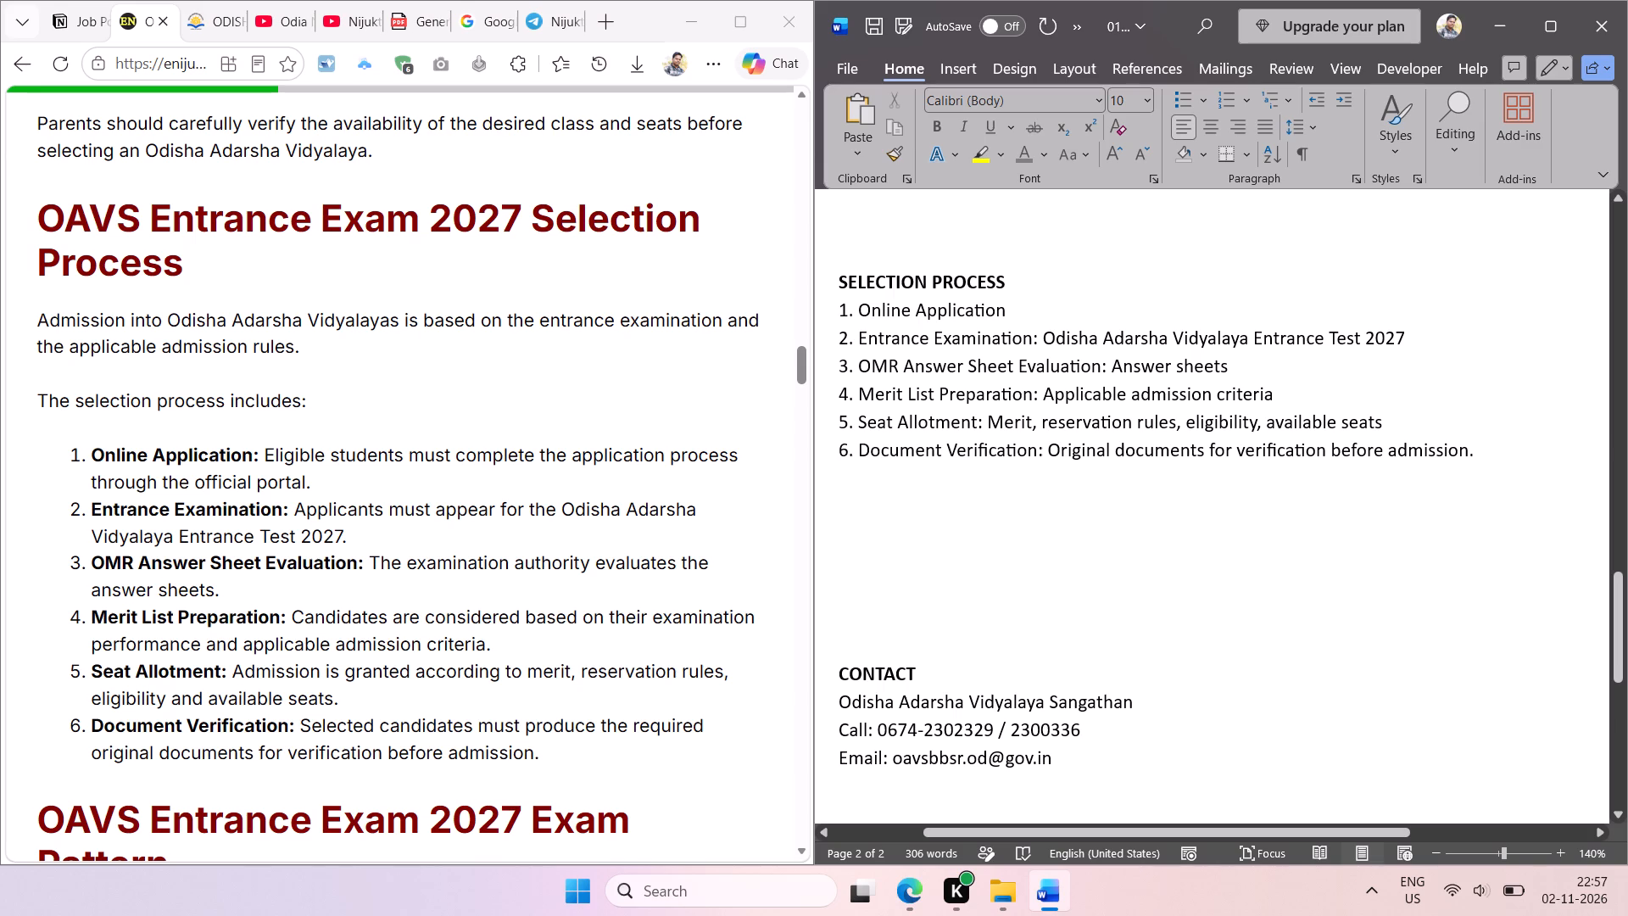
Delete "for verification before admission." from item 6, leaving "Document Verification: Original documents".
double_click(1218, 449)
key(BackSpace)
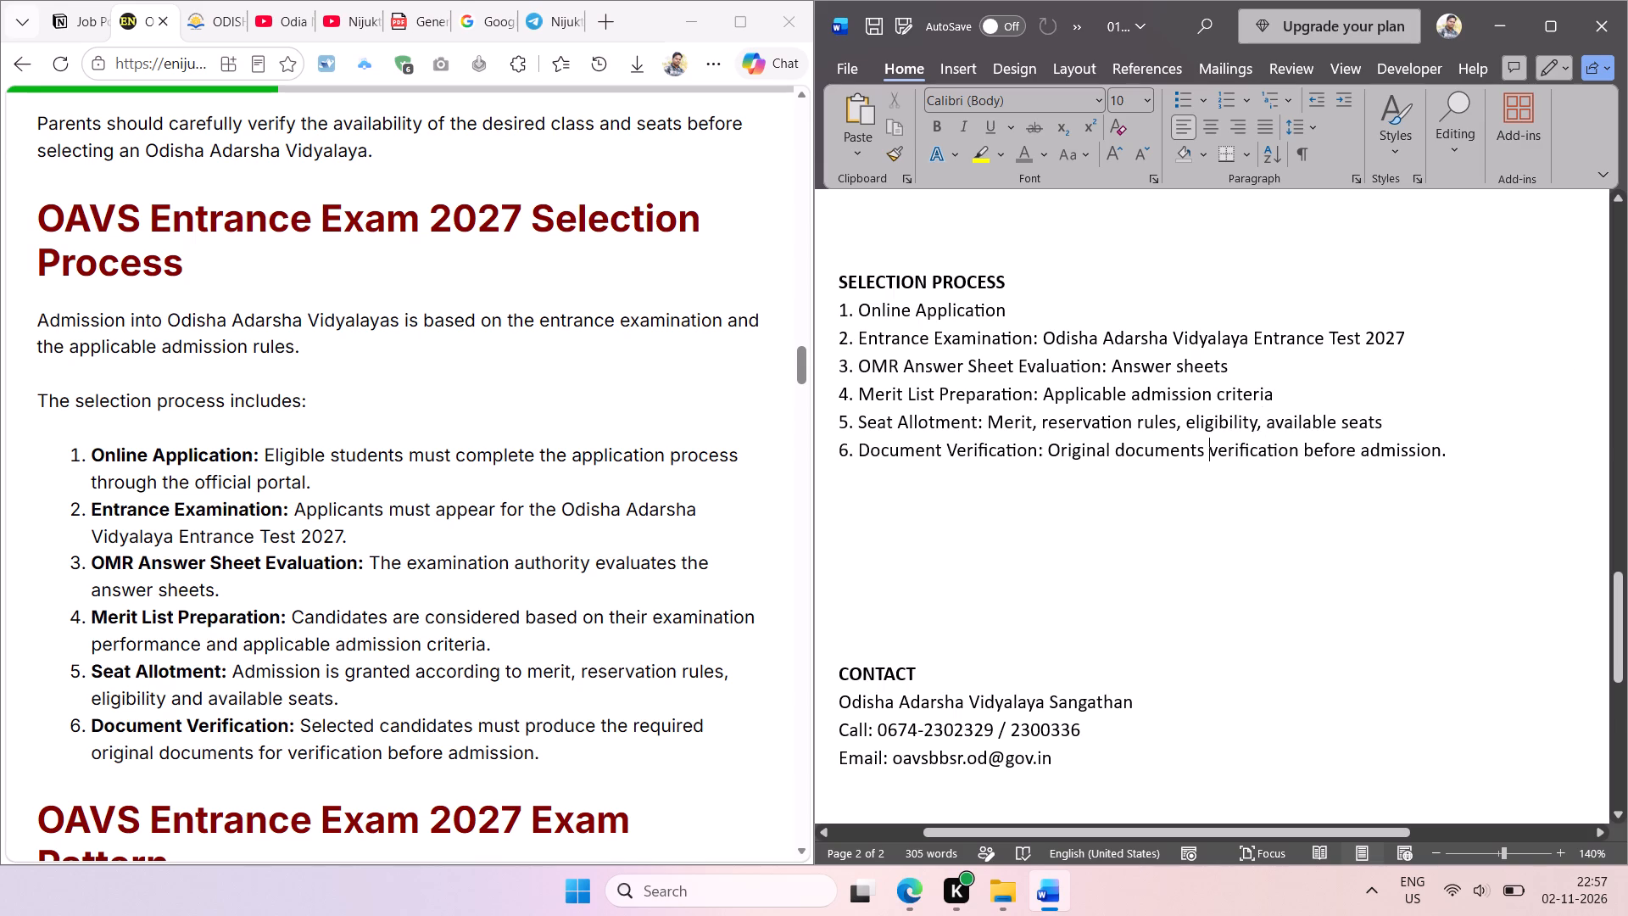
drag(1474, 442, 1274, 458)
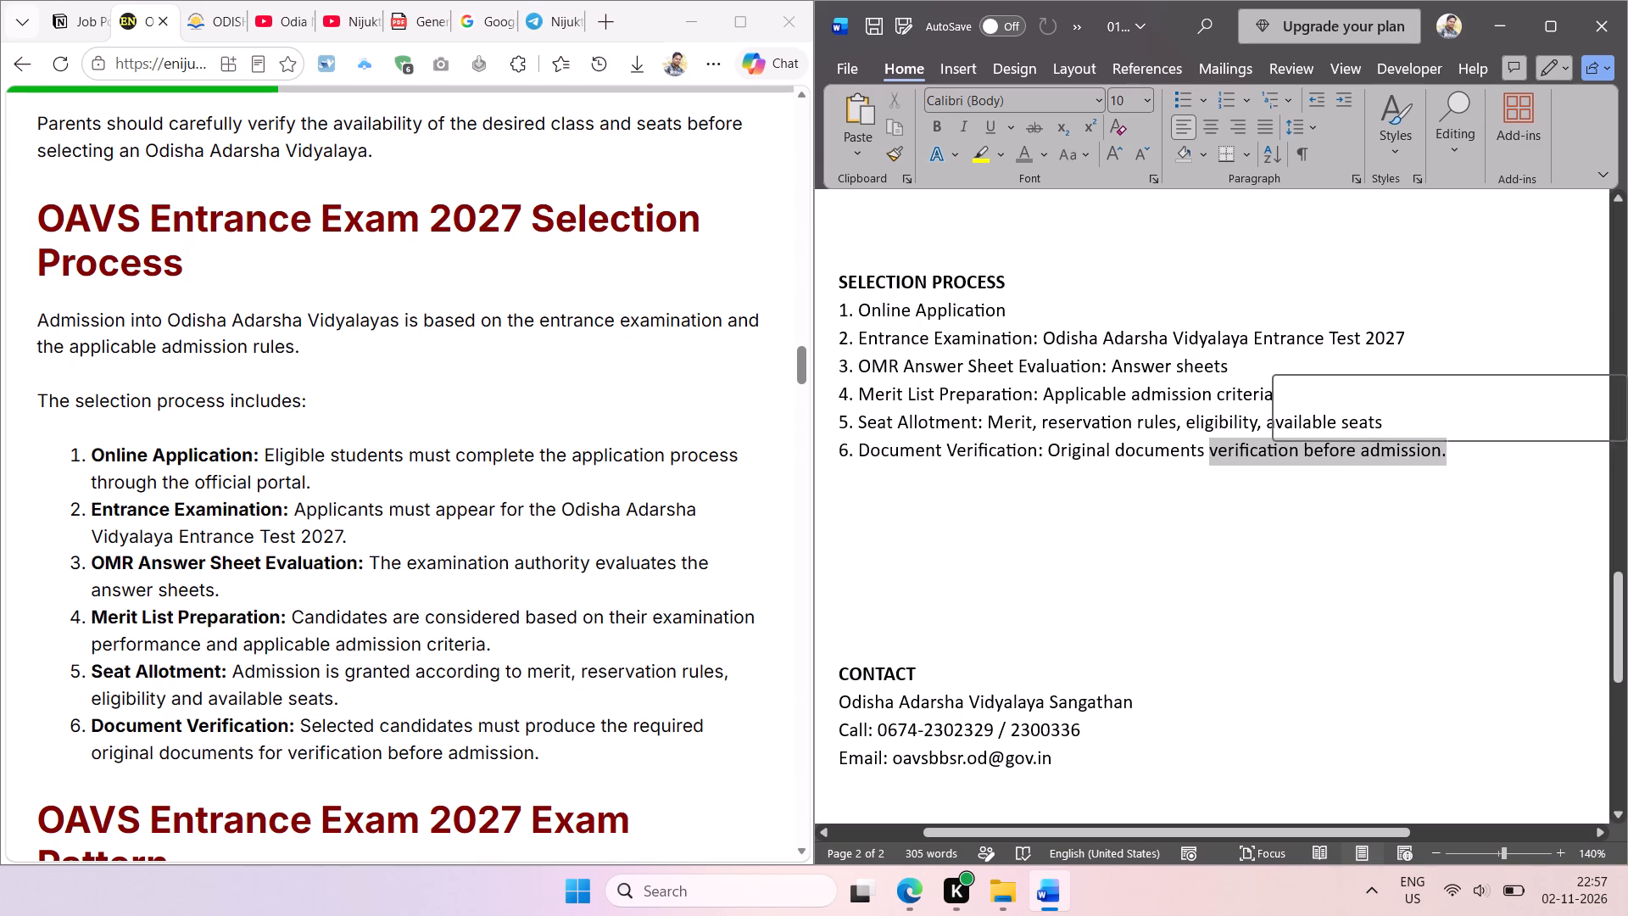
key(BackSpace)
key(BackSpace)
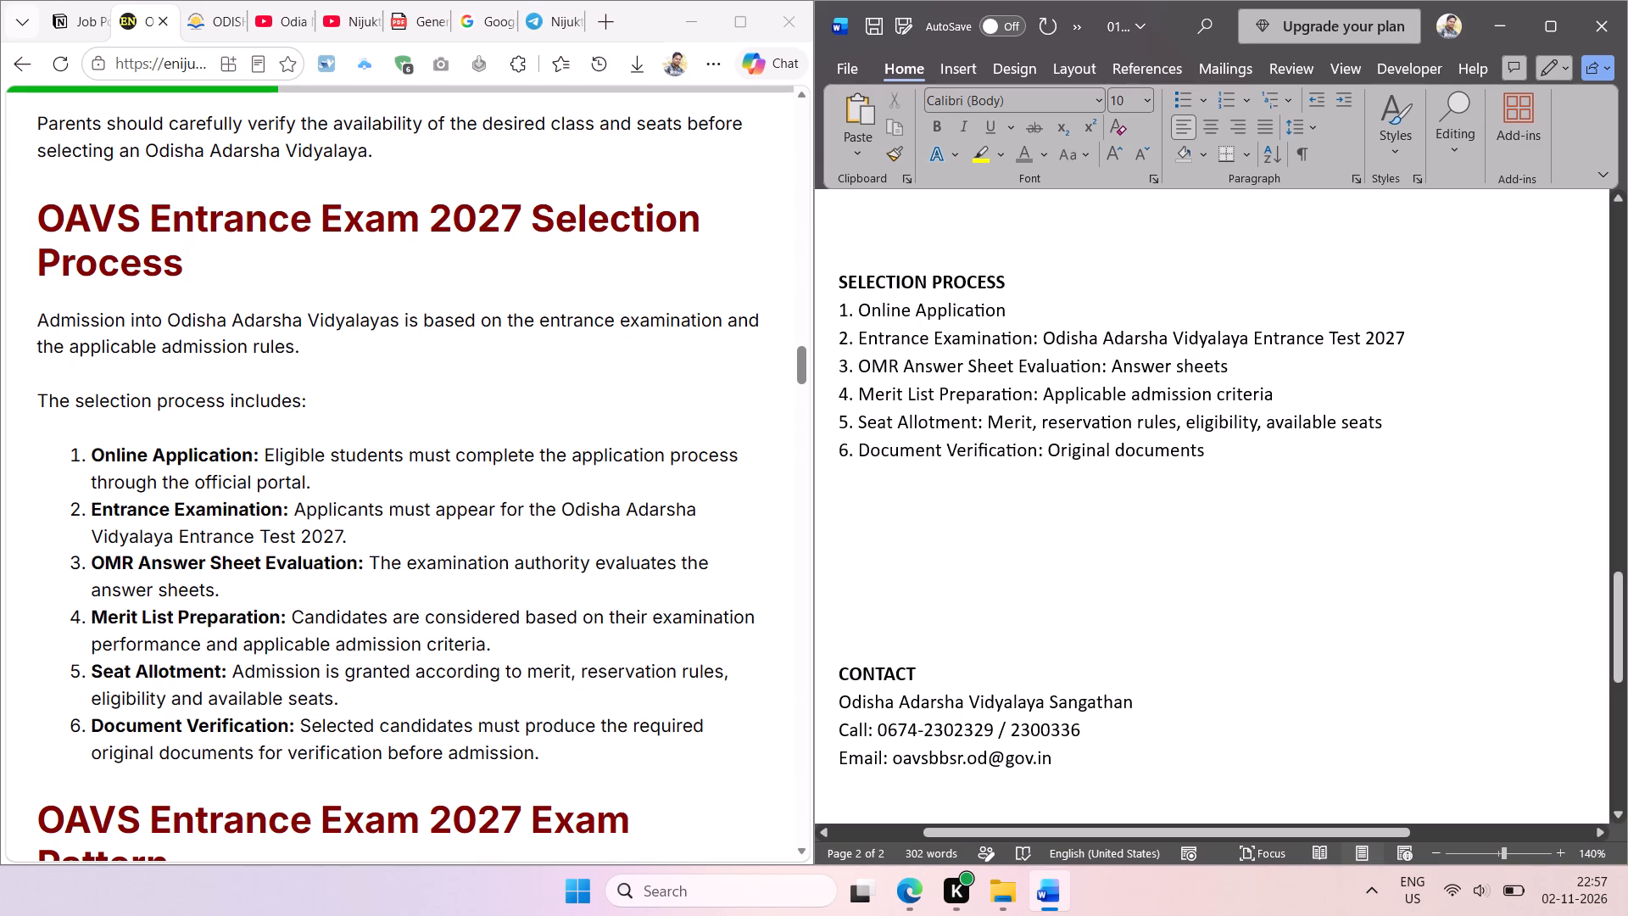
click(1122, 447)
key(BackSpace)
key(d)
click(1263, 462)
Remove the extra blank lines between item 6 and CONTACT, leaving one, then save and close the Basic Details document.
key(ctrl+s)
drag(874, 614, 853, 489)
key(BackSpace)
click(860, 508)
key(BackSpace)
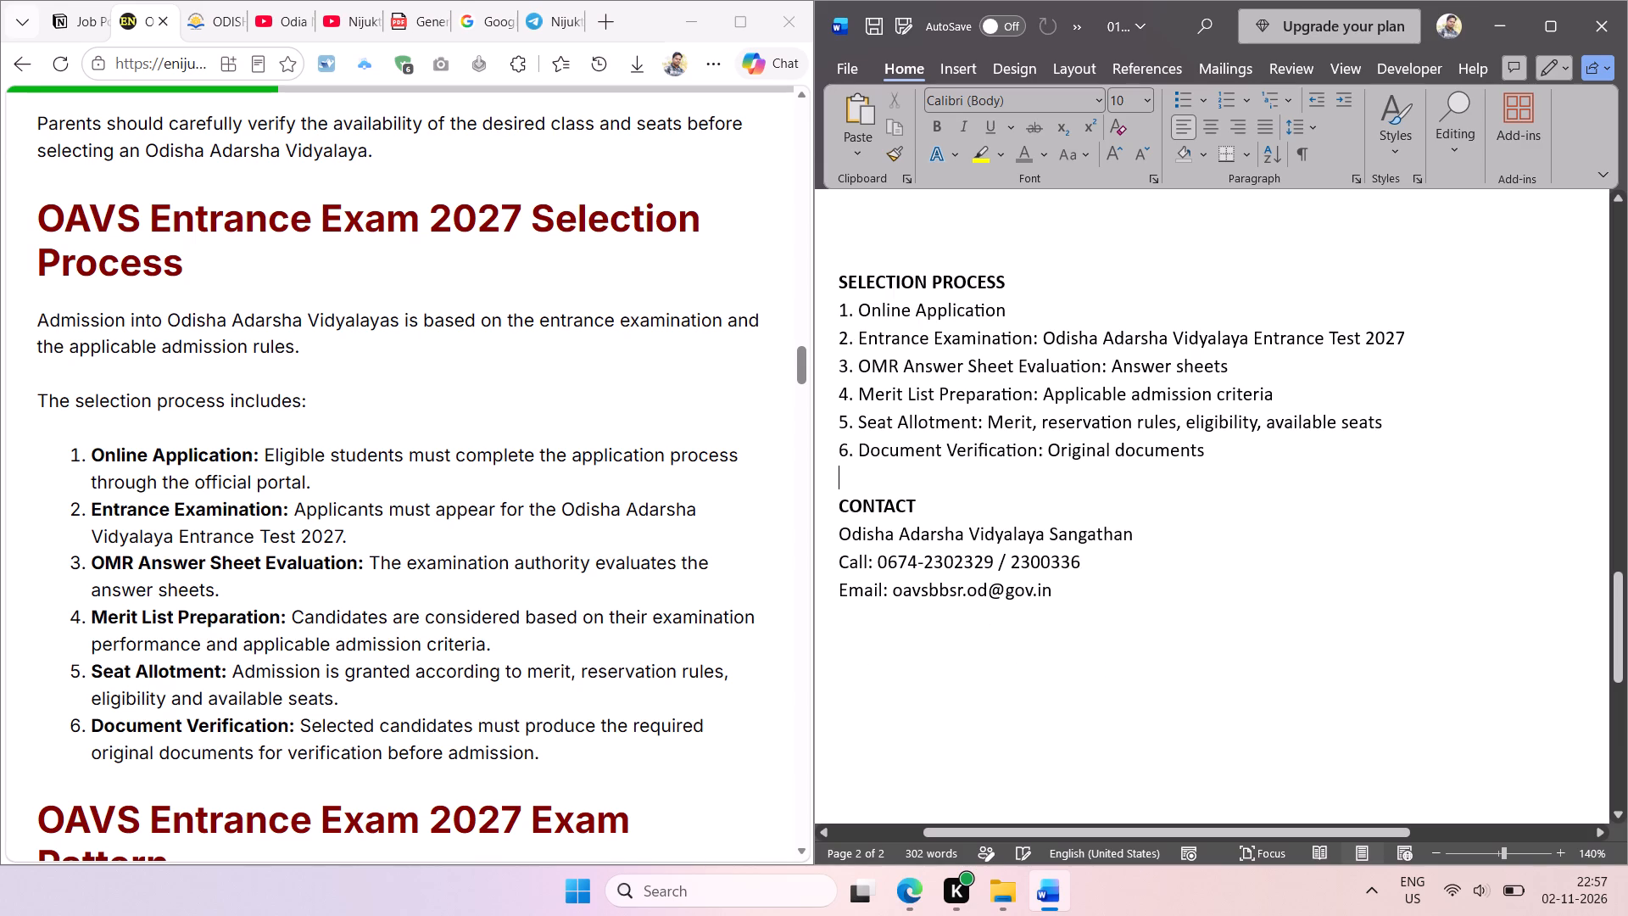
key(ctrl+s)
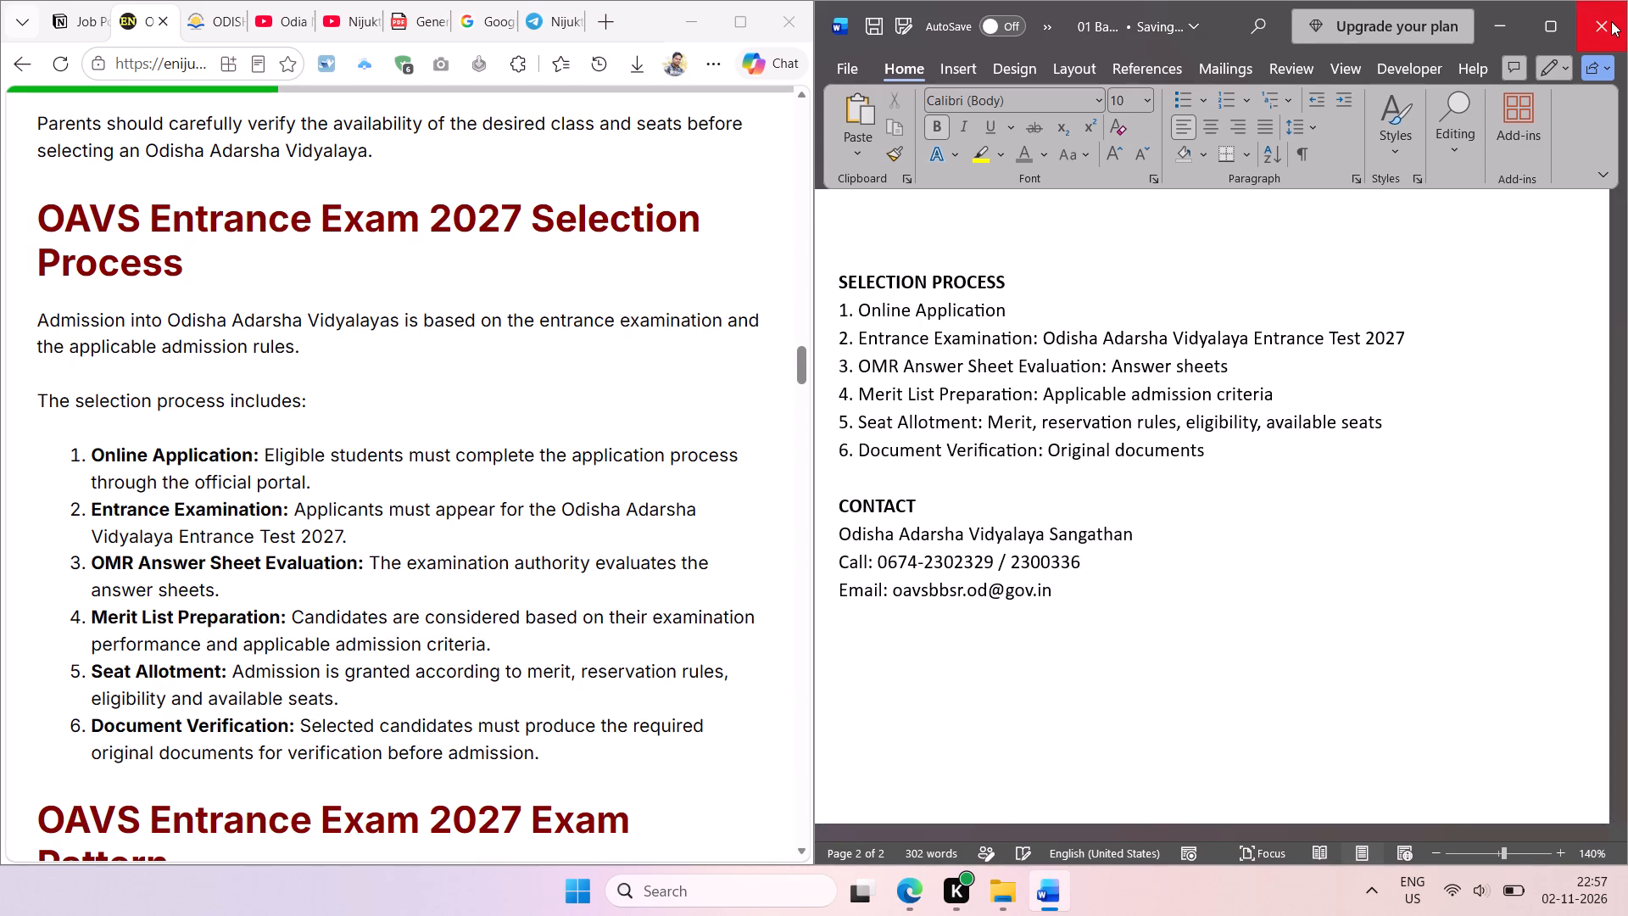
click(1611, 21)
Open the "02 Apply New" document from the OAV Entrance Test 2027-28 folder beside the web page.
click(1129, 224)
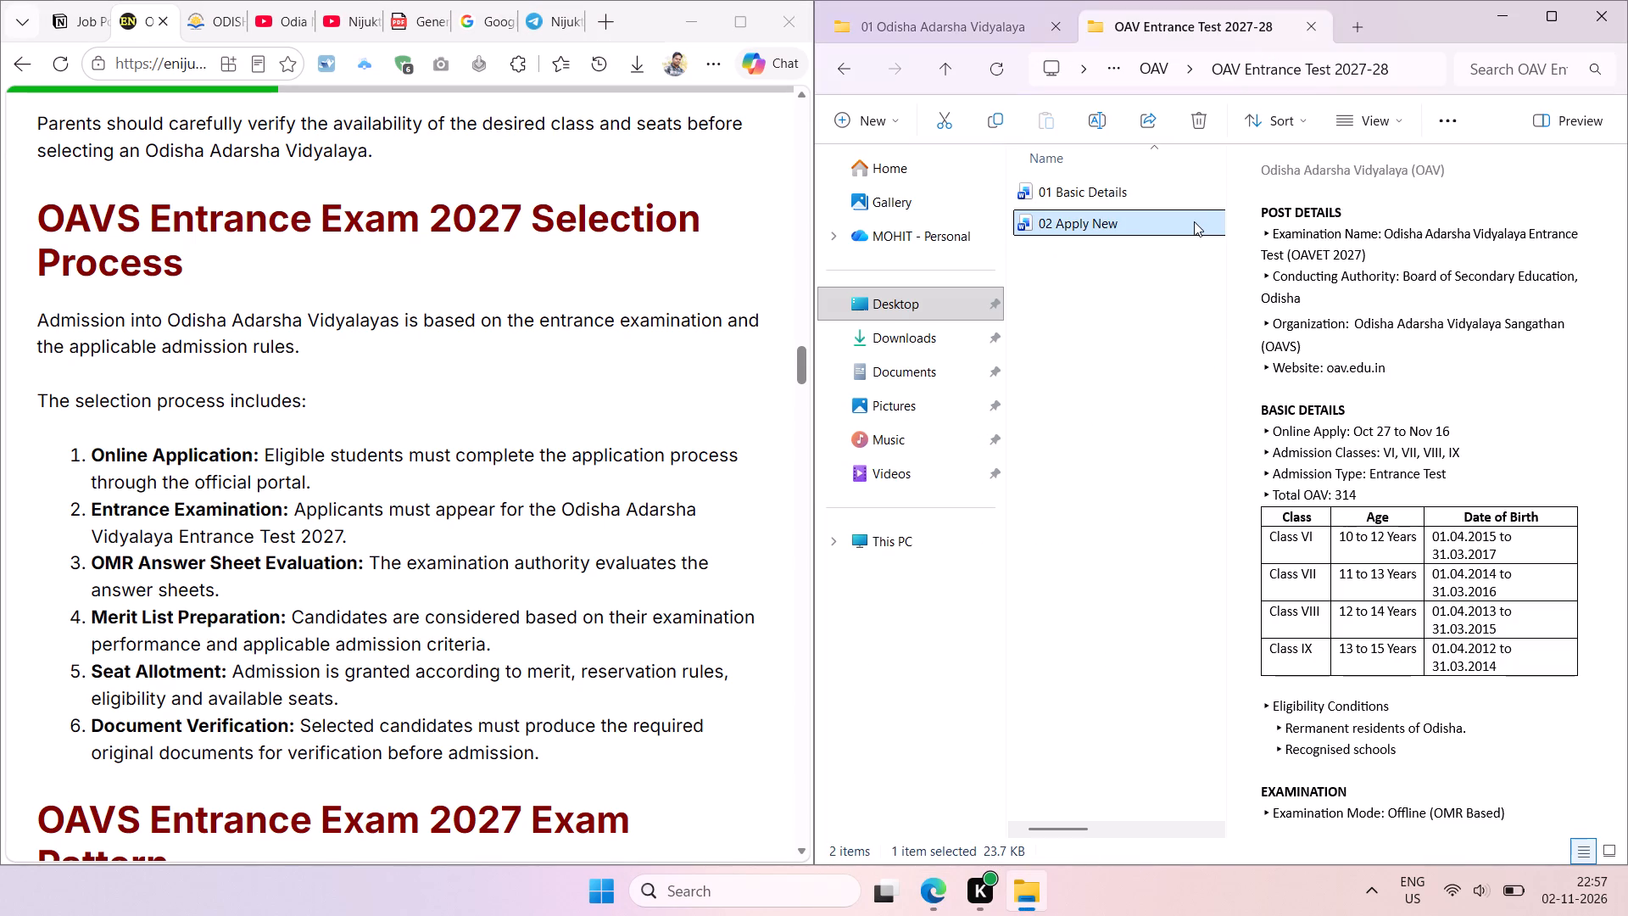
double_click(1194, 221)
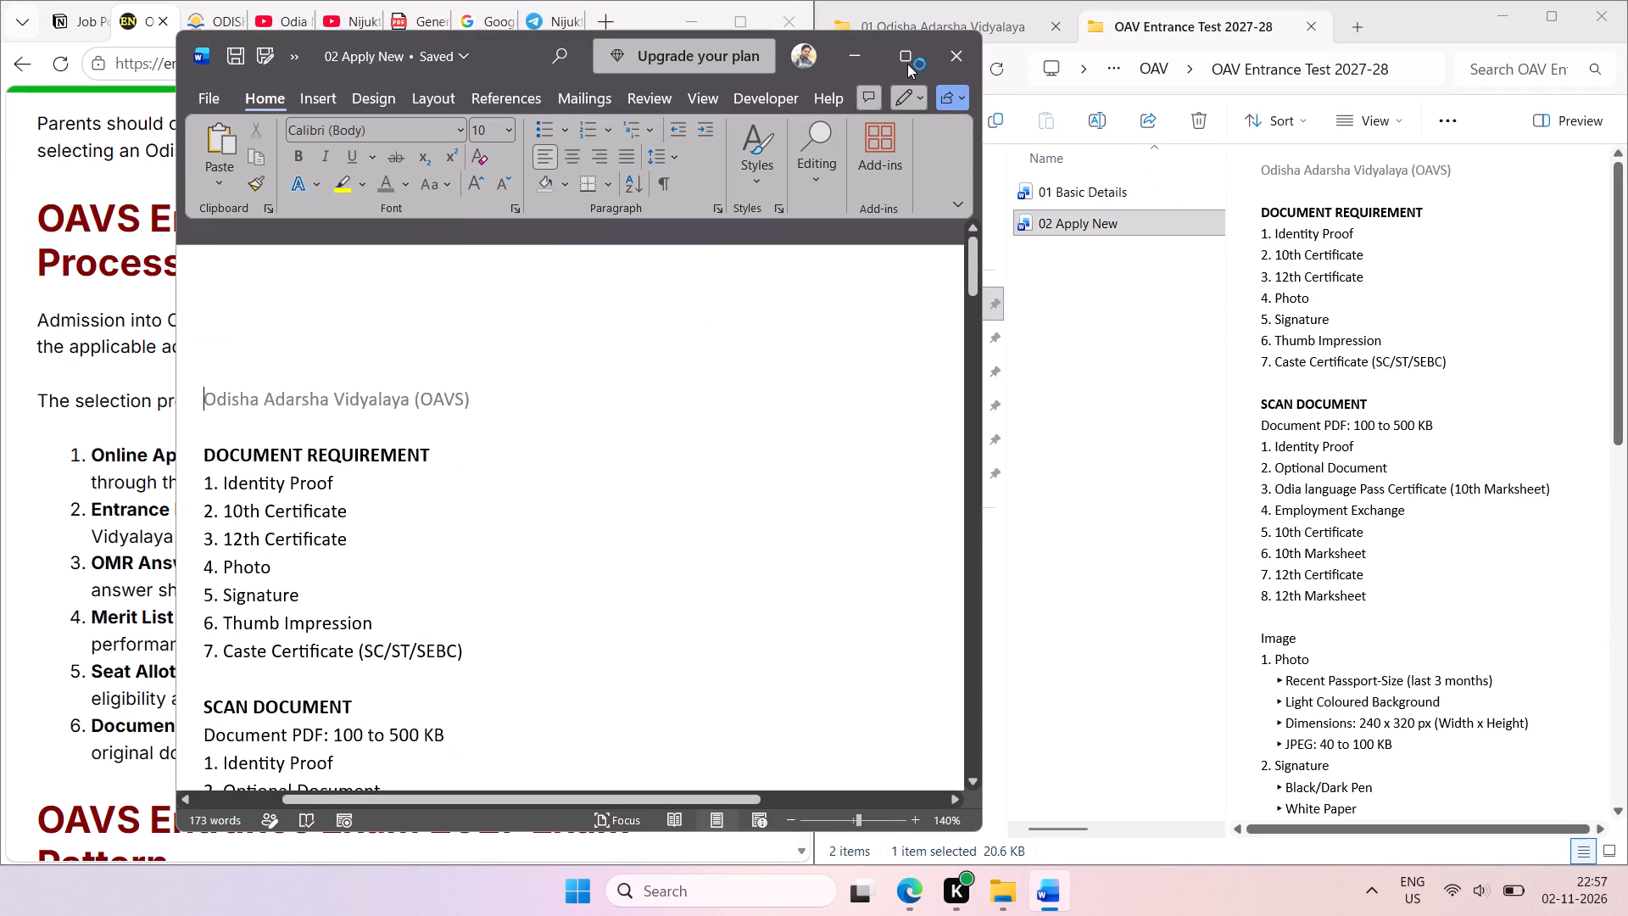
click(880, 178)
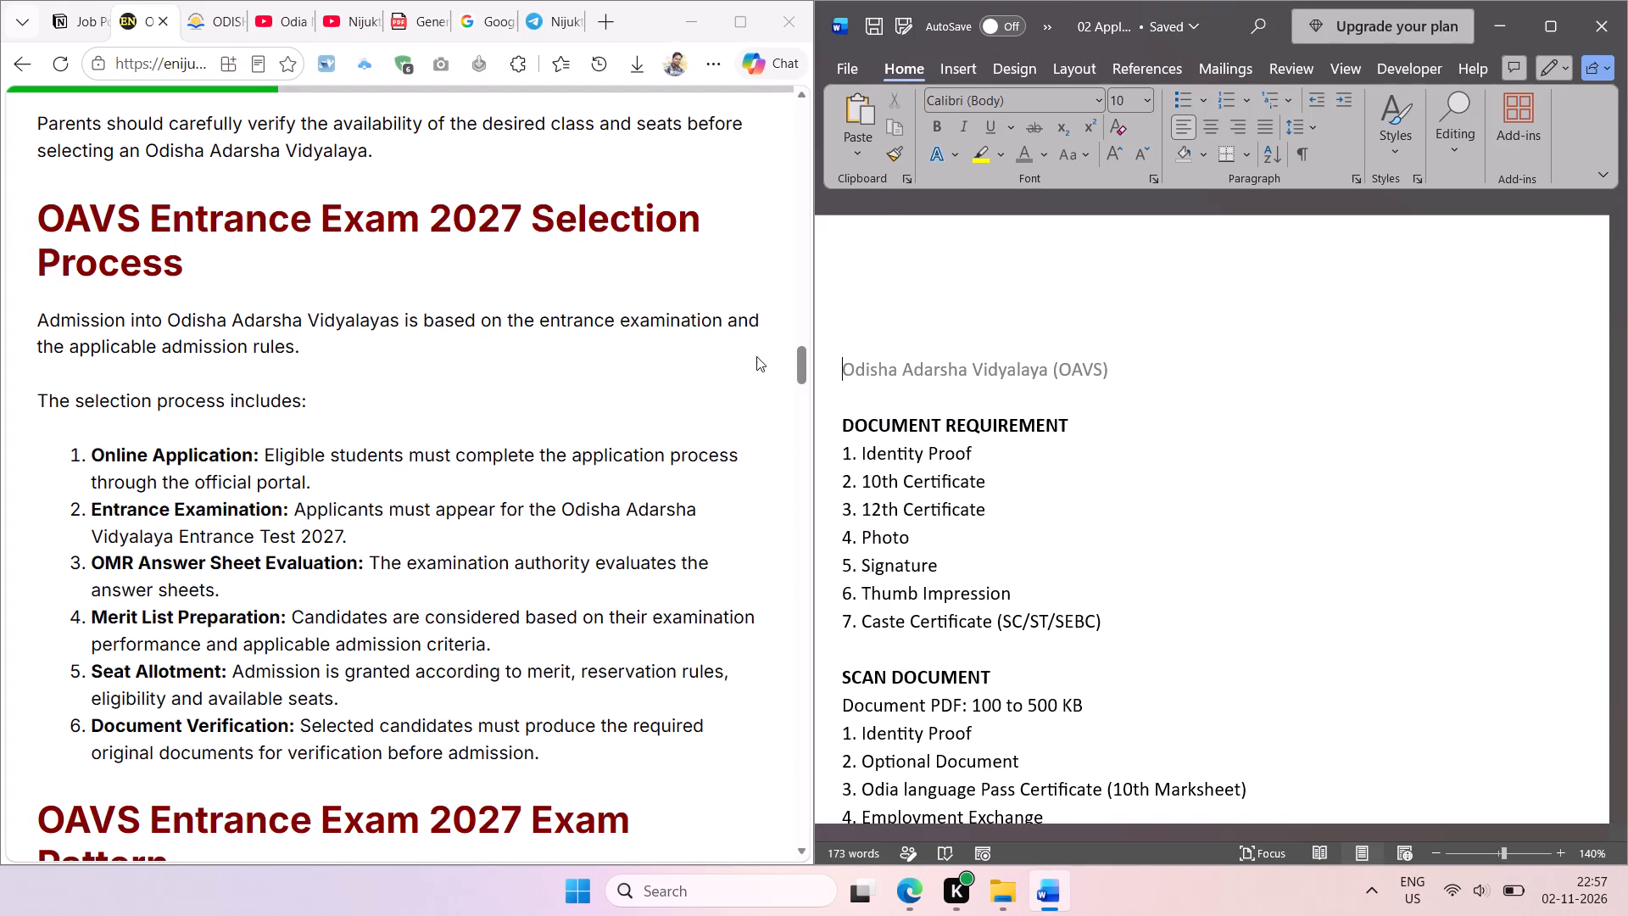
Copy the whole bulleted list under "Documents Required for OAVS Entrance Exam 2027" on the web page.
click(644, 367)
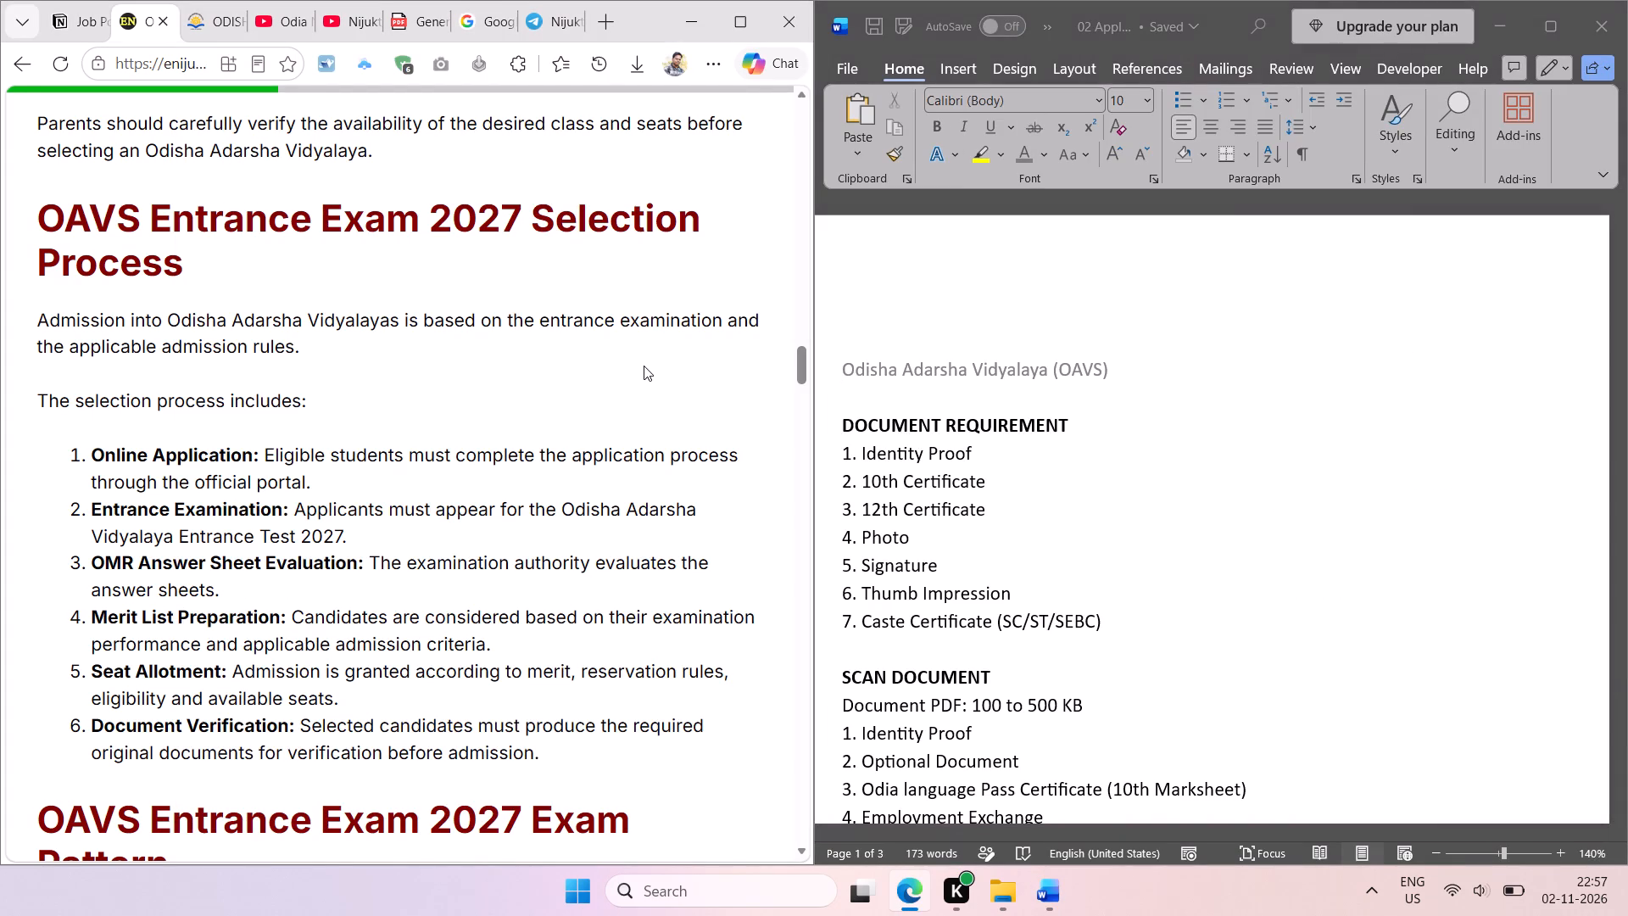
scroll(548, 527, down, 8)
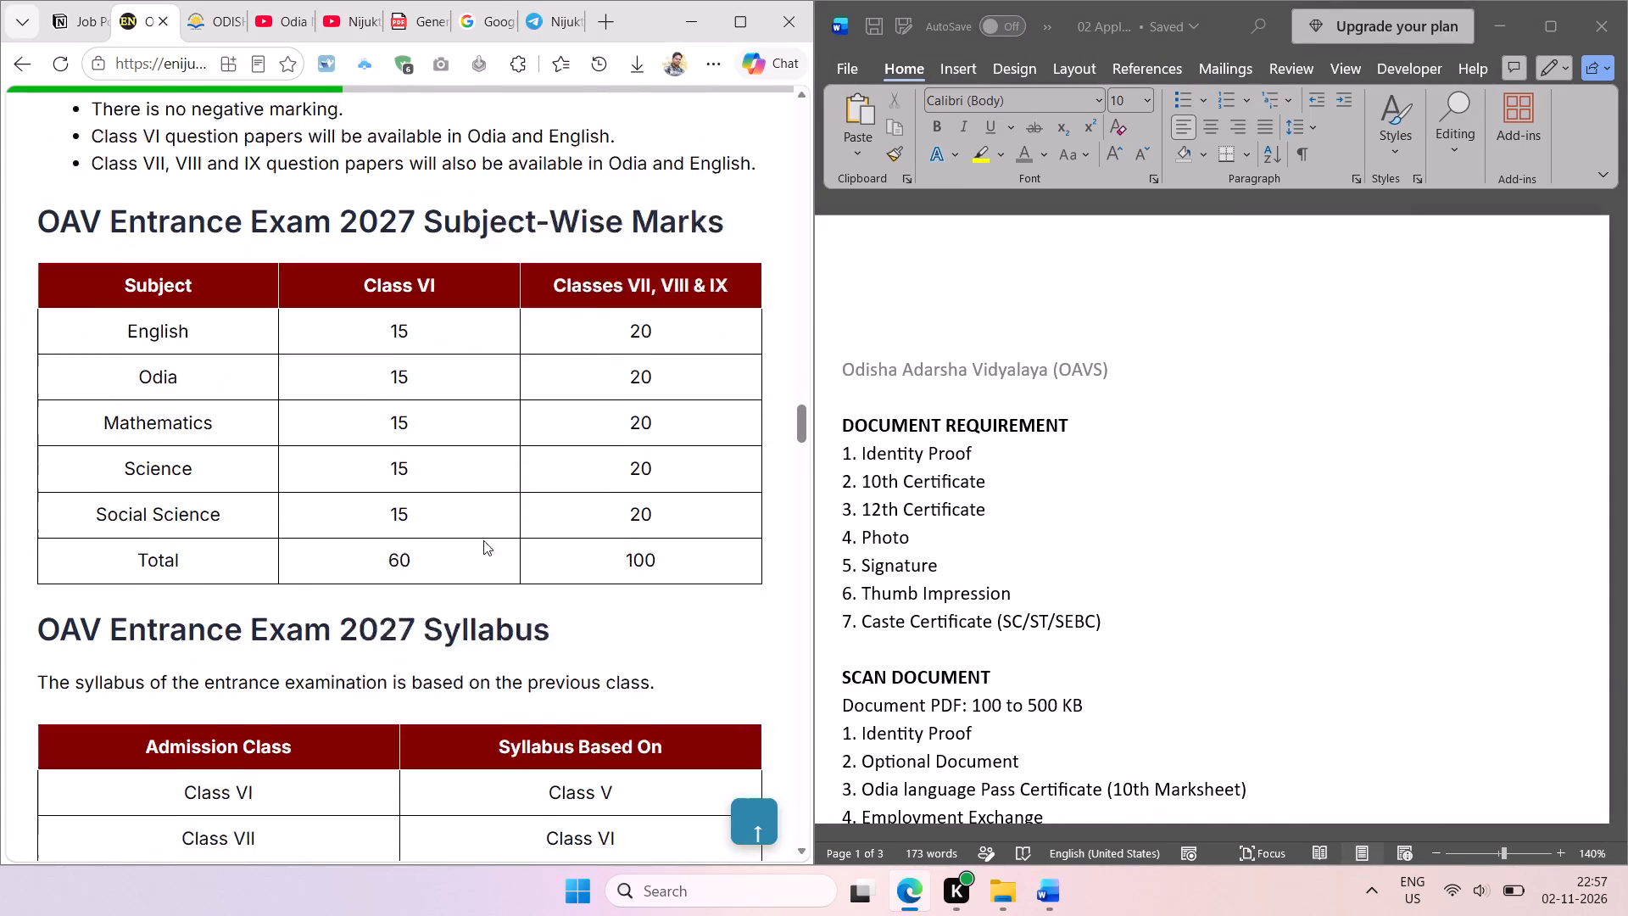
scroll(483, 540, down, 11)
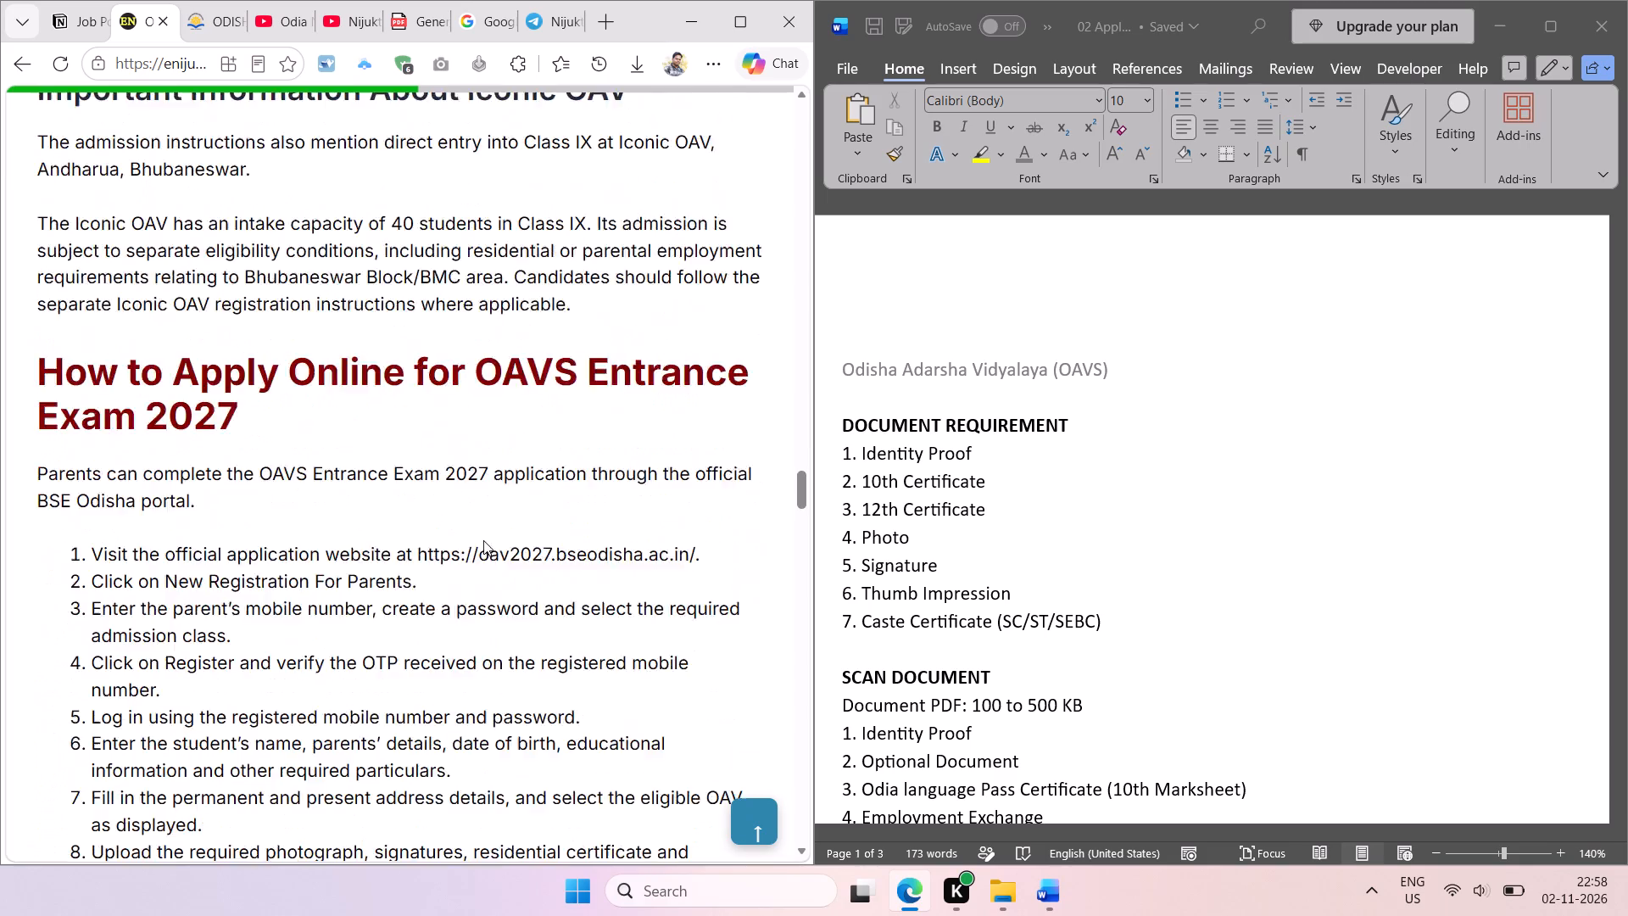
scroll(483, 540, down, 4)
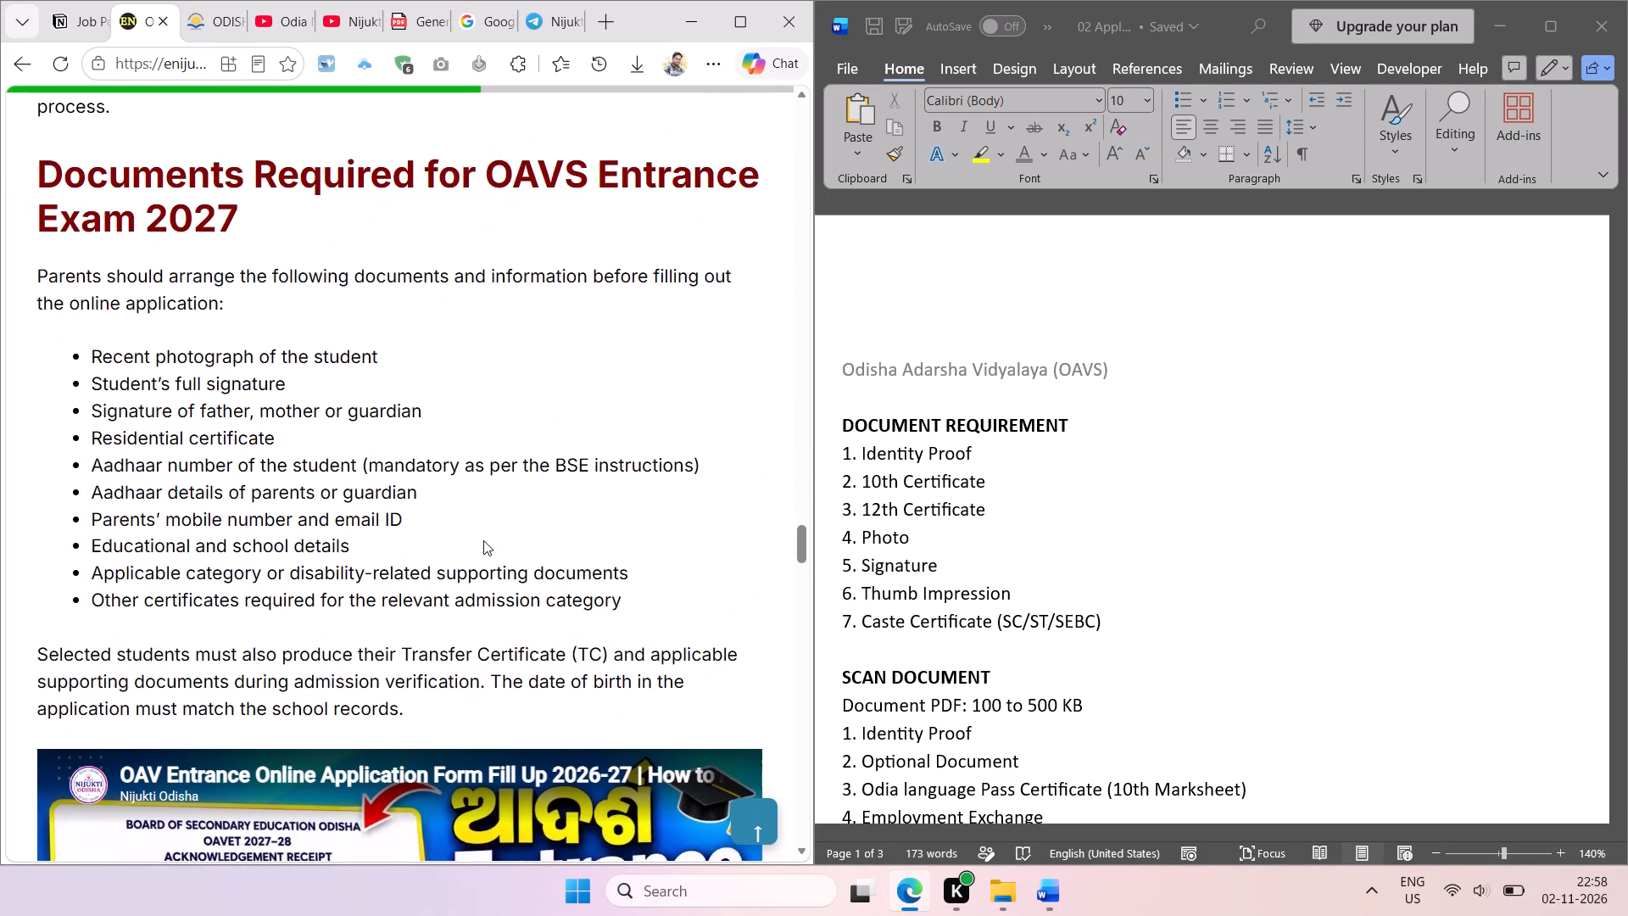
scroll(483, 540, down, 1)
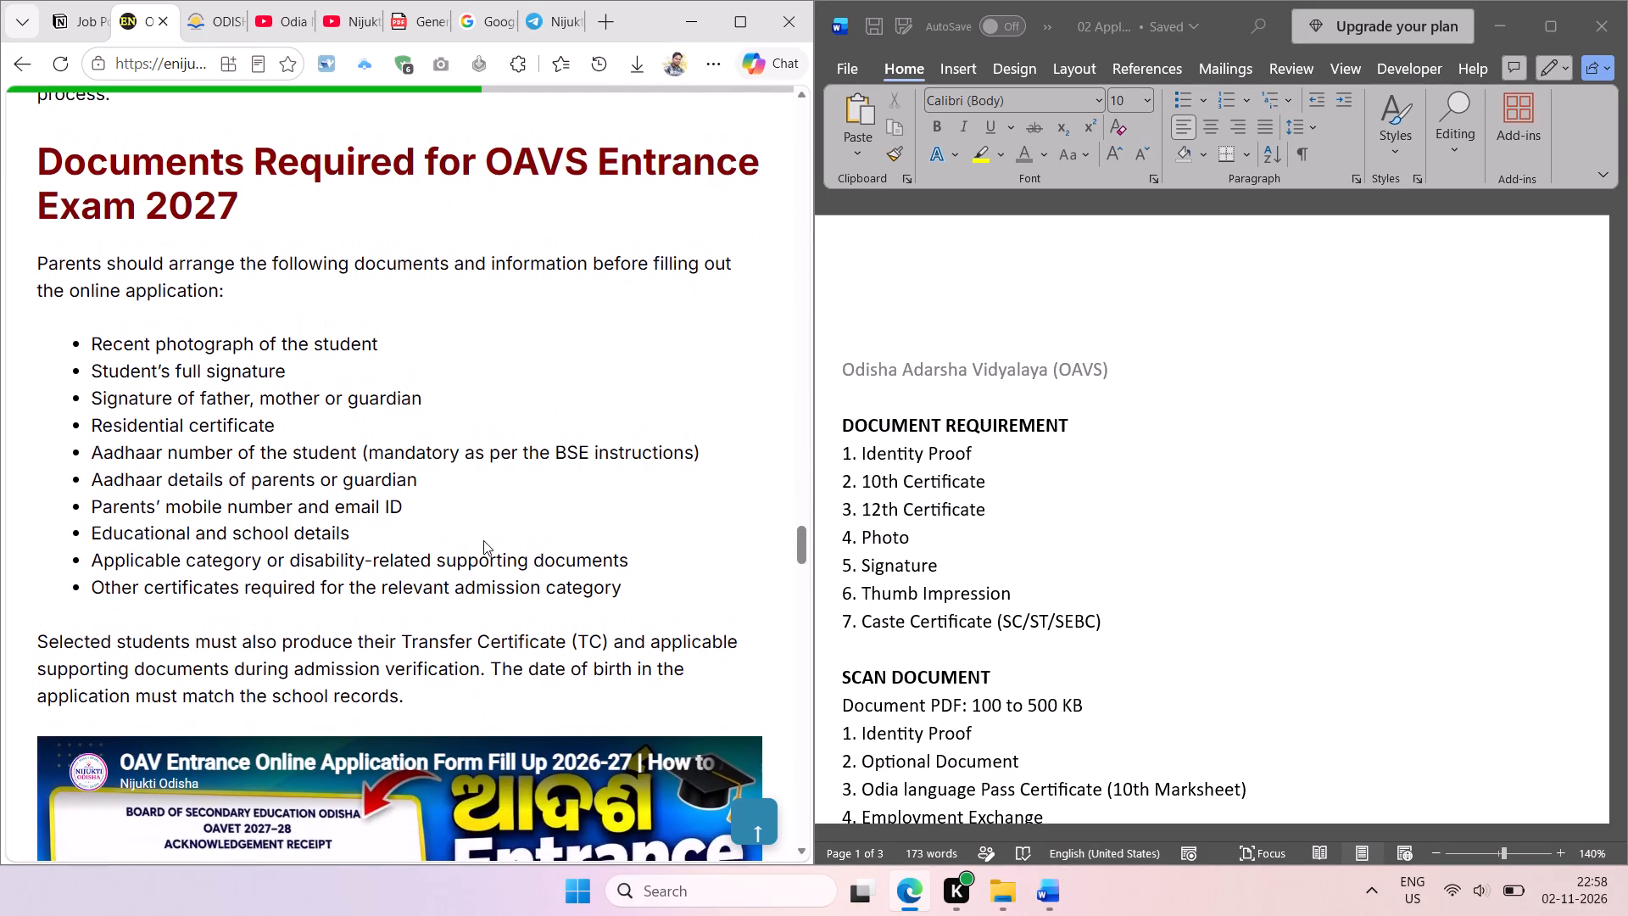
scroll(483, 540, down, 1)
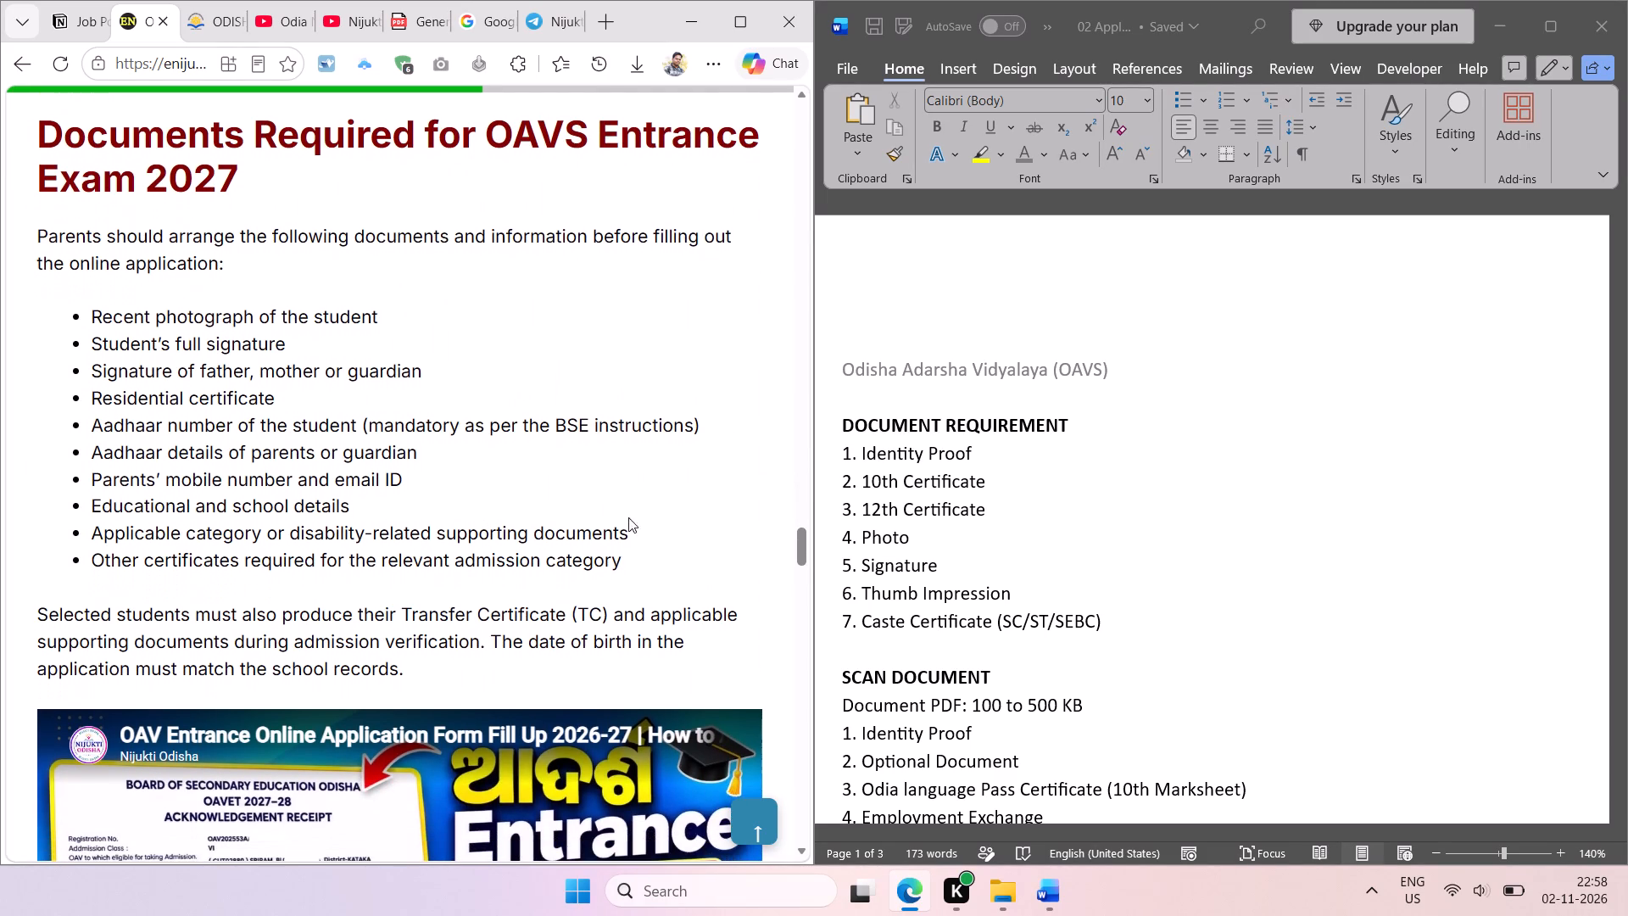
scroll(628, 517, down, 1)
click(631, 541)
drag(631, 563, 41, 327)
key(ctrl+c)
Insert blank lines between item 7 and SCAN DOCUMENT in Apply New, and paste the copied documents list there.
drag(1008, 594, 1011, 601)
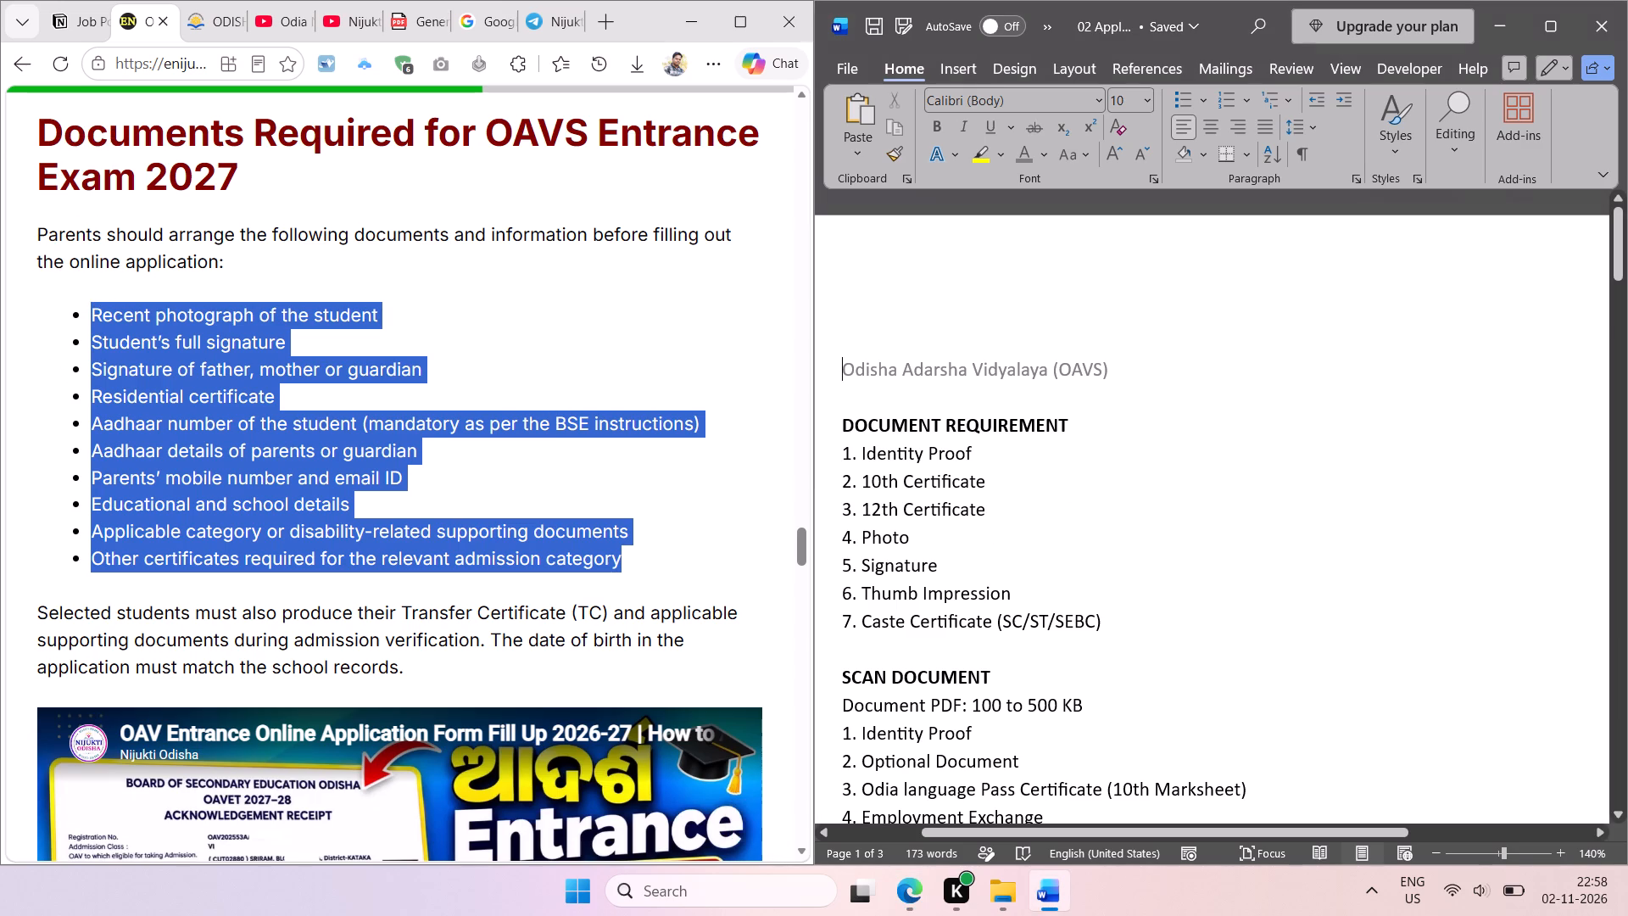
click(1083, 634)
click(941, 646)
key(Return)
key(Return)
key(Return)
key(Return)
key(Return)
key(Return)
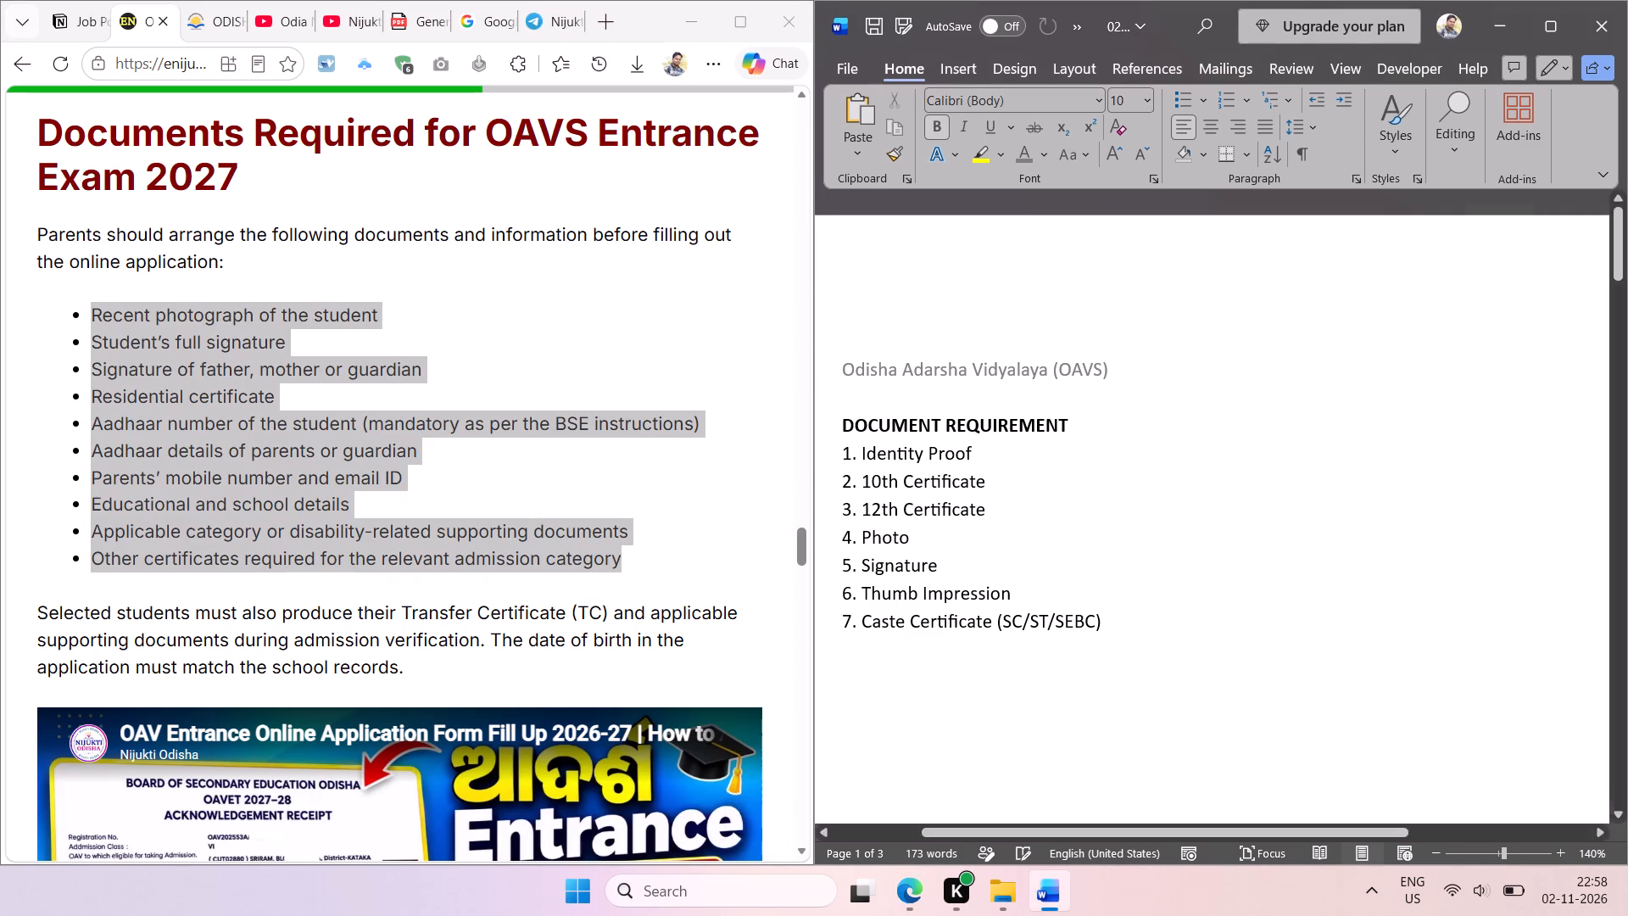
key(Return)
click(865, 687)
click(871, 647)
key(ctrl+v)
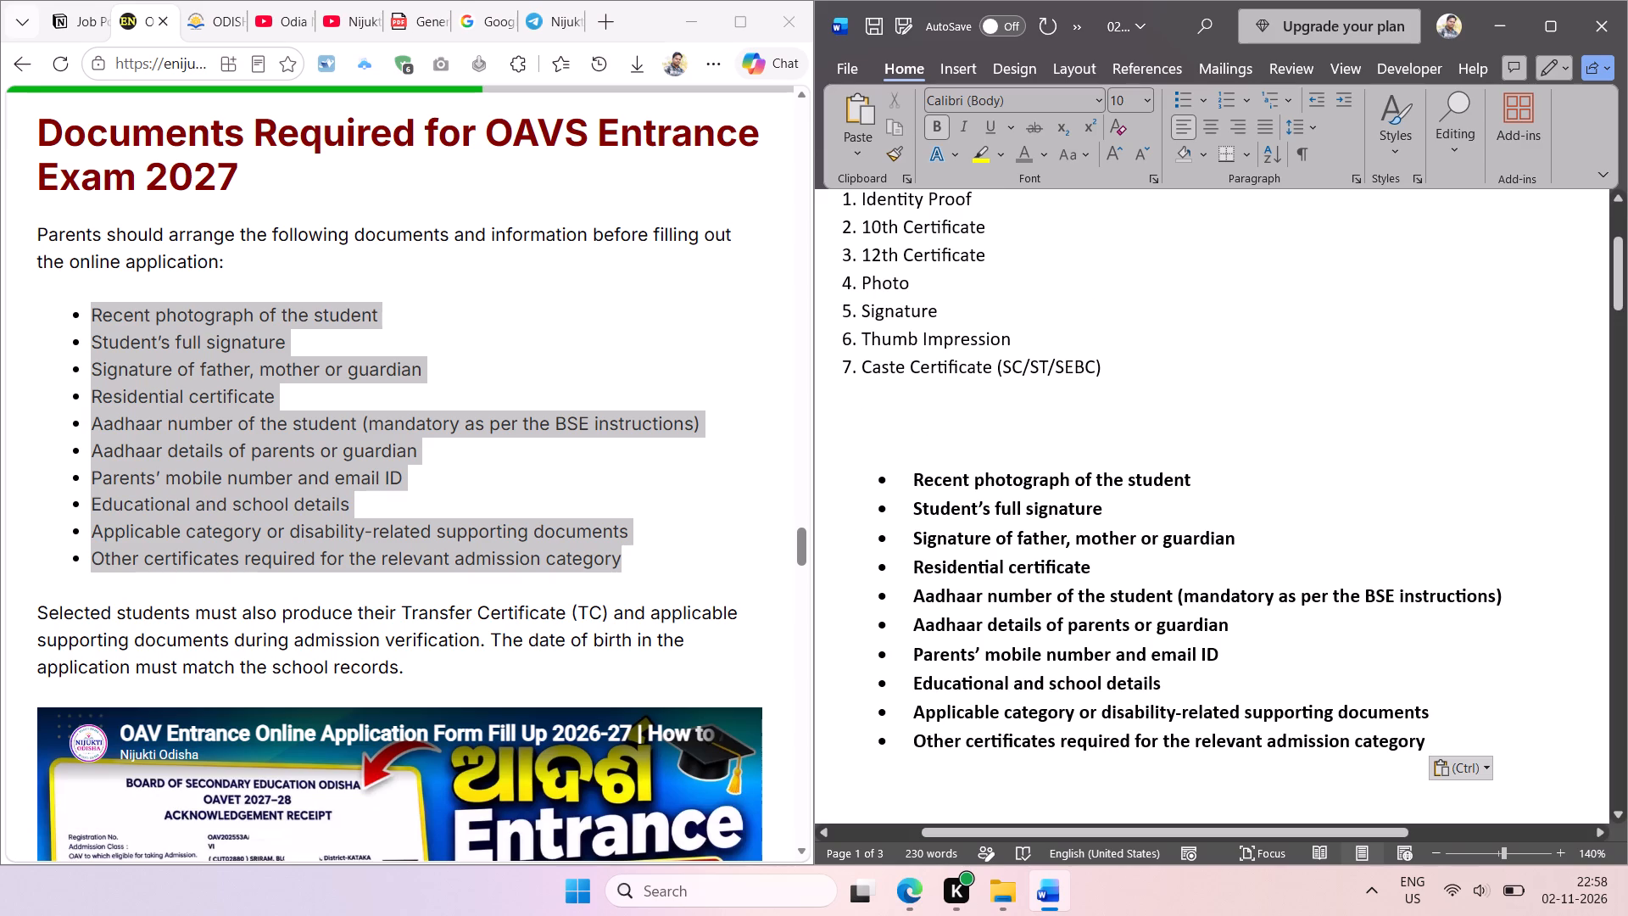
Replace "Identity Proof" in item 1 of DOCUMENT REQUIREMENT with "Photo".
scroll(1045, 356, up, 1)
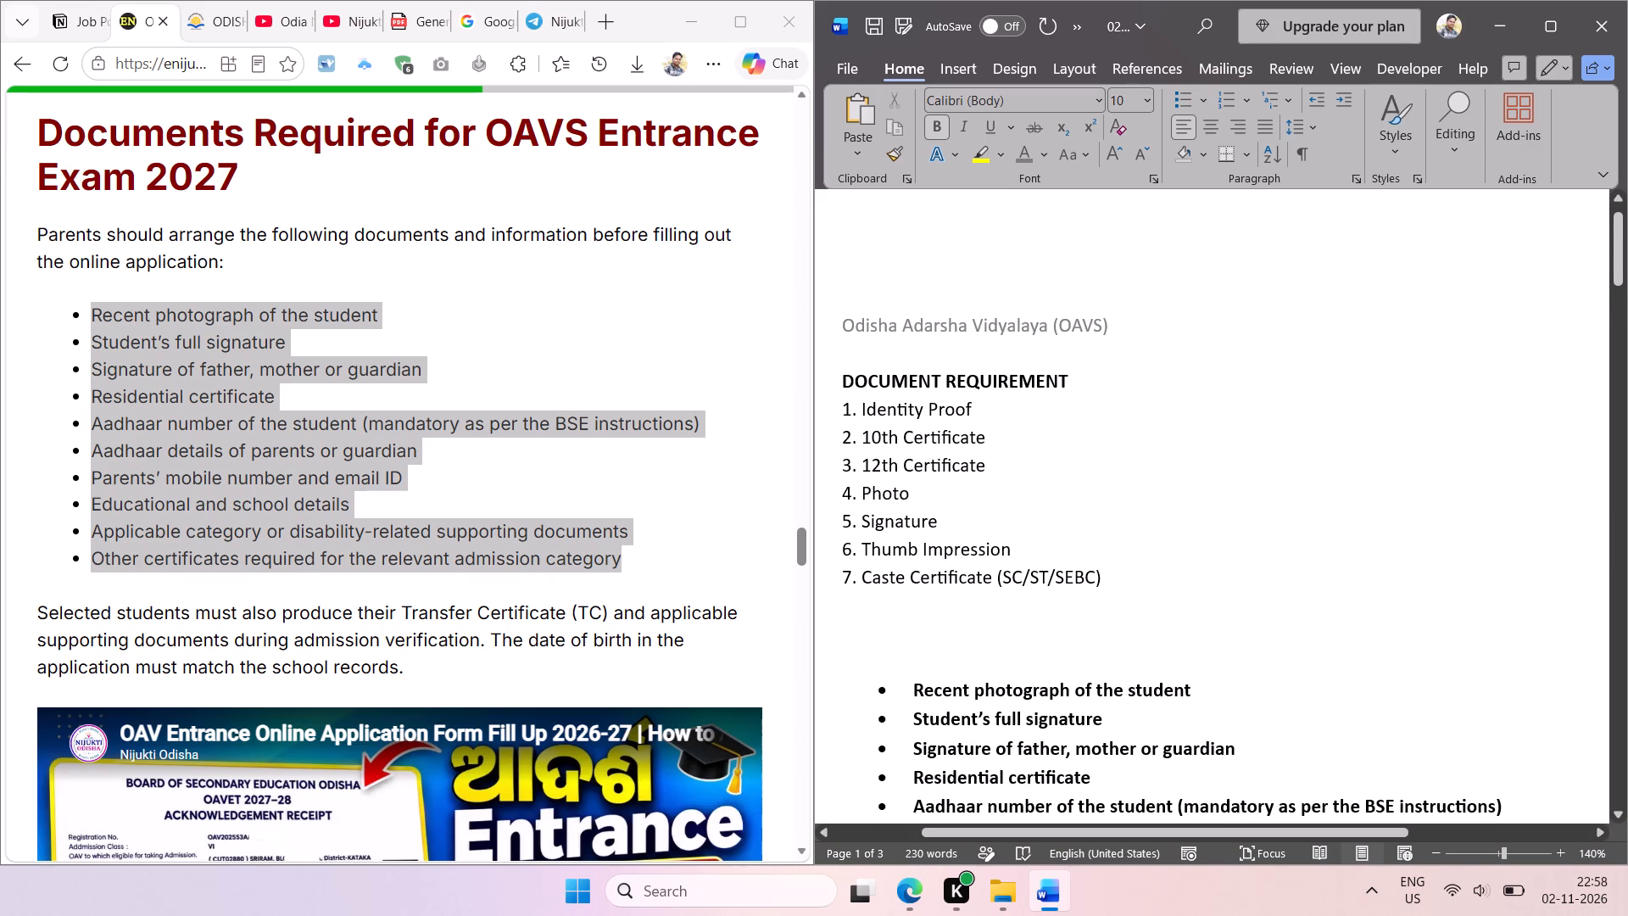
drag(982, 408, 893, 411)
text(Photo)
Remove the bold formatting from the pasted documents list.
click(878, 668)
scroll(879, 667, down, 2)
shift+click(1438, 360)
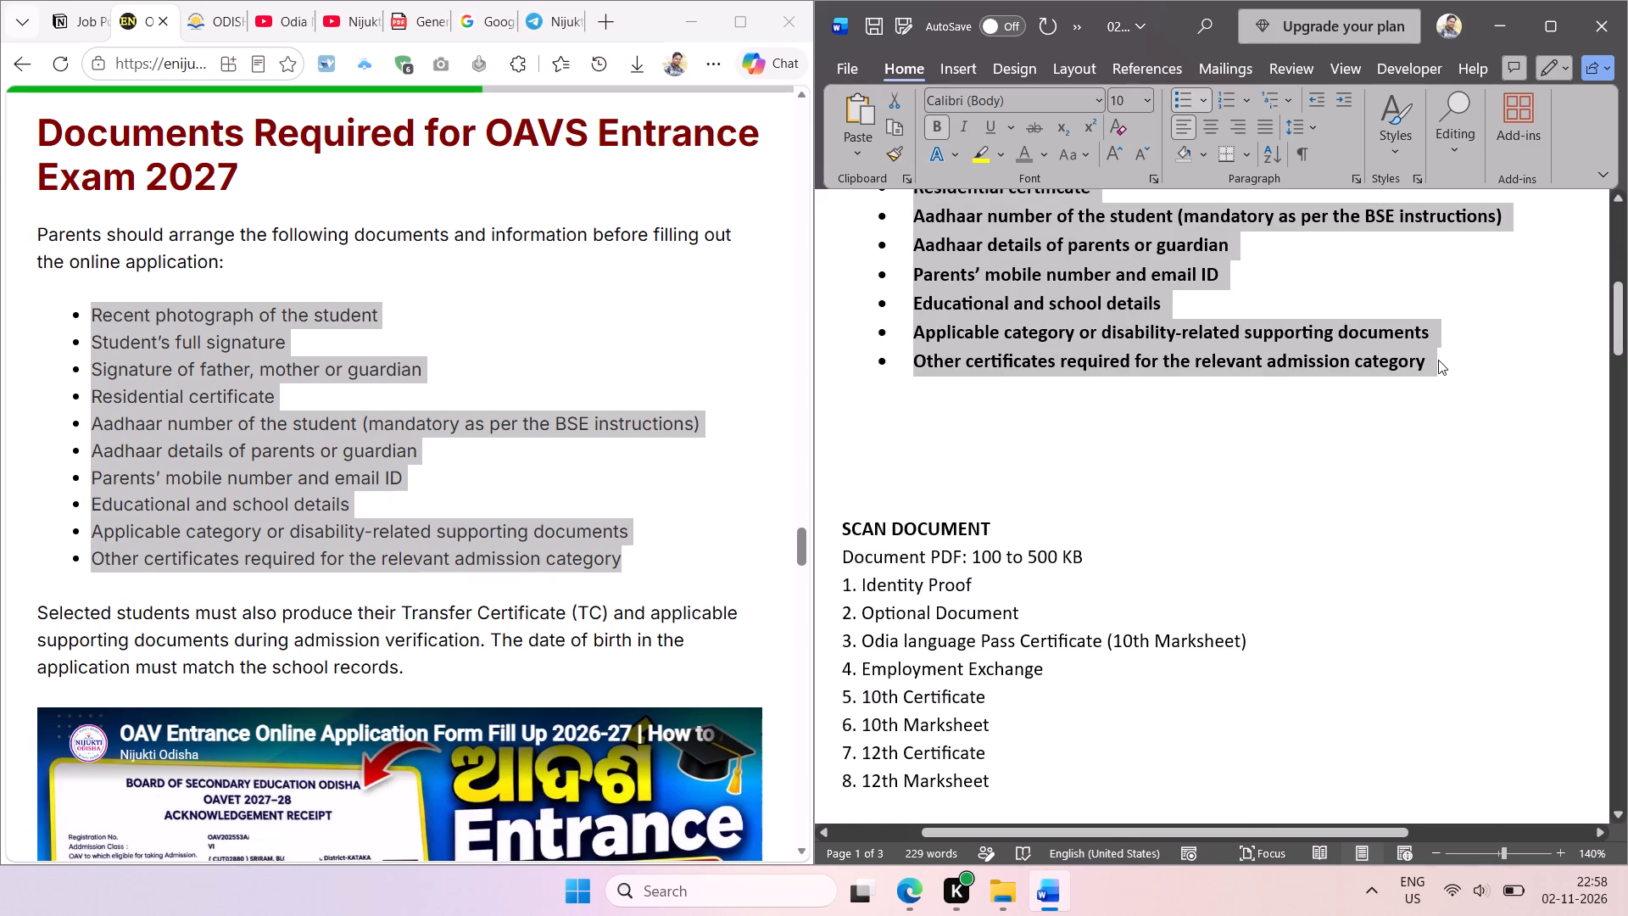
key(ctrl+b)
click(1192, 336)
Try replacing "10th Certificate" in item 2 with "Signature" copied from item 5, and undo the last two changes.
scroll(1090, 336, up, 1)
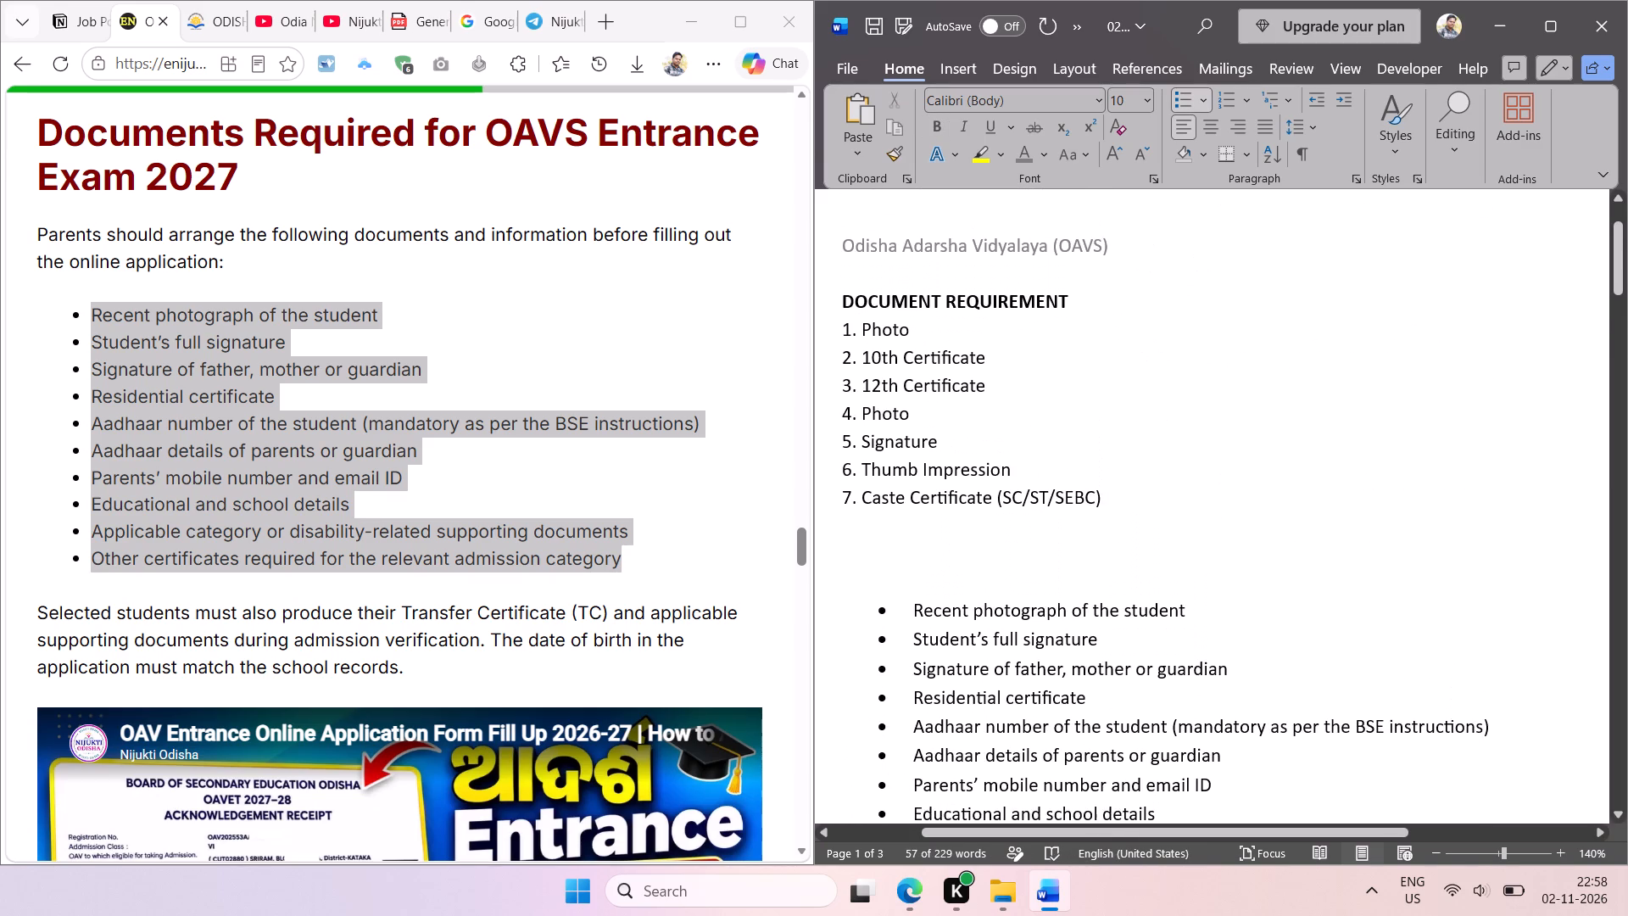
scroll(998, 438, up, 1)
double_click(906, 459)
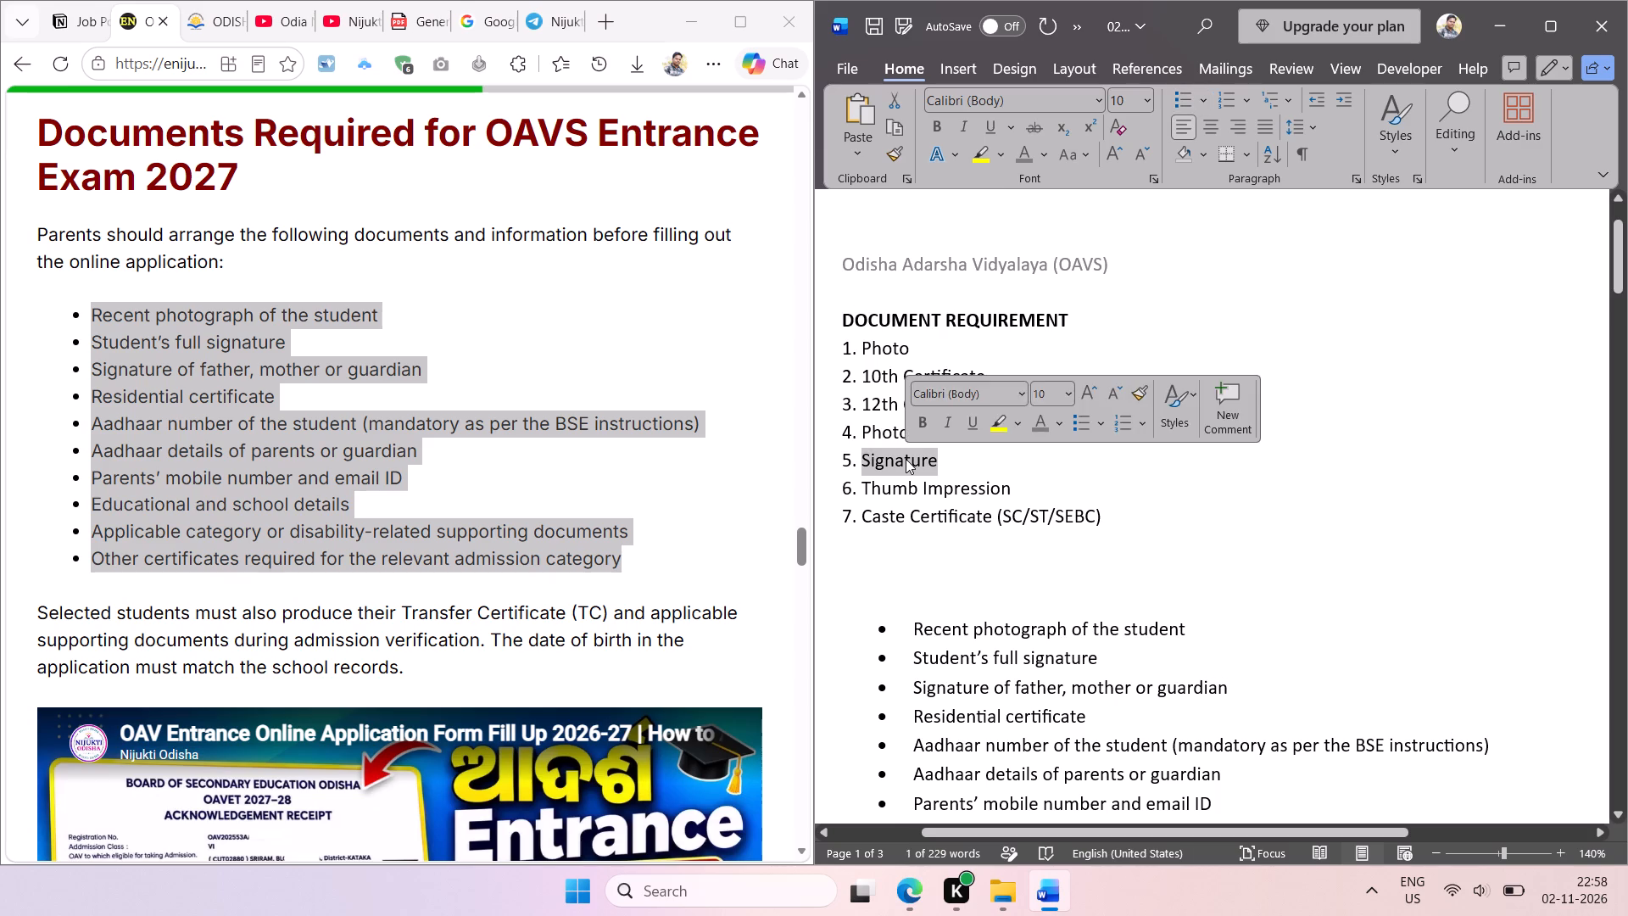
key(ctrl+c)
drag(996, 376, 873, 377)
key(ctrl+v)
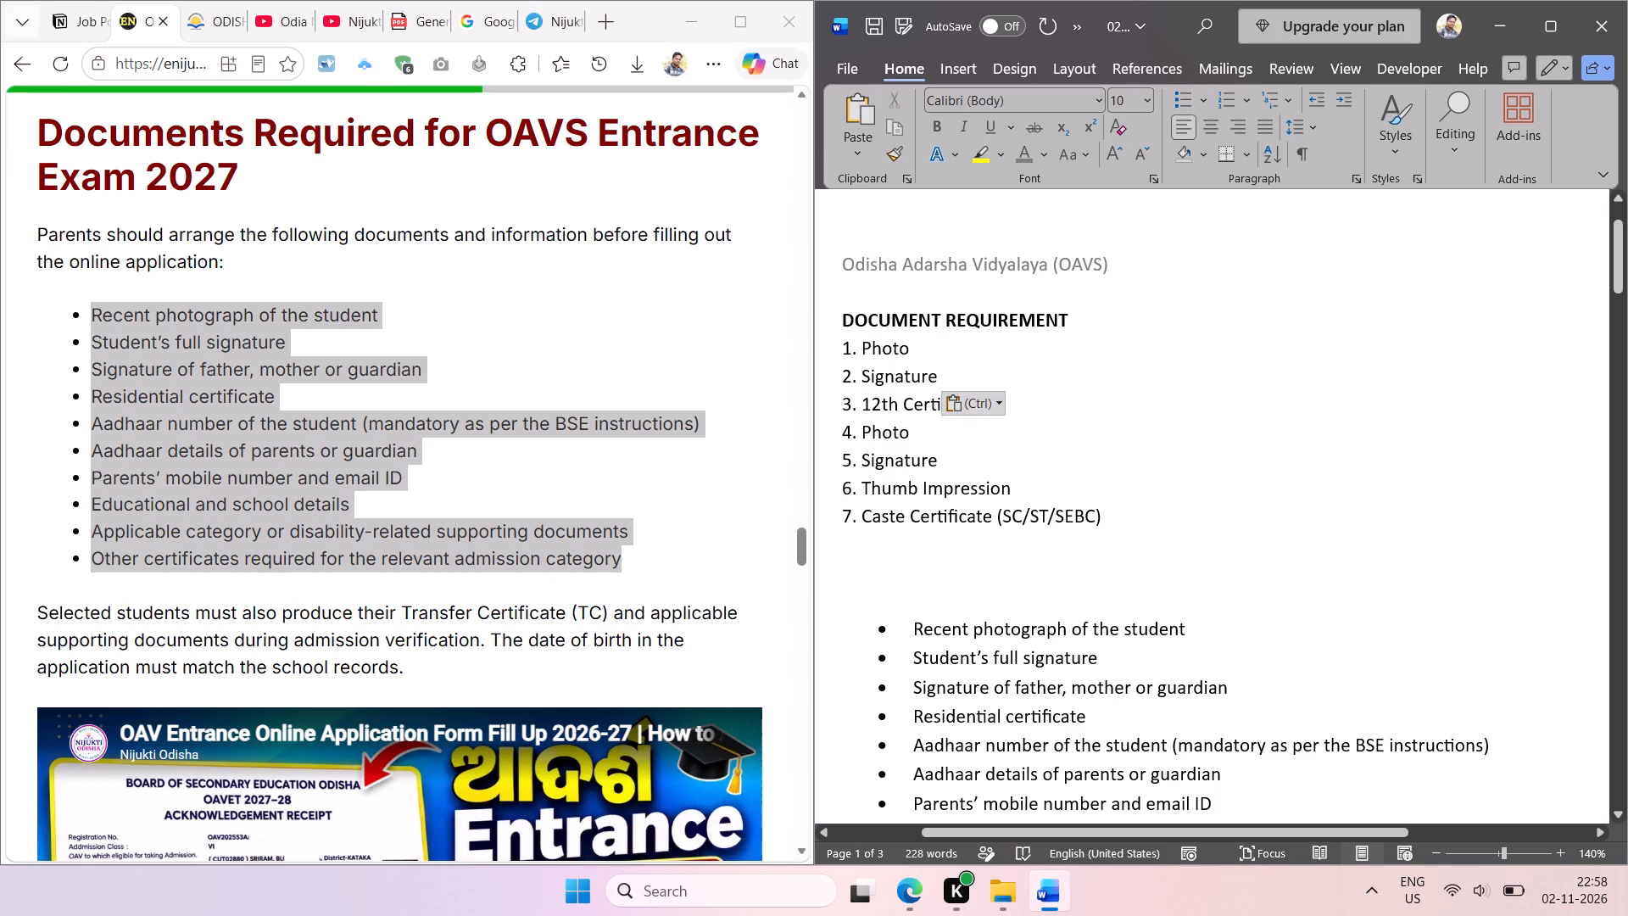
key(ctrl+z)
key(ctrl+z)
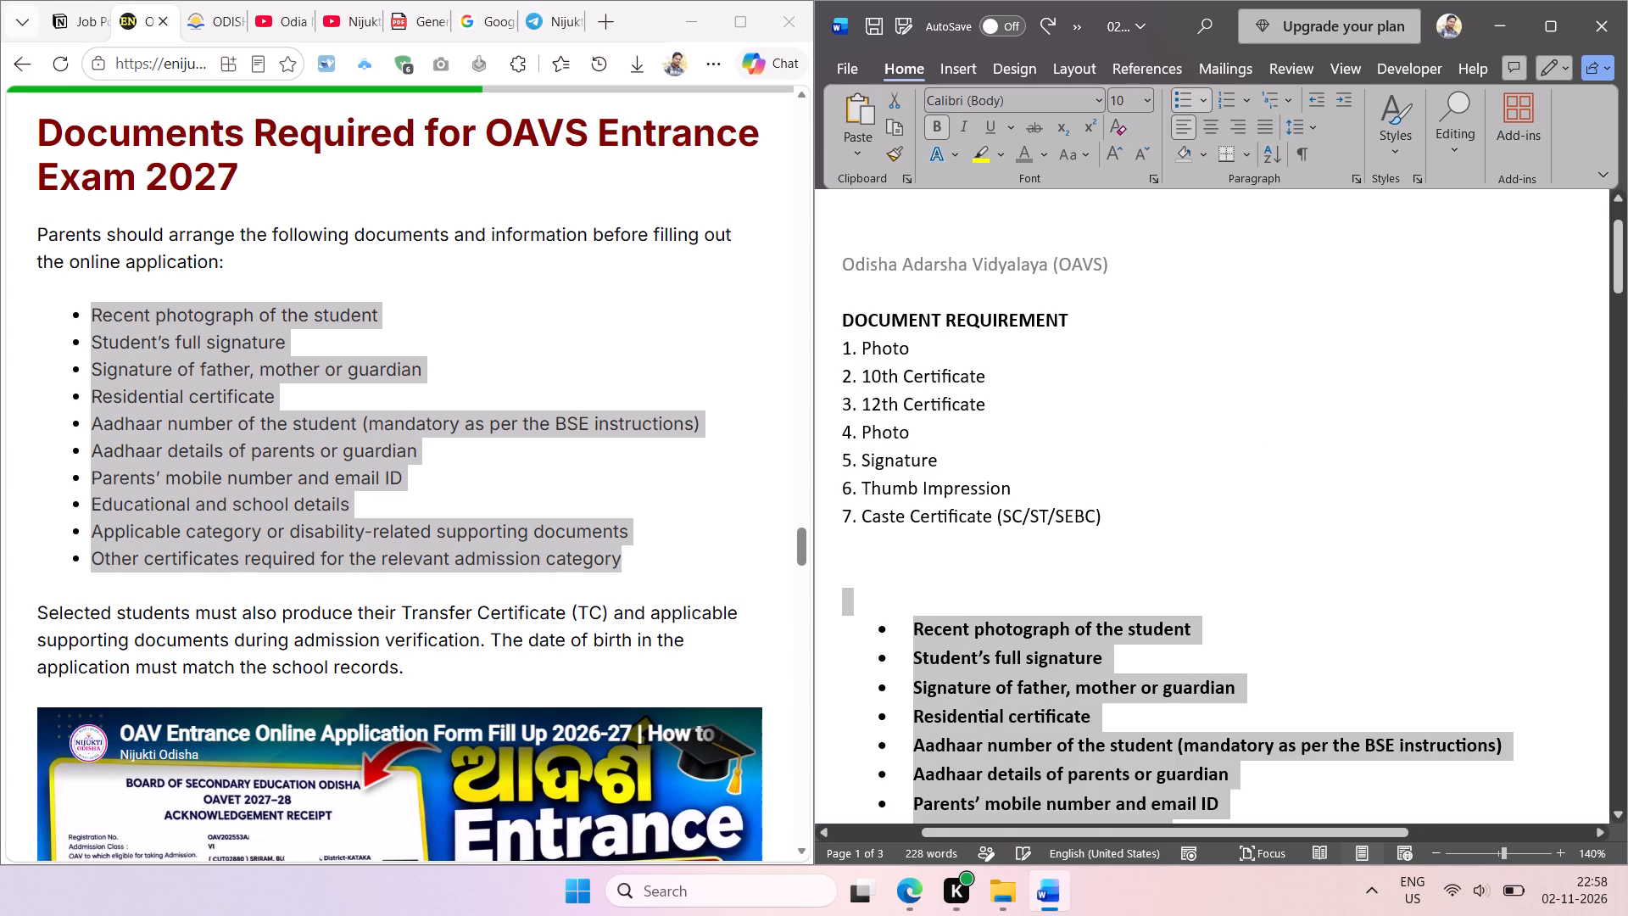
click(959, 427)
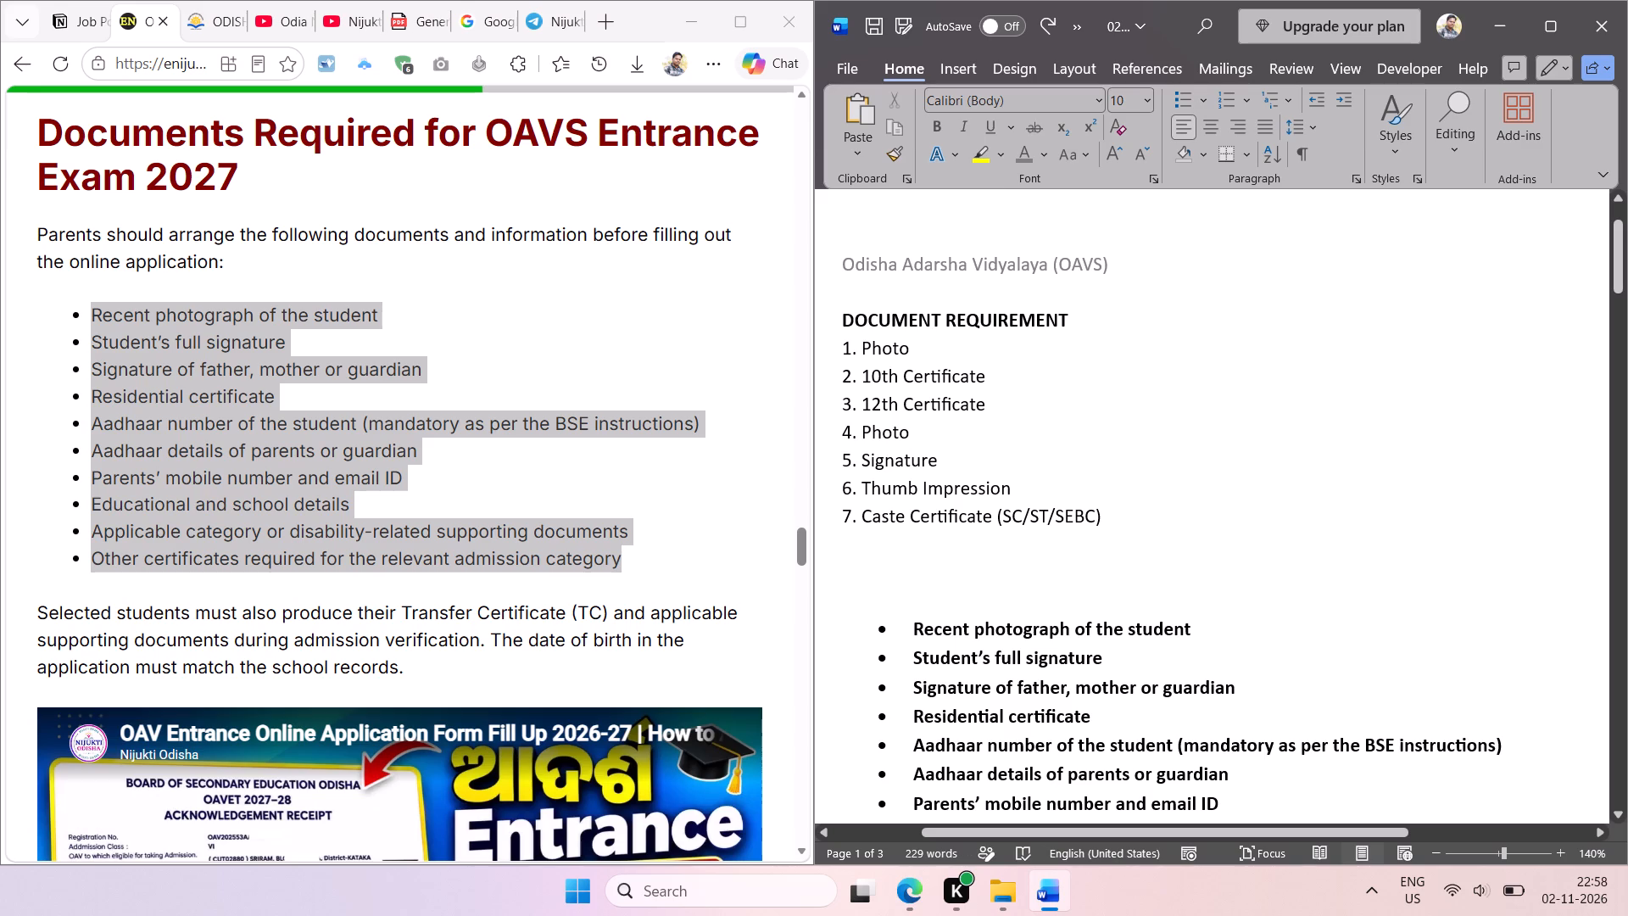
Select the entire pasted documents list and remove its bold formatting.
click(867, 606)
scroll(1015, 625, down, 1)
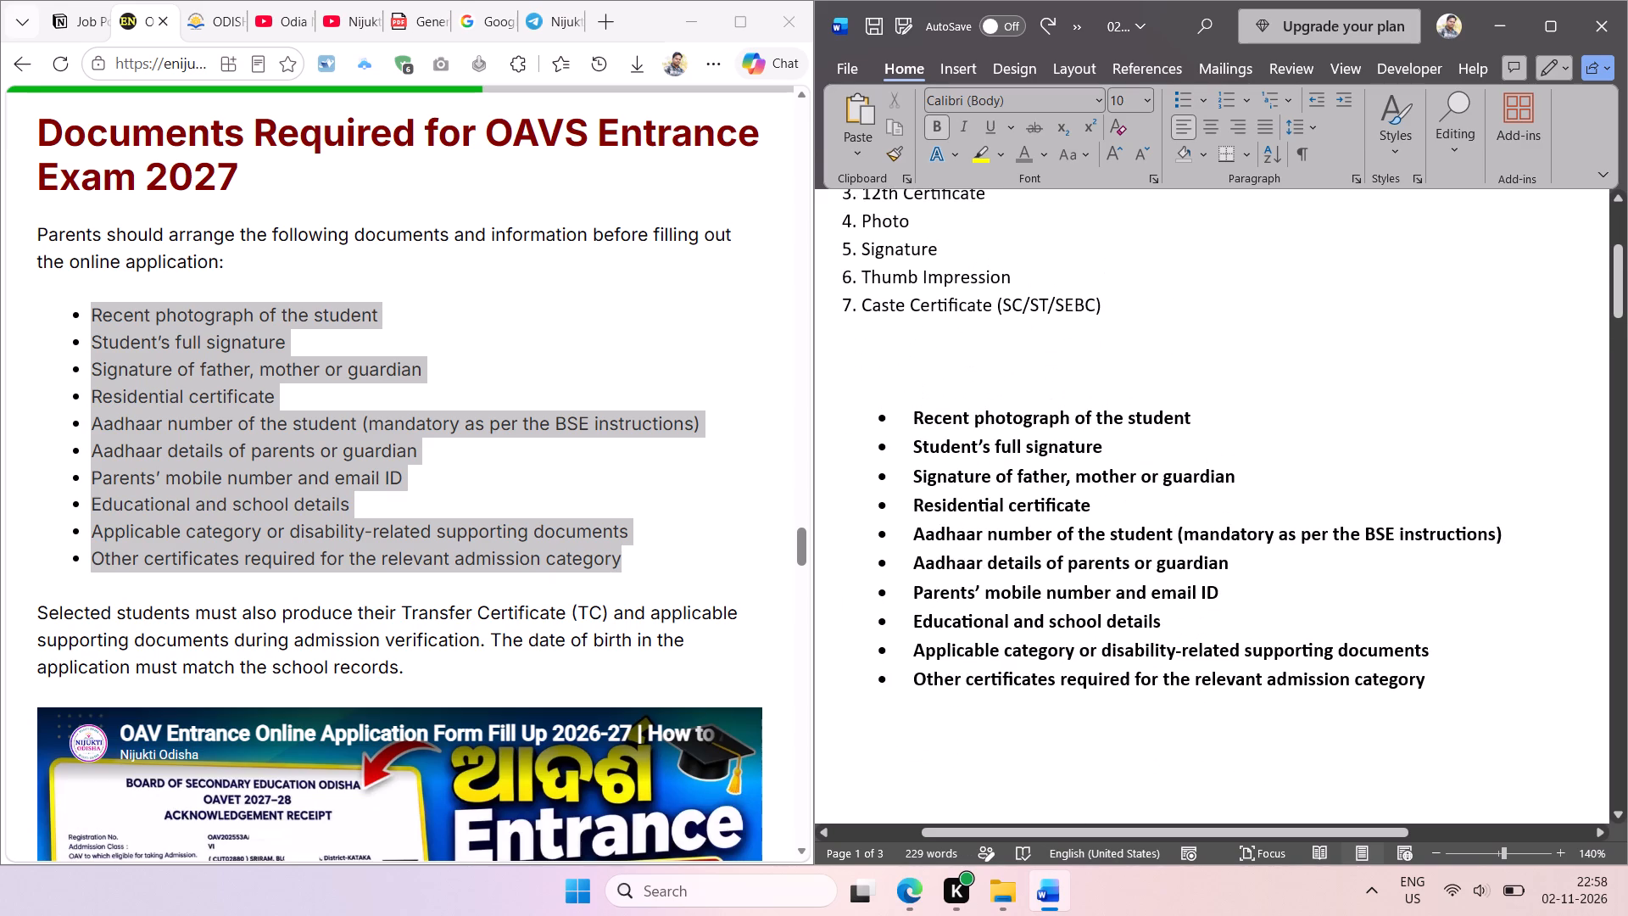
shift+click(1437, 684)
key(ctrl+b)
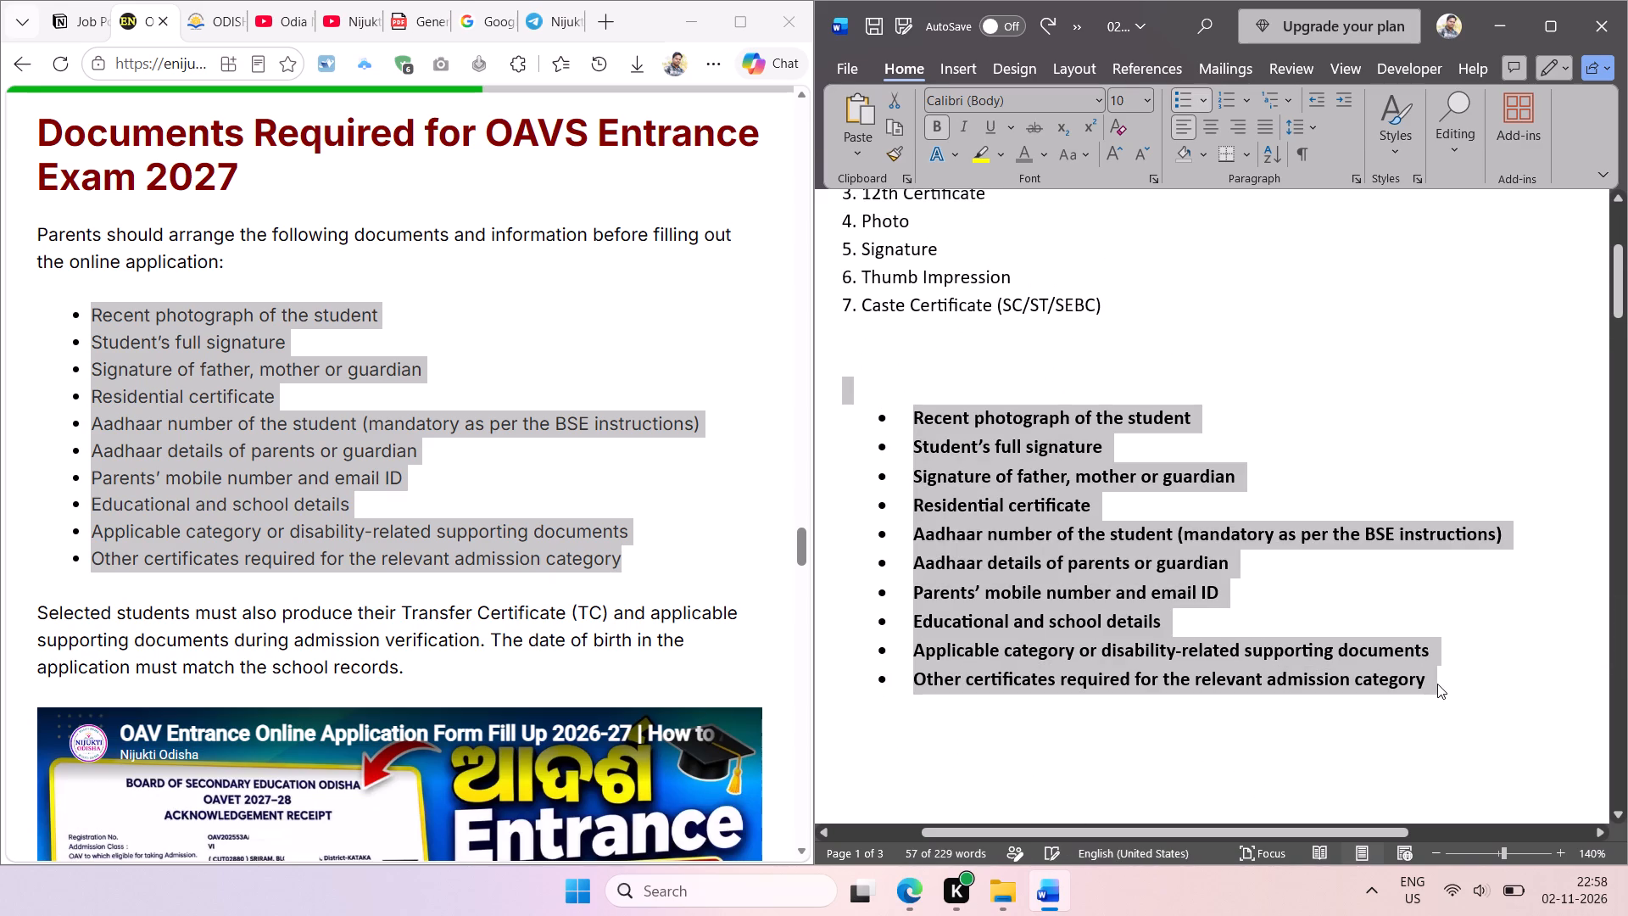
click(1116, 597)
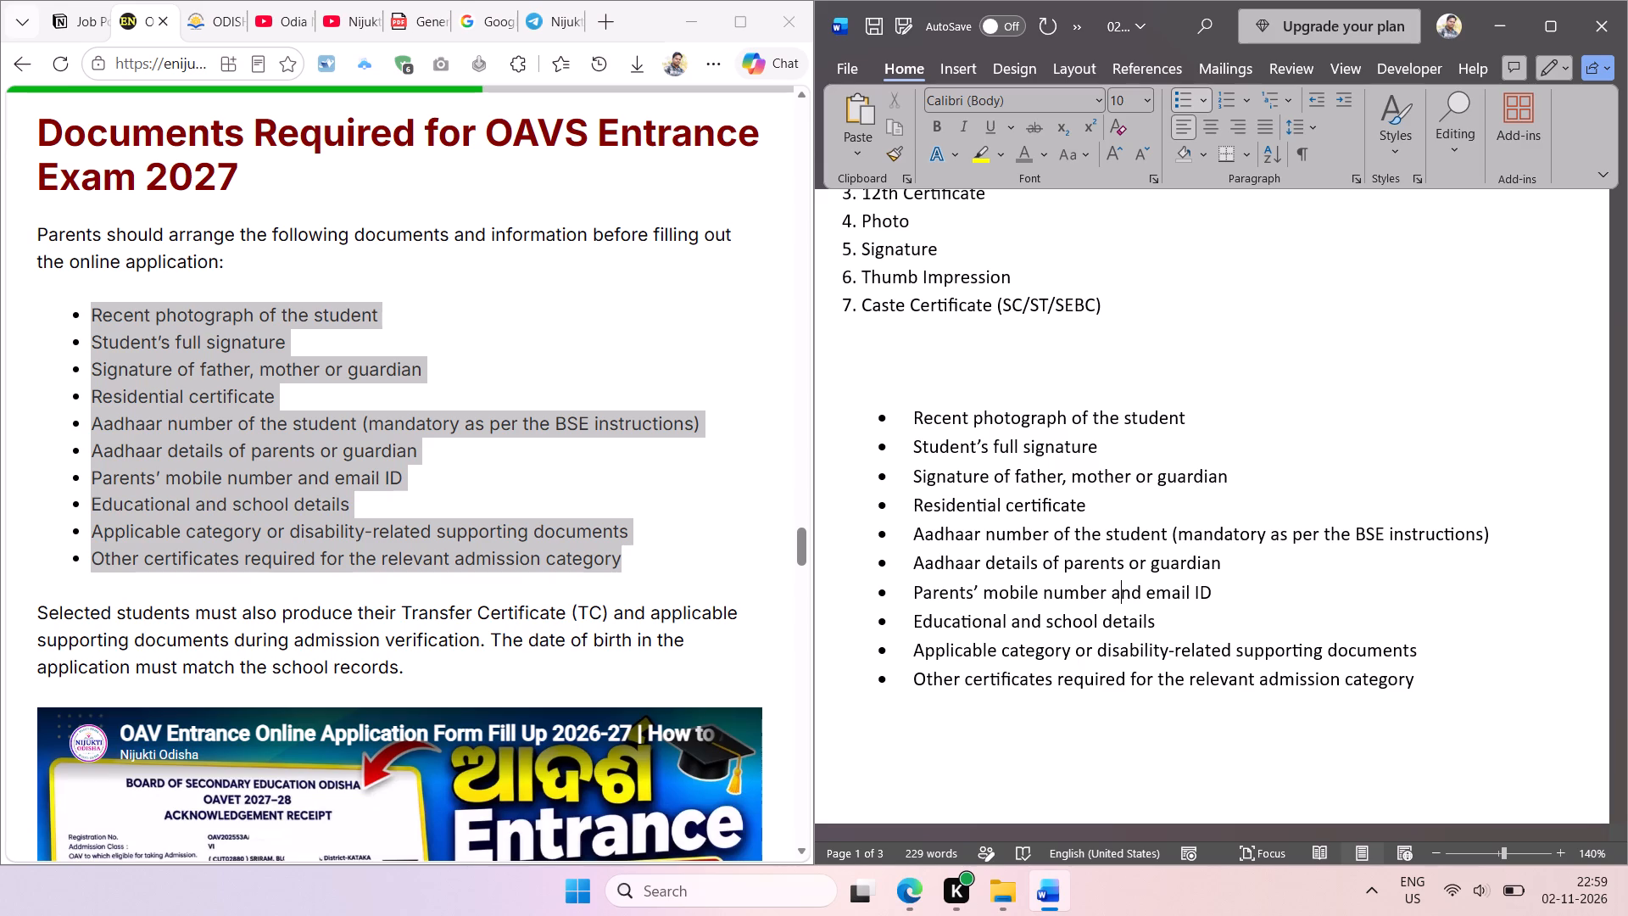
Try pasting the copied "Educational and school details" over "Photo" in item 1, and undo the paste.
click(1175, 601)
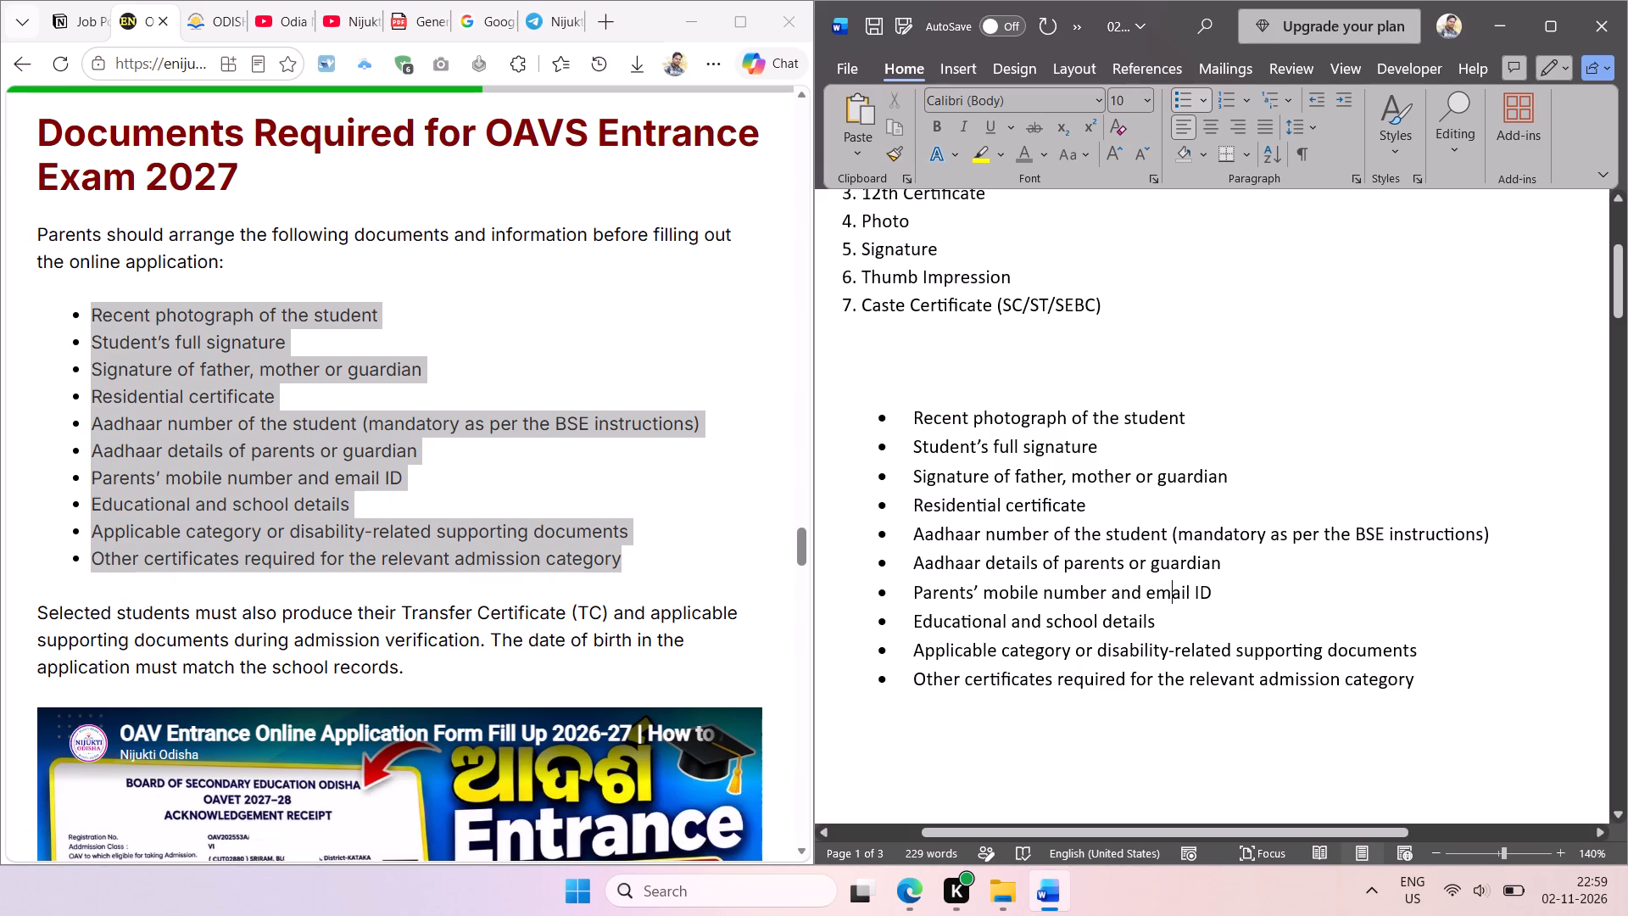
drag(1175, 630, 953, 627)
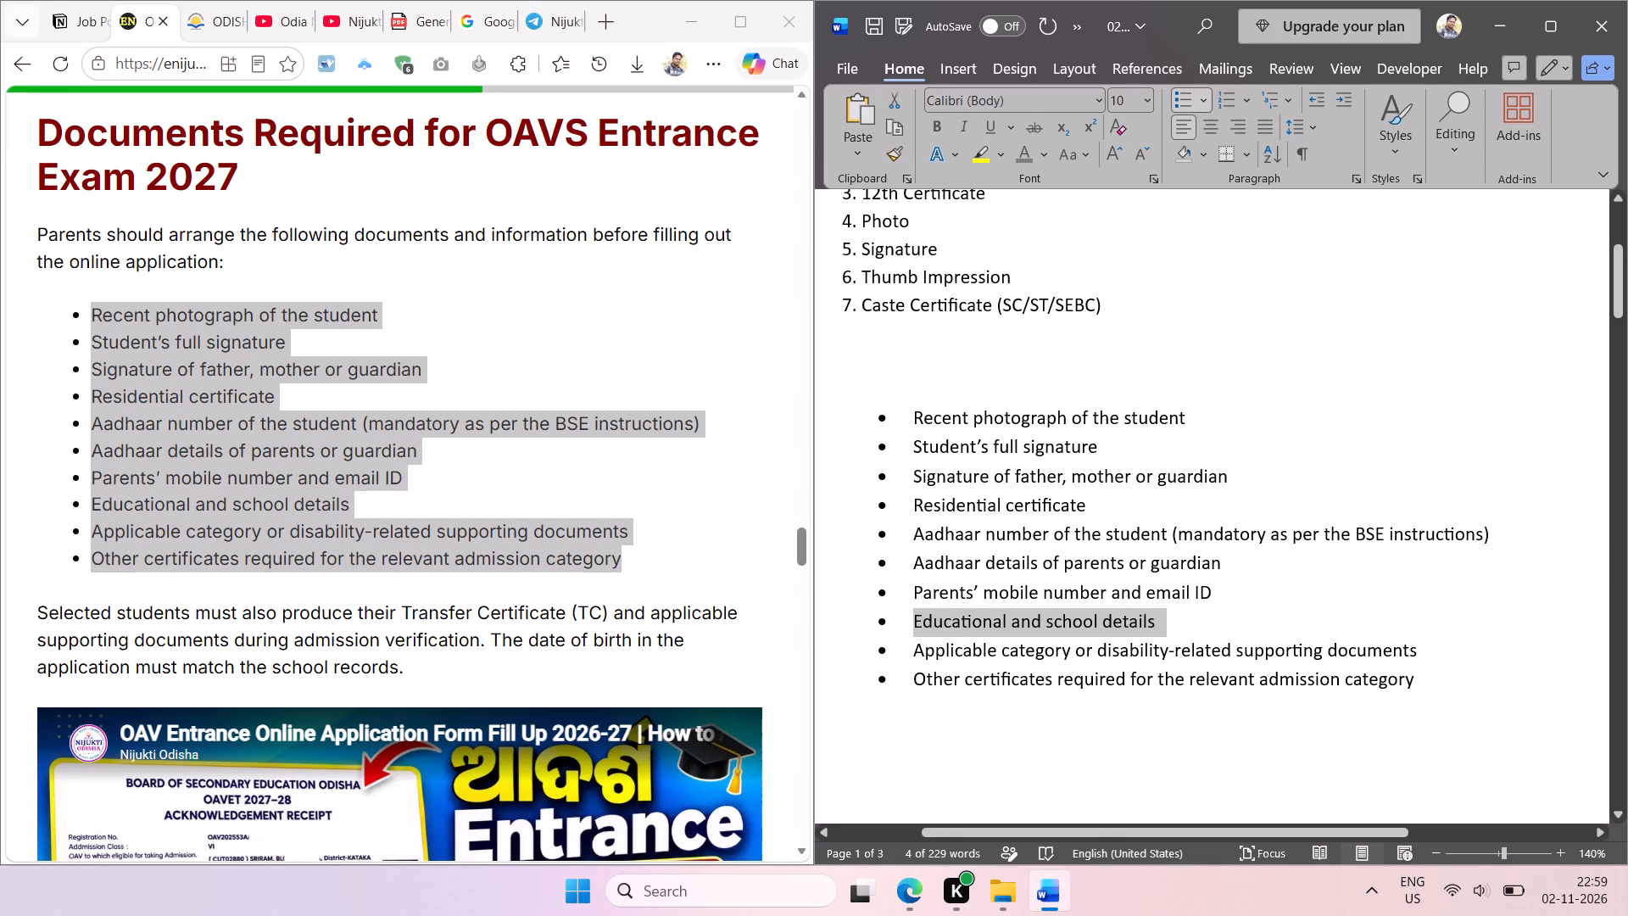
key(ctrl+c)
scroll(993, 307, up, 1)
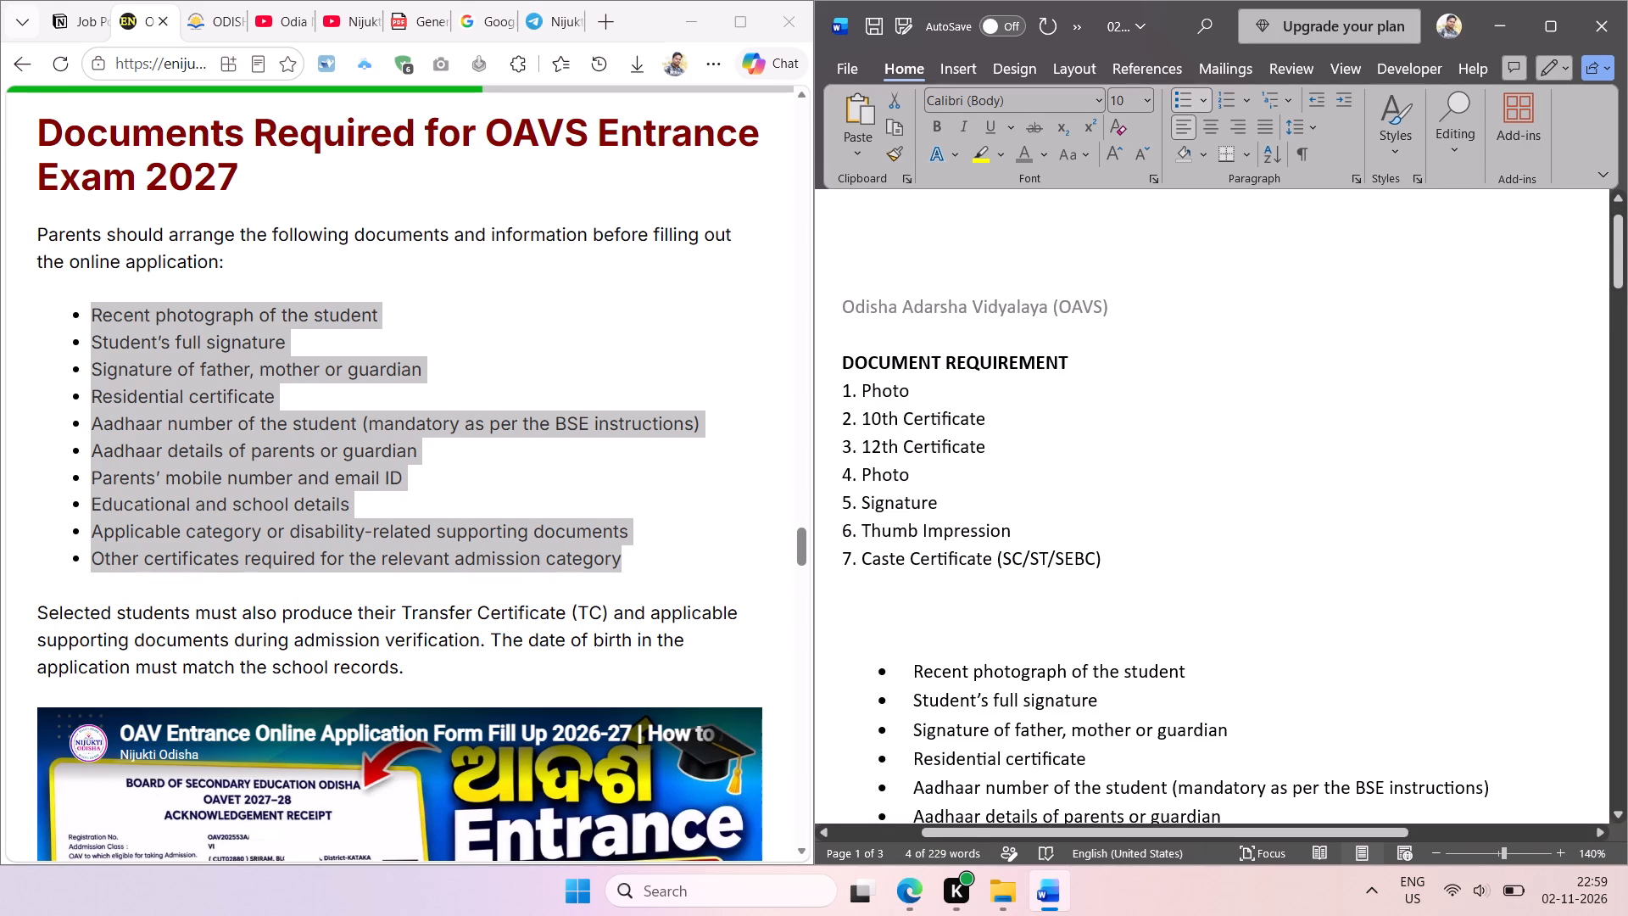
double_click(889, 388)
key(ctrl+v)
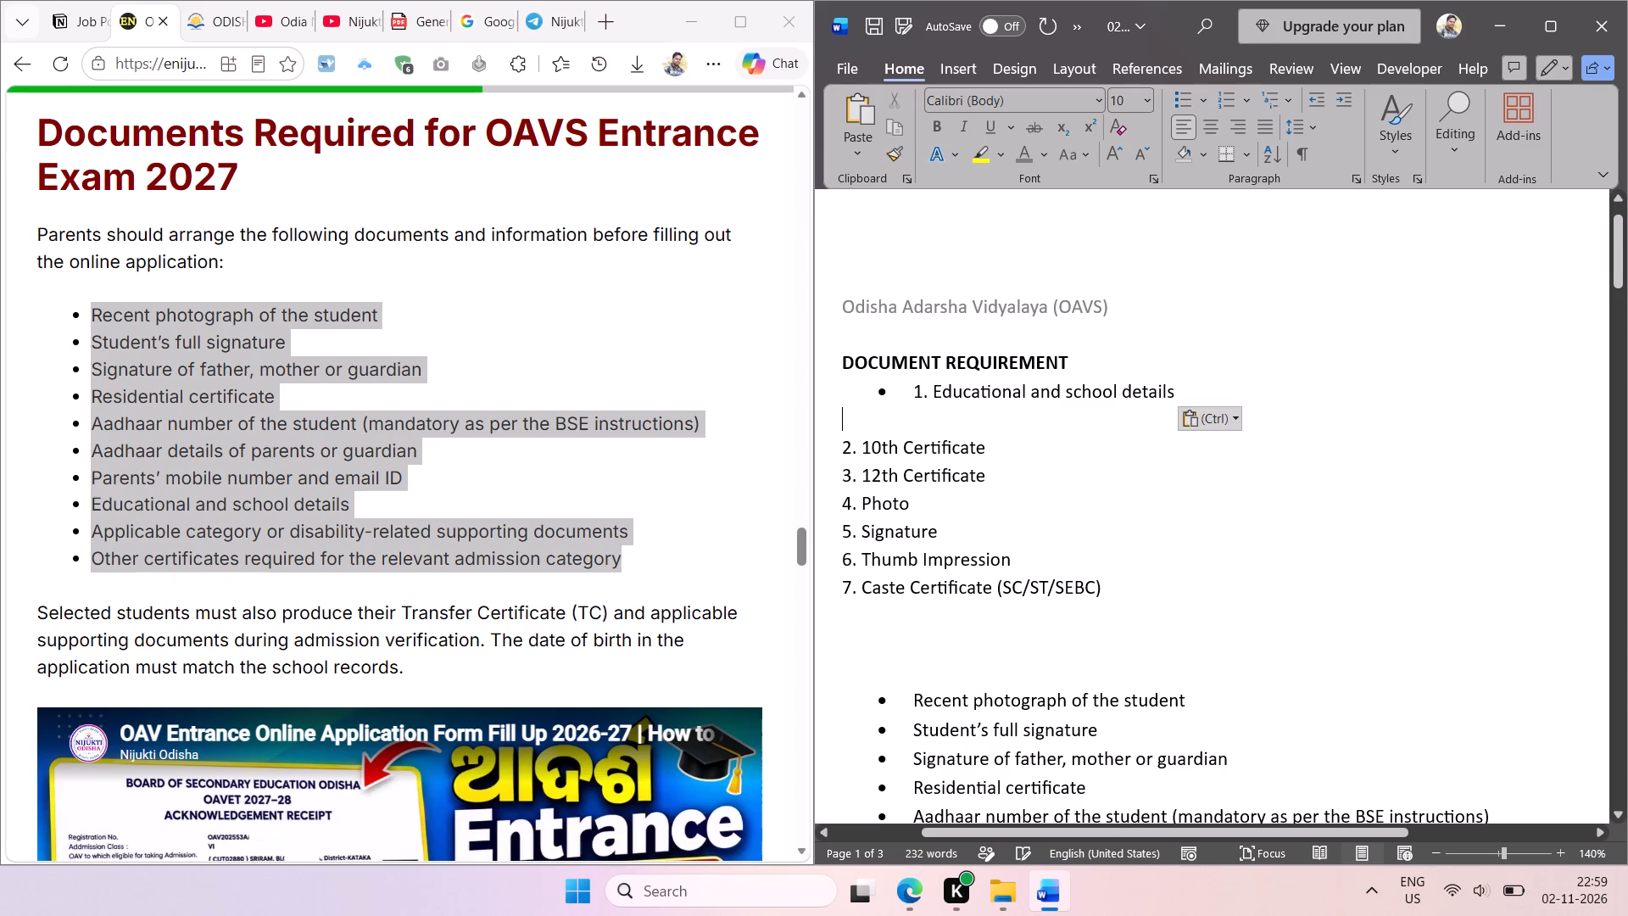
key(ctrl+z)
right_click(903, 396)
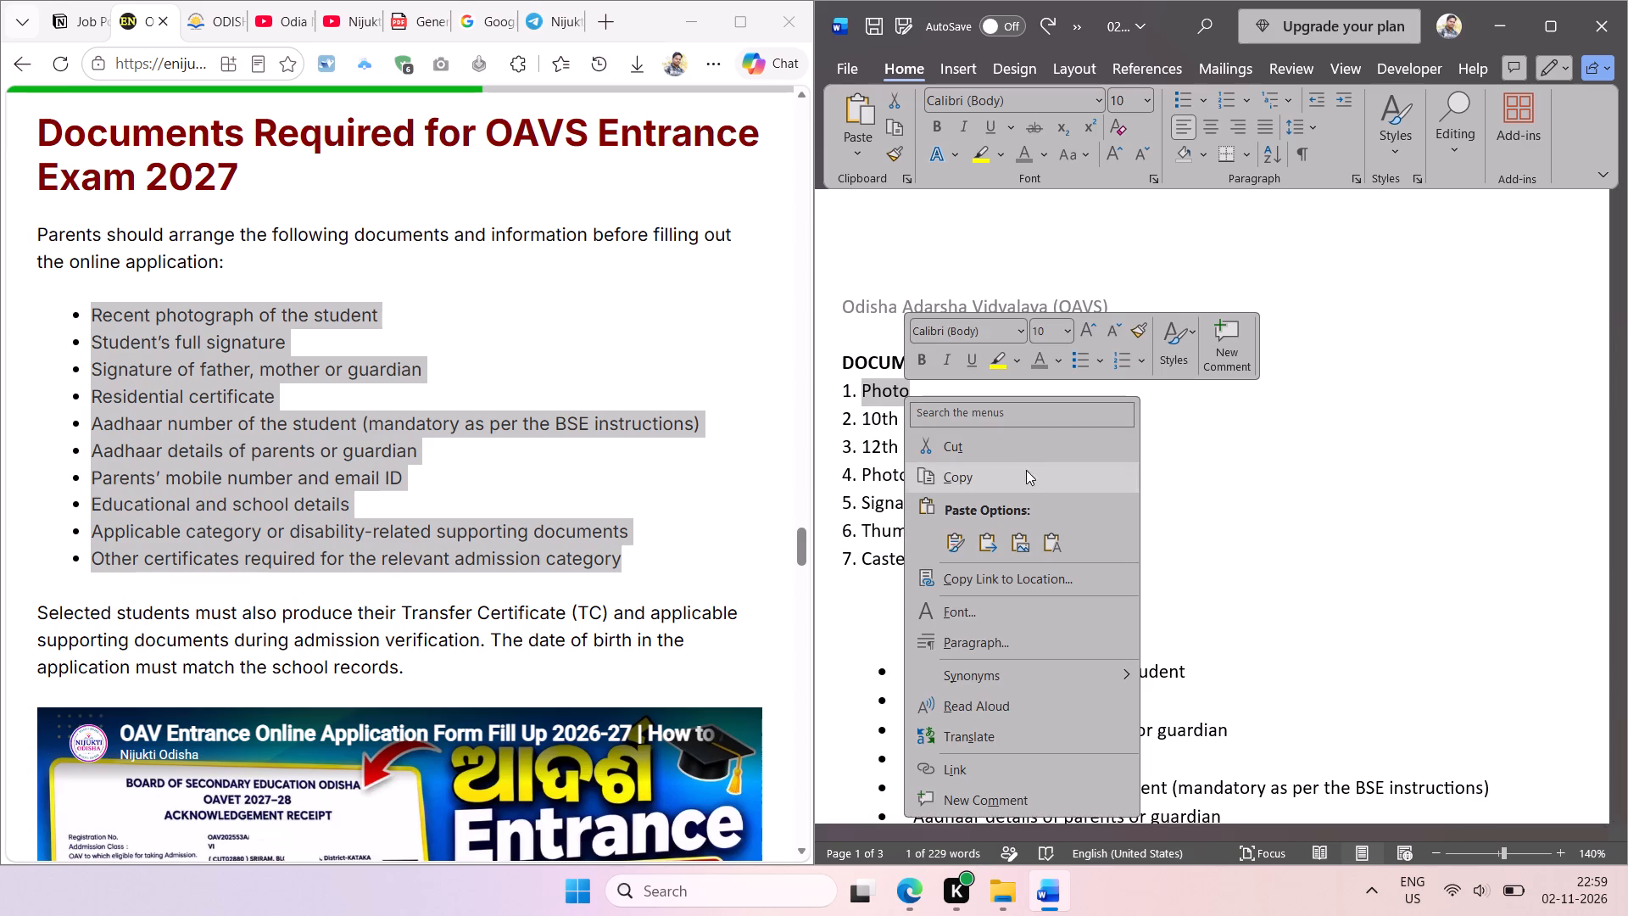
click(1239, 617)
Remove the bullets and the indentation from the pasted documents list.
scroll(1081, 644, down, 2)
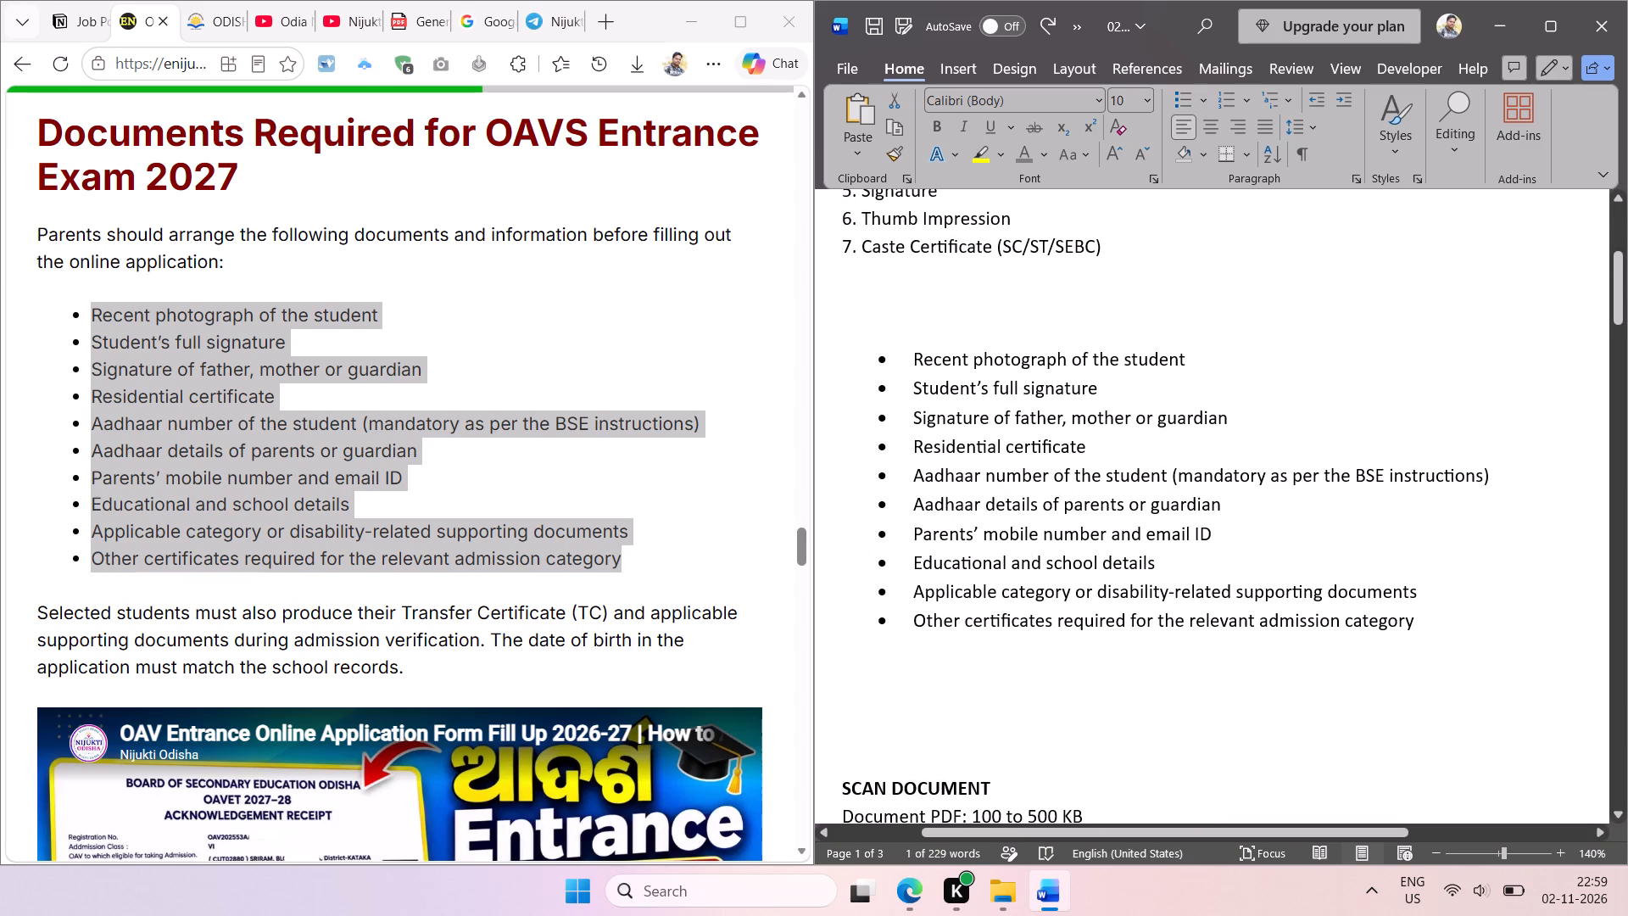
drag(1430, 633, 919, 369)
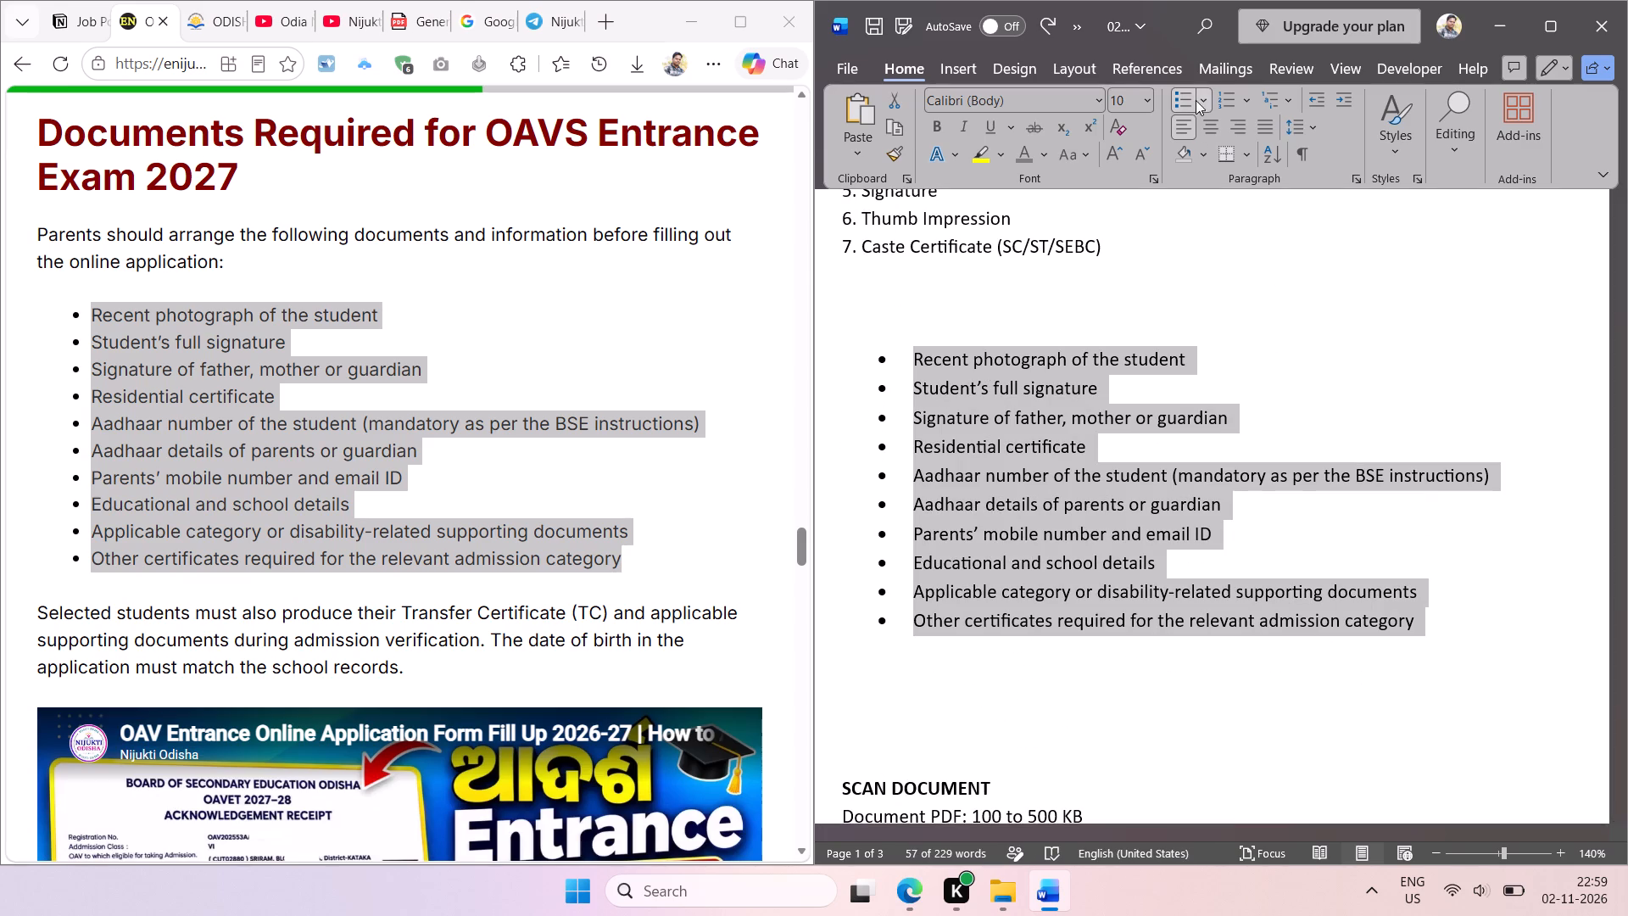
click(1176, 98)
double_click(1317, 92)
Move "Educational and school details" from the pasted list over "Photo" in item 1, without an extra line break.
scroll(994, 603, up, 1)
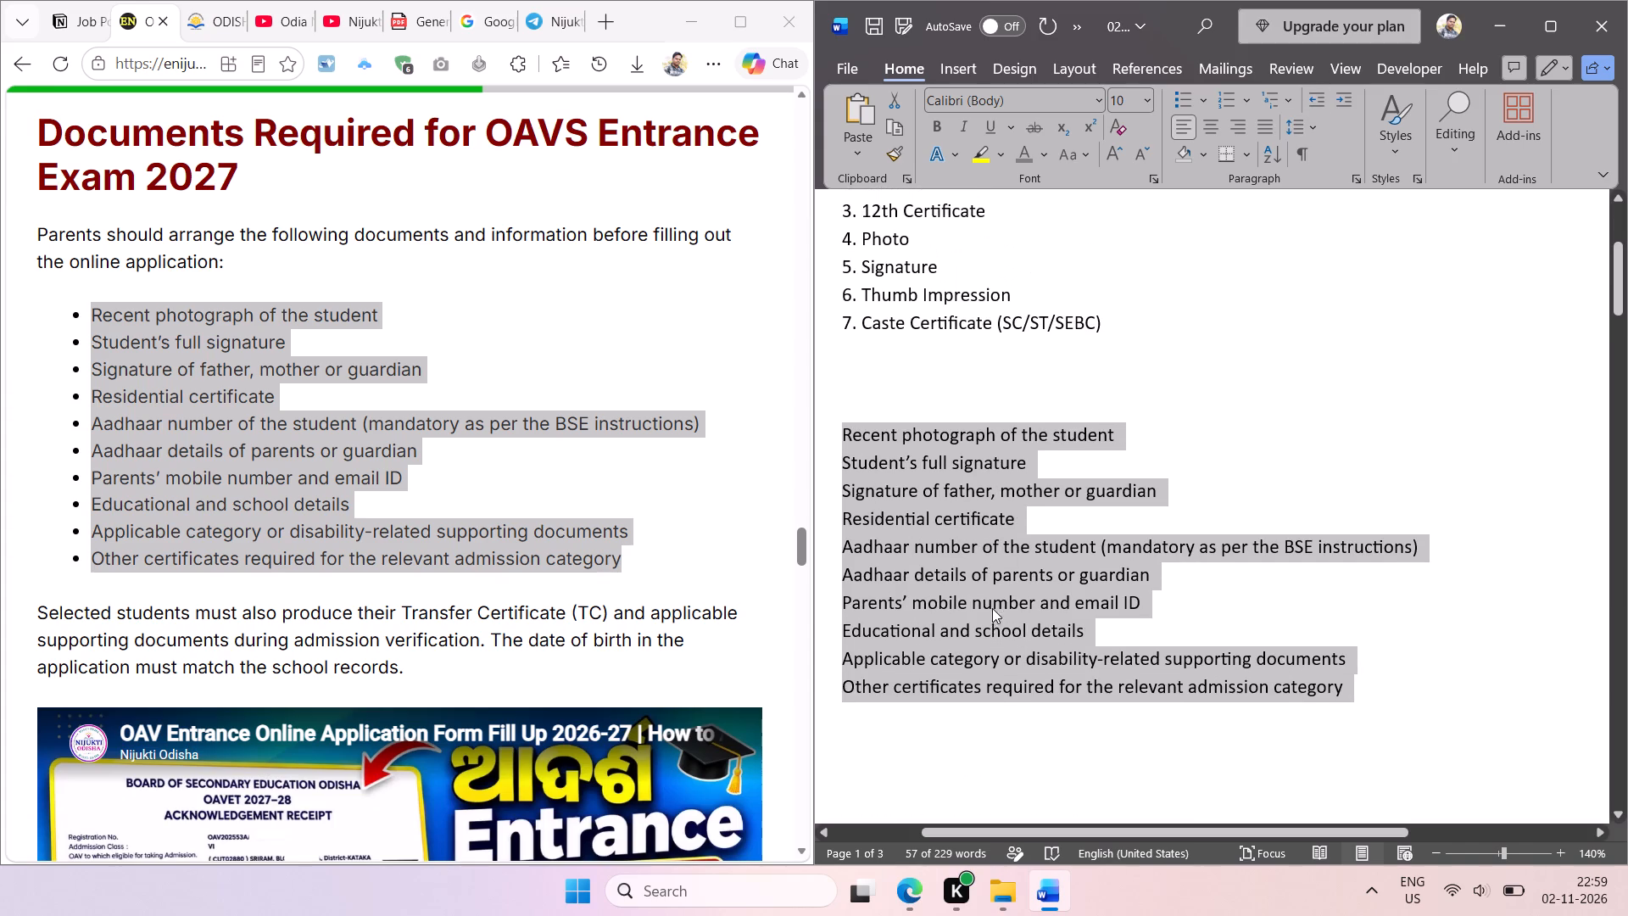
scroll(992, 608, up, 1)
click(992, 629)
drag(1095, 634, 899, 640)
key(ctrl+x)
scroll(920, 260, up, 1)
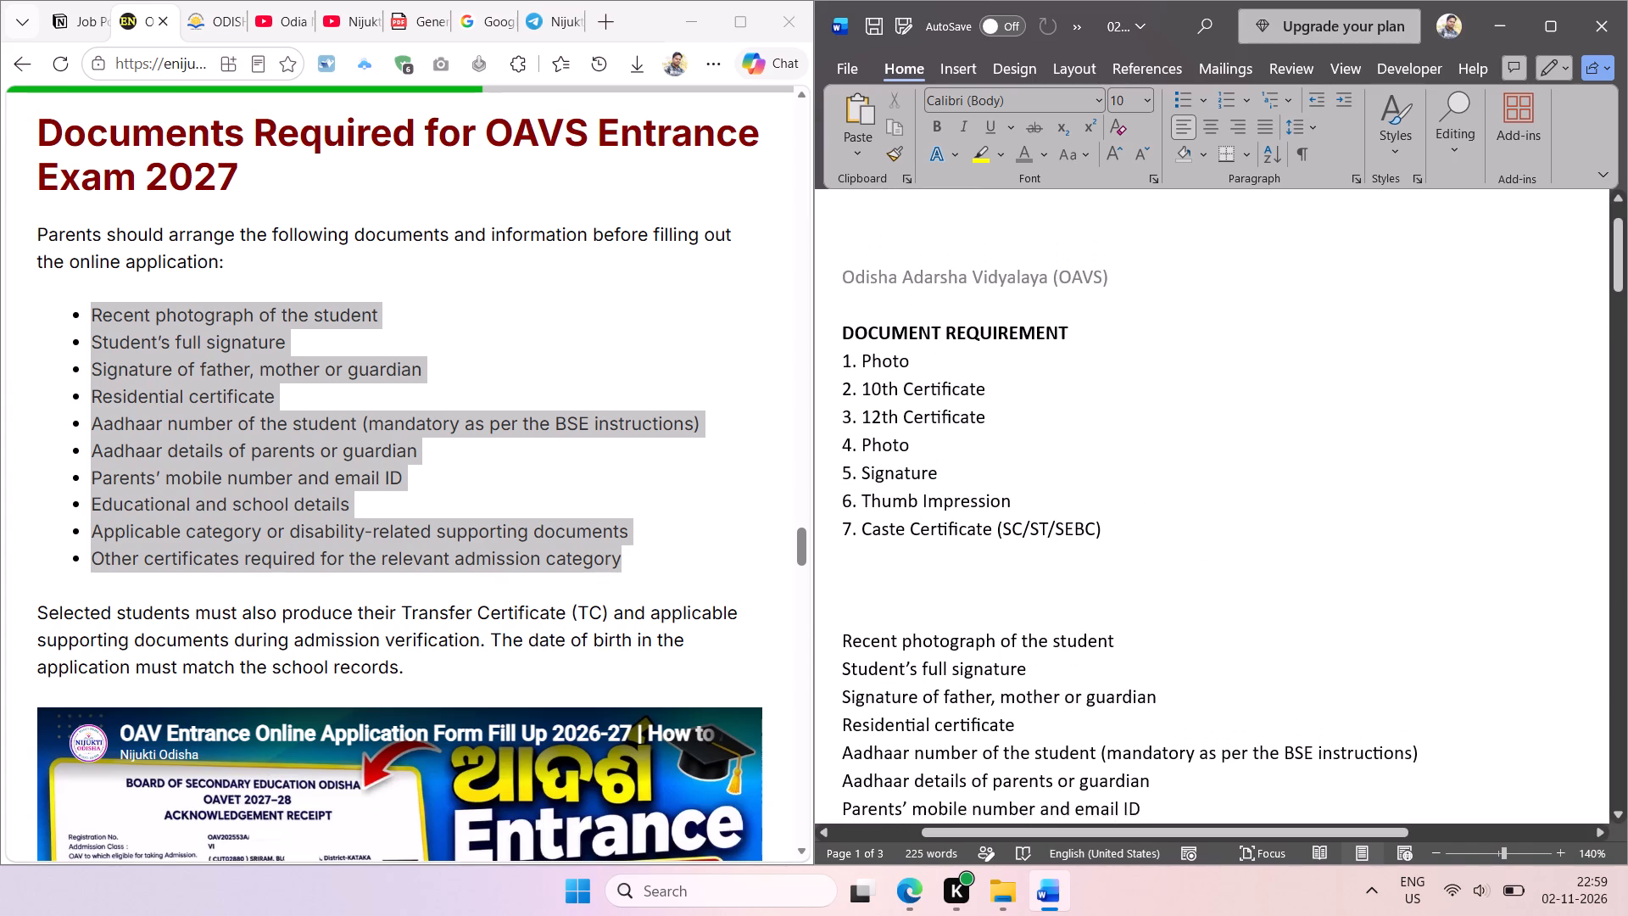
scroll(921, 278, up, 1)
double_click(887, 371)
key(ctrl+v)
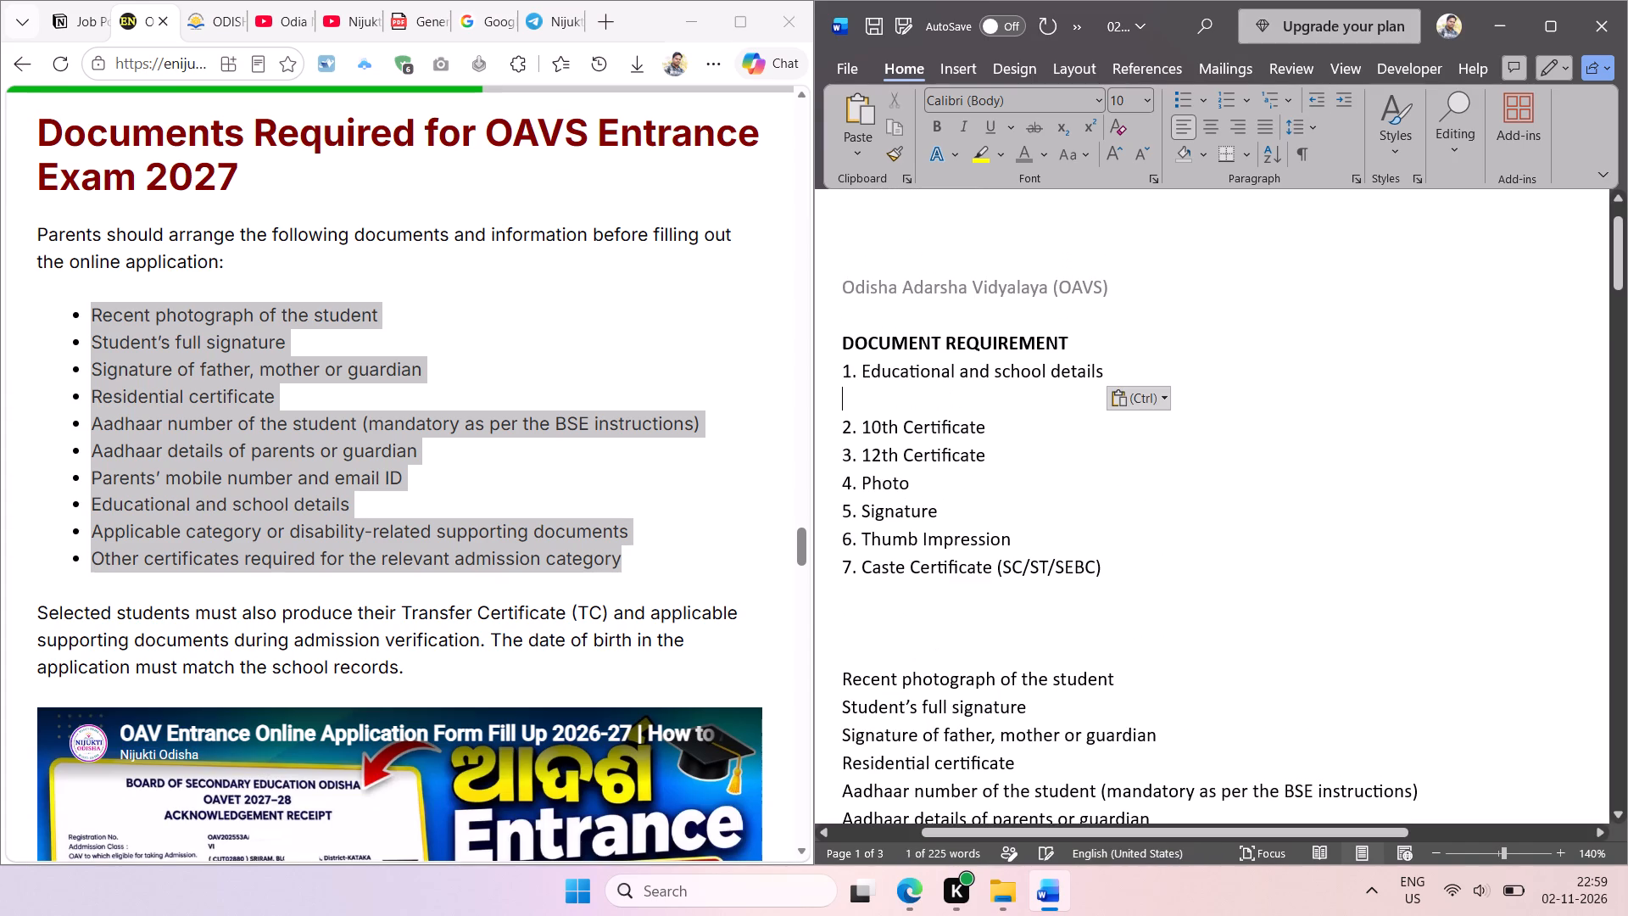
key(BackSpace)
Move "Residential certificate" from the pasted list over "10th Certificate" in item 2, without an extra blank line.
scroll(1013, 474, down, 1)
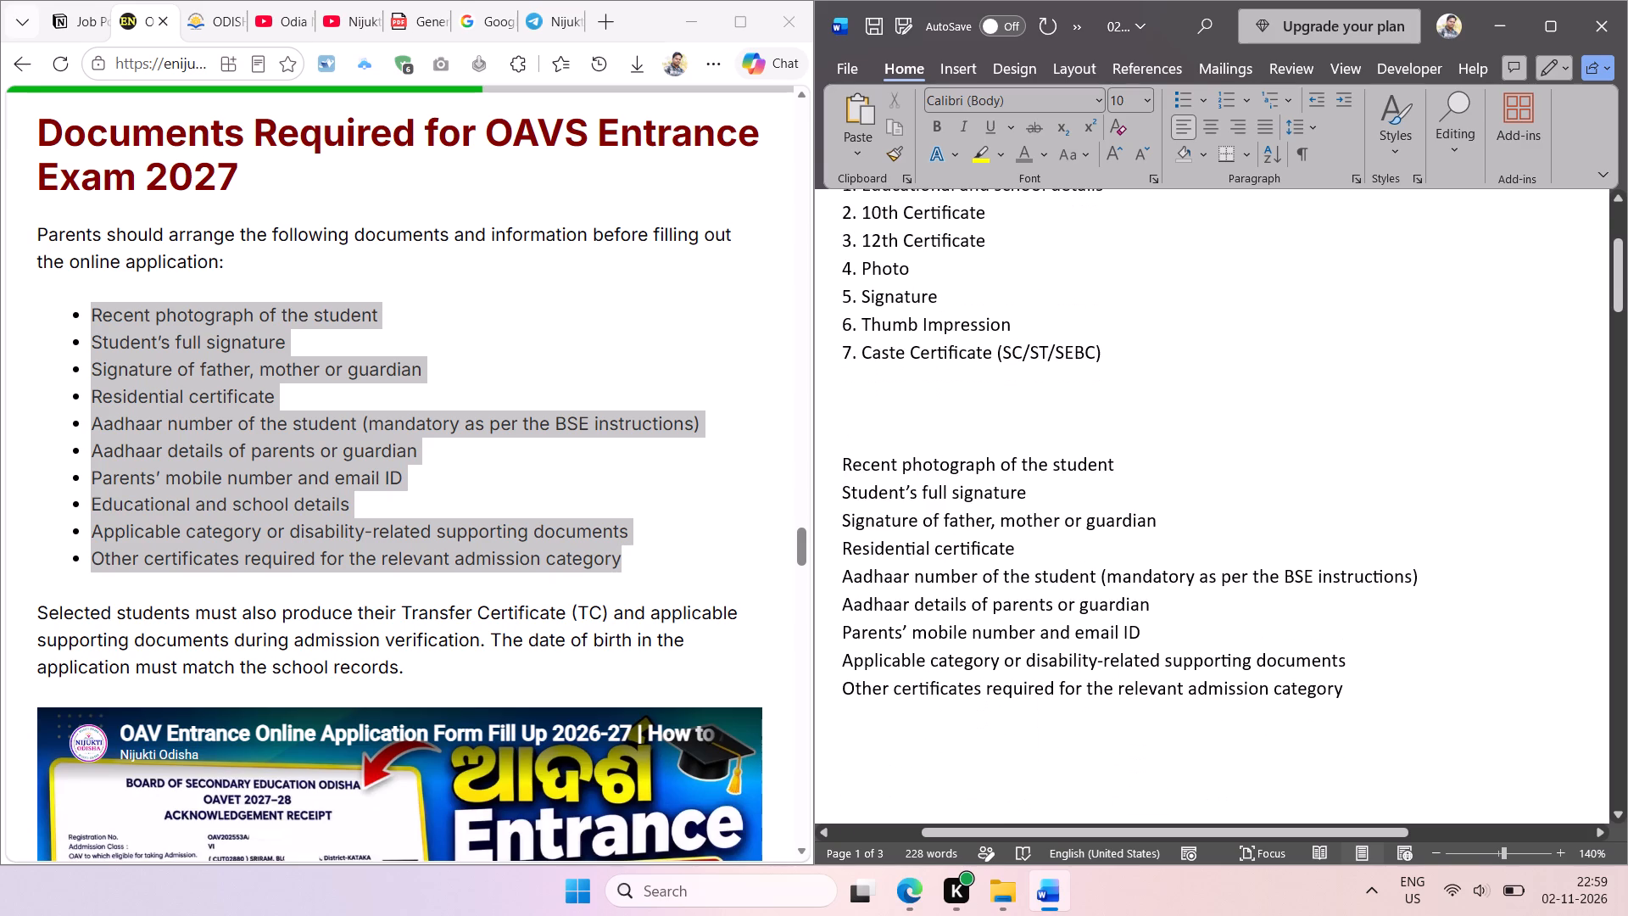
scroll(999, 528, down, 1)
drag(1035, 539, 861, 556)
key(ctrl+x)
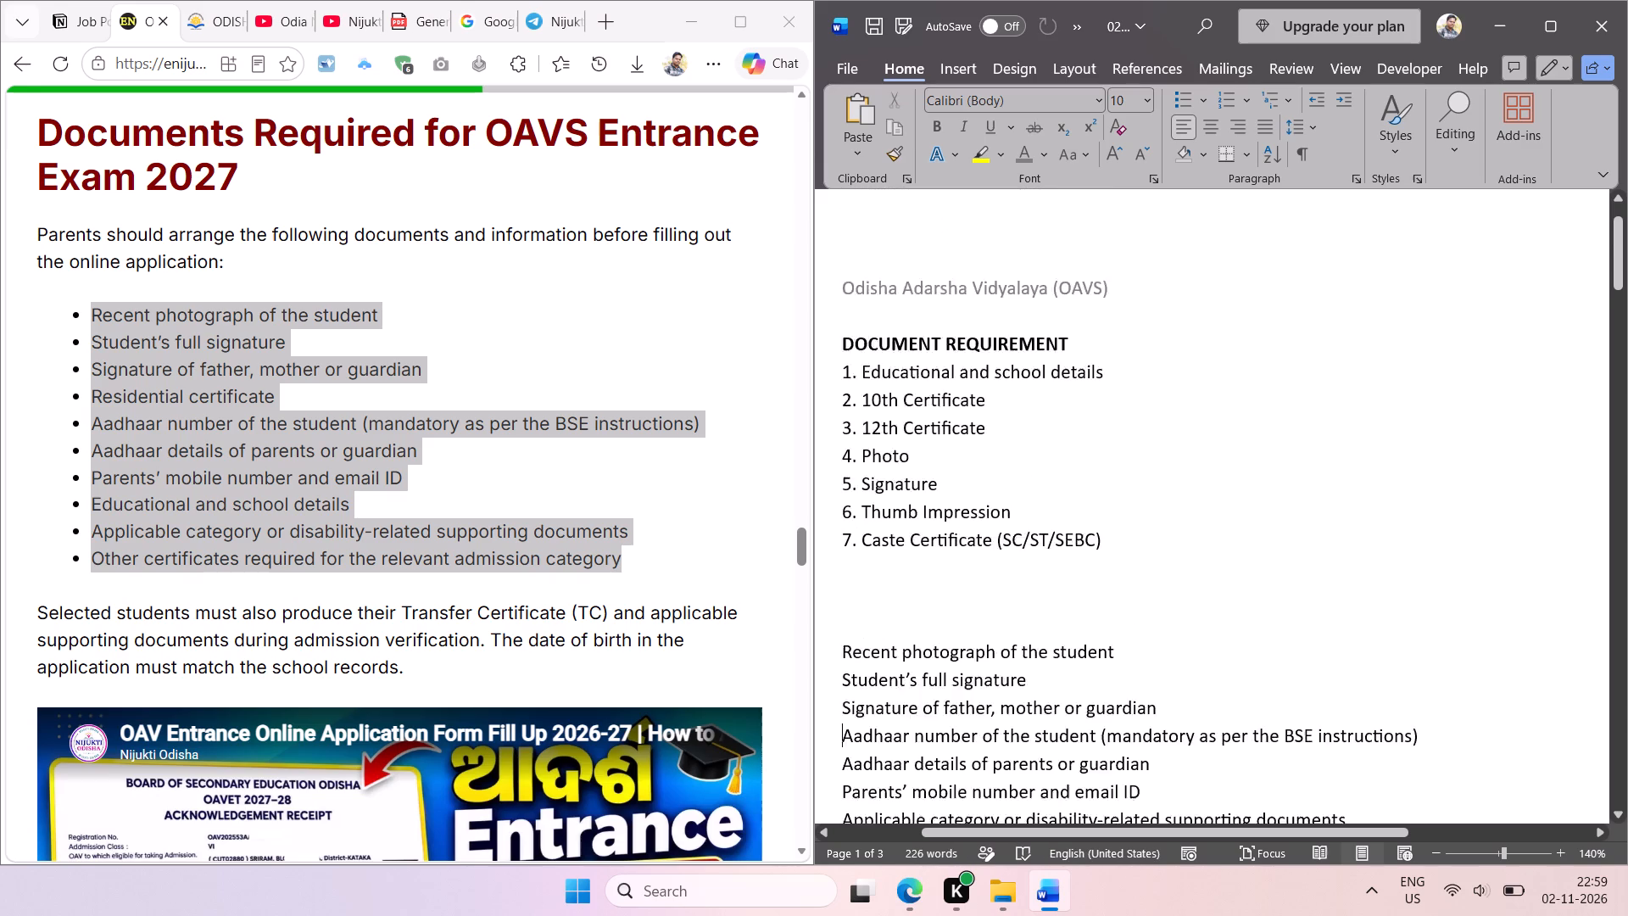
drag(998, 415, 875, 411)
key(ctrl+v)
scroll(951, 433, down, 1)
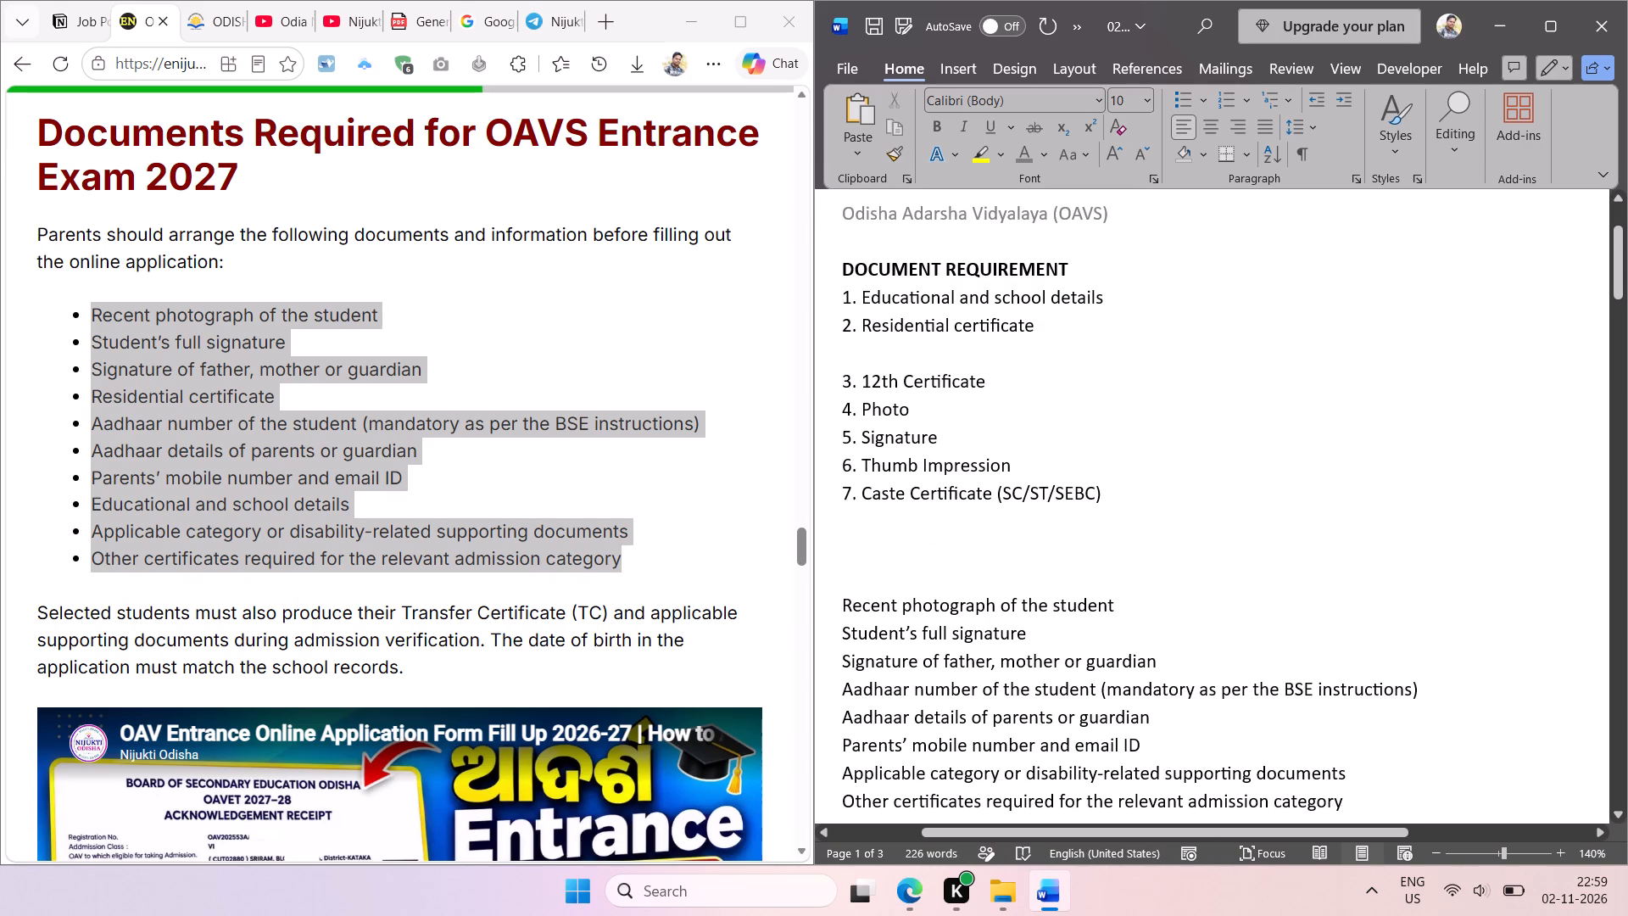
scroll(951, 433, down, 1)
key(BackSpace)
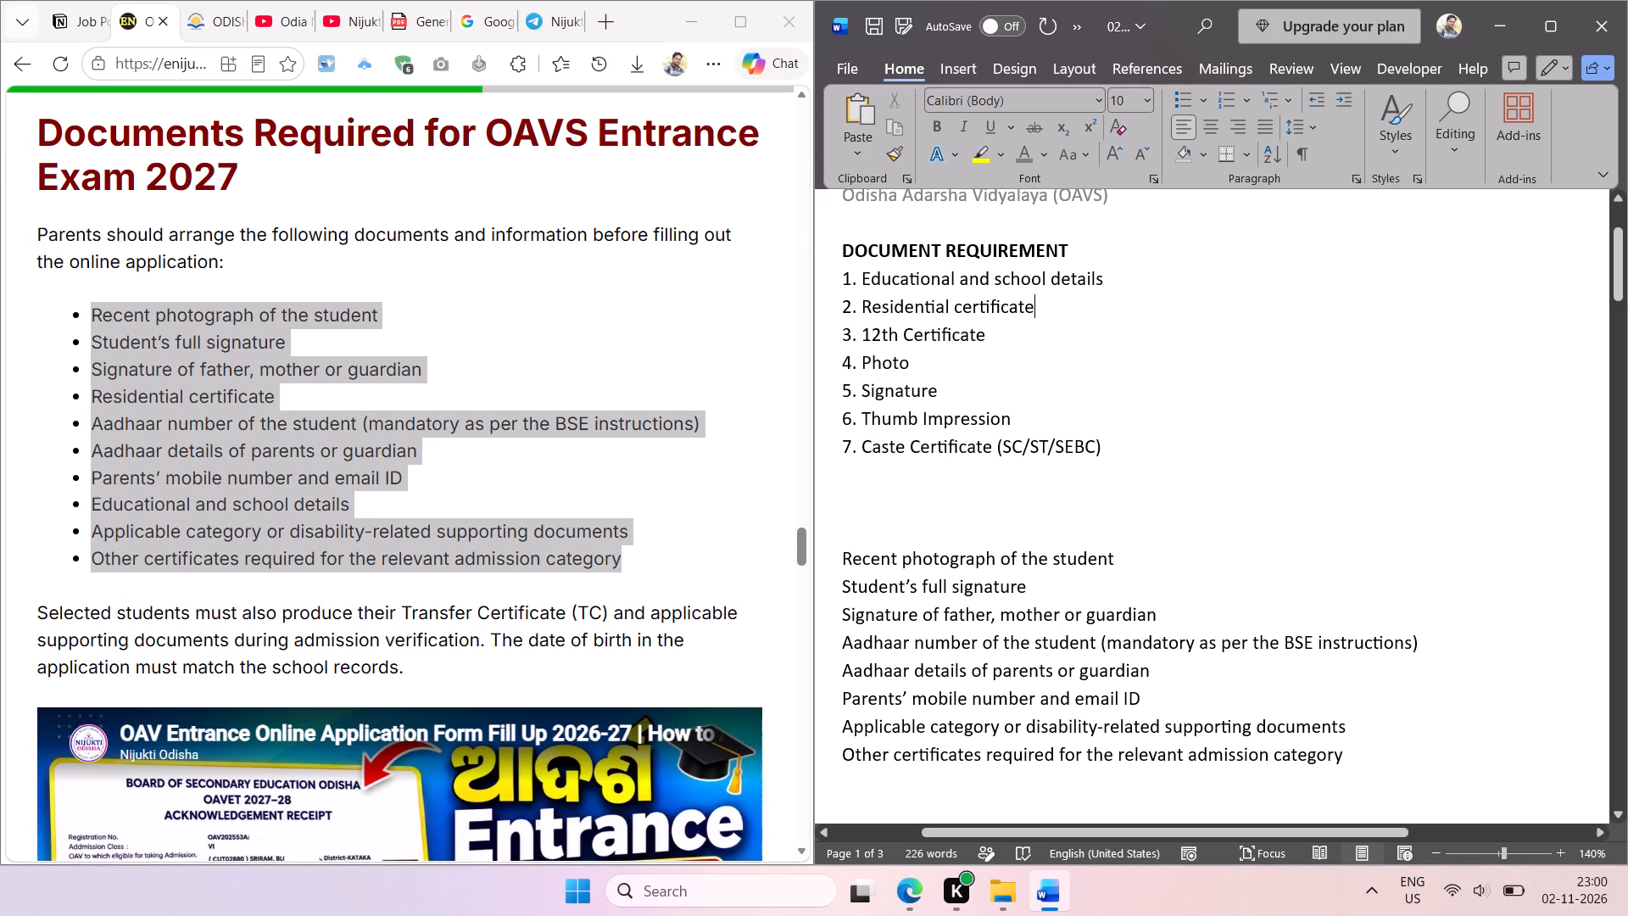
Replace "12th Certificate" in item 3 with "Aadhaar Card".
drag(999, 333, 897, 329)
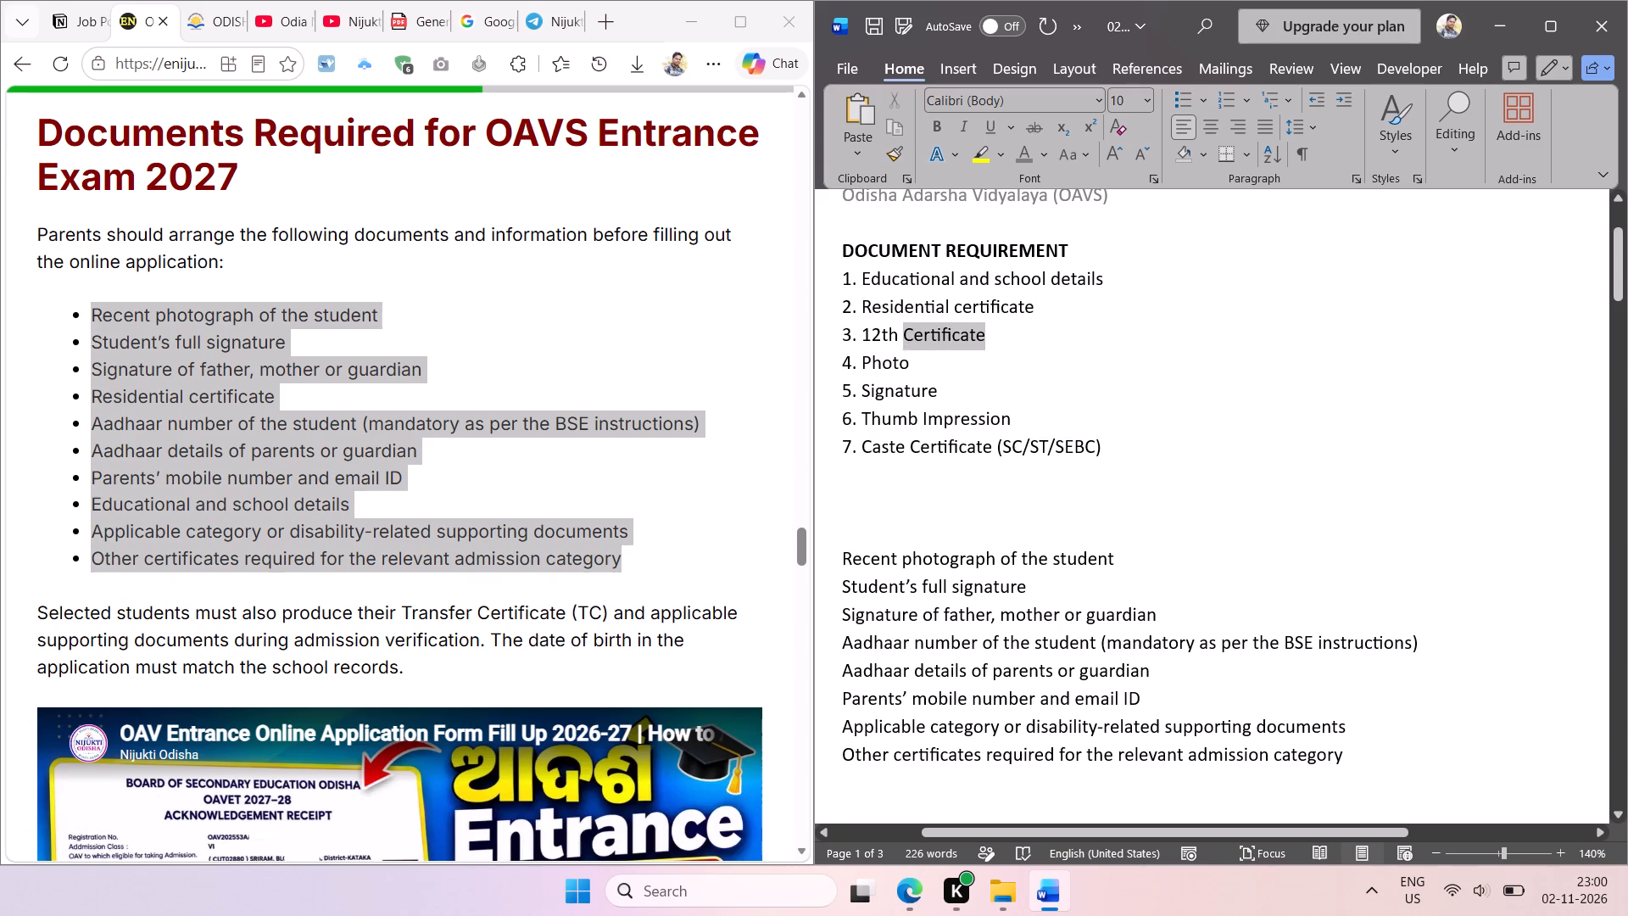
drag(897, 329, 888, 329)
text(Aa)
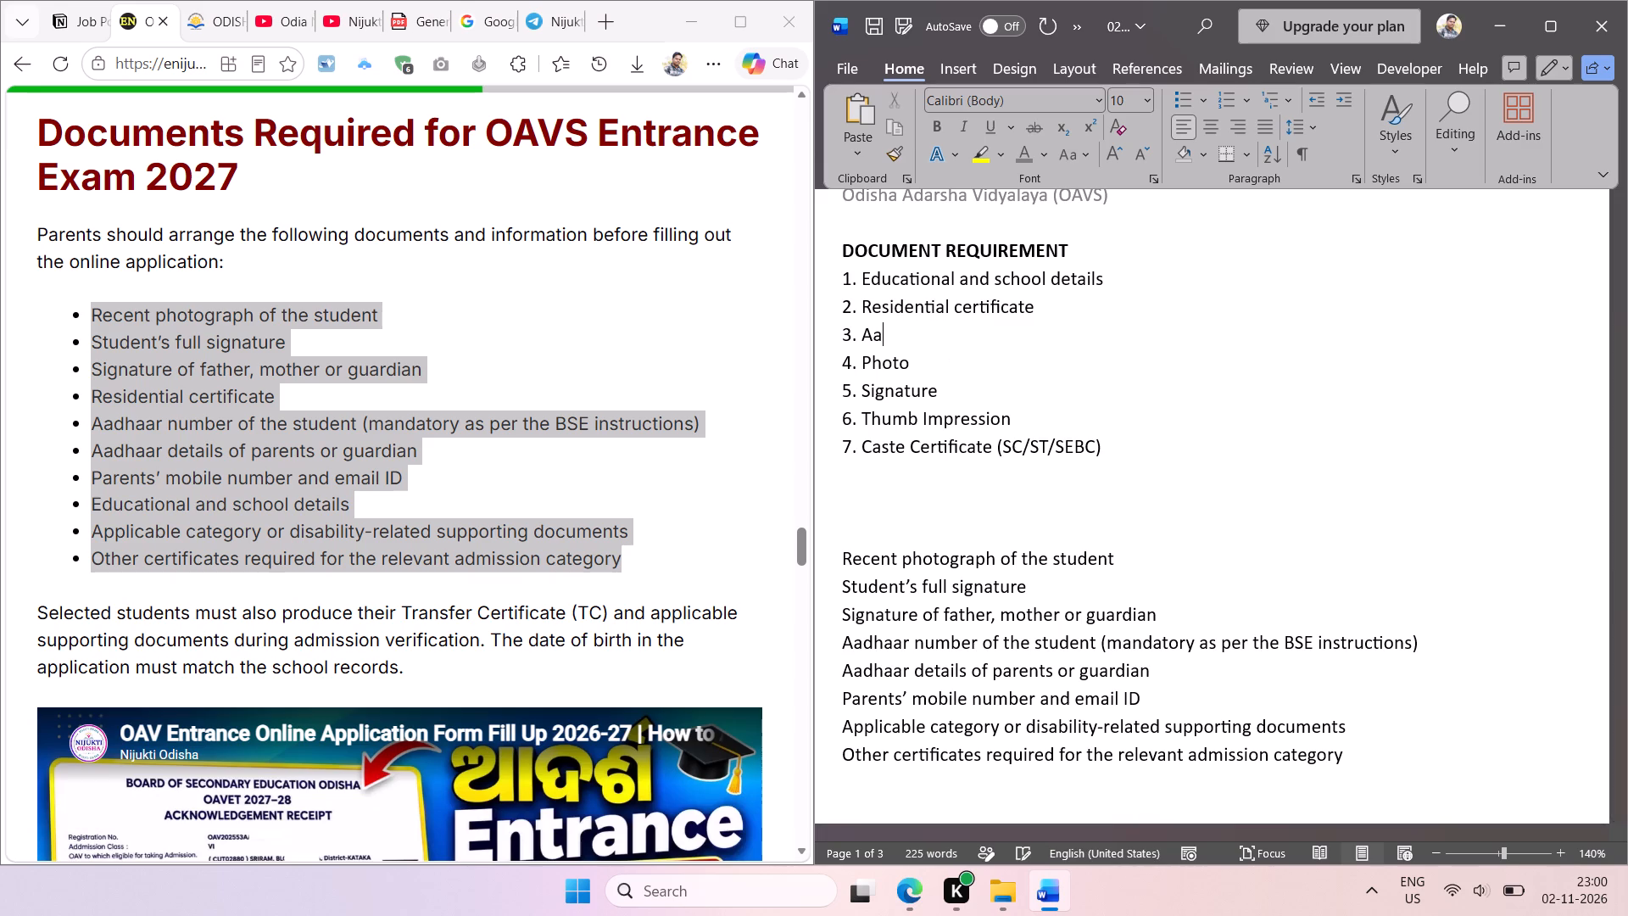
text(dhaar Card)
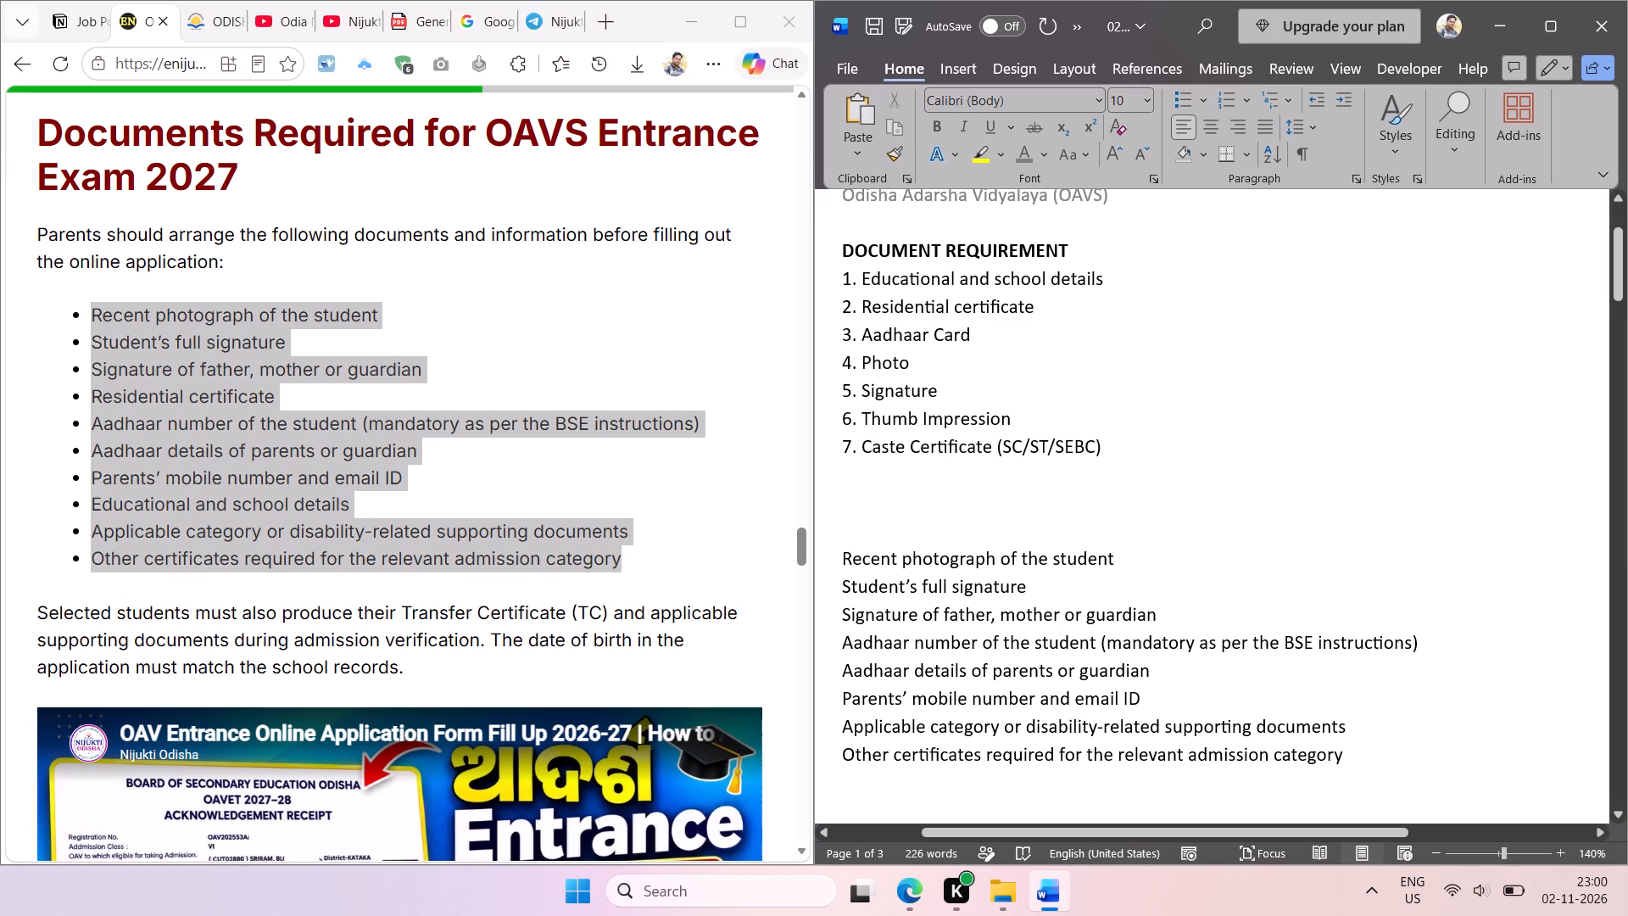
Move "Photo" and "Signature" out of items 4 and 5 onto separate lines below item 7.
drag(933, 366, 867, 369)
click(951, 399)
double_click(892, 364)
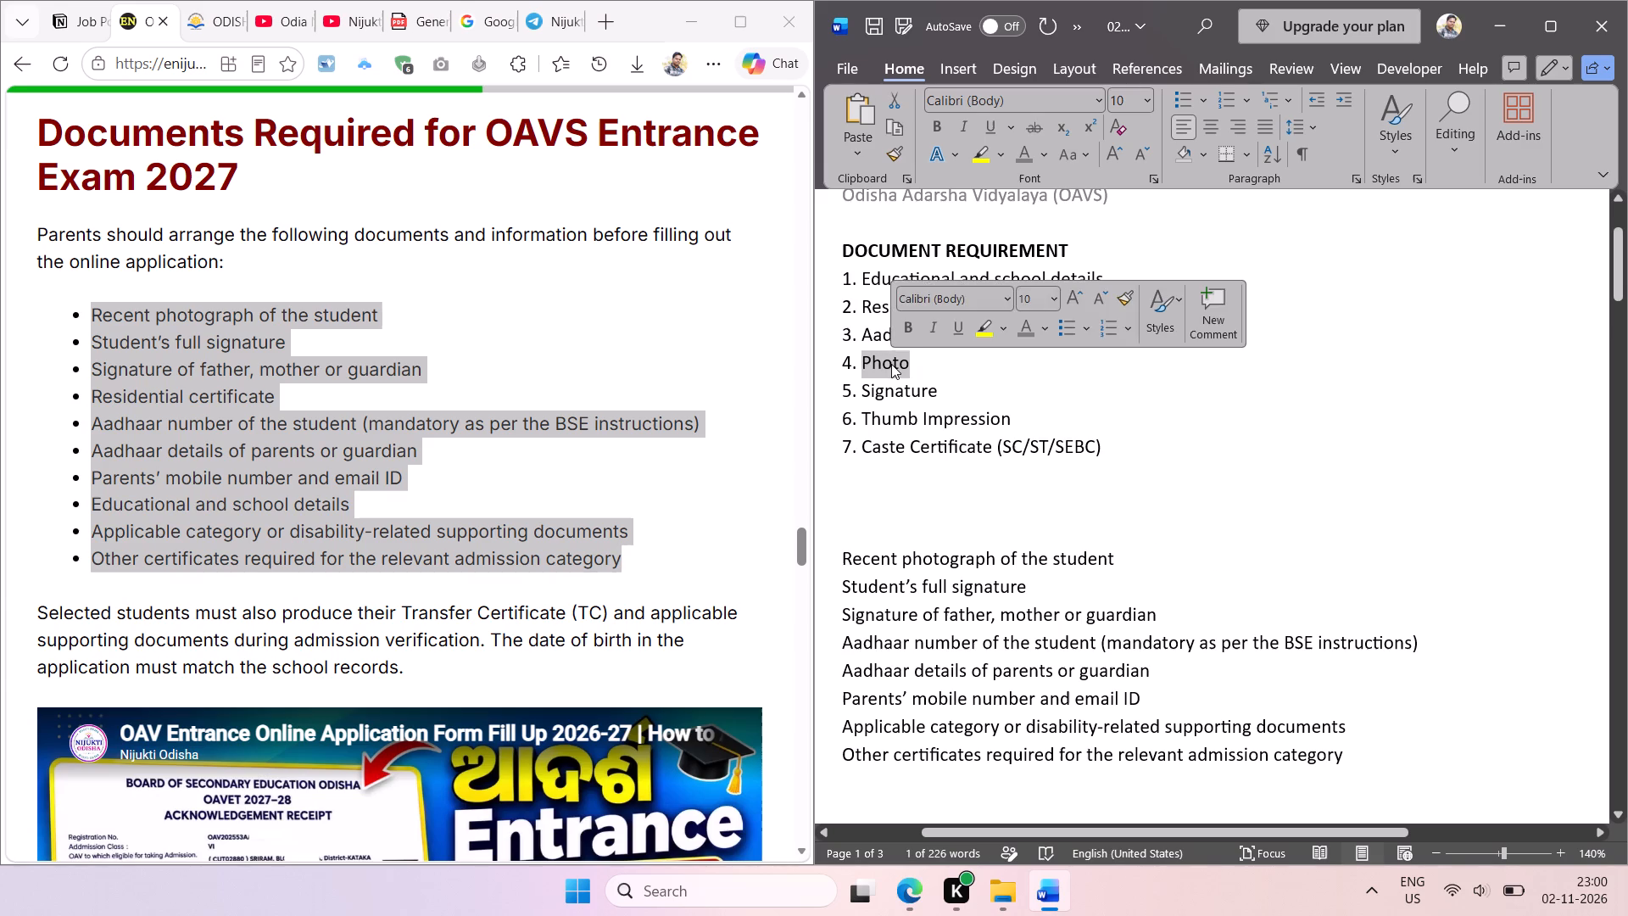
key(ctrl+x)
click(900, 470)
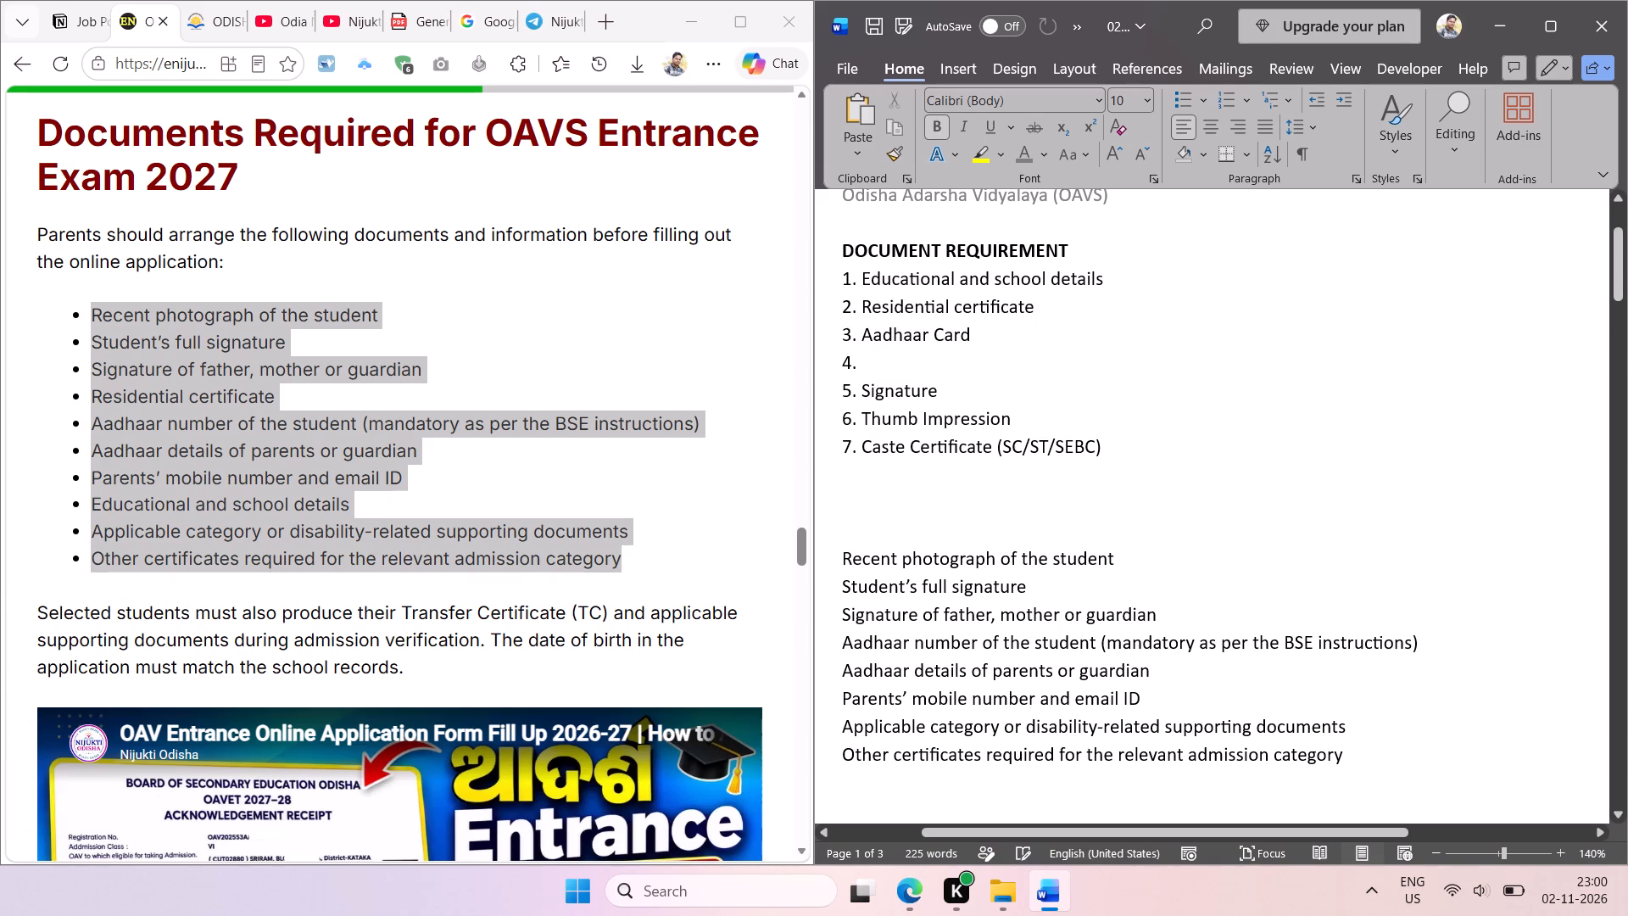
key(ctrl+v)
double_click(904, 399)
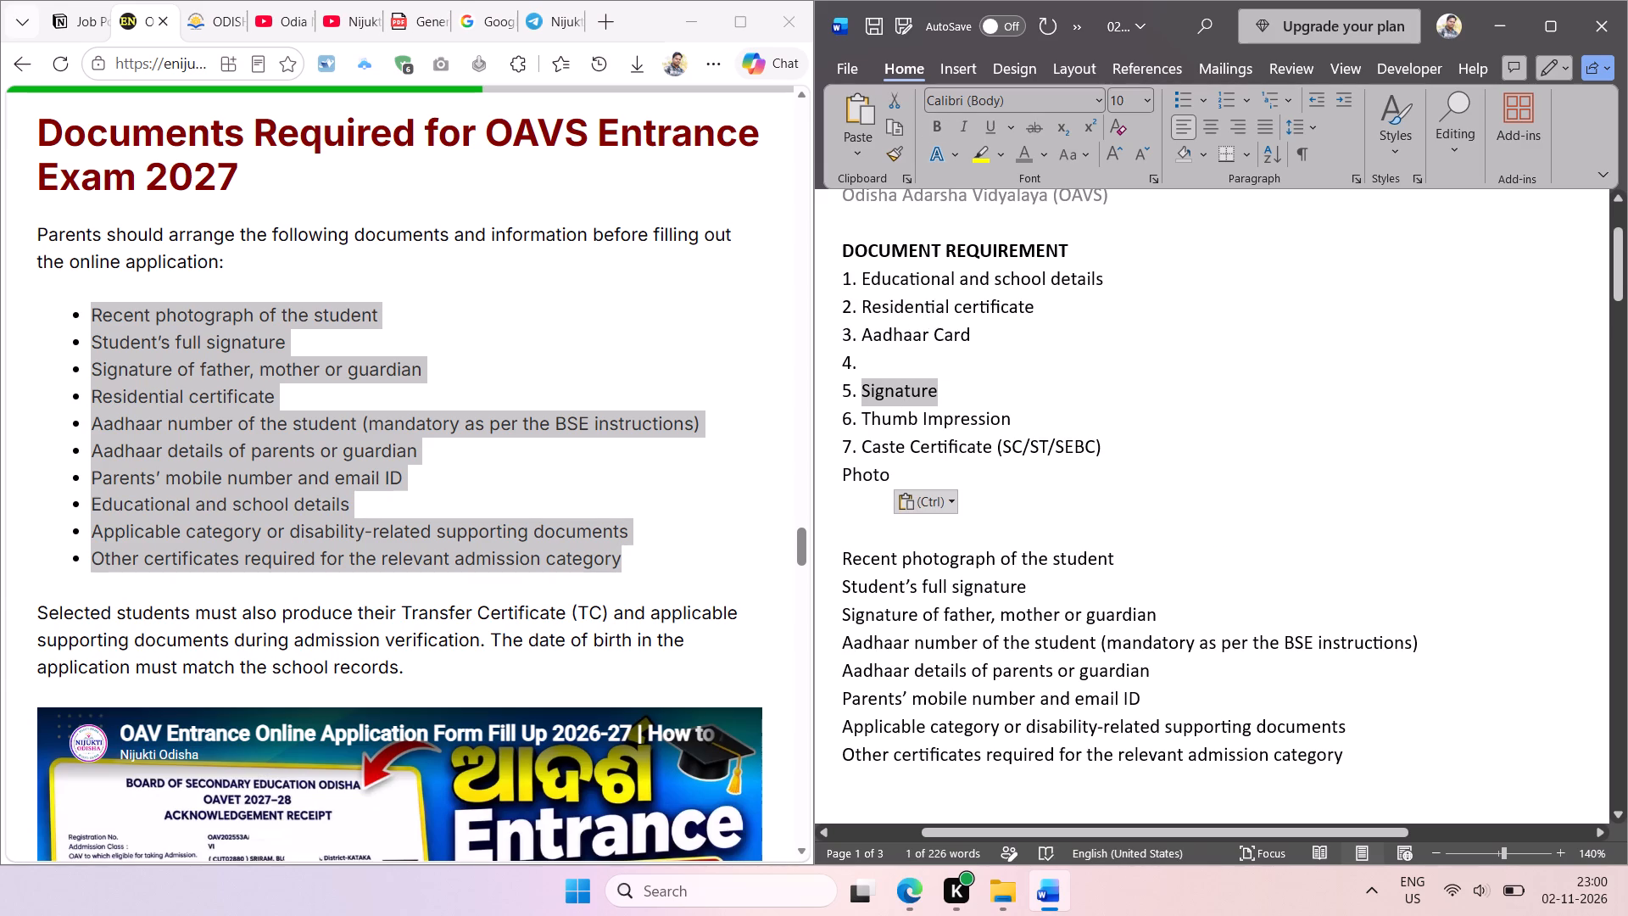
key(ctrl+x)
click(874, 502)
key(ctrl+v)
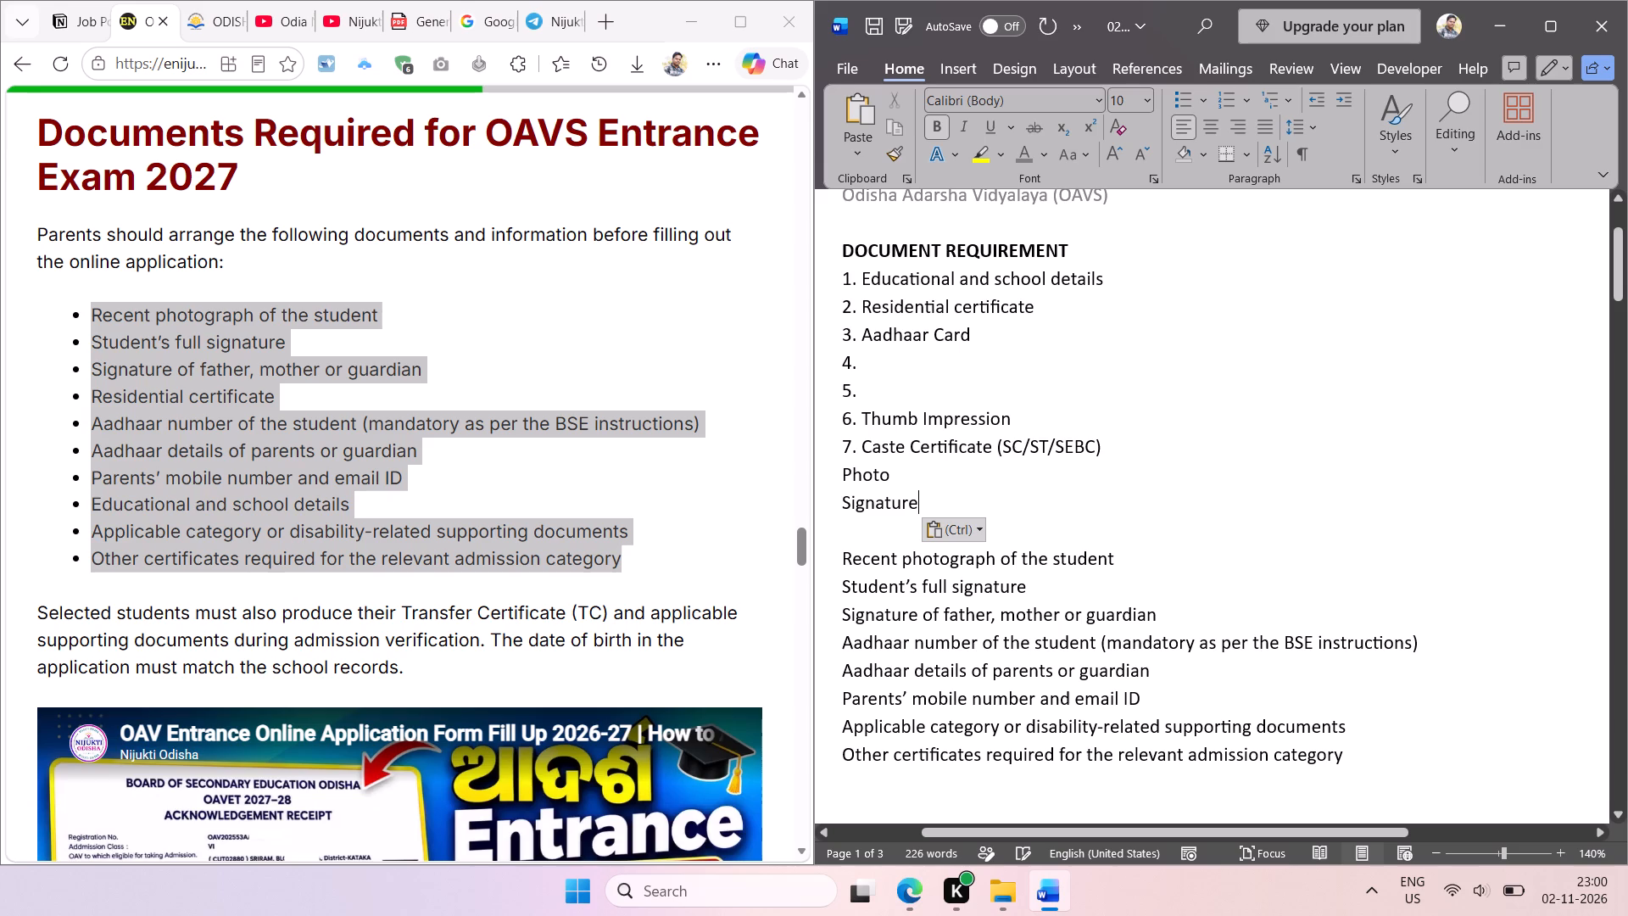
Fill item 4 with "Aadhaar Card (parents or guardian)", copying the bracketed words from the pasted list.
click(878, 372)
text(Aadhaar Card ()
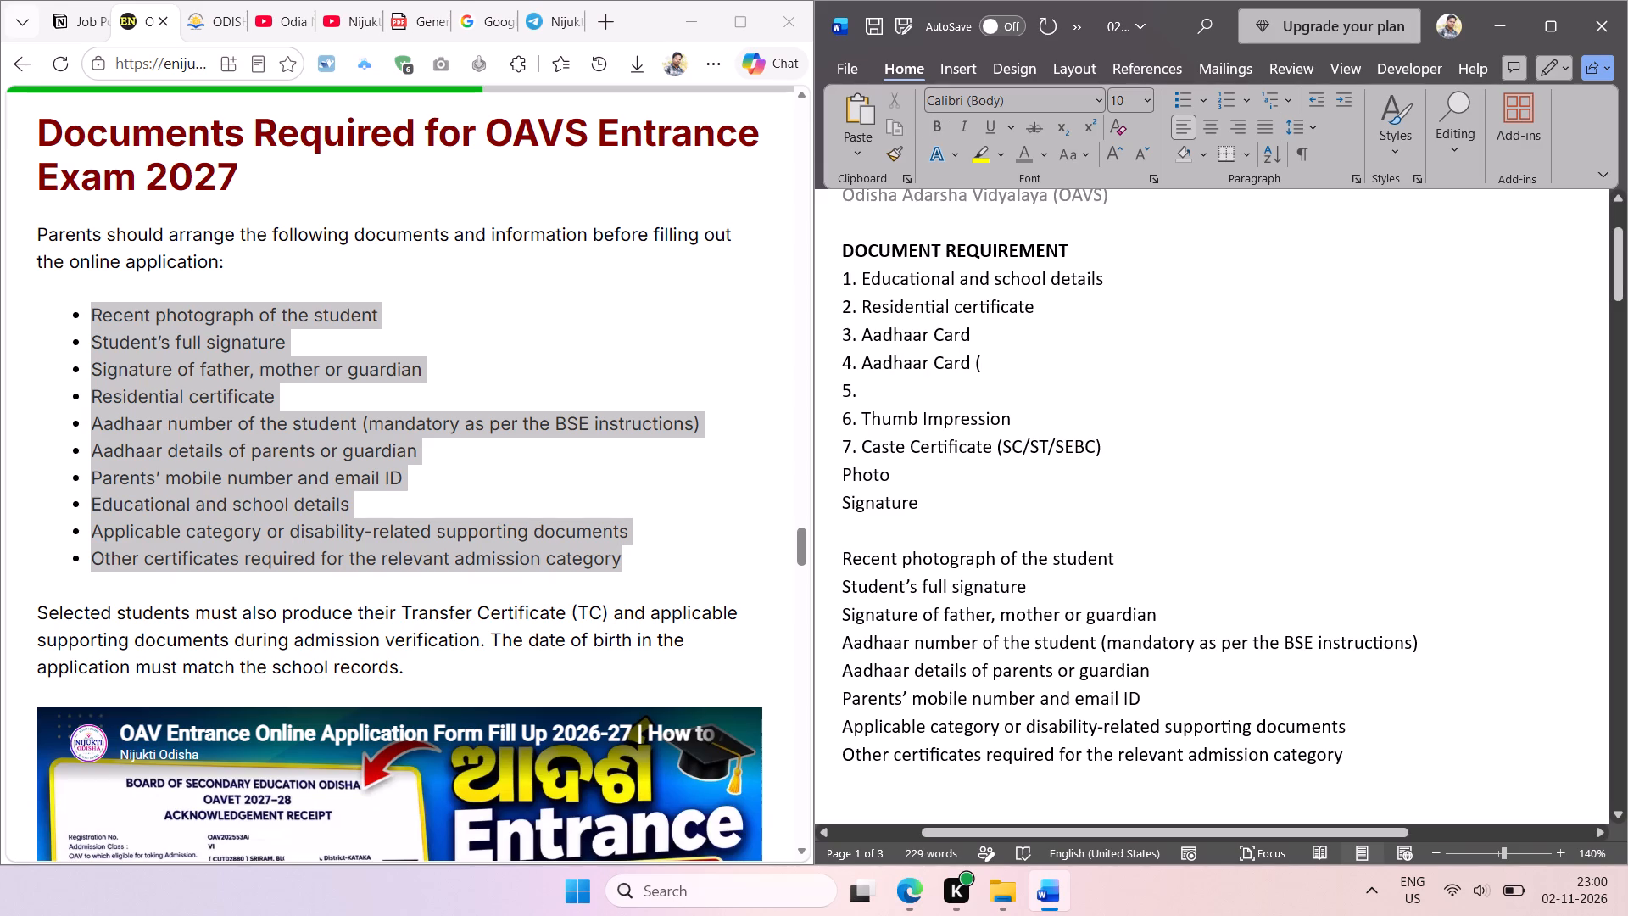
drag(1161, 617, 1040, 617)
click(1026, 674)
drag(1155, 678, 1031, 671)
key(ctrl+c)
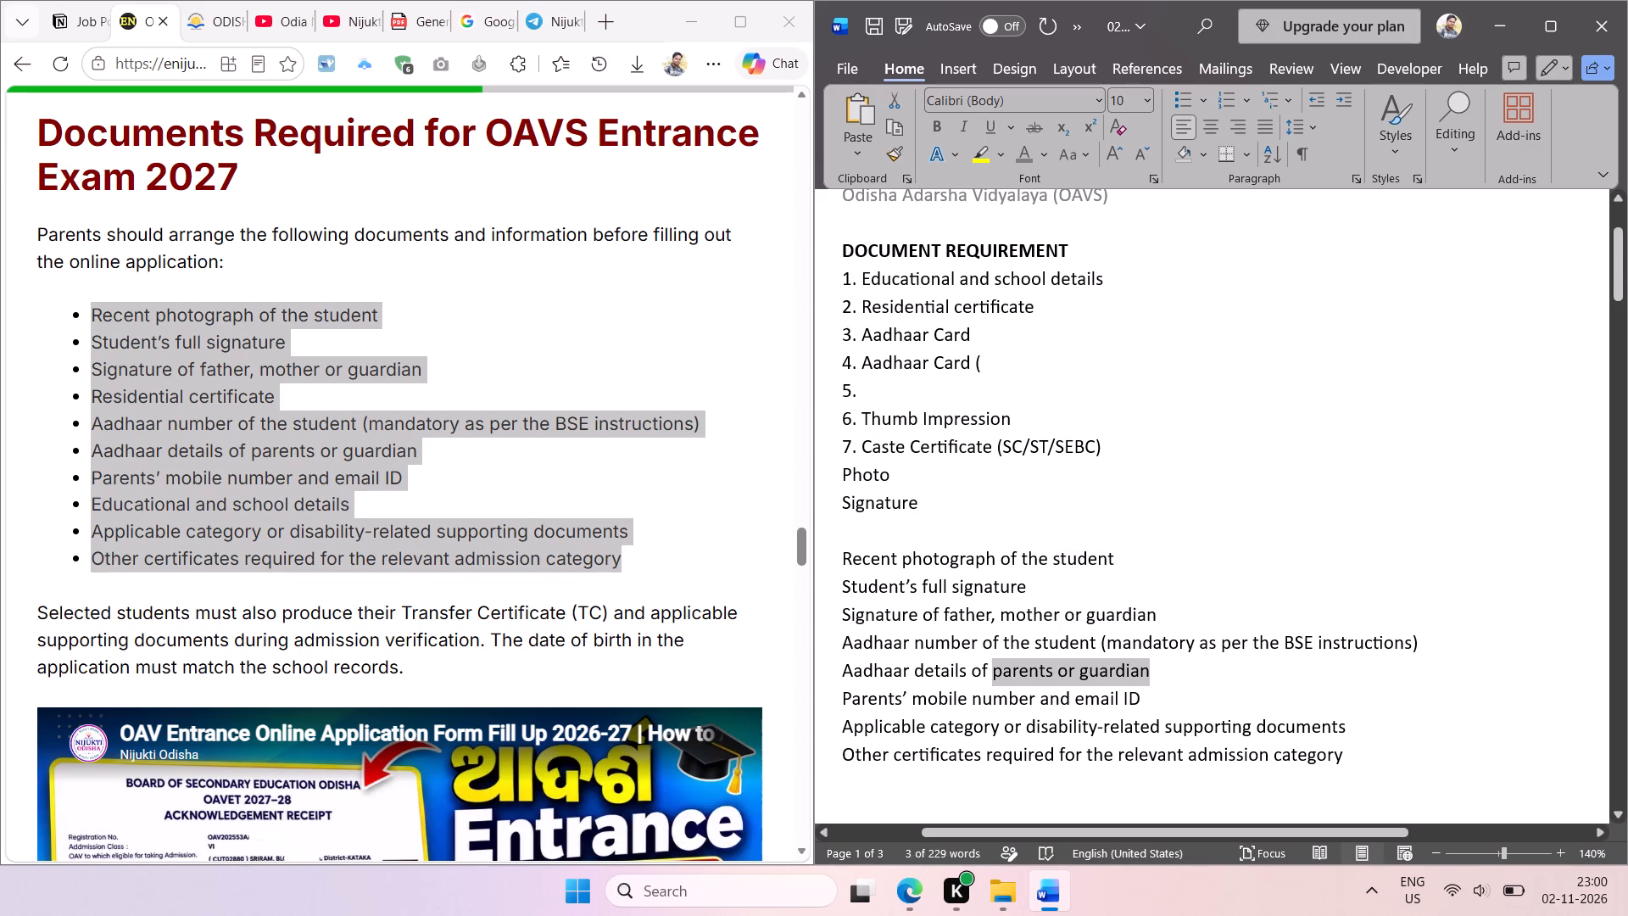
click(992, 361)
key(ctrl+v)
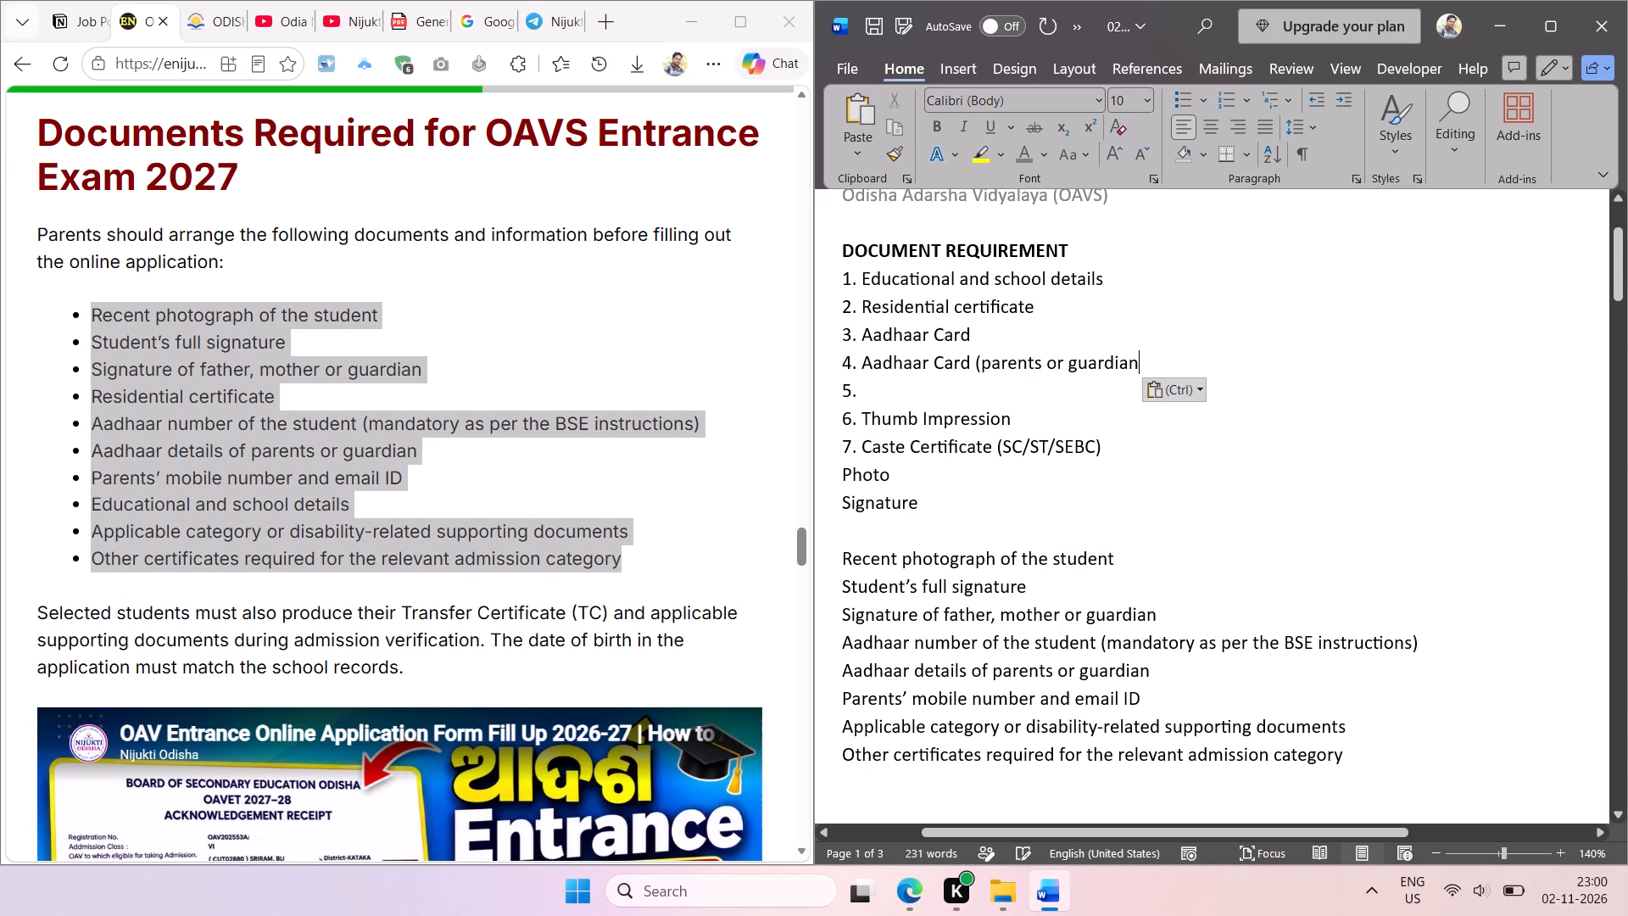
key(shift+parenright)
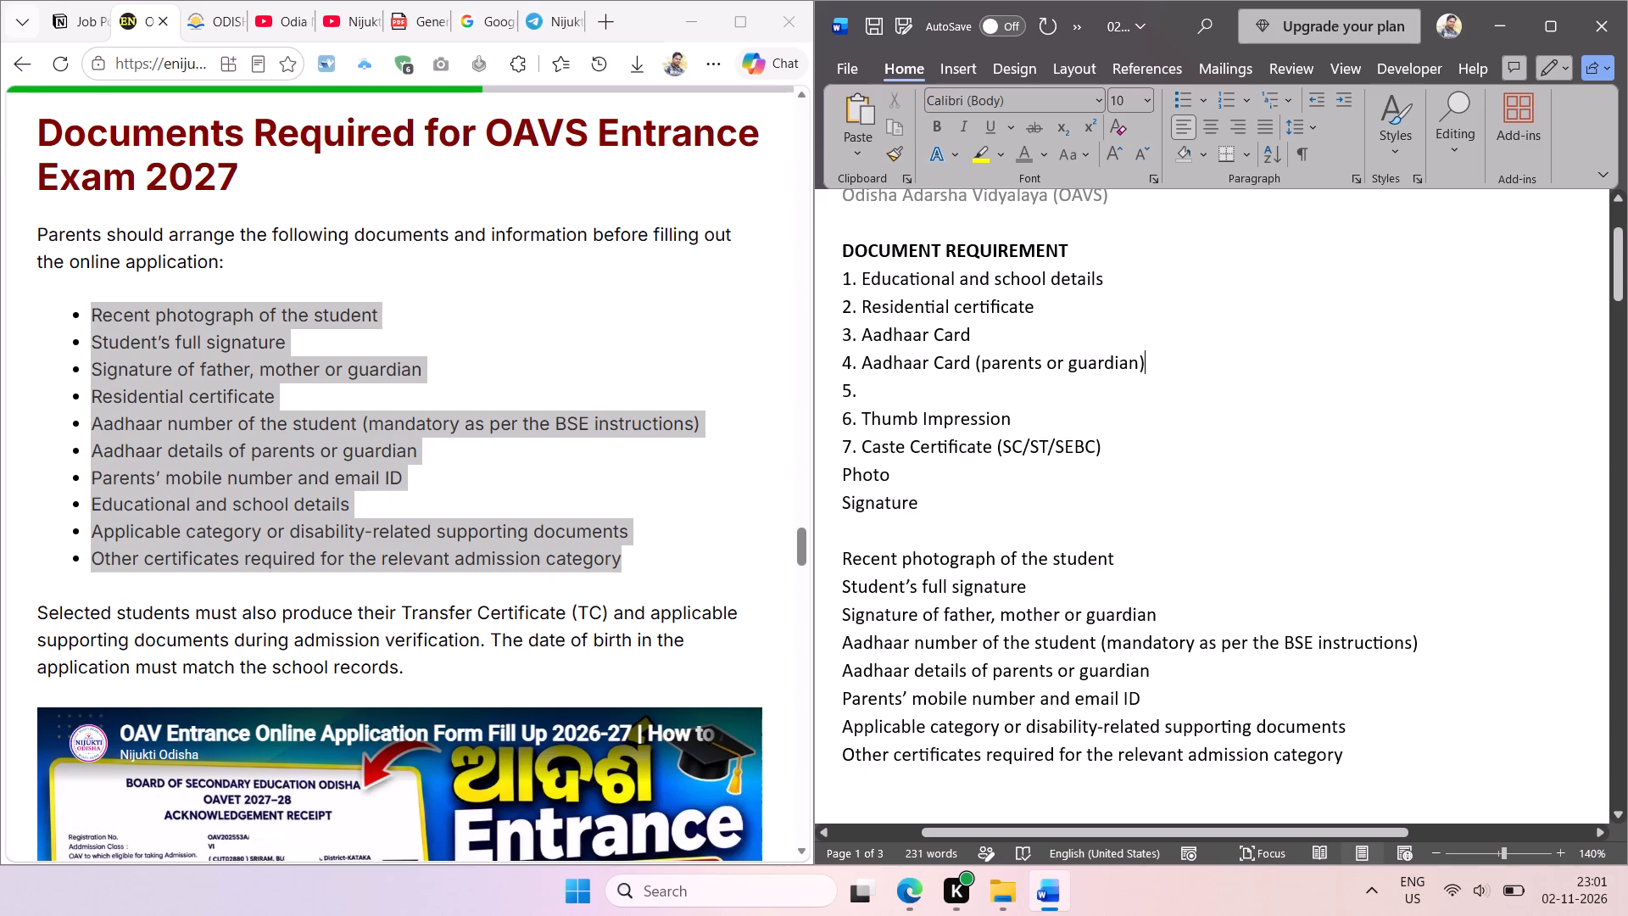
Append "(Student)" to "Aadhaar Card" in item 3.
click(1005, 340)
key(space)
text((Student)
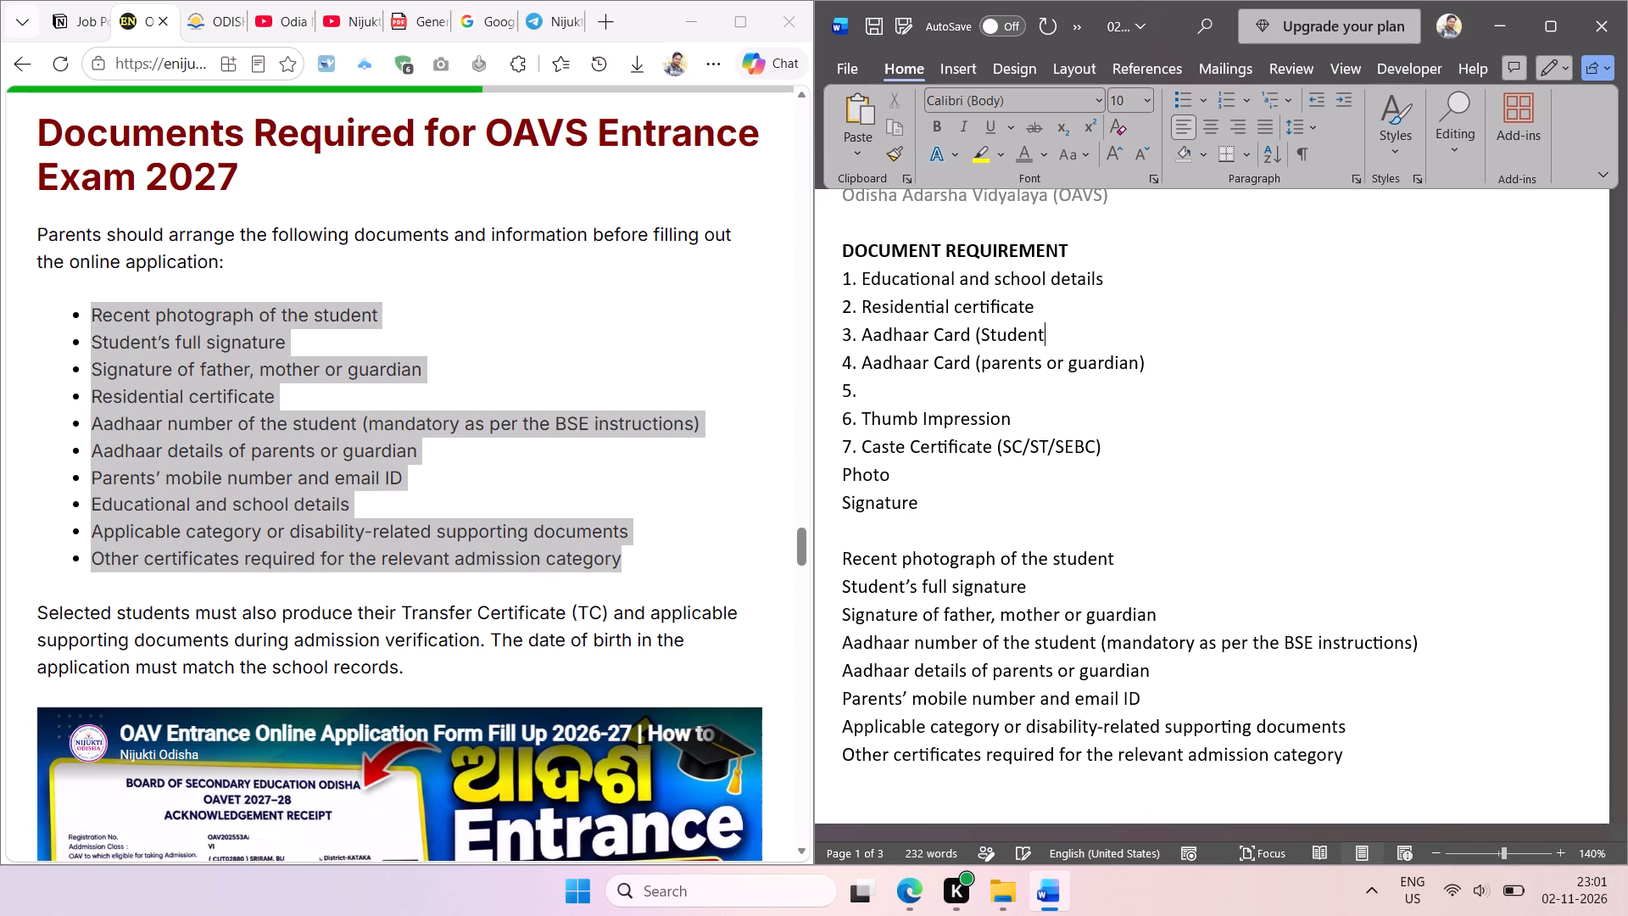
key(shift+parenleft)
key(BackSpace)
key(shift+parenright)
Move "BSE instructions" from the pasted Aadhaar number line into item 3's brackets after "Student".
drag(1167, 670, 841, 654)
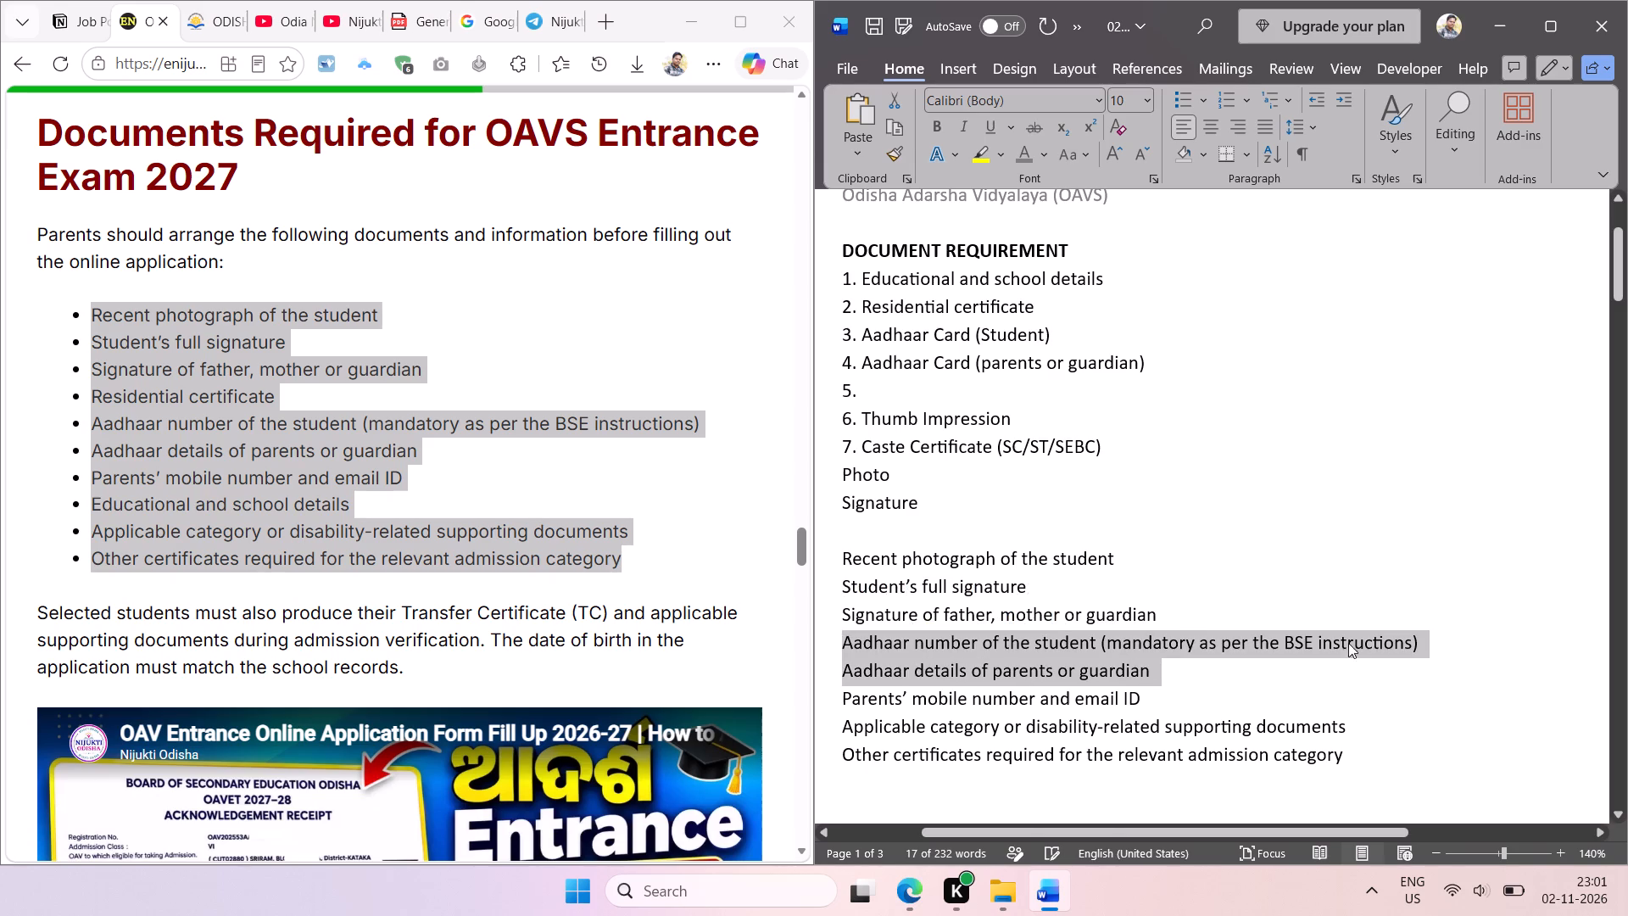
click(1348, 643)
drag(1284, 642, 1378, 643)
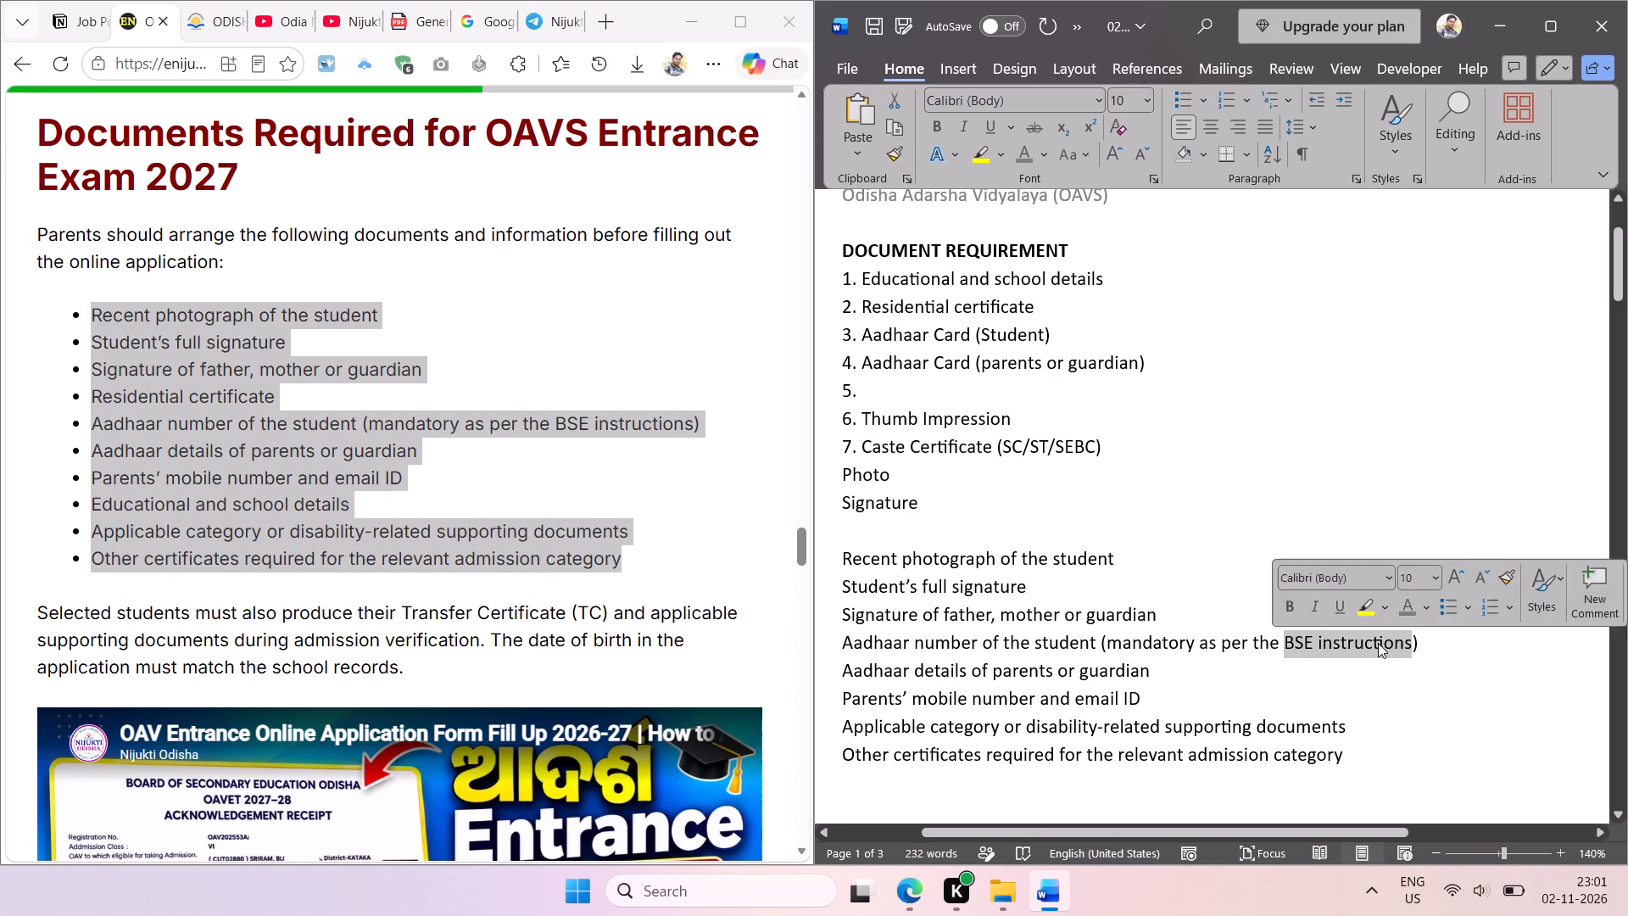
key(ctrl+x)
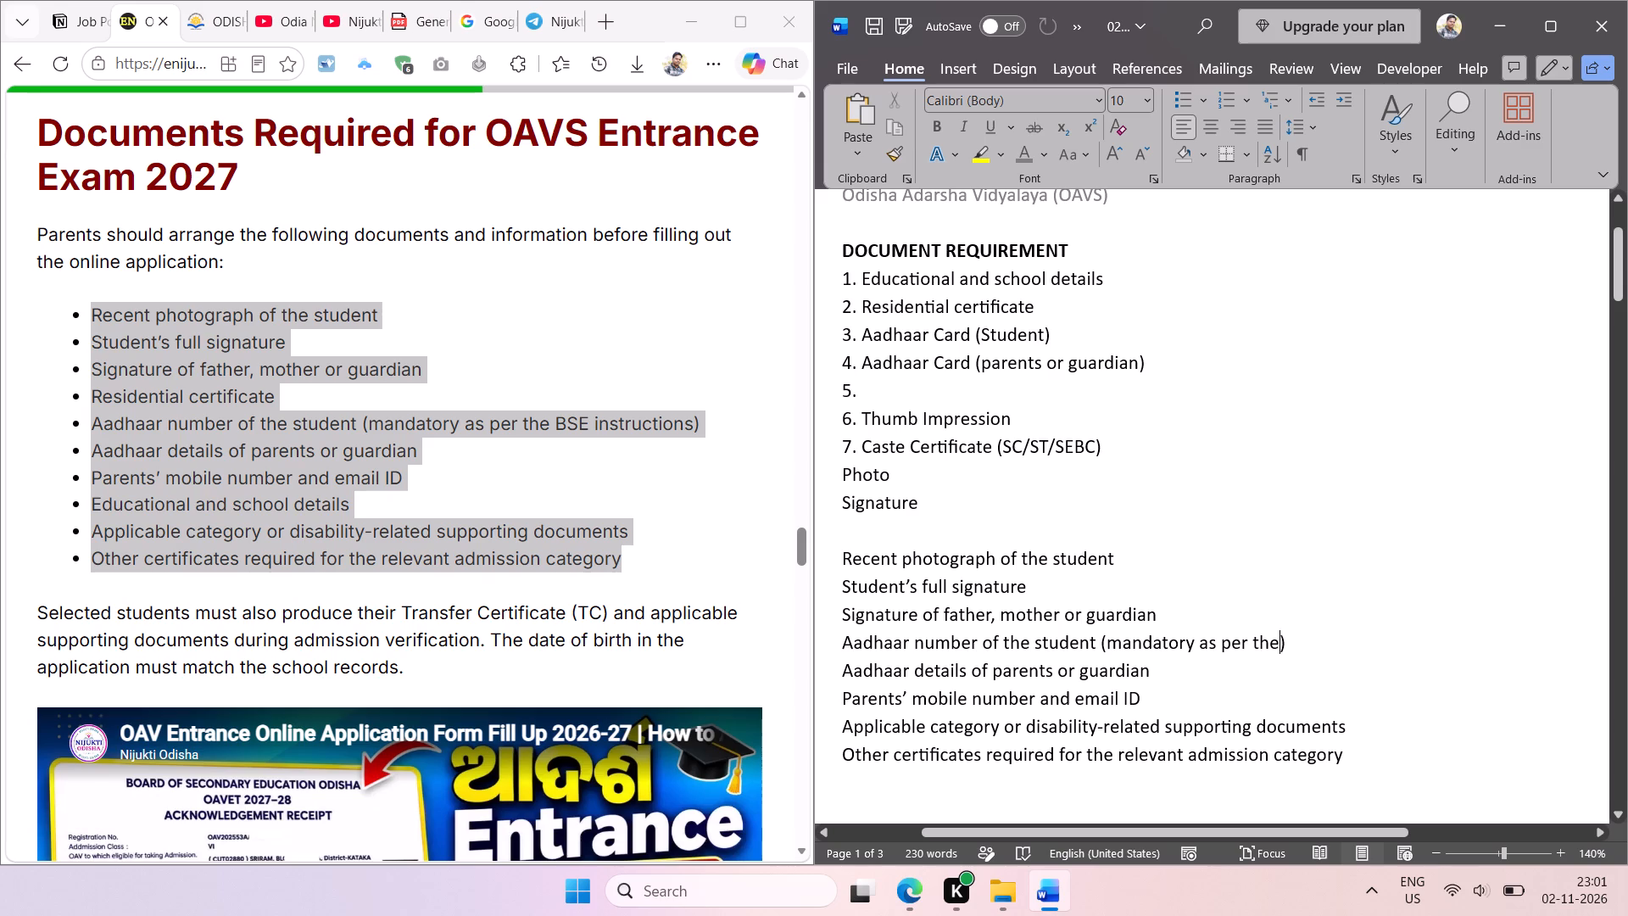
click(1045, 337)
key(space)
key(ctrl+v)
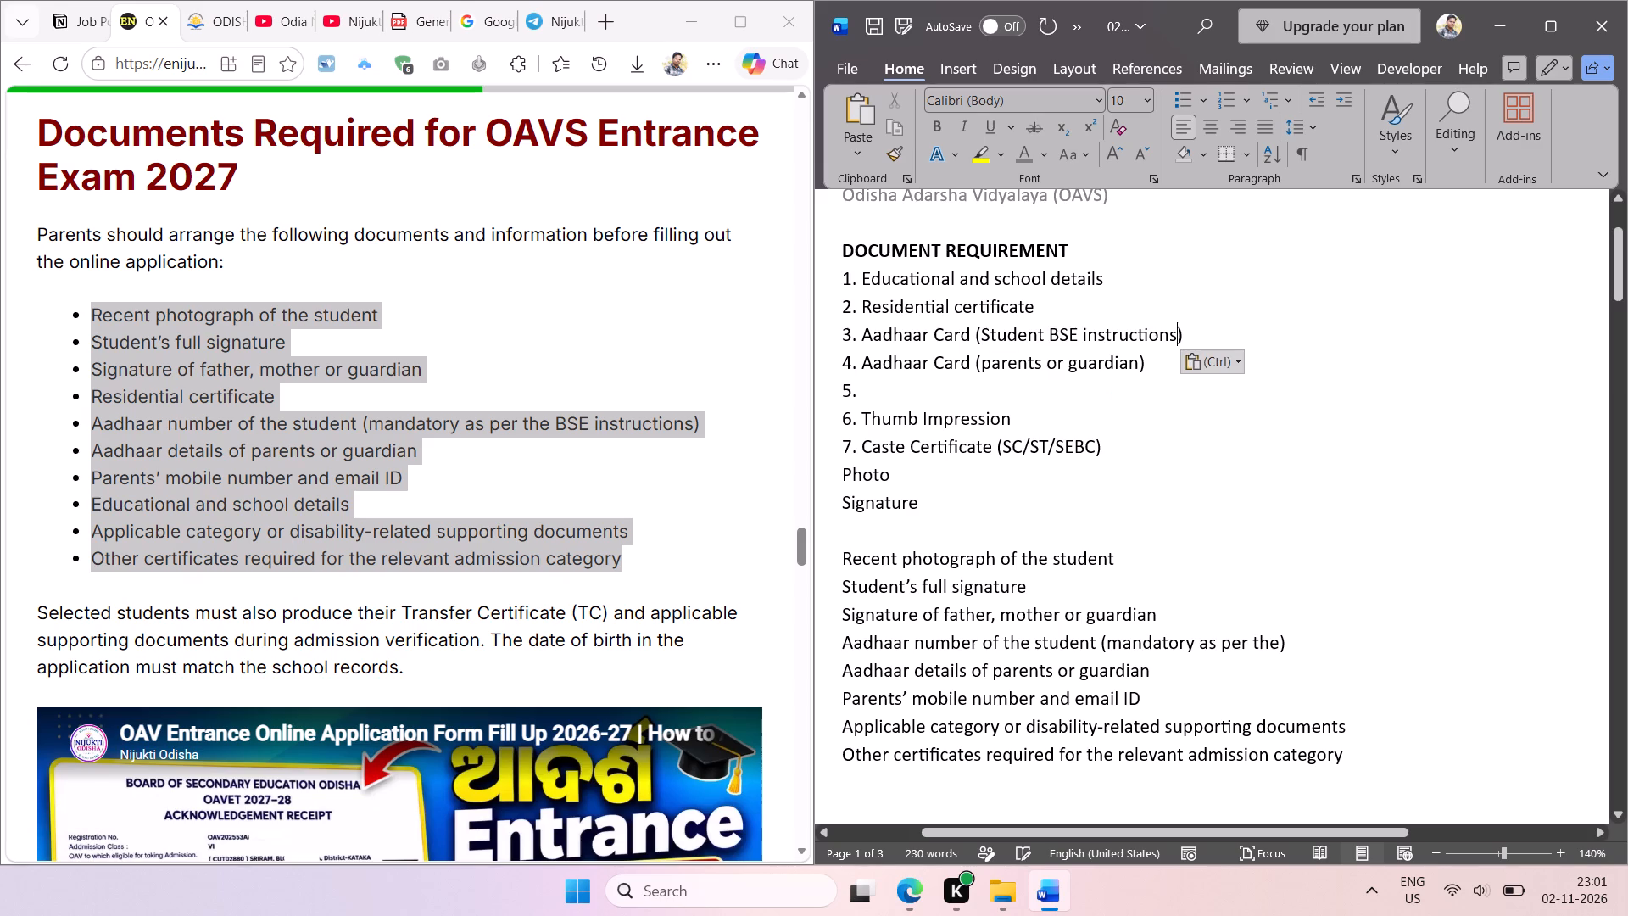
Delete the student and parent Aadhaar lines from the pasted list, leaving one blank line before "Parents' mobile number and email ID".
drag(1317, 656, 1296, 656)
drag(1296, 656, 881, 655)
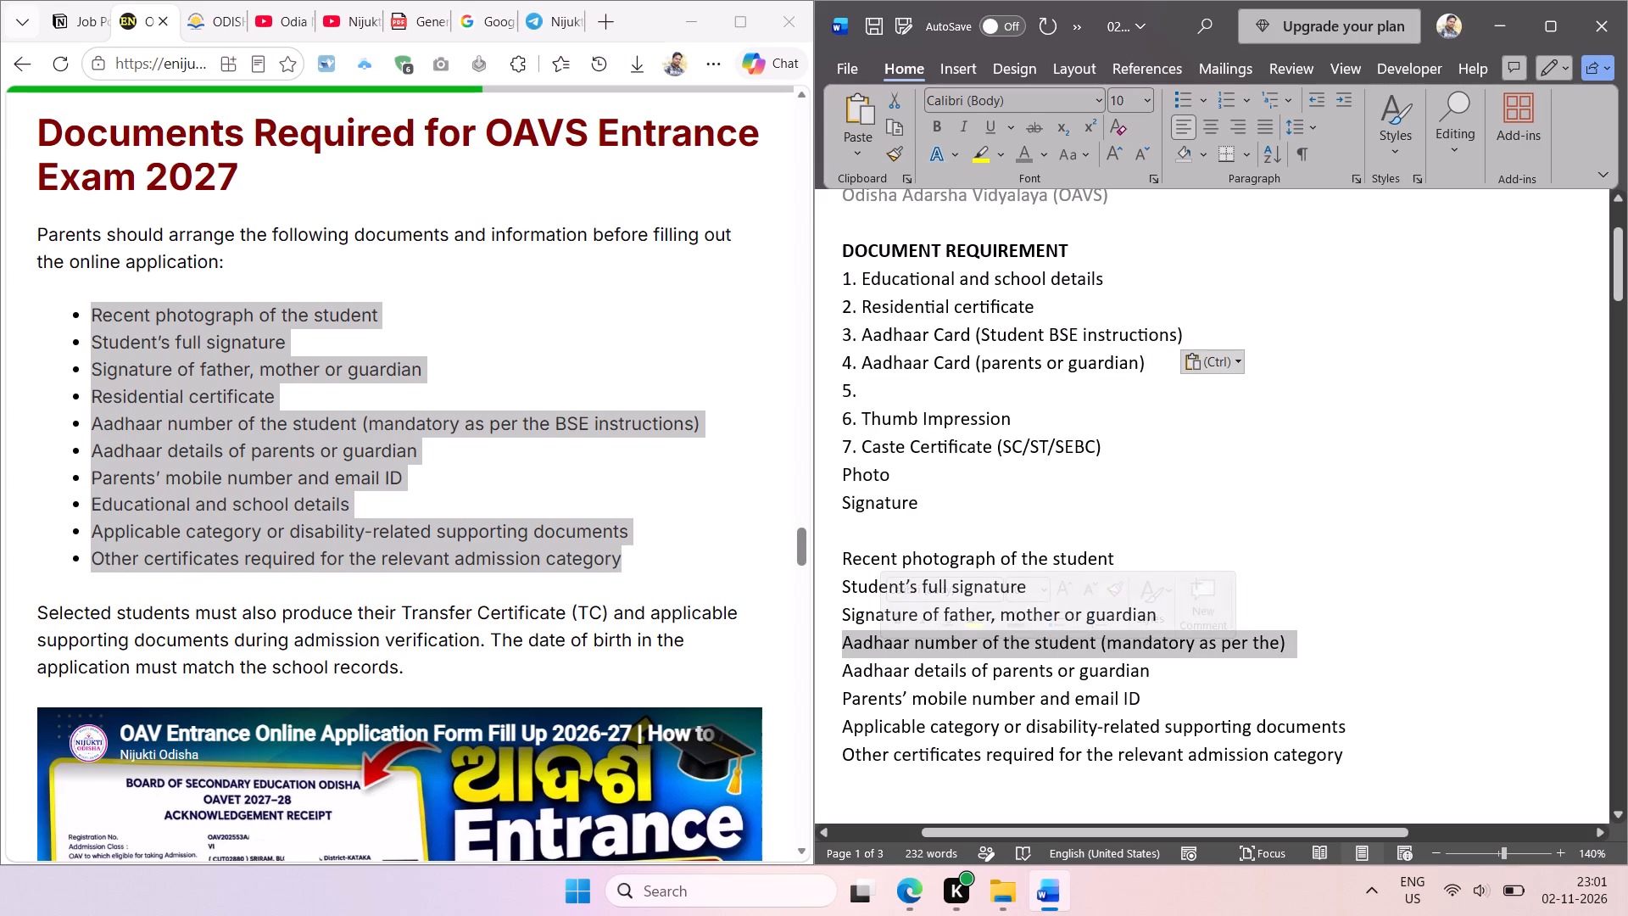
key(BackSpace)
drag(1168, 638, 912, 643)
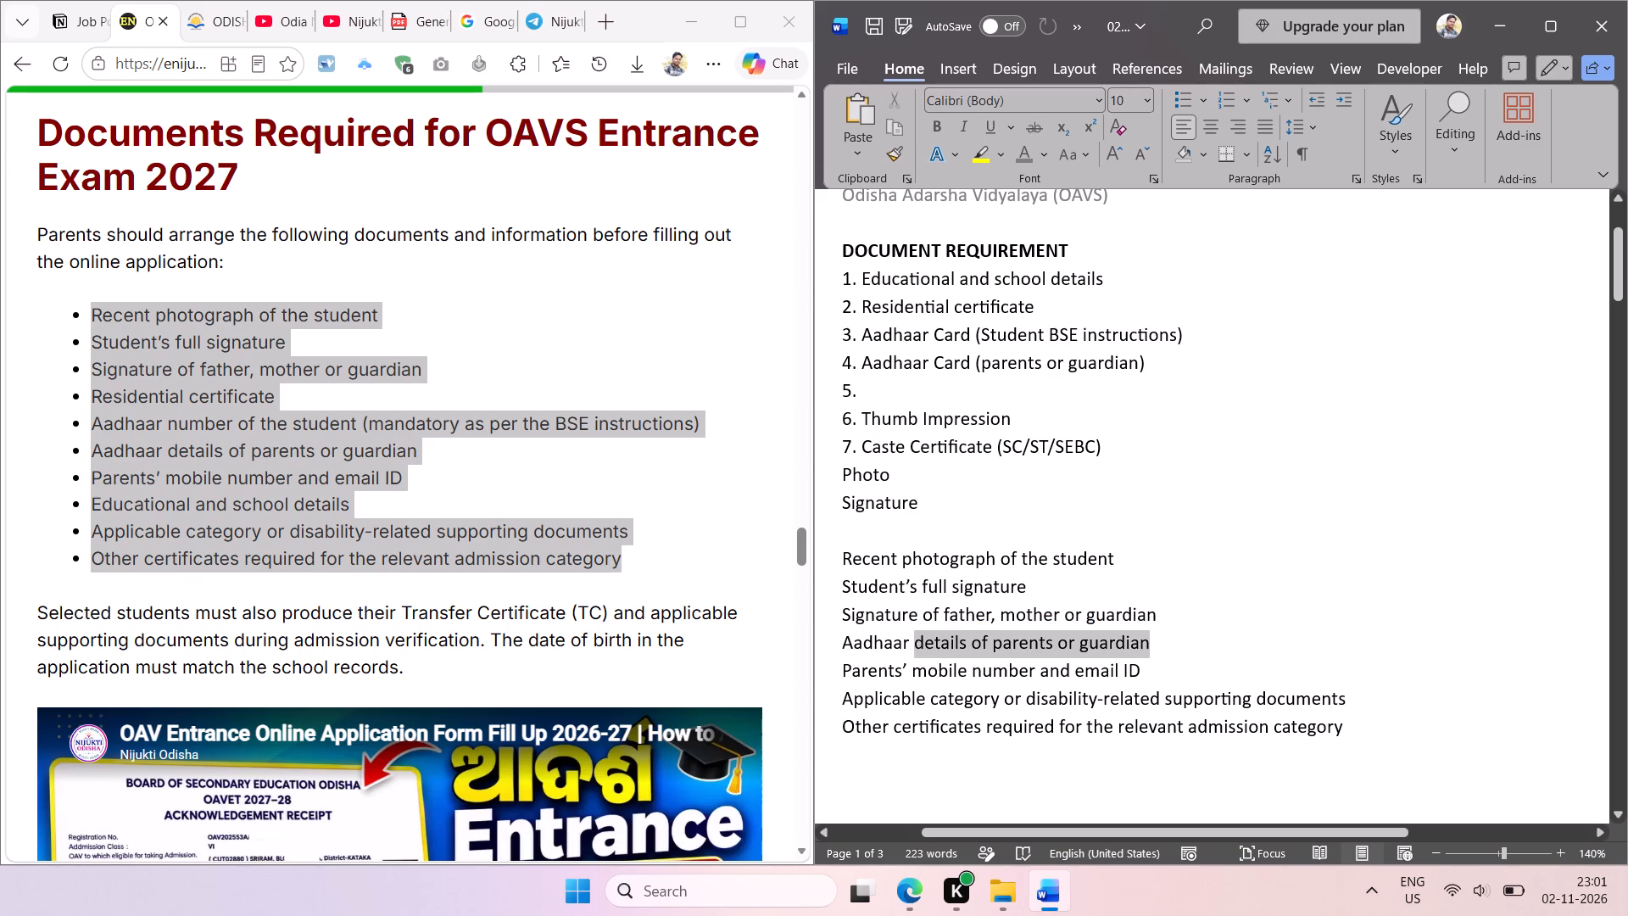
drag(912, 643, 884, 644)
key(BackSpace)
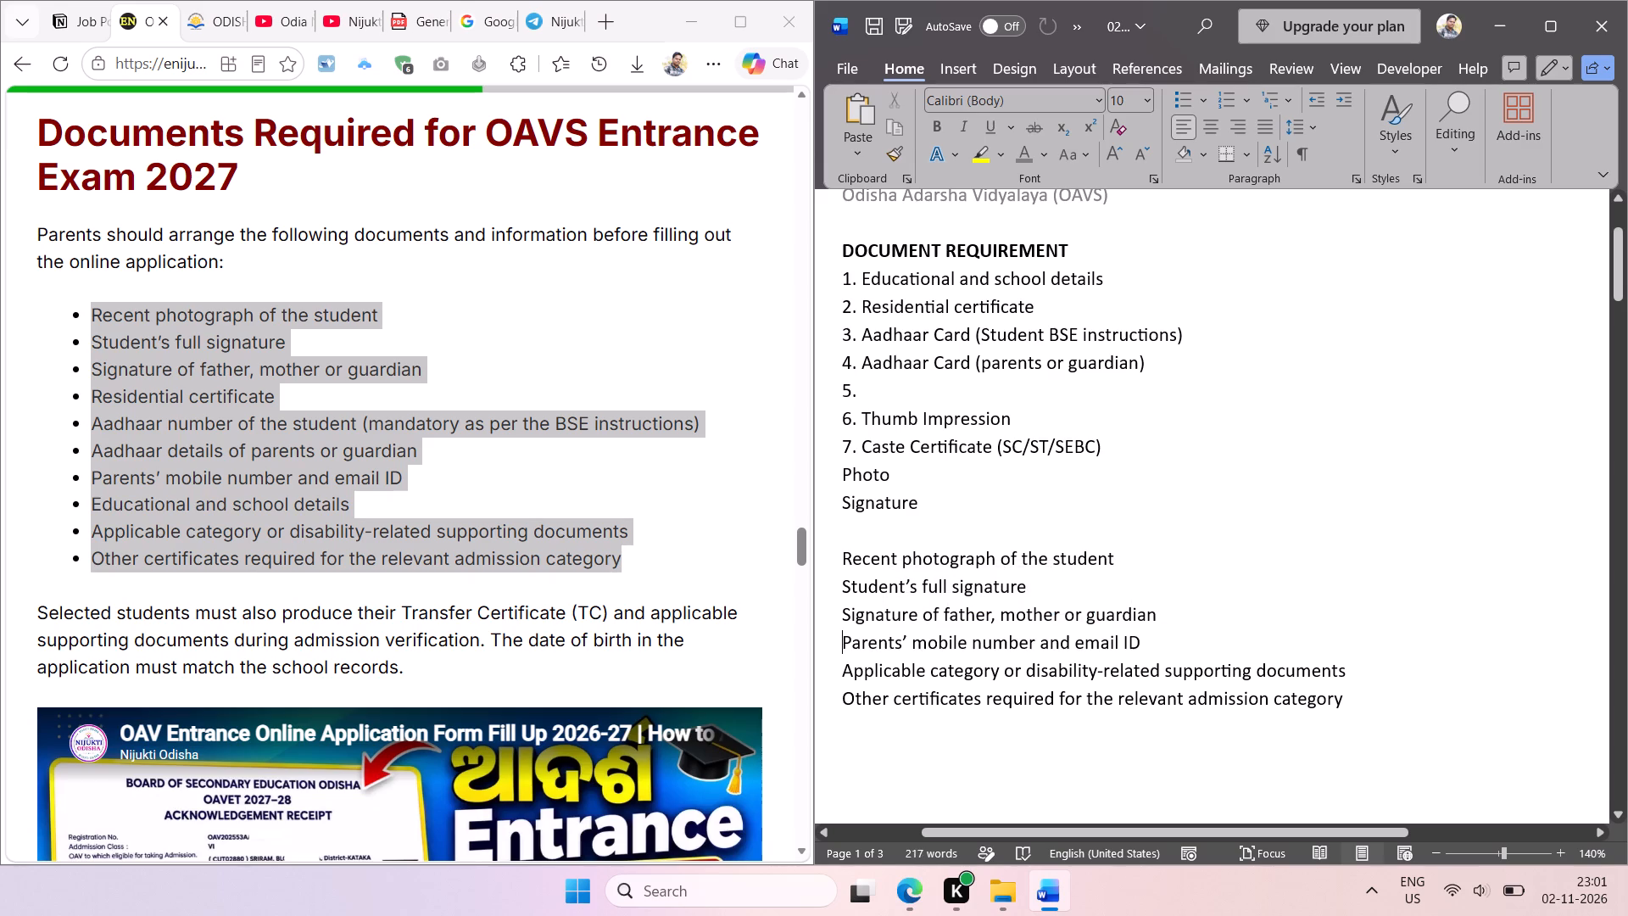
key(Return)
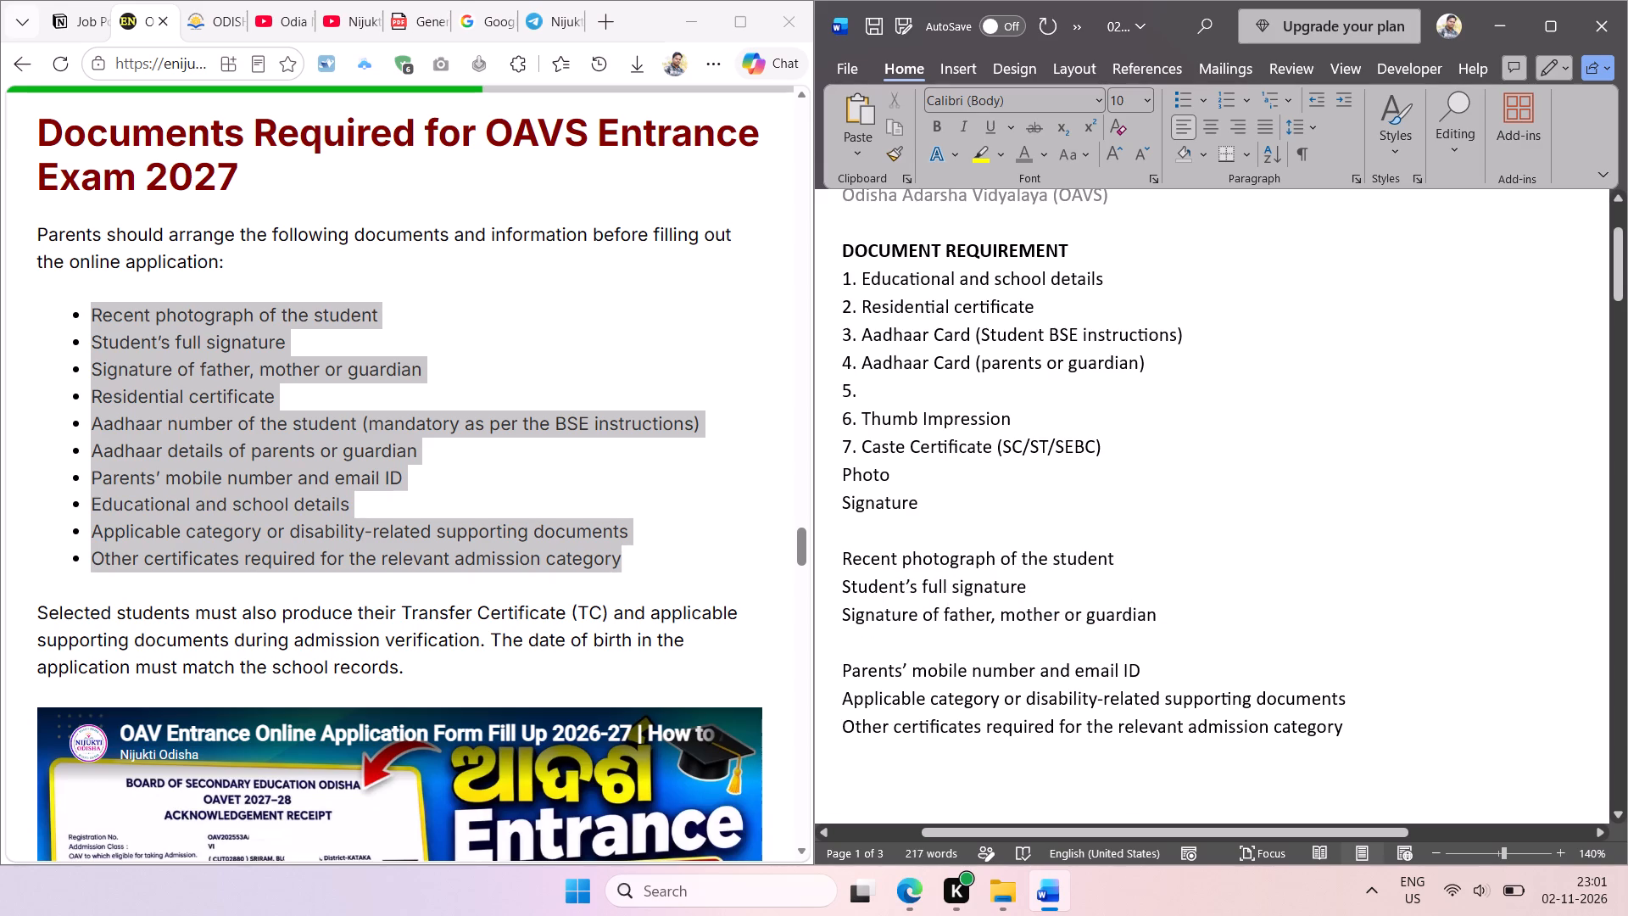
Move "Photo" from below the numbered list into the empty item 5.
double_click(874, 476)
key(ctrl+x)
click(886, 393)
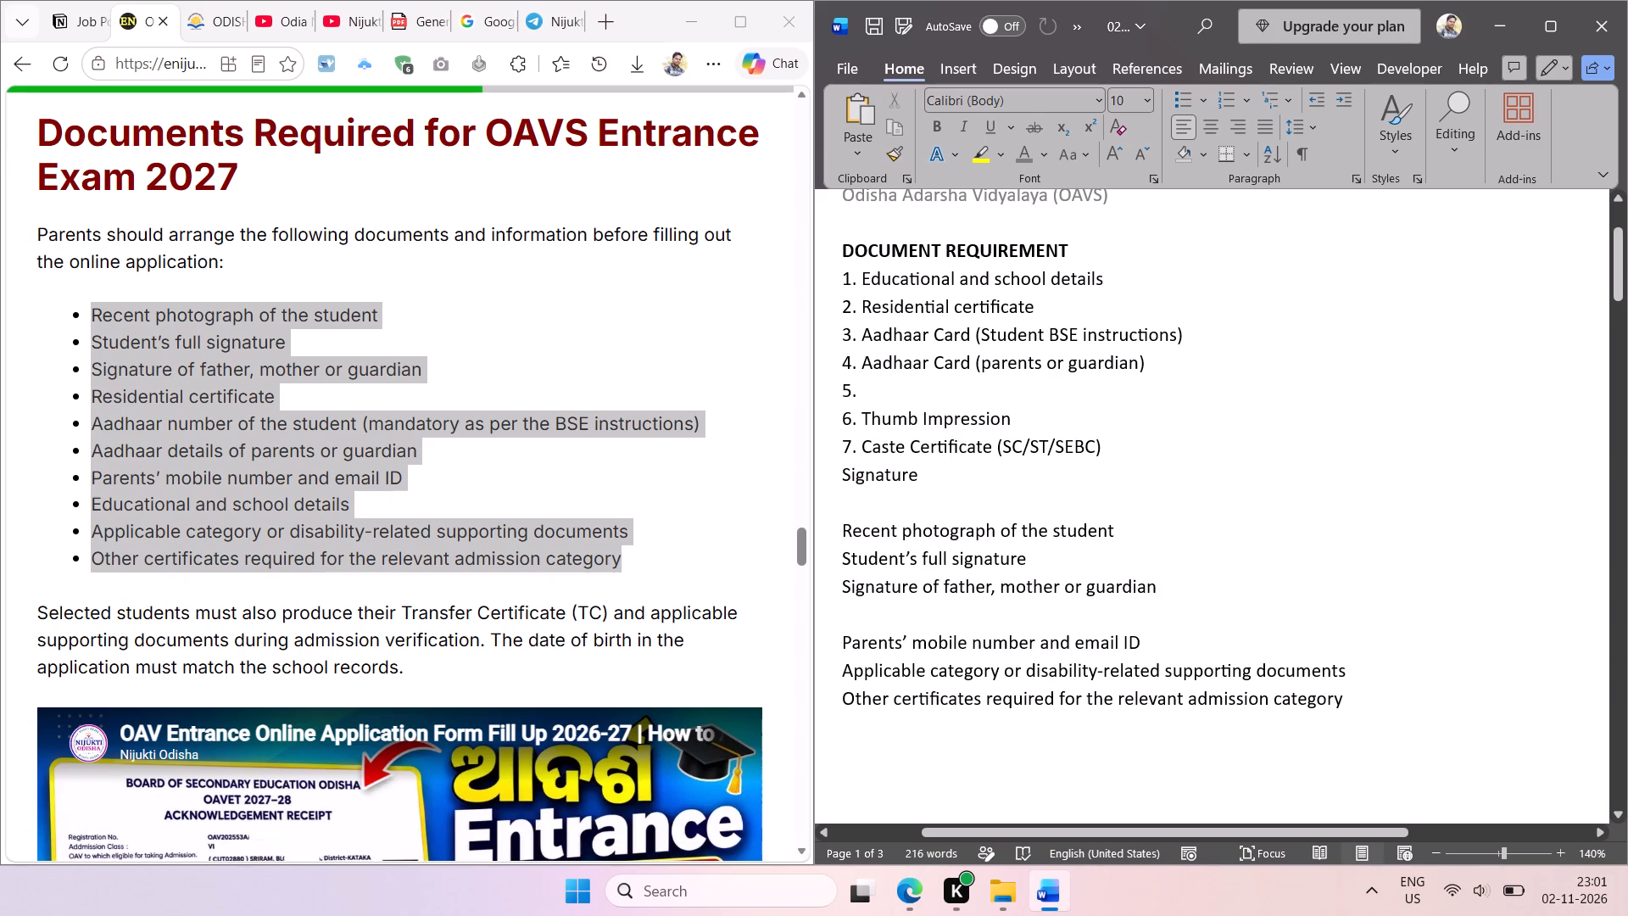
key(ctrl+v)
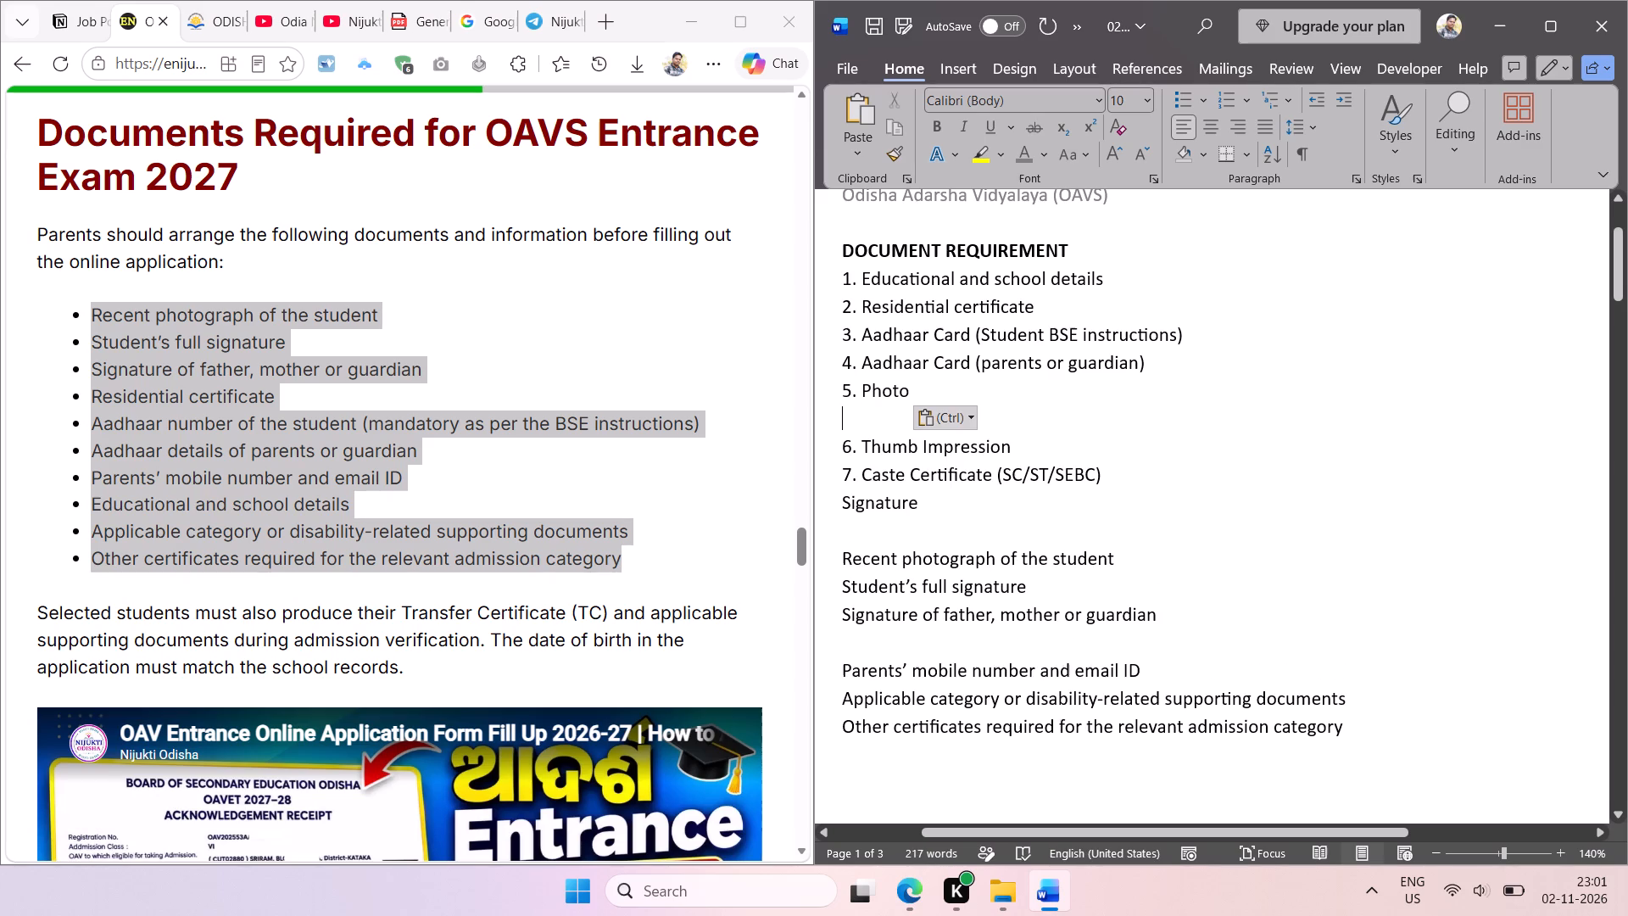
Replace "Thumb Impression" in item 6 with the "Signature" line from below the list, and remove the blank line above item 6.
double_click(887, 497)
key(ctrl+x)
drag(1008, 444, 1002, 444)
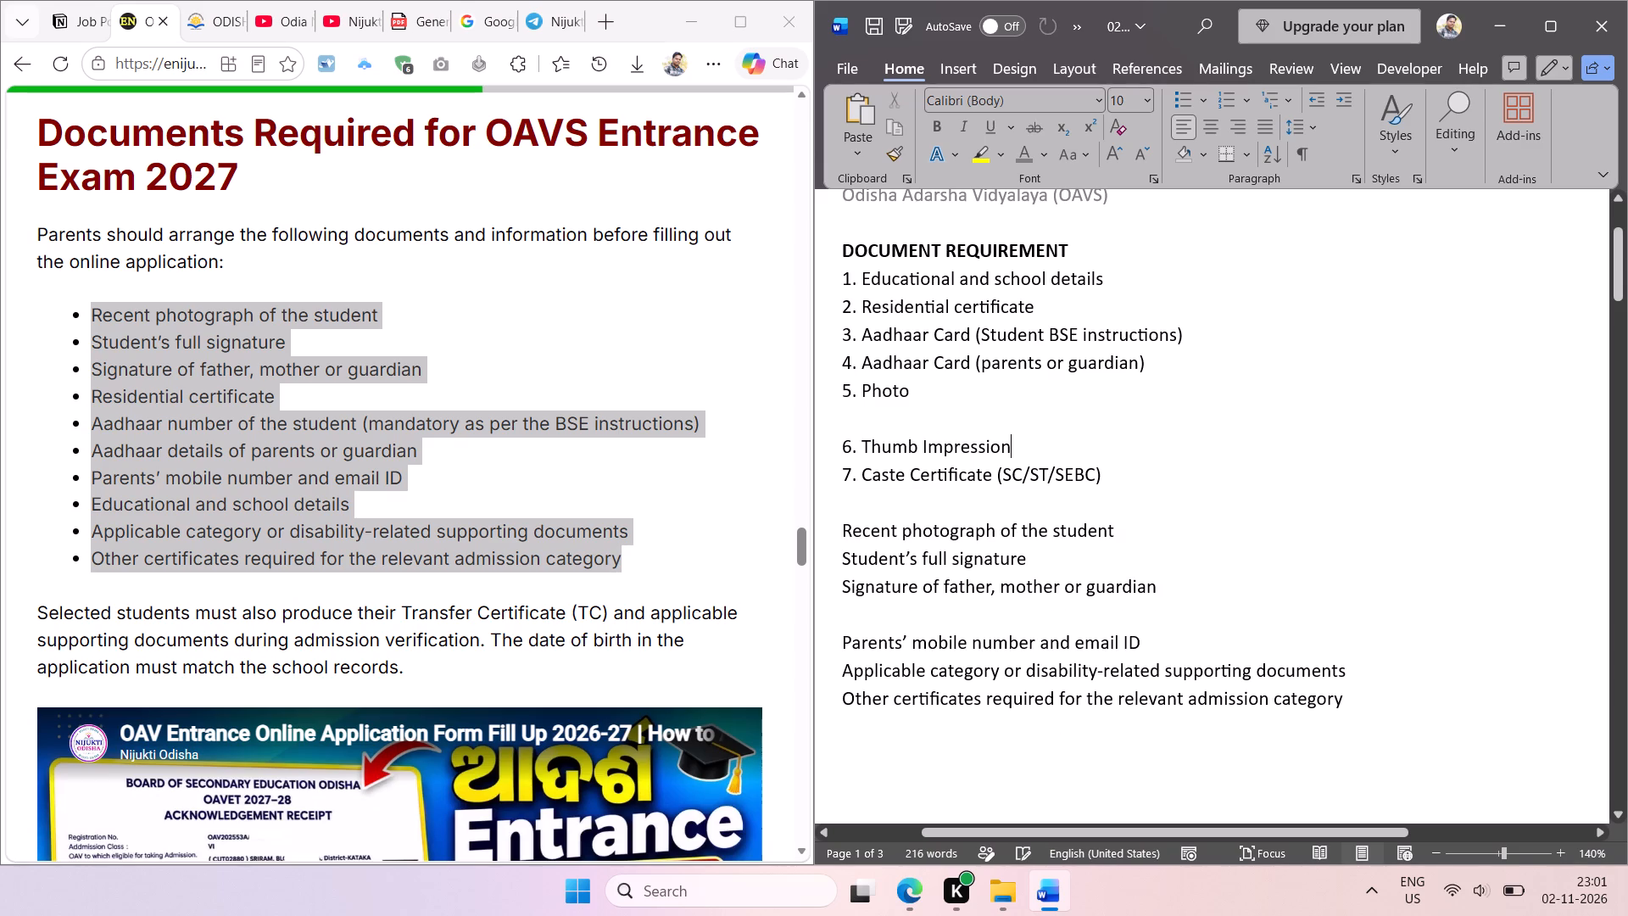
drag(1002, 444, 884, 444)
key(ctrl+v)
click(867, 427)
key(BackSpace)
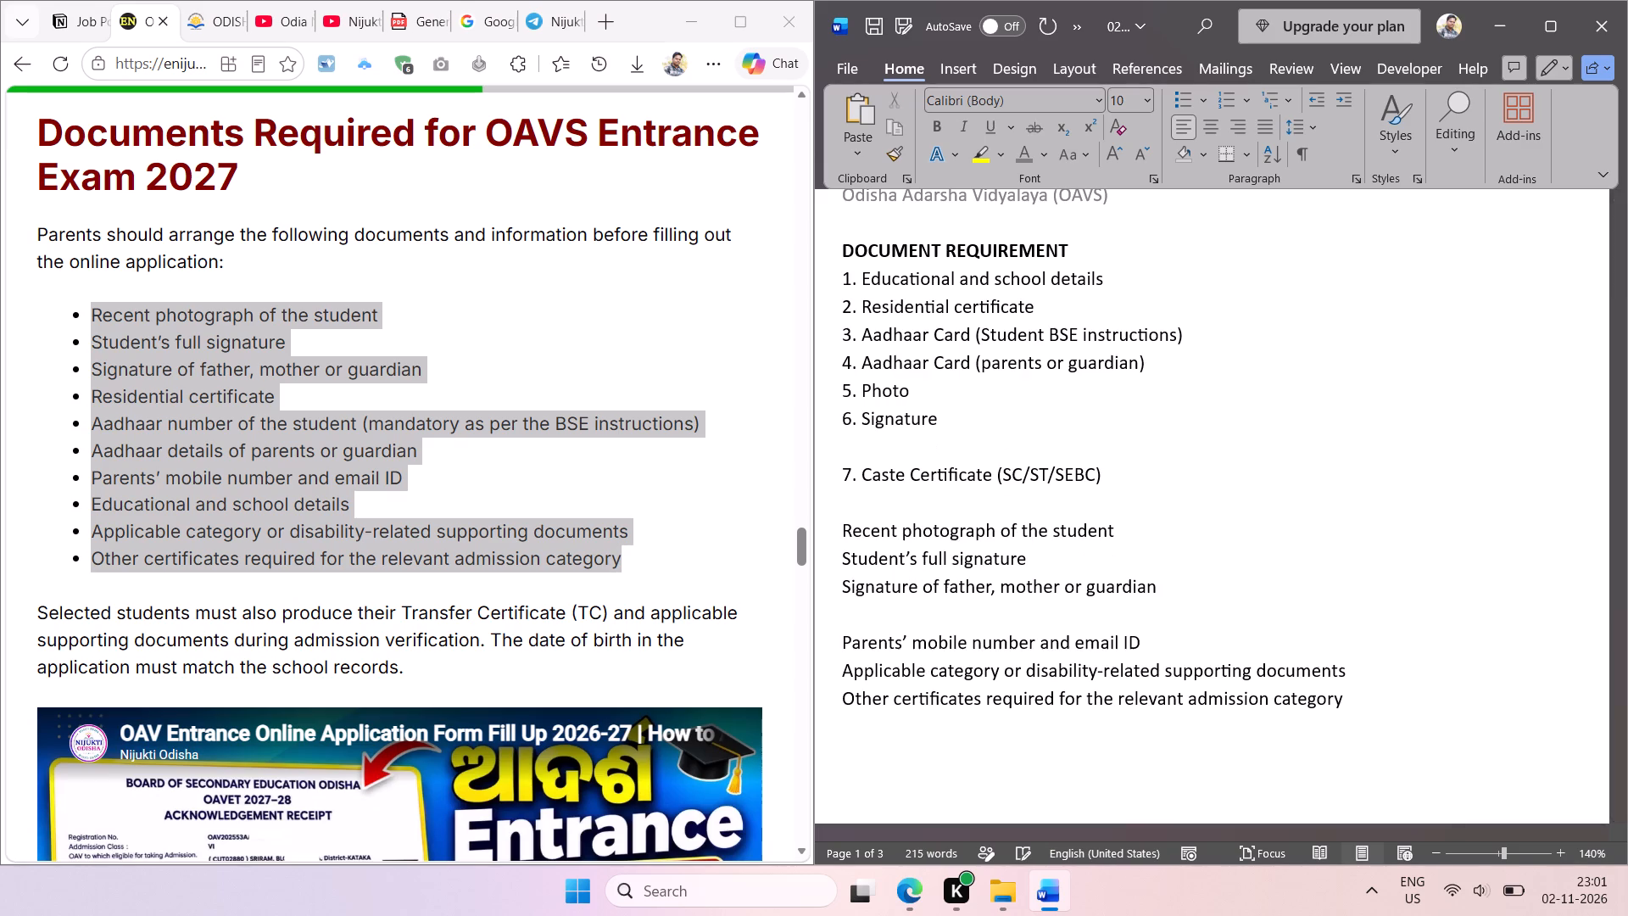
Append "(Student)" to "Signature" in item 6.
click(942, 417)
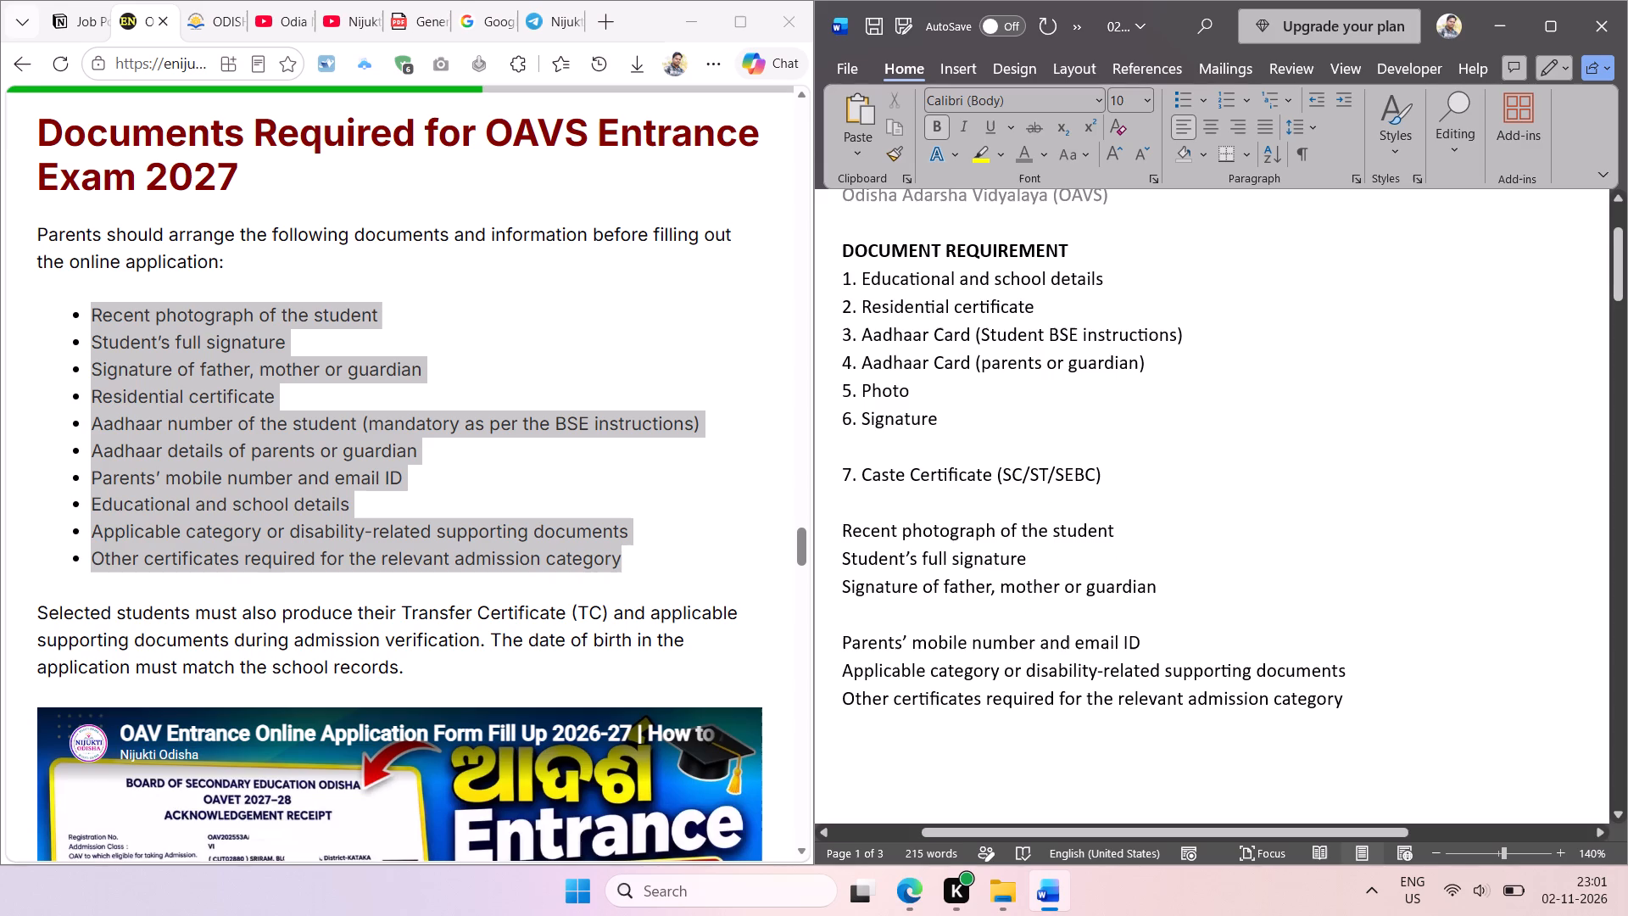
key(space)
key(shift+parenleft)
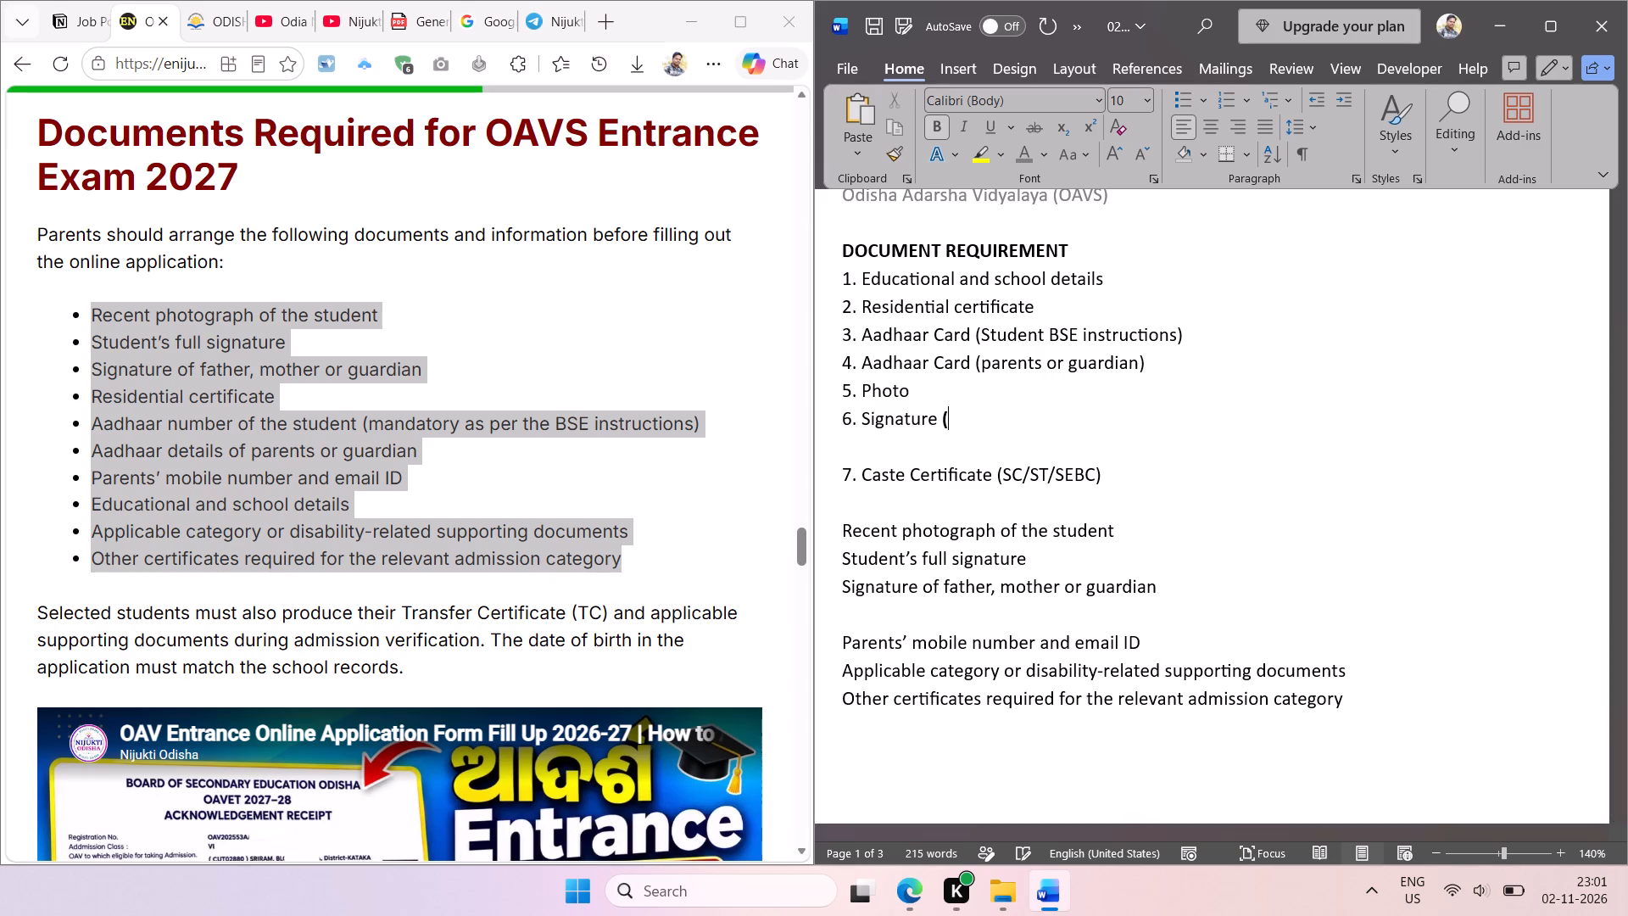
text(Student))
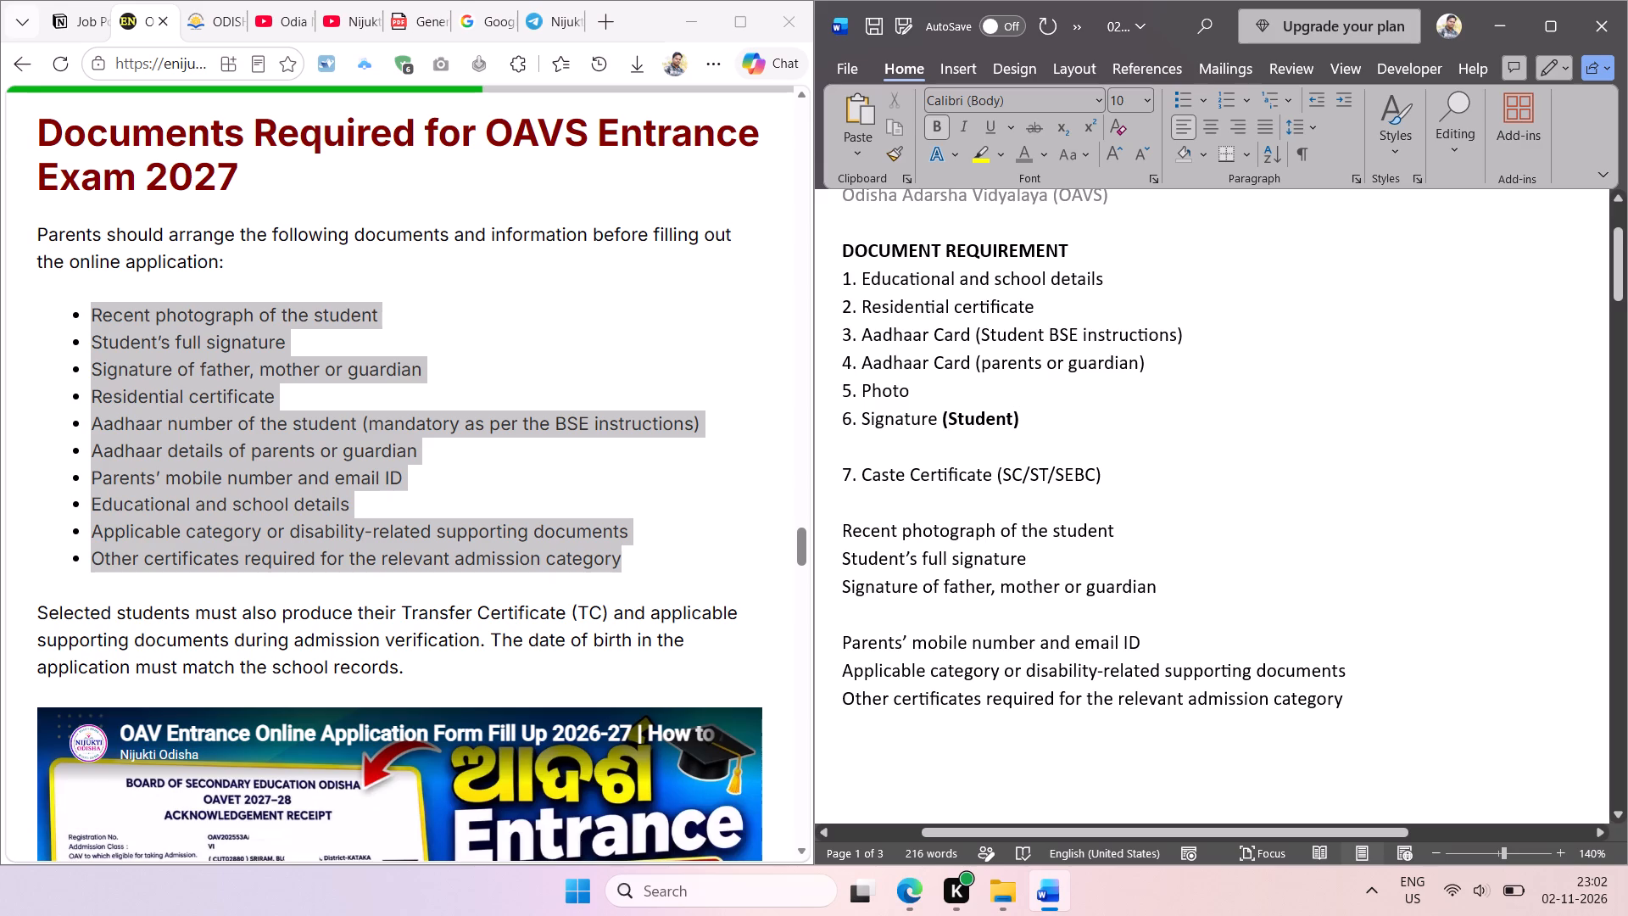
Replace the caste certificate text in item 7 with "Signature" copied from item 6, and remove the blank line above item 7.
click(880, 454)
double_click(917, 417)
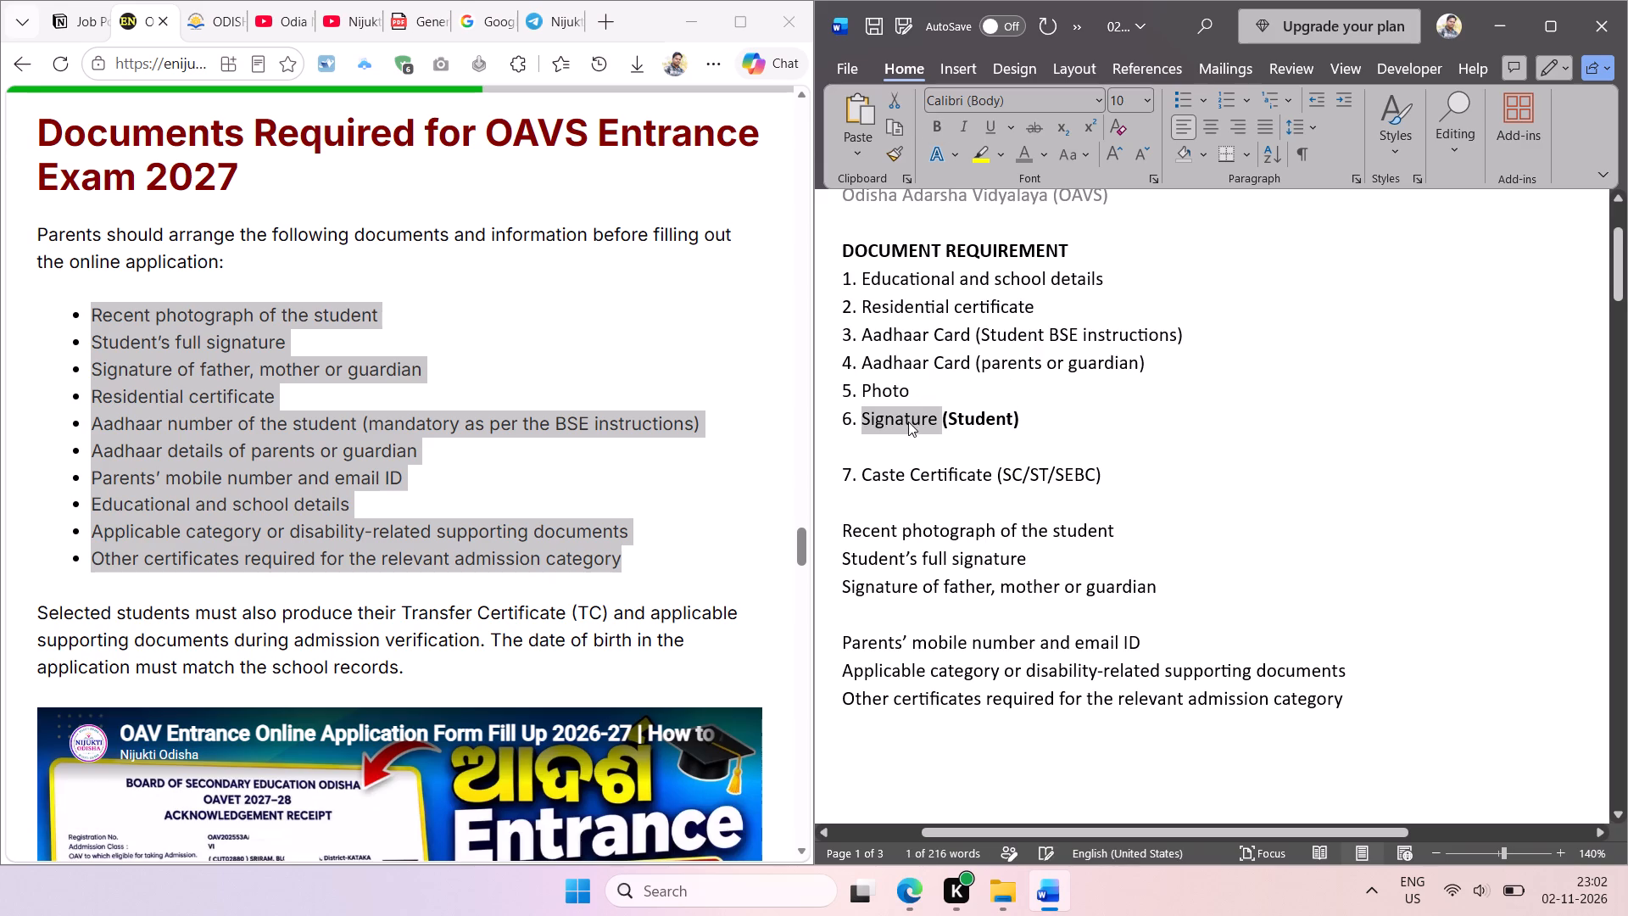
key(ctrl+c)
drag(1117, 466, 900, 473)
key(ctrl+v)
click(877, 450)
key(BackSpace)
click(964, 438)
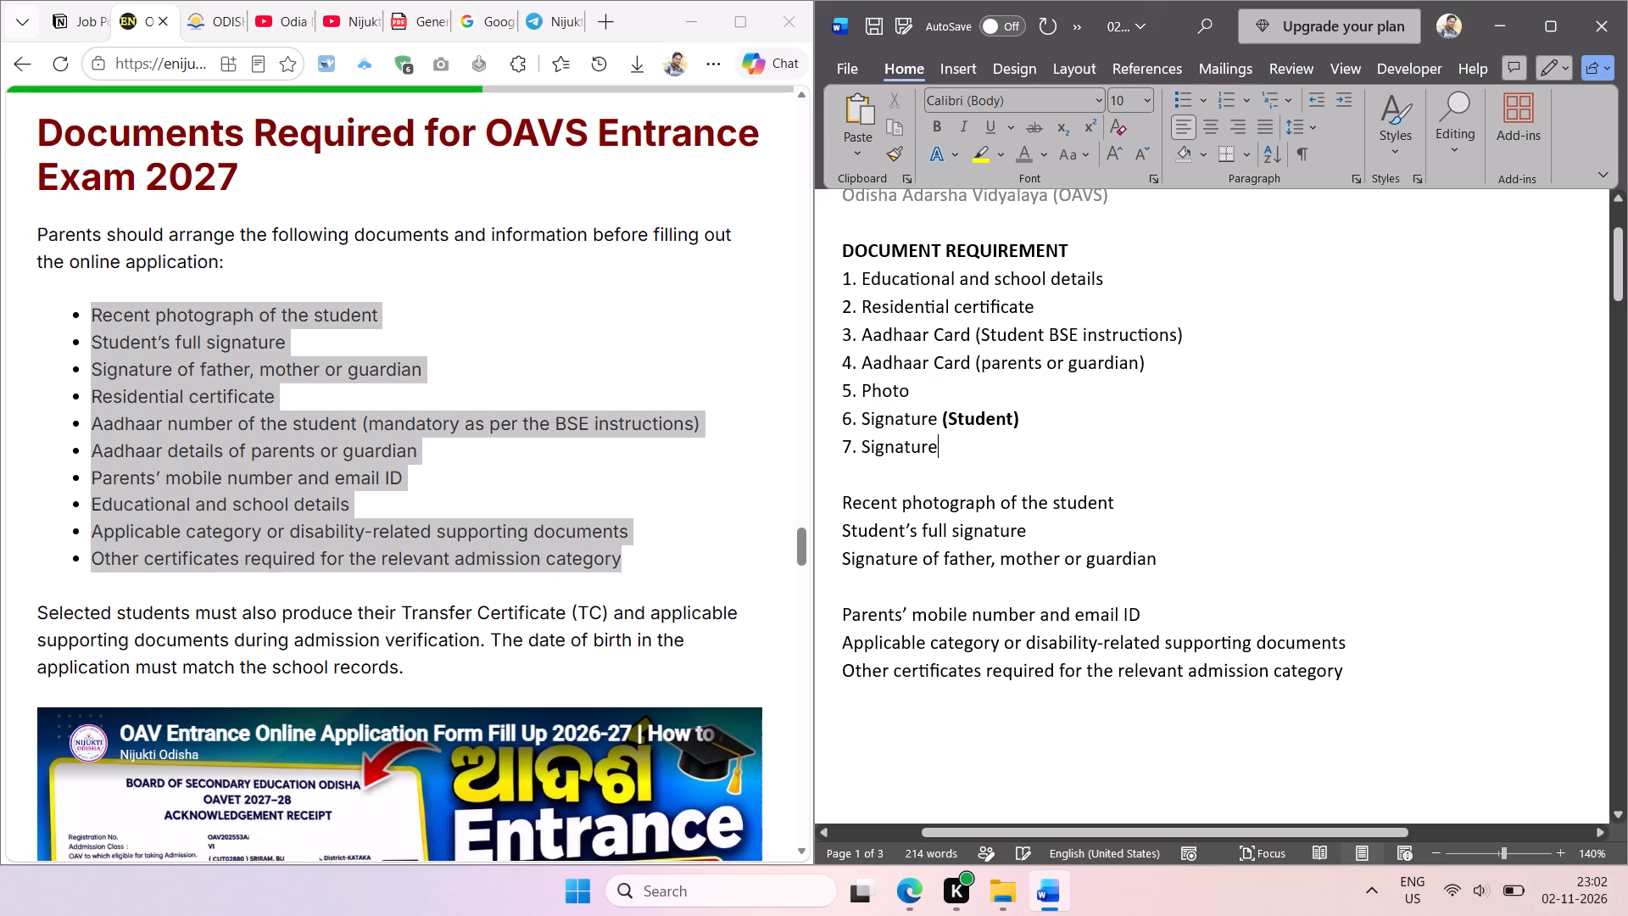
Complete item 7 as "Signature (father, mother or guardian)", moving the bracketed words from the pasted signature line.
key(space)
text(()
drag(1170, 561, 1064, 564)
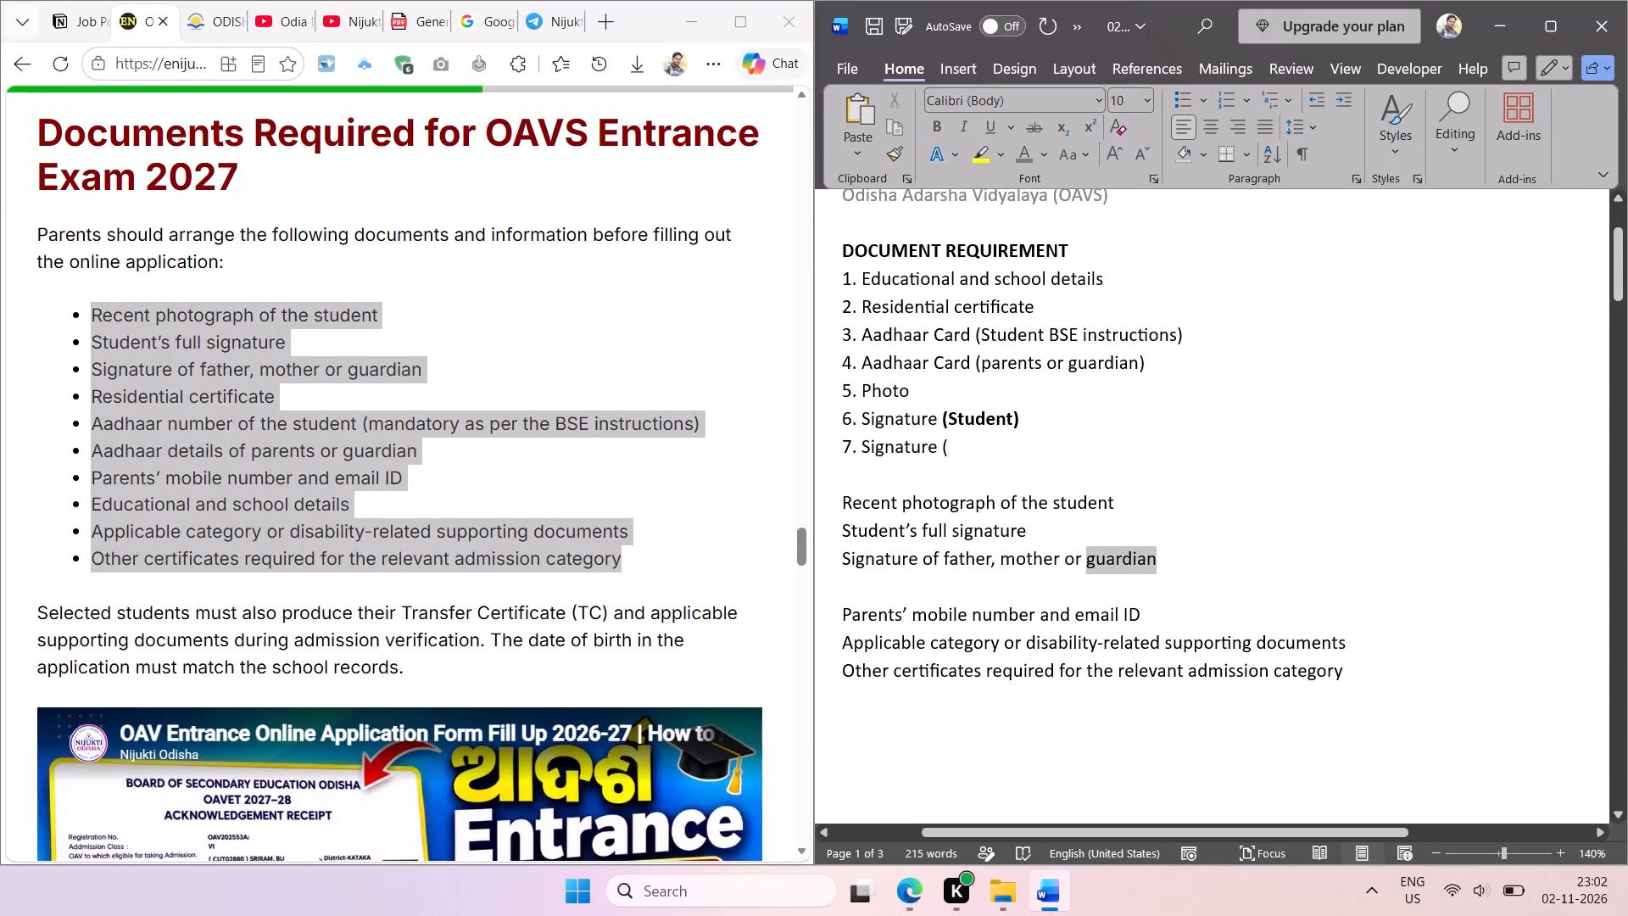
drag(1064, 564, 977, 561)
key(ctrl+x)
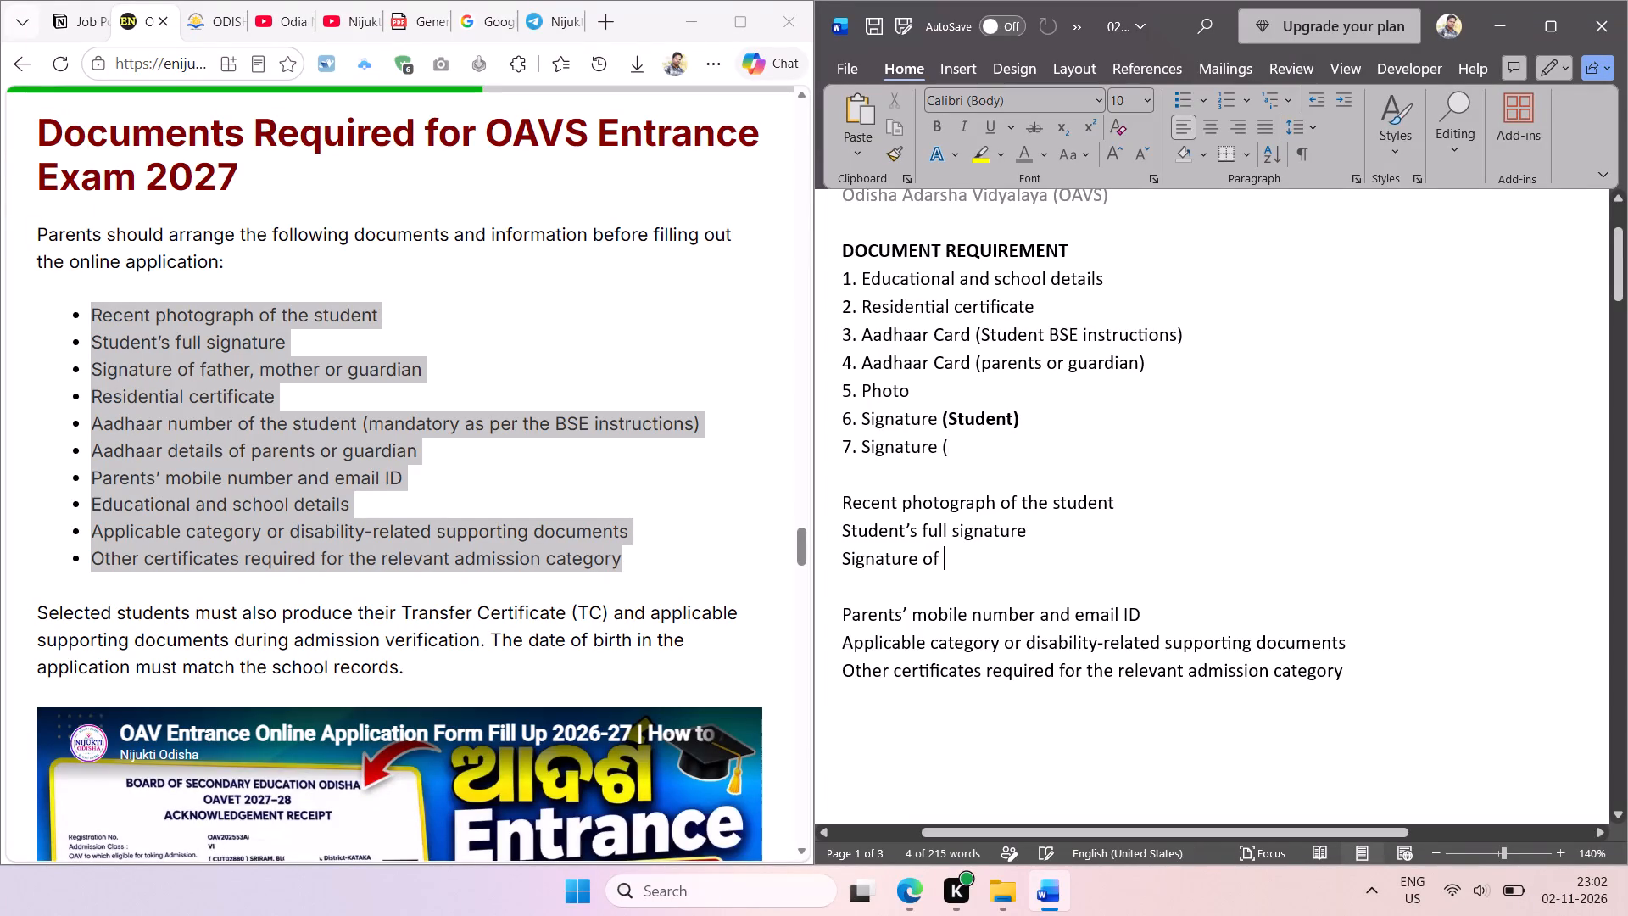
click(985, 450)
key(ctrl+v)
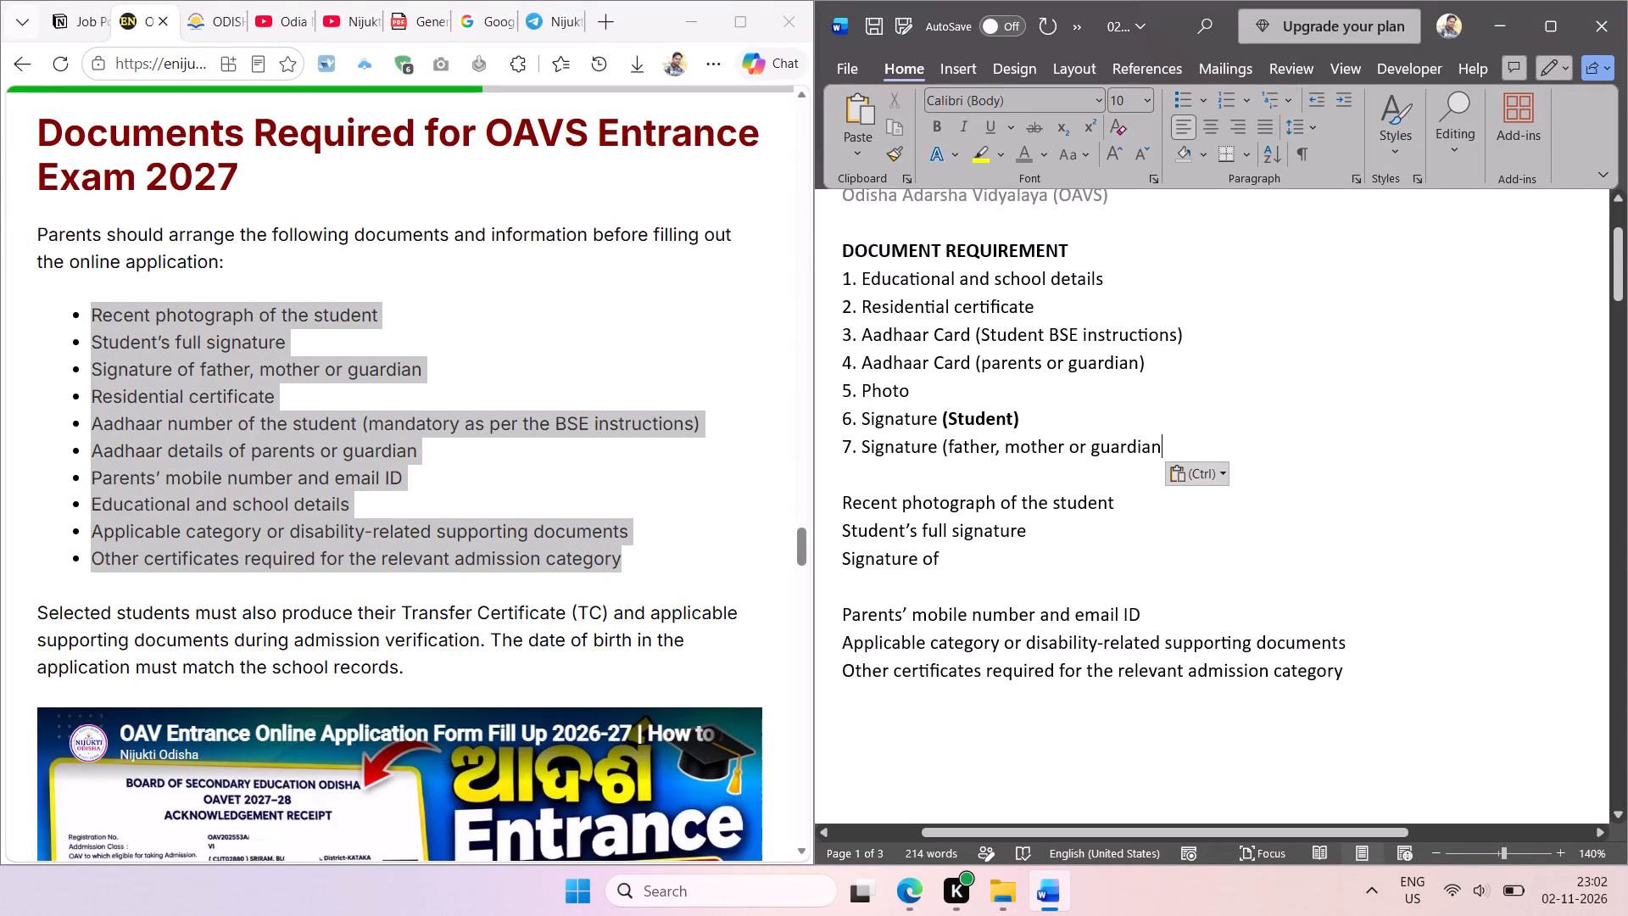
key(shift+parenright)
Delete the photograph, student signature and "Signature of" lines from the pasted list, leaving one blank line after item 7.
drag(973, 565, 965, 560)
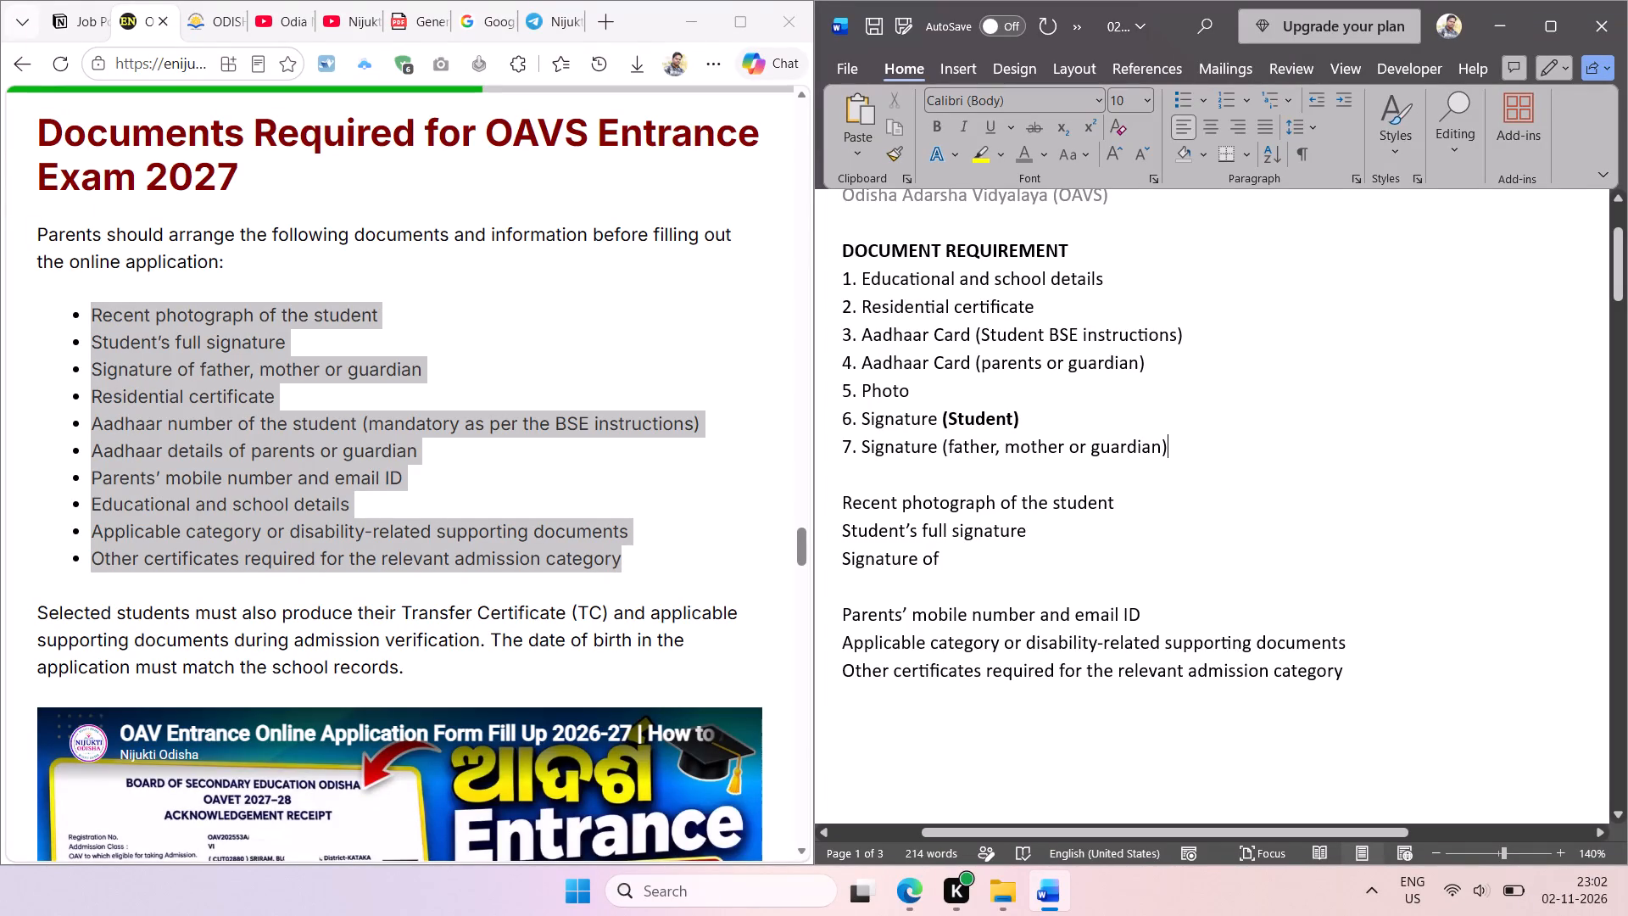
drag(965, 560, 861, 489)
key(BackSpace)
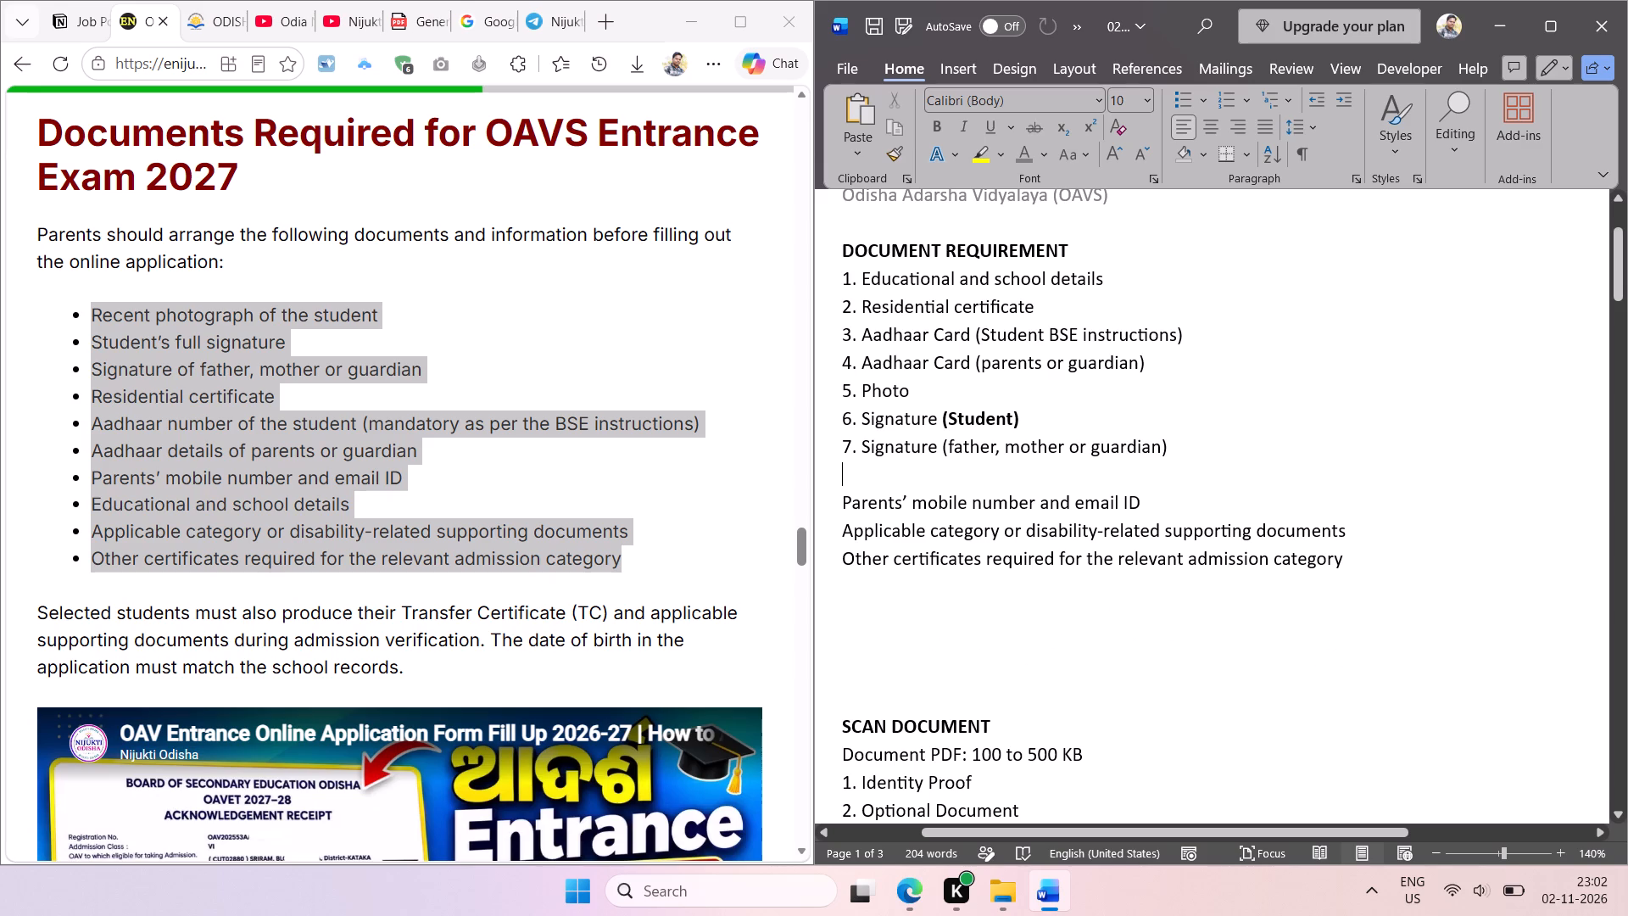
Add "8. Mobile Number" and "9. Email ID" below item 7.
drag(1153, 513, 983, 506)
click(841, 466)
text(8.)
key(space)
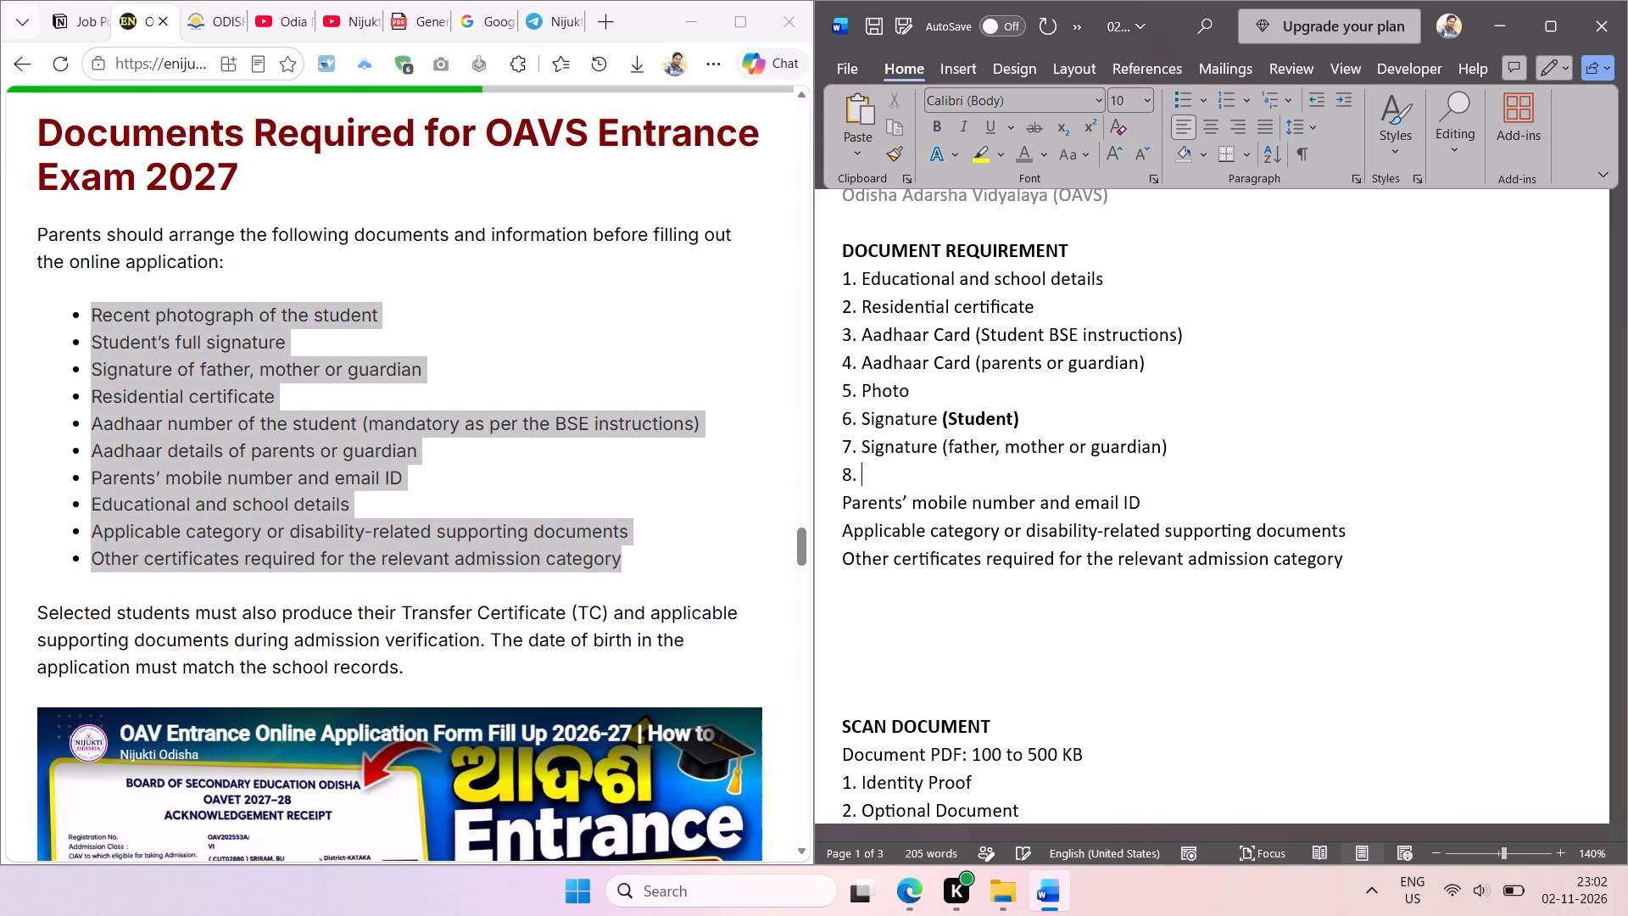
text(Mobile Number)
key(Return)
text(9. Email ID)
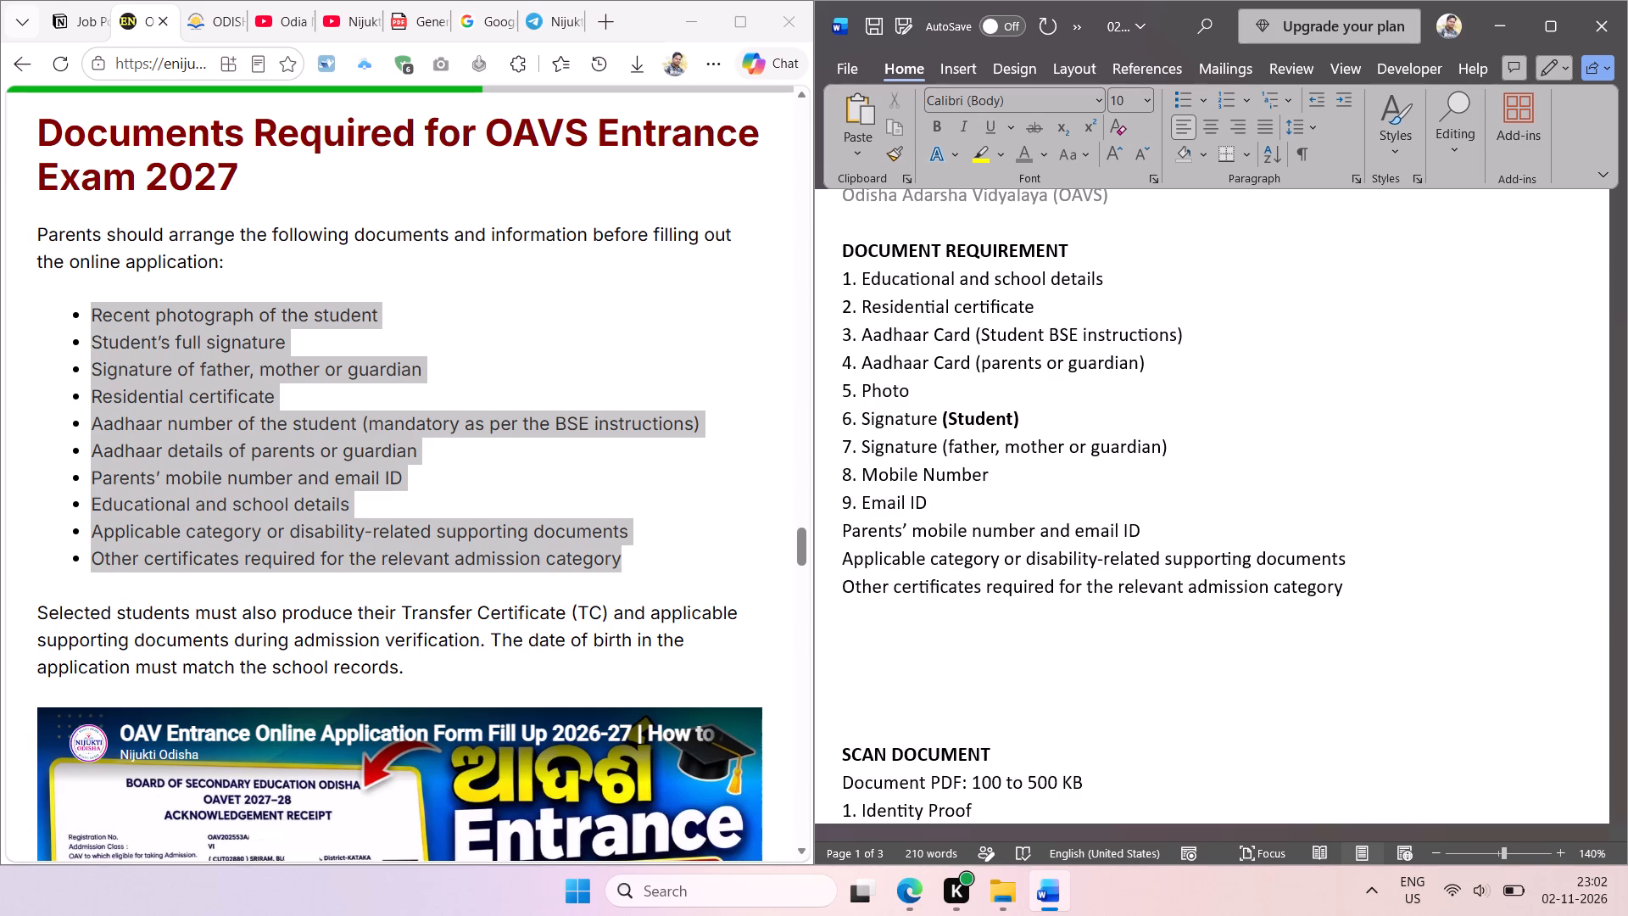
Add "10. Optional" below item 9, with an indented line "Disability Certificate" beneath it.
key(Return)
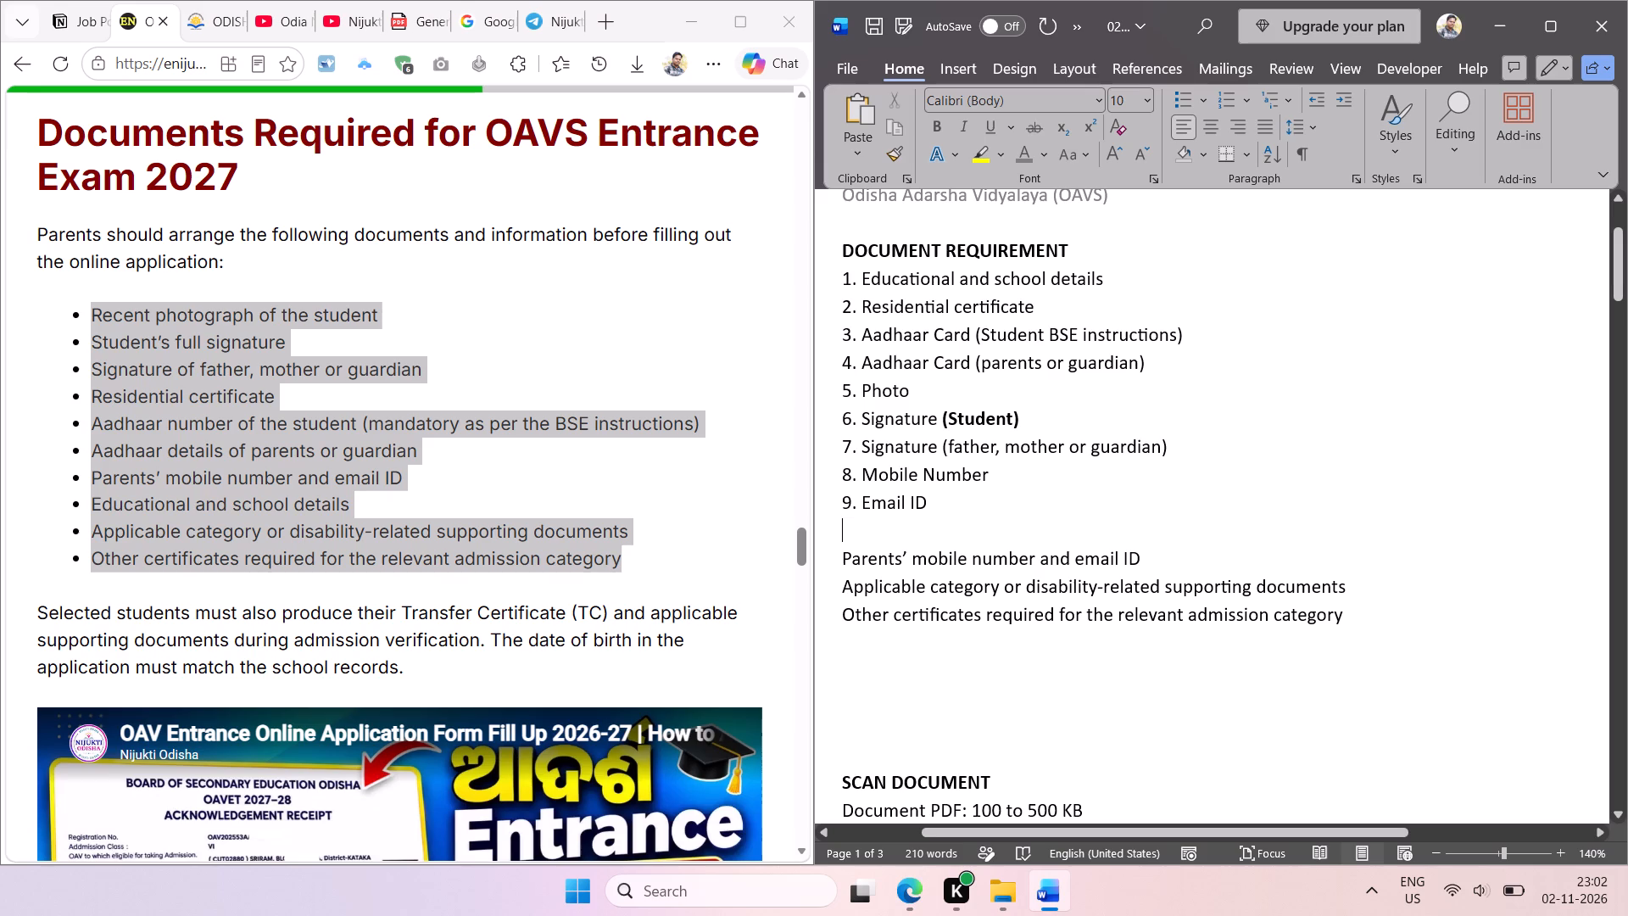
key(1)
text(0.)
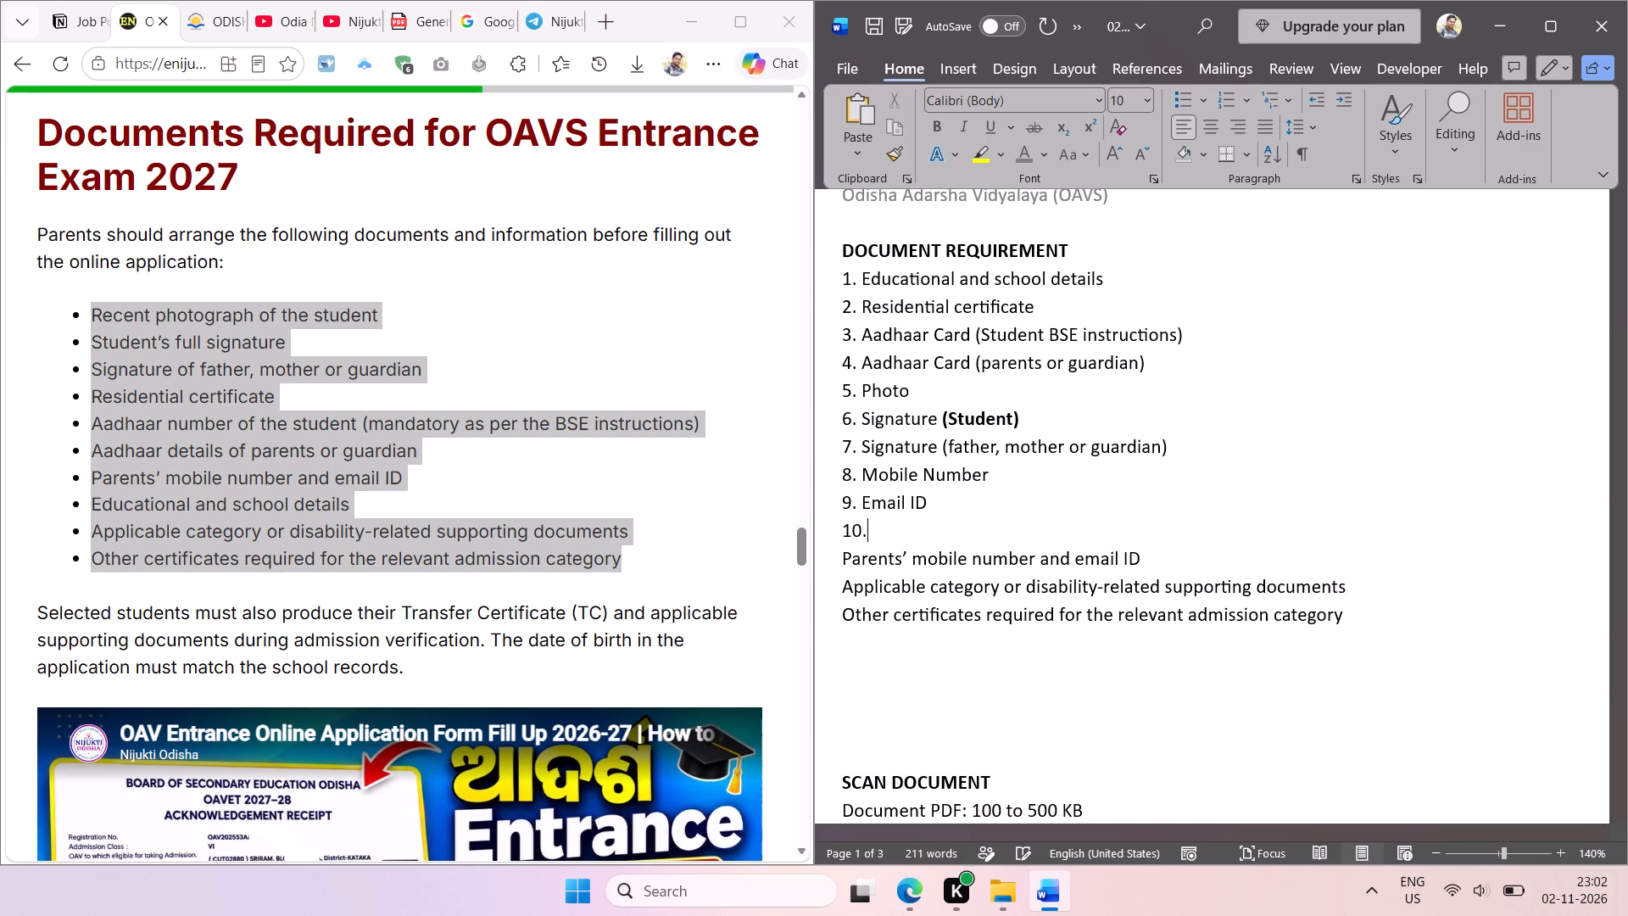
key(space)
text(Optional)
key(space)
key(Return)
key(space)
key(space)
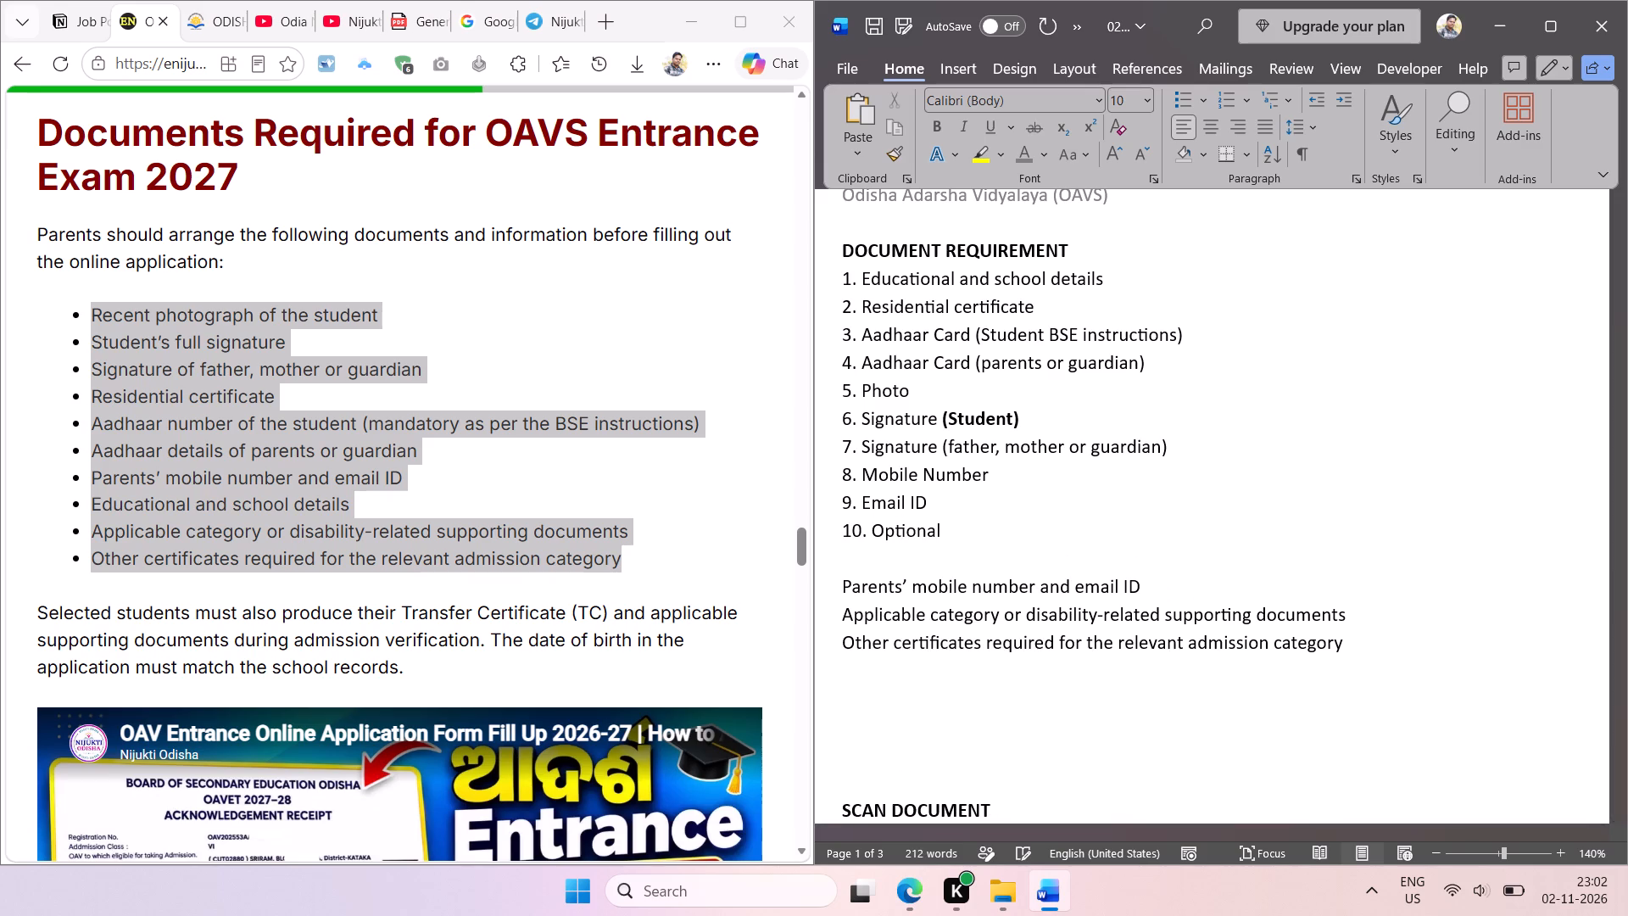
key(space)
key(space)
key(space)
key(space)
text(Disability Certificate)
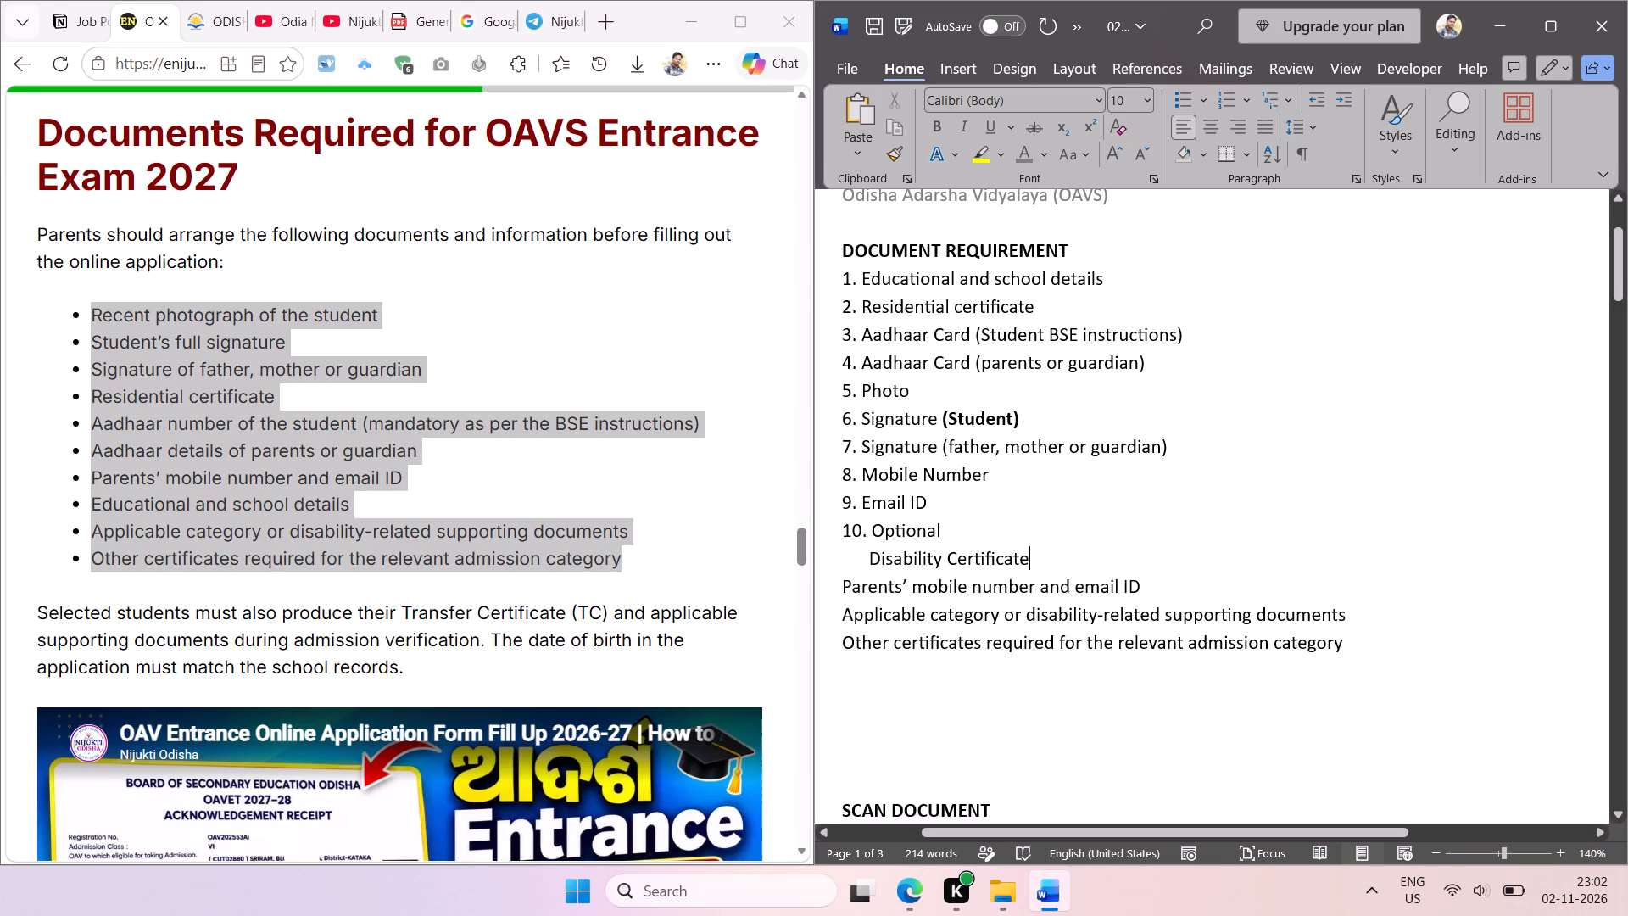
Move "Disability Certificate" up in front of "Optional" and add brackets so item 10 reads "Disability Certificate (Optional)".
drag(1045, 572, 881, 561)
key(ctrl+x)
double_click(894, 529)
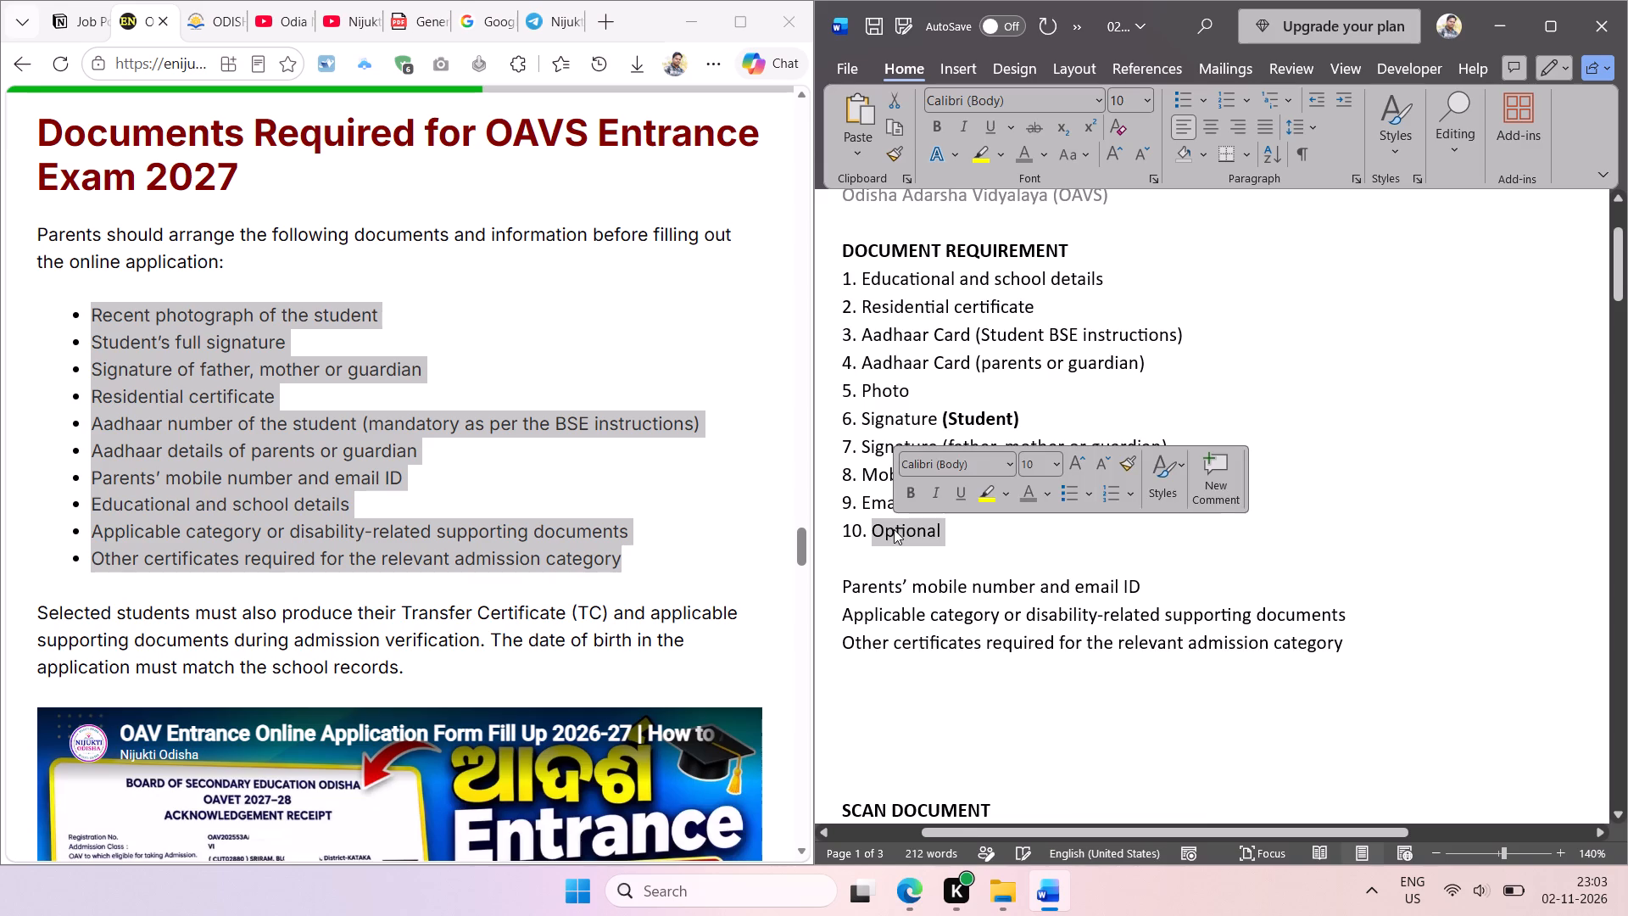
click(886, 535)
click(872, 527)
key(ctrl+v)
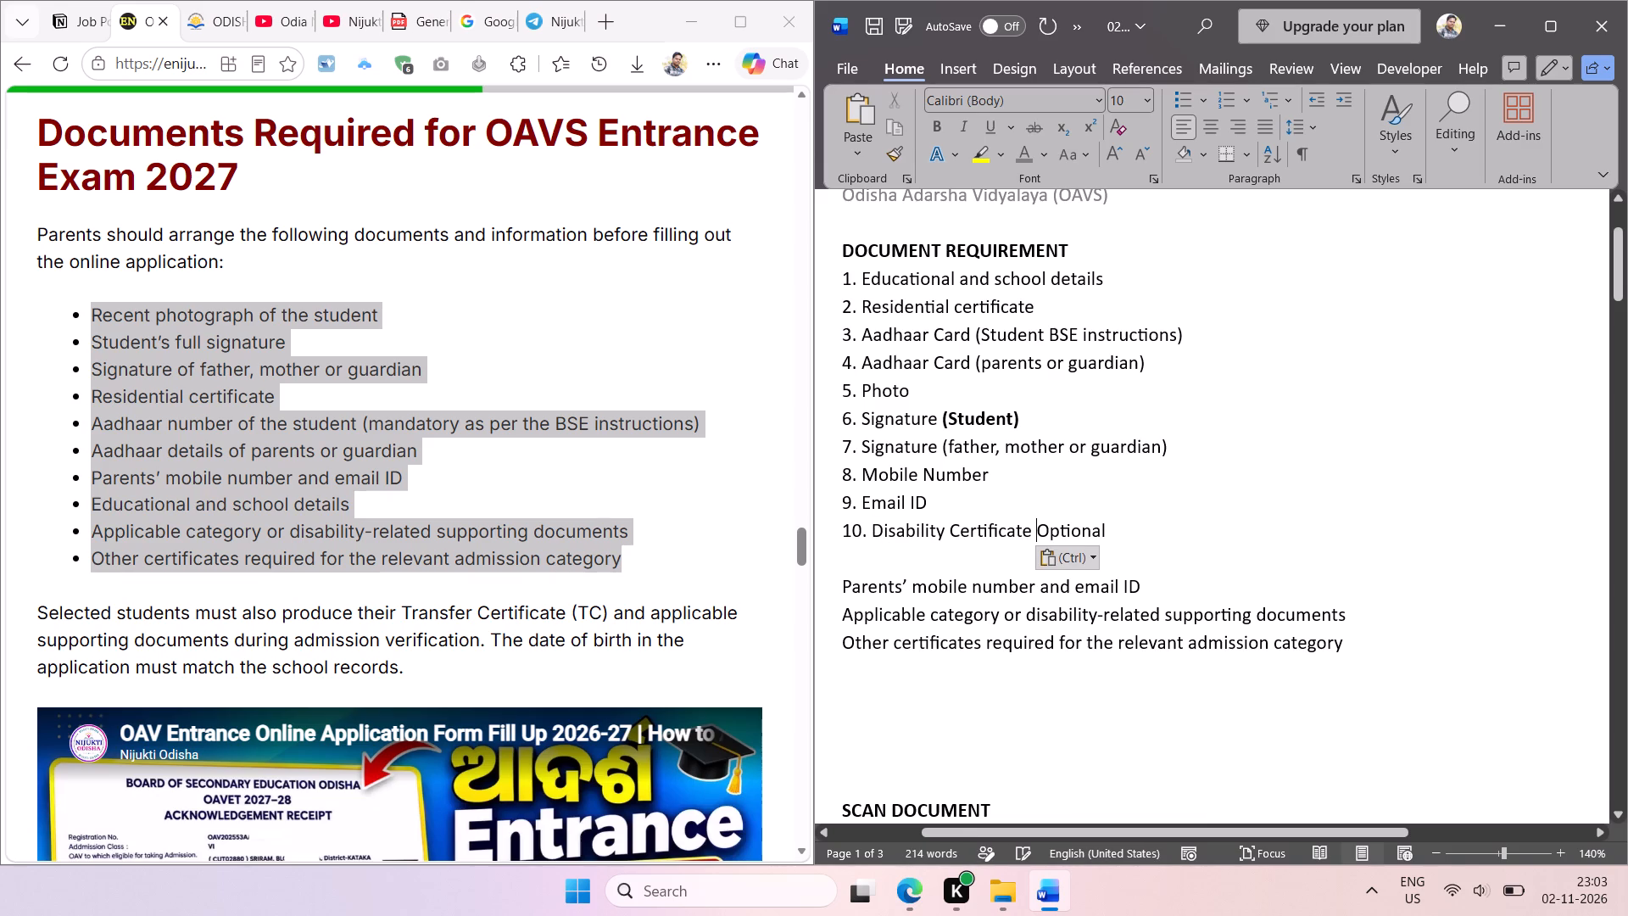
key(shift+parenleft)
key(End)
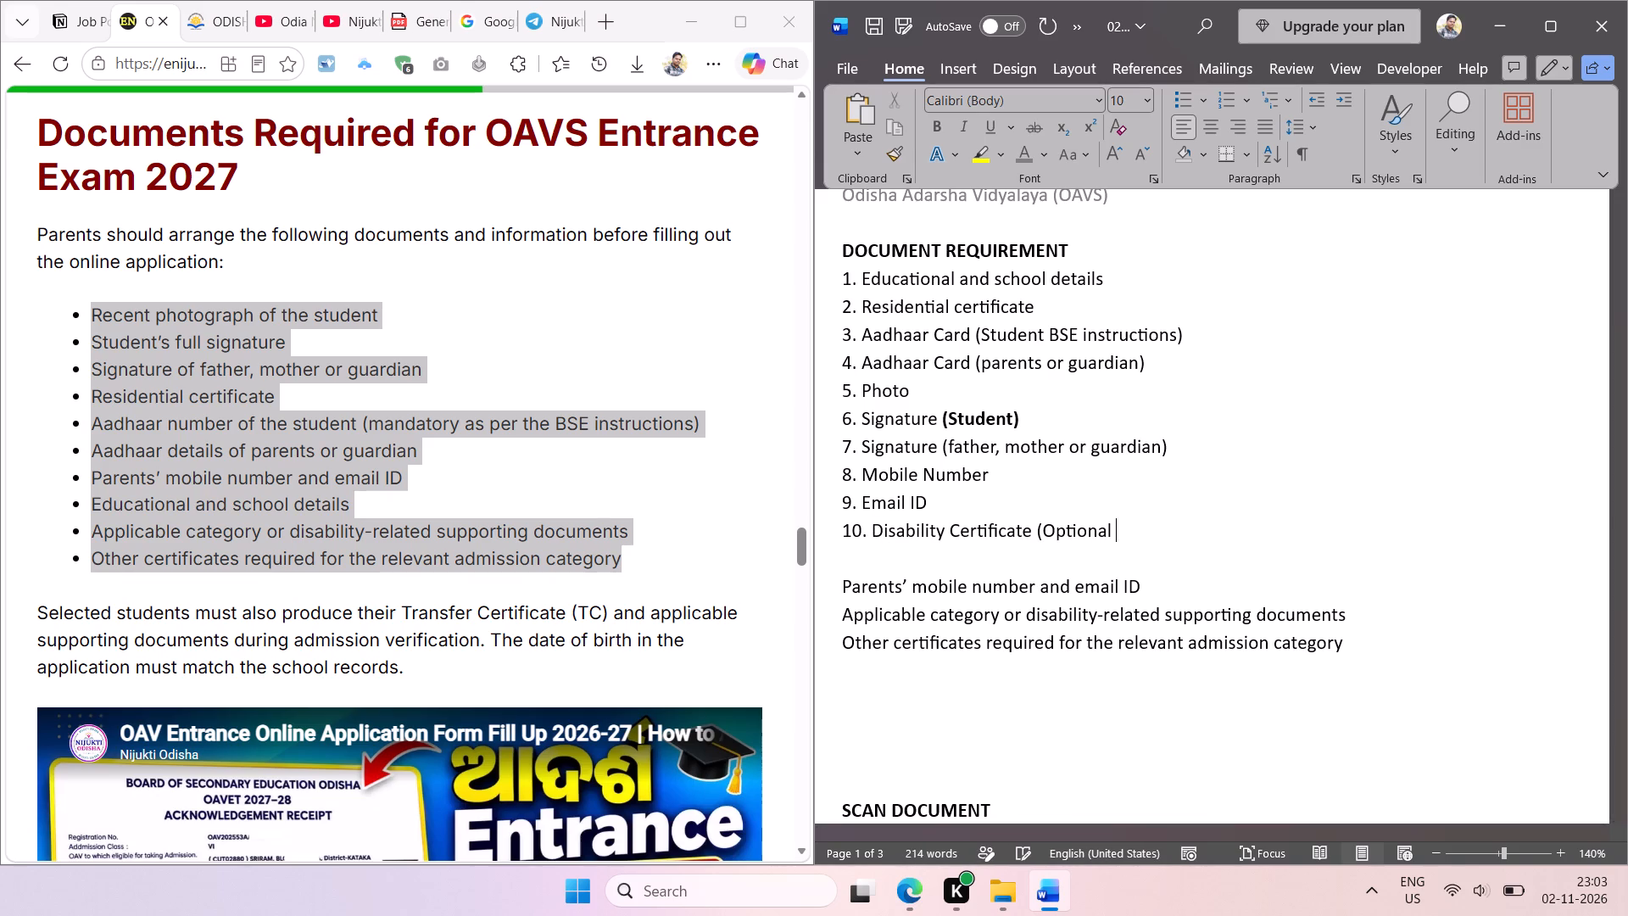
key(shift+parenright)
key(BackSpace)
key(BackSpace)
key(shift+parenright)
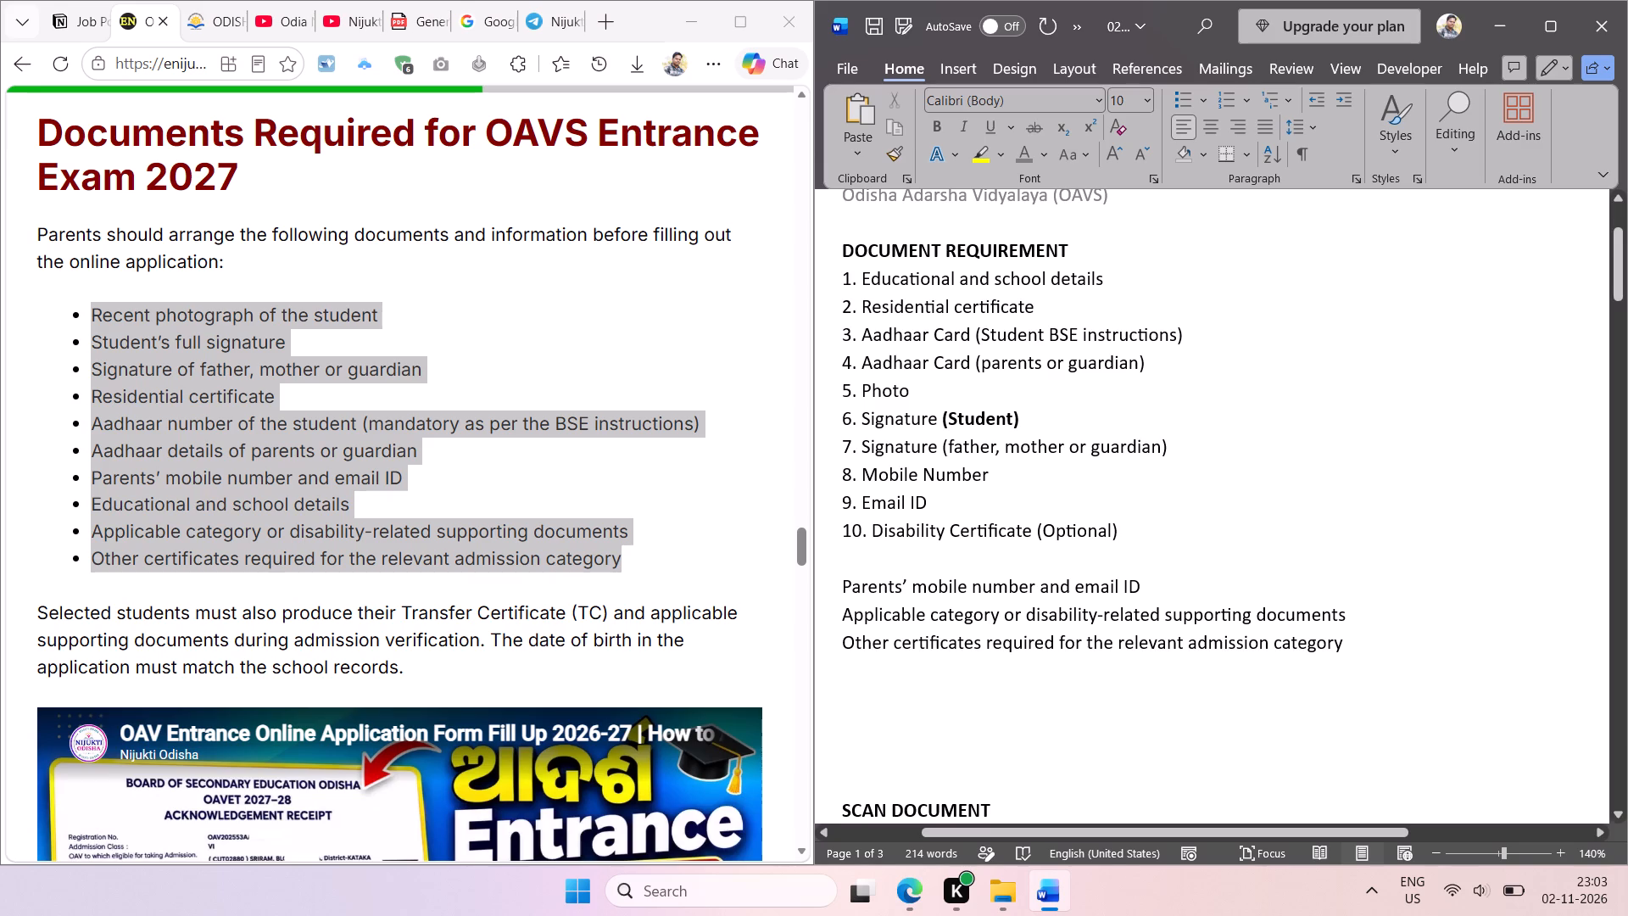
Make the text of items 1 to 10 uniformly non-bold, including "(Student)" in item 6.
drag(1129, 539, 864, 276)
key(ctrl+b)
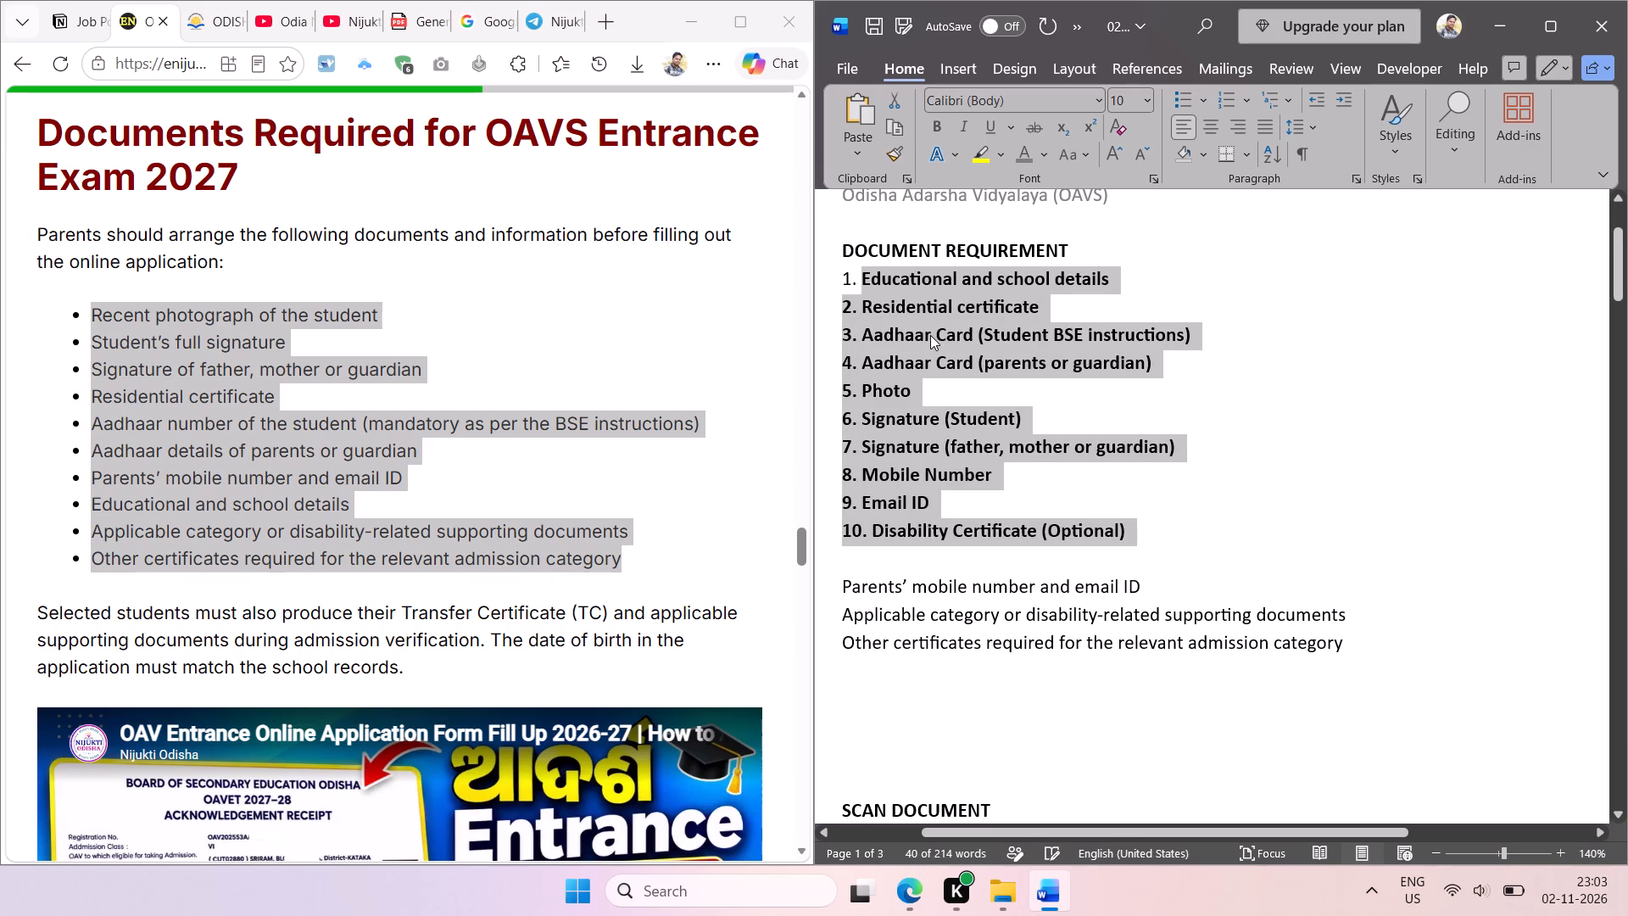
key(ctrl+b)
click(1025, 415)
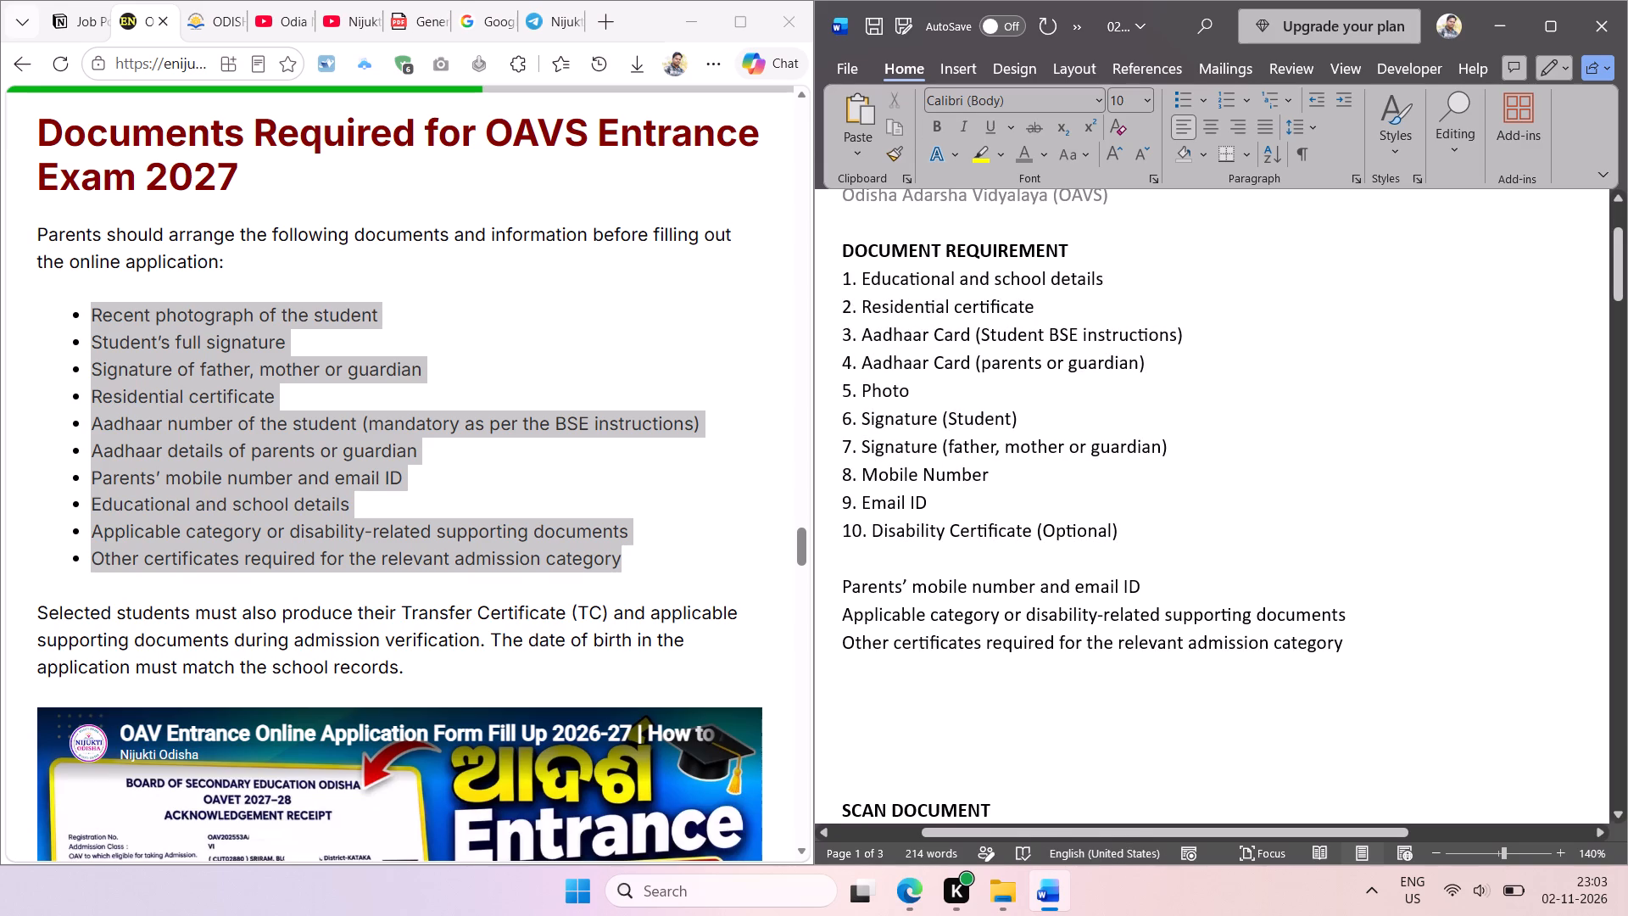
Delete the three remaining pasted lines below item 10, from "Parents' mobile number and email ID" to "Other certificates".
drag(1374, 651, 844, 587)
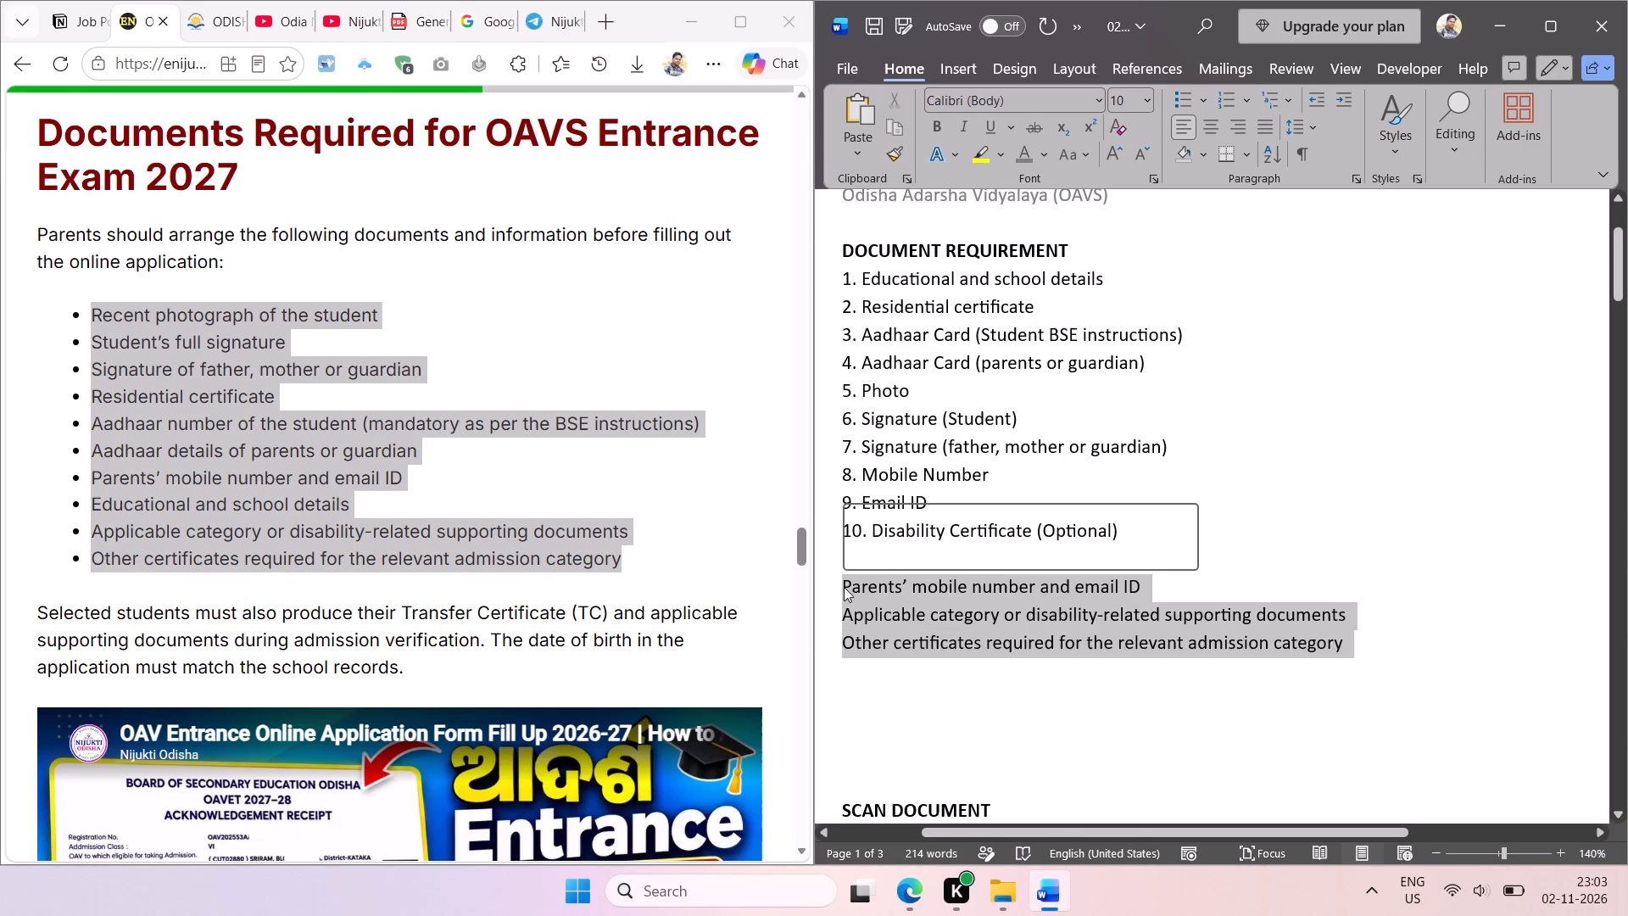
key(BackSpace)
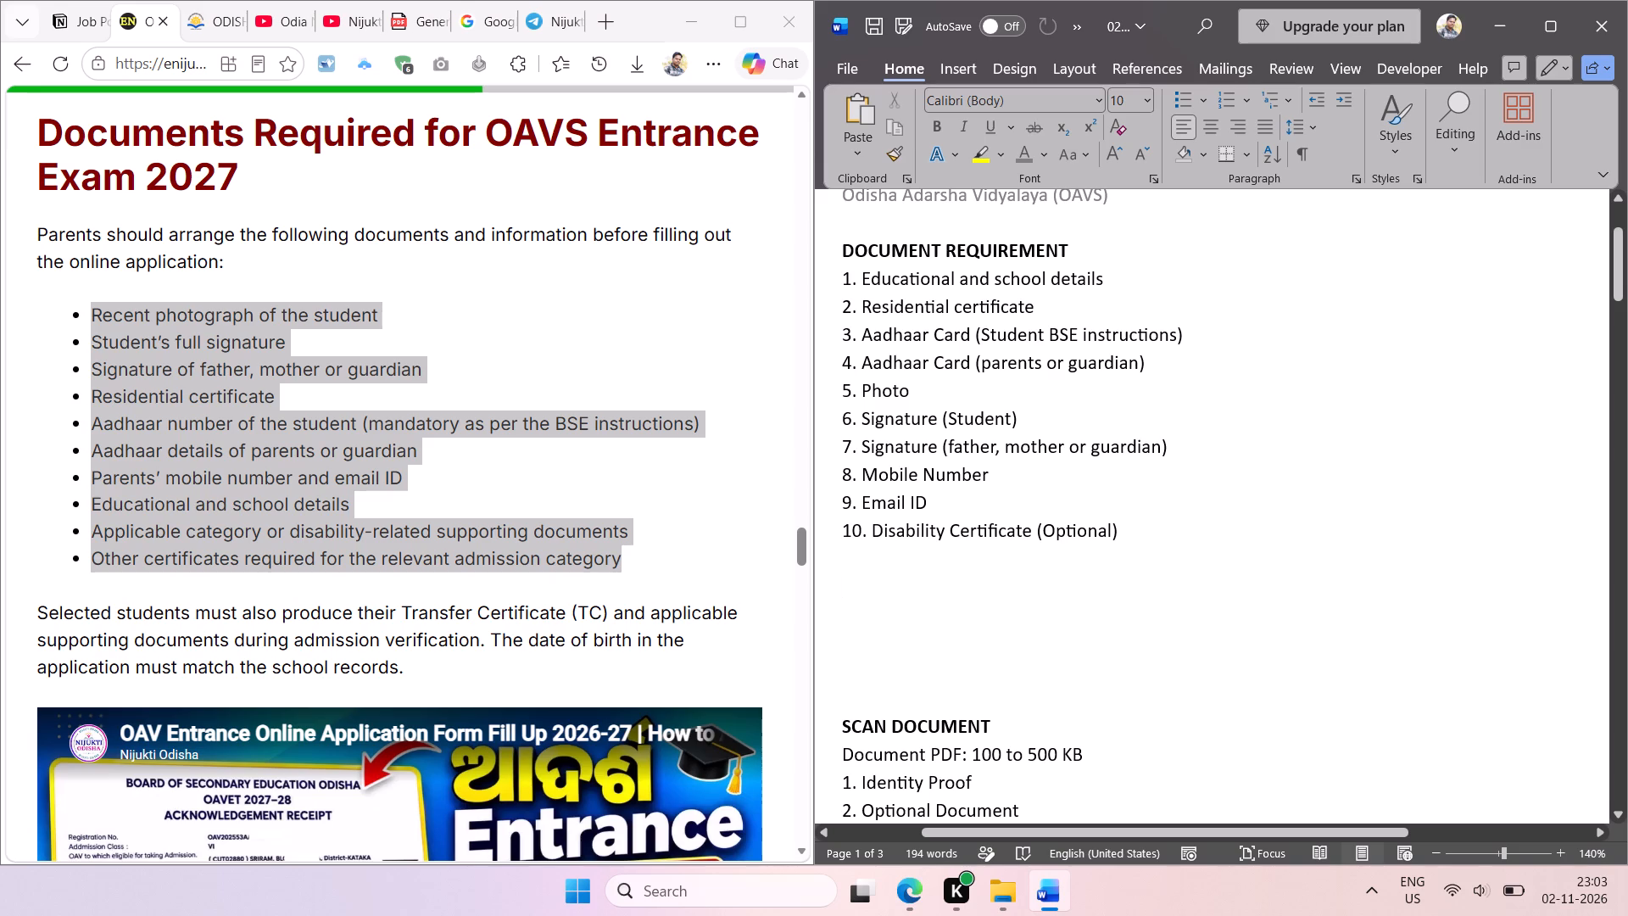
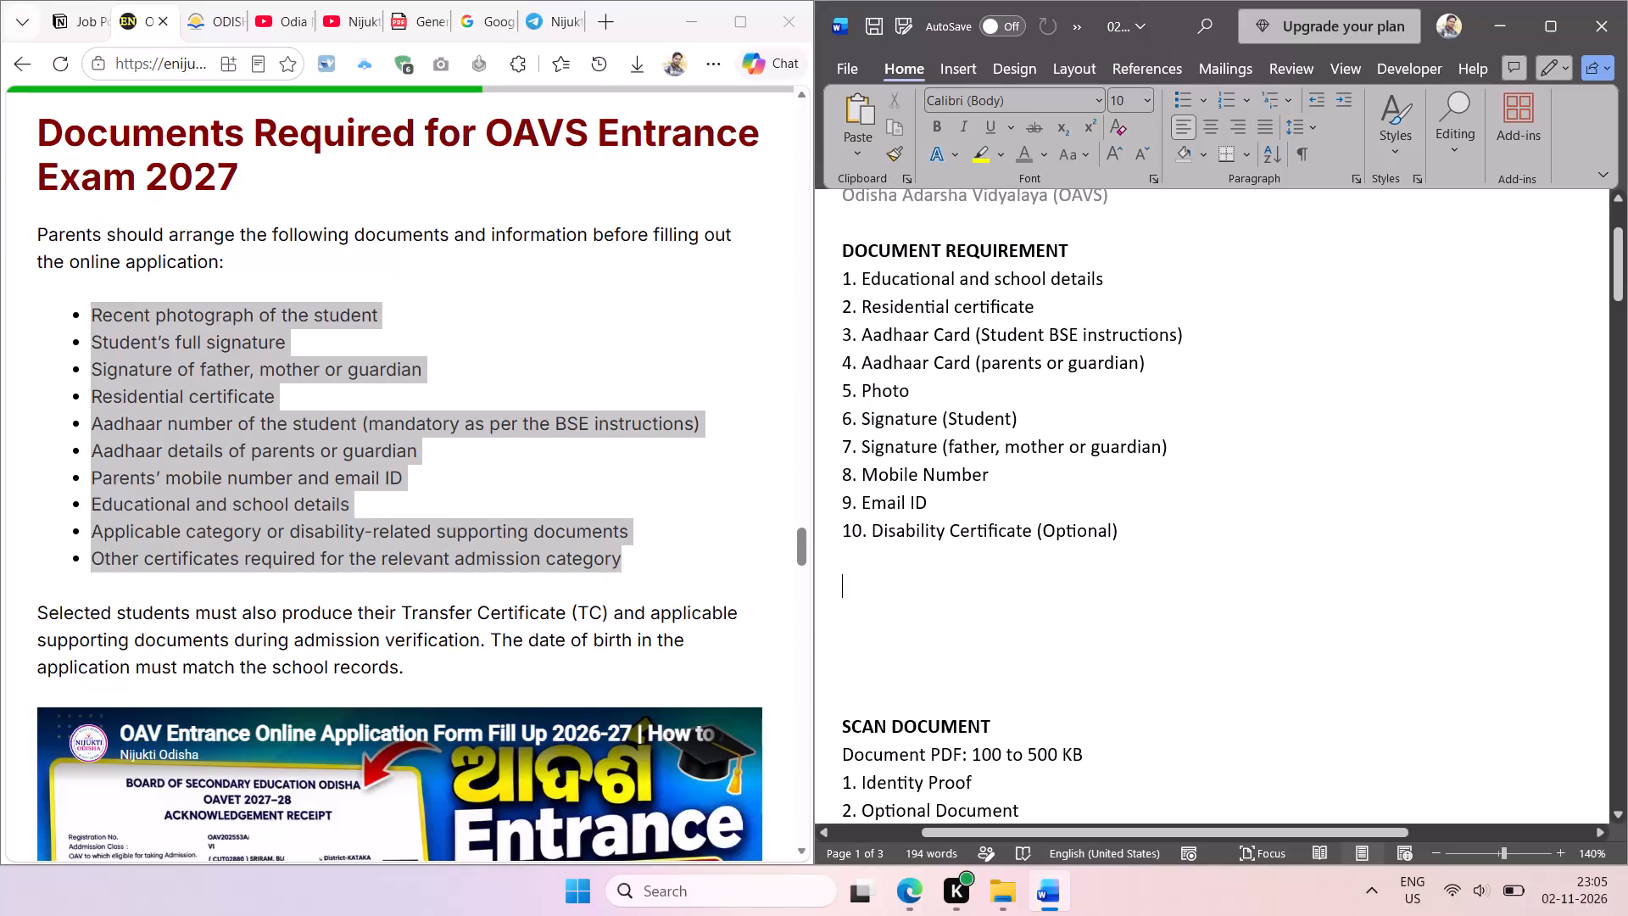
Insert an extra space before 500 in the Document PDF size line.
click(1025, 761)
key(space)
Delete three blank lines between the Disability Certificate item and the SCAN DOCUMENT heading.
click(915, 601)
key(BackSpace)
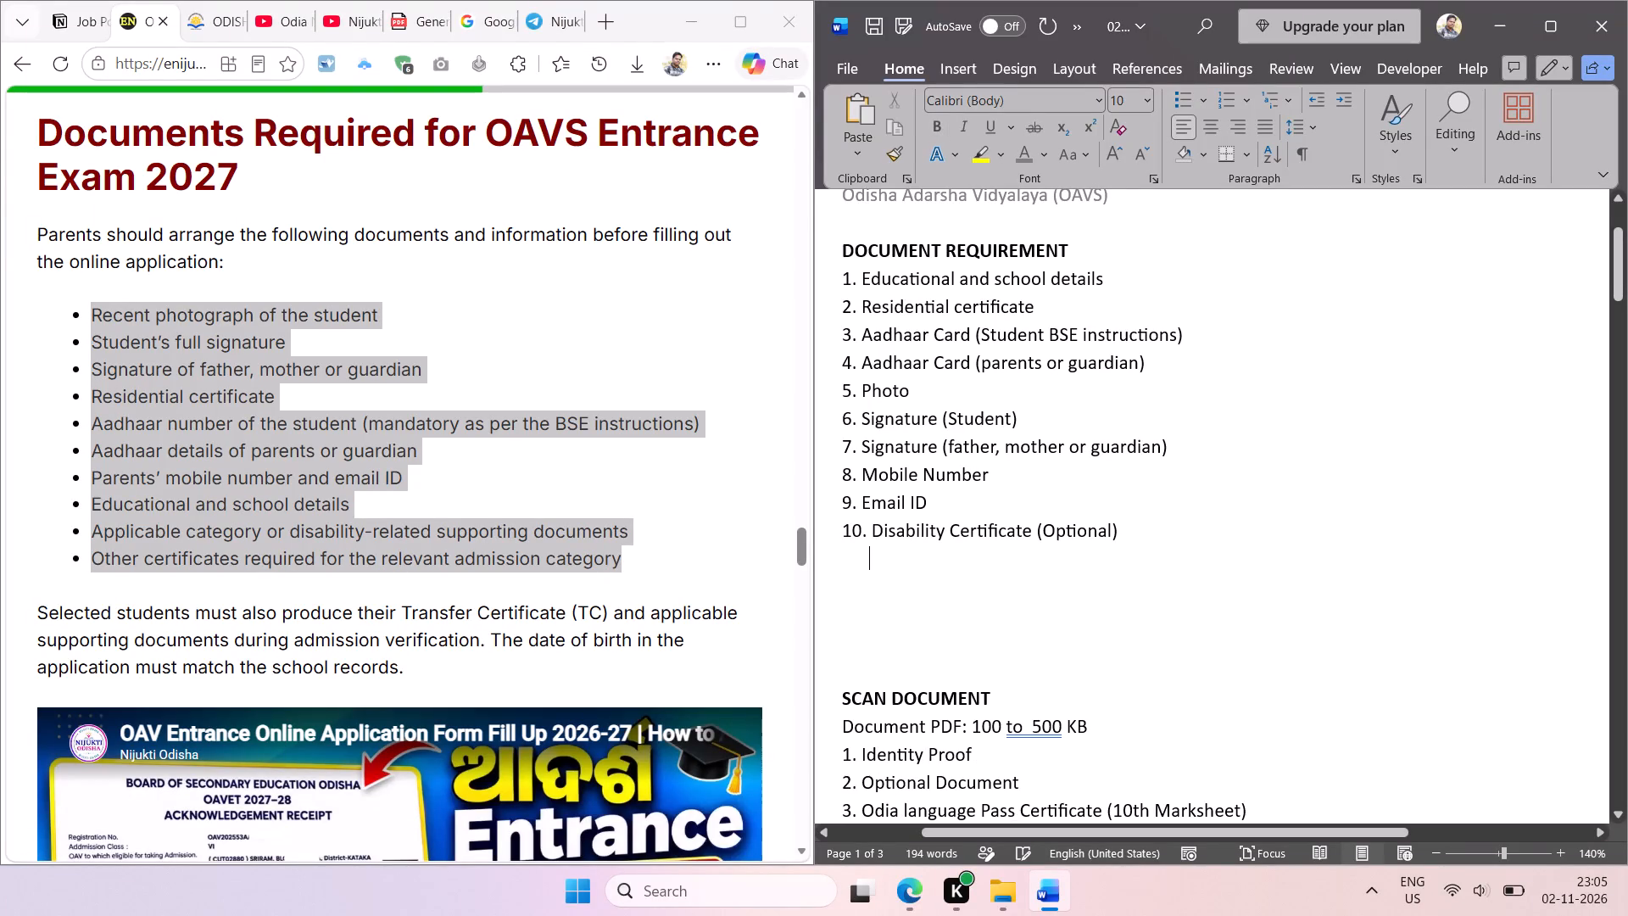
click(876, 622)
key(BackSpace)
key(BackSpace)
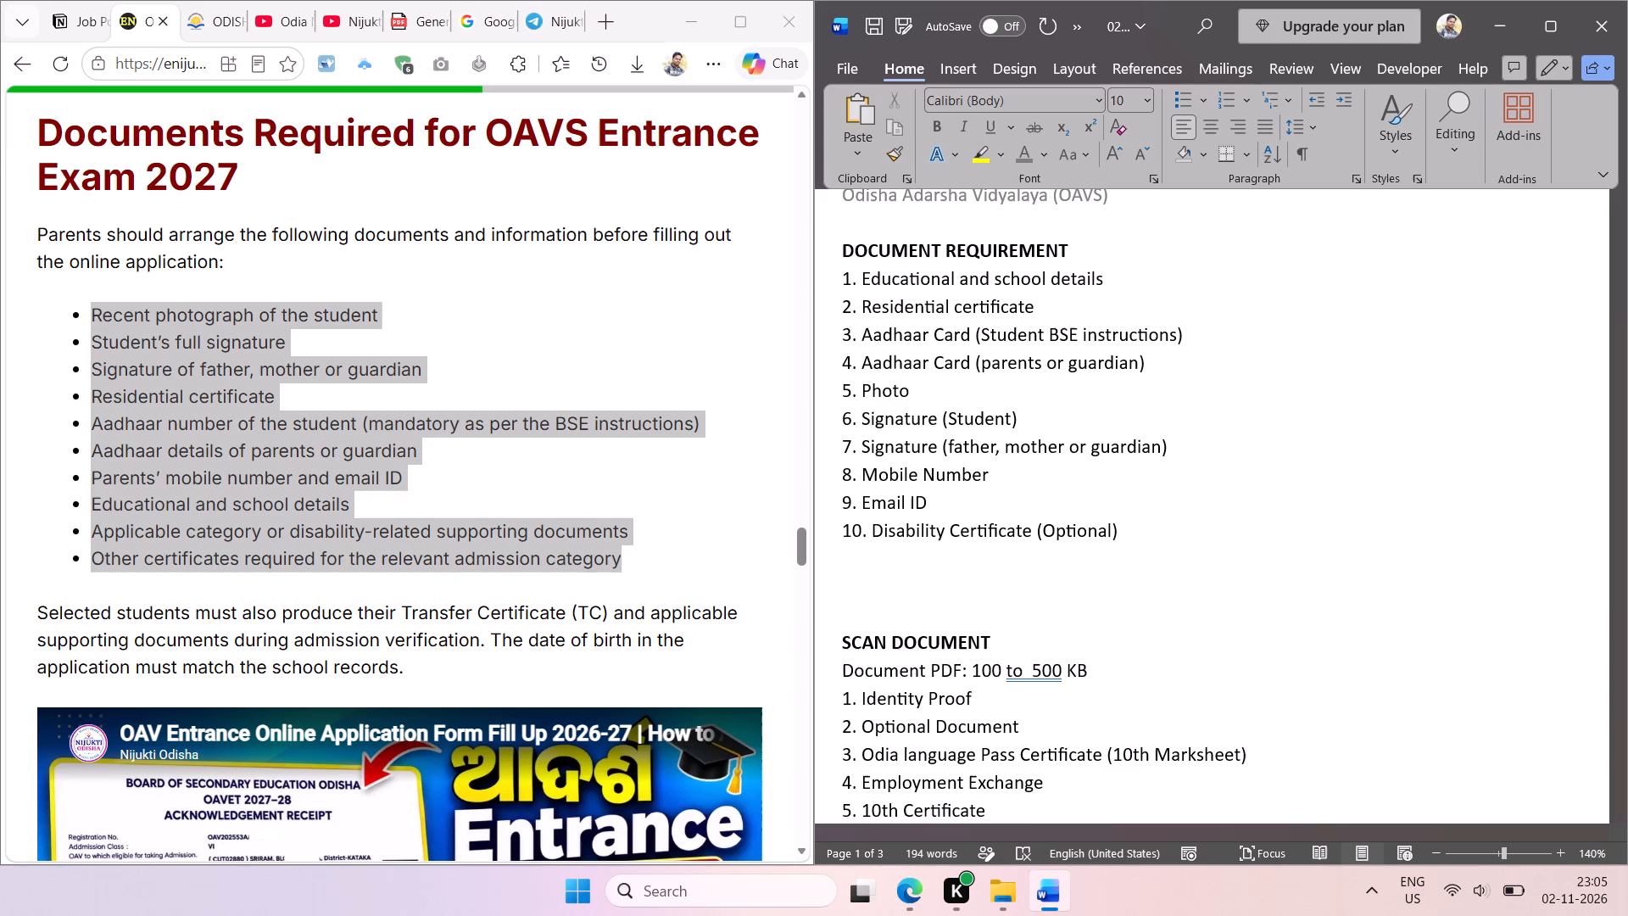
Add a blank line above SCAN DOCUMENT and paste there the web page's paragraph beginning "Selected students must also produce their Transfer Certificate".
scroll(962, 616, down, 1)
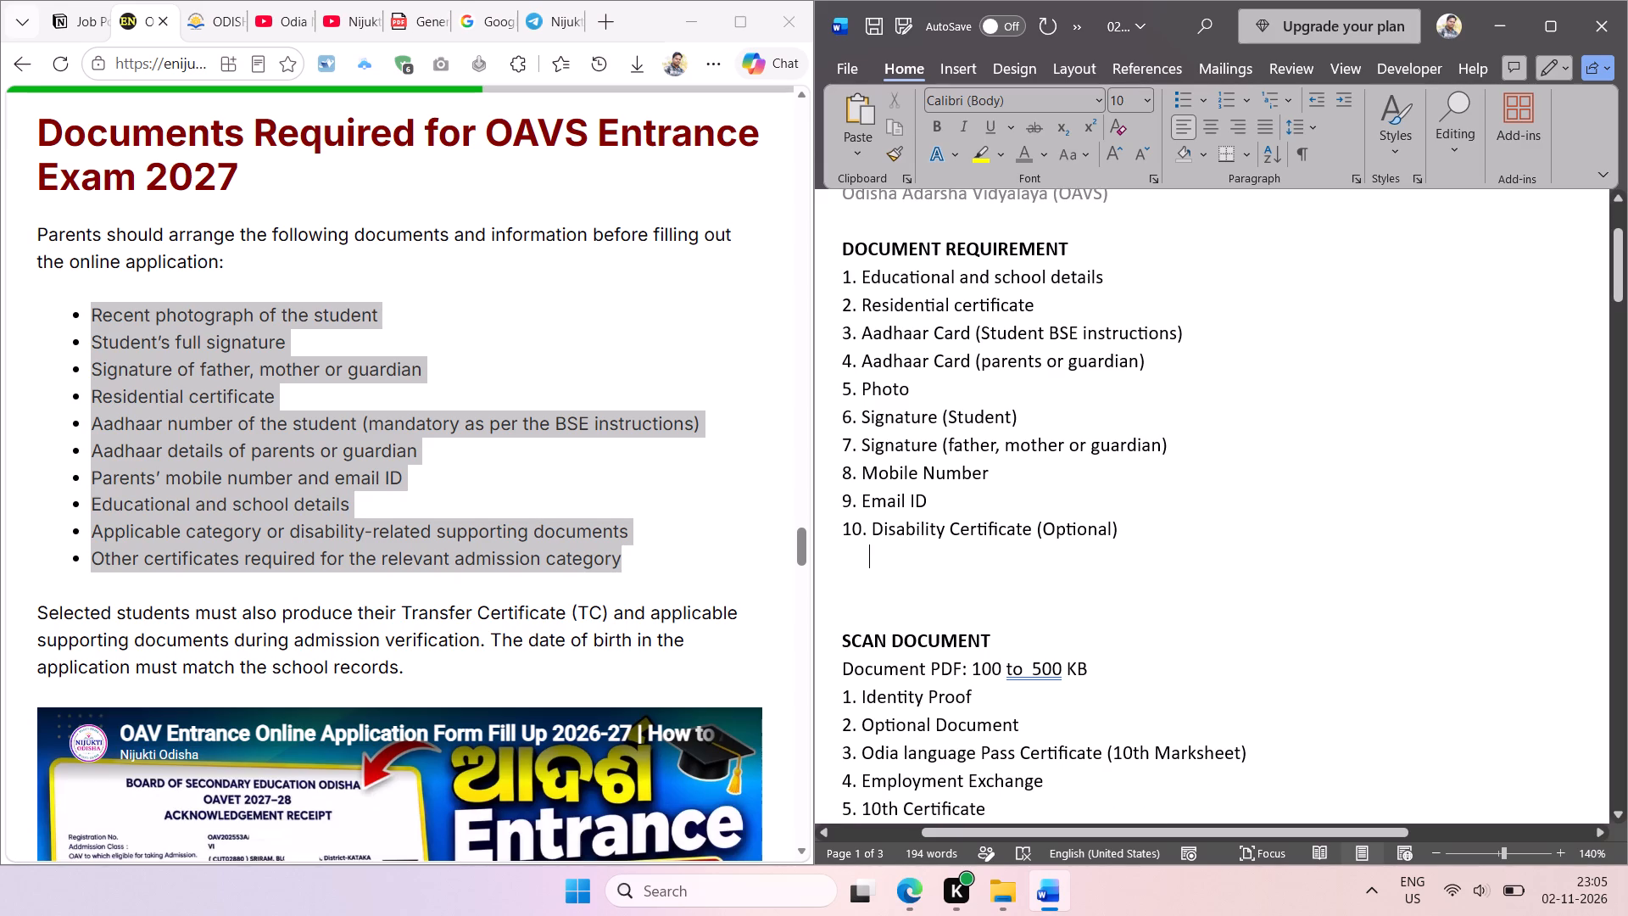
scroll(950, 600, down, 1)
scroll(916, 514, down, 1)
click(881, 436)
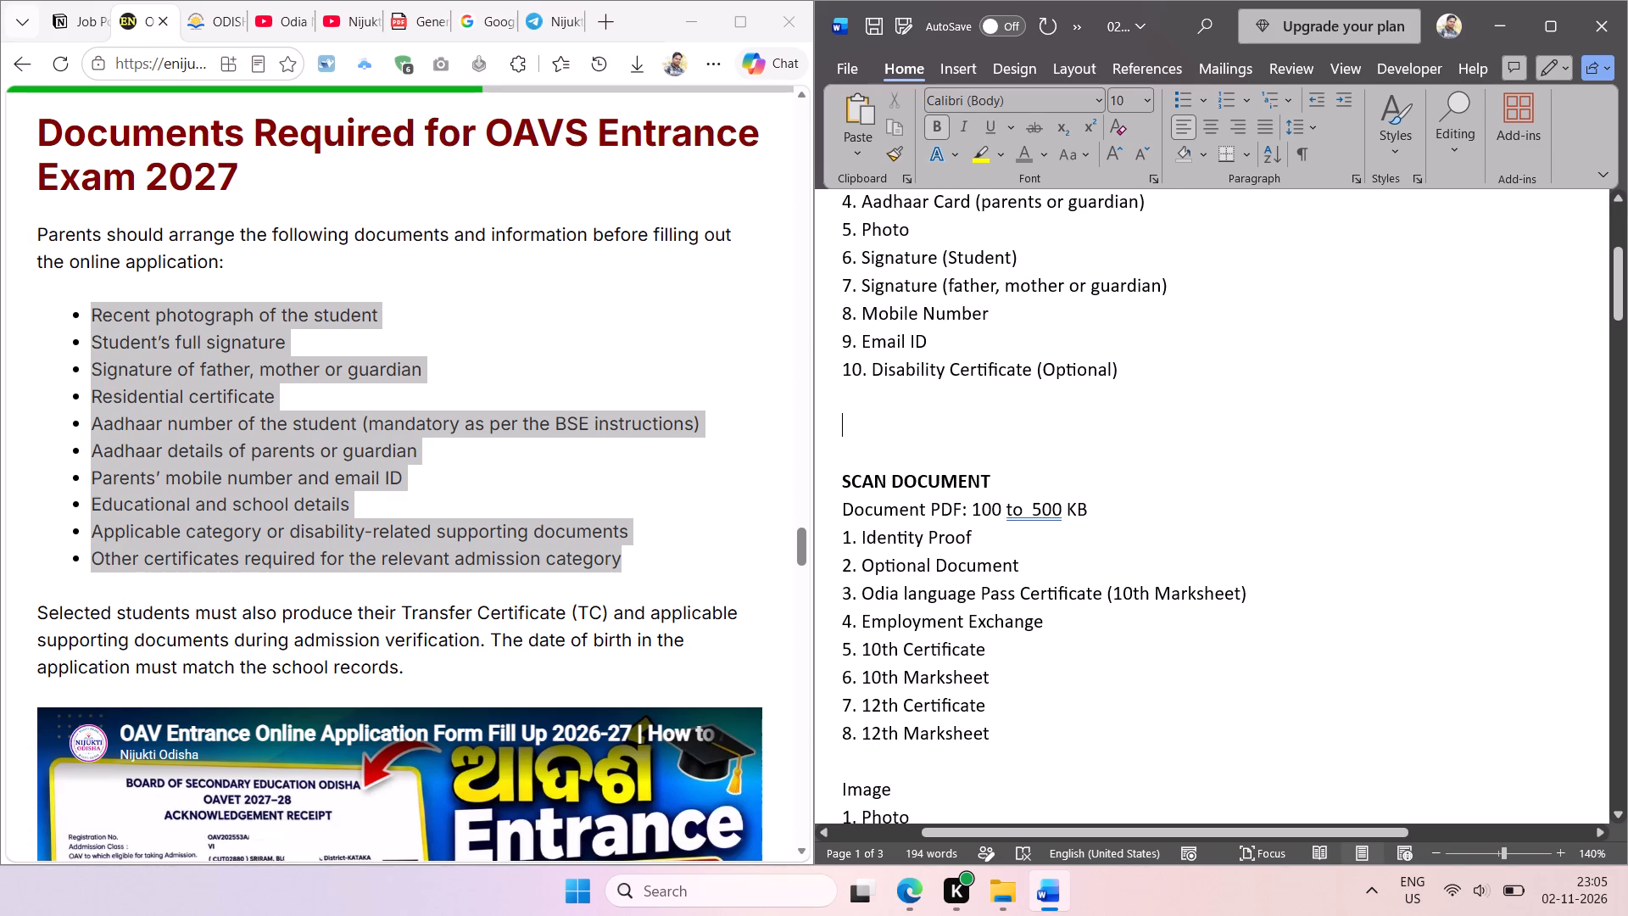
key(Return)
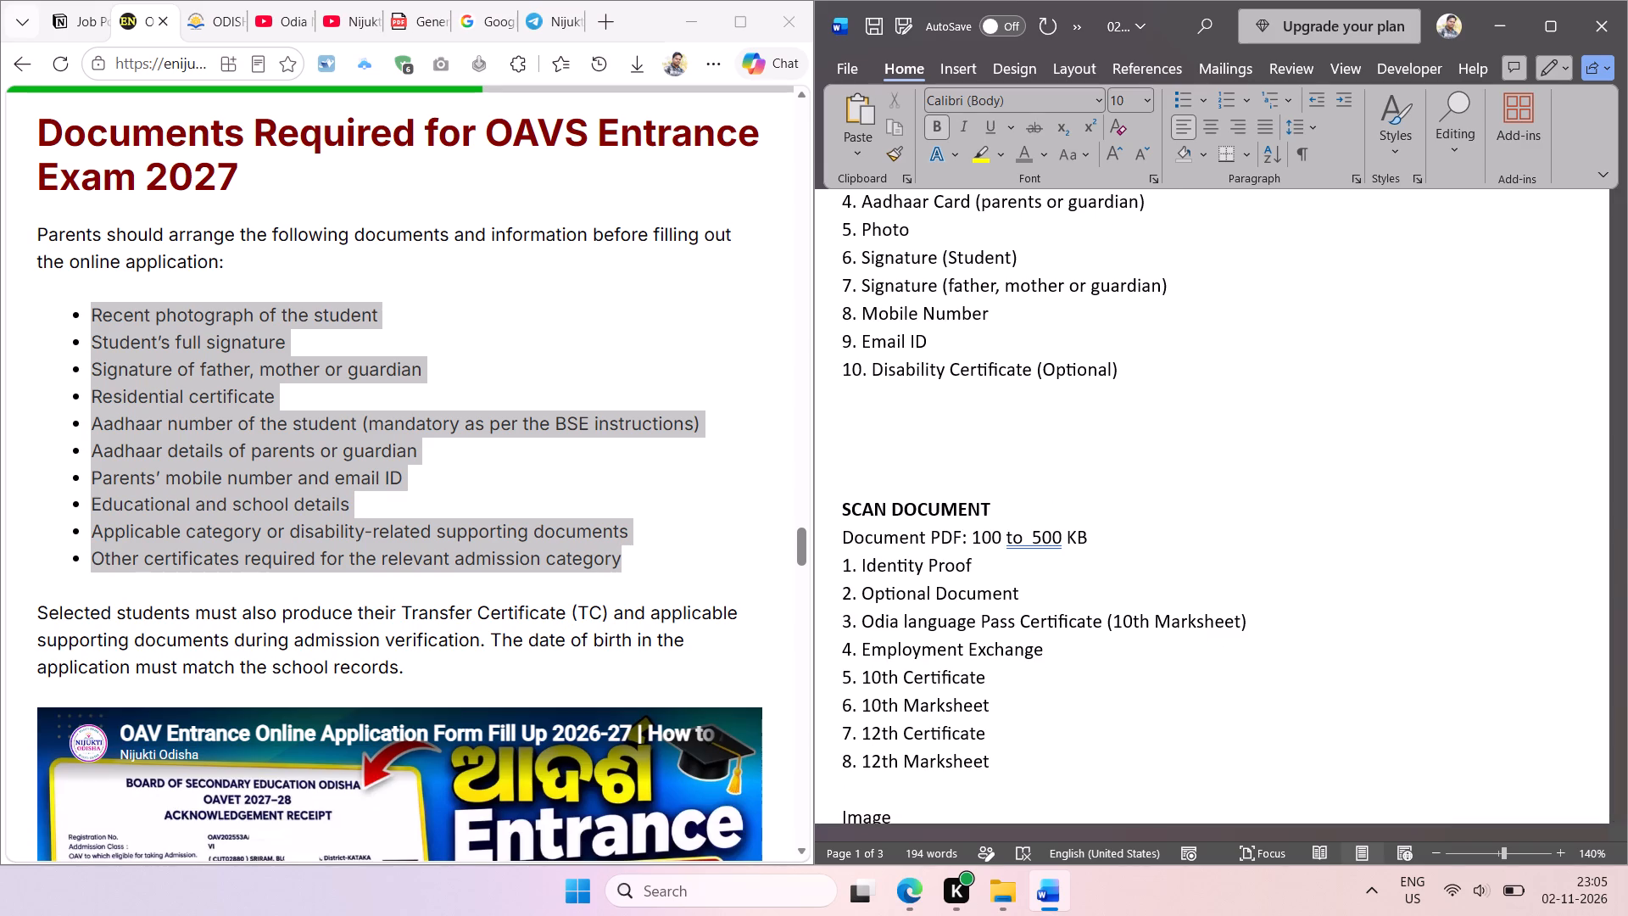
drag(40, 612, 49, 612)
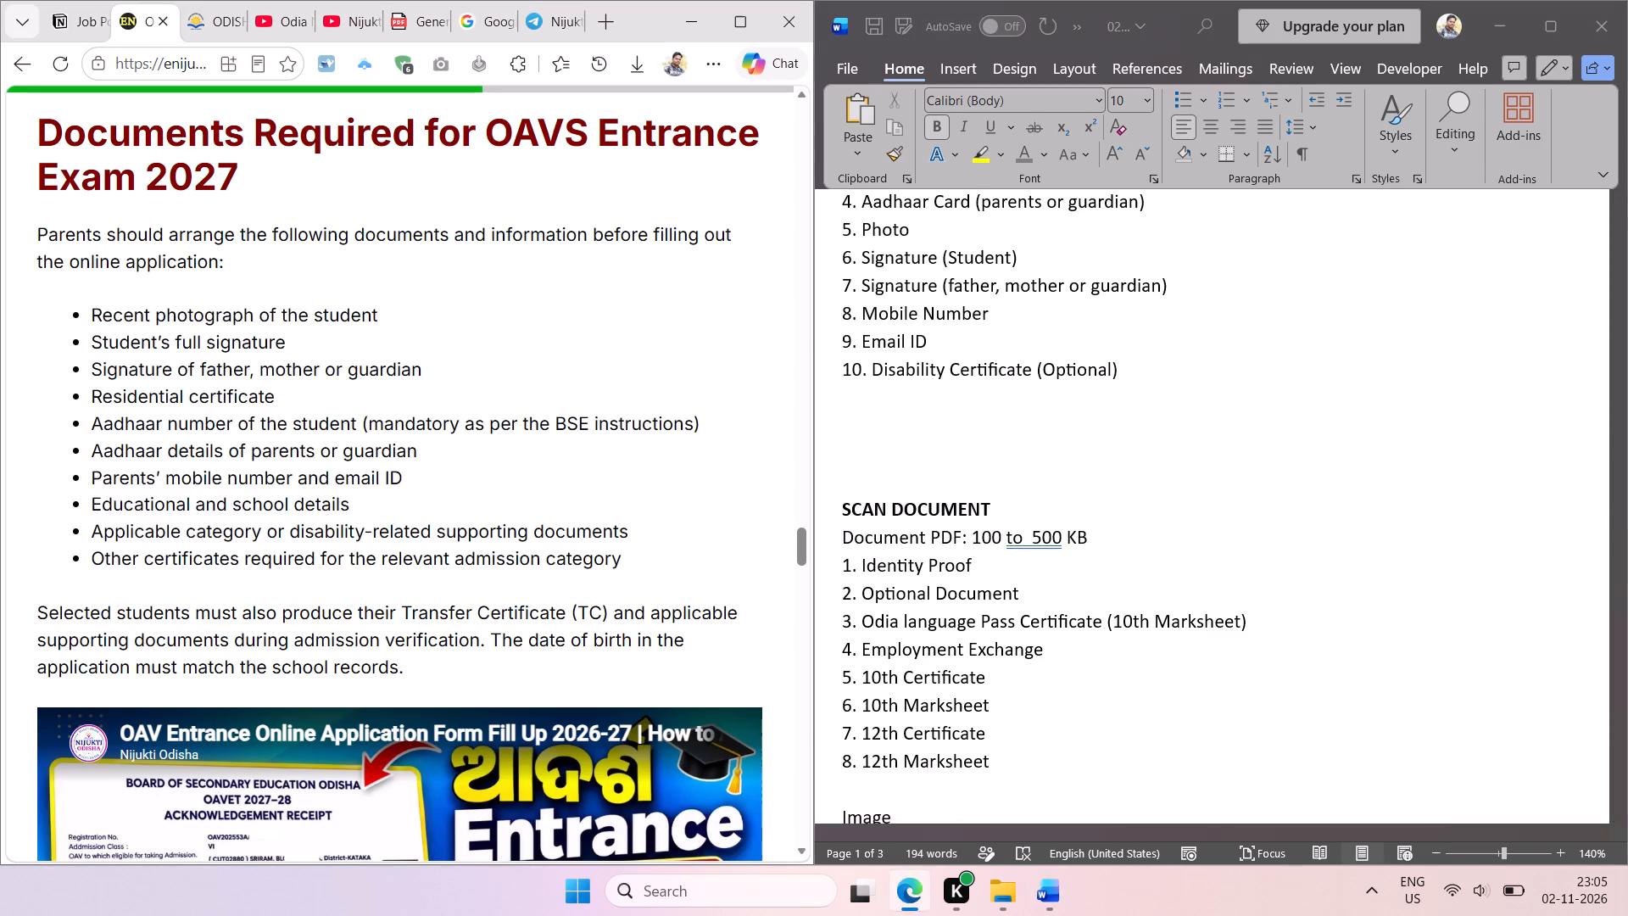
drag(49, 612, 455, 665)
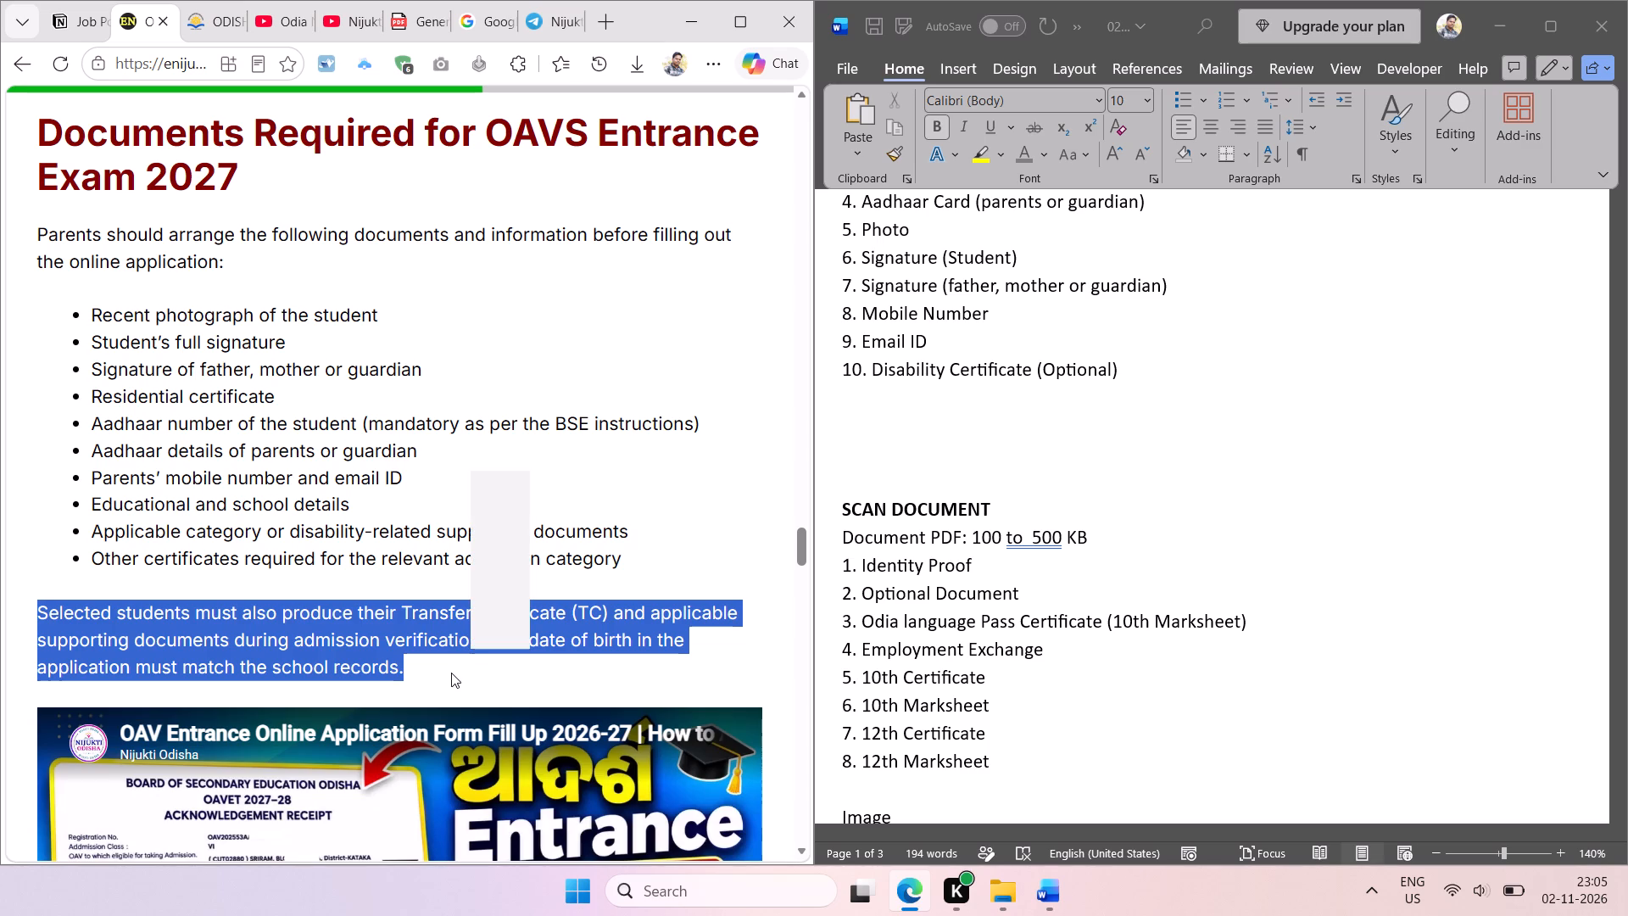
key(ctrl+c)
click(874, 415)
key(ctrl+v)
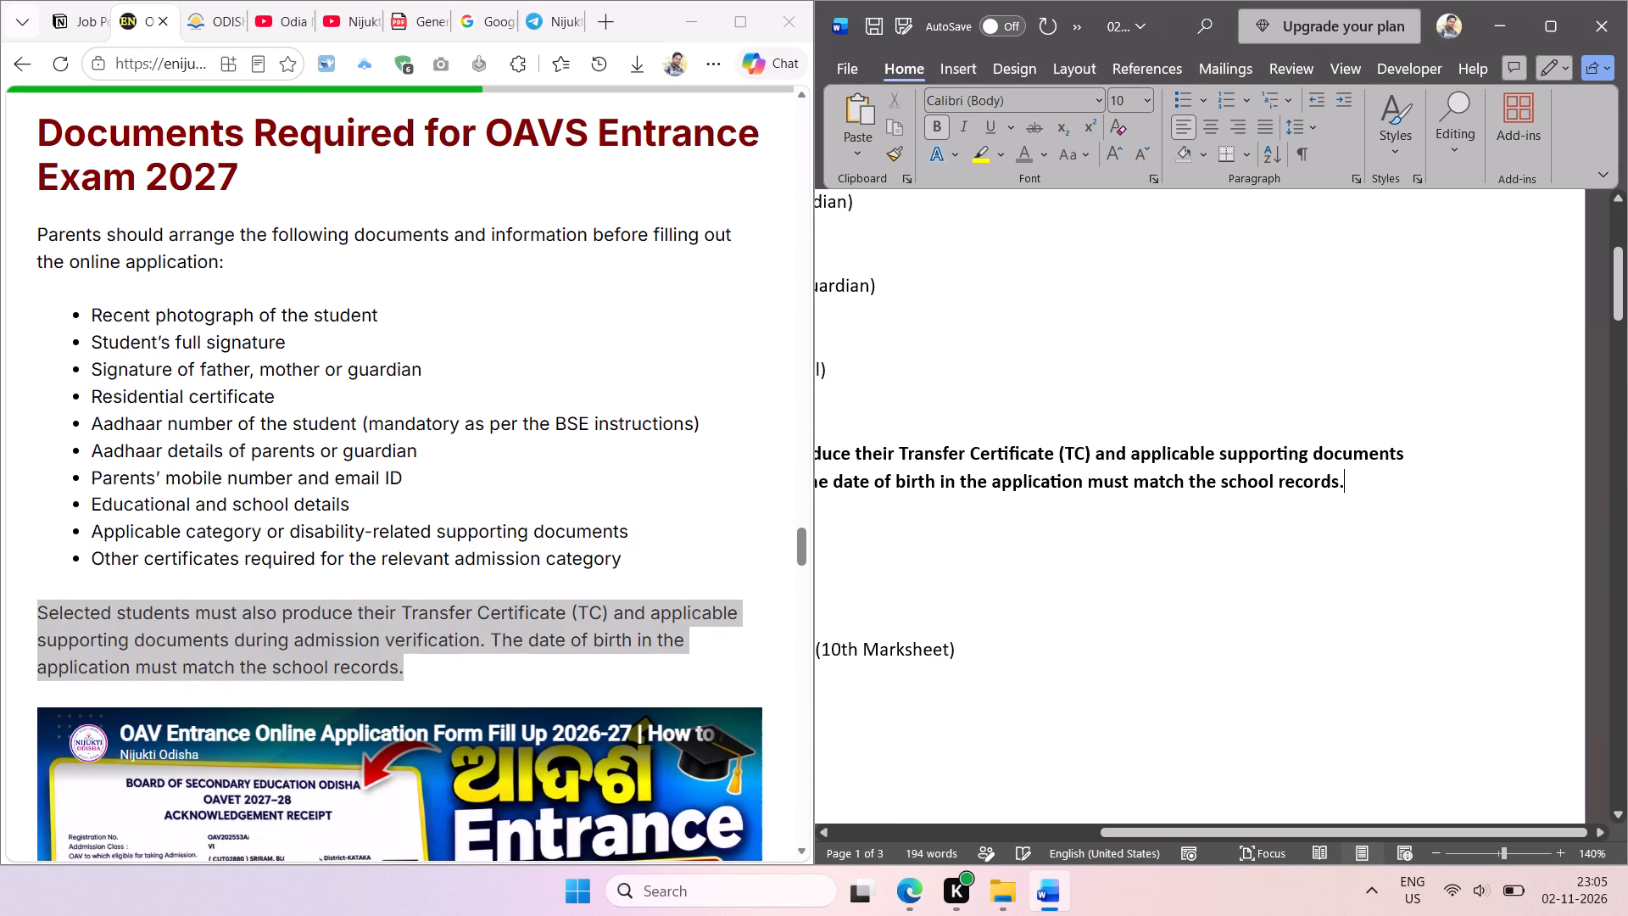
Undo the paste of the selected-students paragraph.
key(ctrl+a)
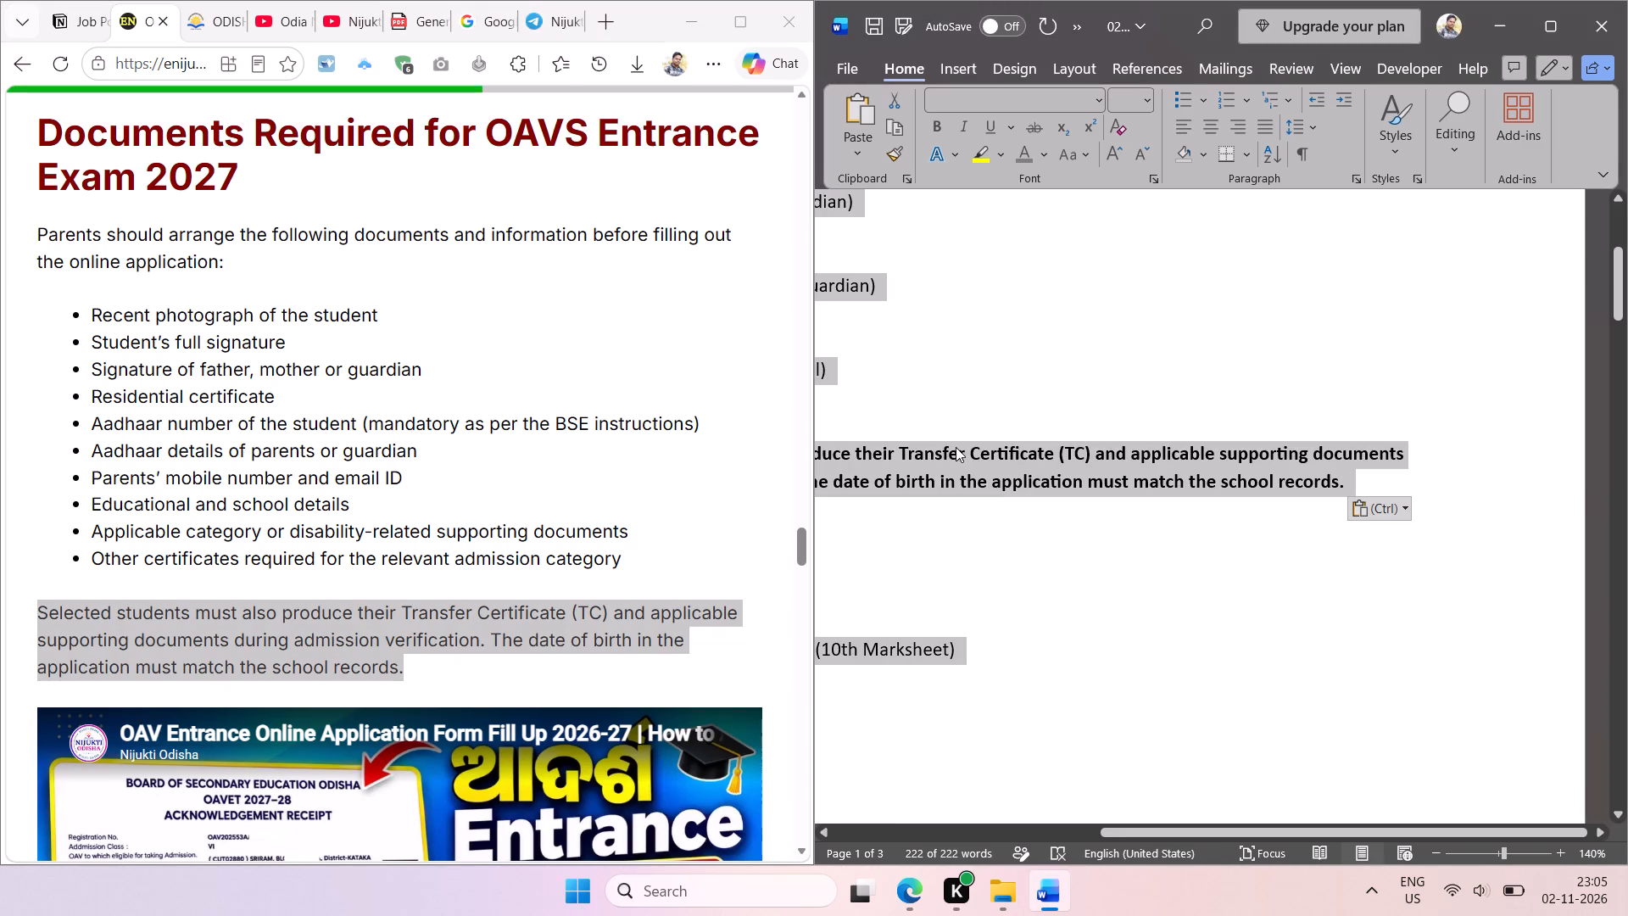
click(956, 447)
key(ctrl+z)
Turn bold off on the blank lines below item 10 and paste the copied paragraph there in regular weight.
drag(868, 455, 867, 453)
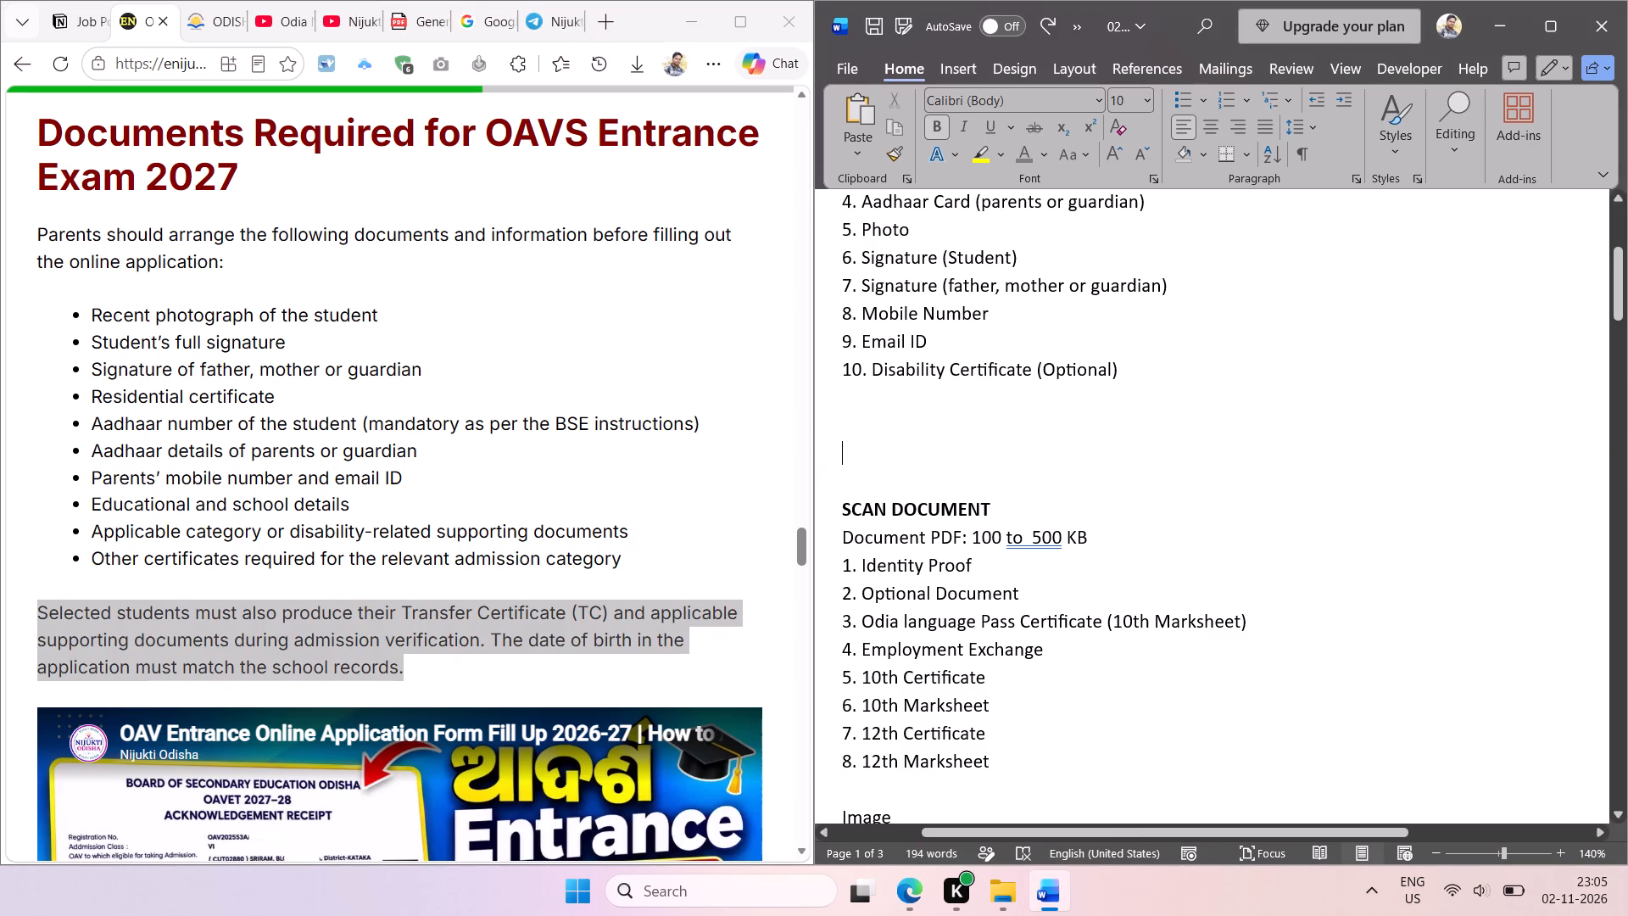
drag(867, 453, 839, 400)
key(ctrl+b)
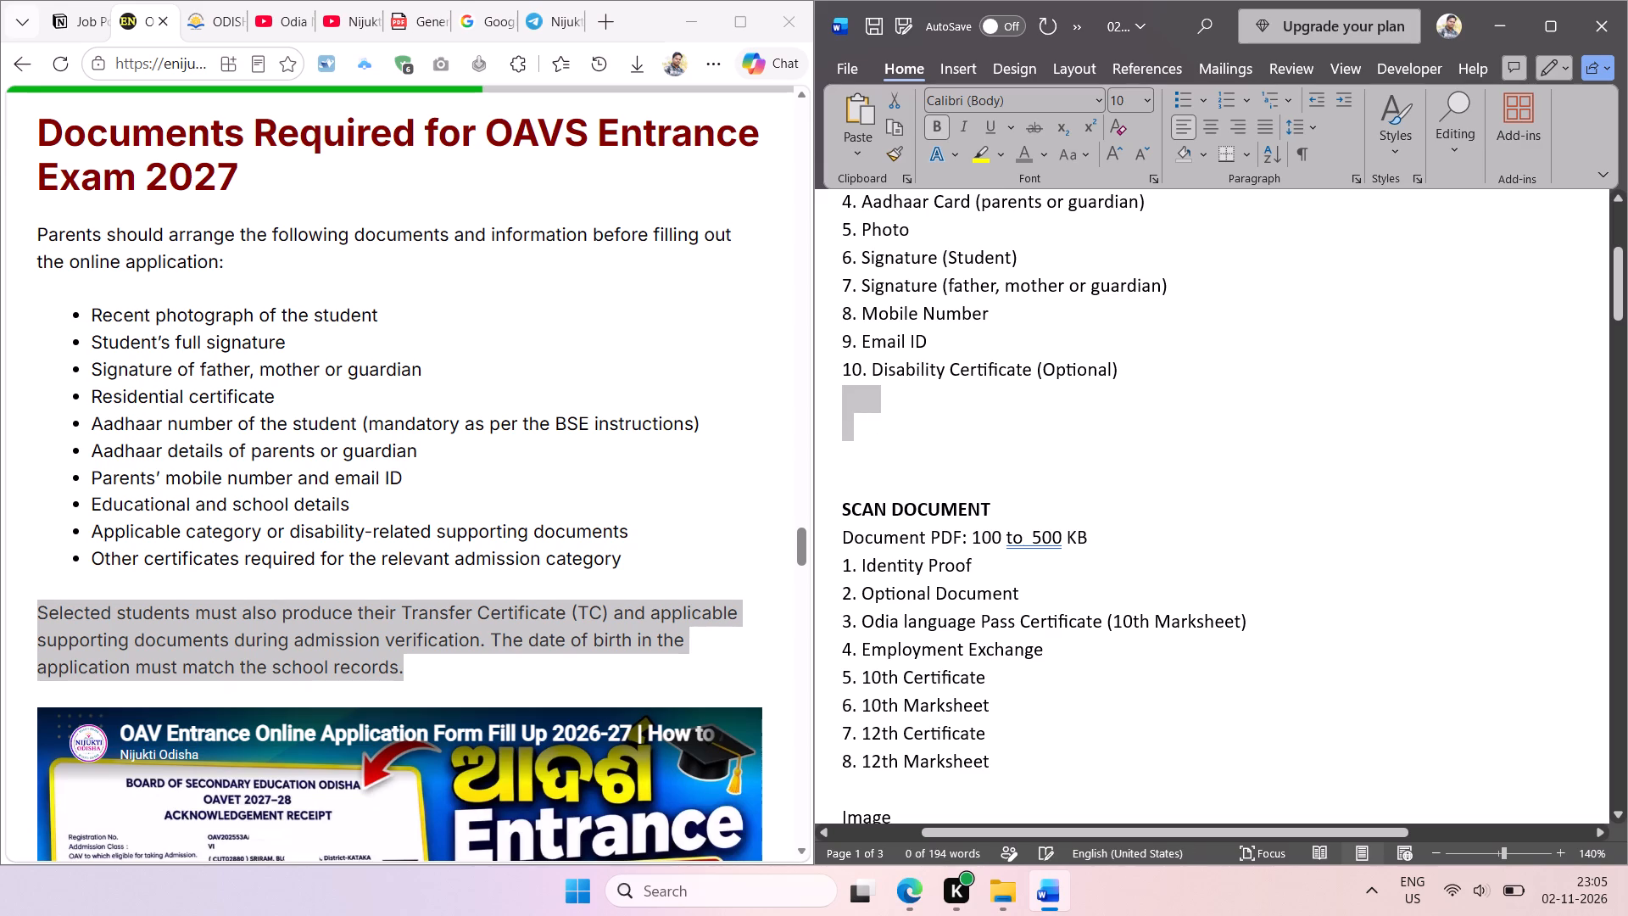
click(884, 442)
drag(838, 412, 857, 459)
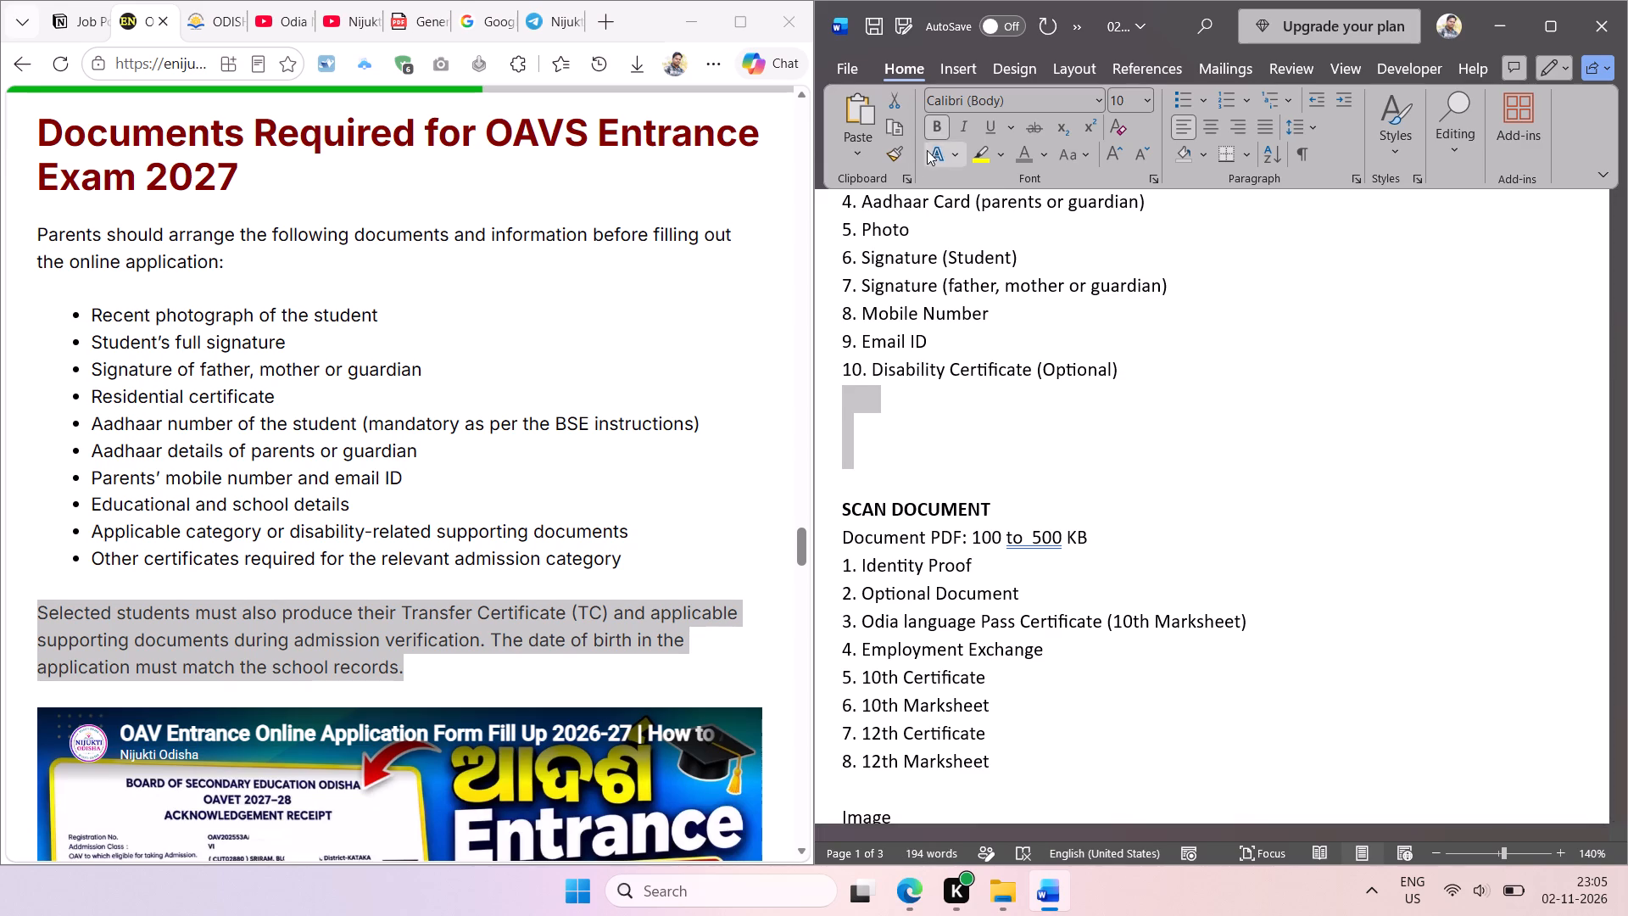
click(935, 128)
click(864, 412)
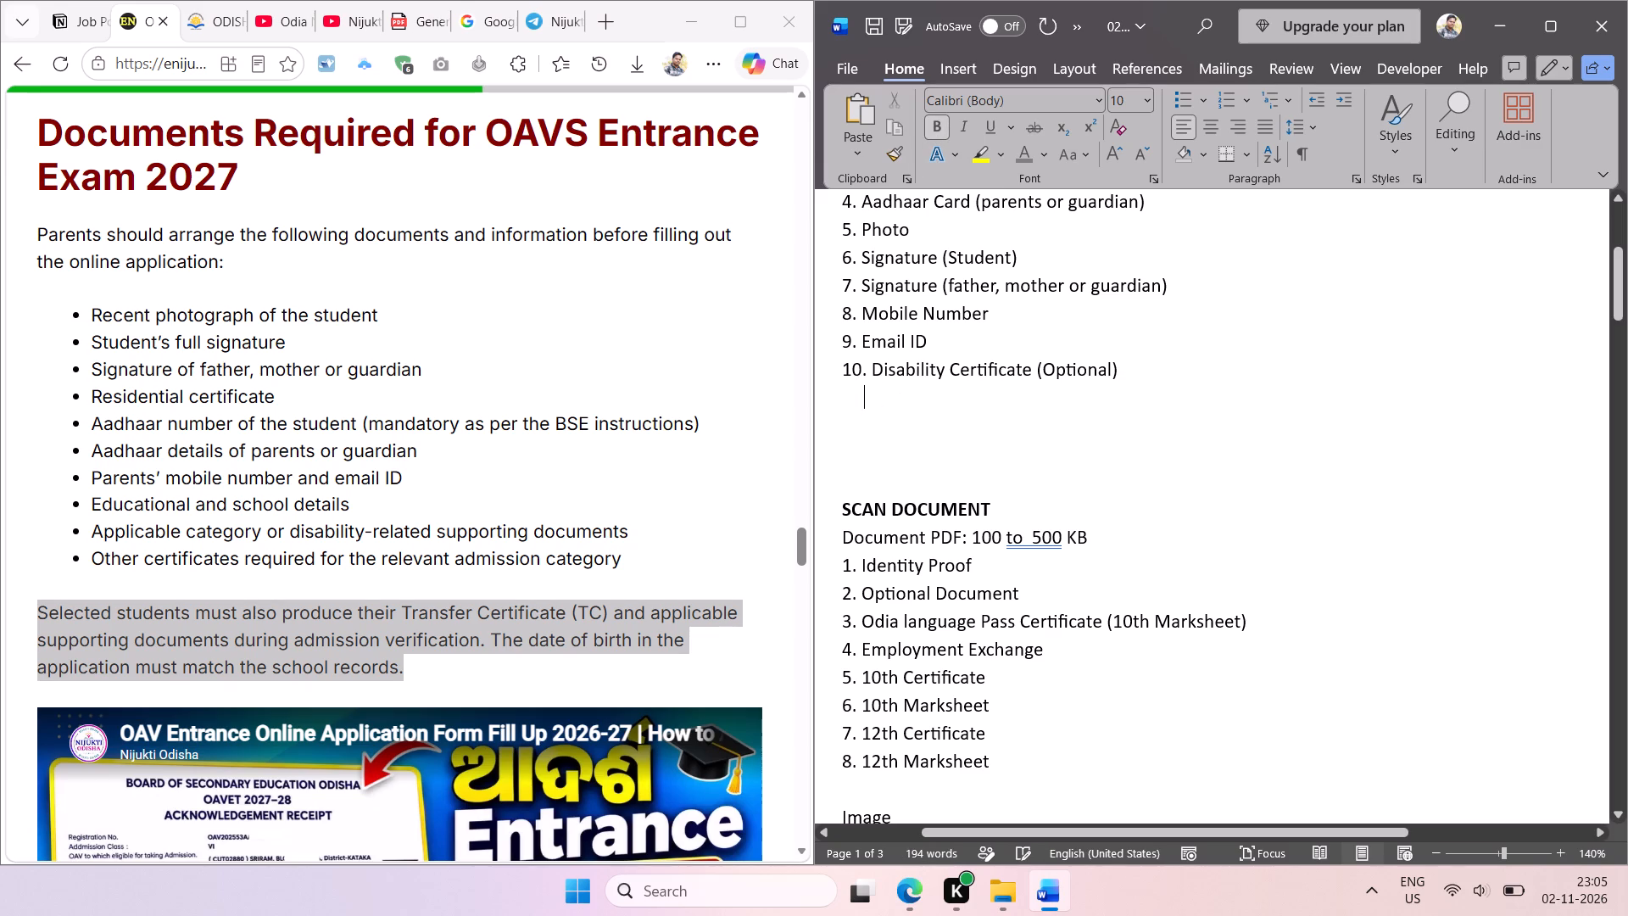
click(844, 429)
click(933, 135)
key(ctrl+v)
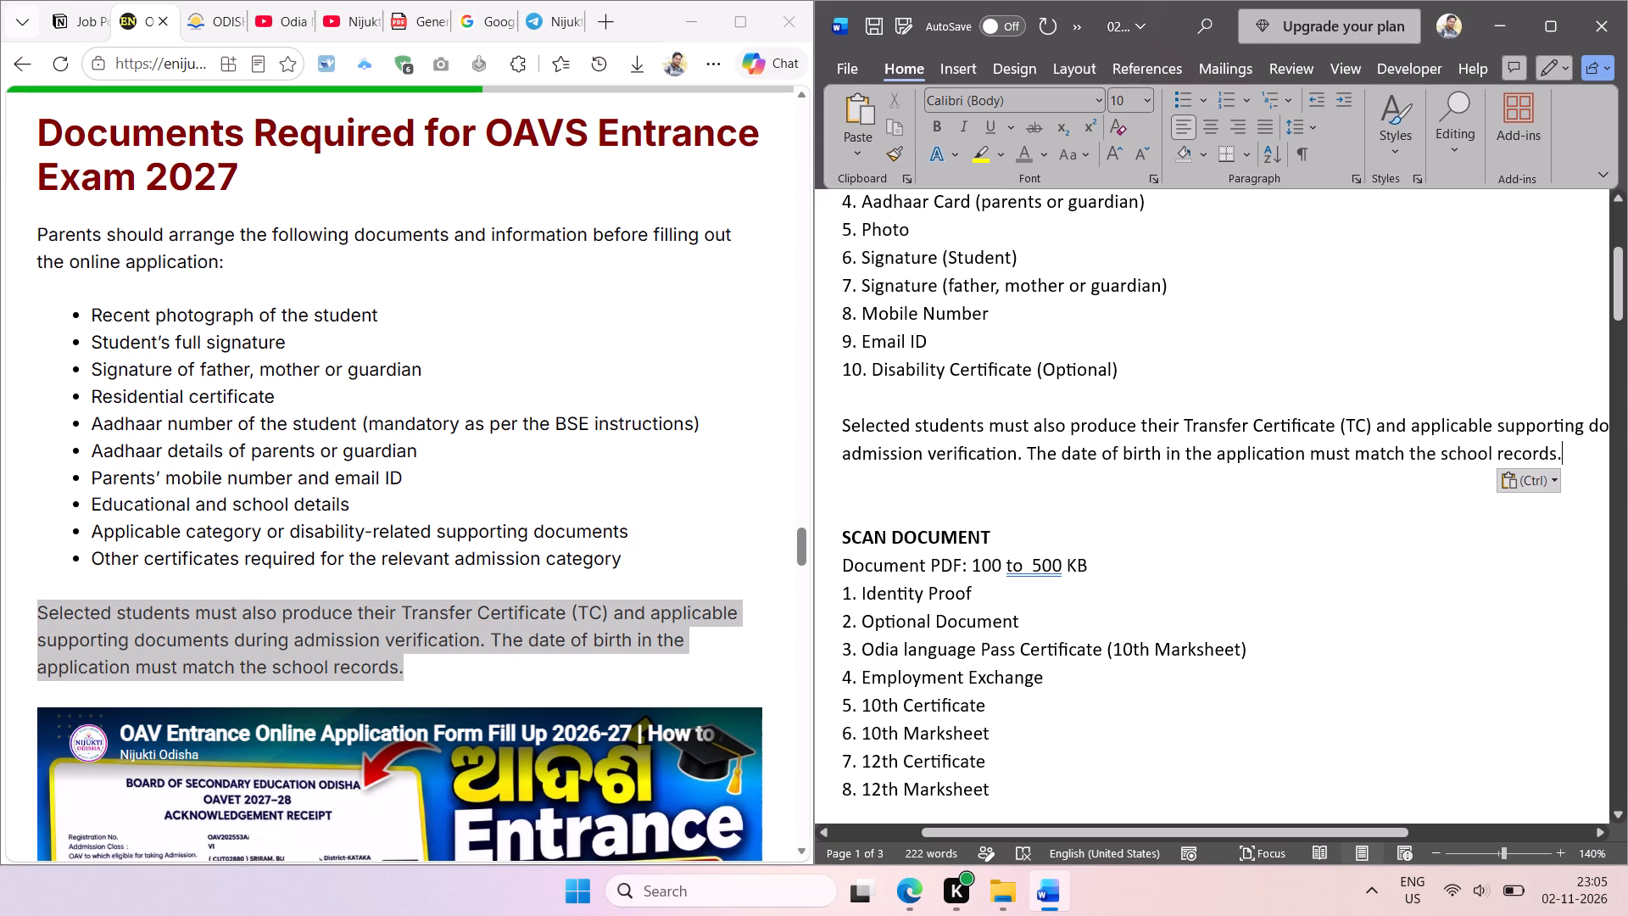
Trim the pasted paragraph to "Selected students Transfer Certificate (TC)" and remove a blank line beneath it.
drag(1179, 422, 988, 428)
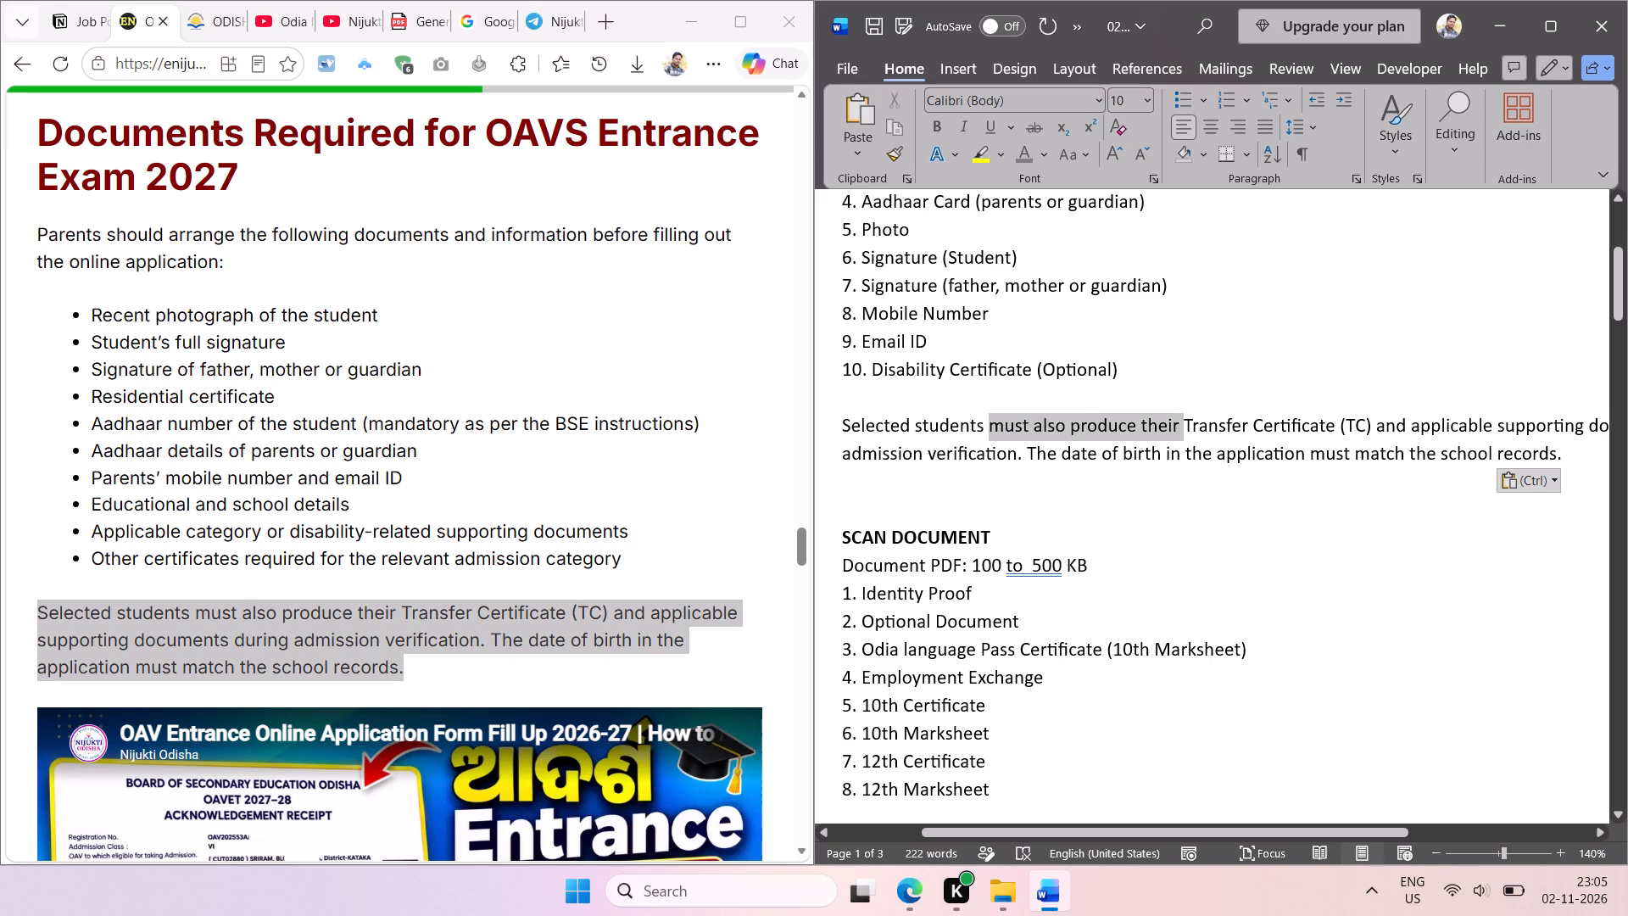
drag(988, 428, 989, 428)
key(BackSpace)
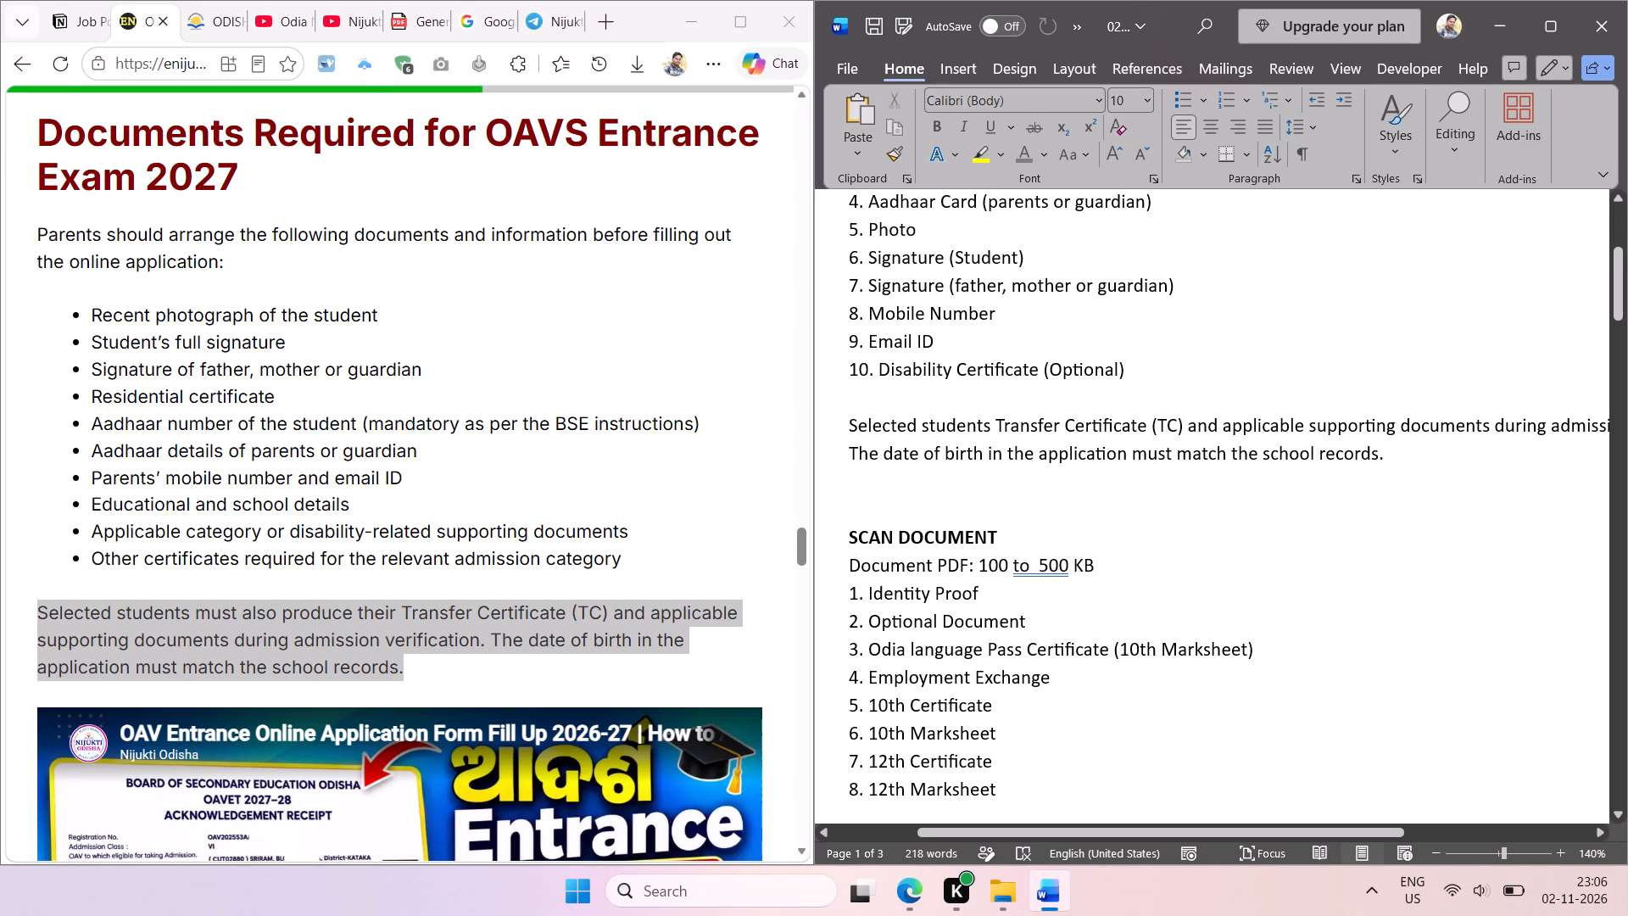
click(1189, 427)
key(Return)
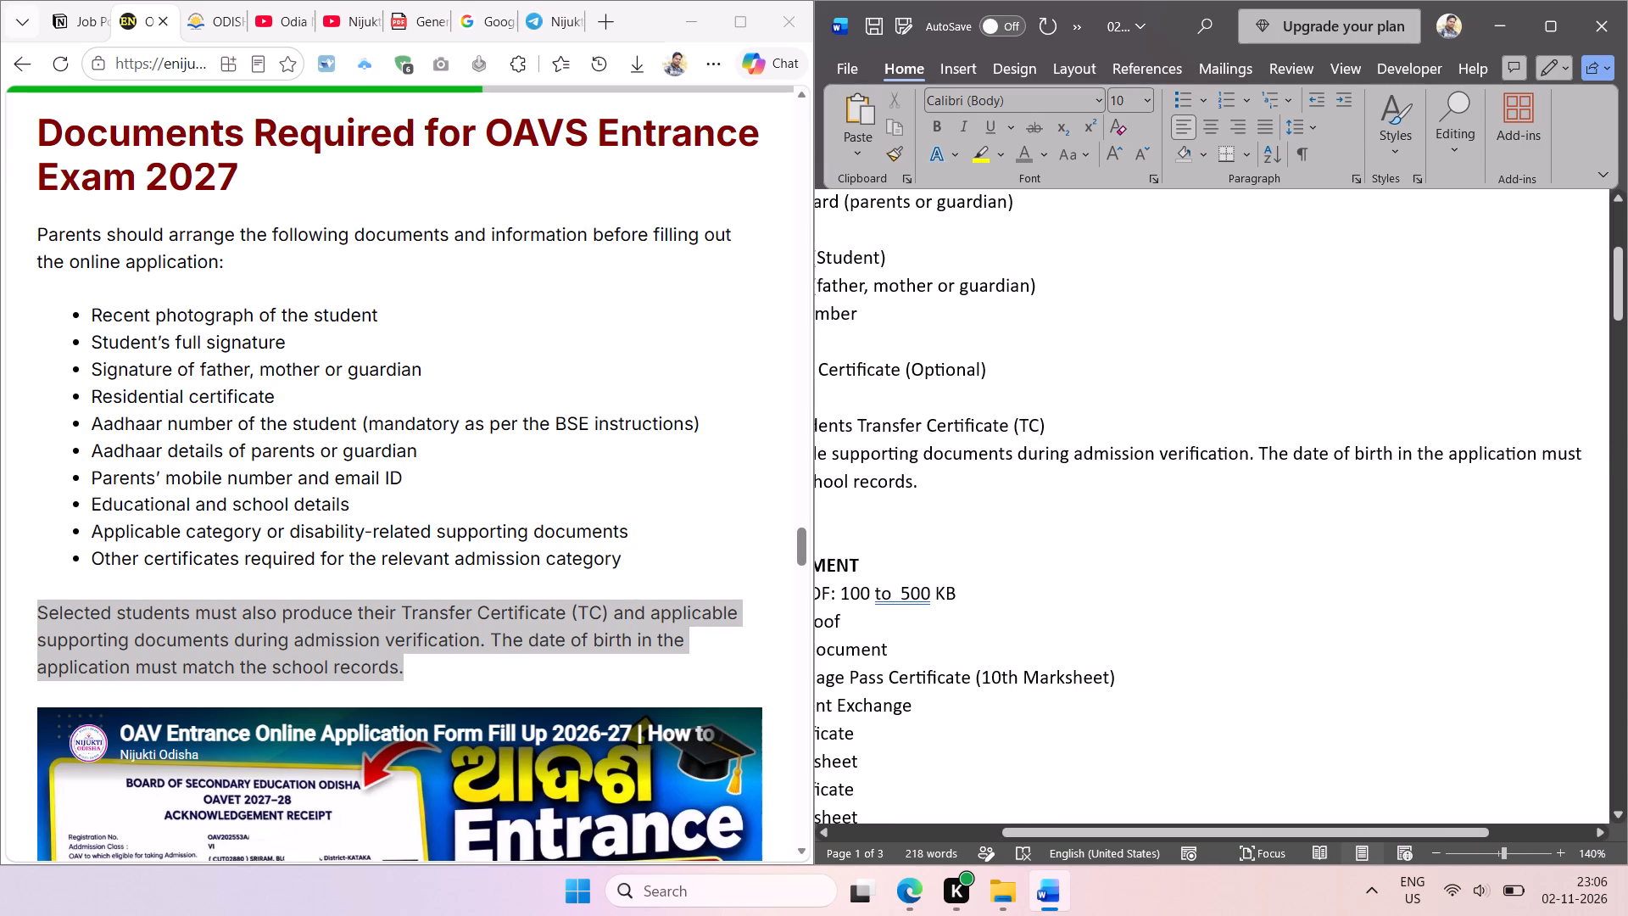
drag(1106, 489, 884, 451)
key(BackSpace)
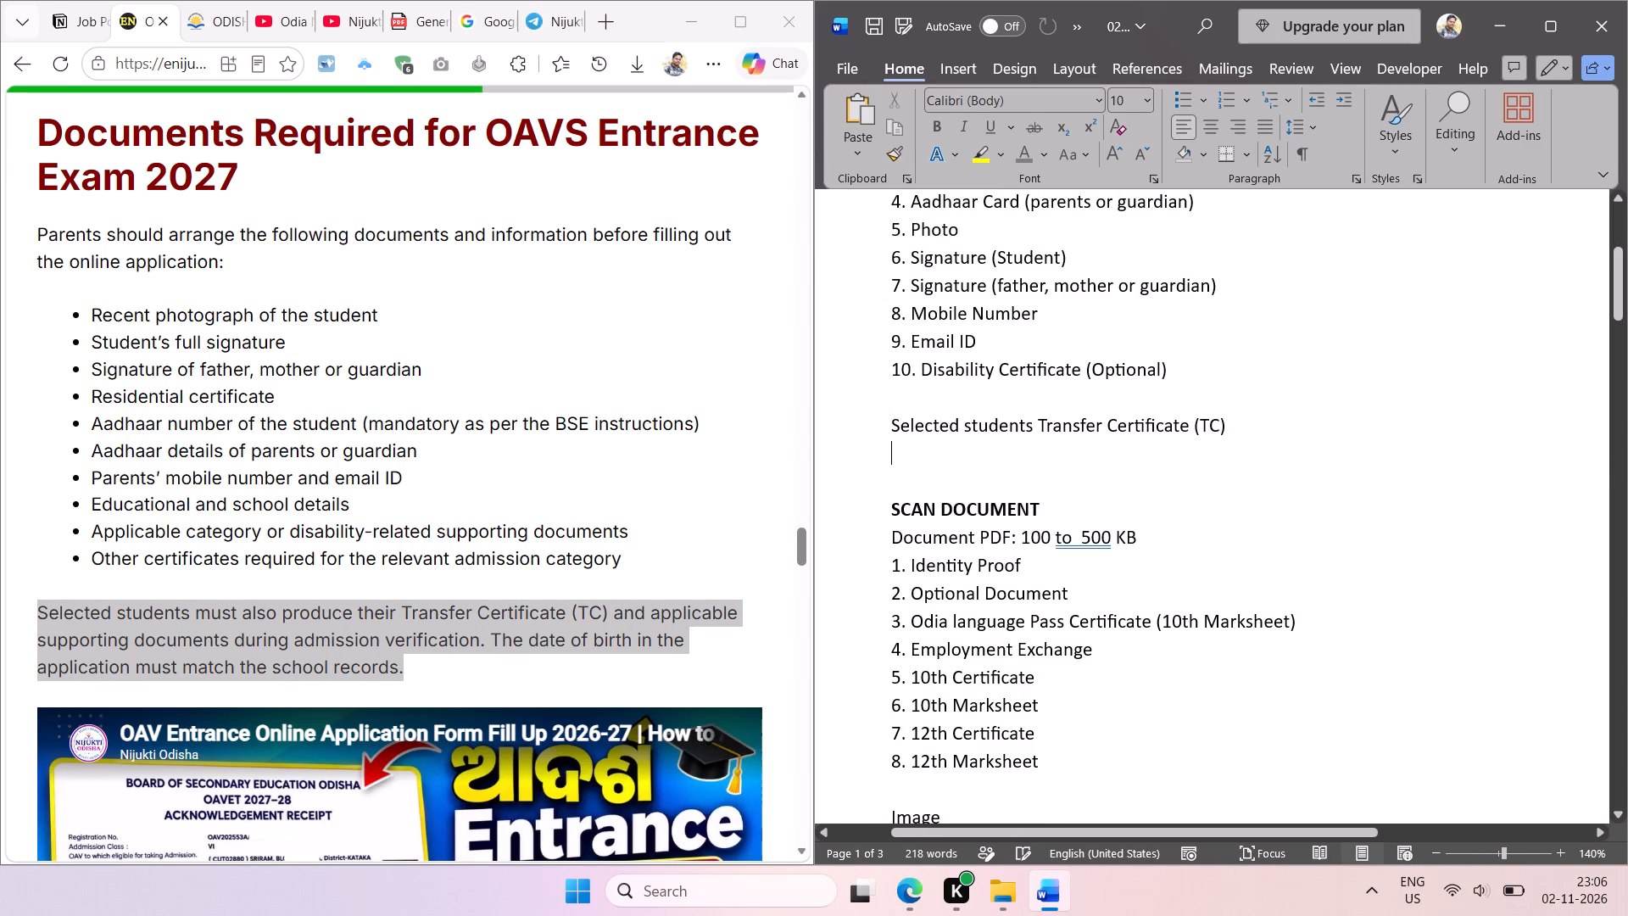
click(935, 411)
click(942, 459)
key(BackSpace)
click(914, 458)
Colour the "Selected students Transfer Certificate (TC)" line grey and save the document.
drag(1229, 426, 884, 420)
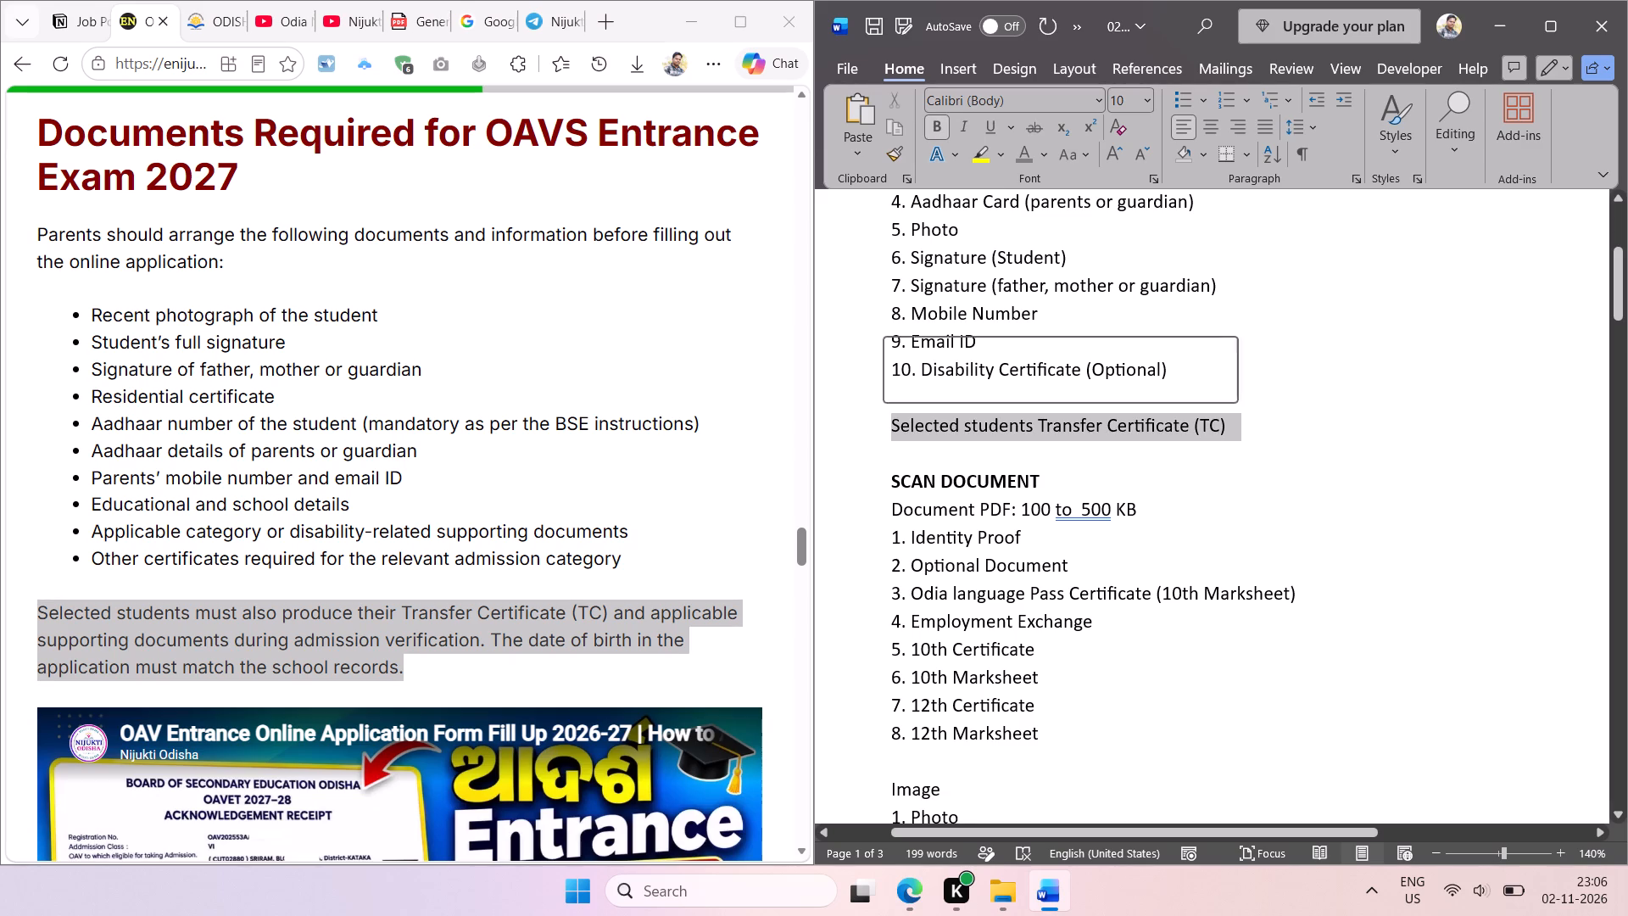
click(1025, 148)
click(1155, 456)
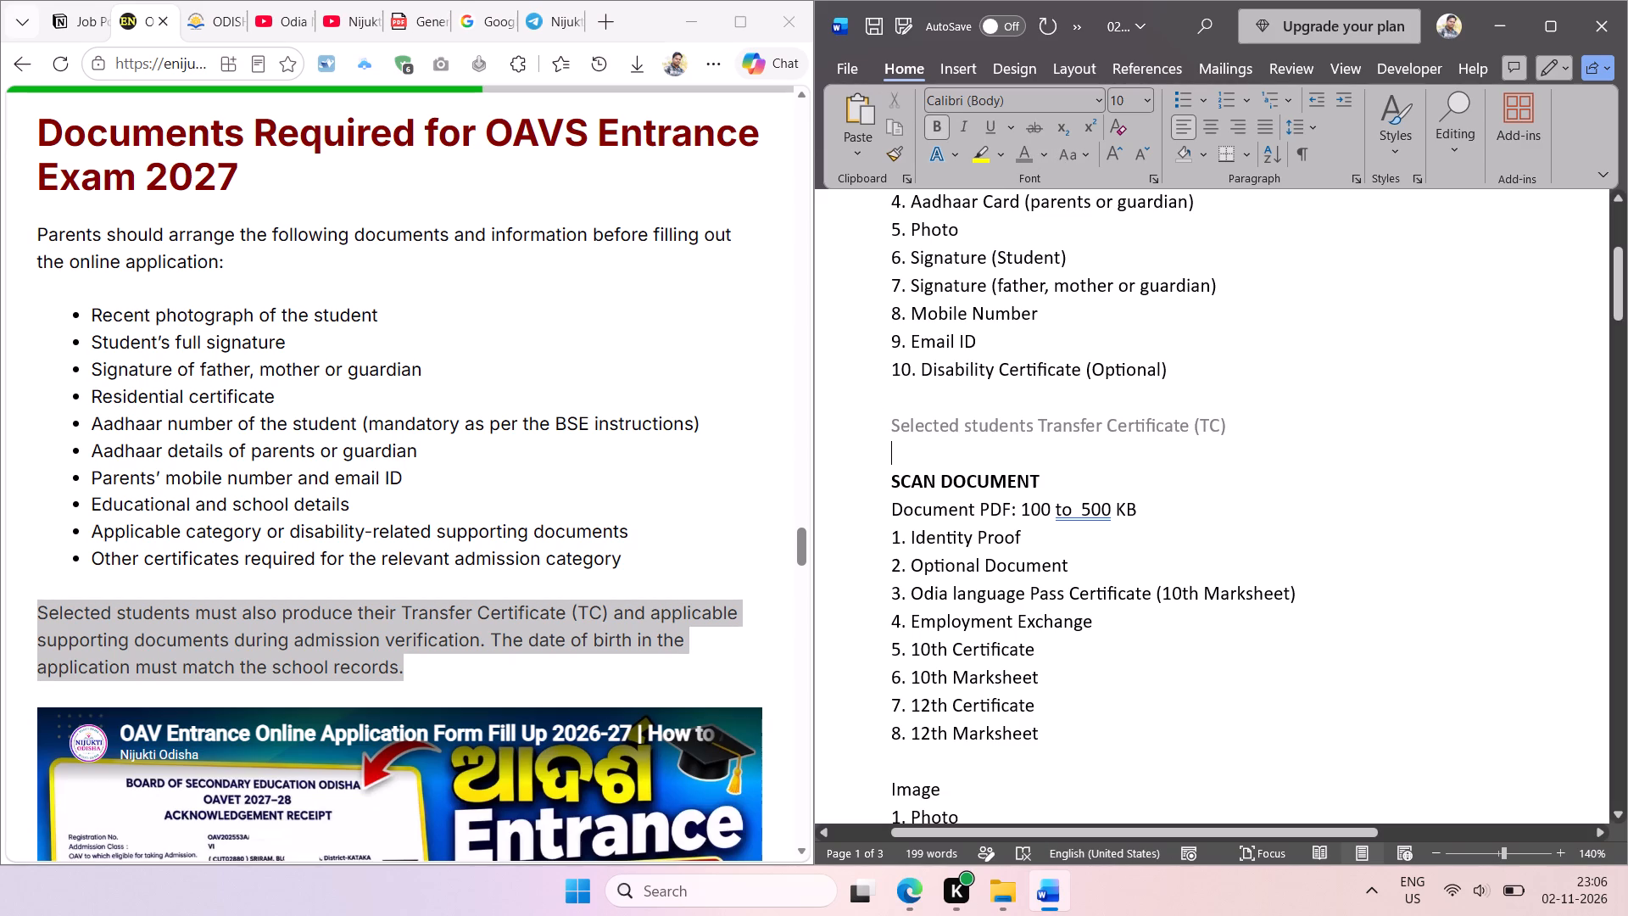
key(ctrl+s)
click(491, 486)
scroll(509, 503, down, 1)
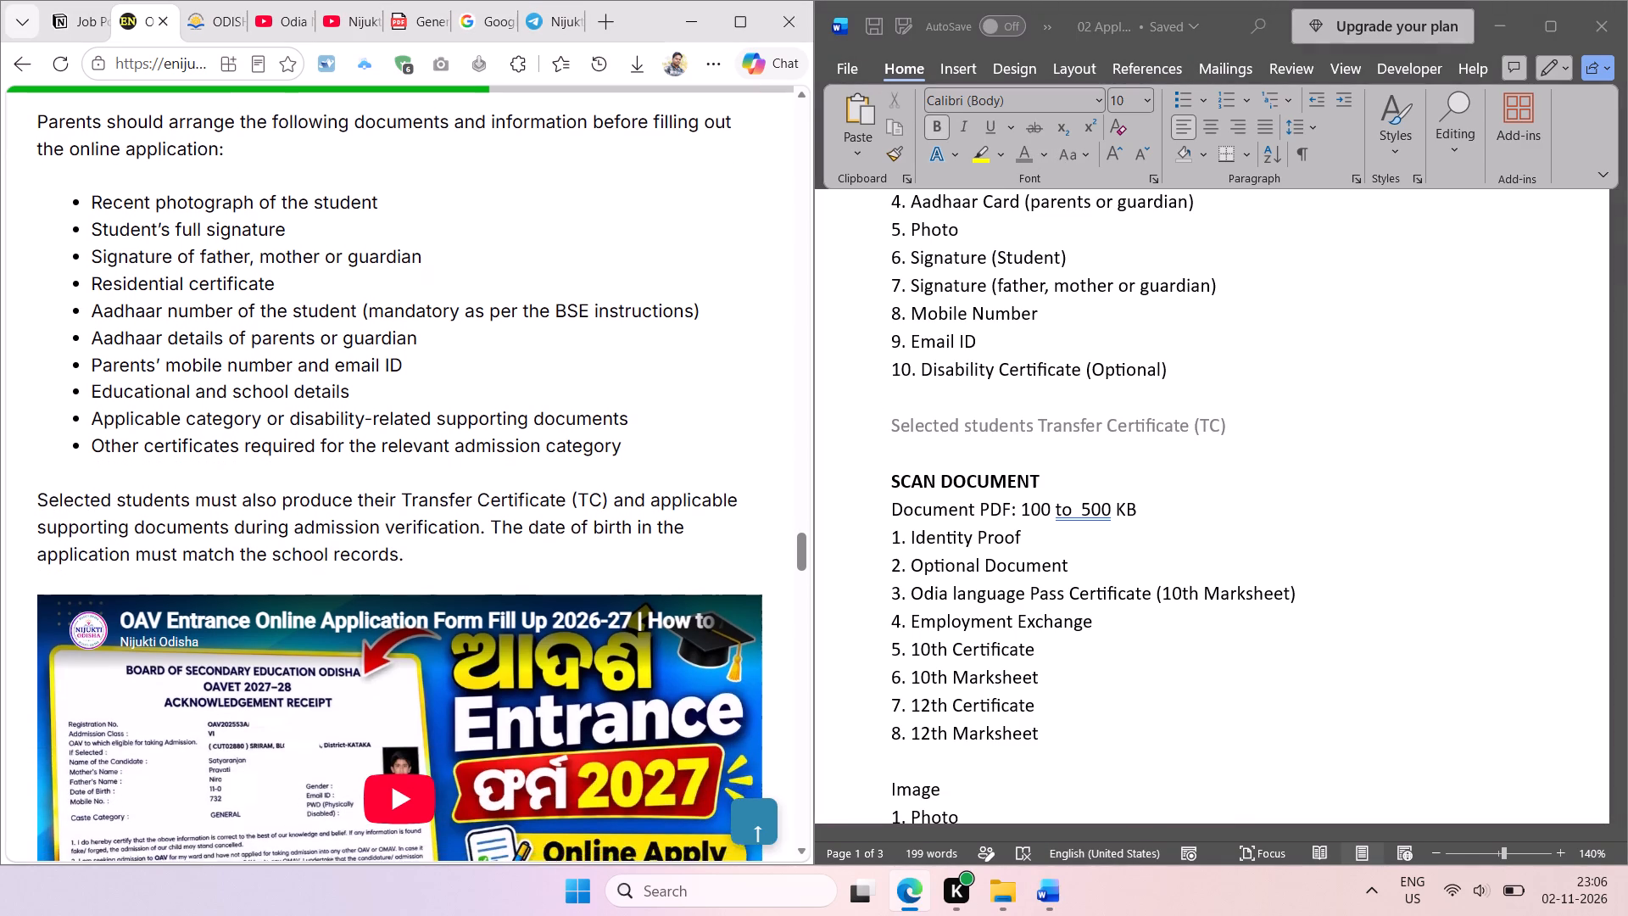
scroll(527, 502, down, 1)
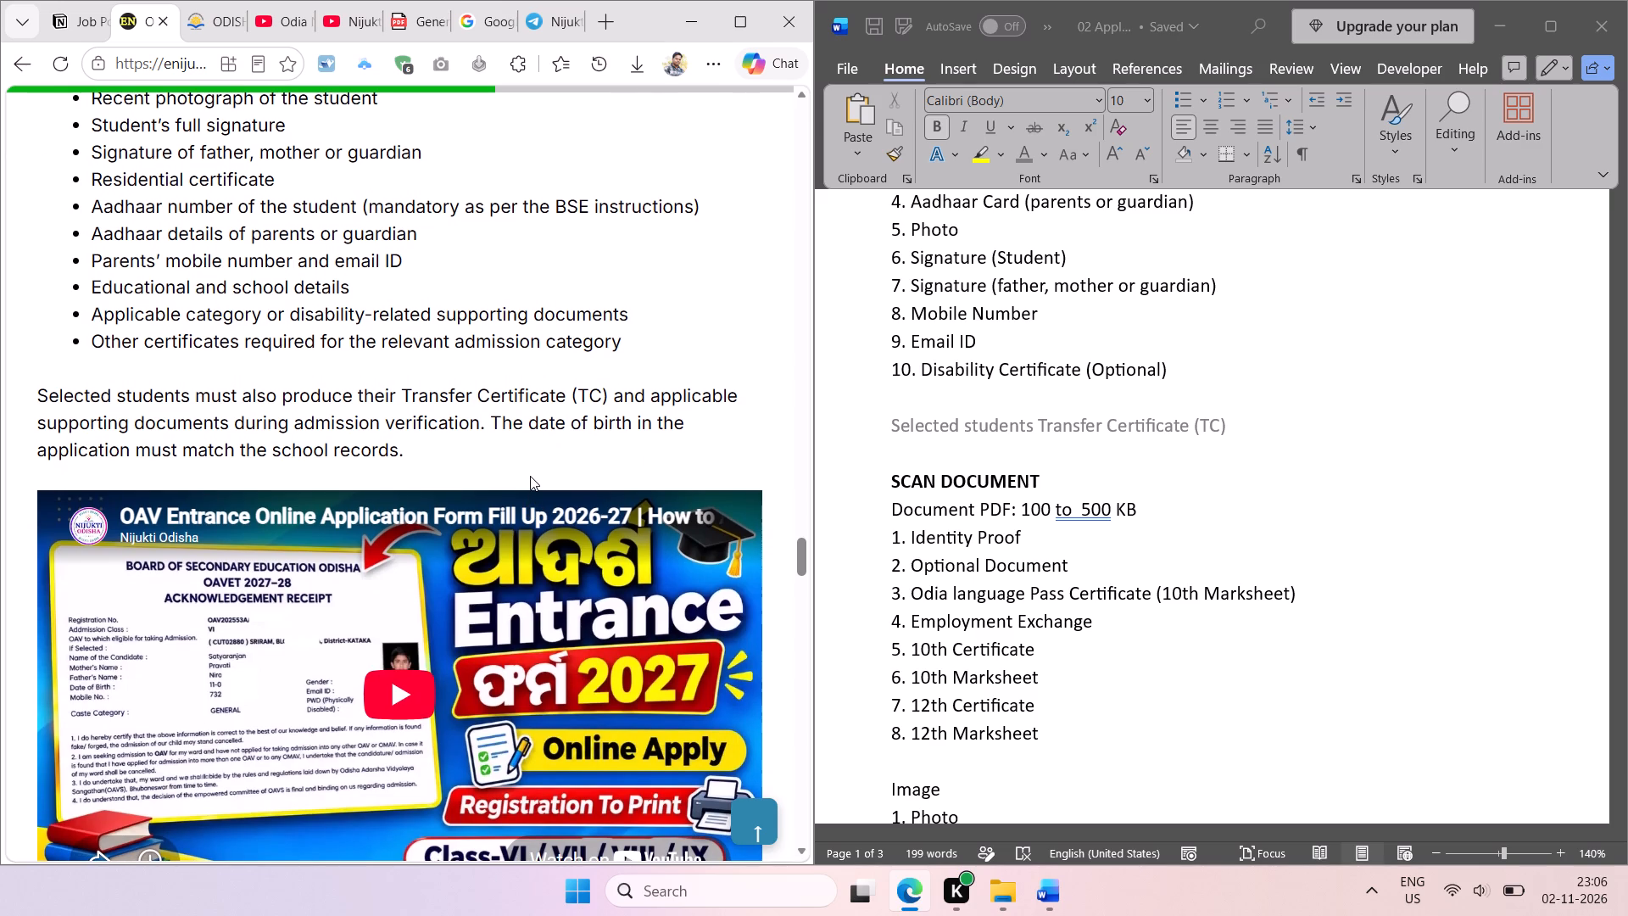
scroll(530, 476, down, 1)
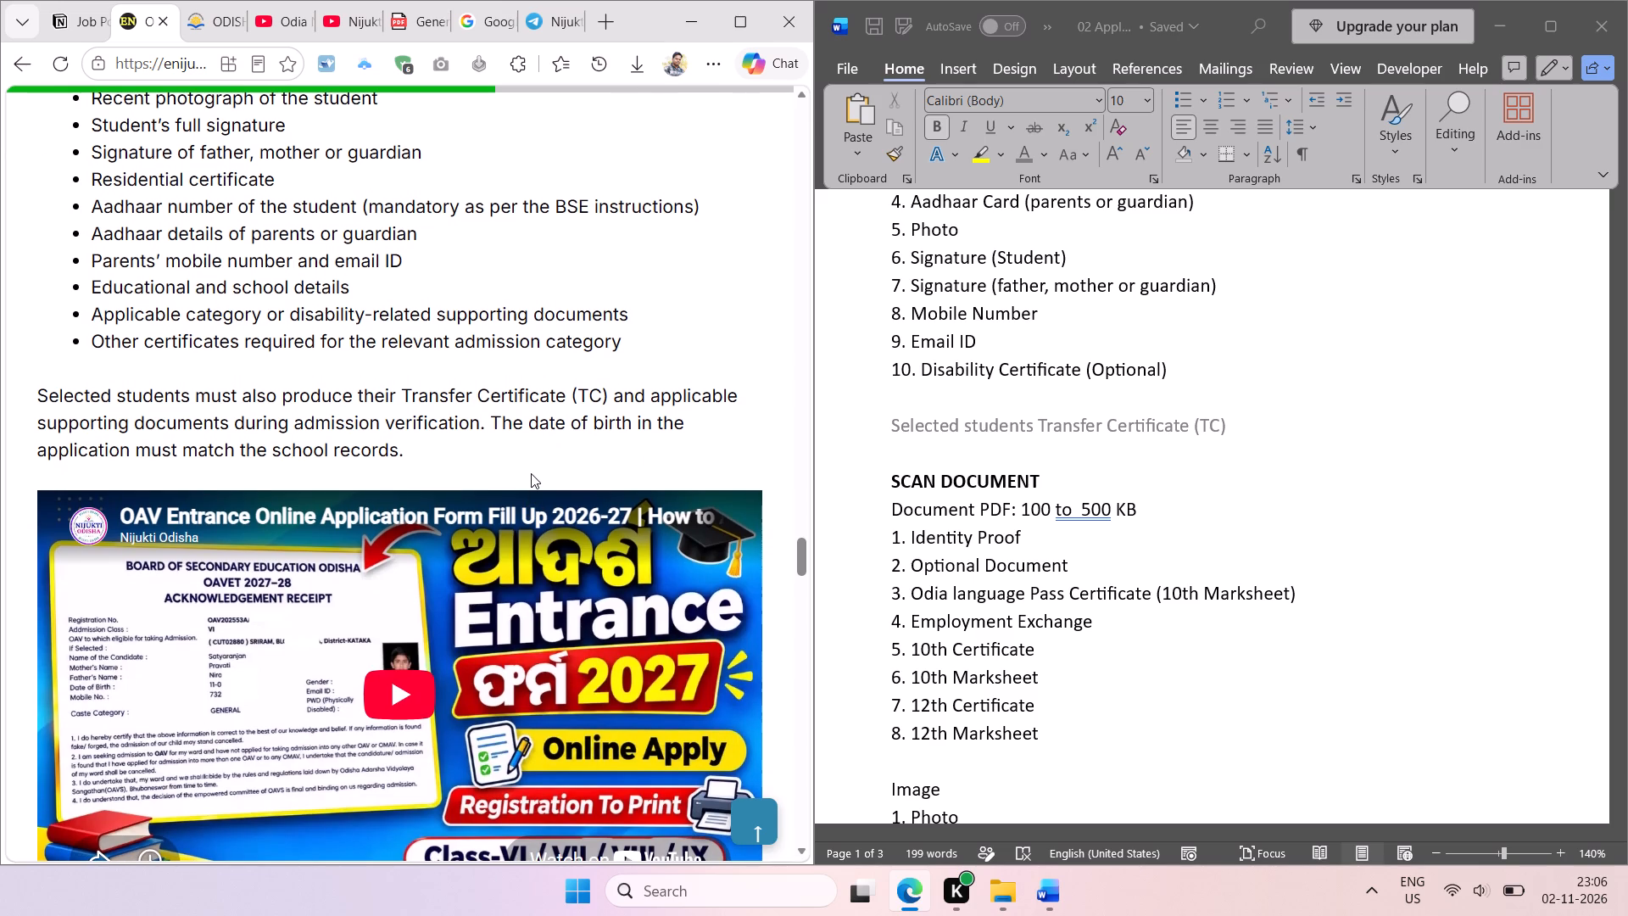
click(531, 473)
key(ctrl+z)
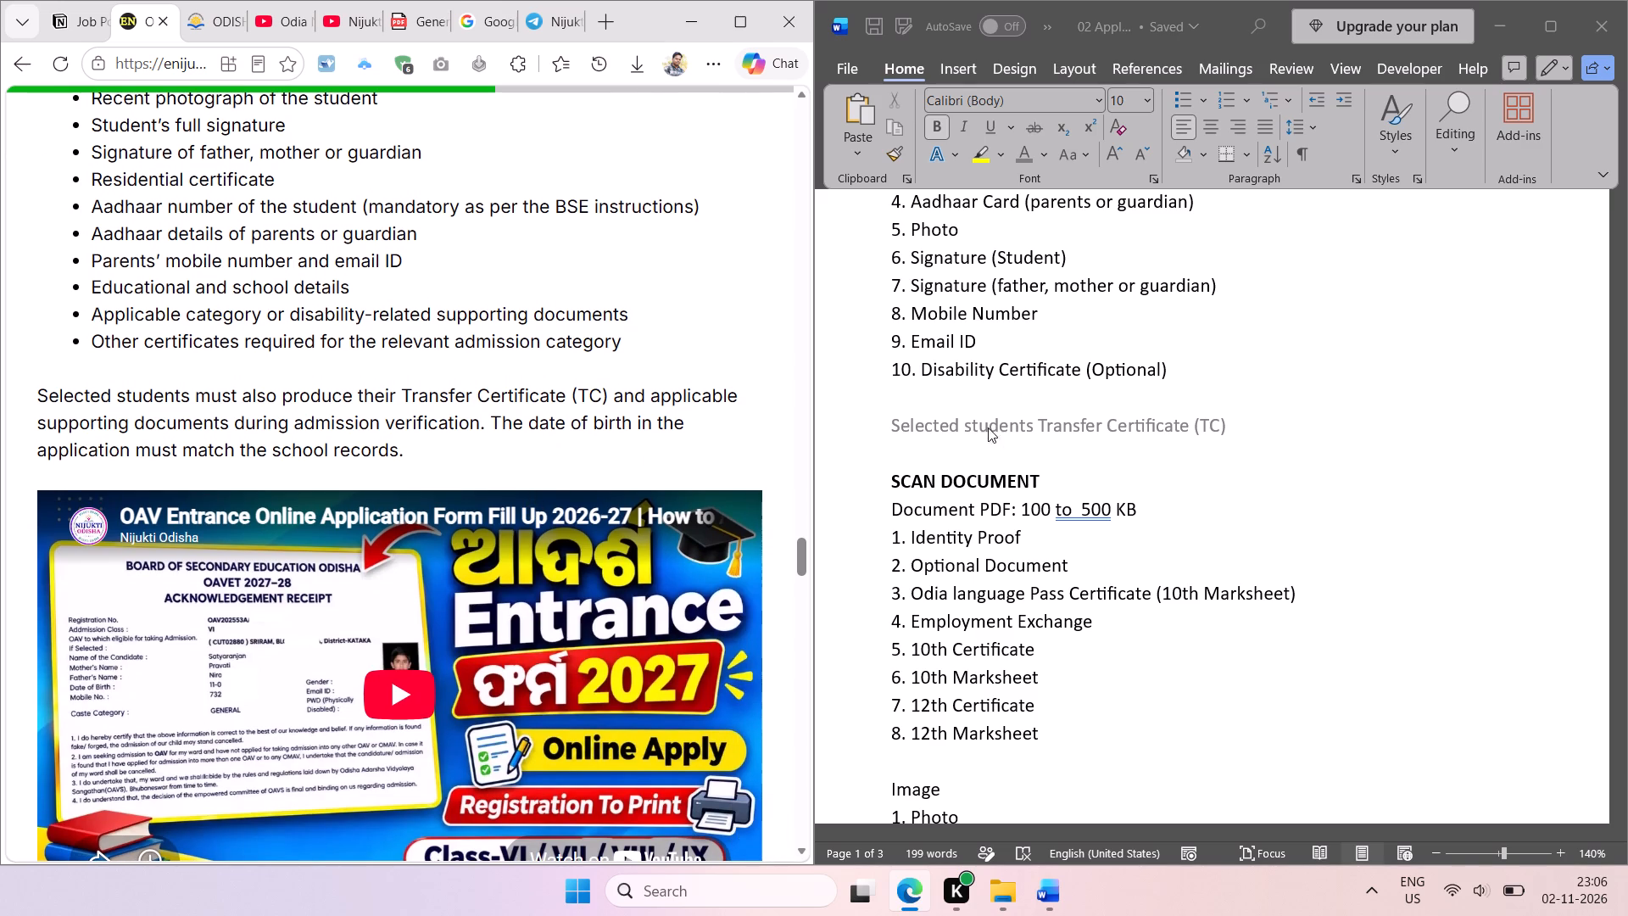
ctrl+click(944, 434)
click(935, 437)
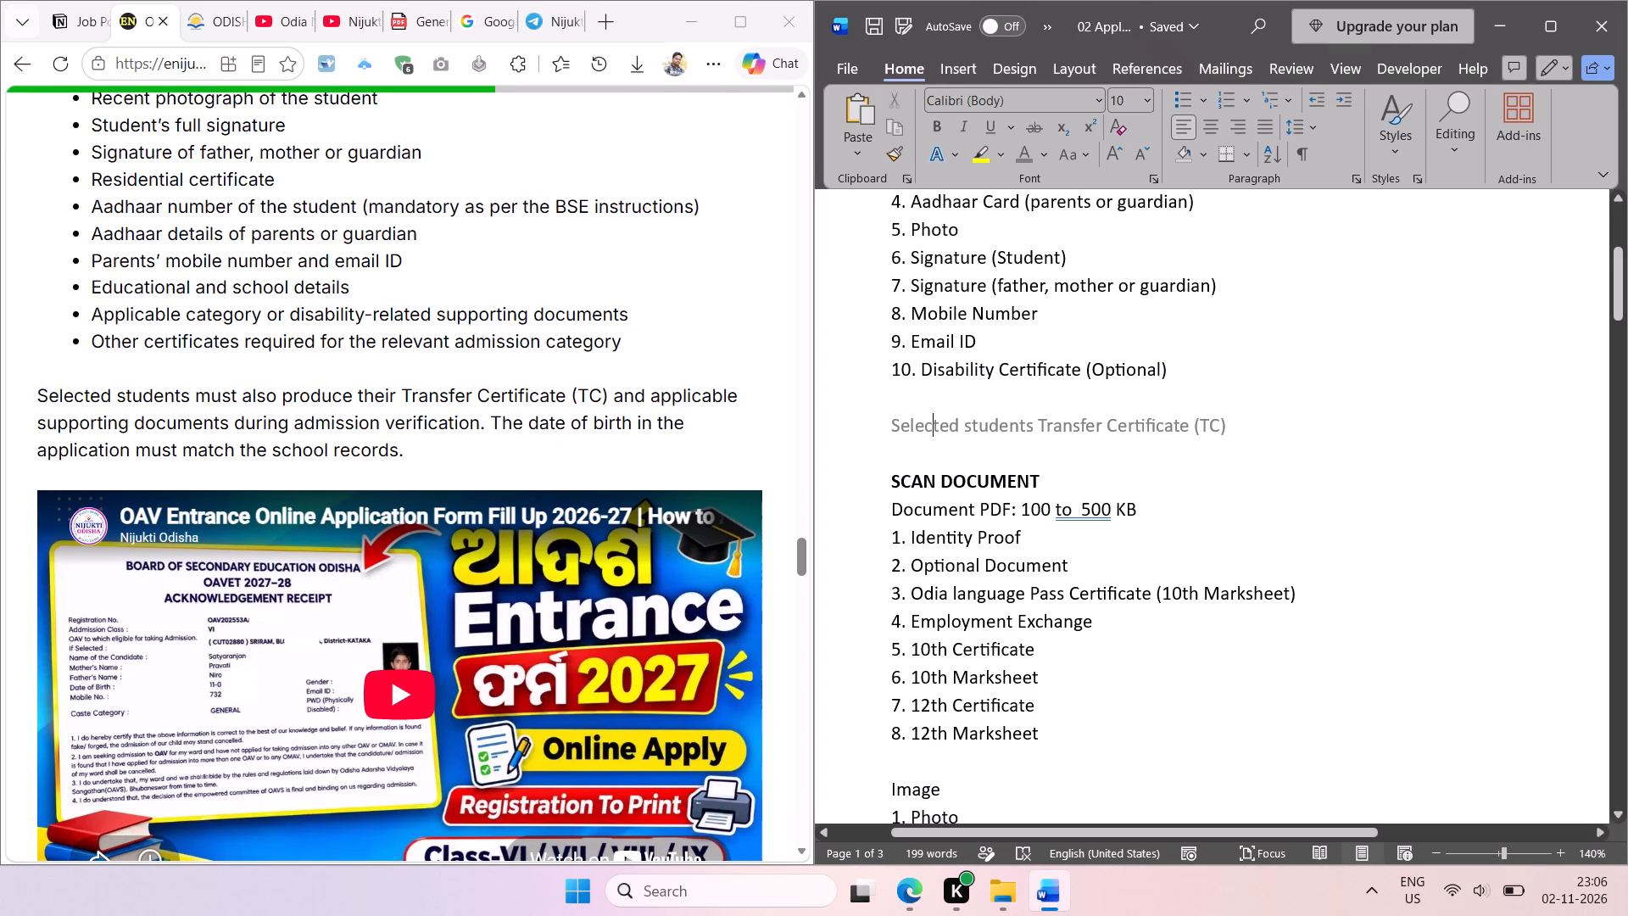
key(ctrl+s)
Delete the grey Transfer Certificate line with its surplus blank lines above SCAN DOCUMENT, and save the document.
click(932, 442)
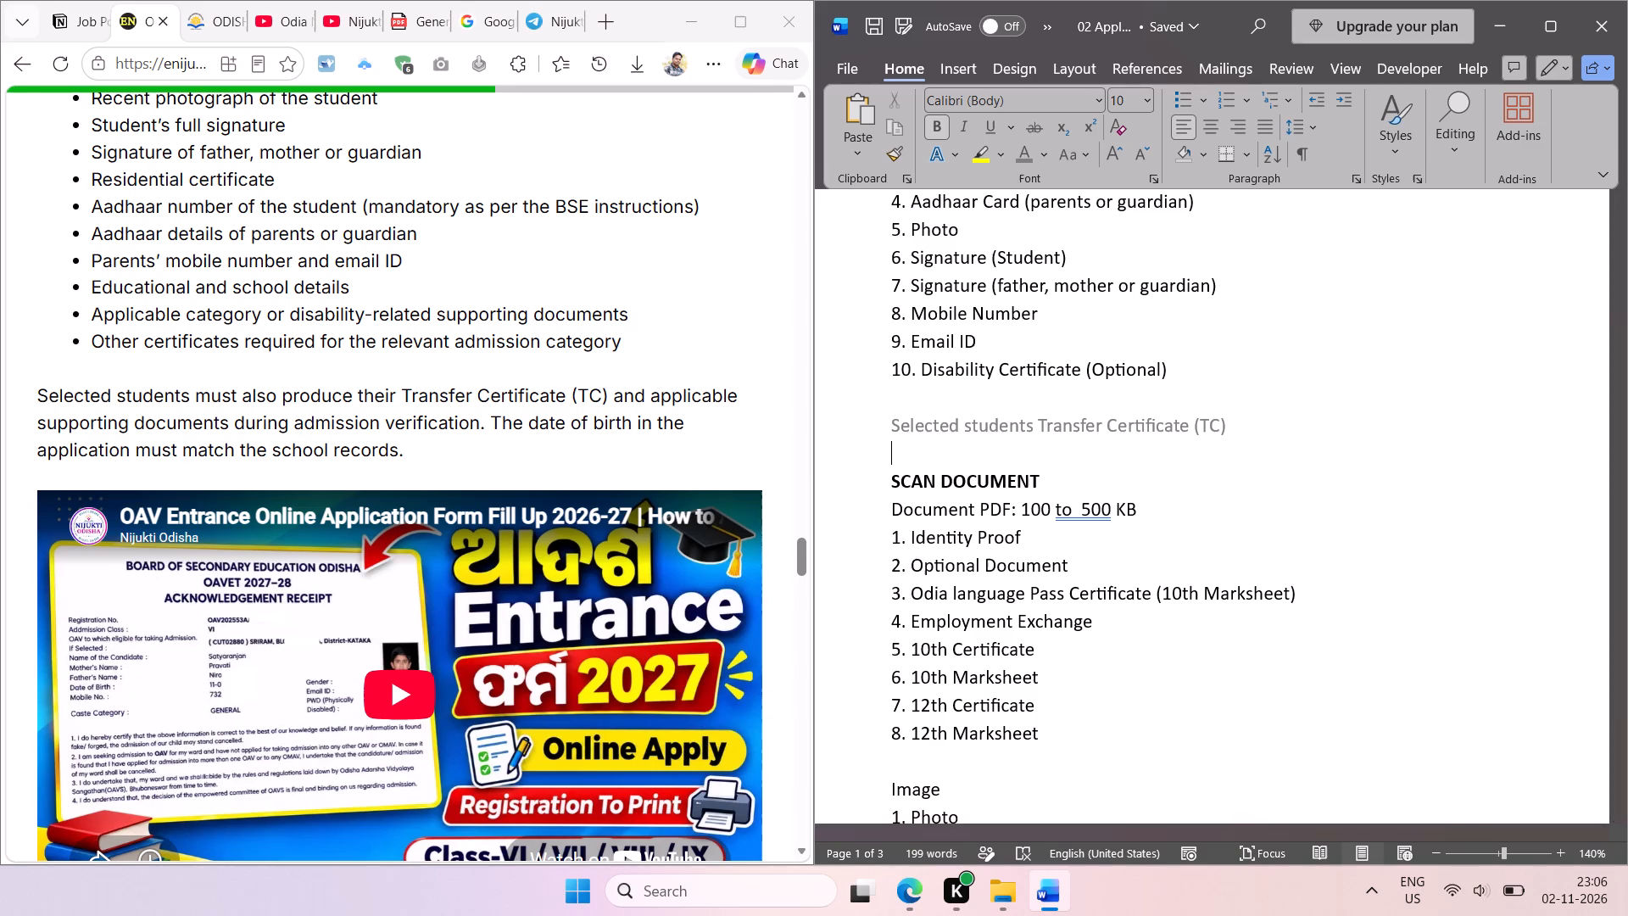
drag(925, 451, 851, 406)
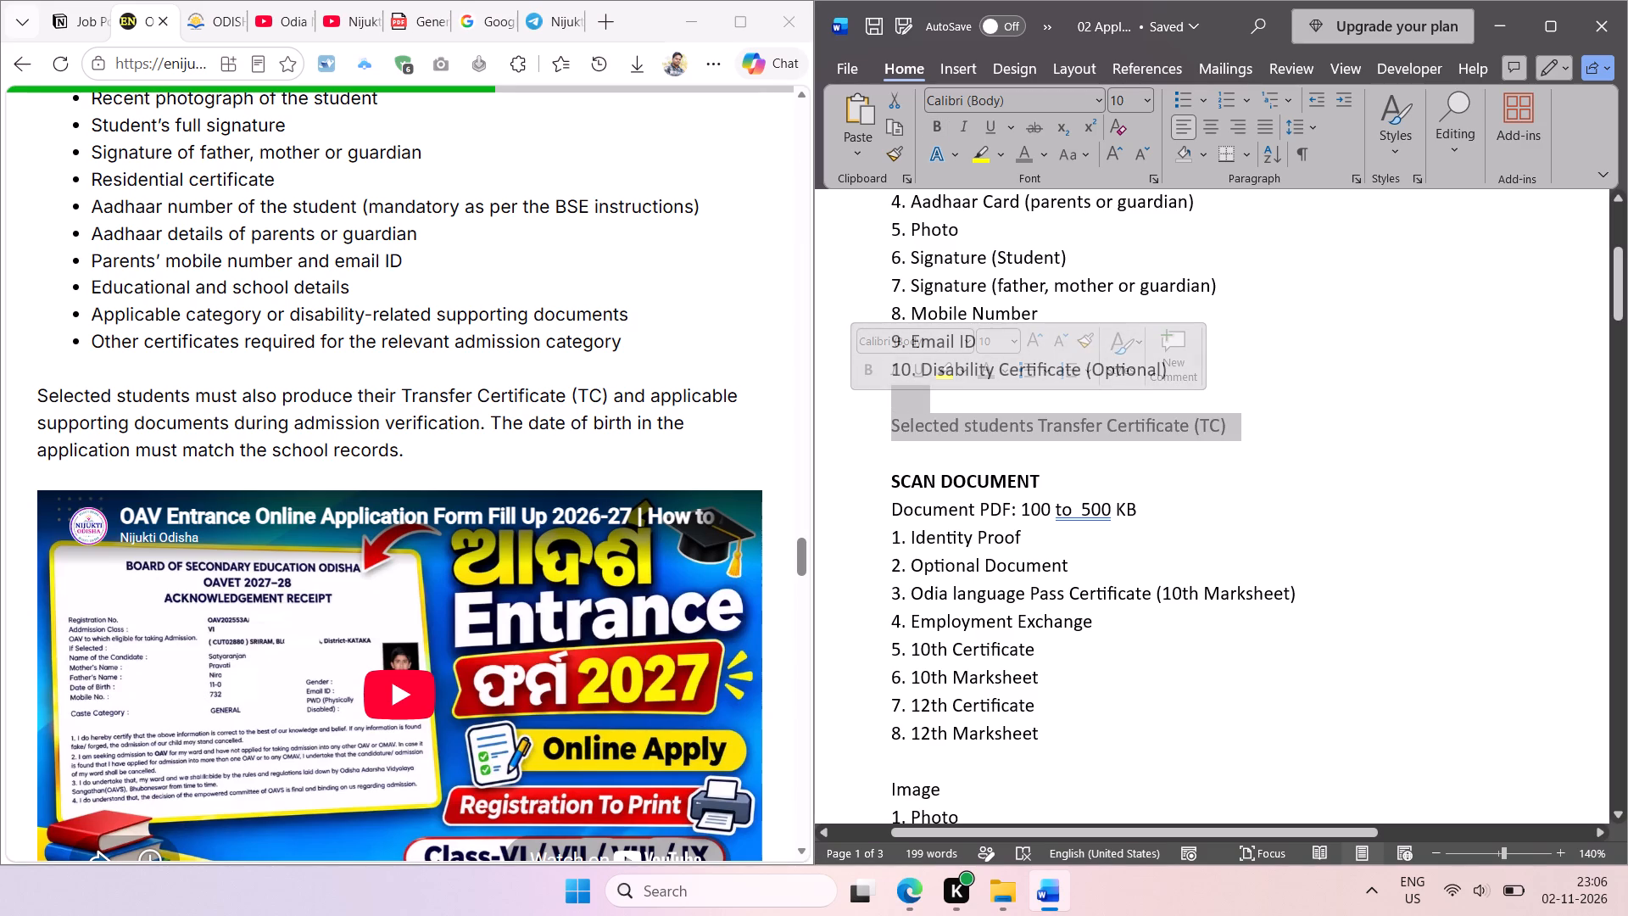
key(BackSpace)
key(ctrl+s)
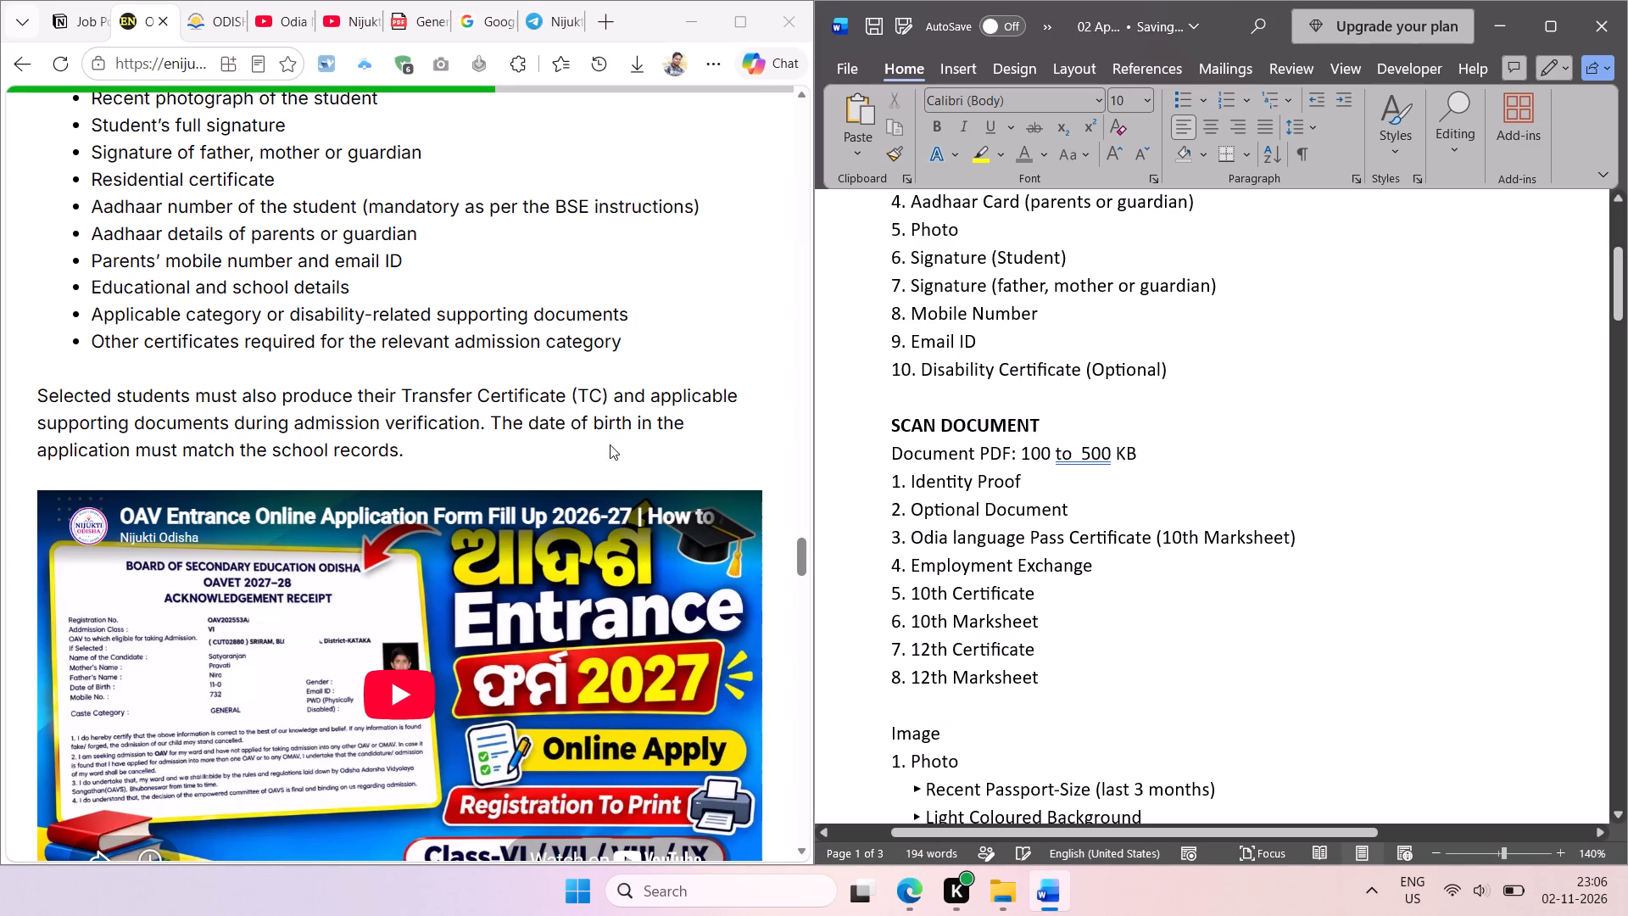
Look through the admission web page down to the OAVS Entrance Exam 2027 Important Links table.
click(580, 342)
scroll(579, 347, down, 4)
scroll(580, 473, down, 1)
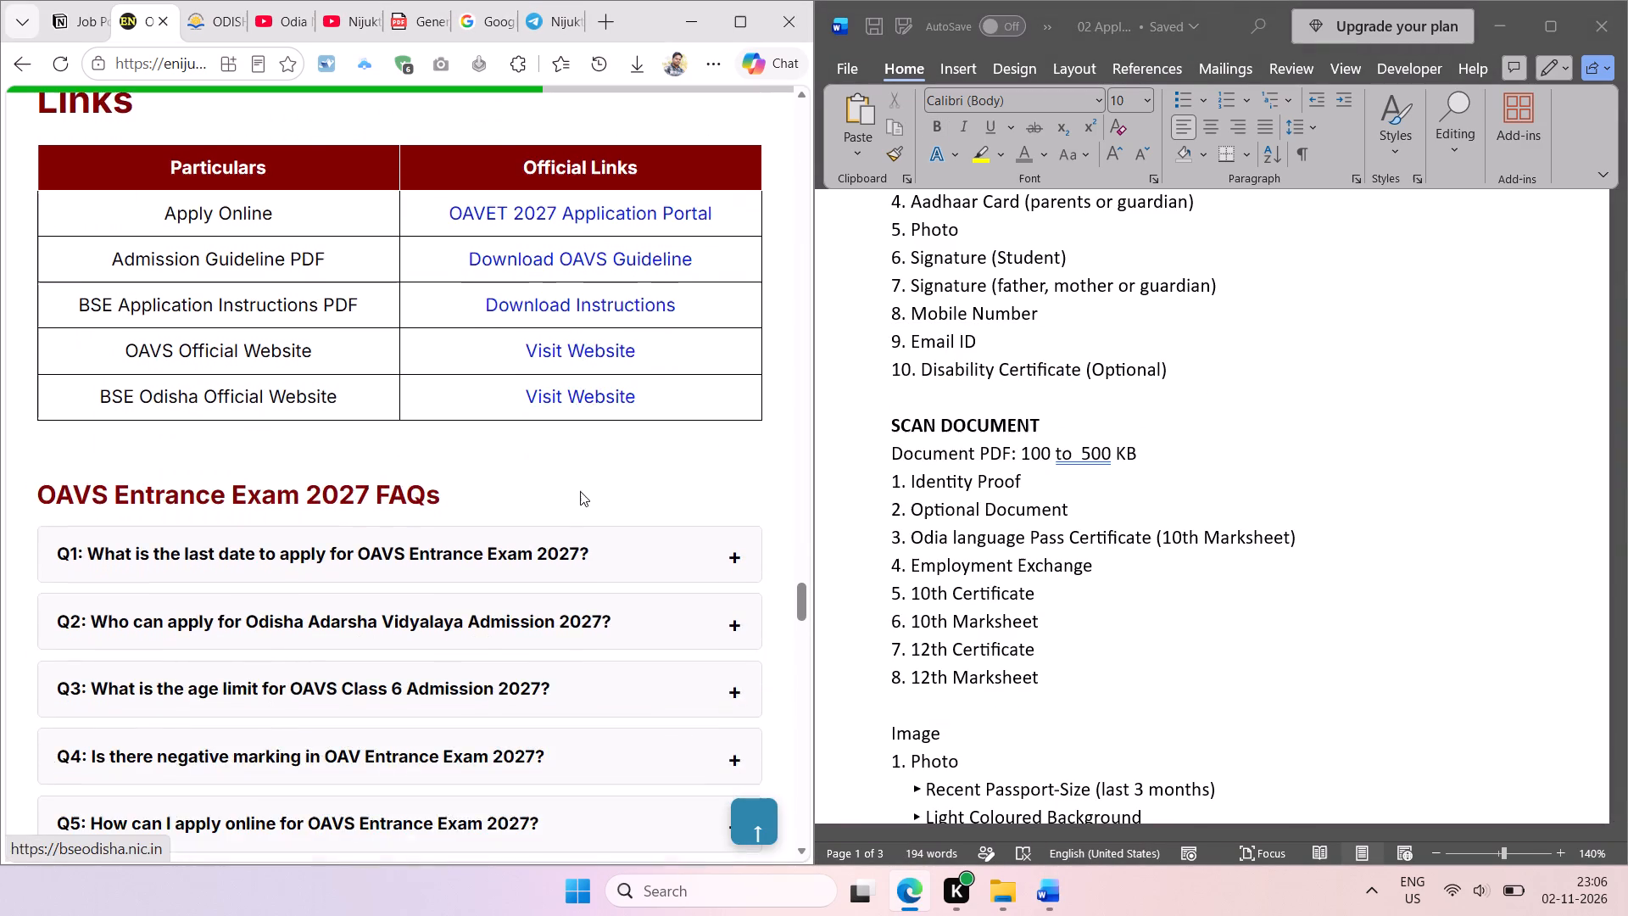
scroll(580, 491, down, 1)
scroll(487, 340, up, 2)
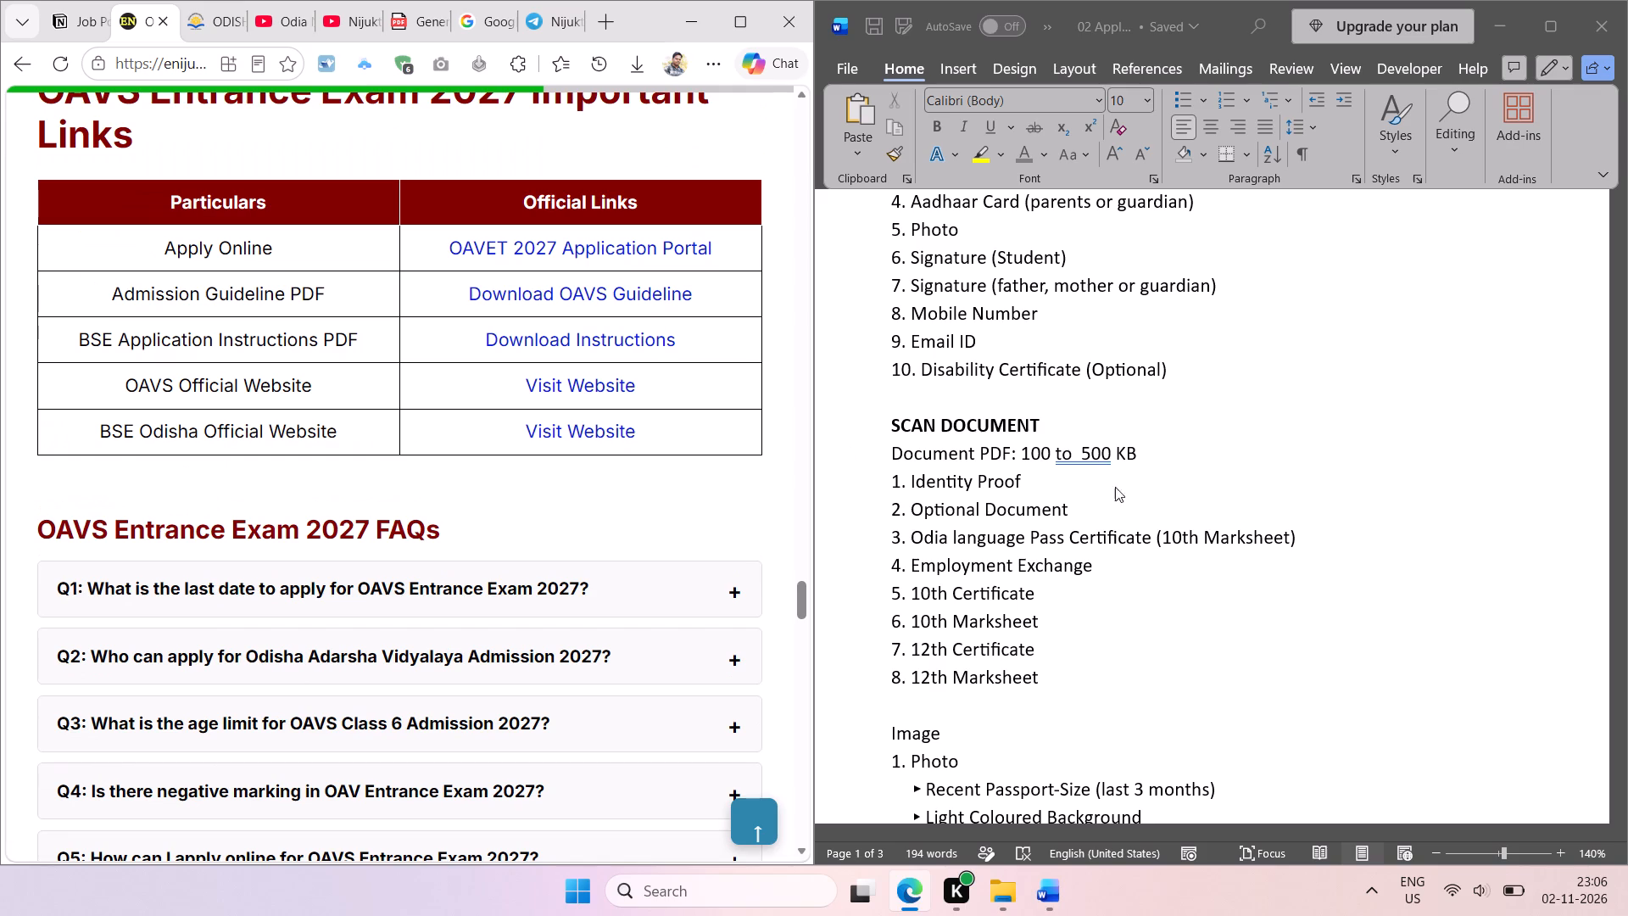
Remove the extra space before 500 in the Document PDF size line and save the document.
click(1129, 461)
click(1081, 447)
key(BackSpace)
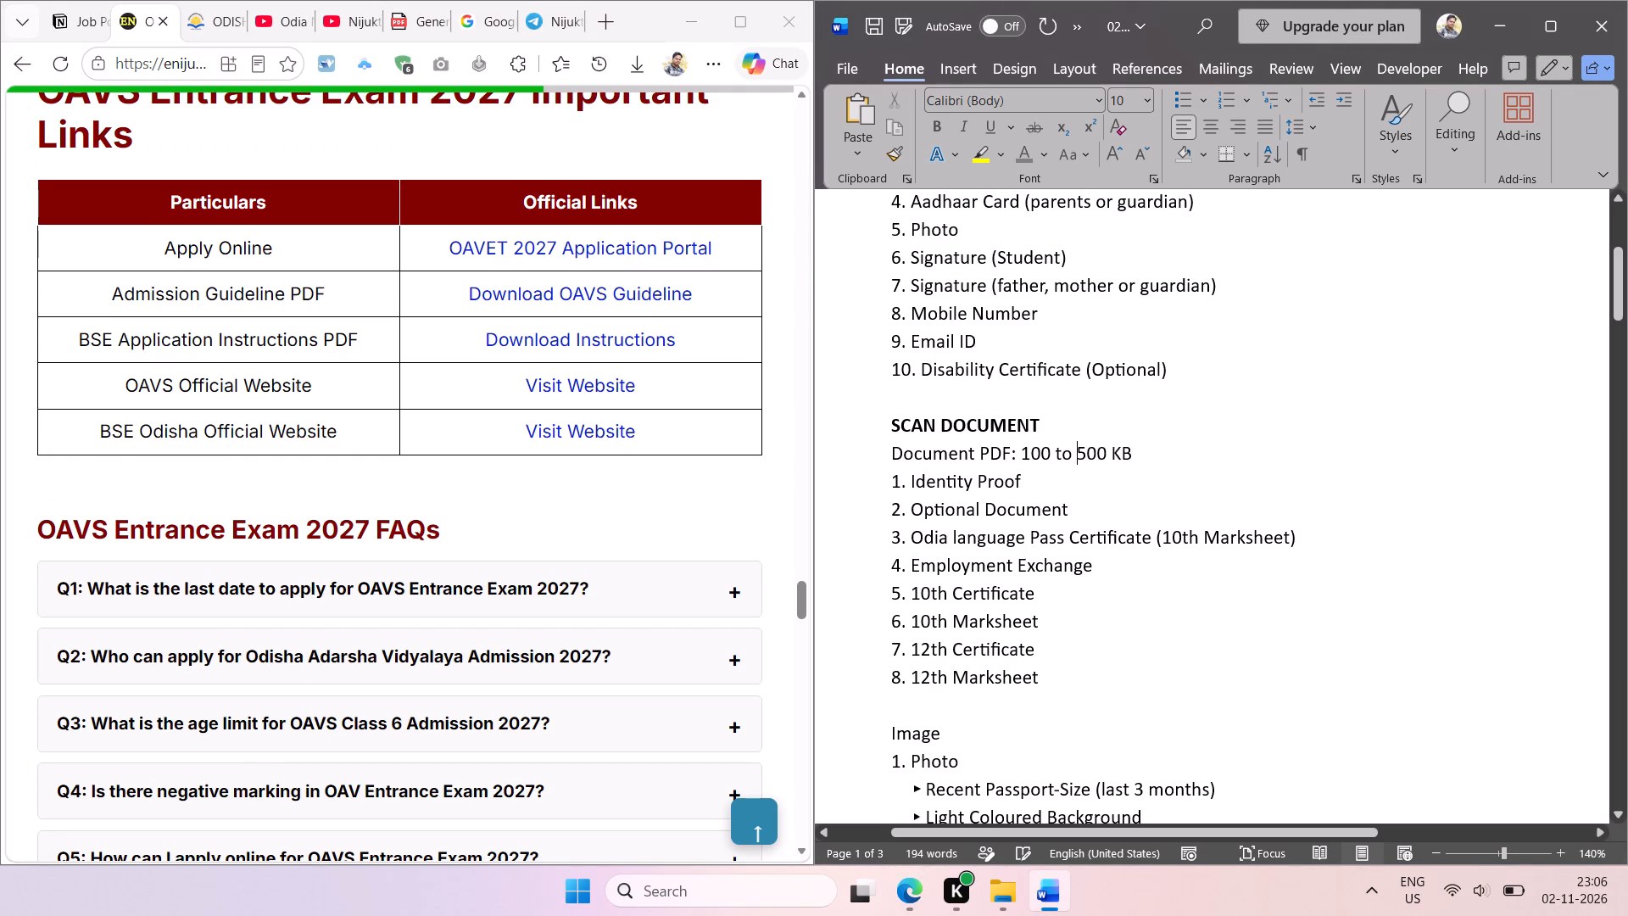
key(ctrl+s)
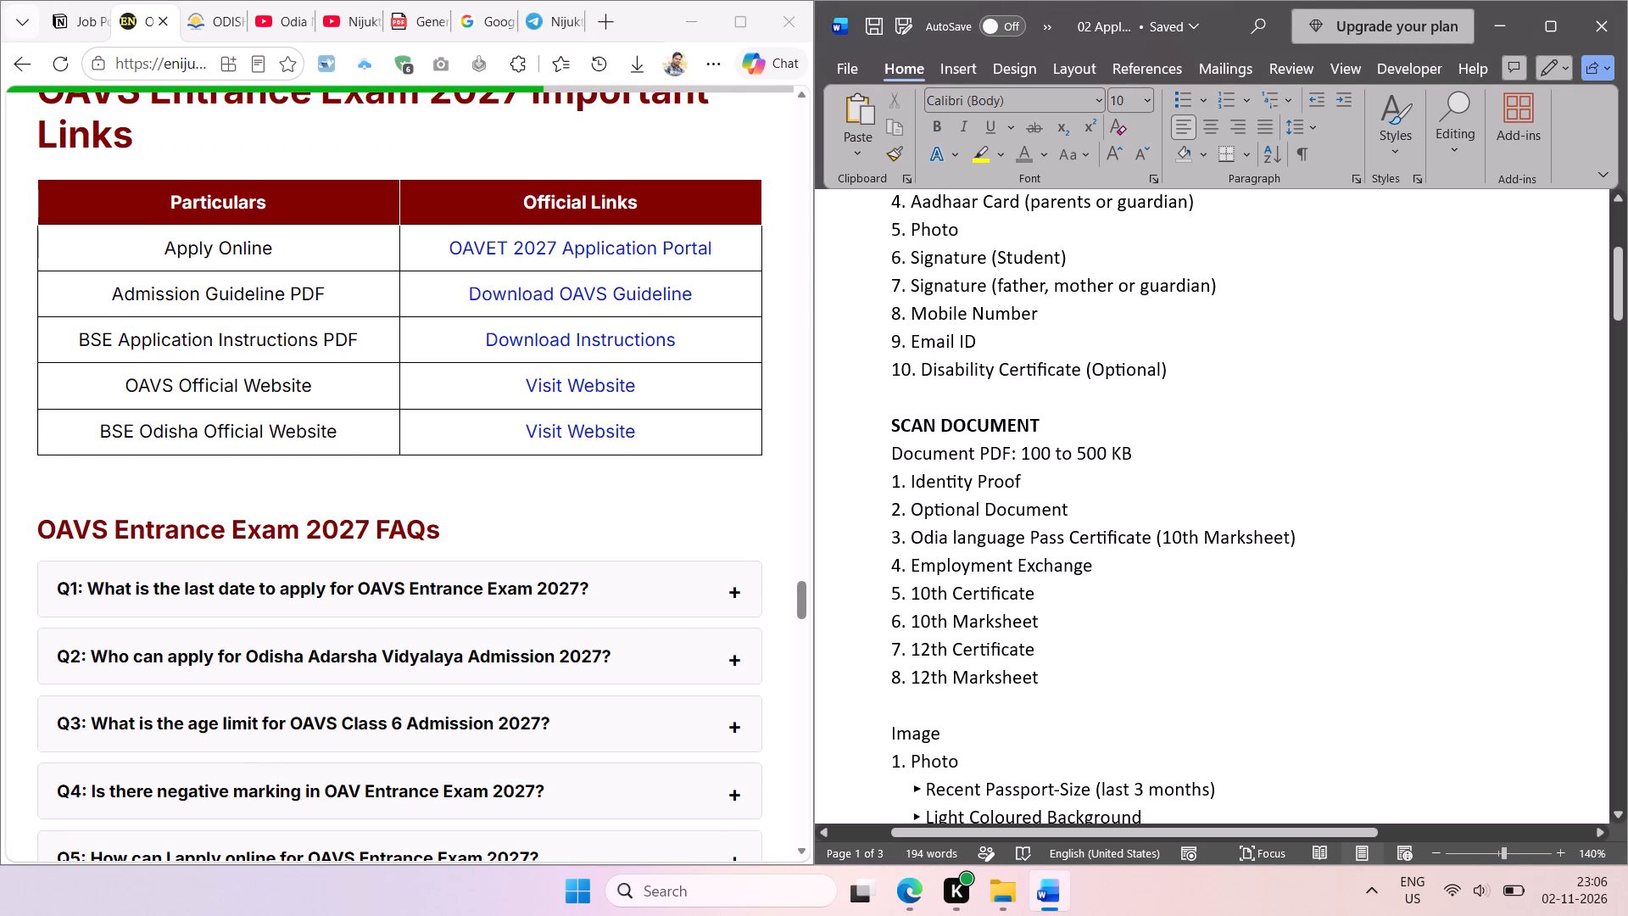
Open the OAVS admission guideline PDF from the Important Links table, check its opening pages, and close it again.
click(522, 288)
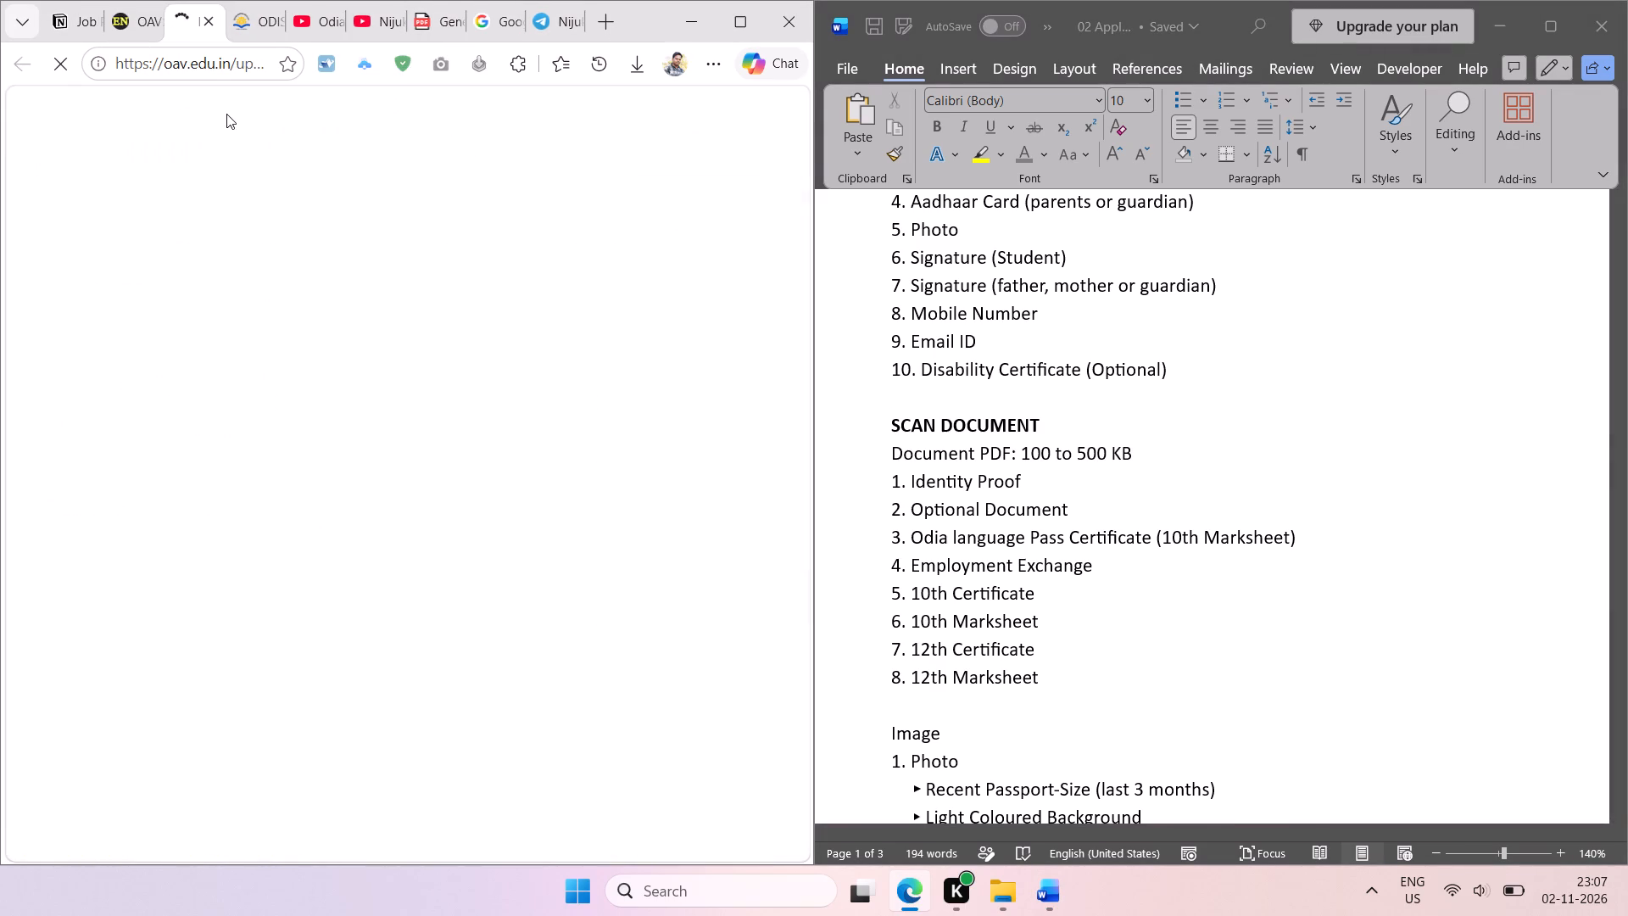
click(436, 27)
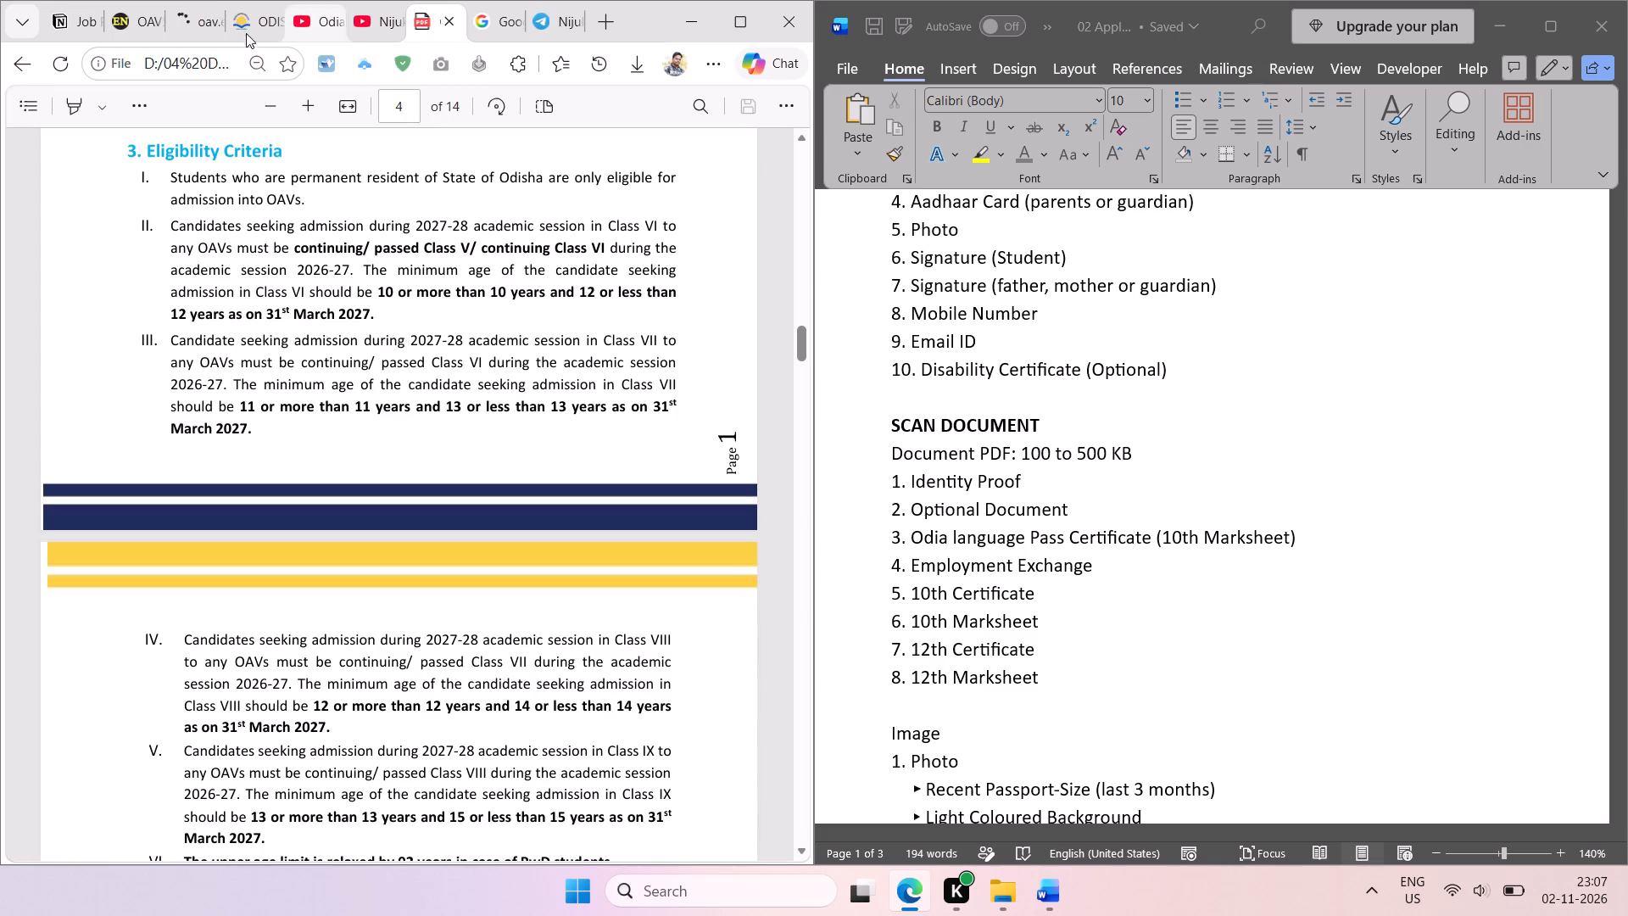
click(201, 23)
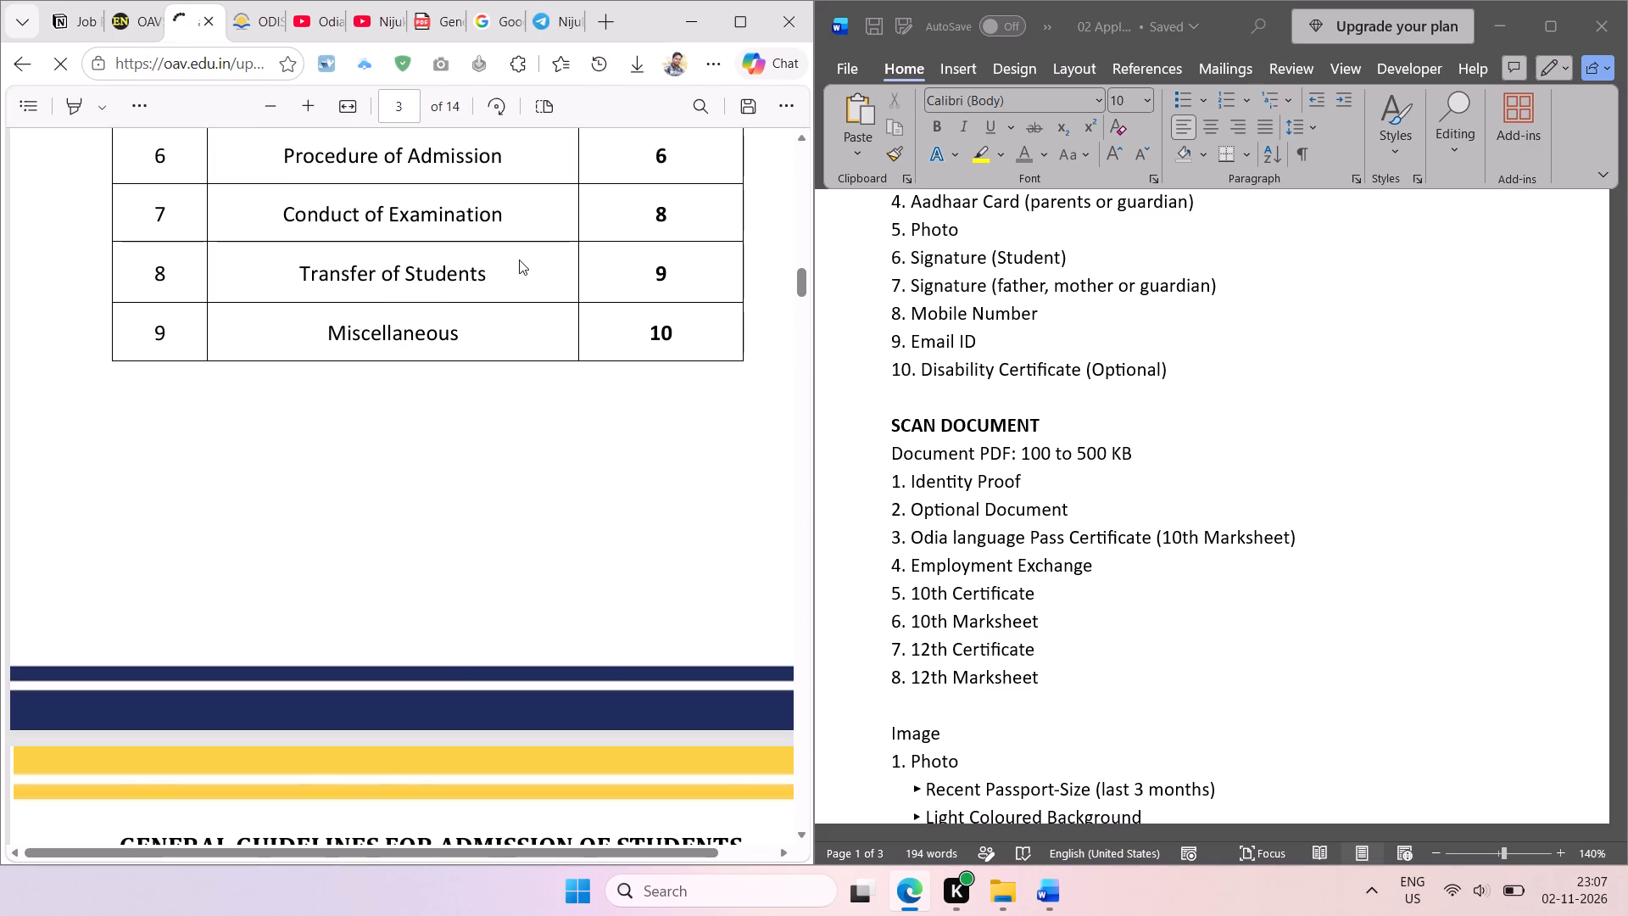
scroll(519, 259, up, 20)
scroll(519, 259, up, 18)
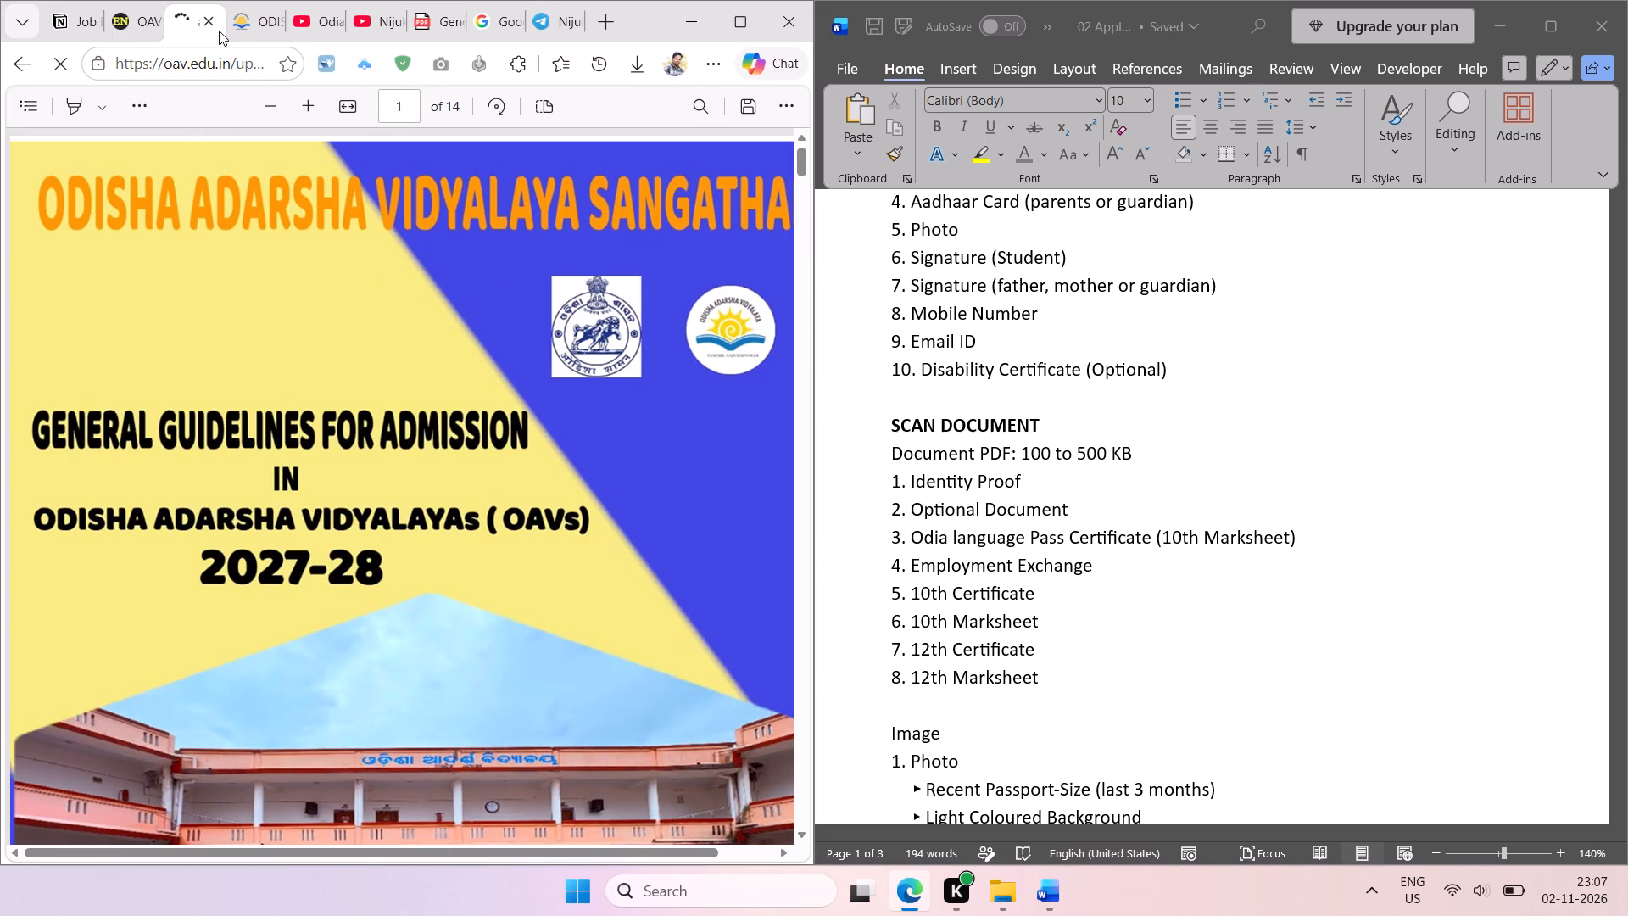
click(210, 21)
click(137, 24)
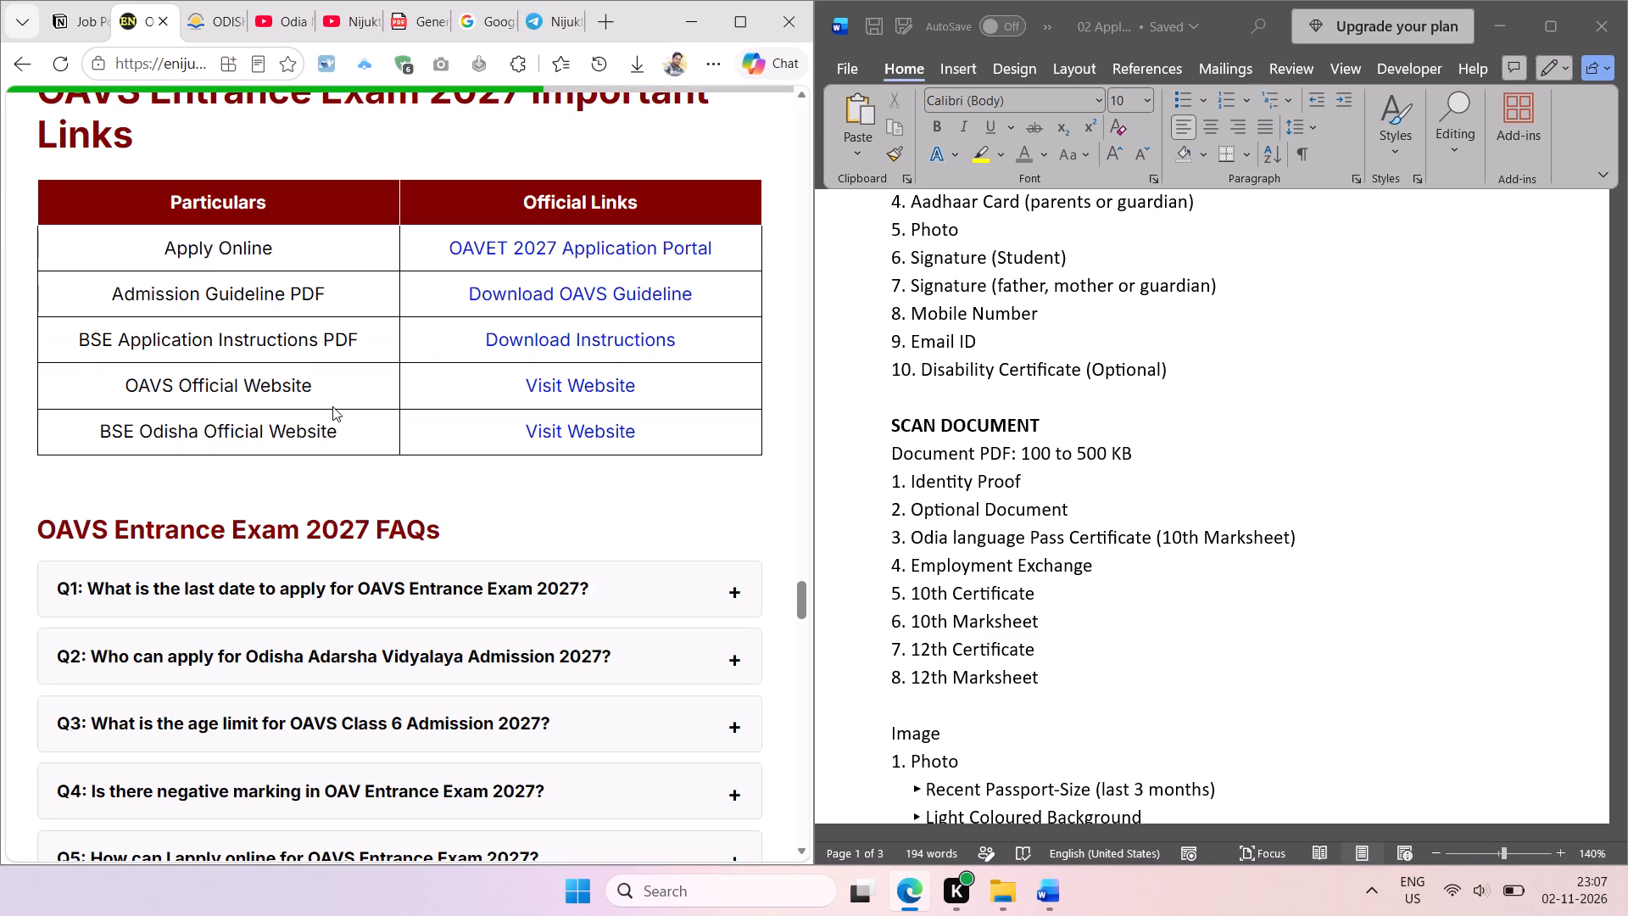
Open the BSE application instructions PDF from the links table and skim its first pages alongside the Word requirements list.
click(516, 351)
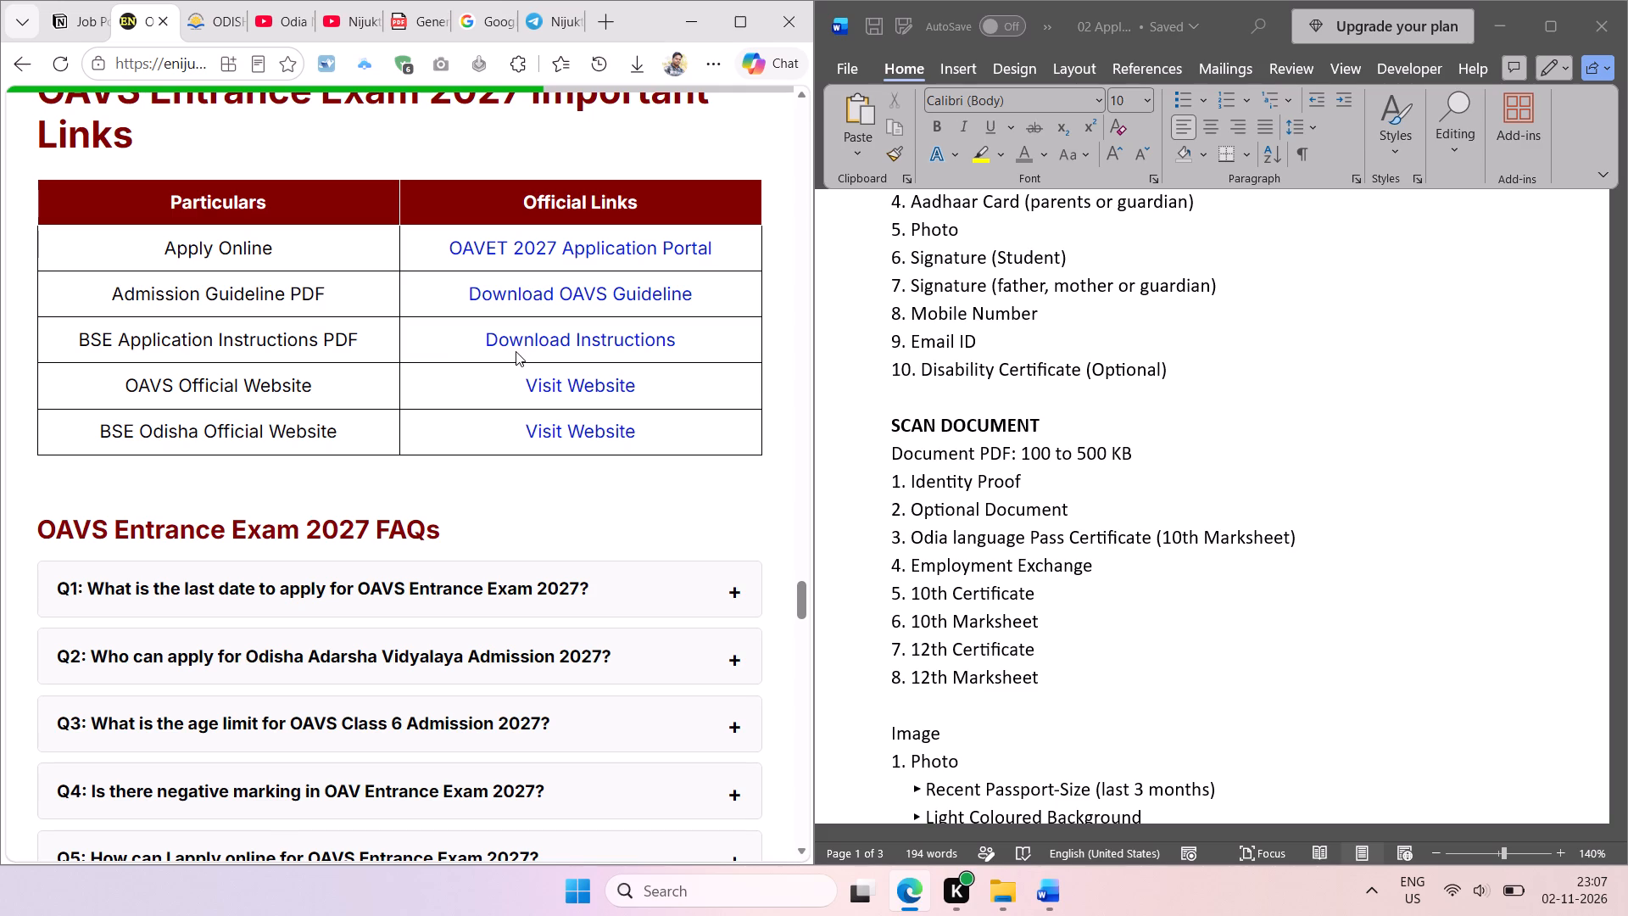
click(522, 343)
click(141, 15)
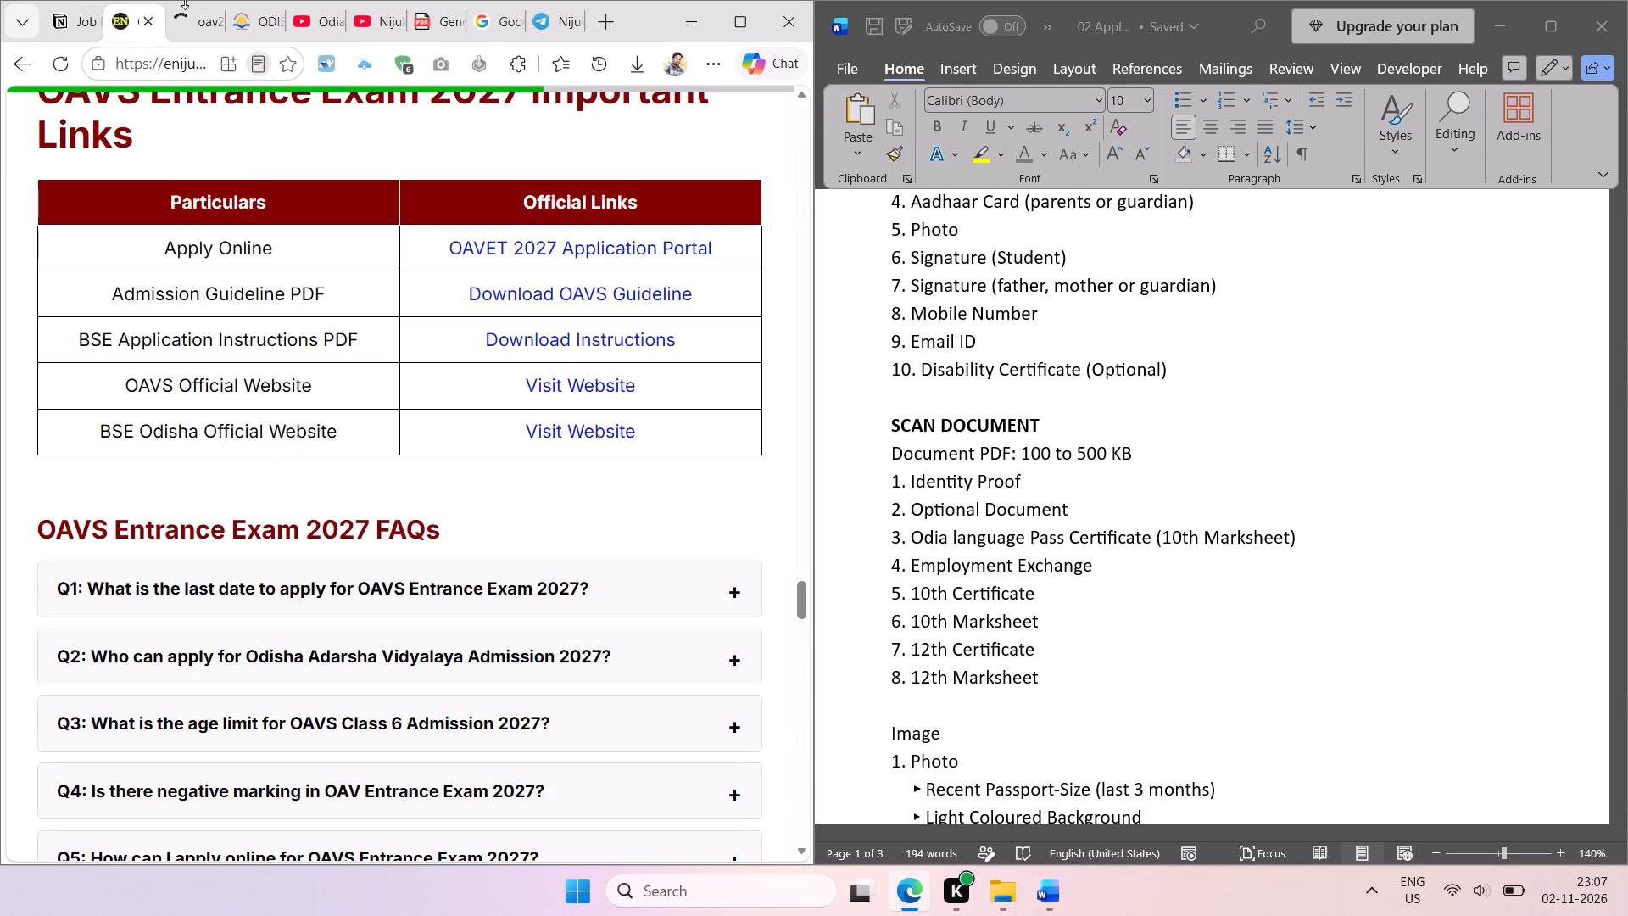
click(202, 25)
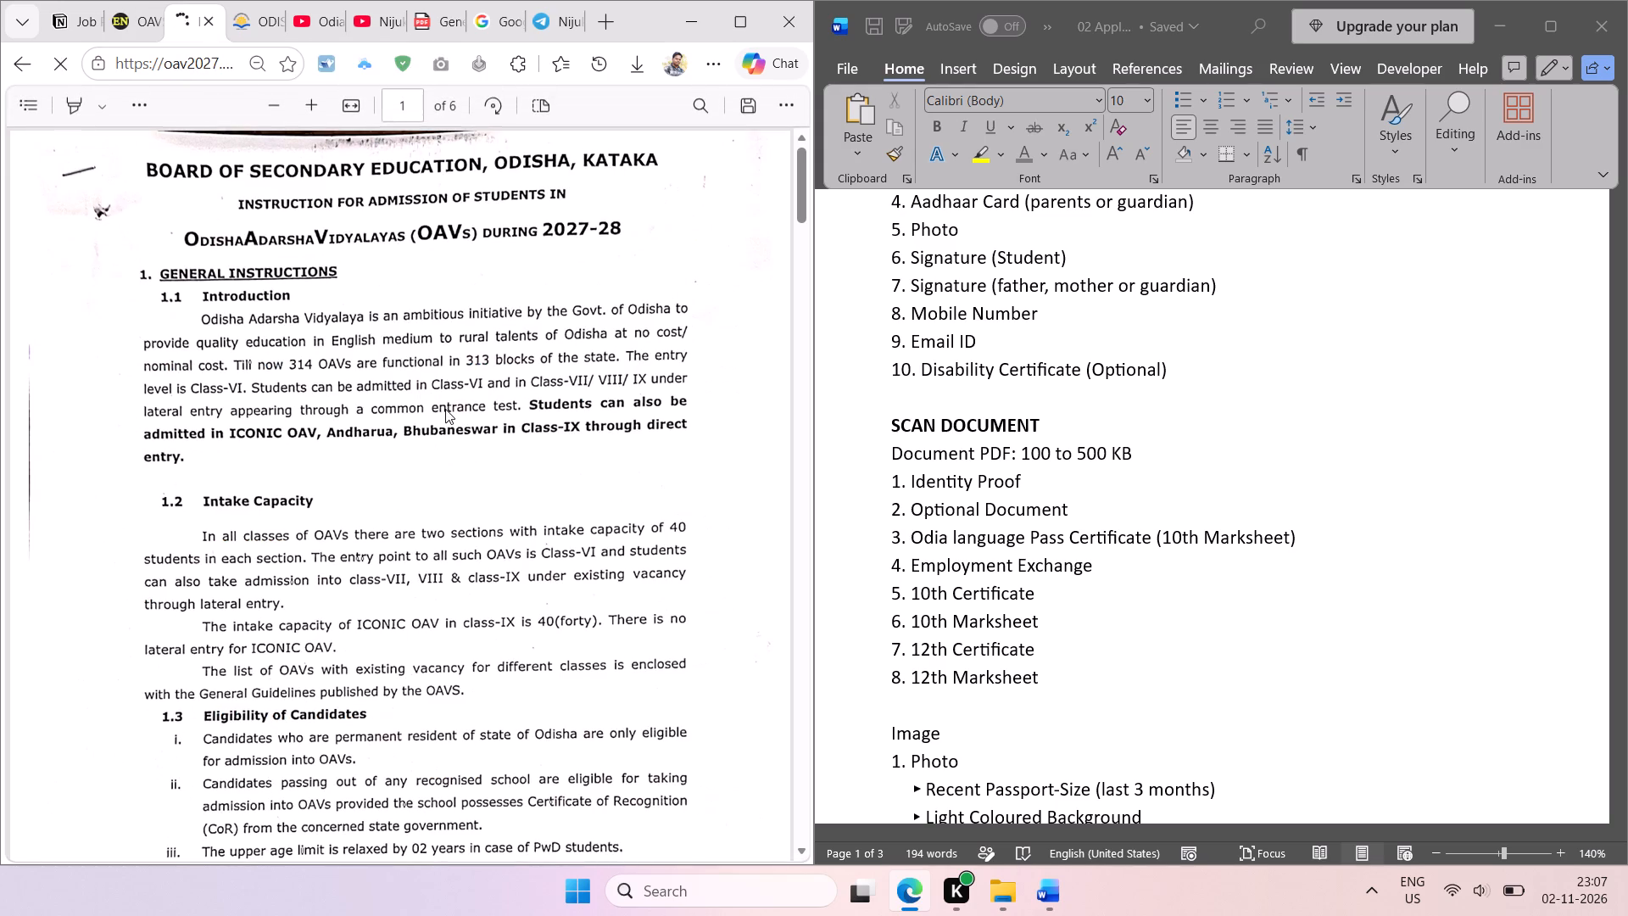
scroll(431, 348, up, 1)
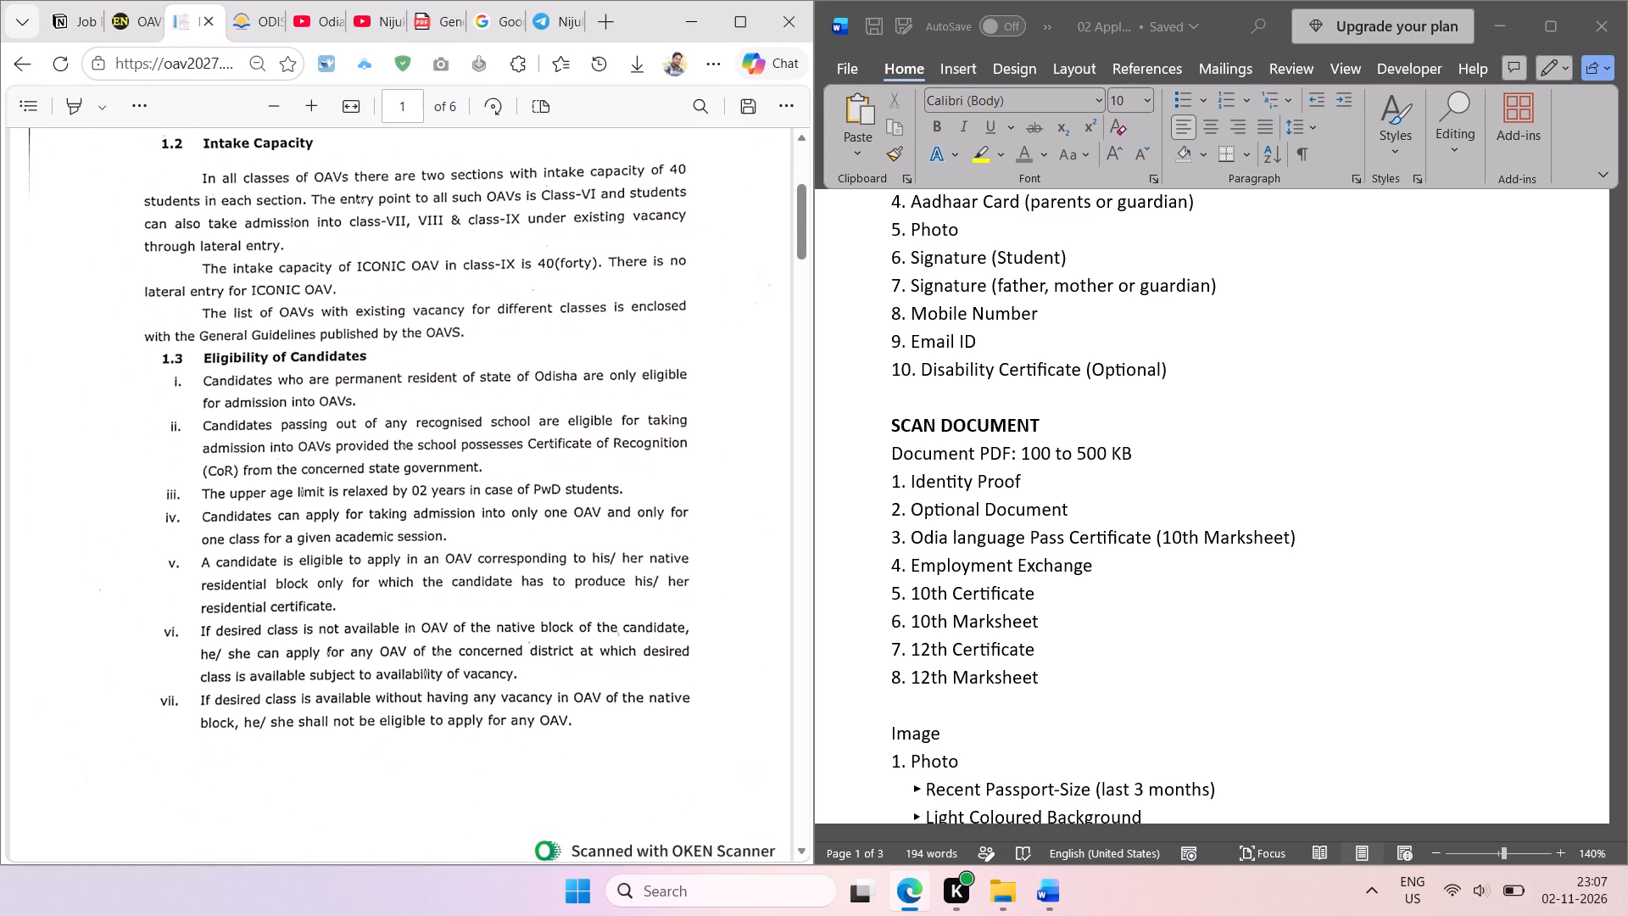
click(1141, 303)
scroll(1142, 314, up, 2)
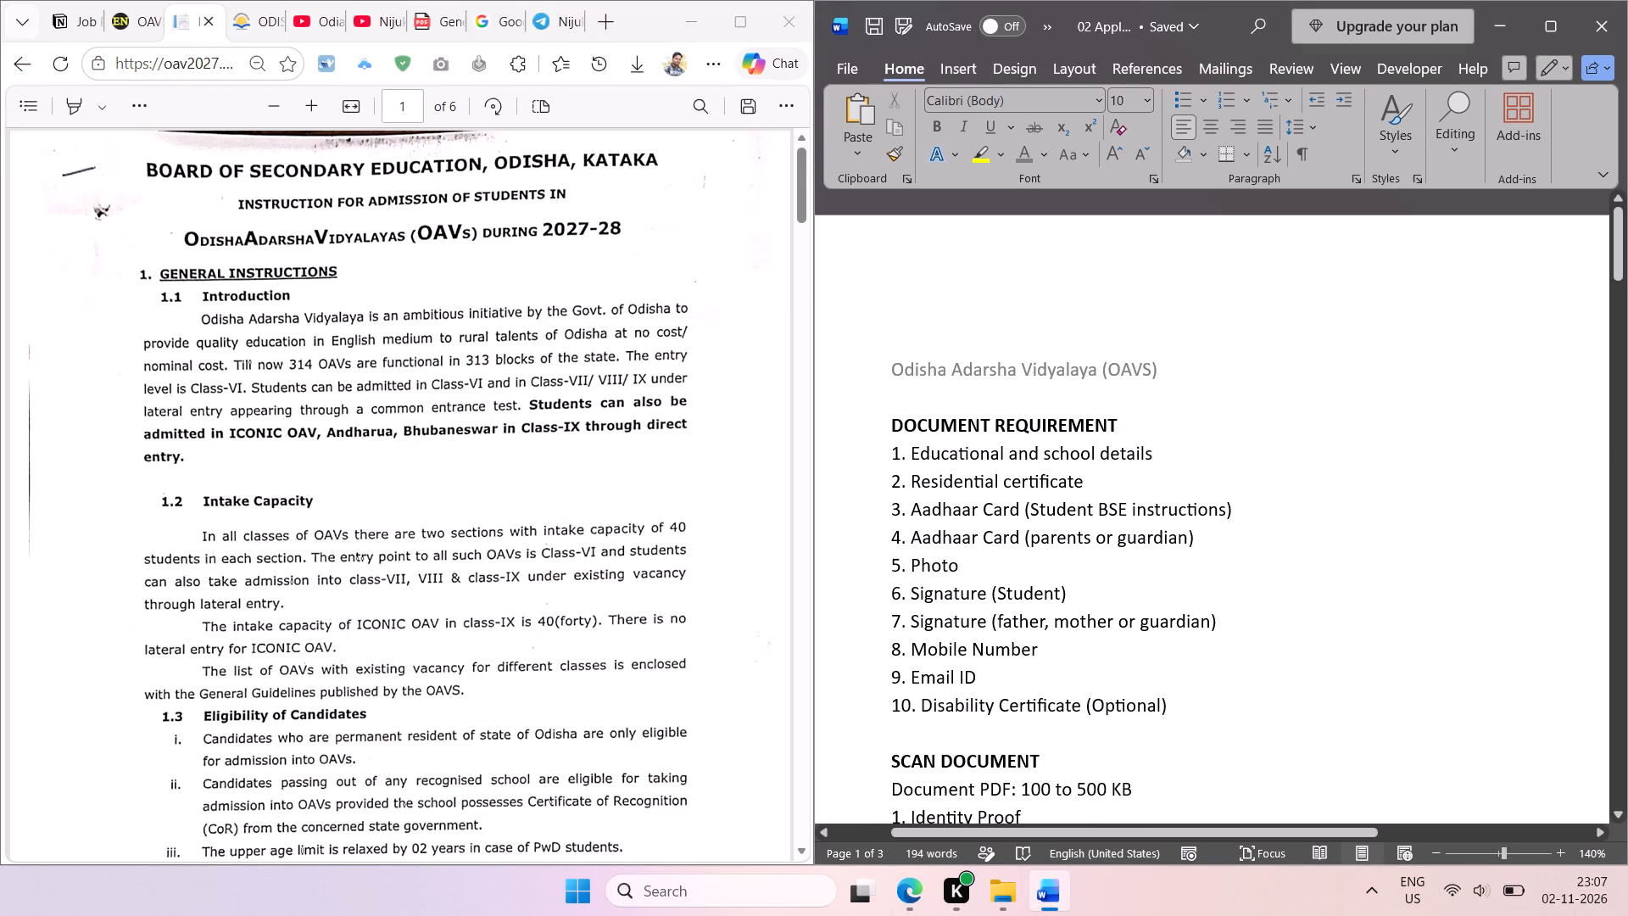
scroll(1213, 487, down, 1)
click(394, 426)
scroll(394, 426, down, 3)
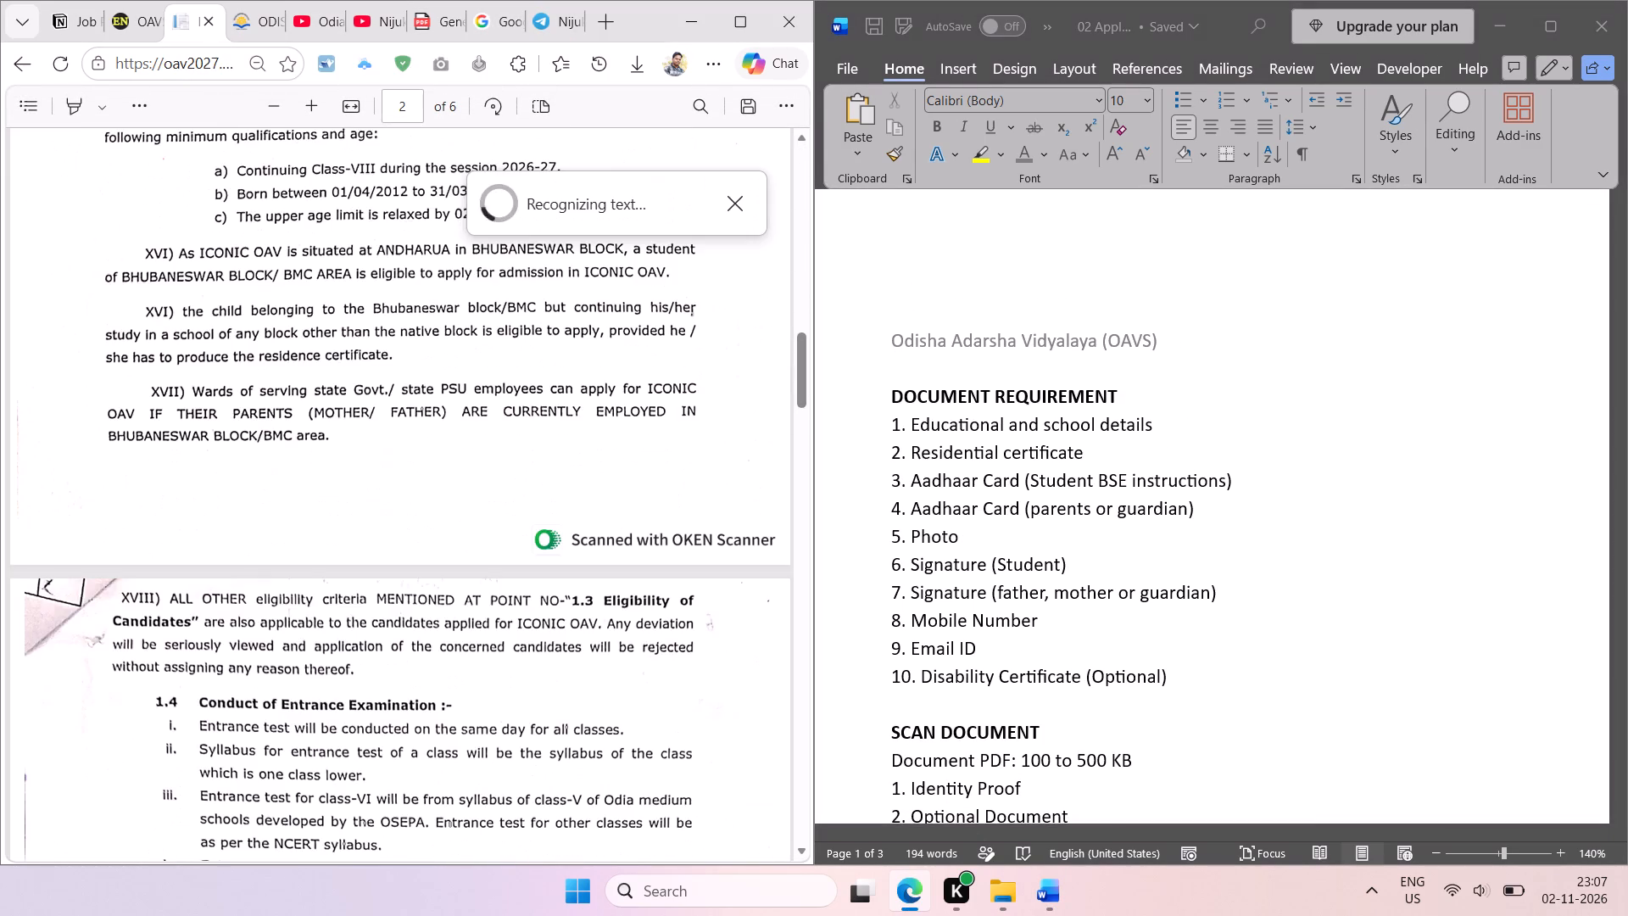
scroll(394, 426, down, 3)
scroll(394, 426, up, 2)
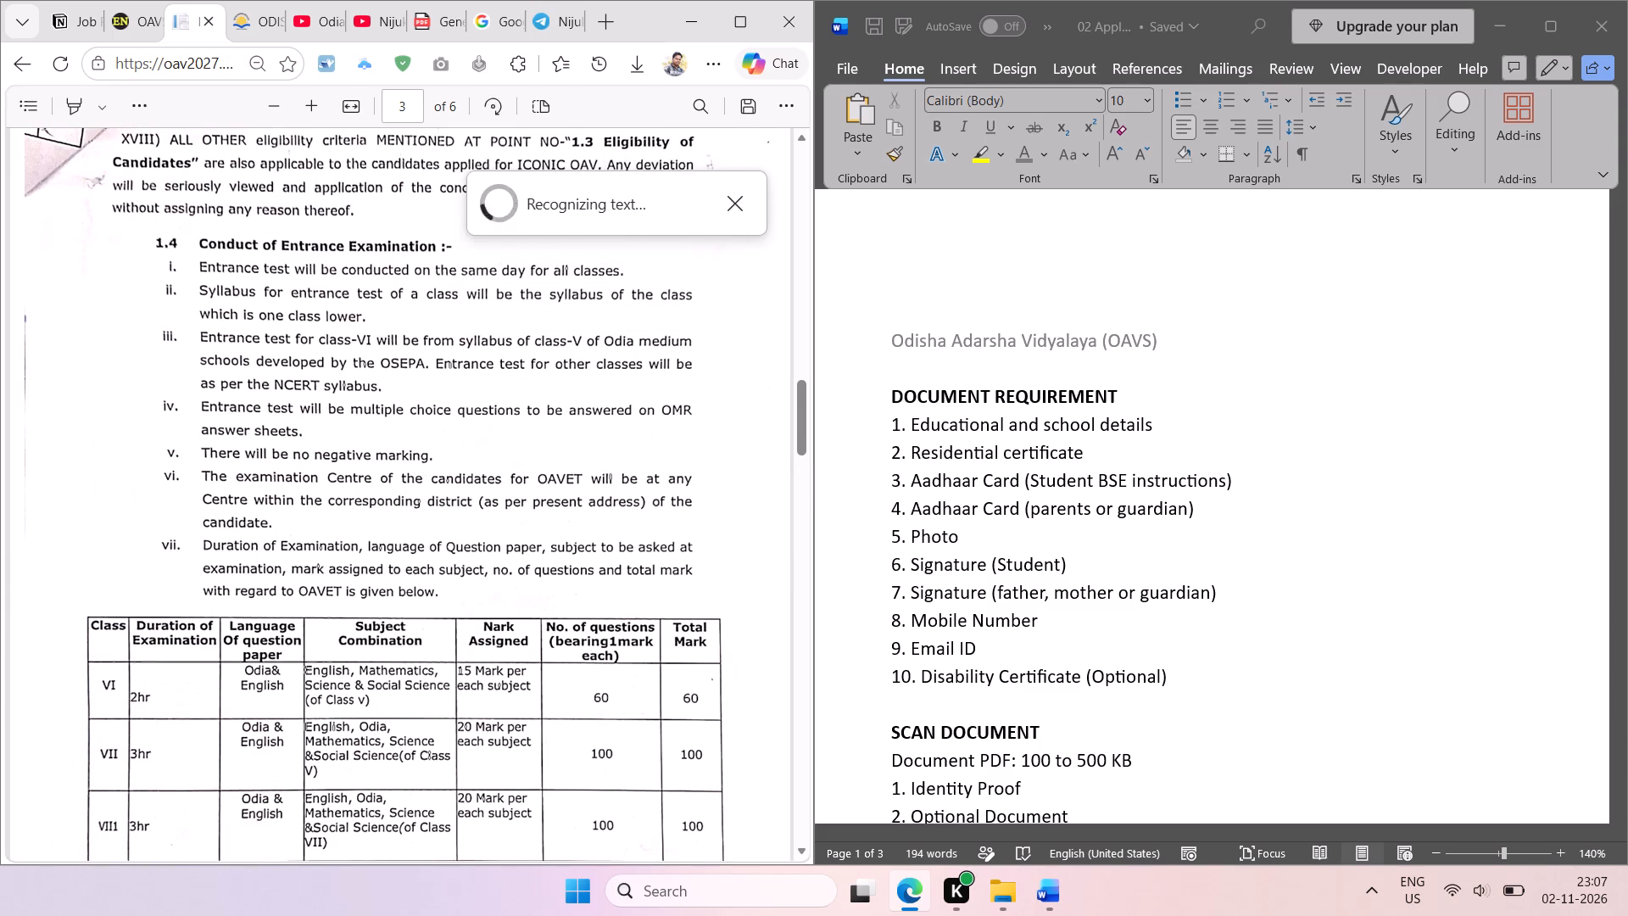
scroll(353, 406, up, 2)
scroll(234, 11, up, 4)
Save the BSE instructions PDF to Downloads as "BSE Application Instructions", copying the name from the Important Links table.
click(151, 6)
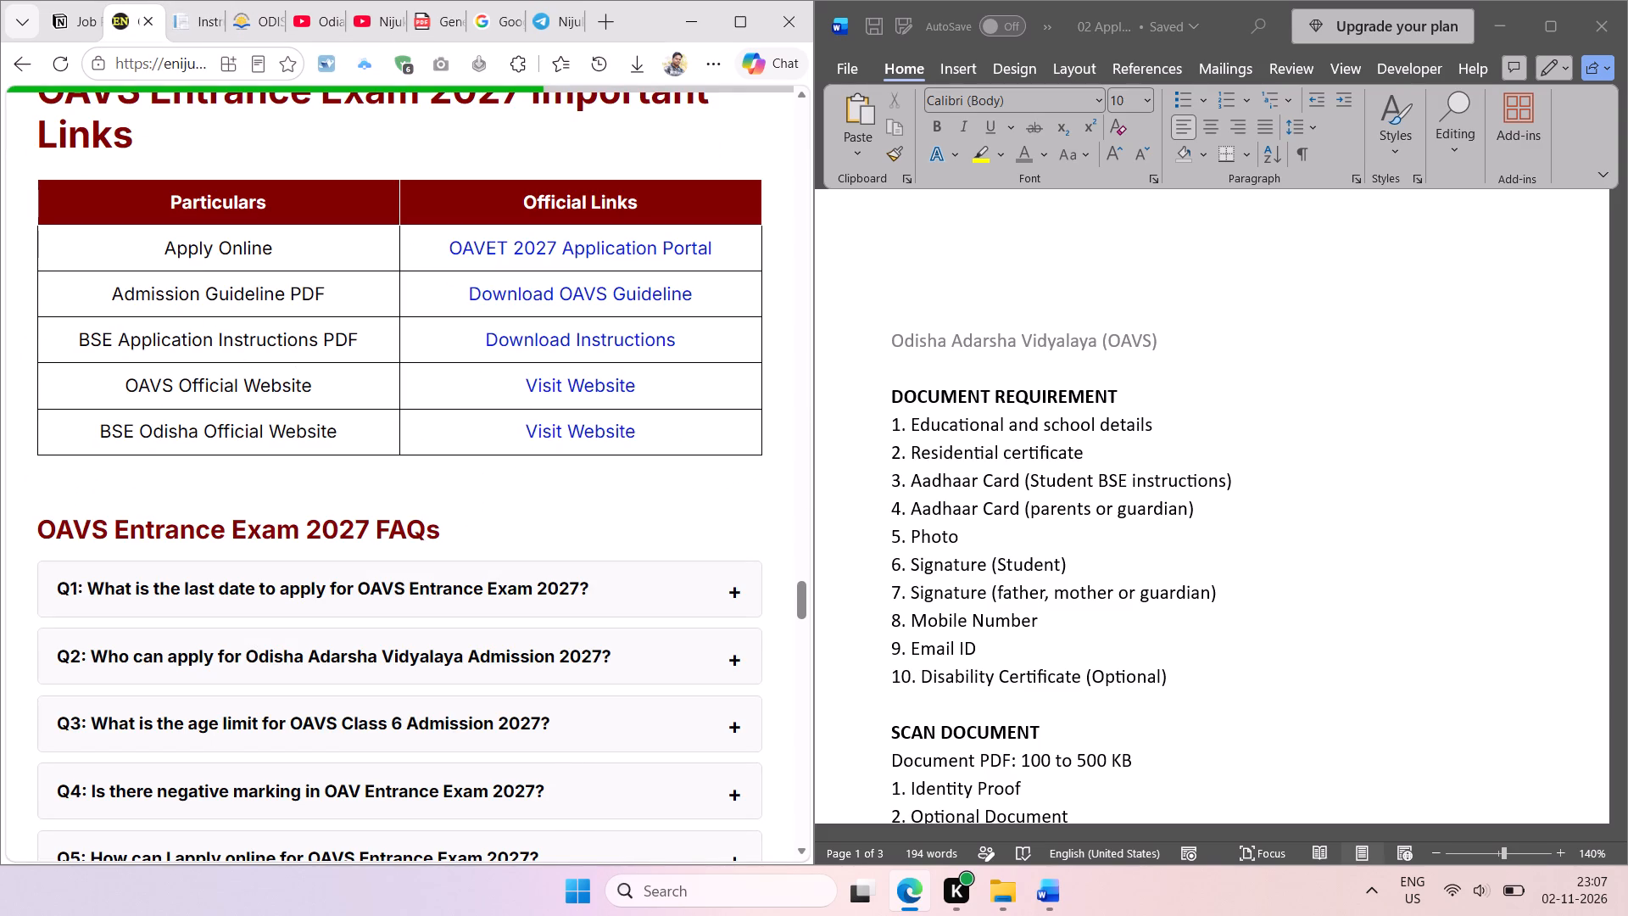
drag(73, 337, 356, 344)
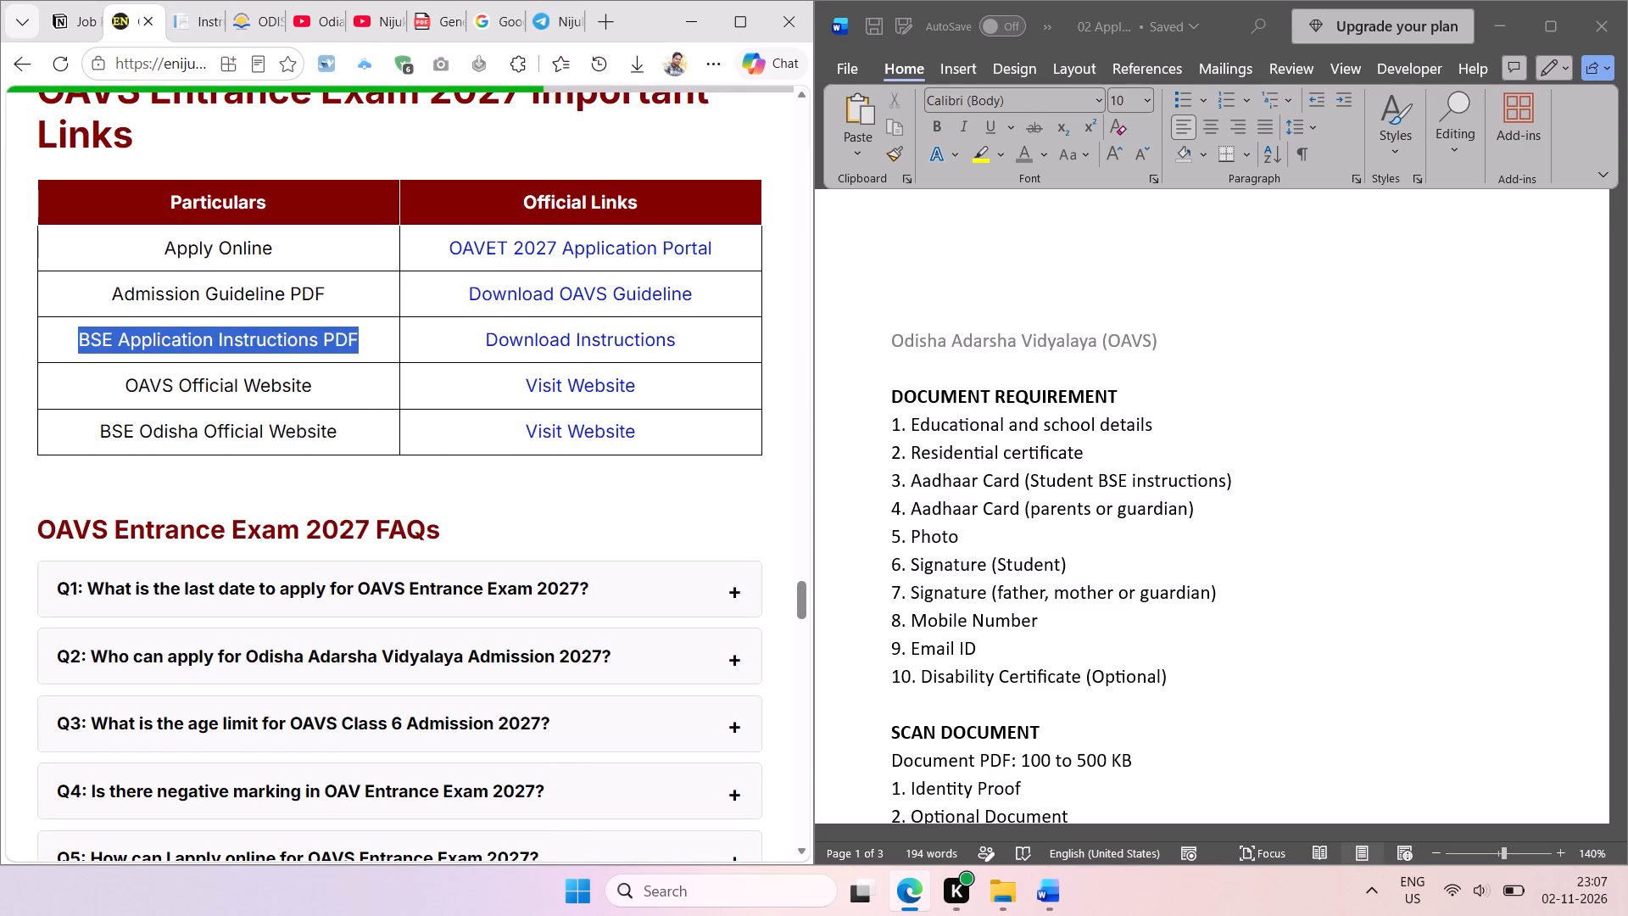
drag(356, 344, 319, 347)
key(ctrl+c)
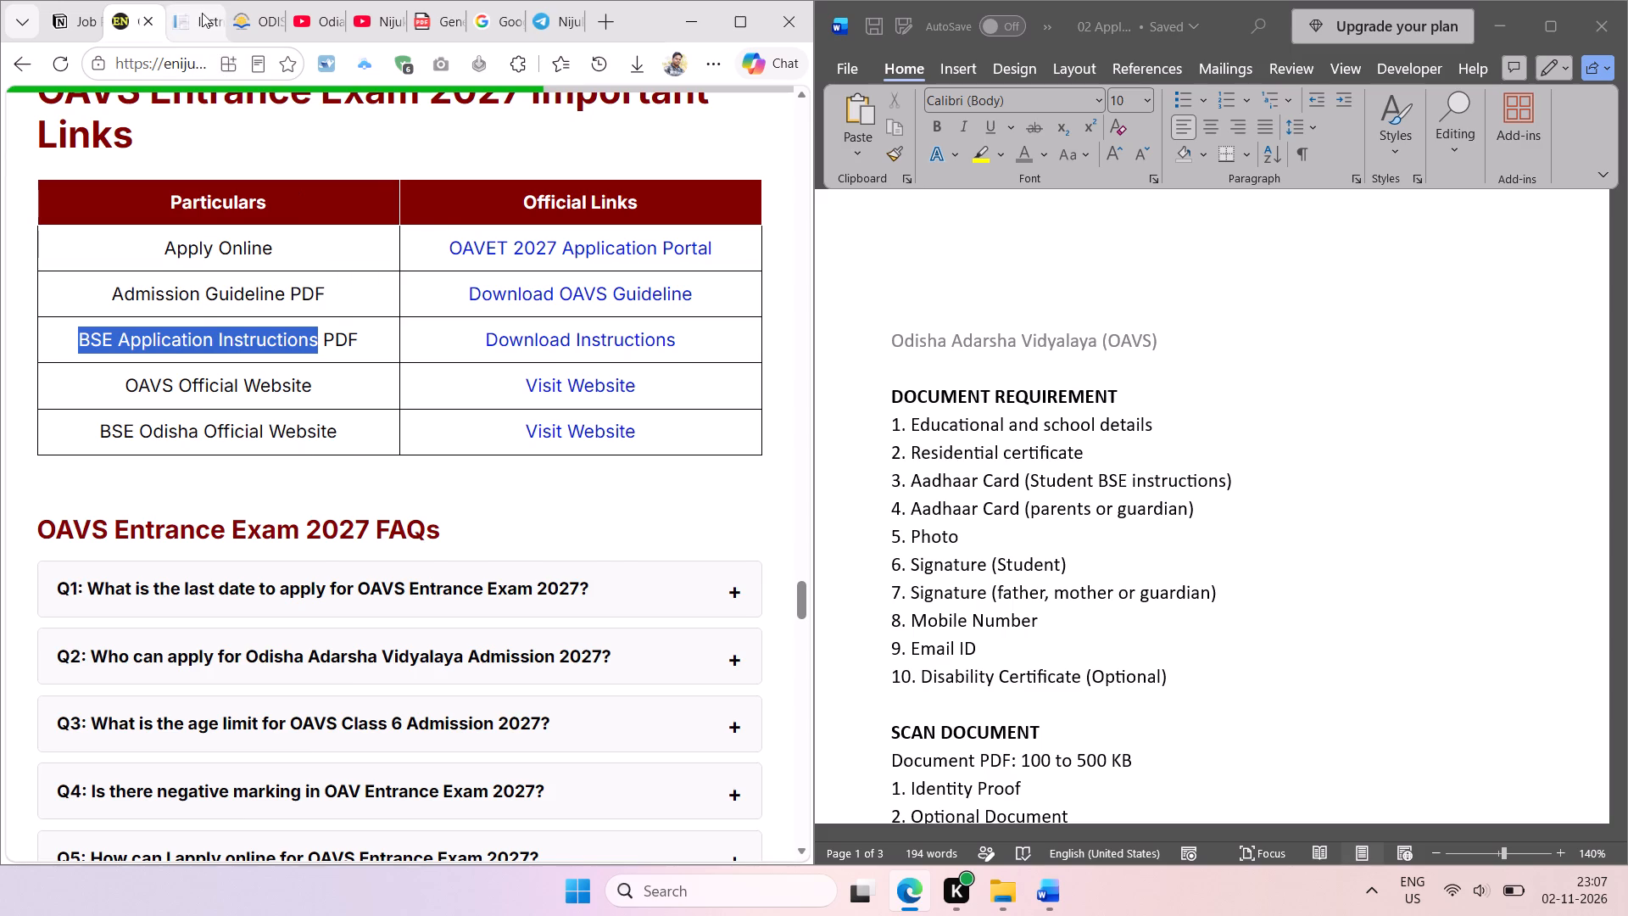
click(192, 4)
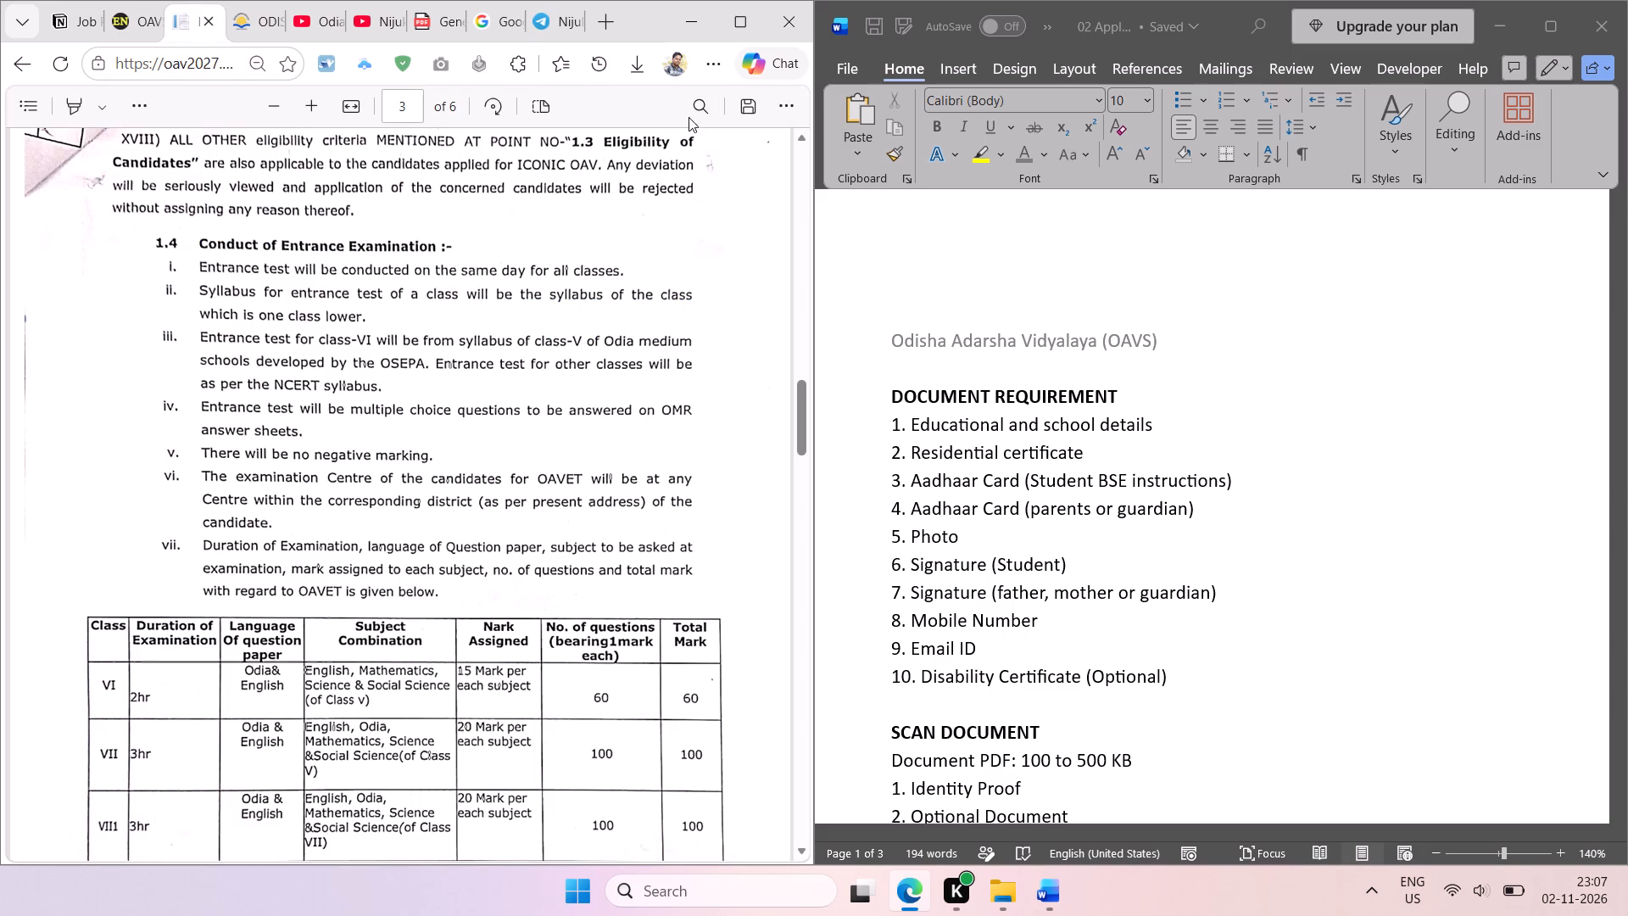
click(746, 107)
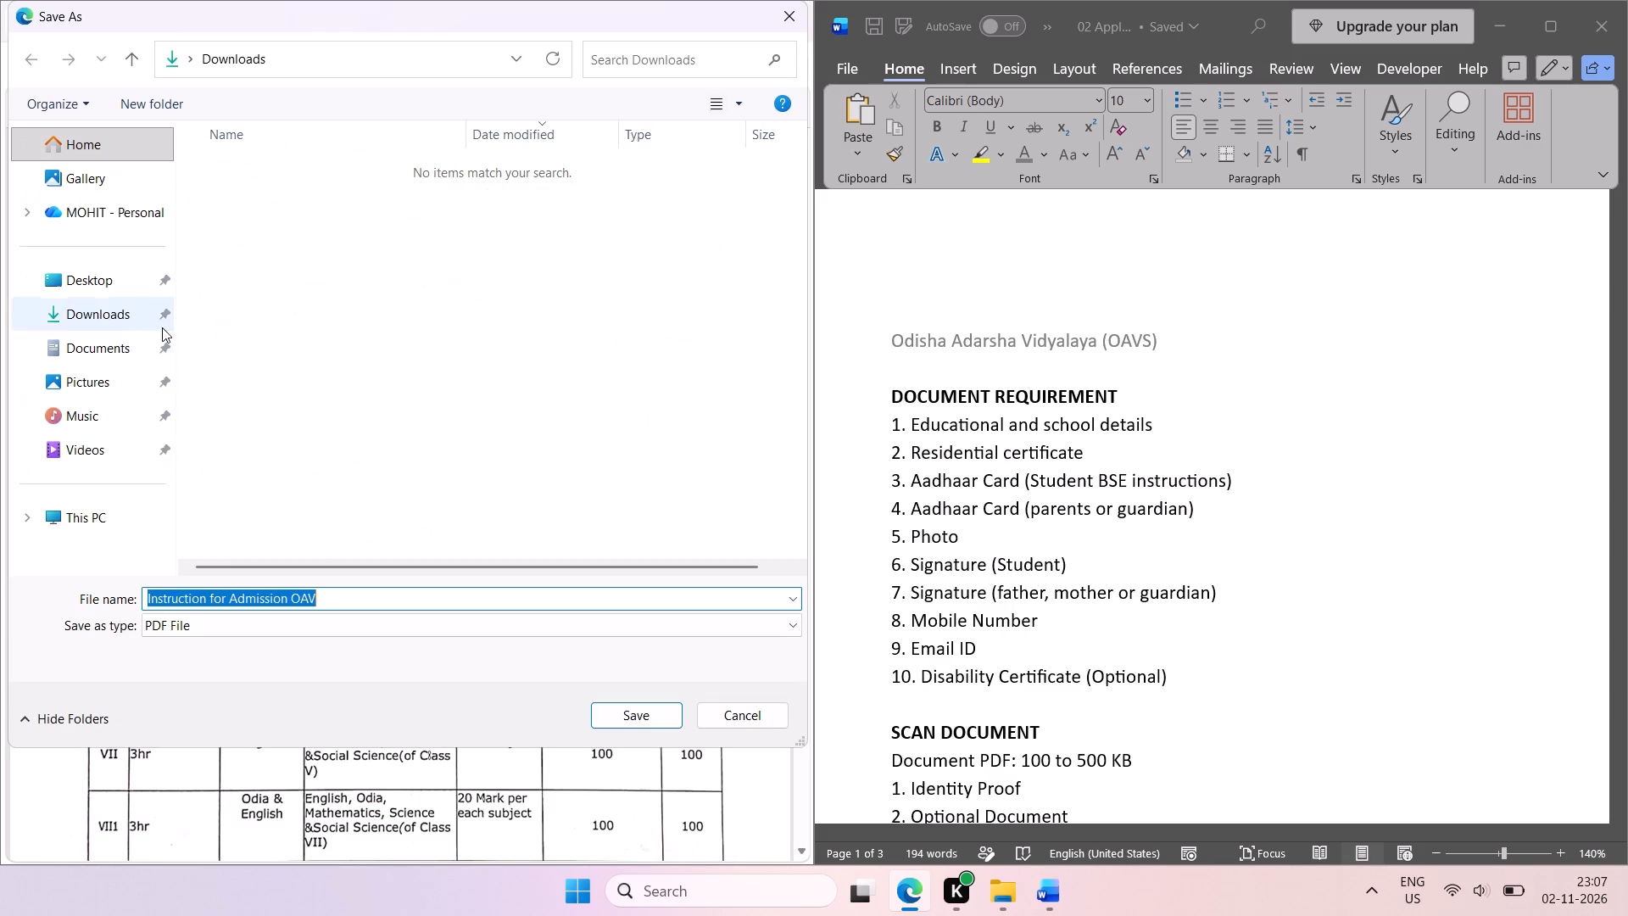
click(143, 321)
click(334, 595)
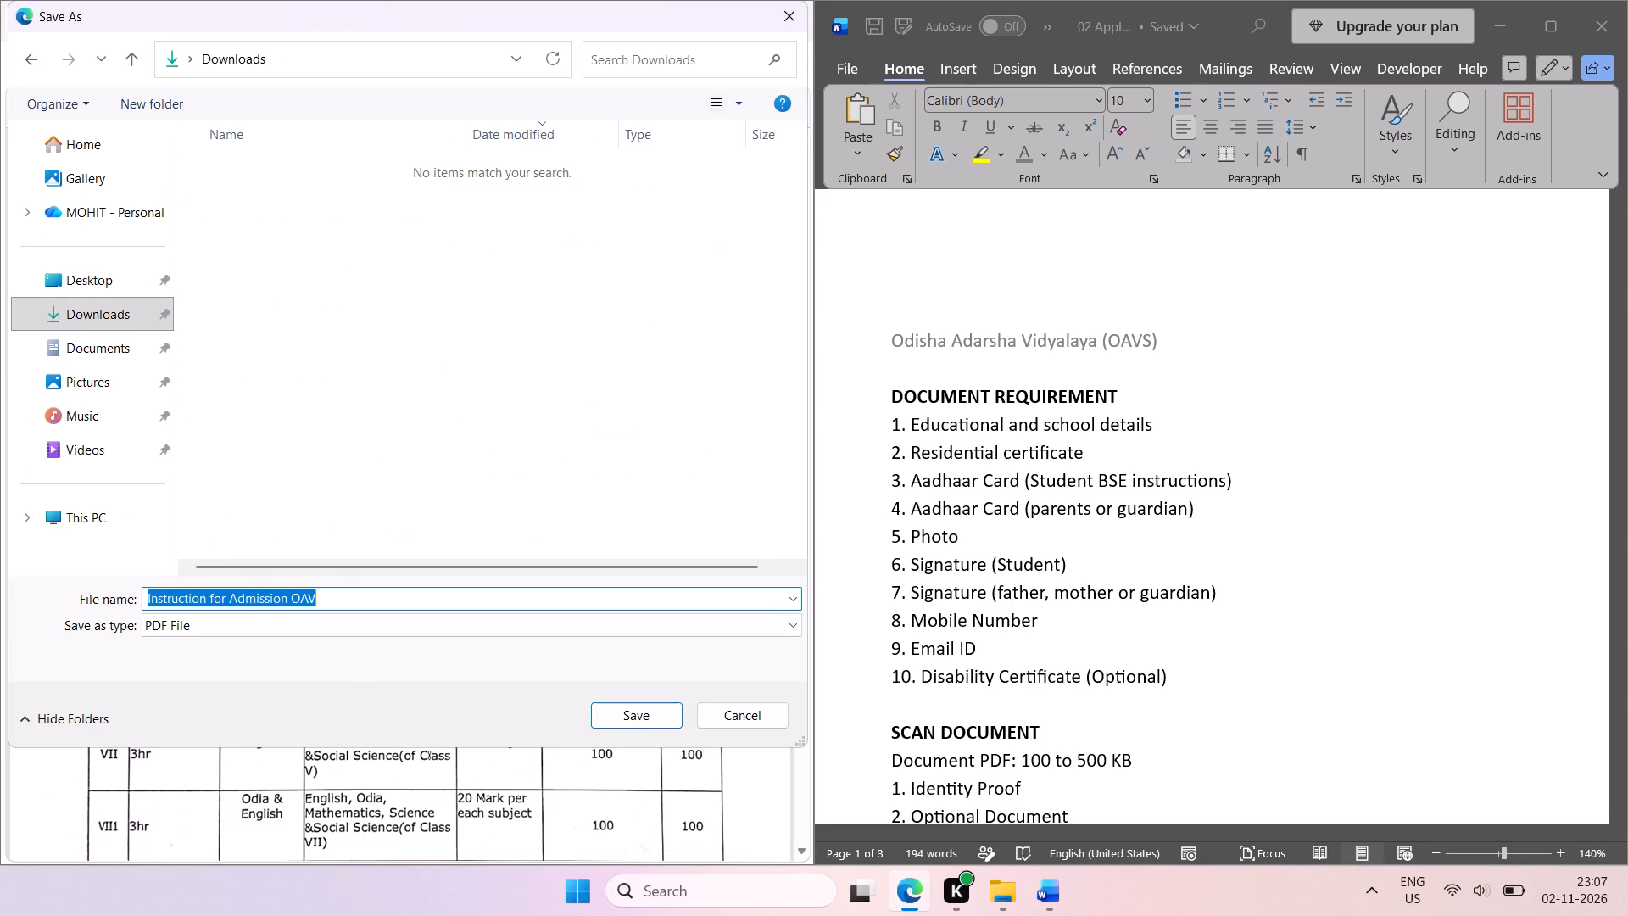
key(ctrl+v)
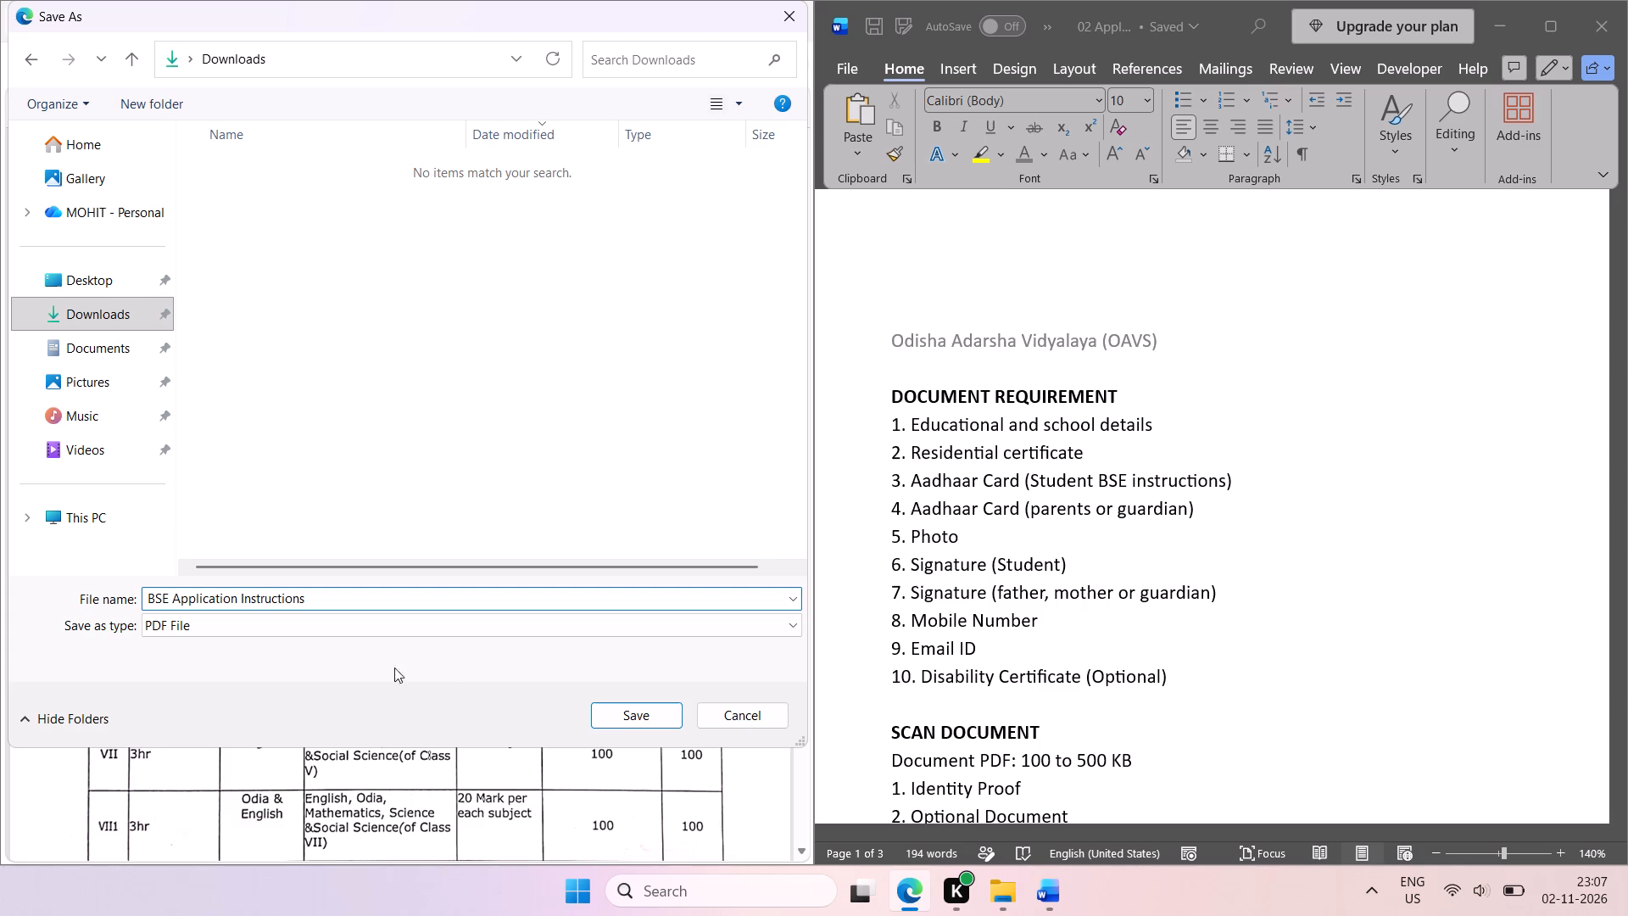
click(651, 718)
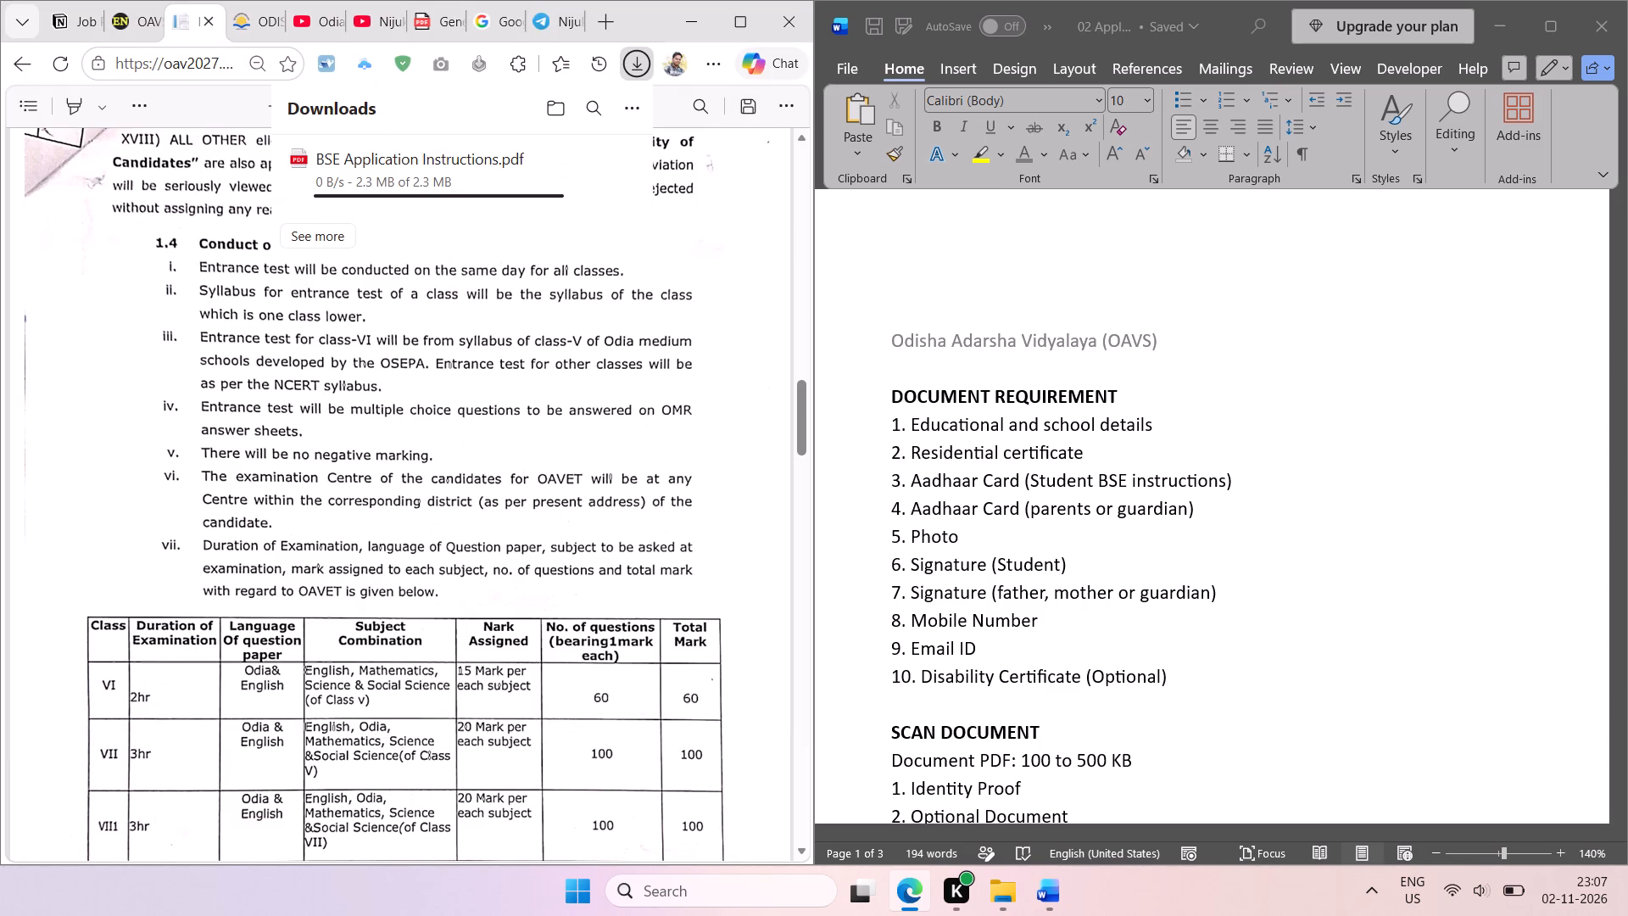
Look through the remaining pages of the BSE instructions PDF, including the step by step instructions, to the end.
click(516, 438)
scroll(505, 487, down, 9)
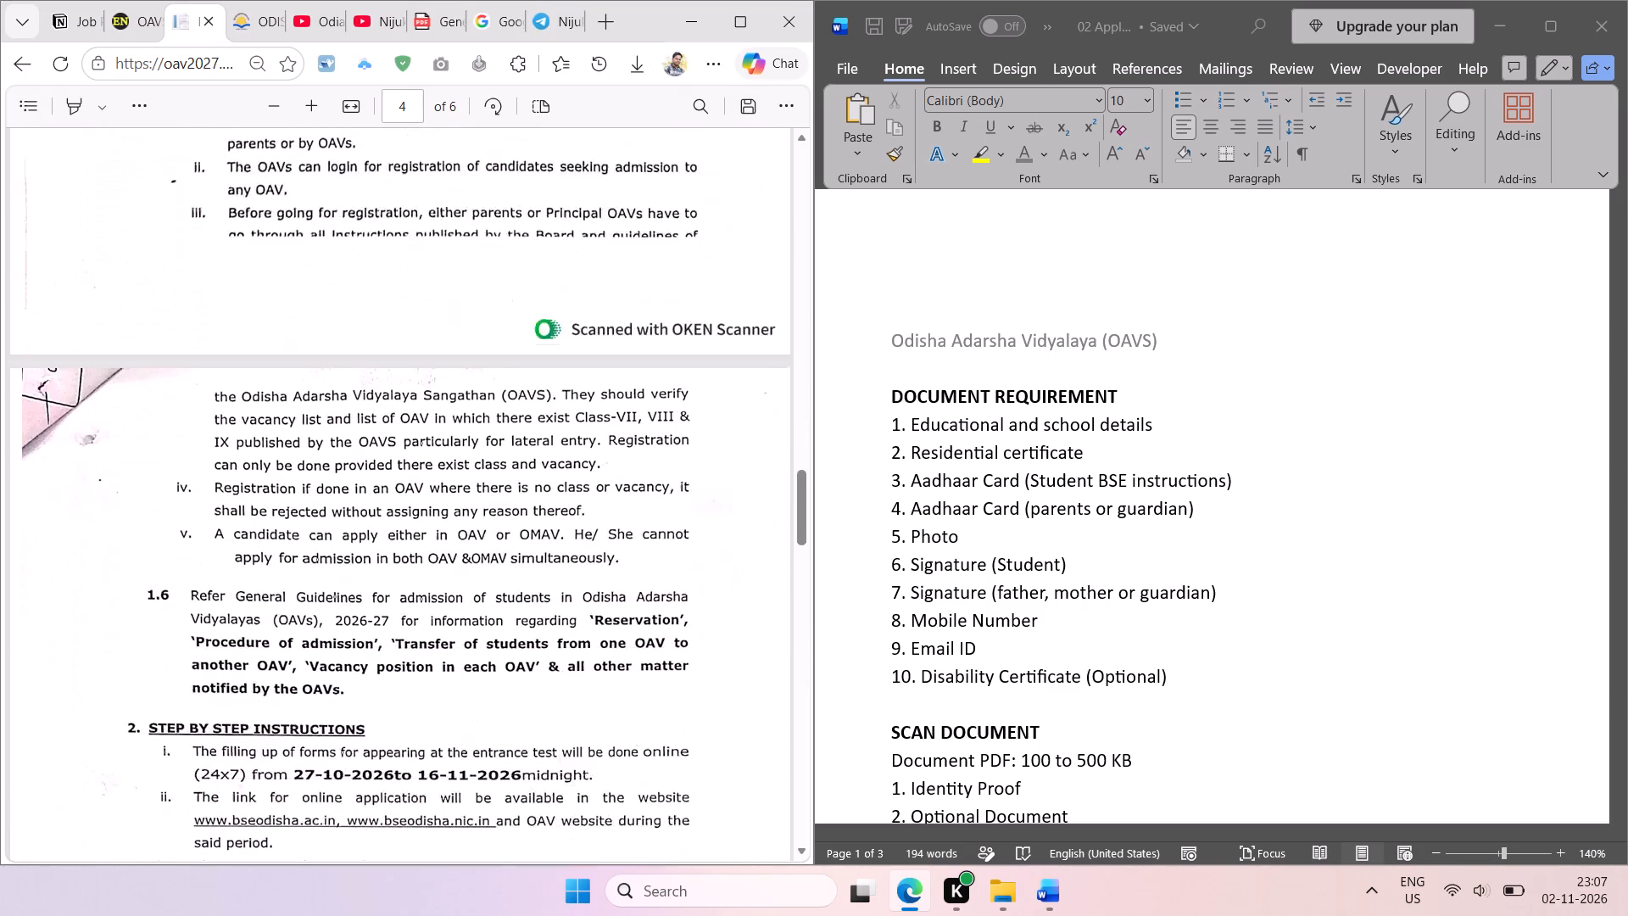
scroll(507, 487, down, 8)
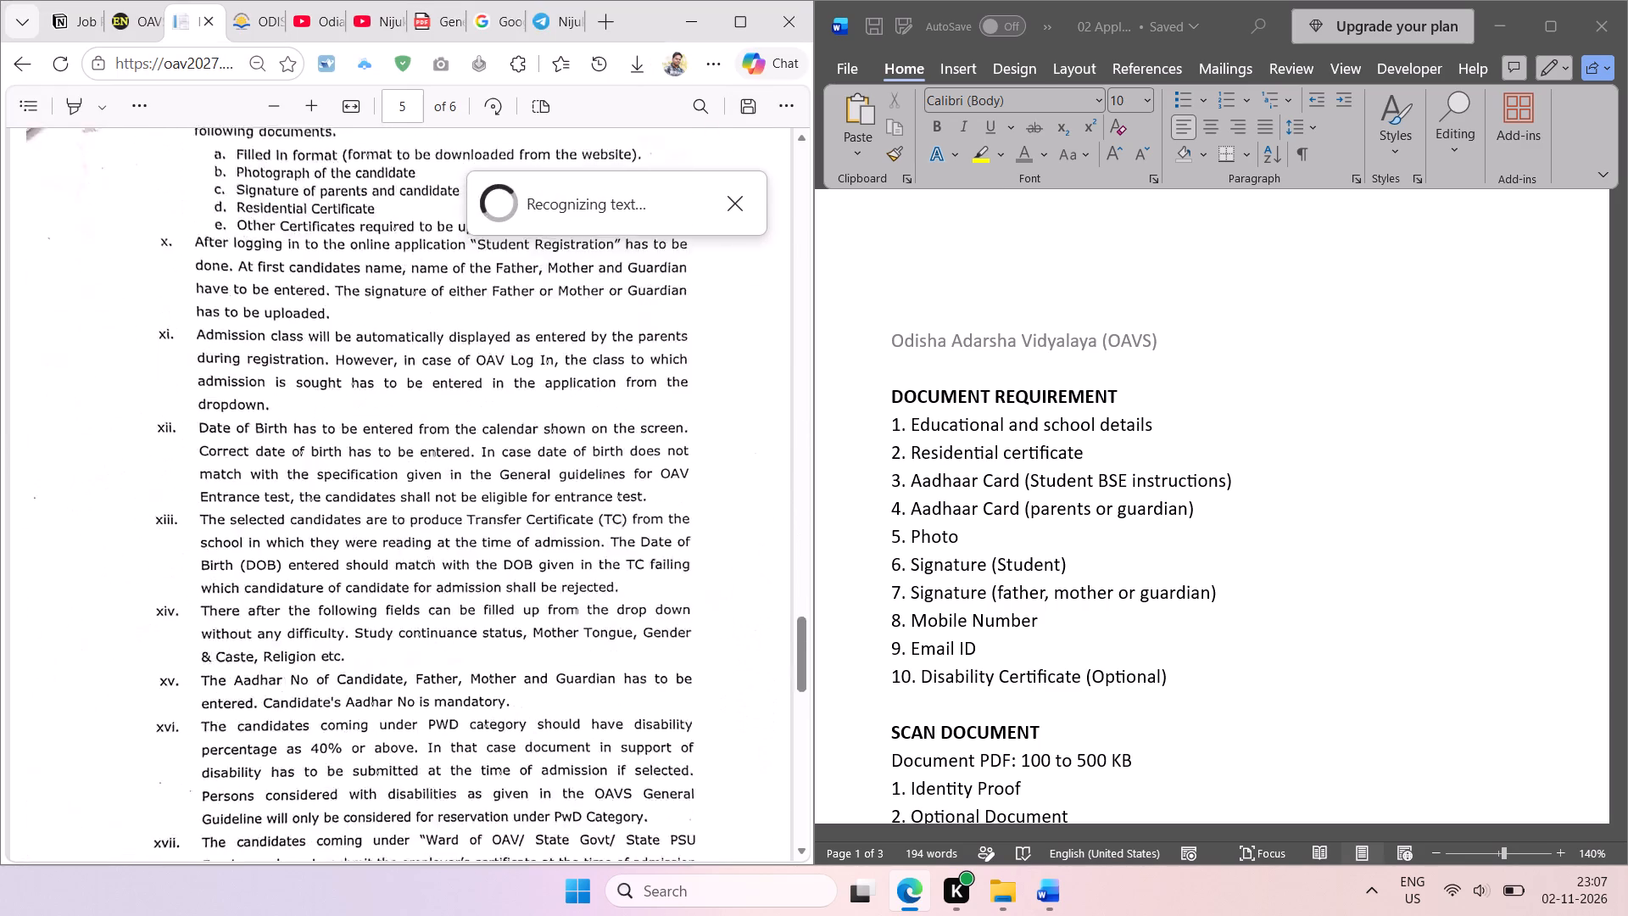
scroll(507, 488, down, 8)
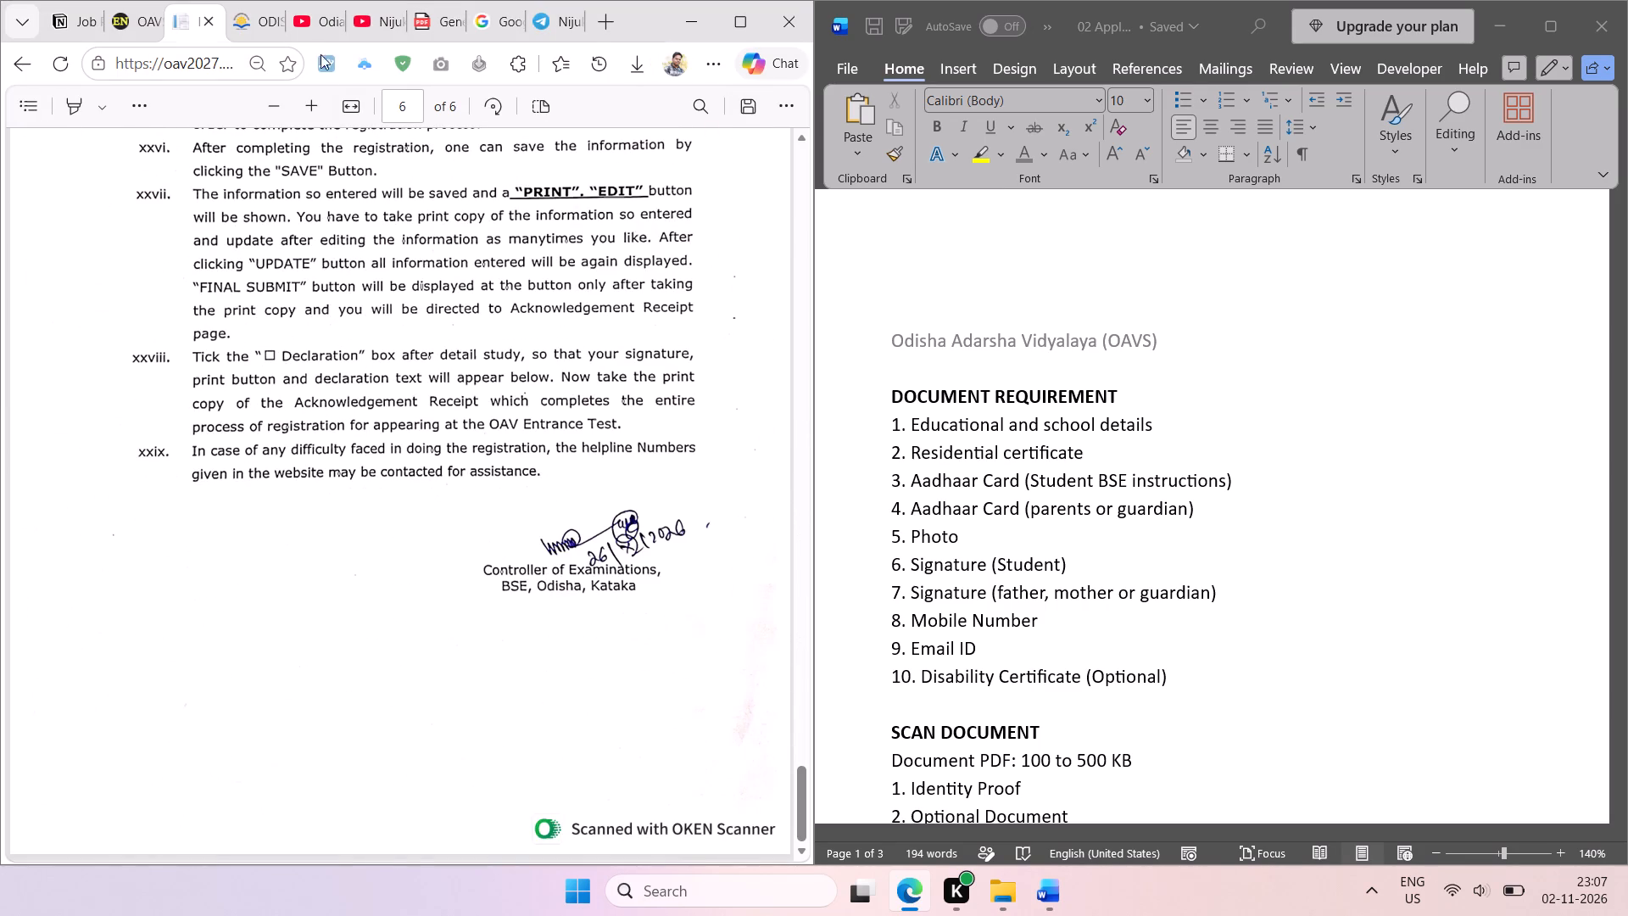
Close the BSE instructions PDF and the Odisha Adarsha Vidyalaya Sangathan website.
click(209, 24)
click(201, 23)
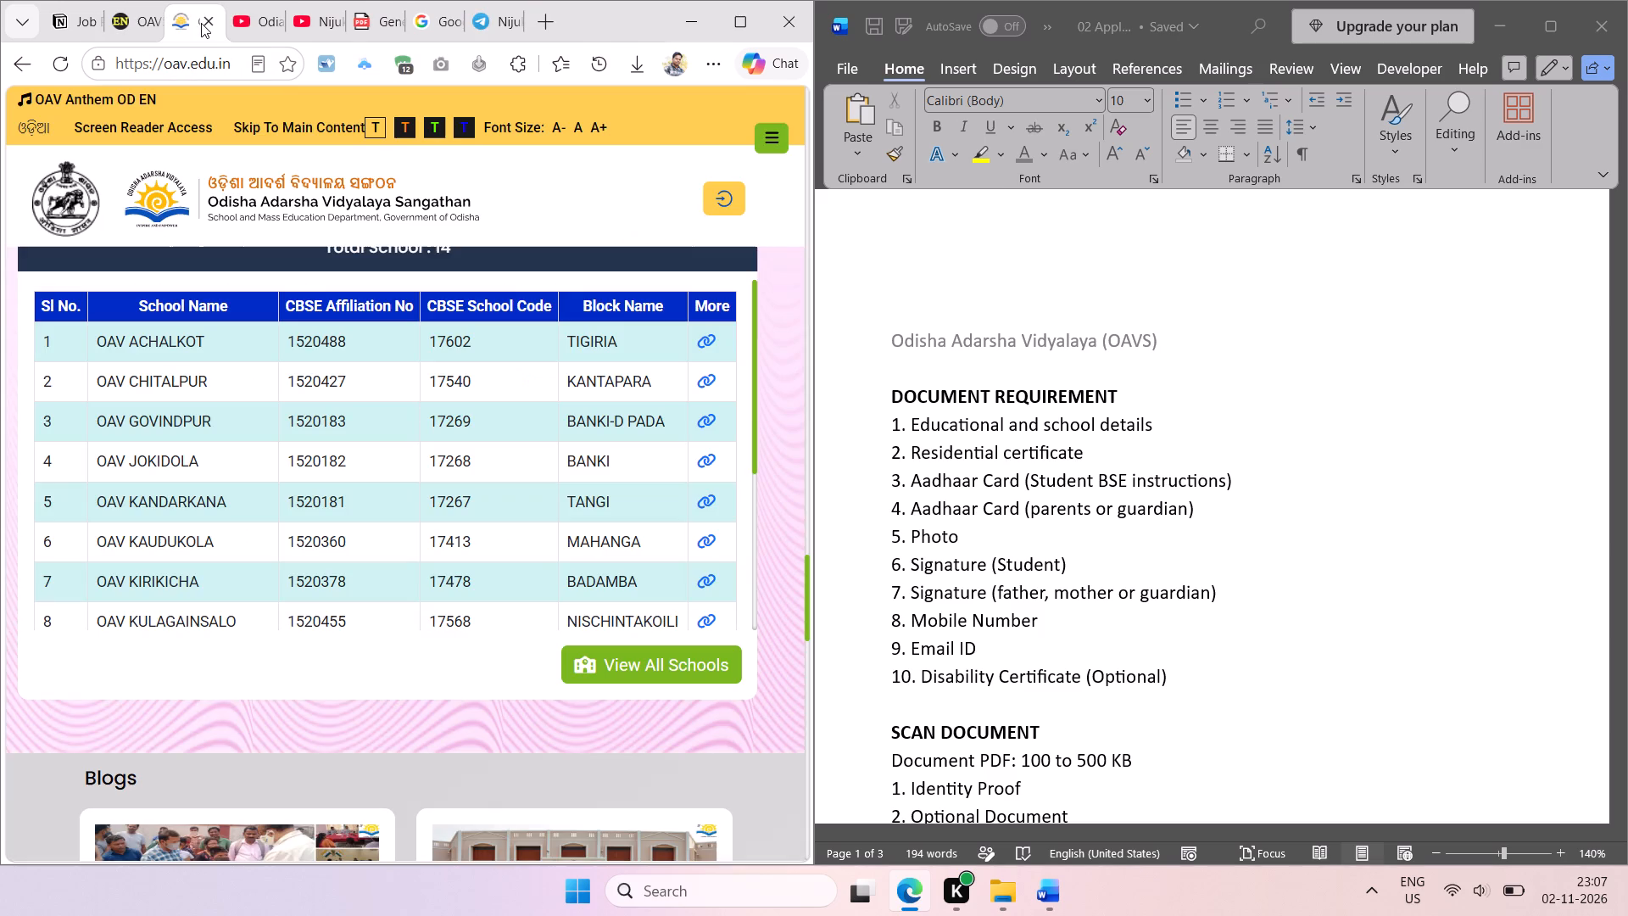
click(213, 25)
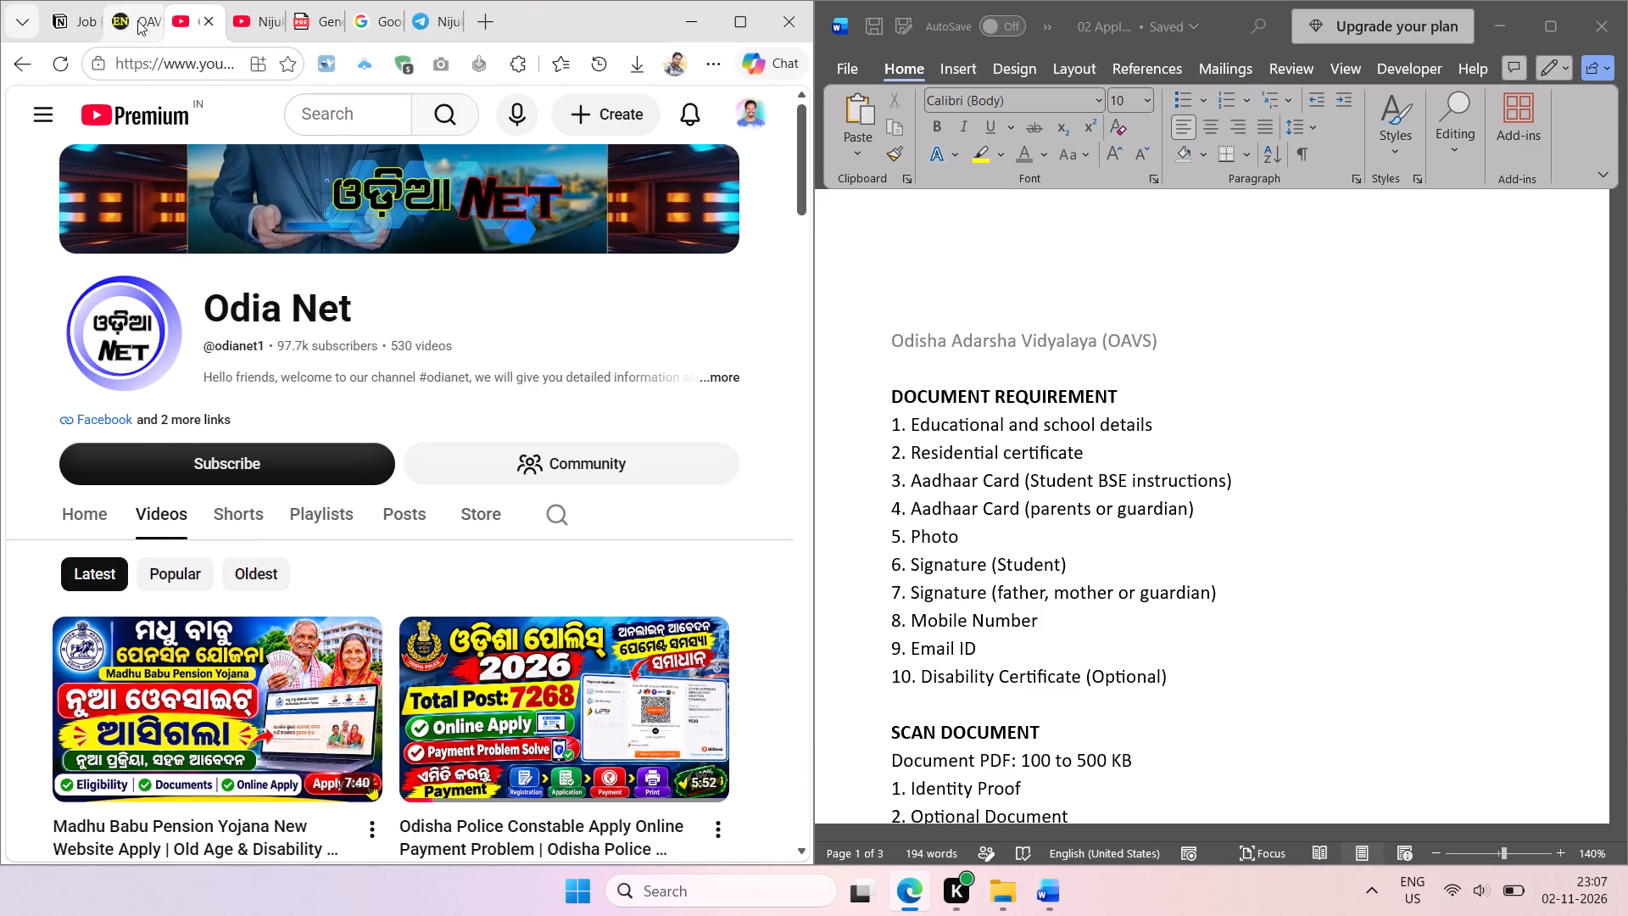
Return to the admission web page and look through the FAQs down to the related posts.
click(137, 20)
click(392, 398)
scroll(386, 410, down, 4)
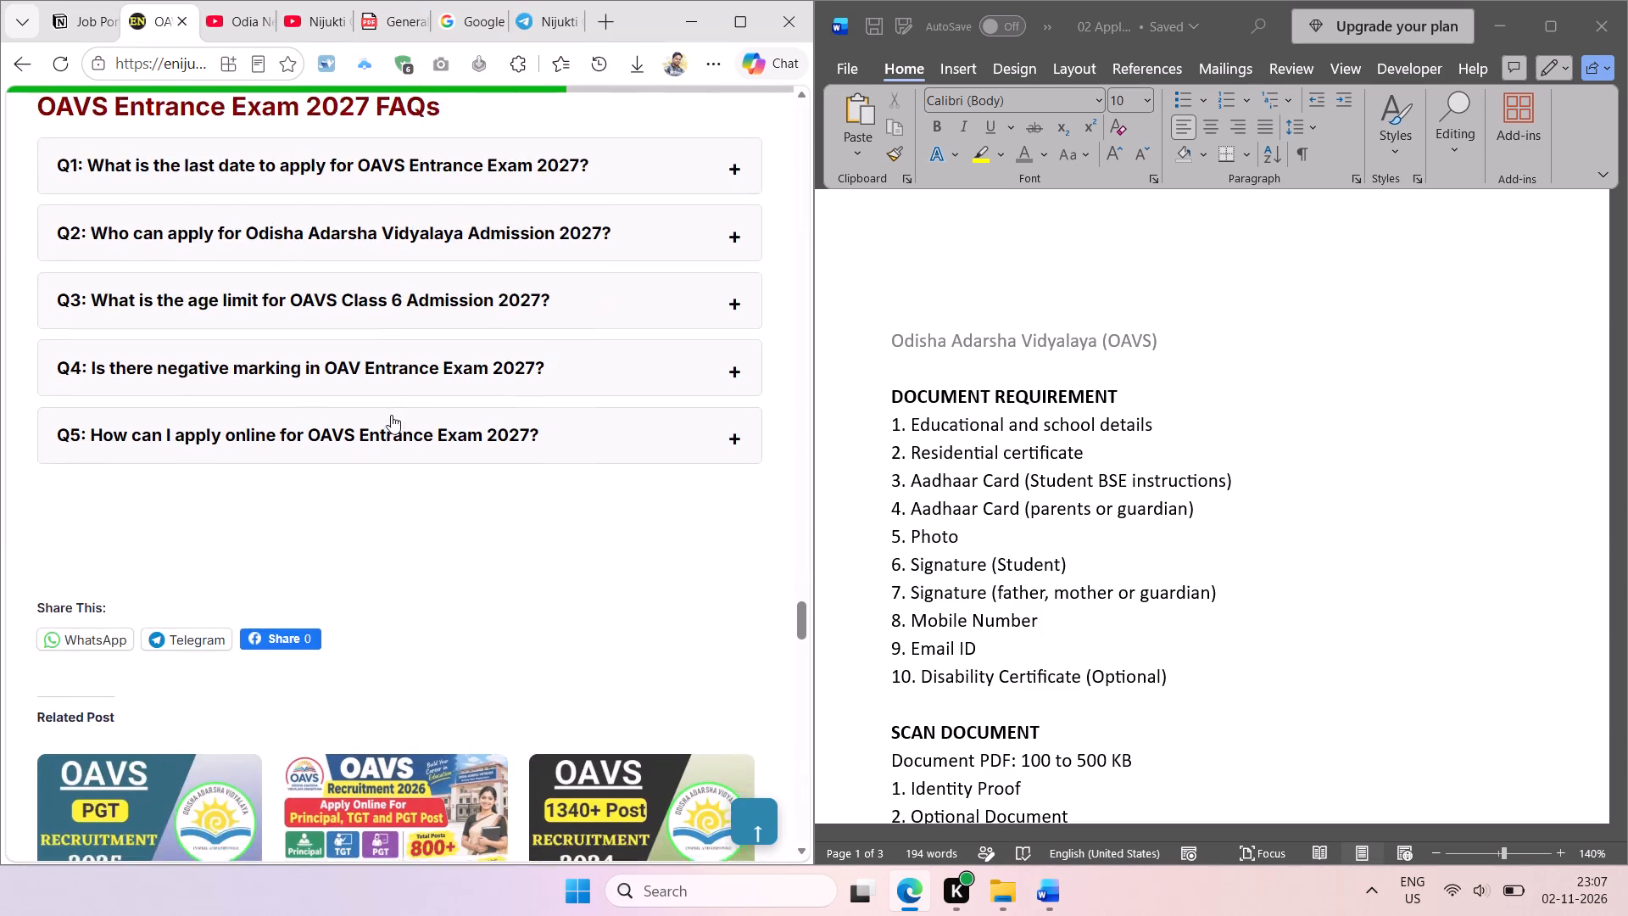
scroll(391, 415, down, 2)
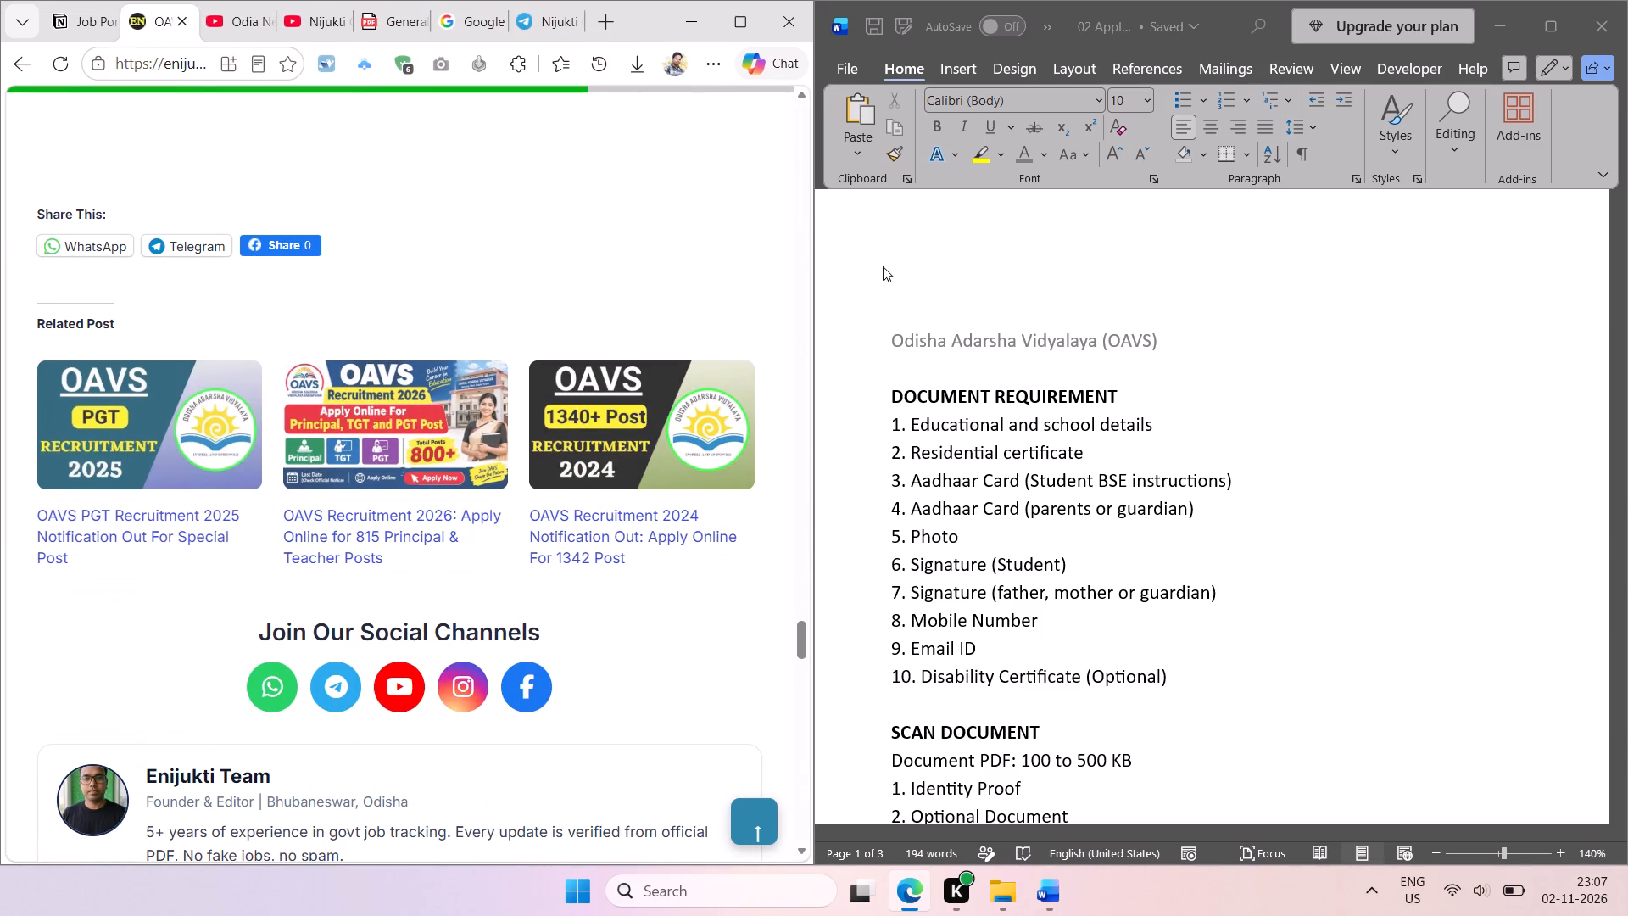
Save the Word document of OAVS requirements.
click(883, 266)
key(ctrl+s)
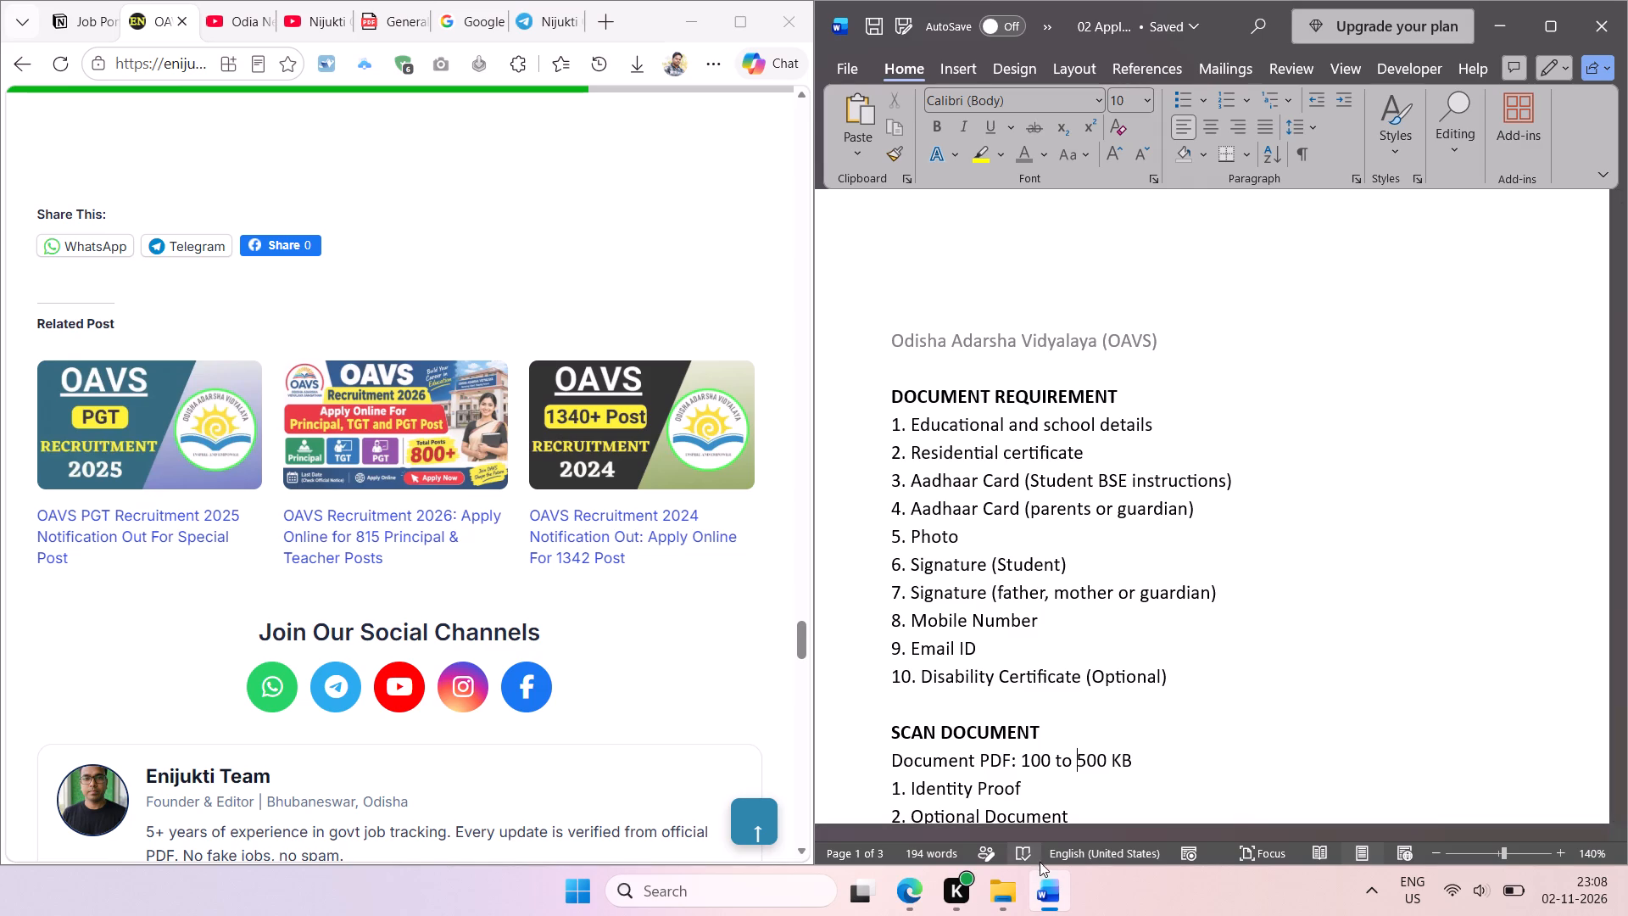